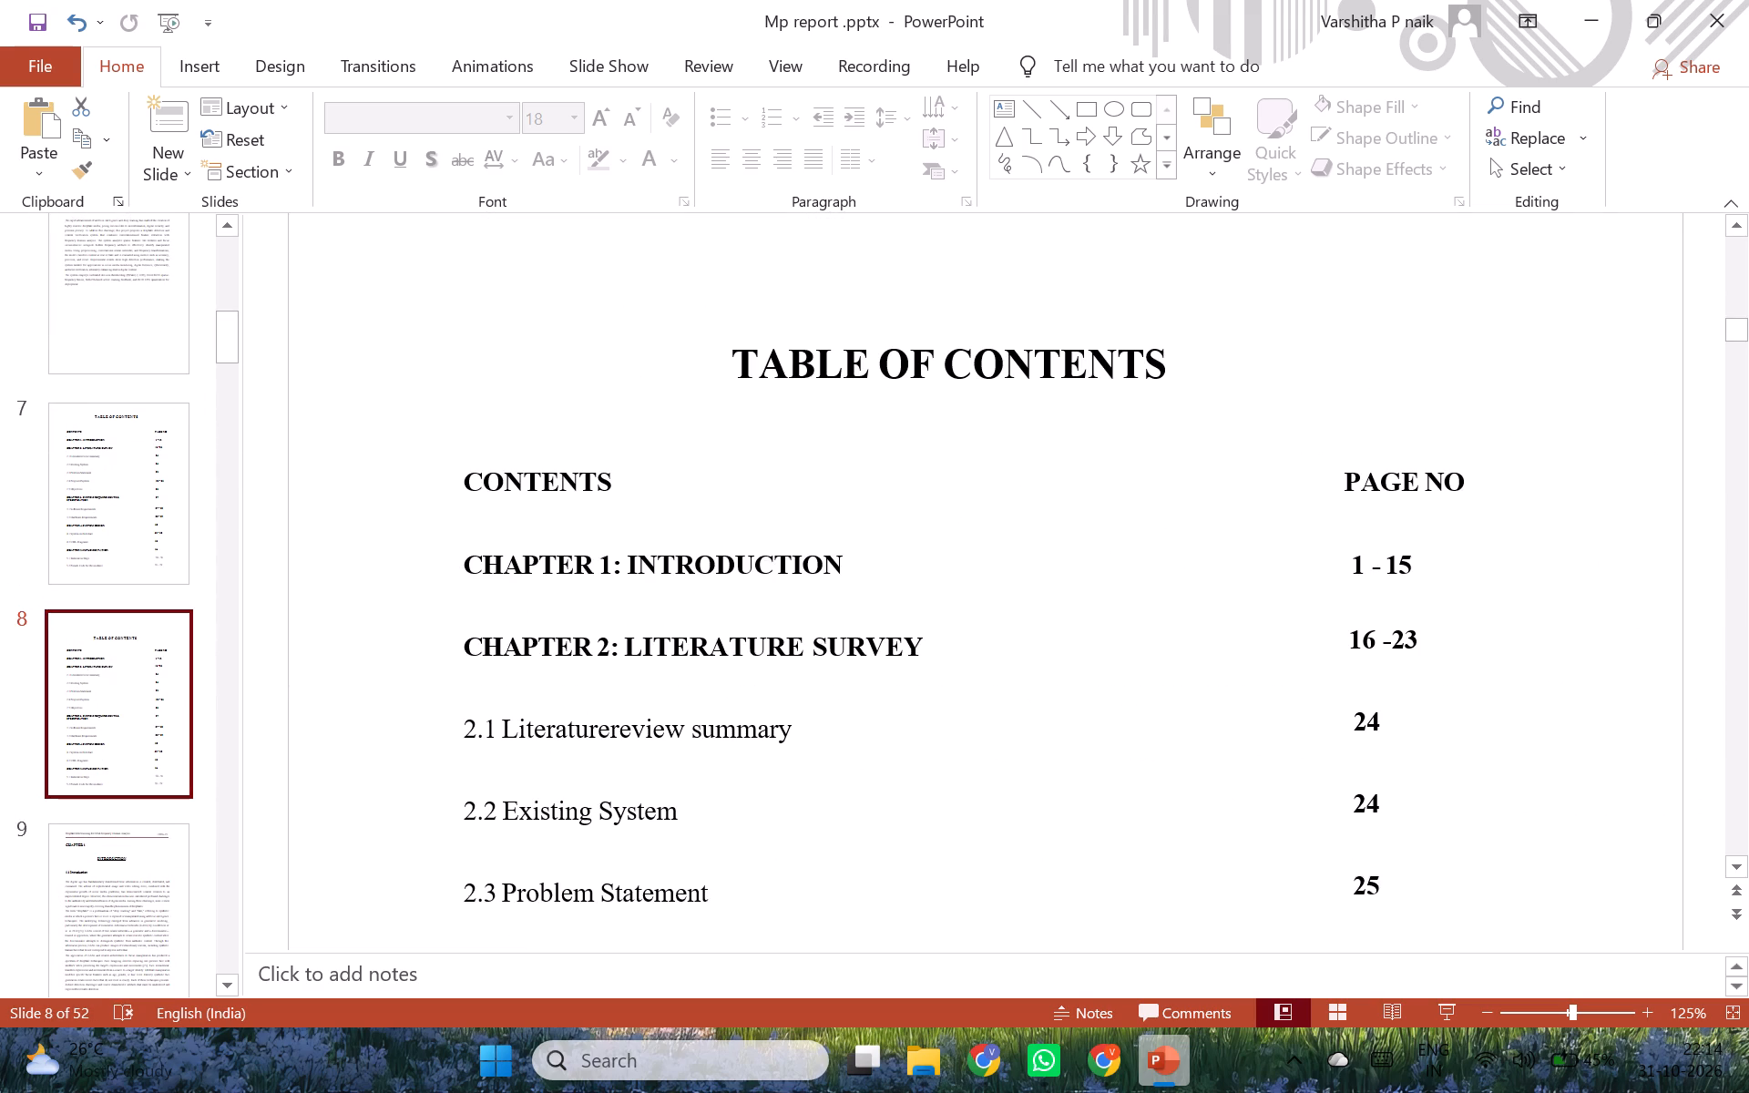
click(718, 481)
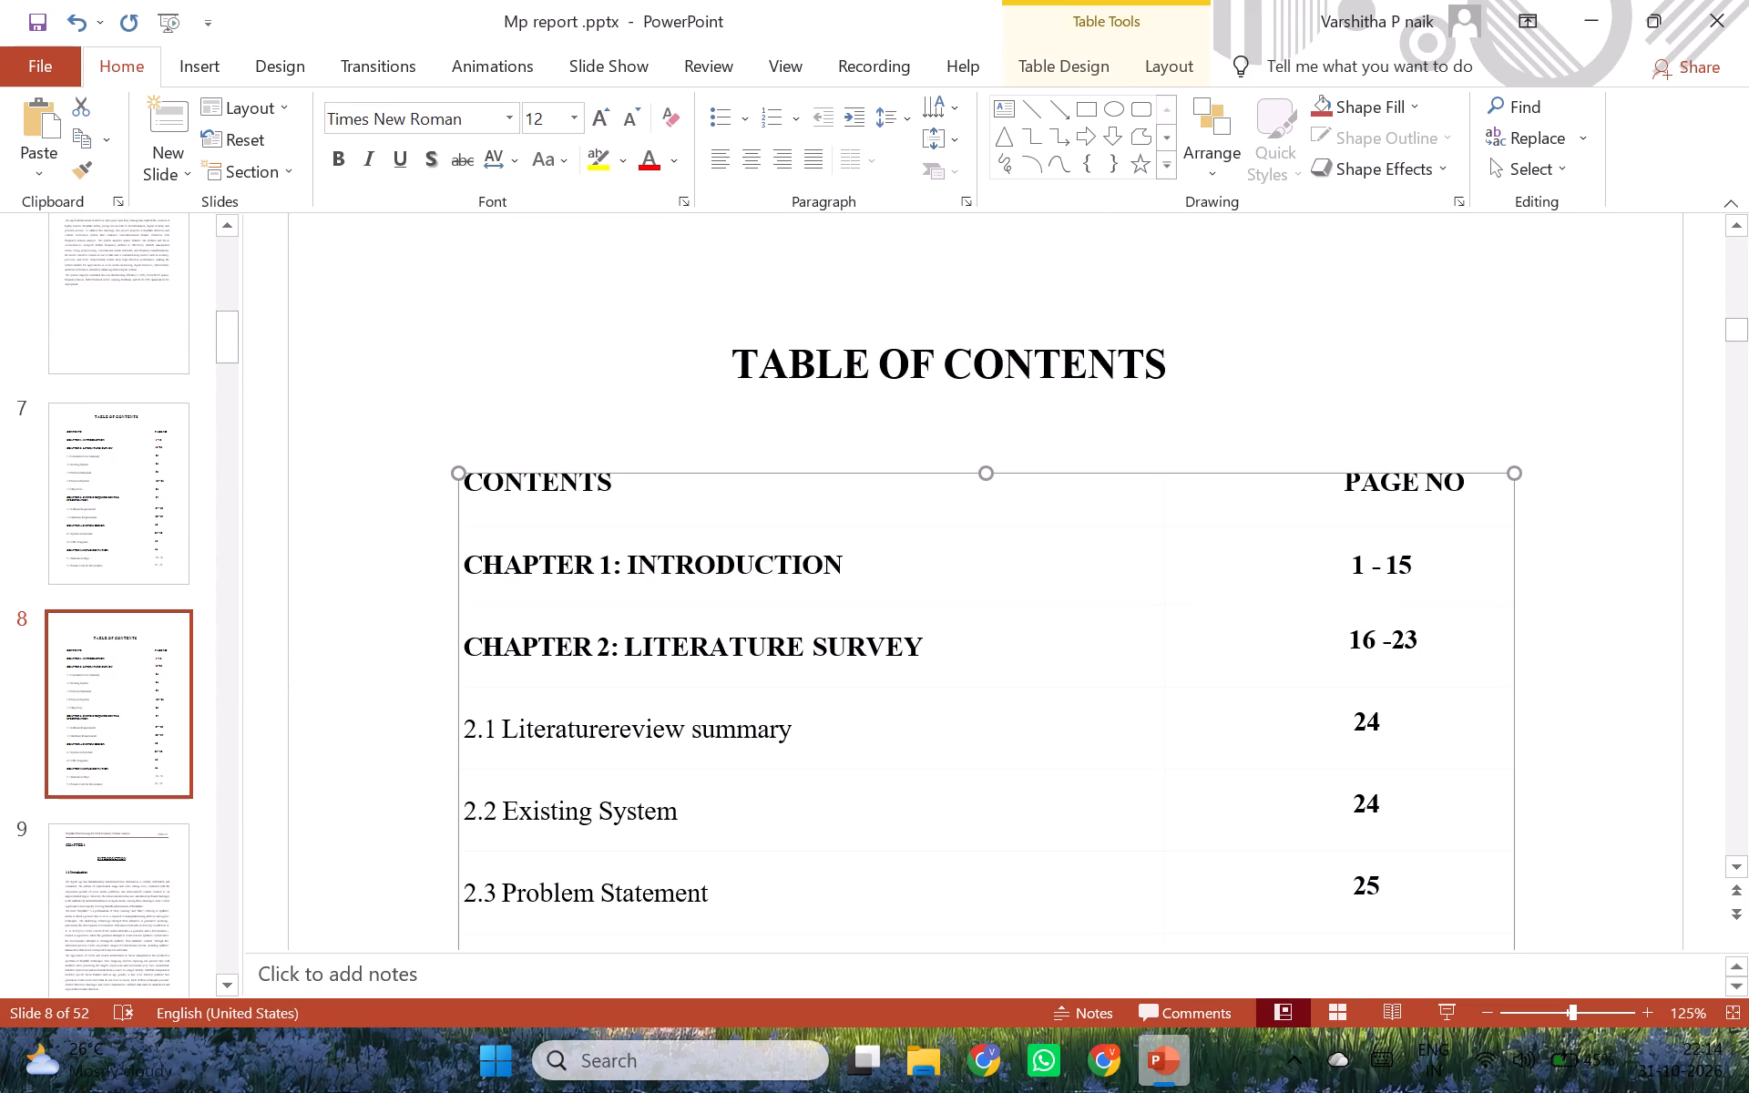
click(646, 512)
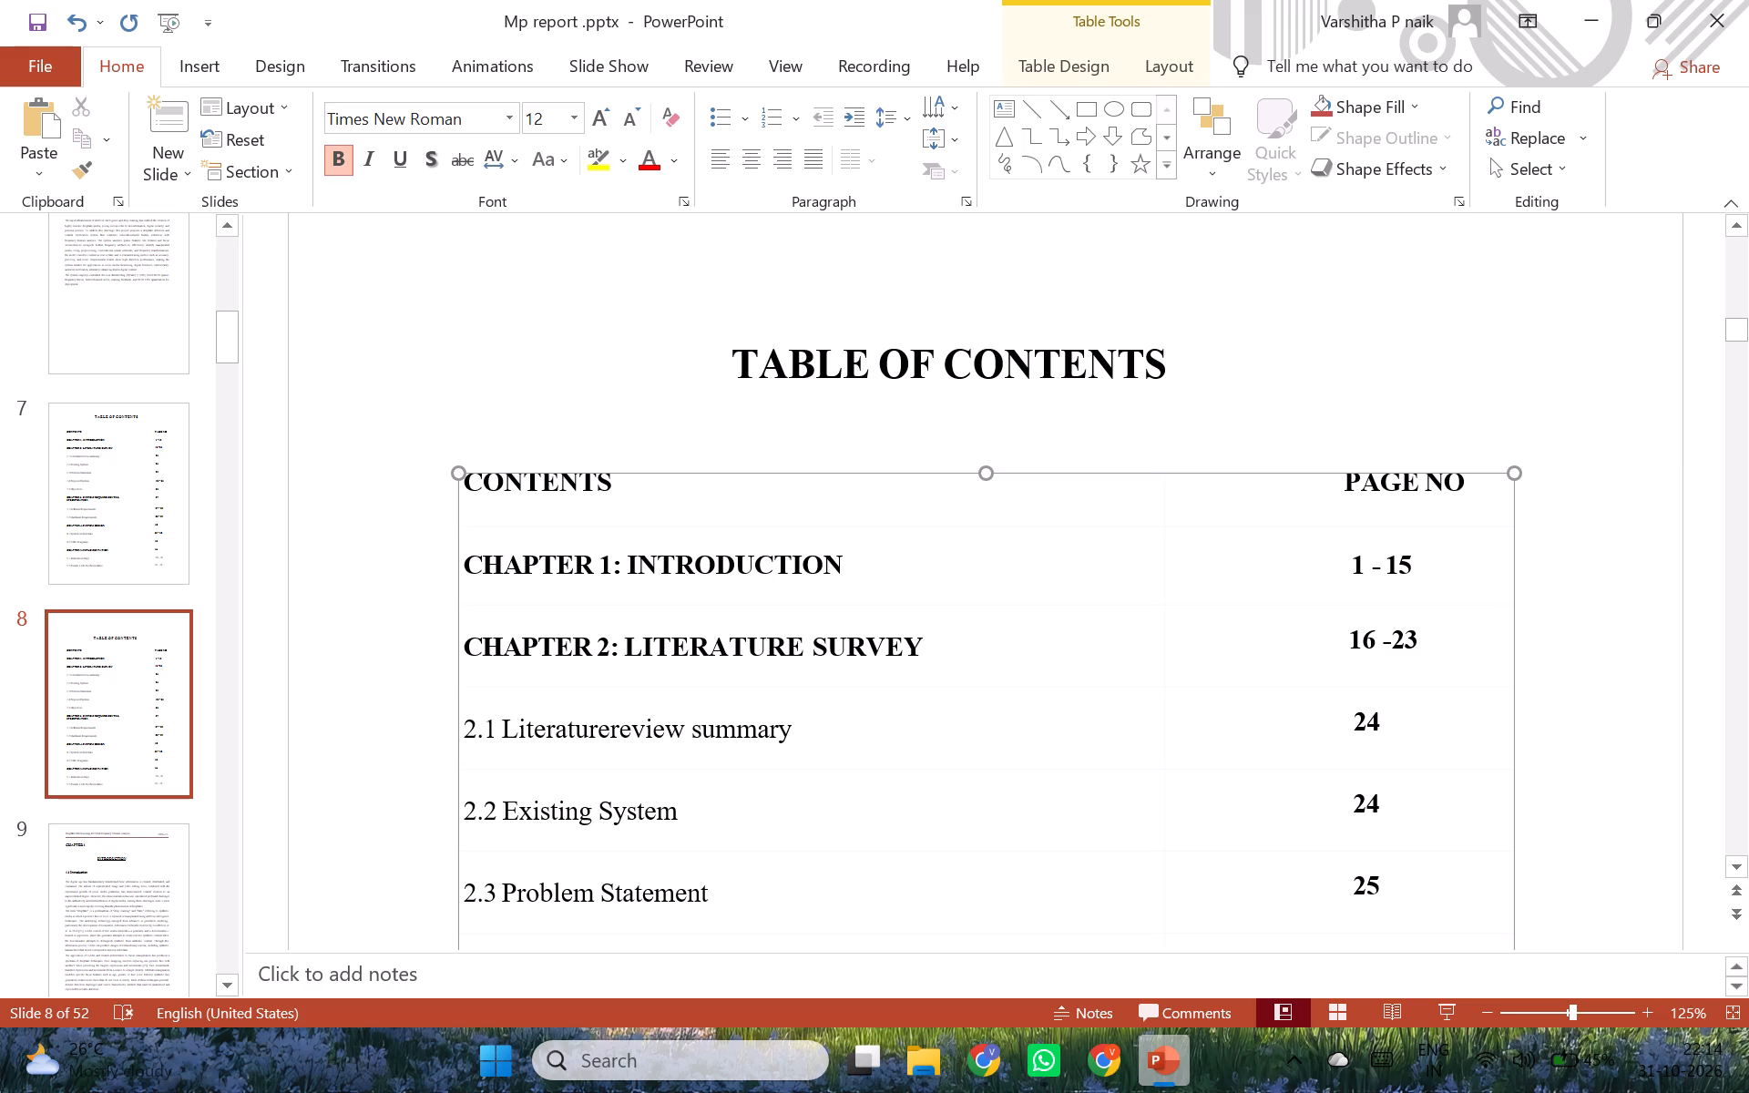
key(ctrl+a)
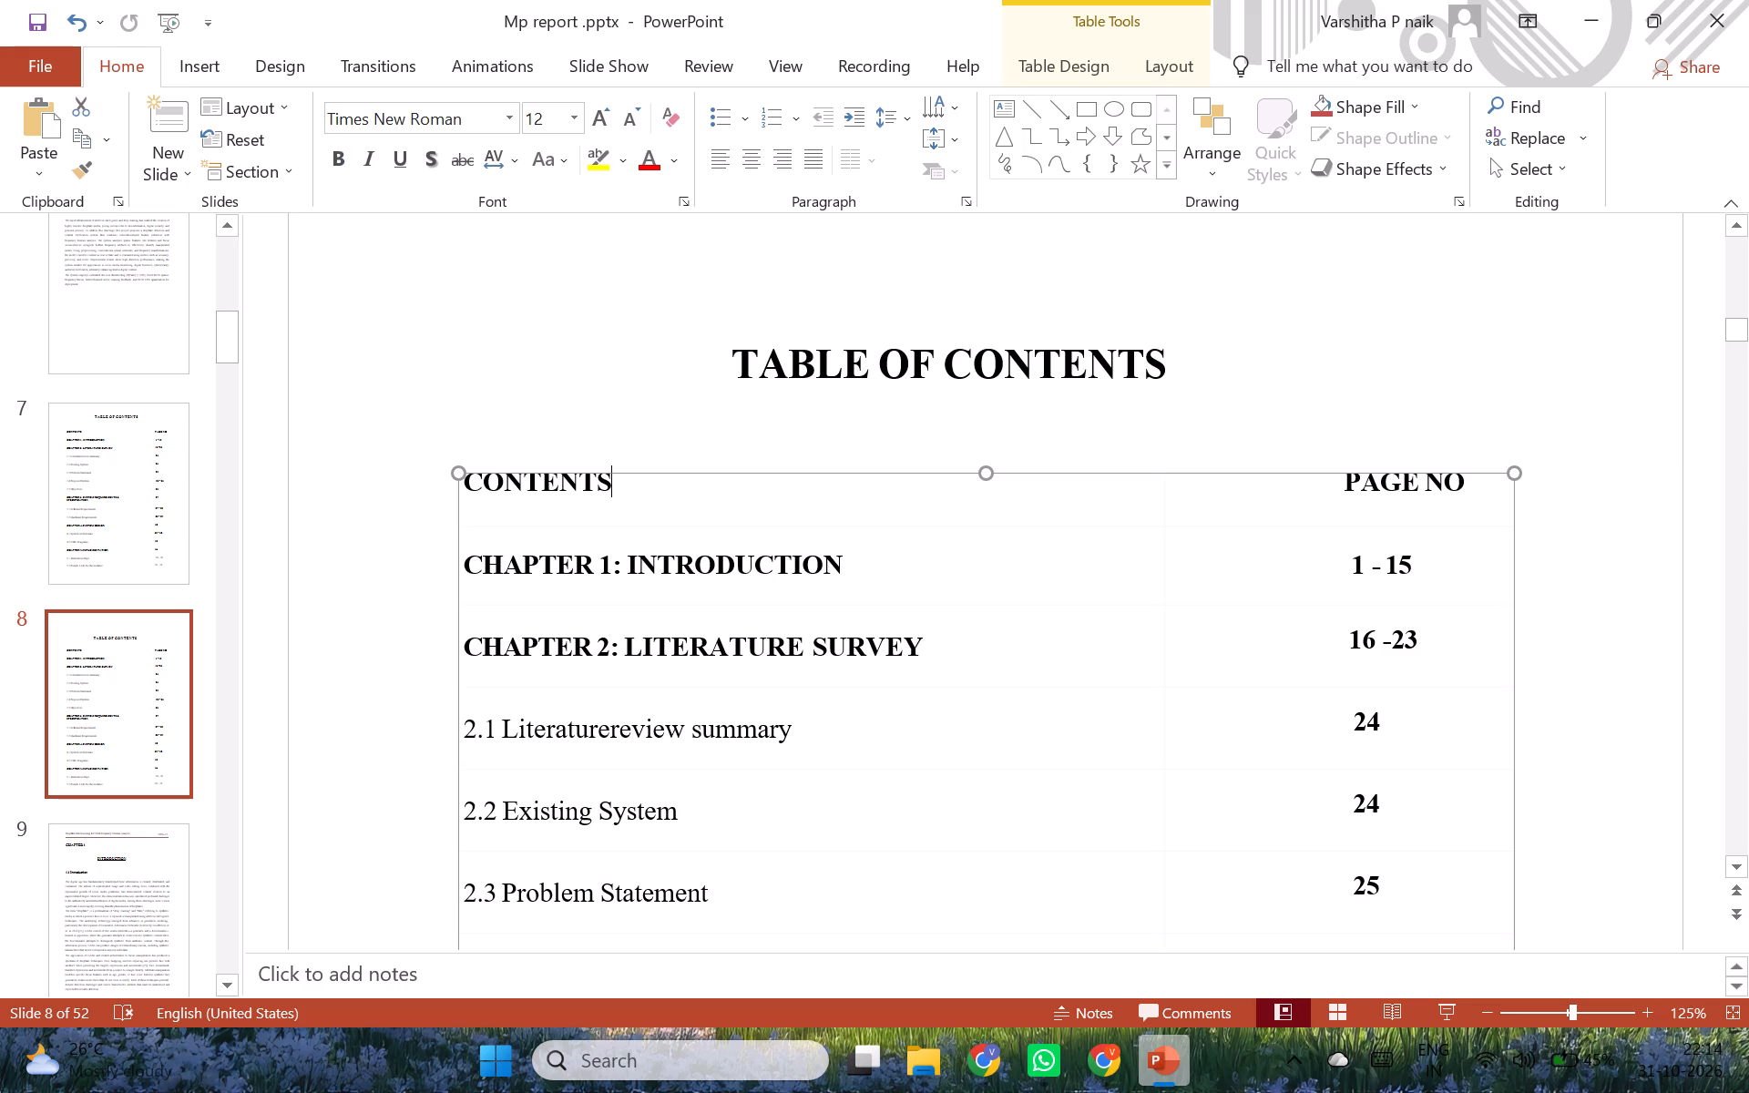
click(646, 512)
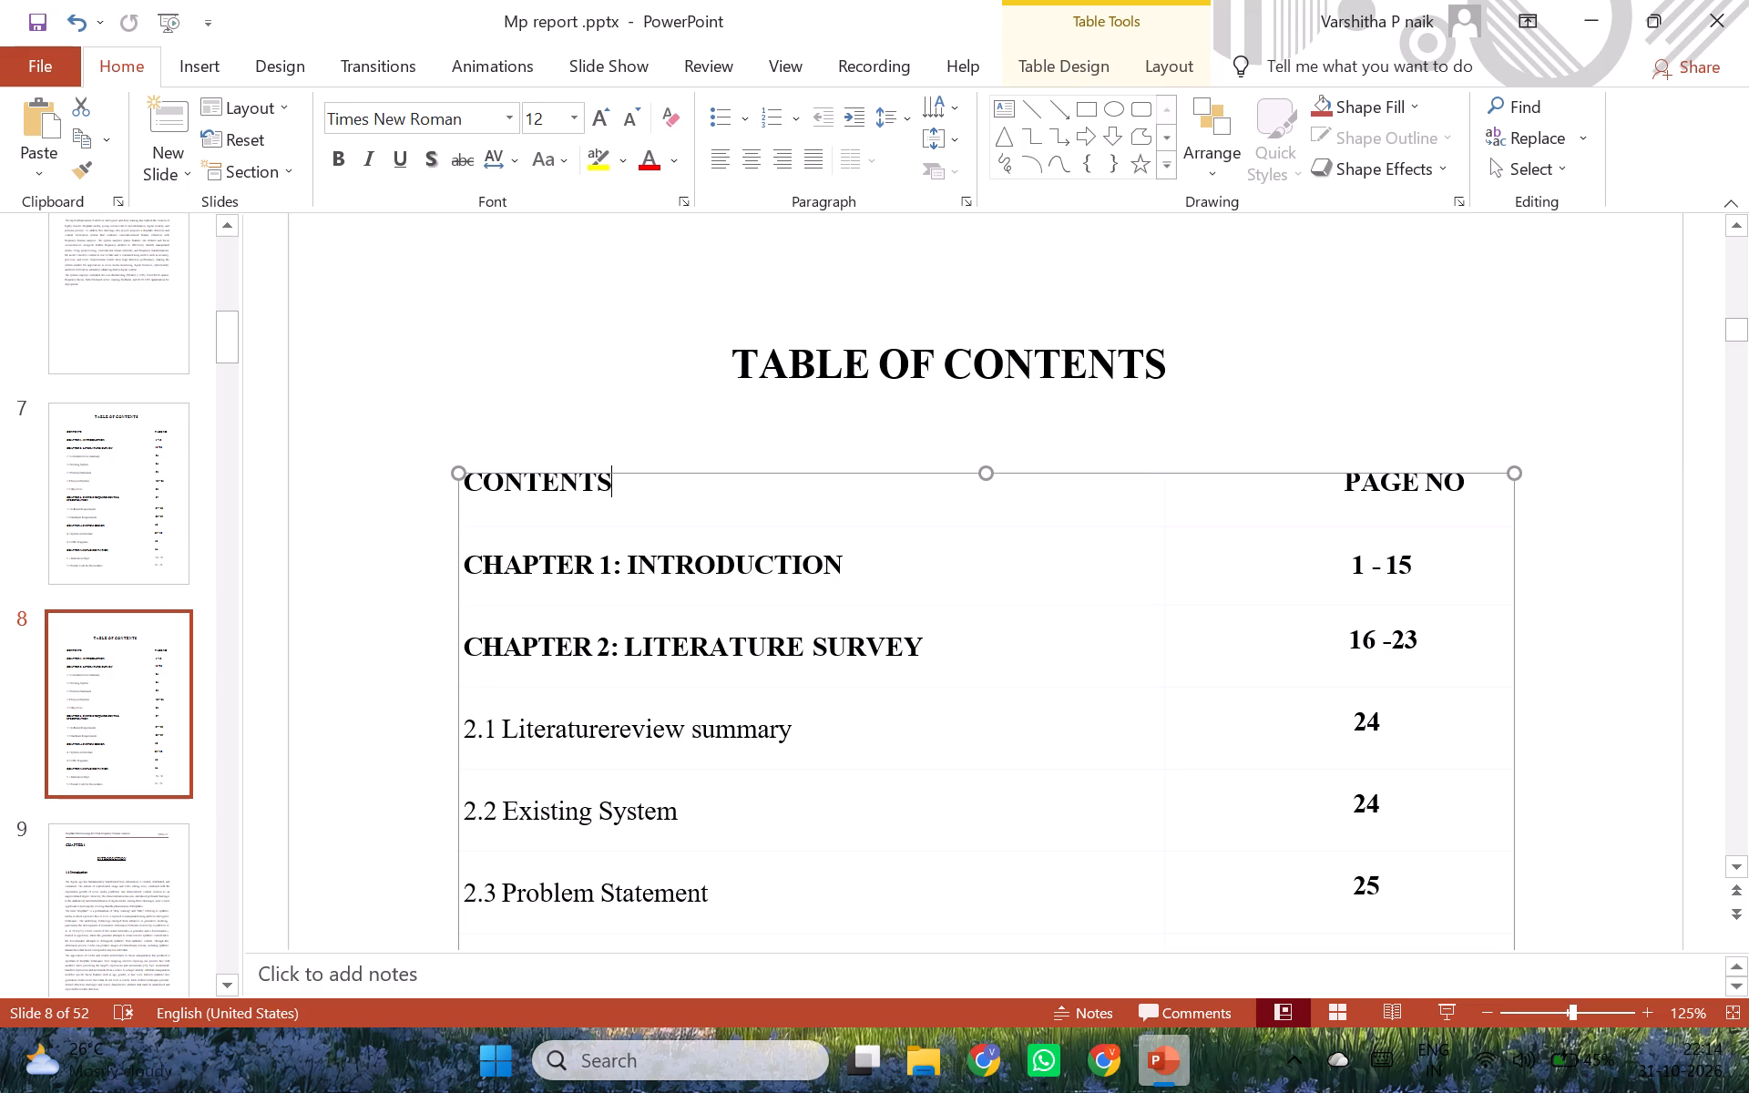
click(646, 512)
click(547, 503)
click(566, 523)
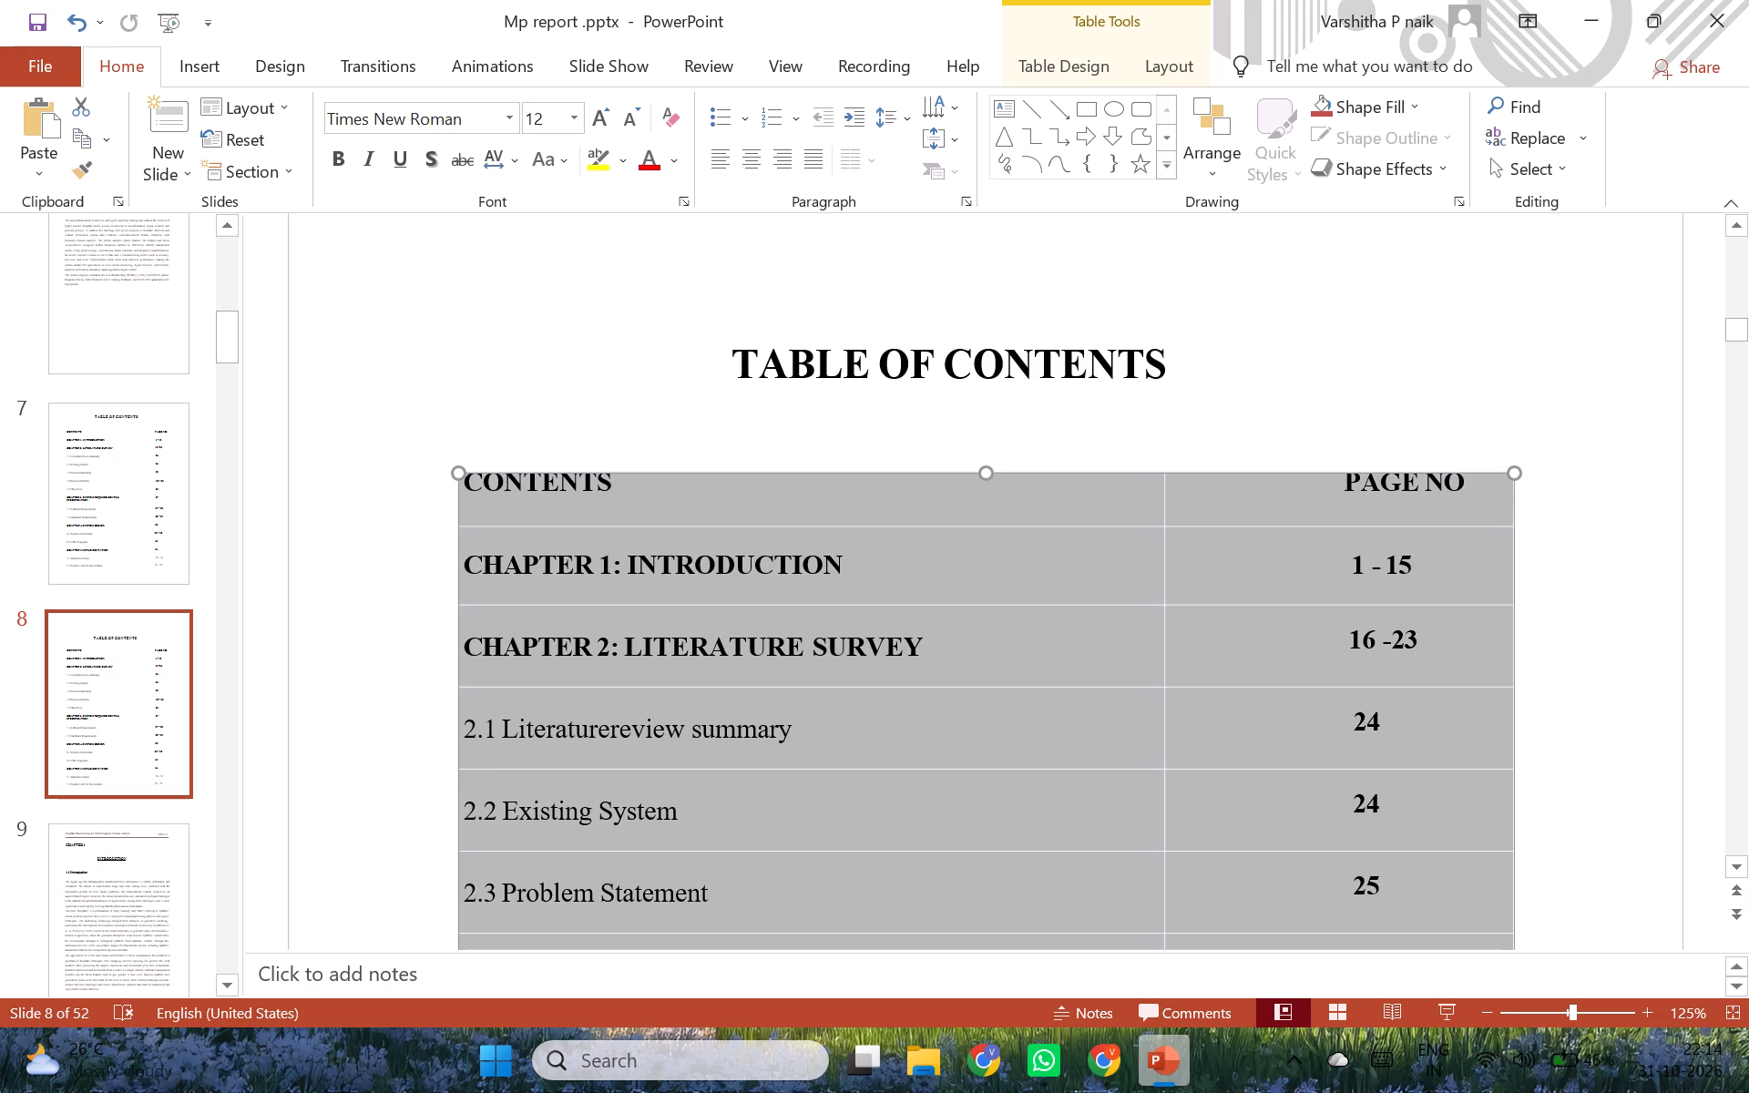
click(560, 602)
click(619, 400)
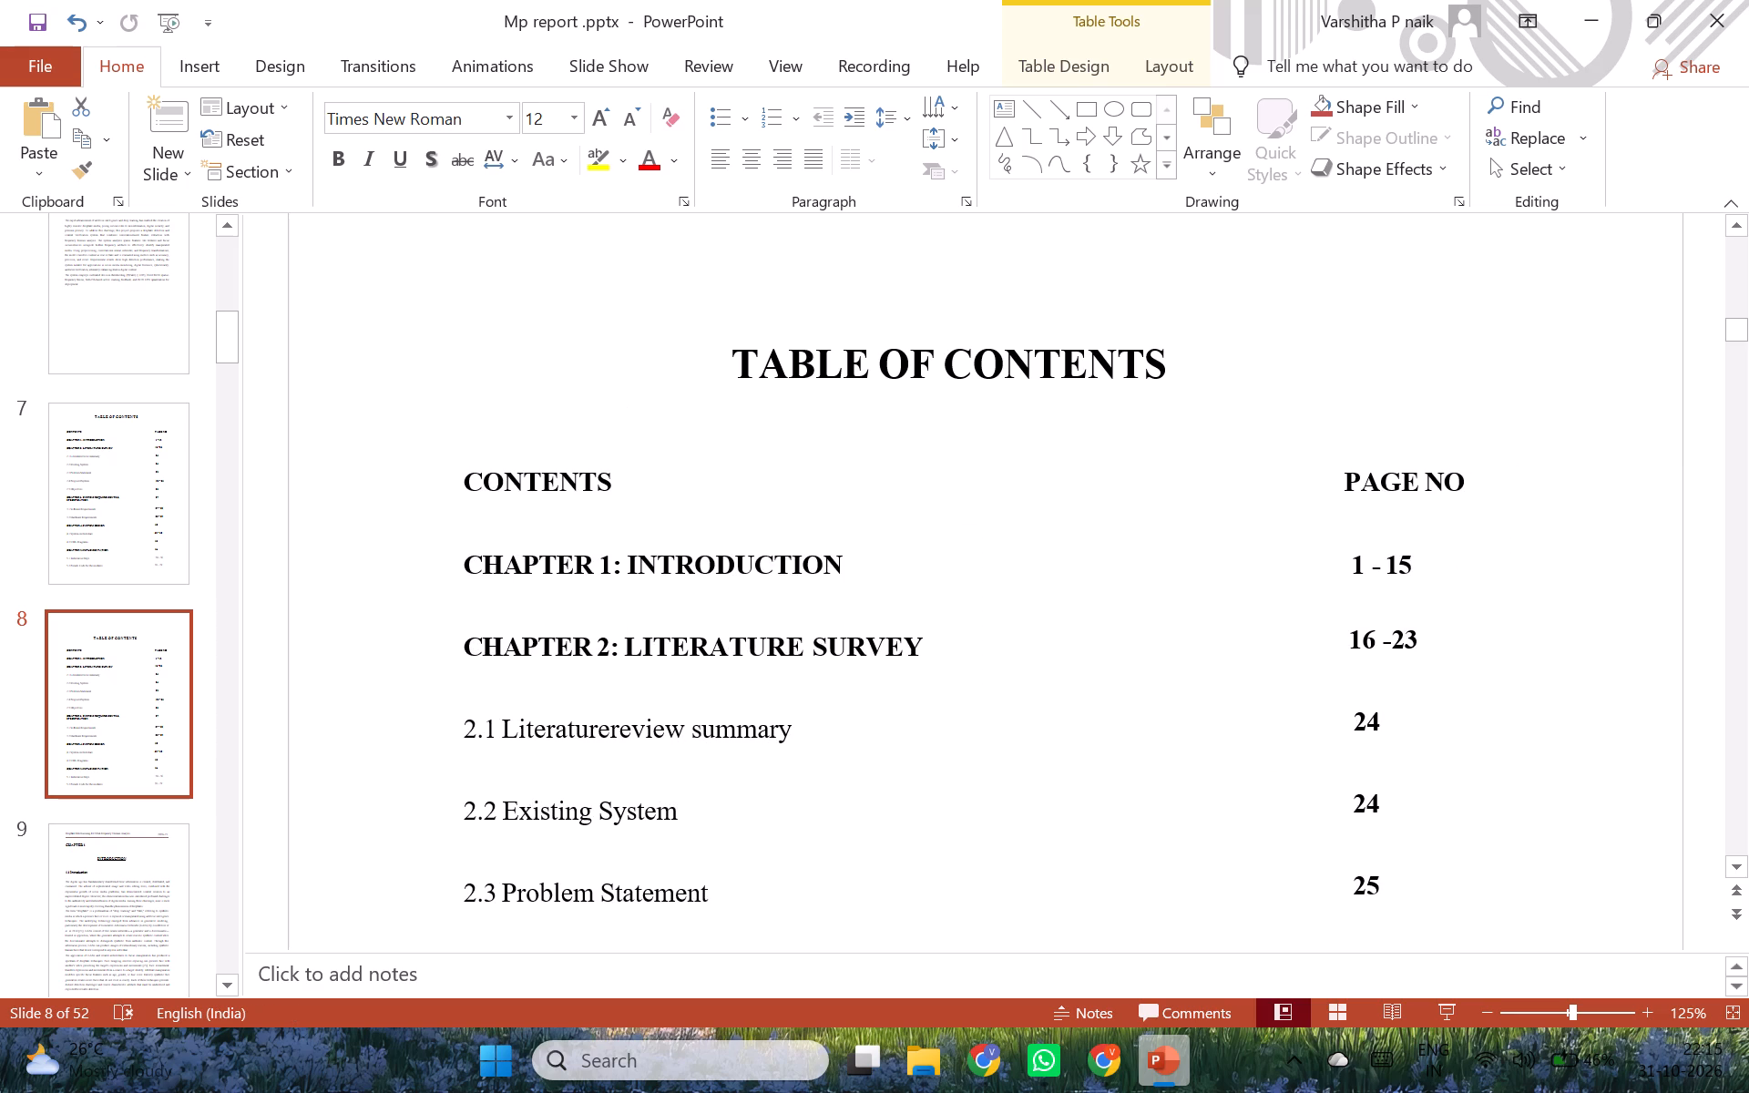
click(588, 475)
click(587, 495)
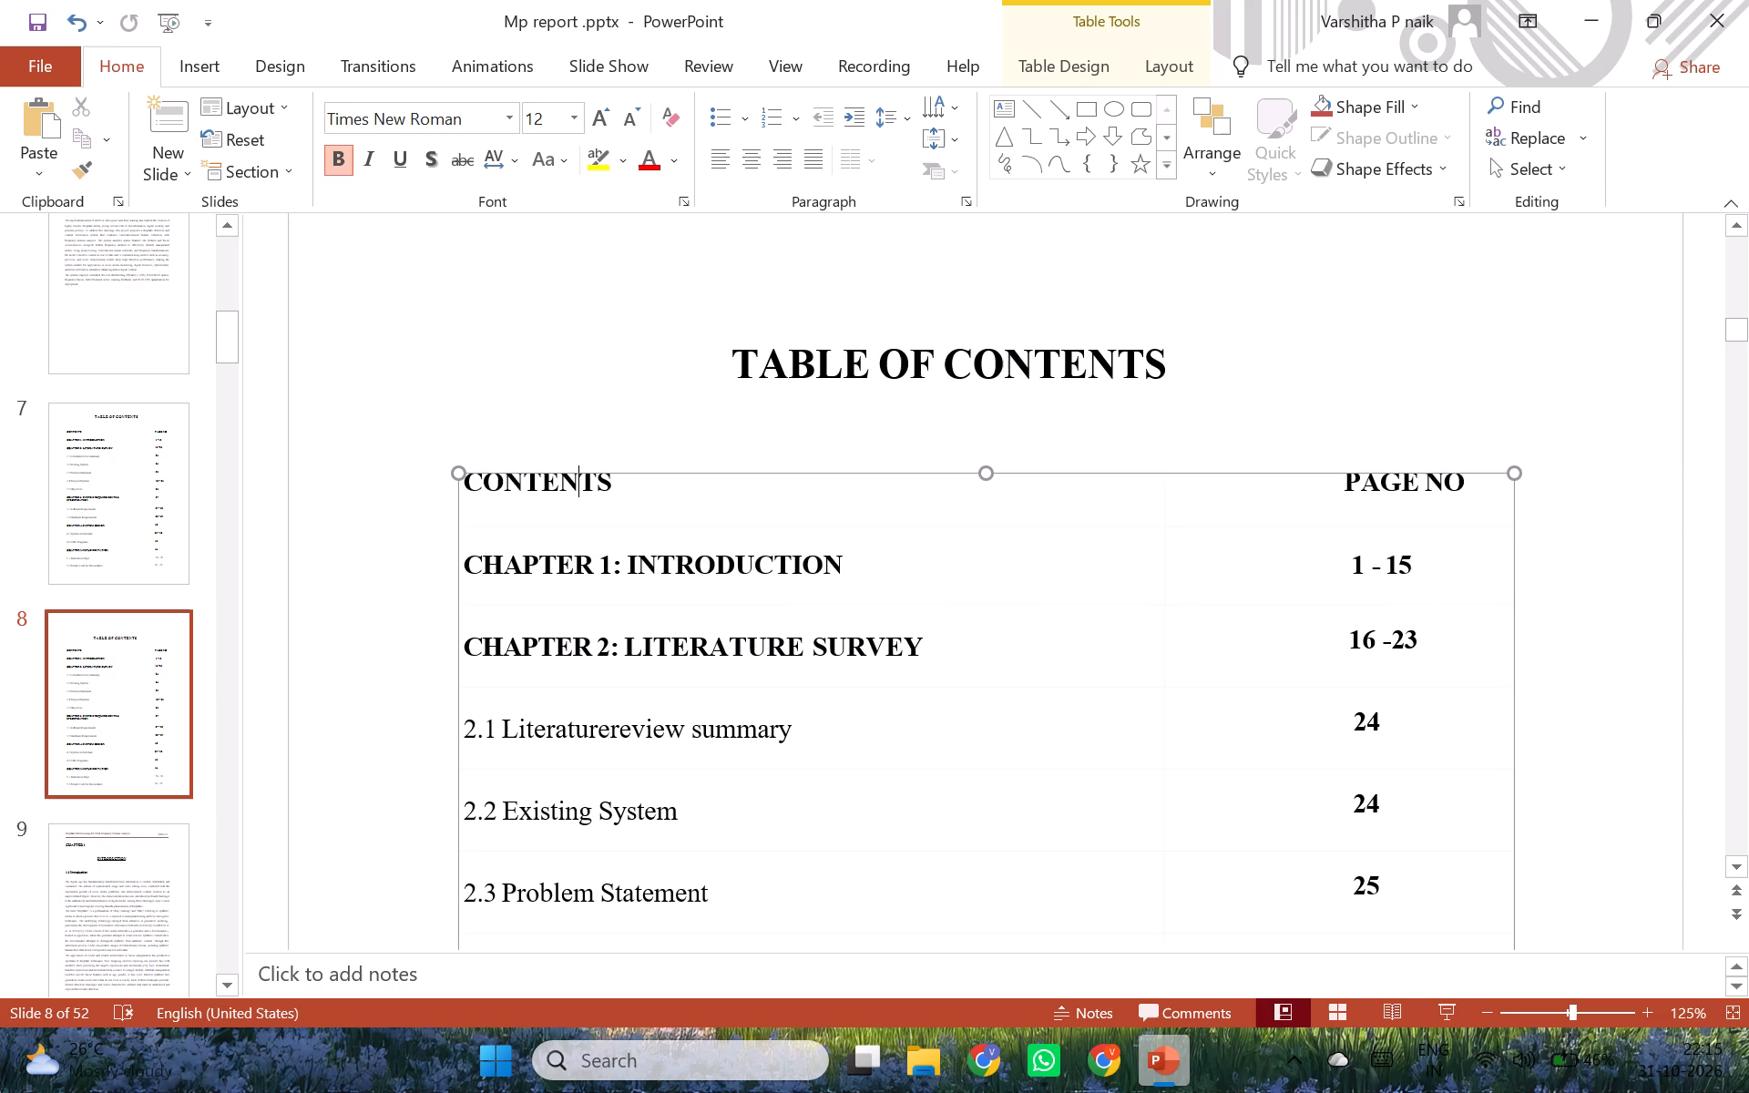
Change the chapter number in the INTRODUCTION row of the contents table to 6.
triple_click(611, 579)
click(611, 579)
click(611, 579)
click(611, 579)
key(backslash)
key(BackSpace)
key(BackSpace)
key(6)
Replace the title INTRODUCTION in the Chapter 6 row with SYSTEM TESTING.
key(Right)
key(Right)
key(Right)
key(Right)
key(Right)
key(Right)
key(Right)
key(Right)
key(Right)
key(Right)
key(Right)
key(Right)
key(Right)
key(Right)
key(Right)
key(Right)
key(Right)
key(Right)
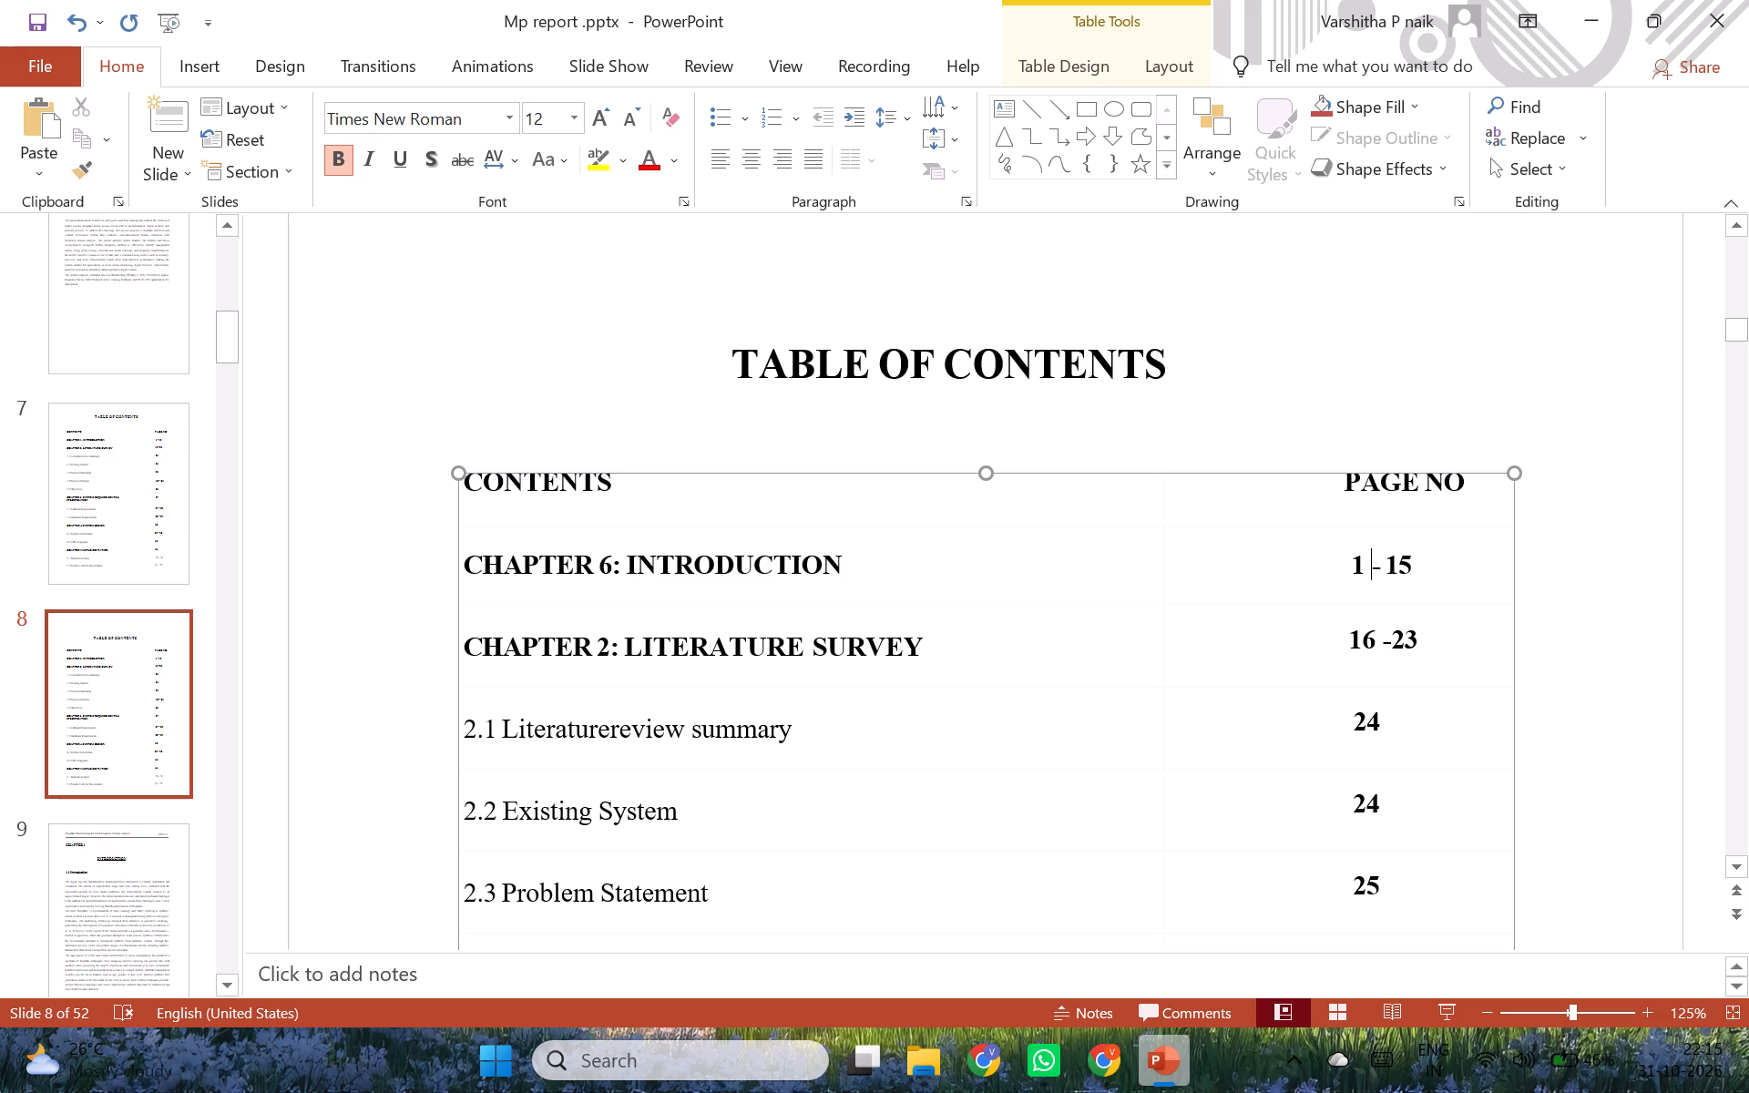
key(Left)
key(Left)
key(Left)
key(Left)
key(Left)
key(Left)
key(Left)
key(Left)
key(Left)
key(Left)
key(Left)
key(Right)
key(Right)
key(Right)
key(Right)
key(Right)
key(Right)
key(Right)
key(BackSpace)
key(BackSpace)
key(BackSpace)
key(BackSpace)
key(BackSpace)
key(BackSpace)
key(BackSpace)
key(BackSpace)
key(BackSpace)
key(BackSpace)
key(BackSpace)
key(BackSpace)
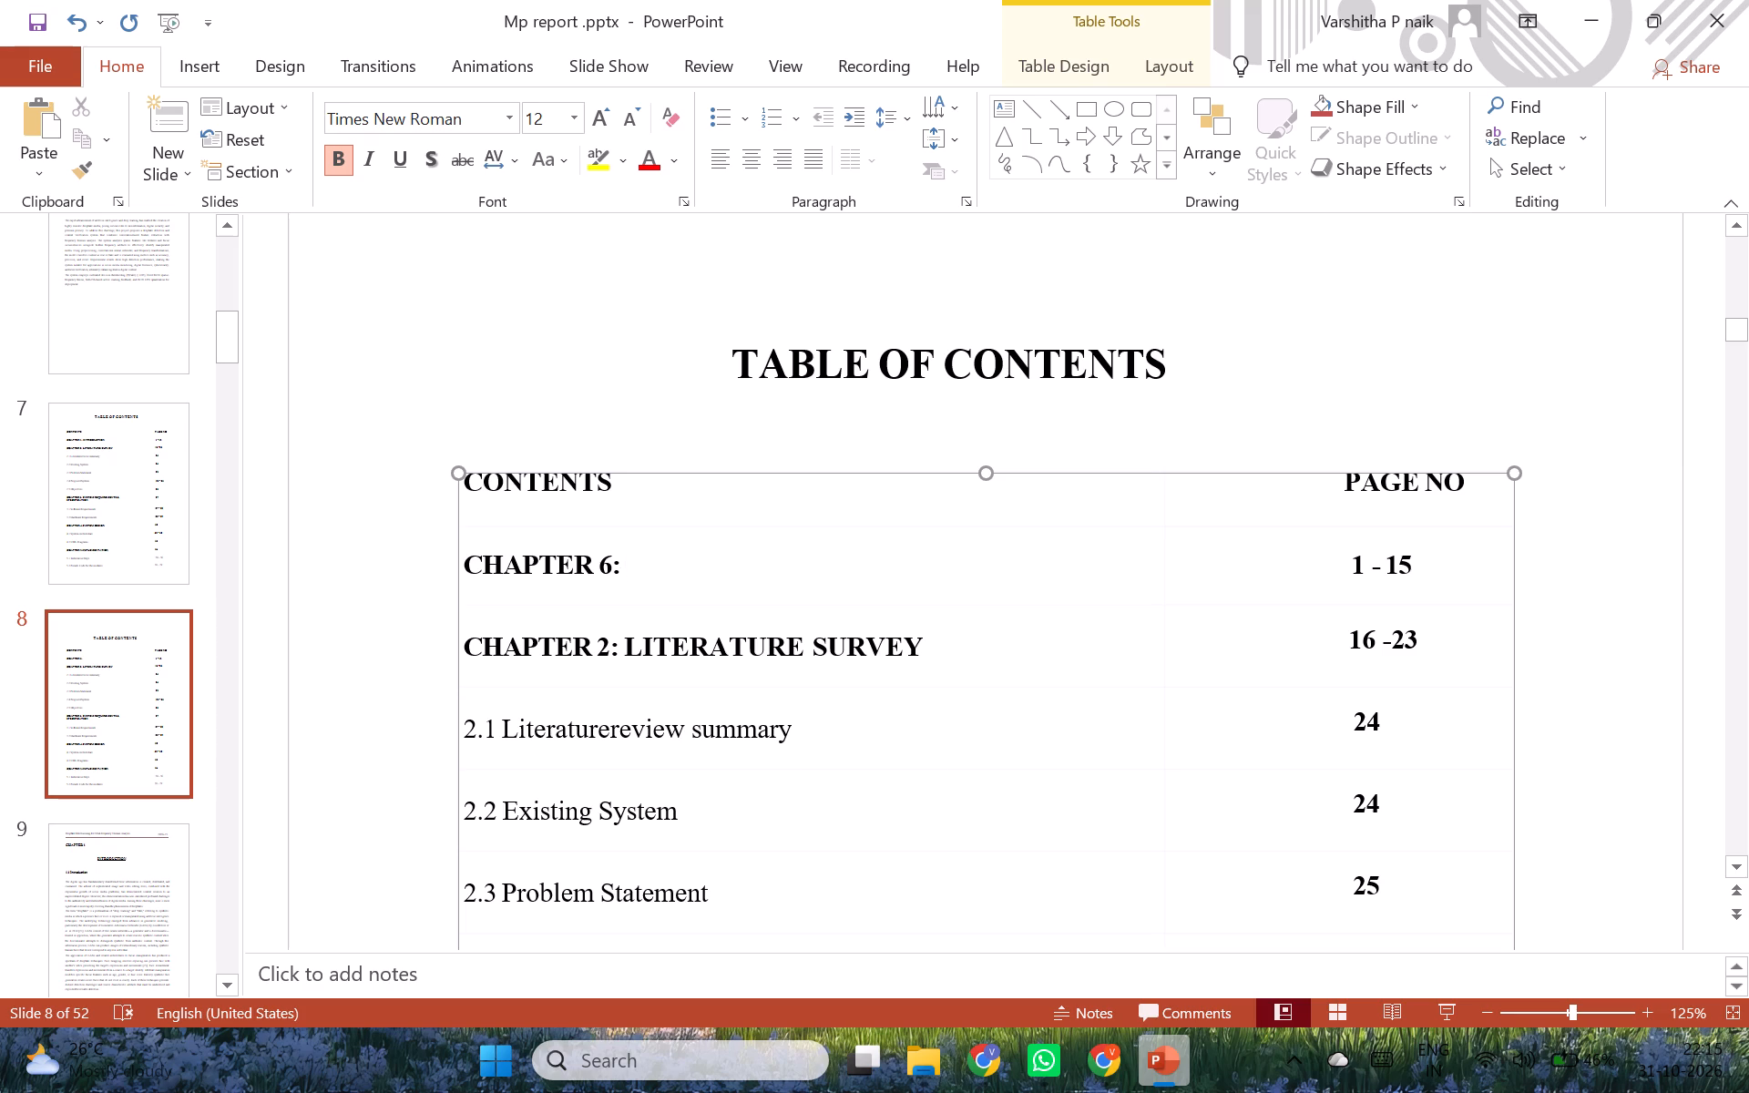
text(SYSTEM)
key(space)
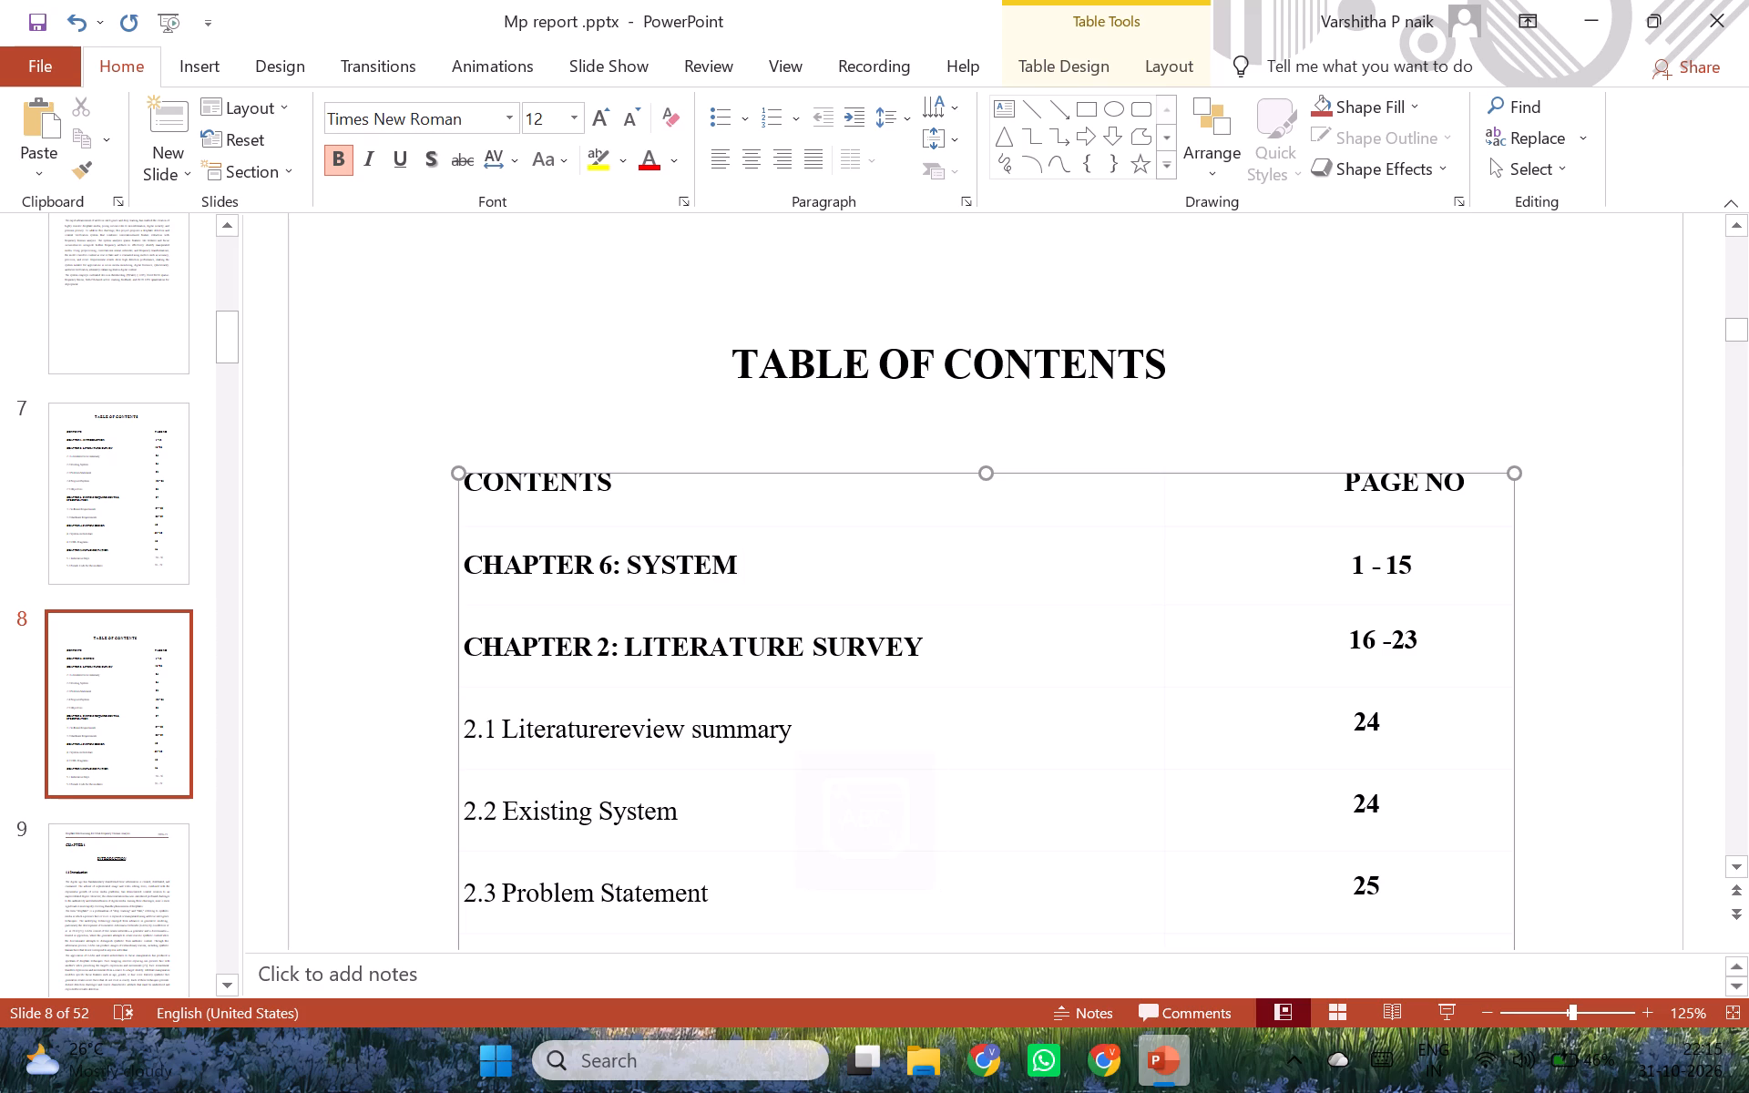
text(TESTING)
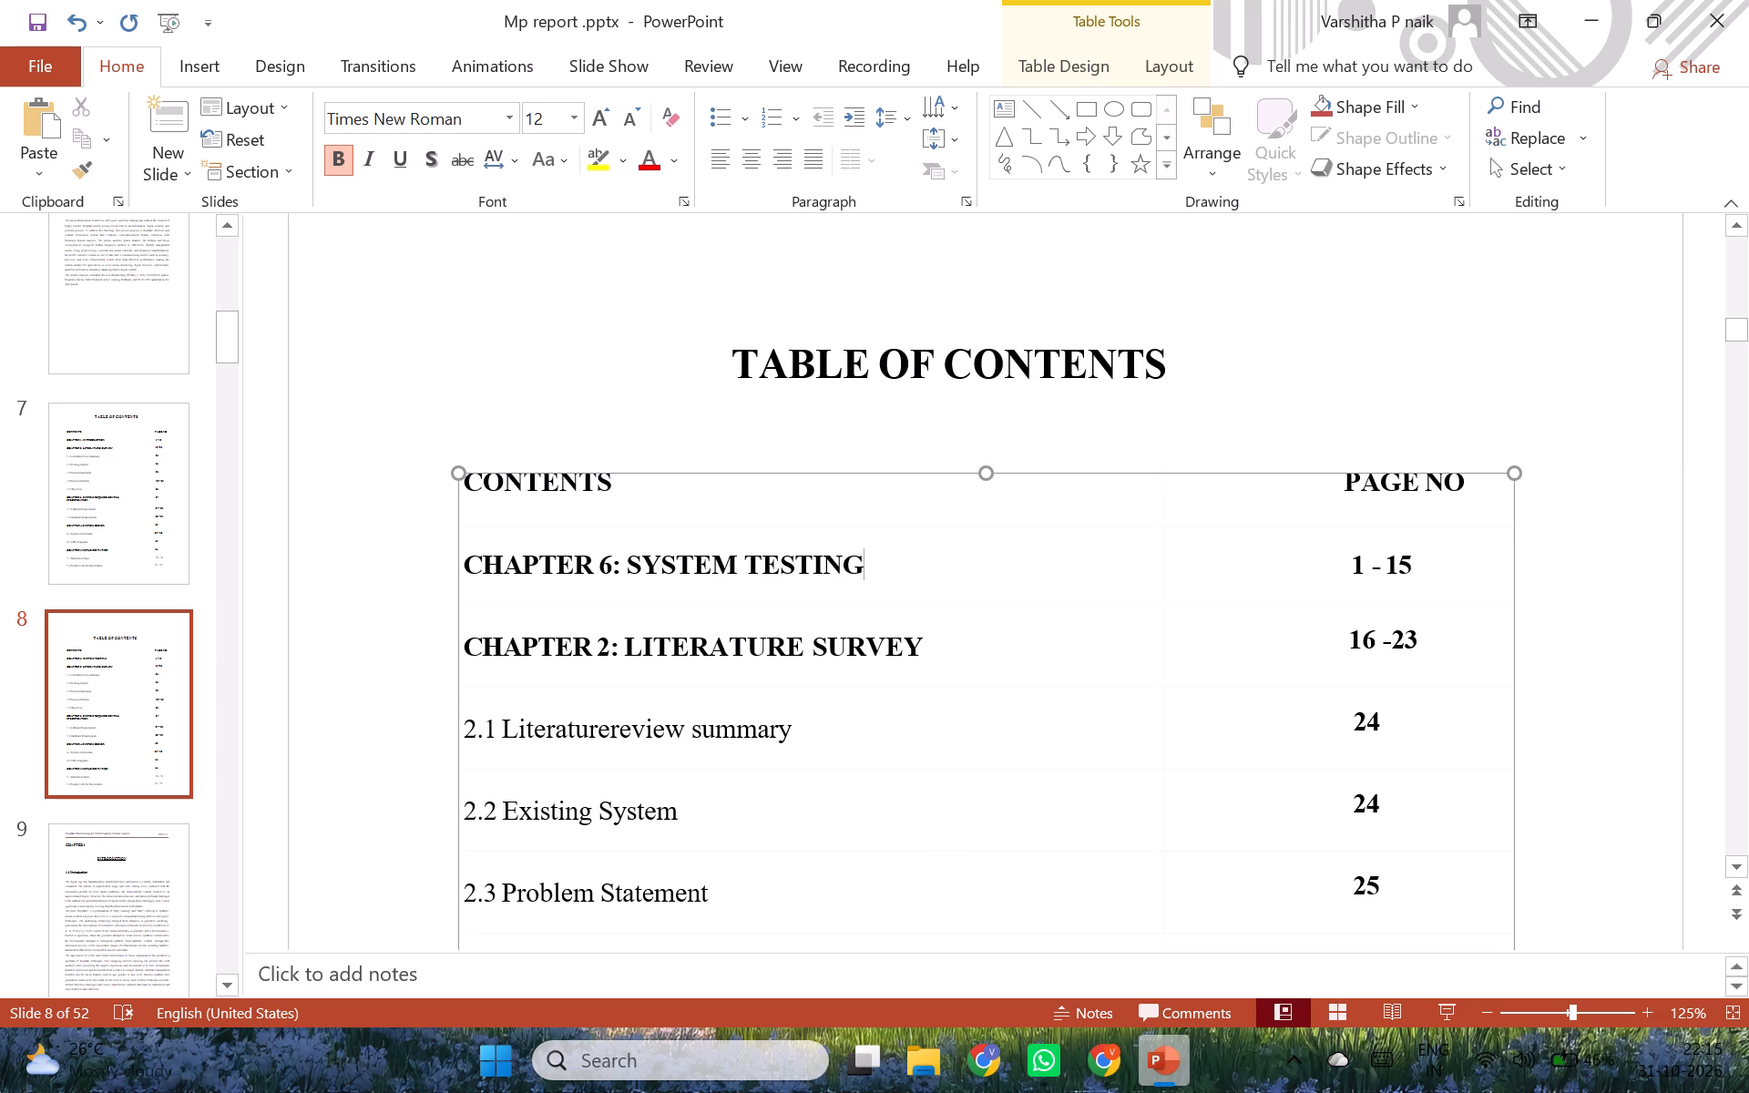
Add trailing spaces after SYSTEM TESTING, extending toward the page number column.
key(space)
key(space)
key(space)
key(space)
key(space)
key(space)
key(space)
key(space)
key(space)
key(space)
key(space)
key(space)
key(space)
key(space)
key(space)
key(space)
key(space)
key(space)
key(space)
key(space)
key(space)
key(space)
key(space)
key(space)
key(space)
key(space)
key(space)
Replace the page range in the CHAPTER 6: SYSTEM TESTING row with the single page number 40.
key(BackSpace)
key(Right)
key(Right)
key(Right)
key(BackSpace)
text(40)
key(Right)
key(Right)
key(Right)
key(Right)
key(Right)
key(Right)
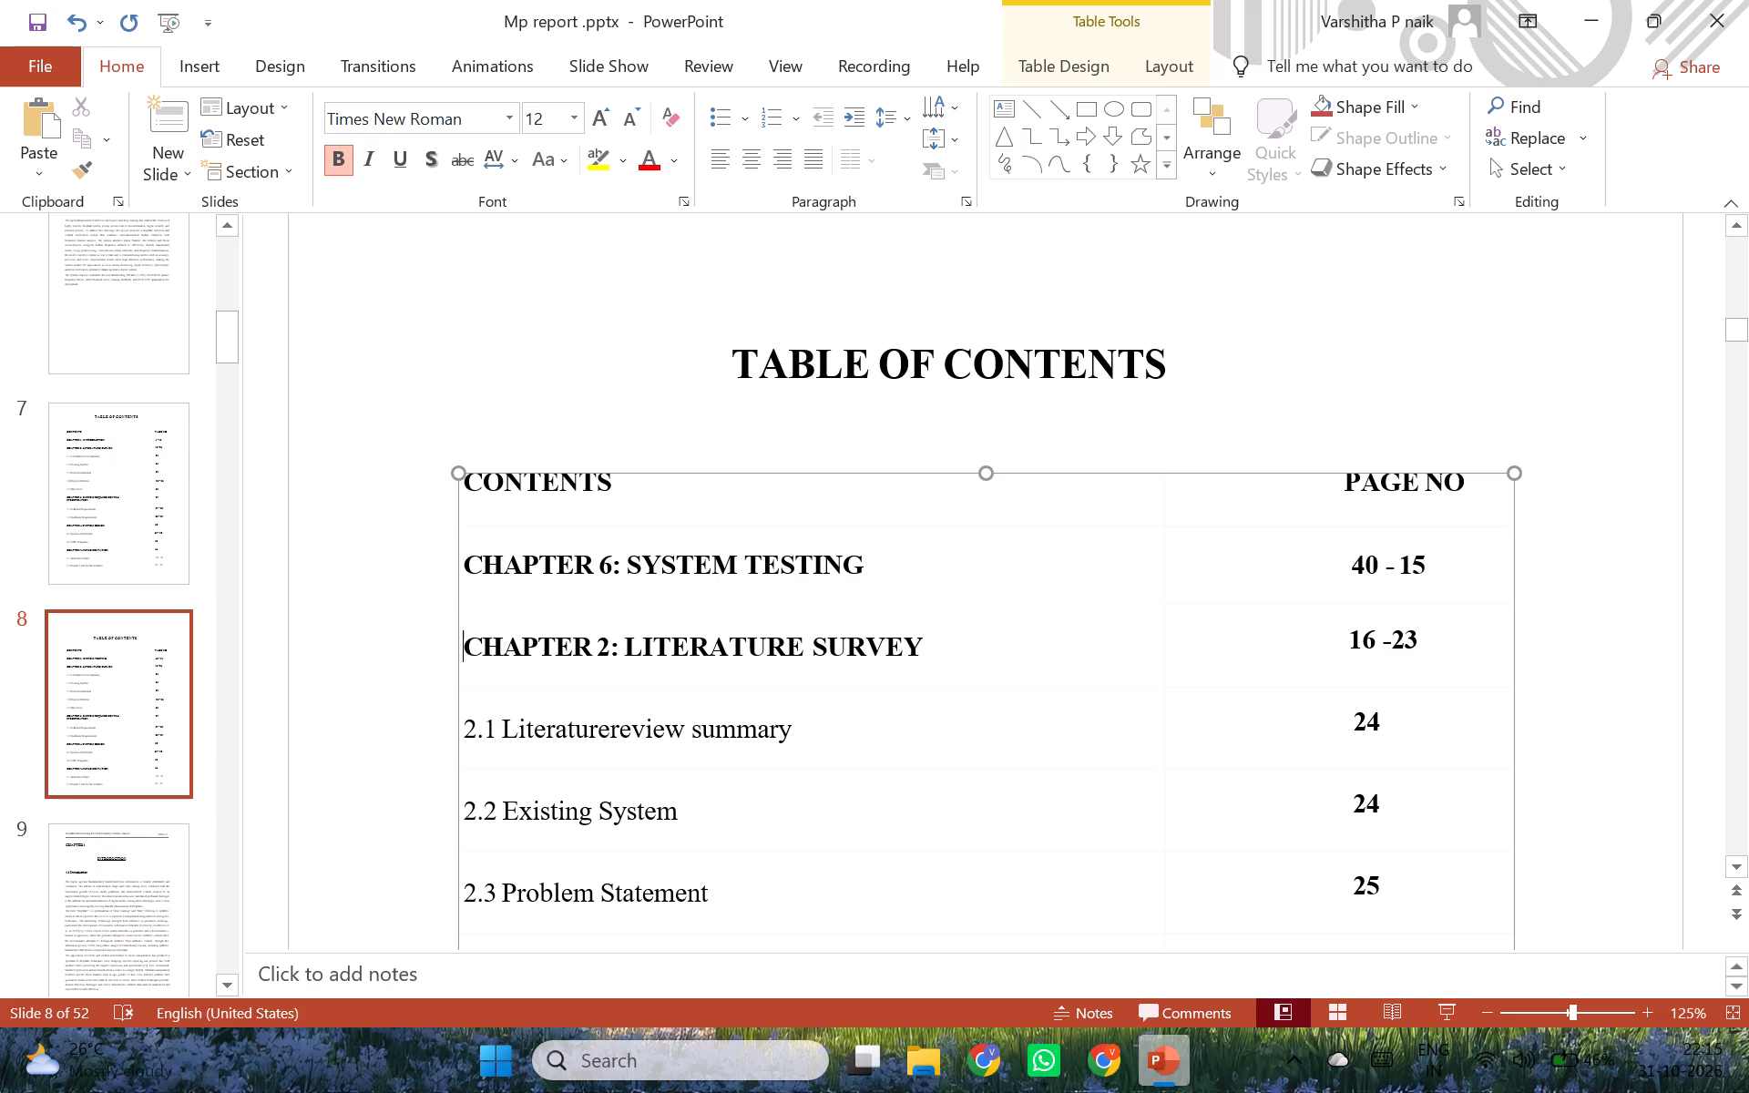
key(Right)
click(1427, 570)
key(BackSpace)
key(BackSpace)
key(BackSpace)
key(BackSpace)
Replace the entry CHAPTER 2: LITERATURE SURVEY with 6.1 Test Cases.
click(935, 649)
triple_click(623, 644)
key(BackSpace)
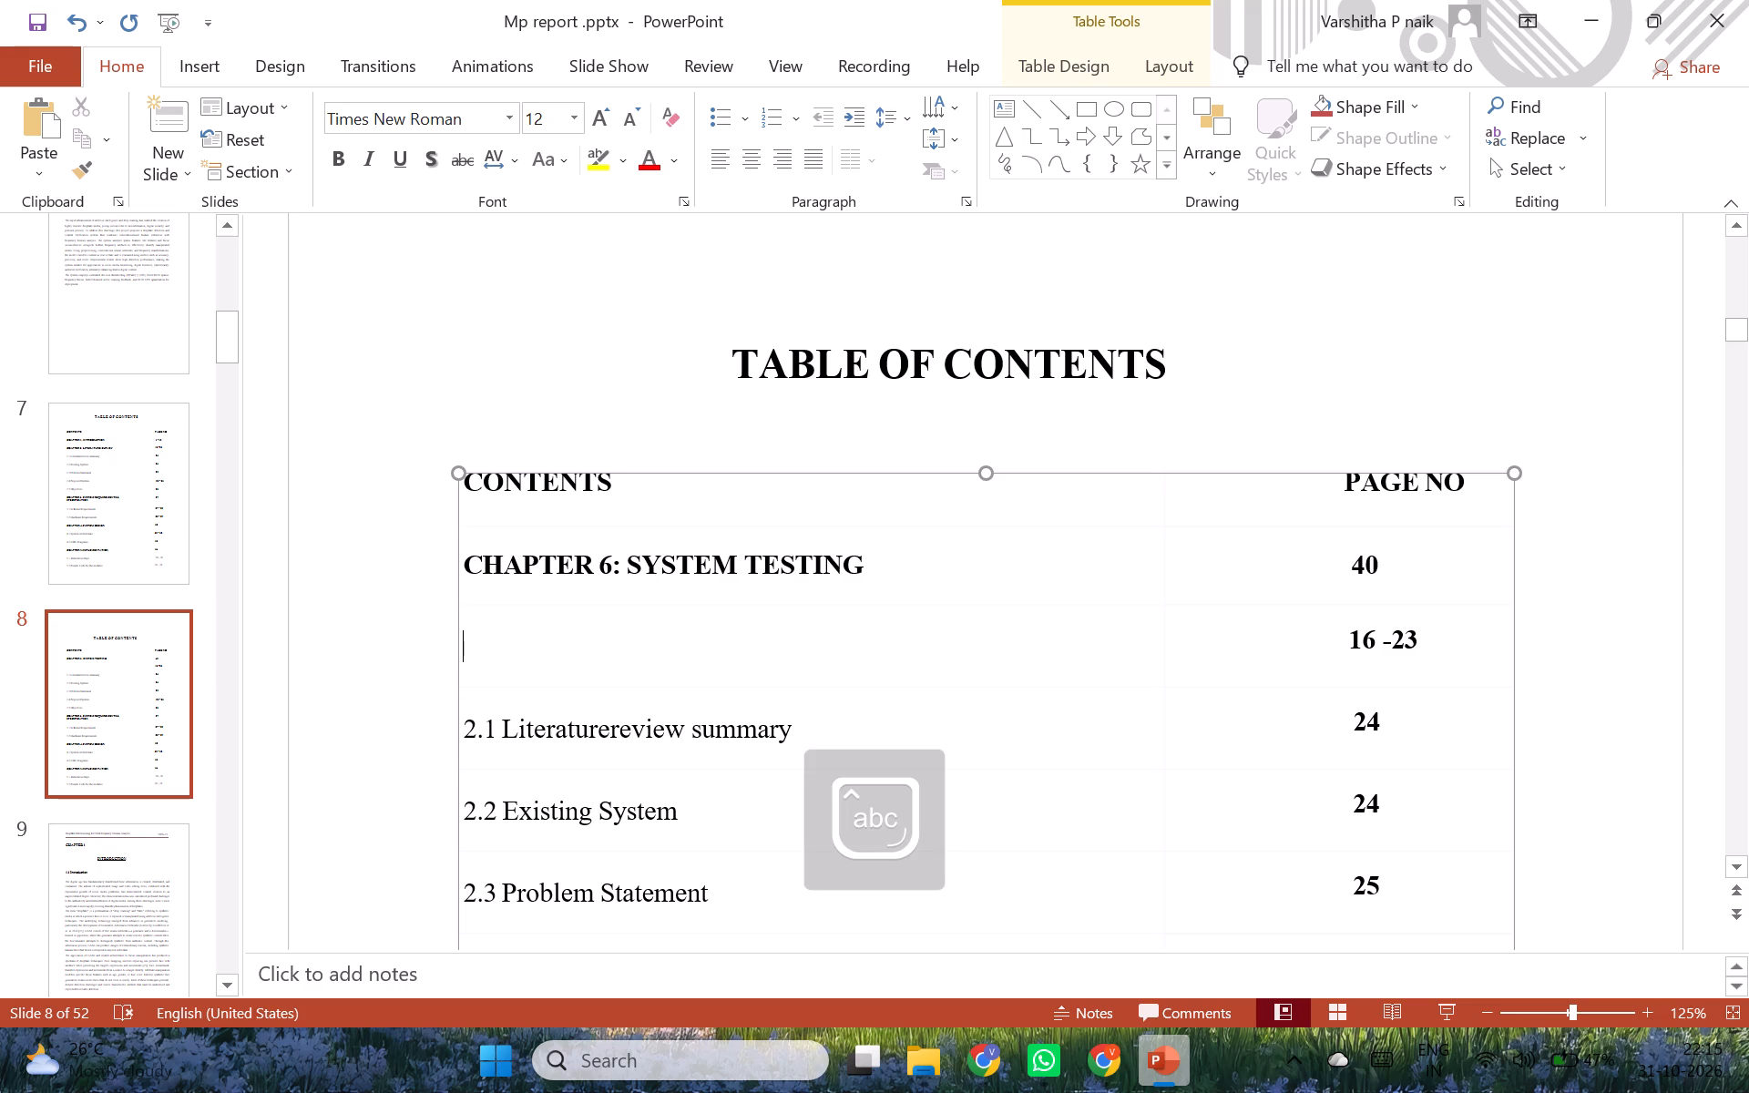
text(6.1)
key(space)
text(Test)
key(space)
text(Cases)
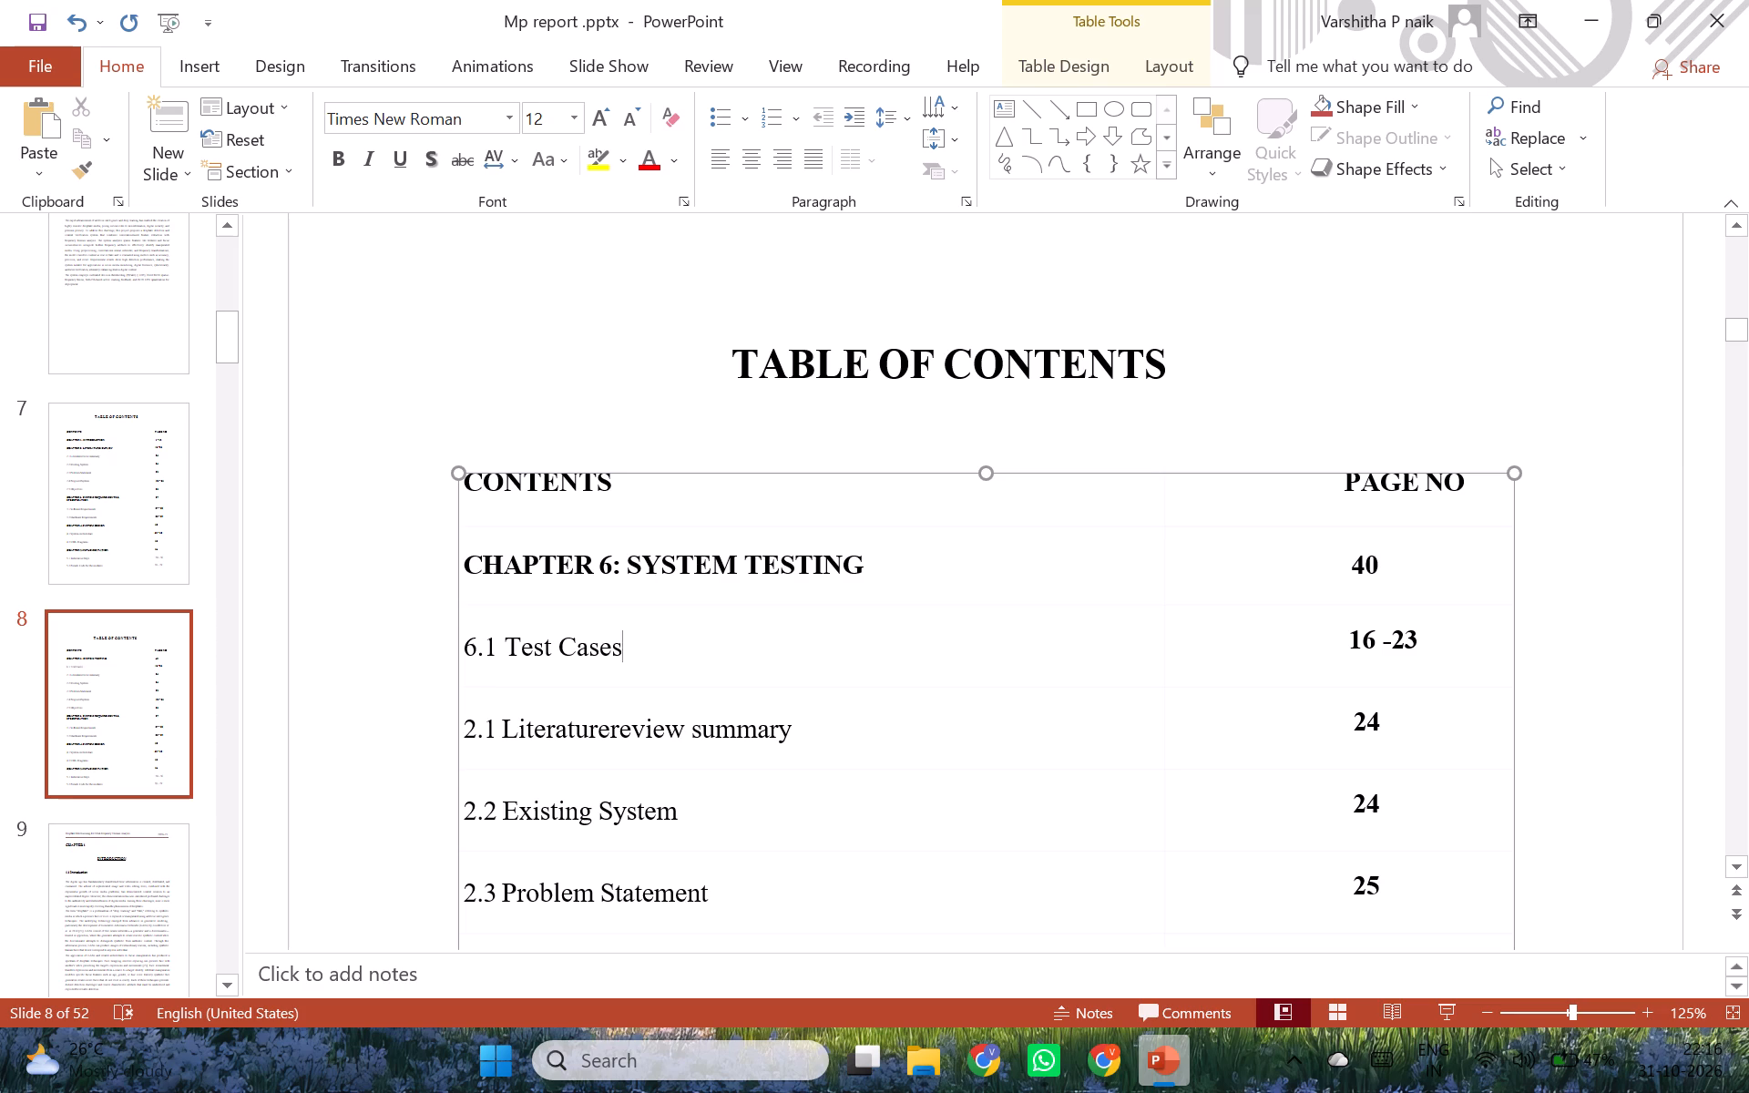
Replace the page range in the 6.1 Test Cases row with 40-41.
click(1383, 632)
key(BackSpace)
key(BackSpace)
key(BackSpace)
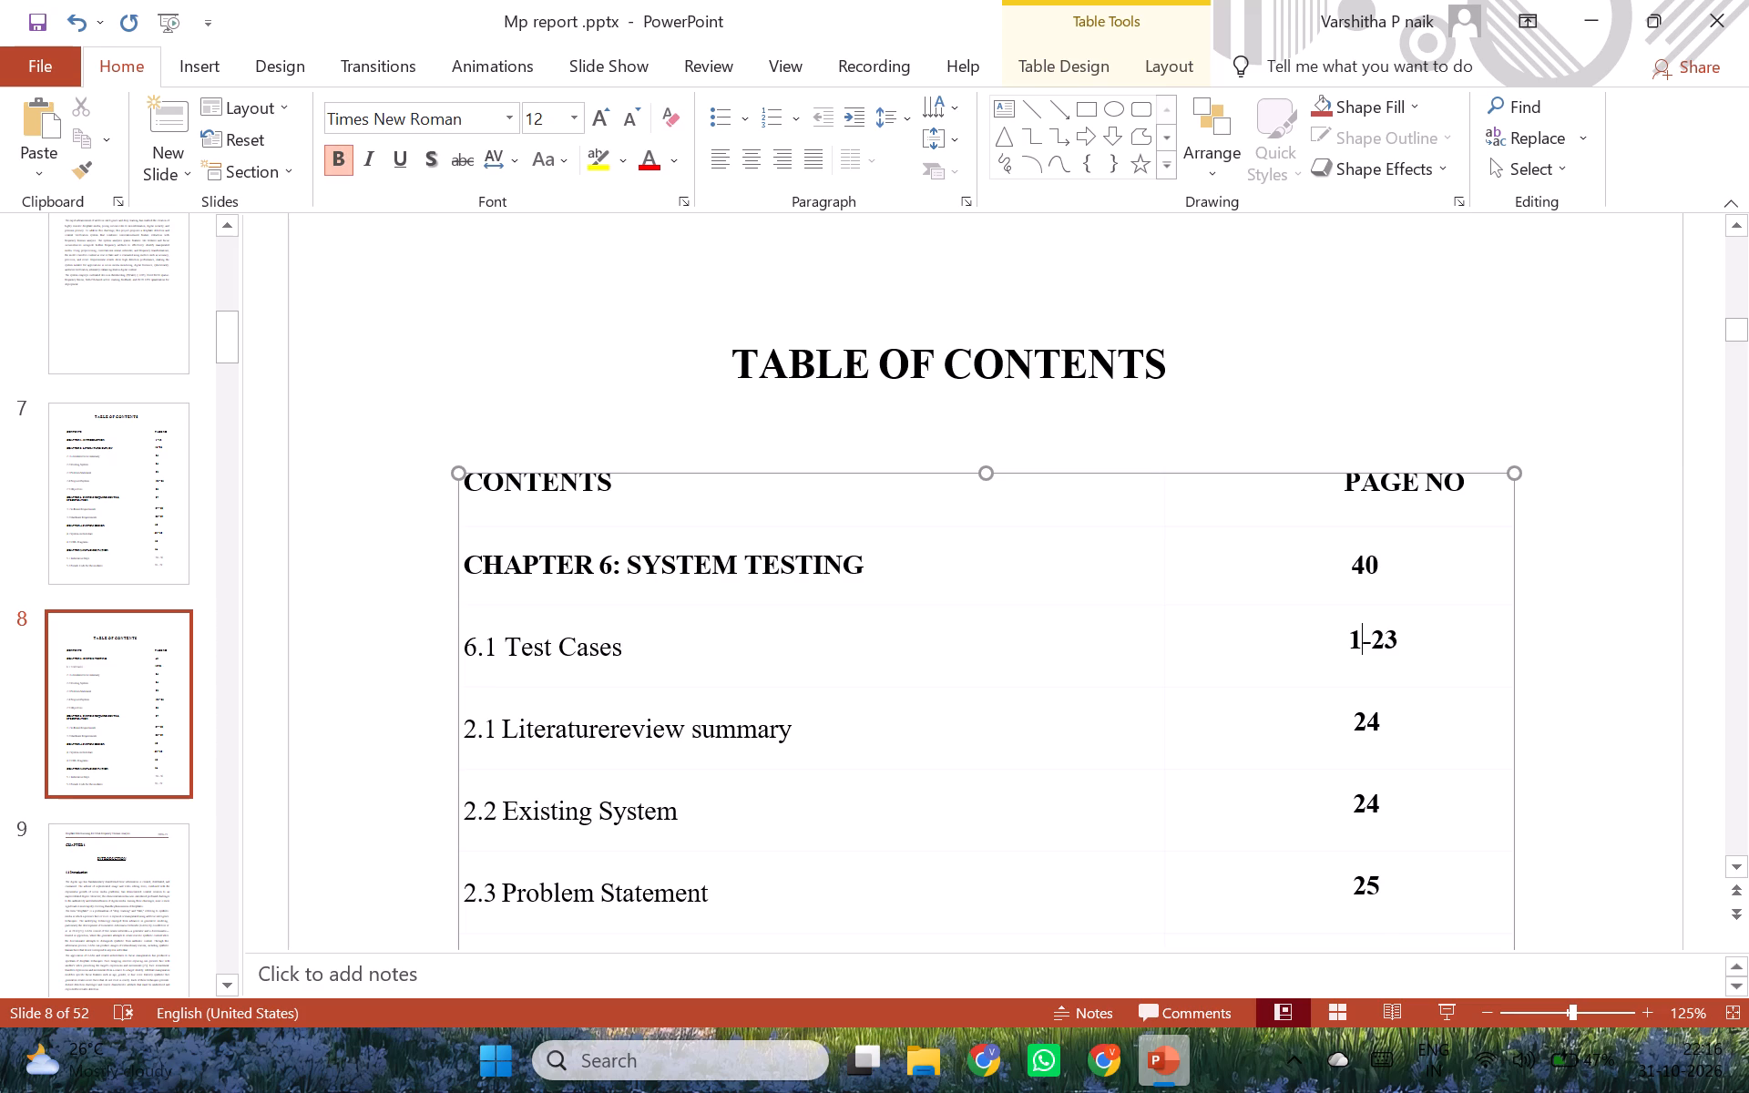
text(40)
key(Right)
key(Right)
key(Right)
key(BackSpace)
key(BackSpace)
key(4)
key(1)
Delete the entry 2.1 Literaturereview summary from the row below 6.1 Test Cases, leaving the row in place.
drag(798, 746, 539, 722)
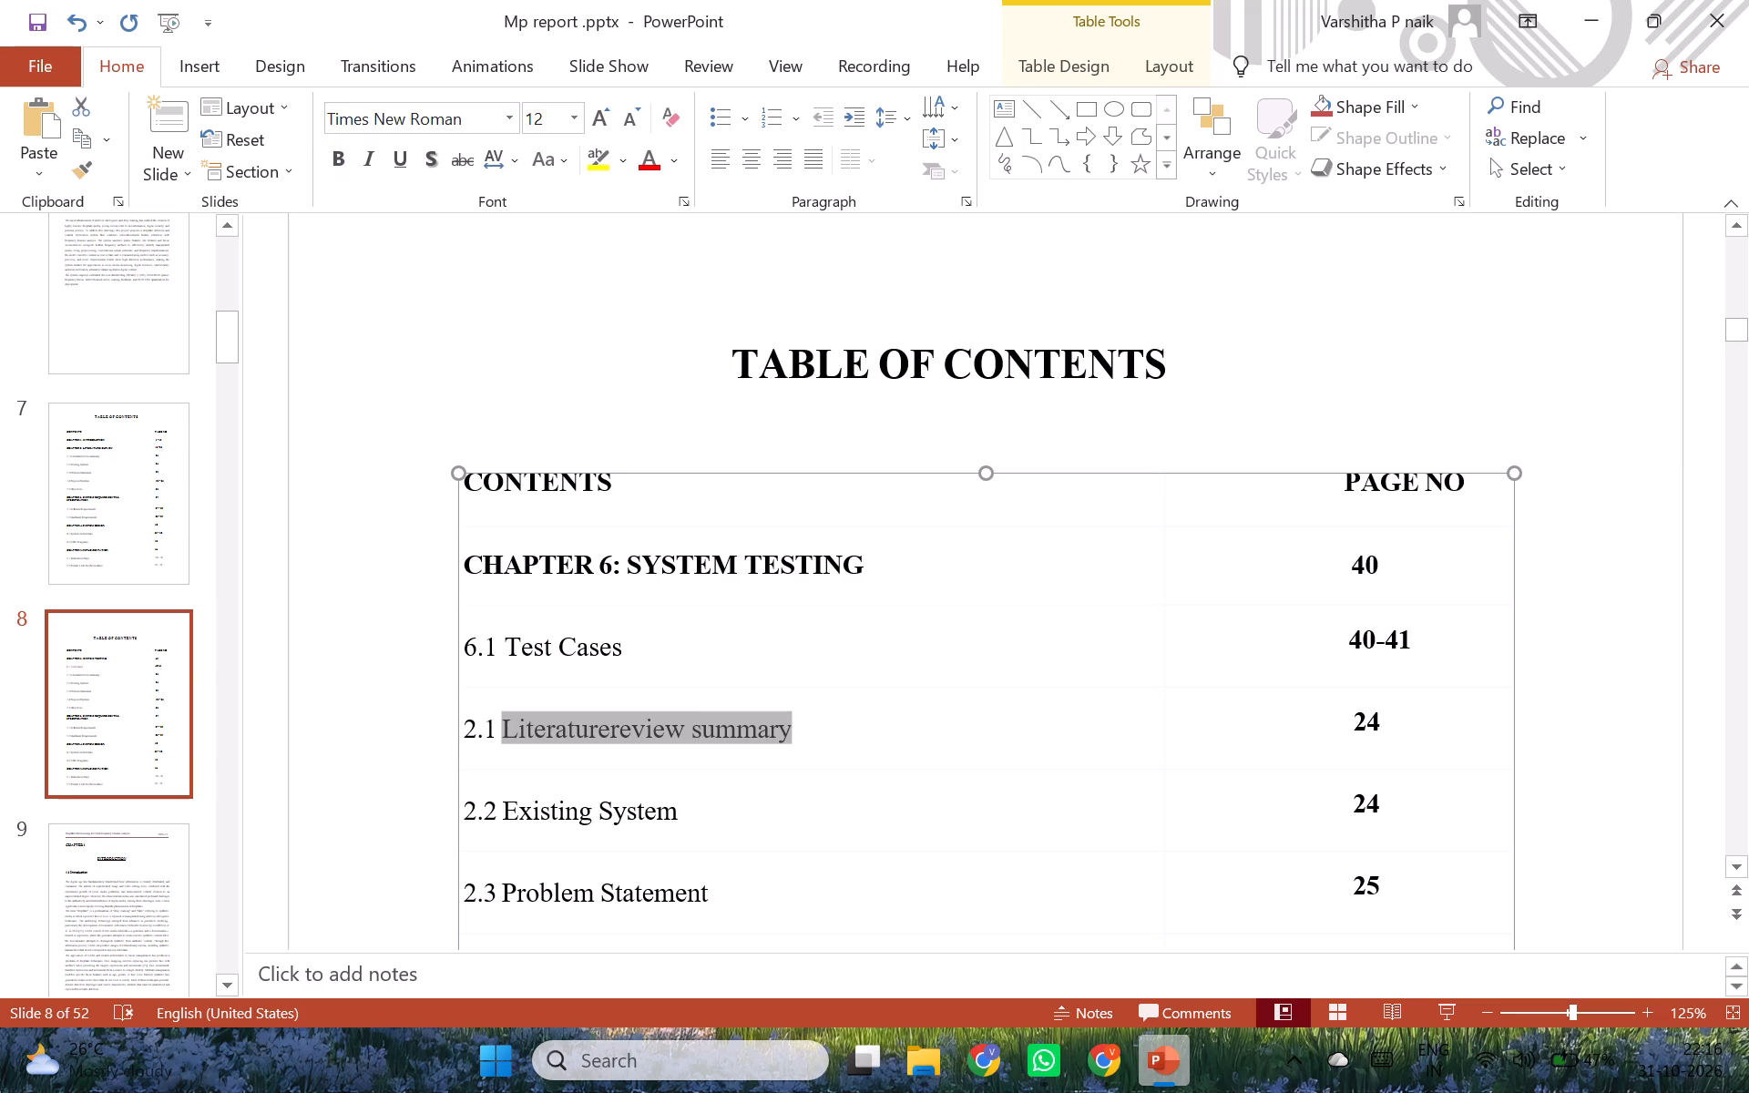
drag(539, 722, 496, 722)
key(BackSpace)
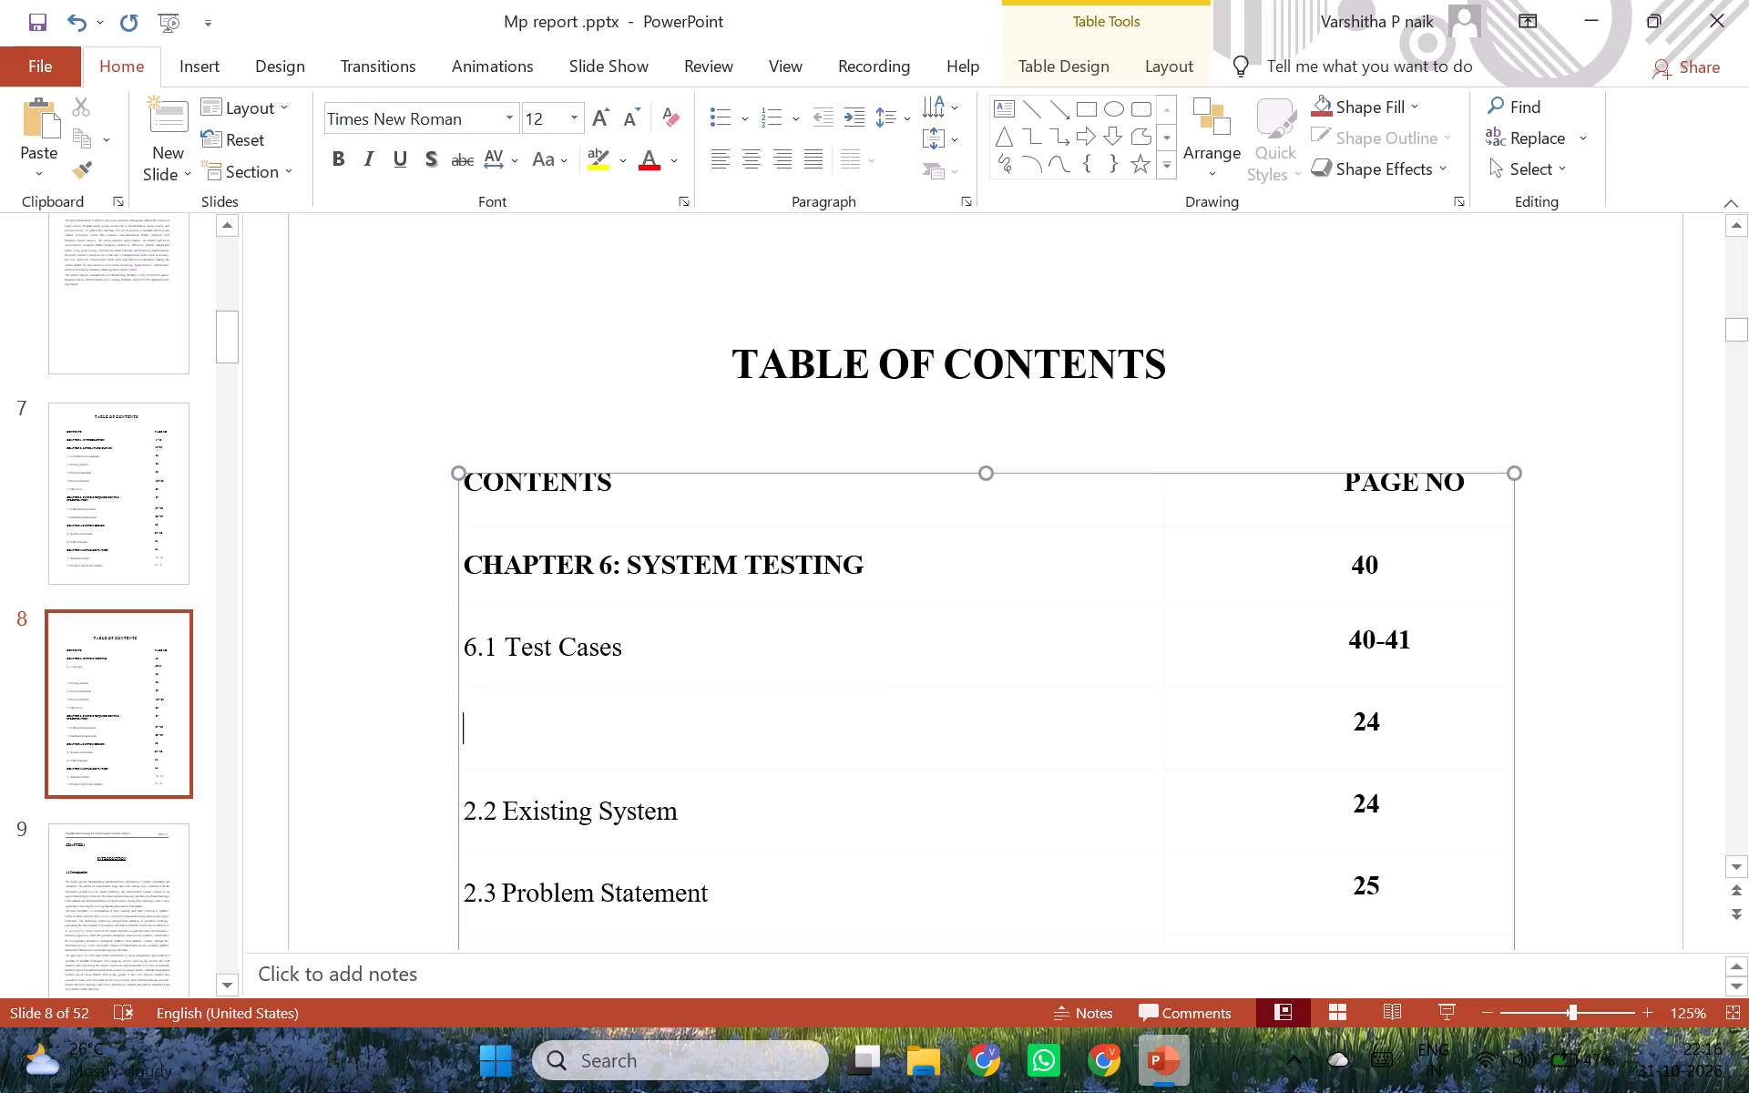
Clear the column headings CONTENTS and PAGE NO from the table's header row.
triple_click(576, 487)
key(BackSpace)
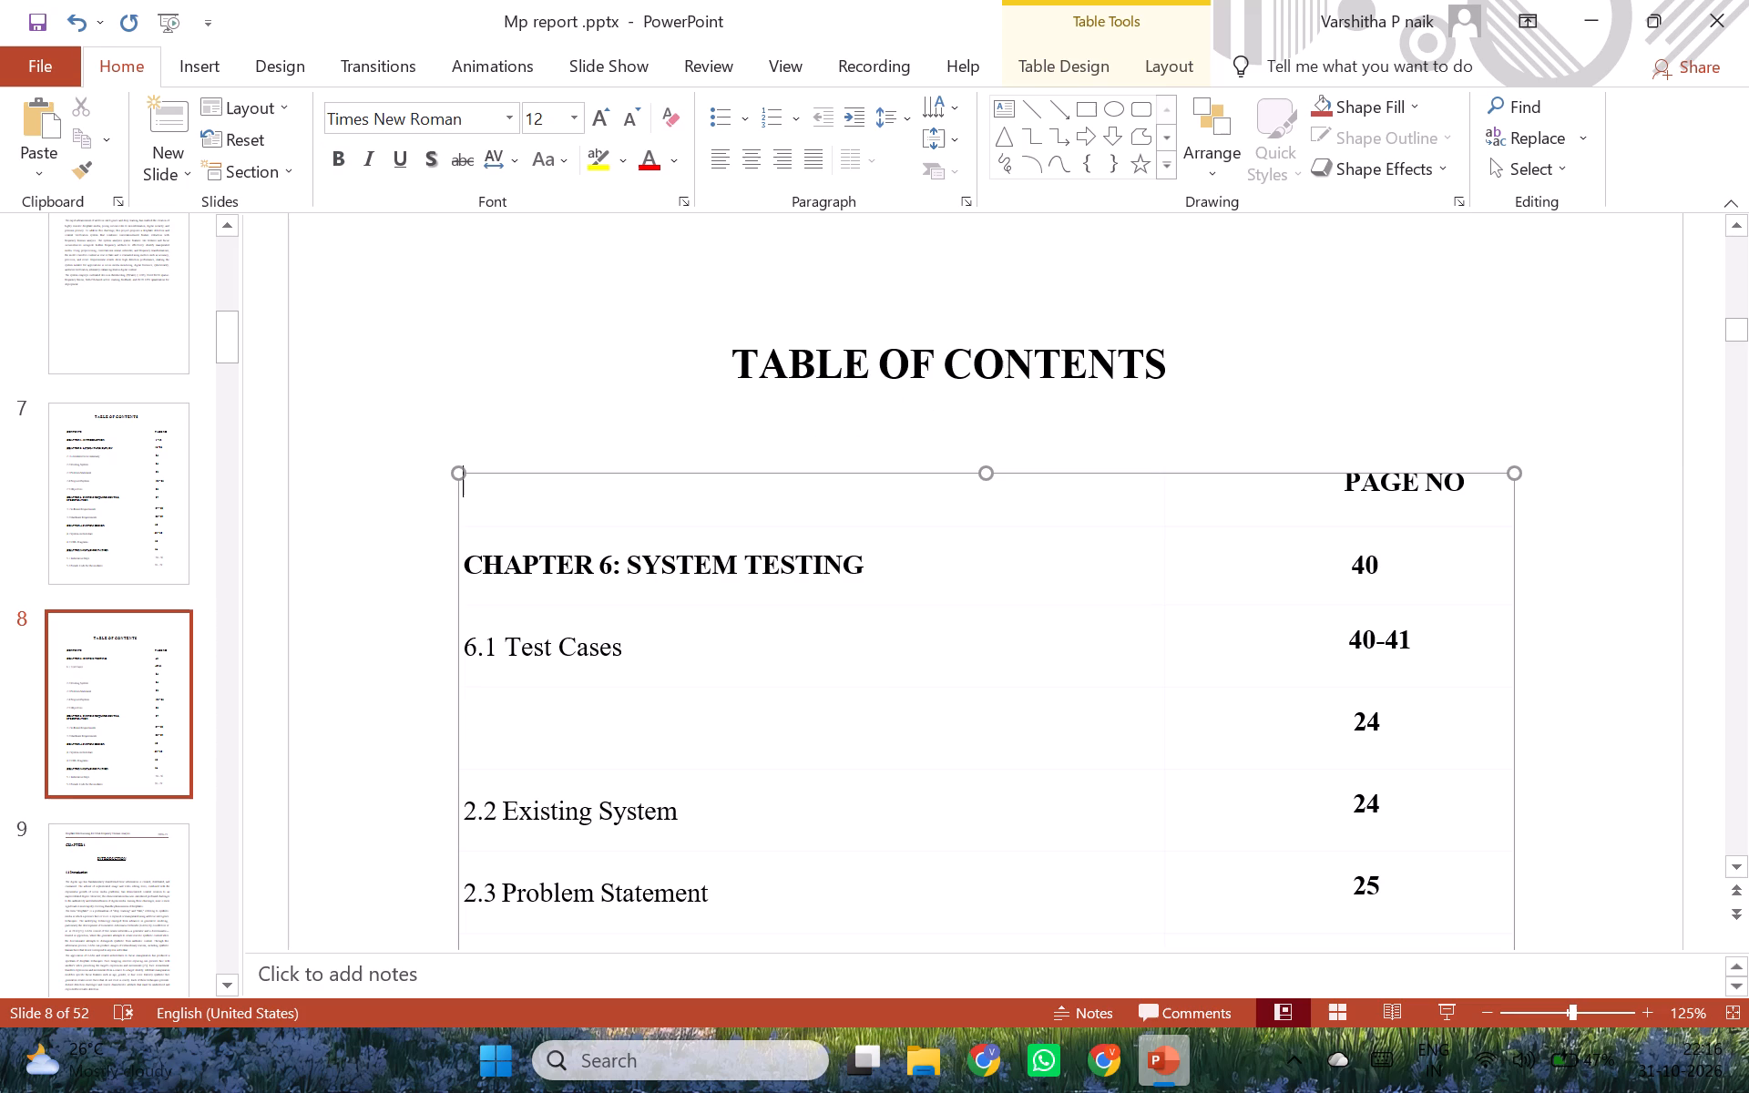
triple_click(1414, 481)
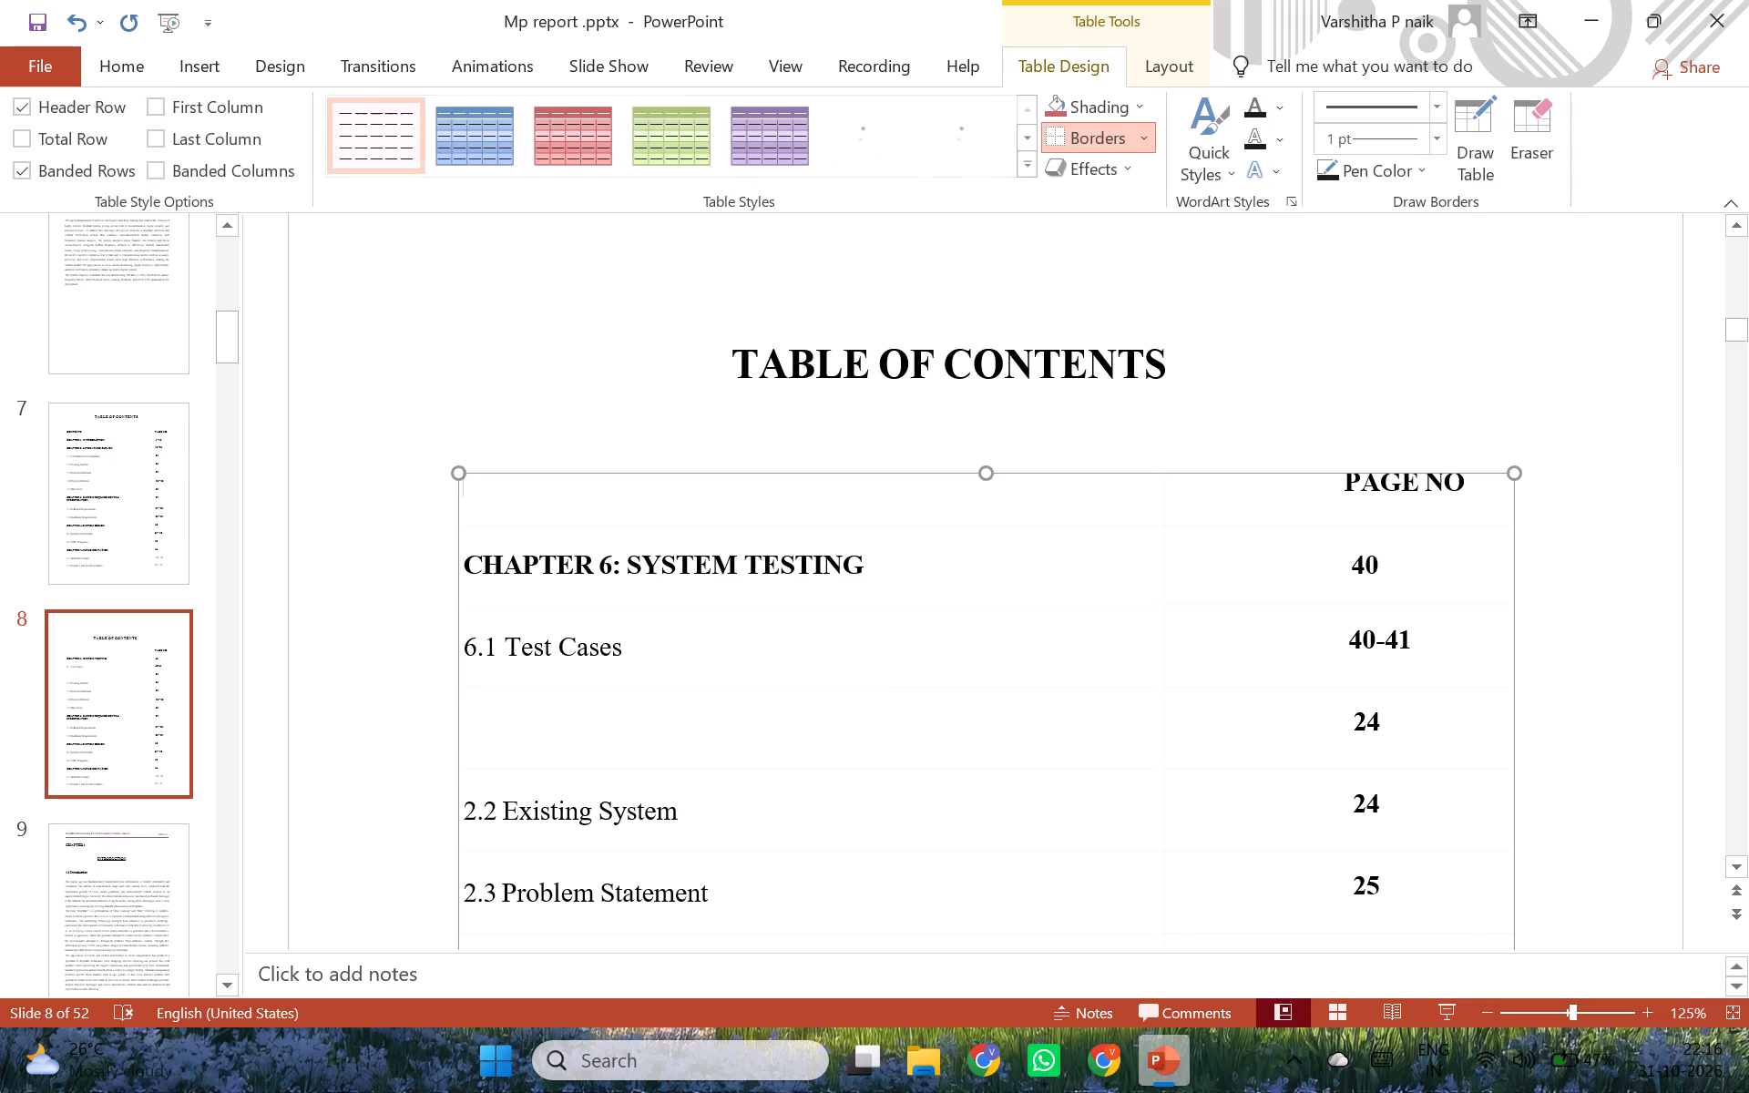
triple_click(1408, 487)
key(BackSpace)
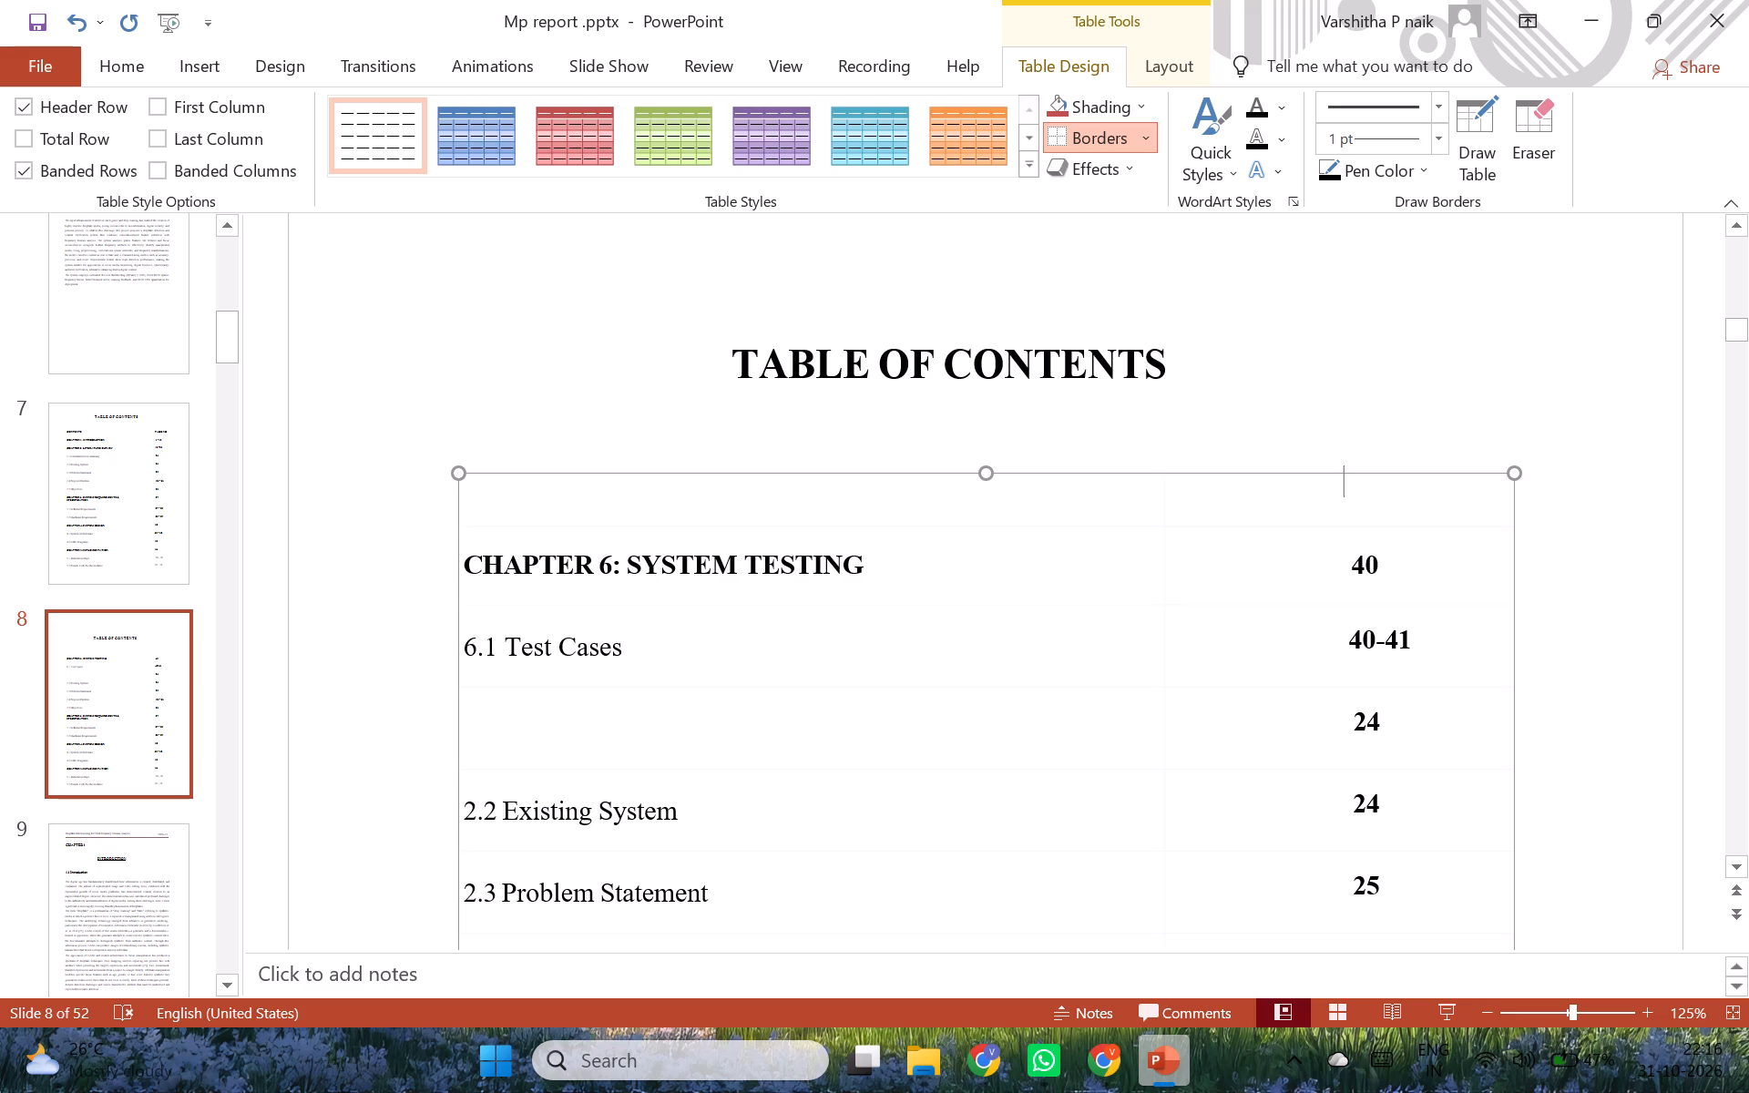
click(796, 425)
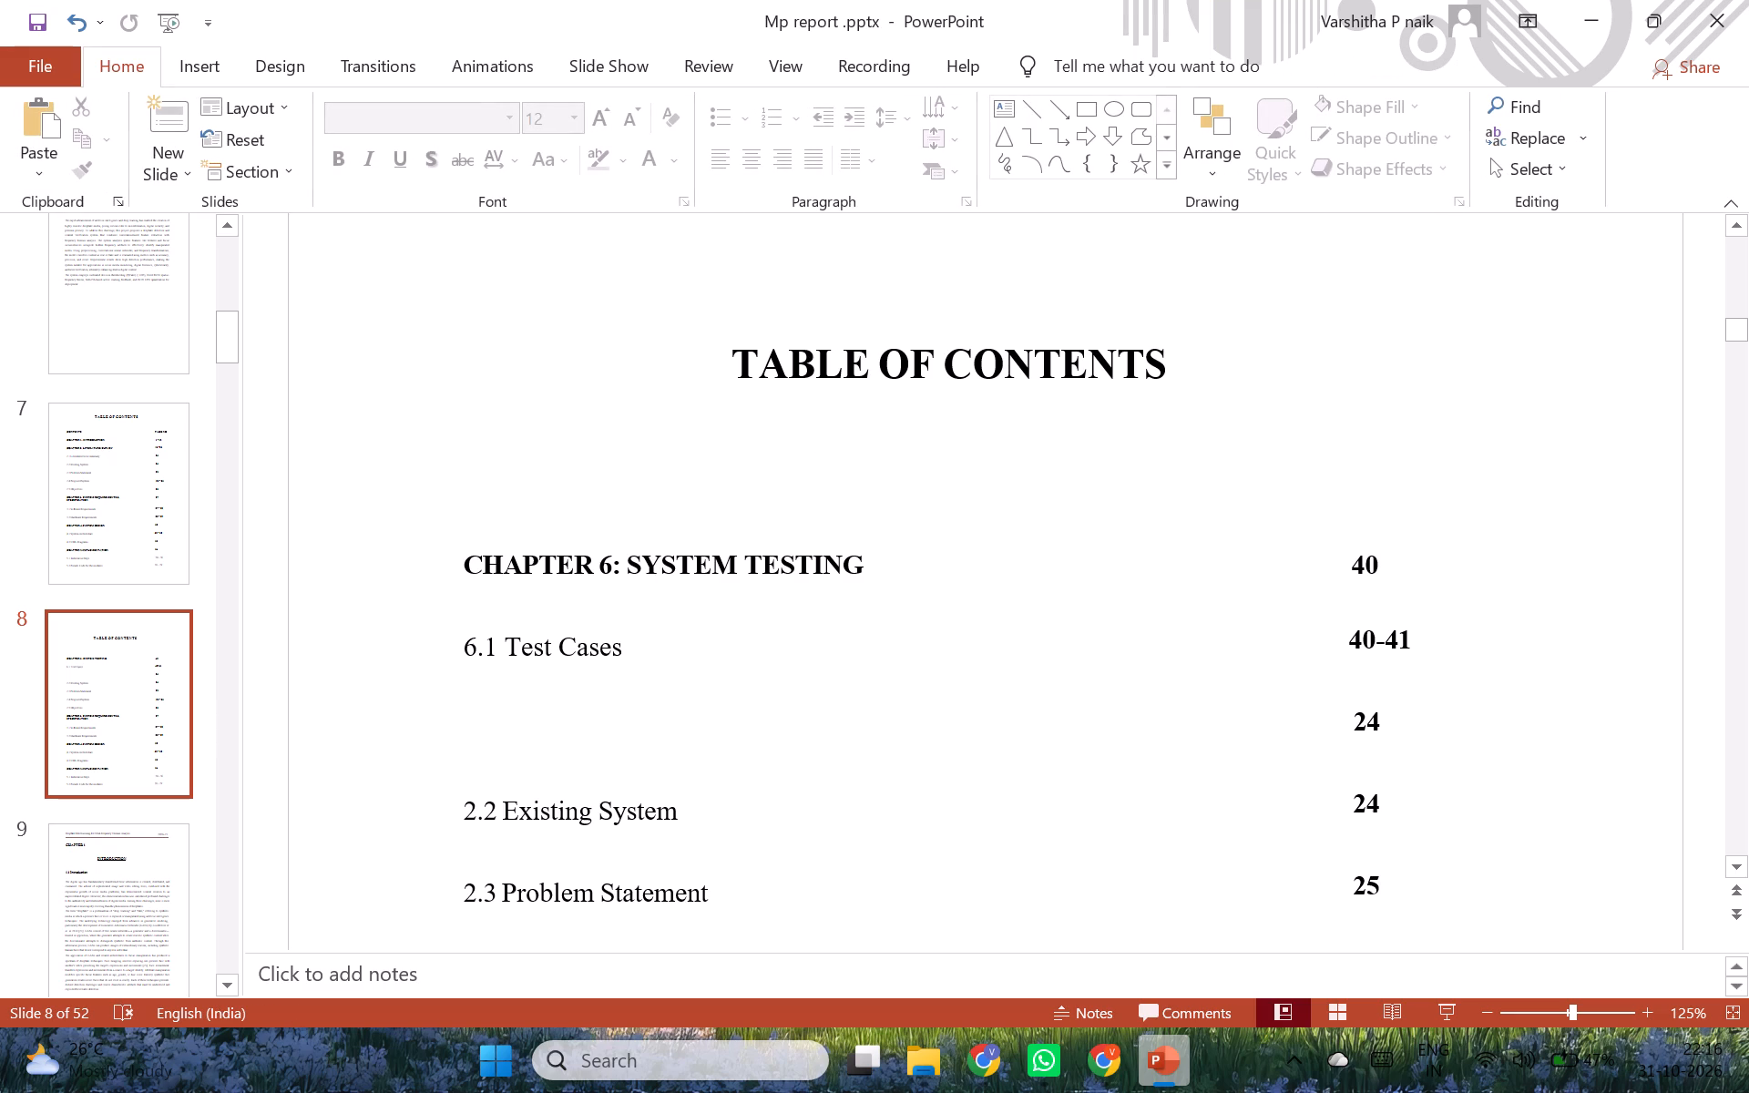
Delete the entry texts 2.2 Existing System and 2.3 Problem Statement from their rows.
click(669, 575)
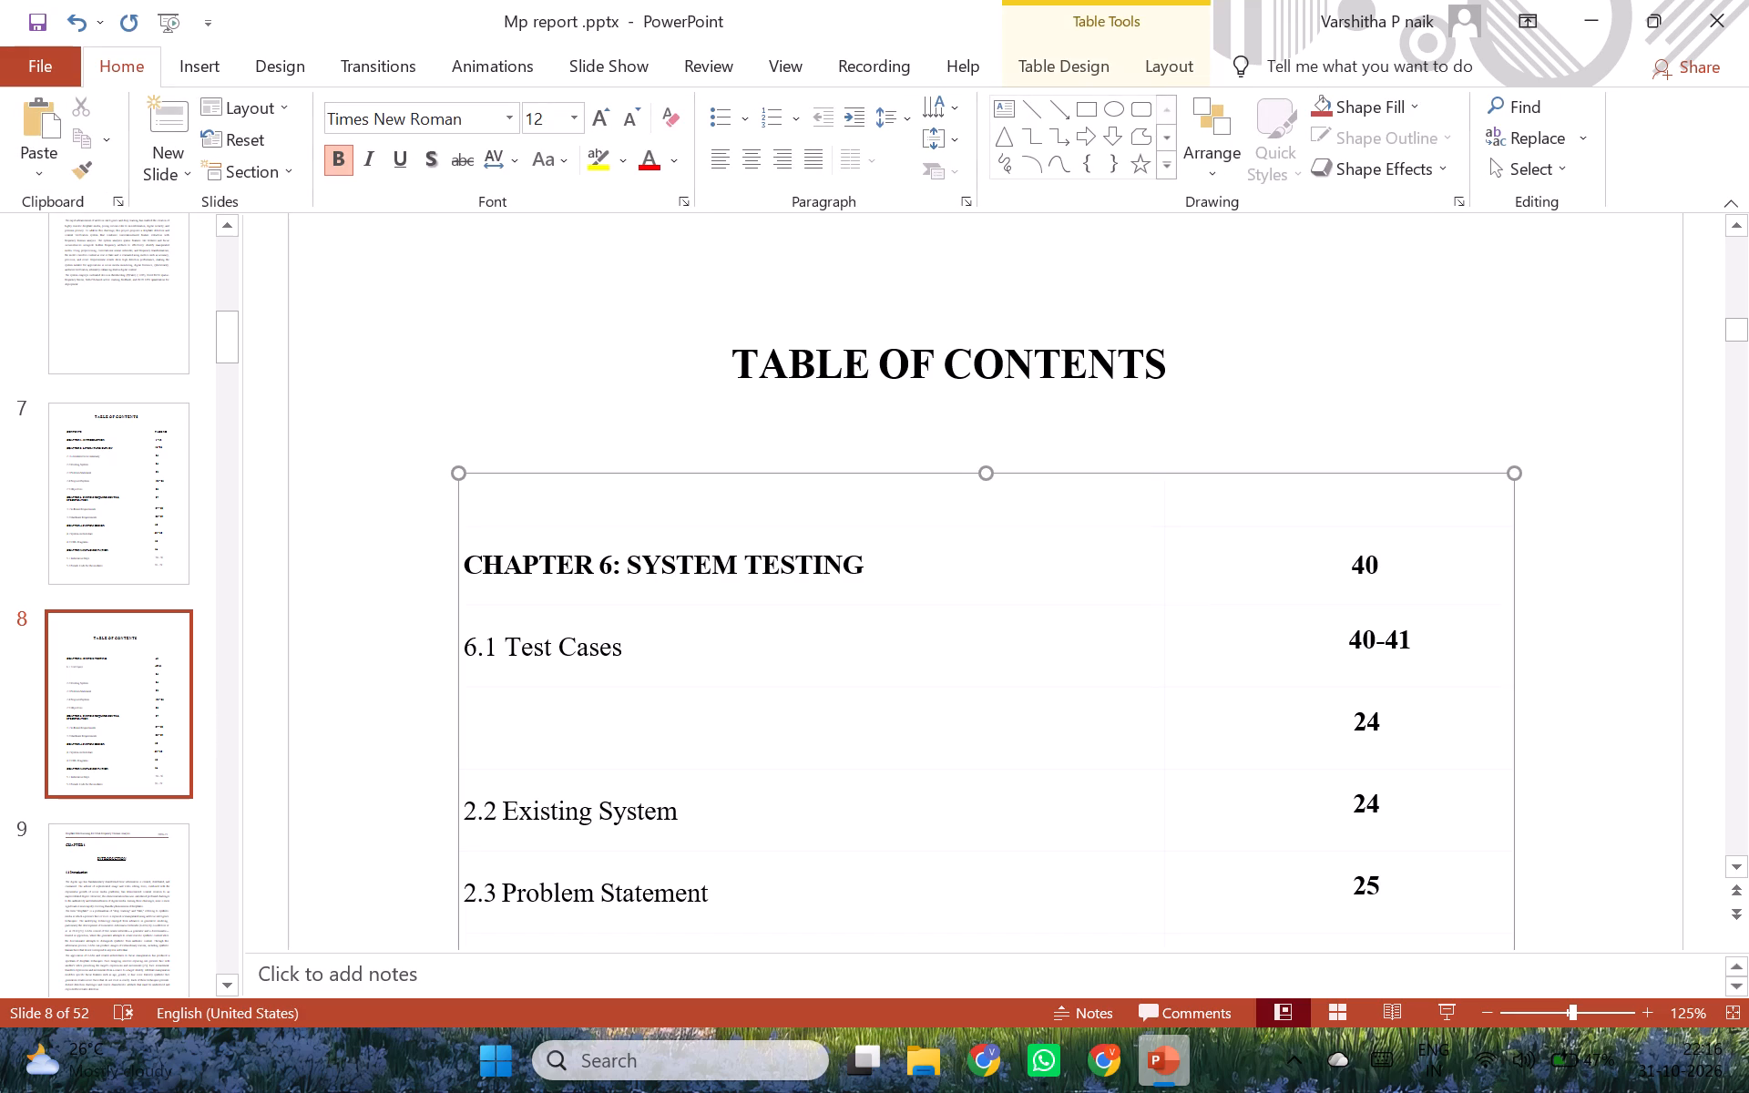
triple_click(561, 814)
key(BackSpace)
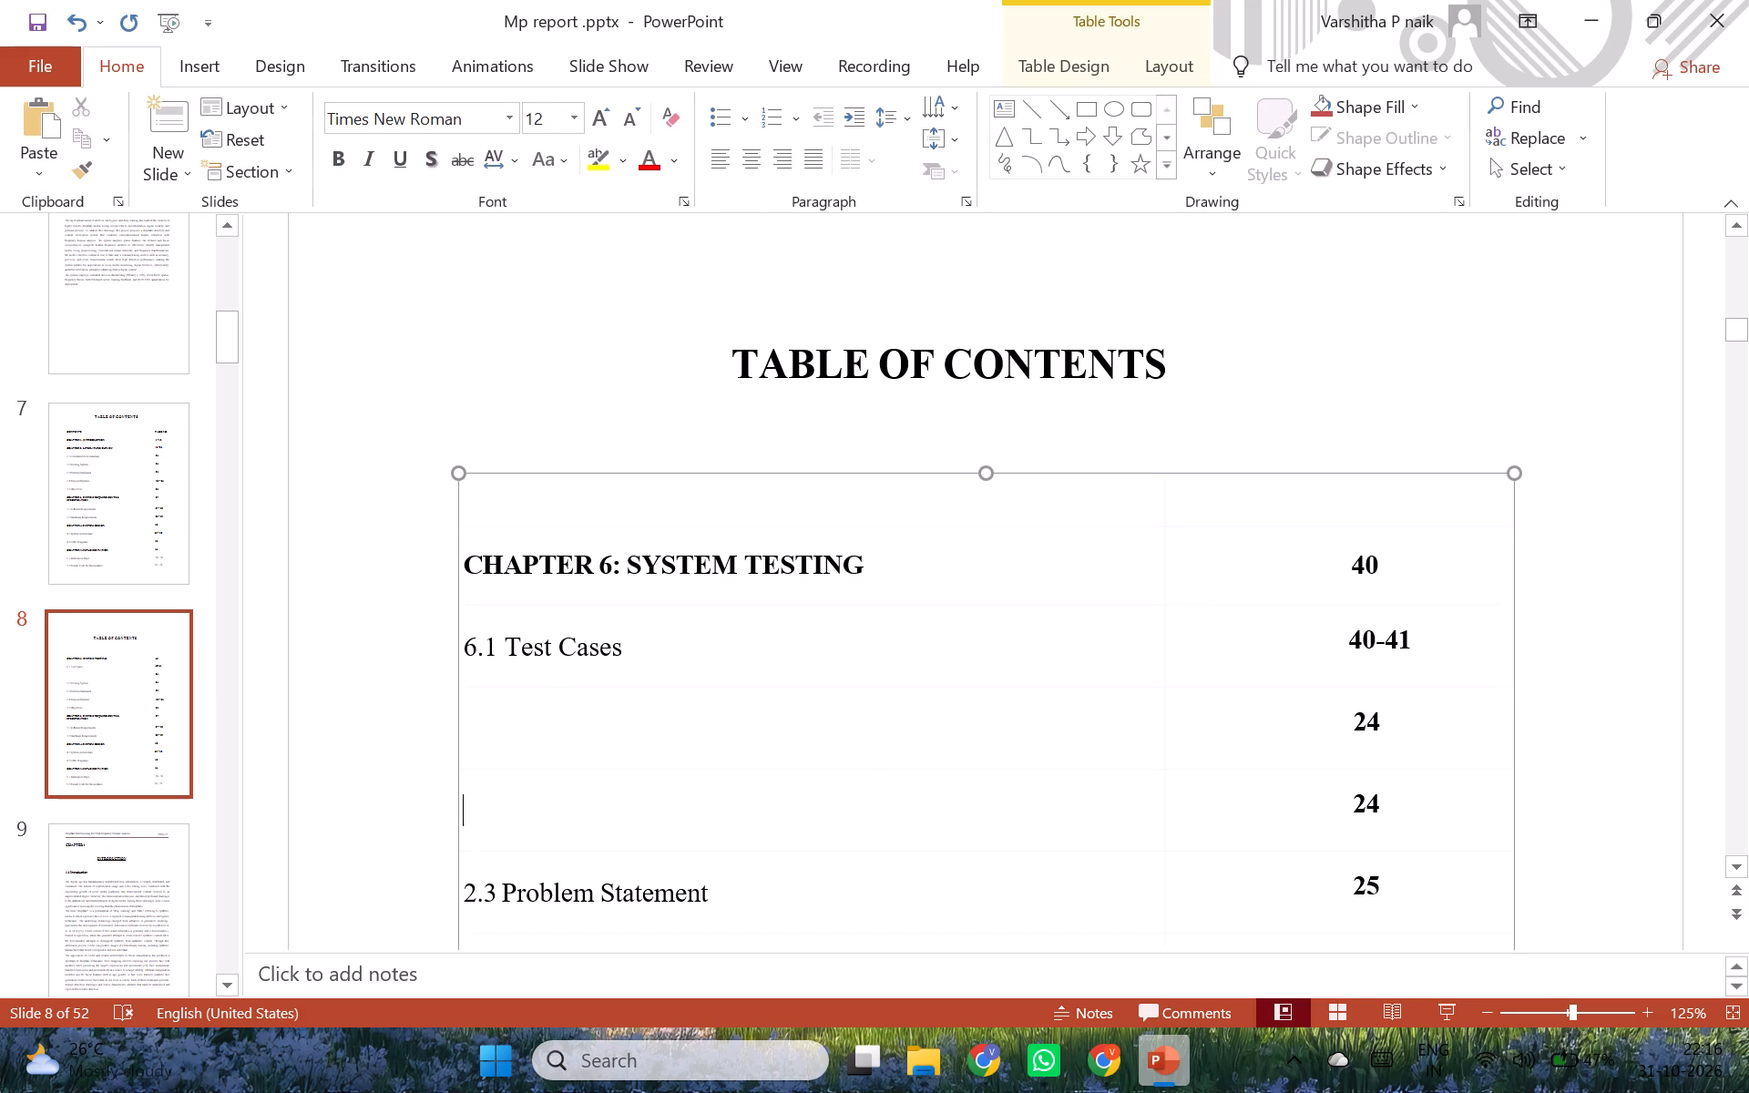
triple_click(588, 897)
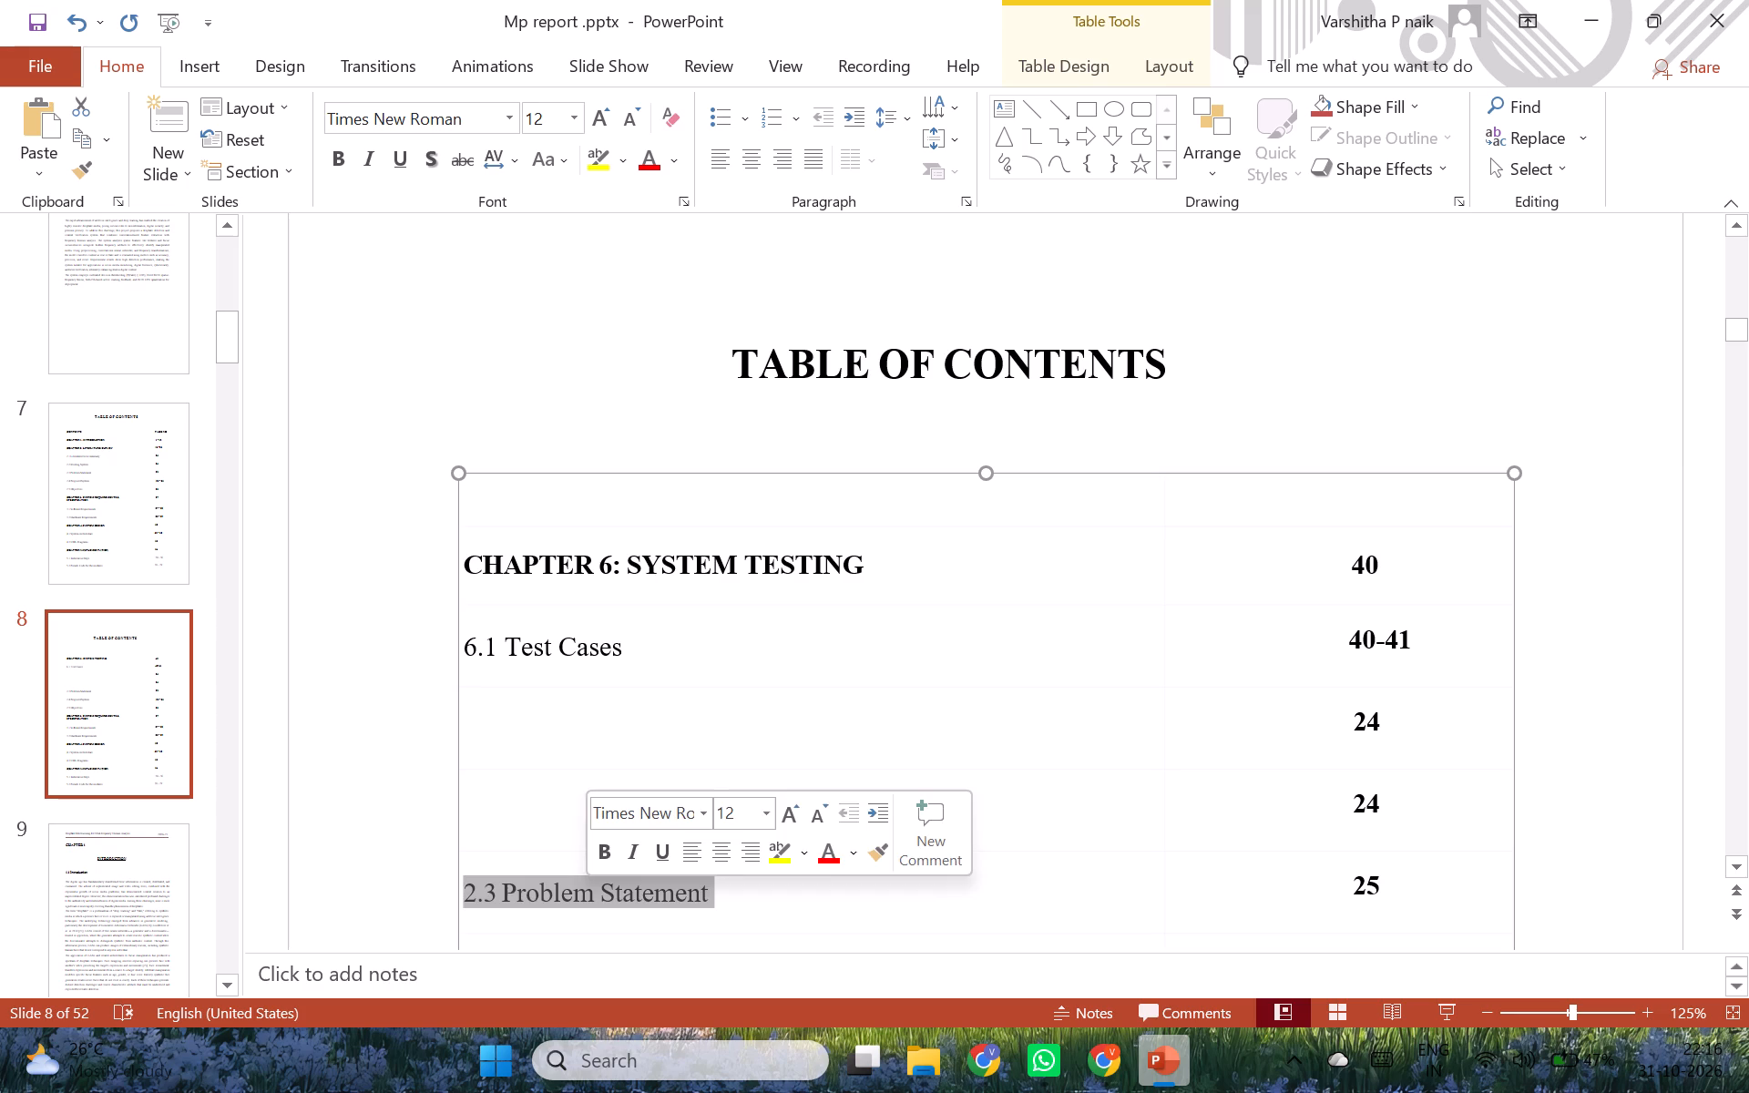
key(BackSpace)
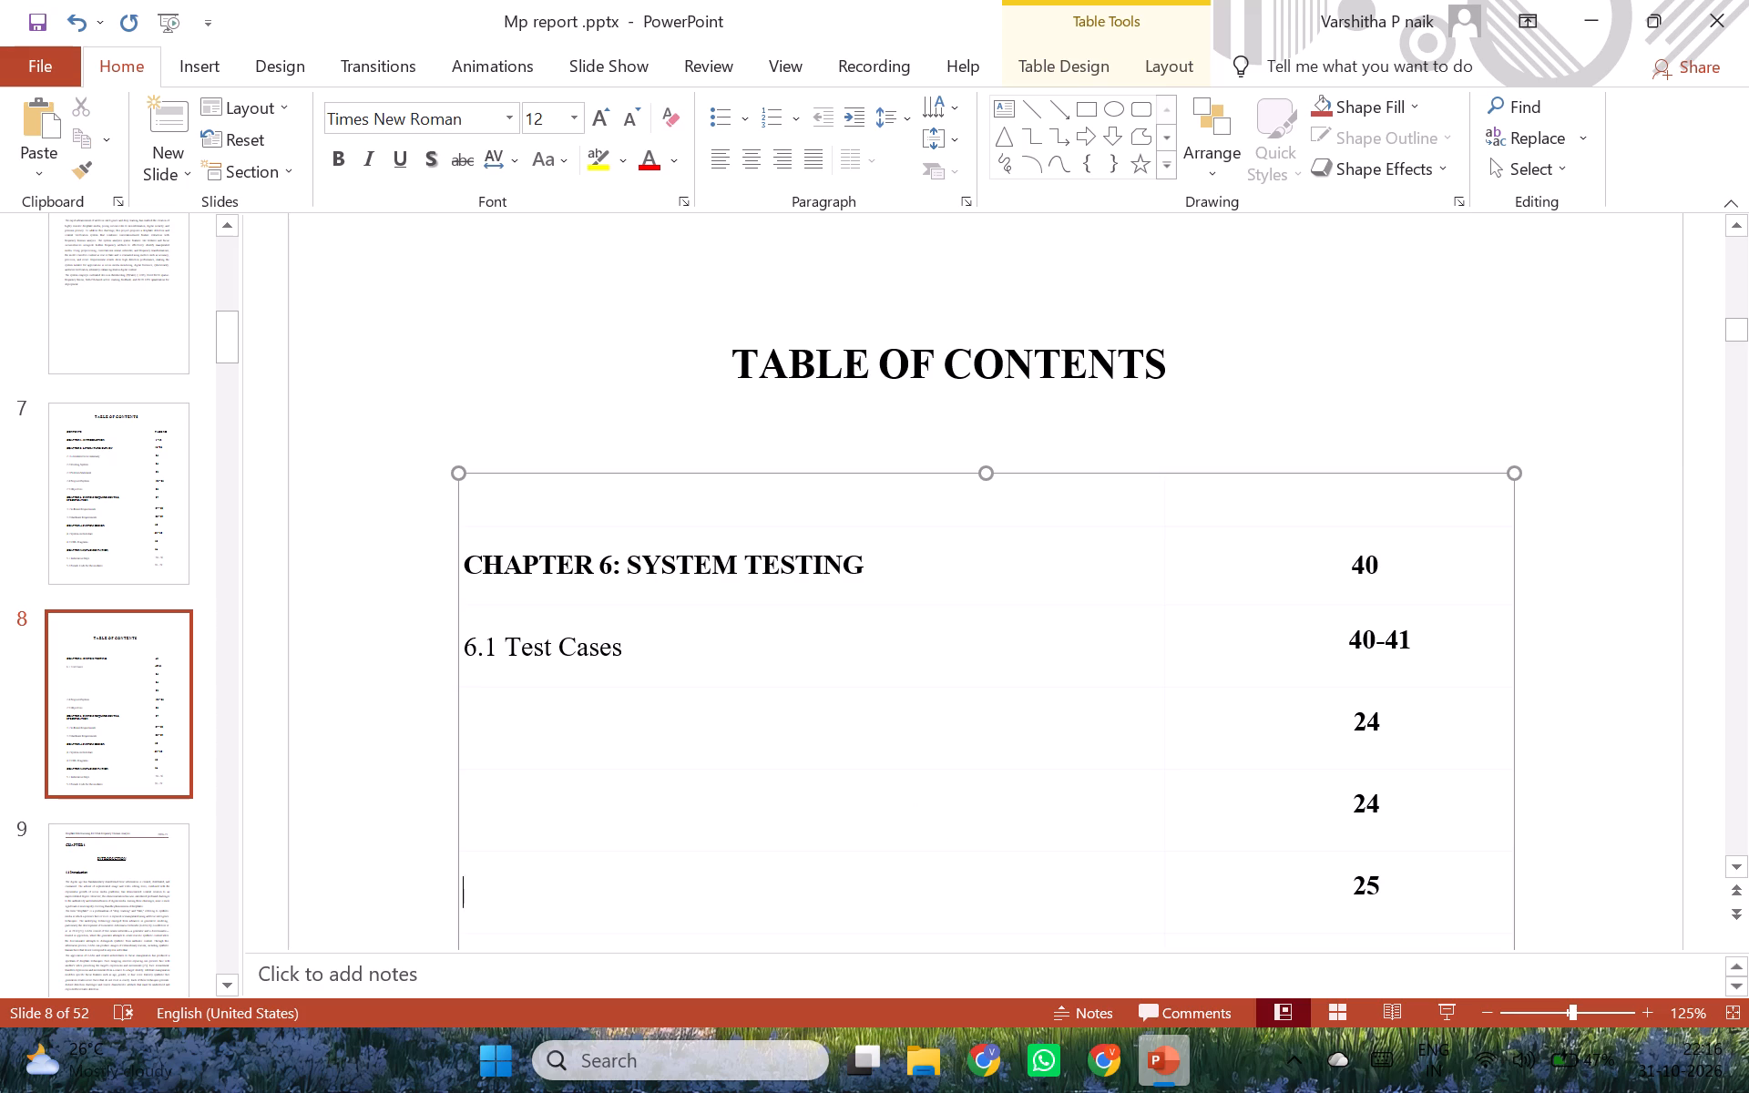
Clear the page numbers from the row directly below 6.1 Test Cases down through the CHAPTER 4:SYSTEM DESIGN row.
double_click(1373, 717)
key(BackSpace)
scroll(1373, 717, down, 1)
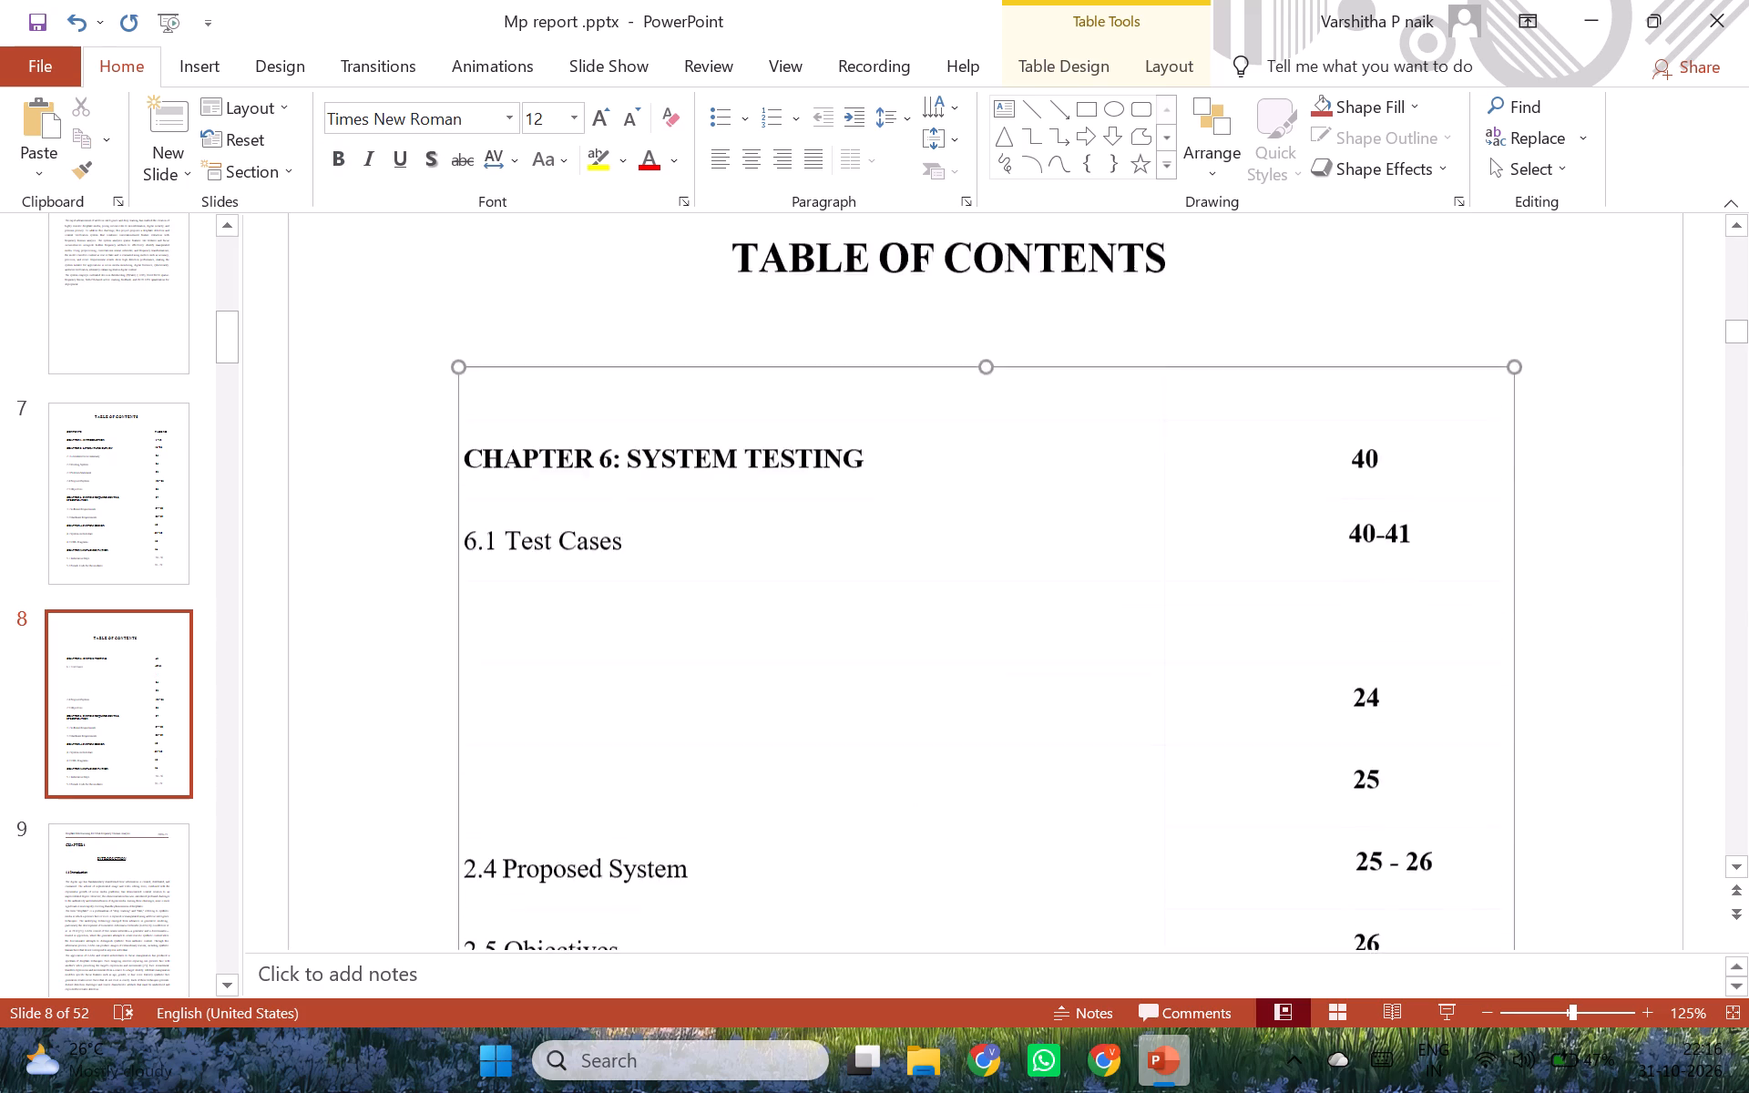
scroll(1373, 717, down, 1)
ctrl+scroll(1373, 717, down, 2)
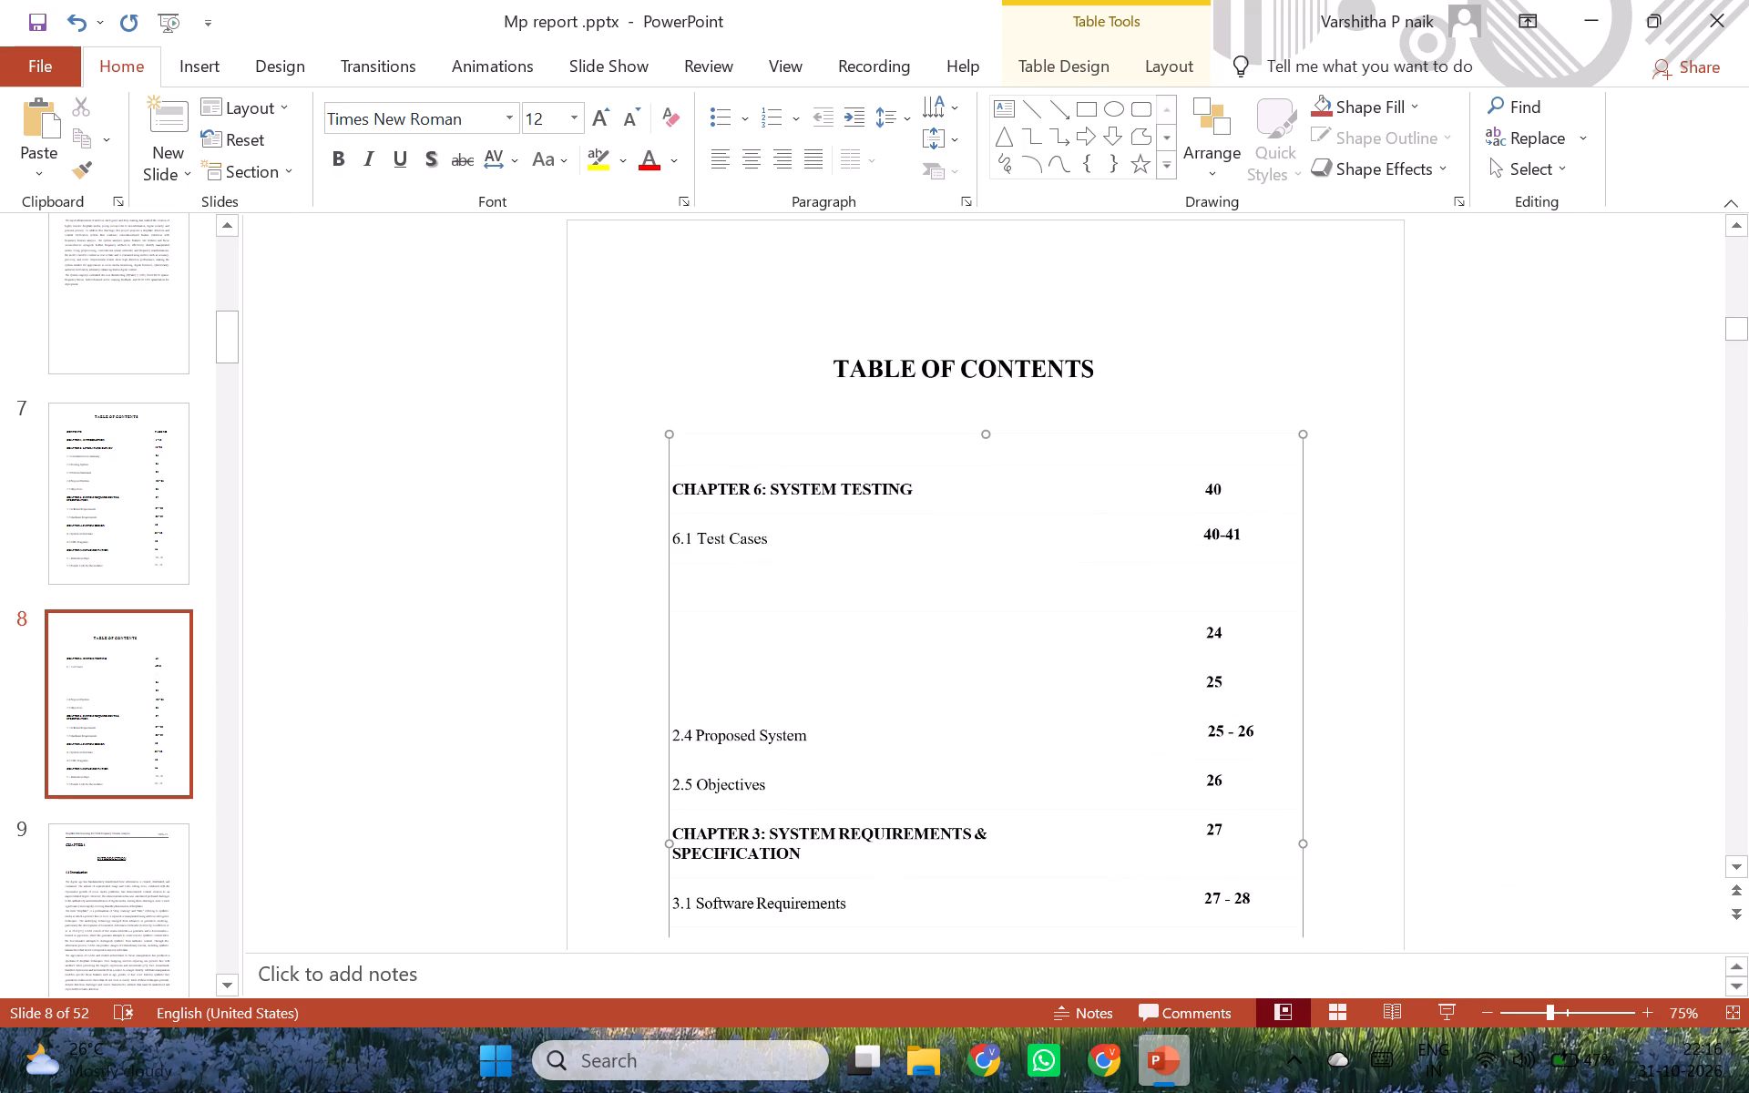
click(708, 618)
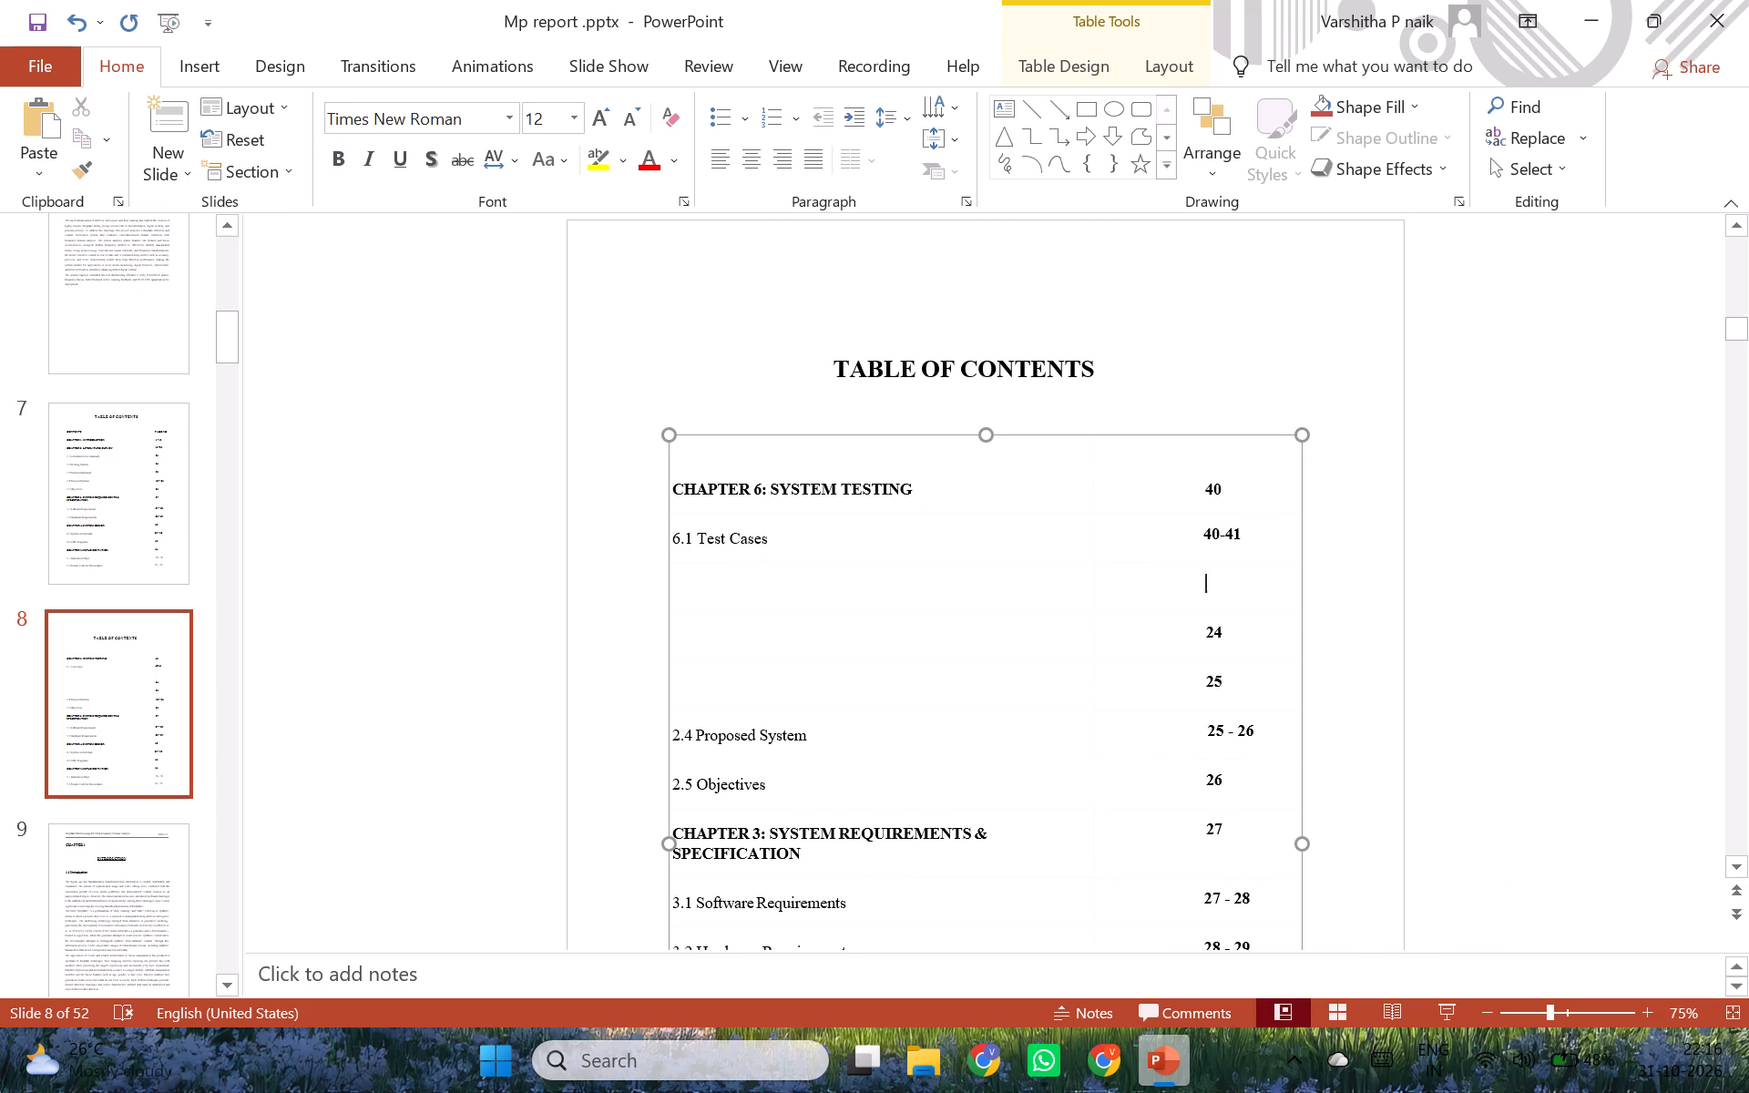
drag(1202, 626, 1223, 928)
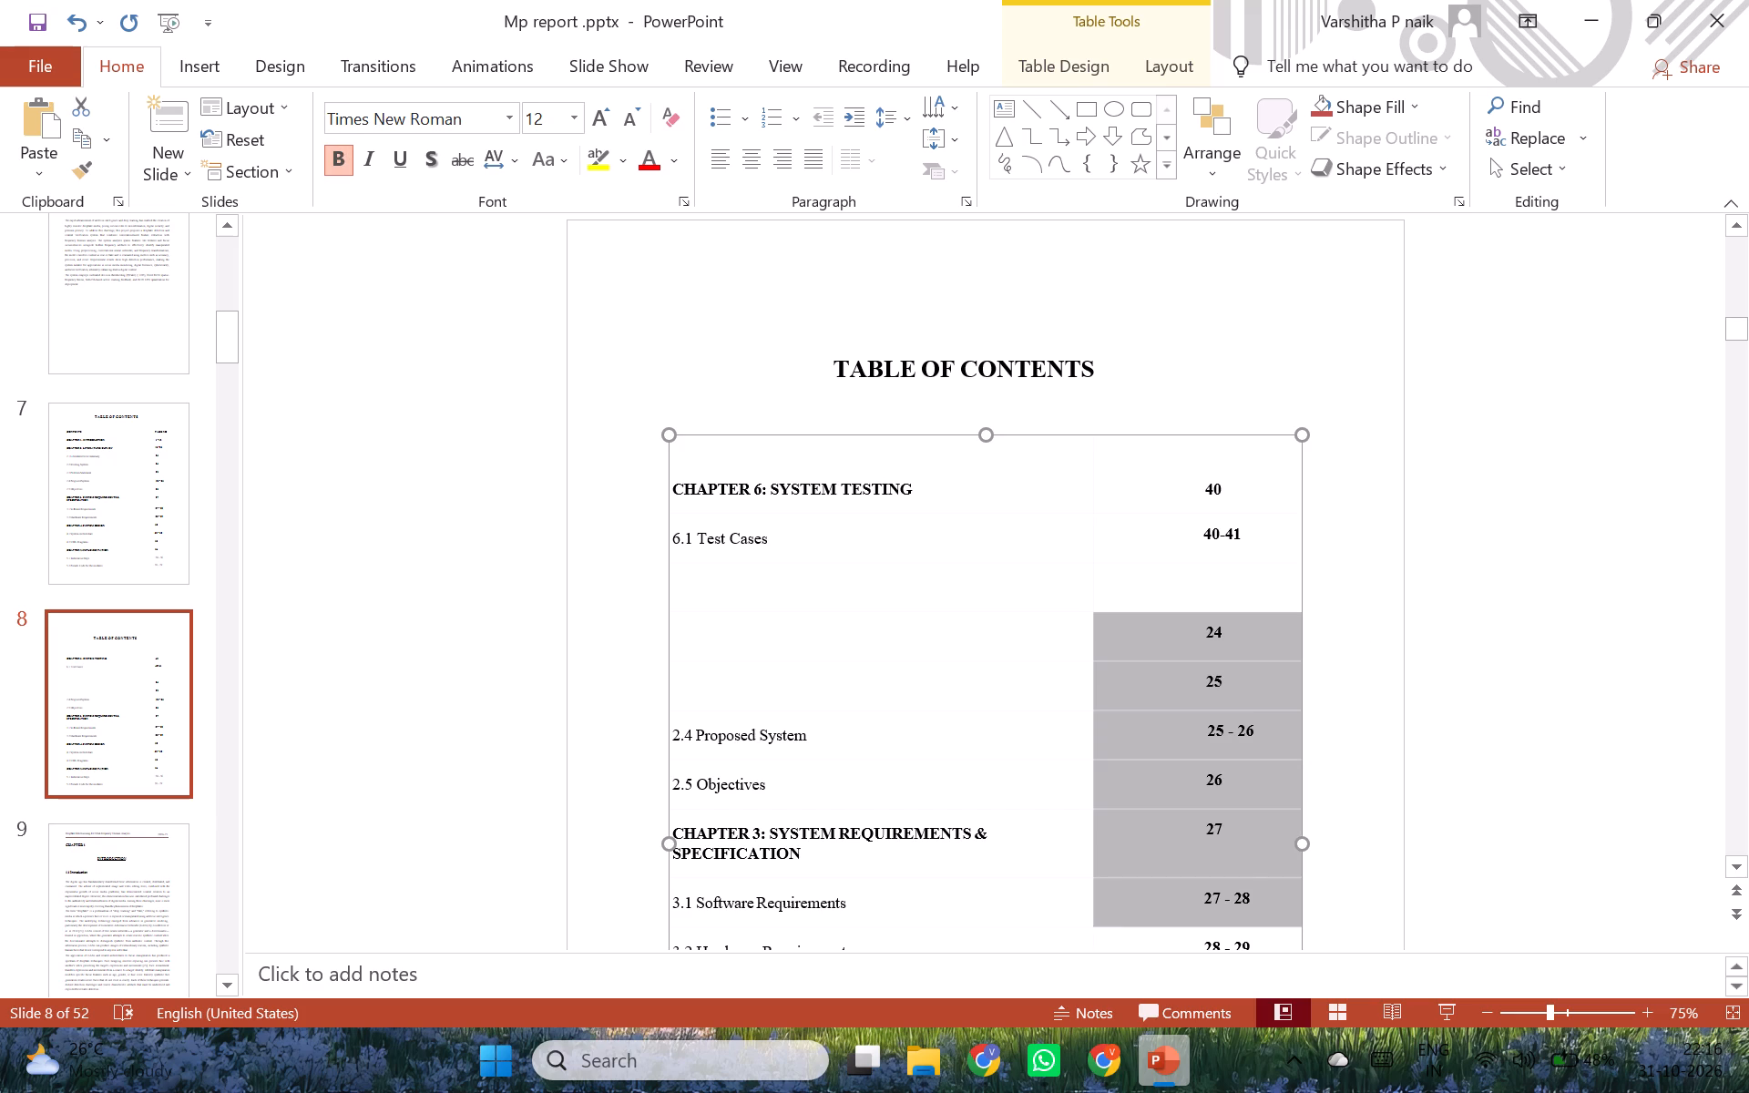
drag(1223, 928, 1233, 988)
key(BackSpace)
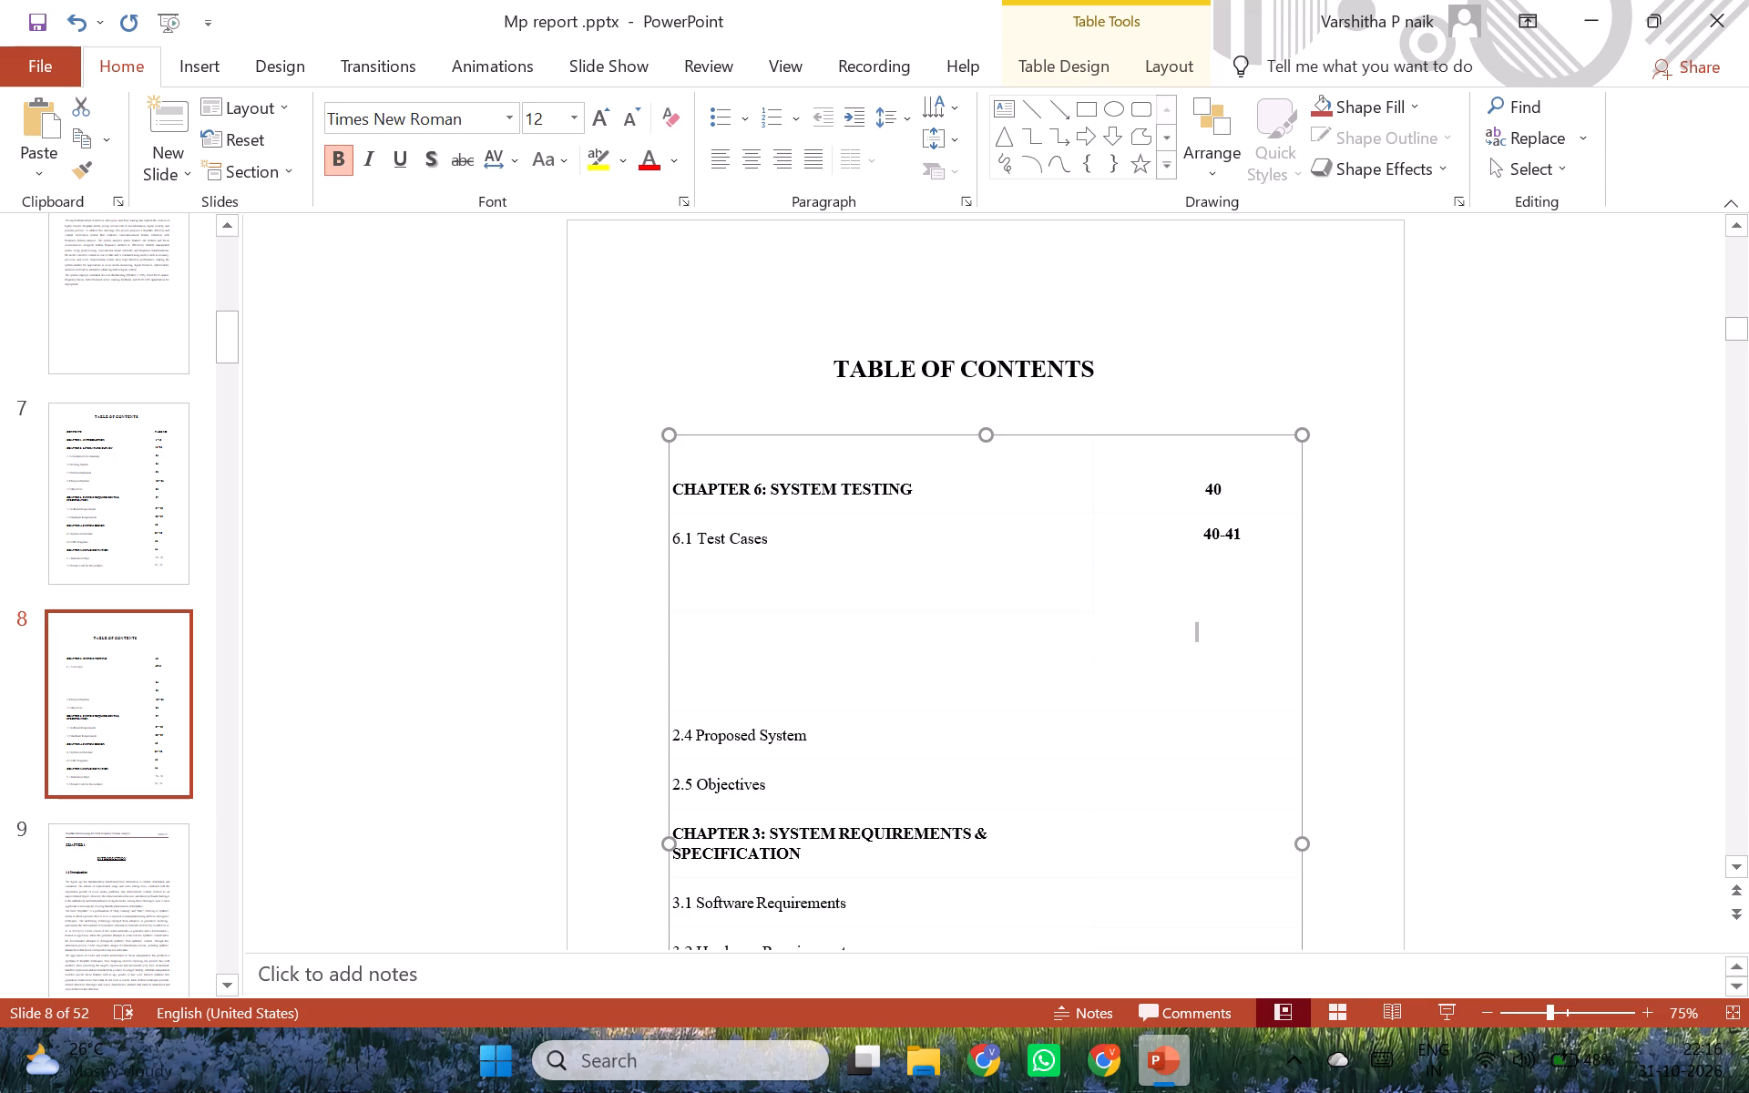
Clear the remaining old entry texts from 2.4 Proposed System down through 5.2 Pseudo Code for the modules.
scroll(781, 730, down, 1)
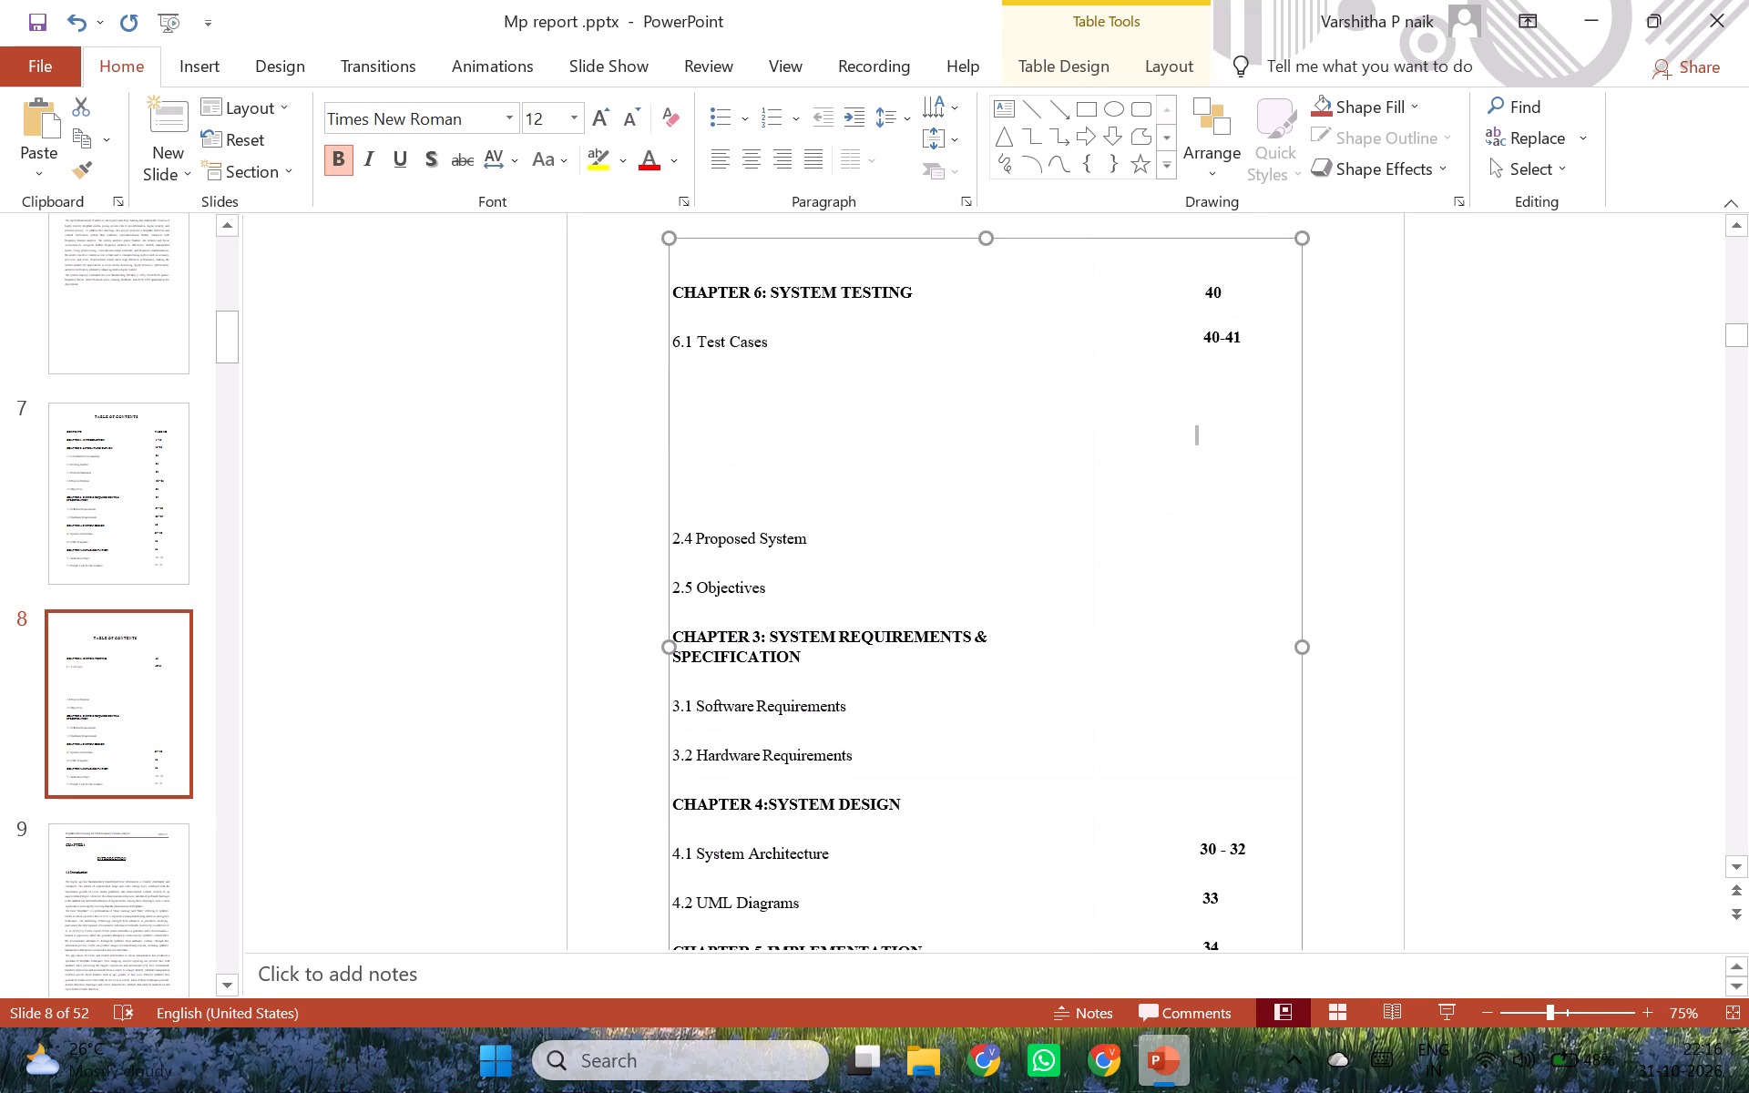
click(678, 529)
drag(752, 535, 808, 947)
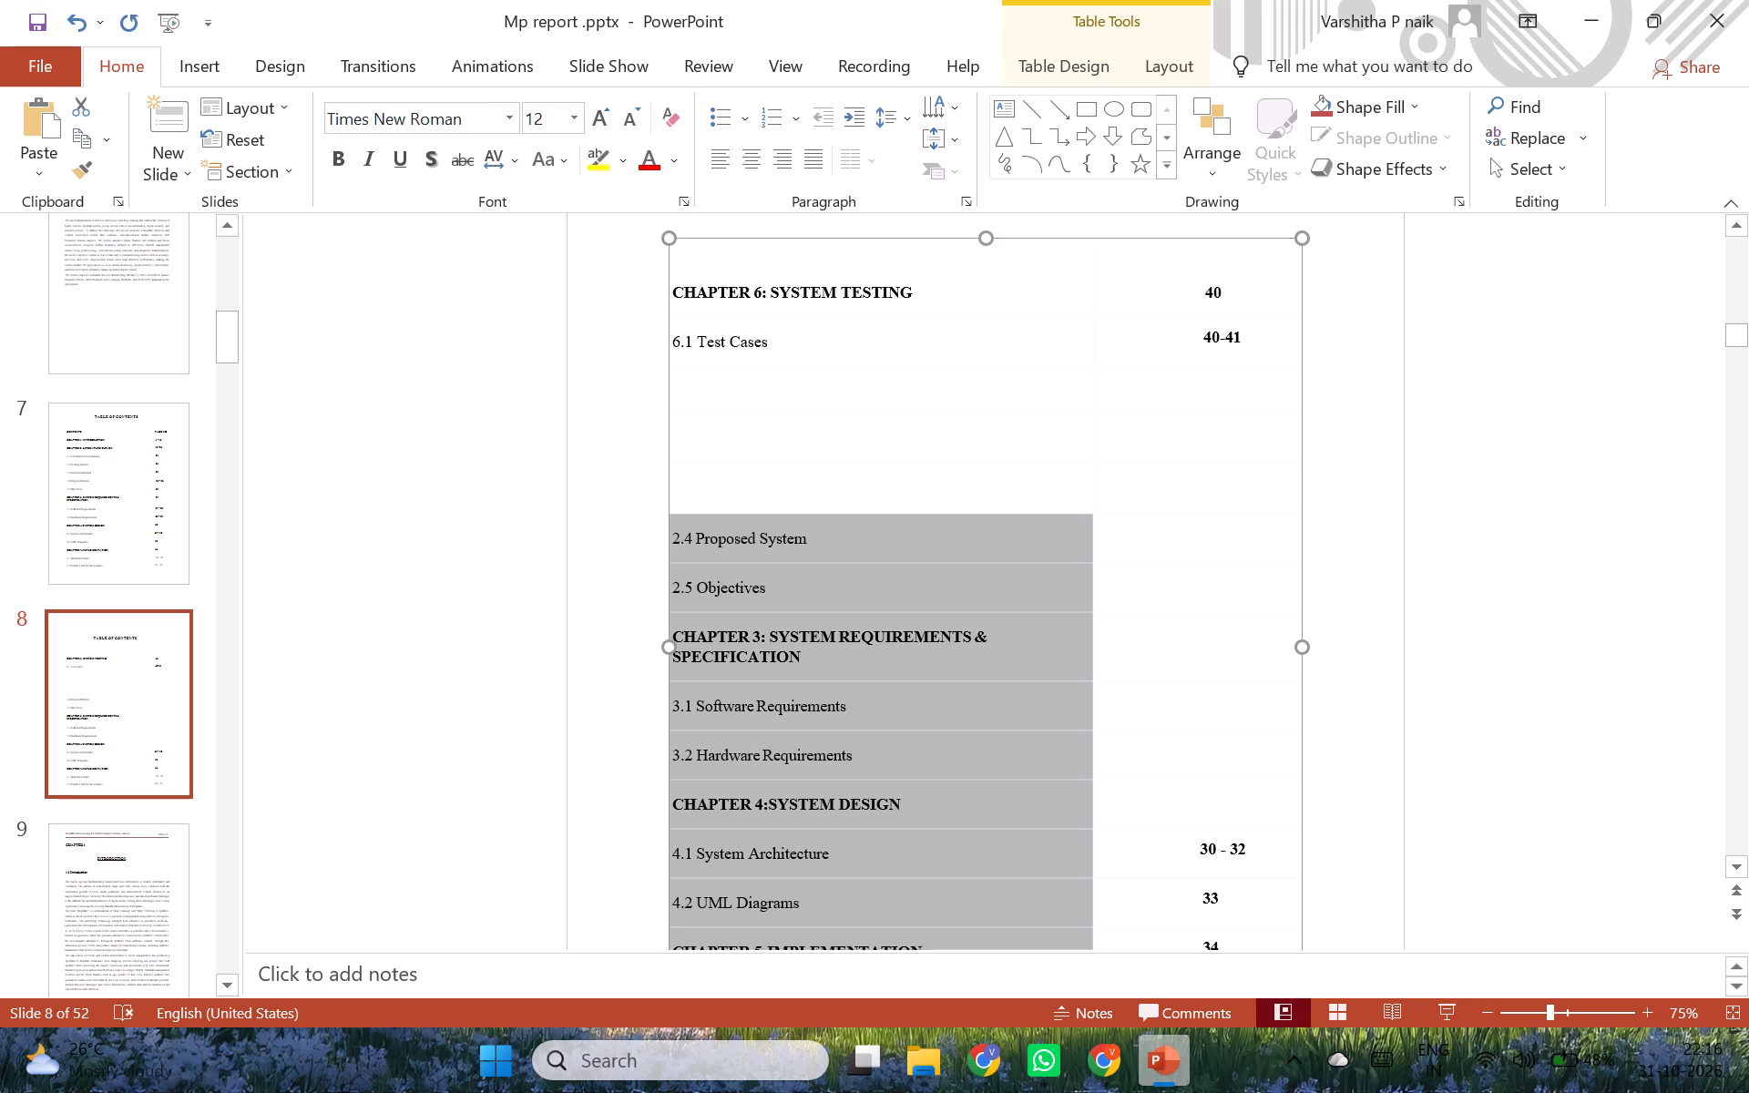
drag(808, 947, 810, 938)
key(BackSpace)
scroll(810, 938, down, 1)
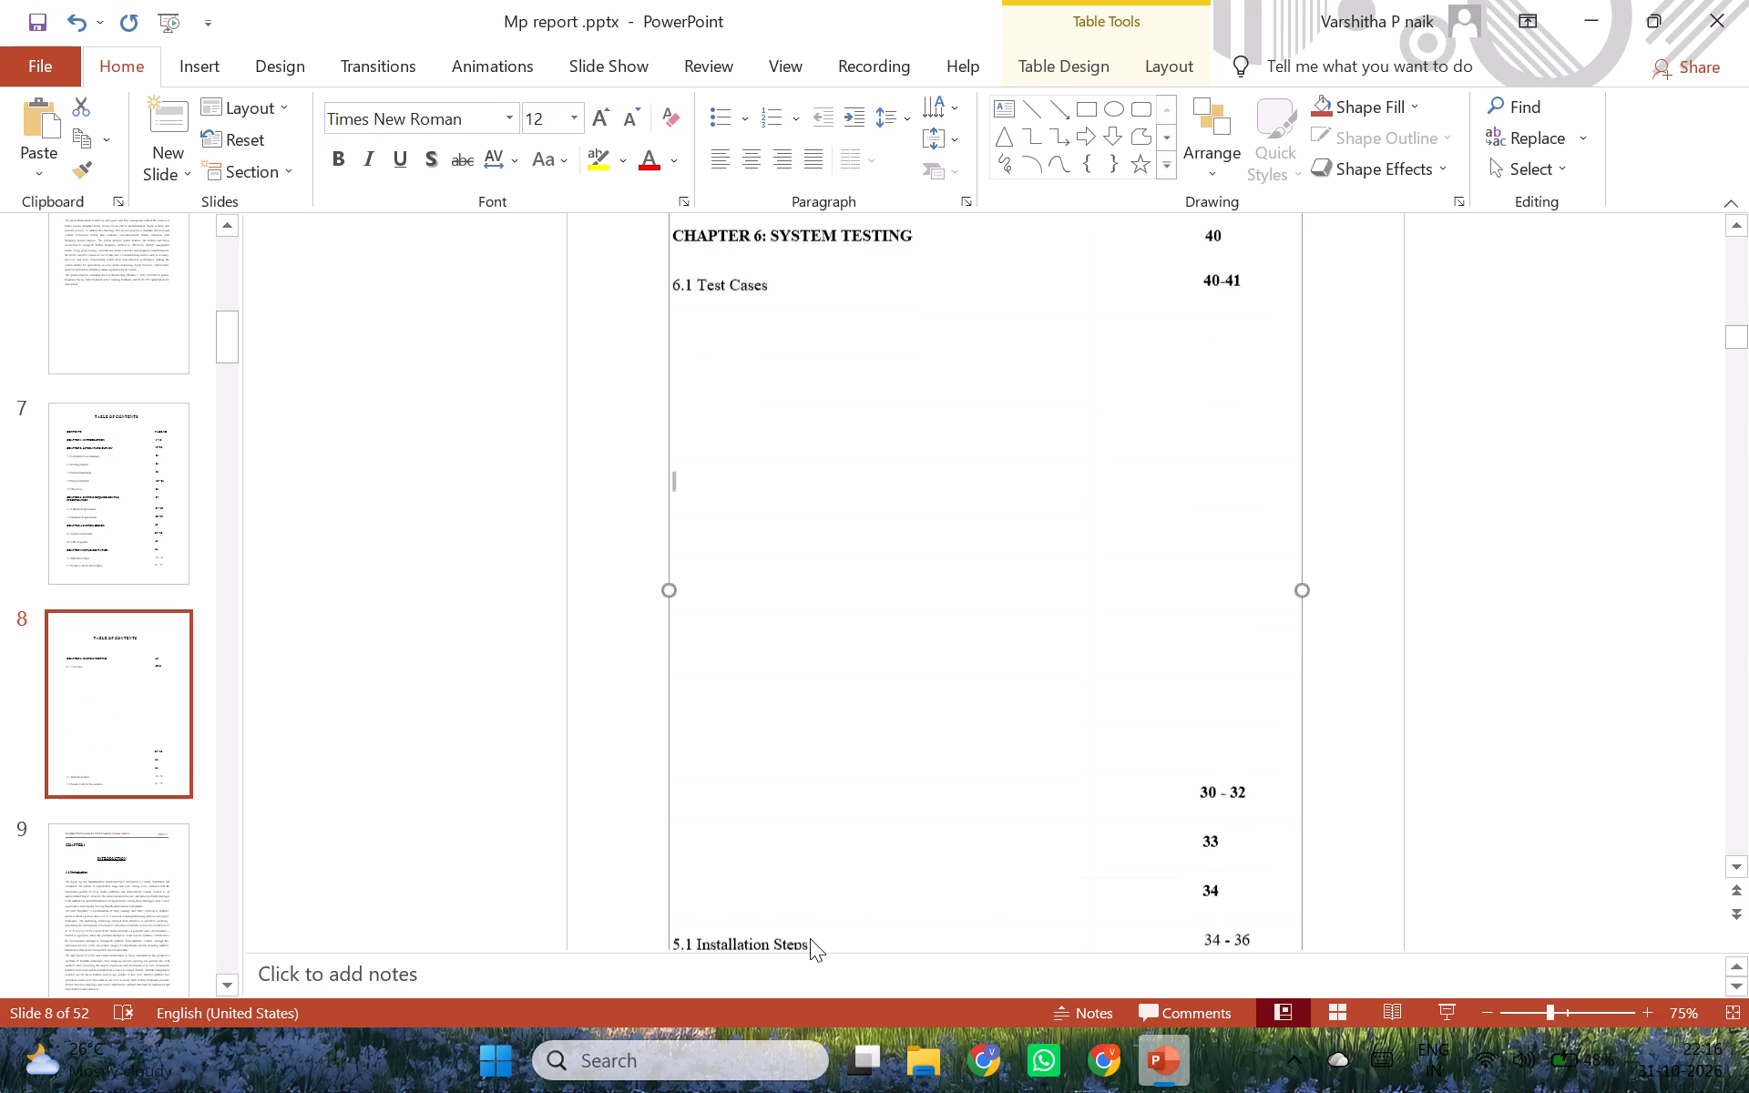
scroll(810, 938, down, 1)
scroll(813, 865, up, 1)
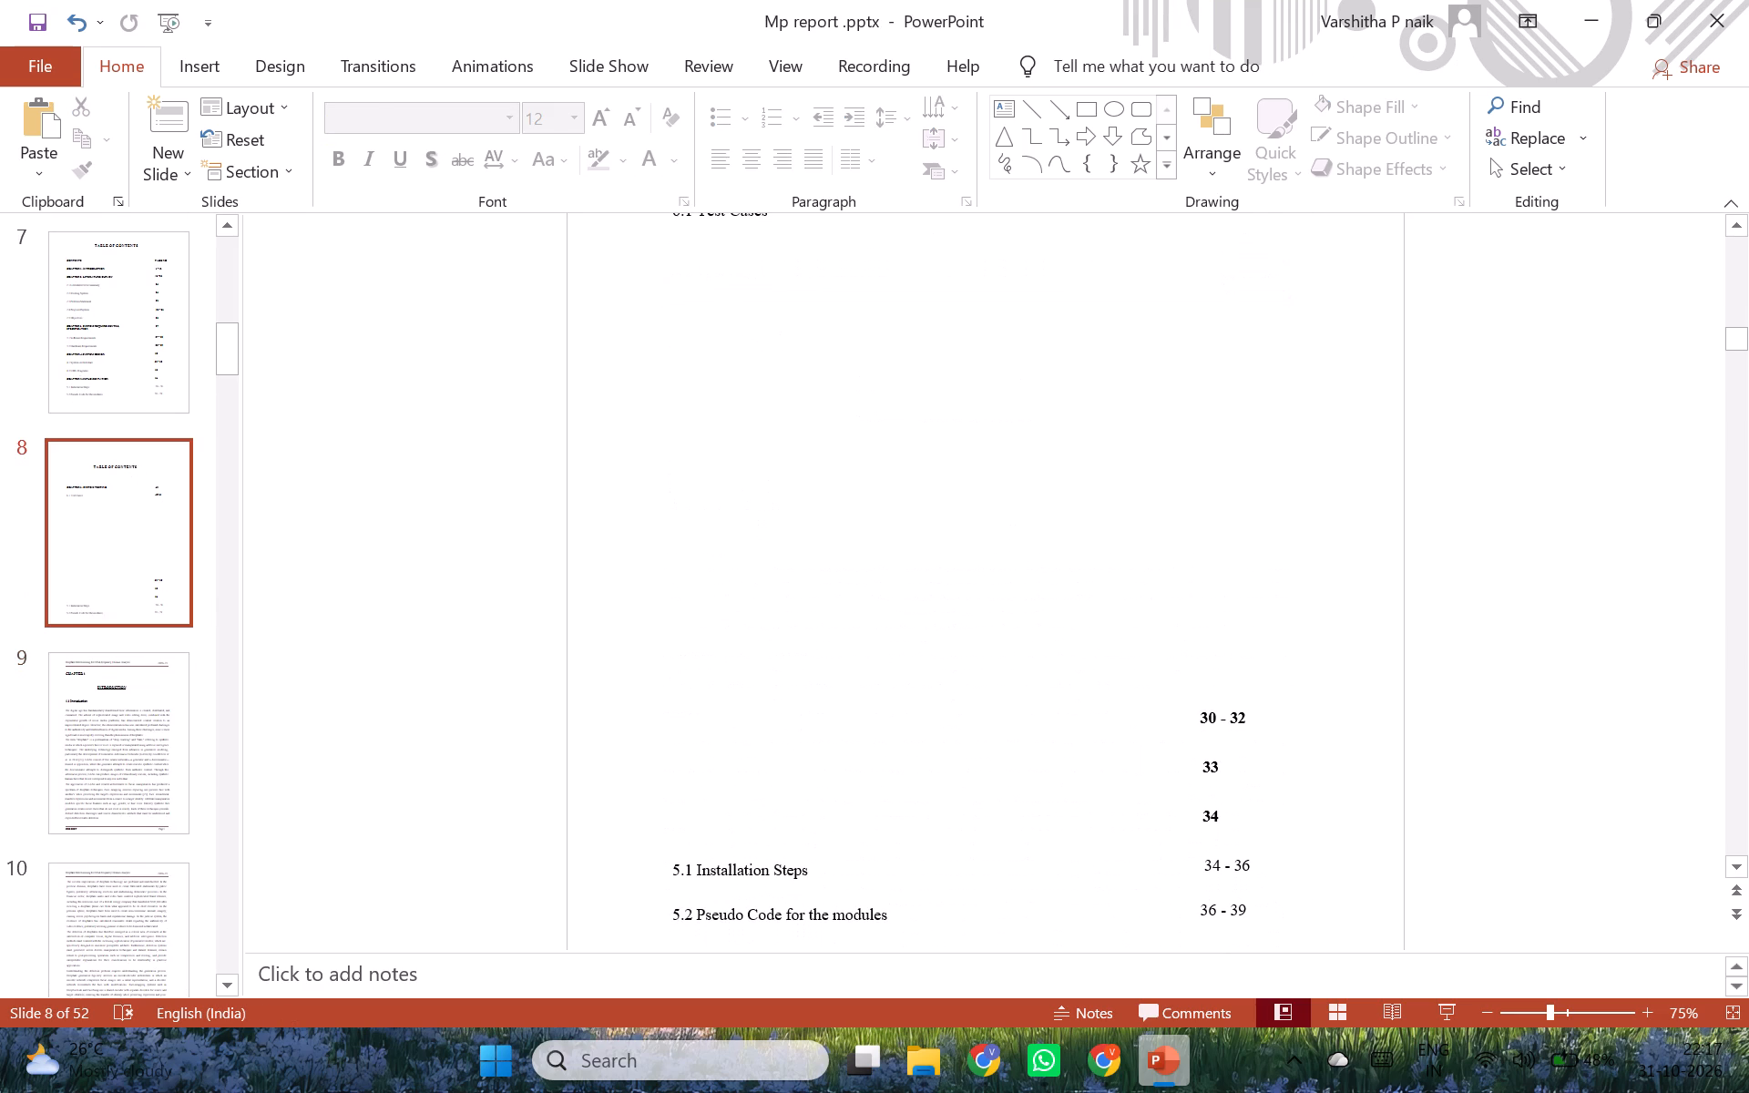
triple_click(813, 865)
key(BackSpace)
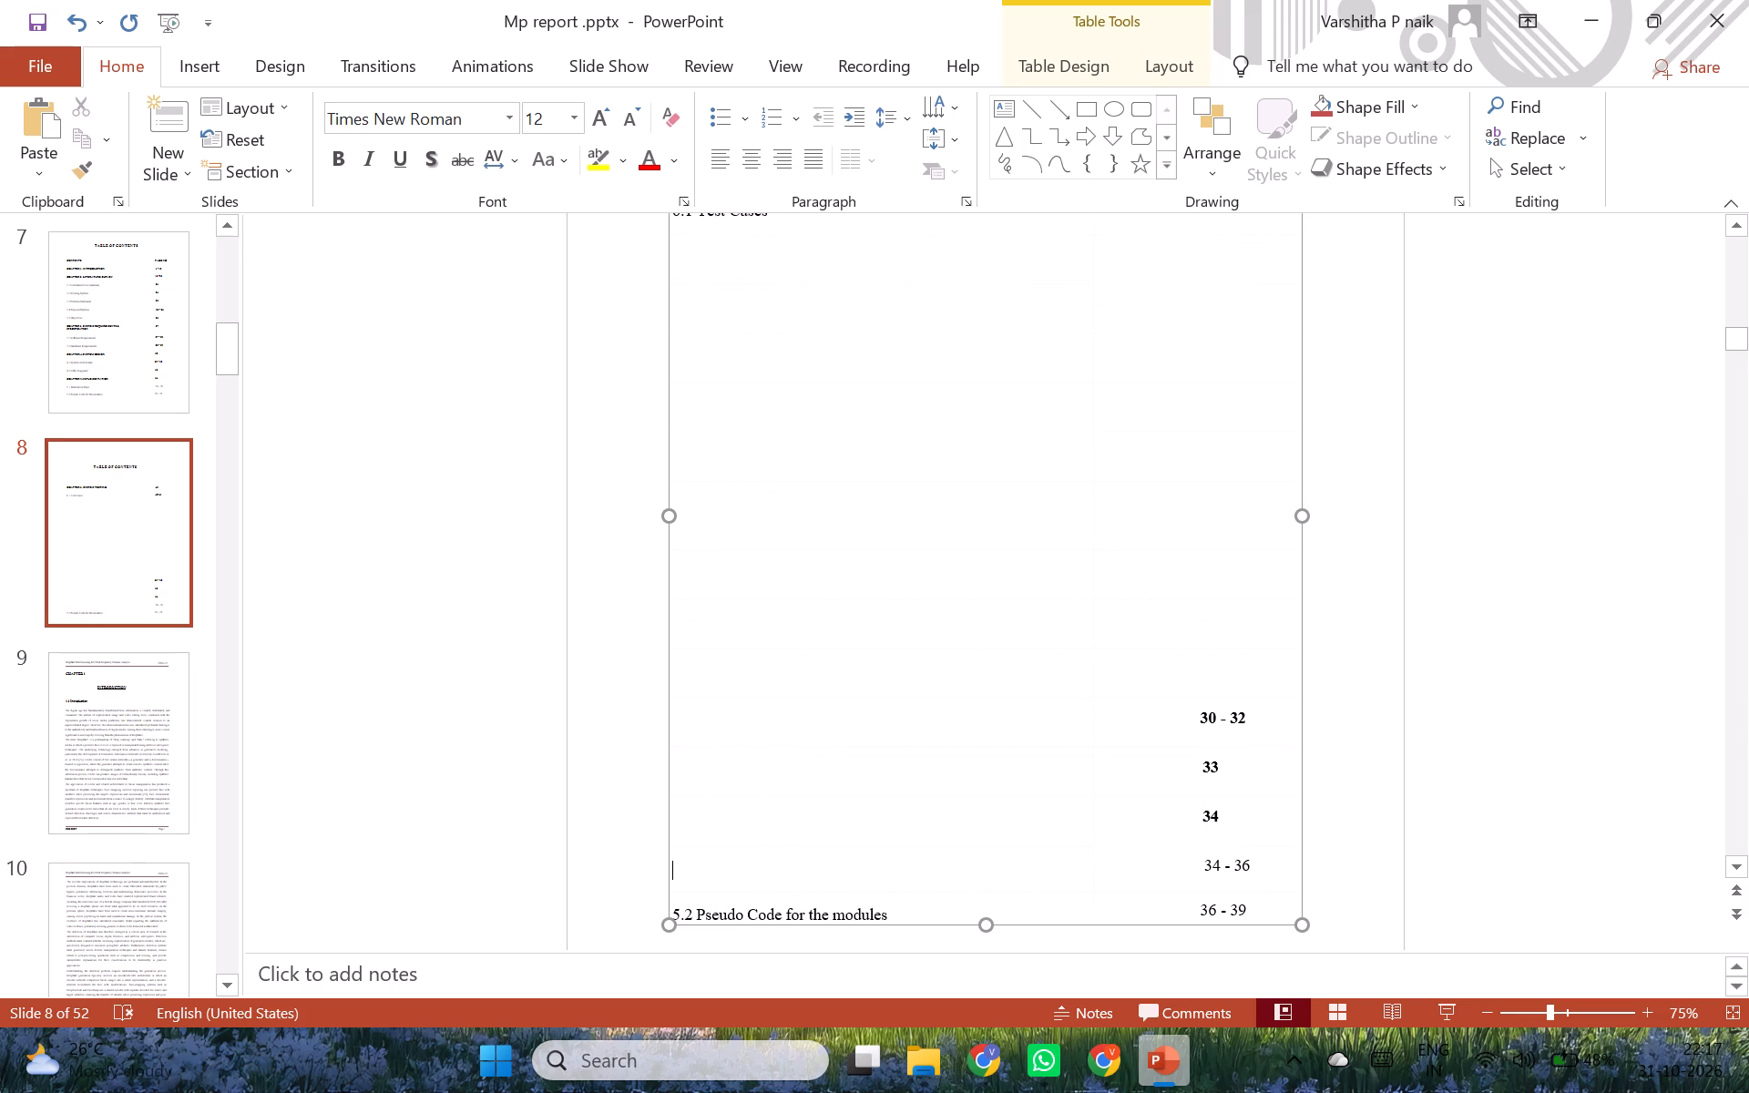
triple_click(816, 907)
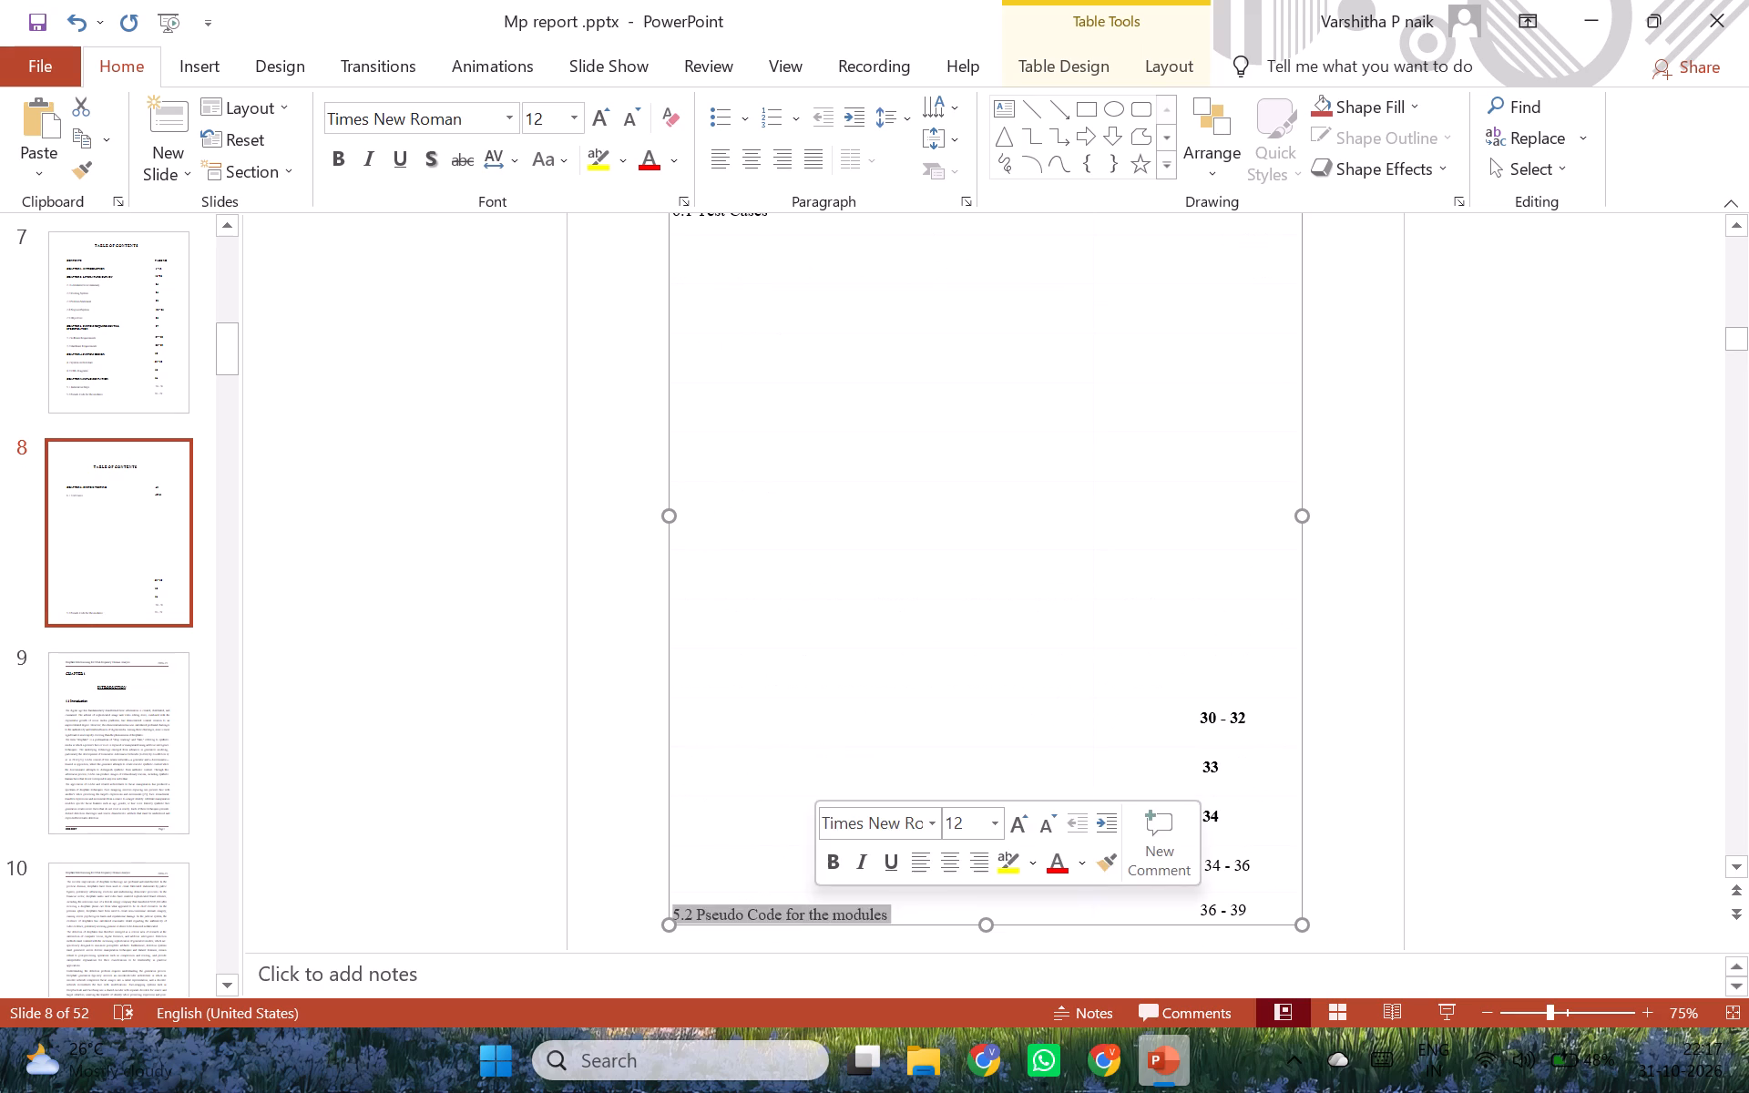
key(BackSpace)
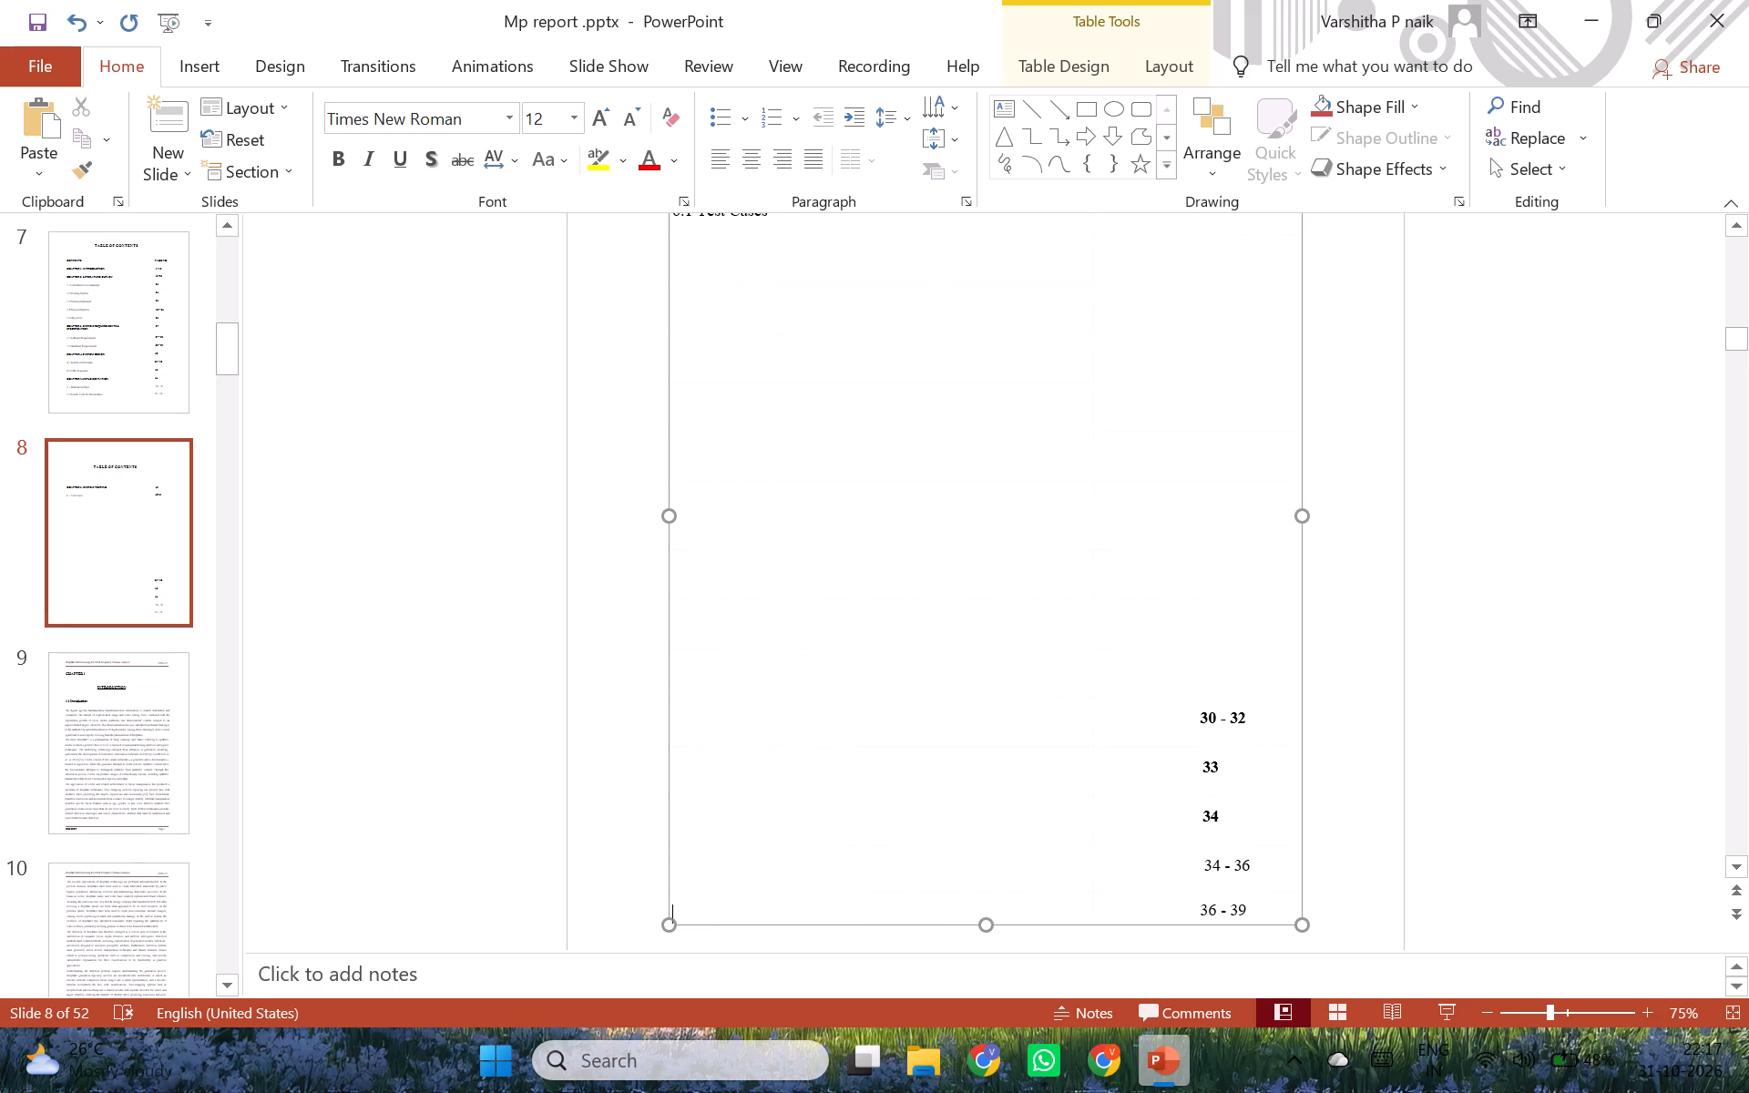
Clear the leftover page numbers from 30 - 32 down through 36 - 39 at the end of the table.
drag(1191, 720, 1251, 948)
key(BackSpace)
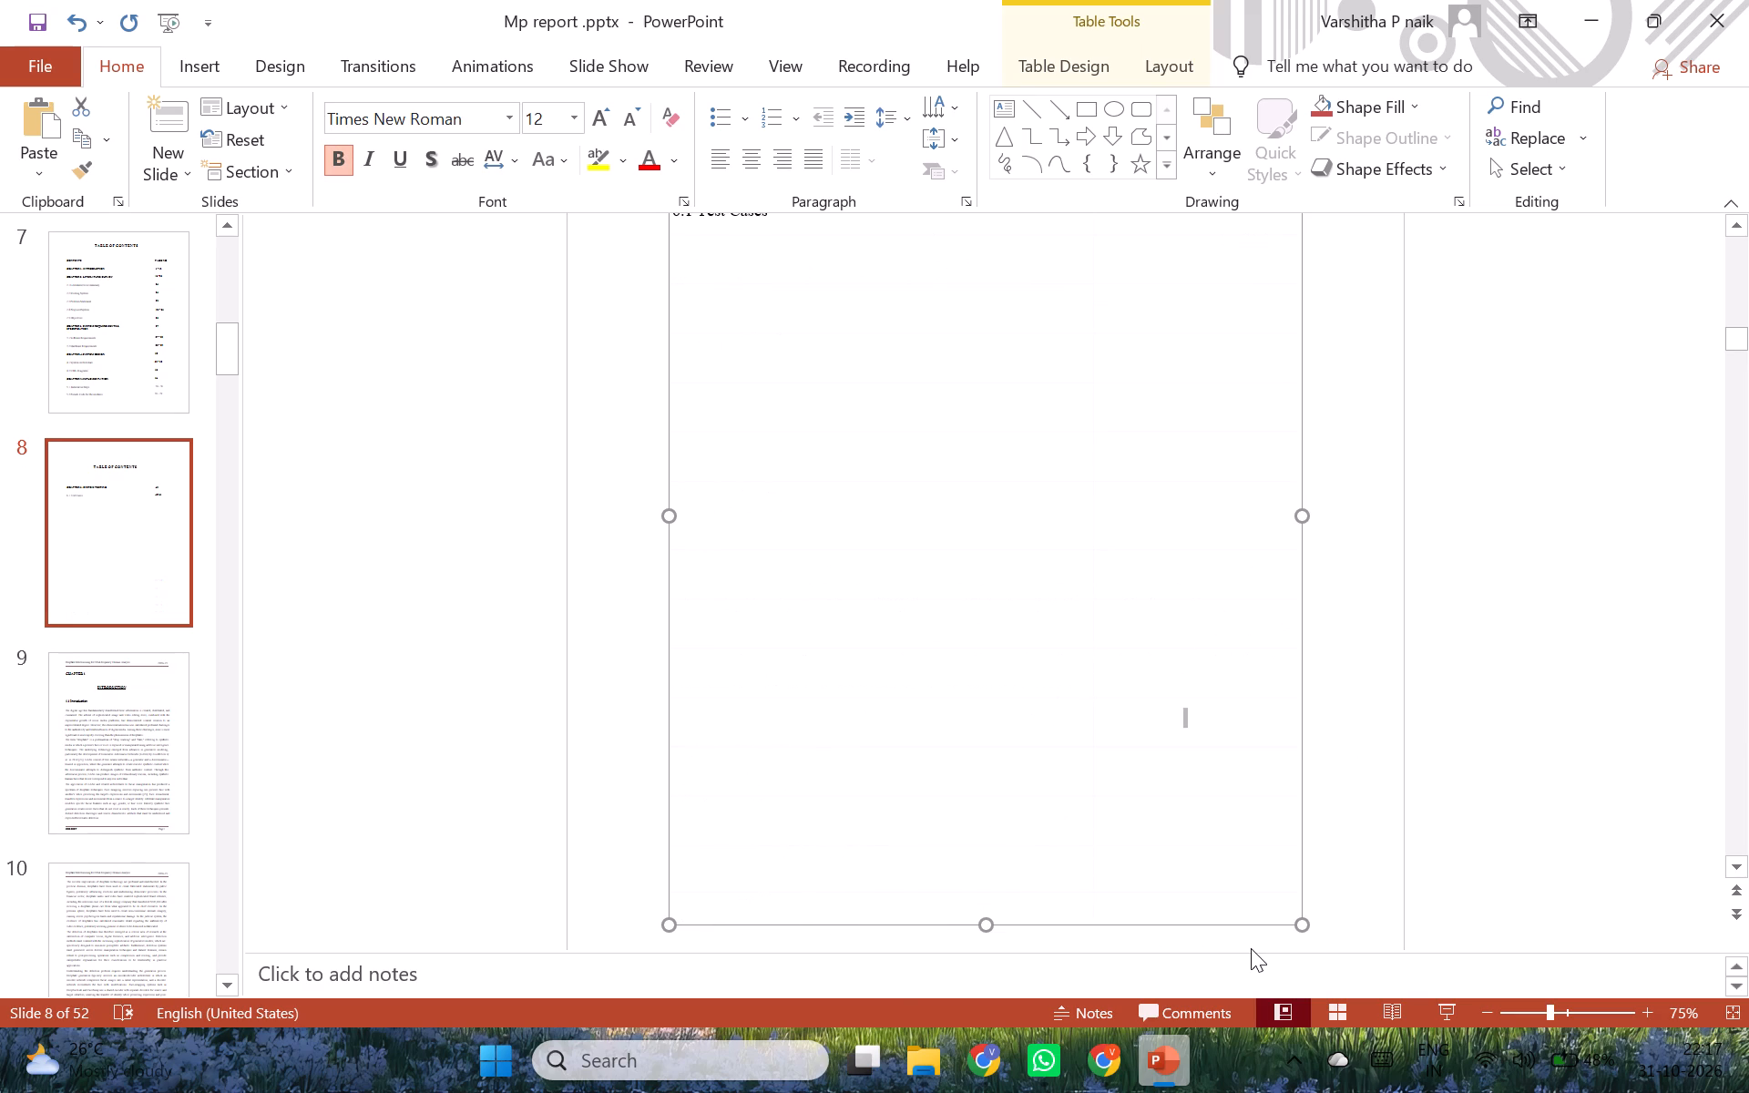
Copy the label CHAPTER 6: from the chapter row into the empty row below 6.1 Test Cases.
scroll(986, 585, up, 1)
click(719, 469)
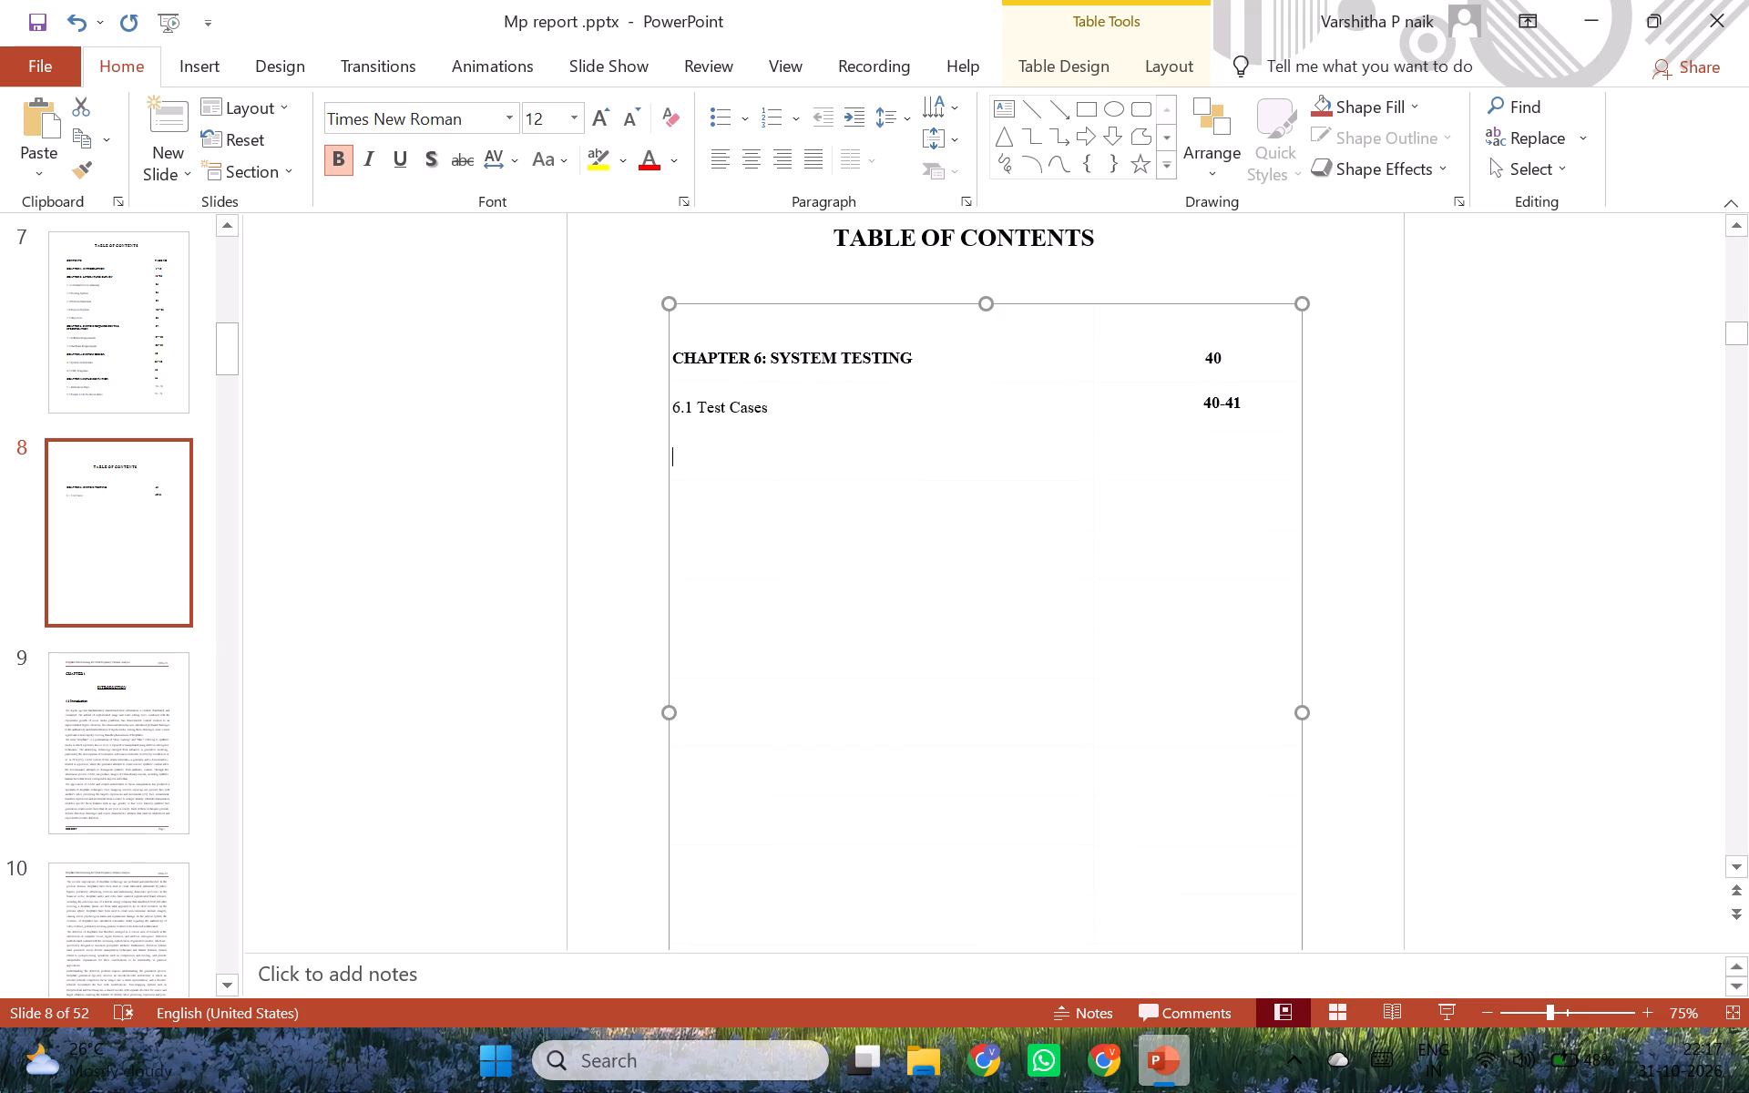
ctrl+scroll(719, 469, up, 4)
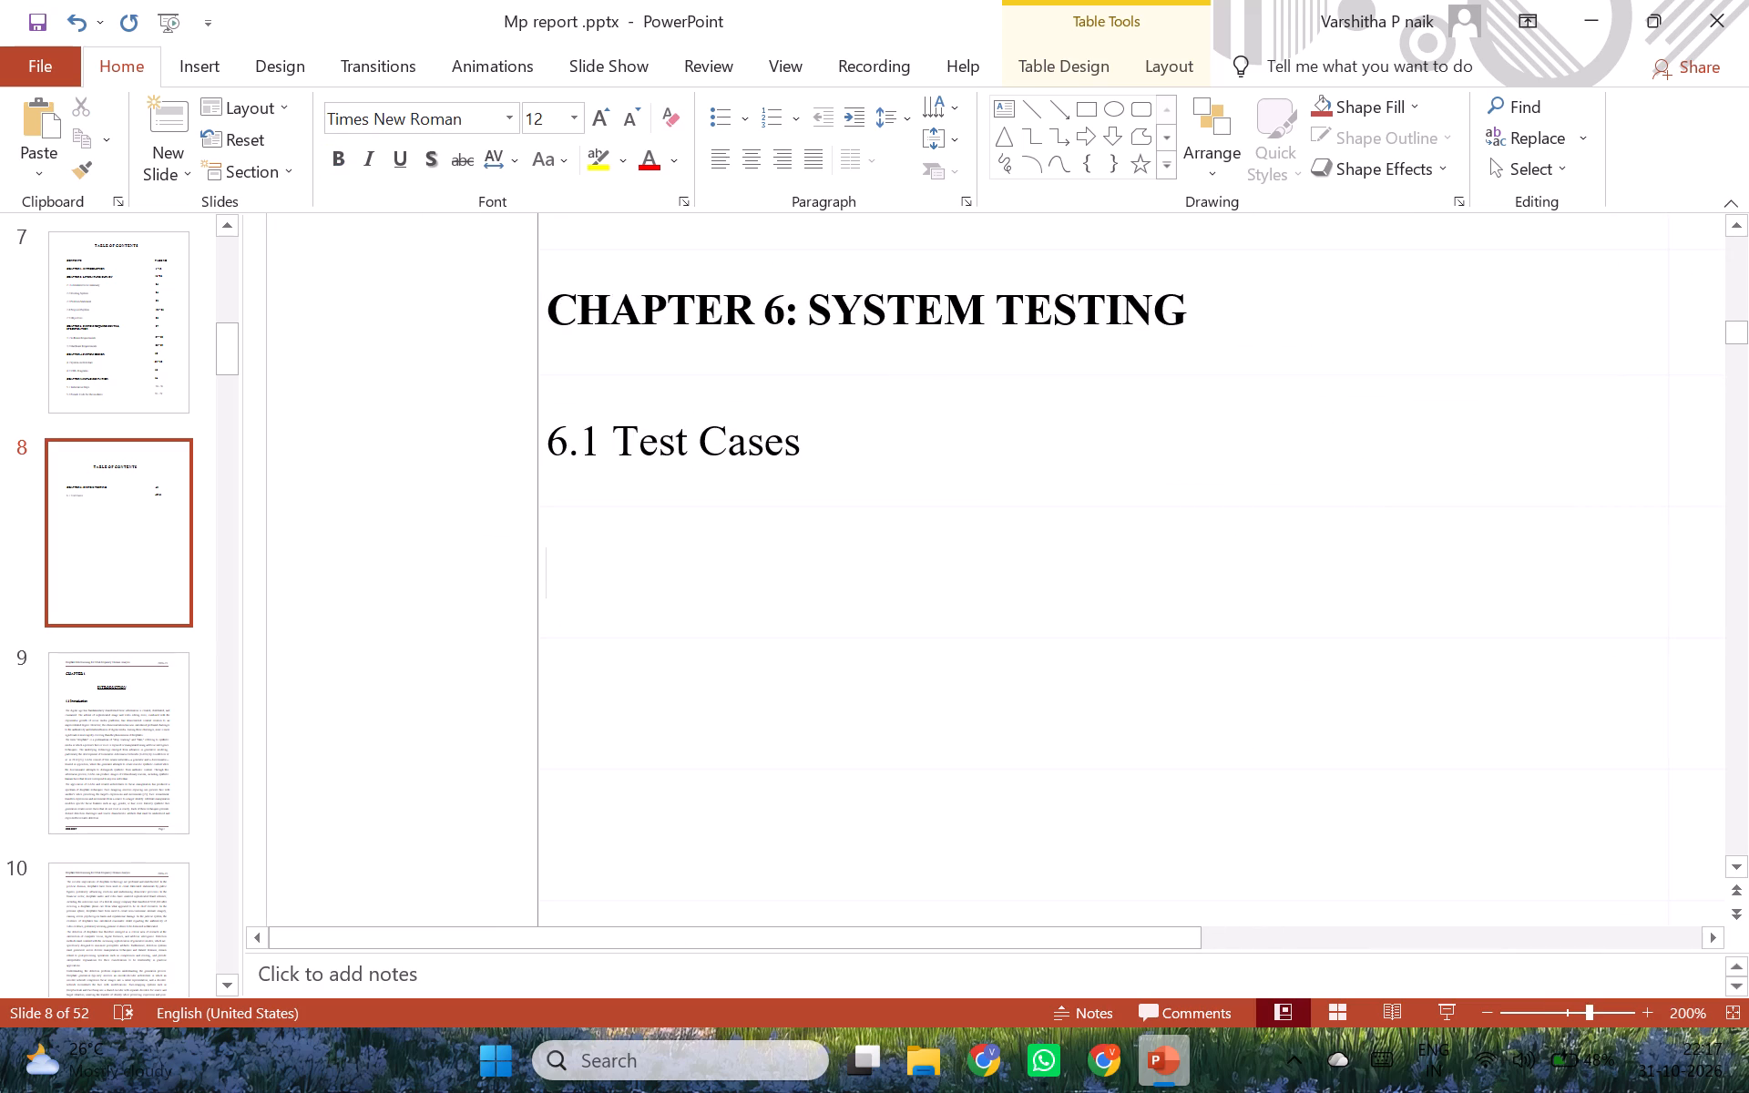
drag(794, 303, 652, 299)
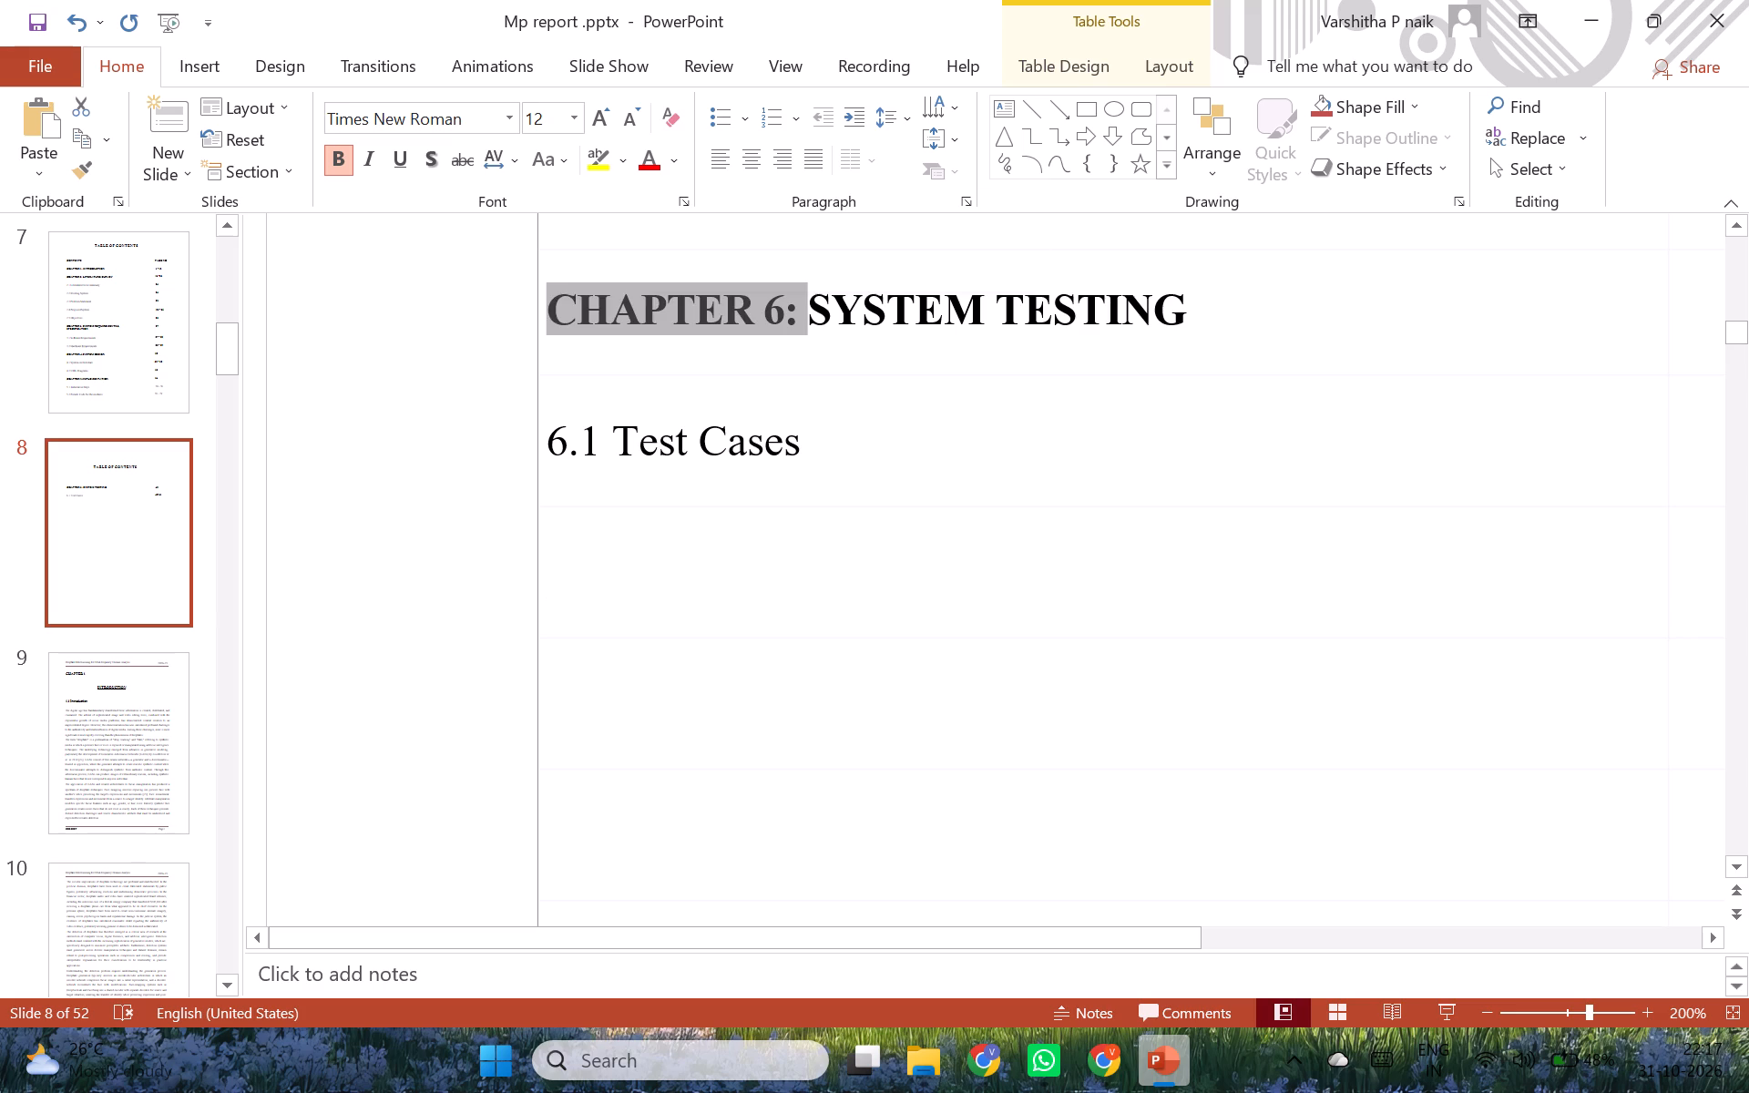
key(ctrl+c)
click(583, 525)
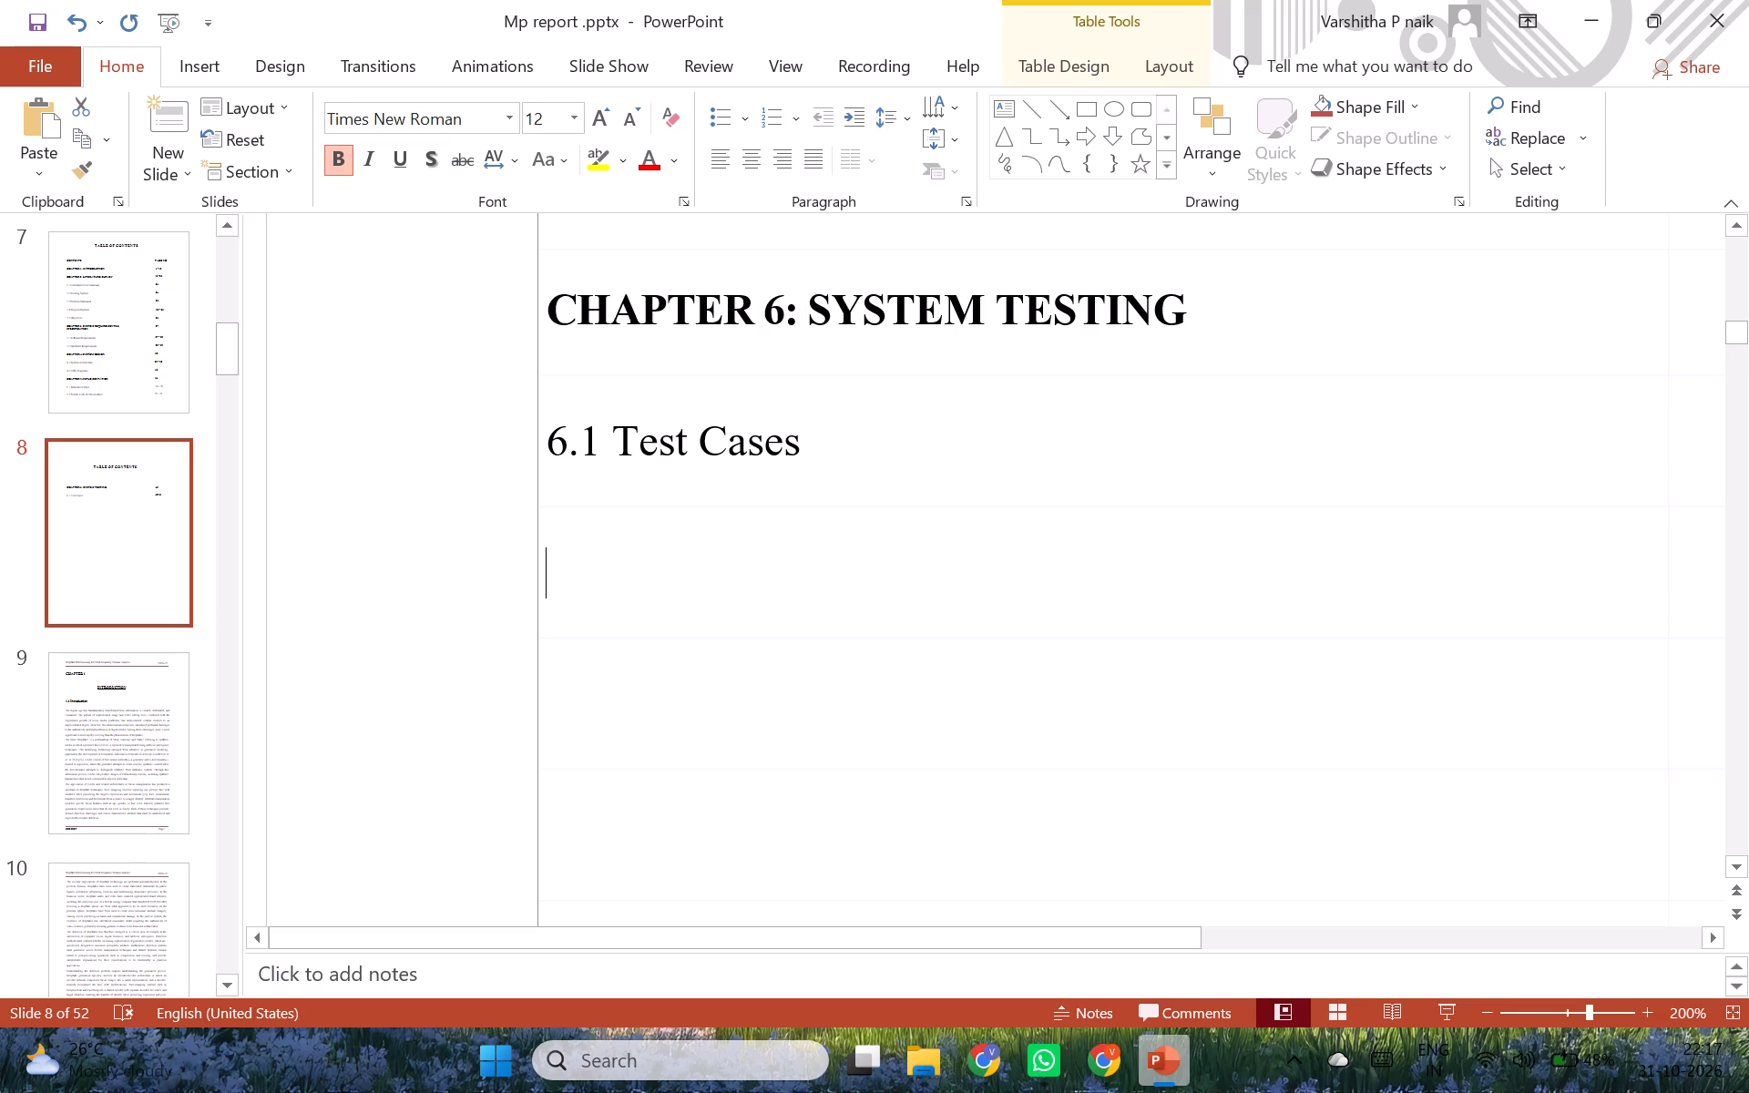
click(583, 525)
click(583, 525)
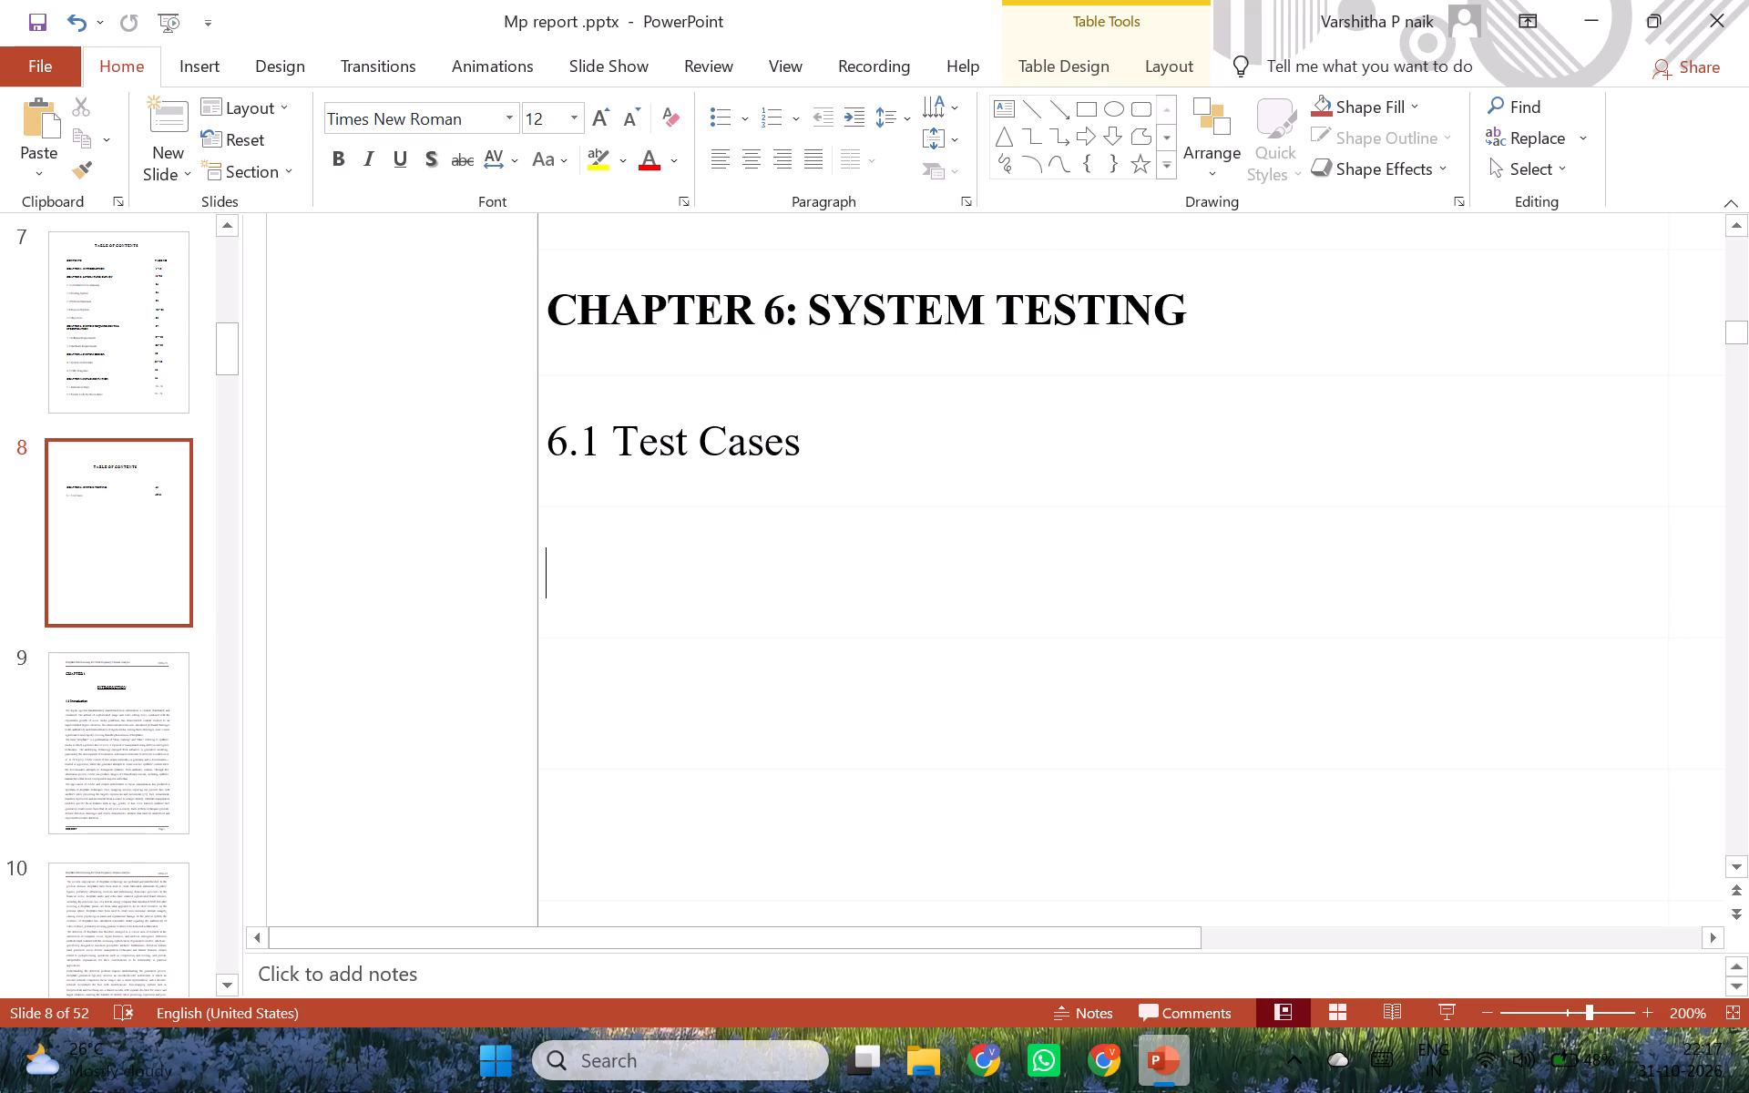
key(ctrl+v)
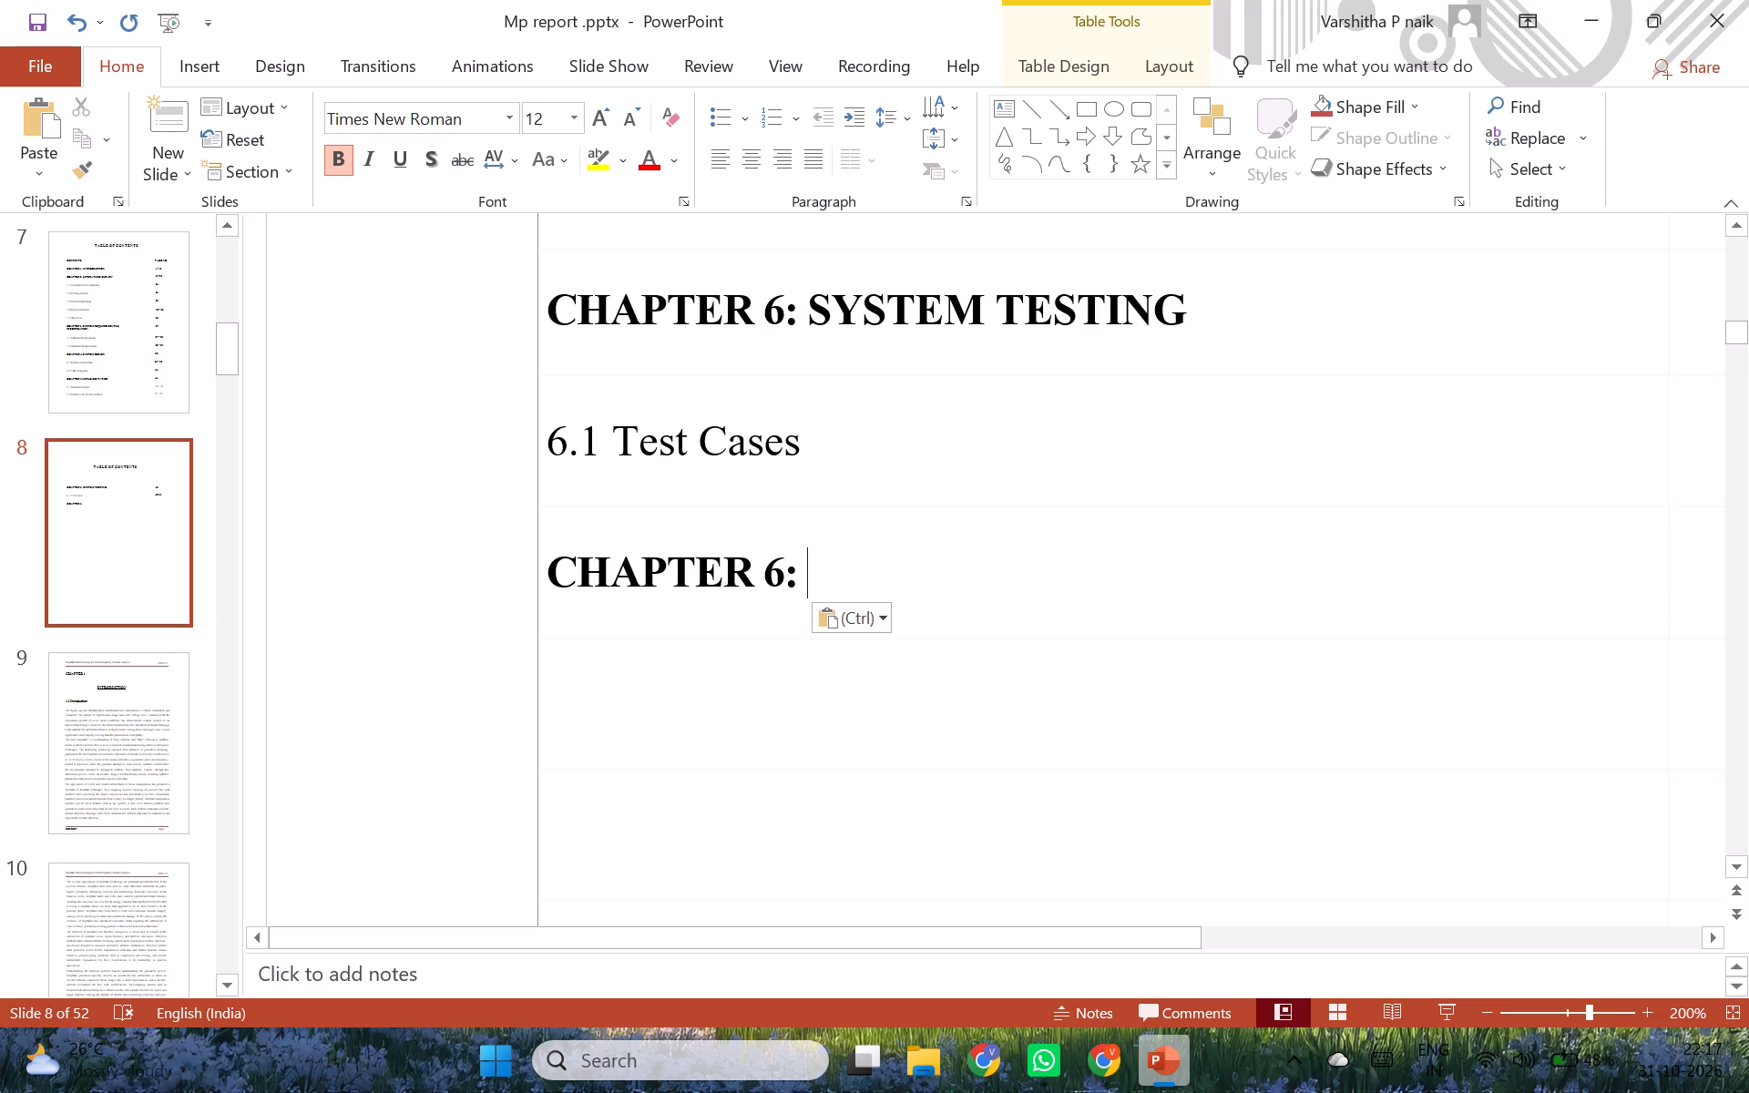
Renumber the copied label below 6.1 Test Cases as CHAPTER 7: and add the title RESULTS AND DISCUSSION.
key(Left)
key(Left)
key(BackSpace)
key(7)
key(Right)
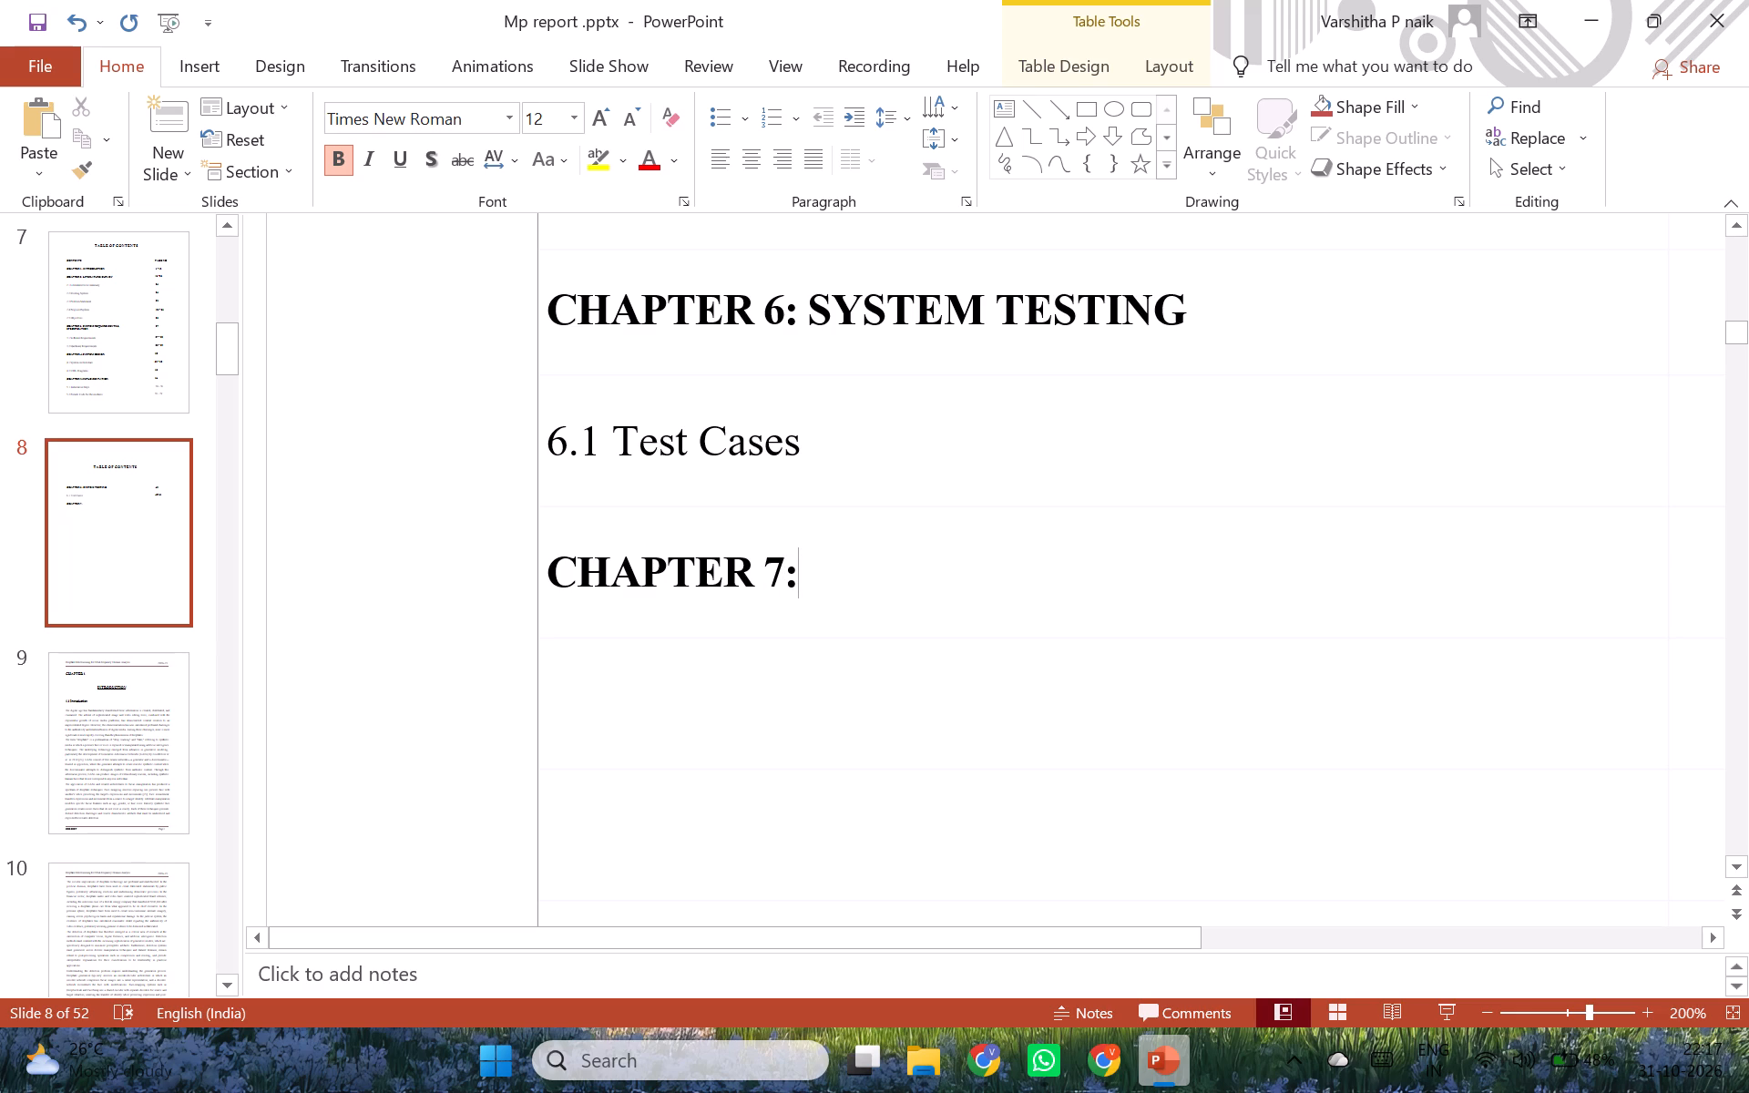
text(RESUK)
key(BackSpace)
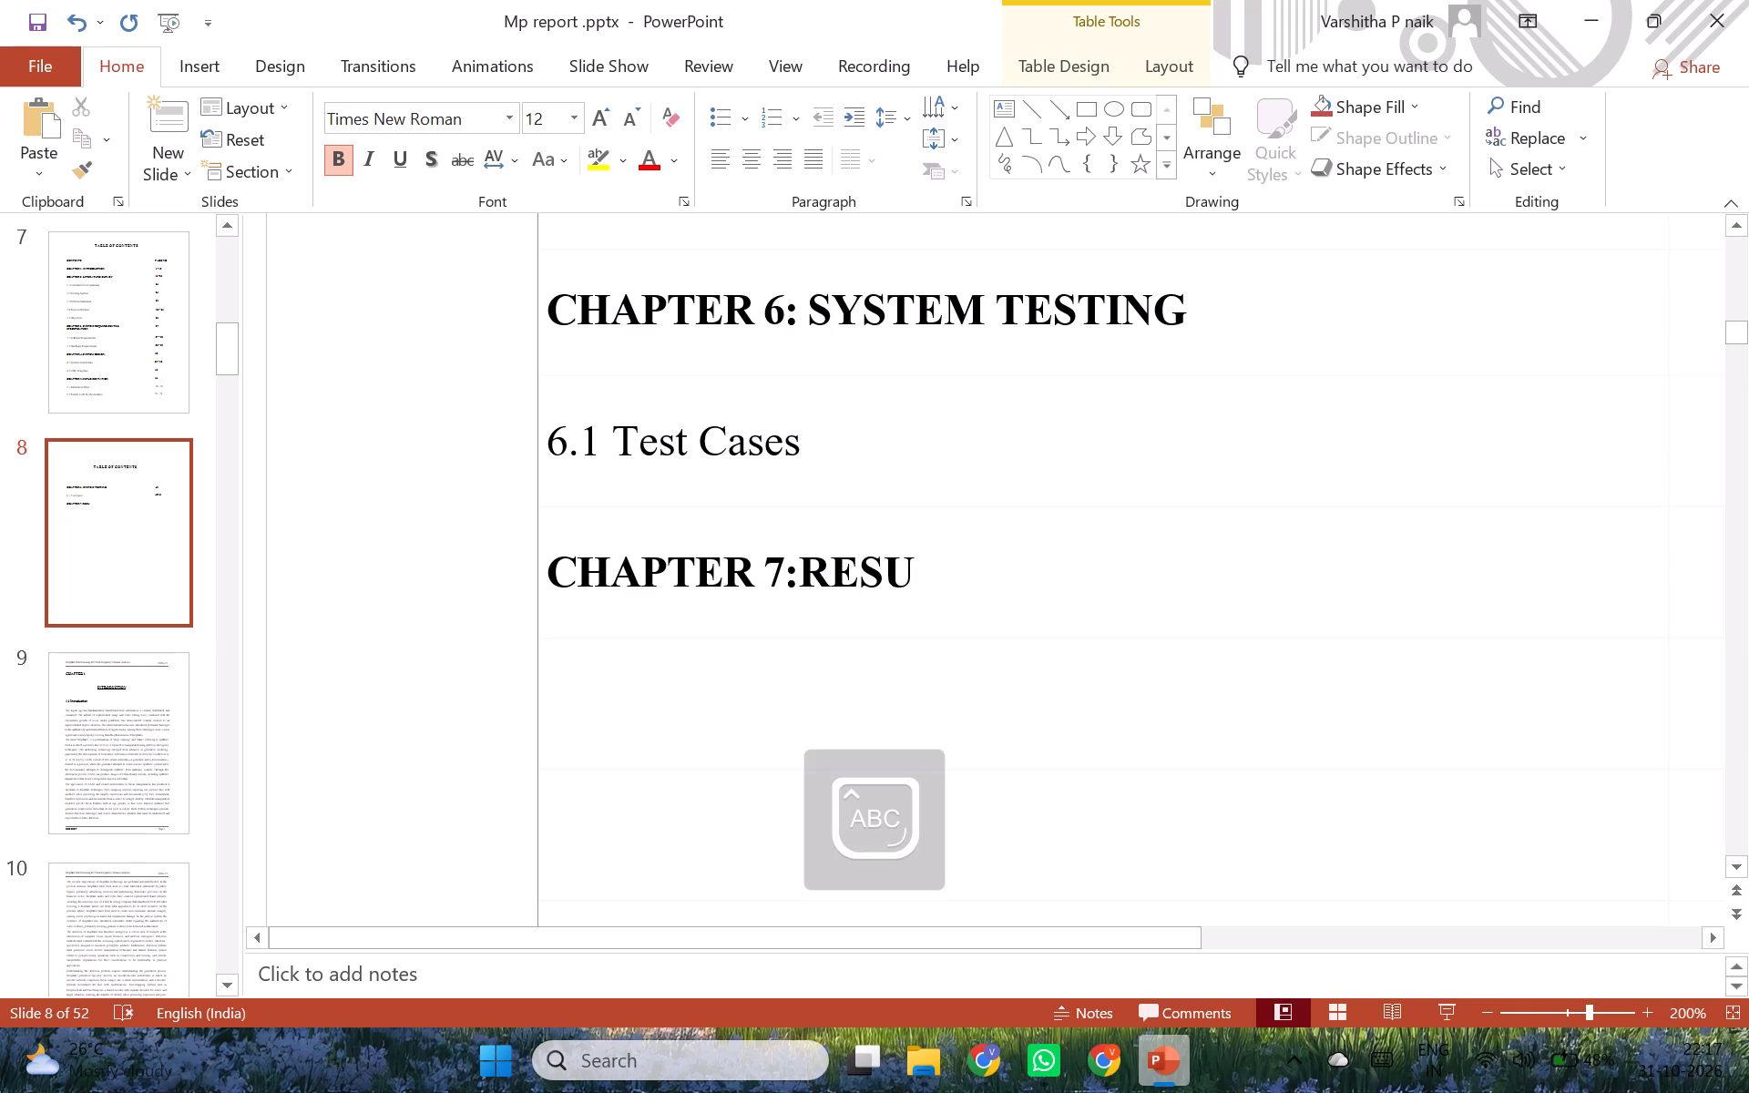
text(LTS)
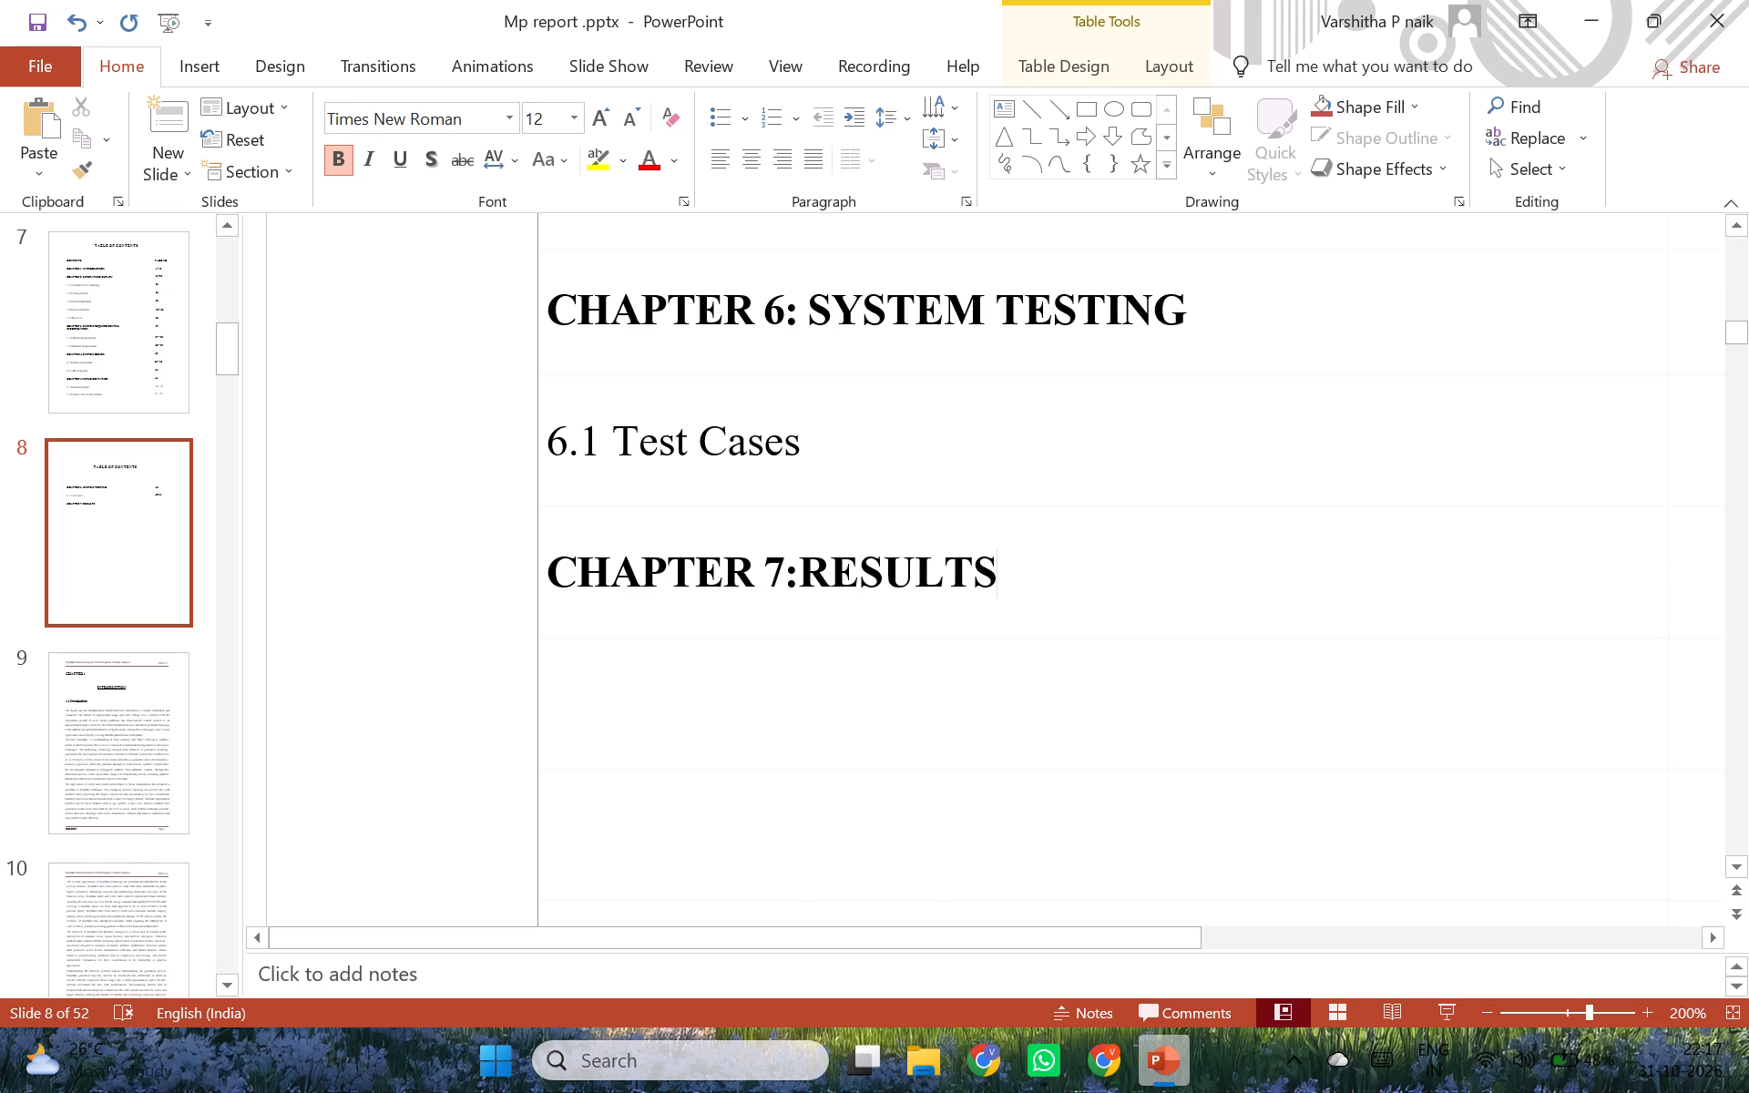
key(space)
text(AND DISCUSSION)
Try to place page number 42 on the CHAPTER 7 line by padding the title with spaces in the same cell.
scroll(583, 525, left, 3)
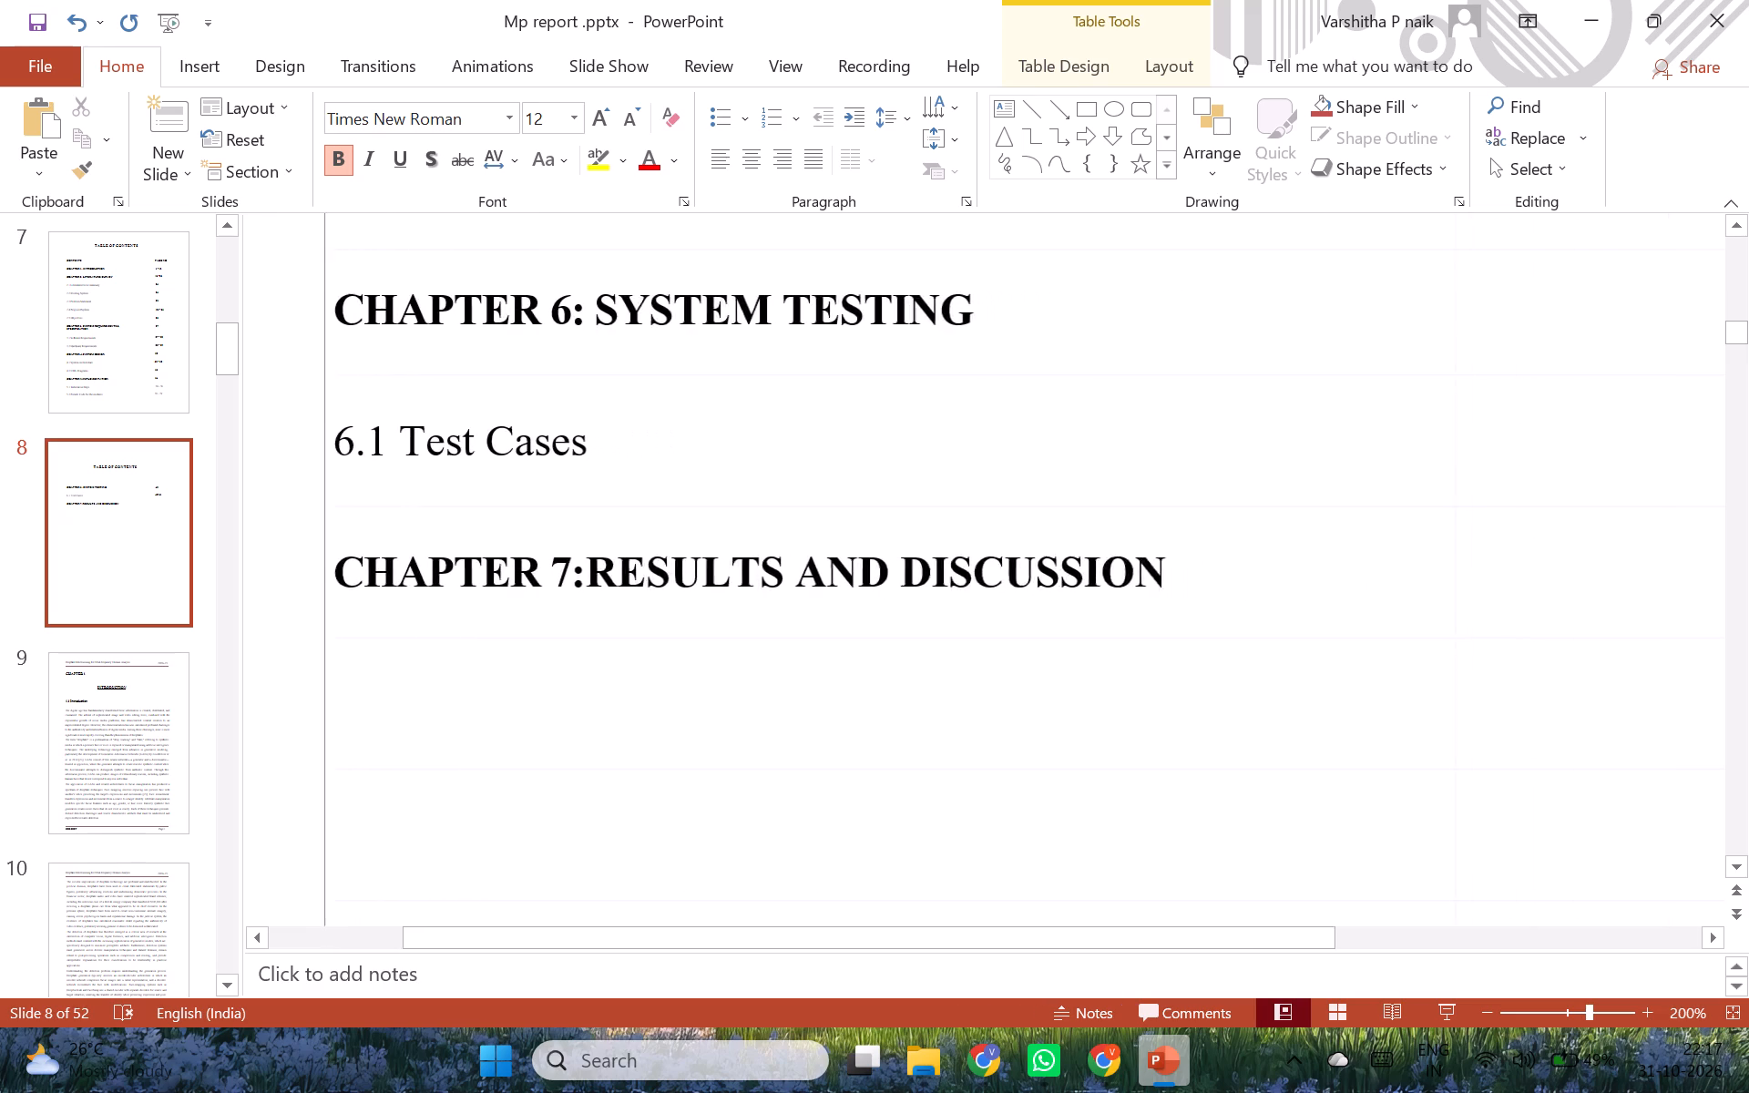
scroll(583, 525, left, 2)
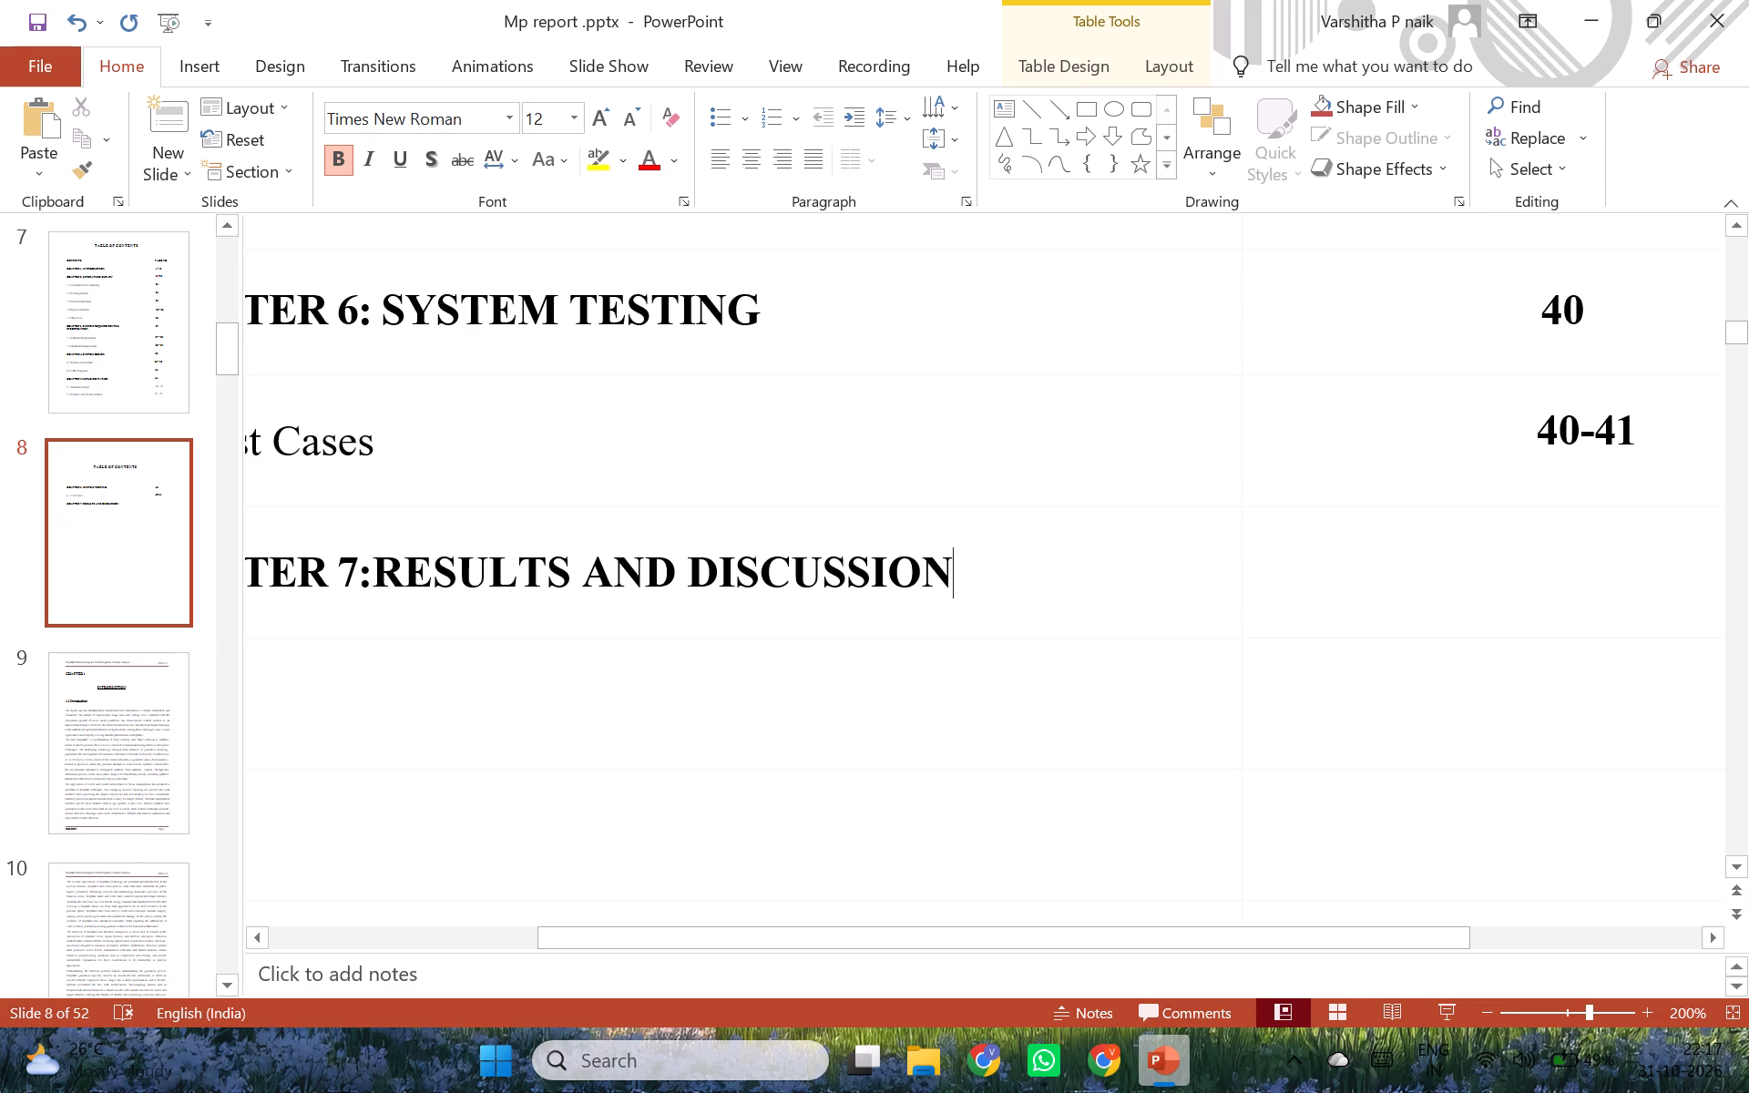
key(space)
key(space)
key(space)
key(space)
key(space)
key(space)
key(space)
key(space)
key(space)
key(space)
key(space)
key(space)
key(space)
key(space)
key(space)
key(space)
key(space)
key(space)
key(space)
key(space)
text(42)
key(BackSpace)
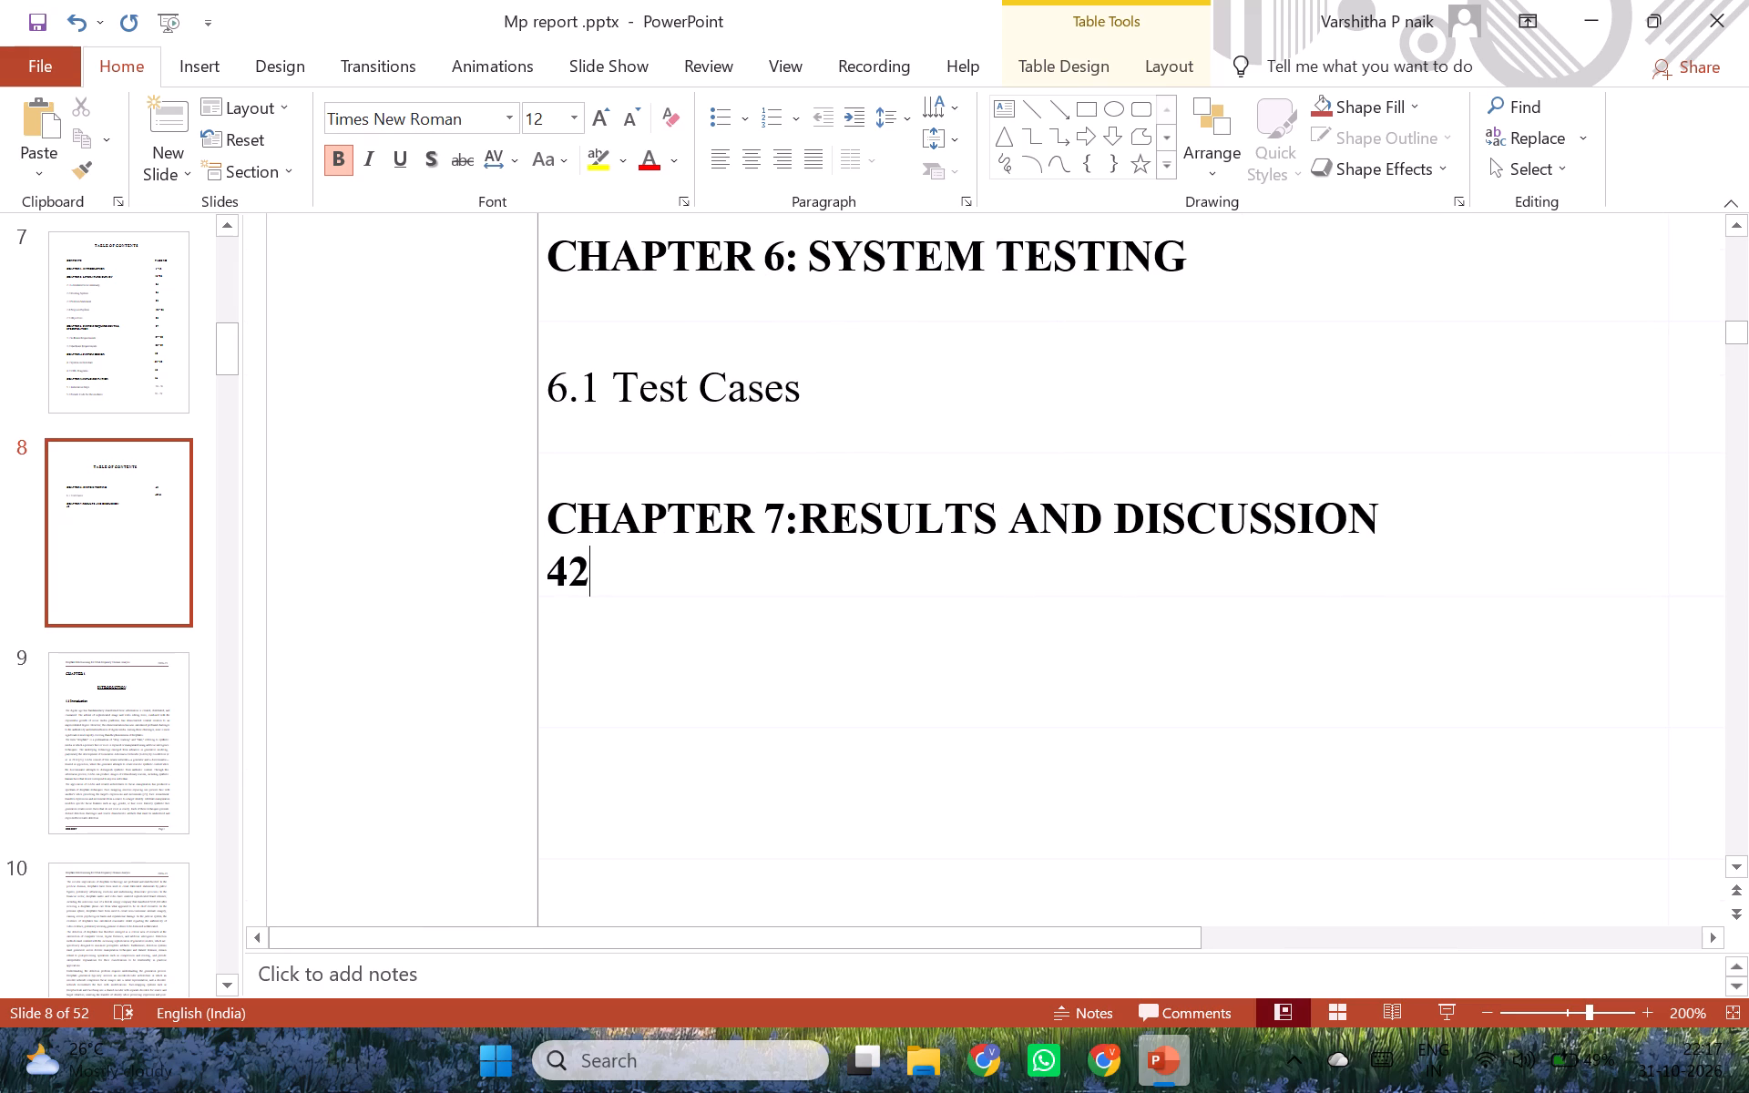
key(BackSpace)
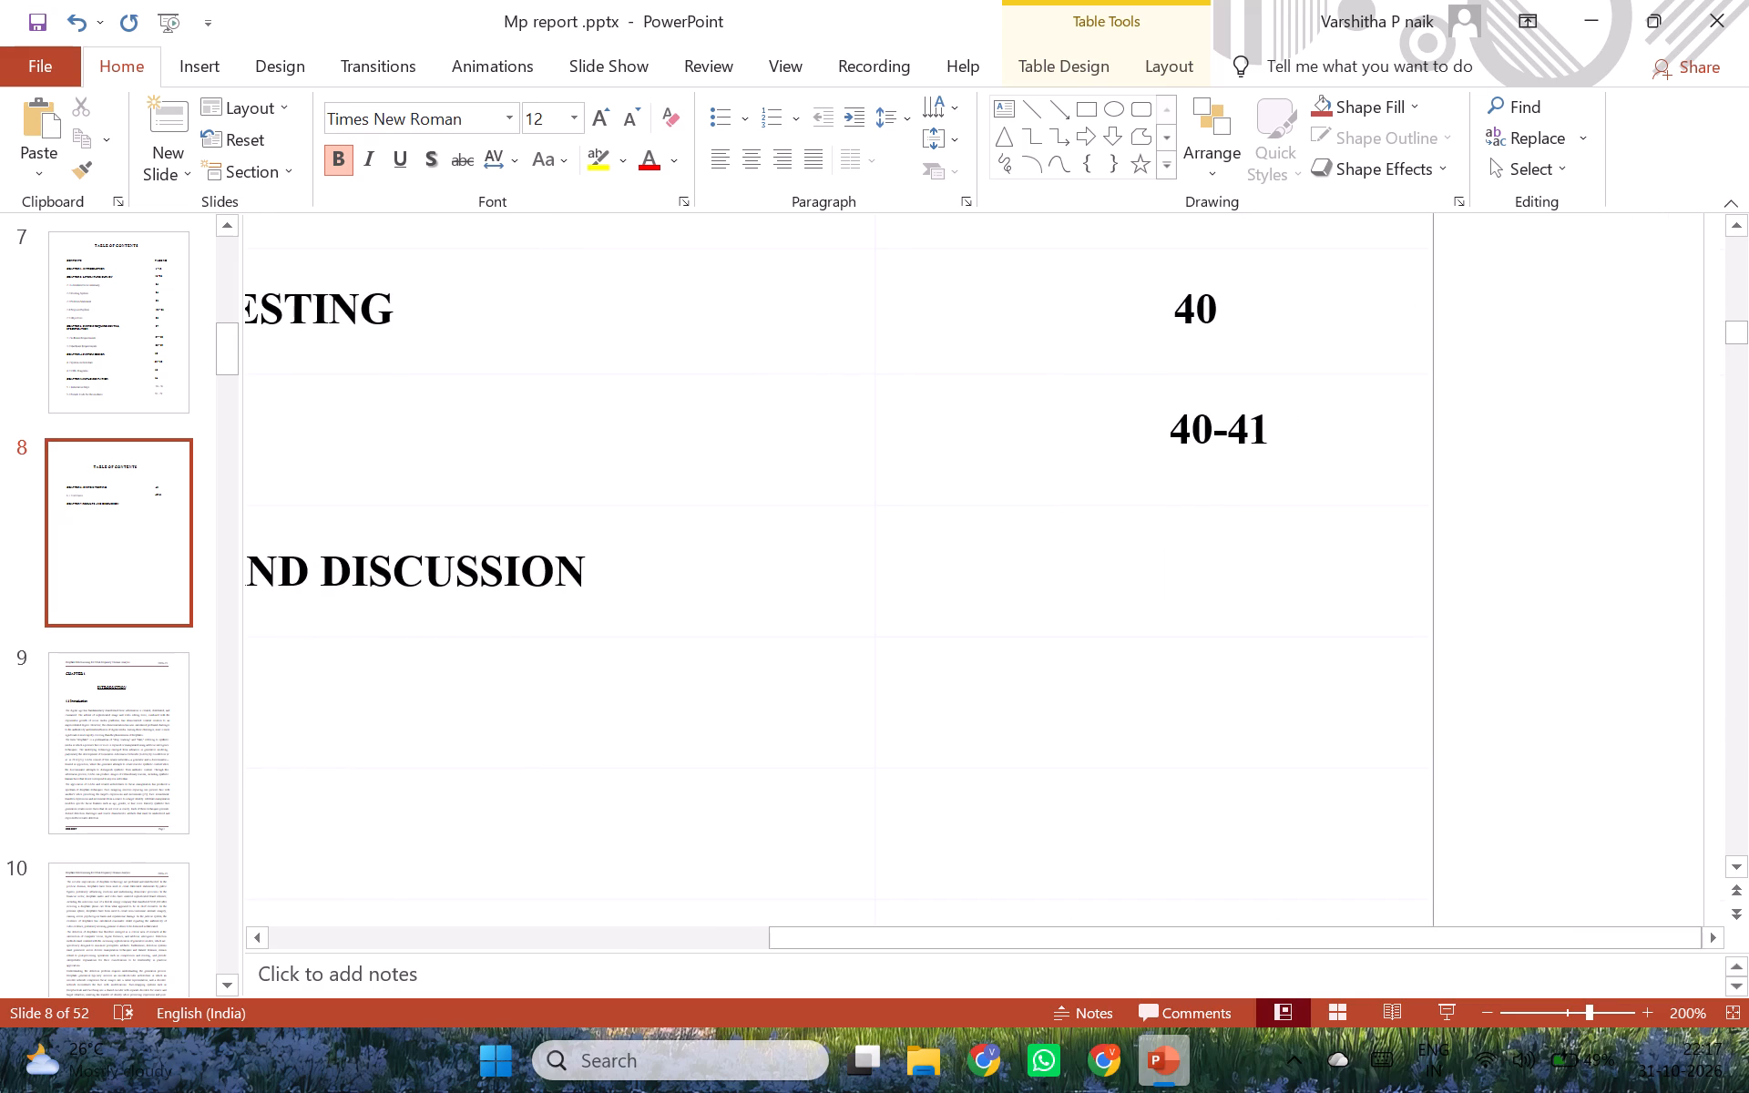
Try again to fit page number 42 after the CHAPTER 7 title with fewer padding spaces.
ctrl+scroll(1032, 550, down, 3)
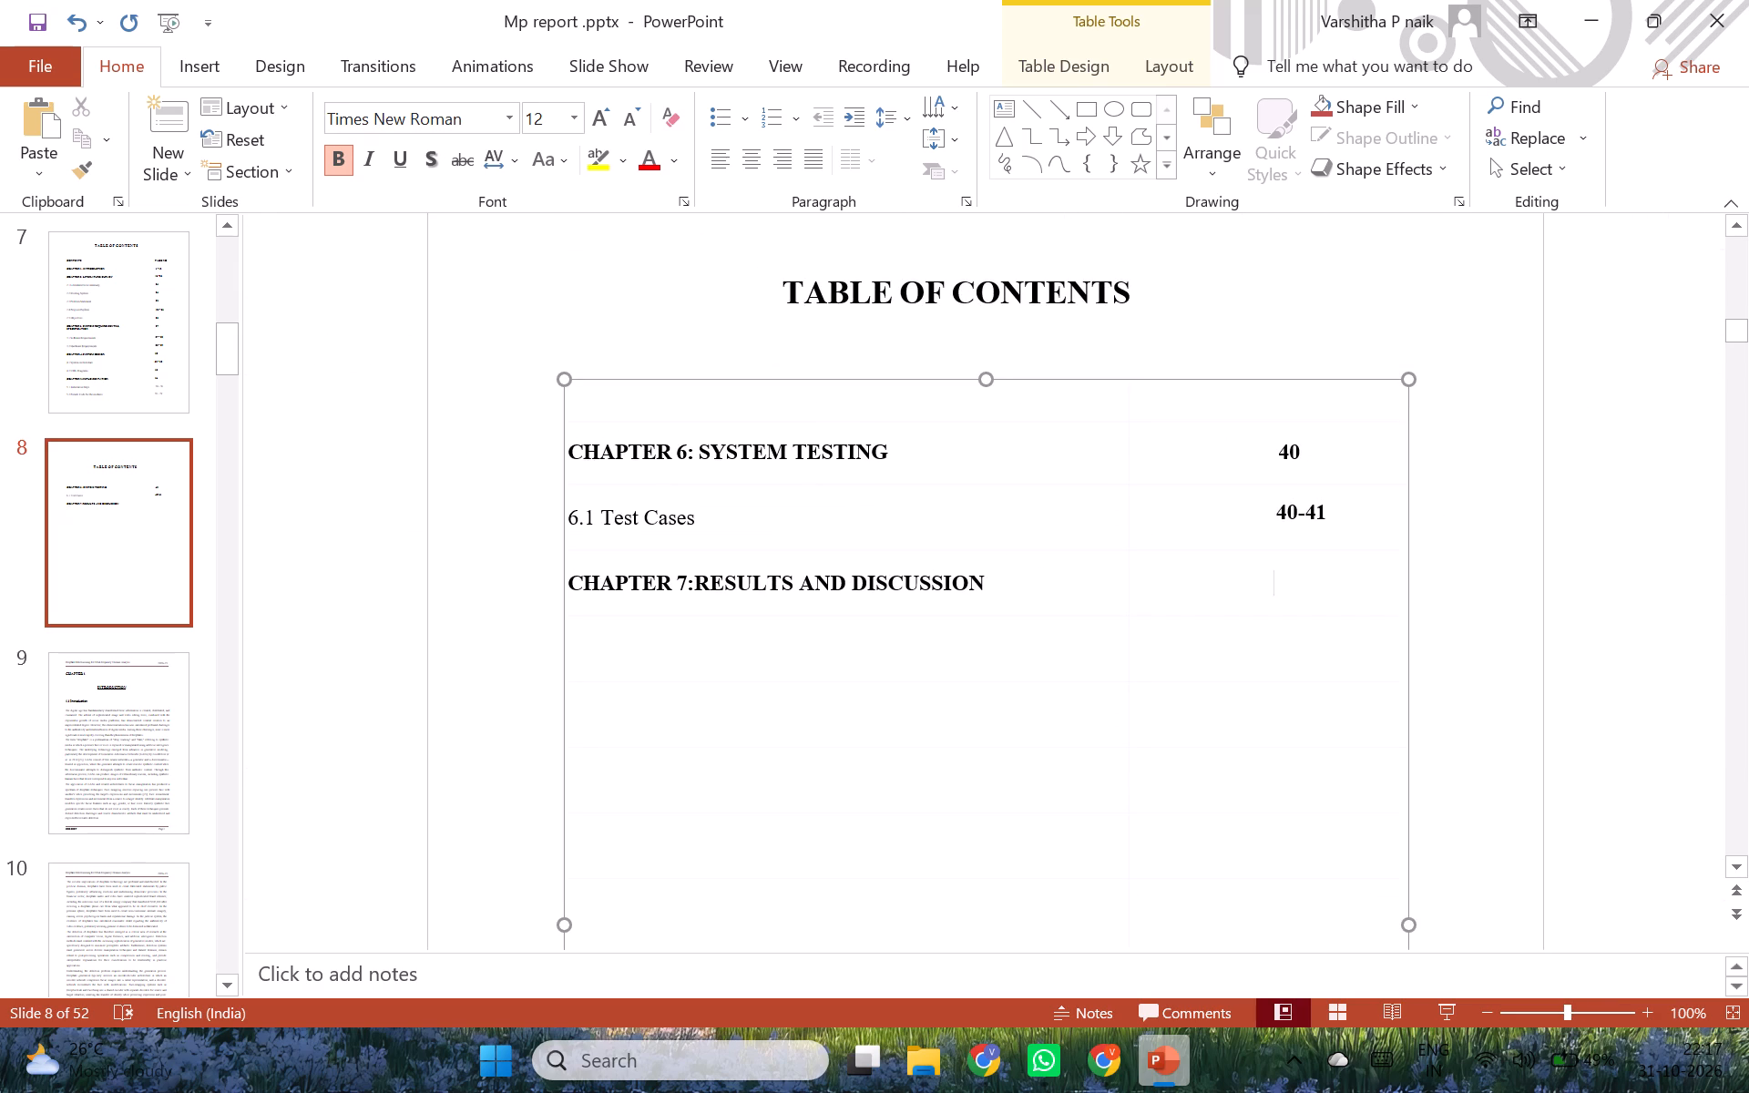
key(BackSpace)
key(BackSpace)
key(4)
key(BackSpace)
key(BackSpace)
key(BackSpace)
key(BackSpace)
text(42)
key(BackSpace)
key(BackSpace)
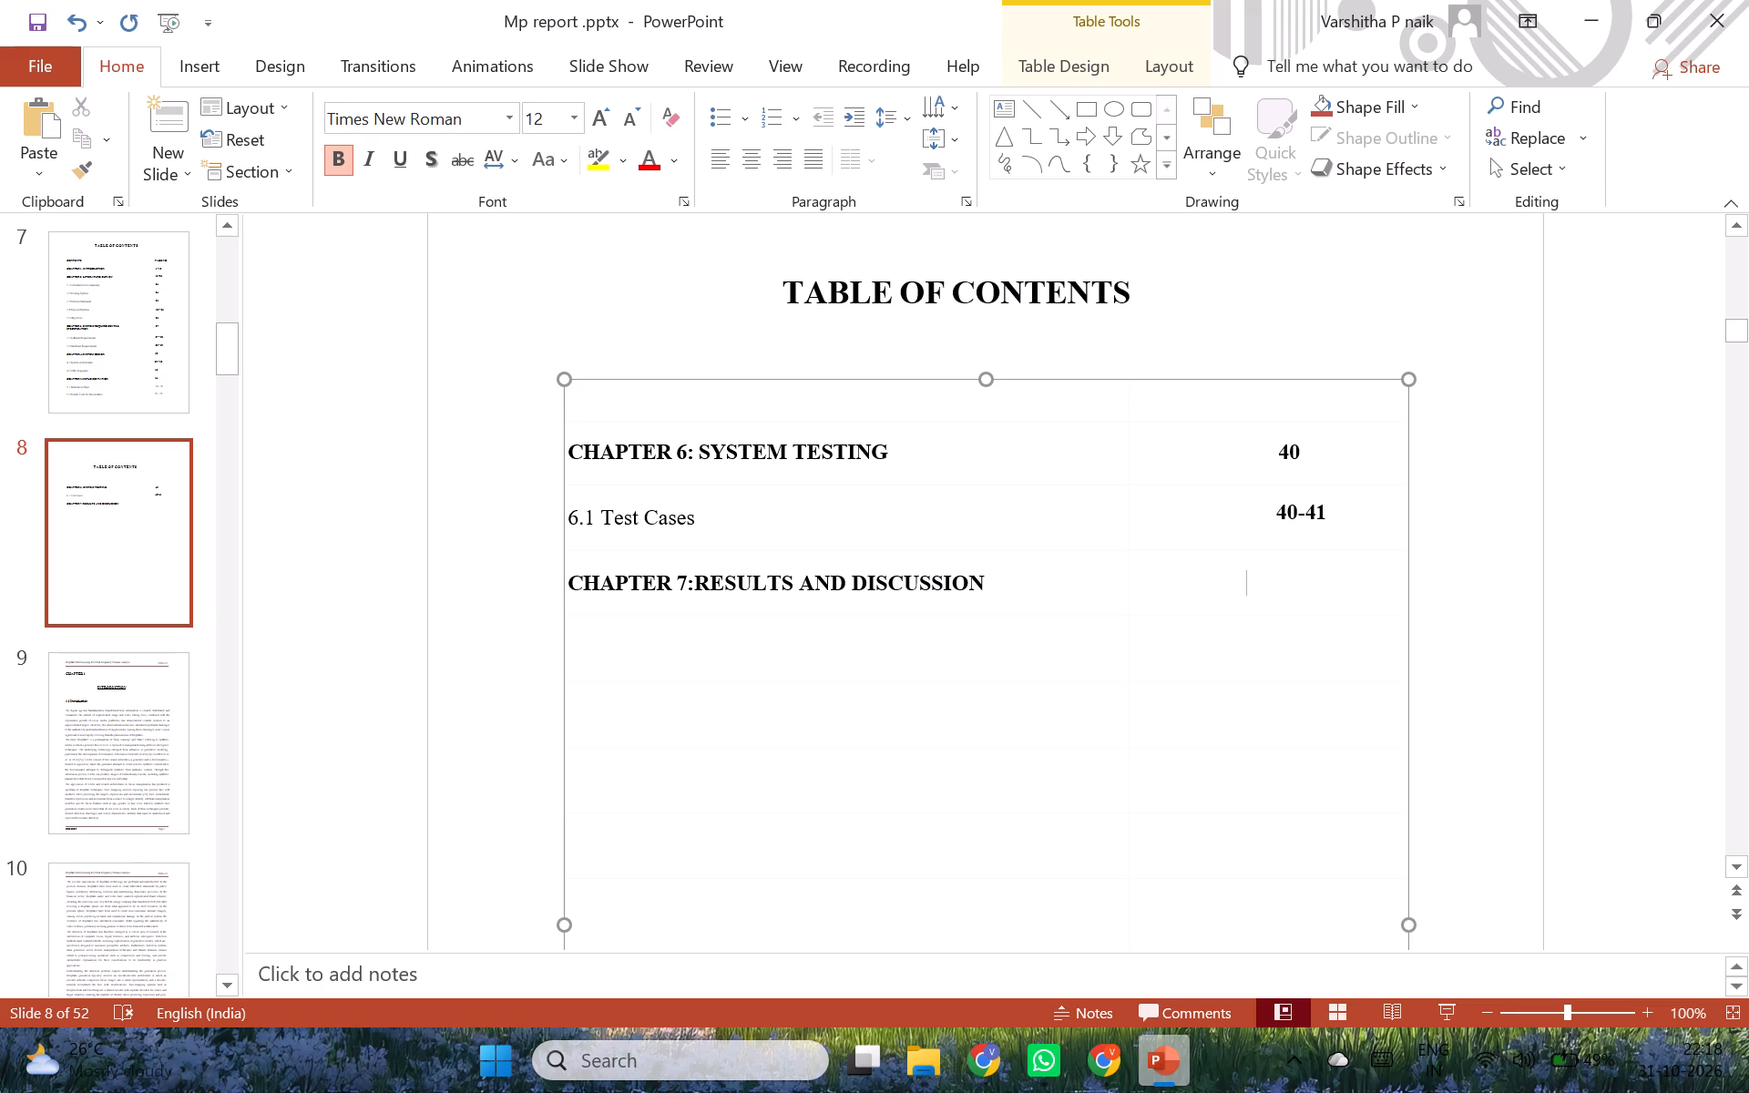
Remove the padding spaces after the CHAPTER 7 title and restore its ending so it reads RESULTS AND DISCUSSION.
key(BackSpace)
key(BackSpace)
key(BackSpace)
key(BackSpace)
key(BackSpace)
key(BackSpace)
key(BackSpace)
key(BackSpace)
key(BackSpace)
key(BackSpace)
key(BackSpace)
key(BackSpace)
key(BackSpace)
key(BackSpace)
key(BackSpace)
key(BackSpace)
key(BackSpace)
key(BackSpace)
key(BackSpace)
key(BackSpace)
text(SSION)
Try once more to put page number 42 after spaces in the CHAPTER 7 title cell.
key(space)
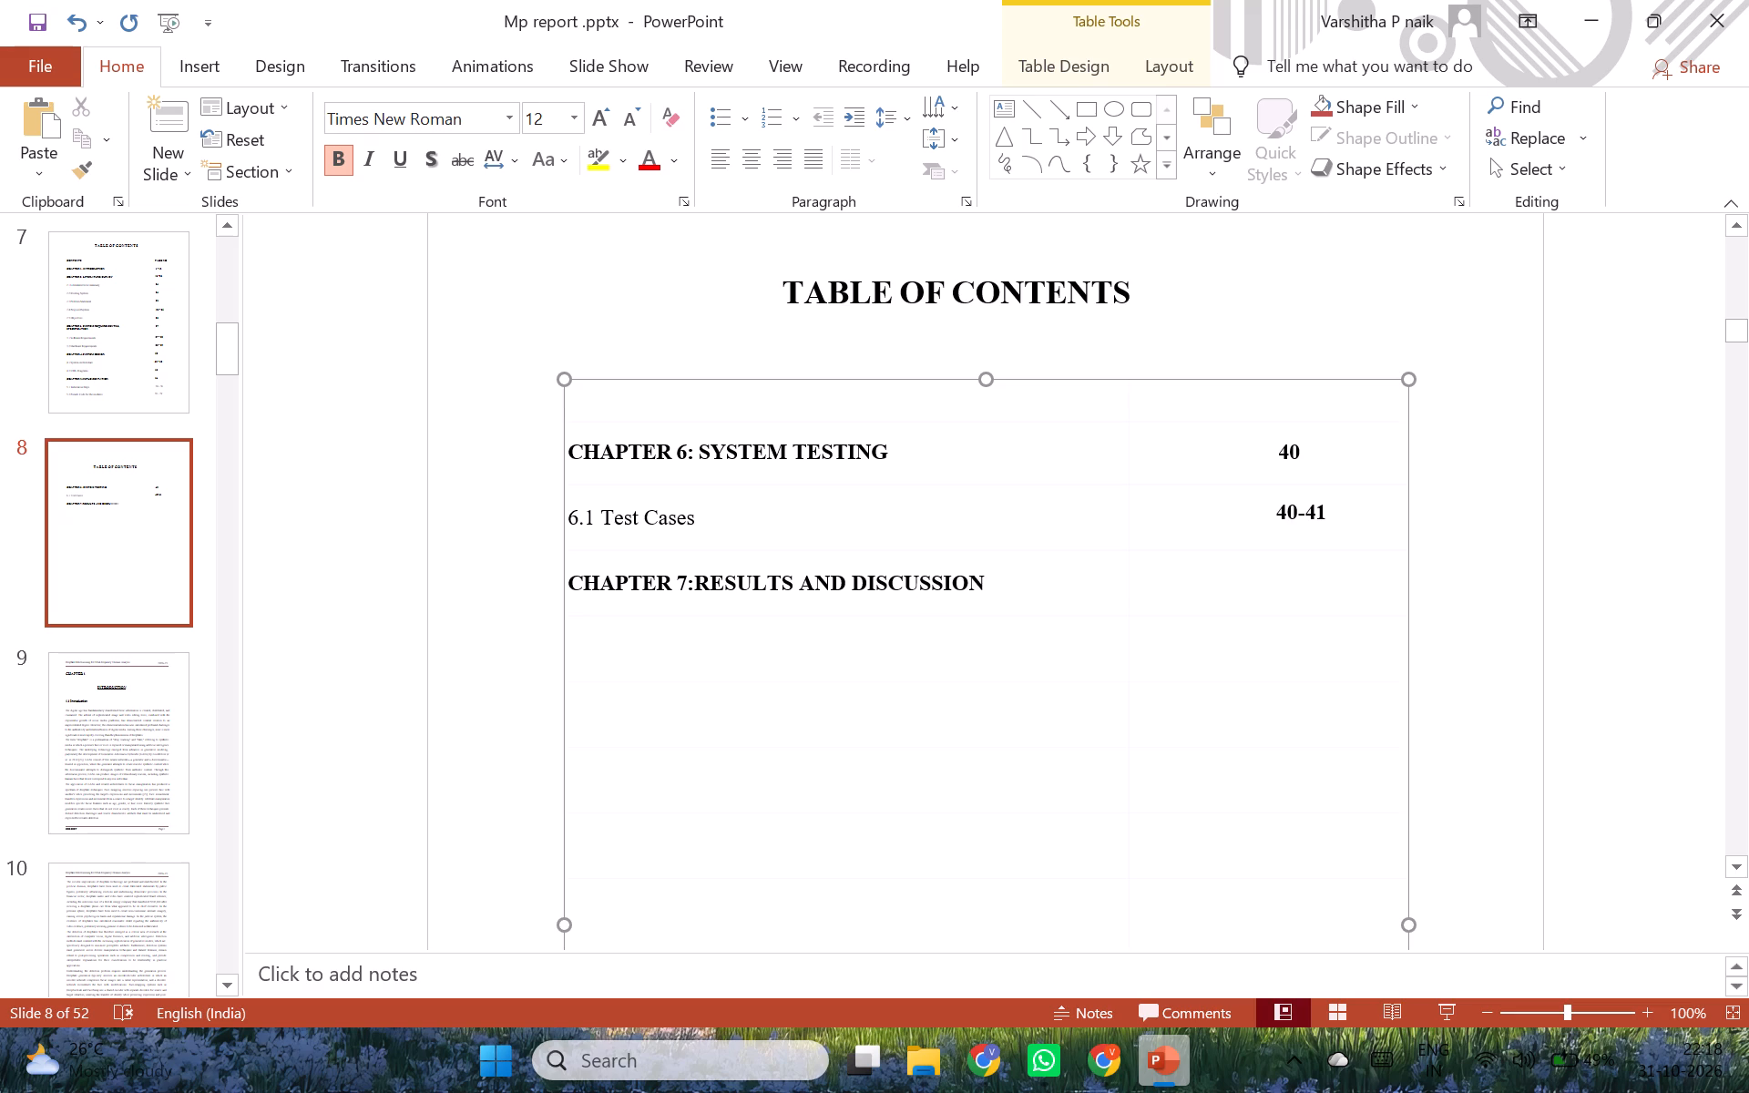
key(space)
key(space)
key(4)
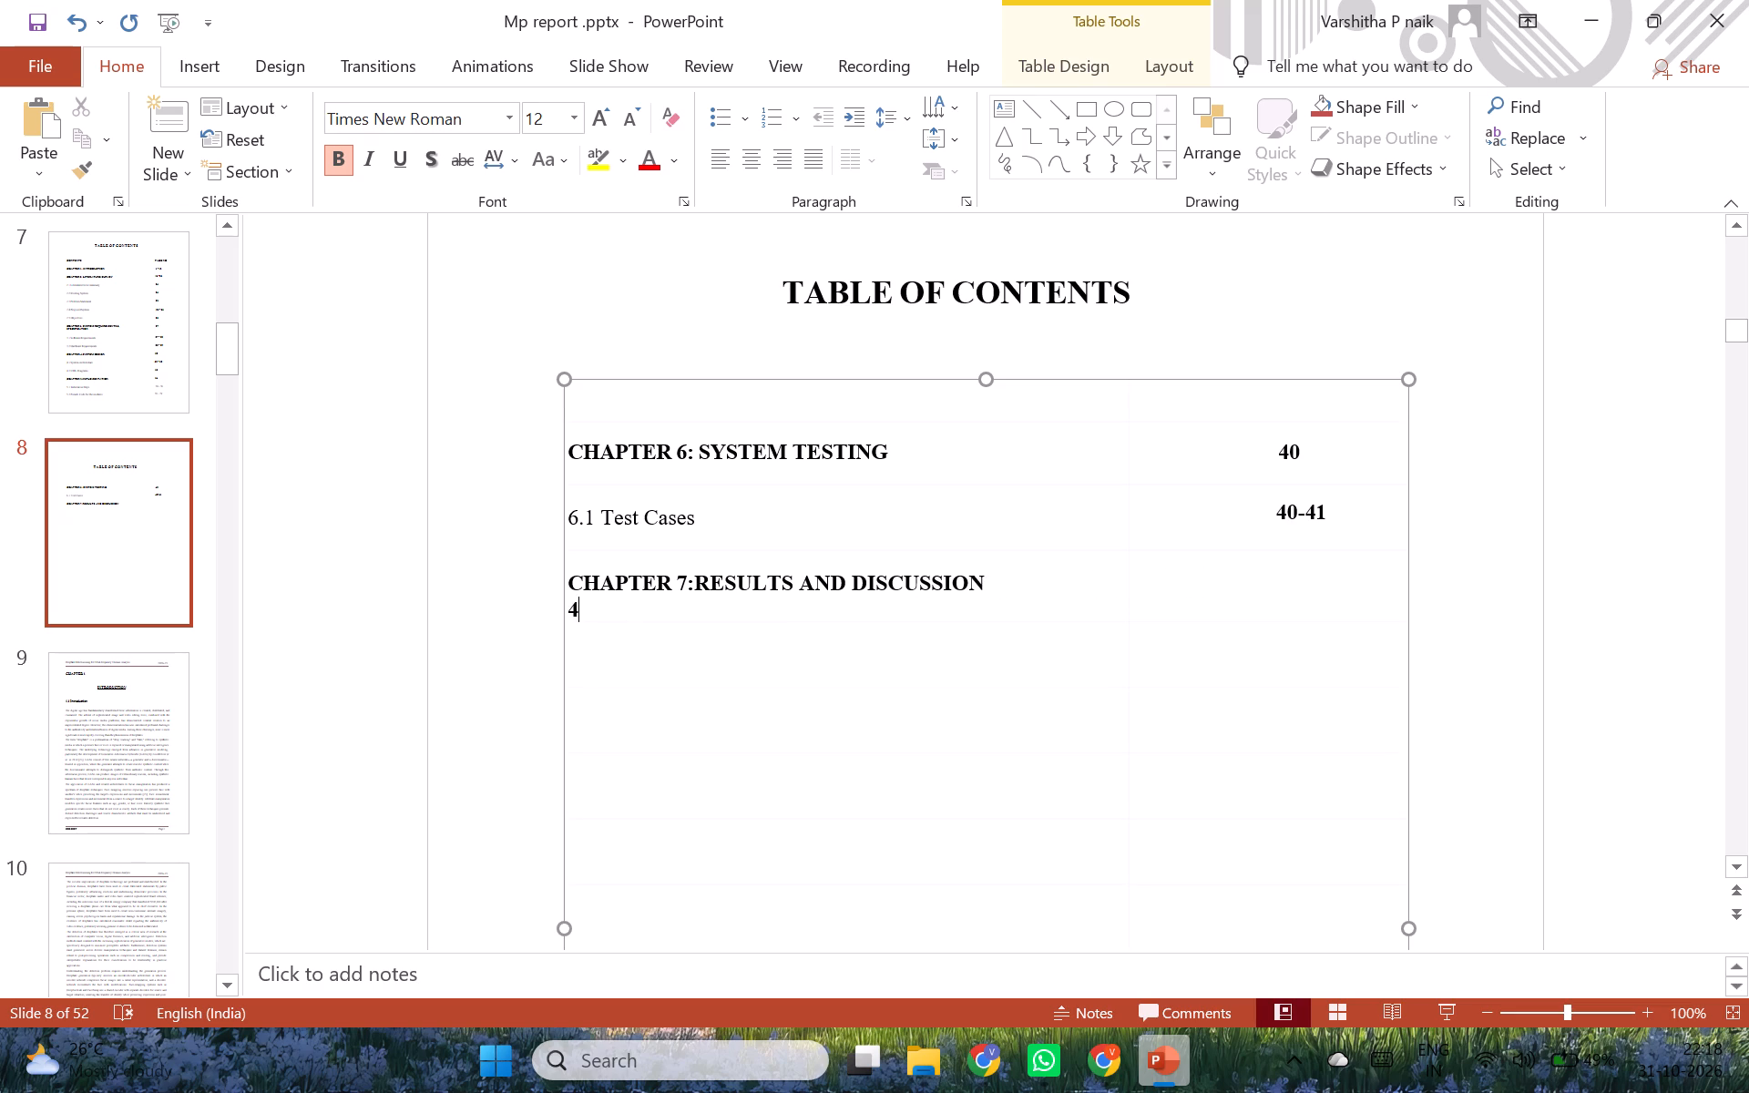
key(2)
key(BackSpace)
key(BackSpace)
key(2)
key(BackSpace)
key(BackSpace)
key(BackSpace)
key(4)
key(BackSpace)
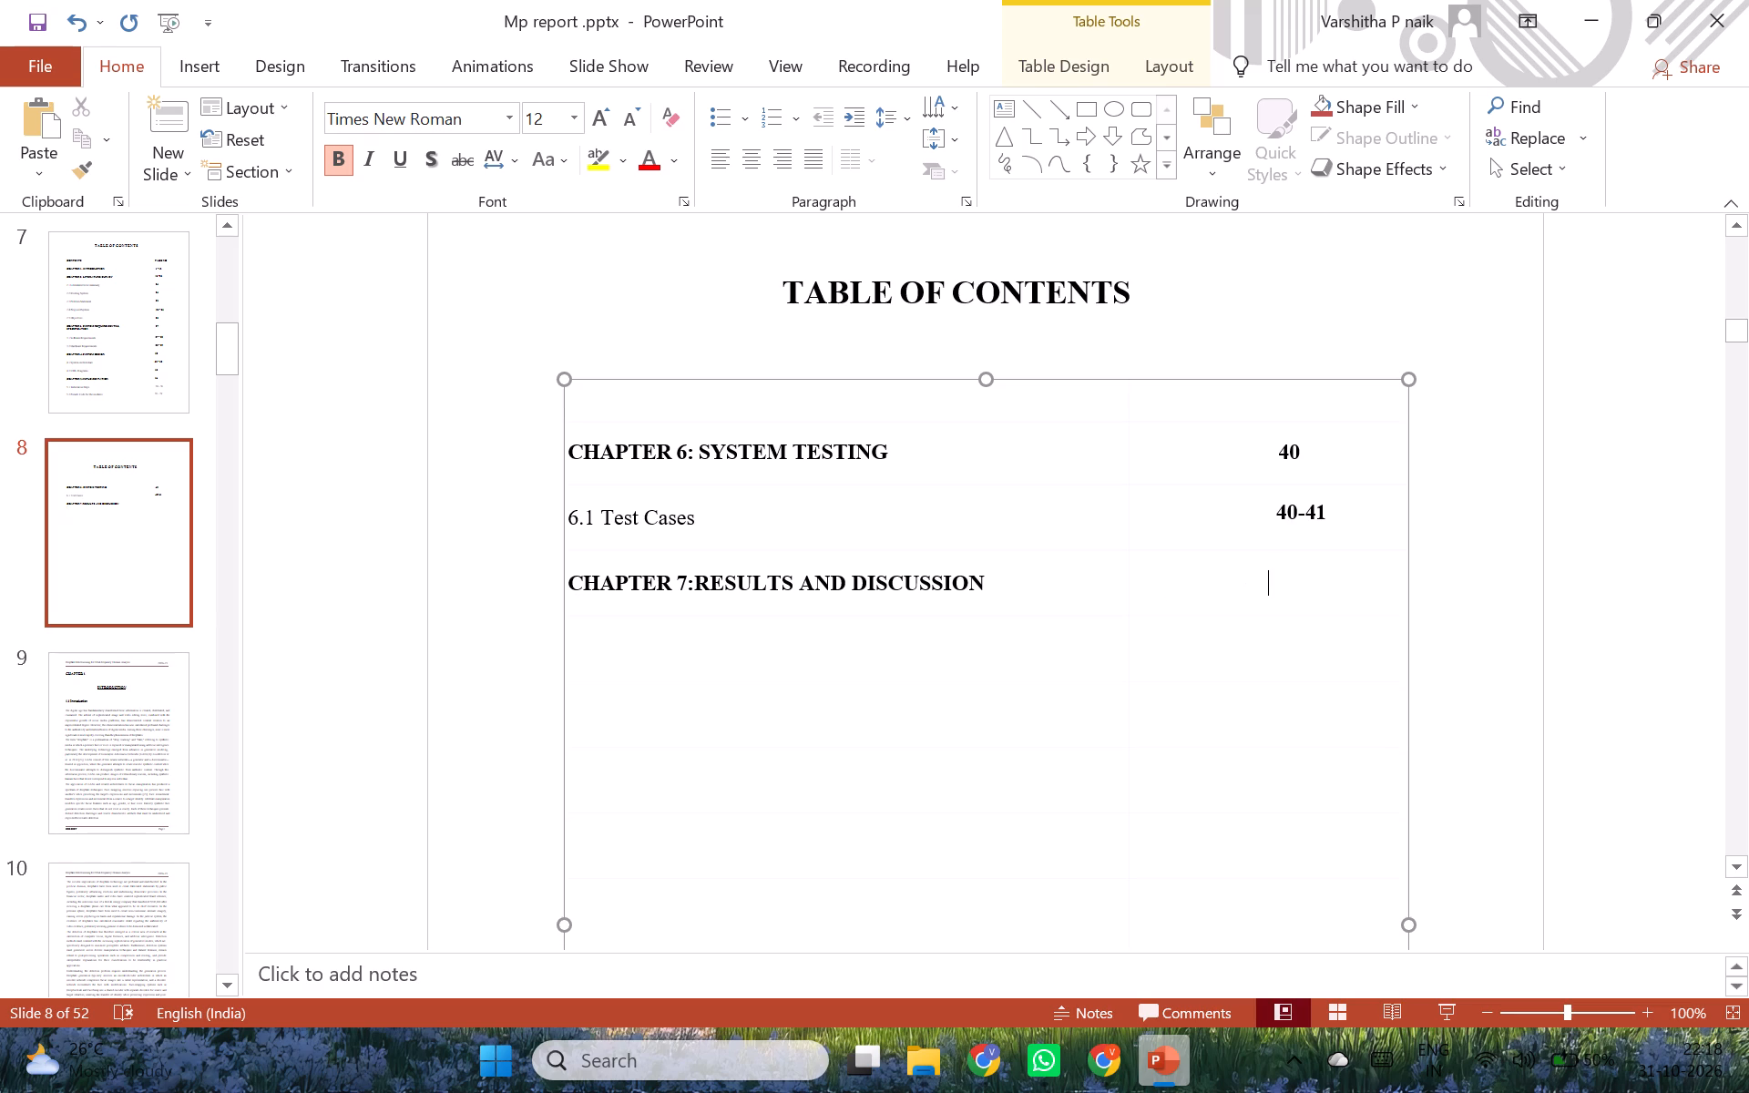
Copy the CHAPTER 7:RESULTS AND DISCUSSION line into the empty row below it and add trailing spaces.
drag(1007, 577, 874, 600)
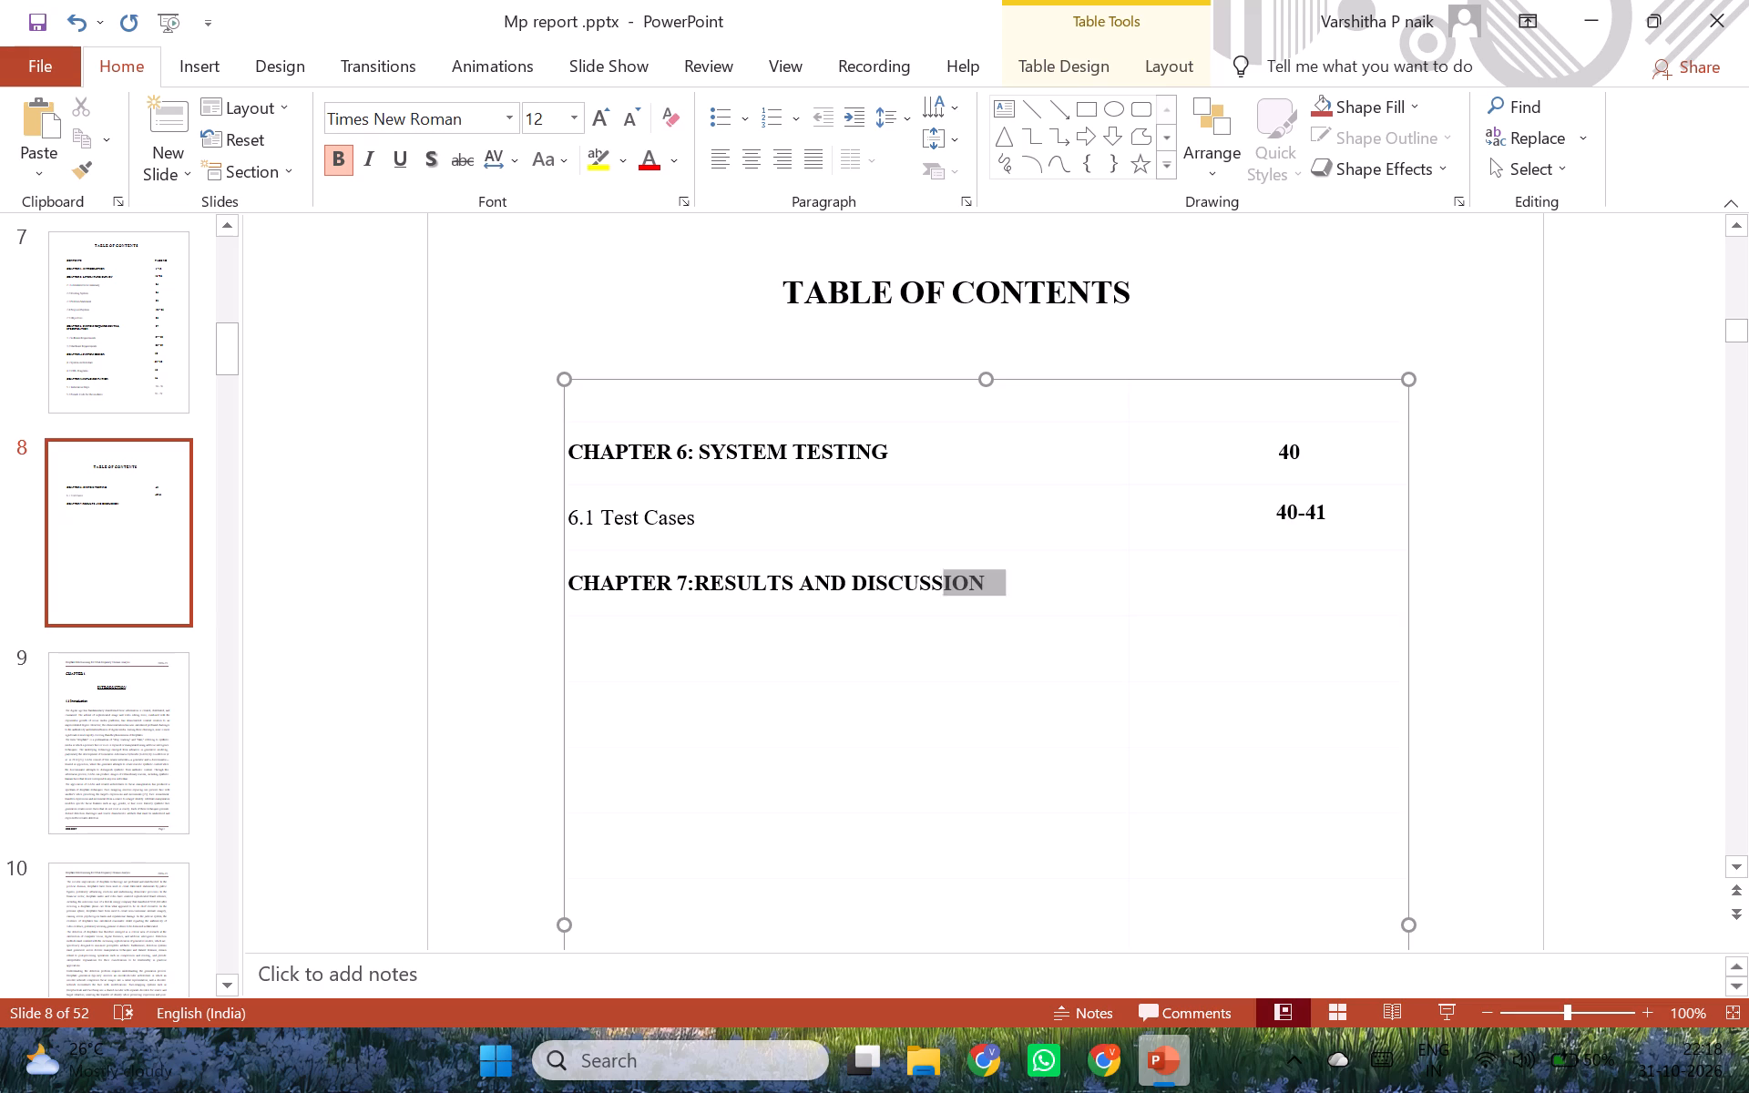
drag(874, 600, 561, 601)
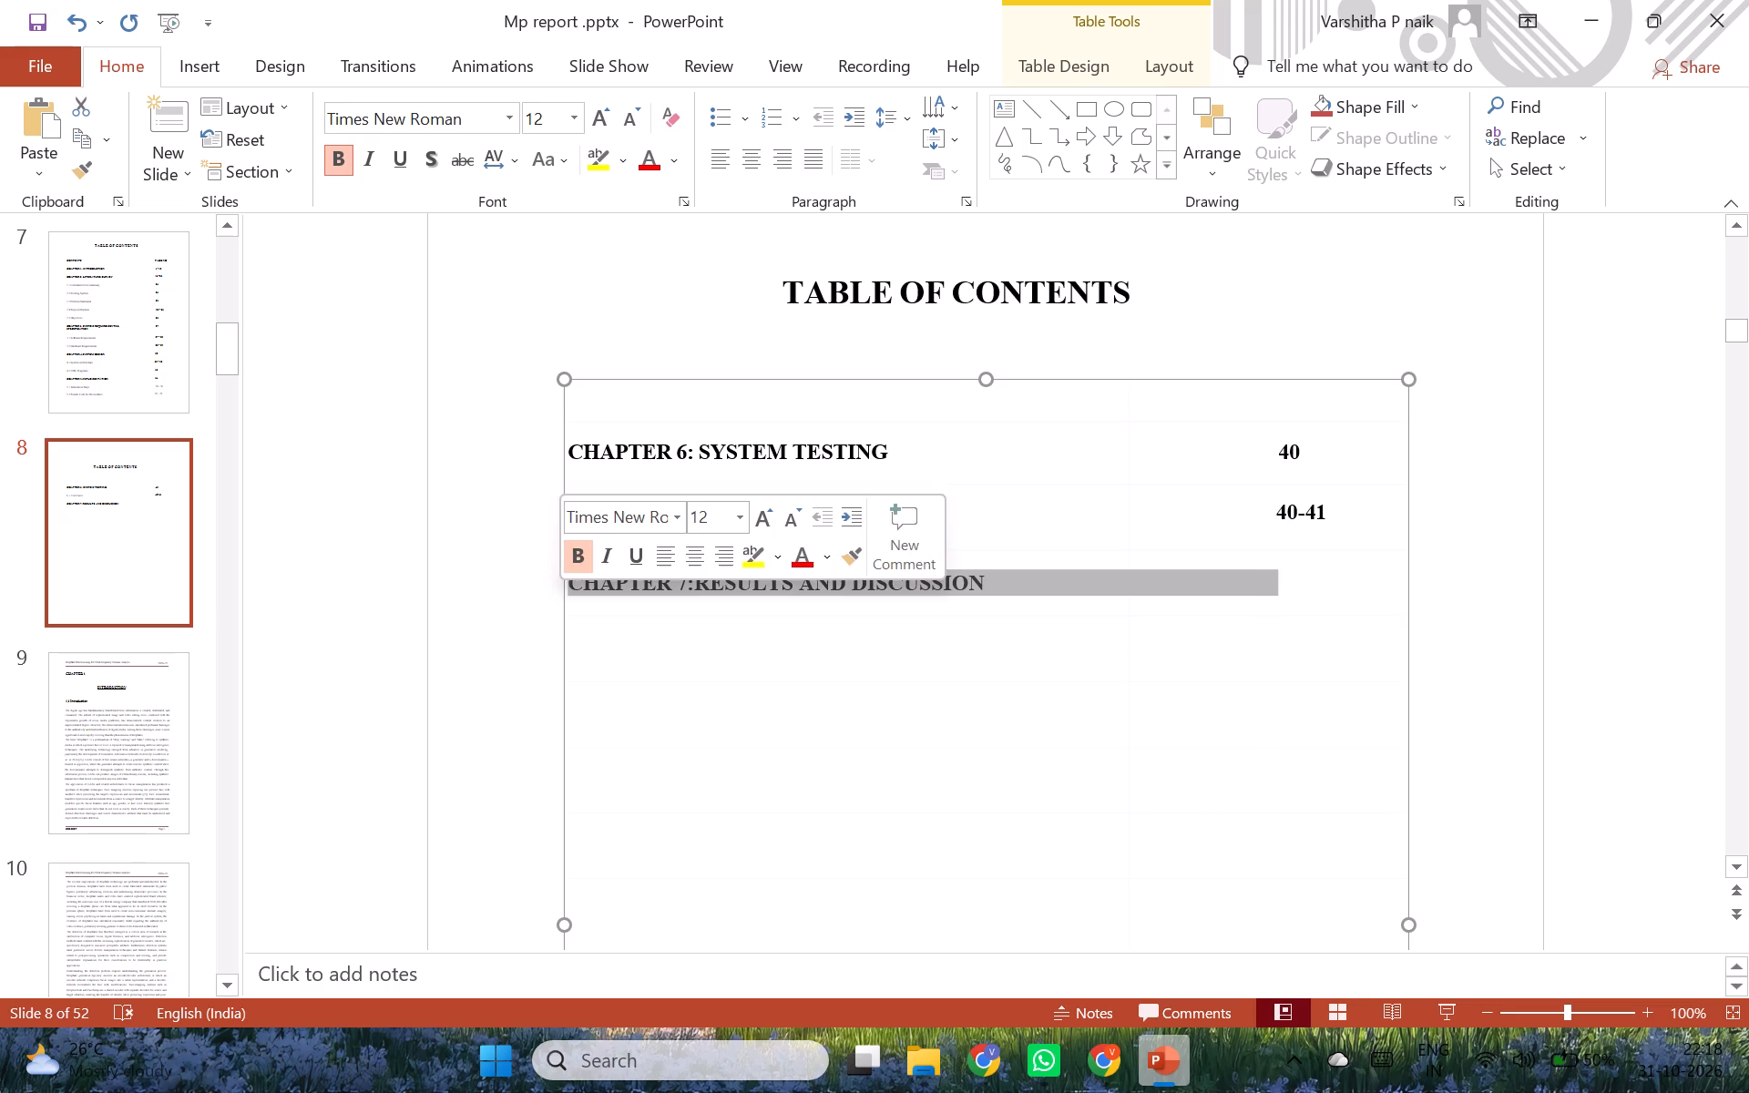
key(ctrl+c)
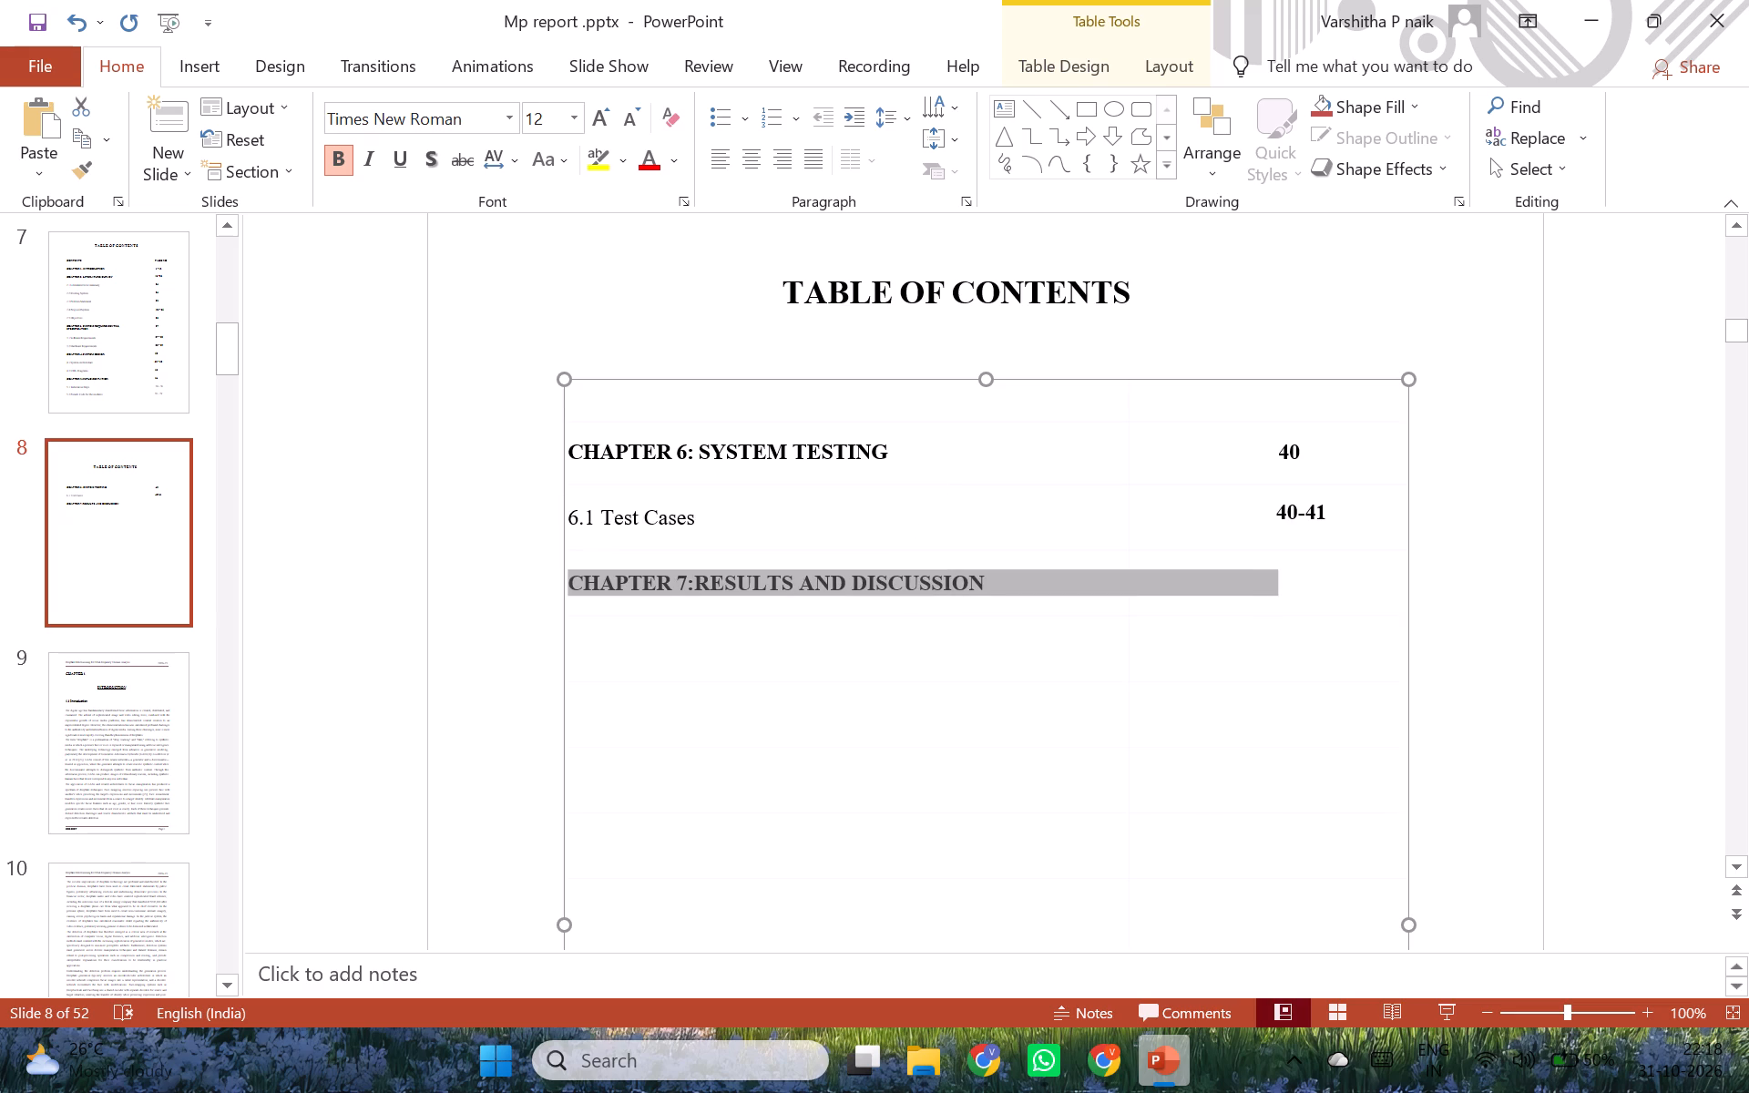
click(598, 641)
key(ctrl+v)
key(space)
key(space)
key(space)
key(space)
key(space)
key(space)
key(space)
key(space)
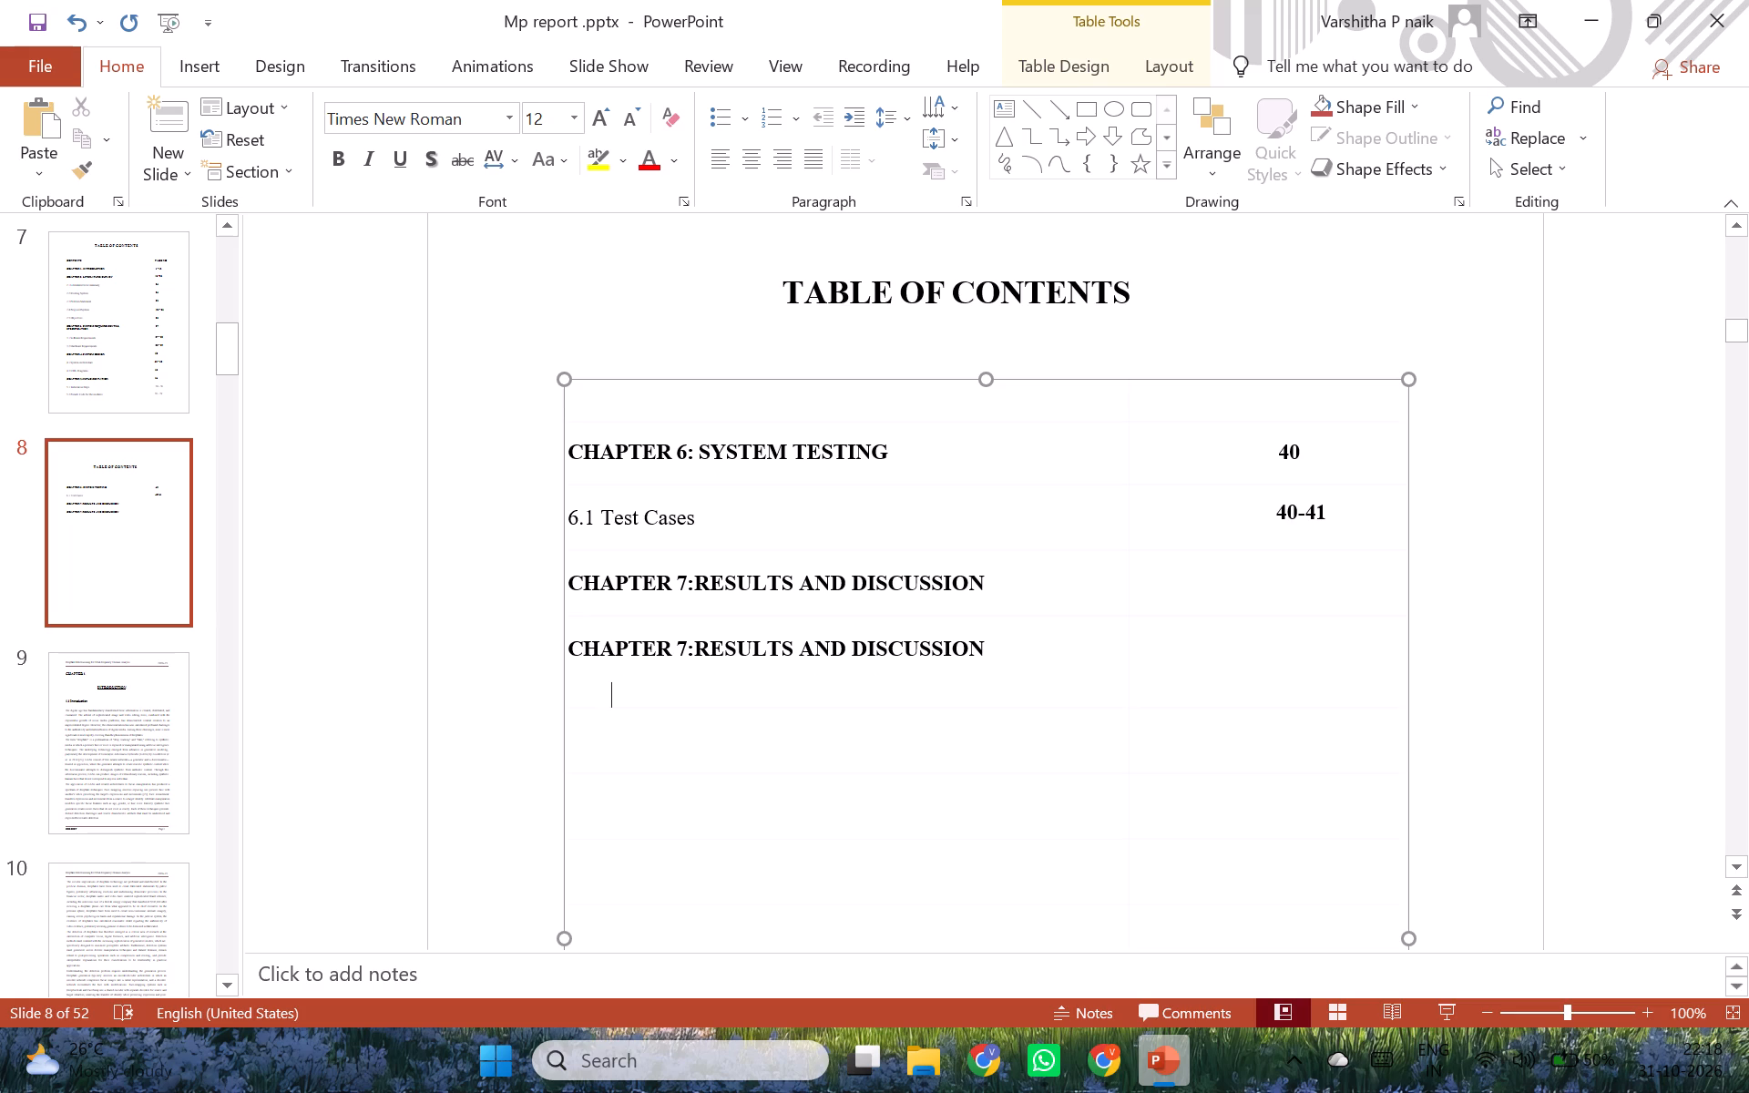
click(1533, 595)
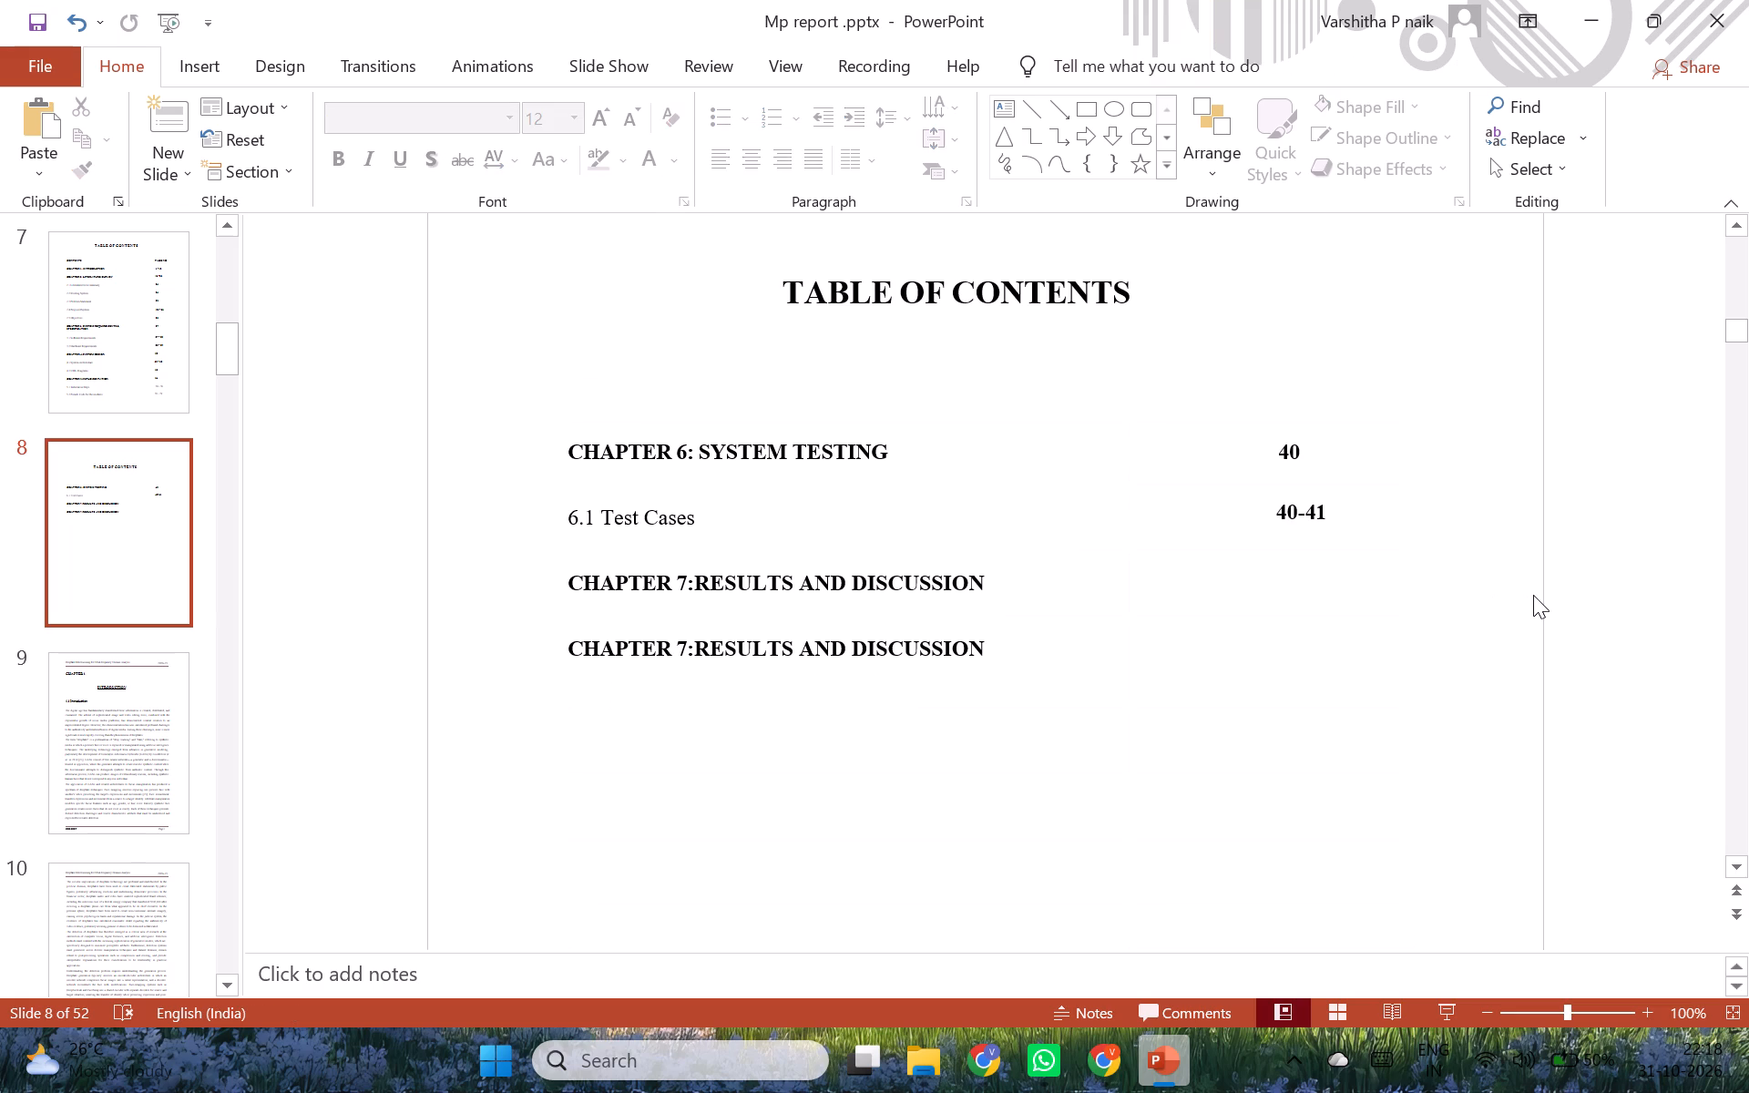
Enter page number 42 in the page column of the CHAPTER 7:RESULTS AND DISCUSSION row.
click(1281, 587)
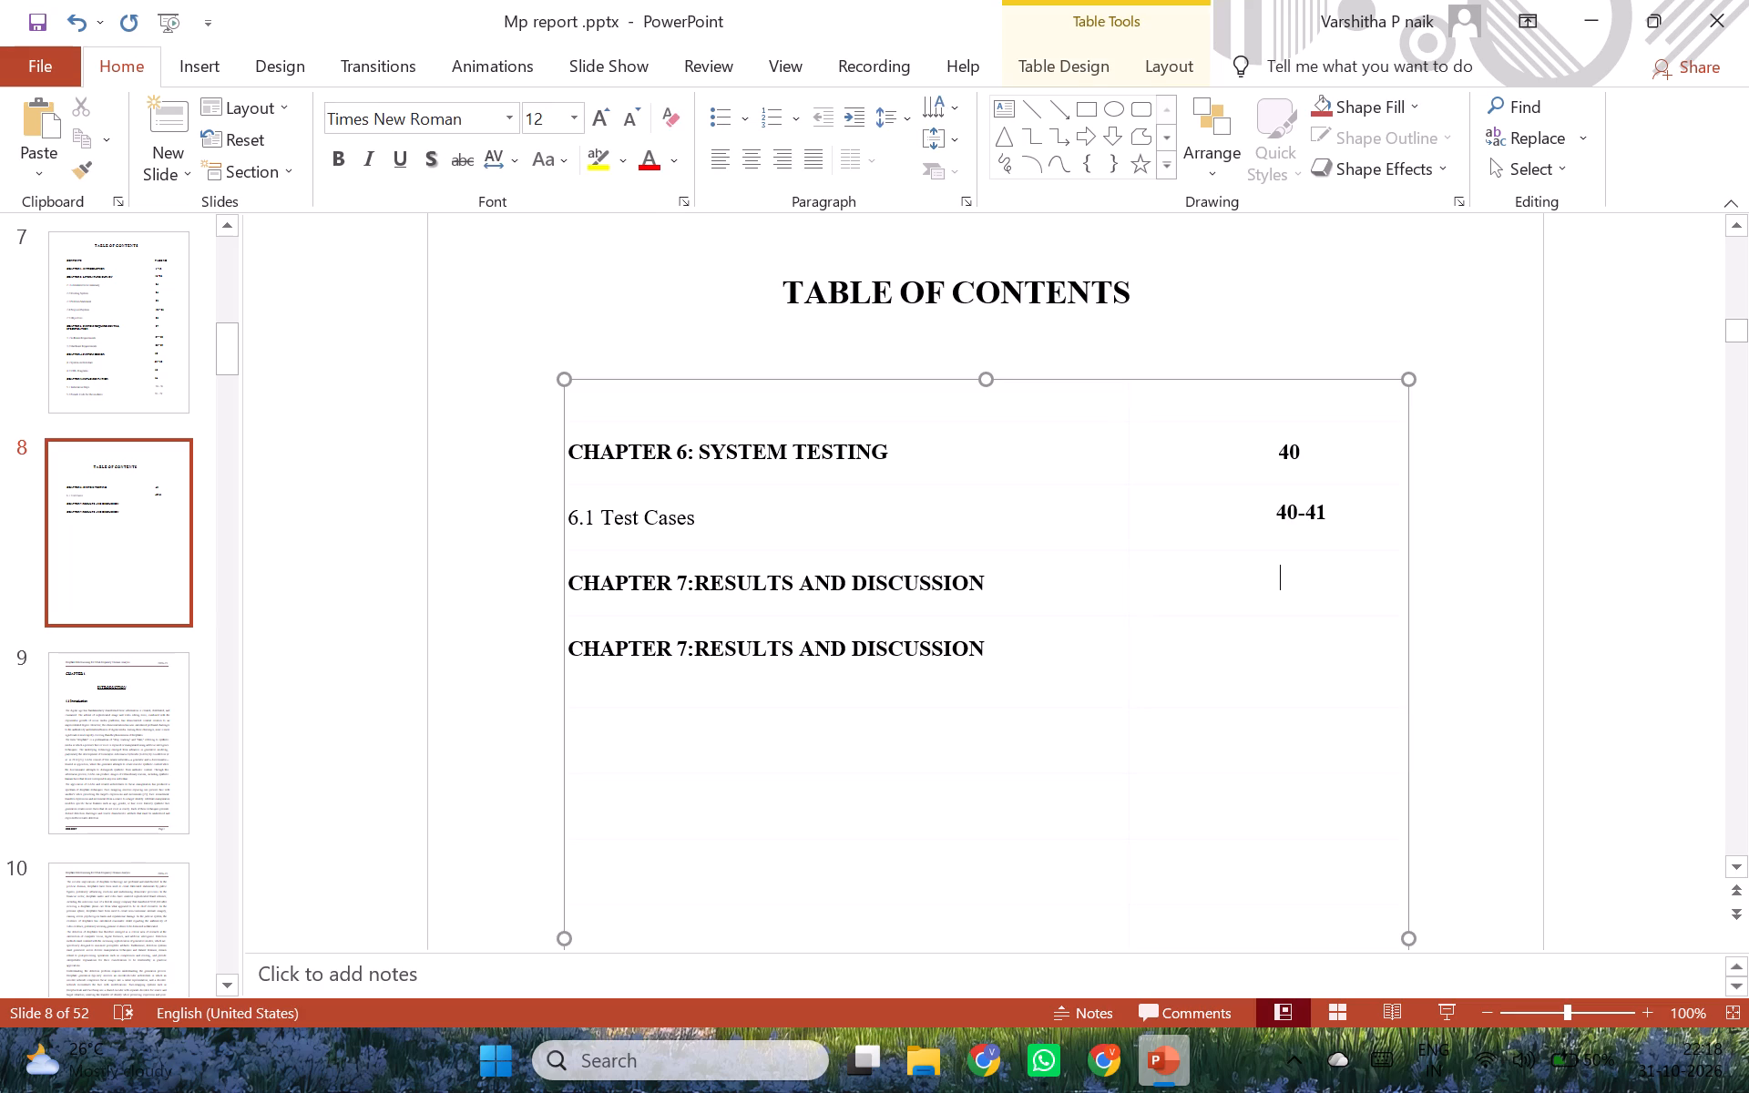
key(4)
key(2)
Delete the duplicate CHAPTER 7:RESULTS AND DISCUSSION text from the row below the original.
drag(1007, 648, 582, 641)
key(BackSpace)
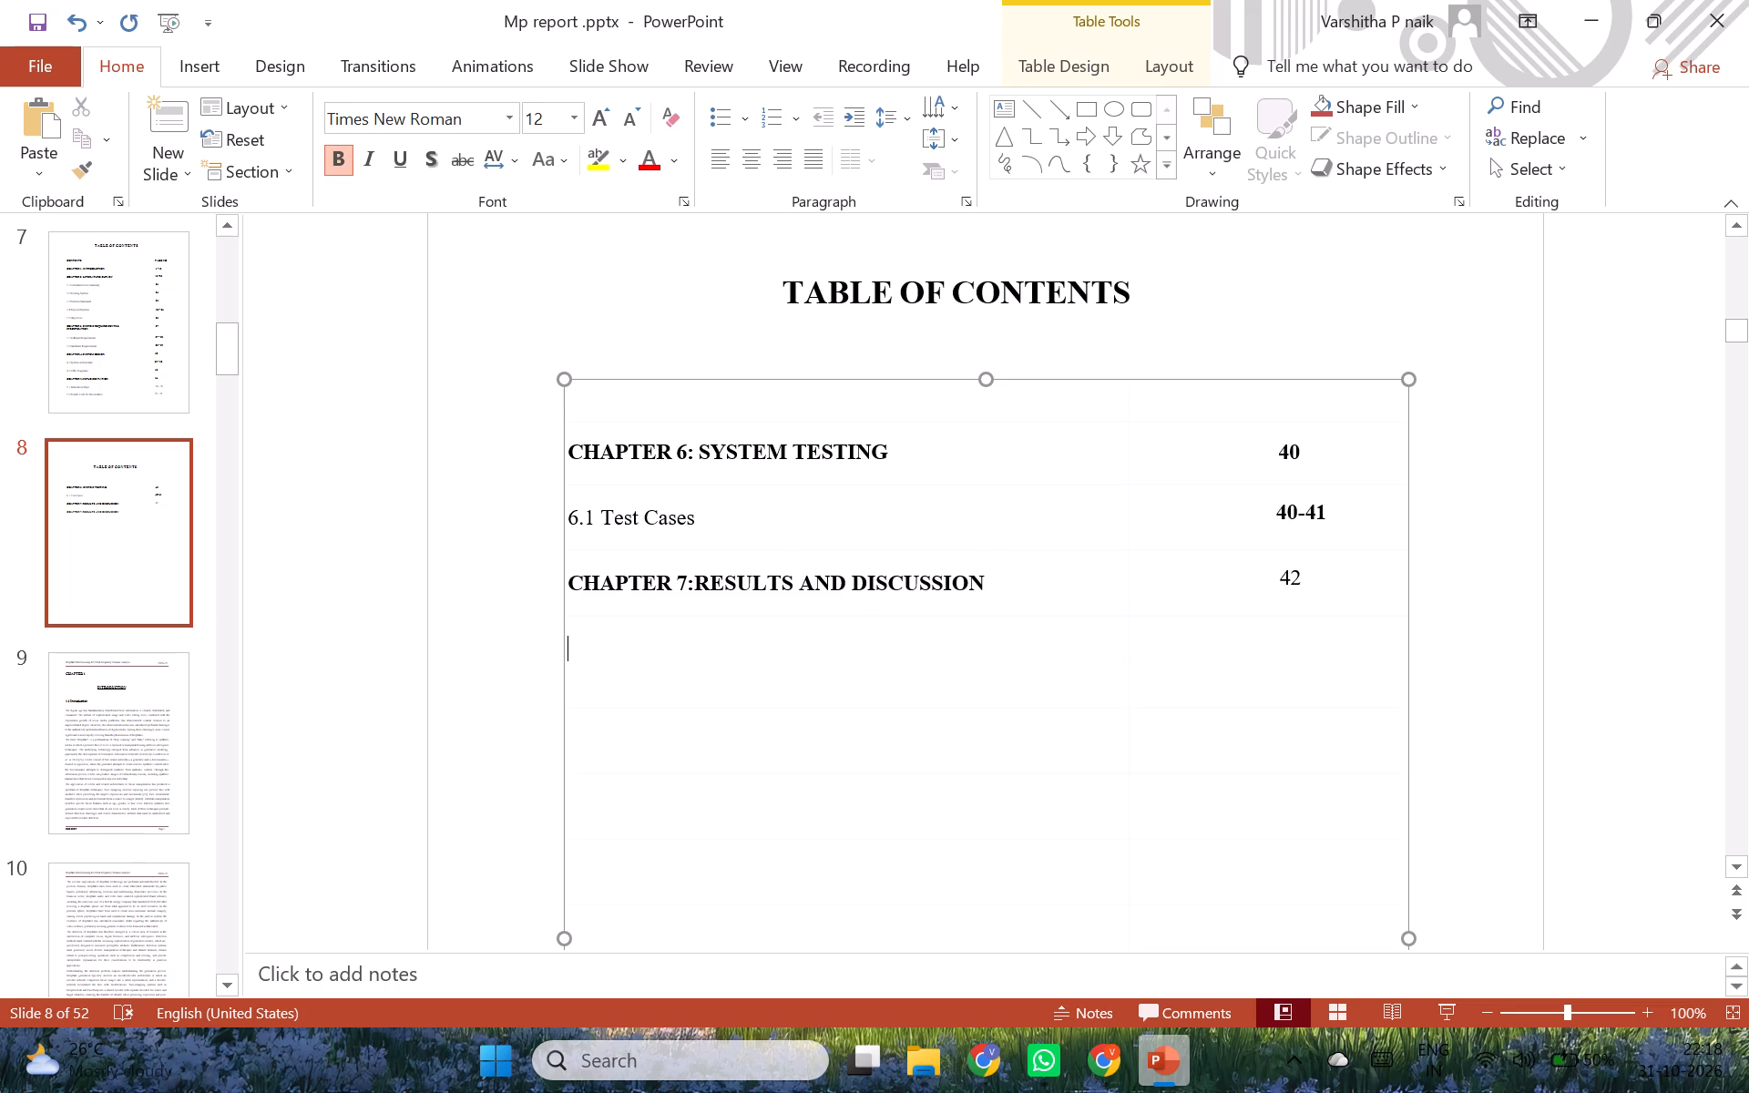
Remove one leading space before page number 42 in the CHAPTER 7 row to align it with the page numbers above.
scroll(1298, 590, up, 2)
ctrl+scroll(1298, 590, up, 4)
scroll(1298, 590, left, 5)
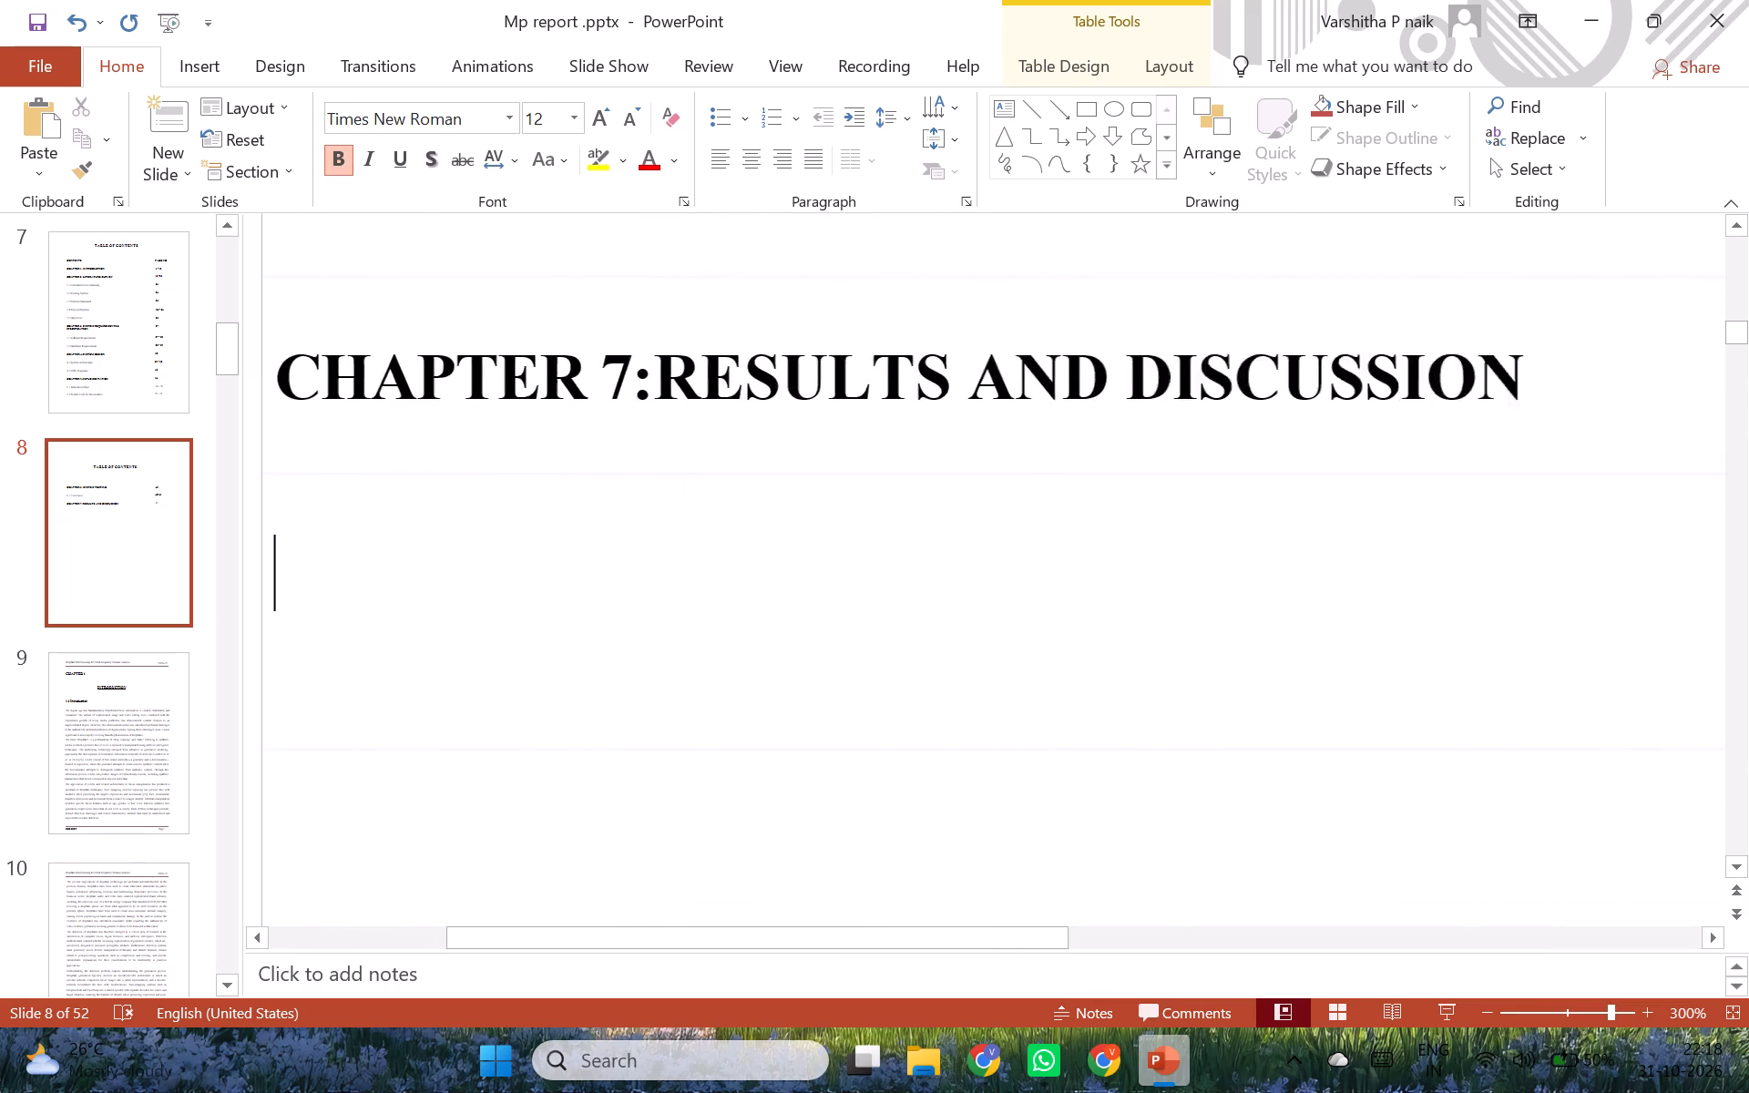
scroll(1298, 590, left, 2)
scroll(1298, 590, up, 2)
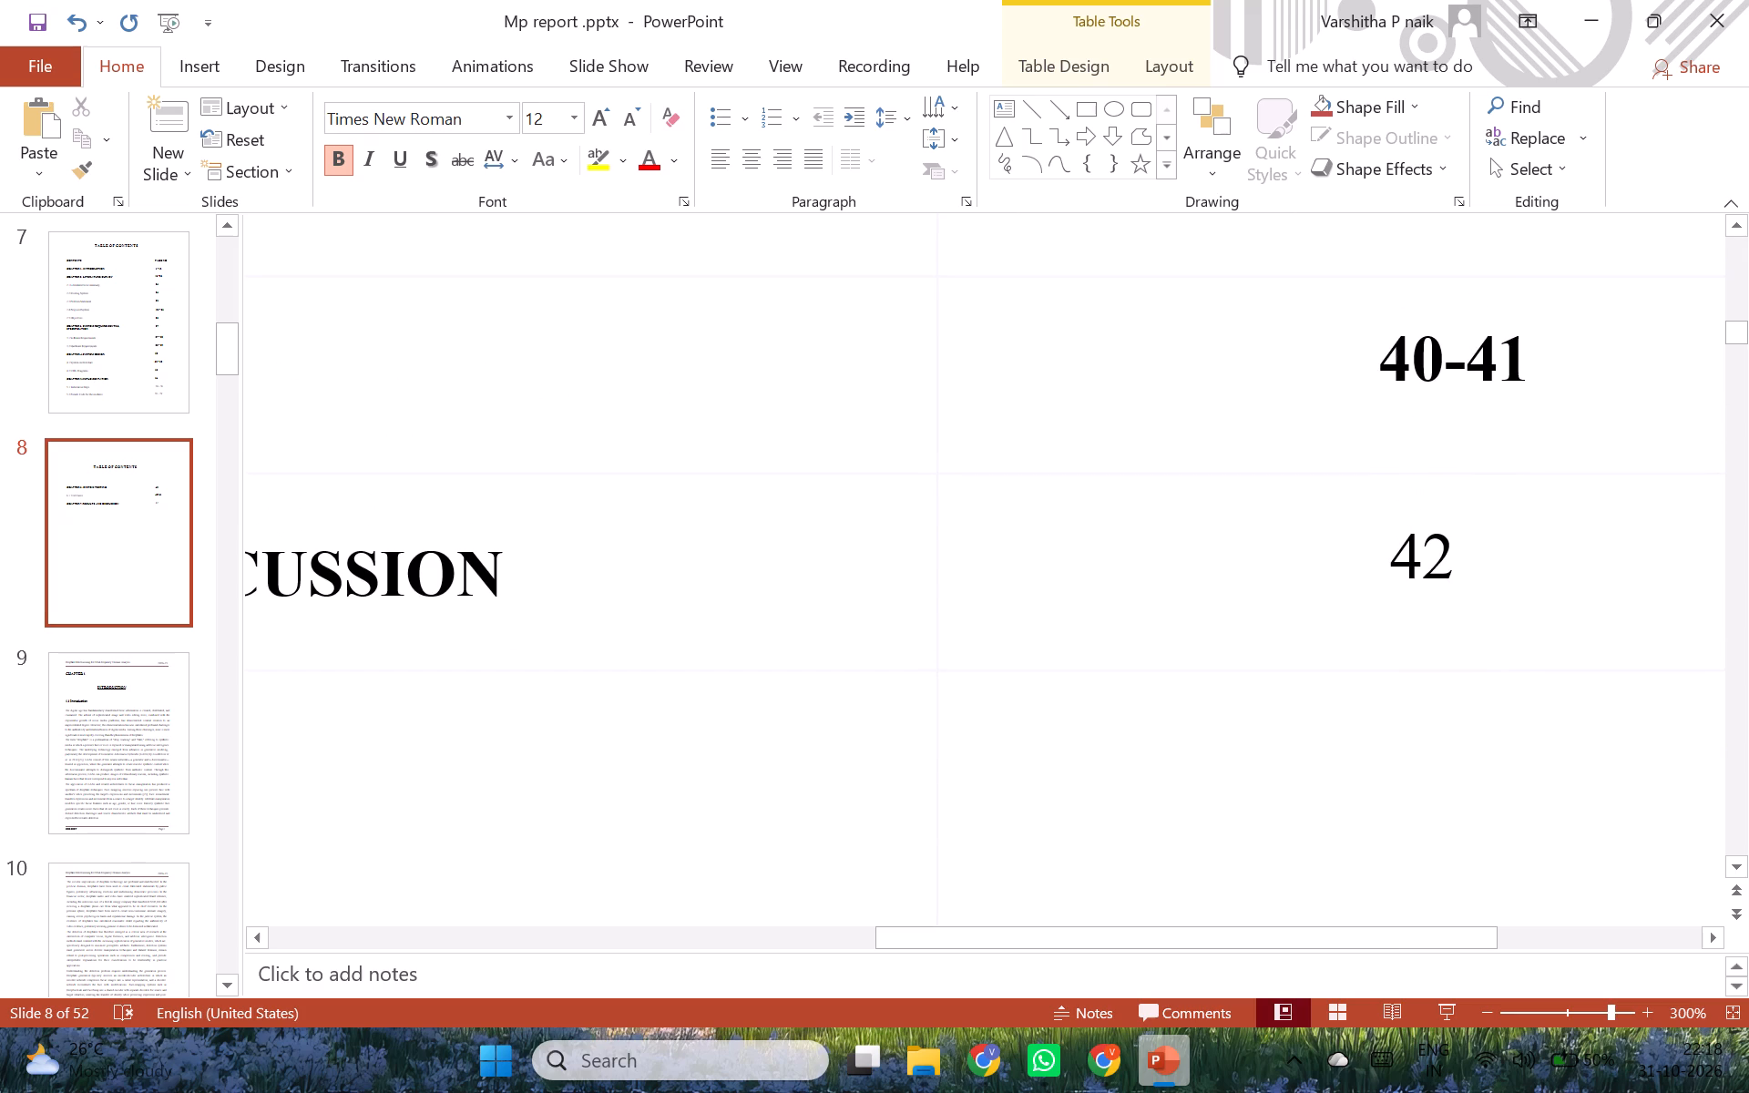
click(1395, 567)
key(BackSpace)
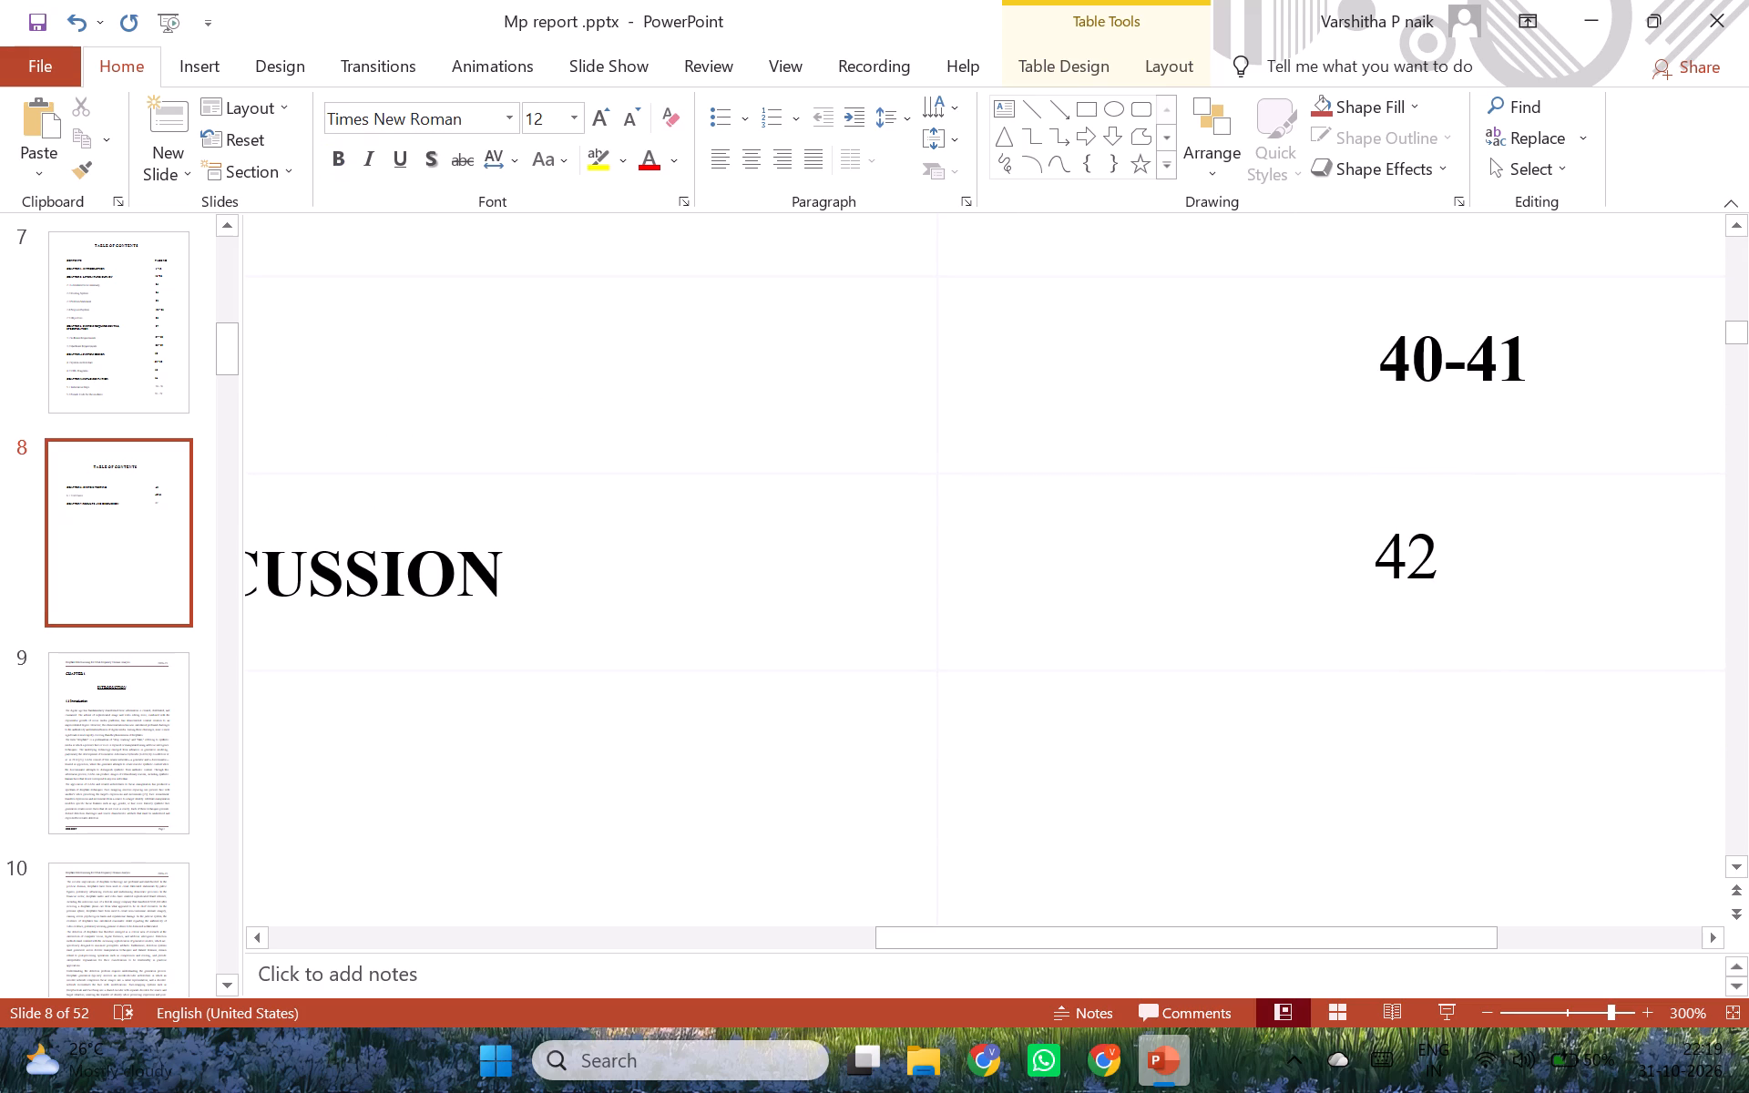
Make page number 42 in the CHAPTER 7:RESULTS AND DISCUSSION row bold.
triple_click(1421, 567)
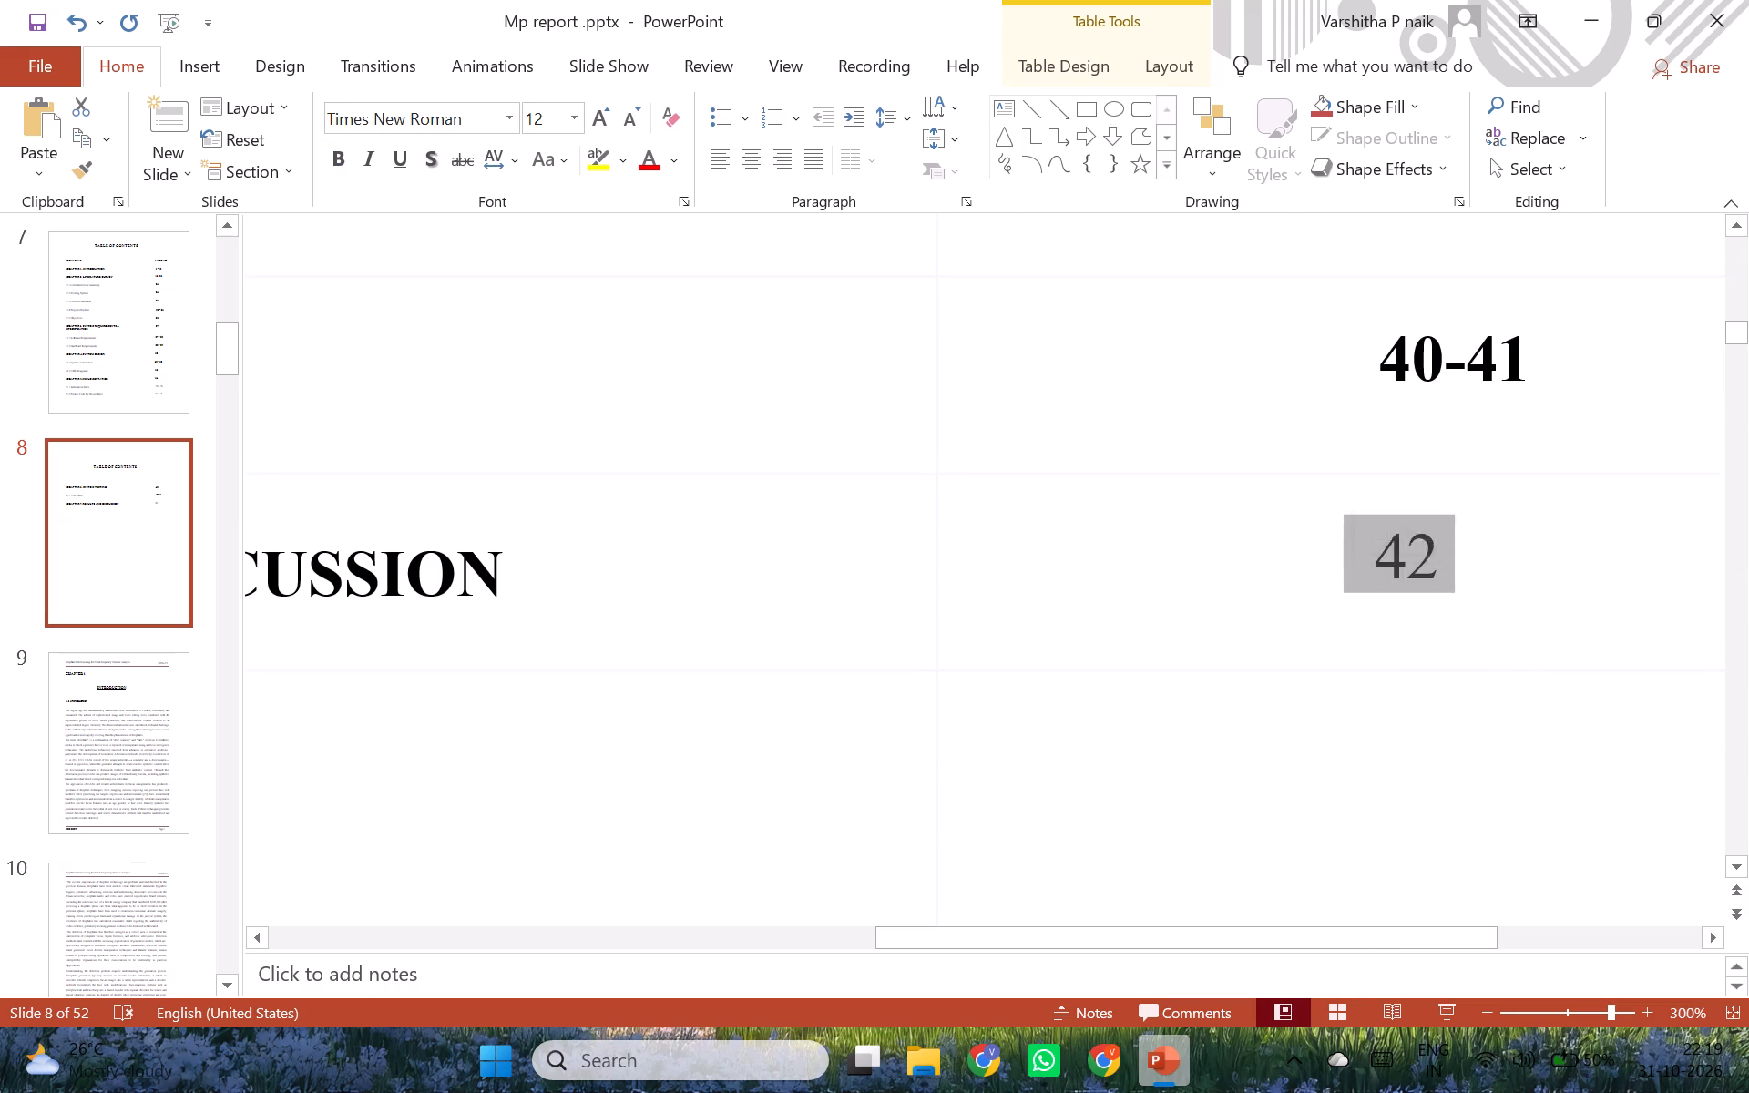
click(1380, 522)
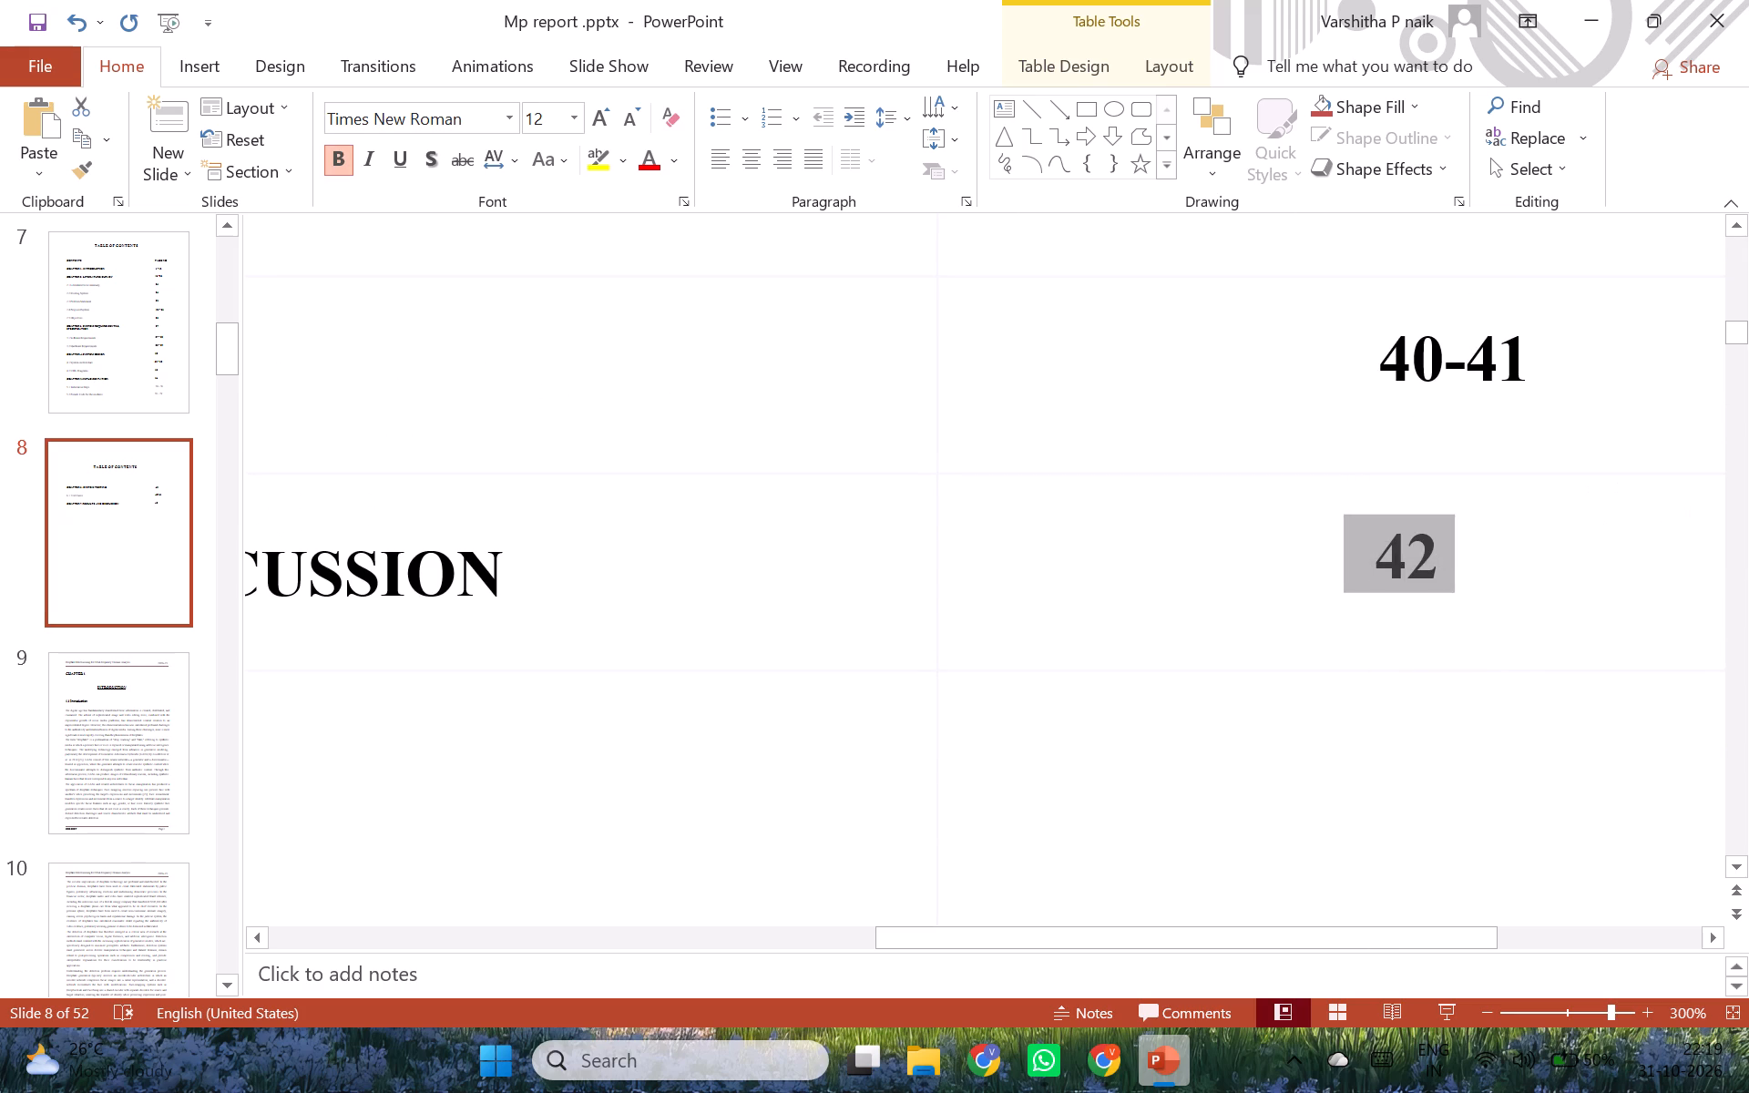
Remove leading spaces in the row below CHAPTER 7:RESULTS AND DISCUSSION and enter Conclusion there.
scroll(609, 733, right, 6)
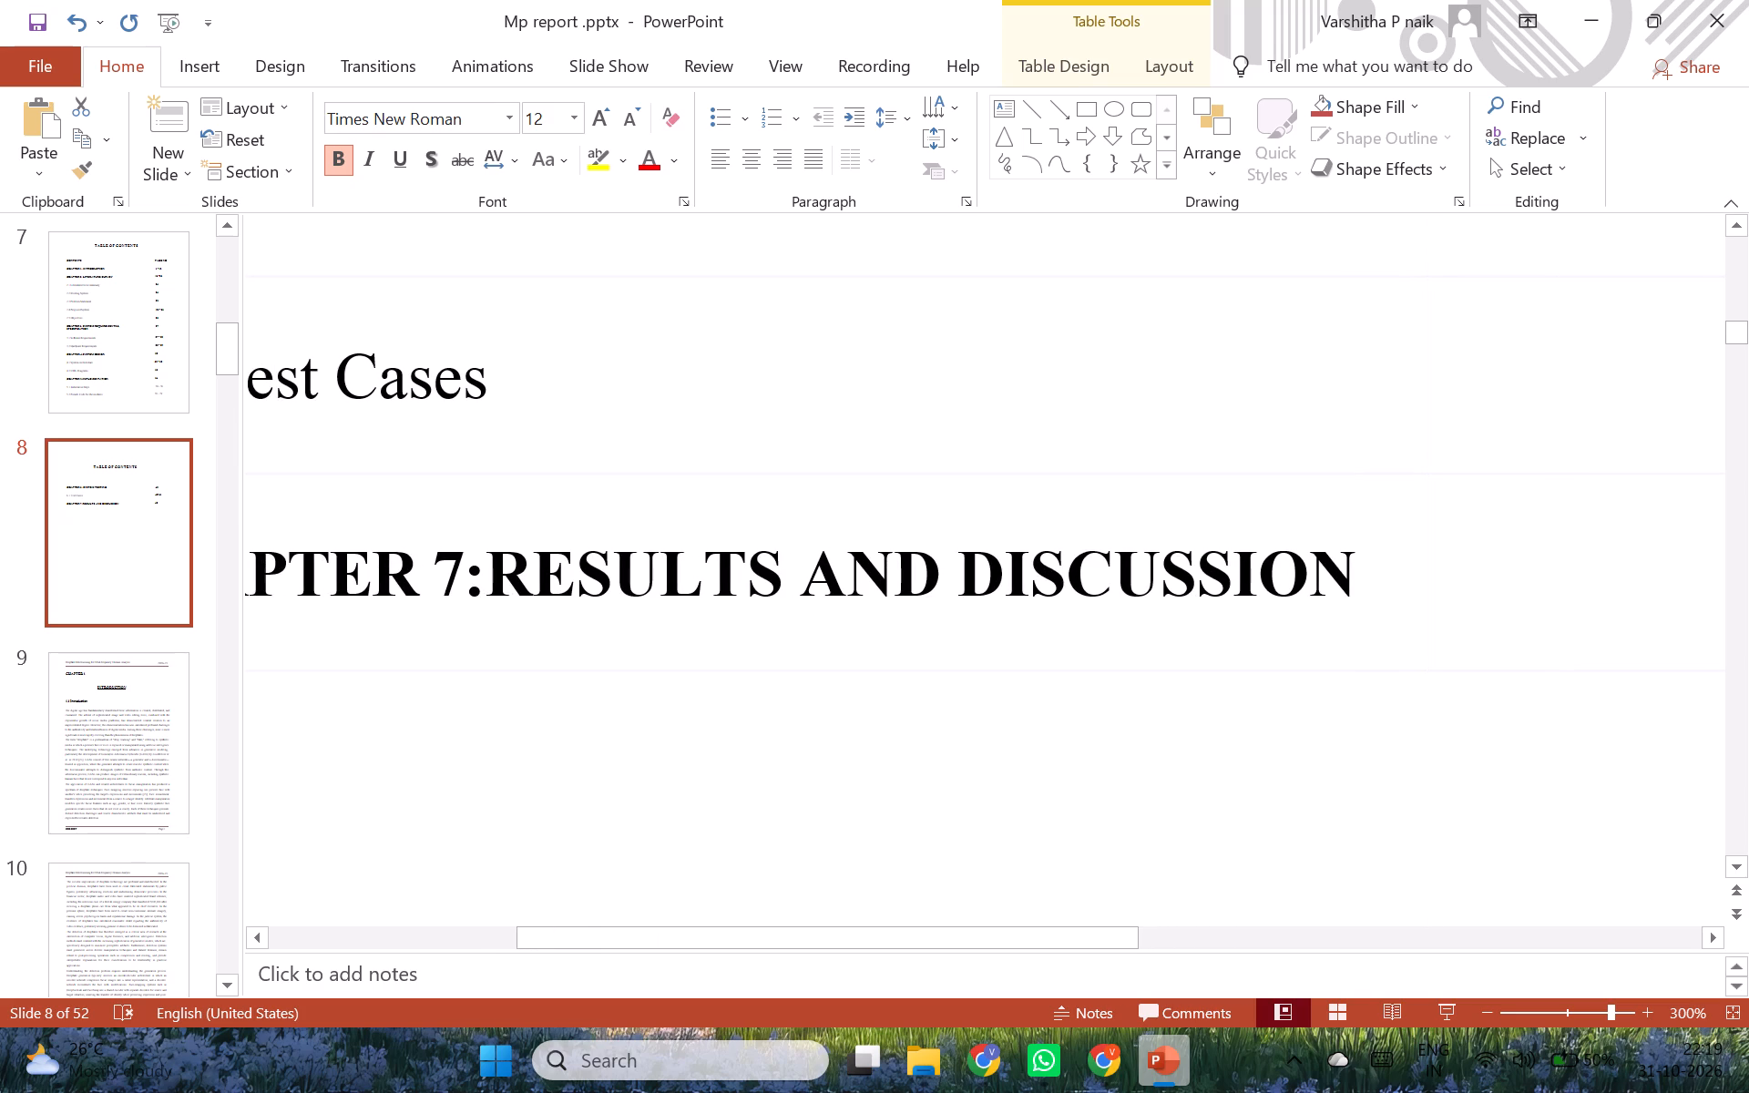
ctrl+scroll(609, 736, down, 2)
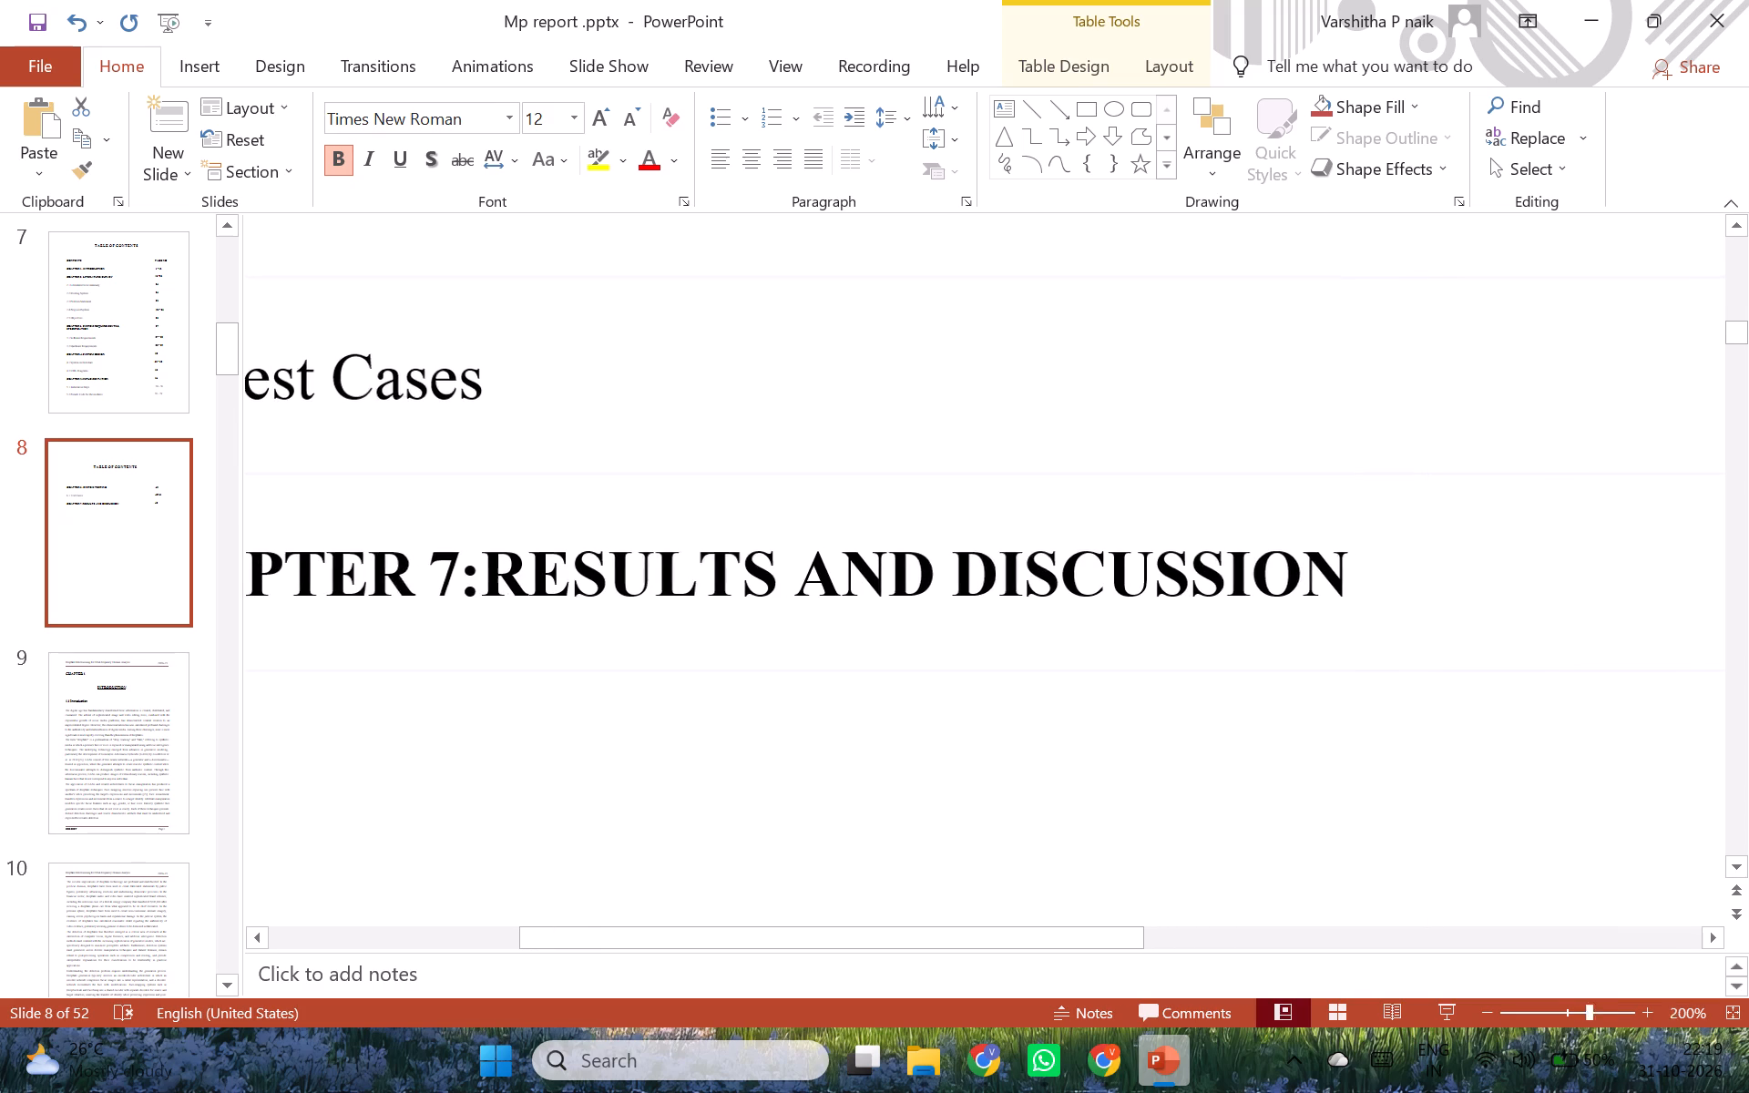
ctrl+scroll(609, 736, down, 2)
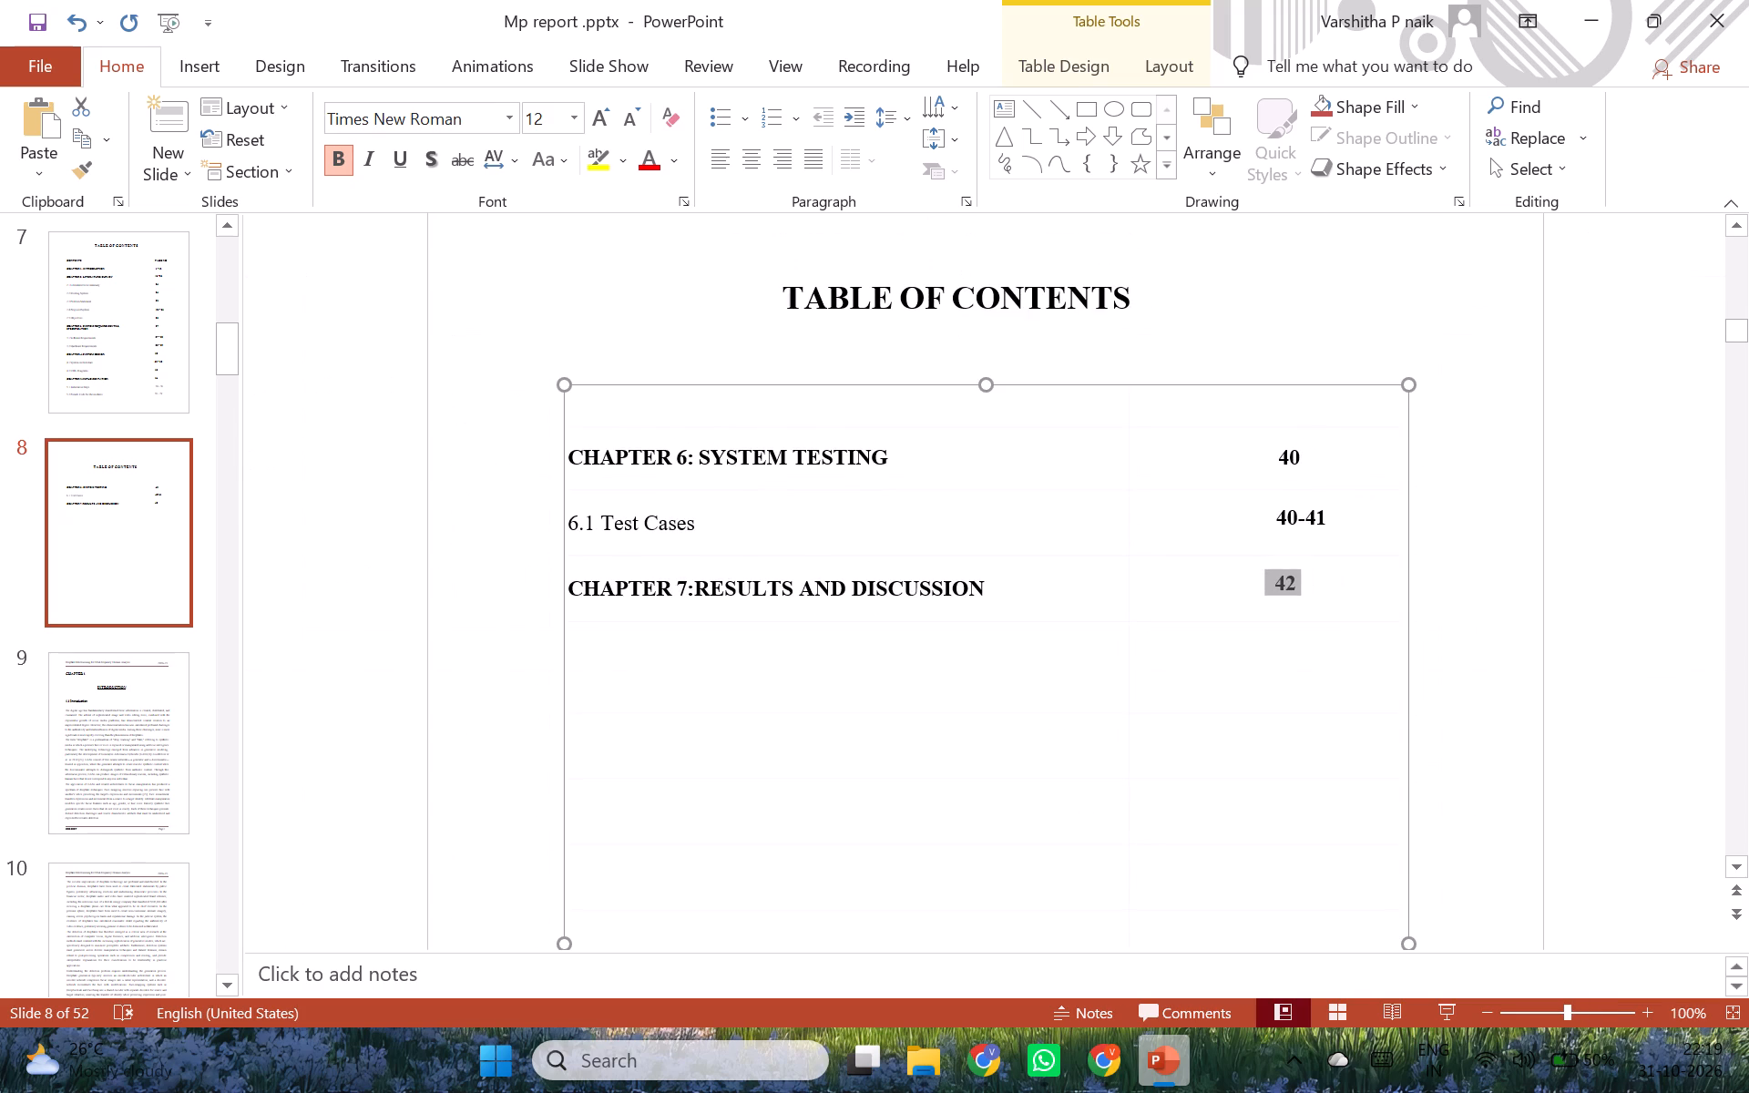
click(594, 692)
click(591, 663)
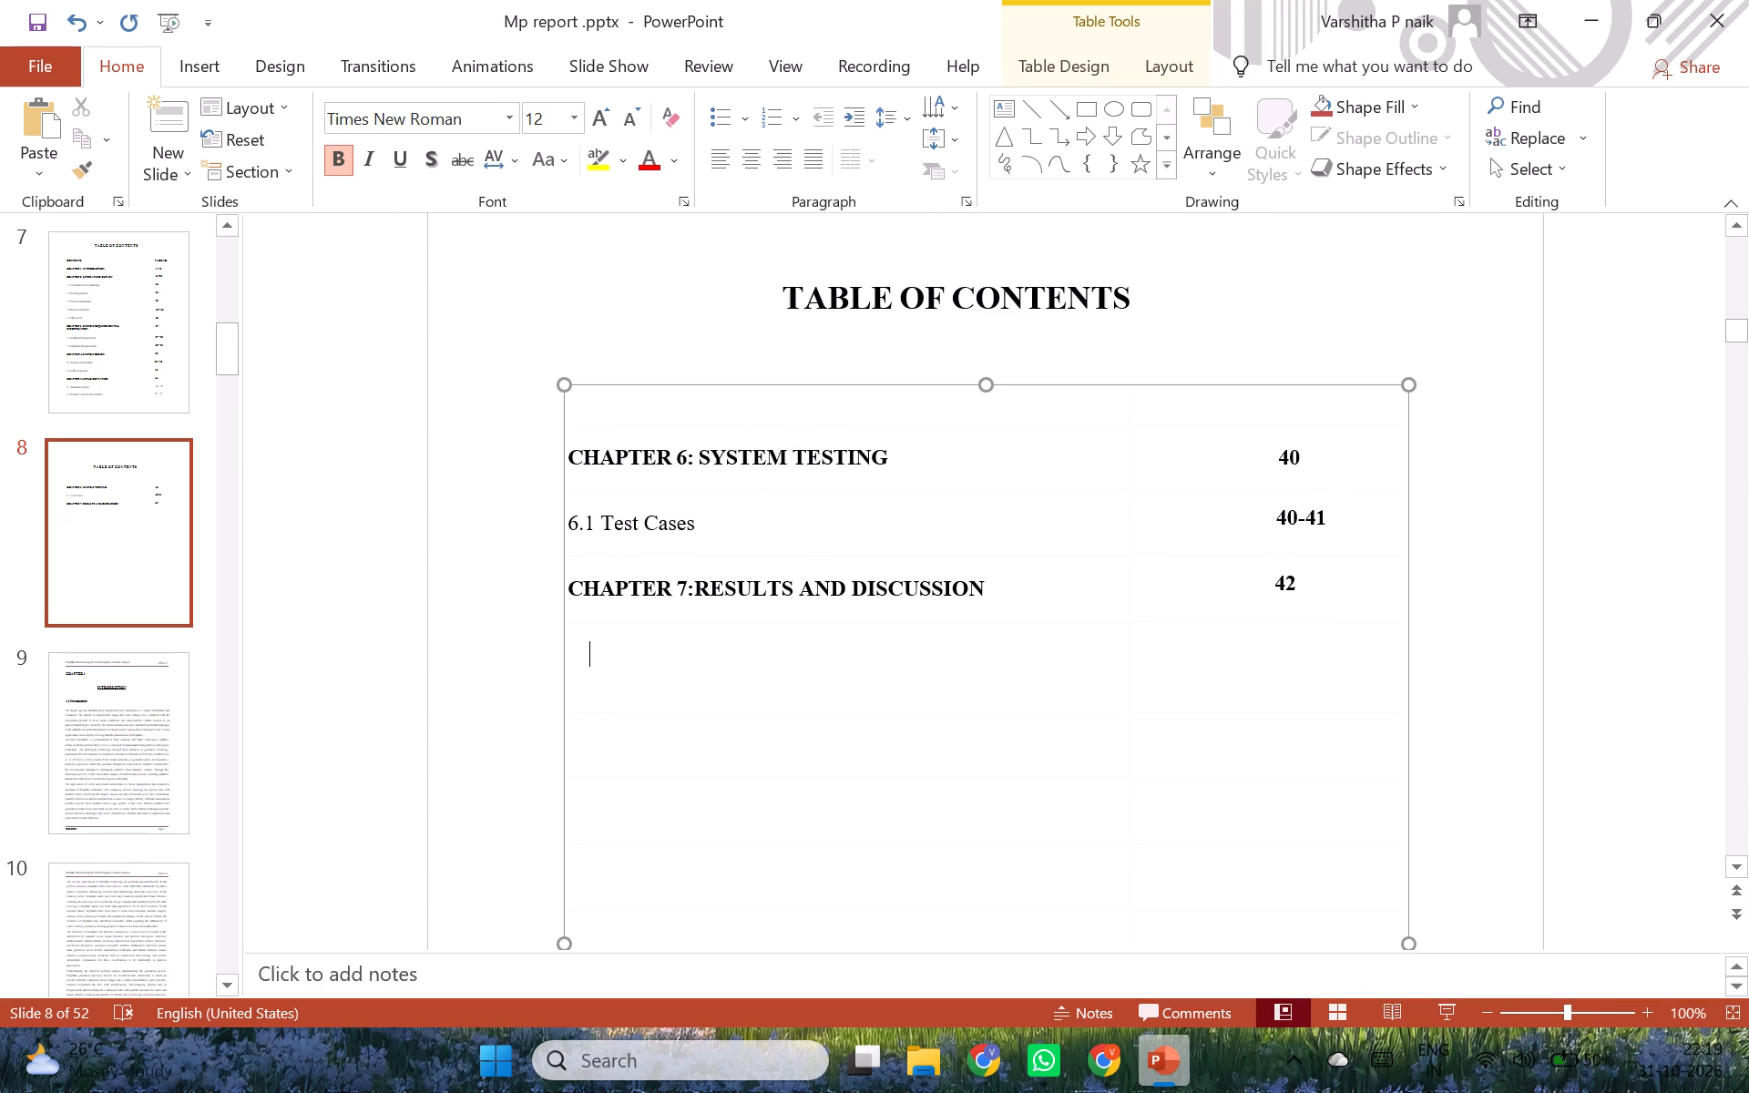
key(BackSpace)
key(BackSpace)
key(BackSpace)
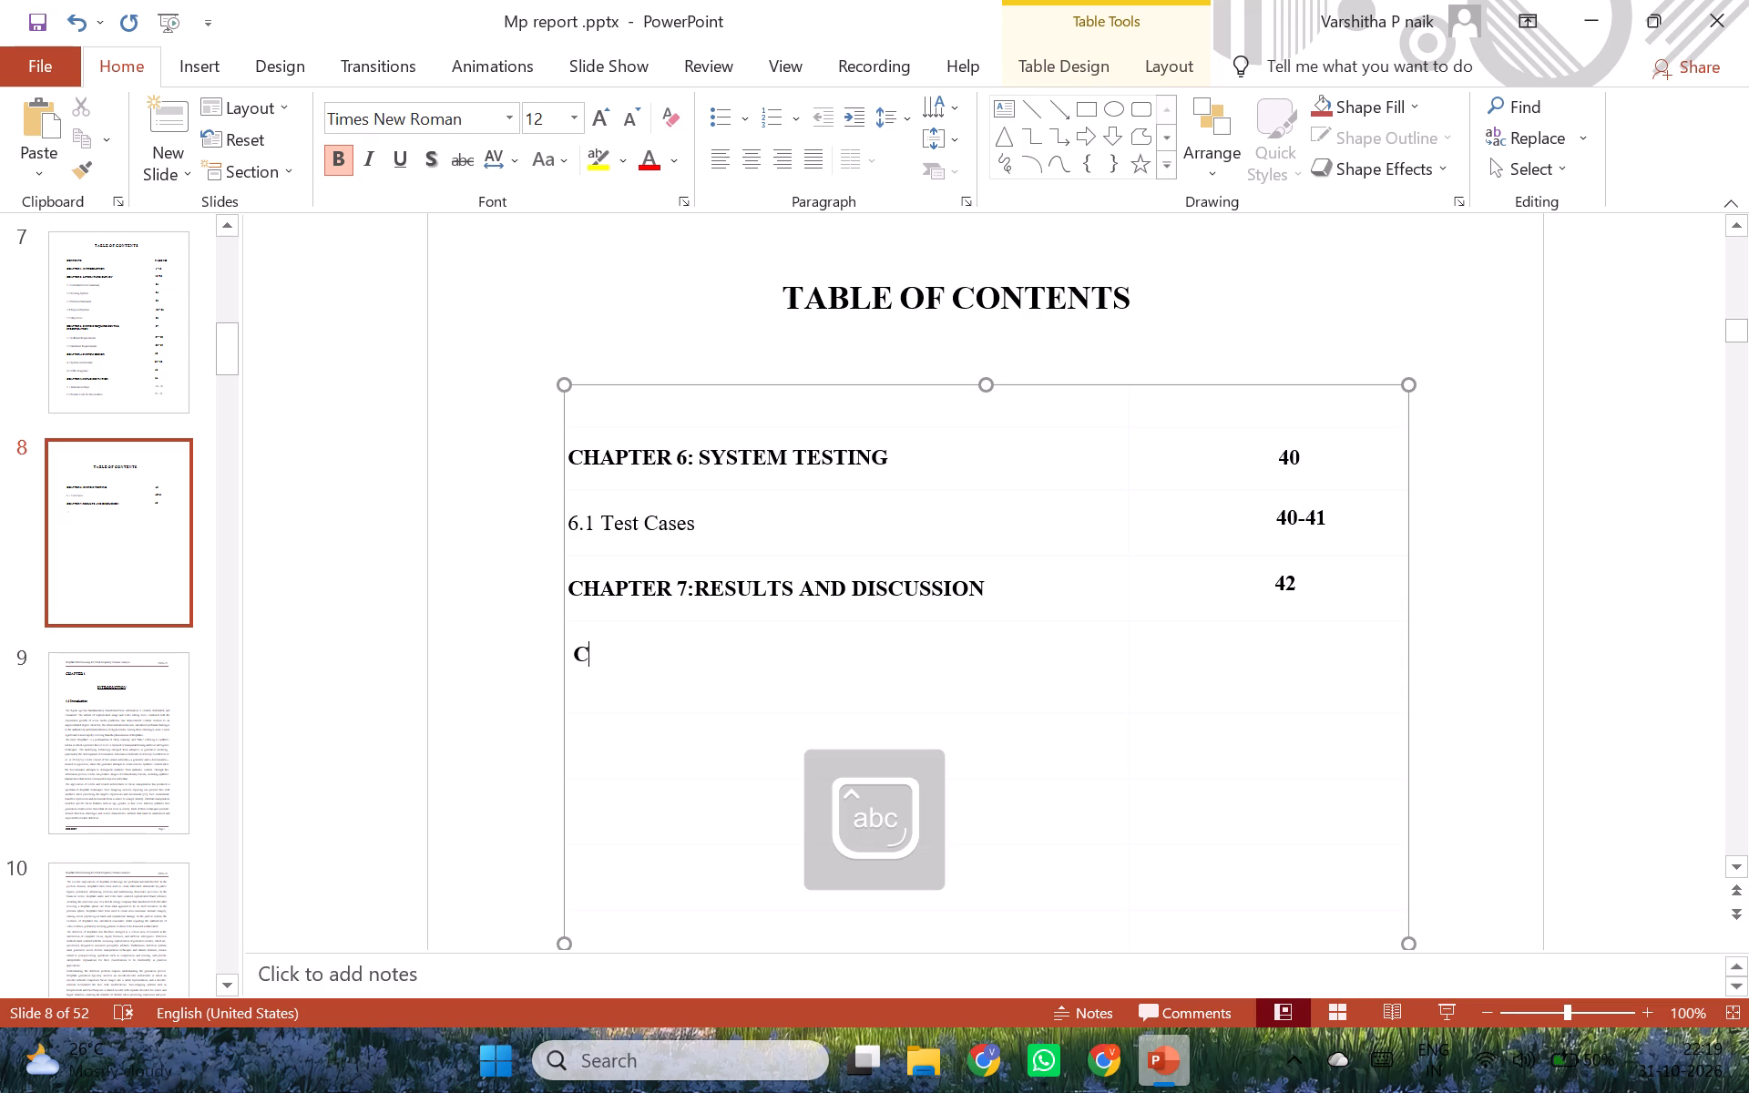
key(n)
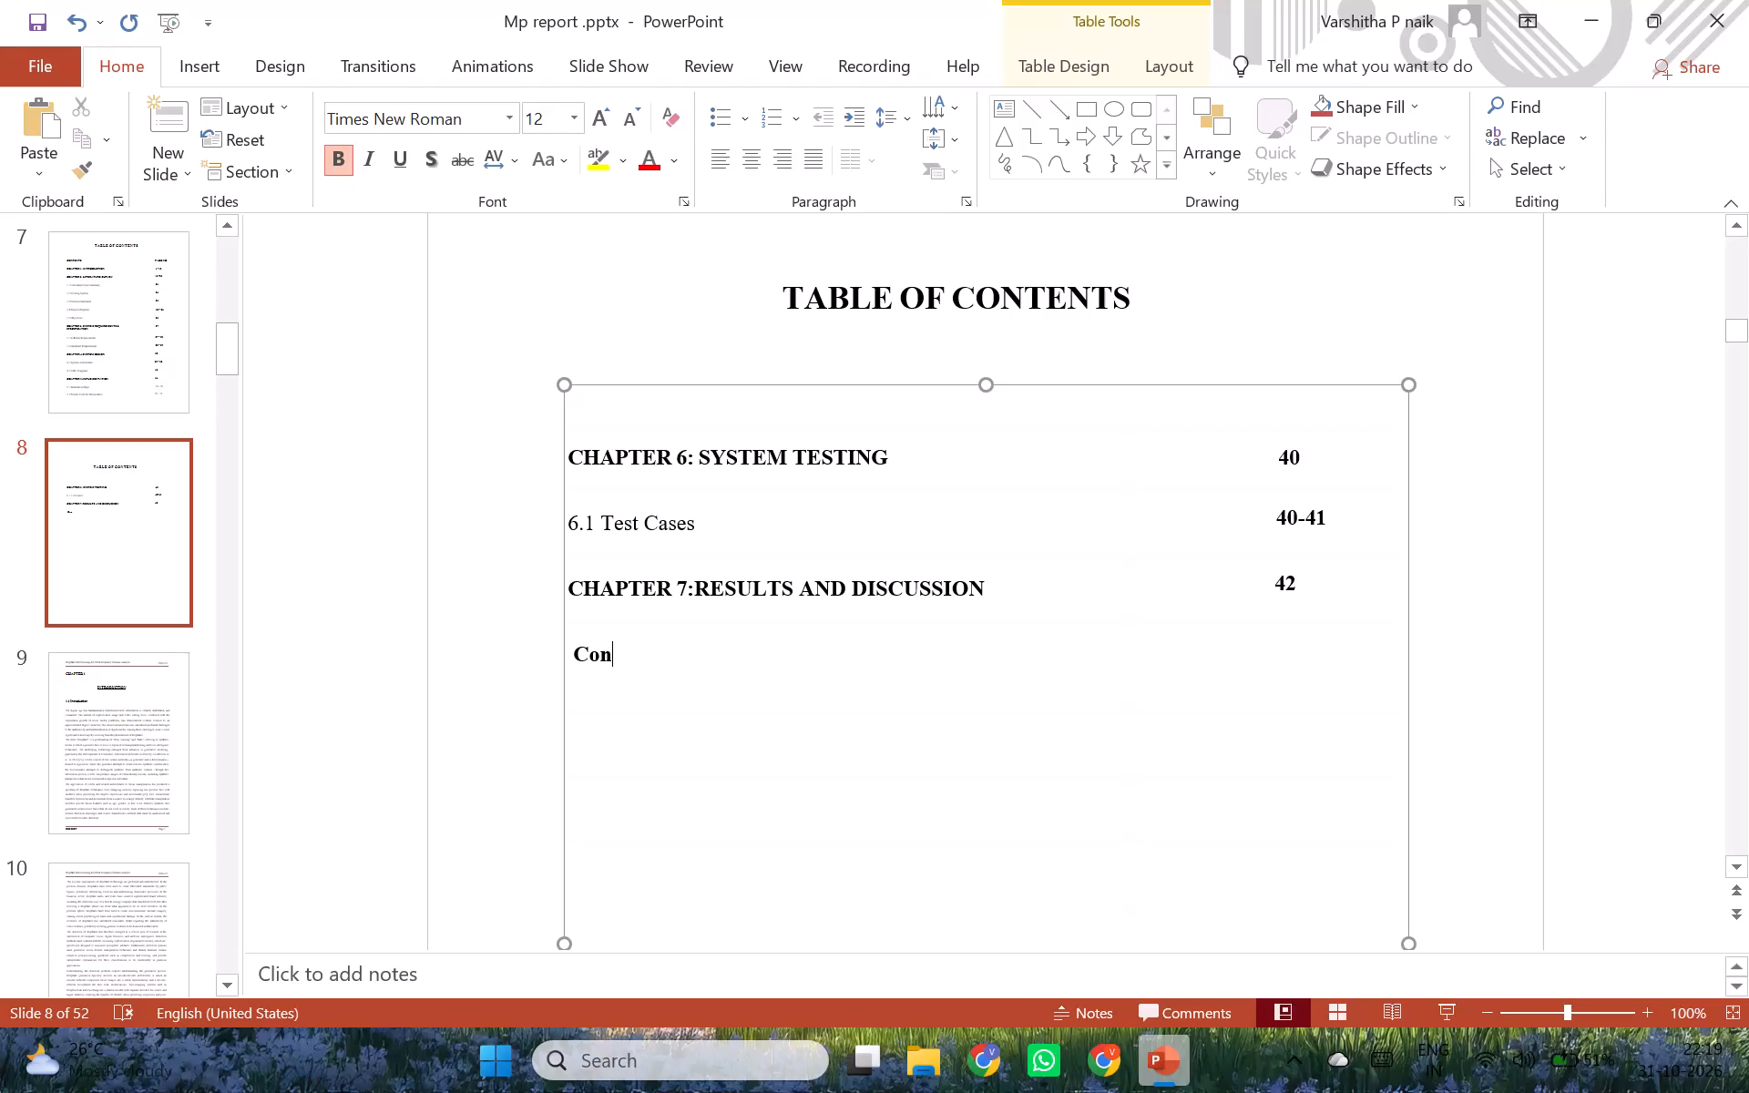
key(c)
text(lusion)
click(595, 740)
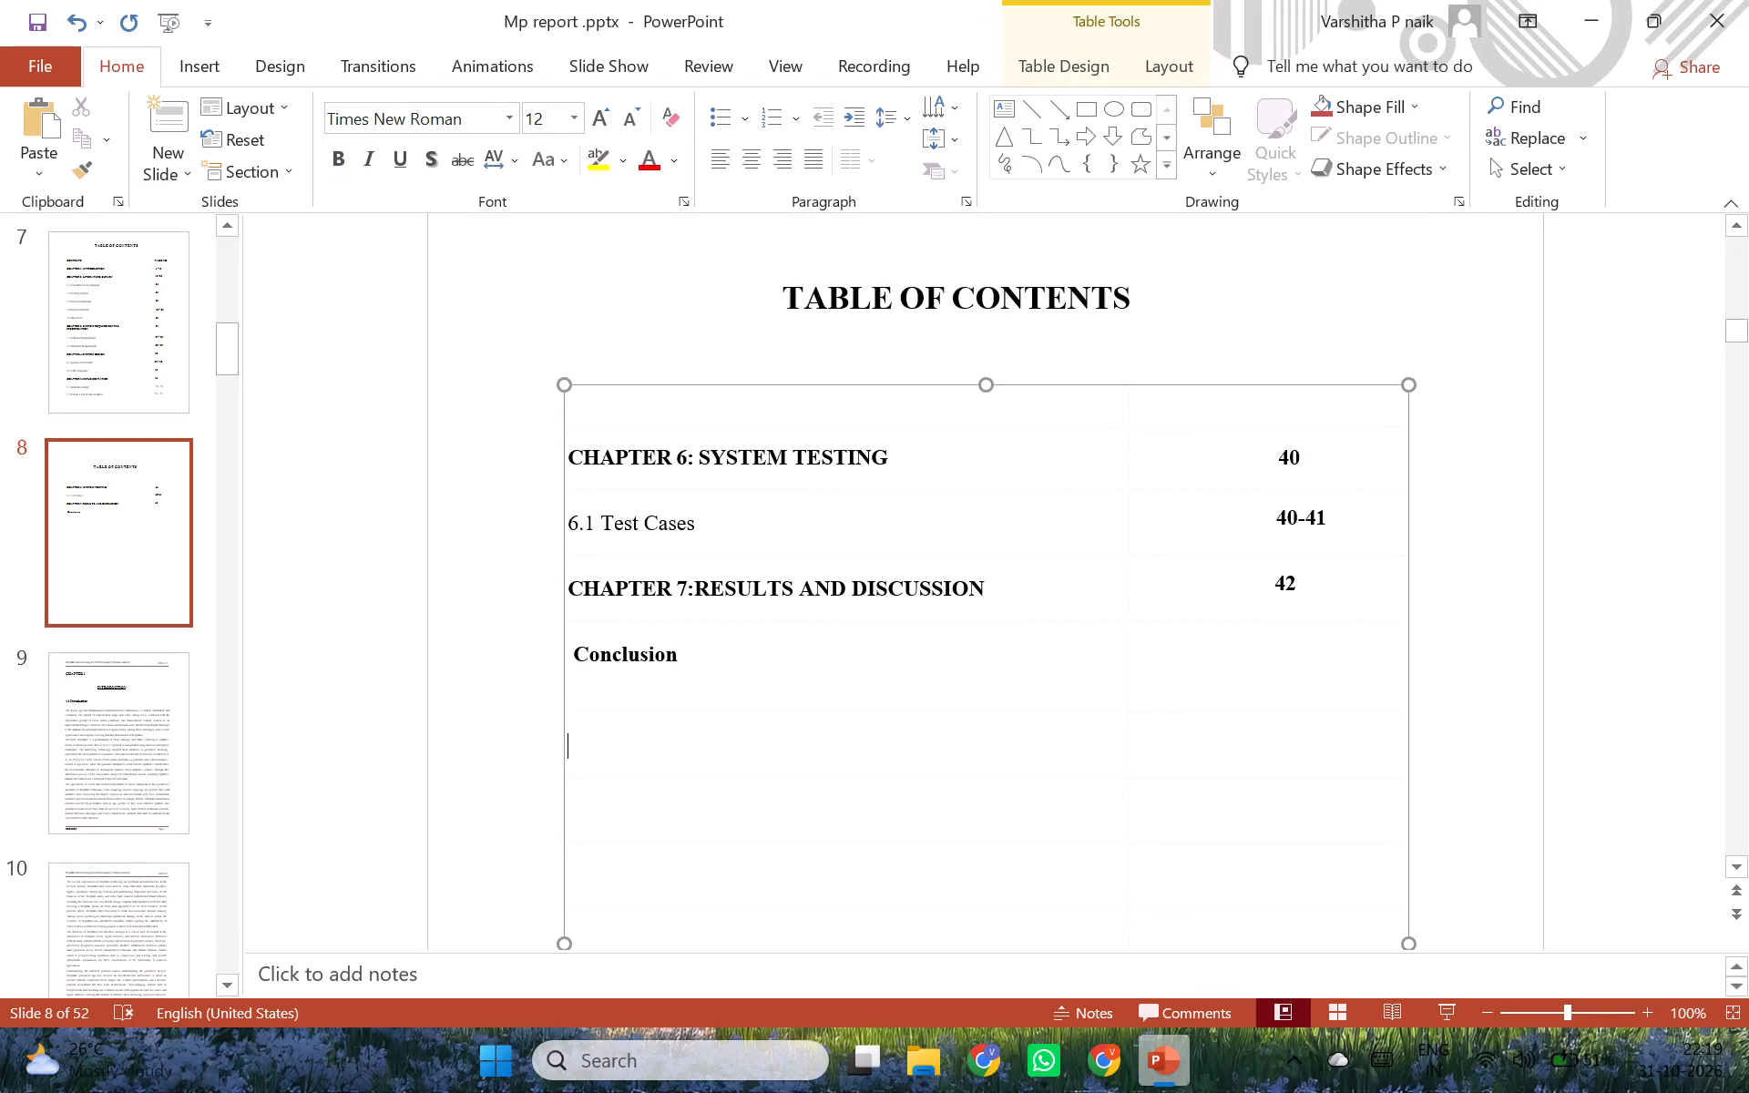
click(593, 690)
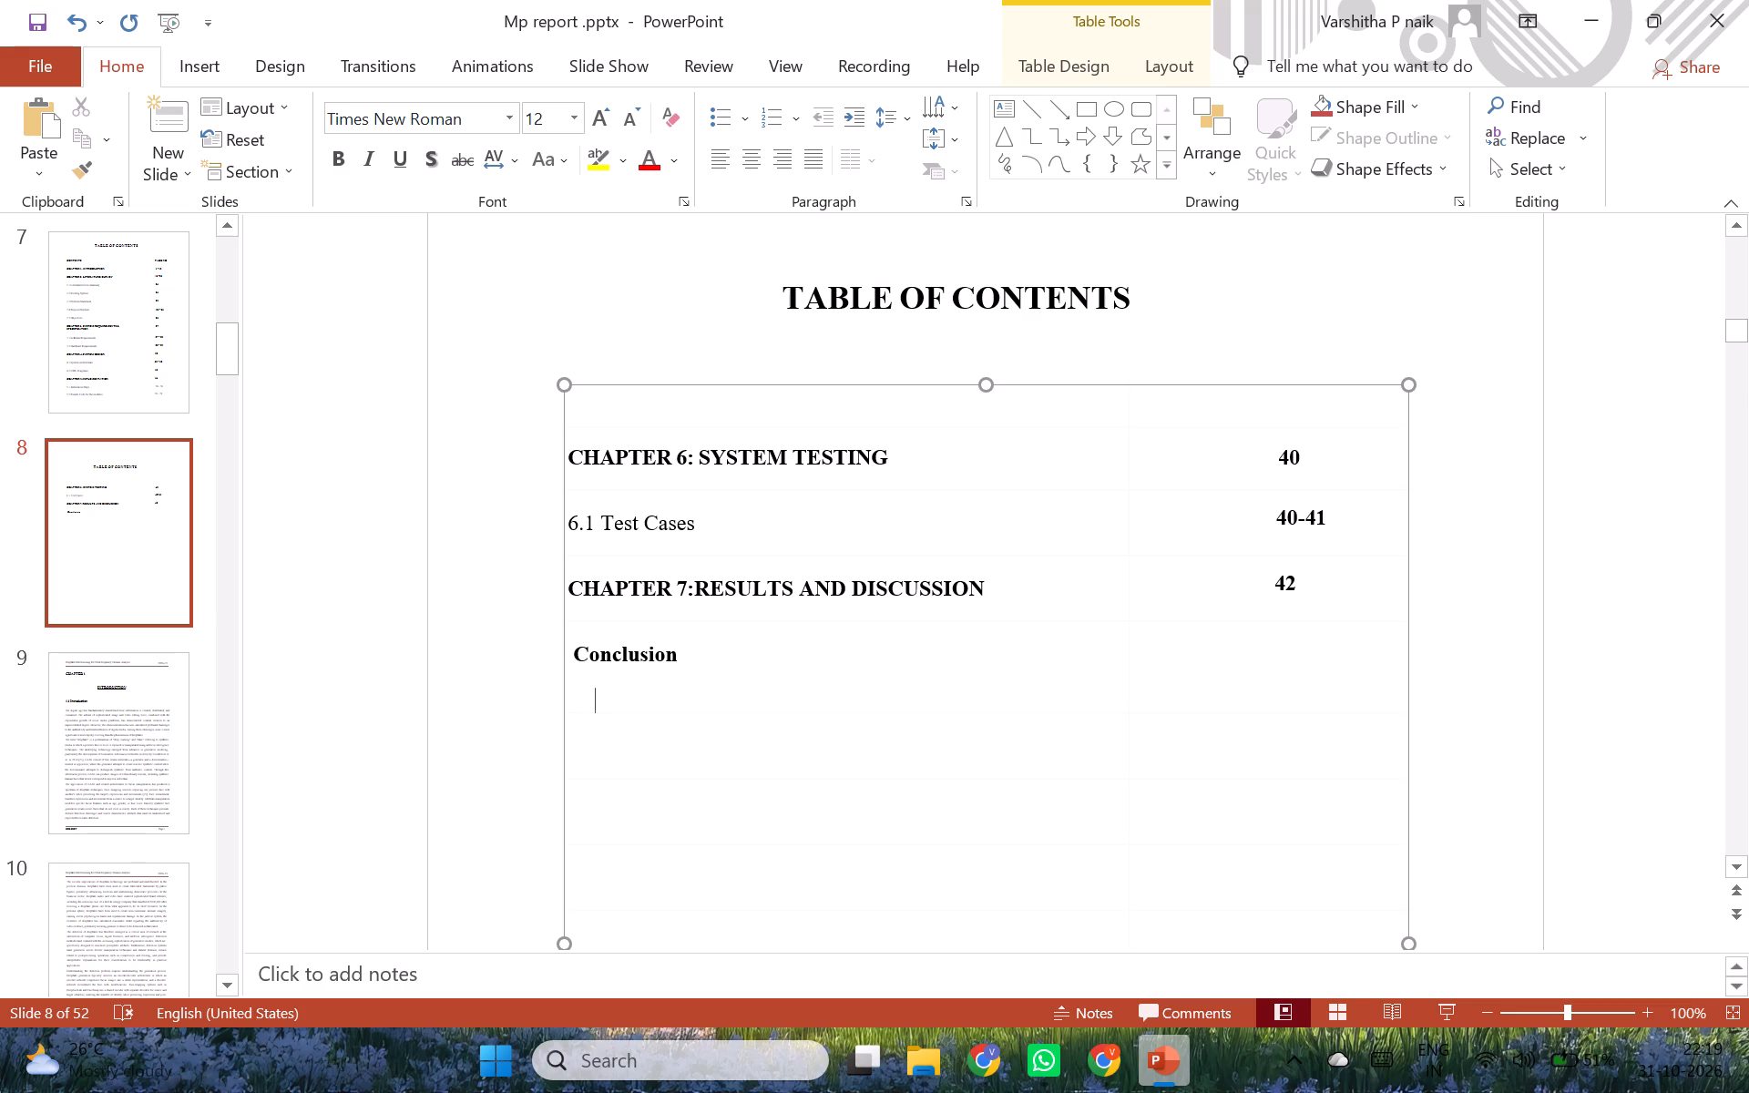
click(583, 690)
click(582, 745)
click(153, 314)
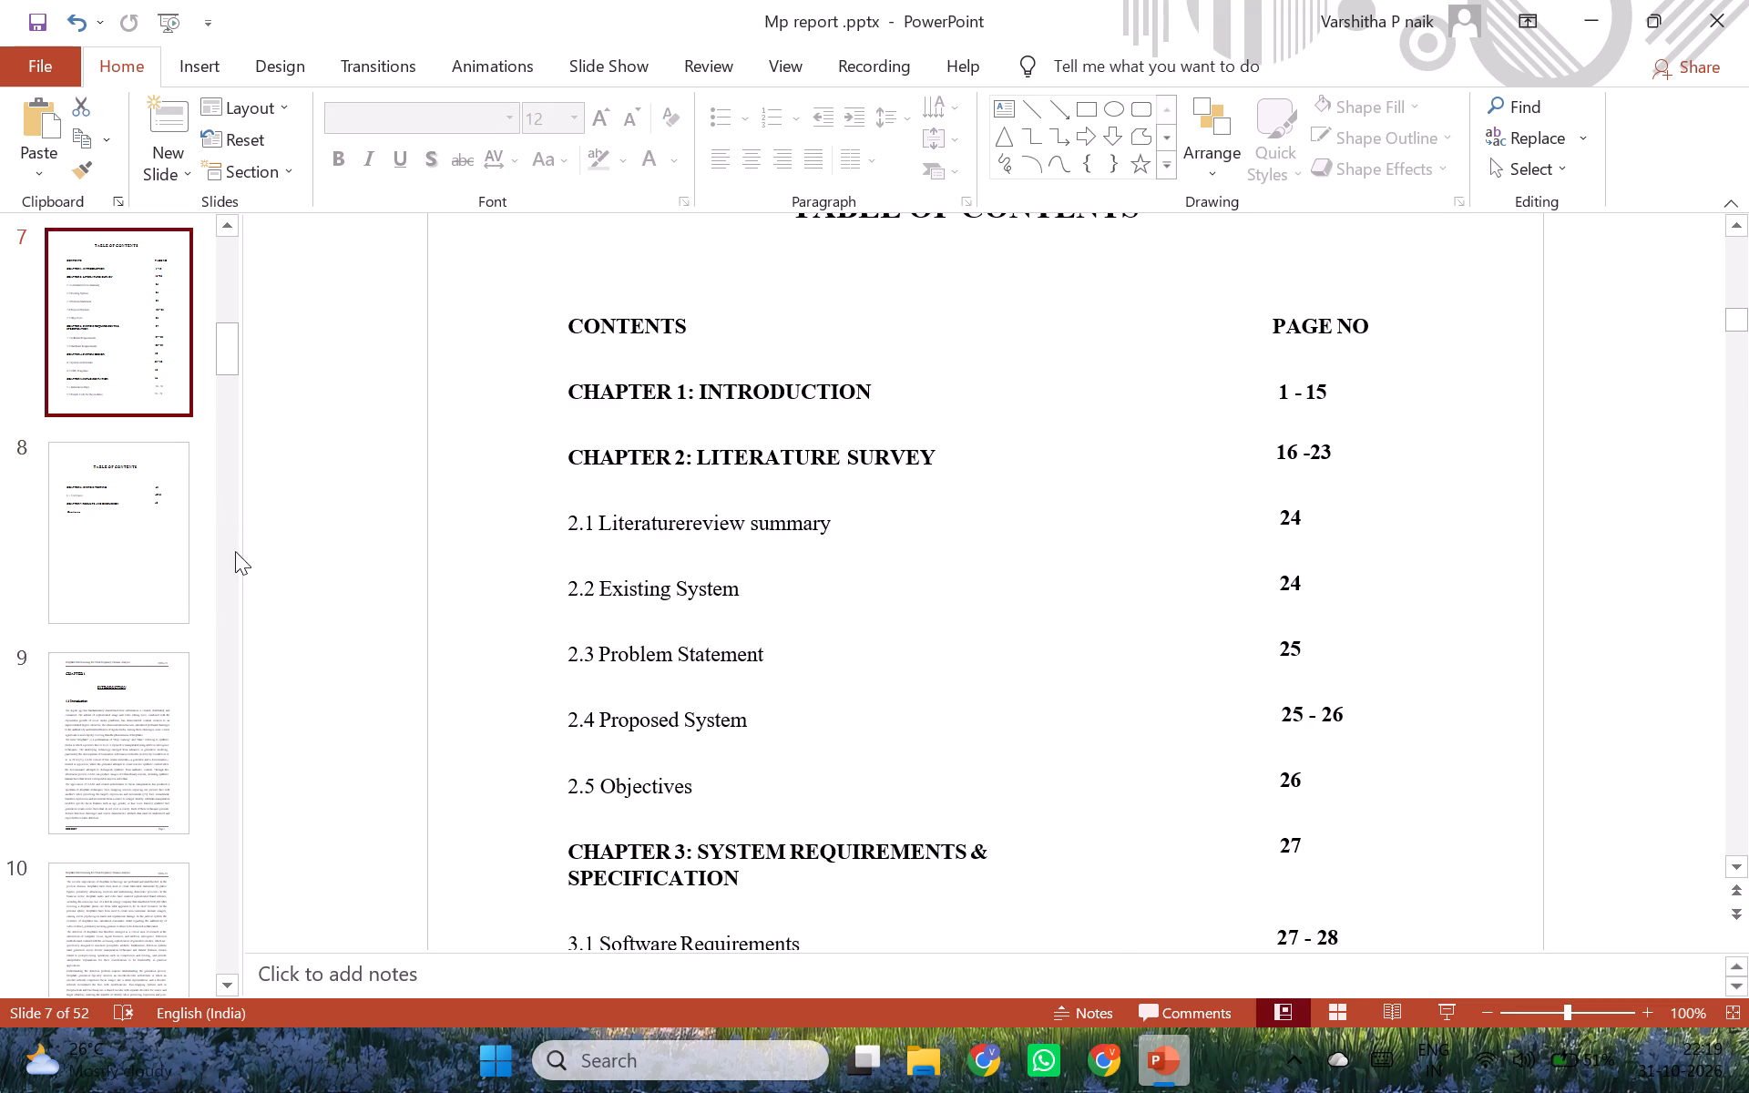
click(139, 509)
Apply the unshaded table style with black gridlines around every cell to the whole contents table on slide 8.
click(726, 542)
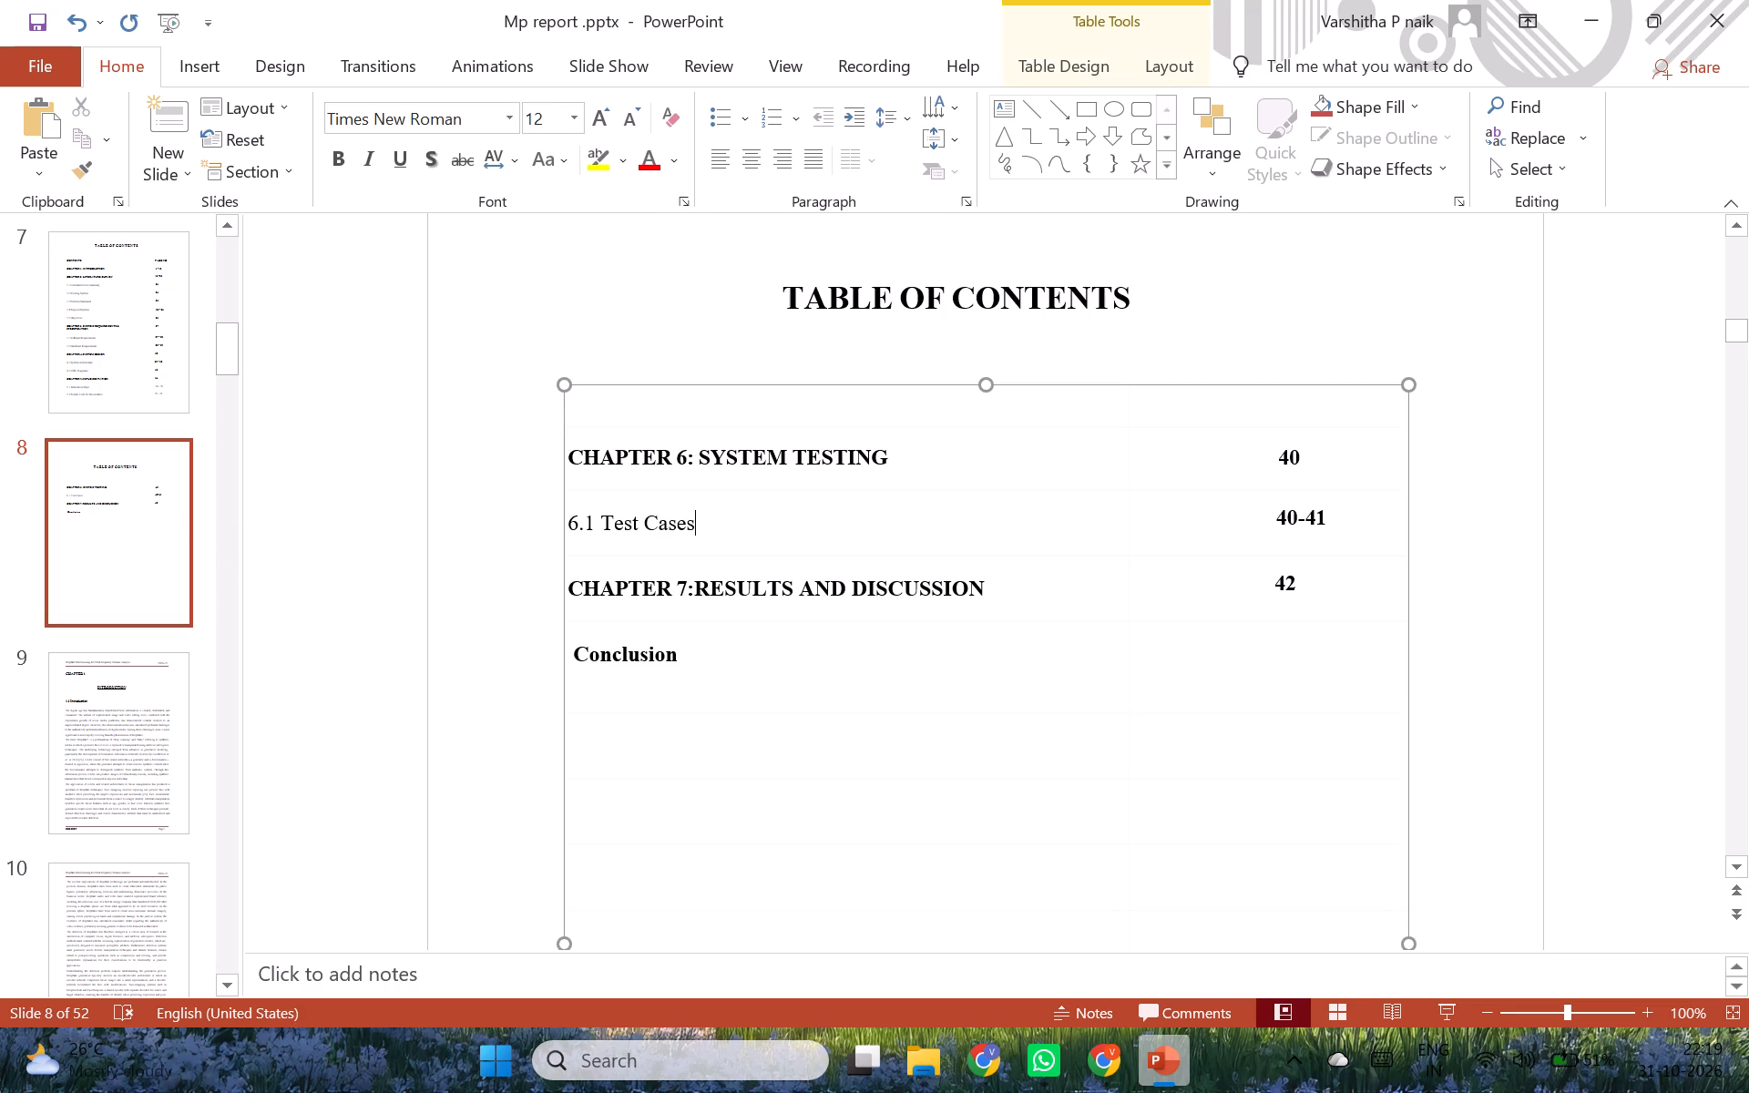
key(ctrl+a)
click(1083, 79)
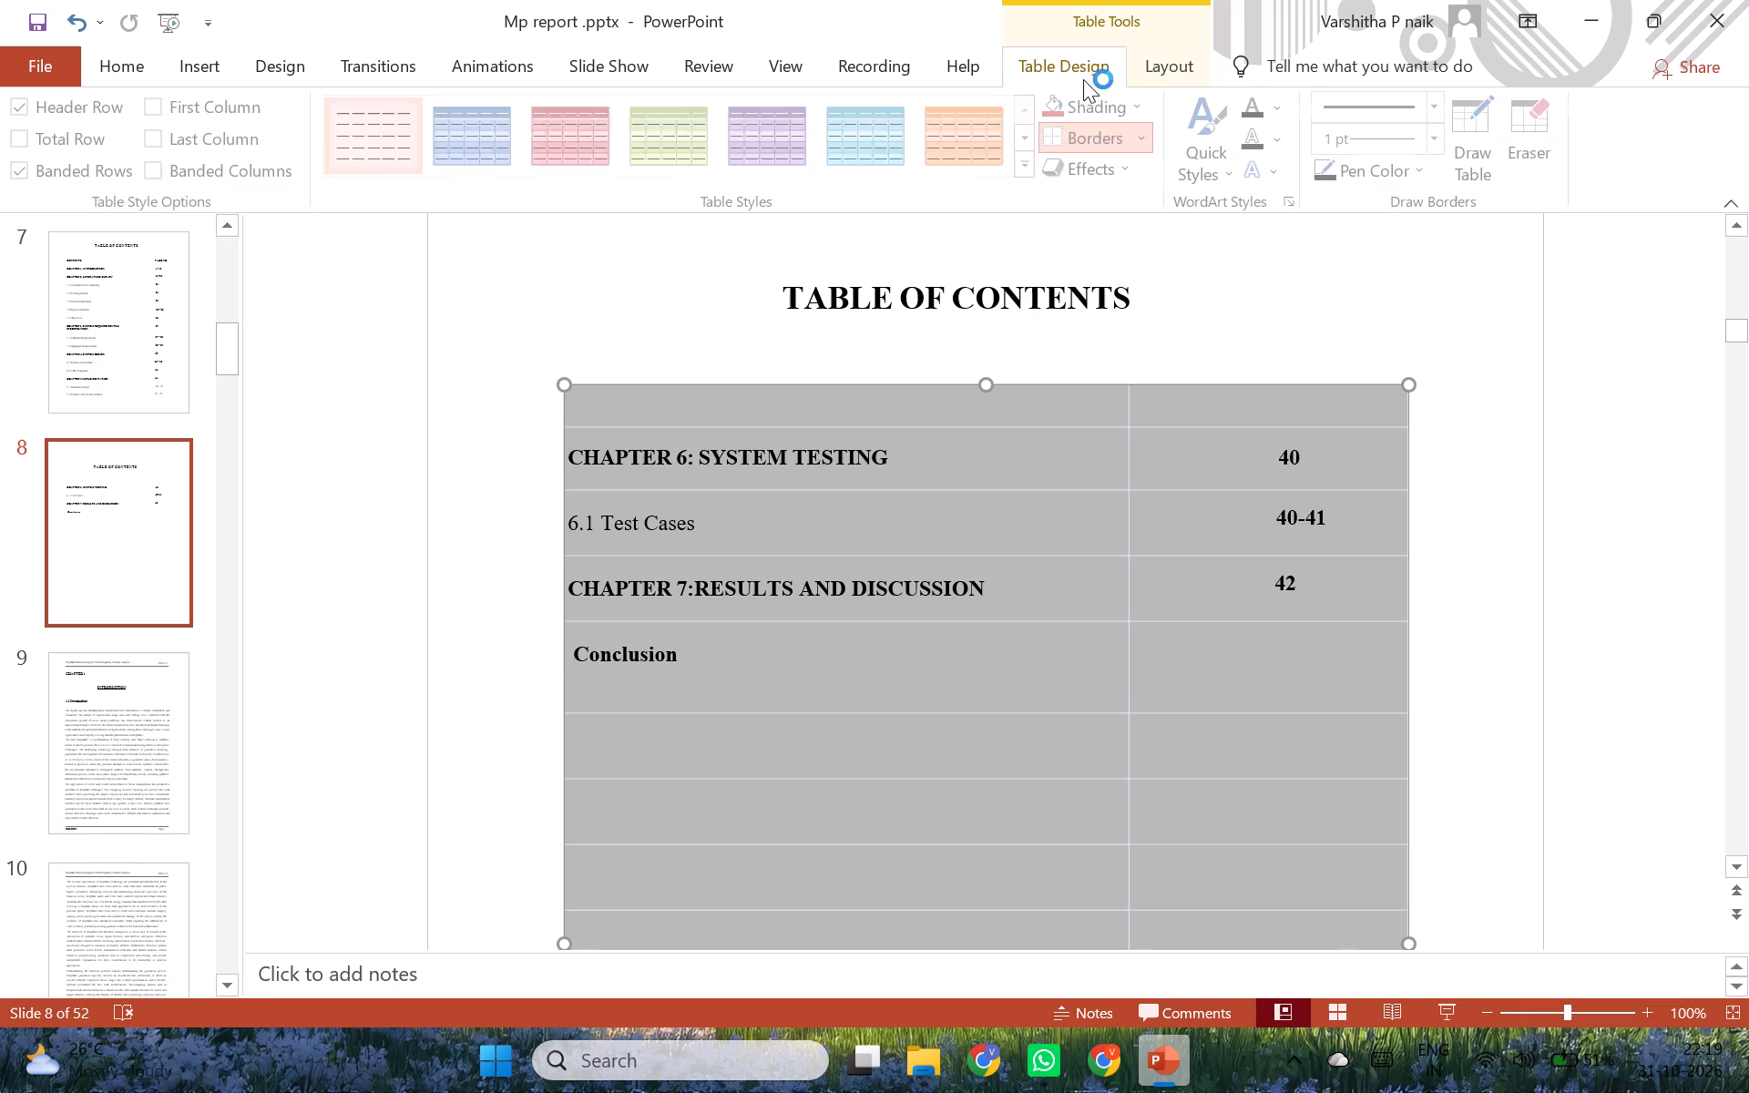
click(1029, 169)
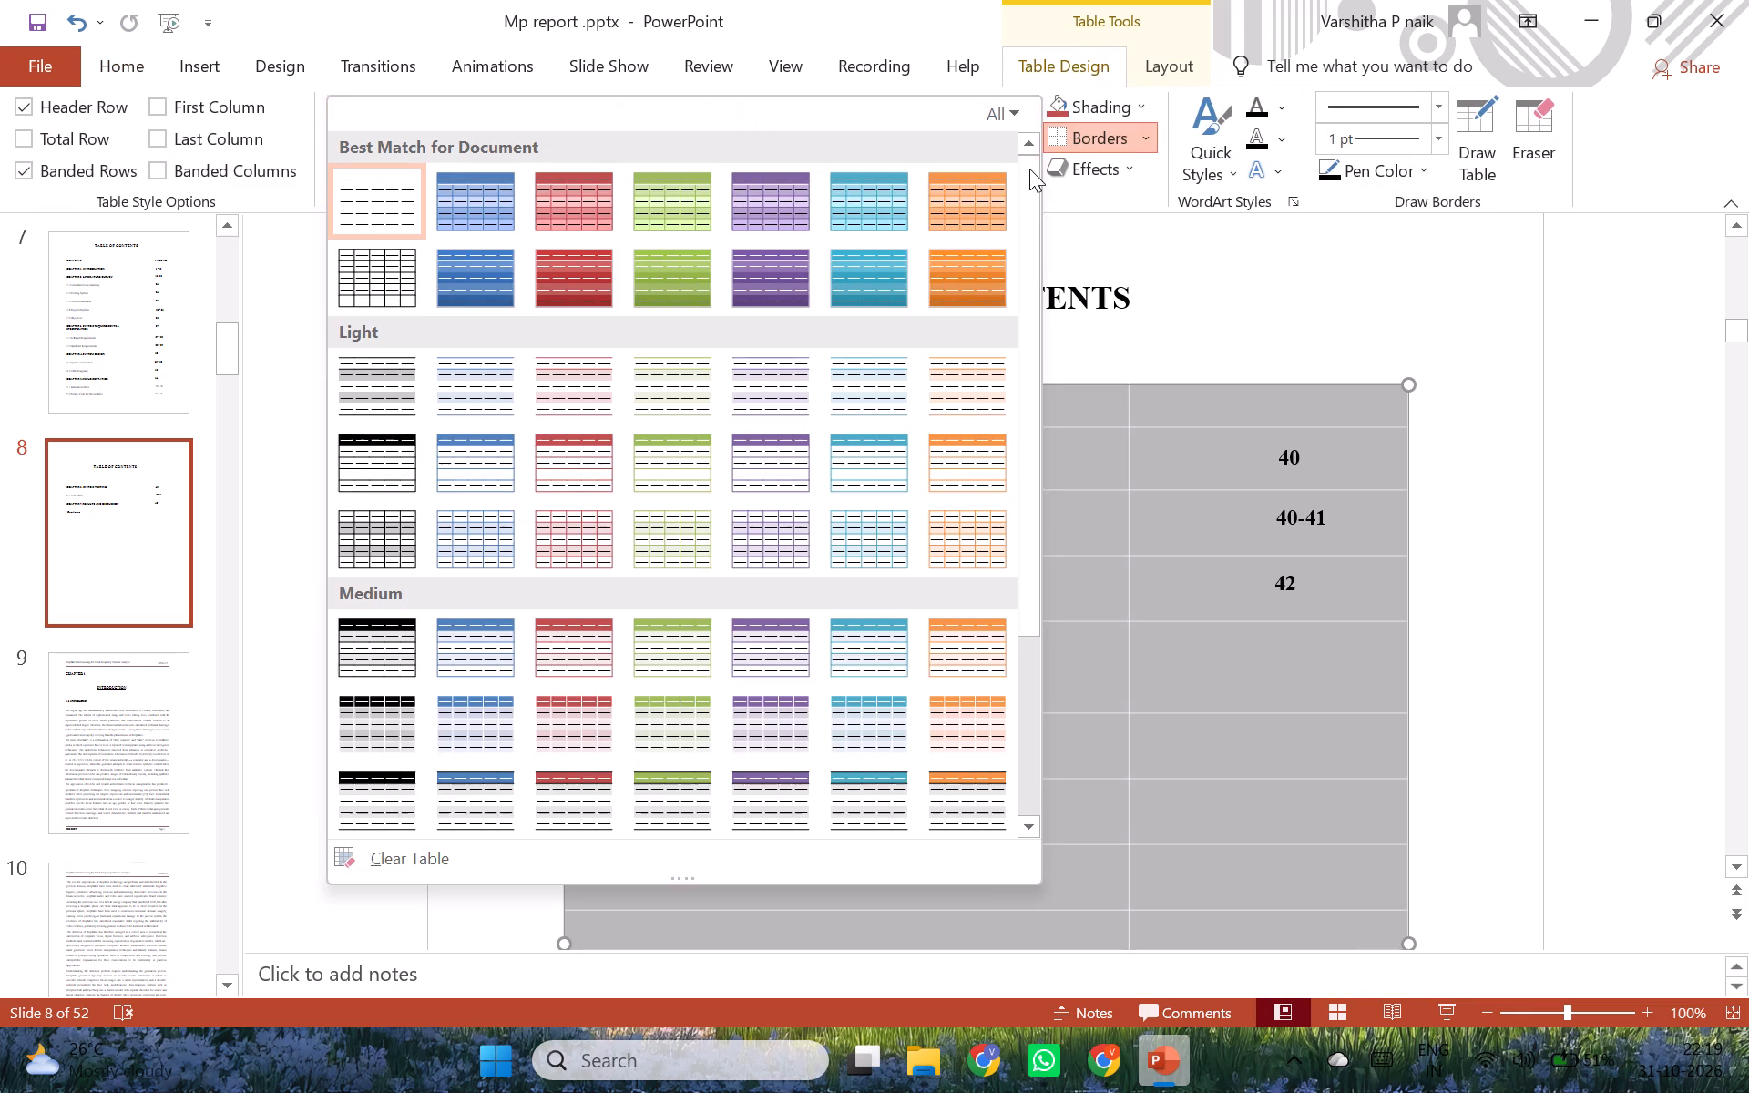
click(408, 265)
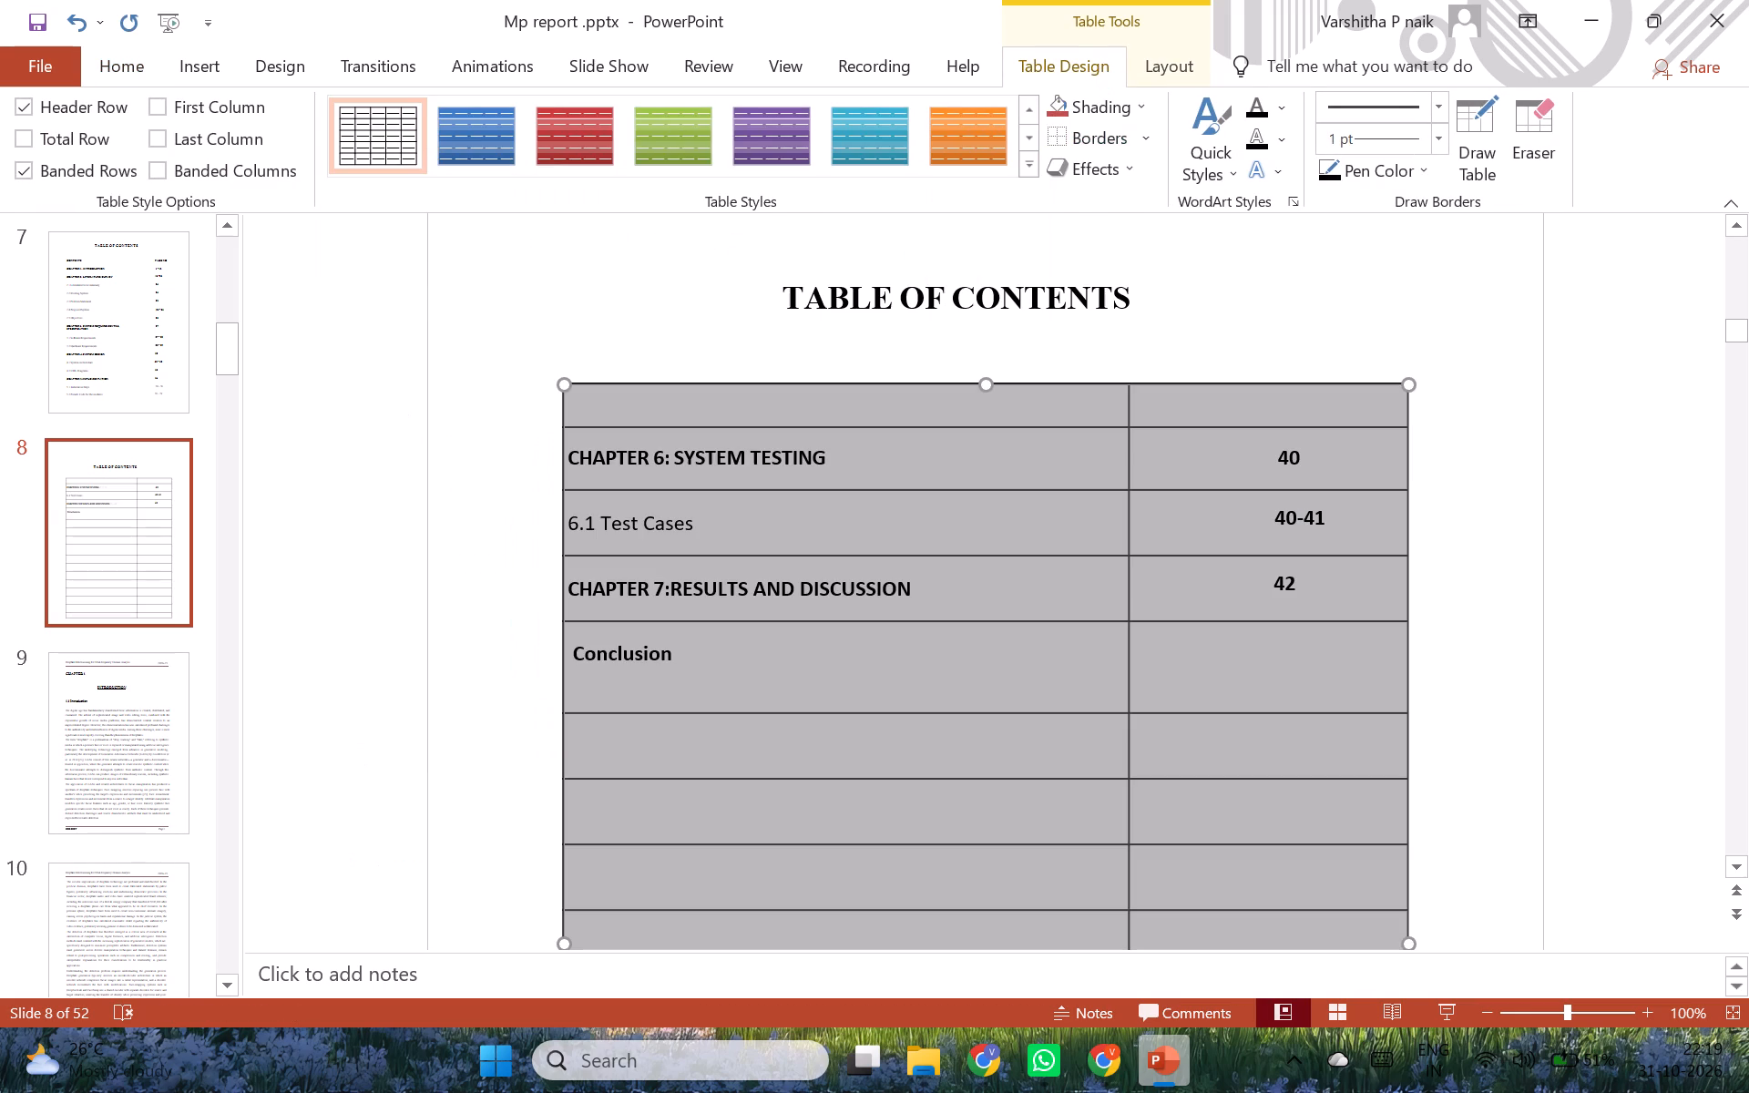
click(638, 693)
click(798, 475)
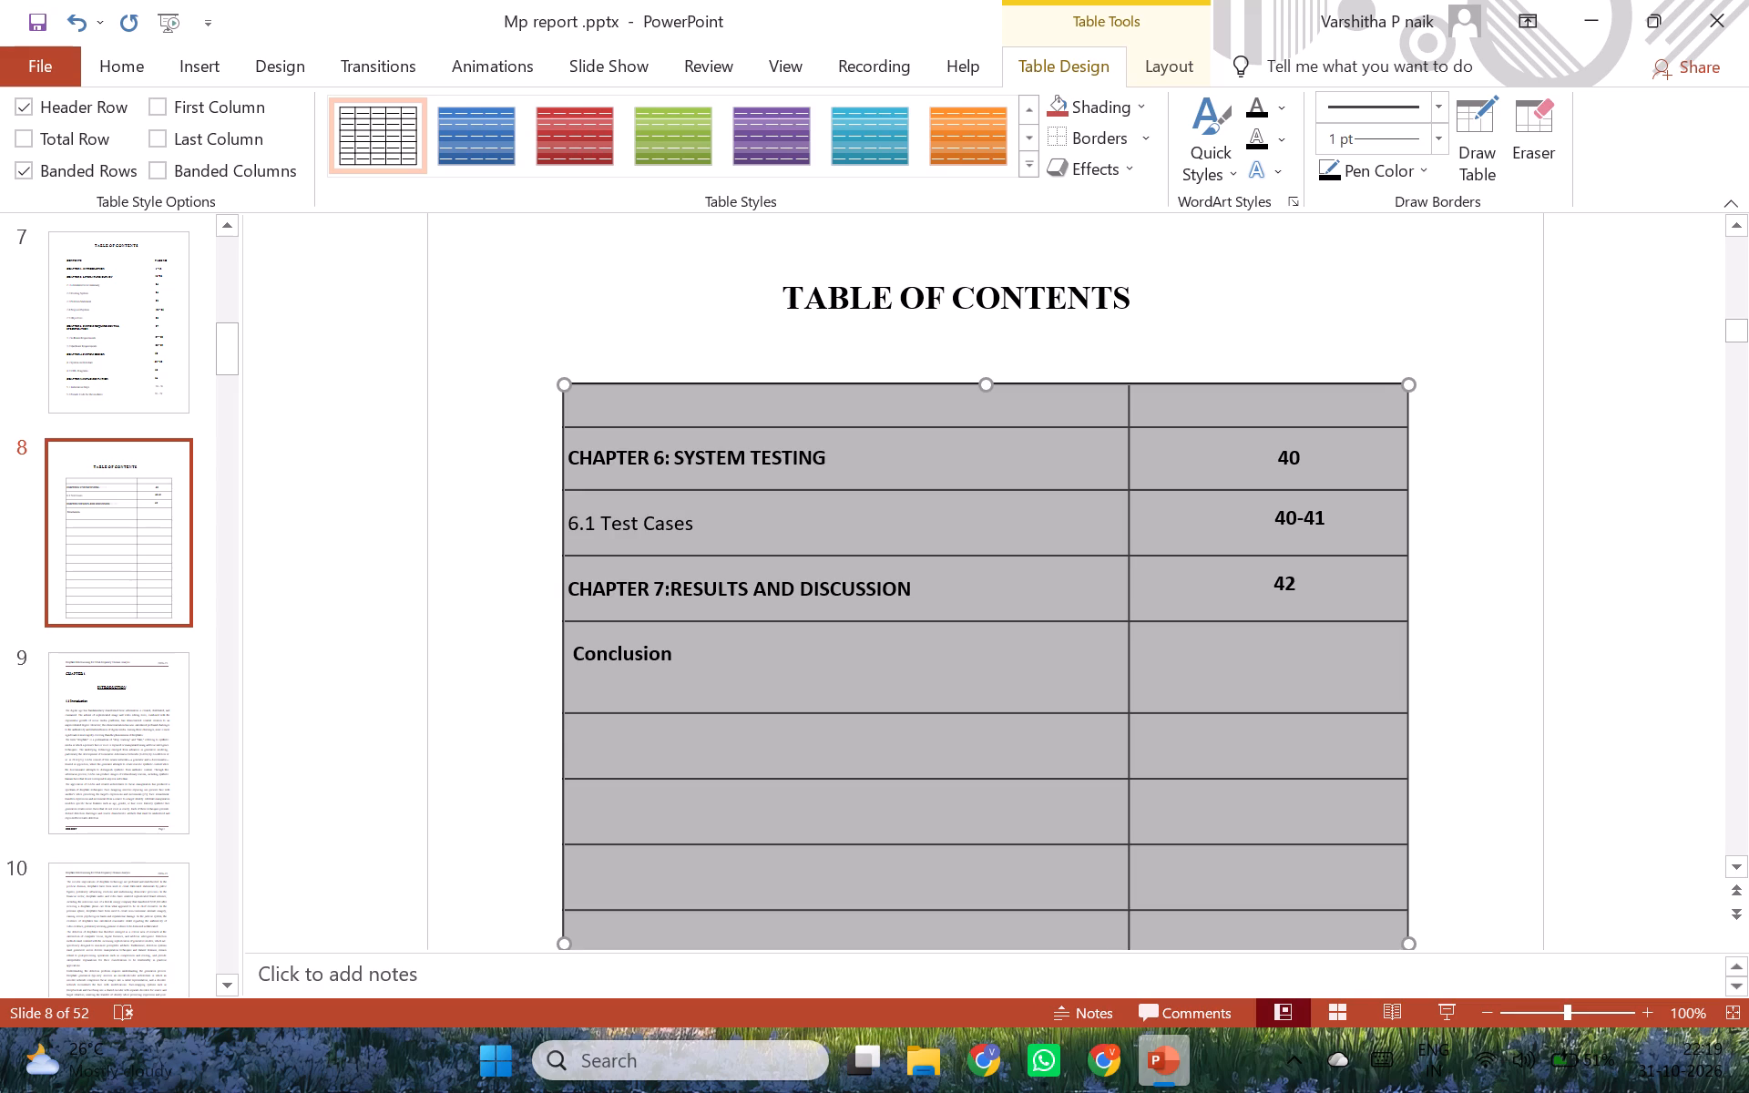
click(792, 413)
click(672, 319)
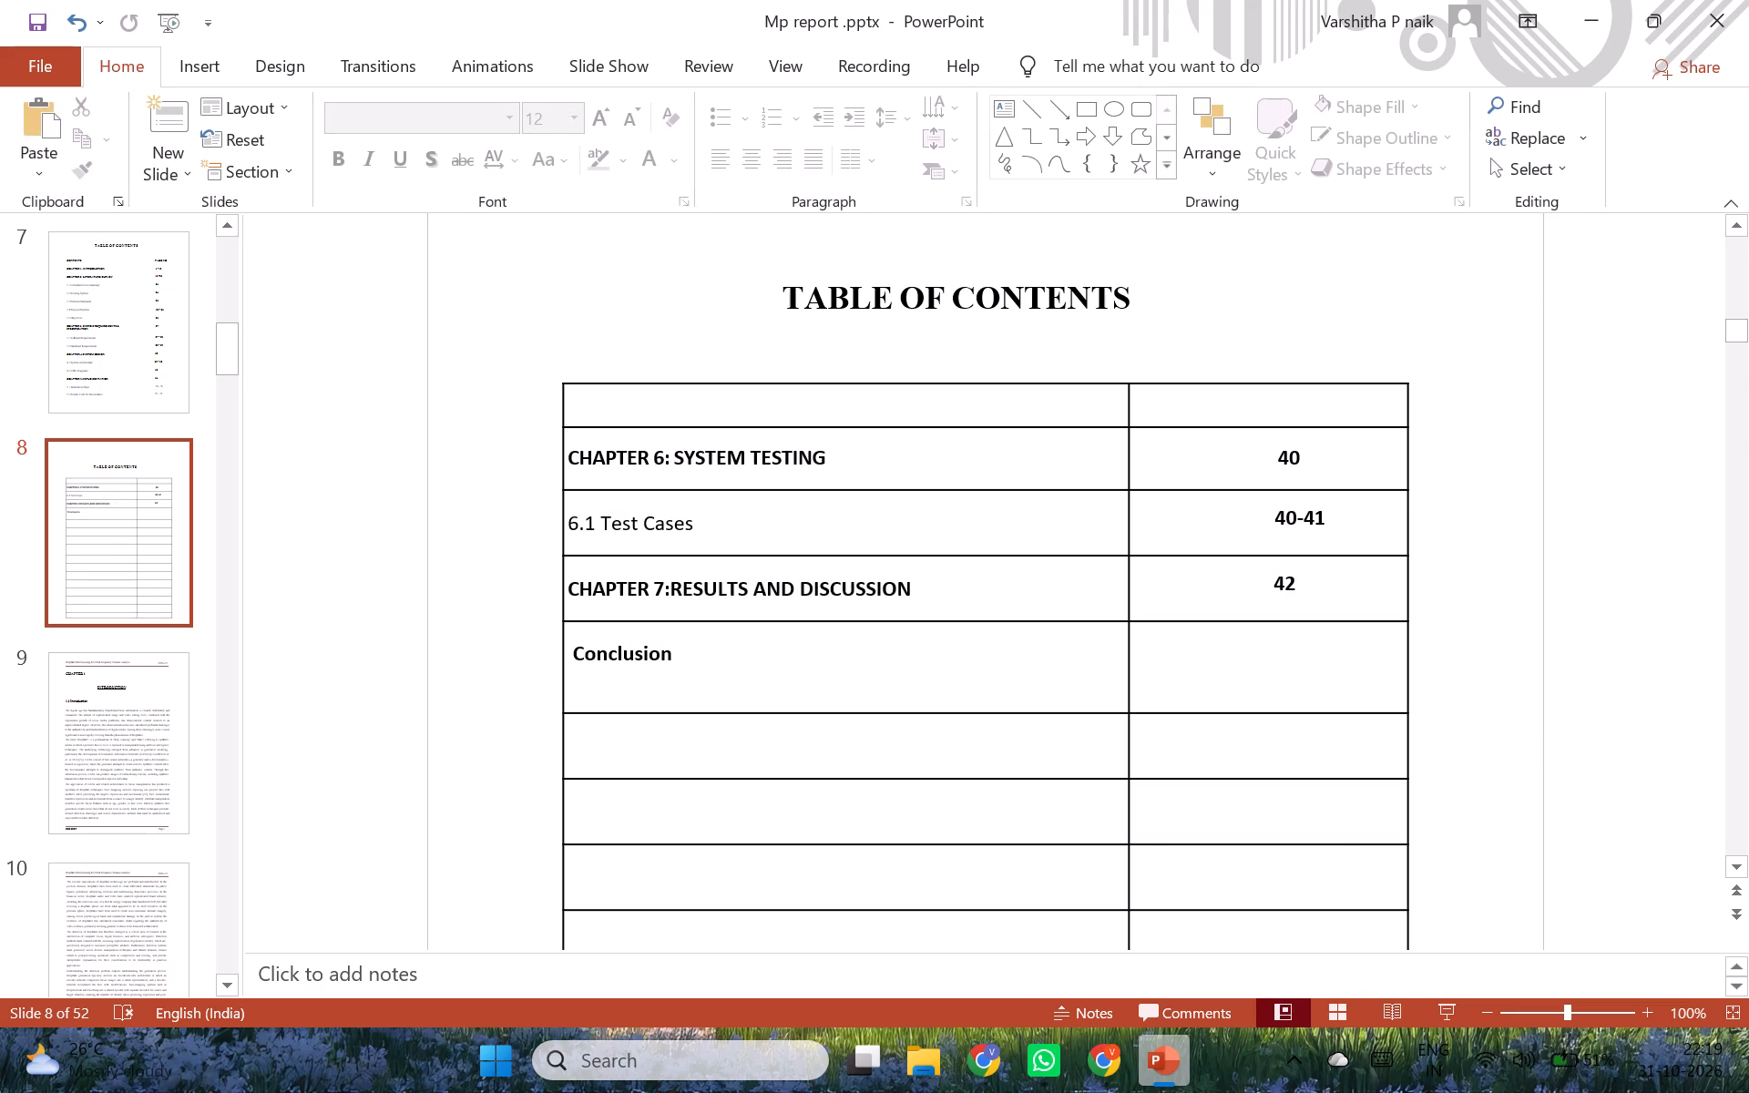
Delete the empty first row above CHAPTER 6: SYSTEM TESTING from the contents table.
click(691, 410)
right_click(691, 410)
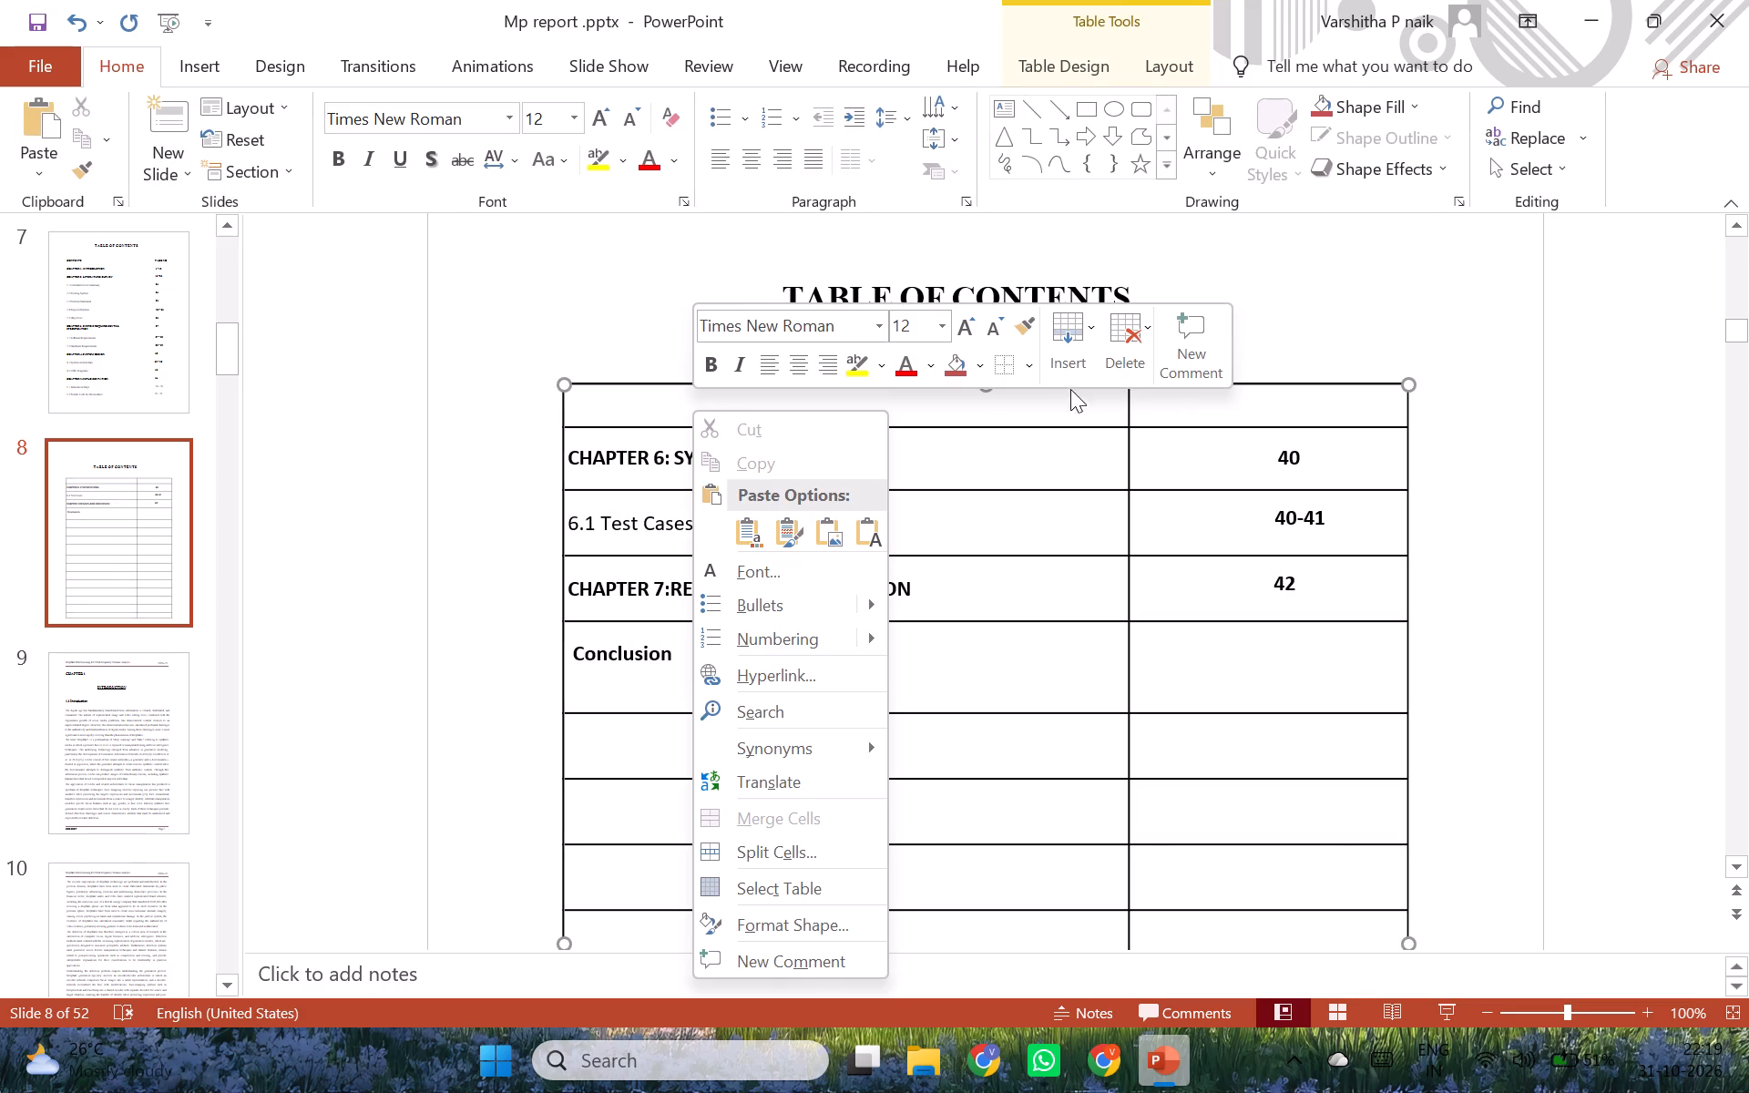
click(1122, 336)
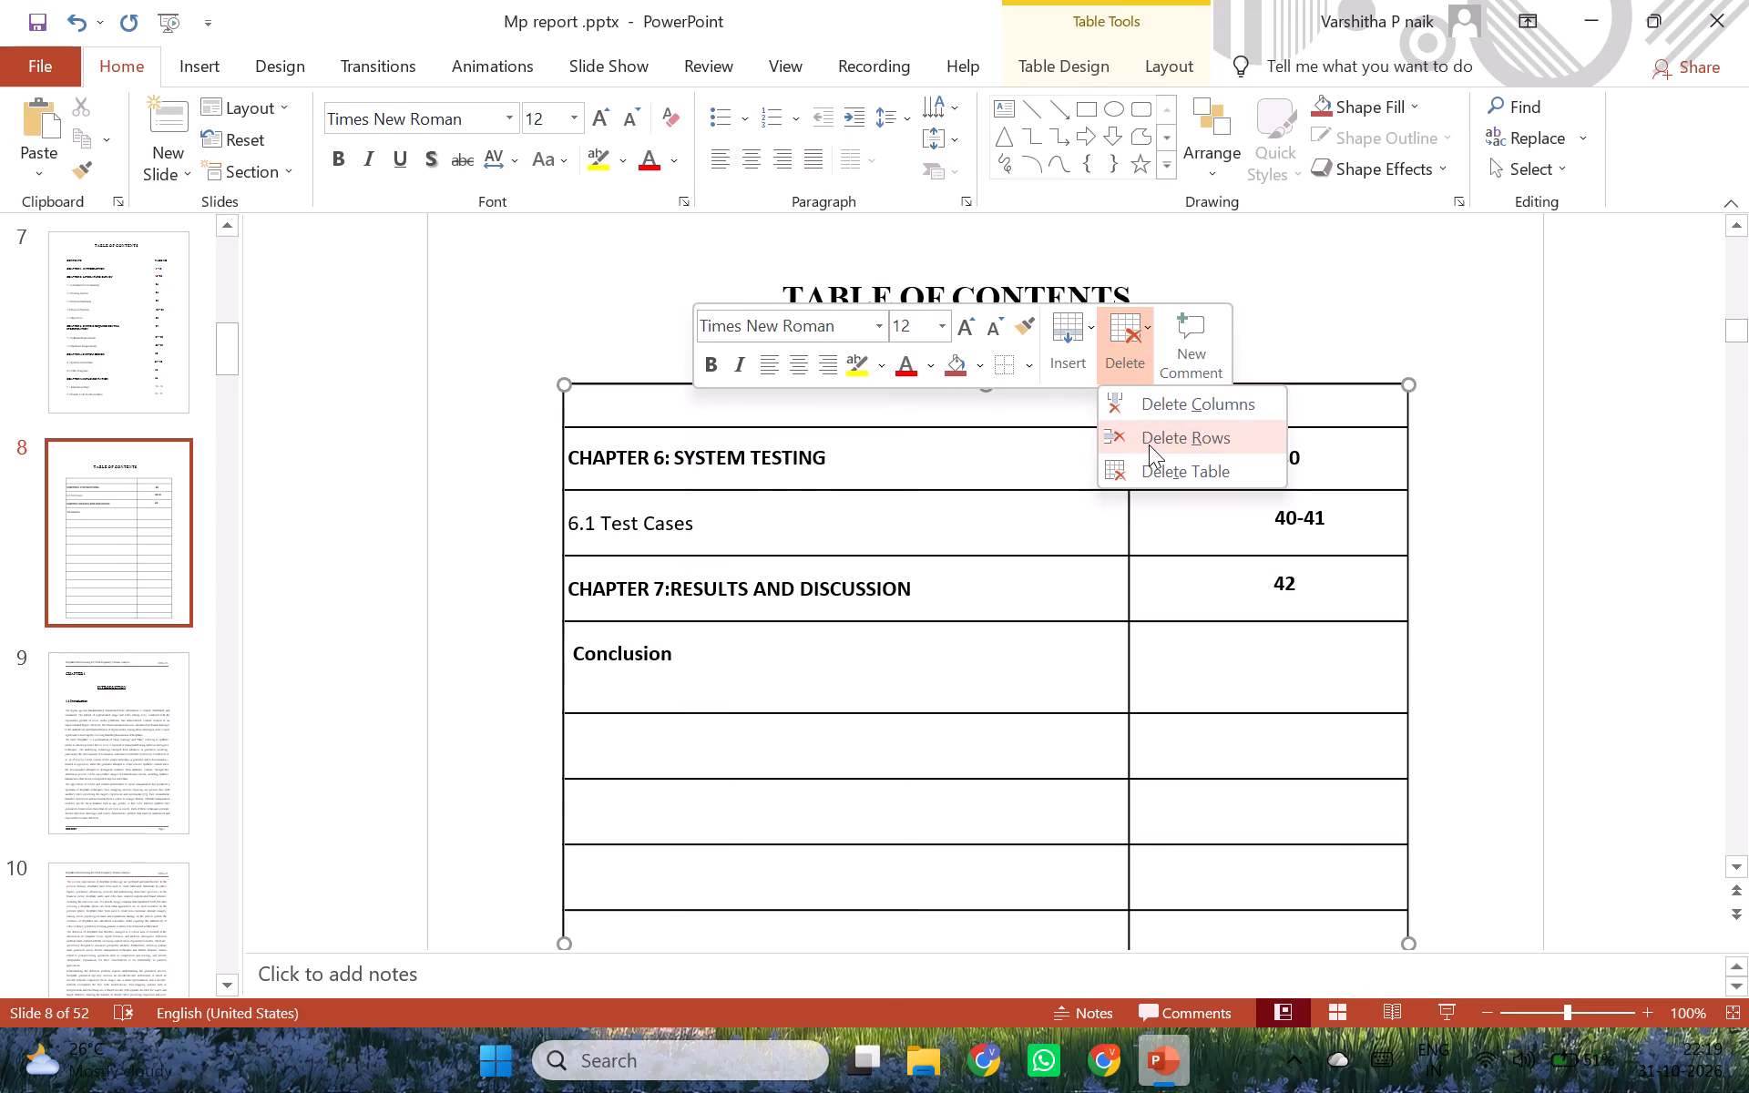
click(1149, 444)
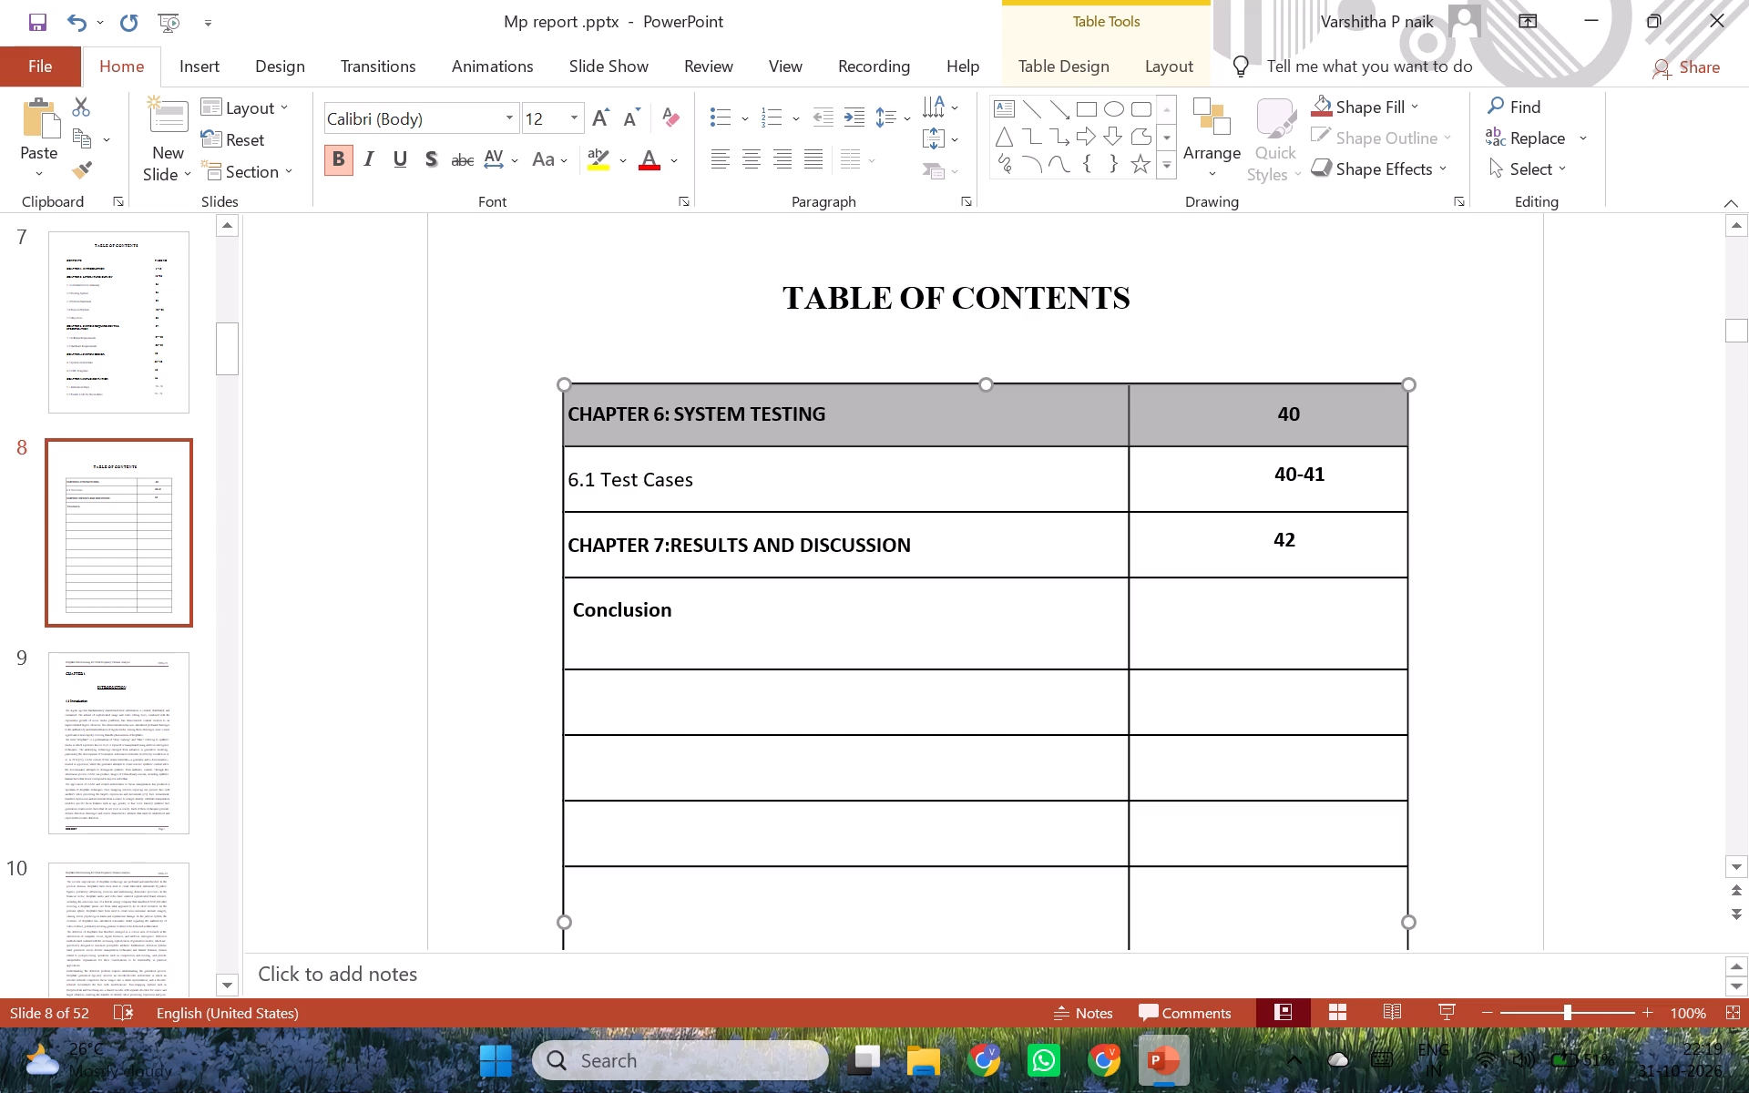
Delete the overly tall Conclusion row from the contents table.
drag(632, 670, 637, 646)
drag(712, 672, 711, 638)
click(700, 620)
right_click(700, 620)
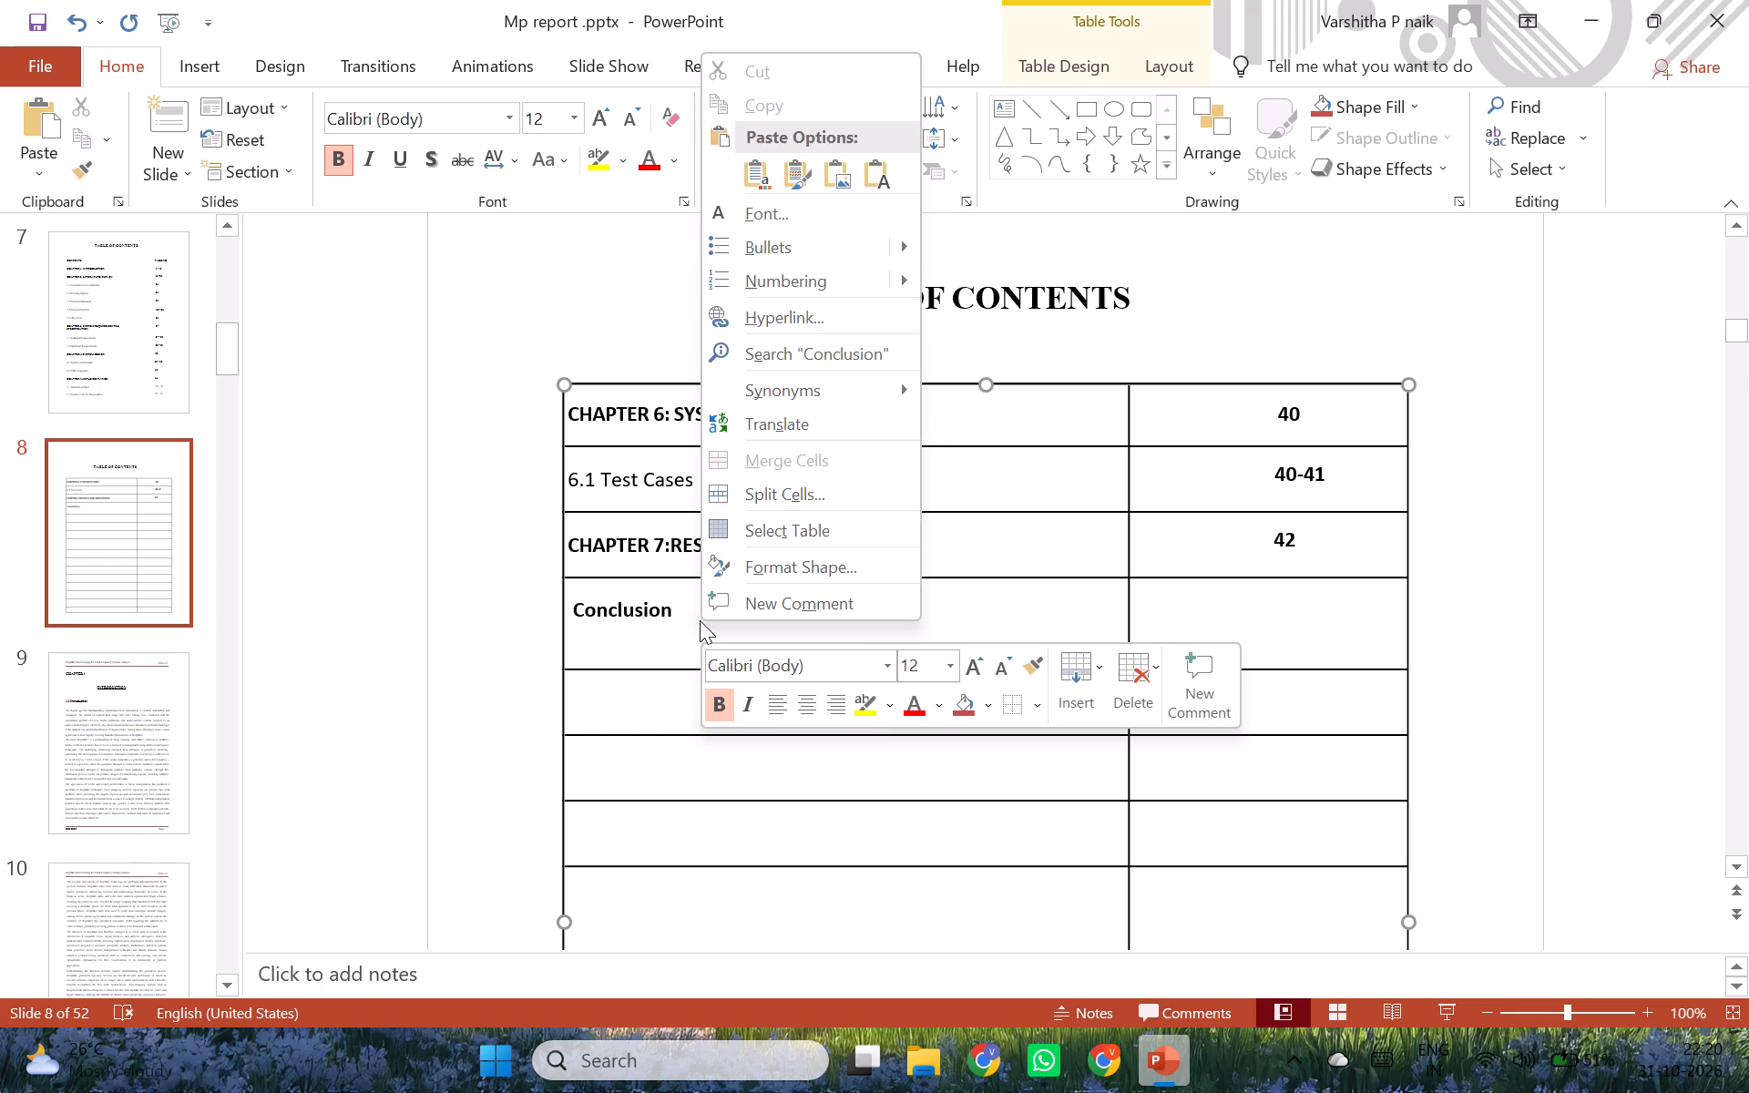
click(1126, 671)
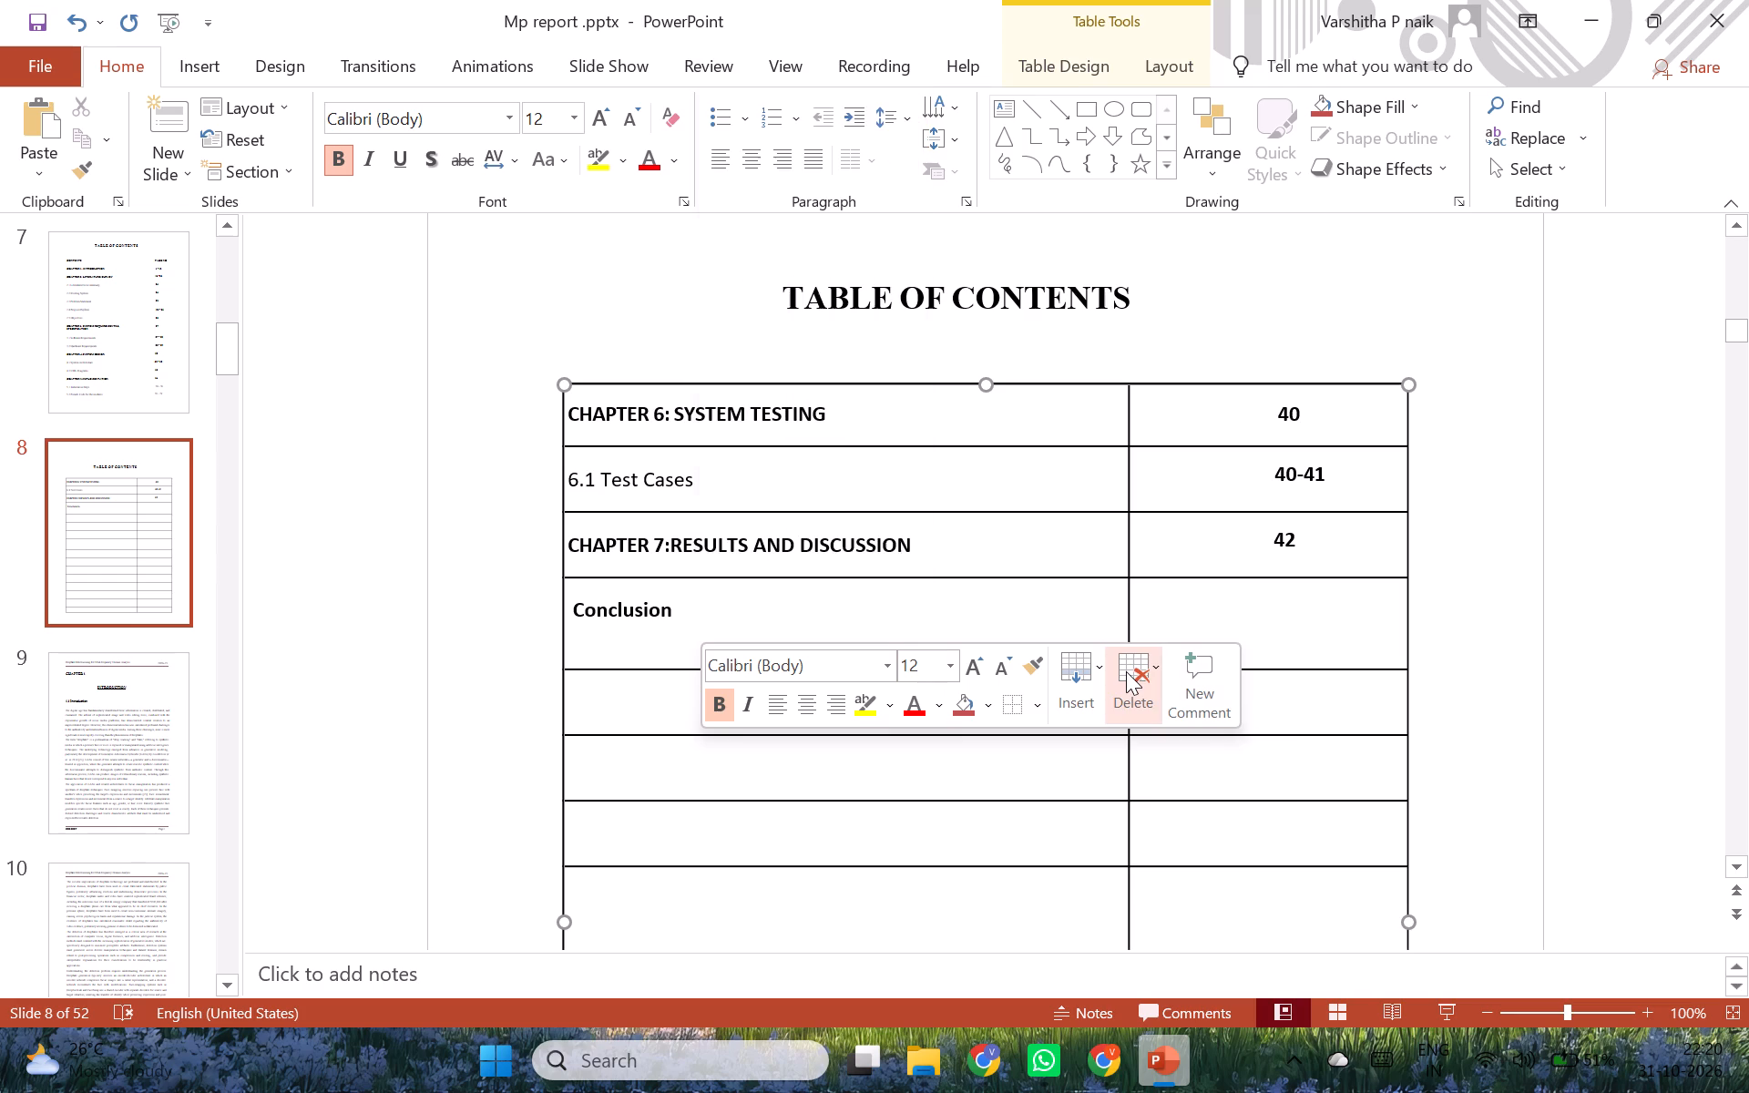
click(1153, 761)
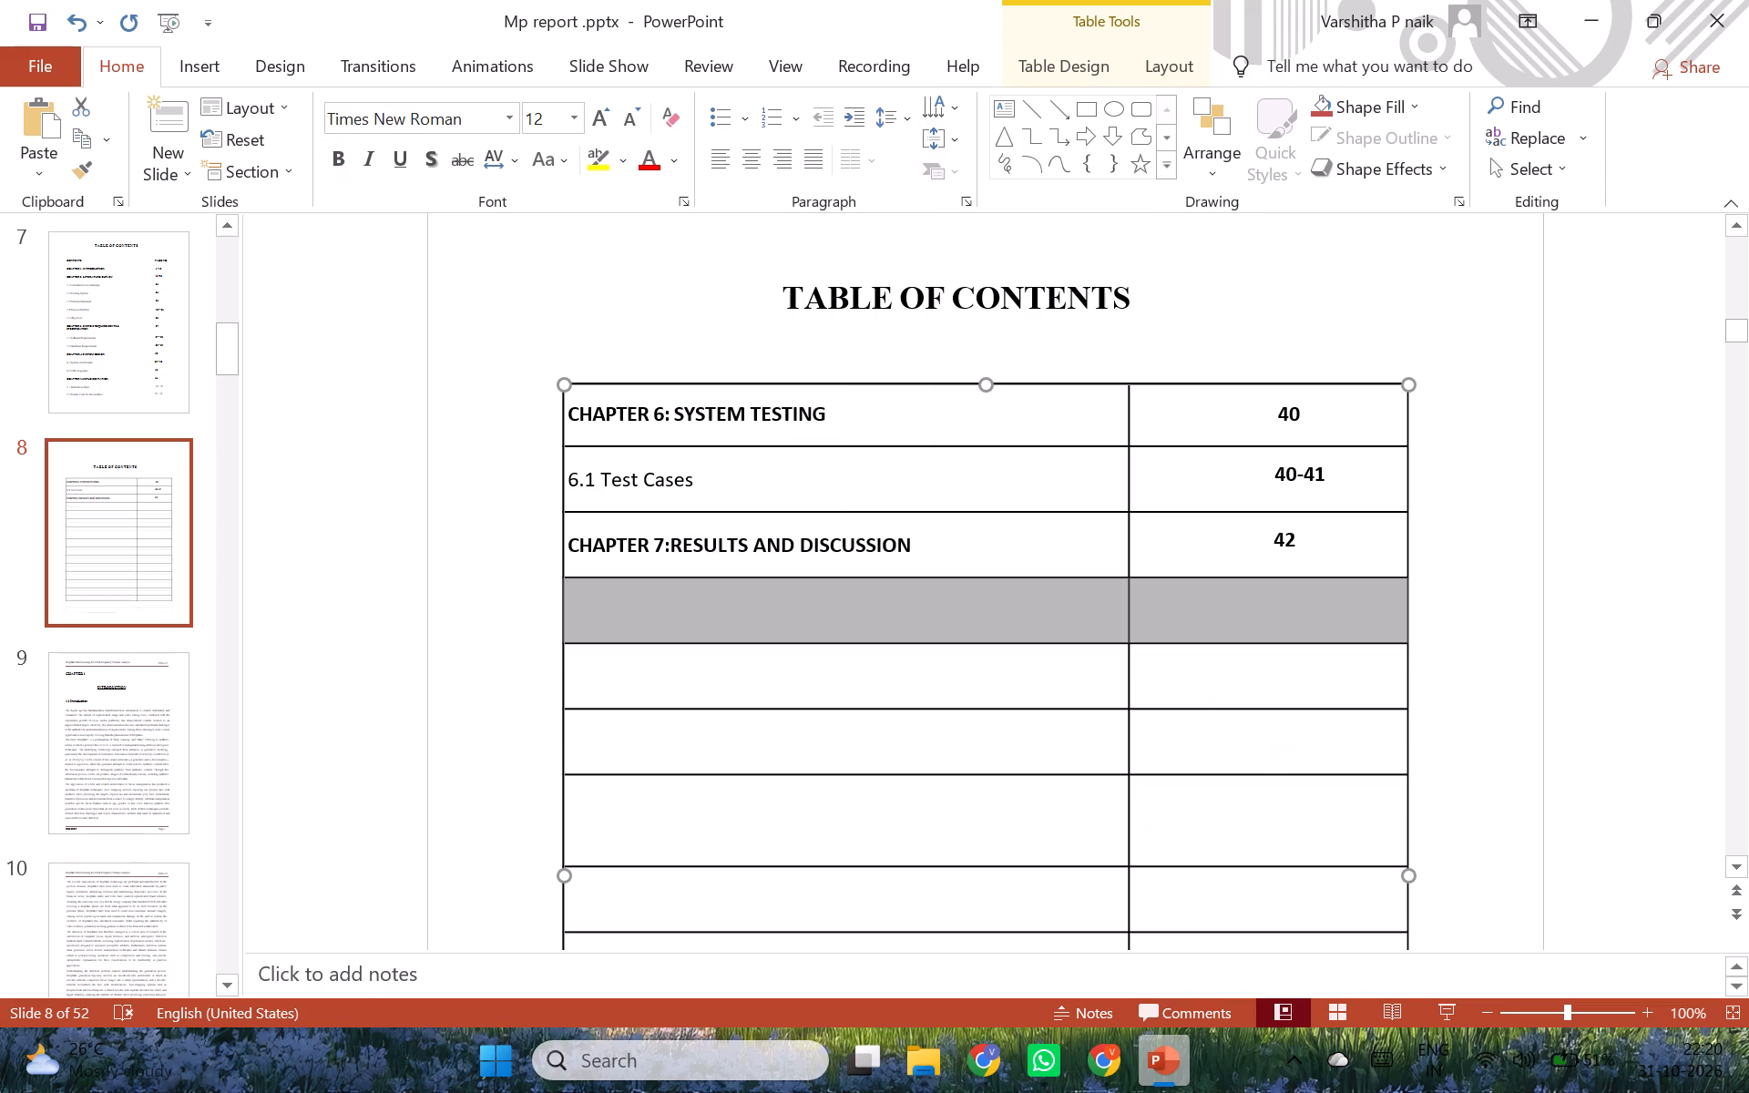
Enter Conclusion in the empty row directly below CHAPTER 7:RESULTS AND DISCUSSION.
click(615, 600)
click(610, 609)
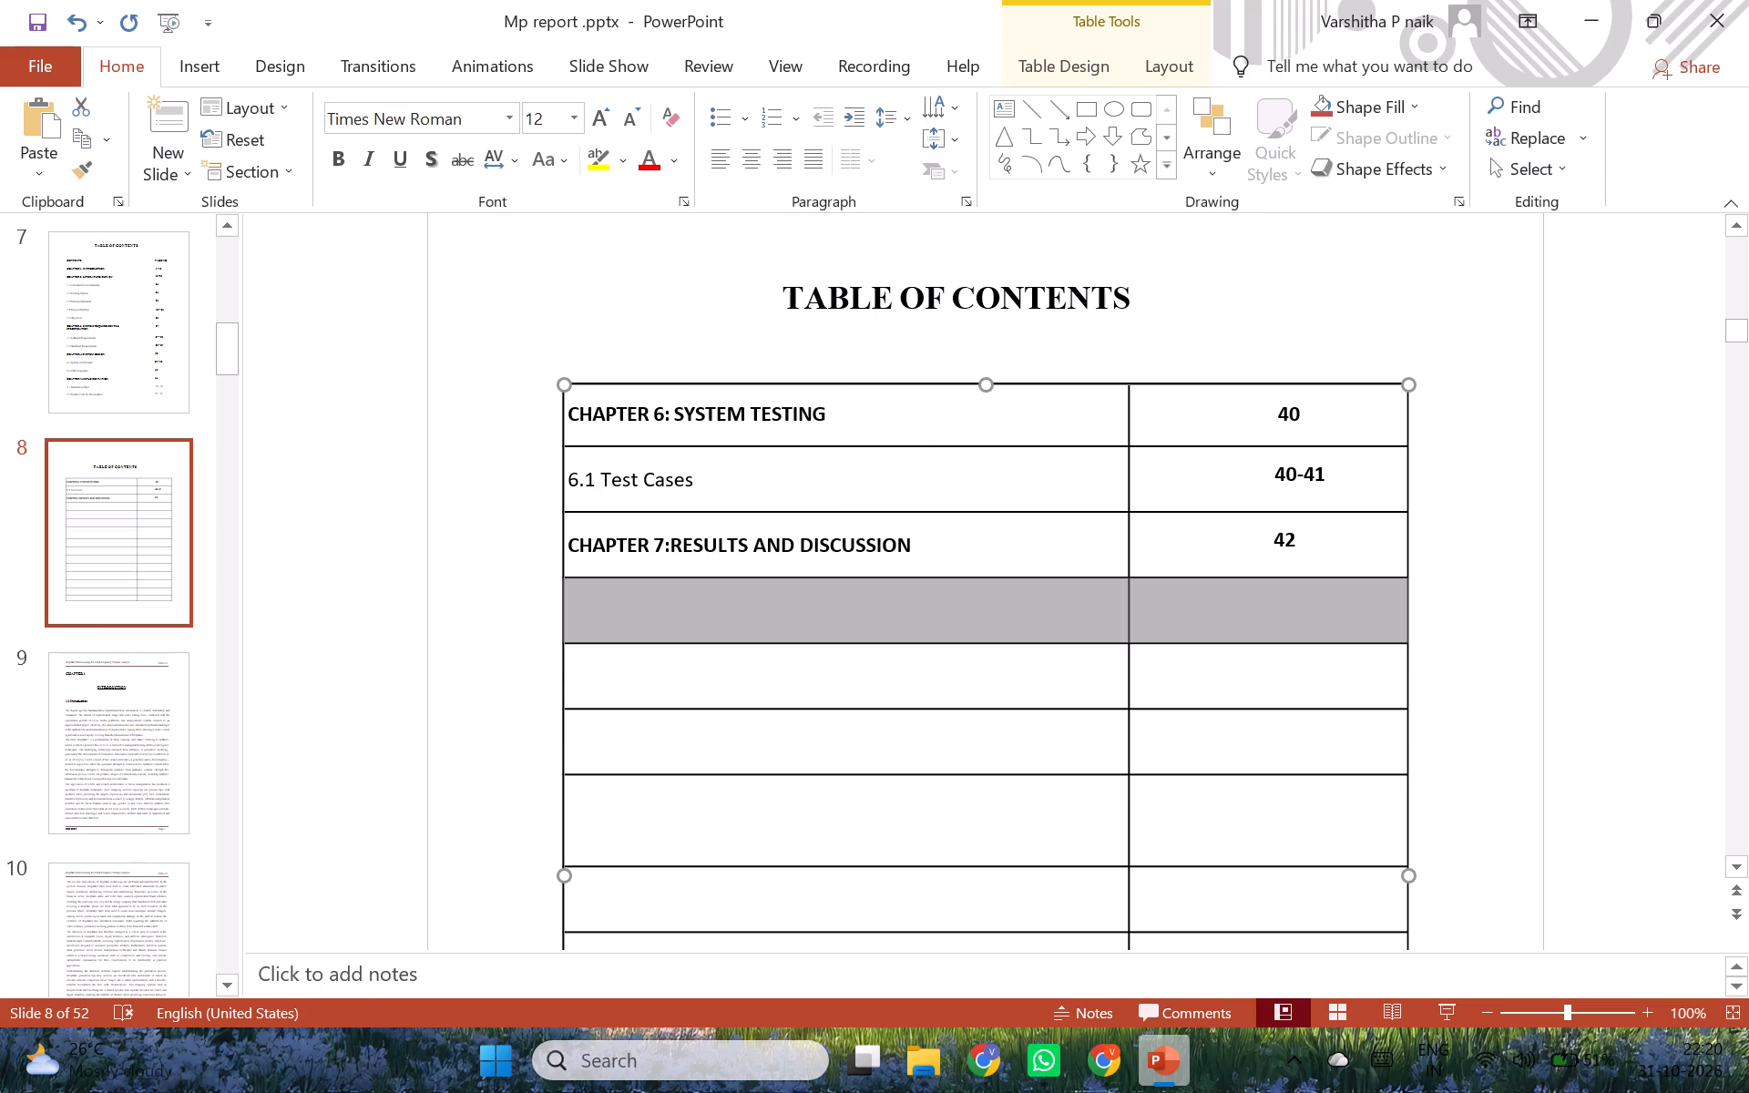
click(648, 702)
click(598, 619)
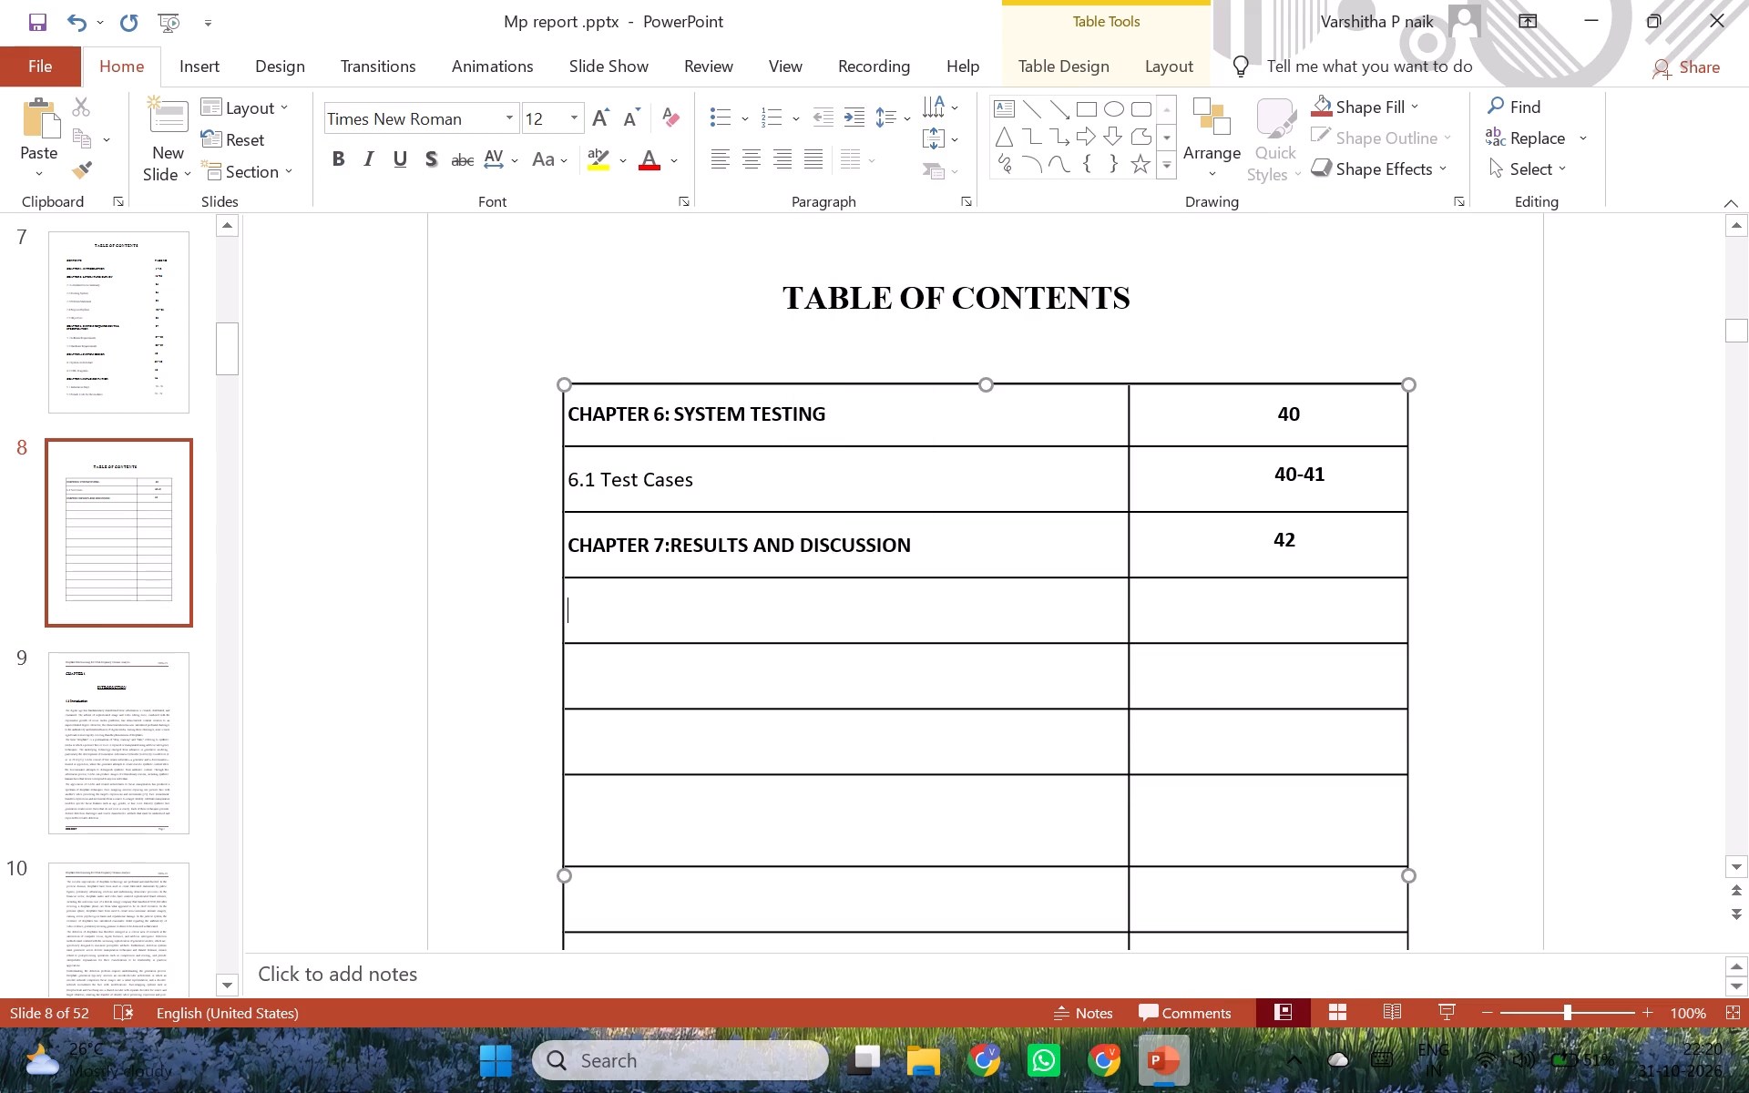
key(shift+c)
text(on)
text(clusip)
key(BackSpace)
text(on)
Enter Future Scope and Reference in the two empty rows directly below Conclusion in the slide 8 contents table.
click(623, 692)
text(Future)
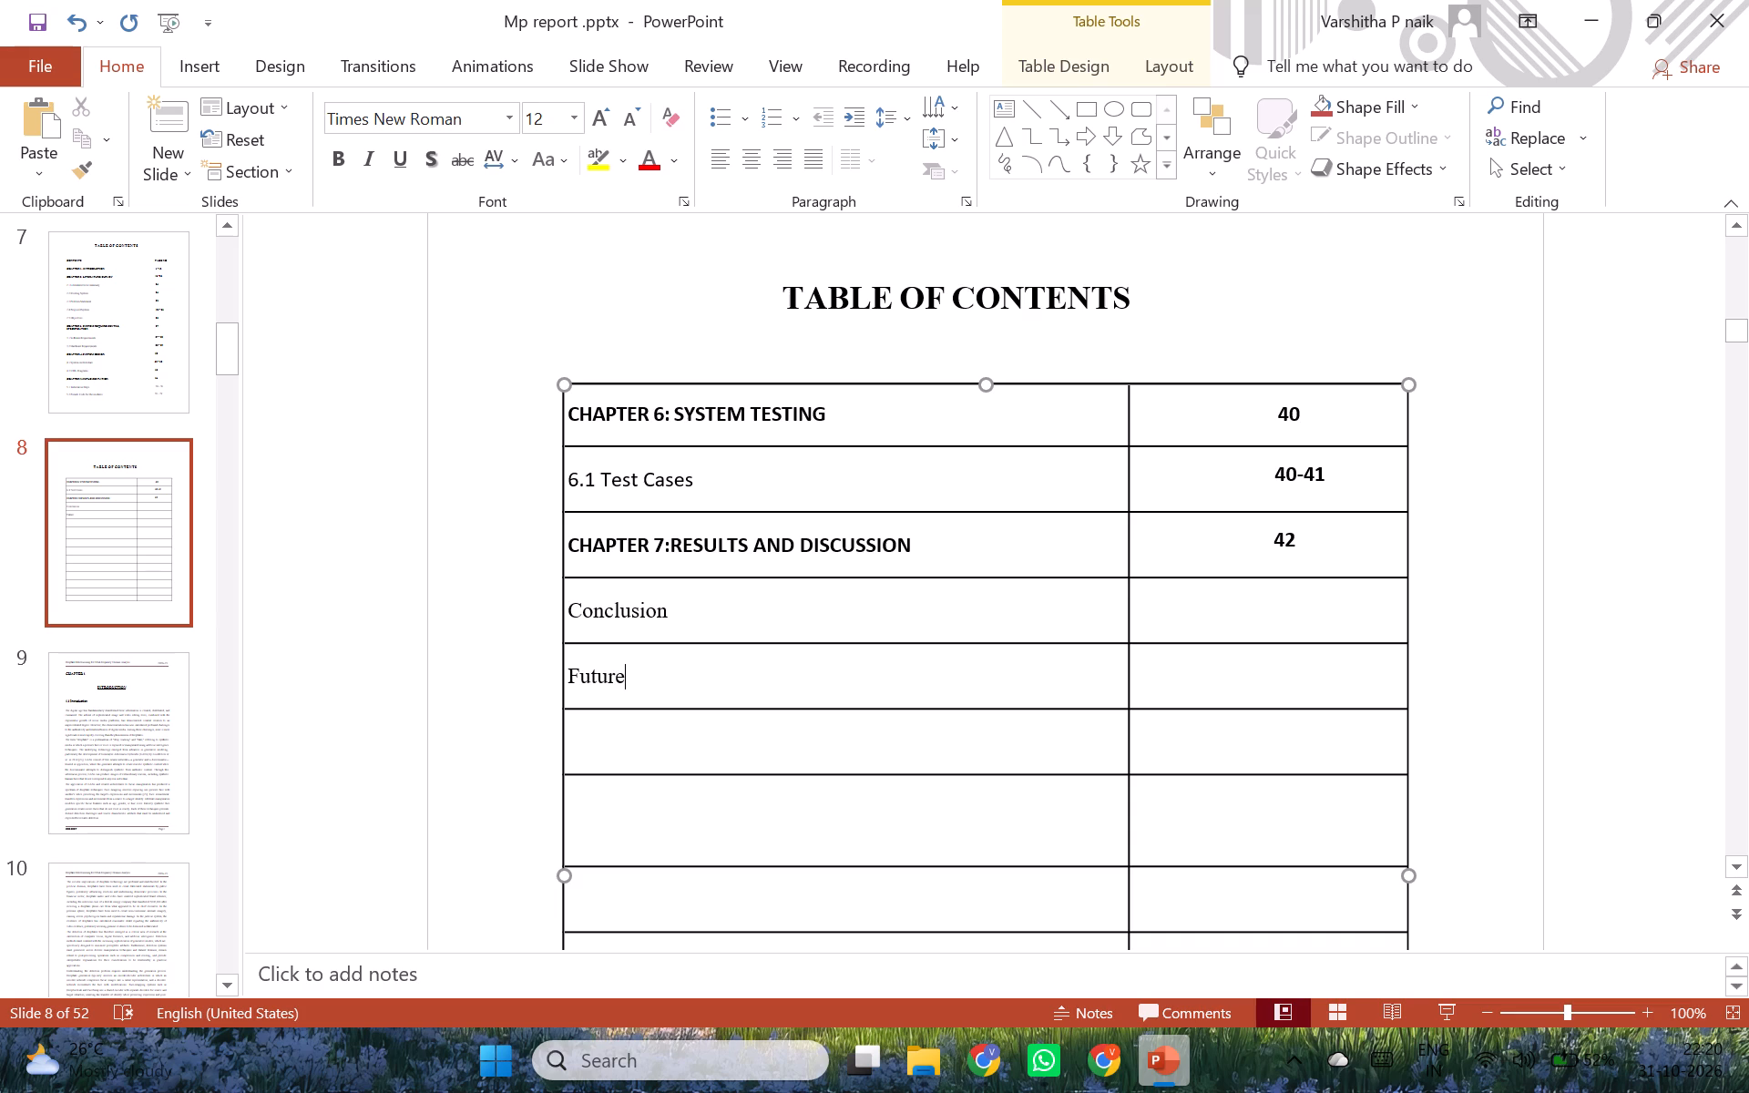
key(space)
text(Scope)
key(space)
click(606, 758)
text(Reference)
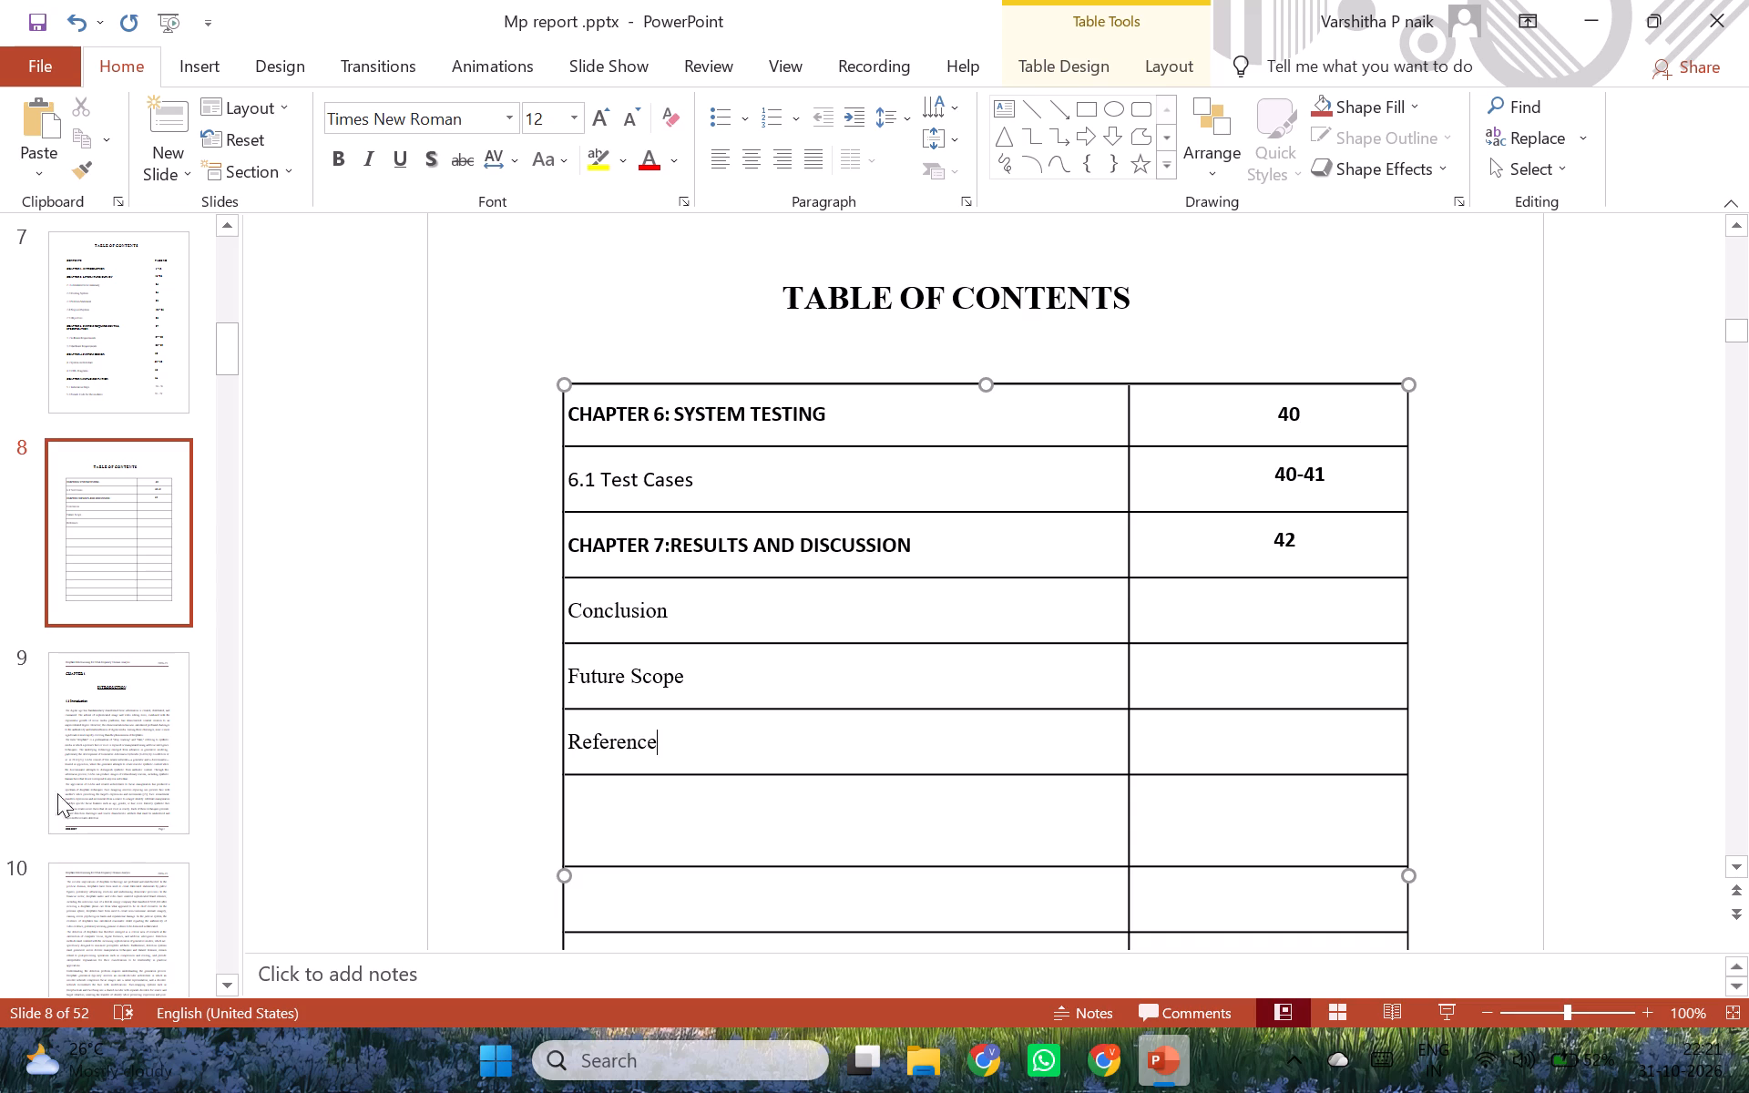
Look through the later report slides, including slide 38, and examine the remaining empty rows of the slide 8 contents table.
scroll(111, 803, down, 11)
scroll(111, 803, up, 2)
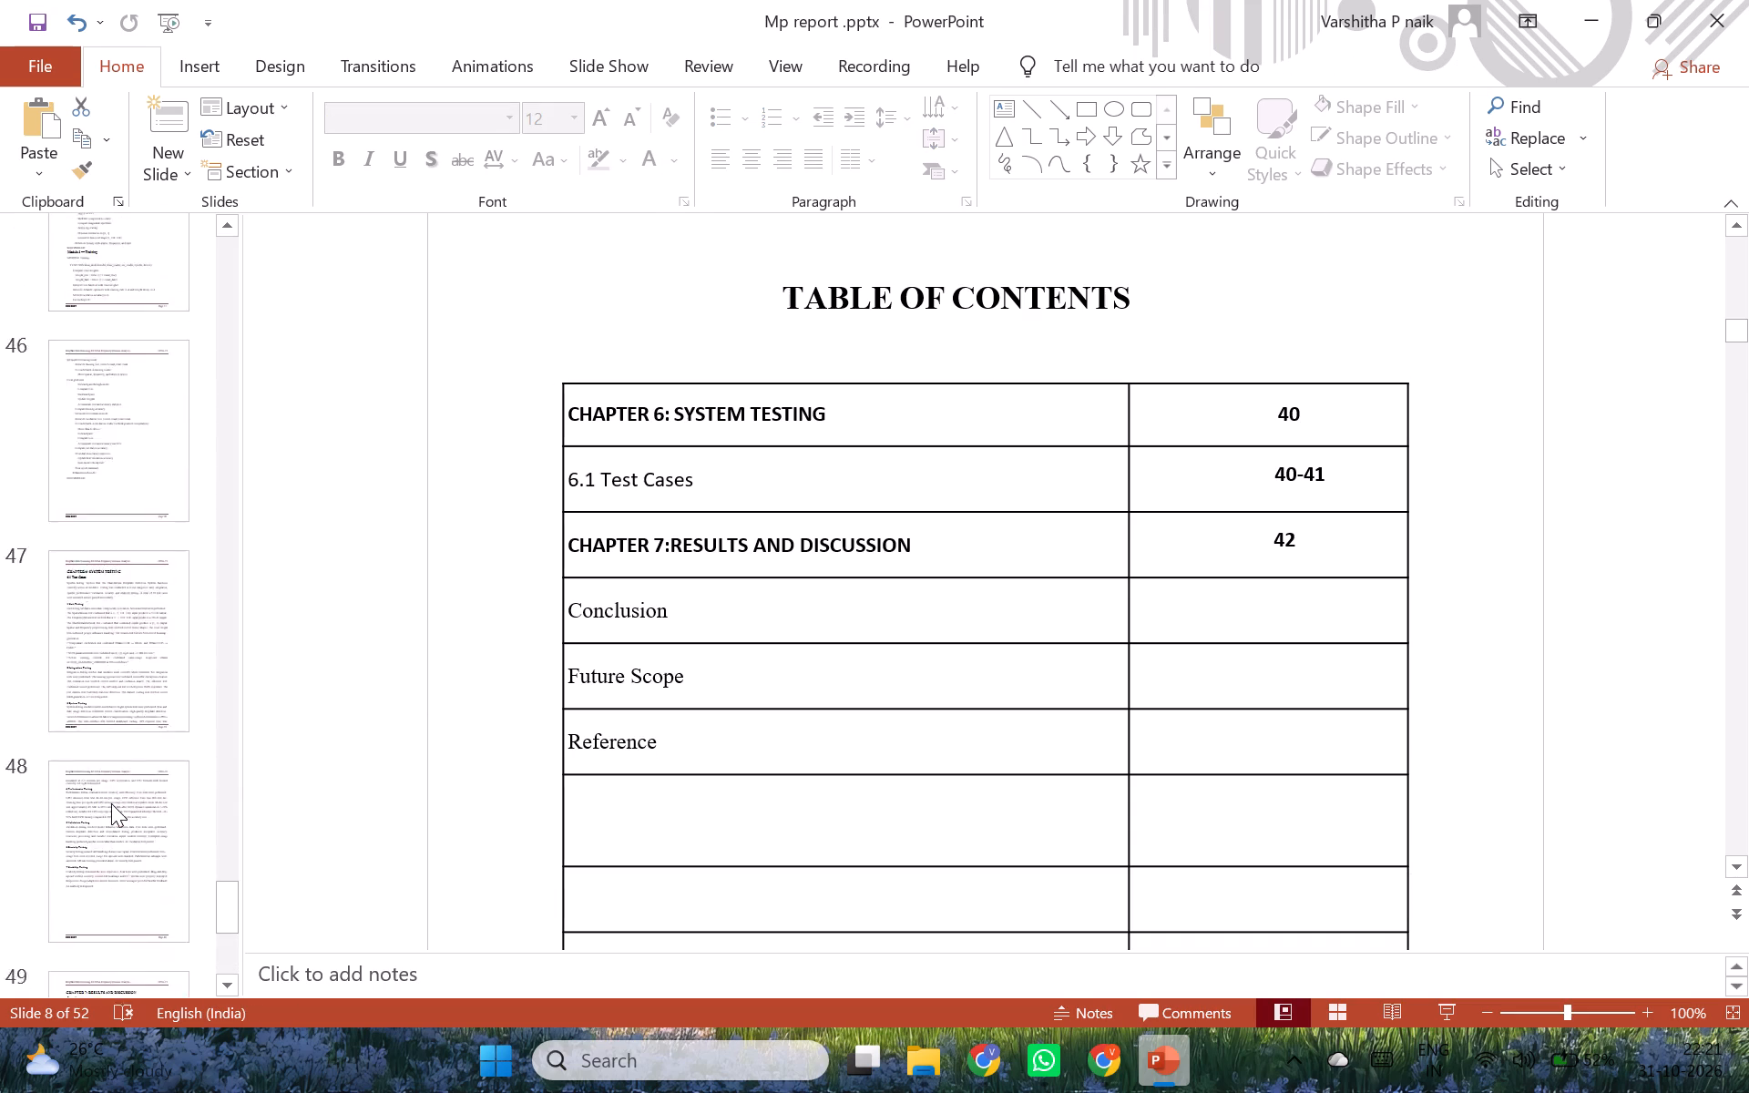
scroll(111, 803, up, 3)
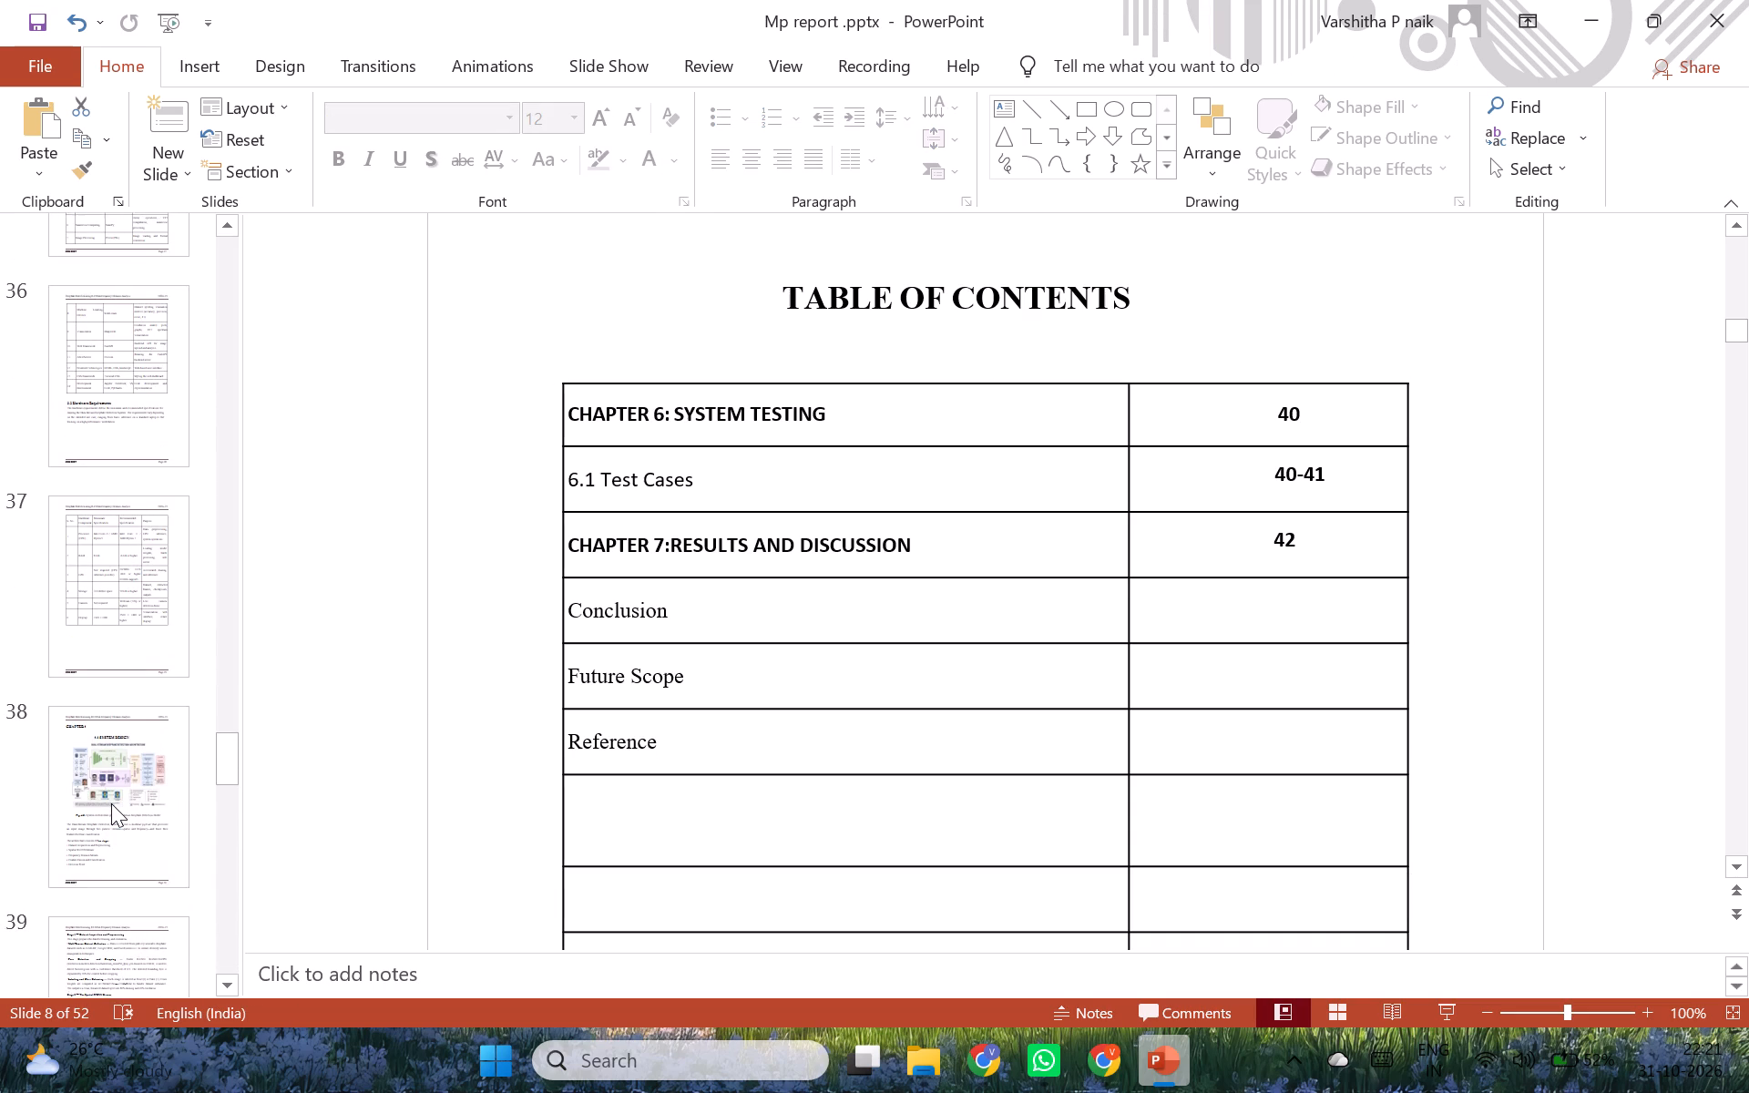
click(111, 803)
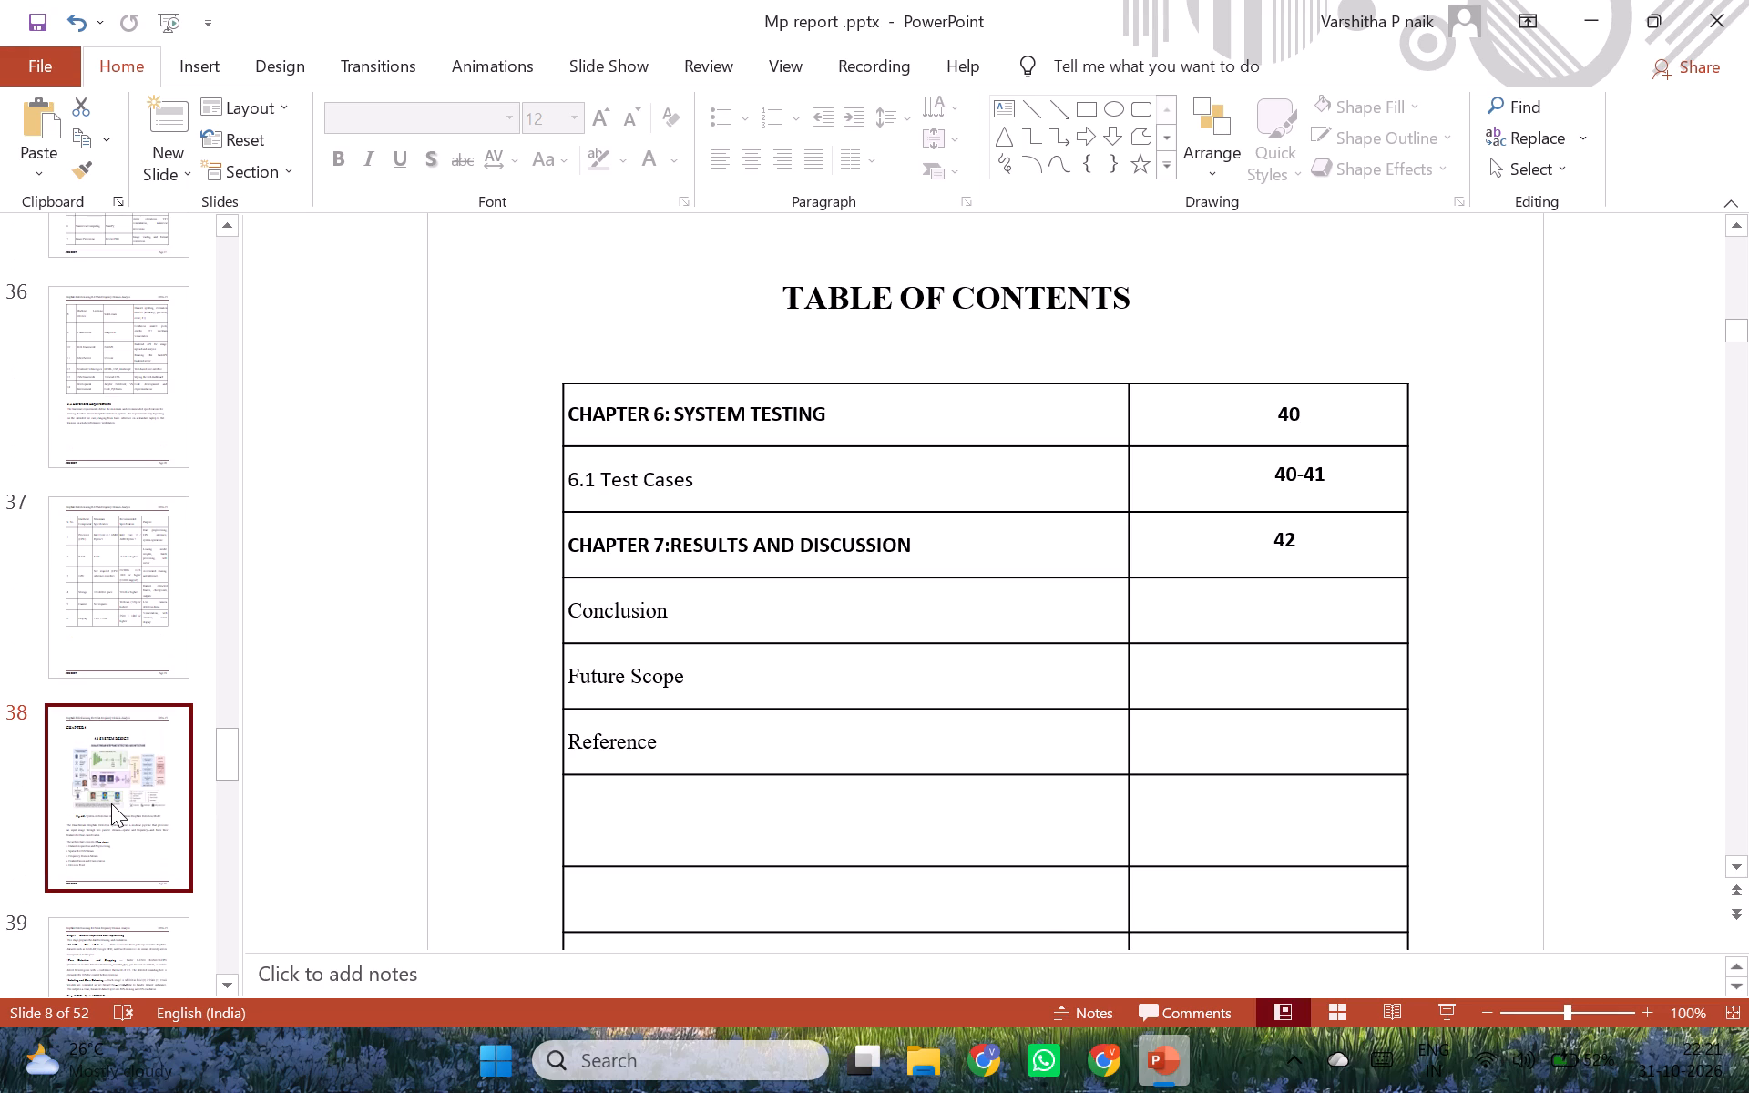
scroll(878, 666, down, 1)
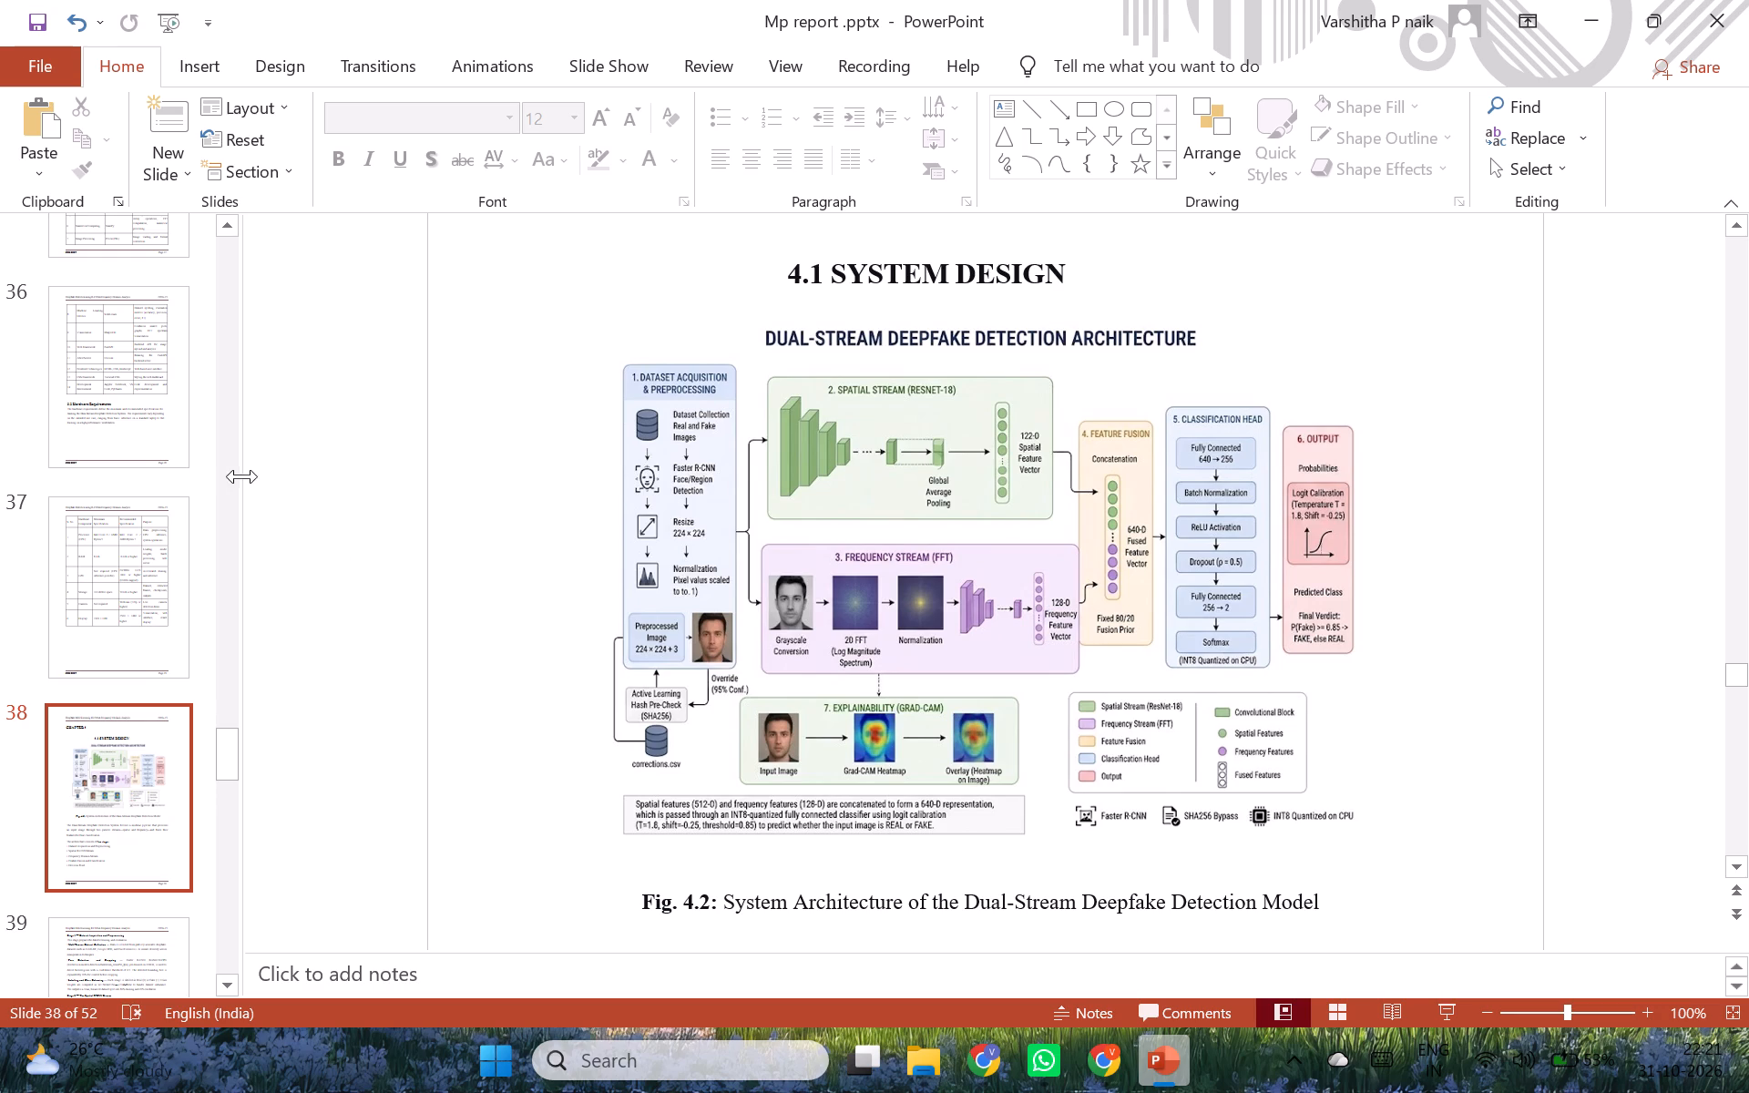
drag(228, 750, 218, 424)
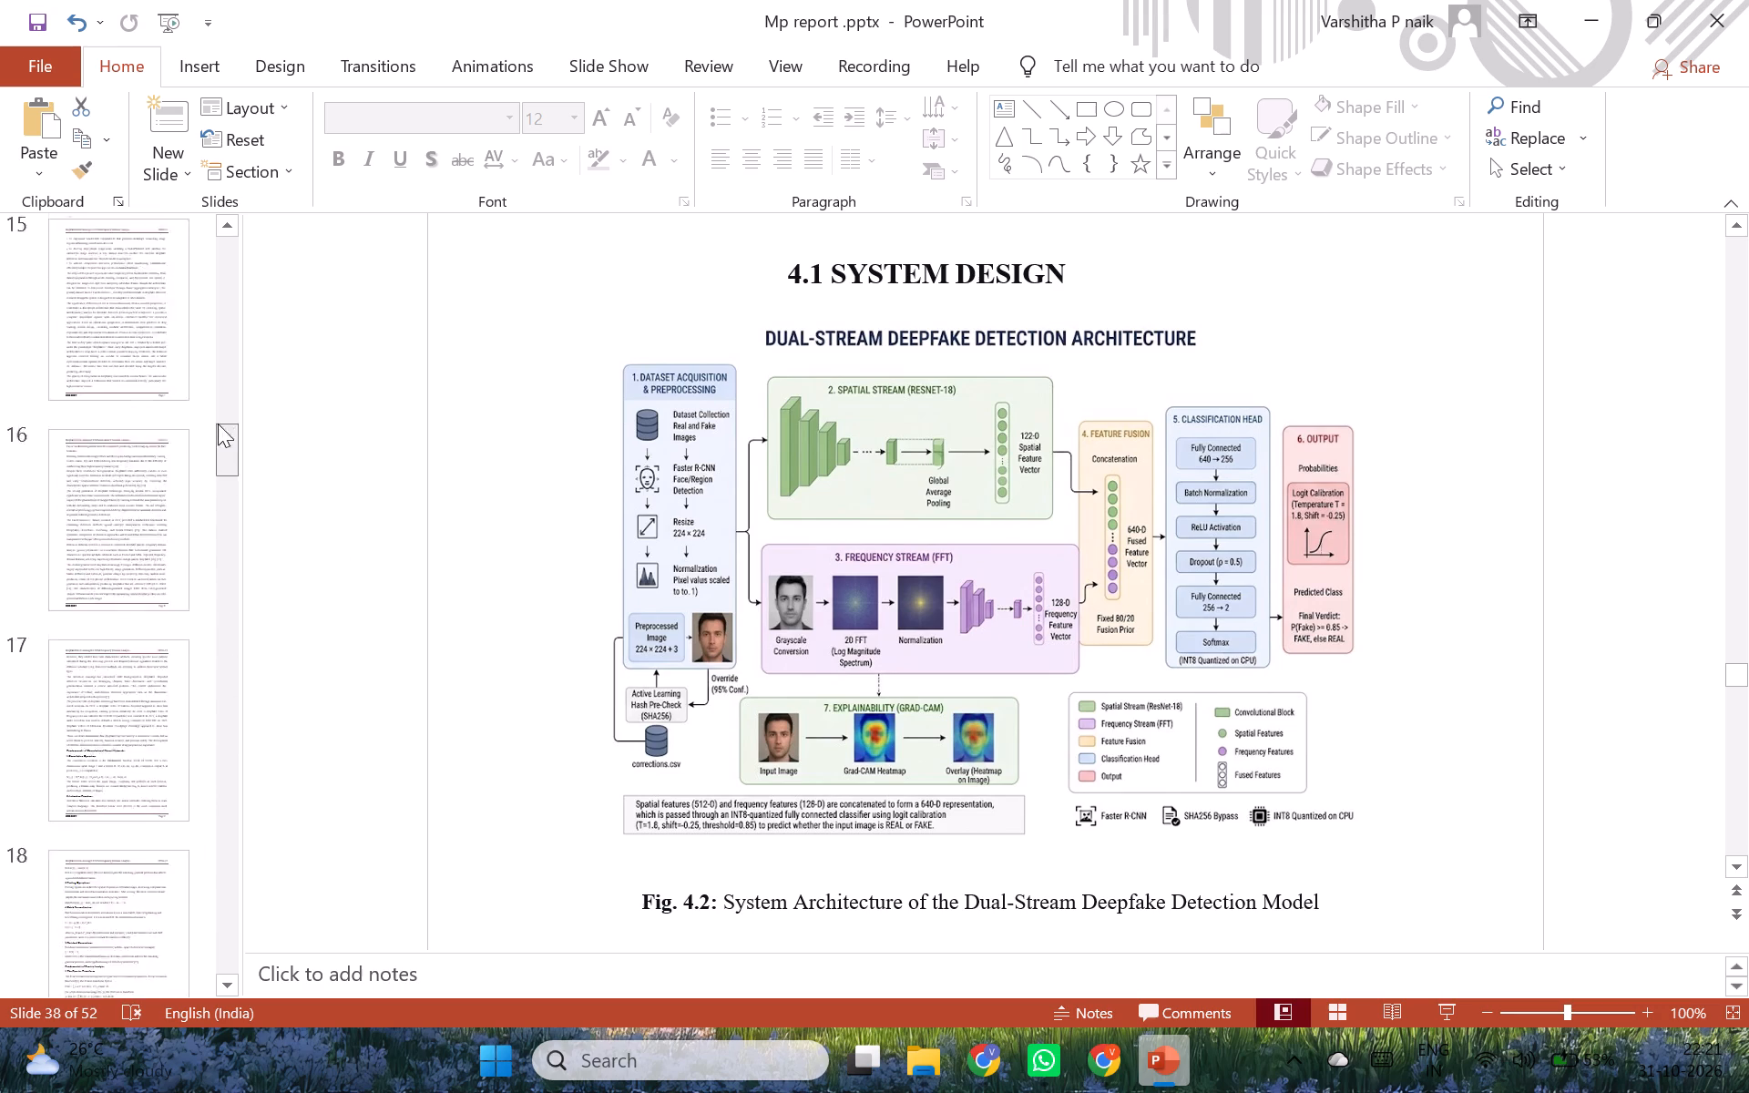
drag(218, 424, 223, 336)
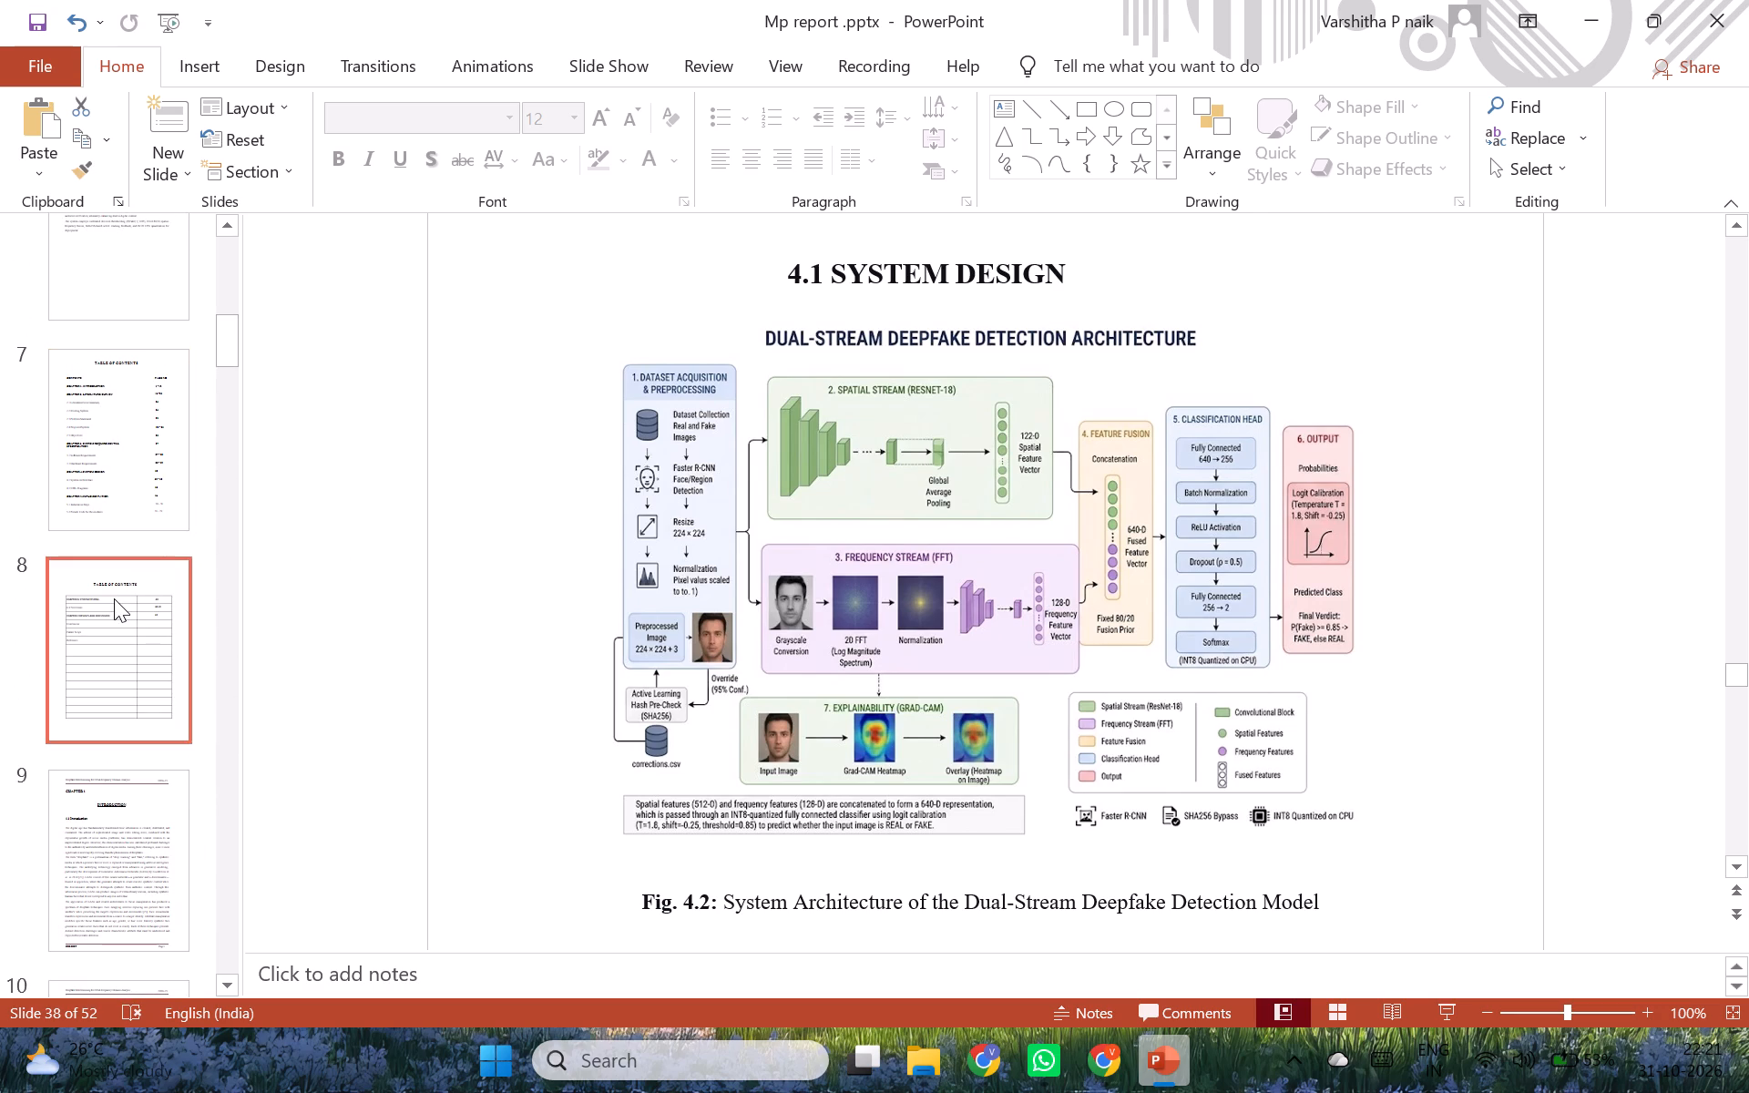
click(114, 598)
click(628, 730)
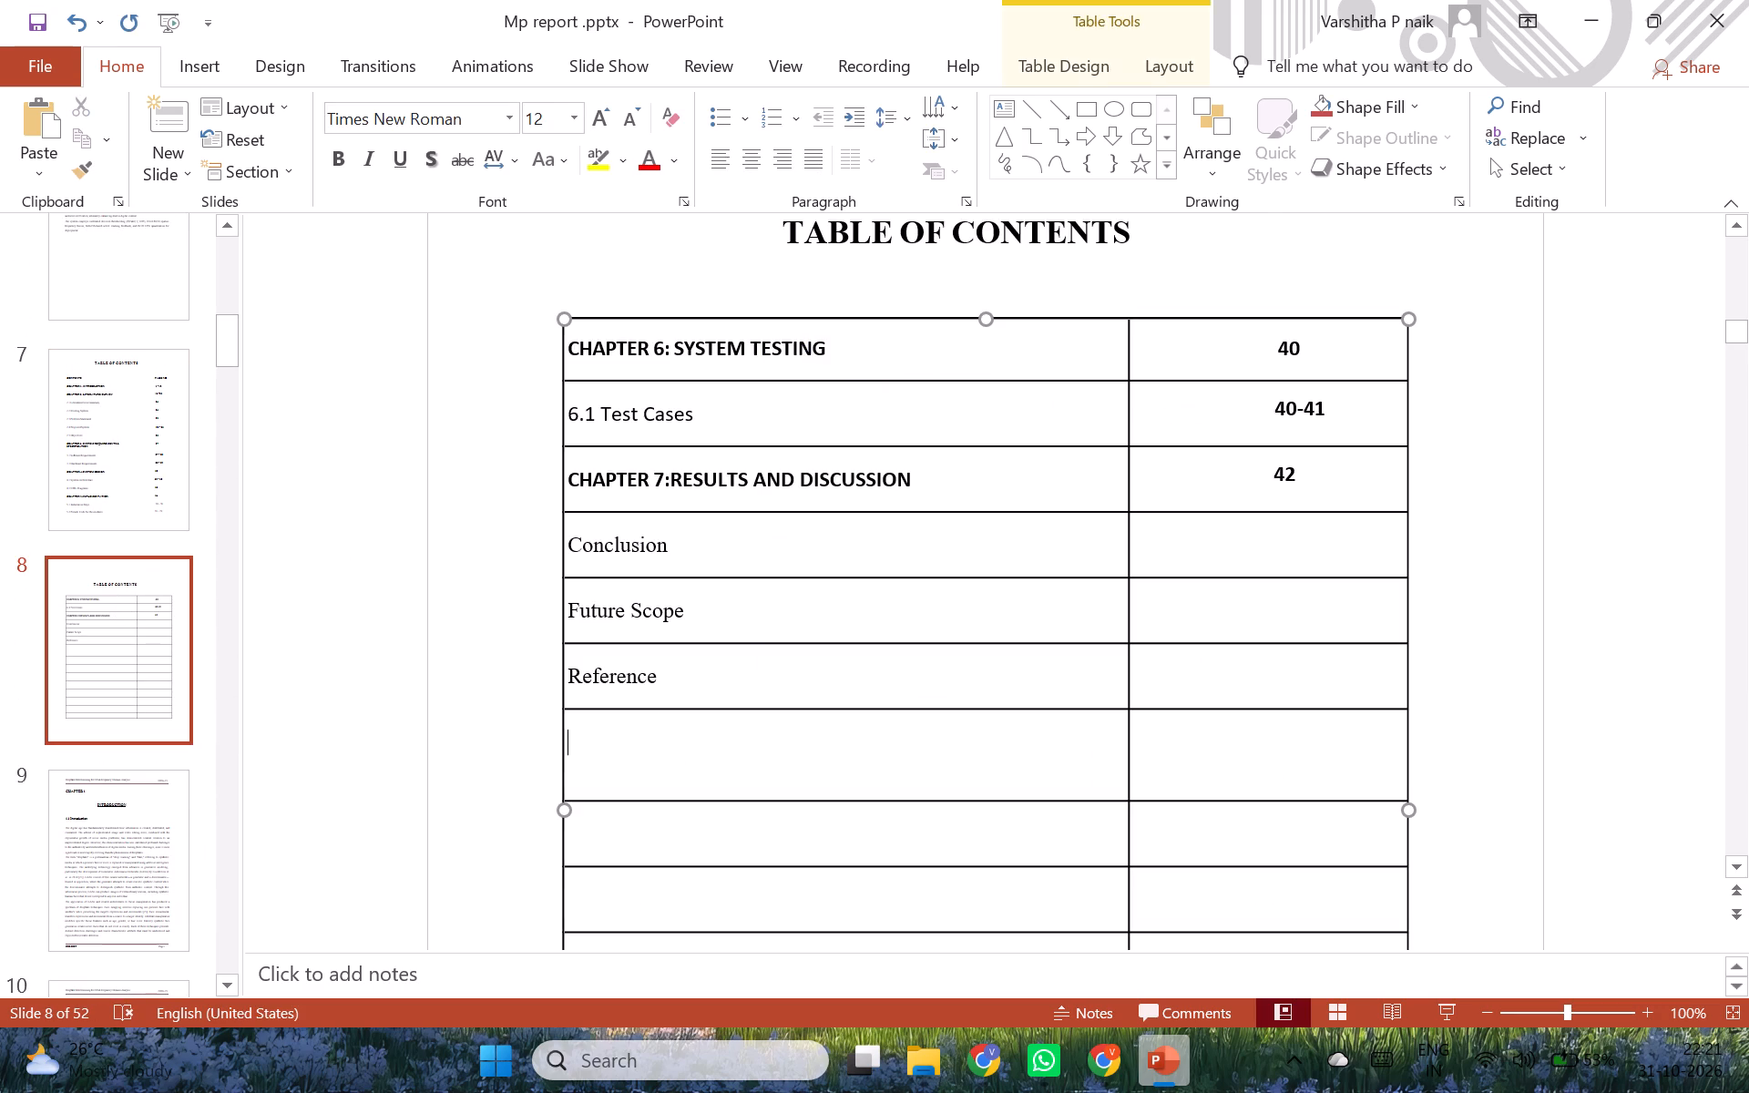
click(452, 766)
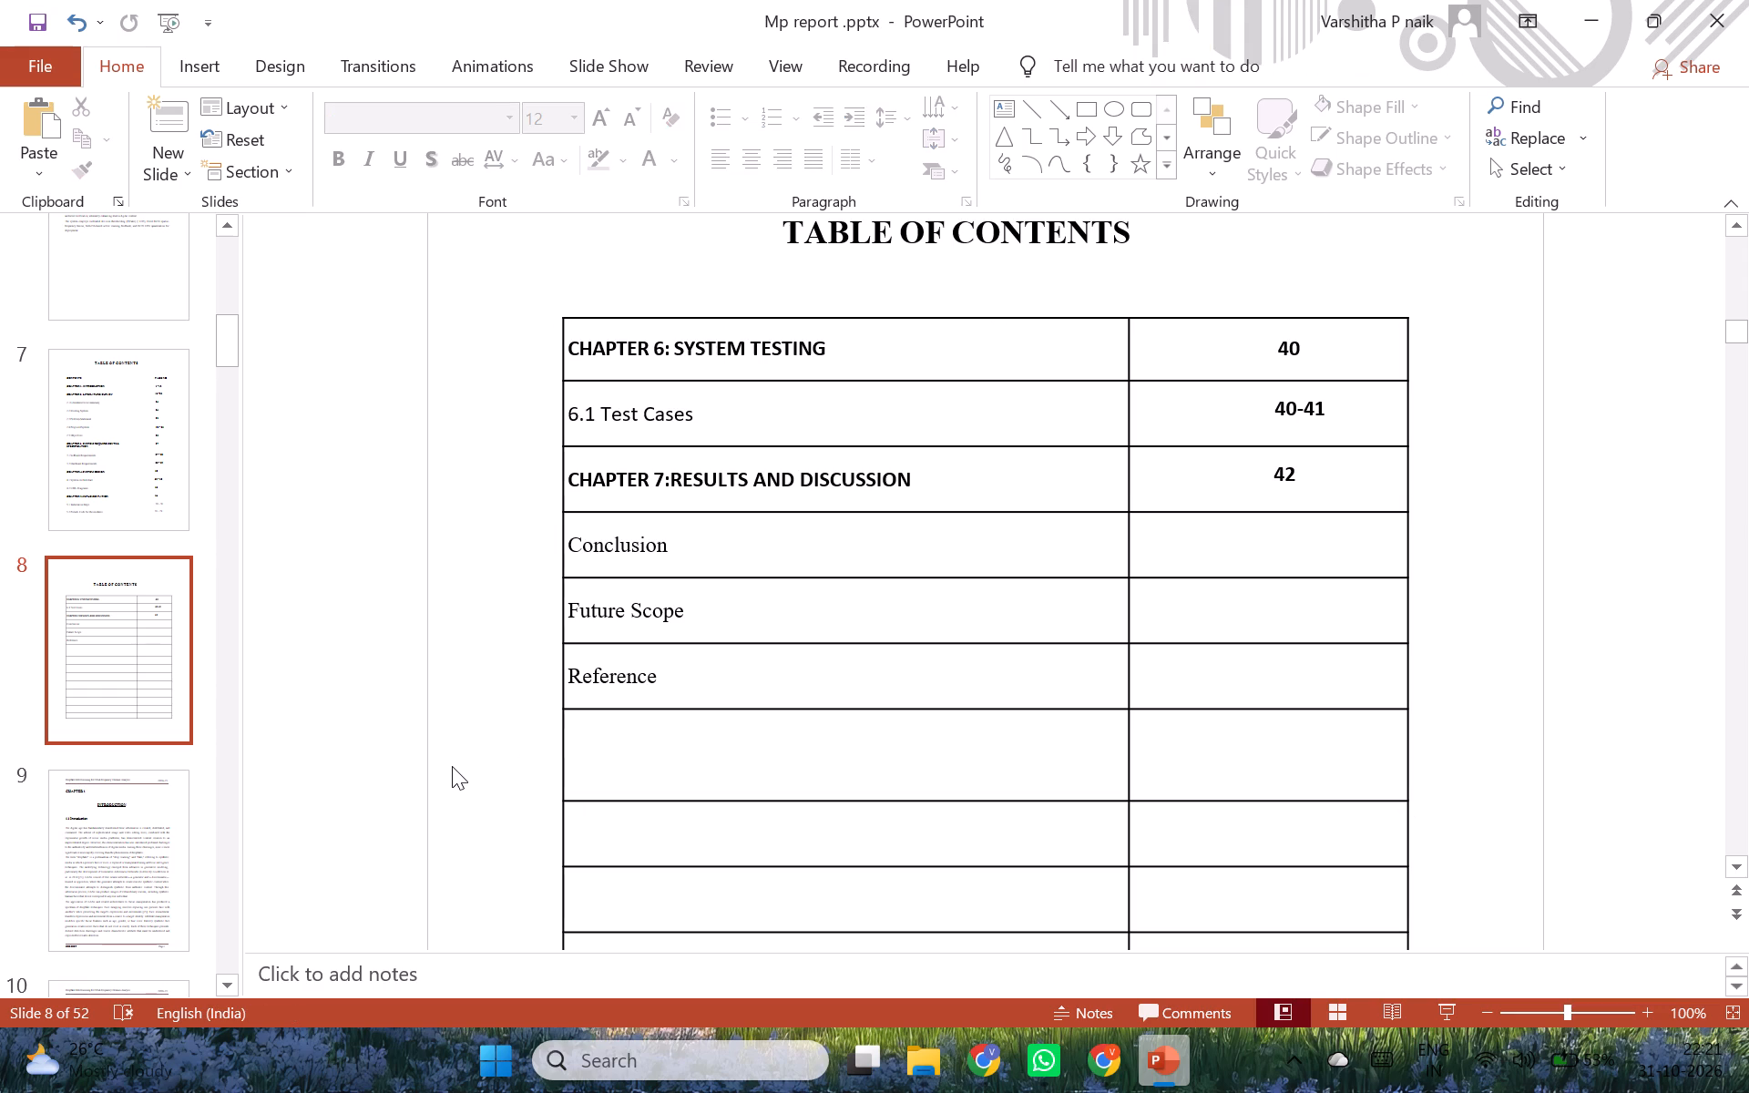
scroll(644, 766, down, 1)
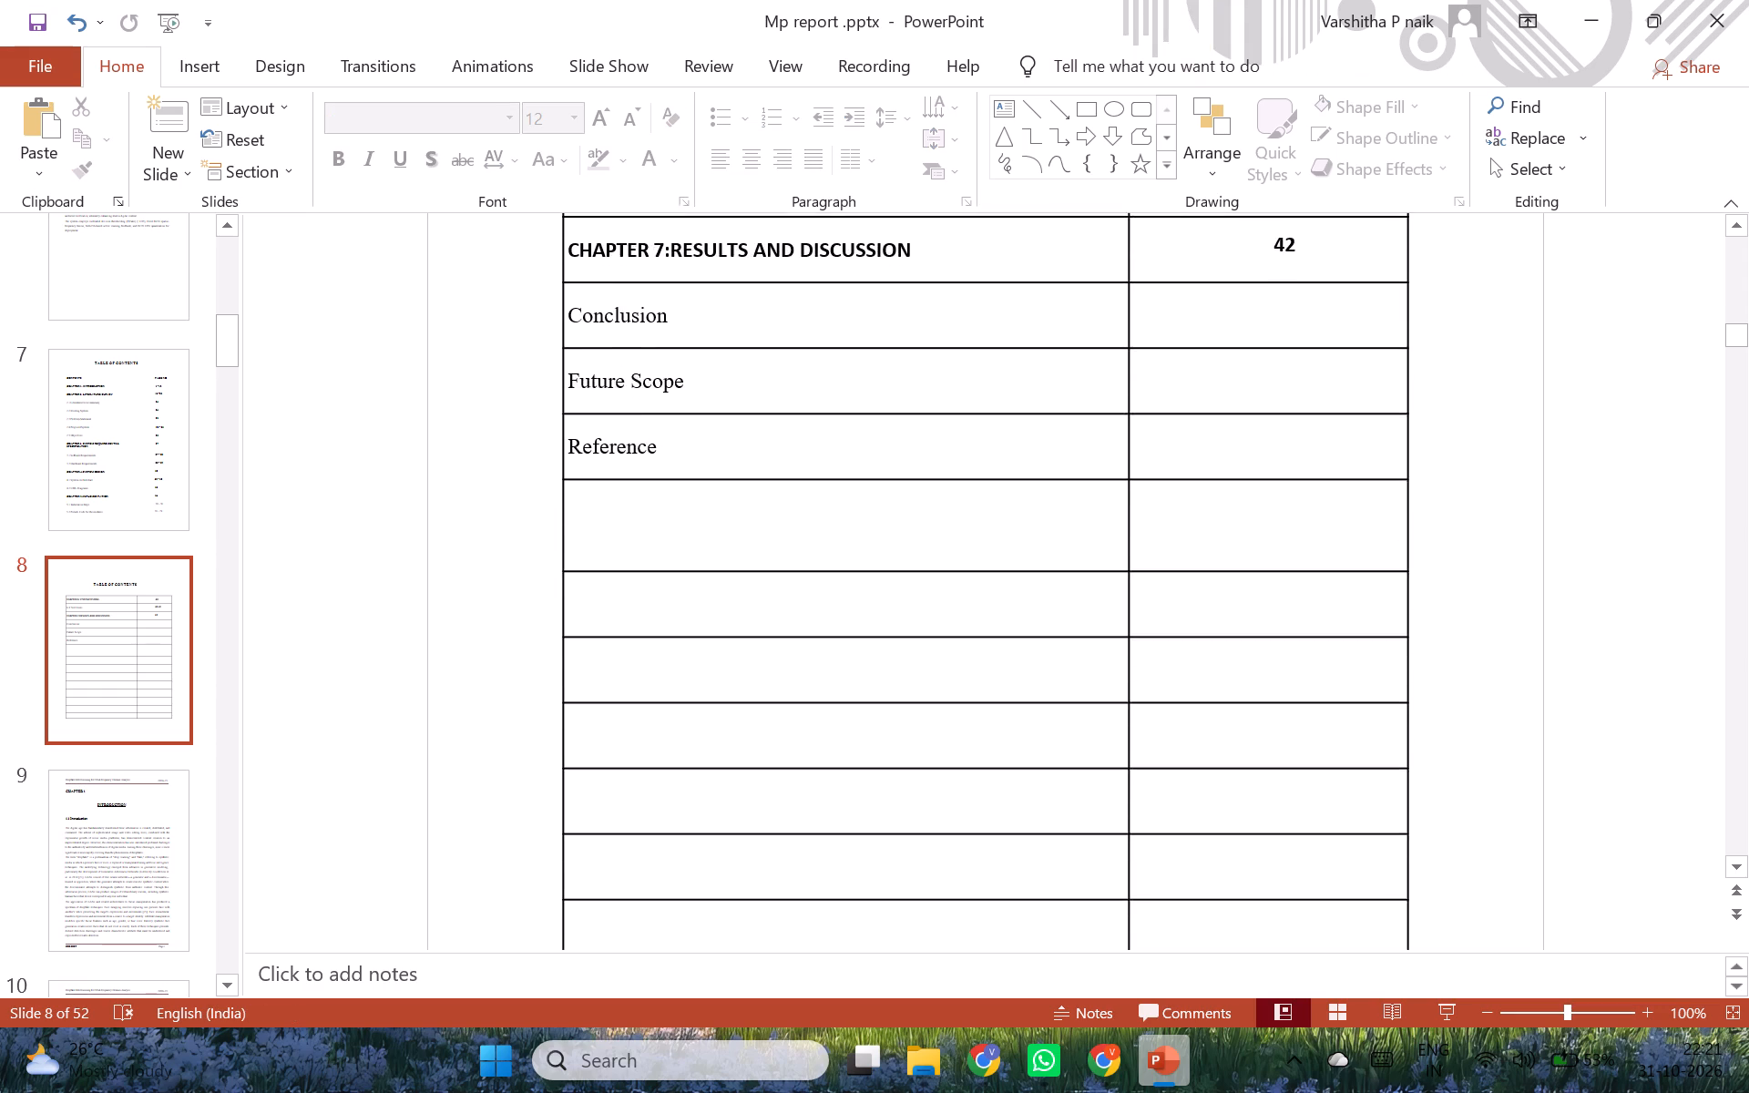
scroll(644, 766, down, 1)
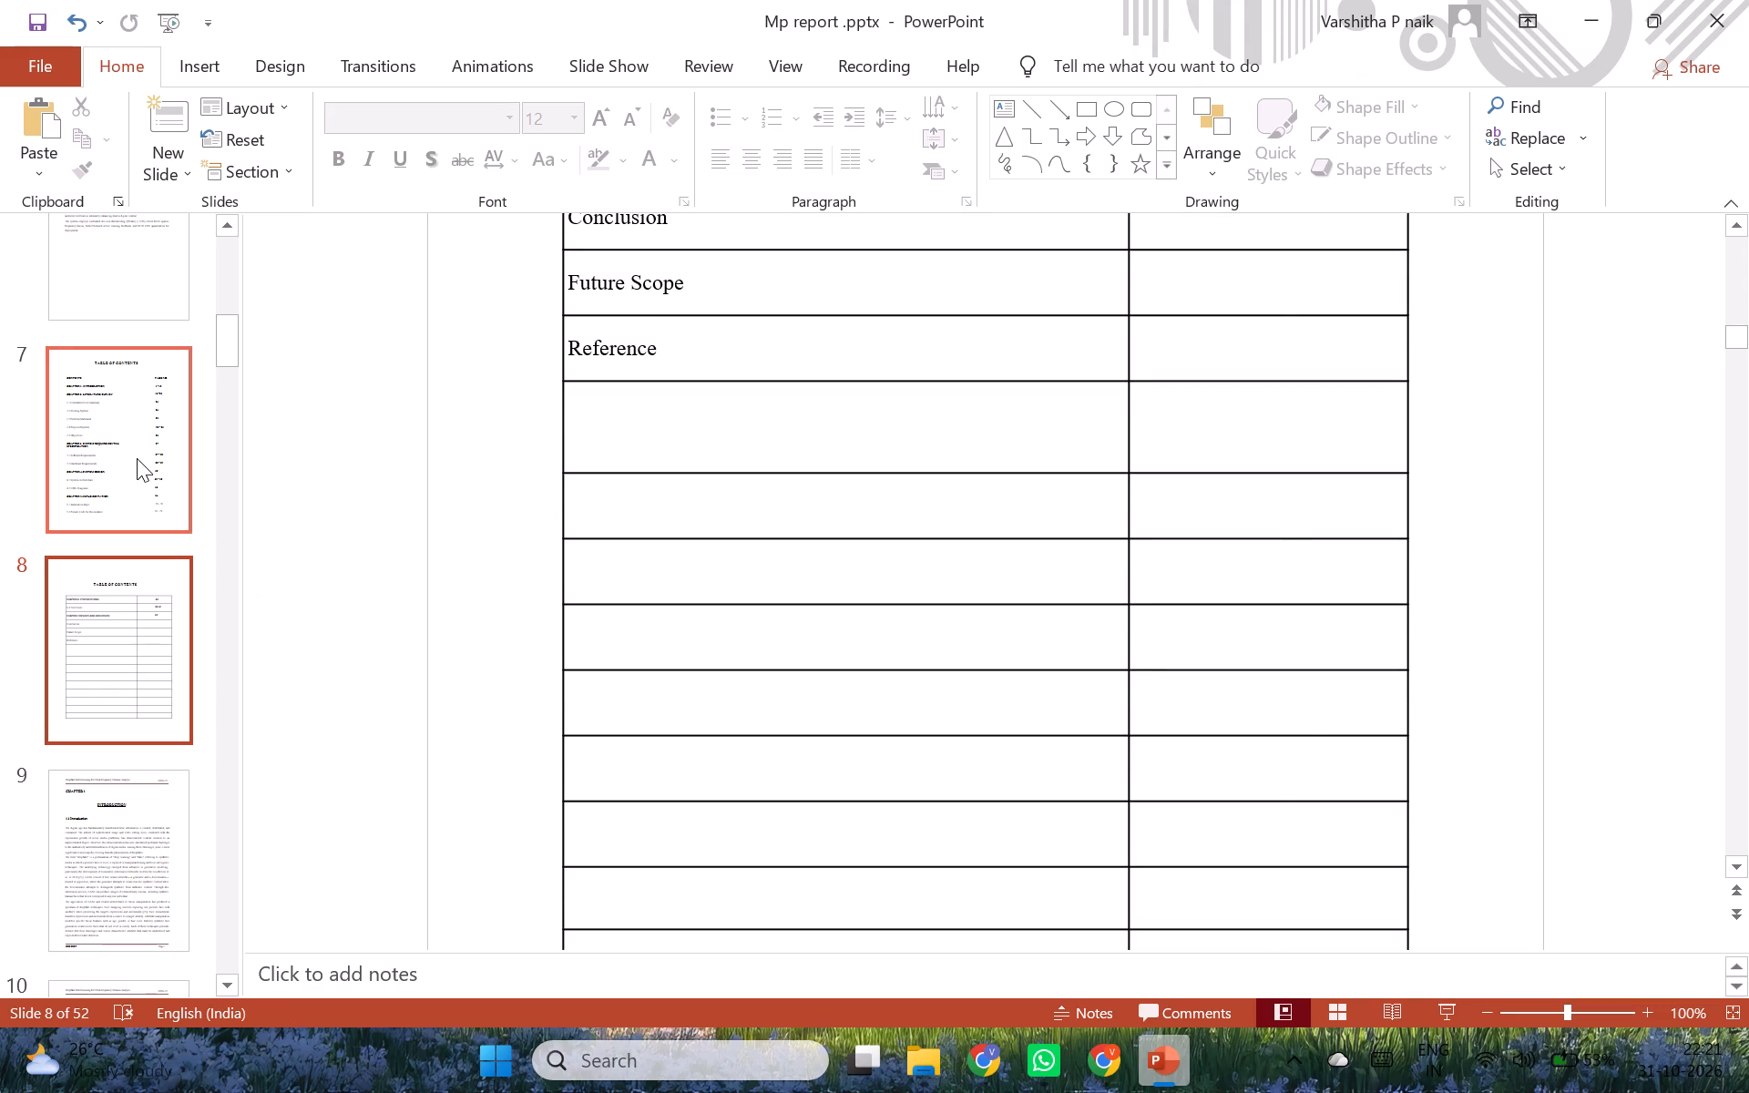
Apply the unshaded table style with black gridlines around every cell to the contents table on slide 7.
click(137, 458)
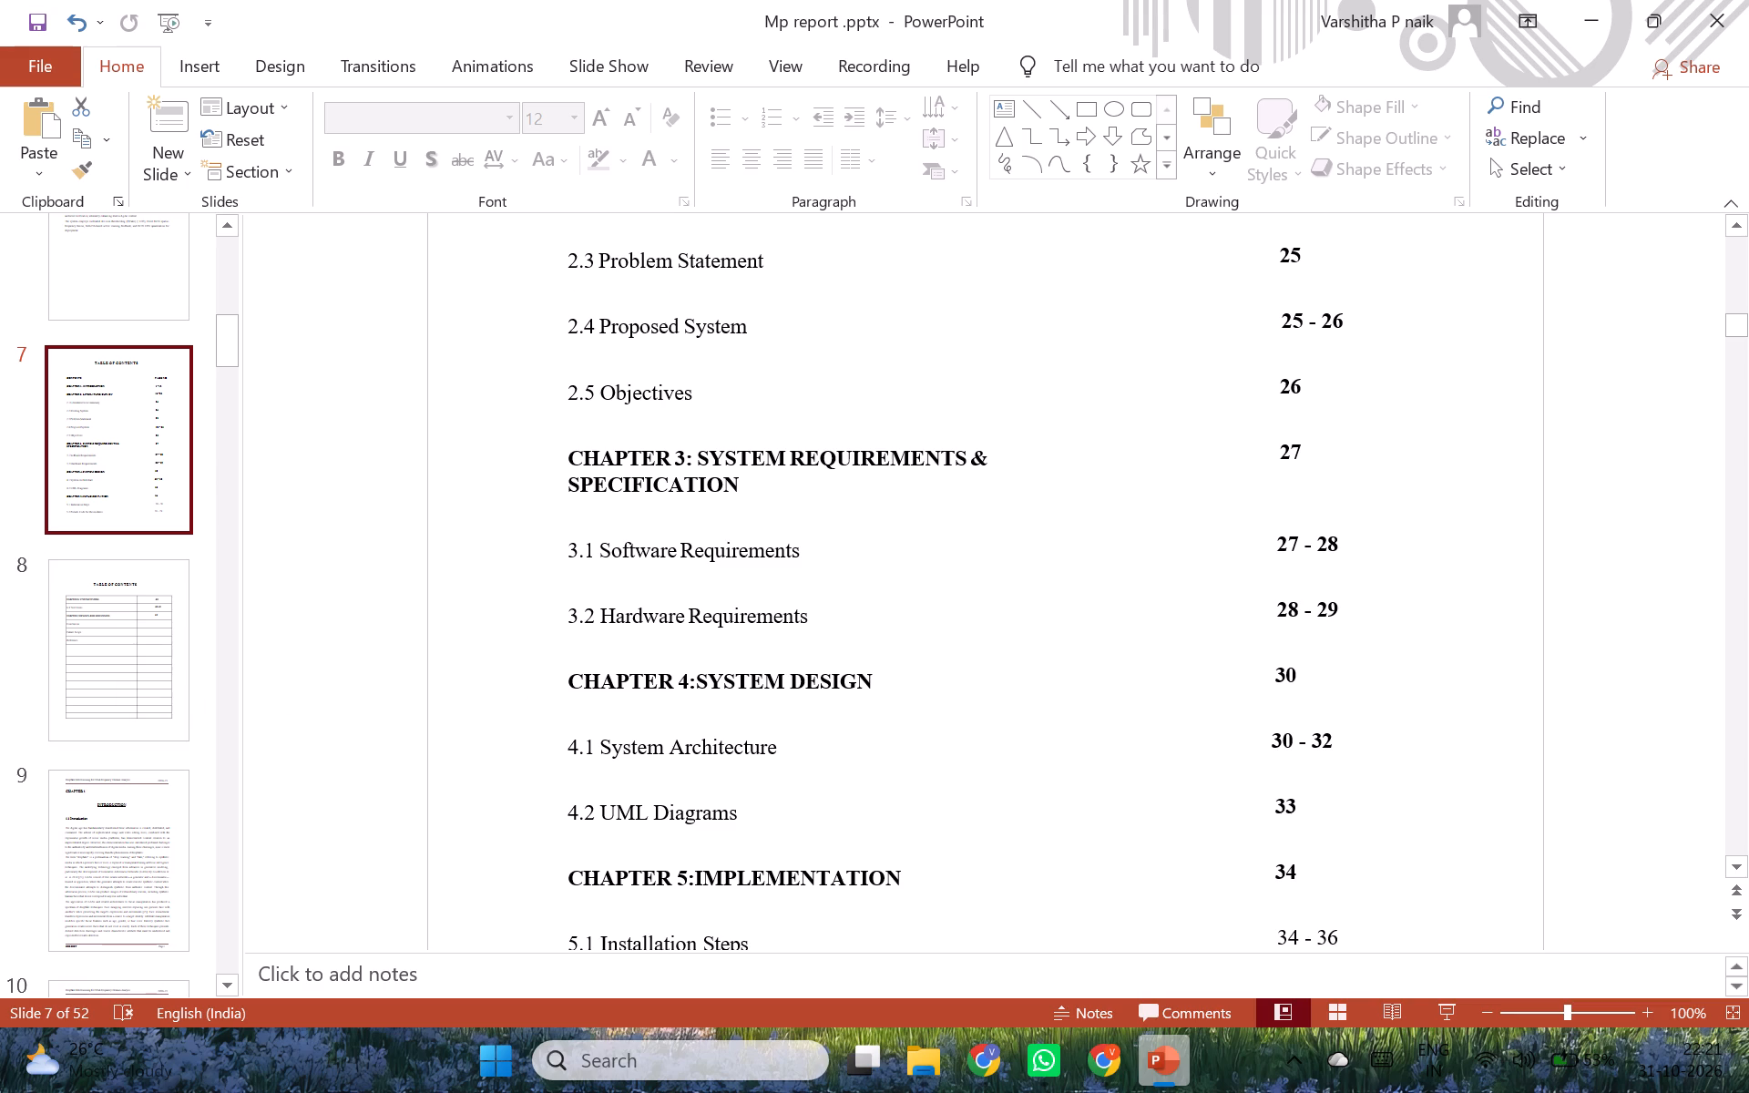
ctrl+scroll(925, 599, down, 4)
ctrl+scroll(925, 599, up, 1)
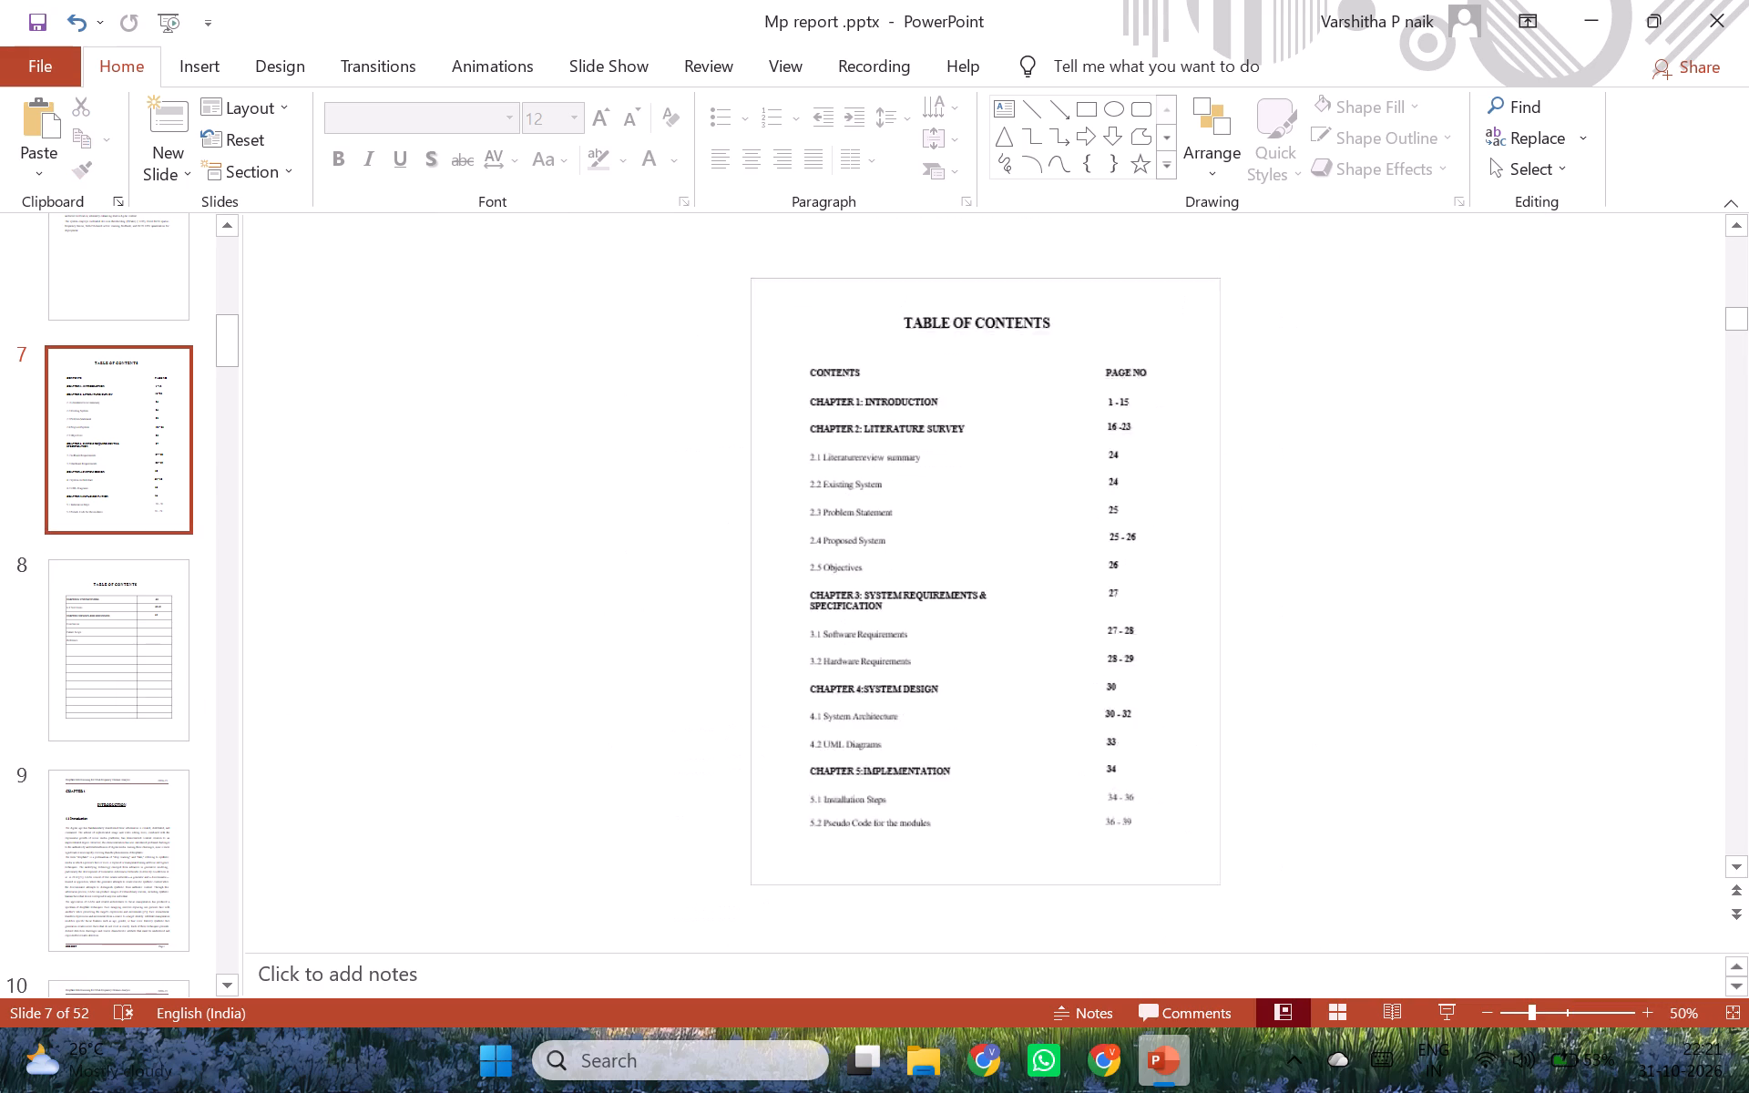
ctrl+scroll(925, 599, up, 2)
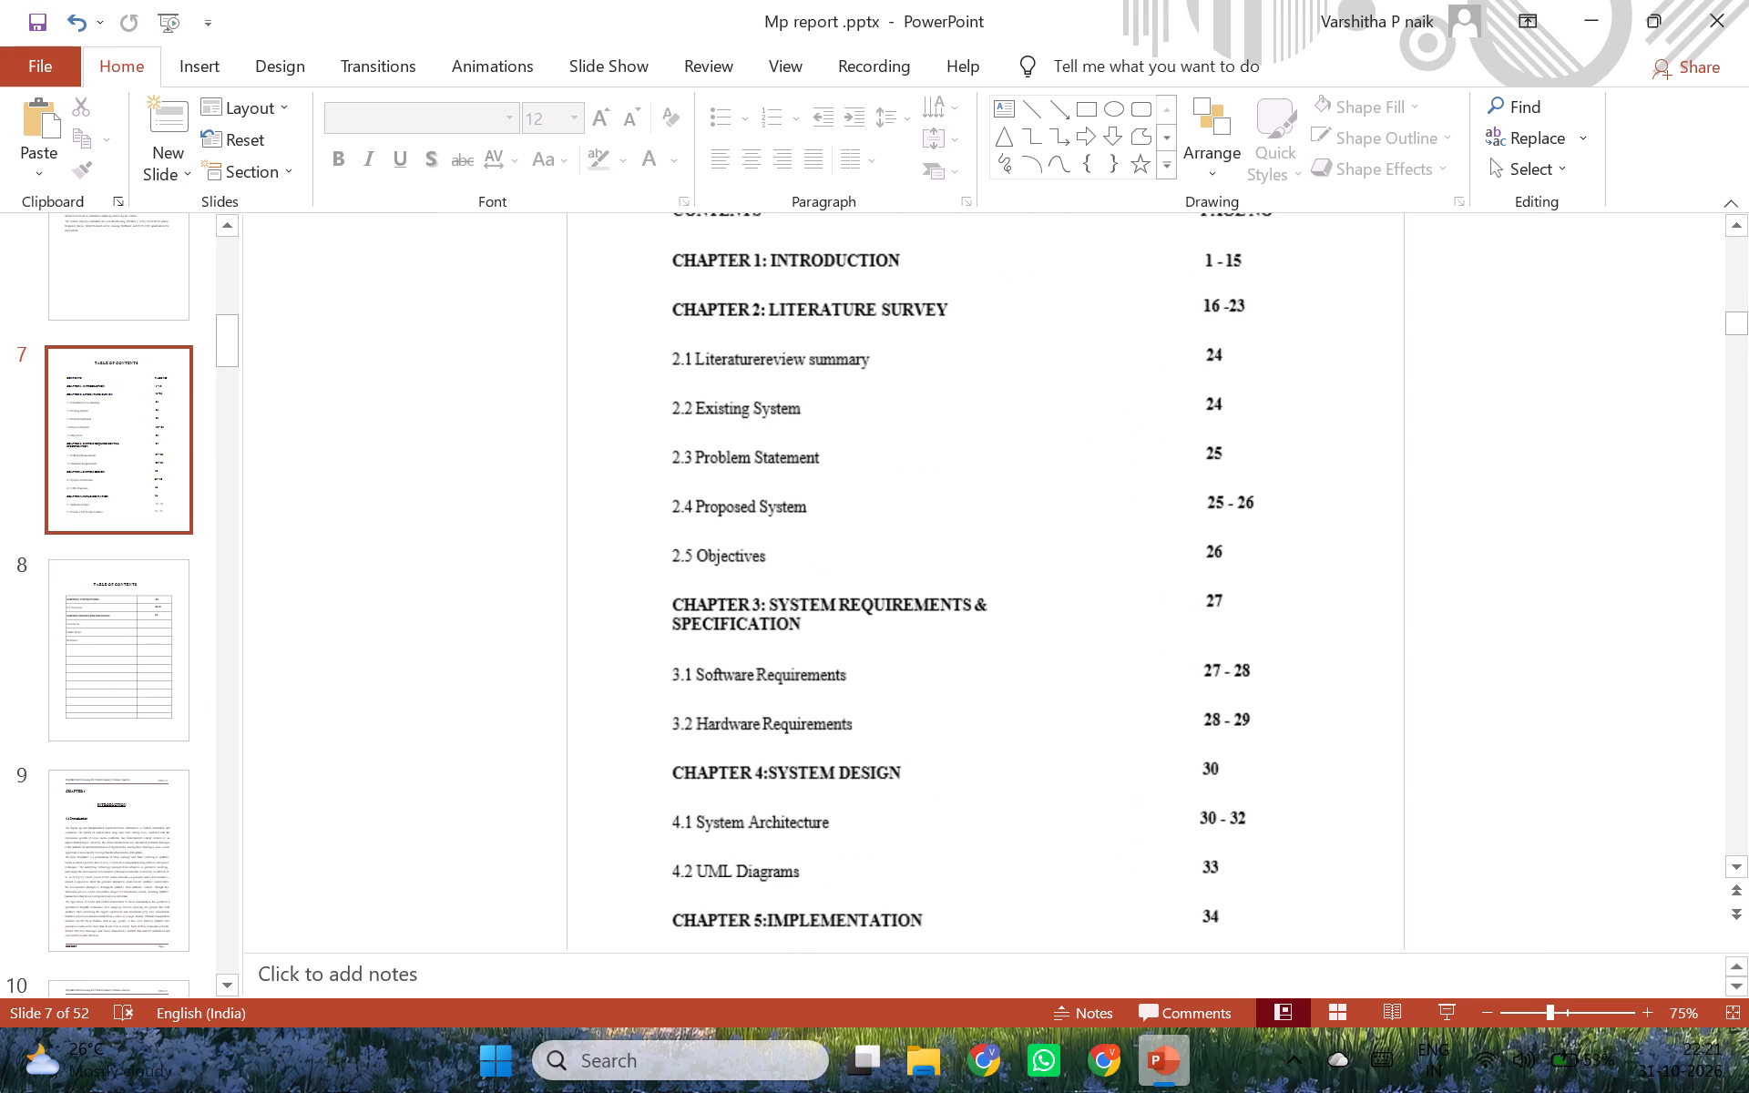
ctrl+scroll(925, 599, down, 1)
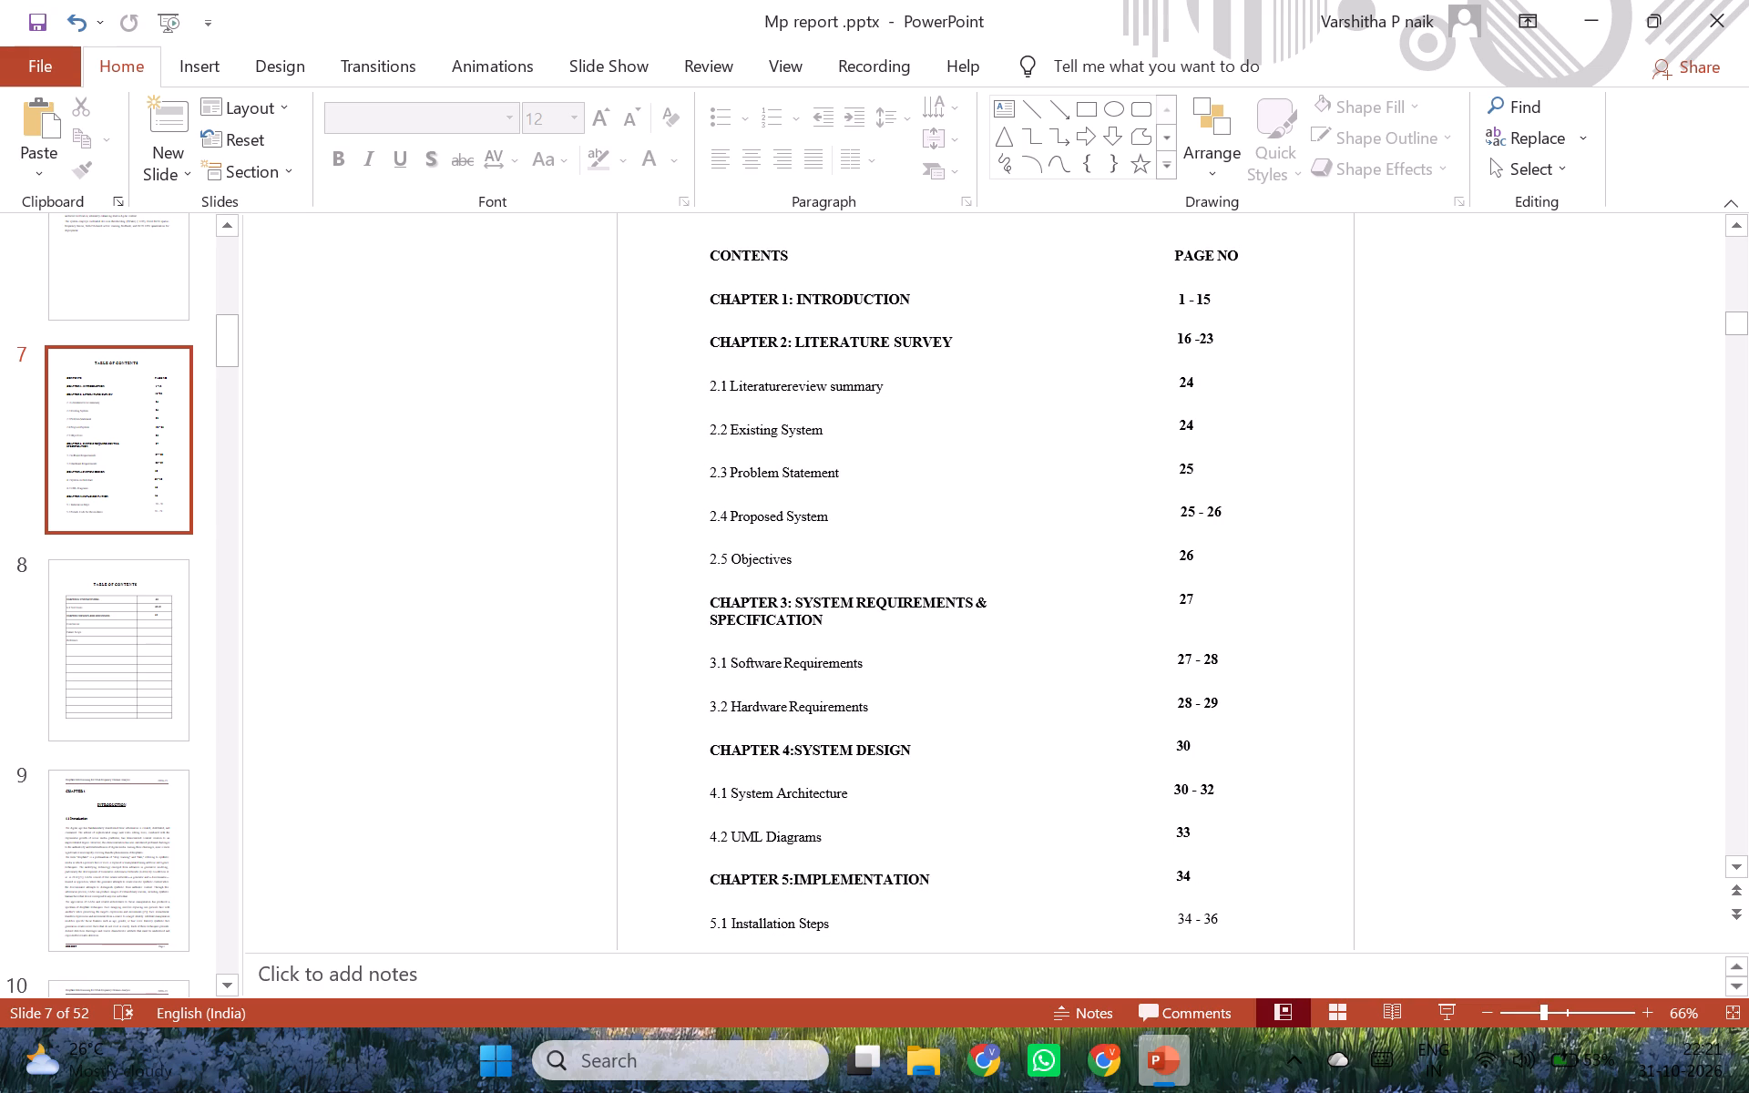
ctrl+scroll(925, 599, down, 1)
click(925, 599)
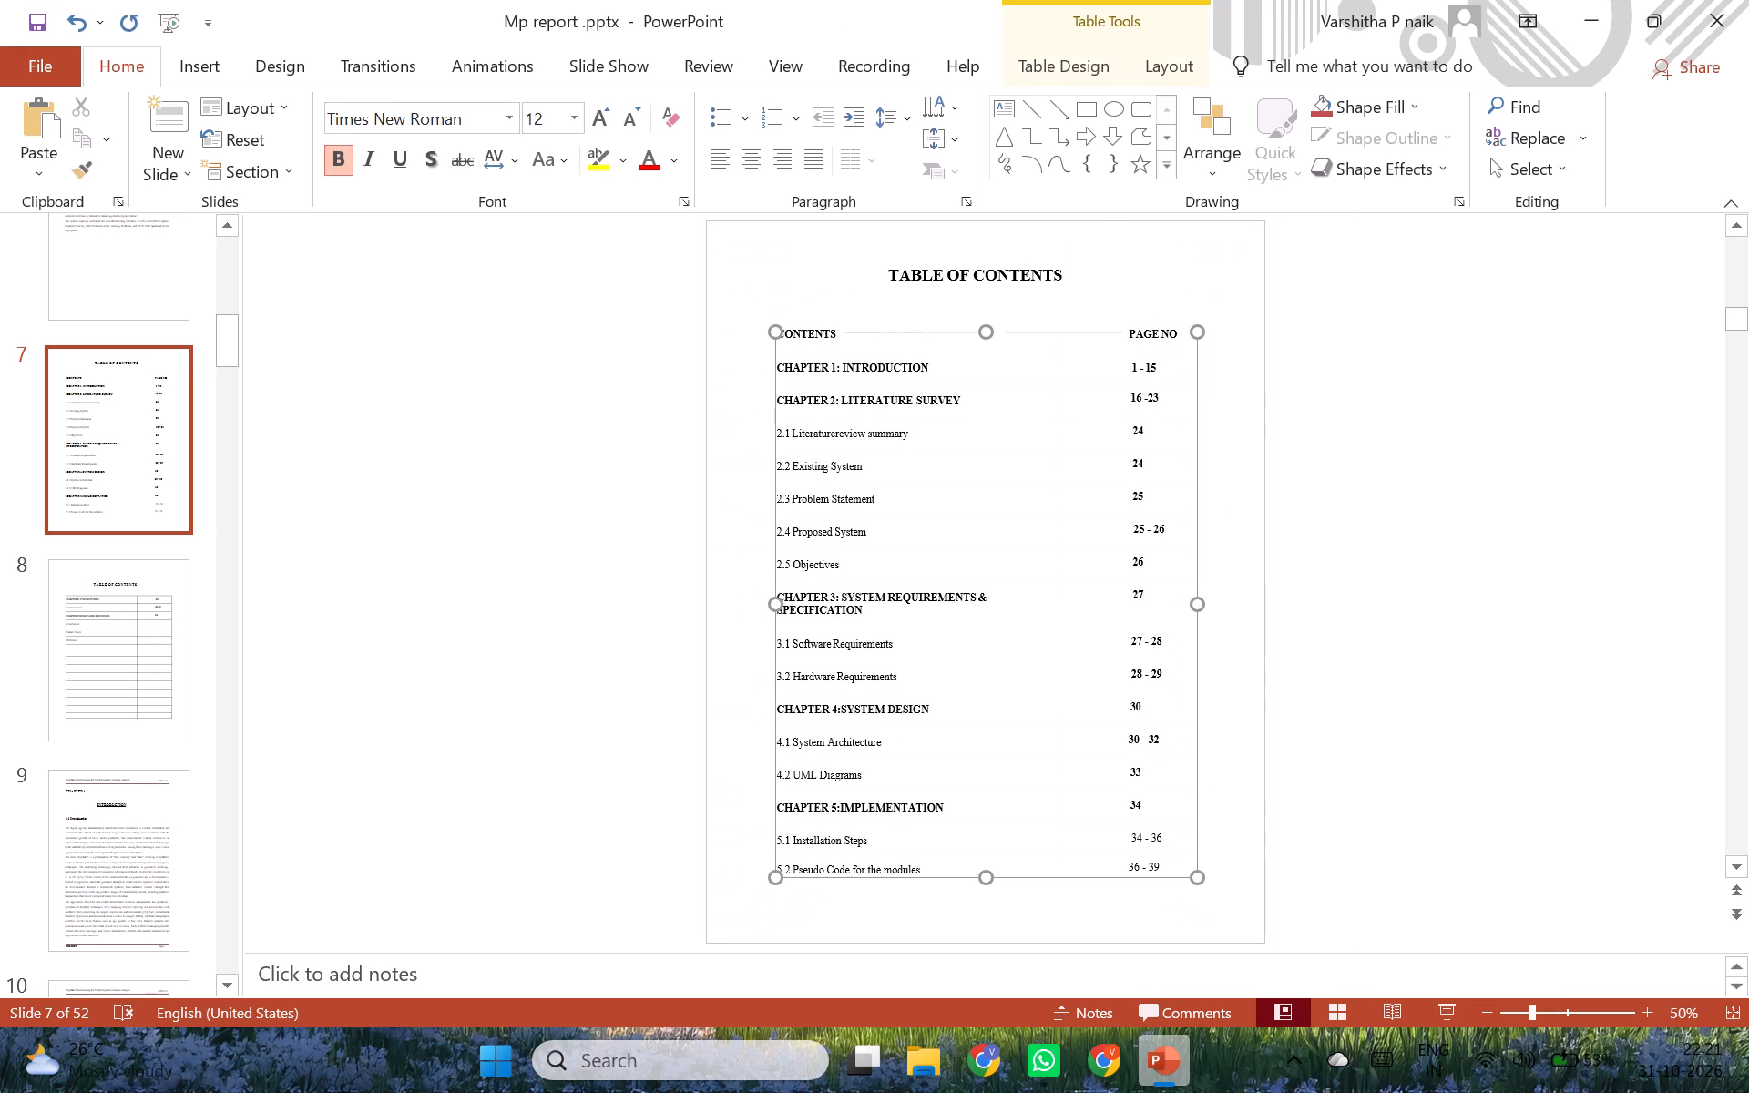
click(1064, 70)
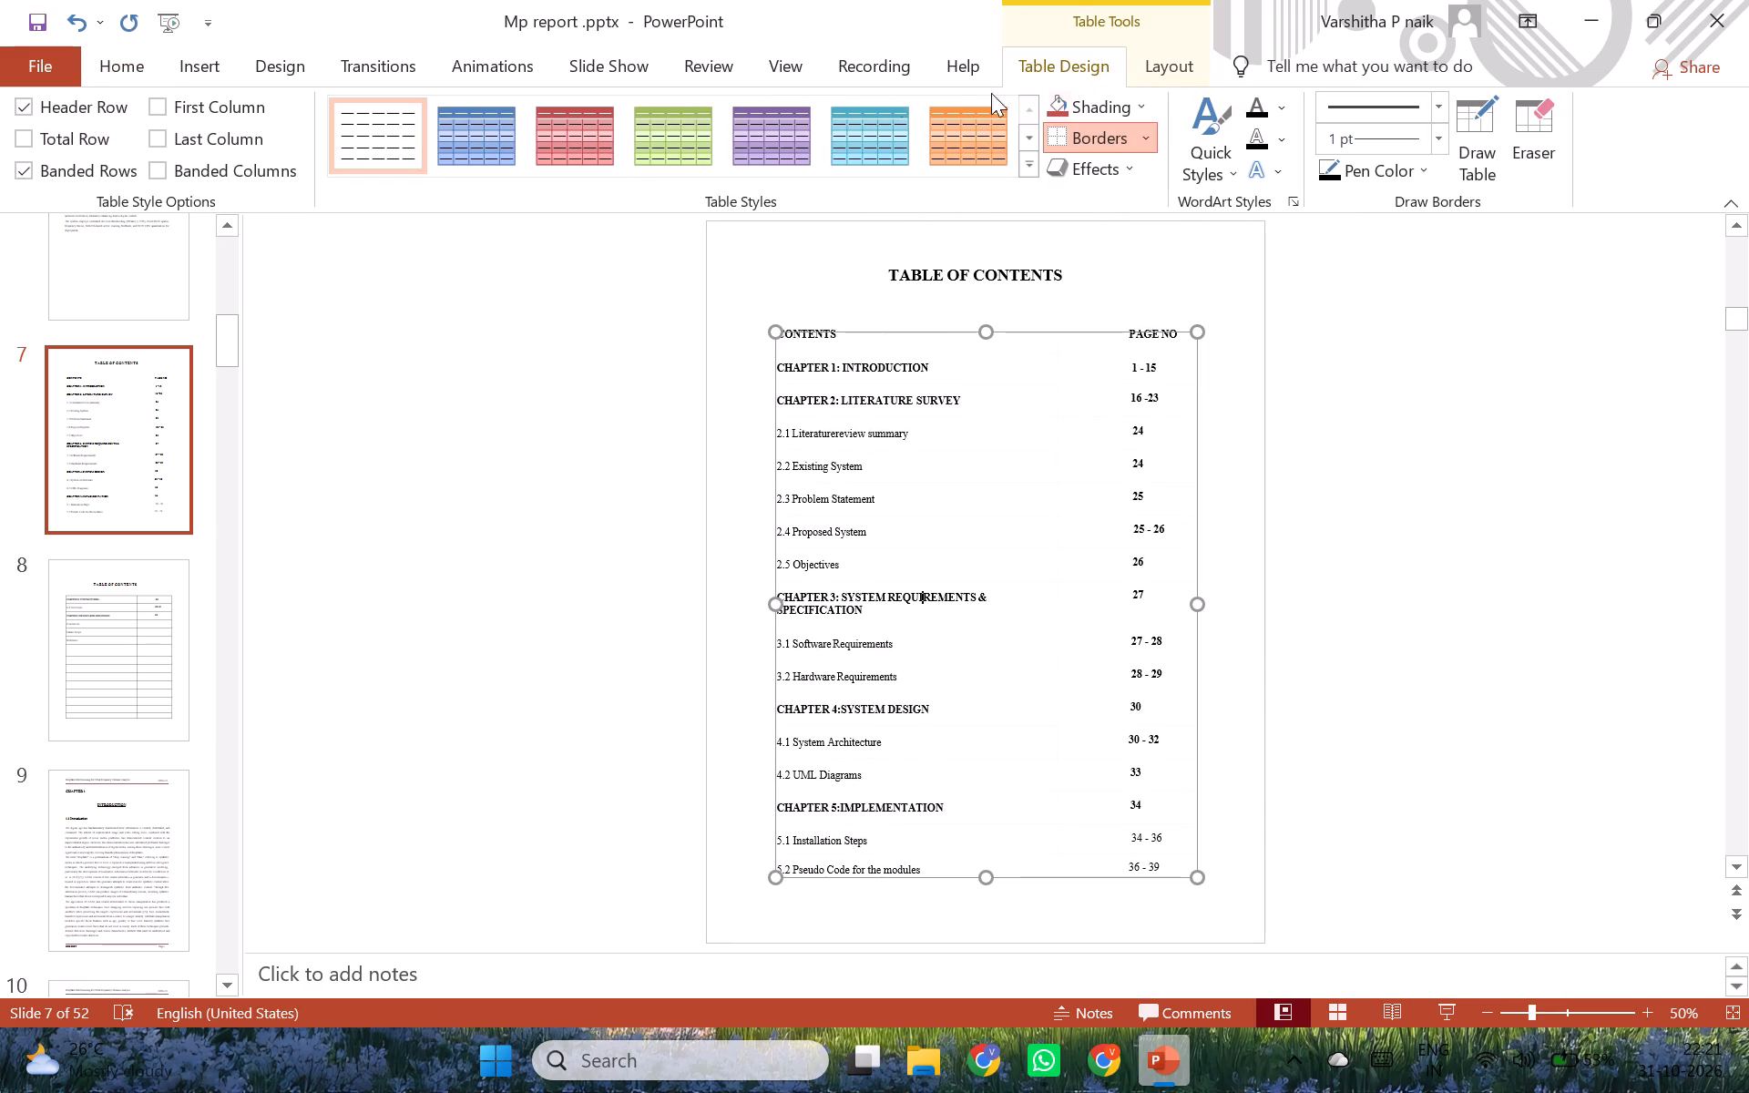
click(1024, 168)
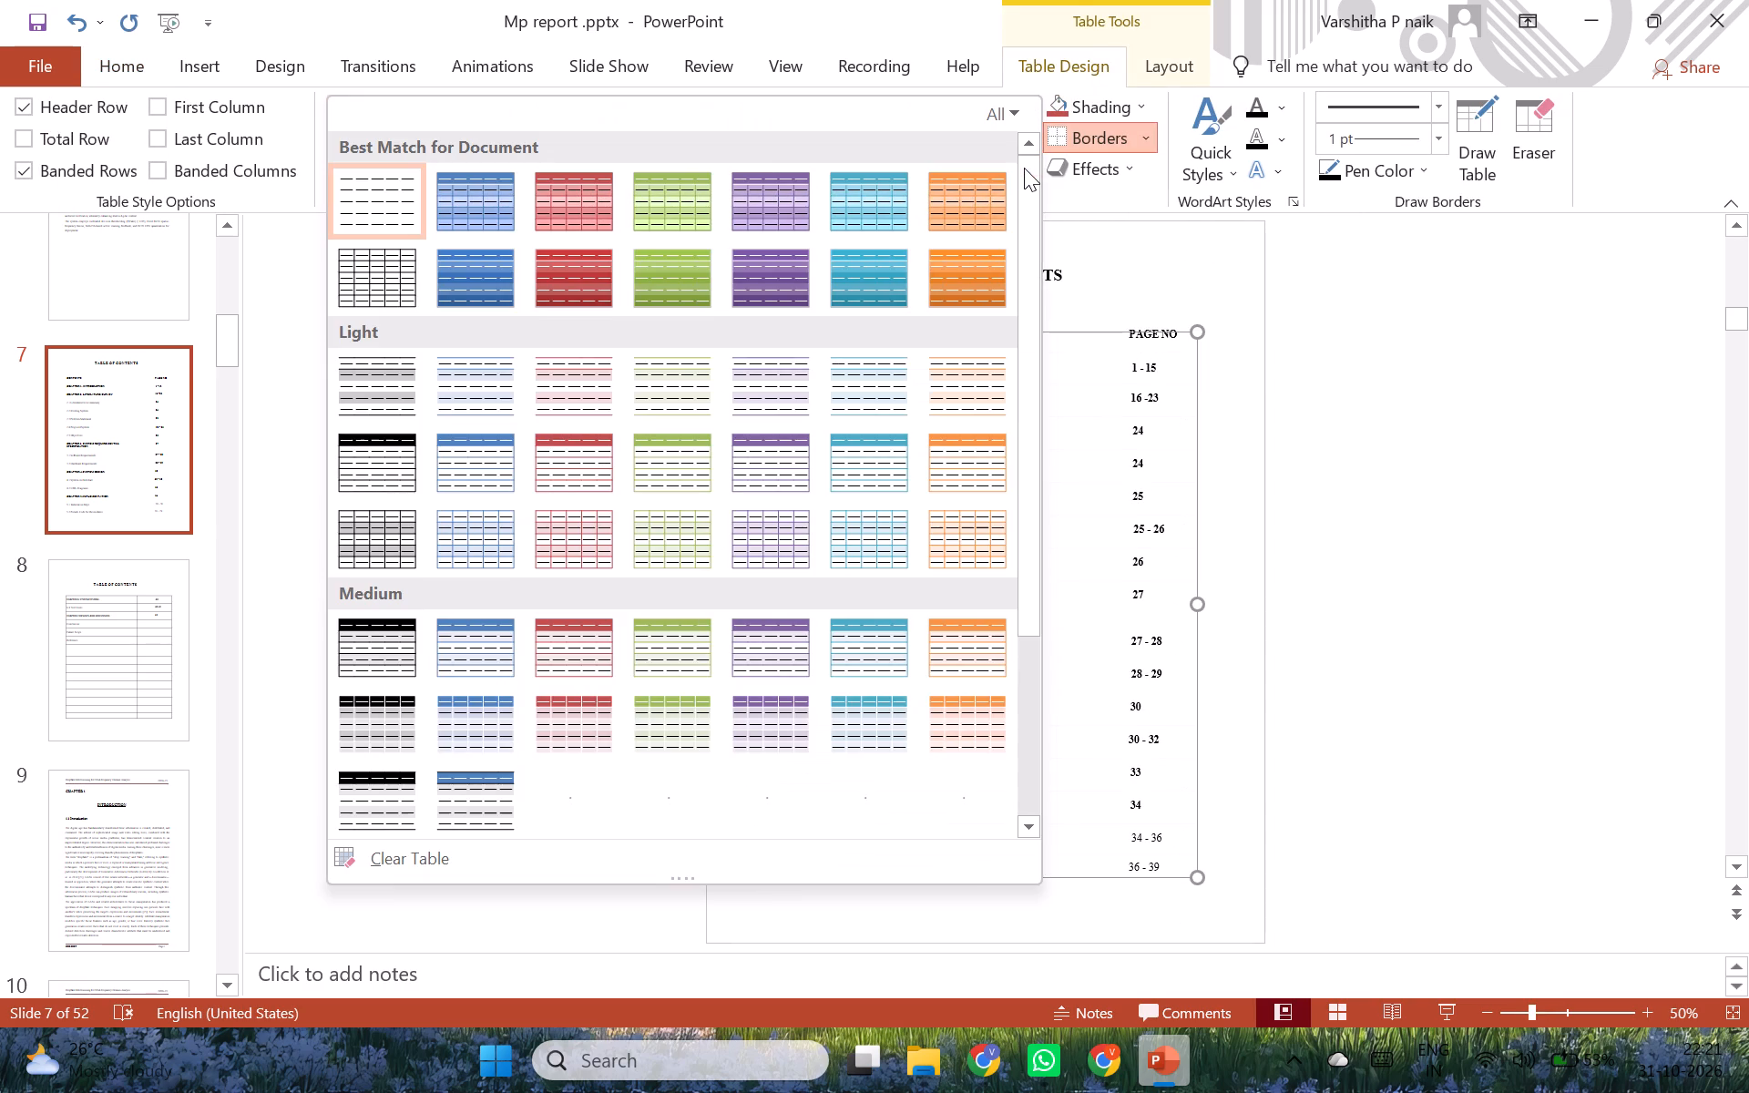
click(398, 281)
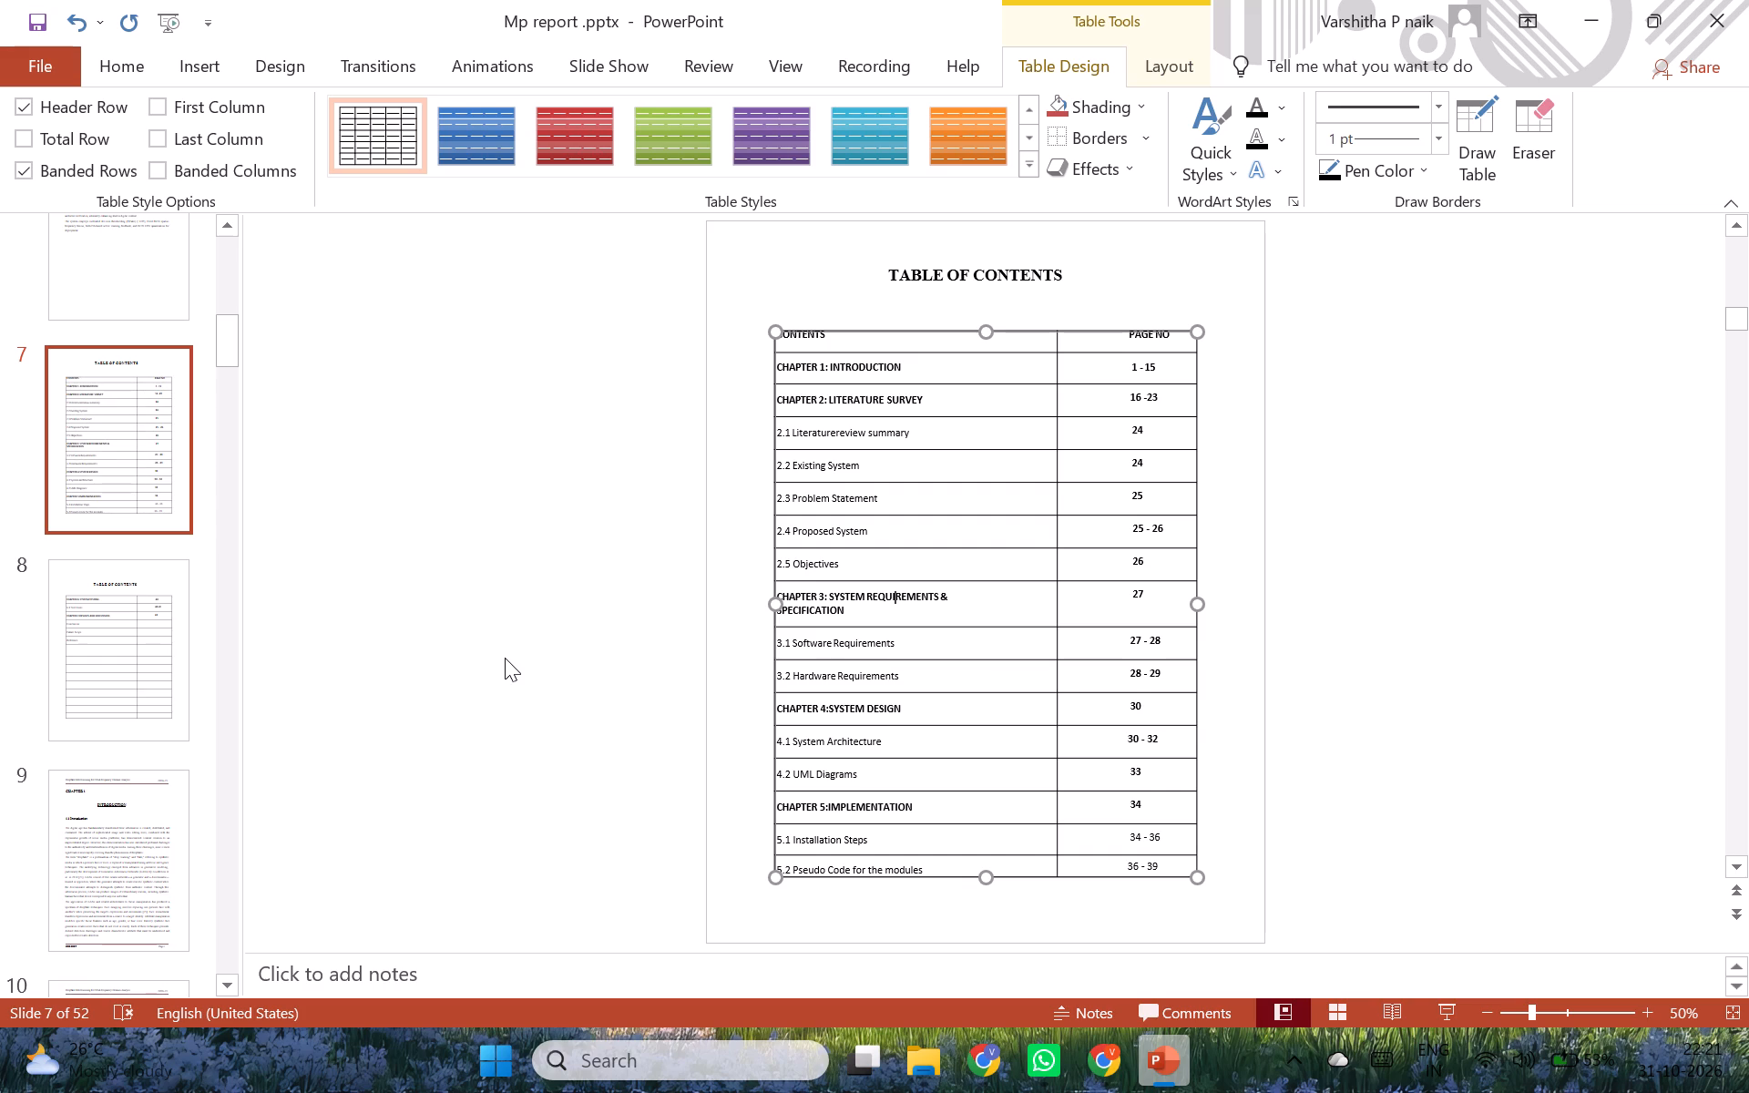
Examine the gridlined contents table on slide 7 and compare it with its continuation on slide 8.
ctrl+scroll(739, 672, up, 1)
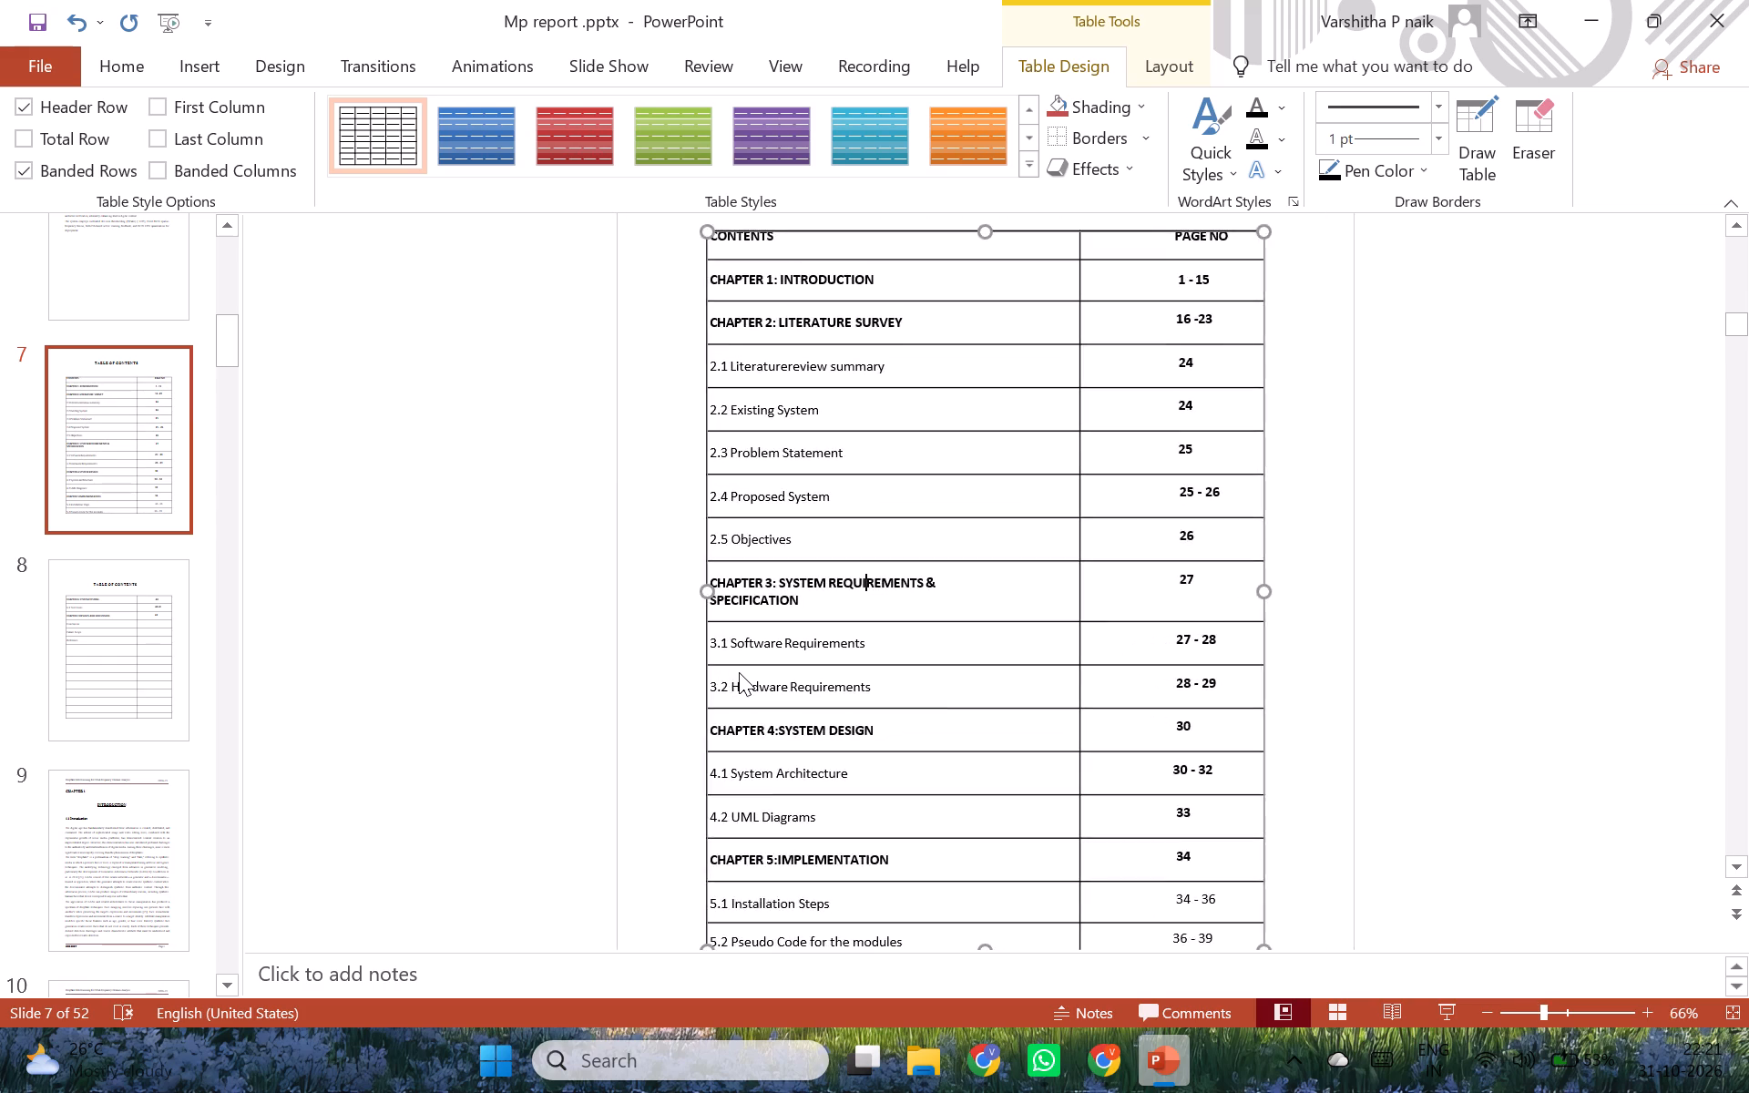
ctrl+scroll(739, 672, up, 1)
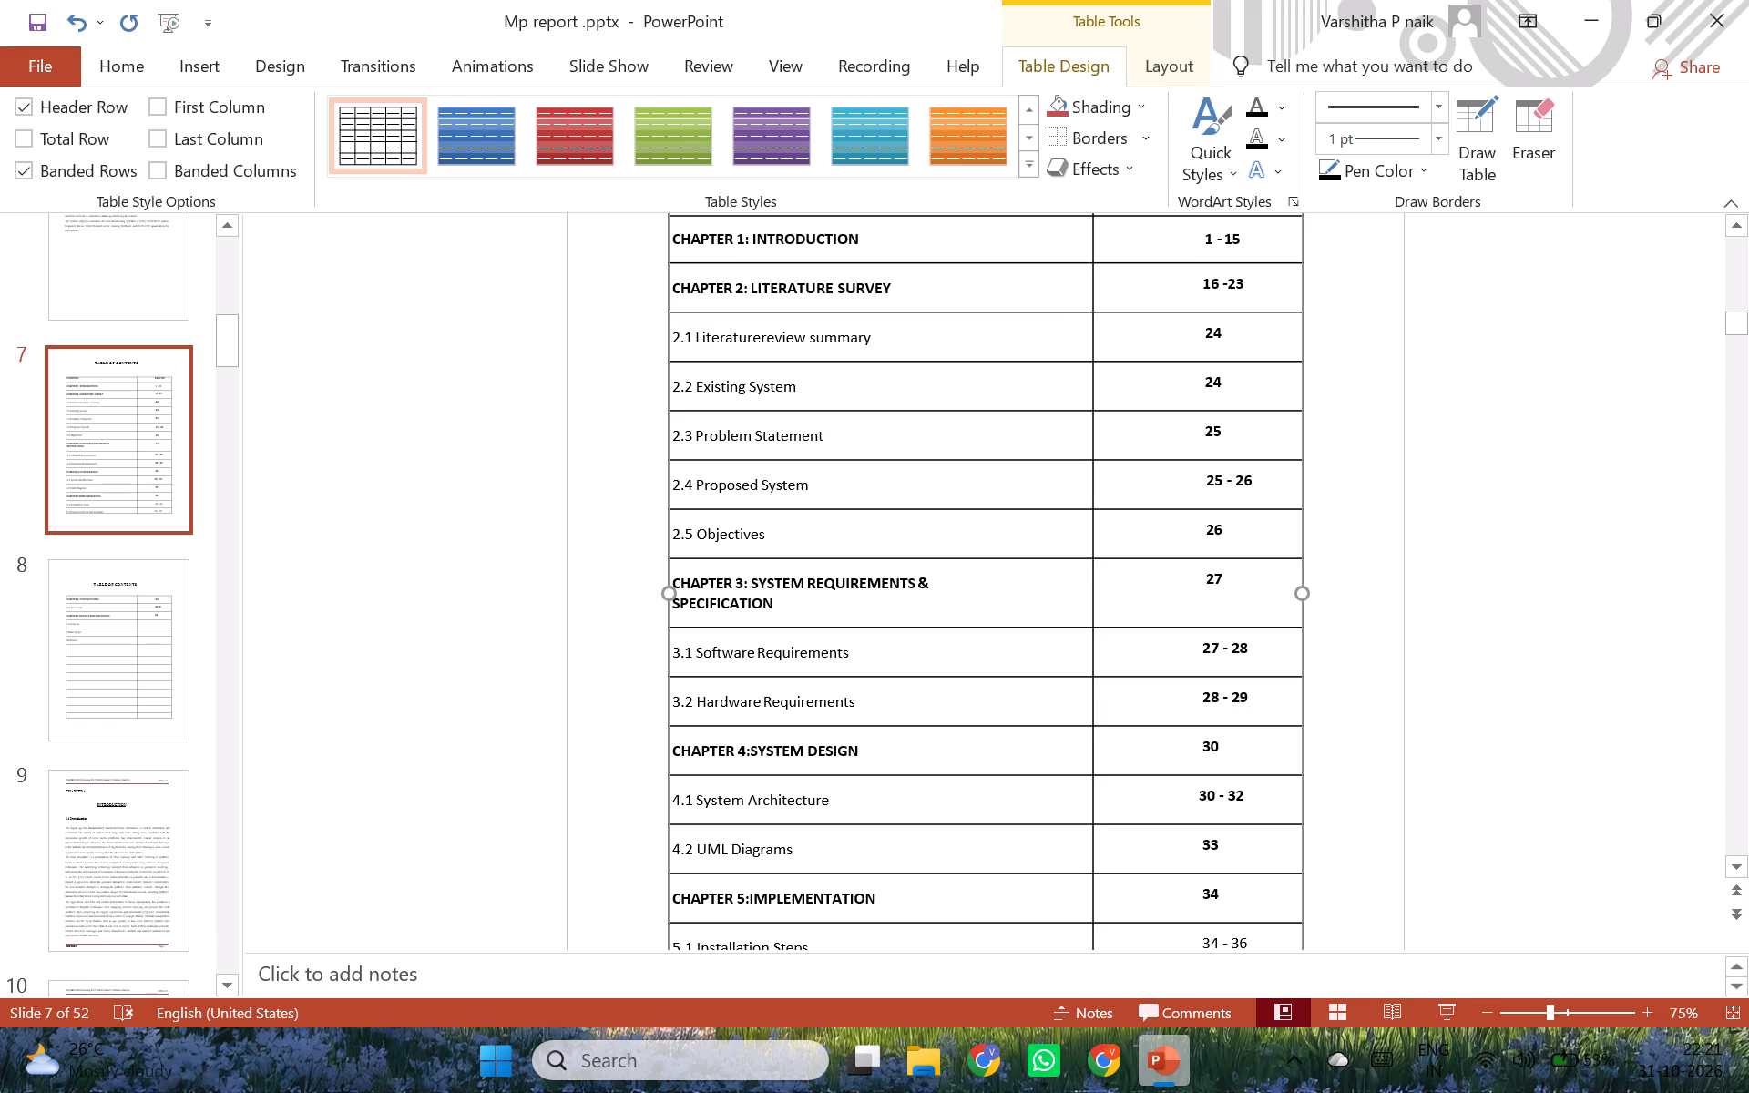
scroll(739, 672, up, 6)
ctrl+scroll(739, 672, down, 1)
ctrl+scroll(739, 672, up, 1)
ctrl+scroll(739, 672, down, 1)
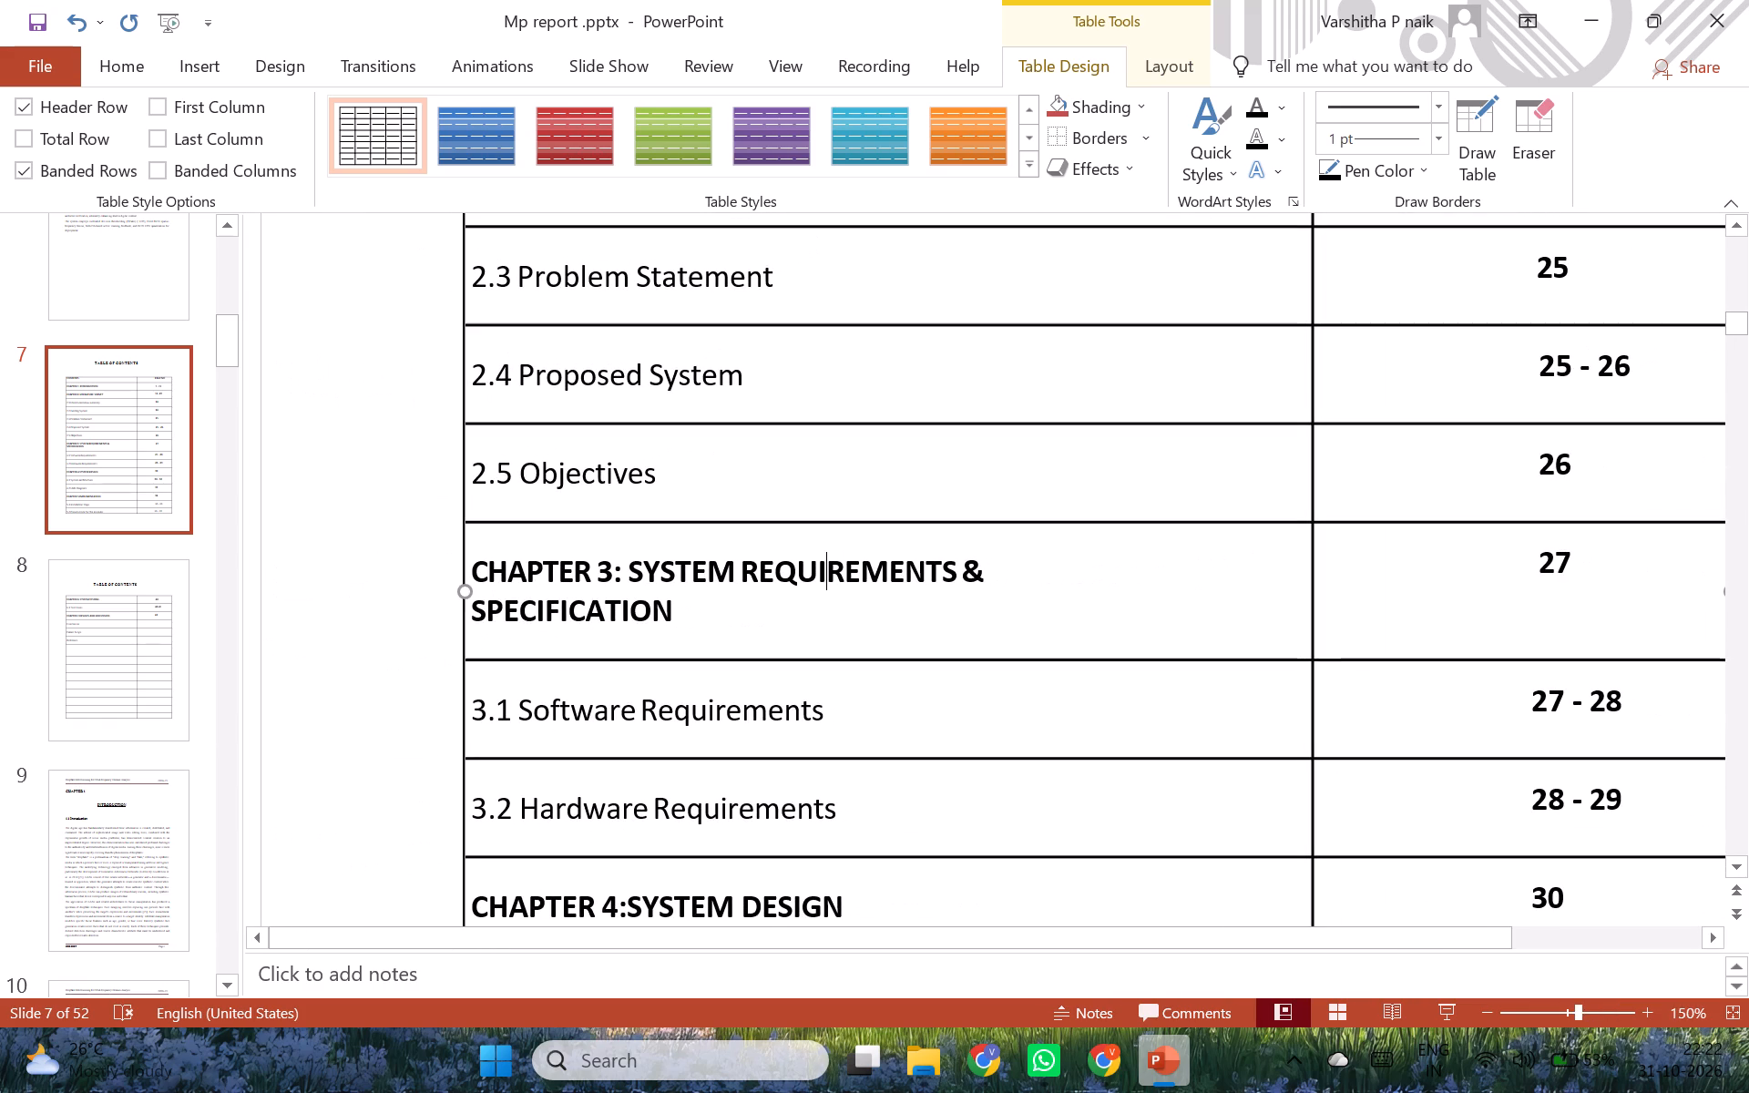
ctrl+scroll(739, 672, down, 1)
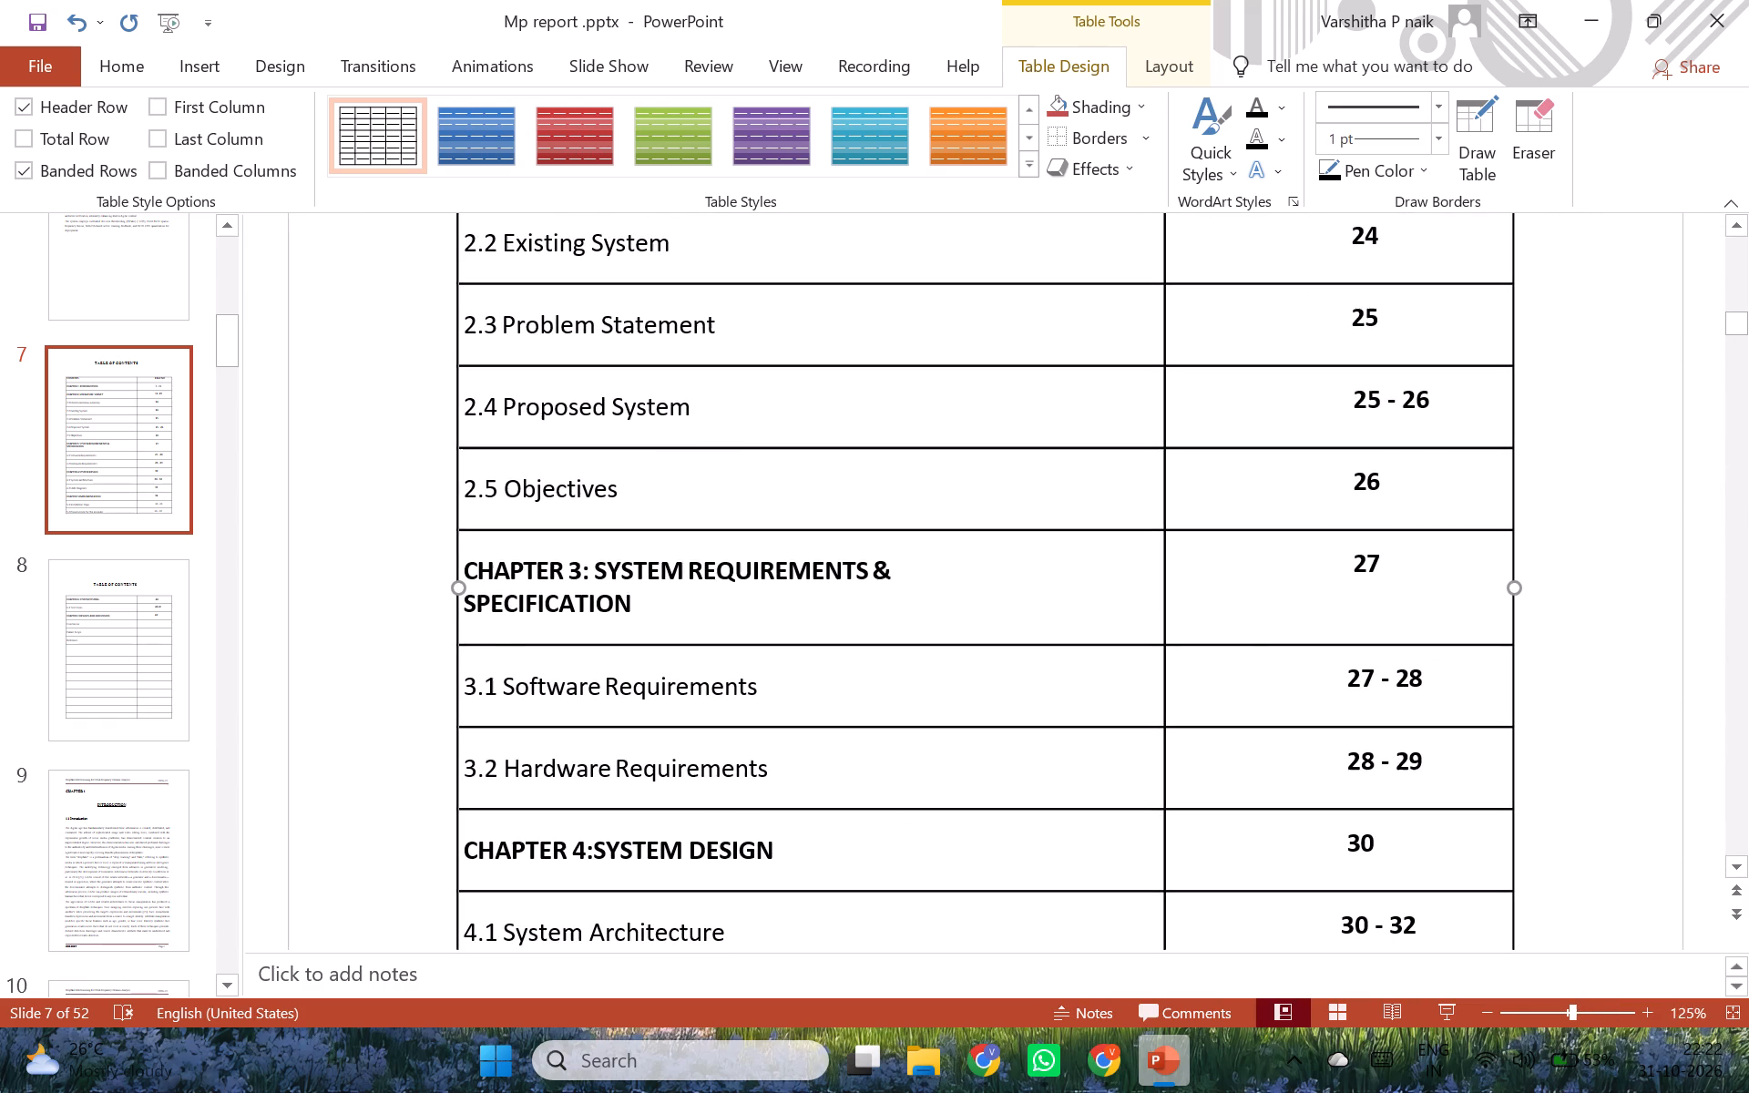
ctrl+scroll(740, 672, down, 2)
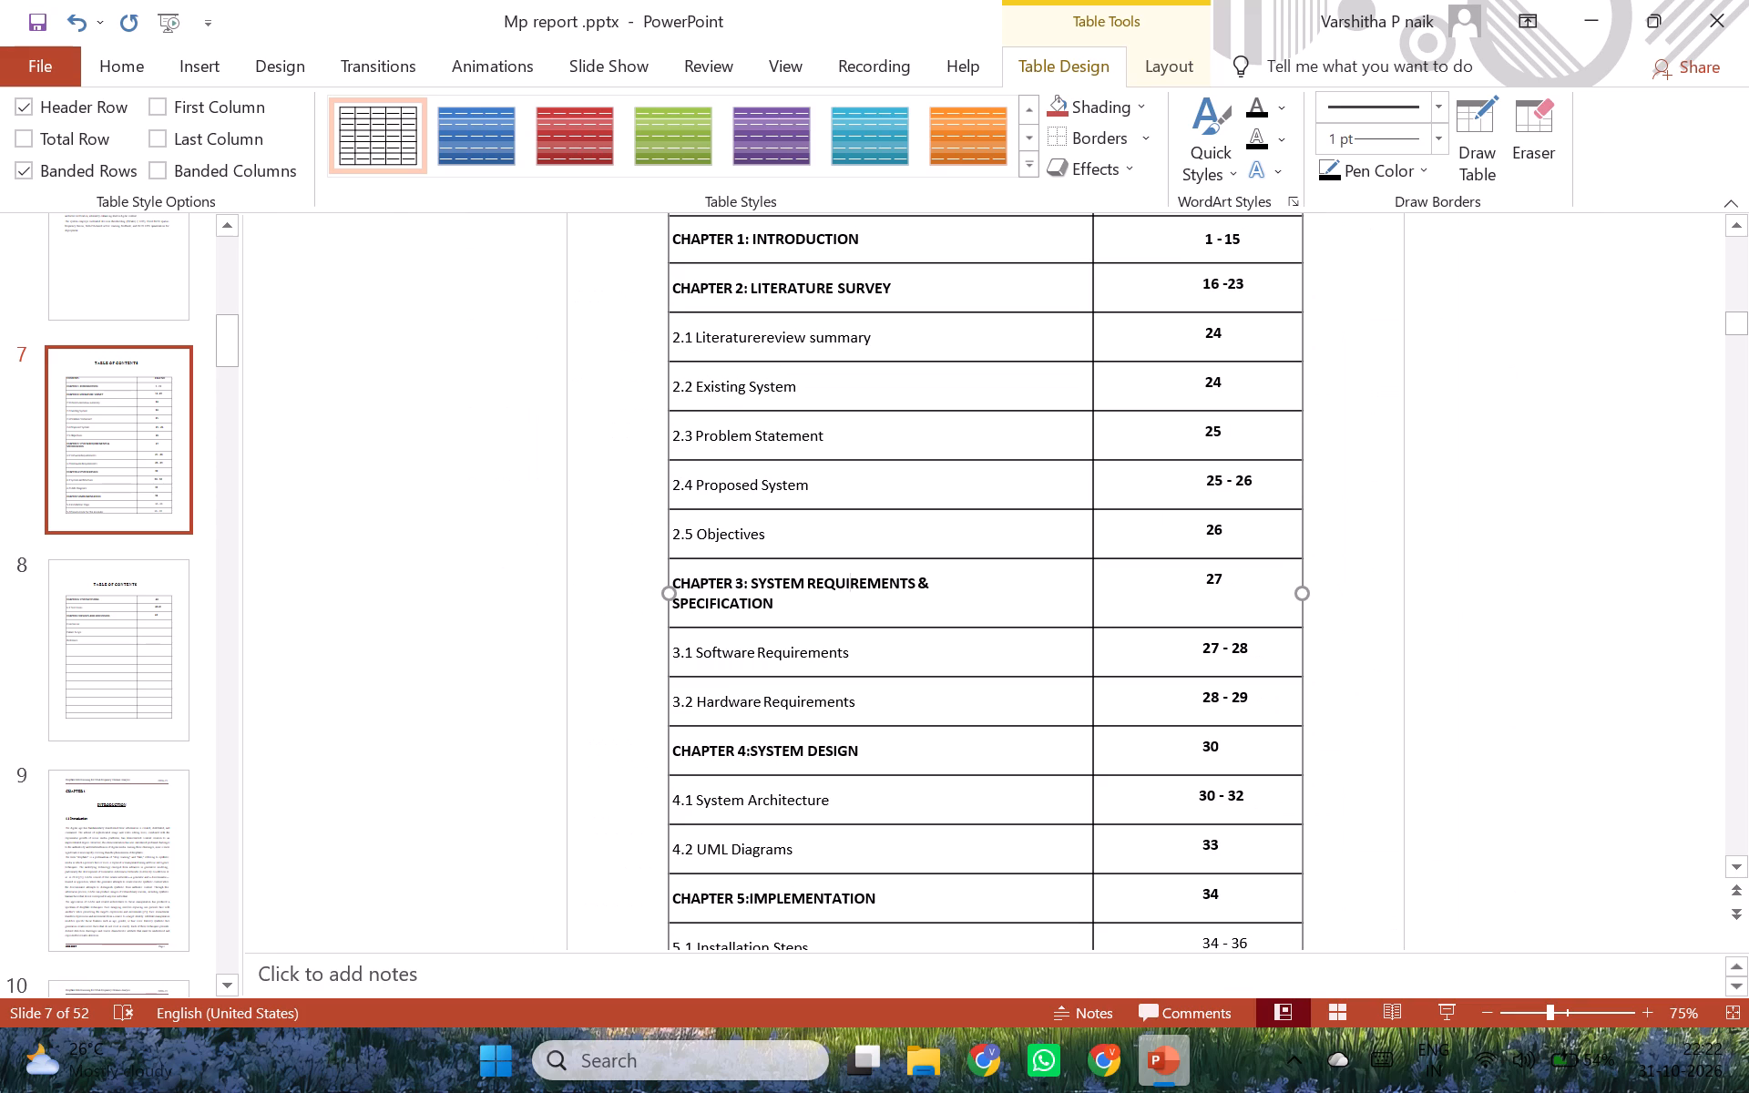
scroll(740, 672, down, 2)
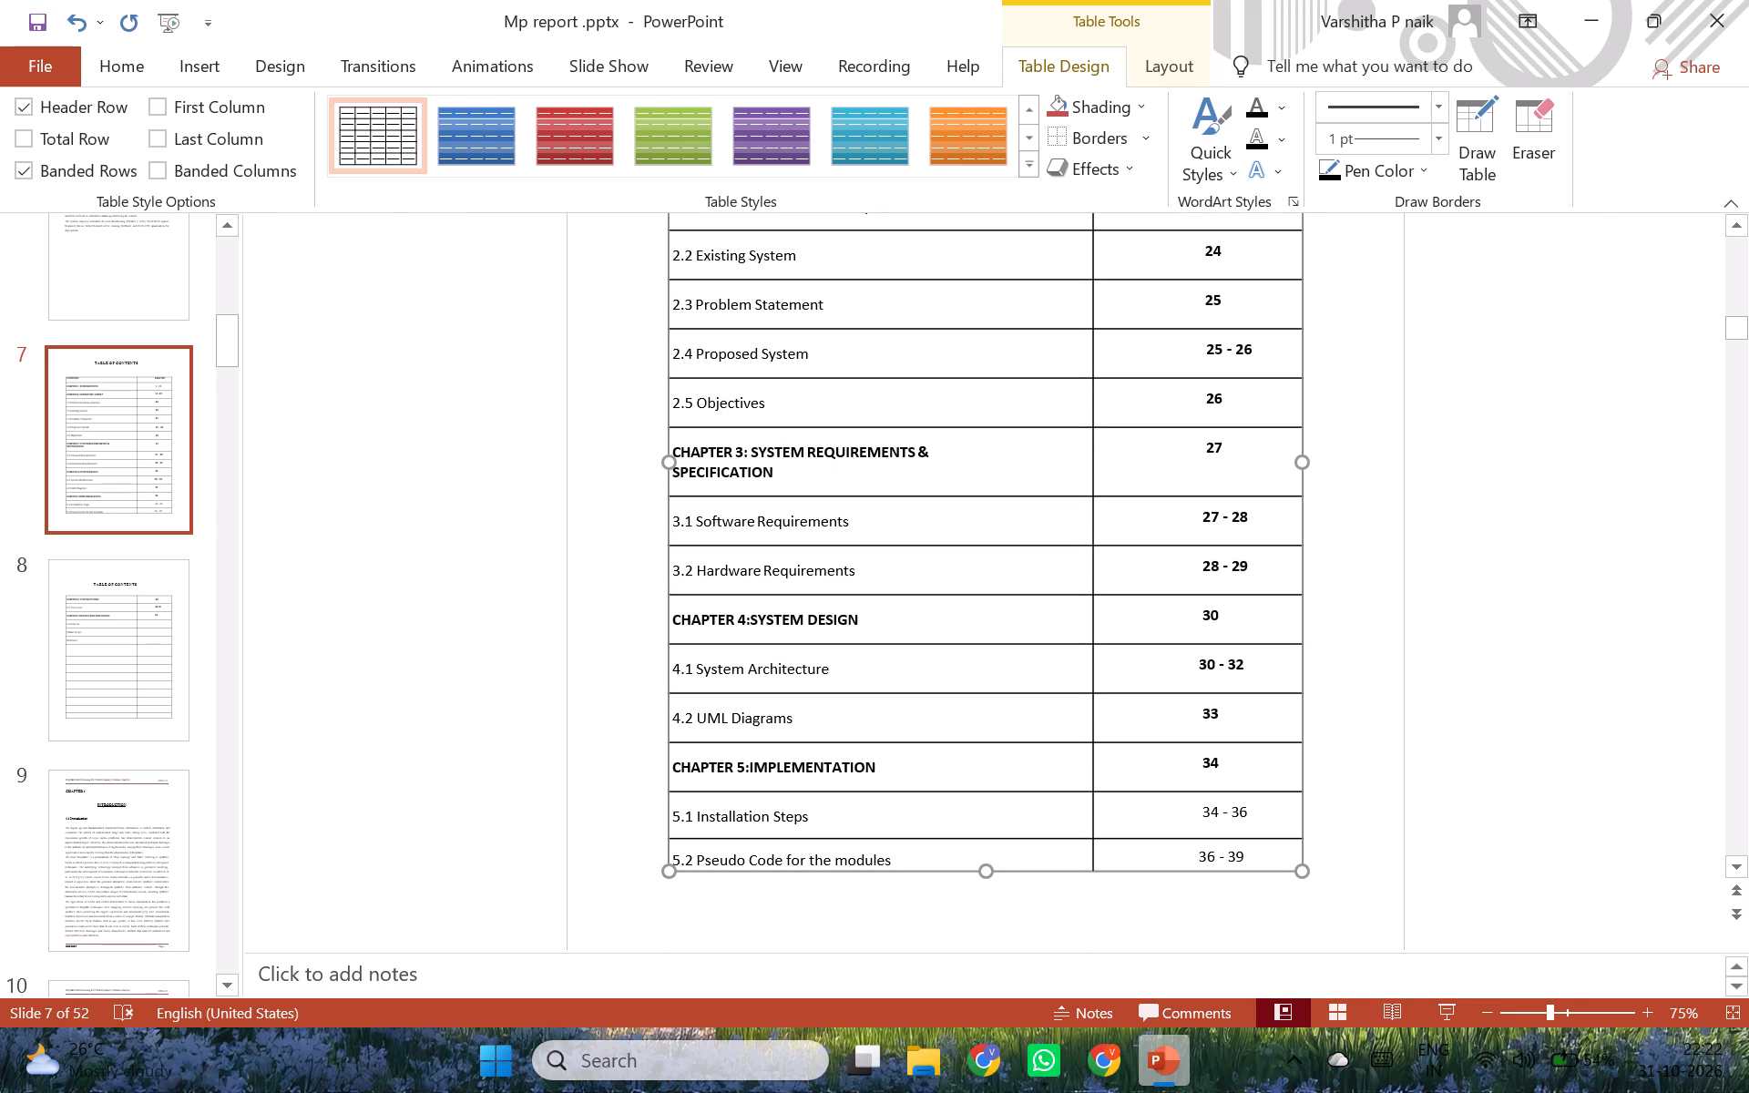
scroll(740, 672, down, 1)
scroll(740, 672, up, 1)
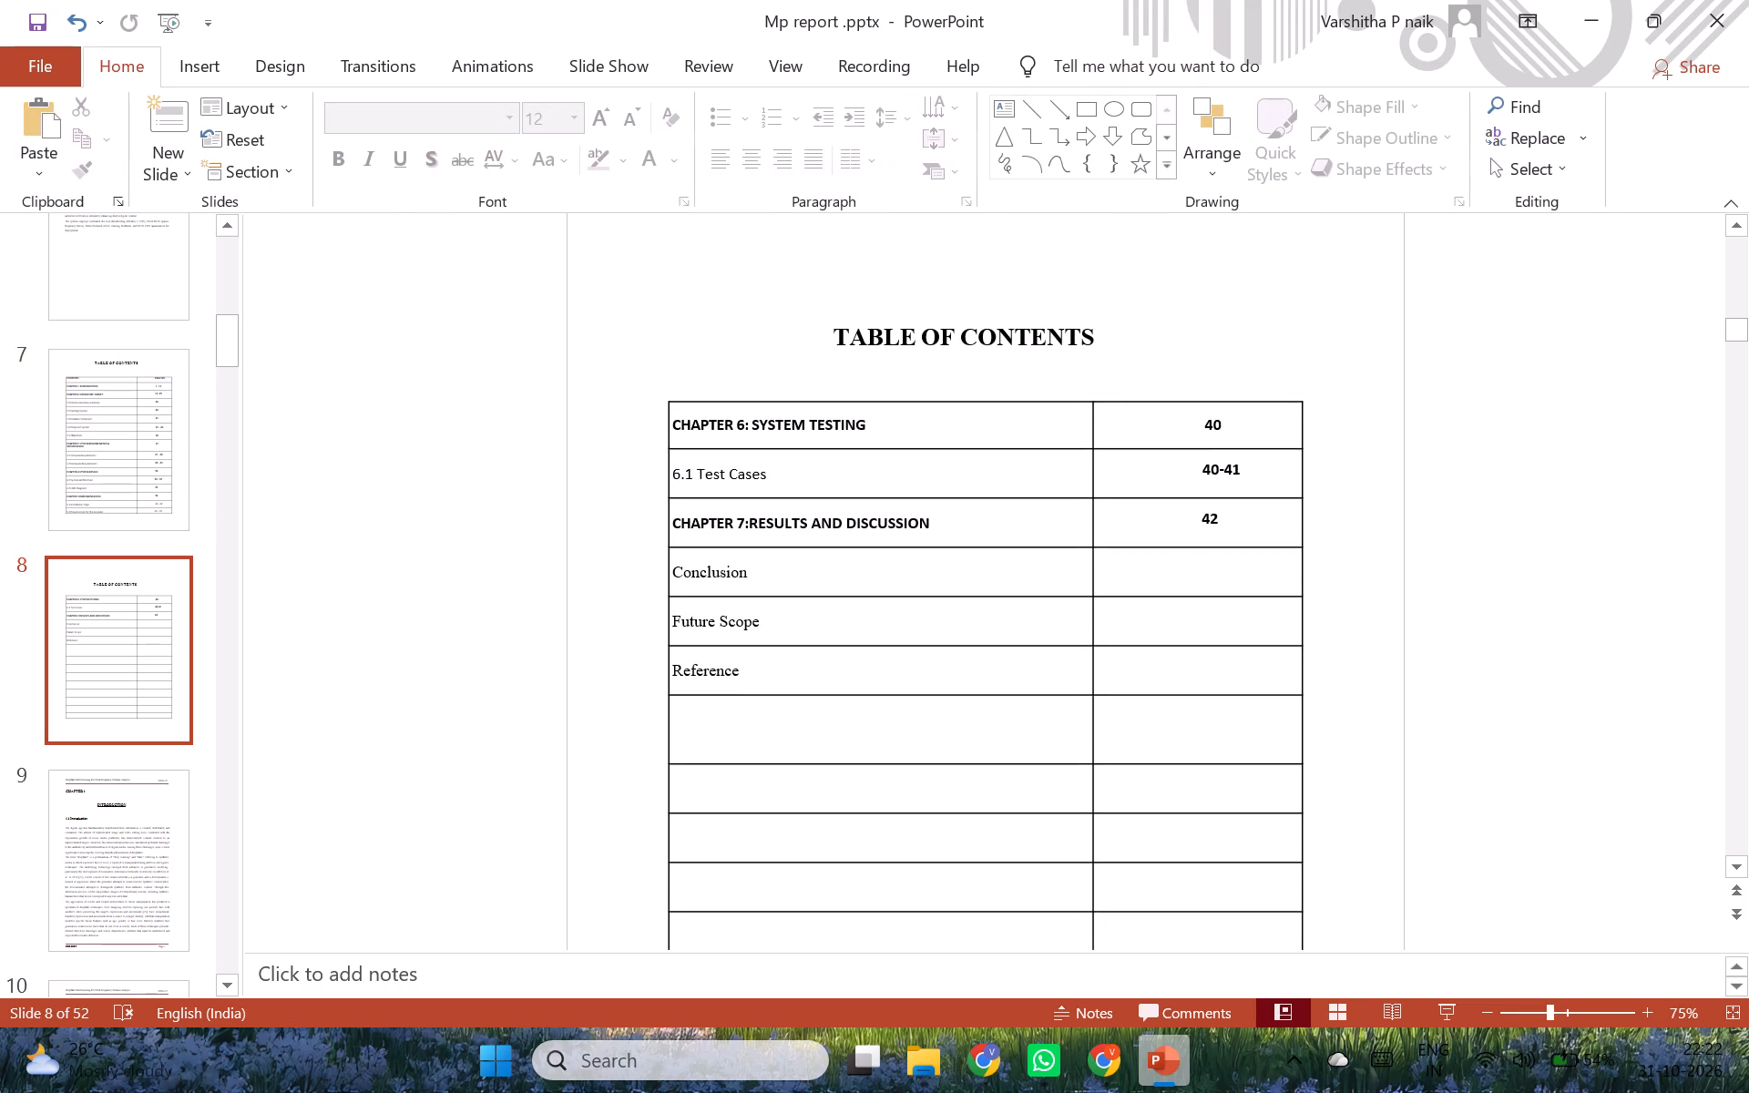
scroll(740, 672, up, 3)
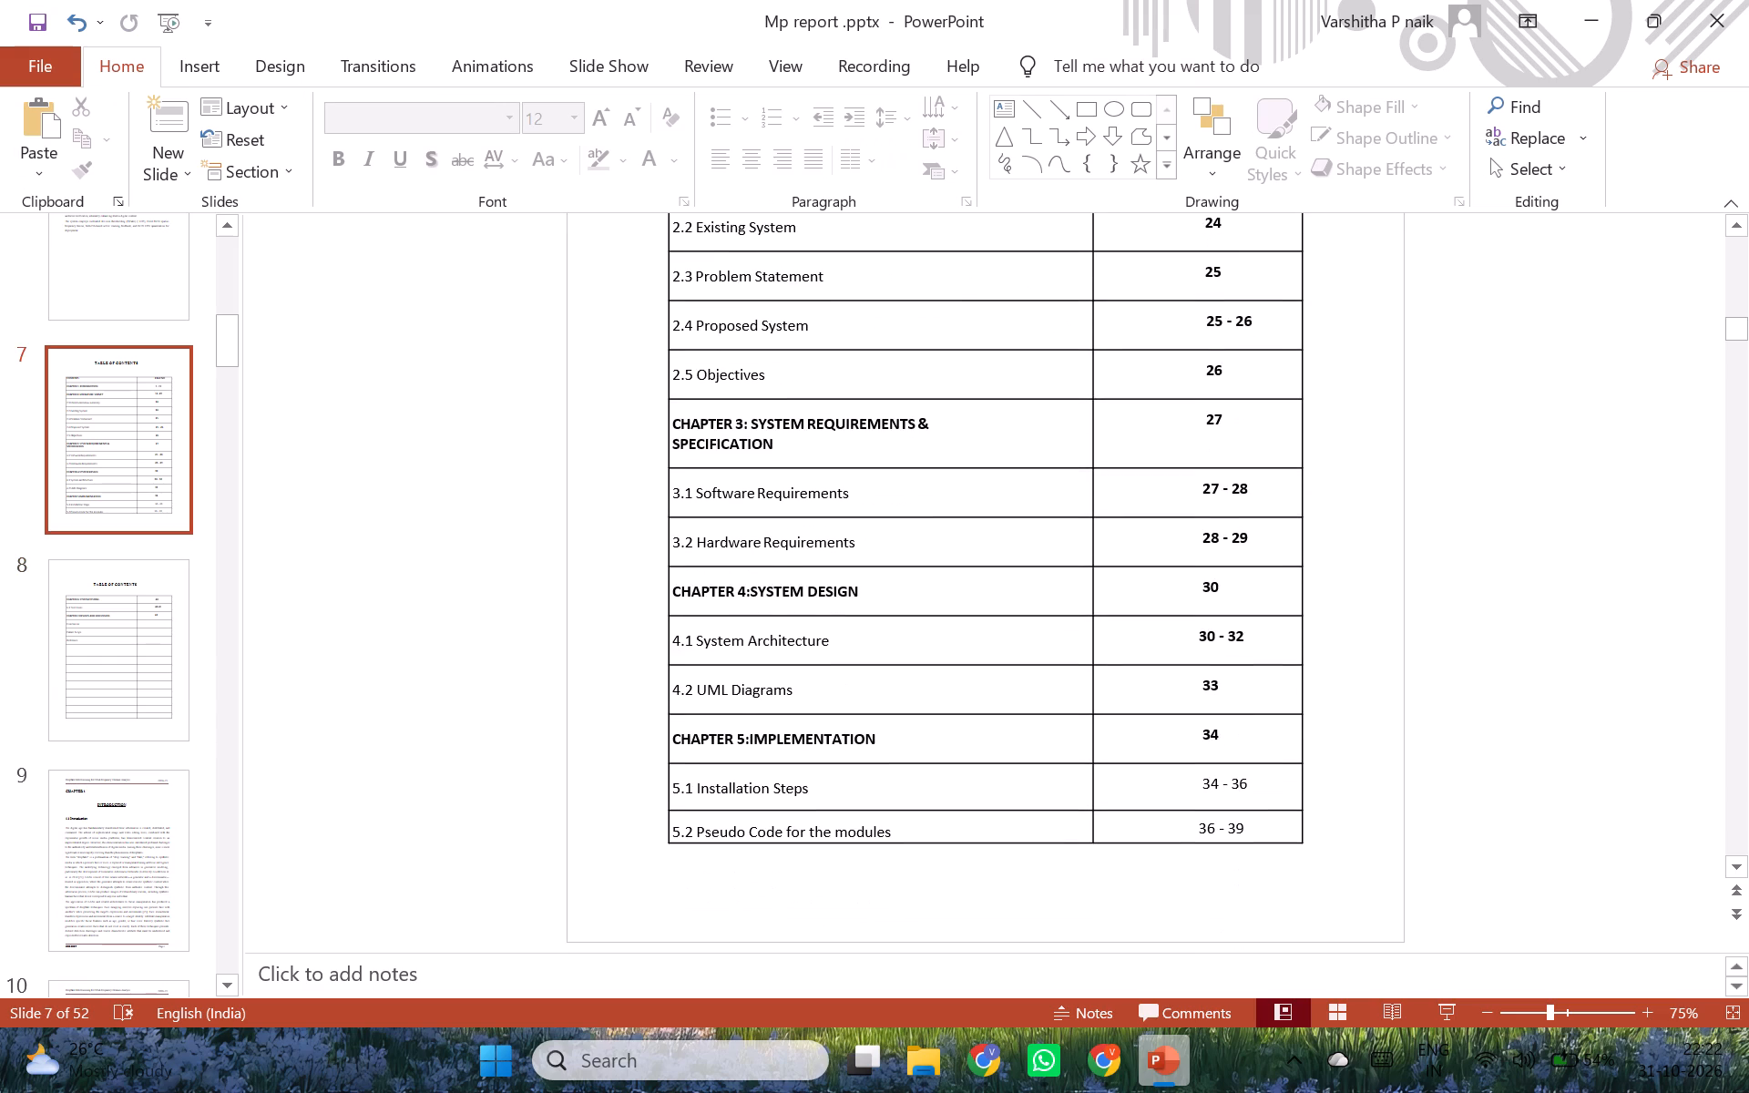
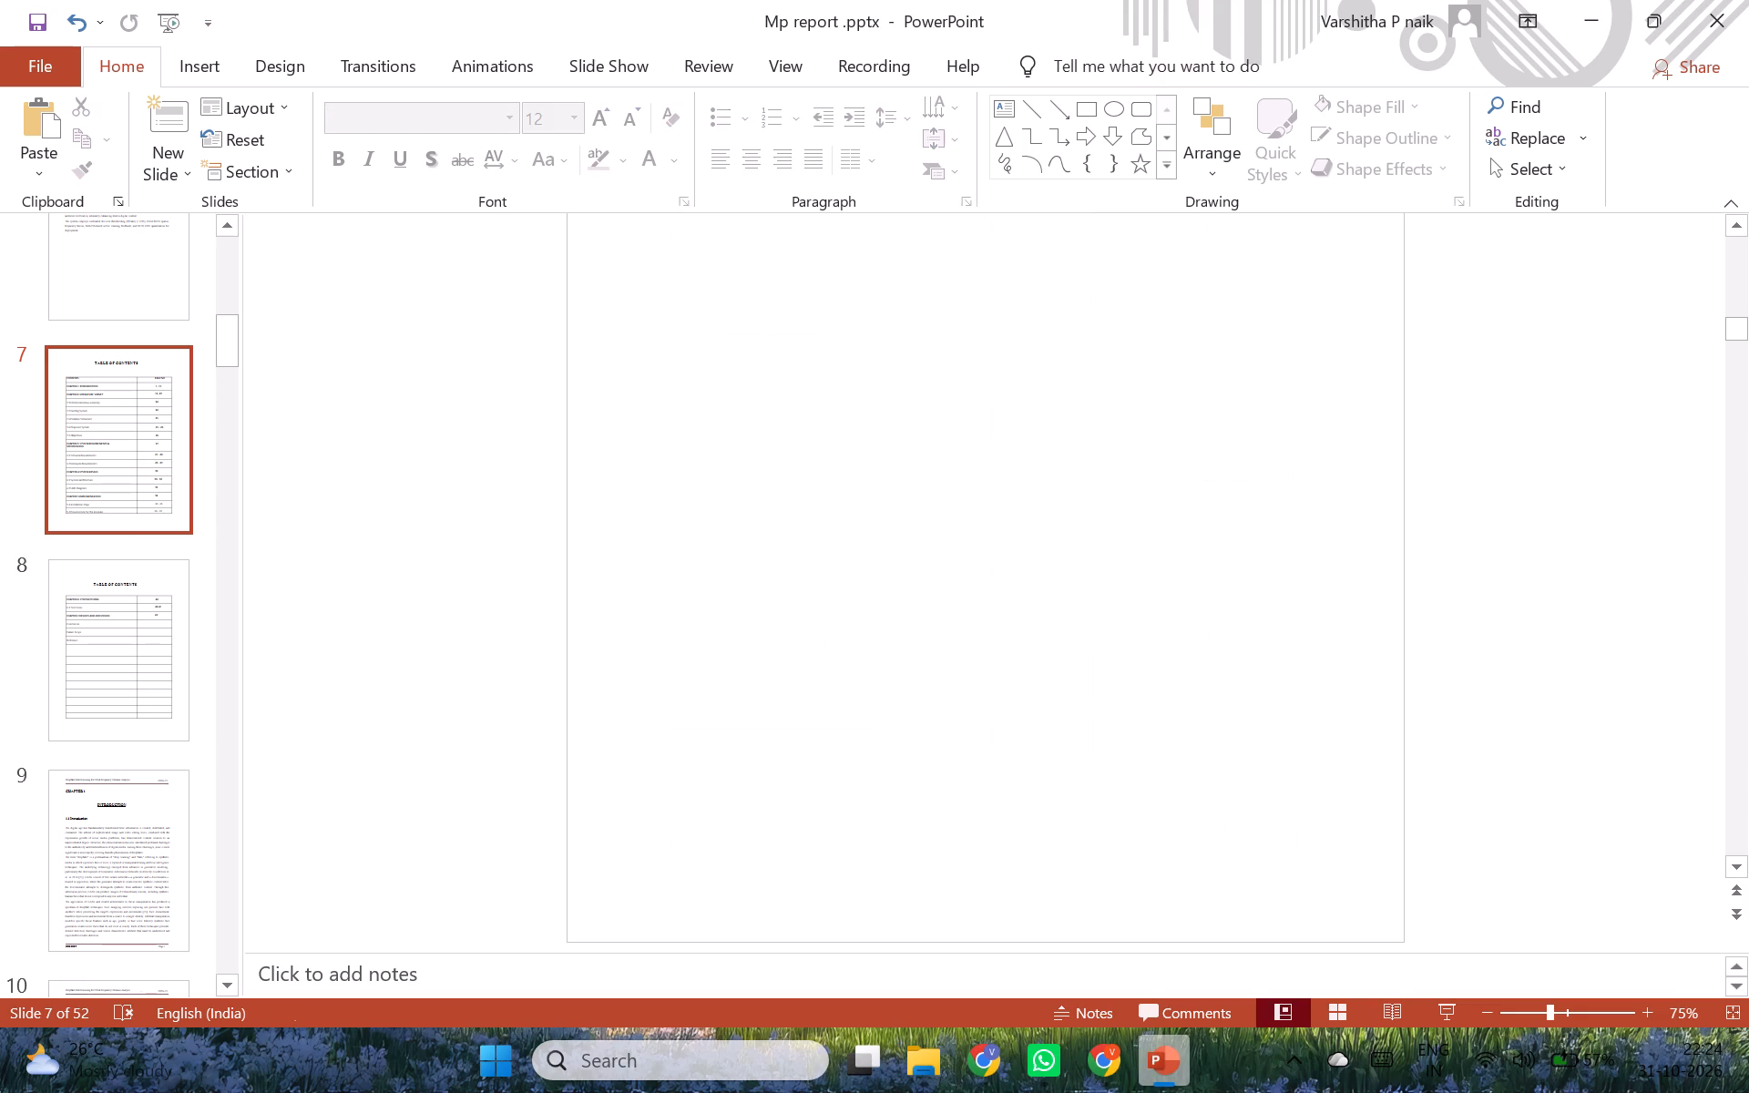
click(122, 693)
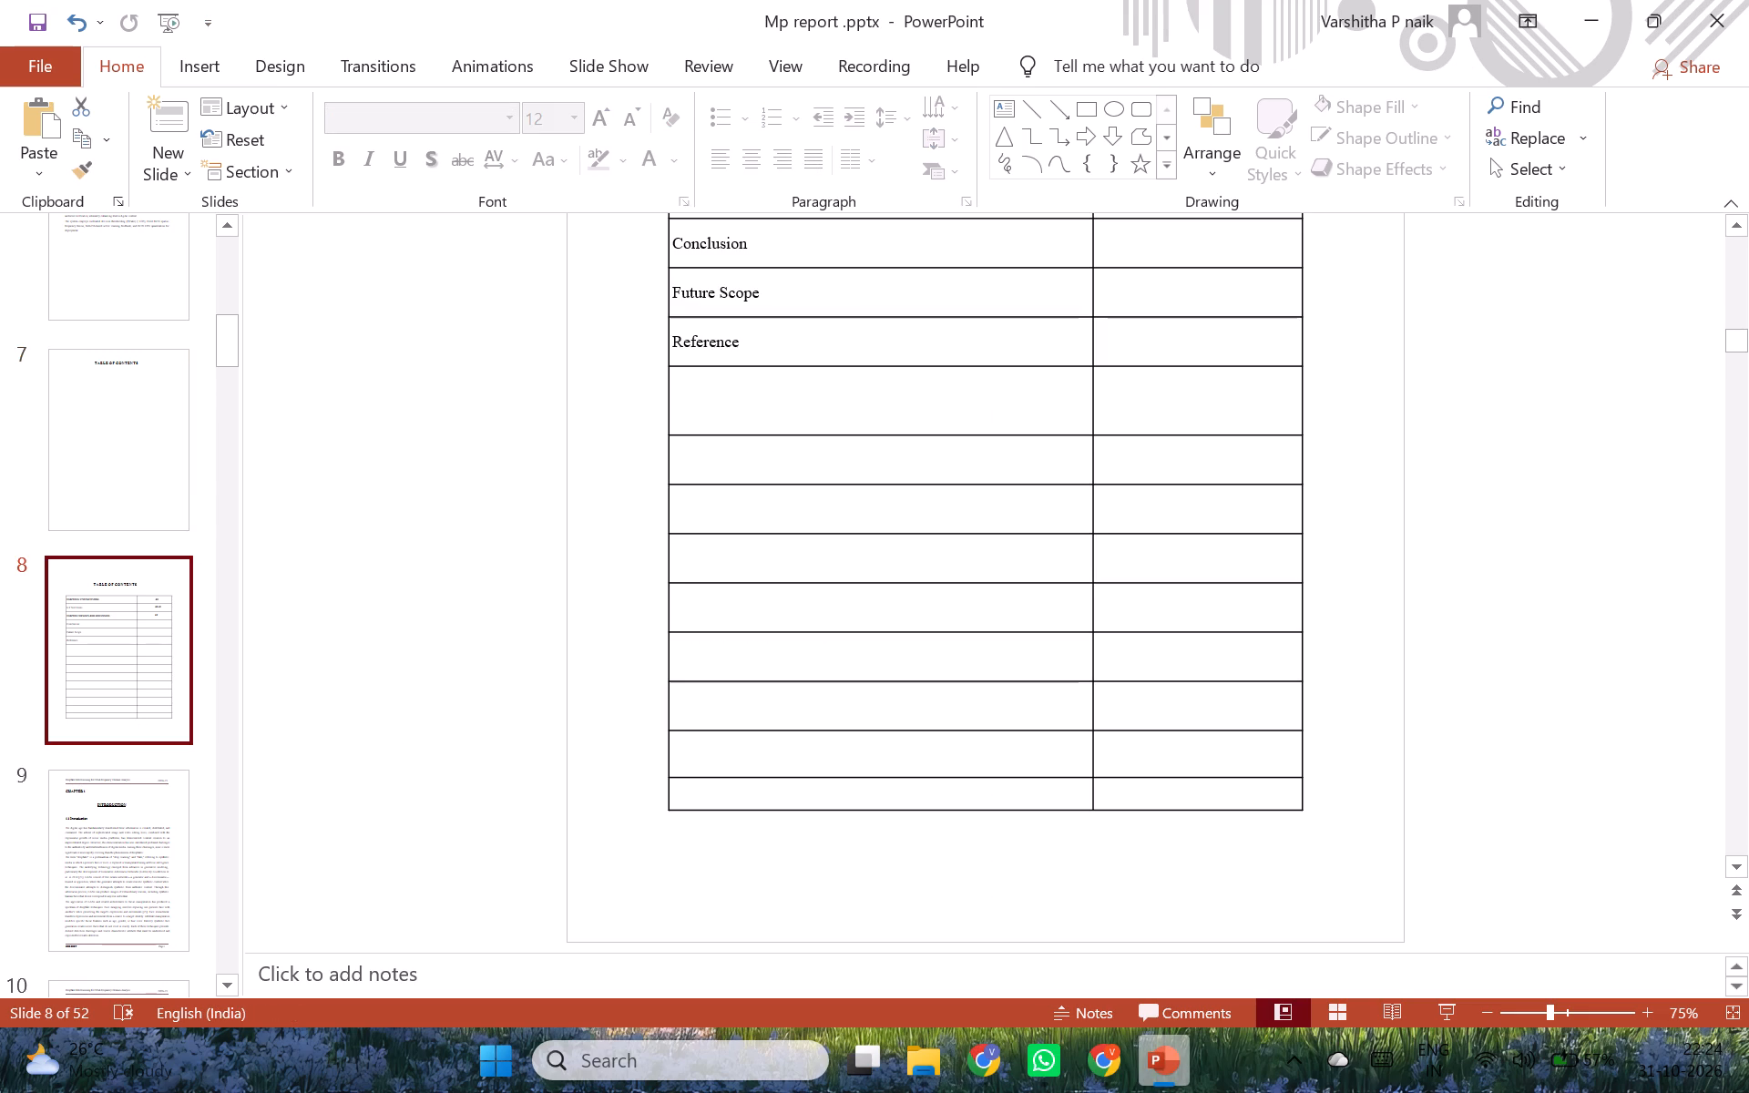
click(730, 810)
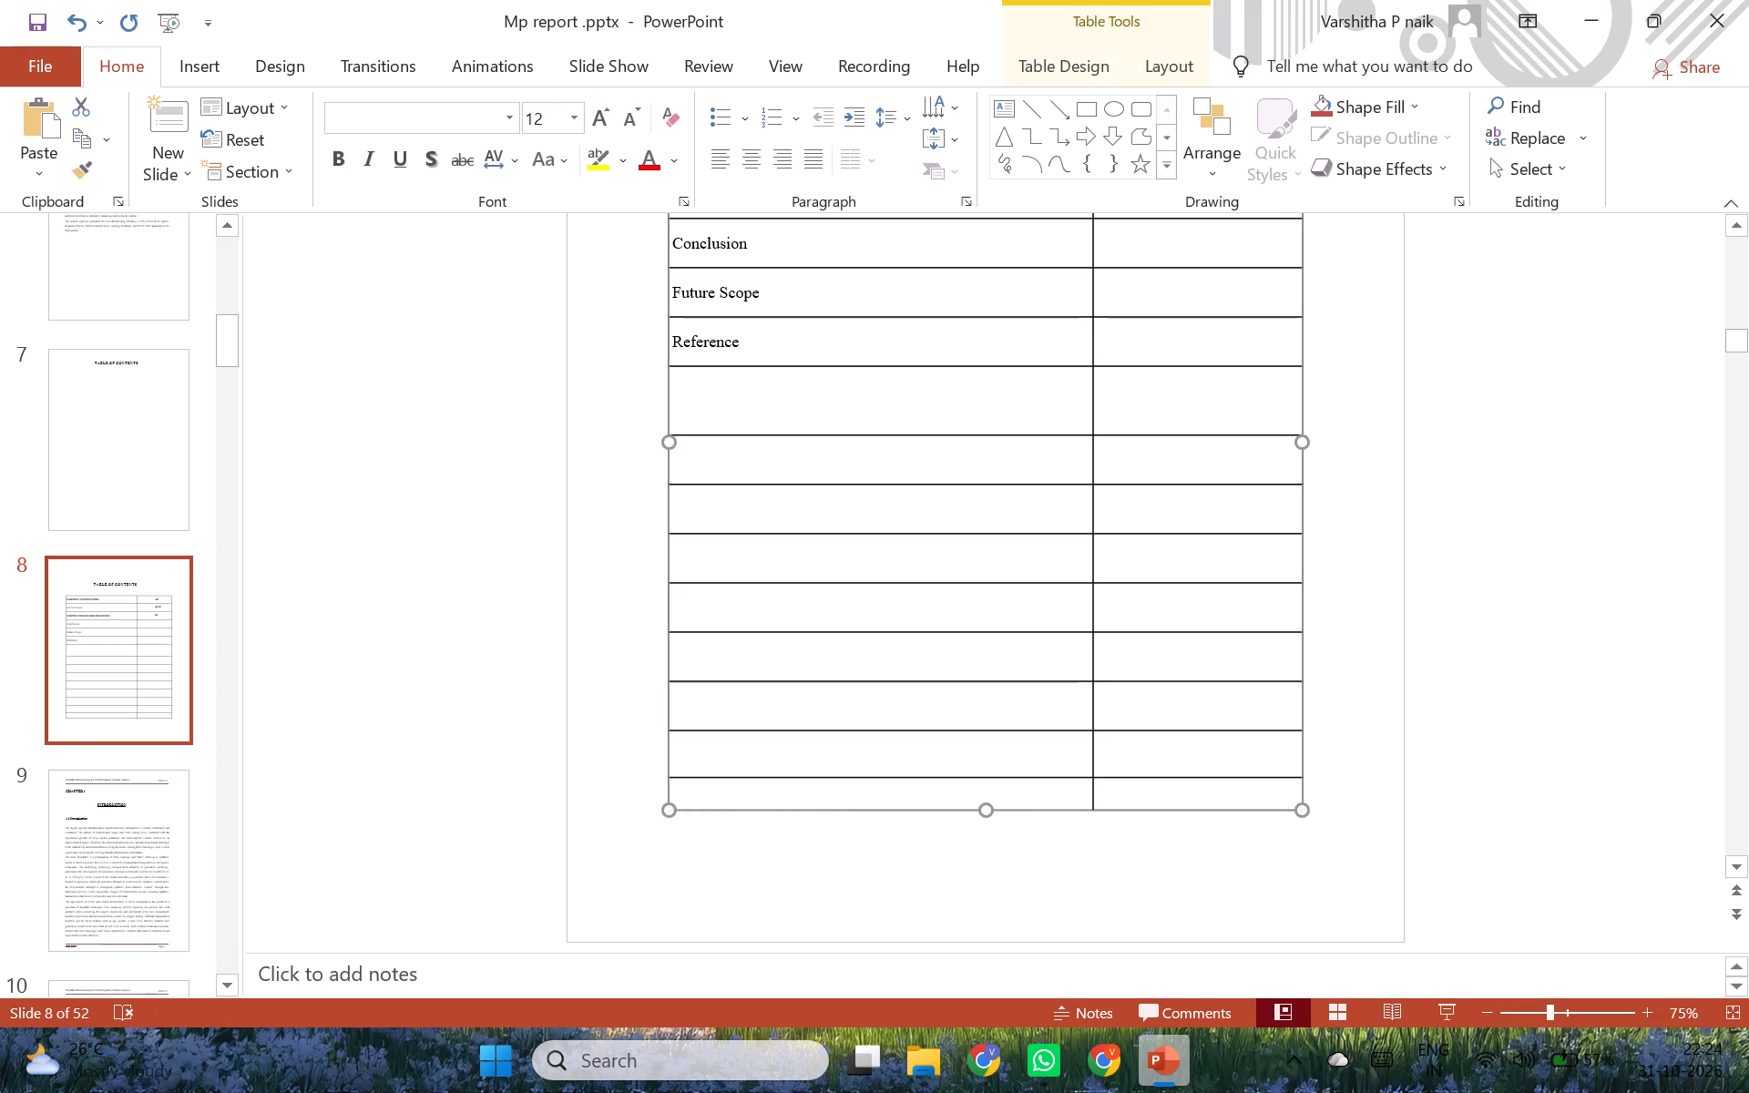
key(Delete)
Delete the TABLE OF CONTENTS headings from slides 8 and 7, leaving both slides blank.
scroll(963, 590, up, 1)
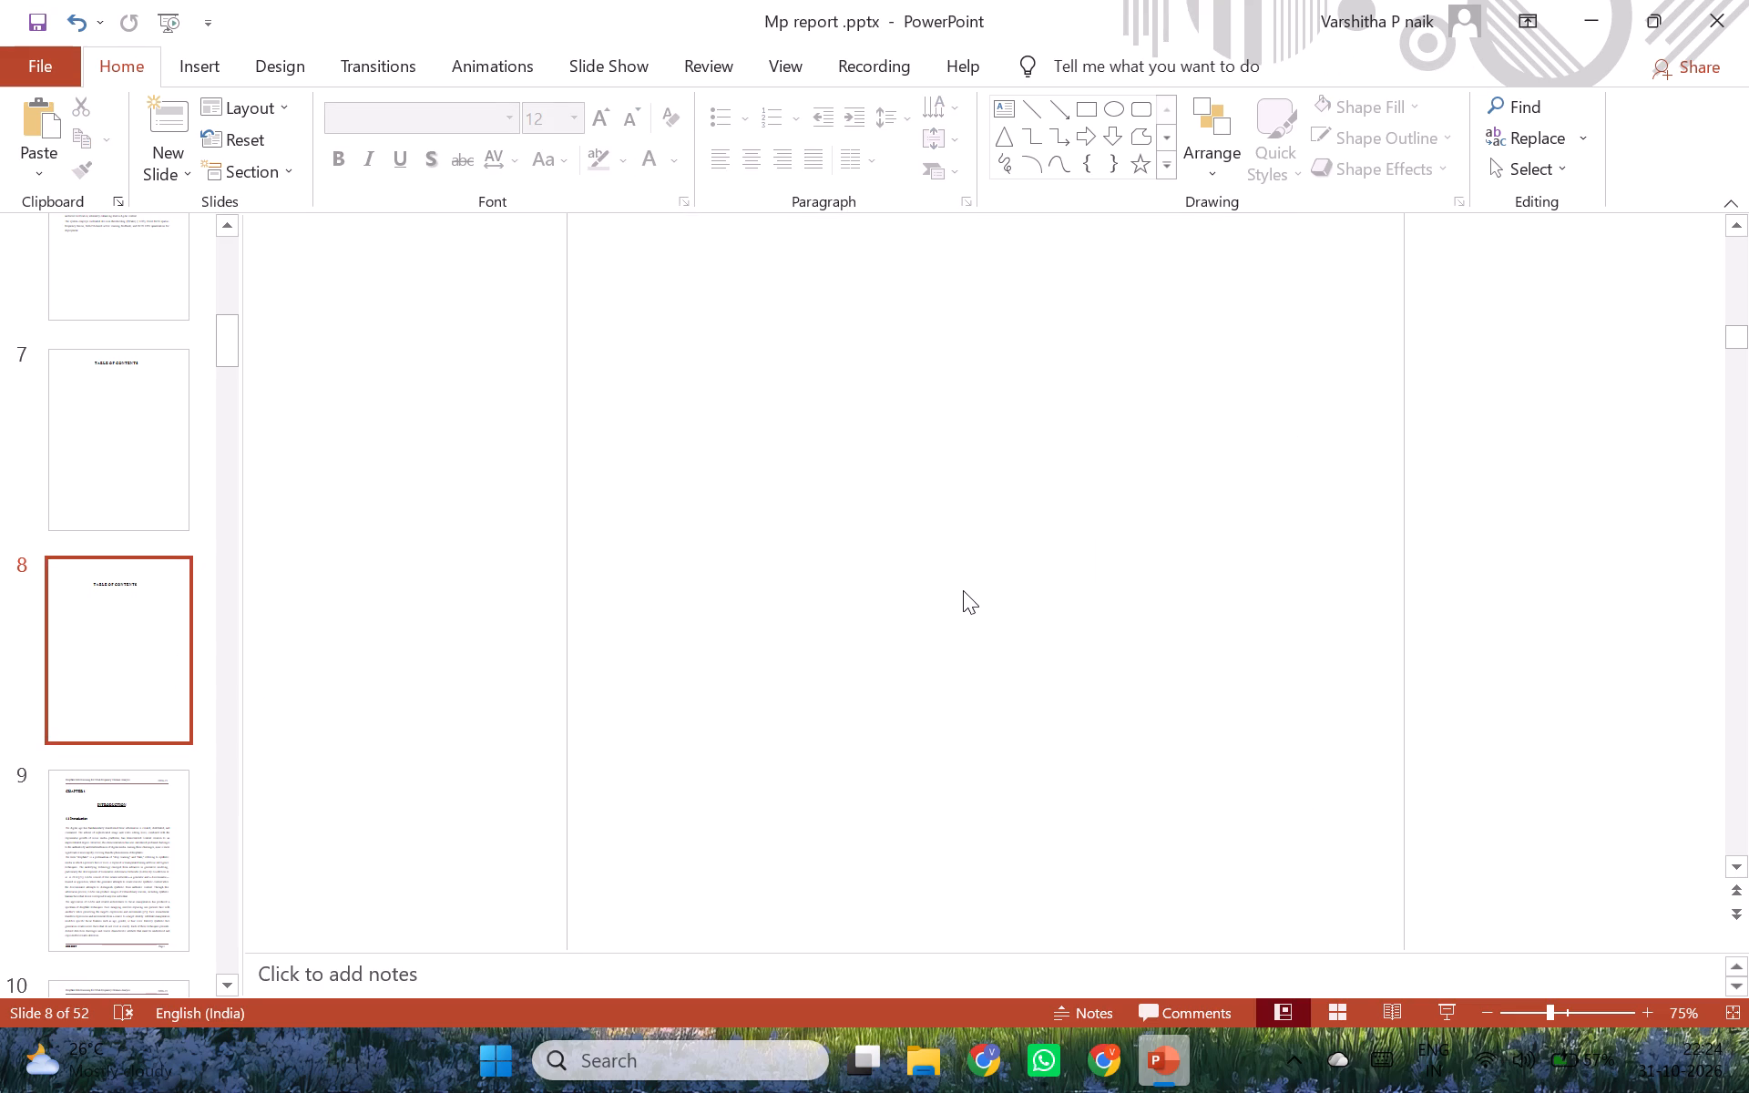
scroll(963, 590, up, 2)
click(884, 352)
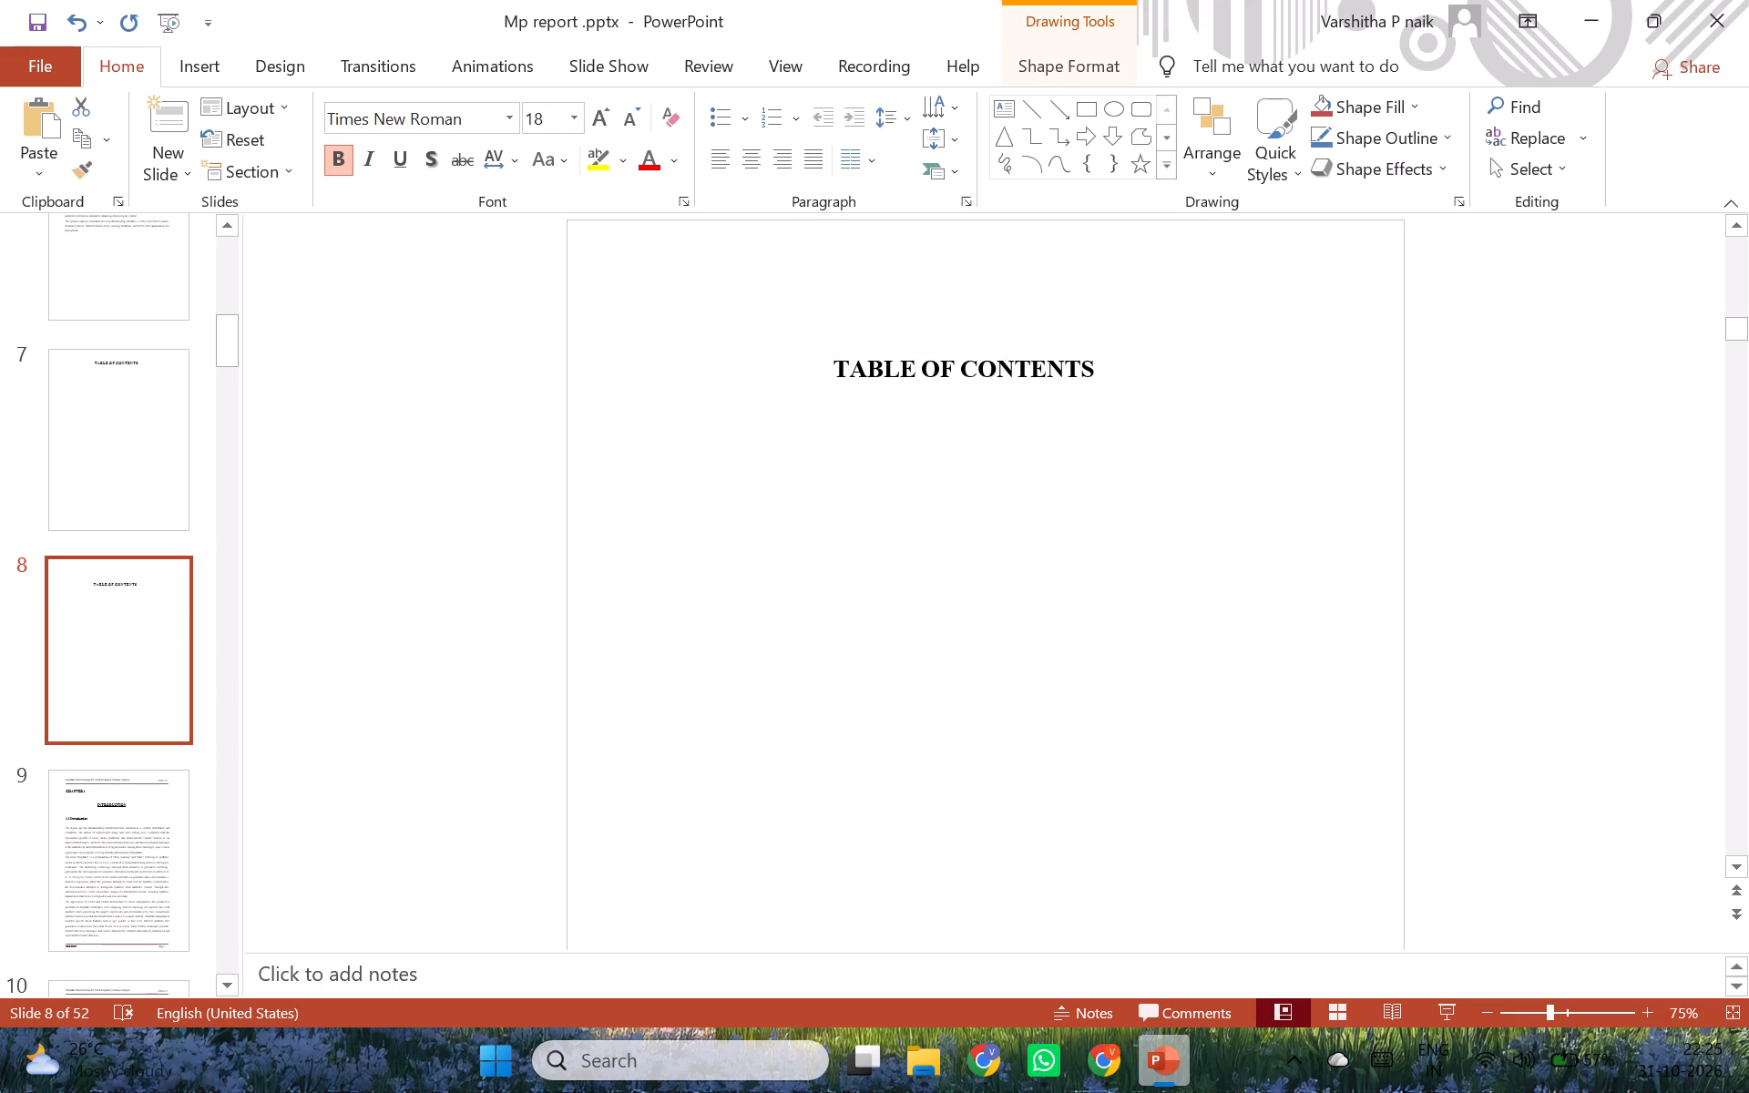
click(890, 383)
key(Delete)
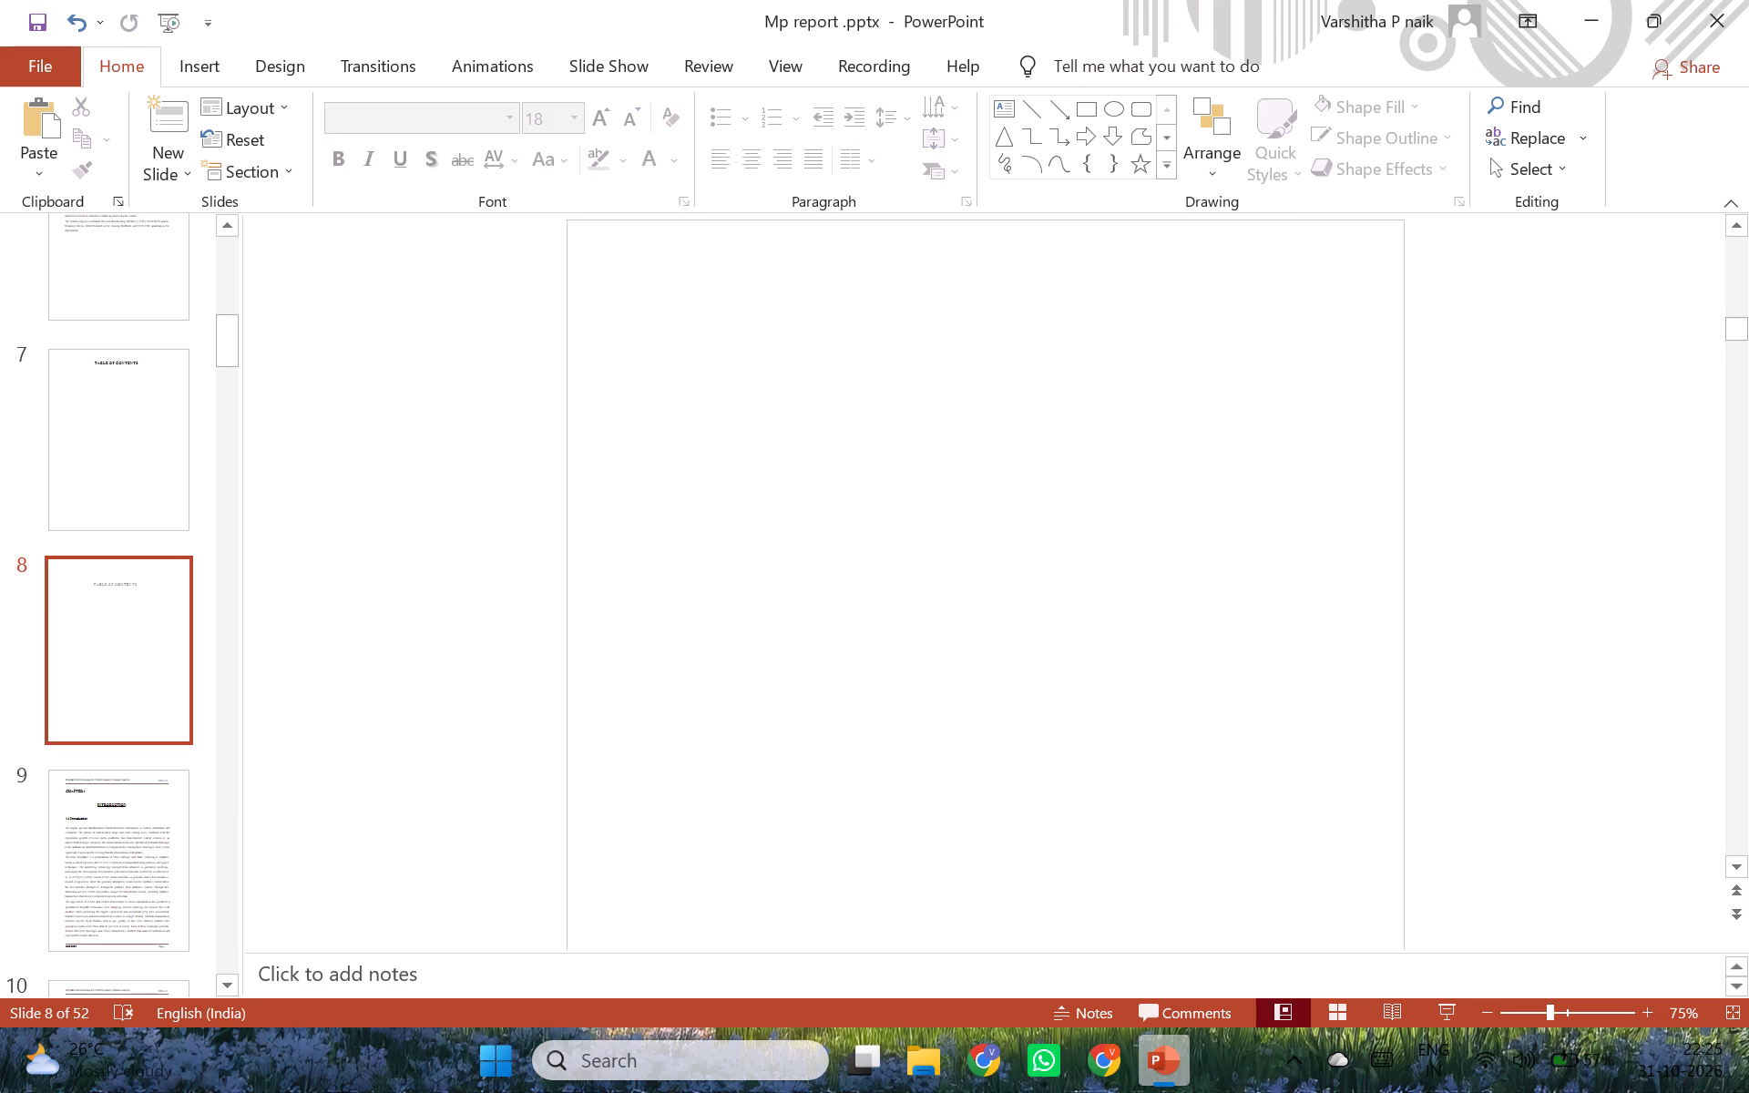
click(174, 418)
drag(921, 306, 917, 316)
click(917, 316)
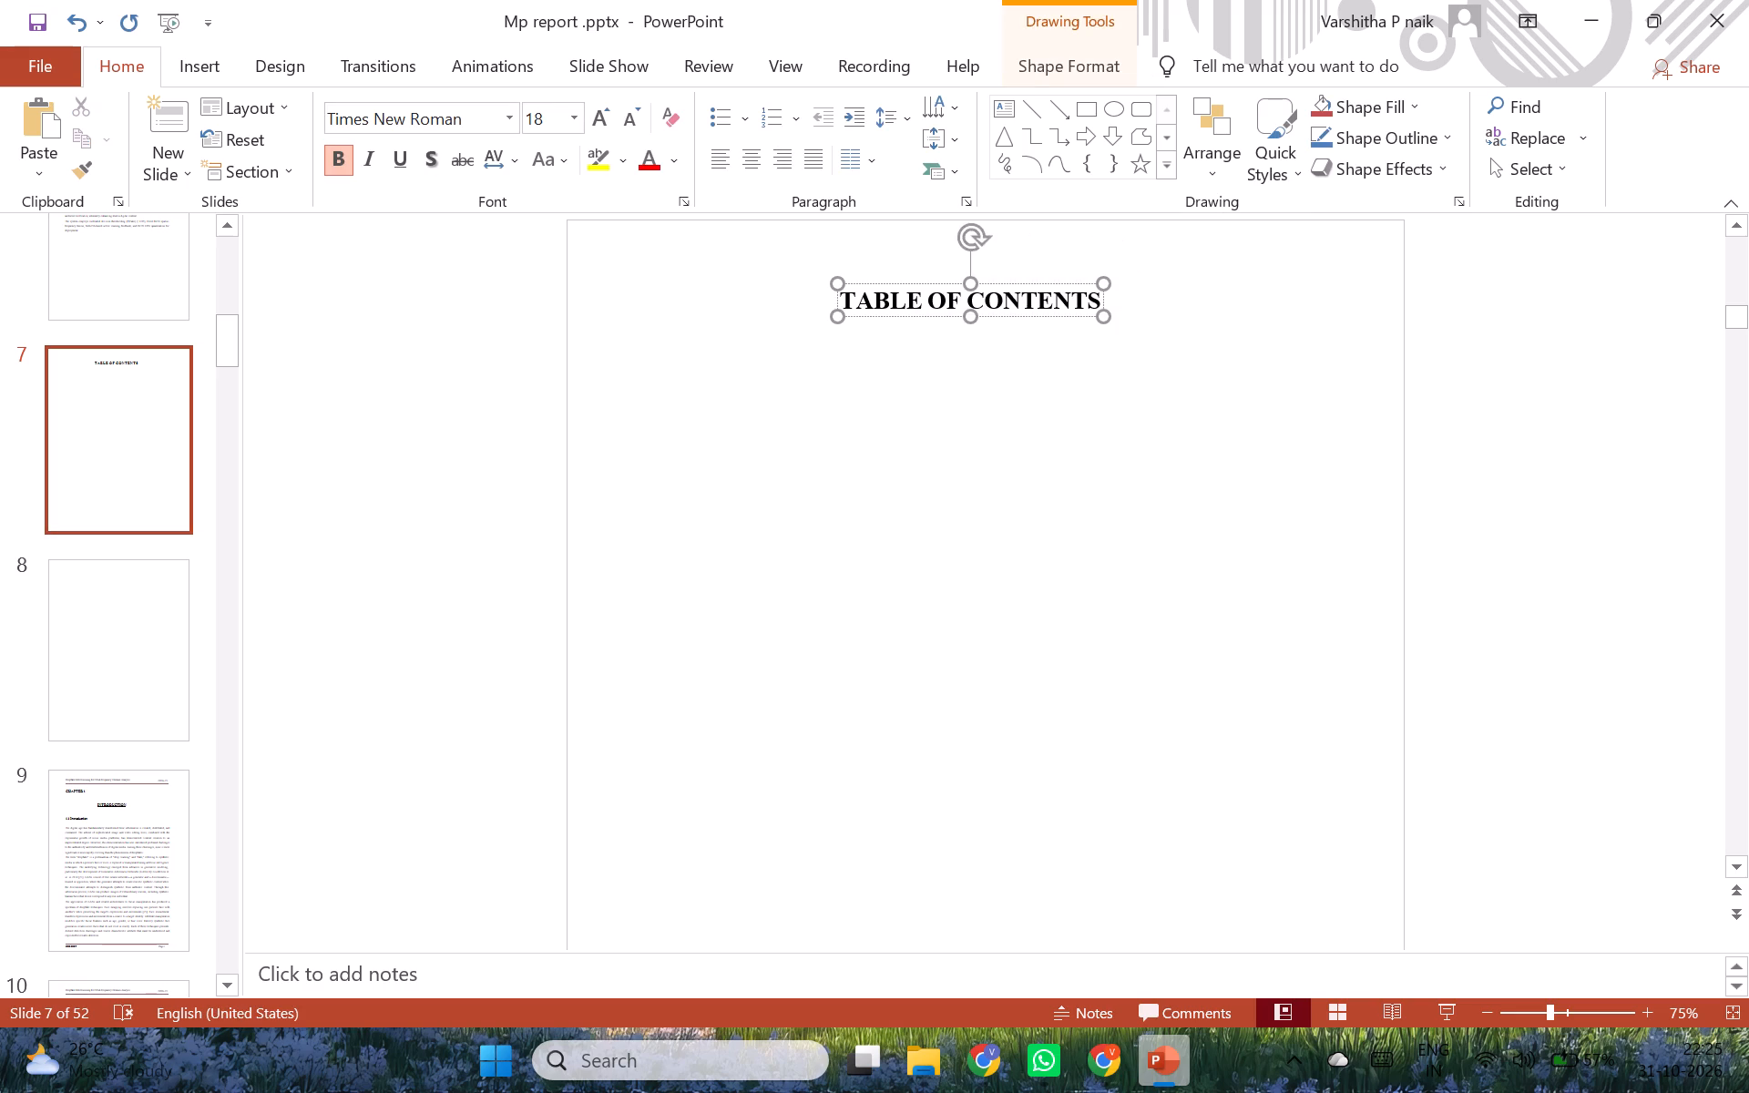
key(Delete)
key(Delete)
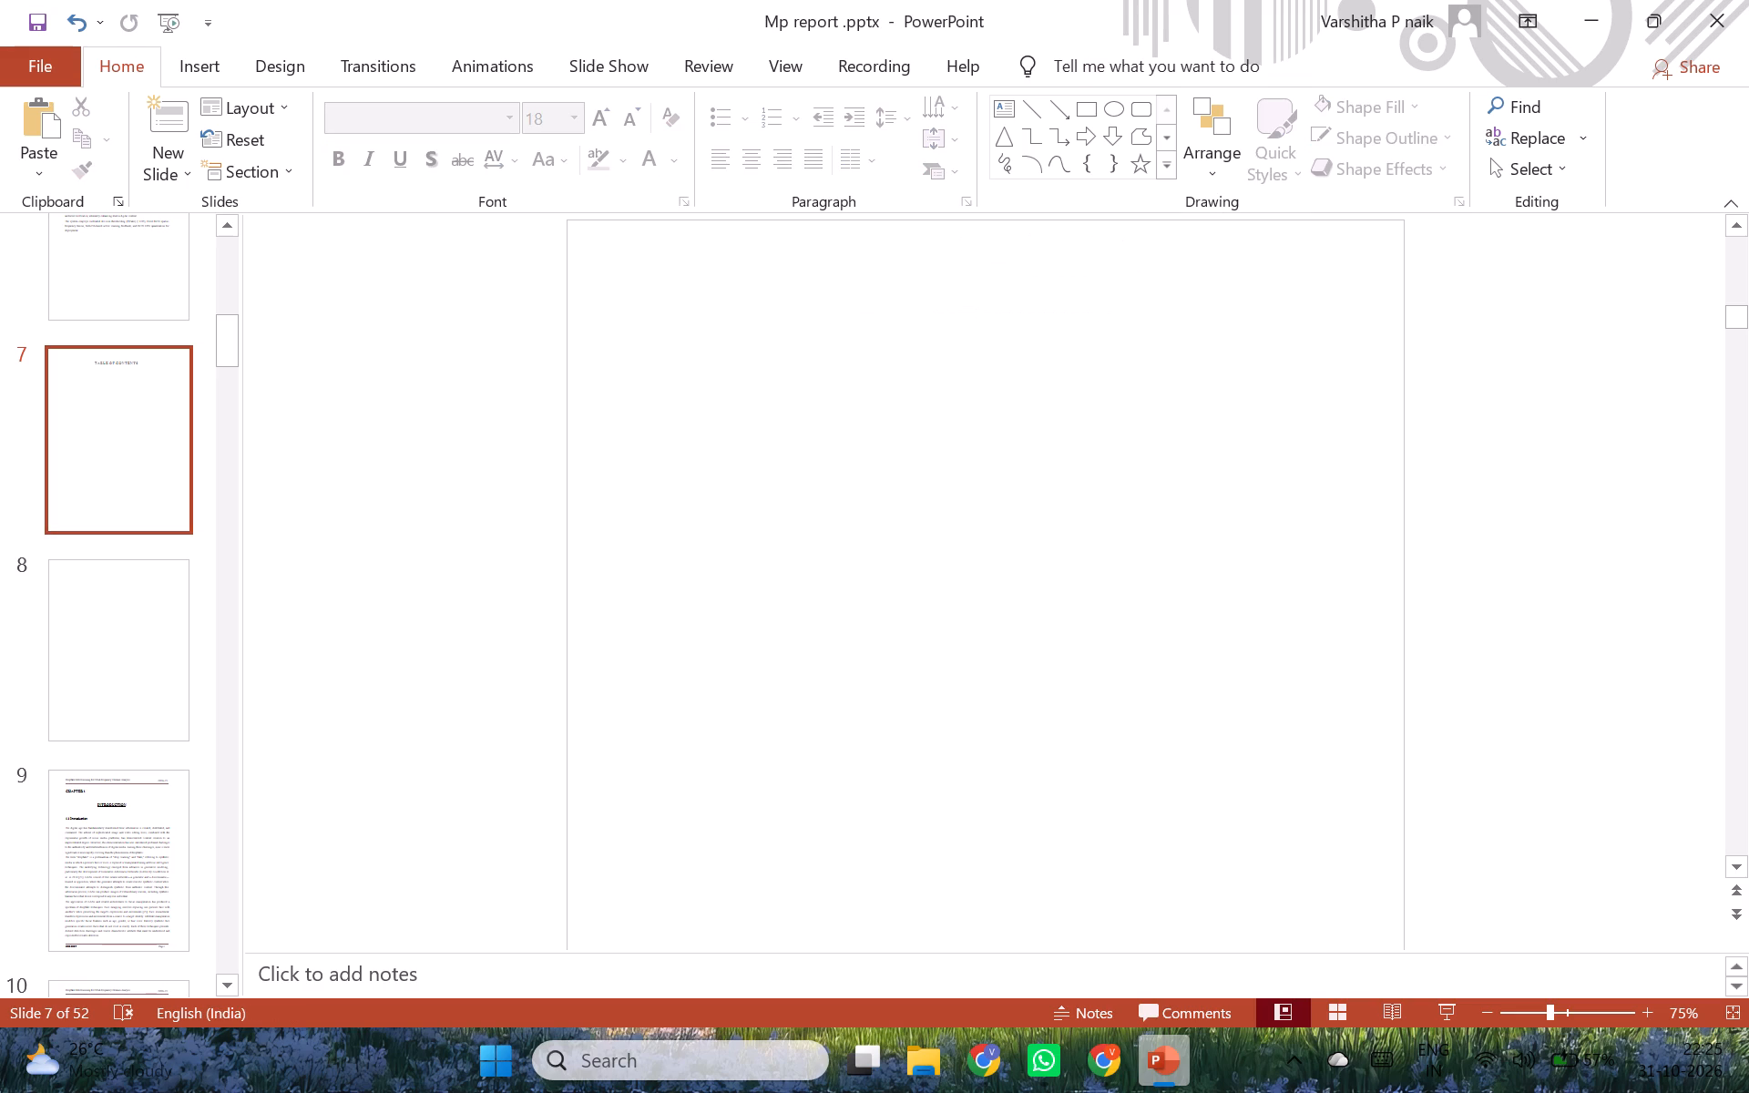
Open Final_Report.pptx from the Downloads folder as the source for reusing slides.
click(198, 66)
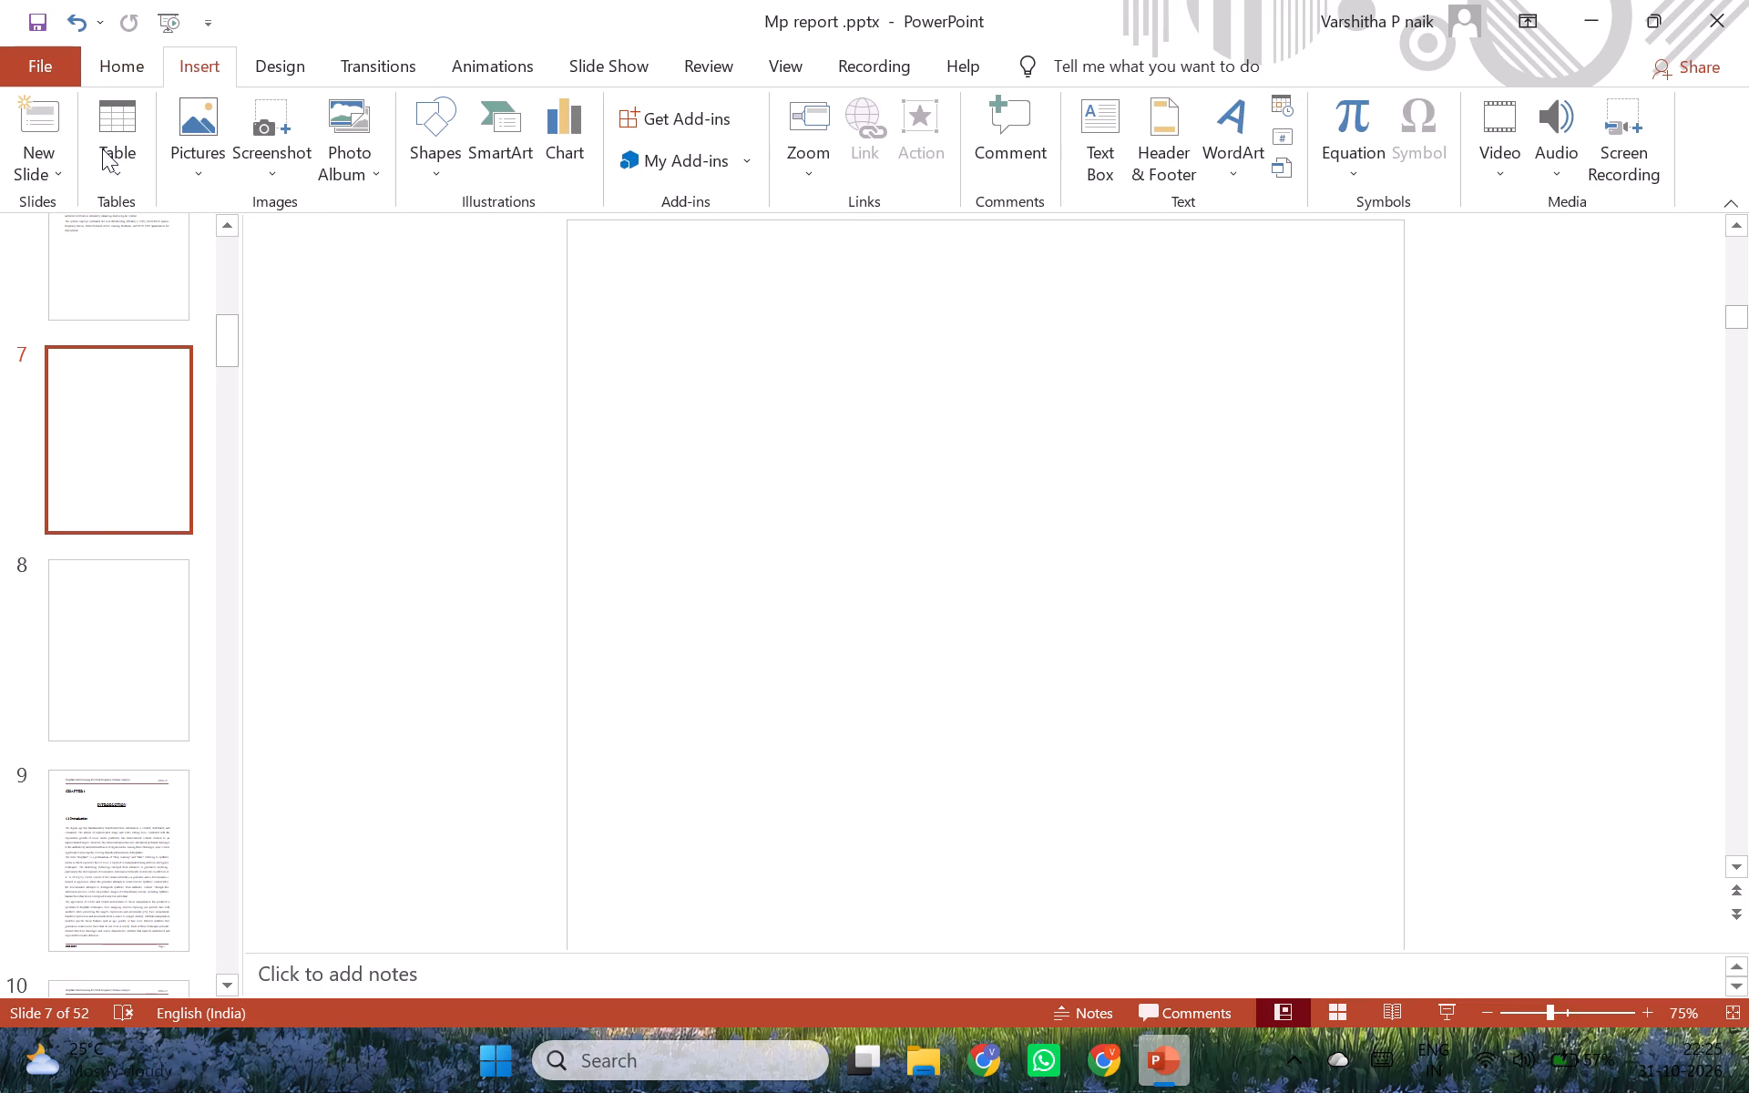
click(43, 172)
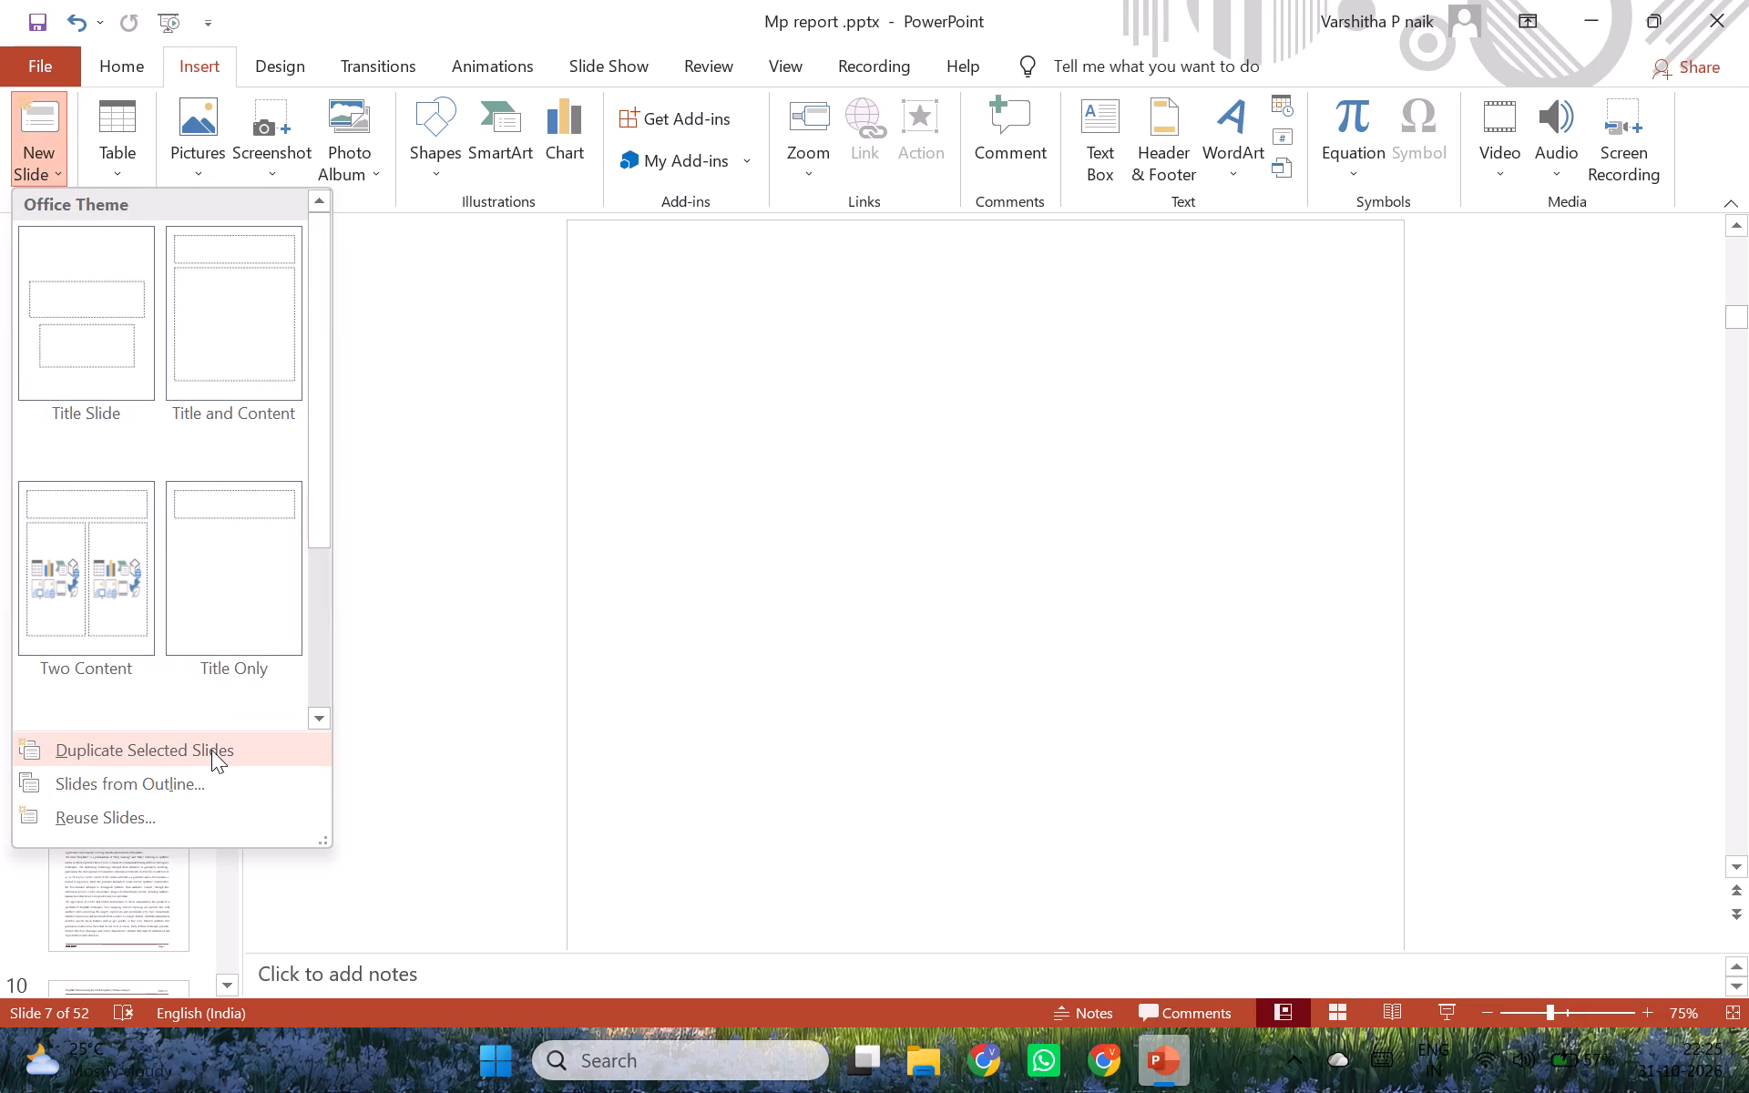
click(127, 812)
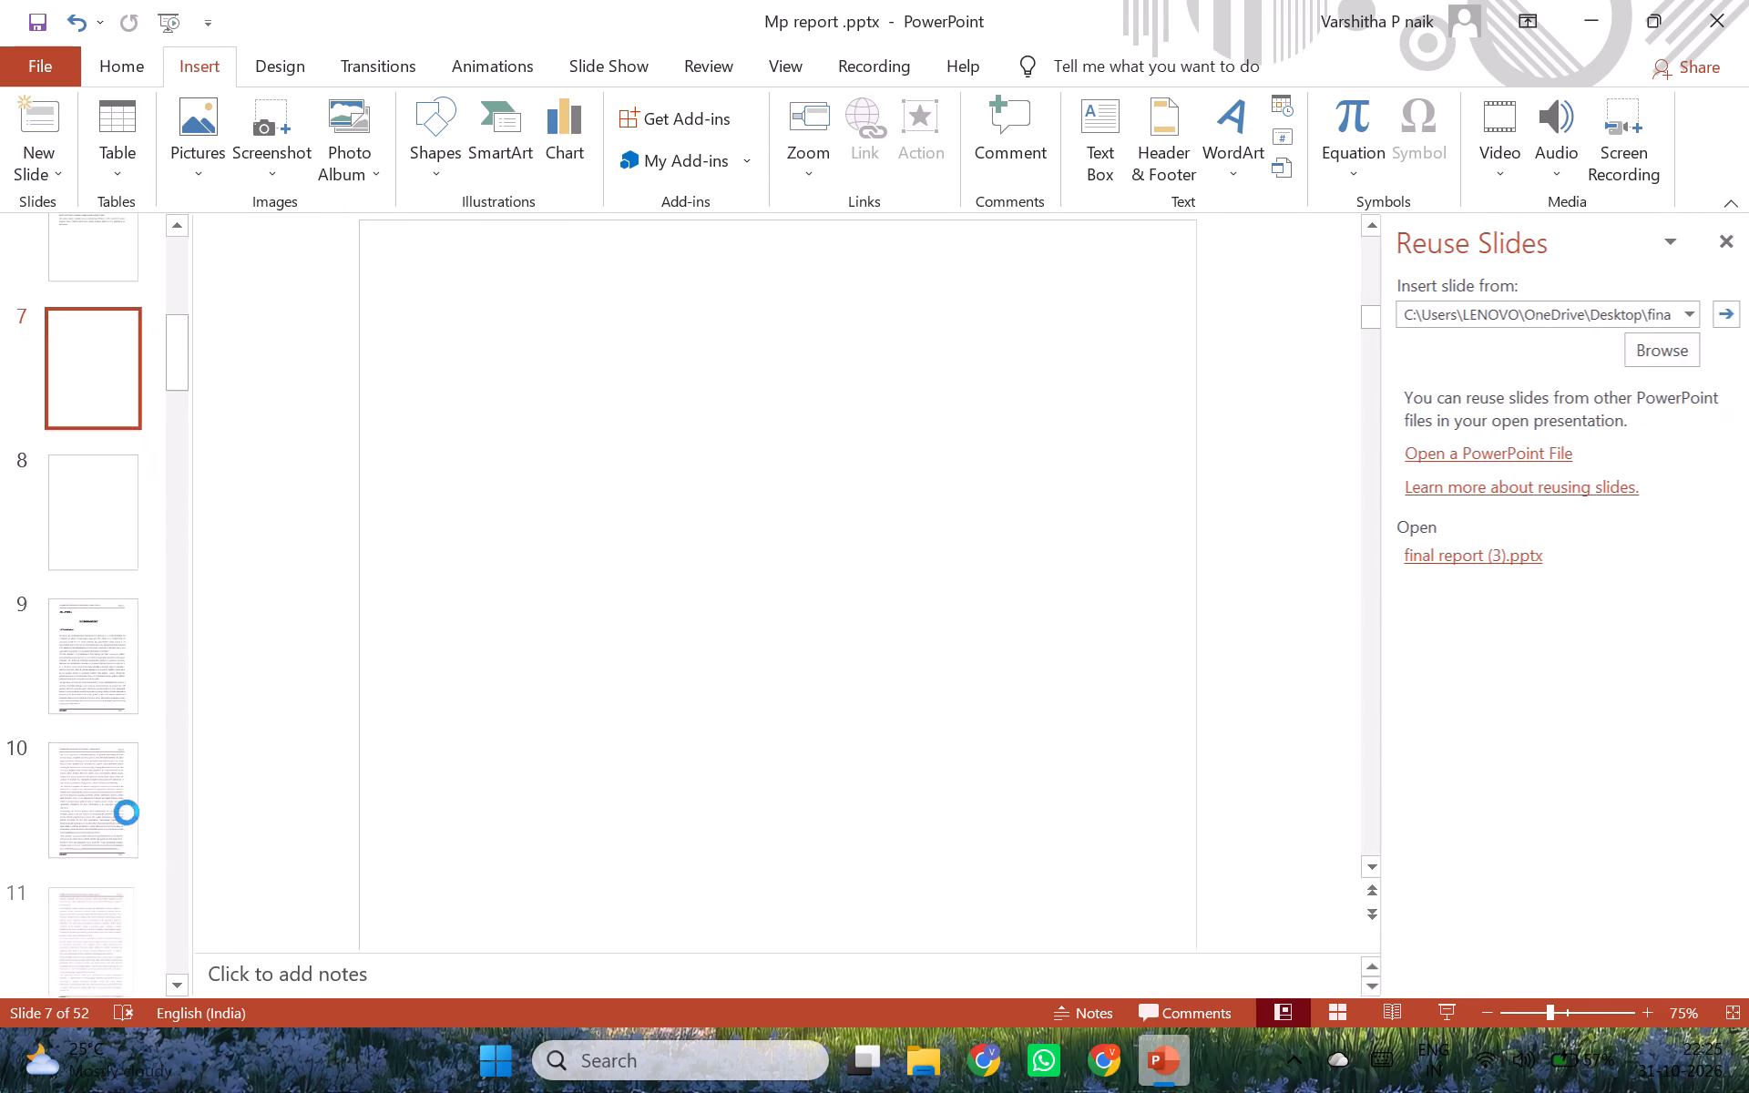
click(1631, 358)
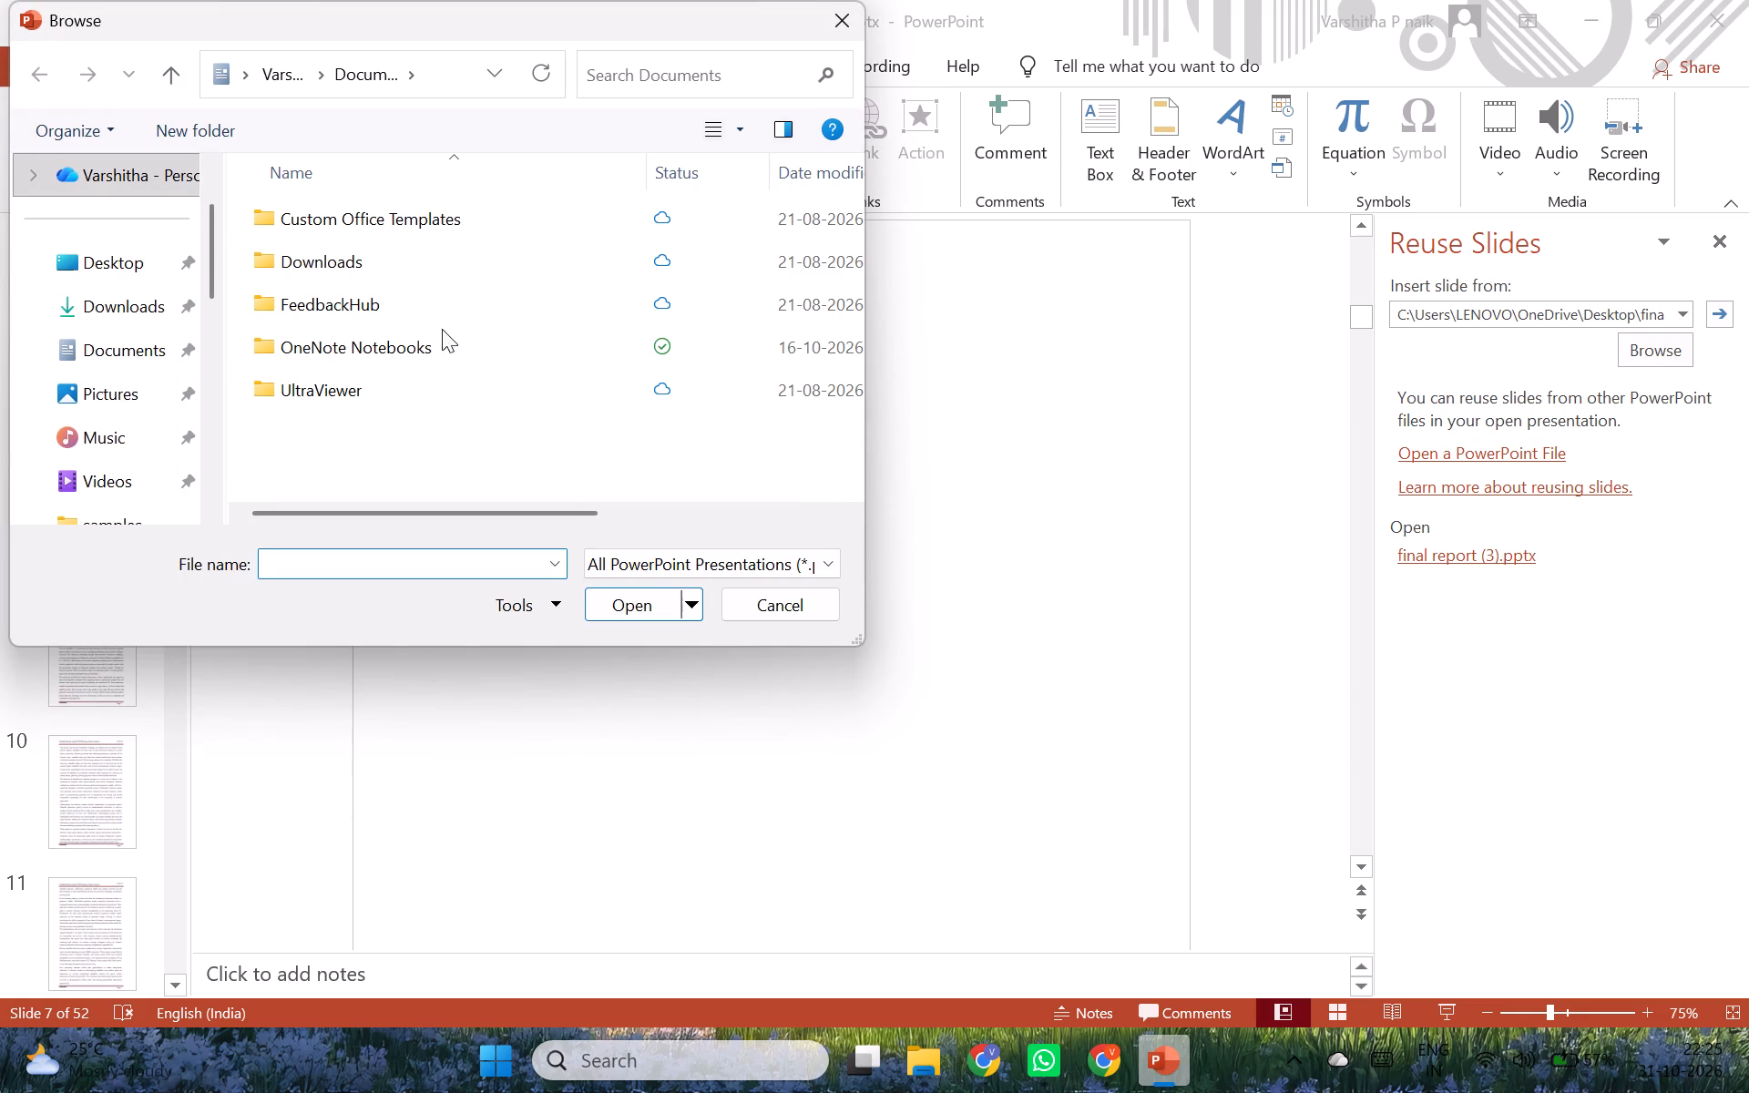
click(128, 301)
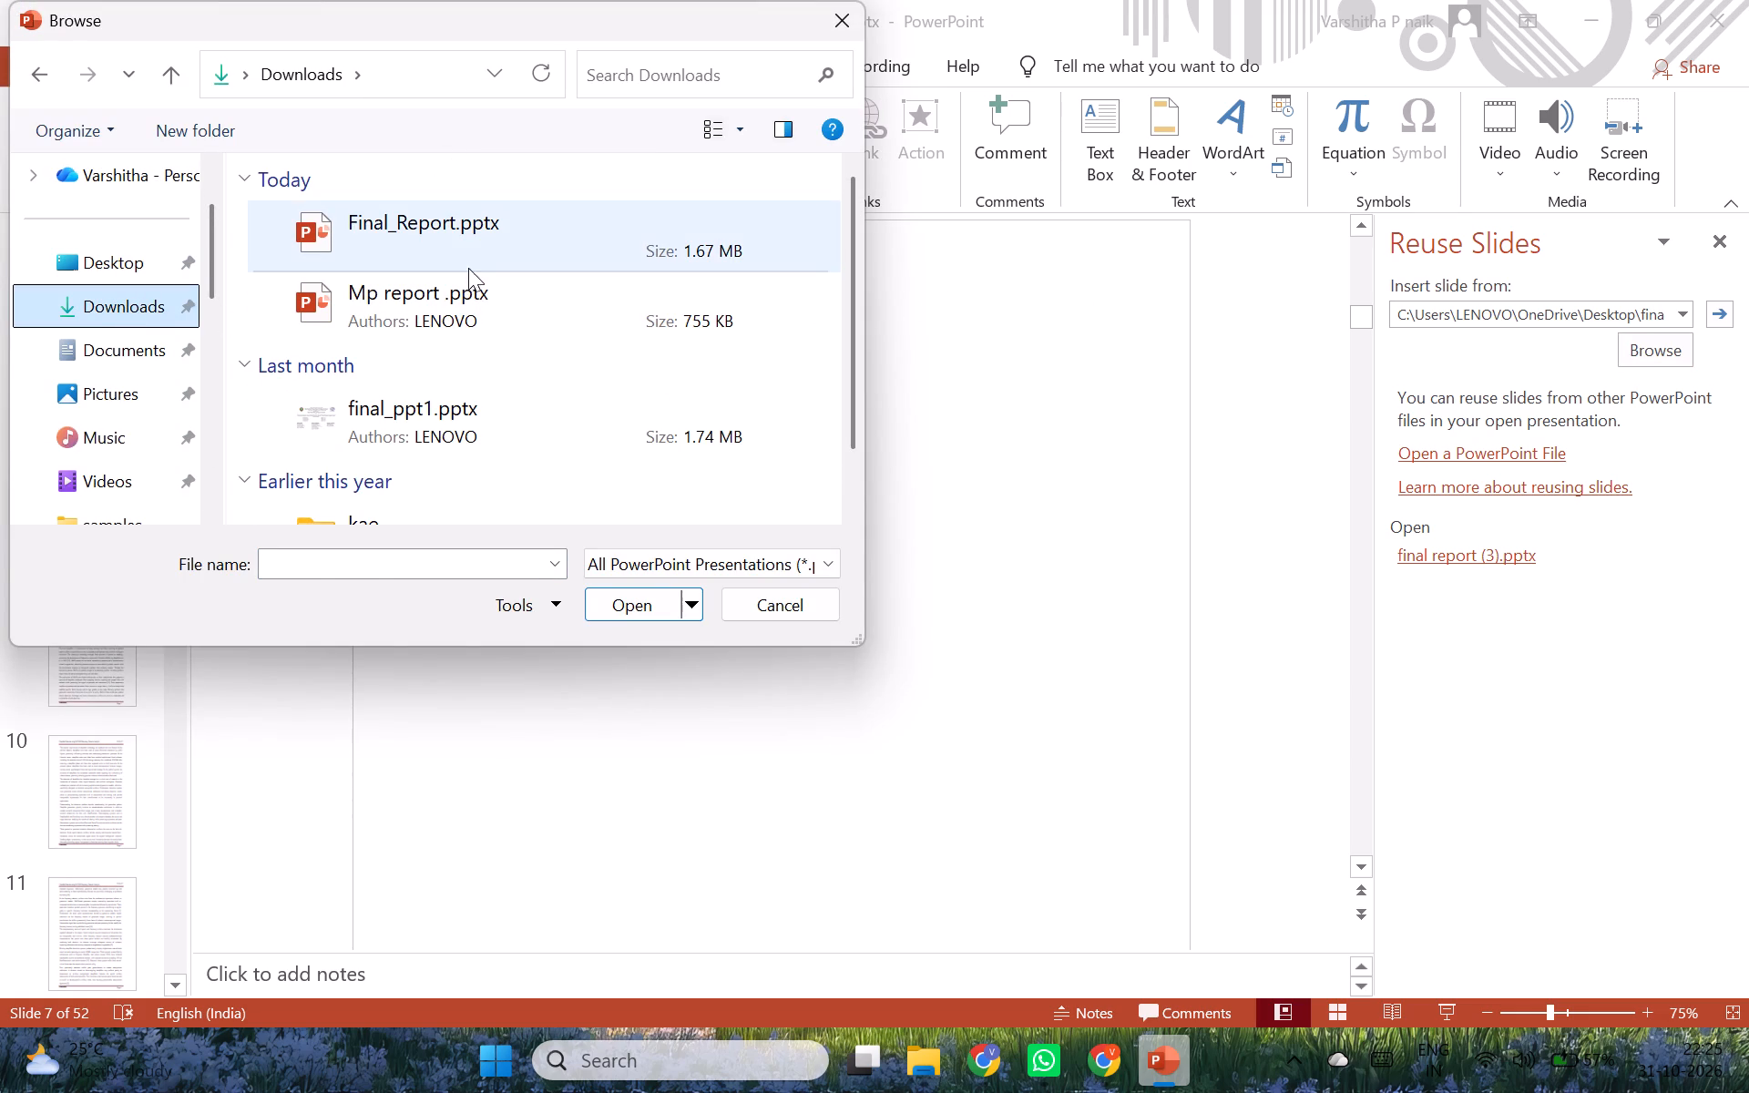
click(470, 258)
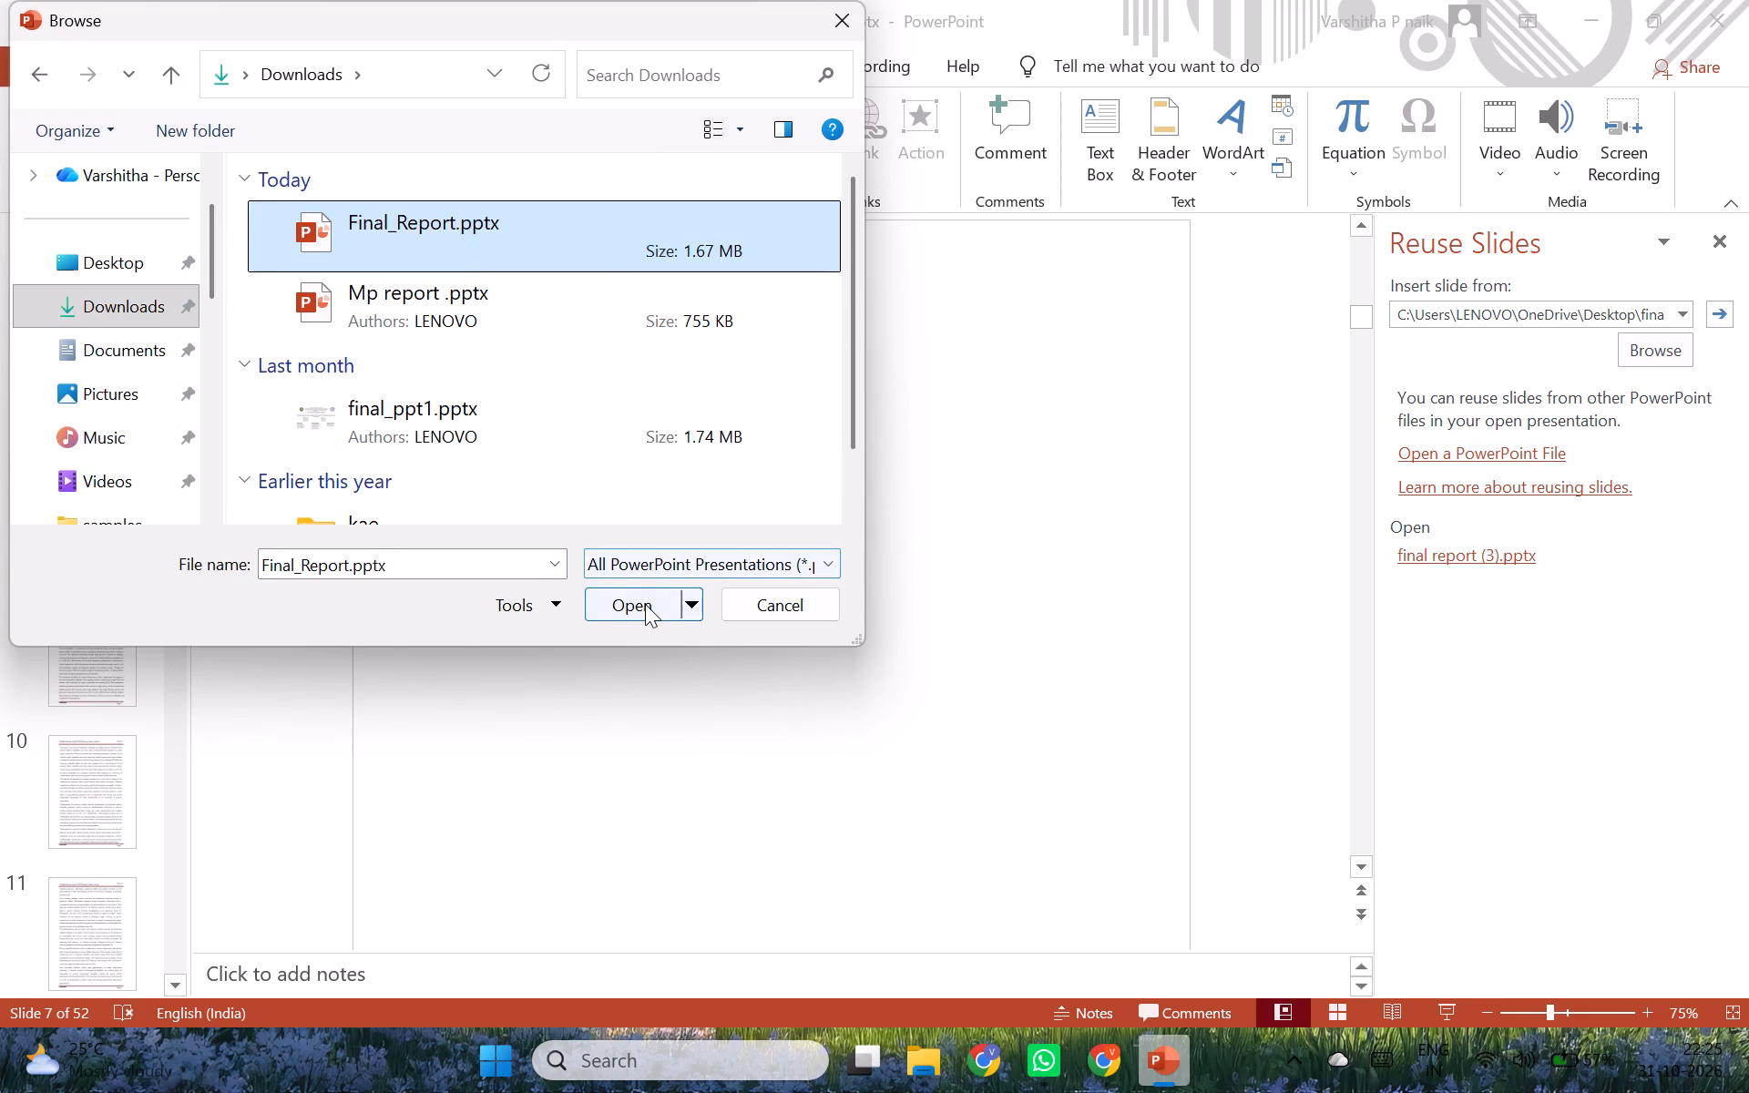
click(645, 604)
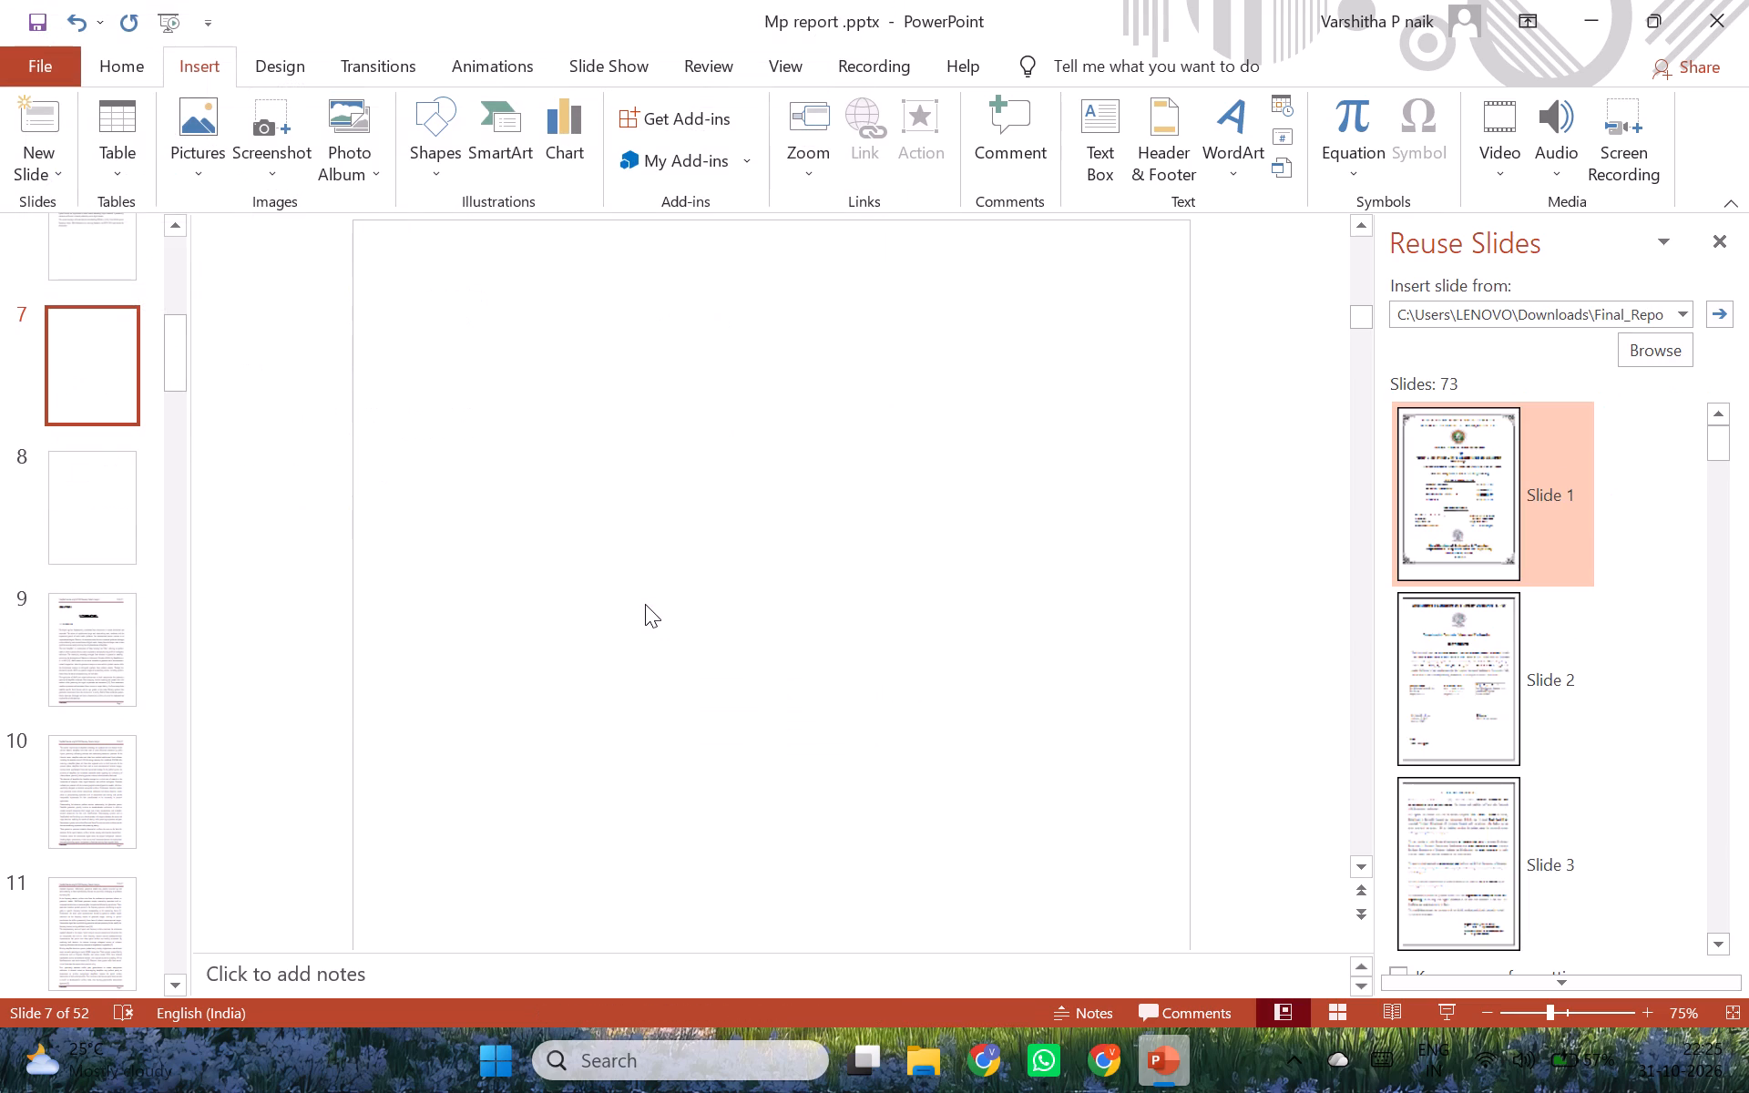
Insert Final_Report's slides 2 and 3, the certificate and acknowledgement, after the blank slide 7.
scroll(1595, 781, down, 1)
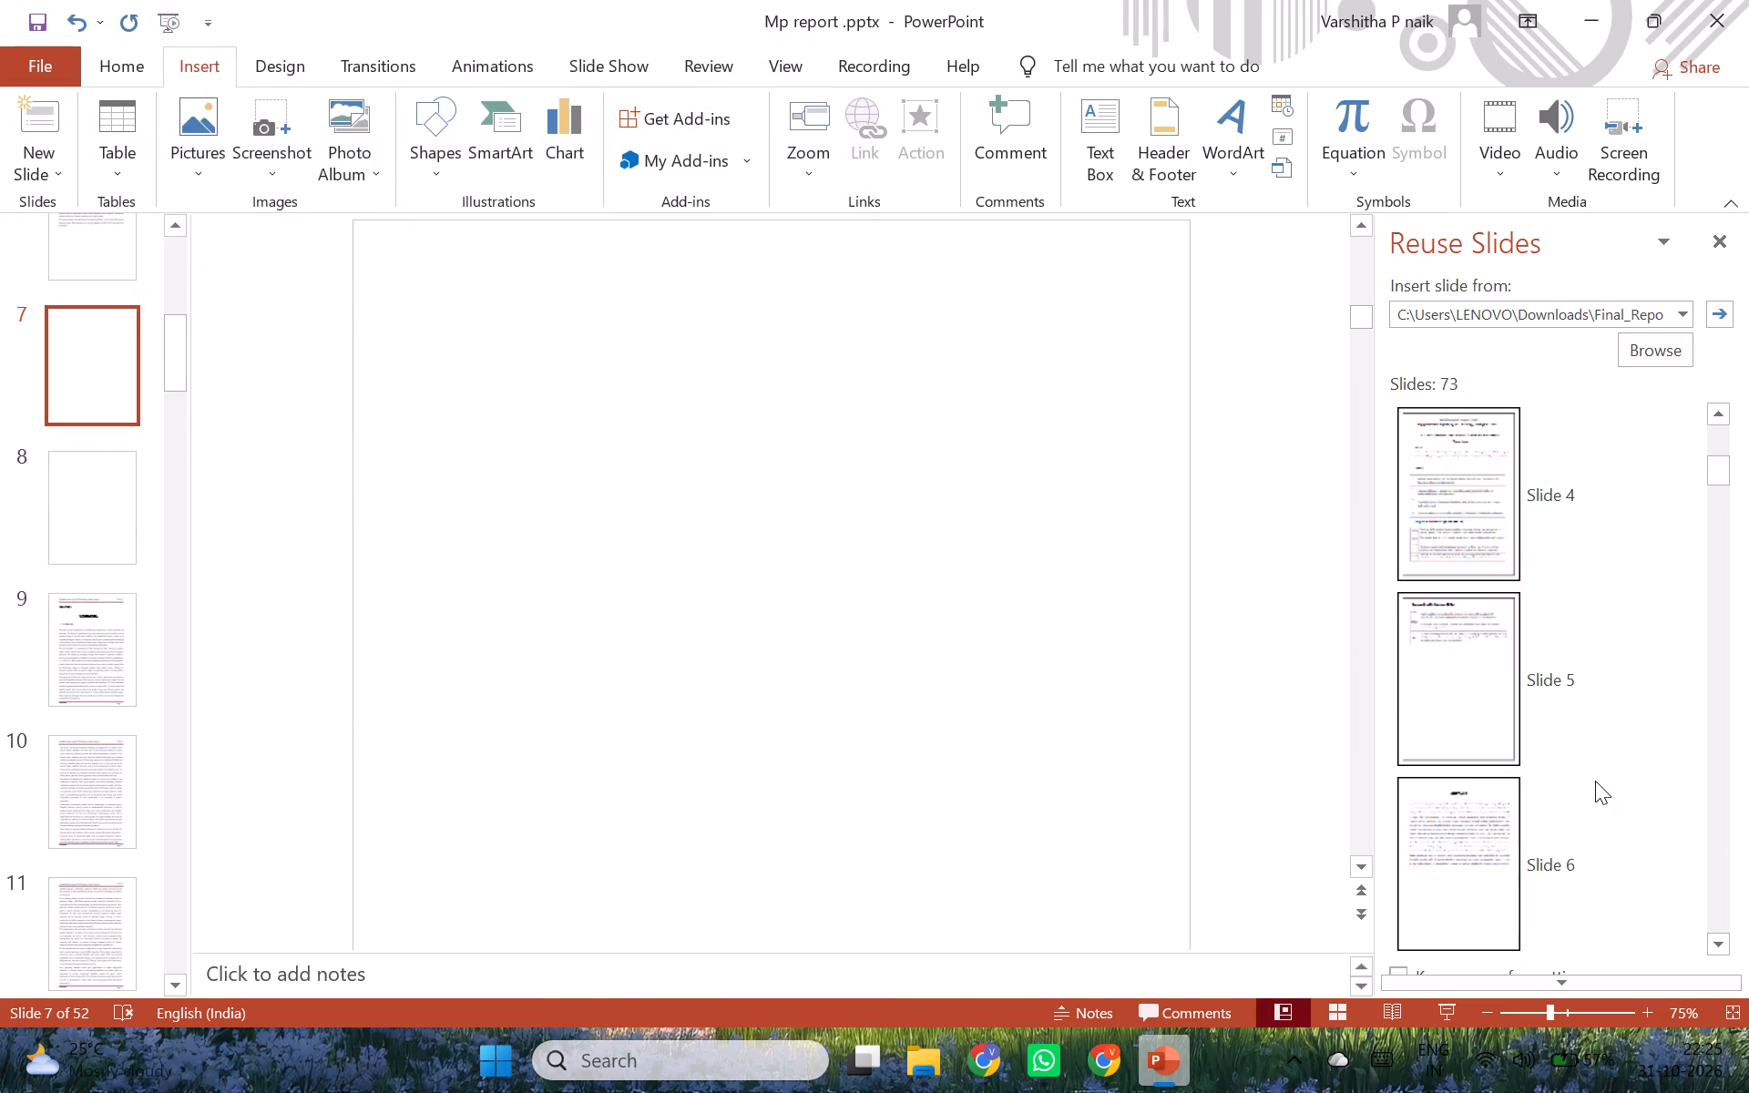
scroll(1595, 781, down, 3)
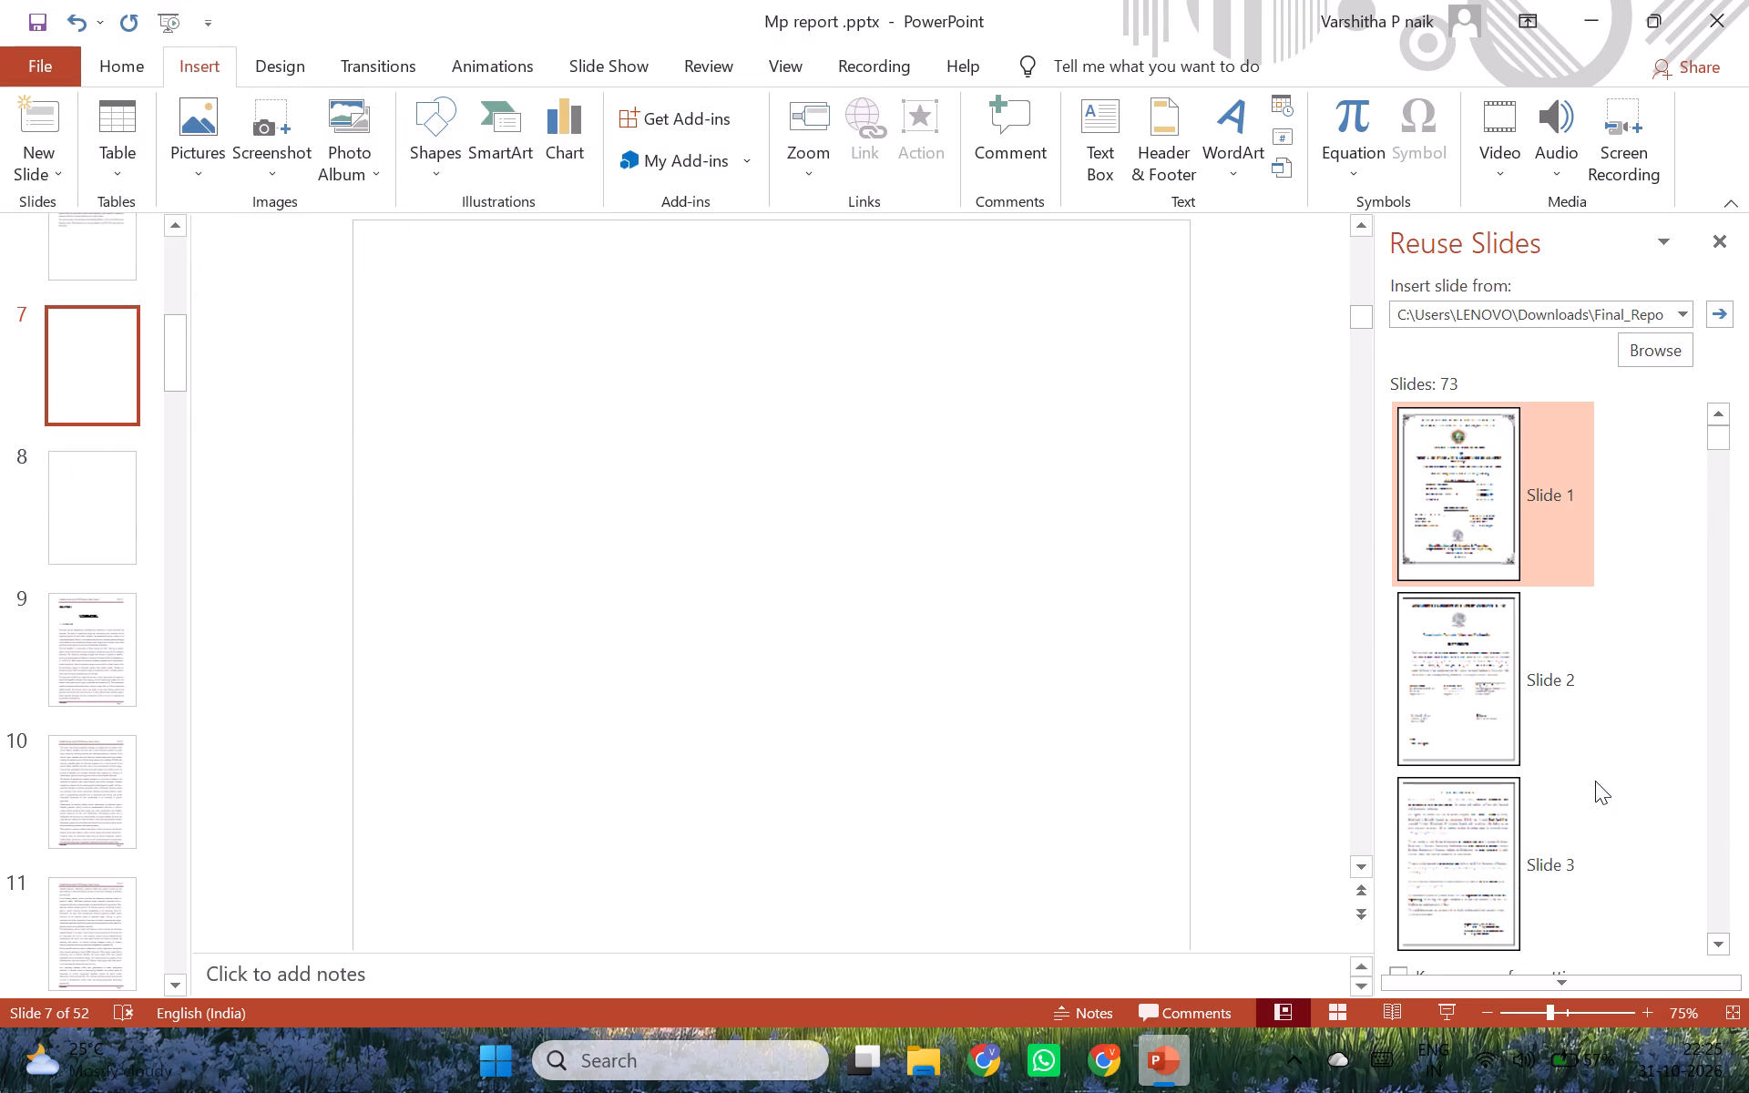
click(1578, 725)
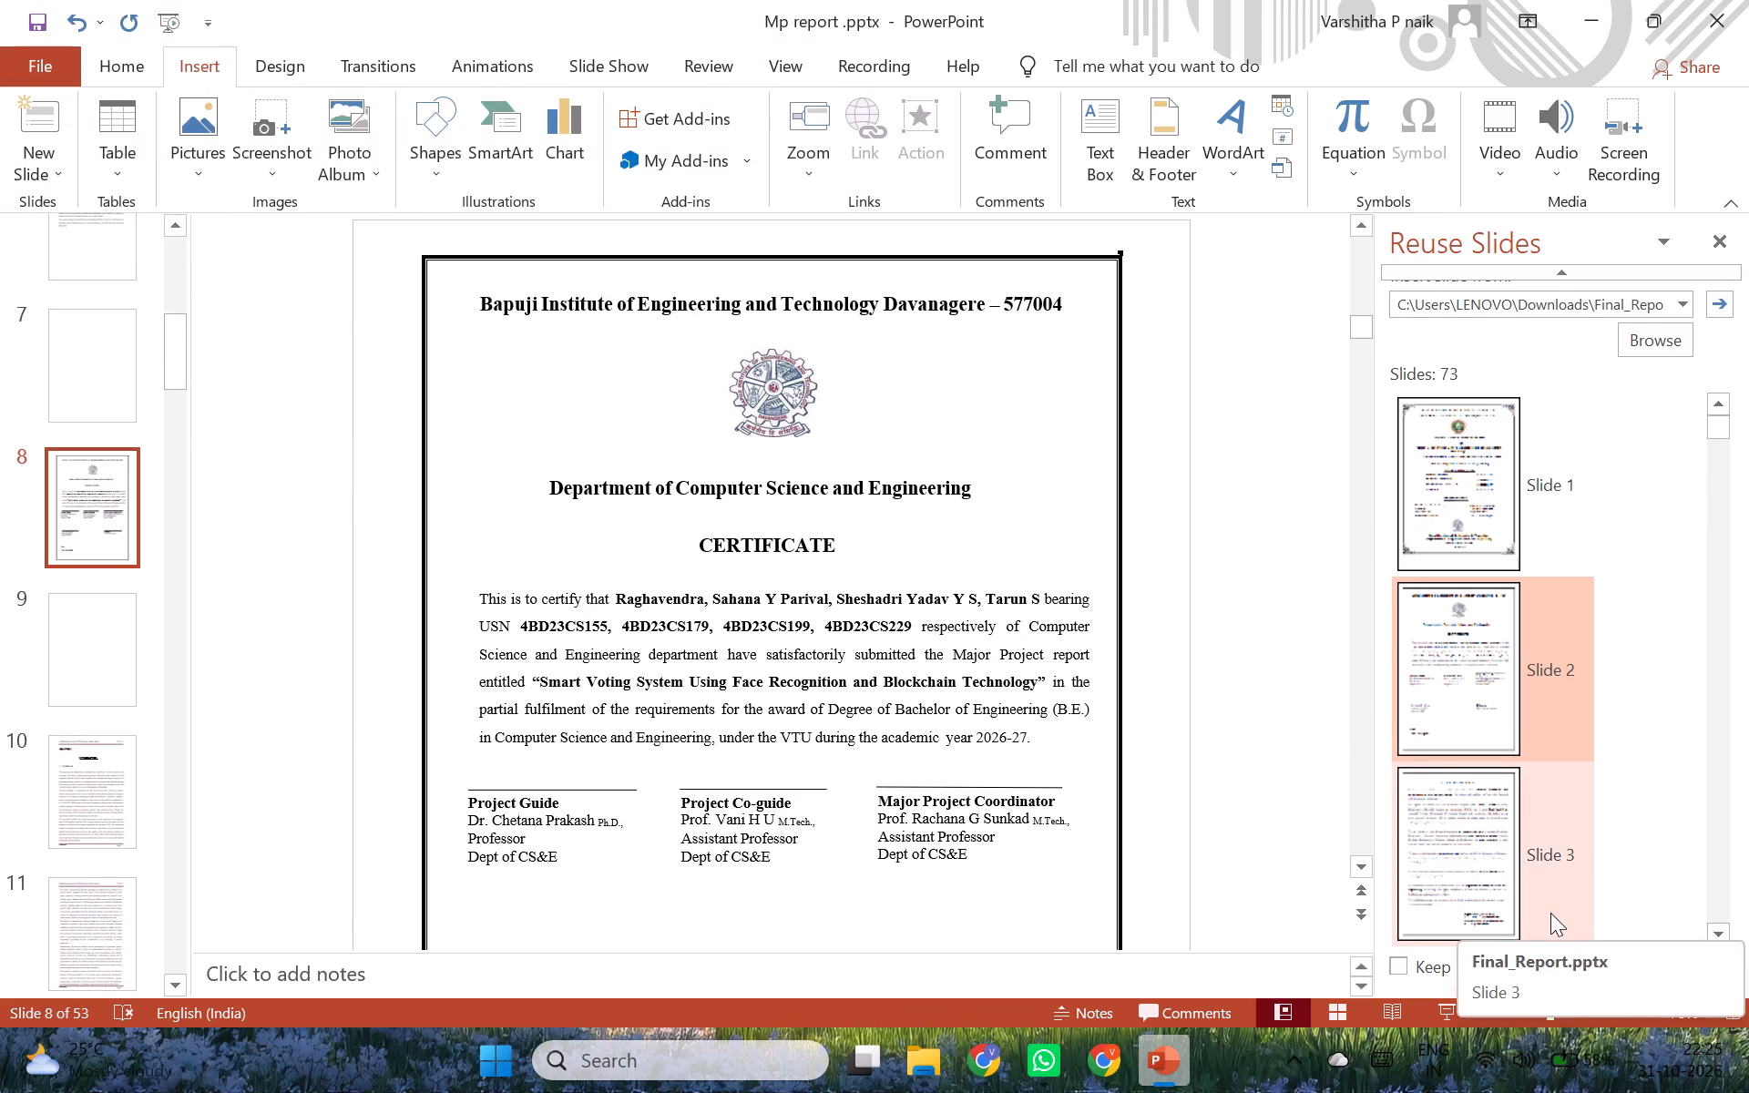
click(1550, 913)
Insert Final_Report's slides 6 and 9, the abstract and Chapter 1 introduction, after the inserted acknowledgement.
scroll(1550, 913, down, 1)
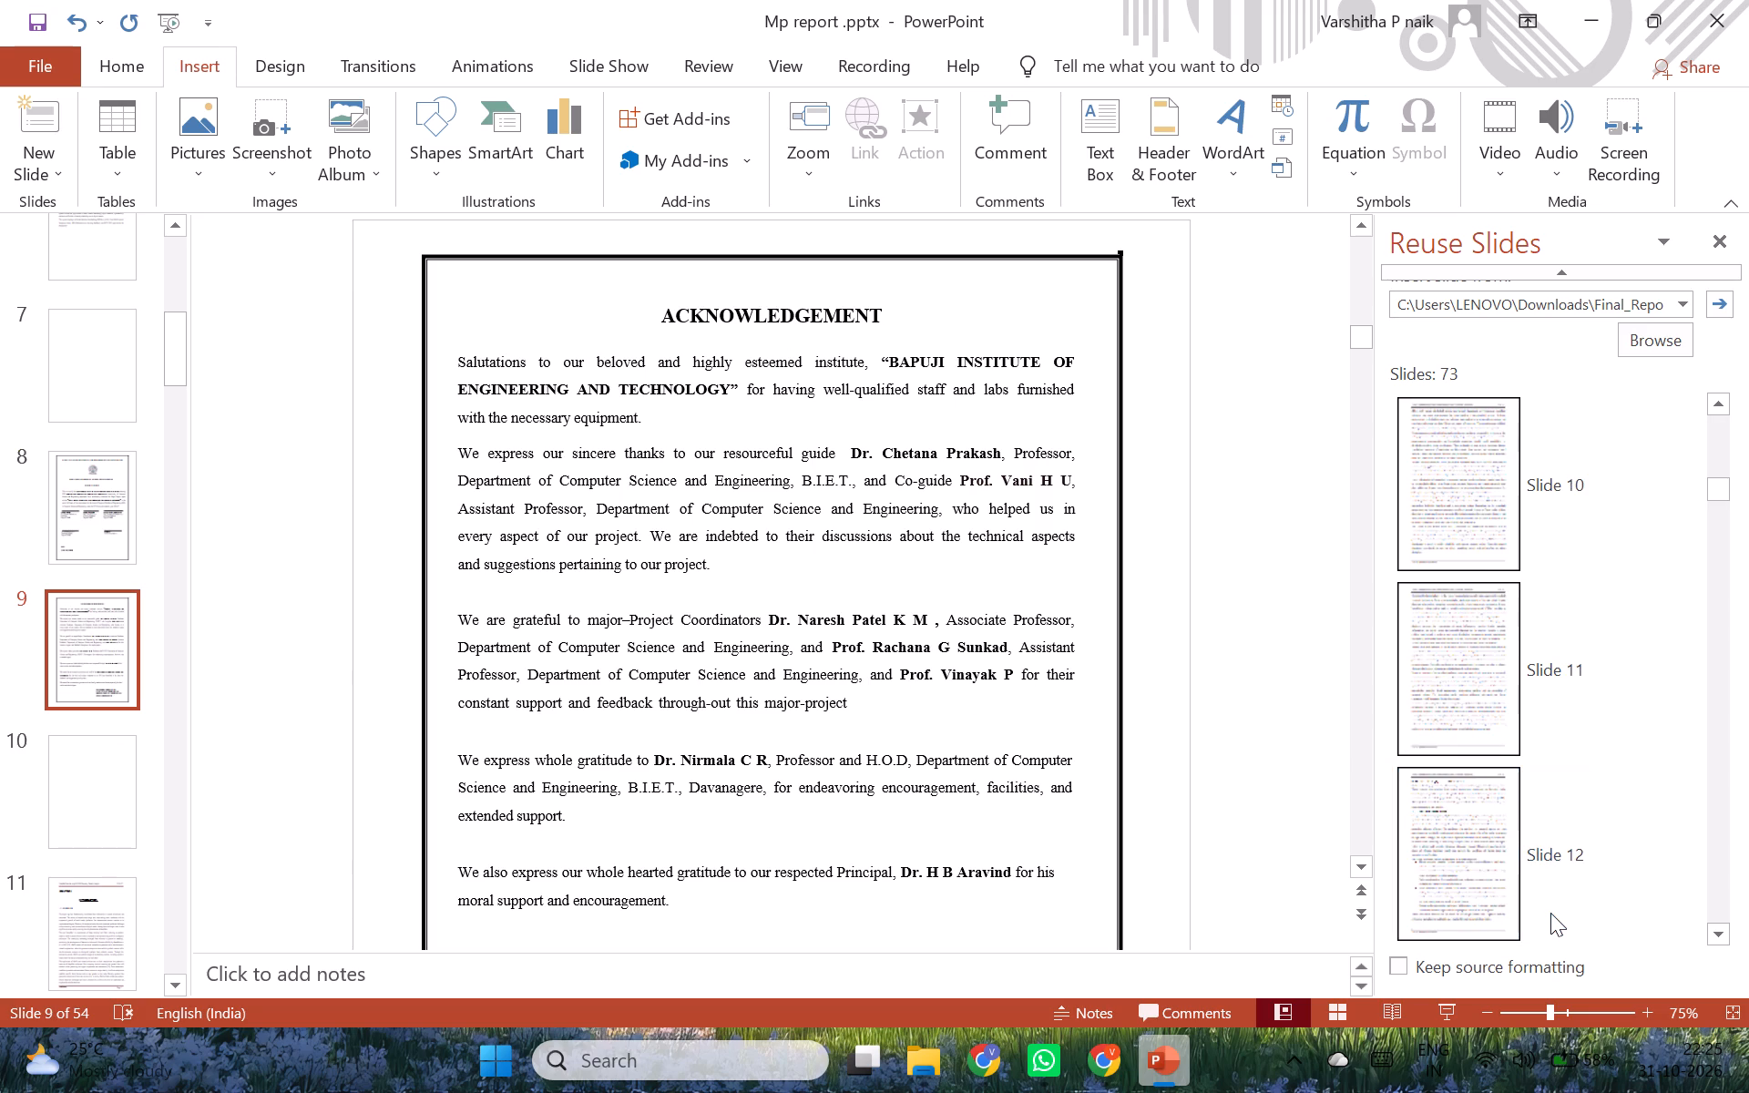
scroll(1507, 614, up, 1)
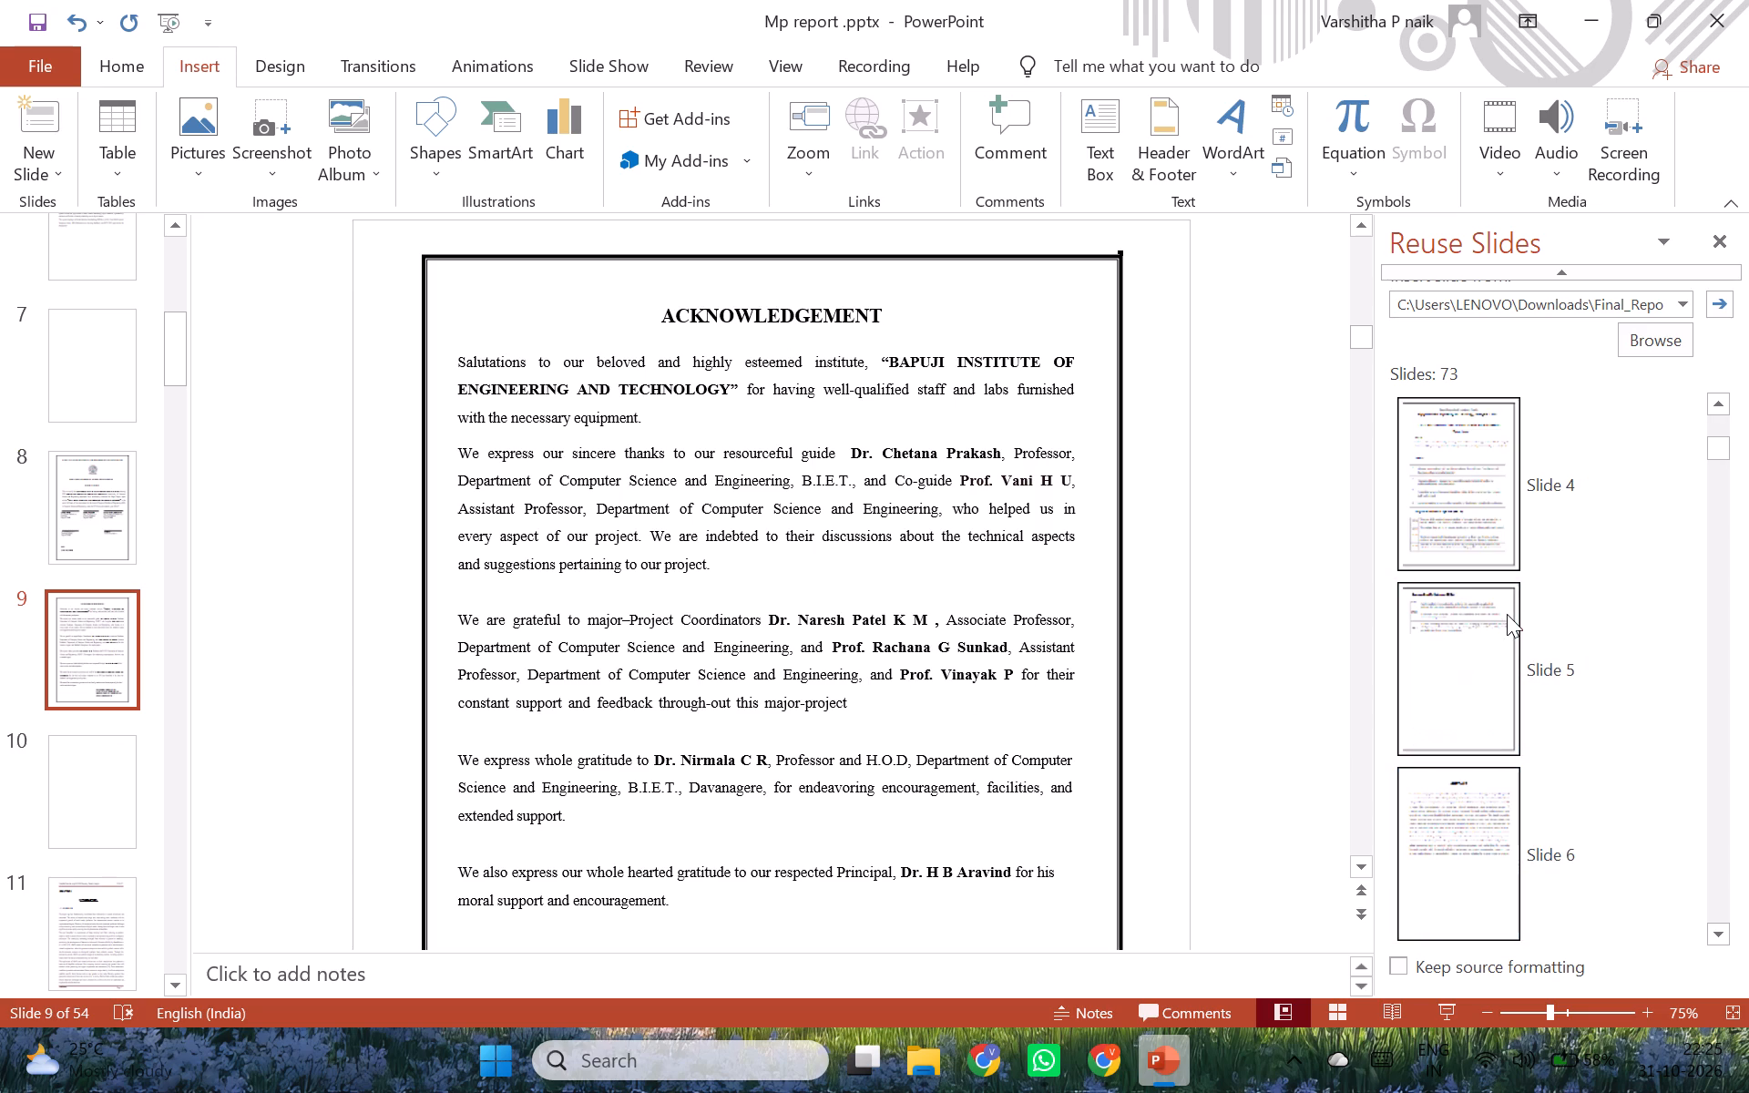
click(1482, 821)
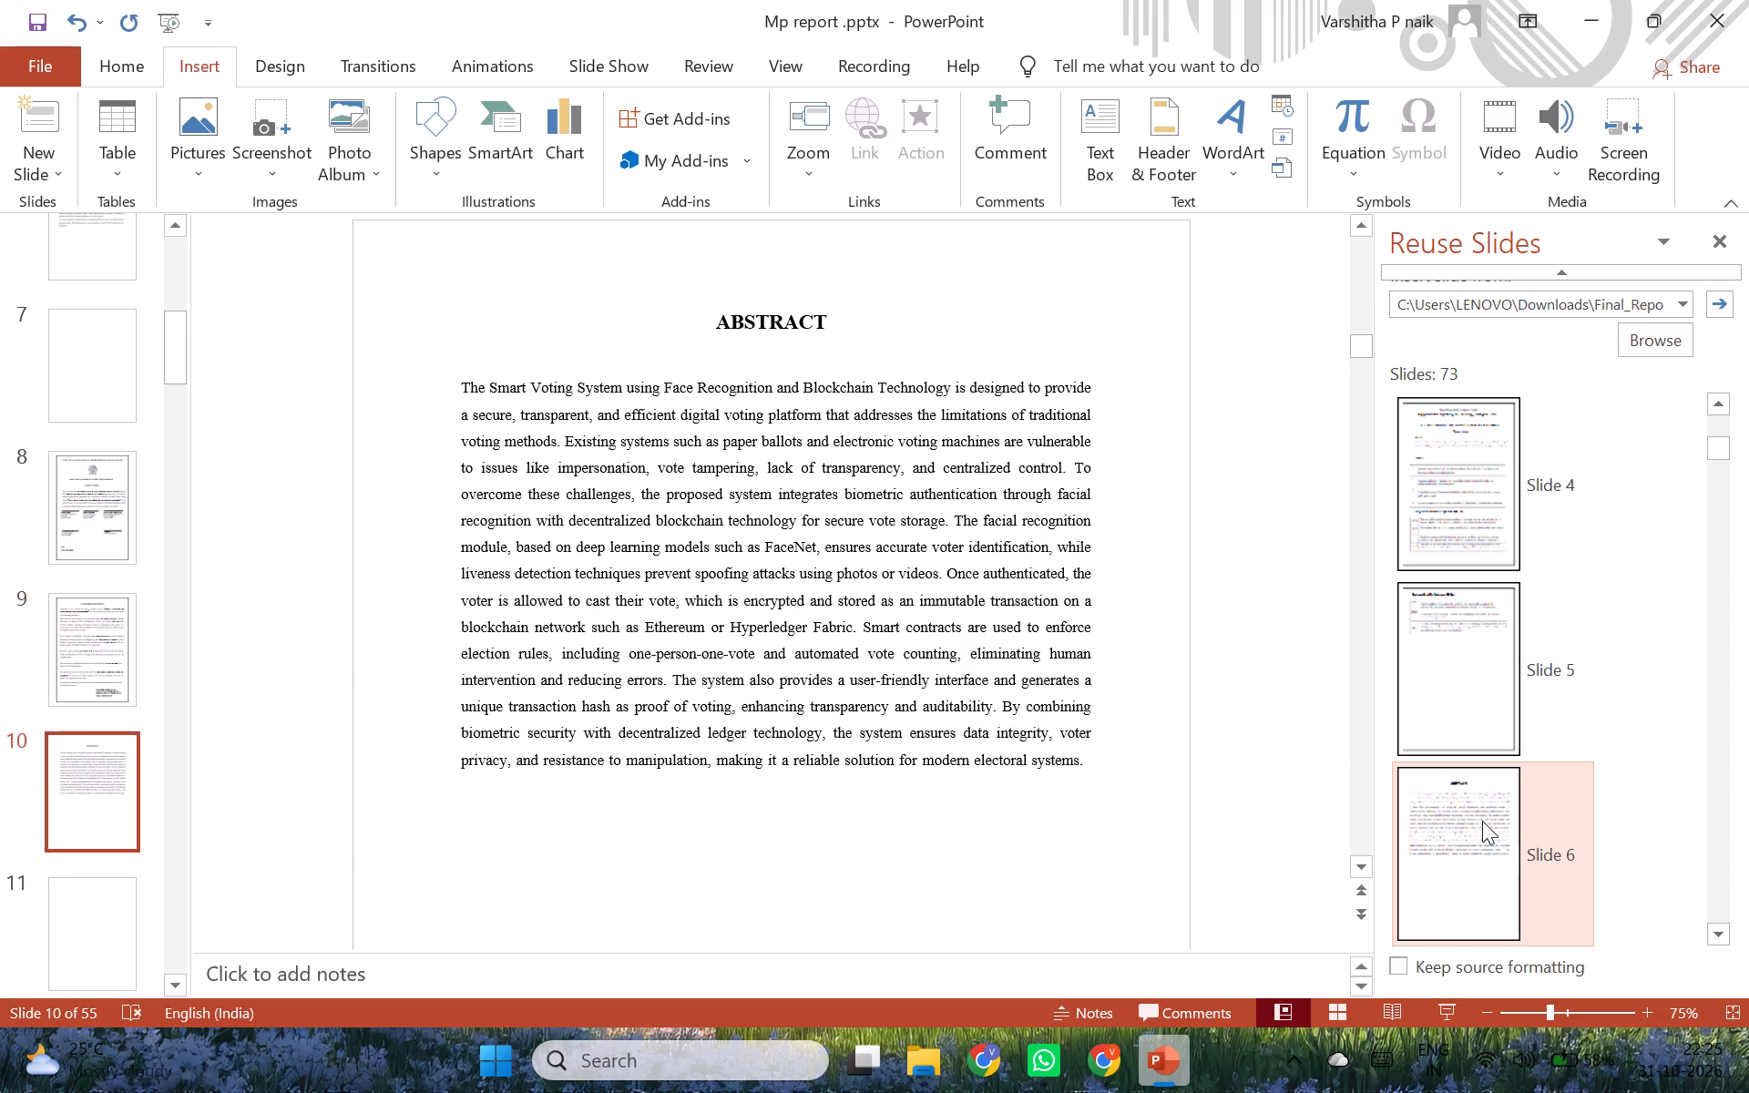
scroll(1482, 821, down, 1)
click(1482, 821)
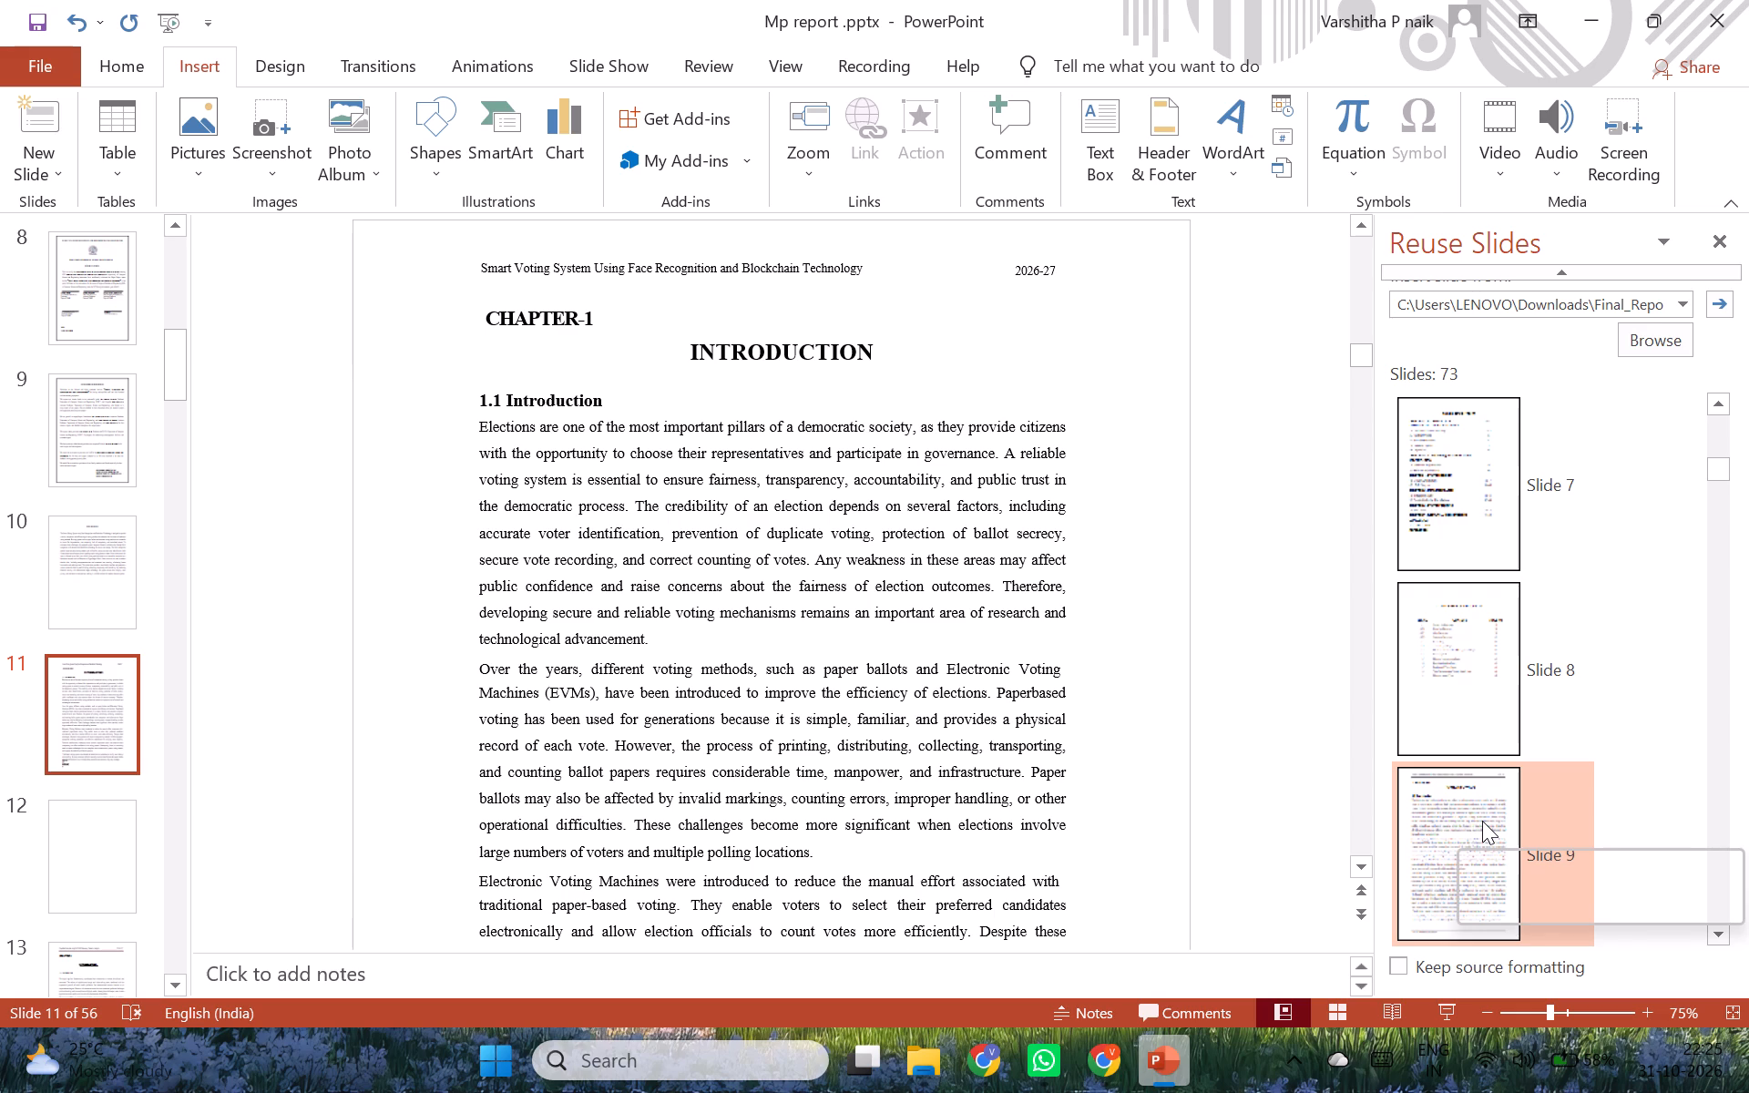
Insert Final_Report's slides 7 and 8, the table of contents and list of figures and tables, and end slide reuse.
click(1472, 539)
click(1457, 621)
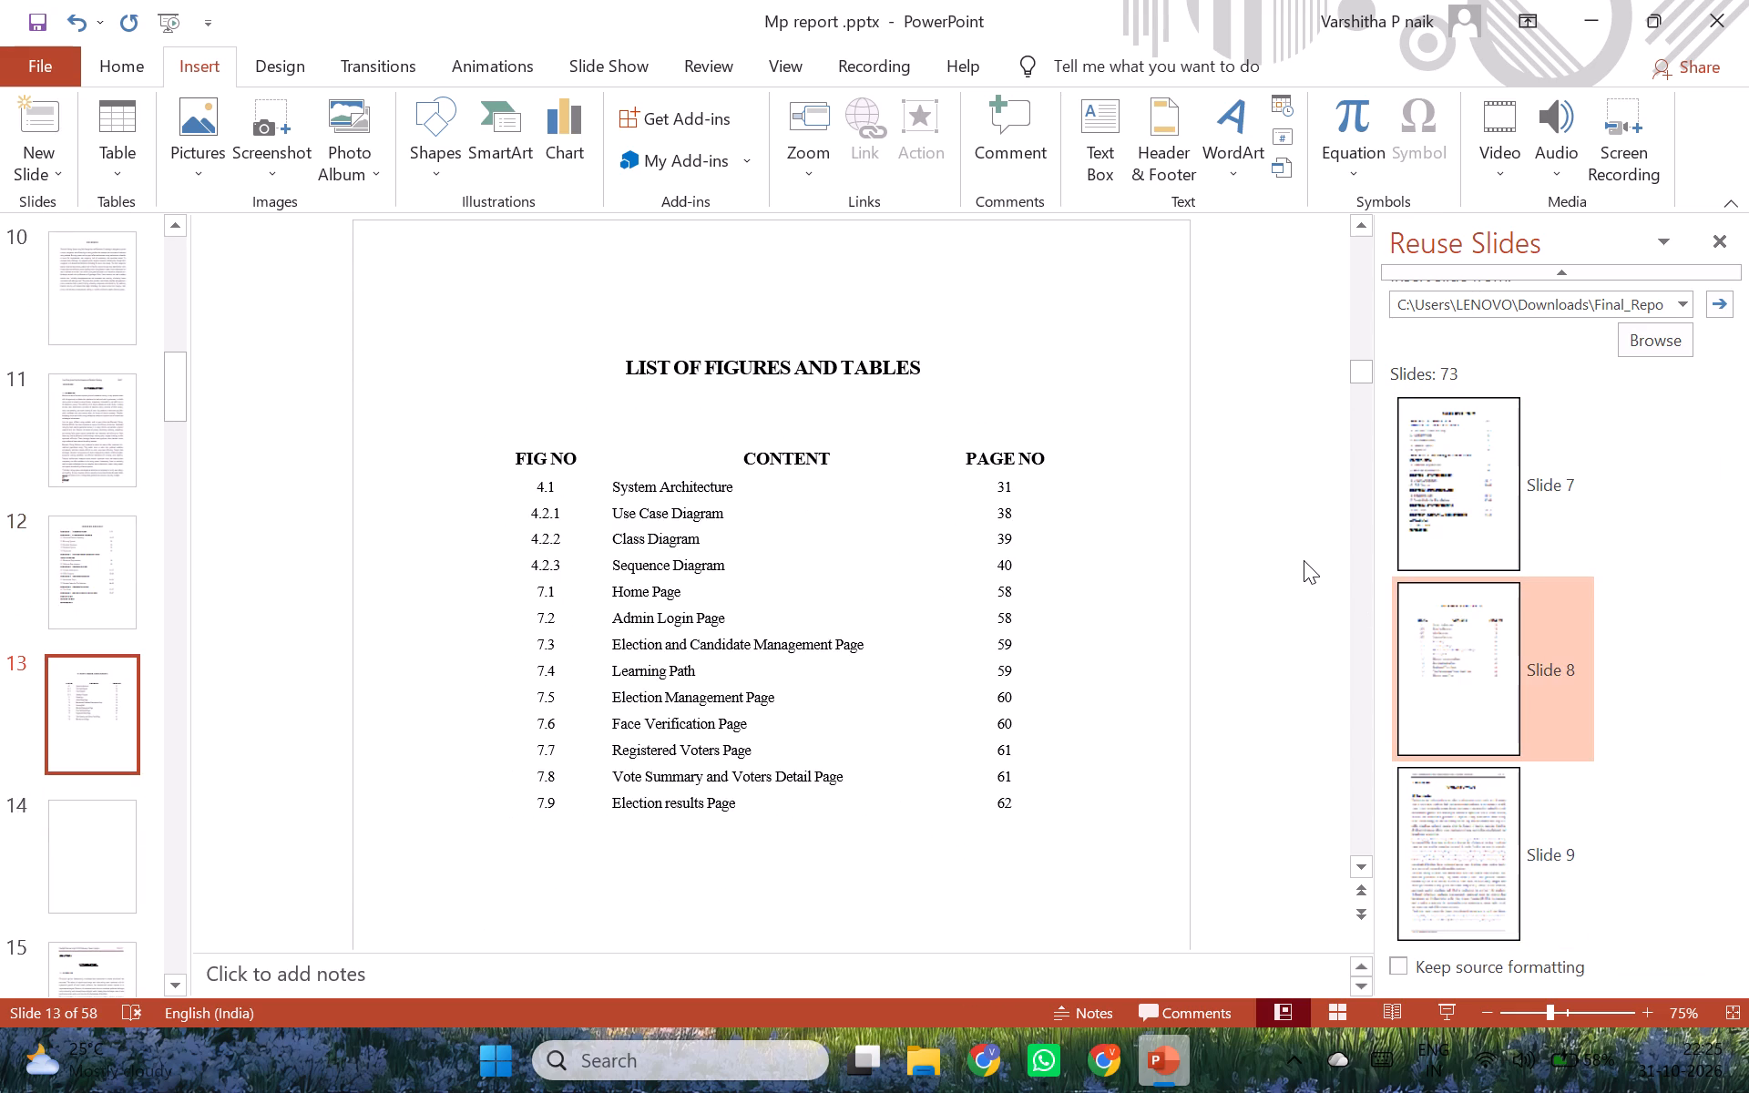
click(1723, 249)
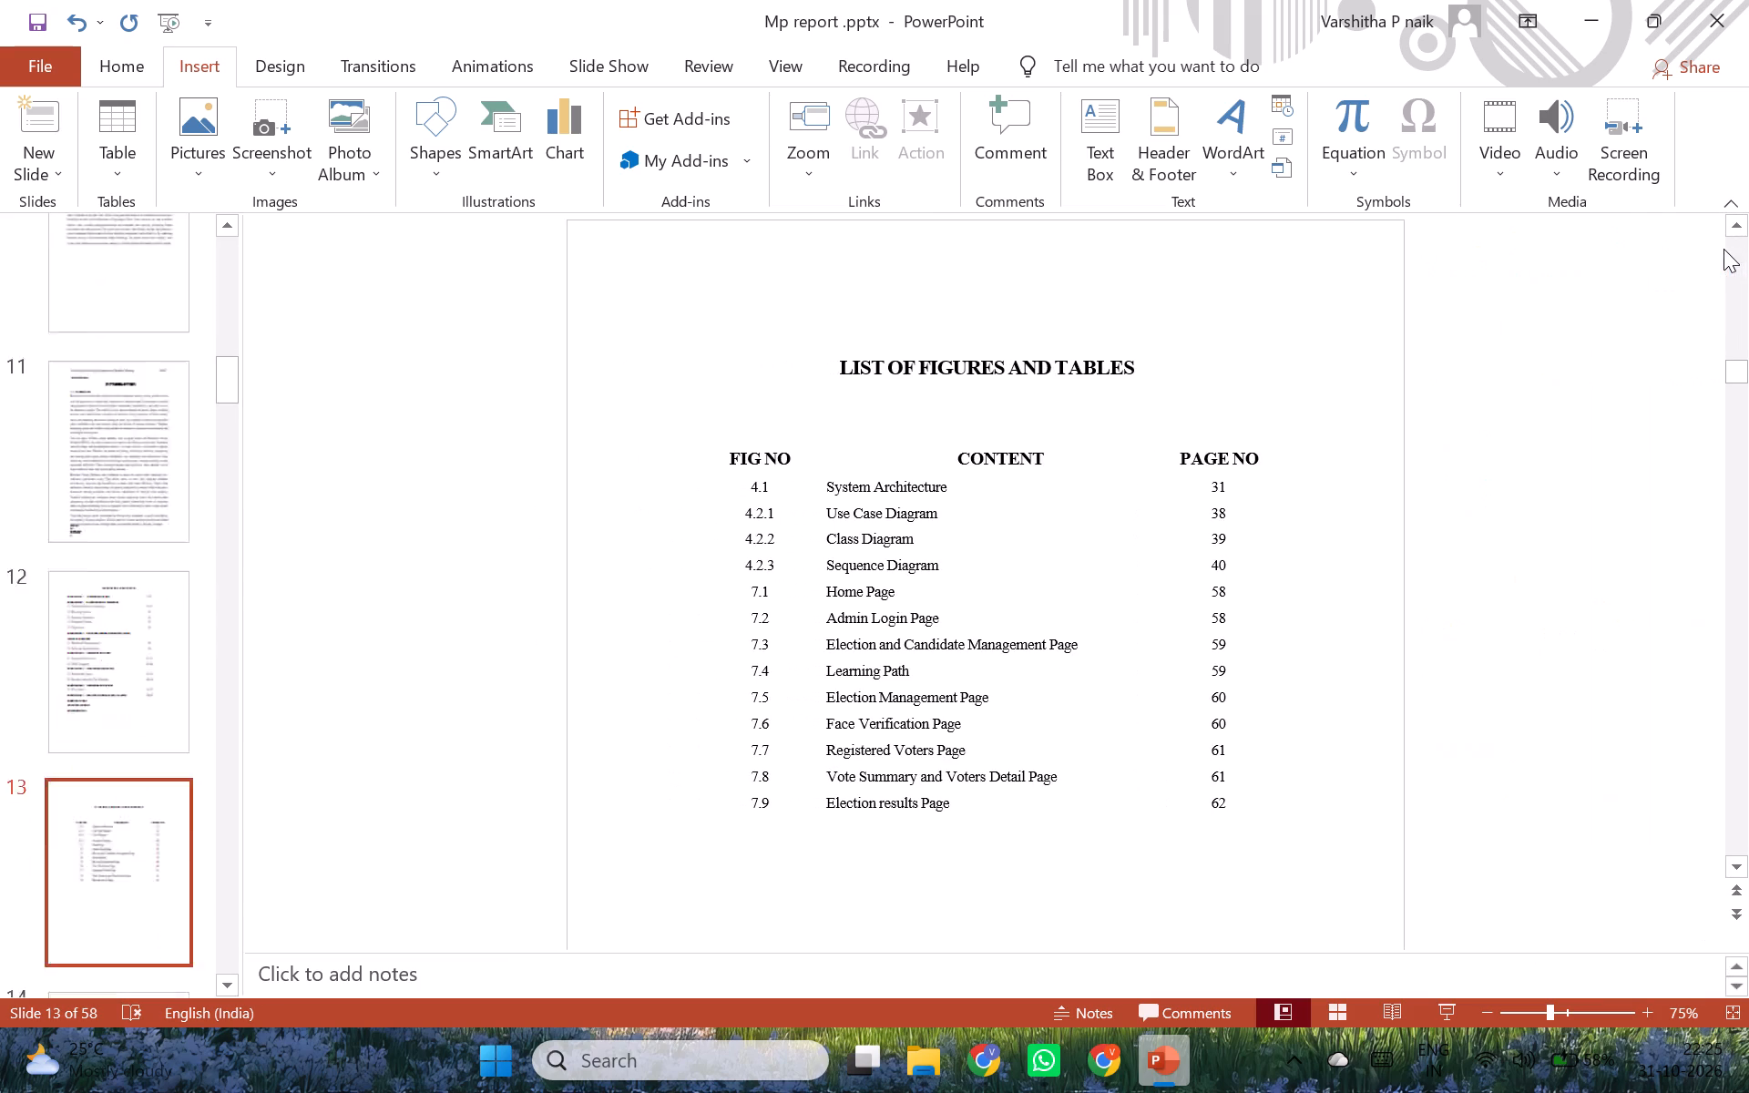
Delete the blank slide 7 that follows the Mp report's abstract.
scroll(121, 566, up, 7)
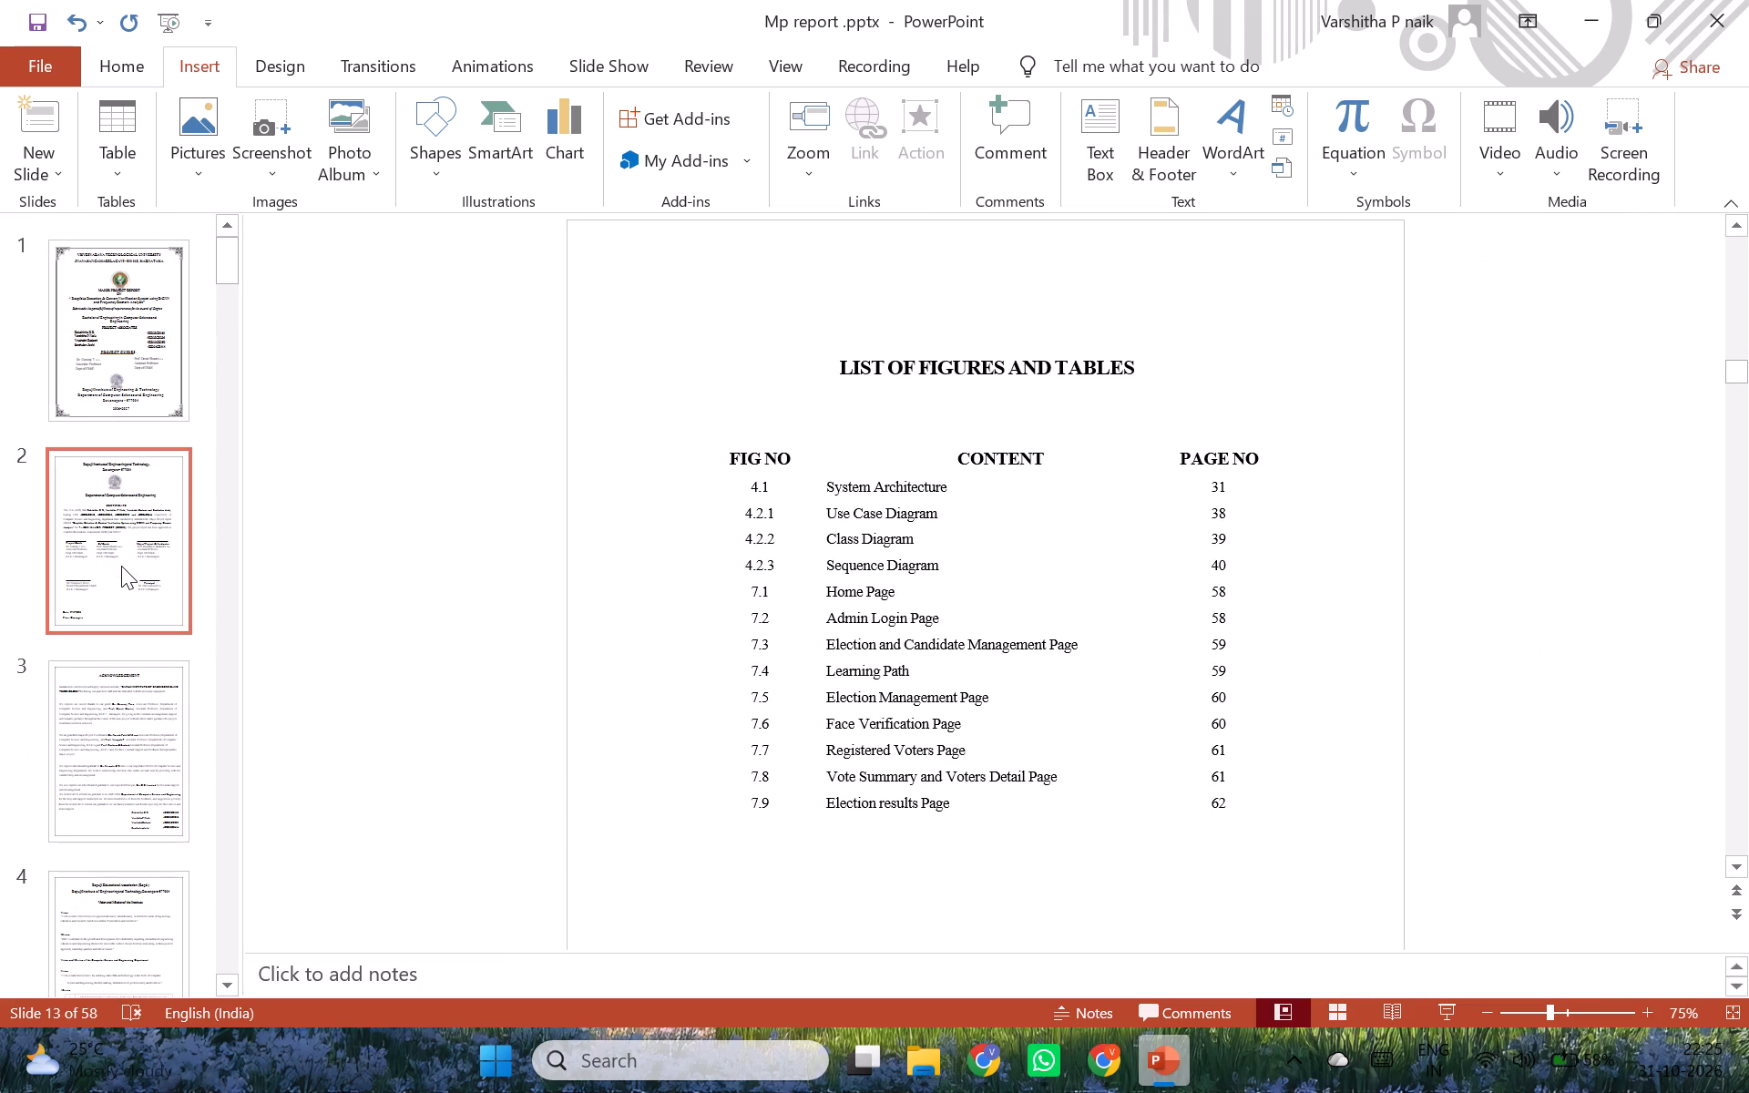
scroll(121, 566, up, 4)
scroll(121, 566, down, 2)
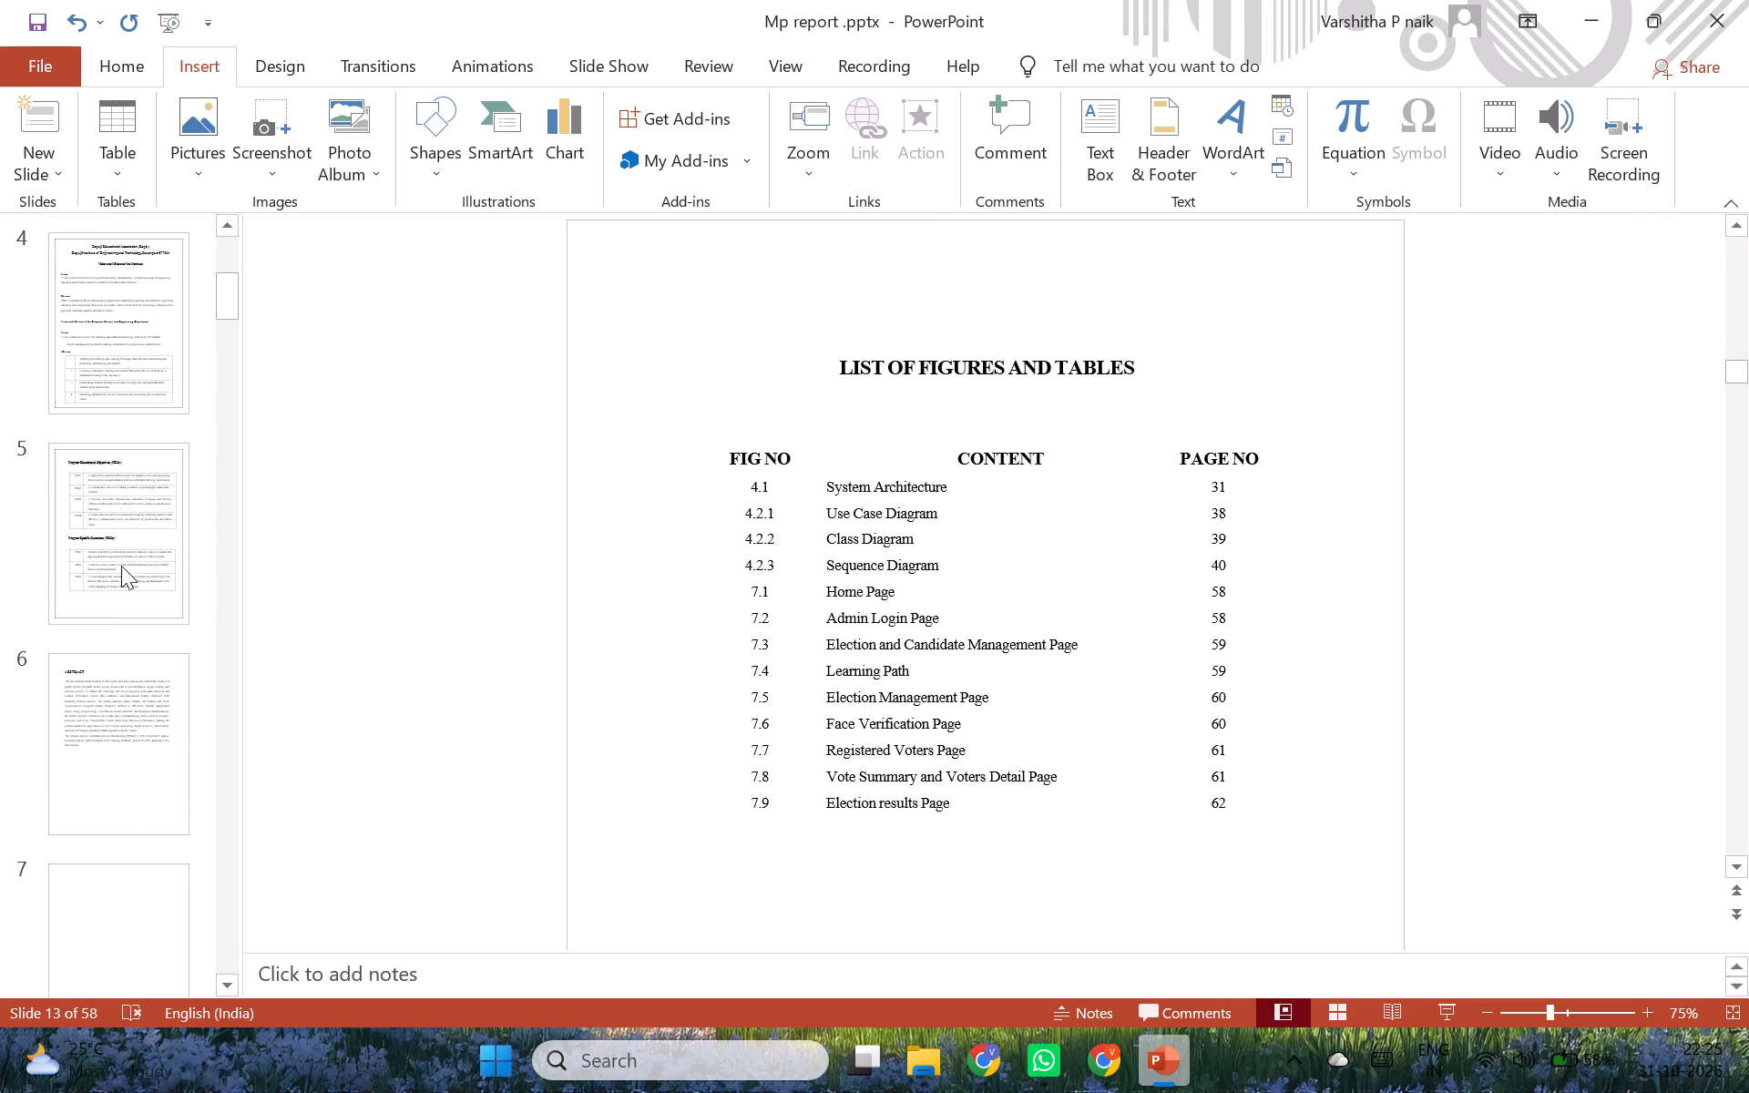
scroll(121, 566, down, 1)
click(121, 566)
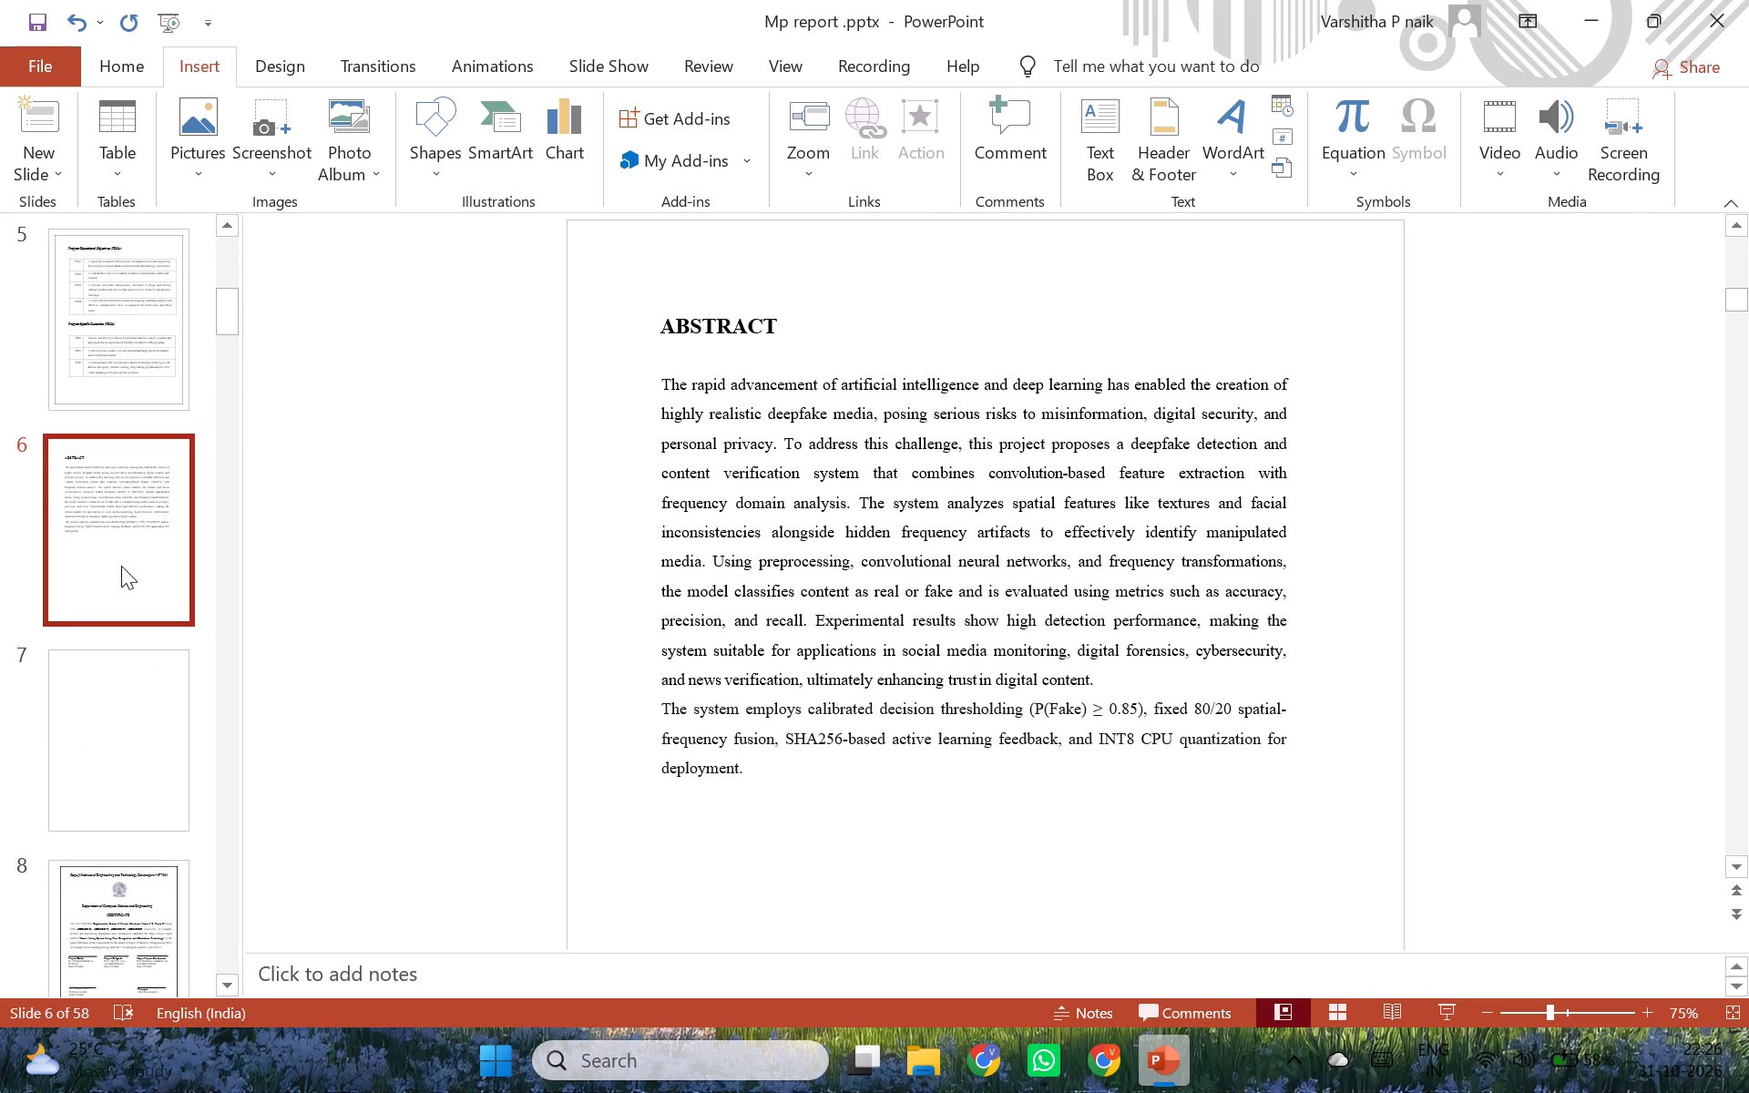
click(123, 735)
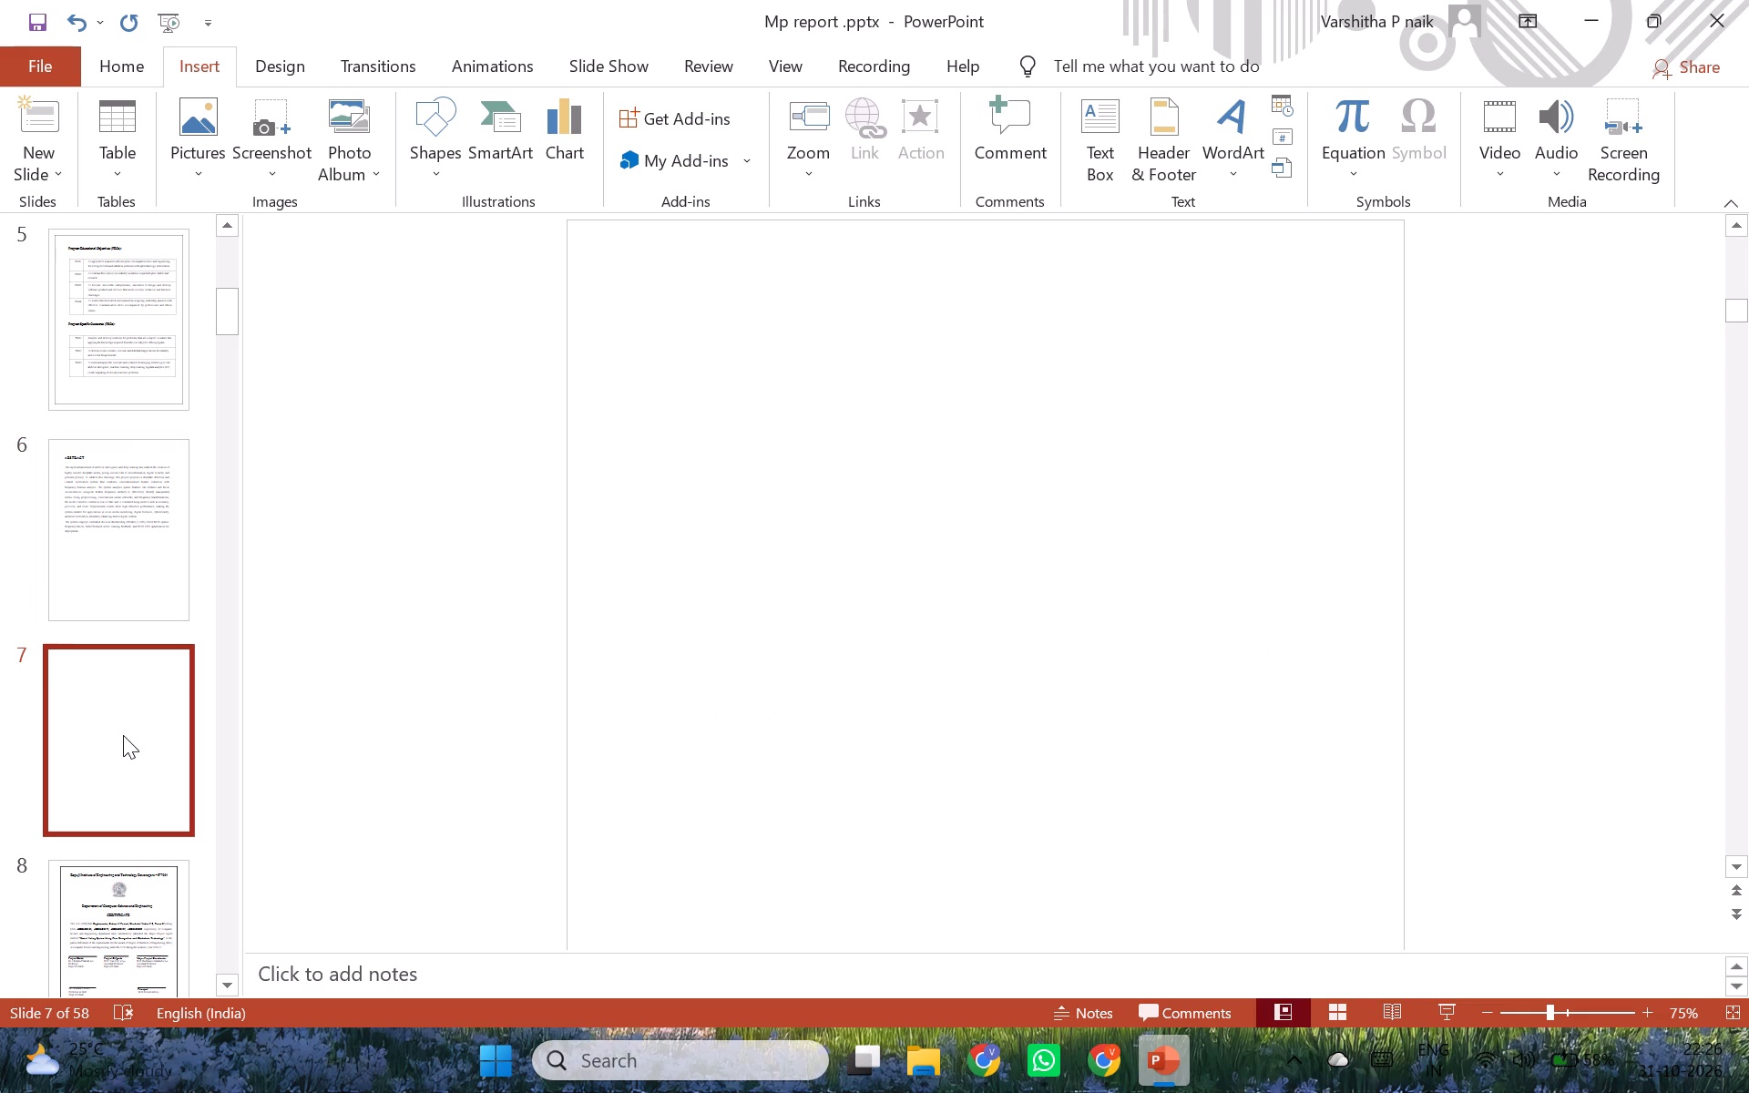
right_click(123, 735)
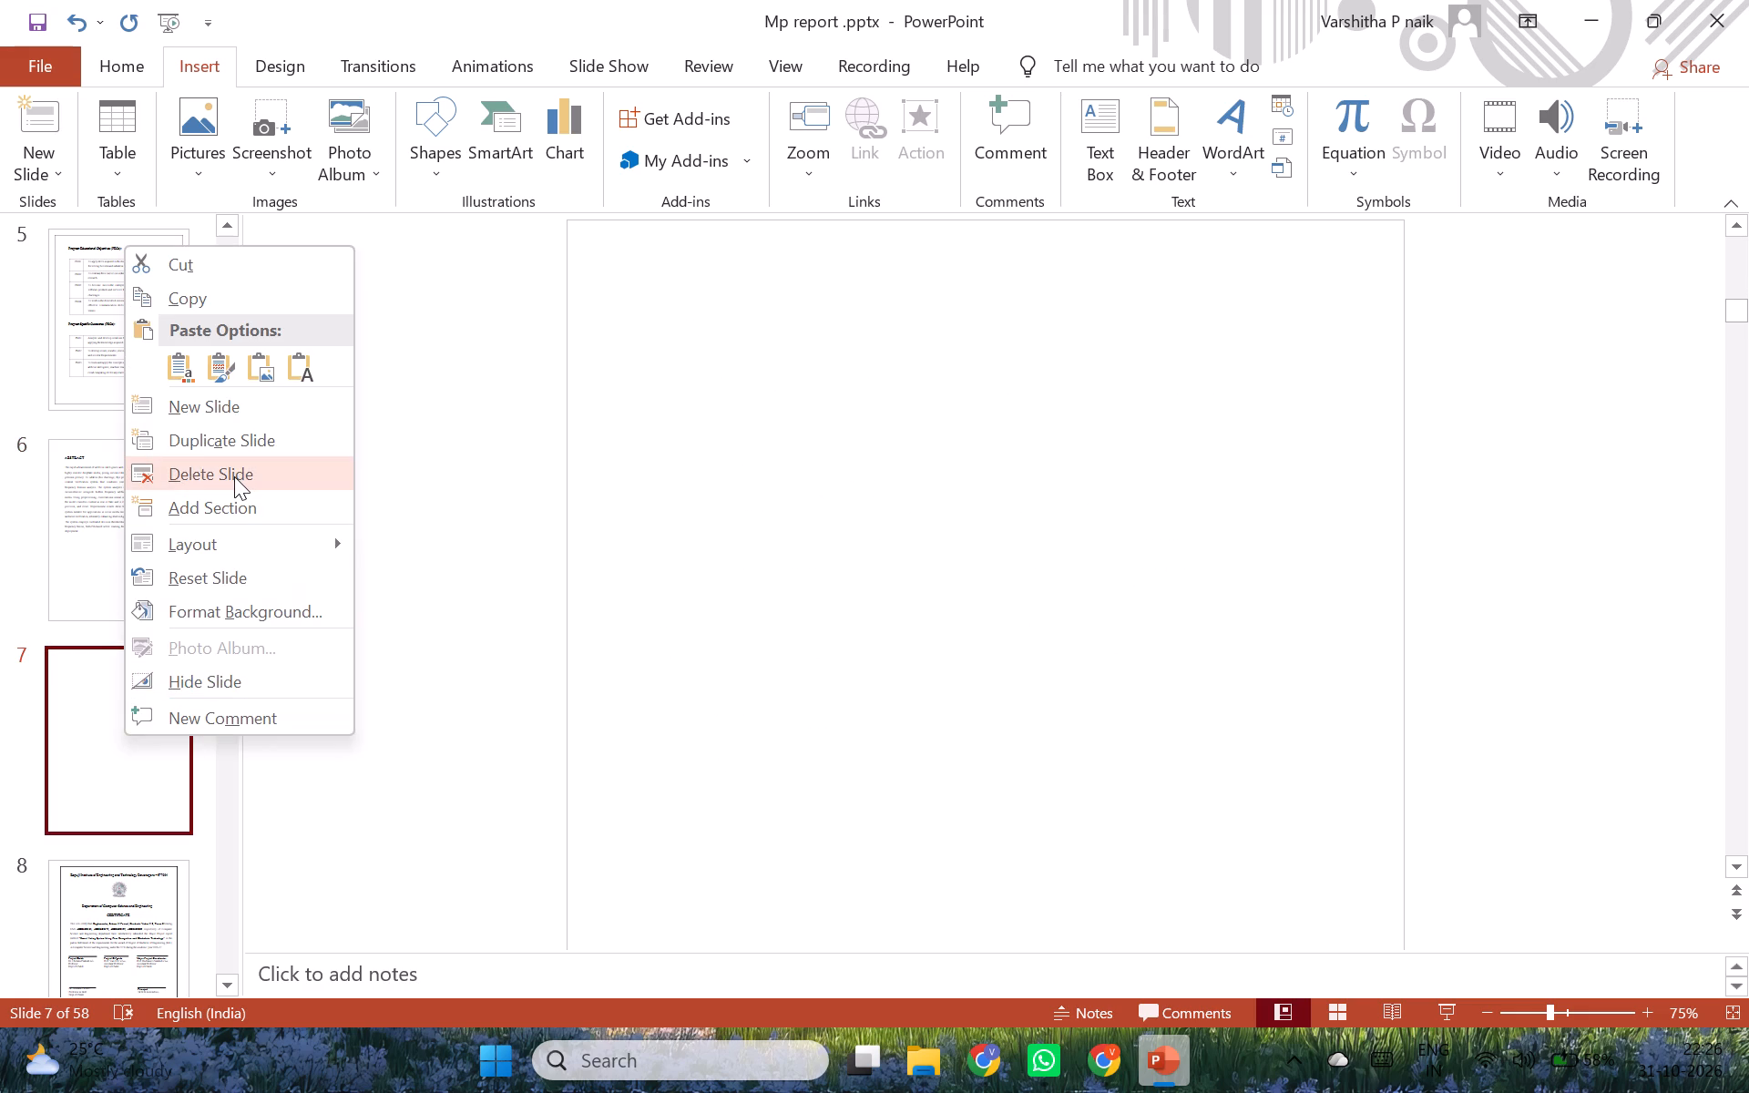
click(234, 476)
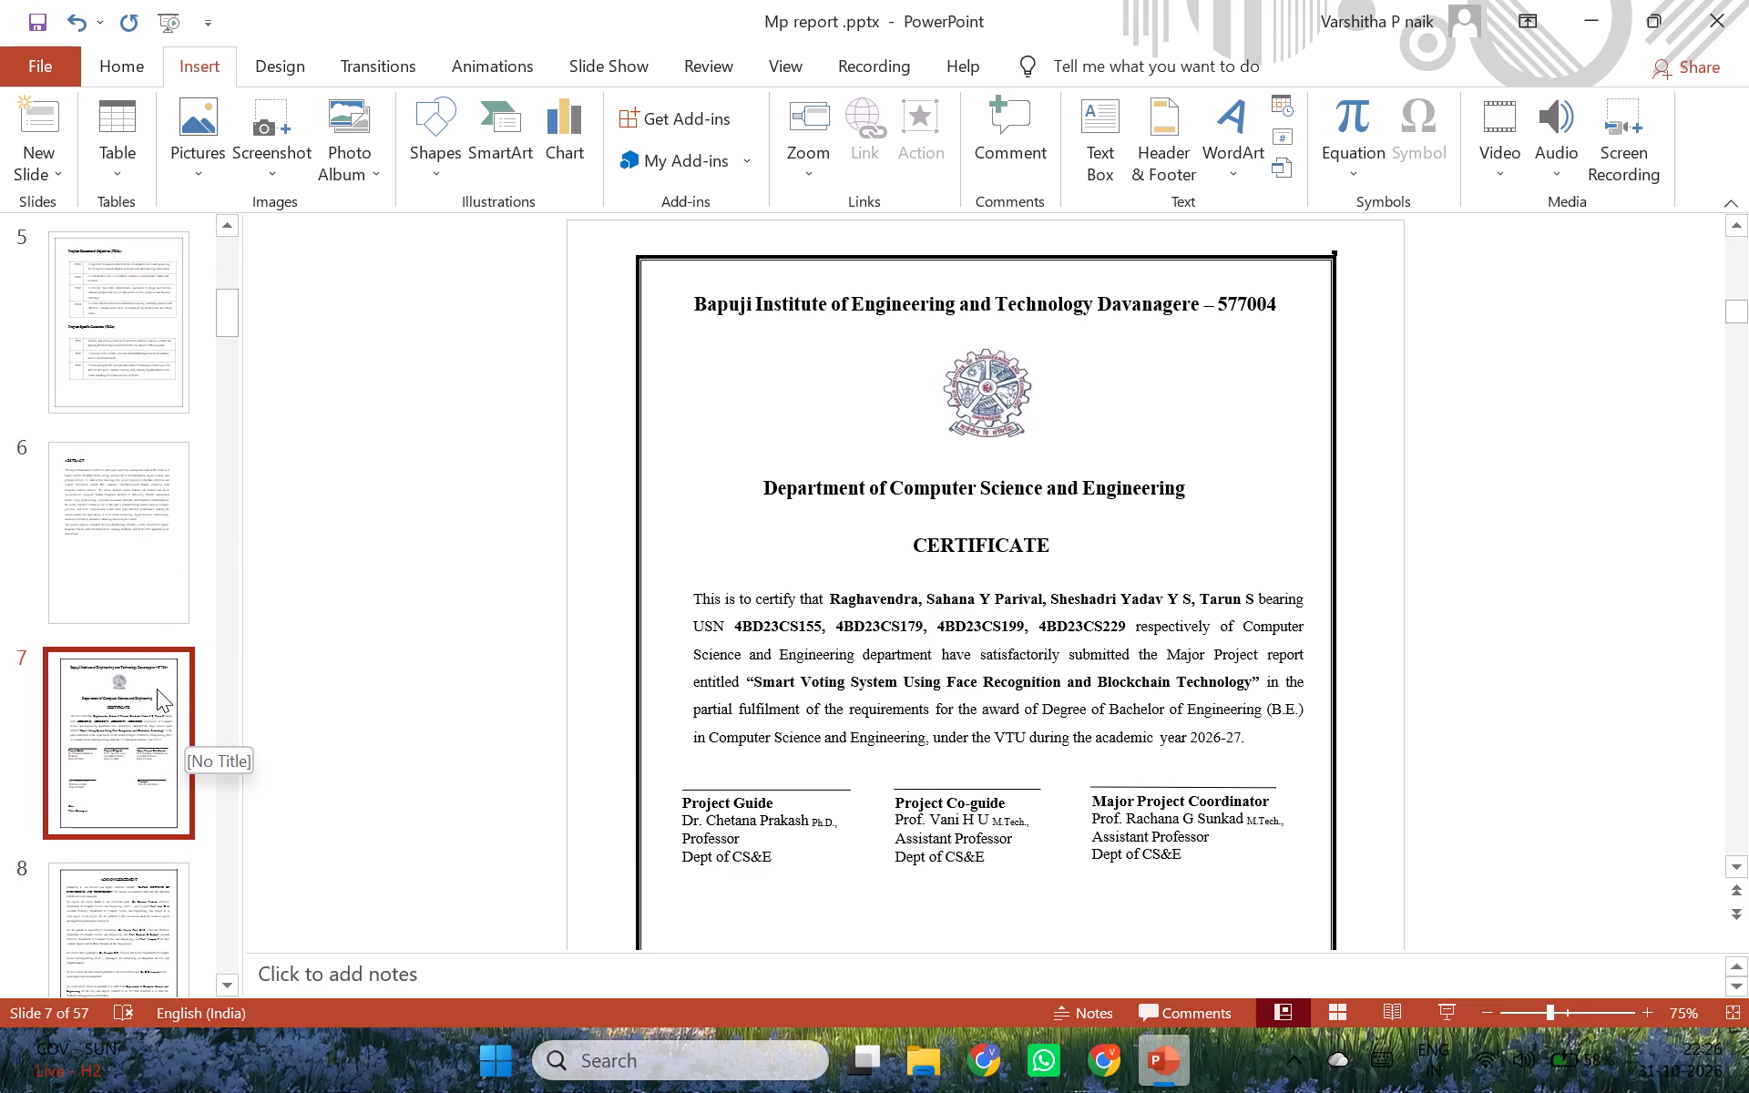
Delete the four reused certificate, acknowledgement, abstract and Chapter 1 introduction slides that sit before the reused table of content.
right_click(157, 689)
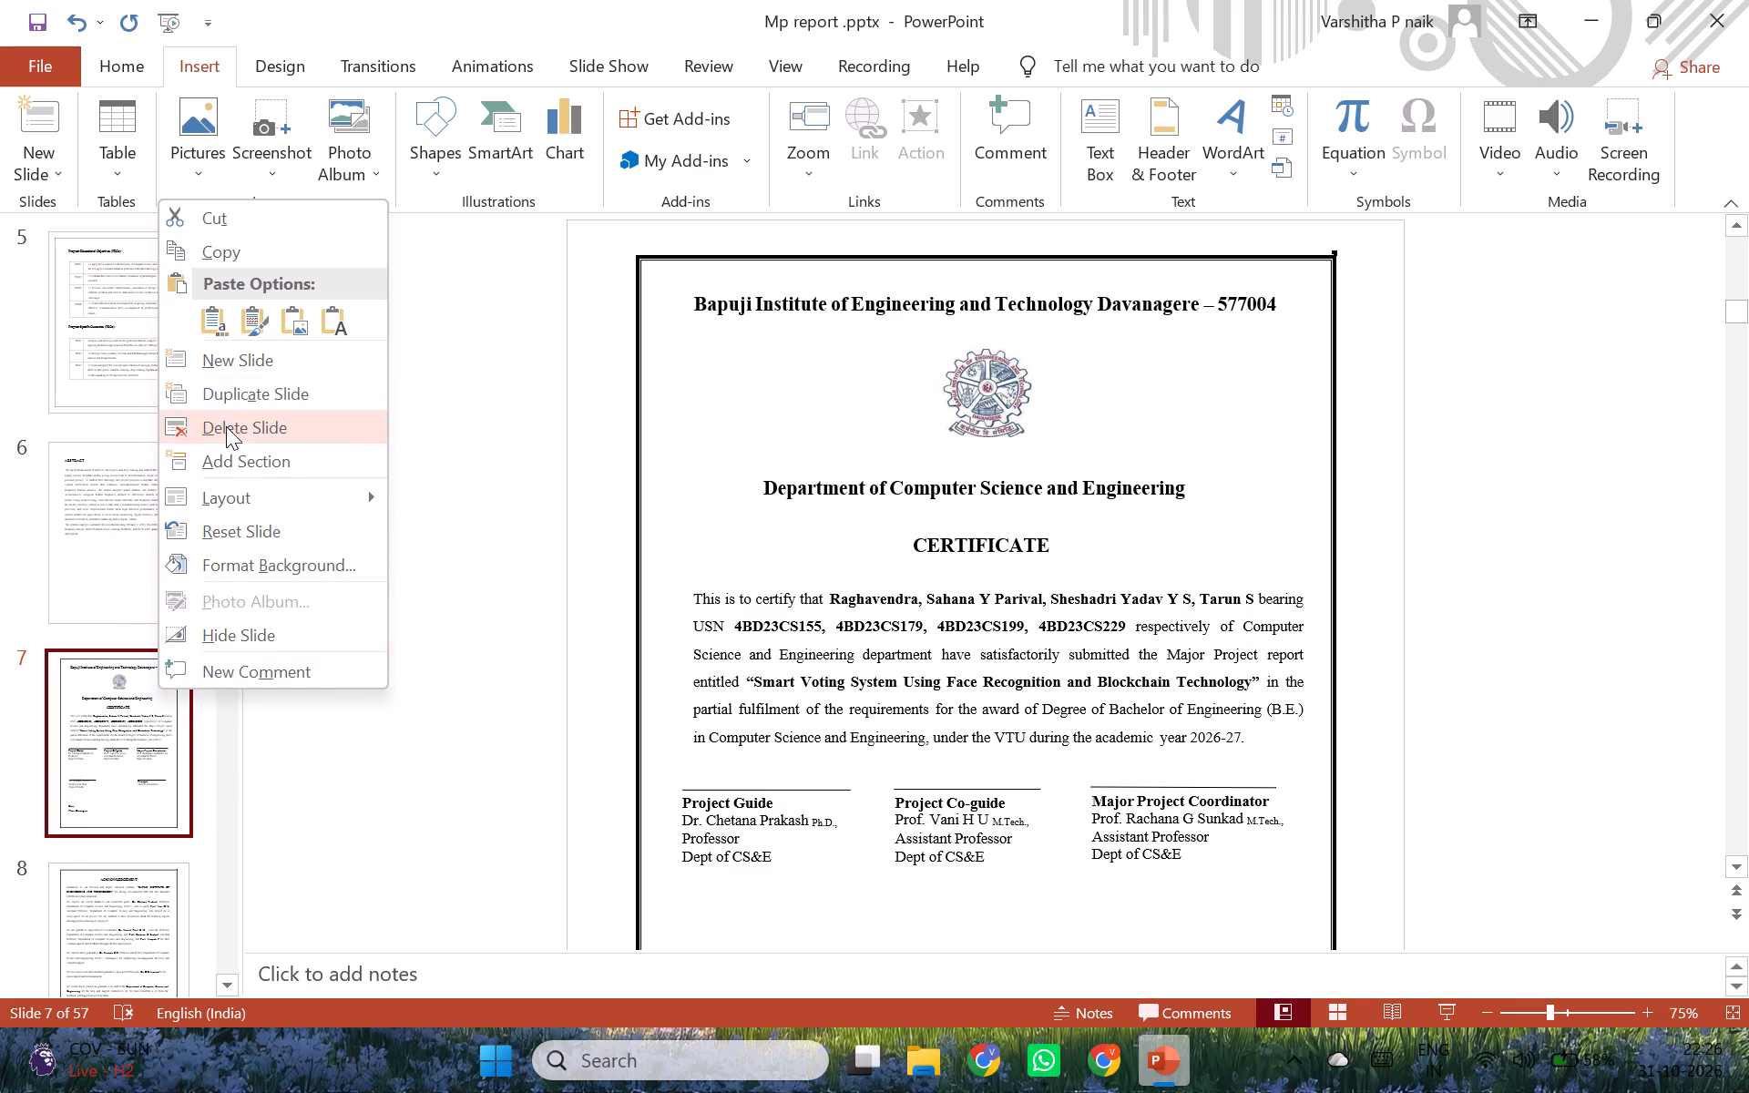
click(226, 430)
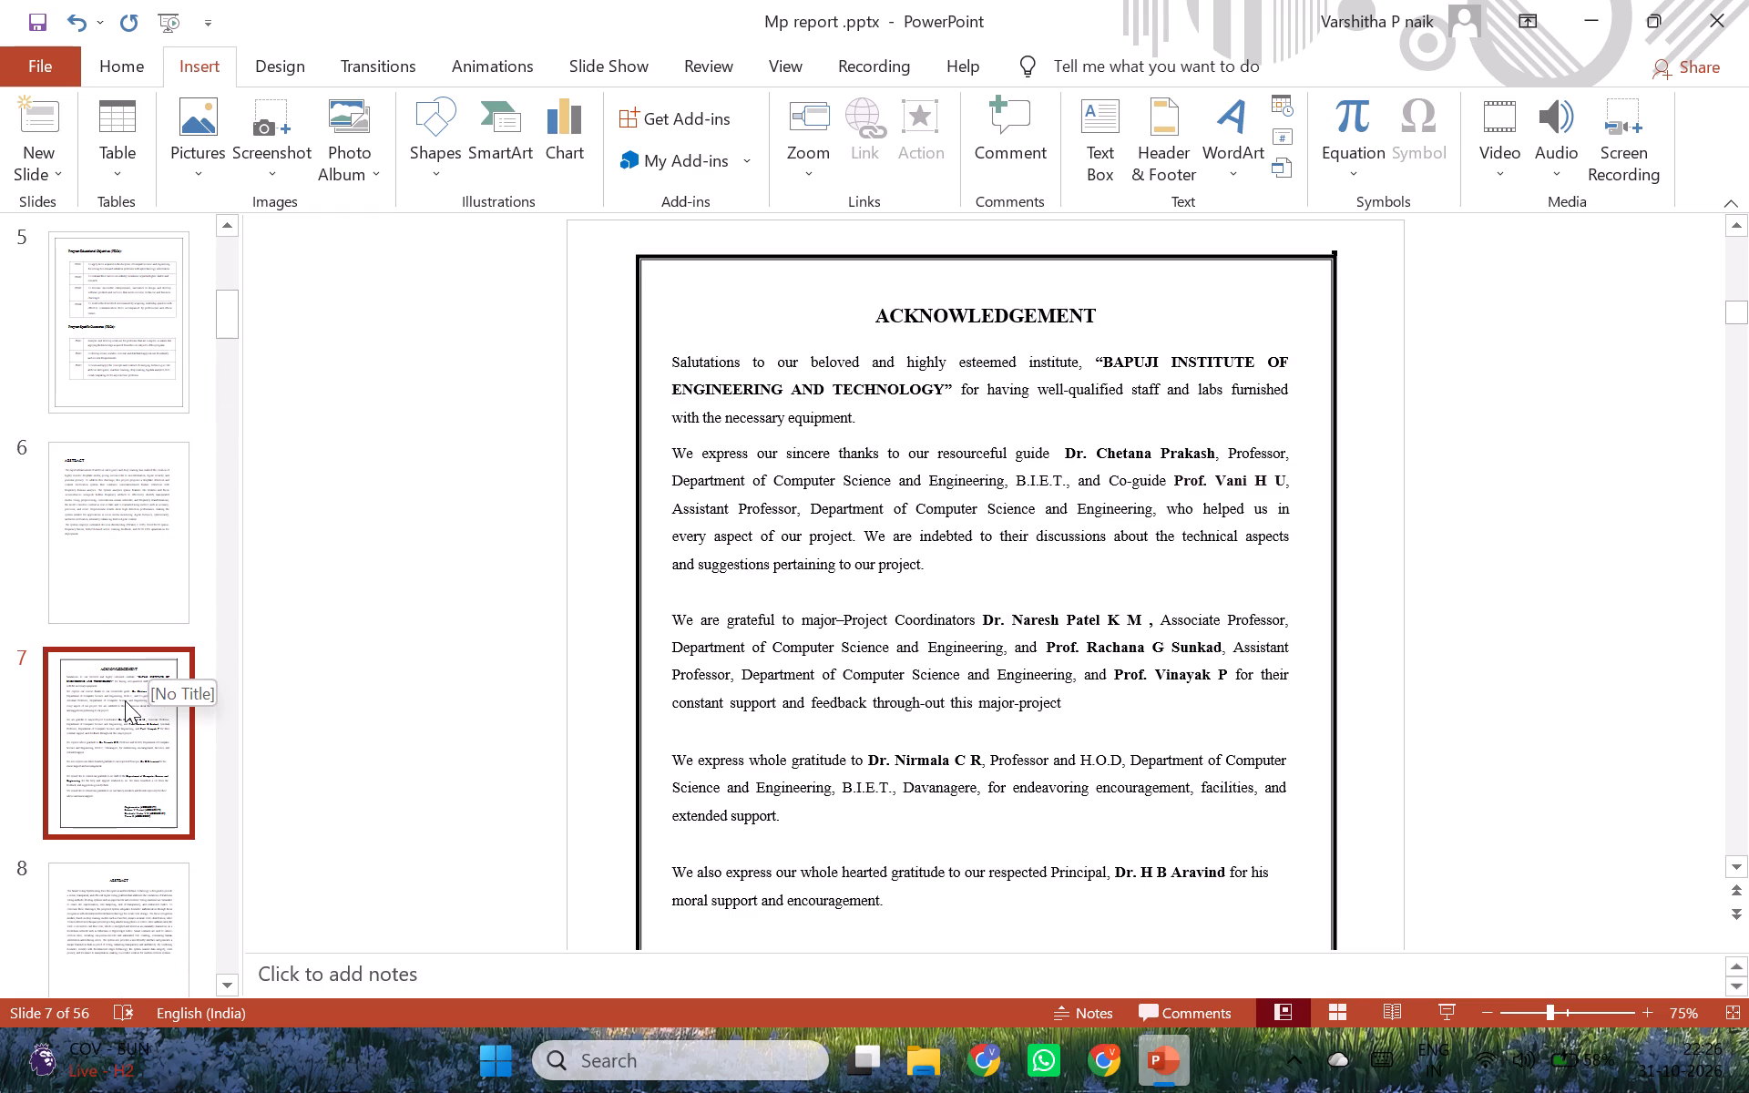
right_click(125, 700)
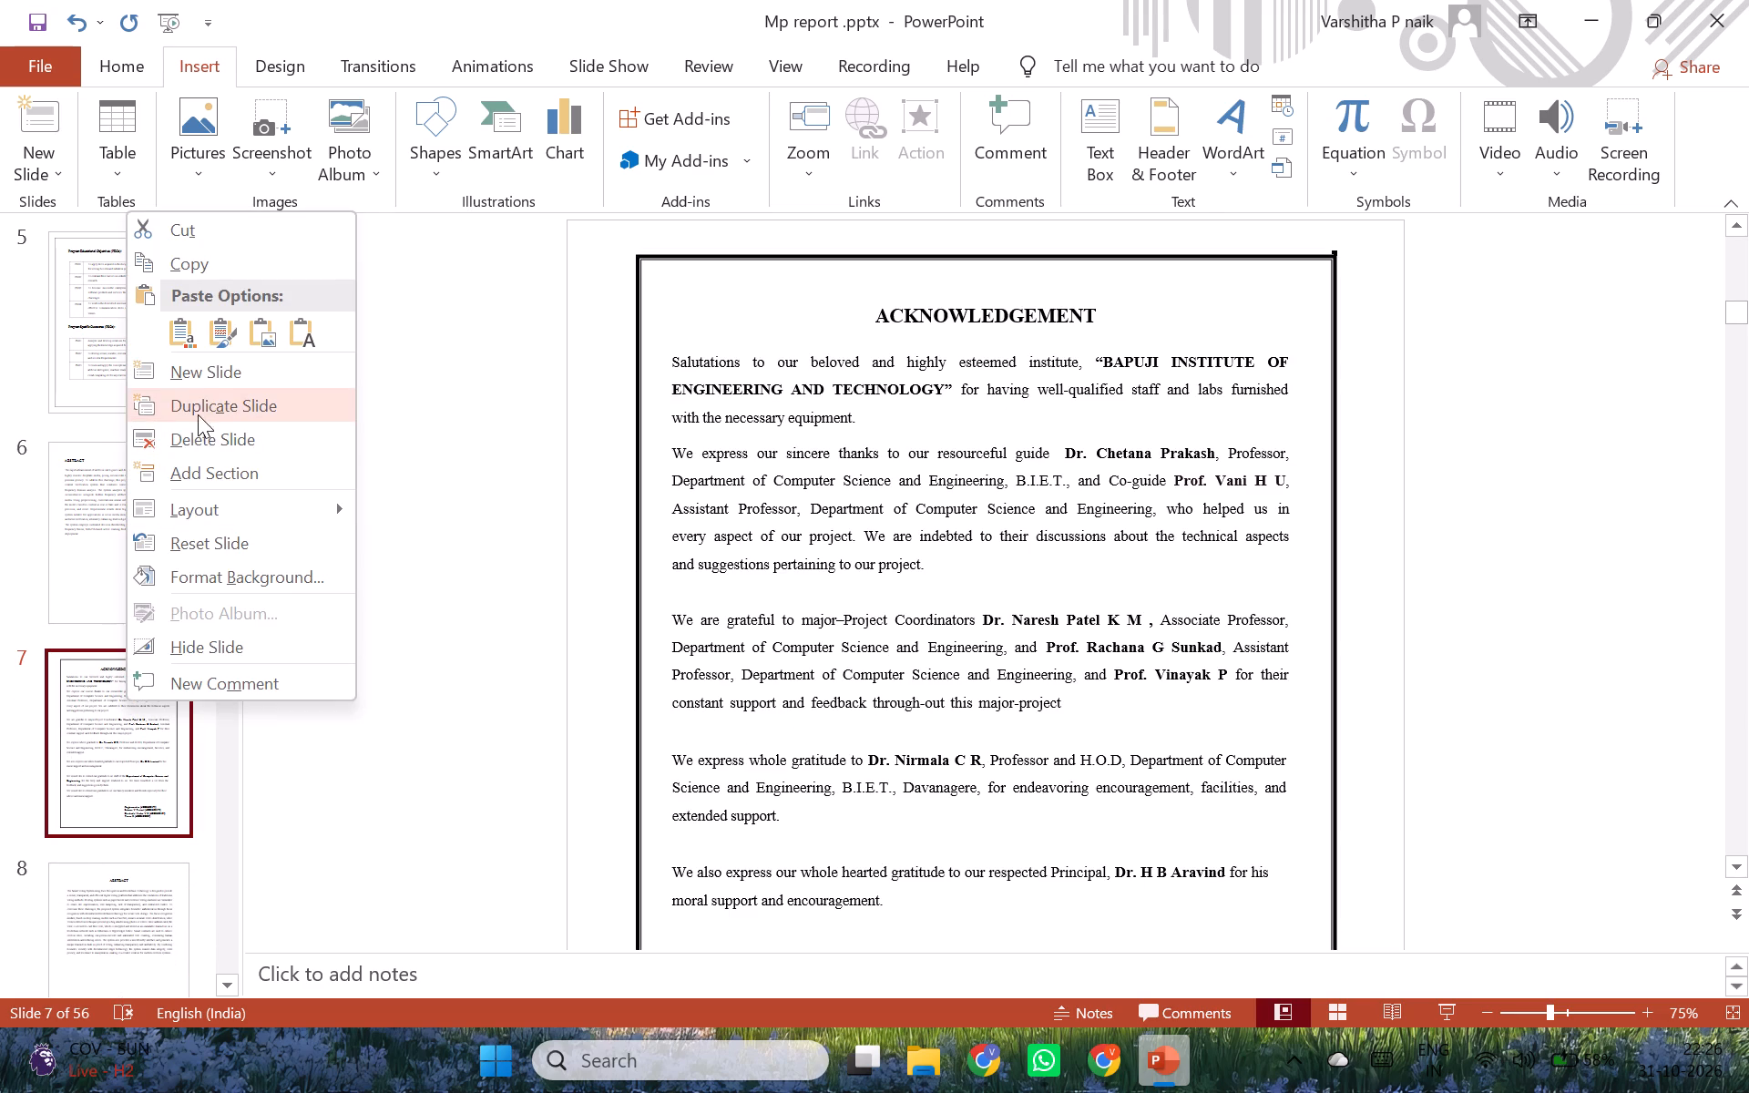
click(198, 442)
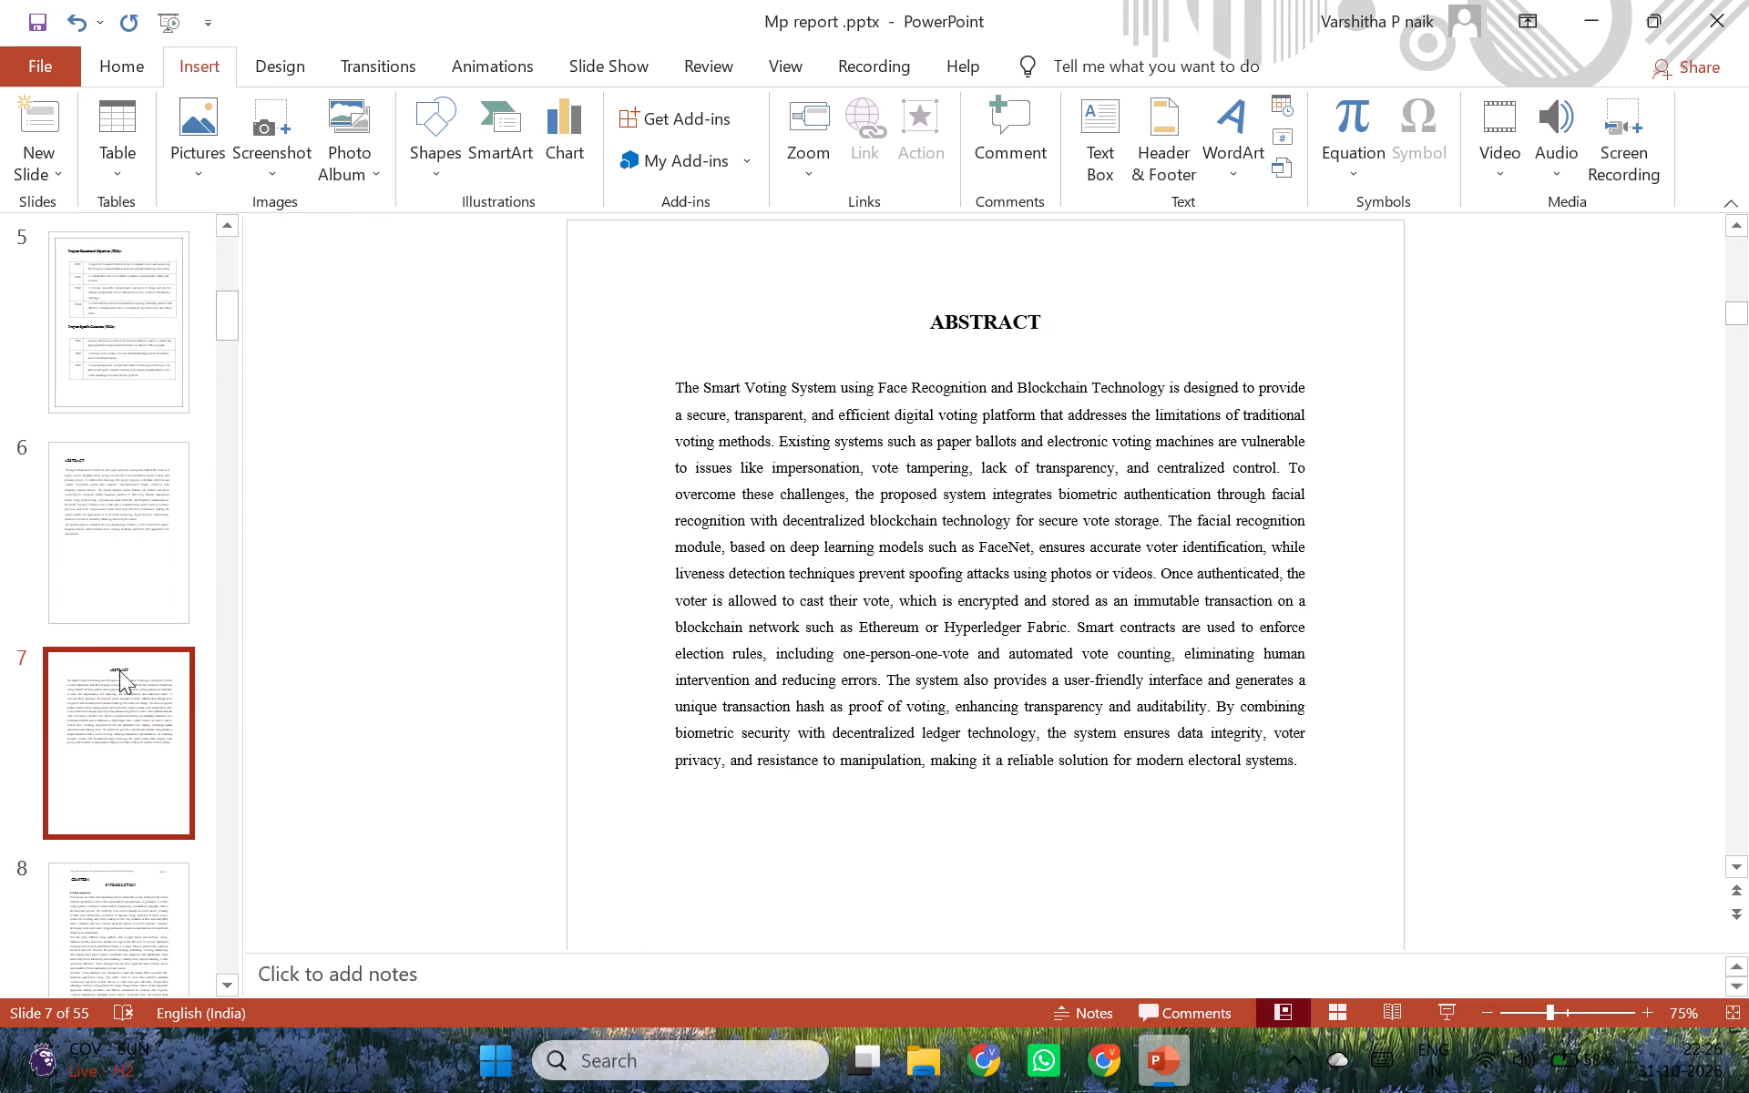
right_click(99, 690)
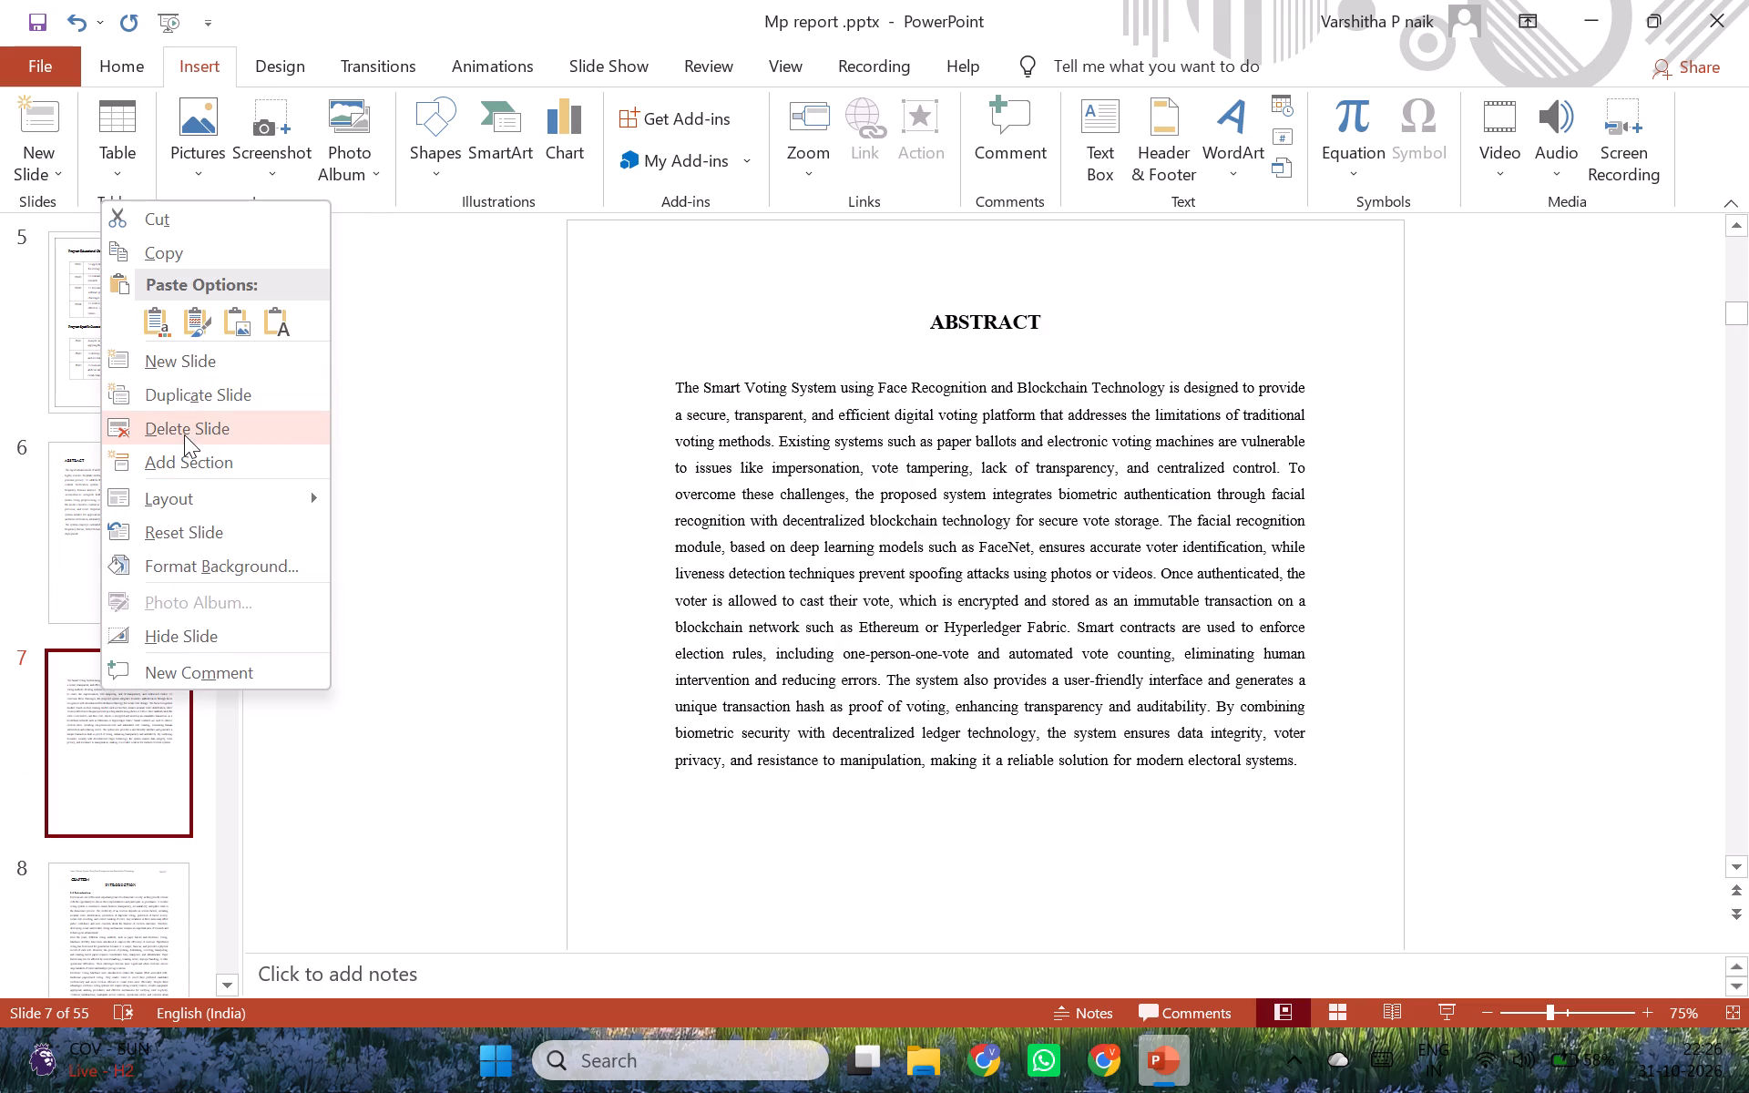
click(184, 432)
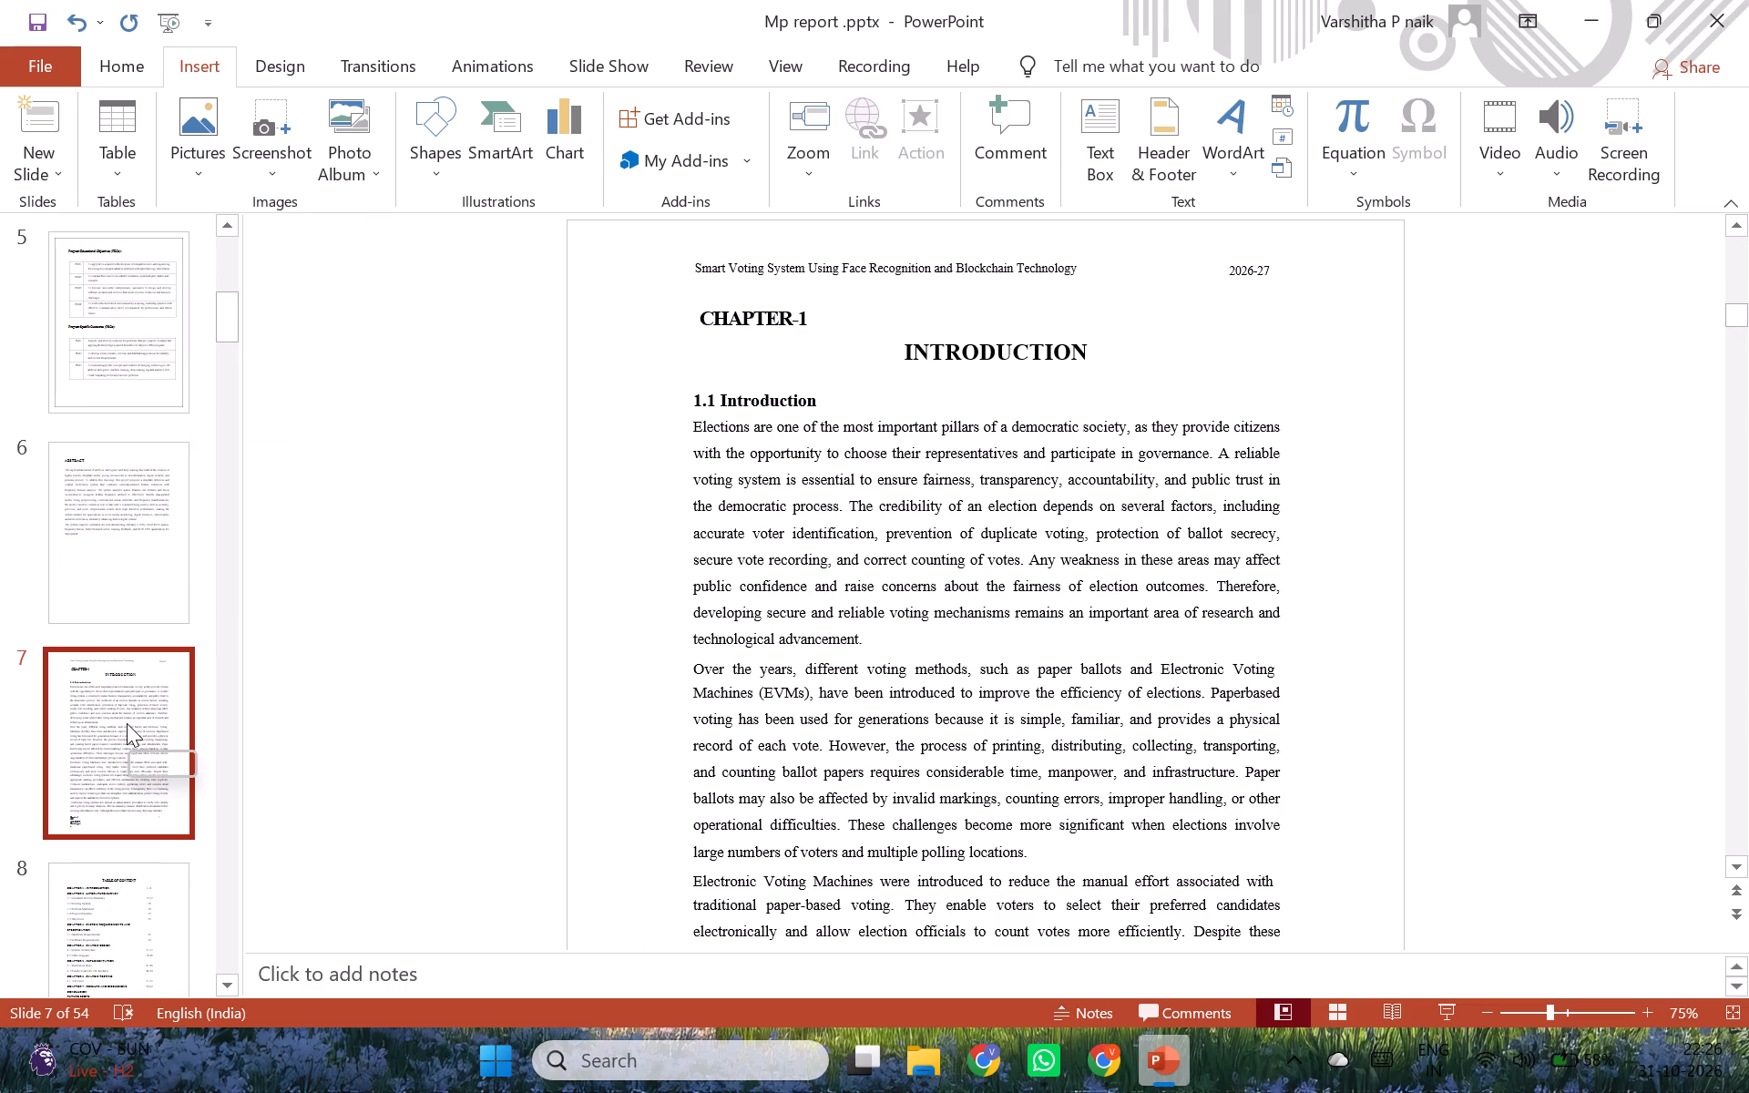
right_click(127, 723)
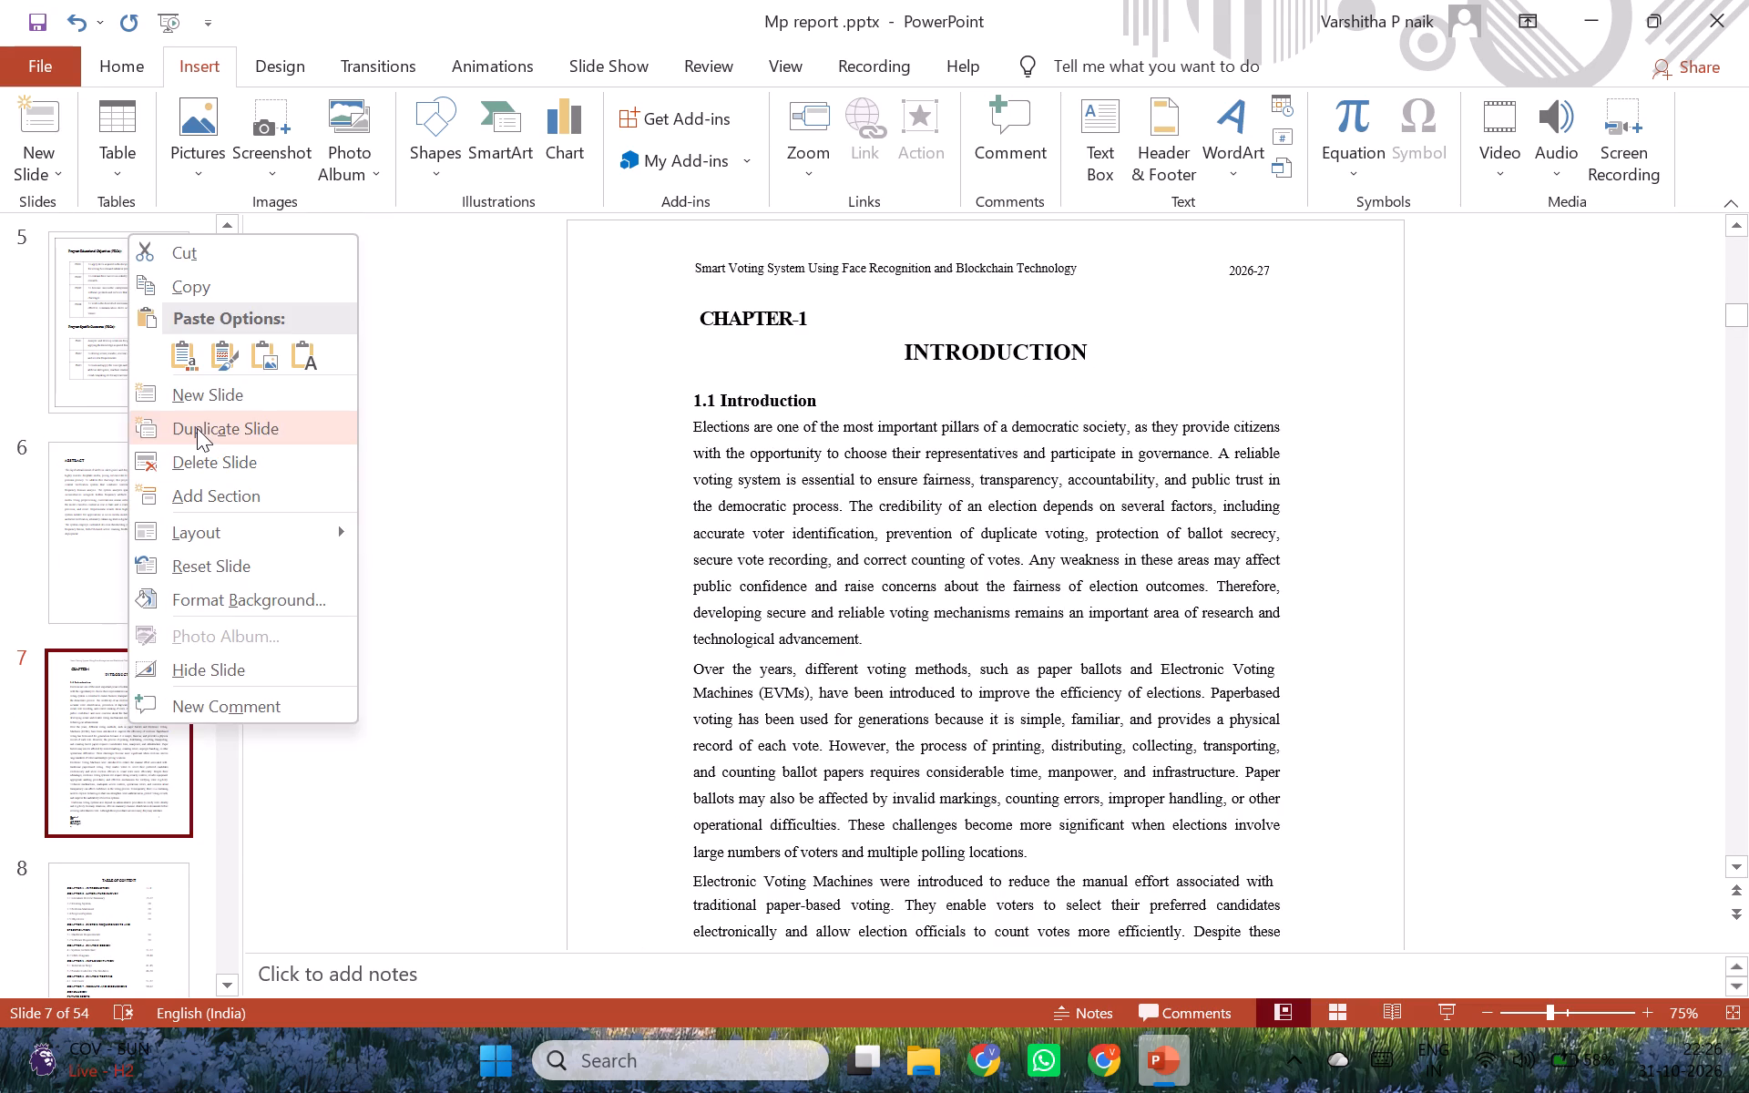
click(197, 446)
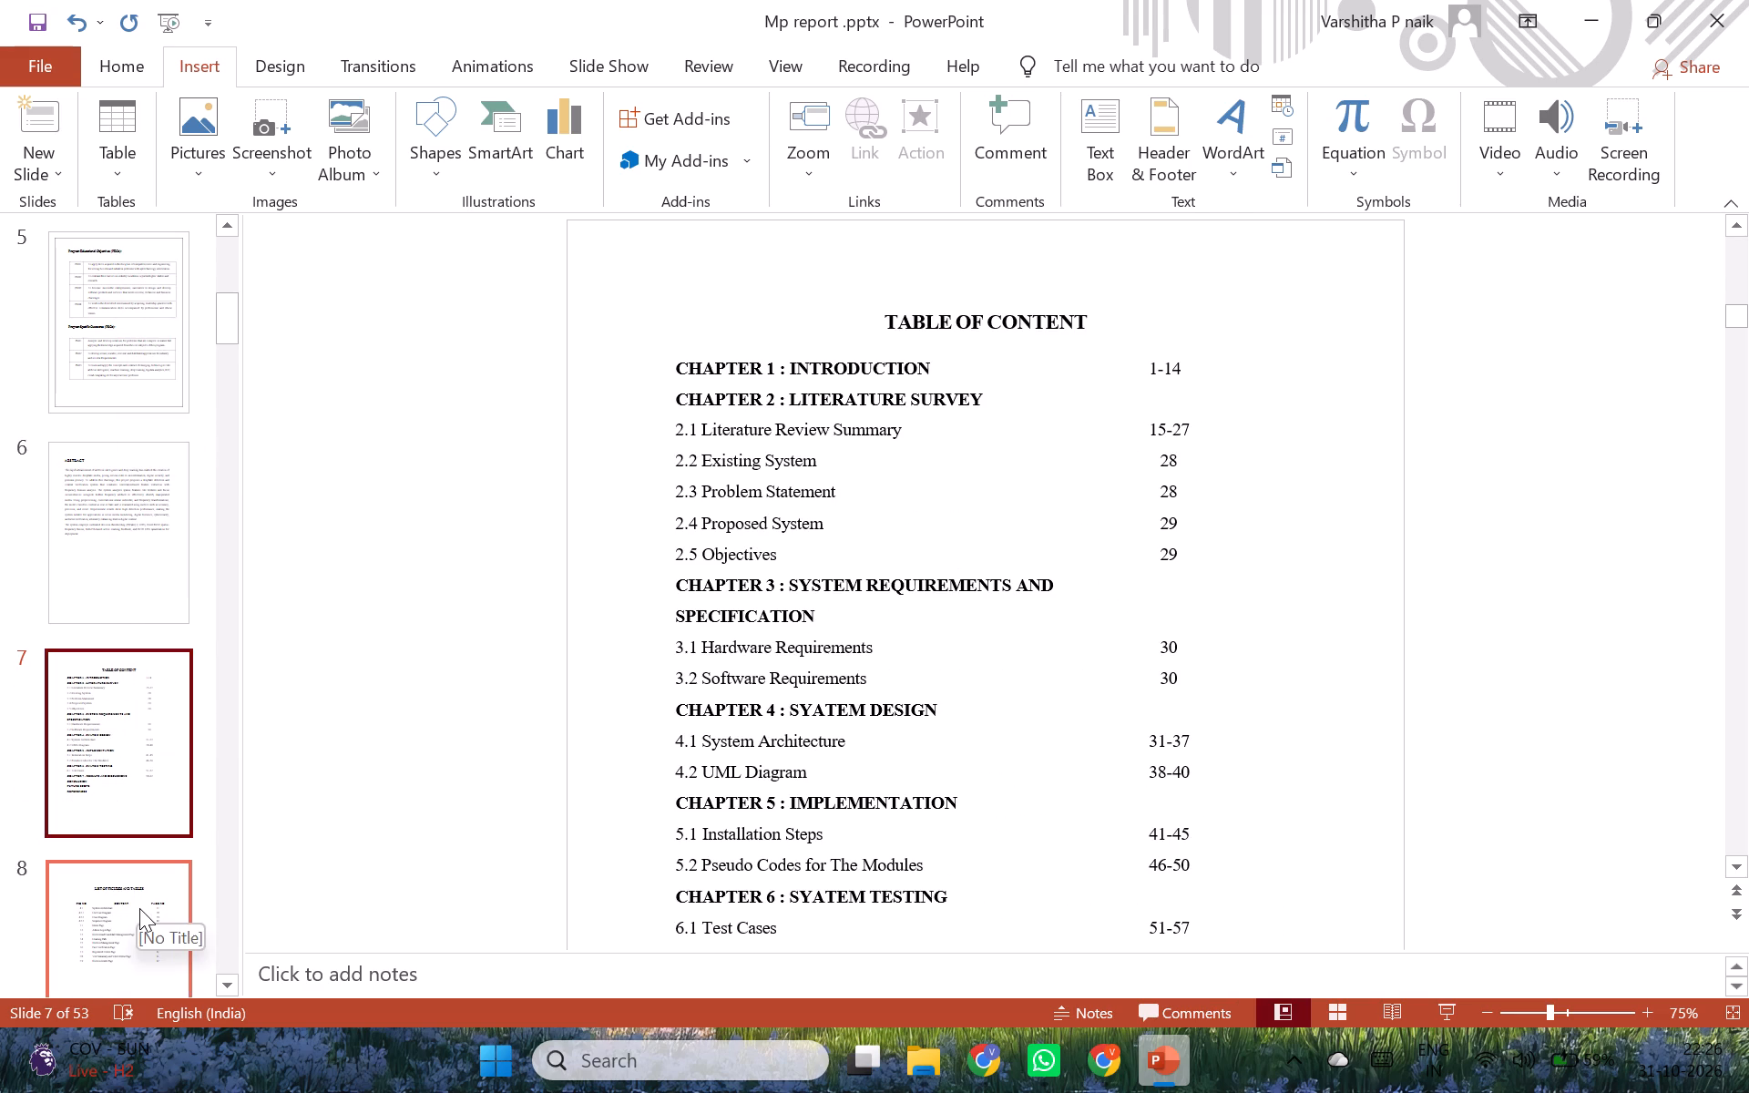
Delete the blank slide 9 that follows the list of figures and tables.
scroll(139, 908, down, 1)
click(140, 863)
right_click(140, 863)
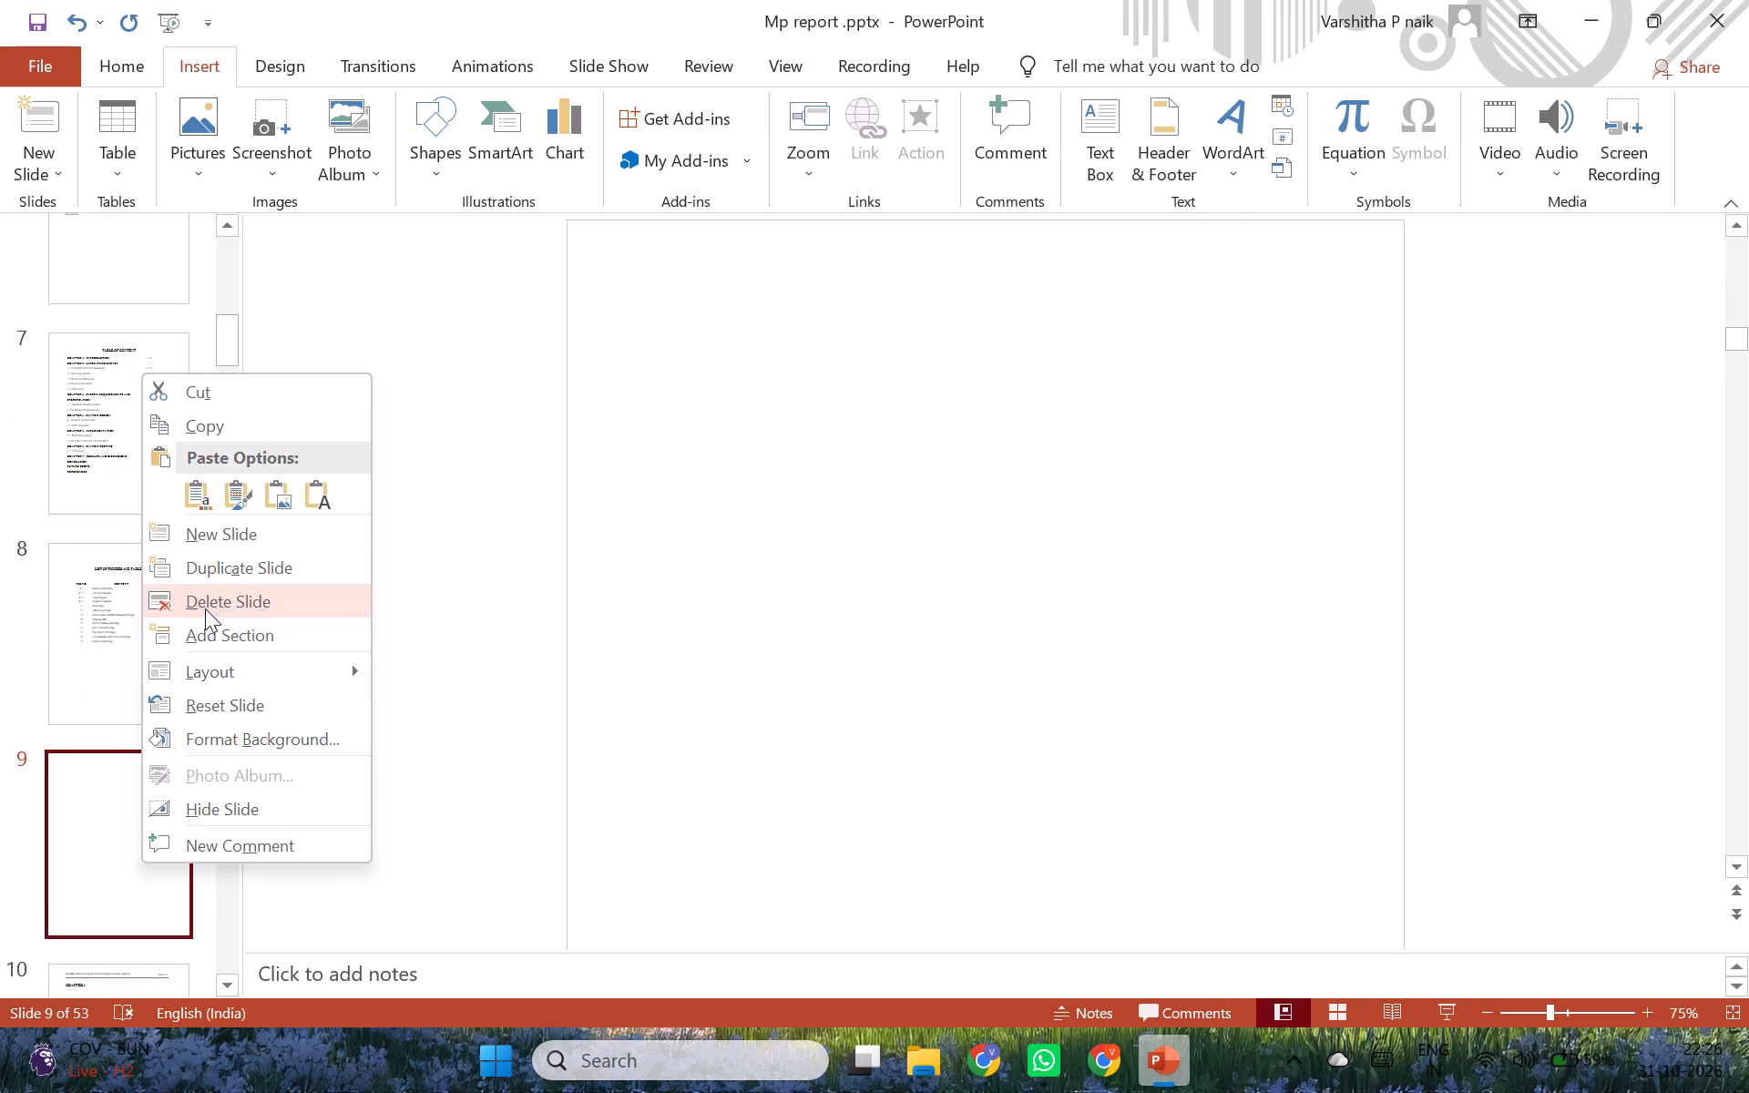
click(204, 608)
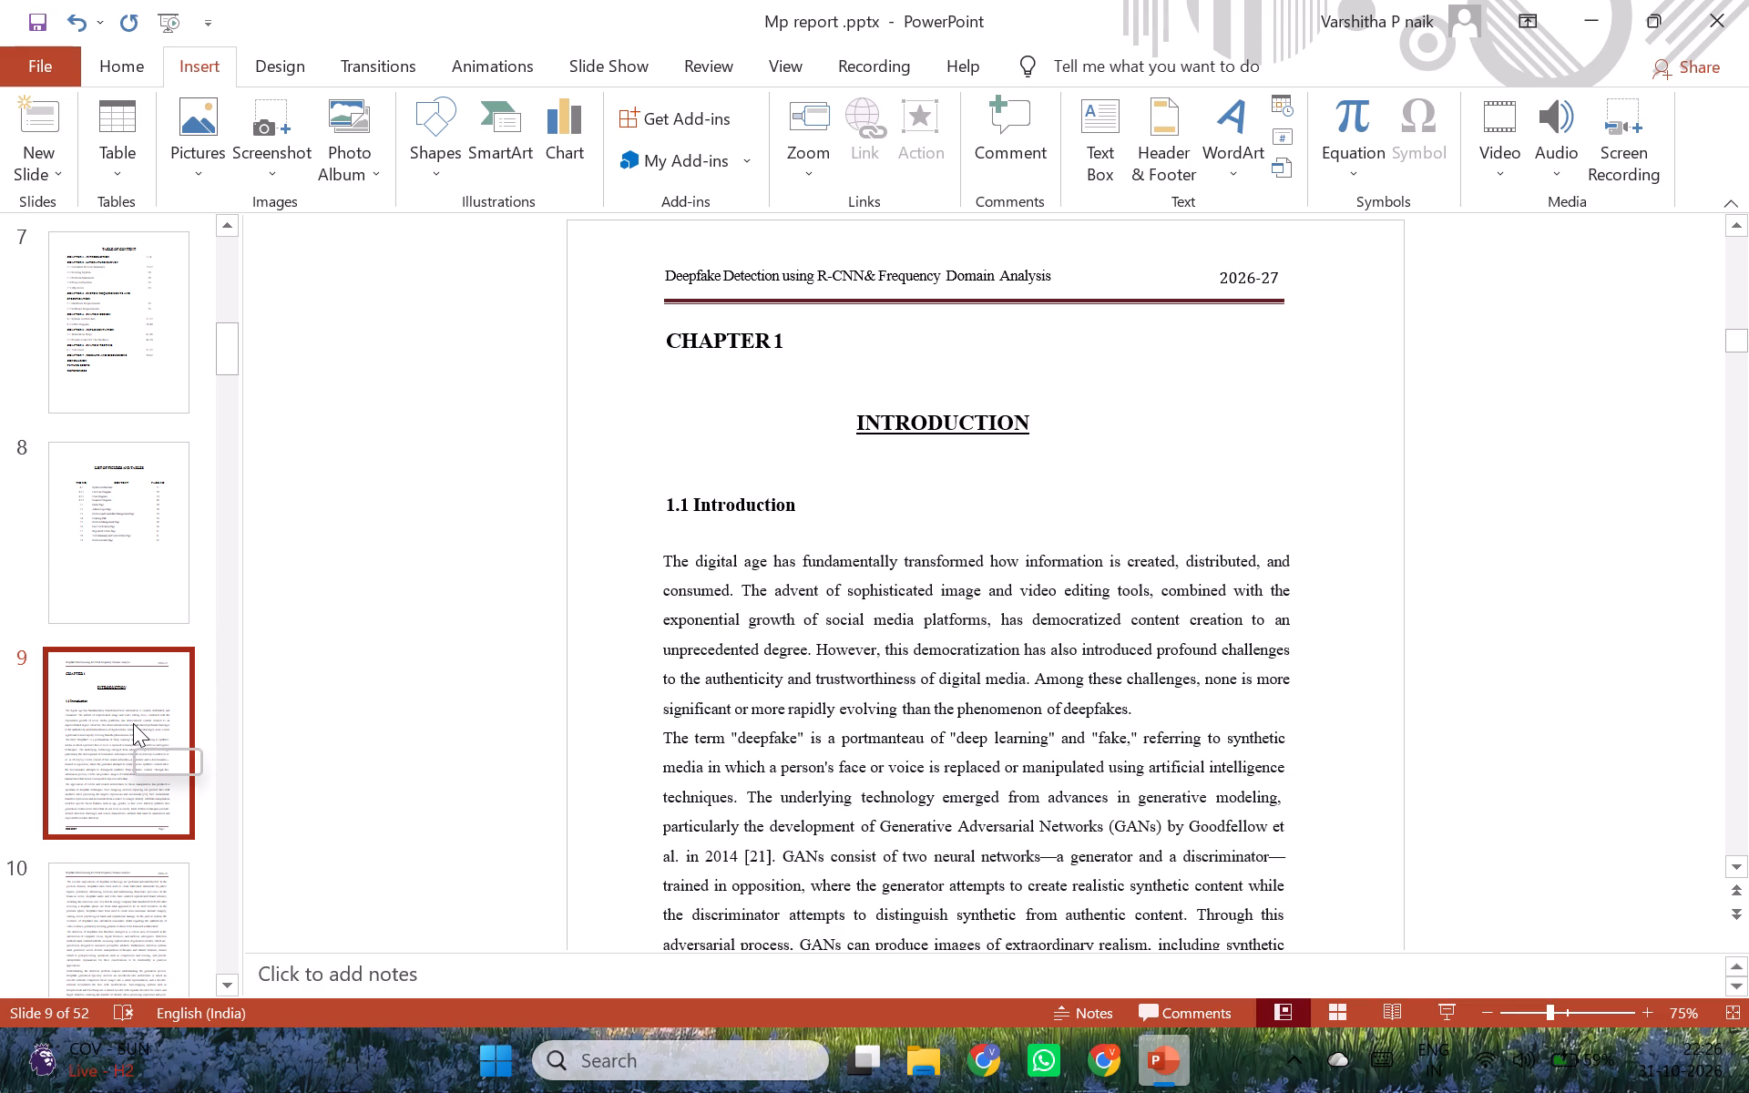
Apply the unfilled table style with black grid lines to the contents table on slide 7.
click(146, 558)
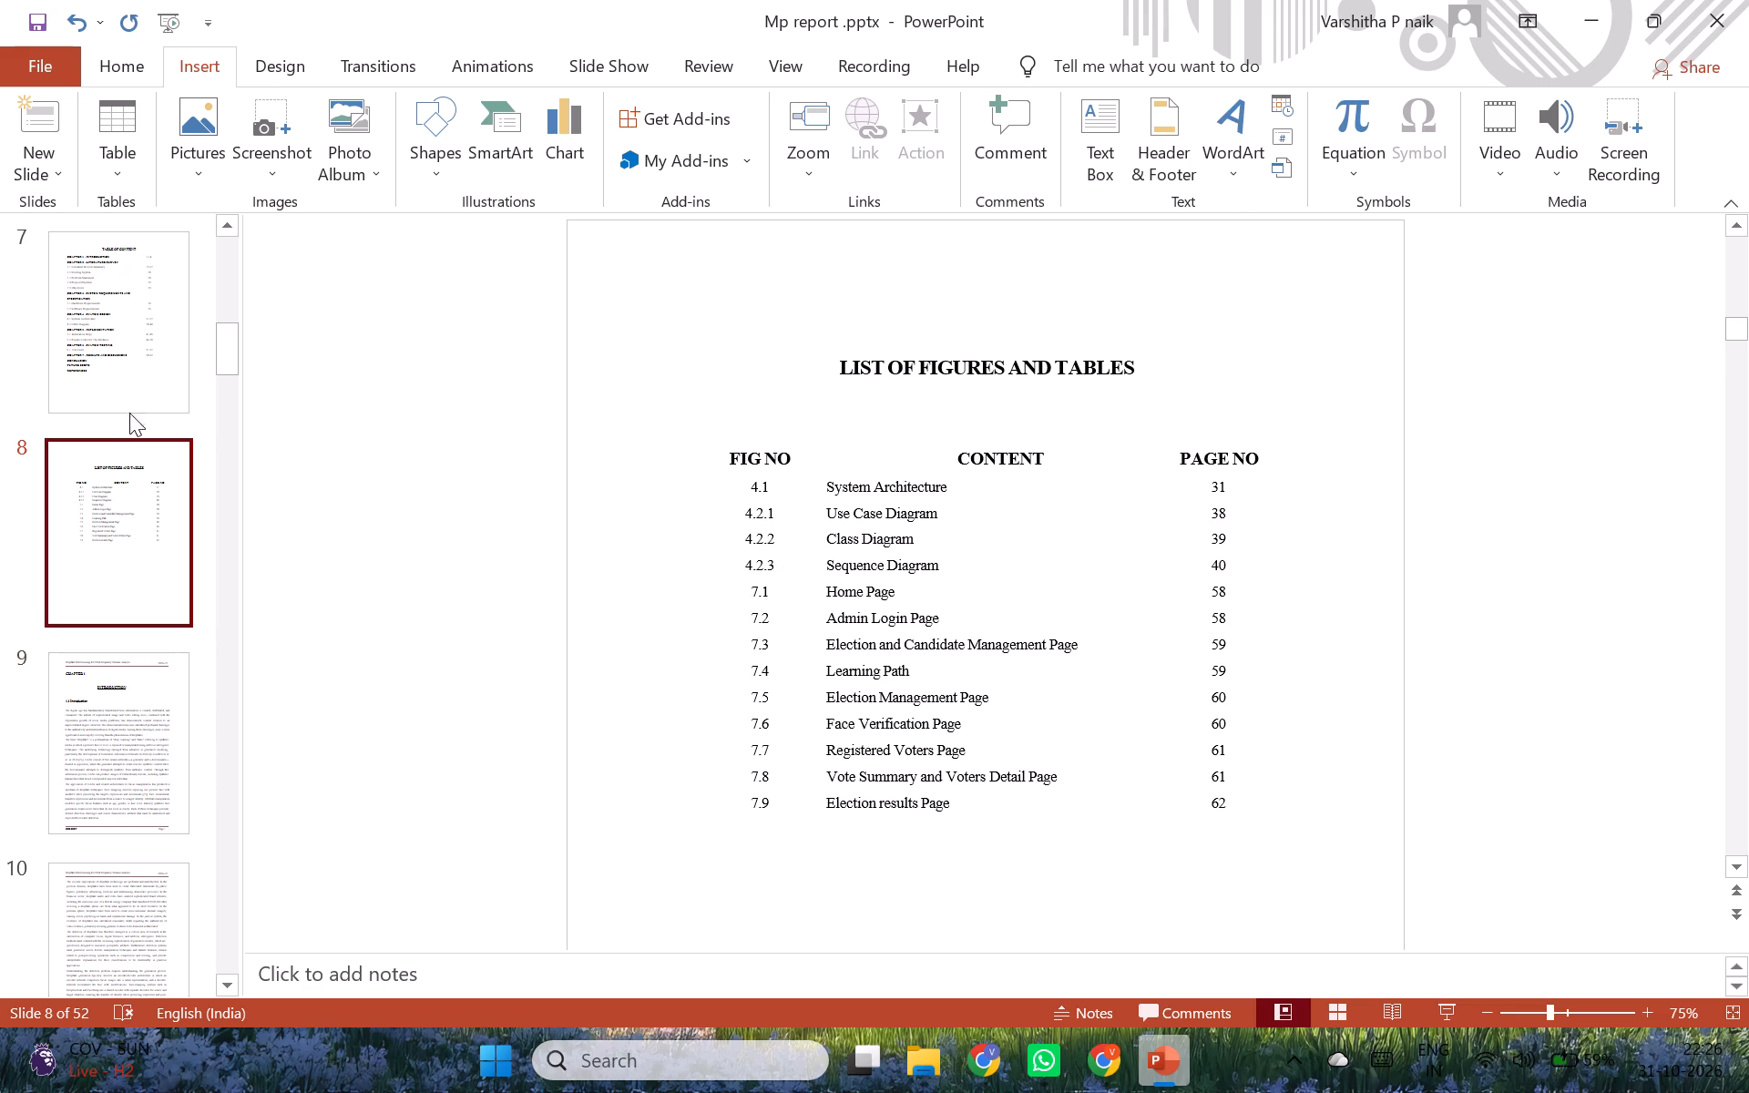
click(116, 375)
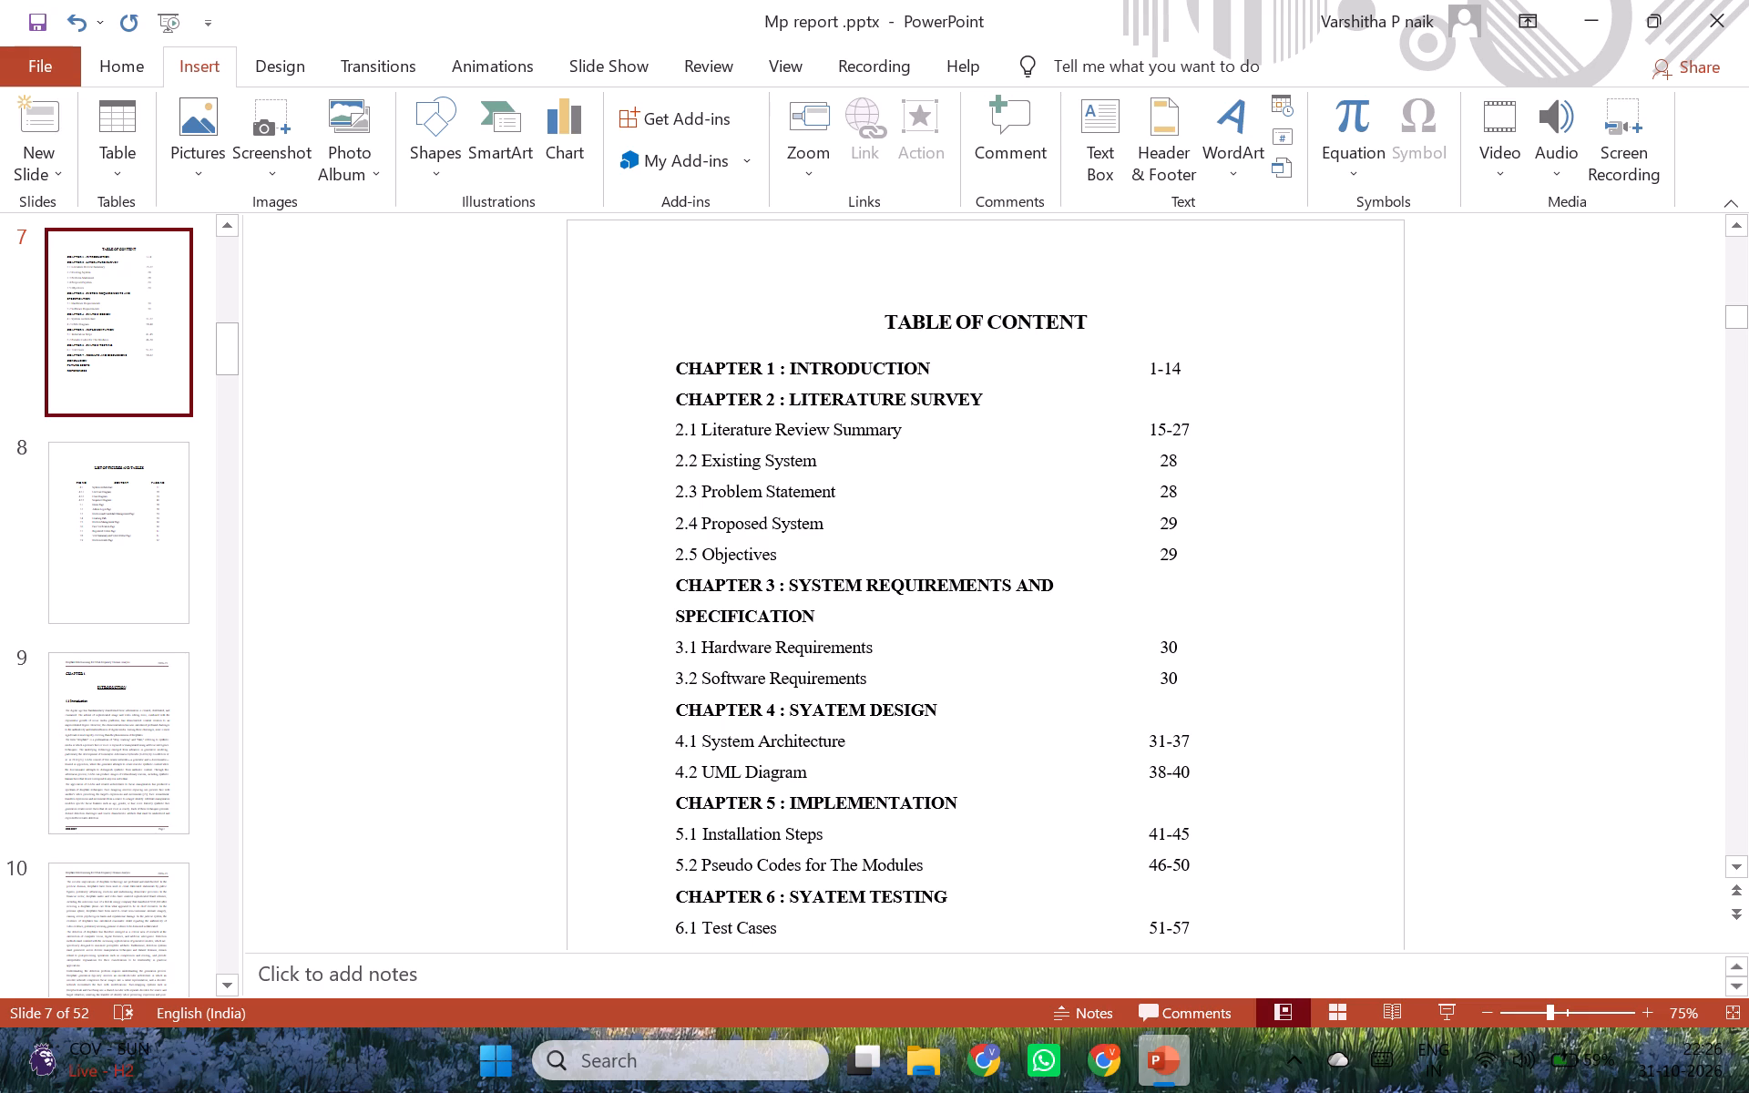
click(1178, 393)
click(1134, 394)
key(ctrl+a)
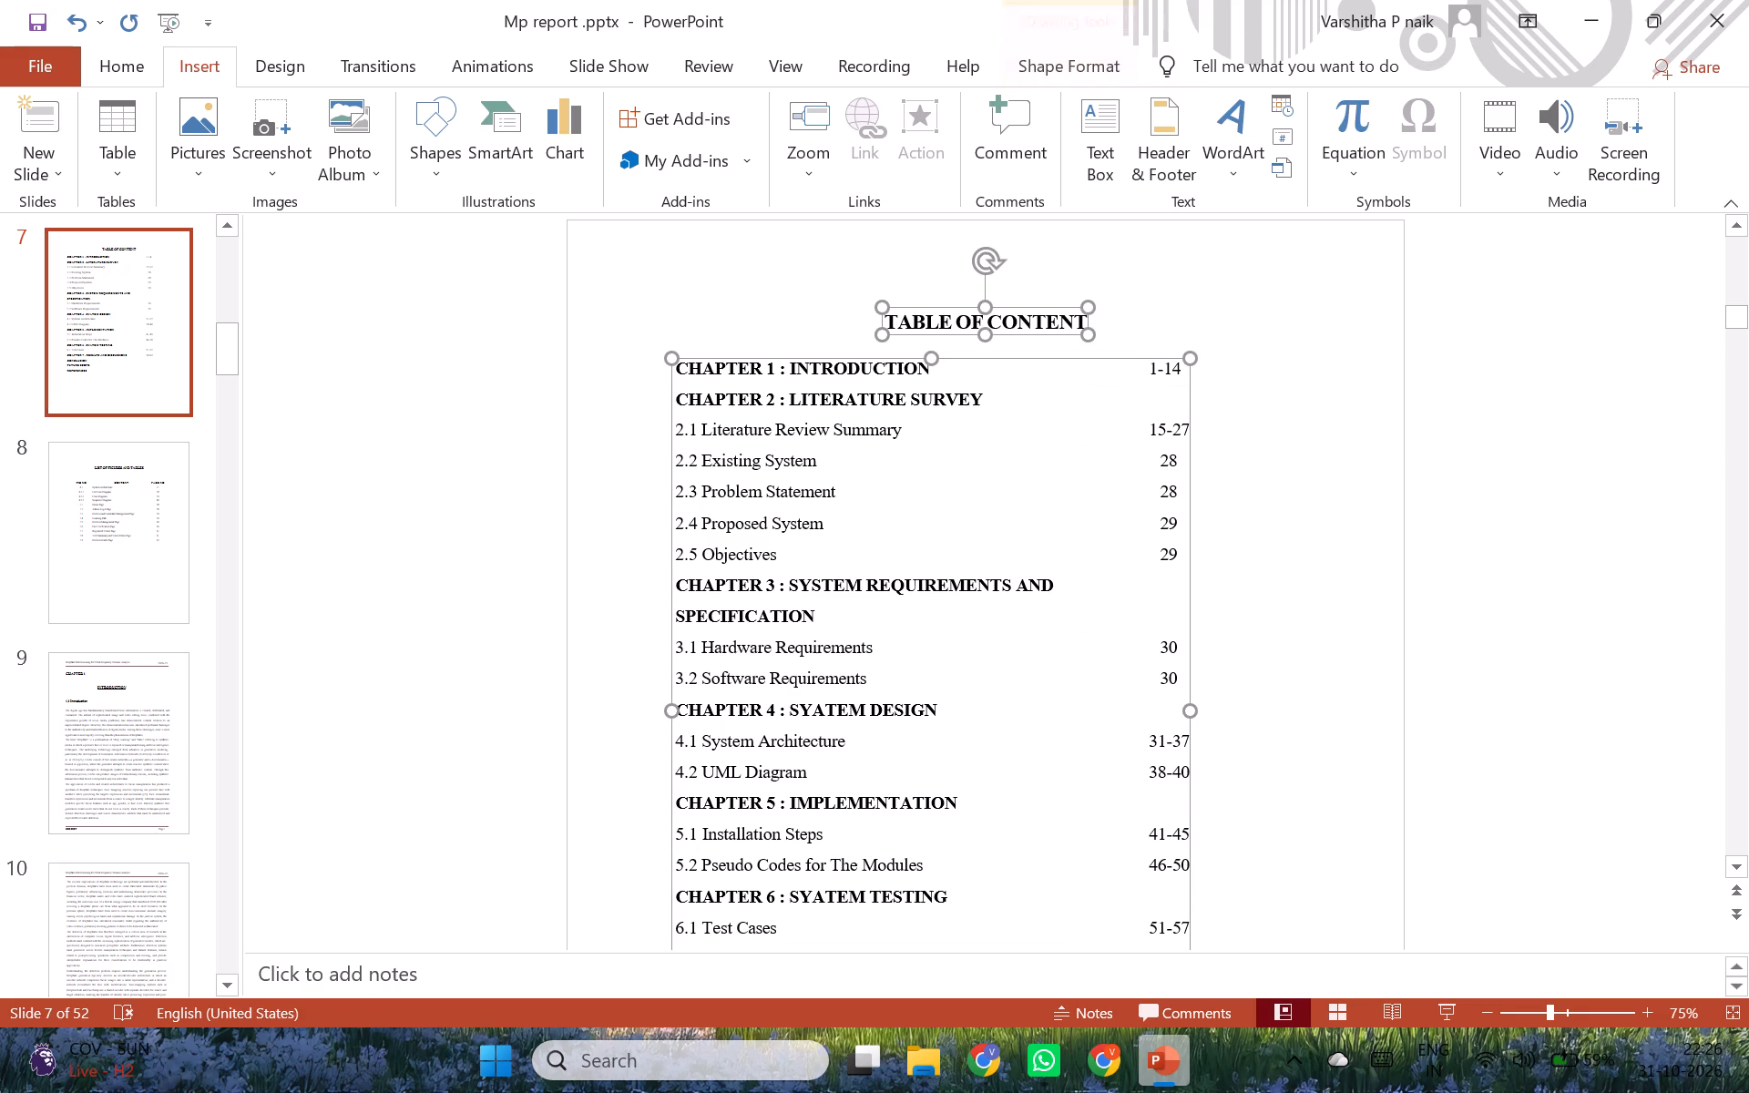
click(1049, 461)
click(1105, 436)
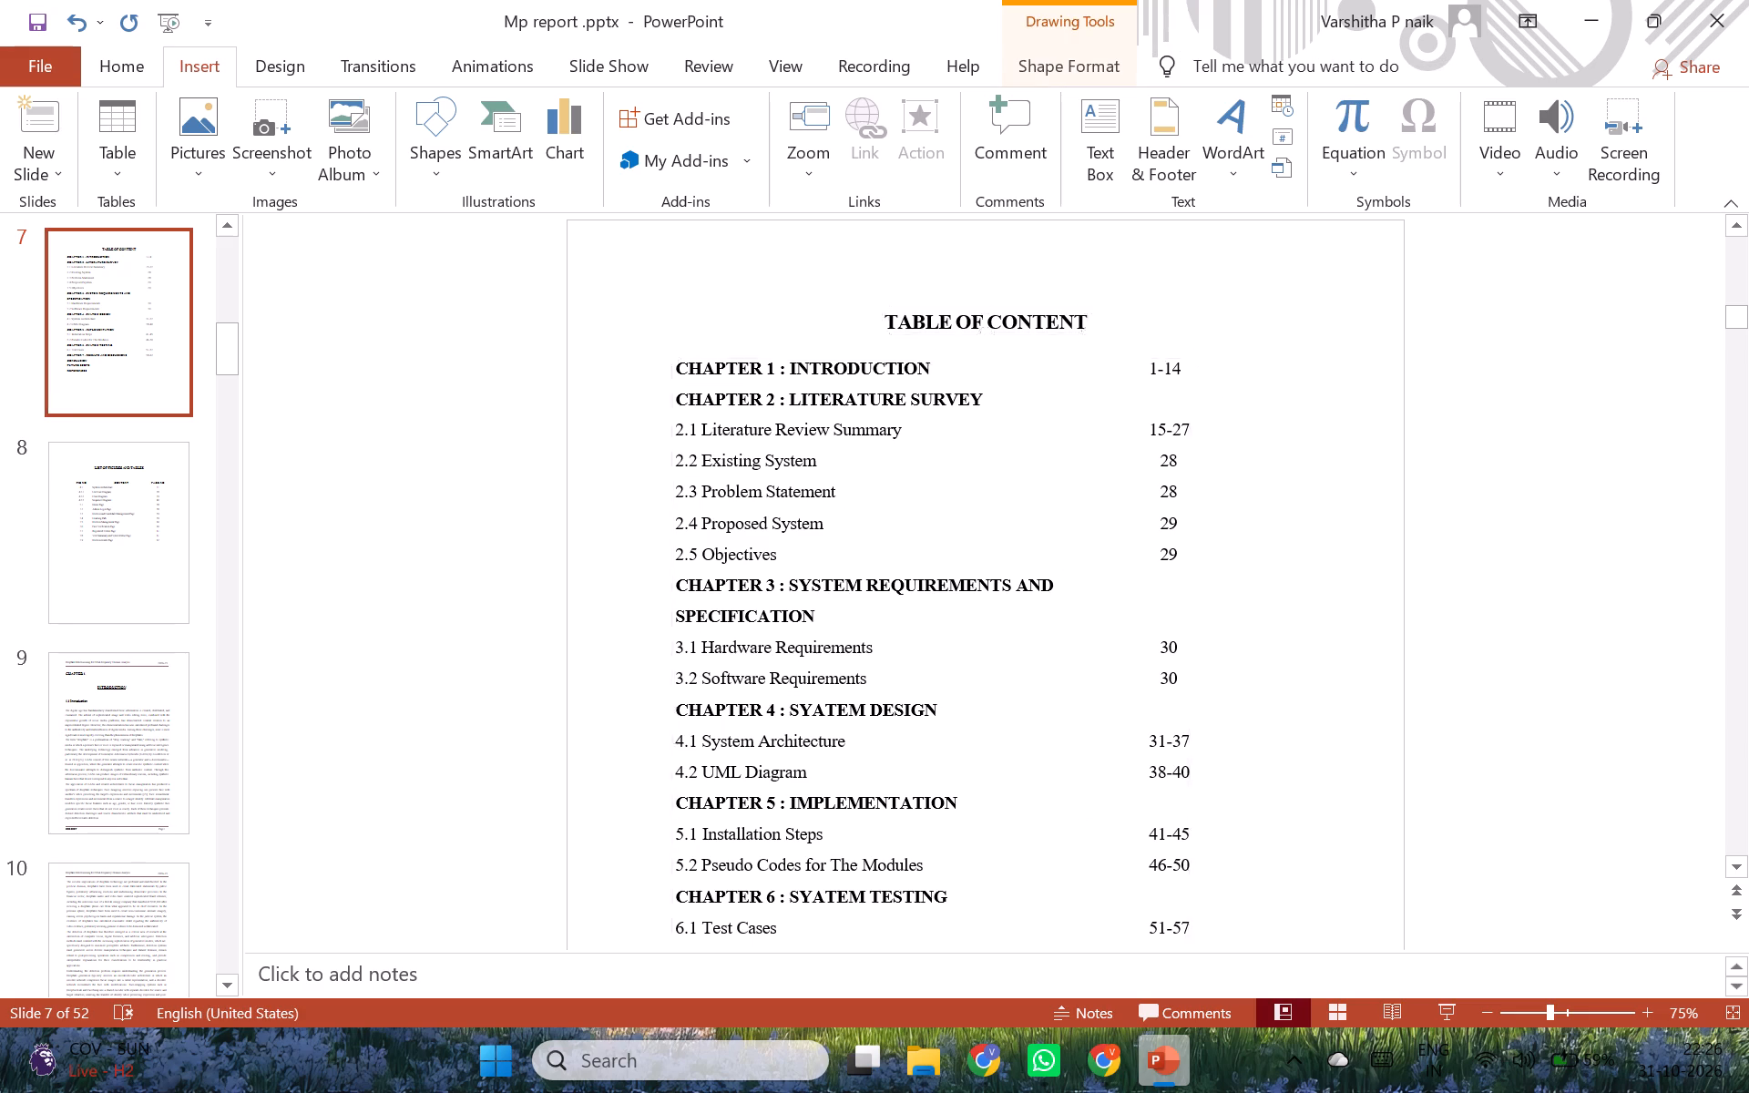
click(1274, 414)
click(1132, 375)
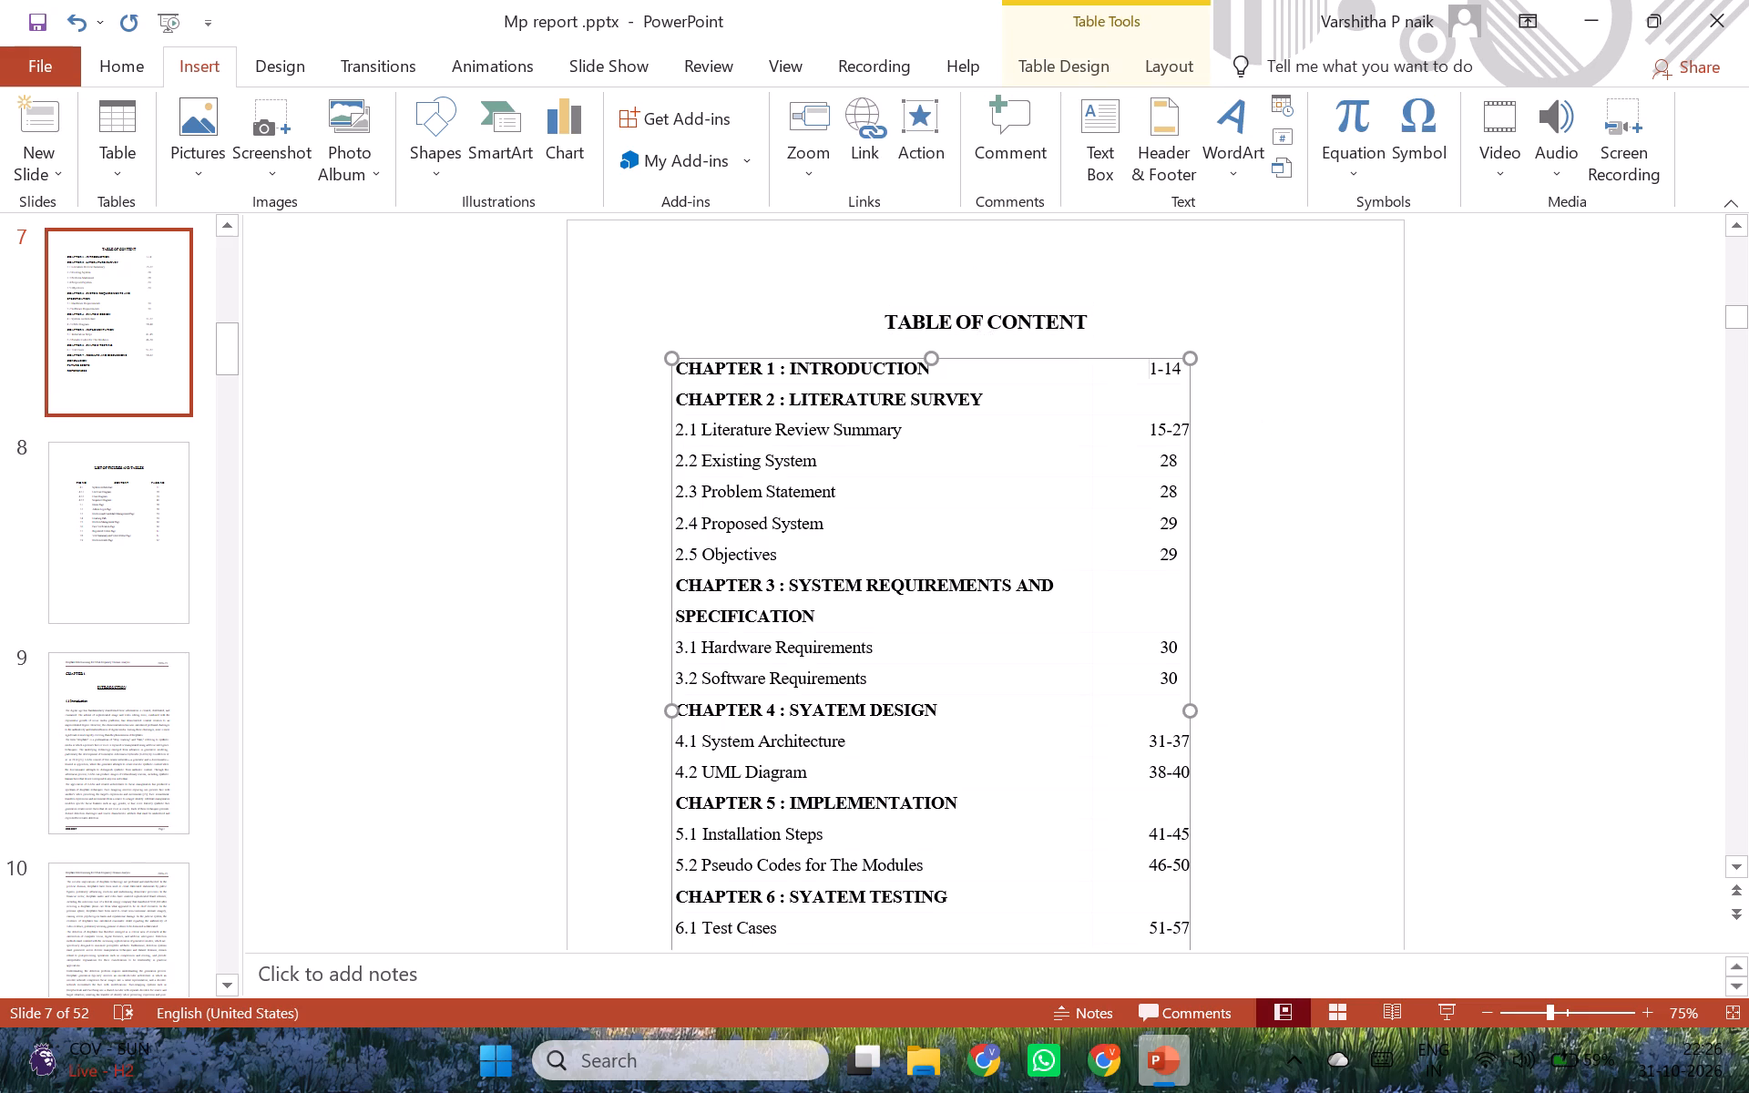
click(1059, 51)
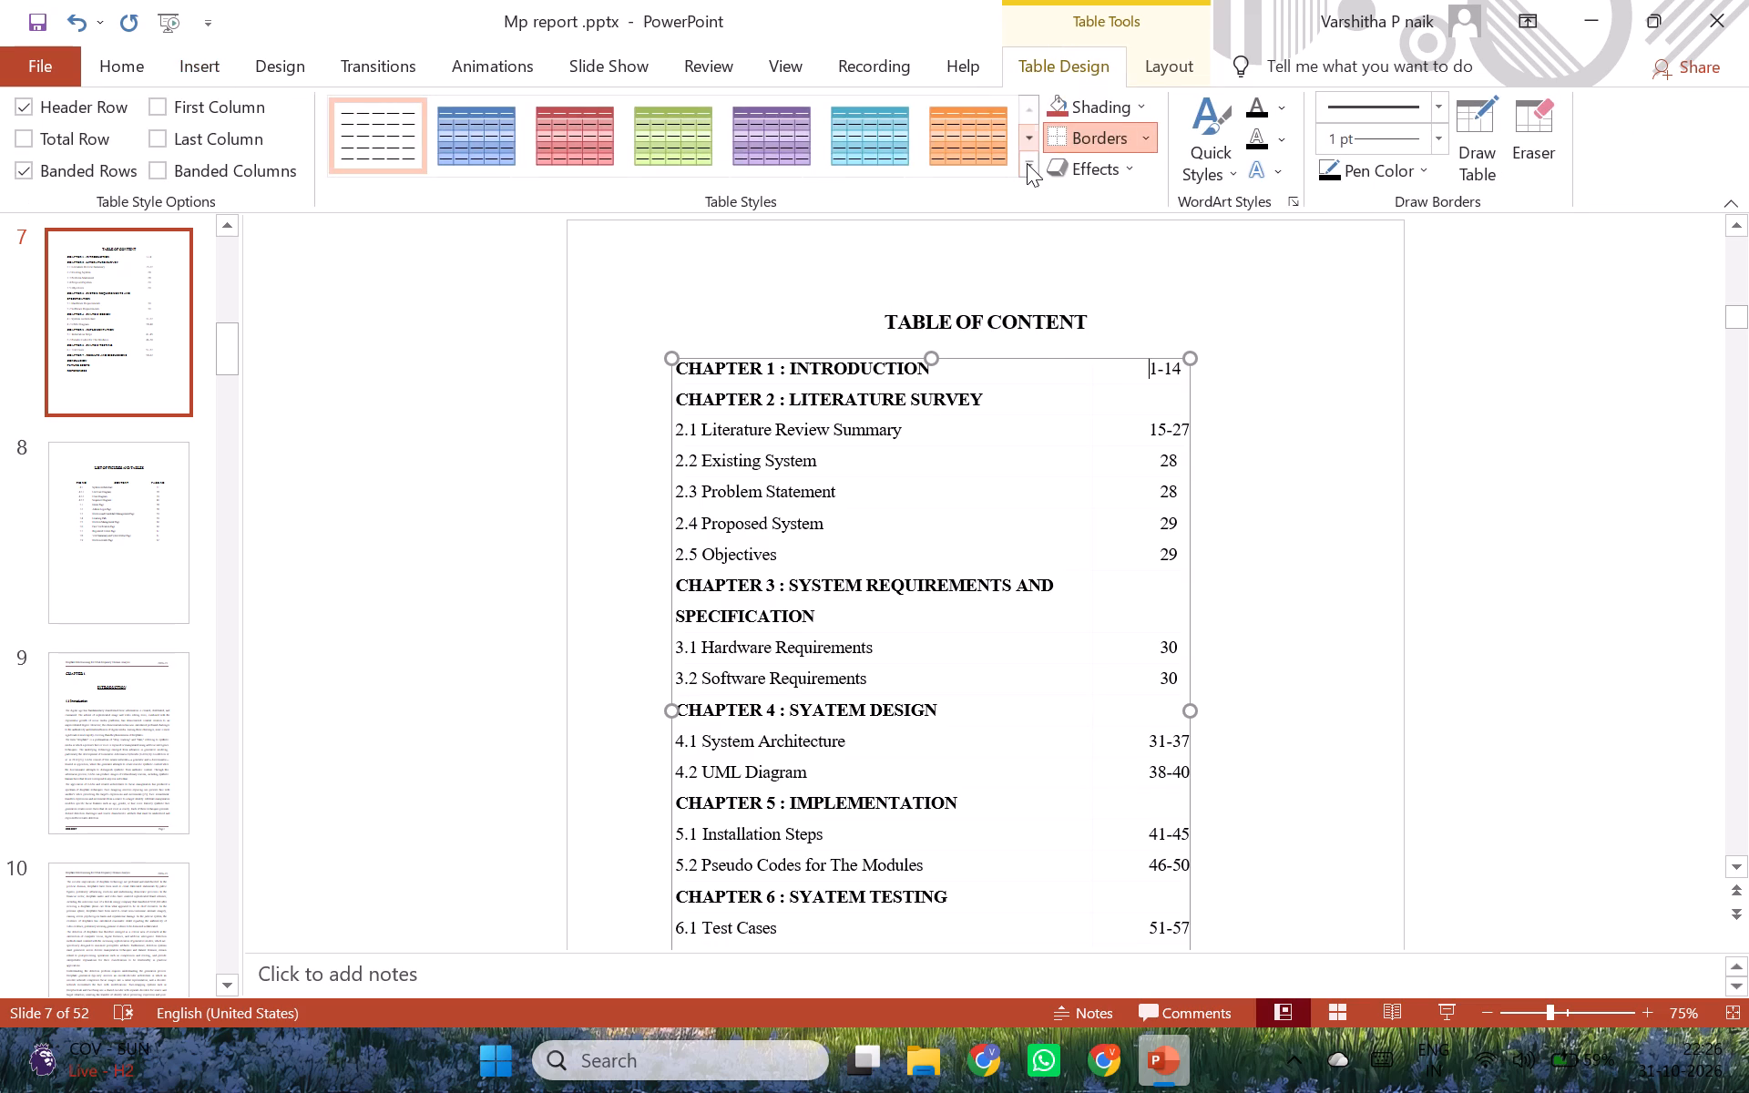
click(1027, 163)
click(343, 298)
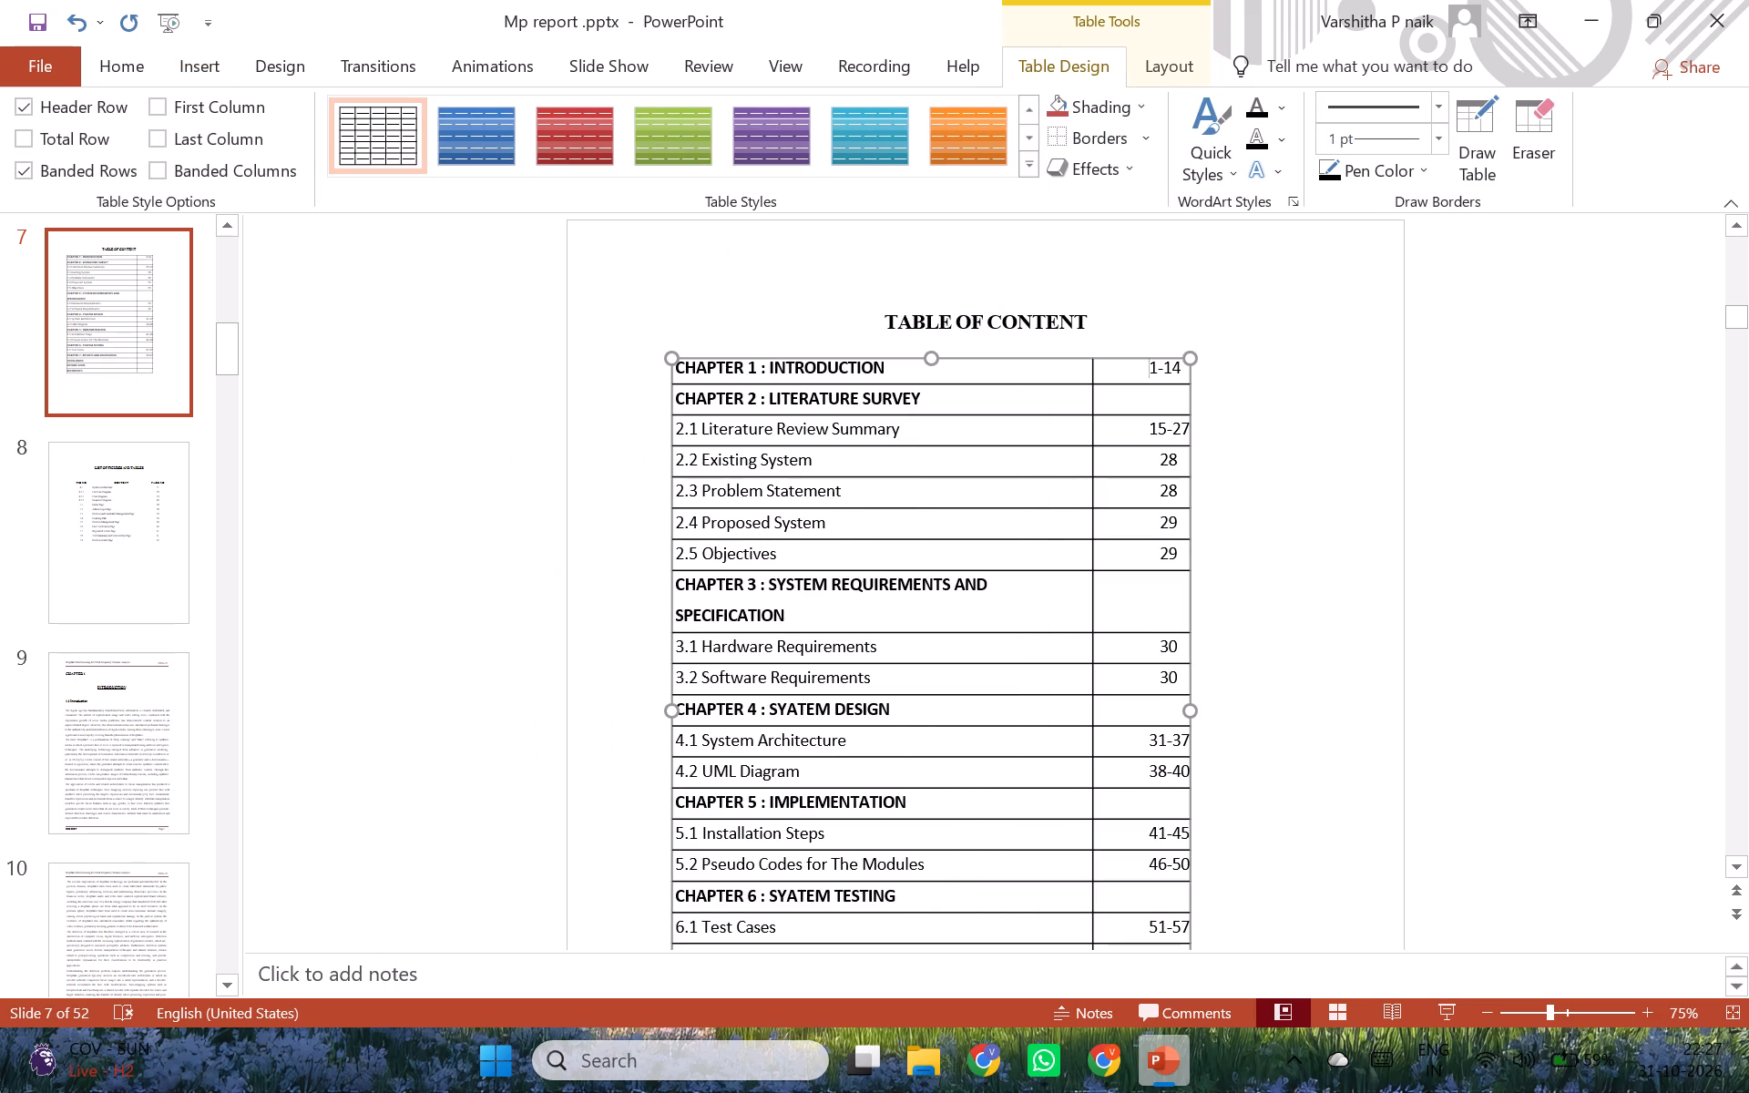
Set the line spacing of all text in the contents table to 1.5.
click(827, 609)
key(ctrl+a)
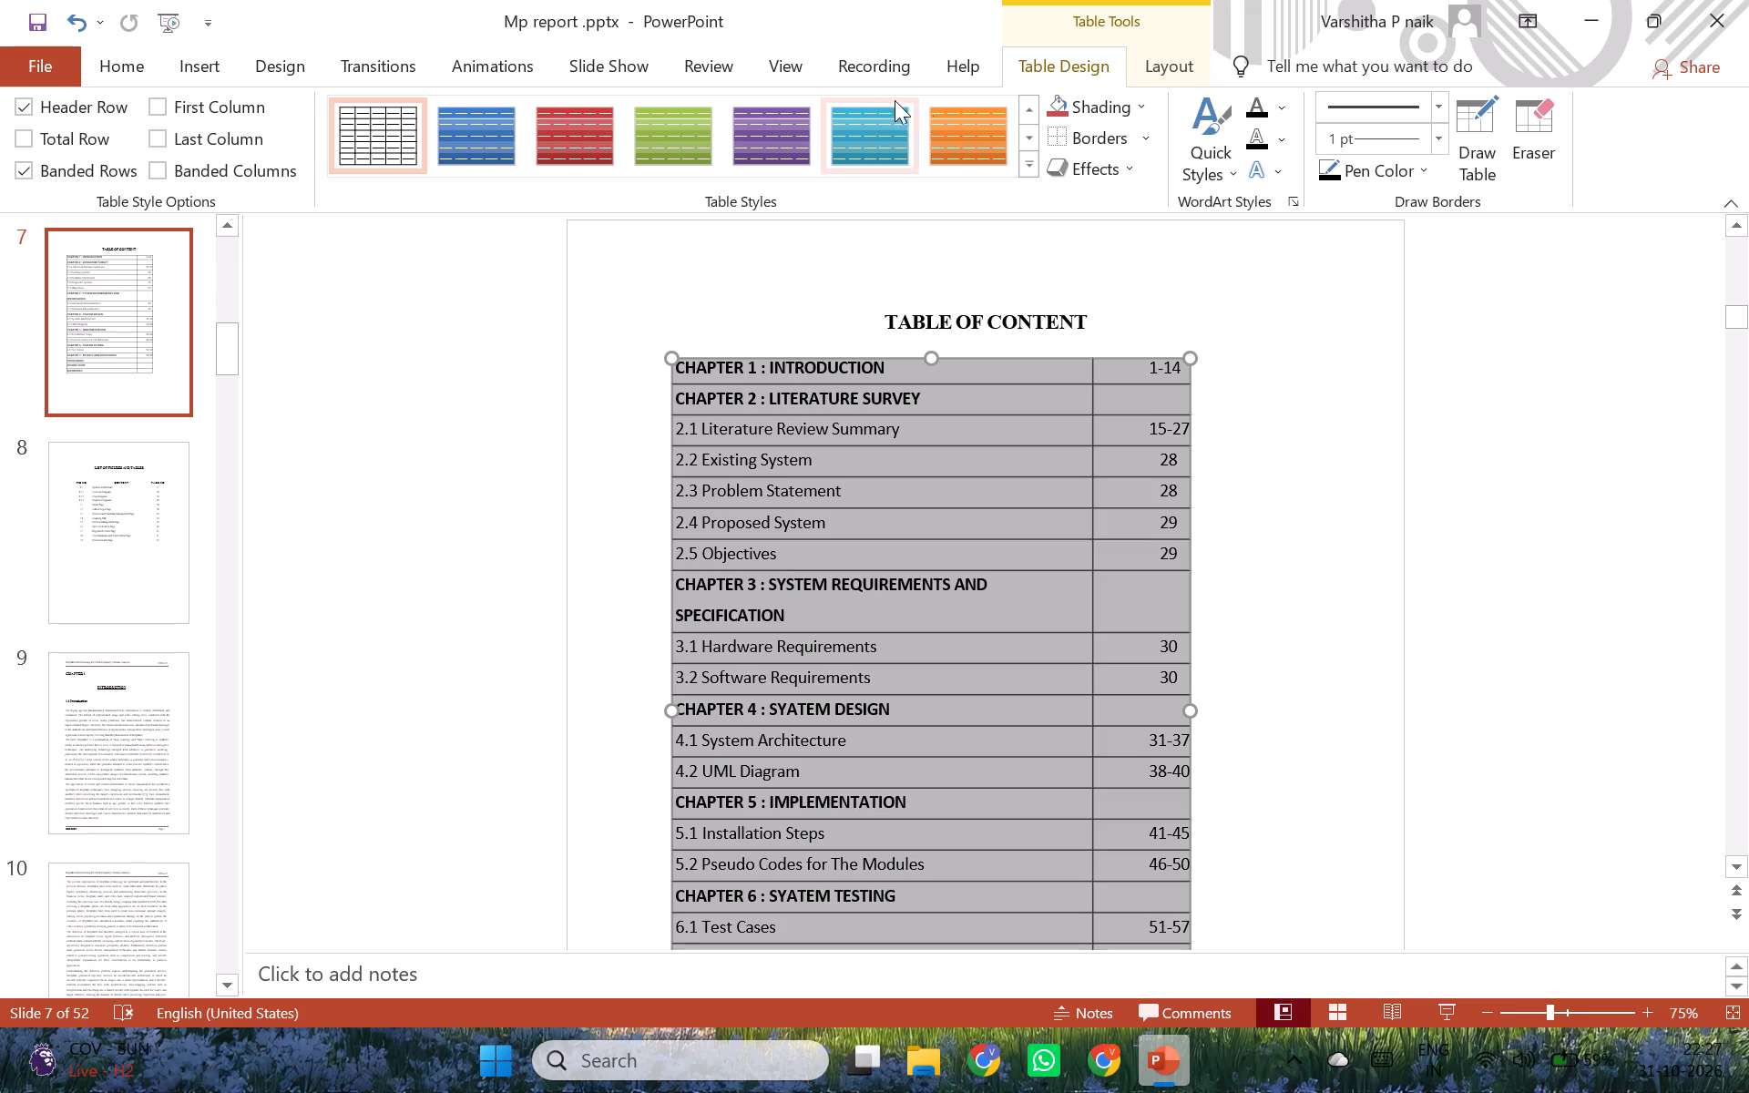
click(114, 65)
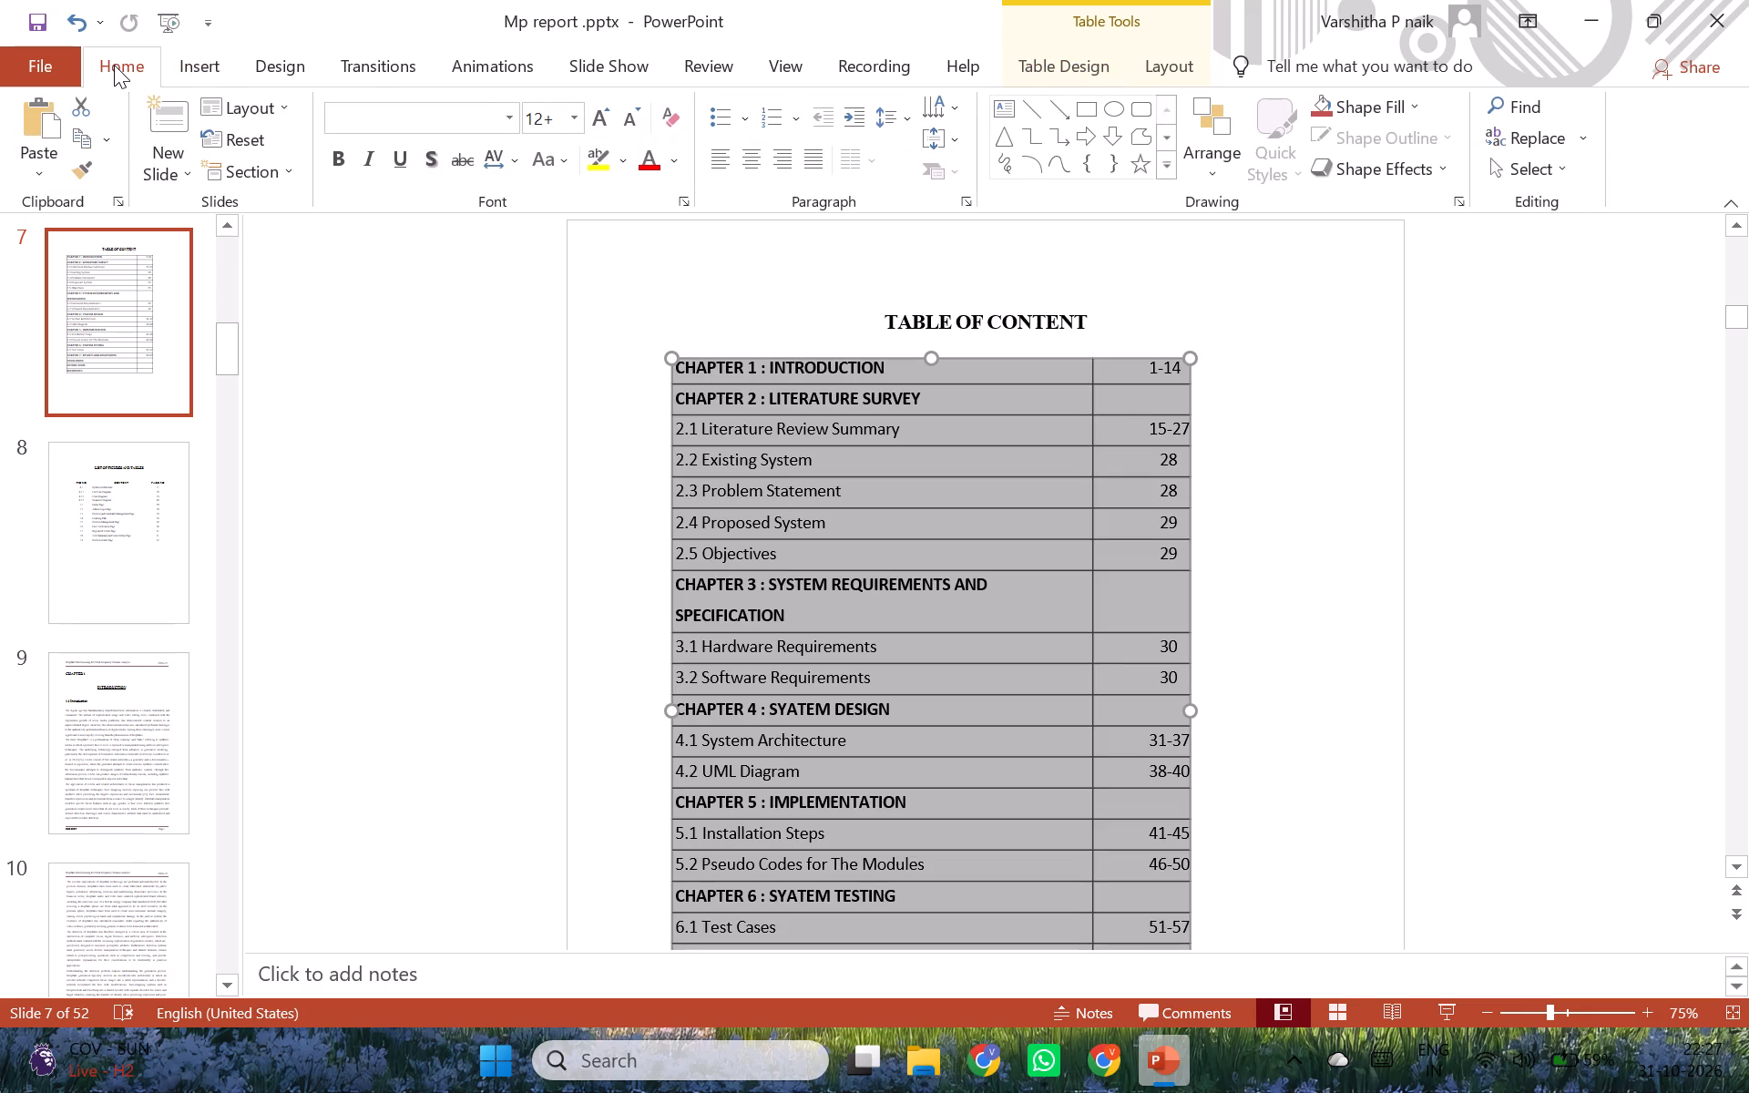
click(888, 119)
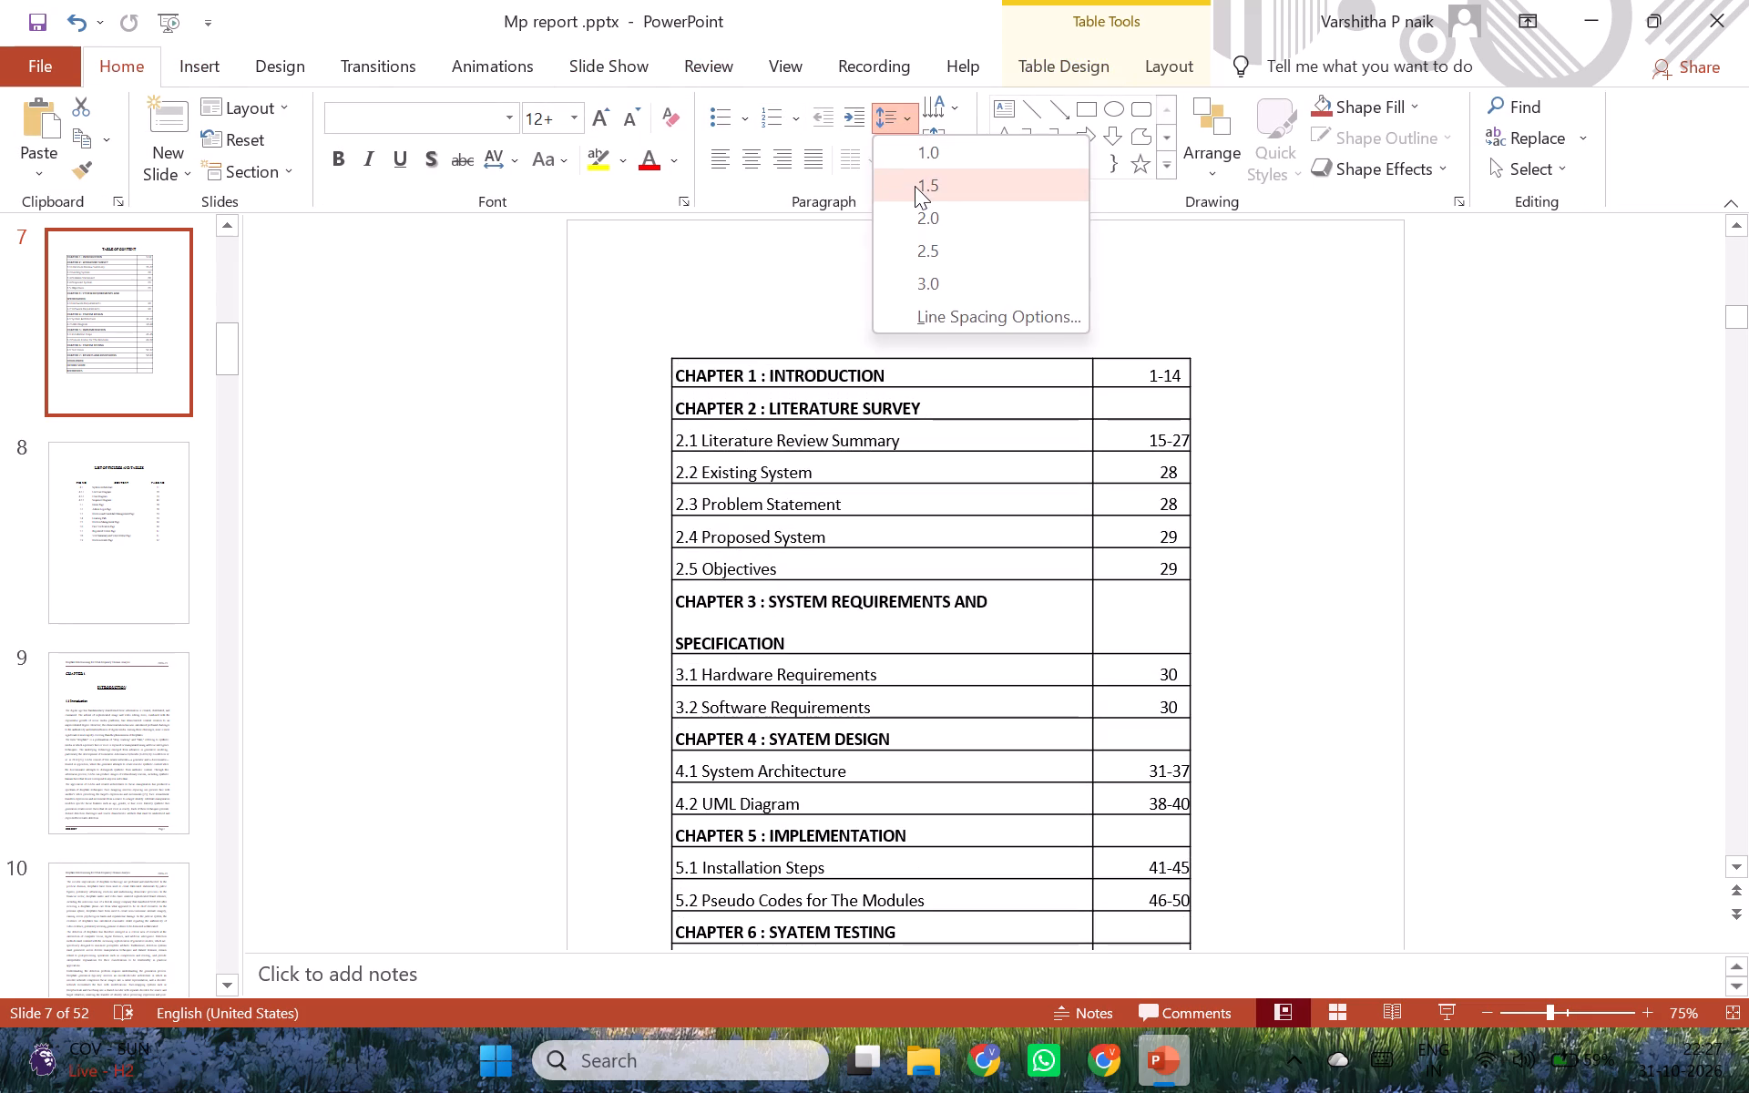
click(915, 186)
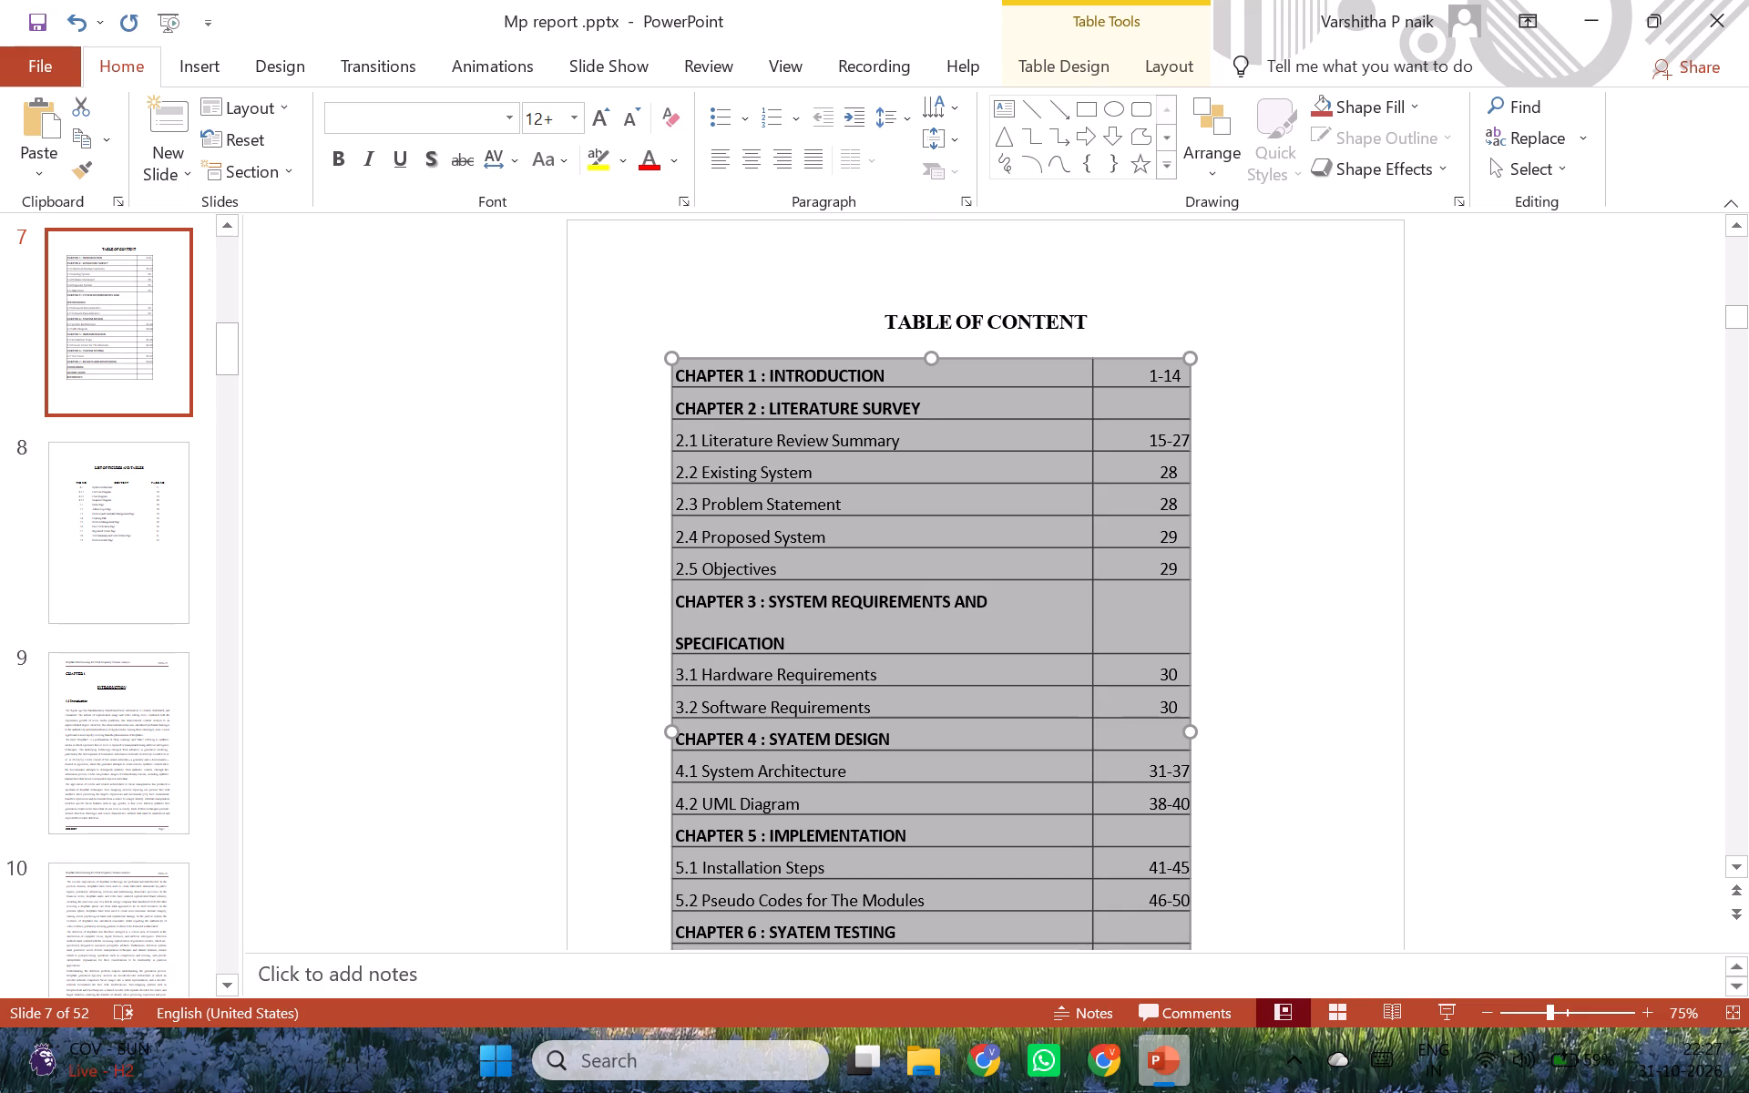
click(1264, 591)
Change the page range for Chapter 1: Introduction in the contents table to 1-15.
scroll(1108, 614, left, 1)
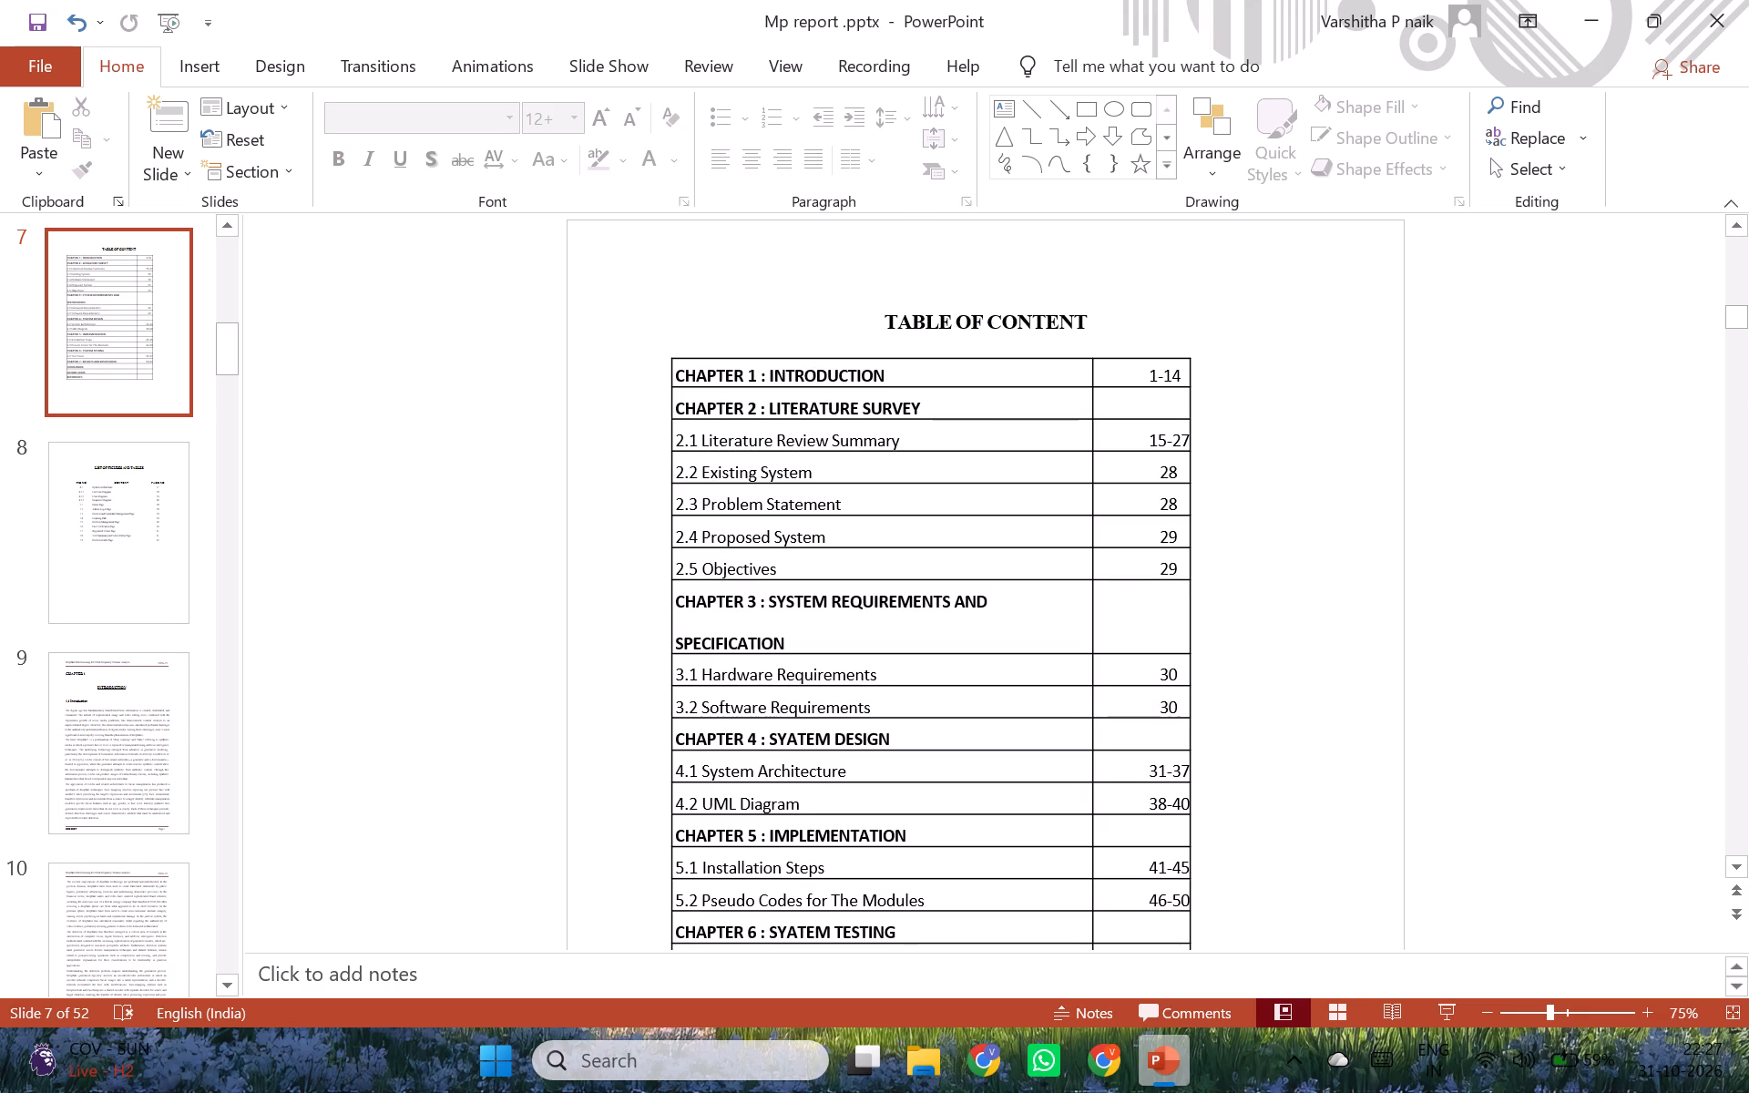
scroll(1108, 614, left, 1)
ctrl+scroll(1108, 614, up, 2)
scroll(1108, 614, up, 1)
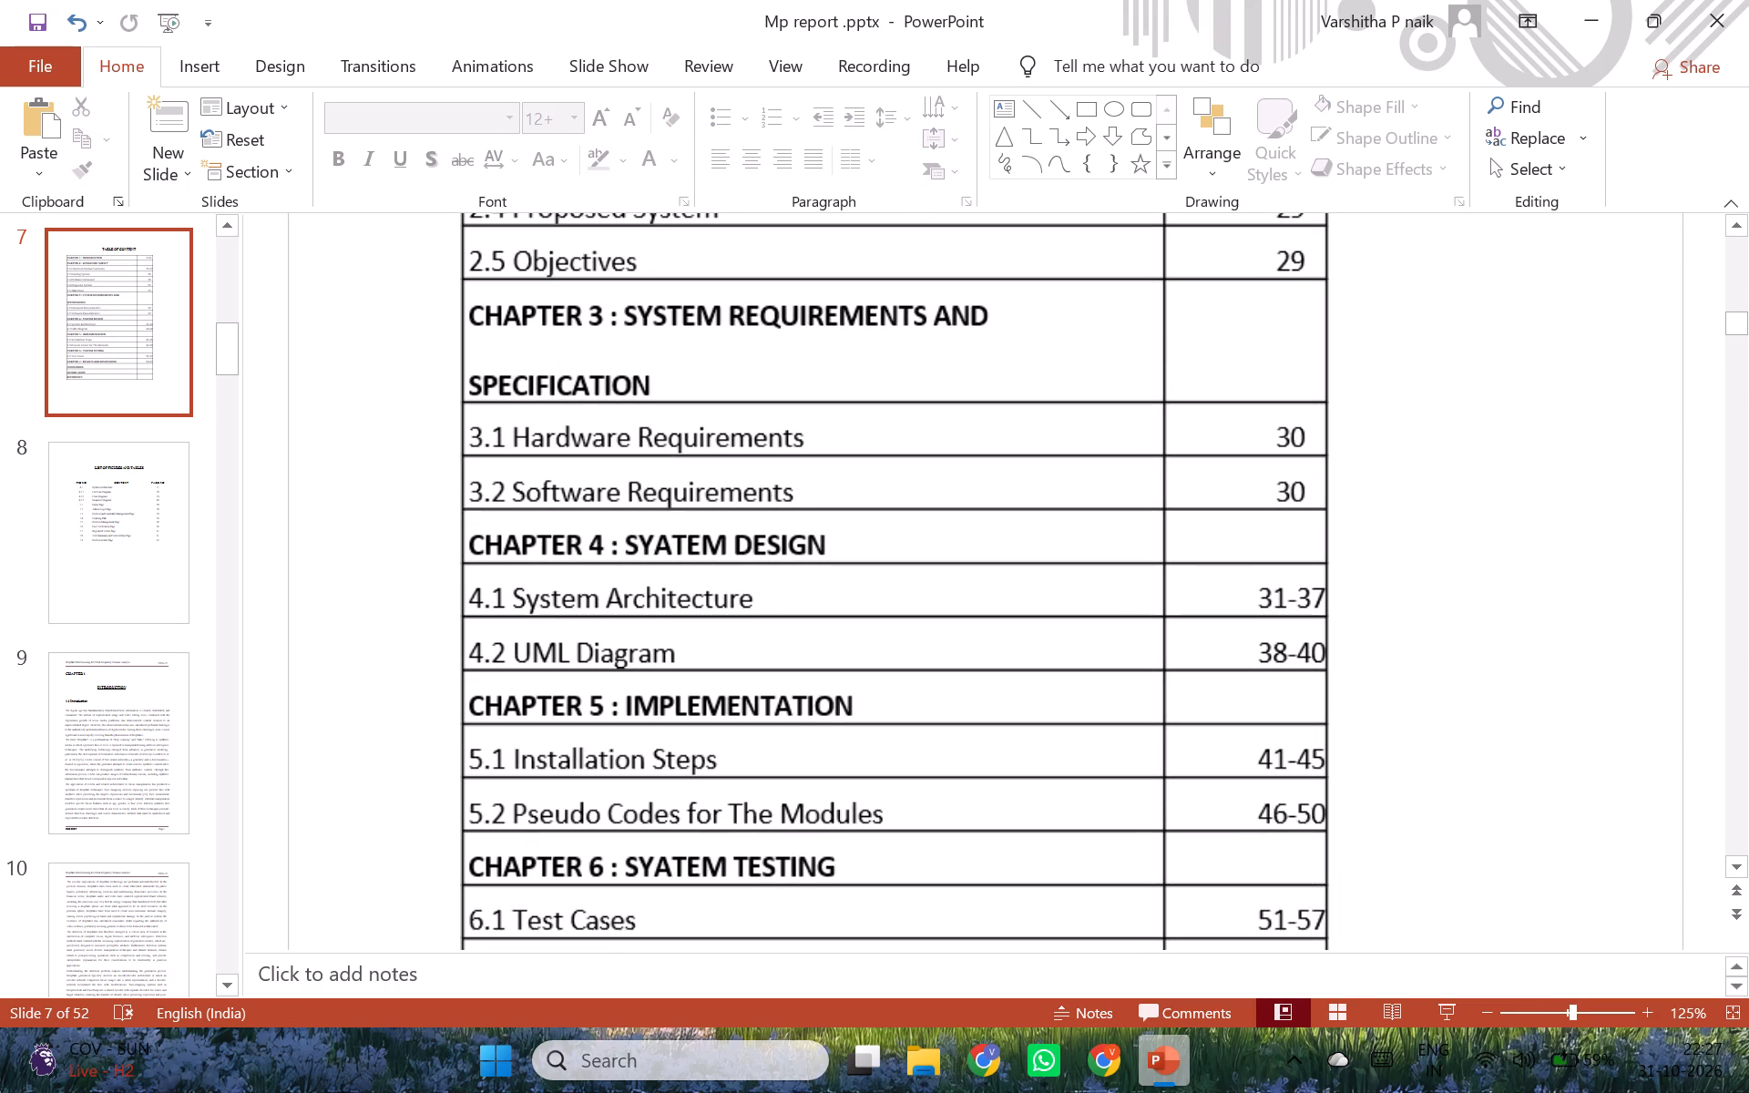
scroll(1108, 614, up, 3)
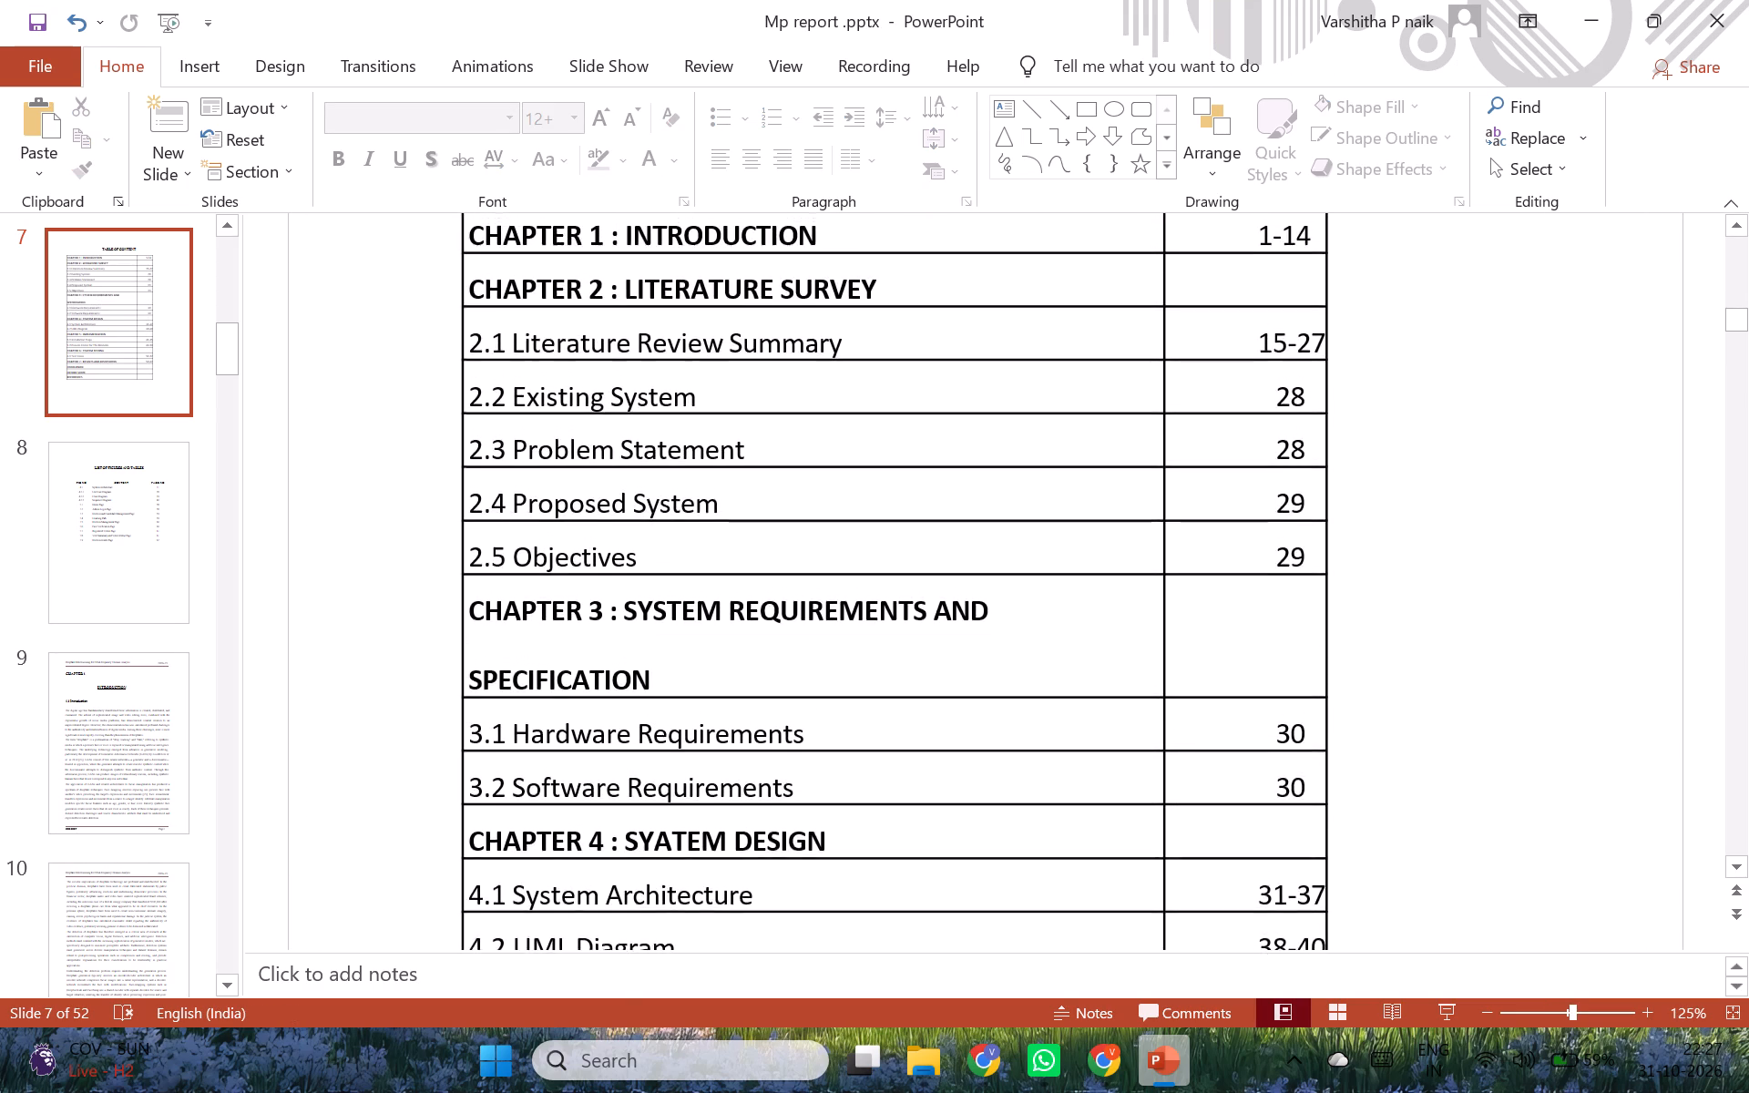
scroll(1108, 614, up, 1)
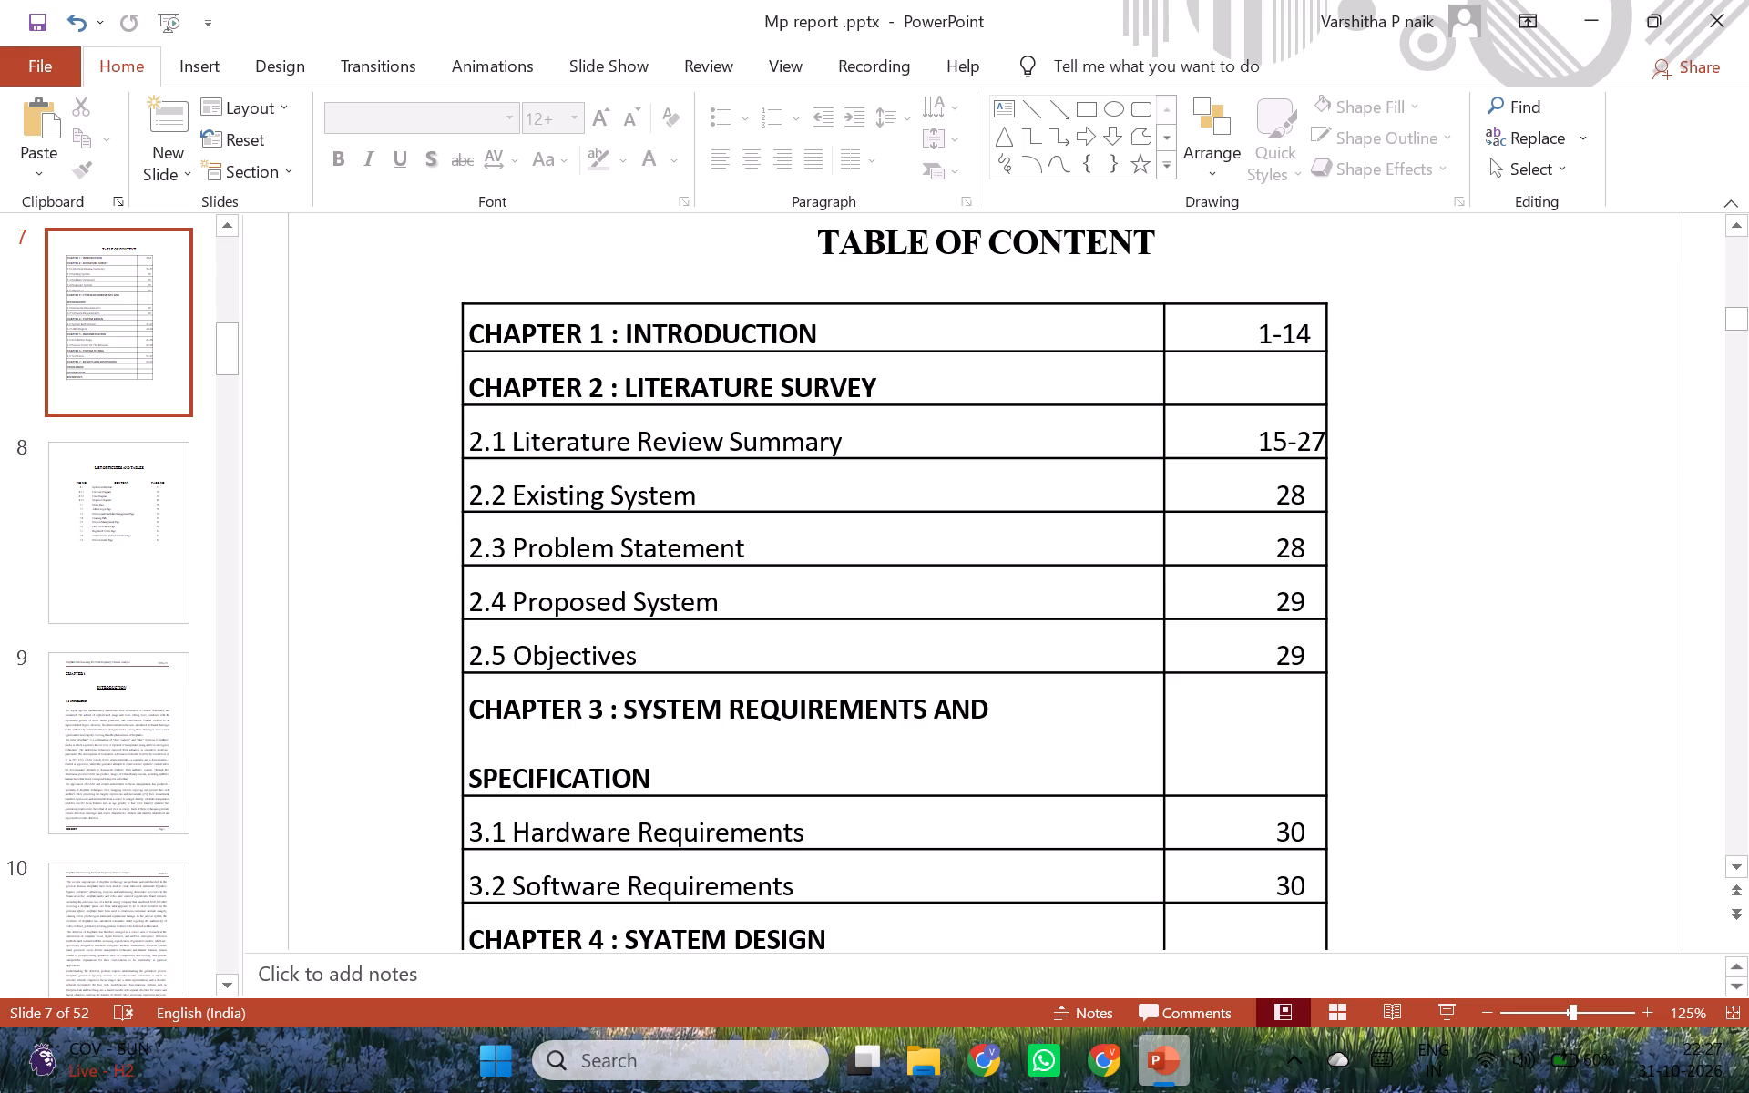
click(1308, 339)
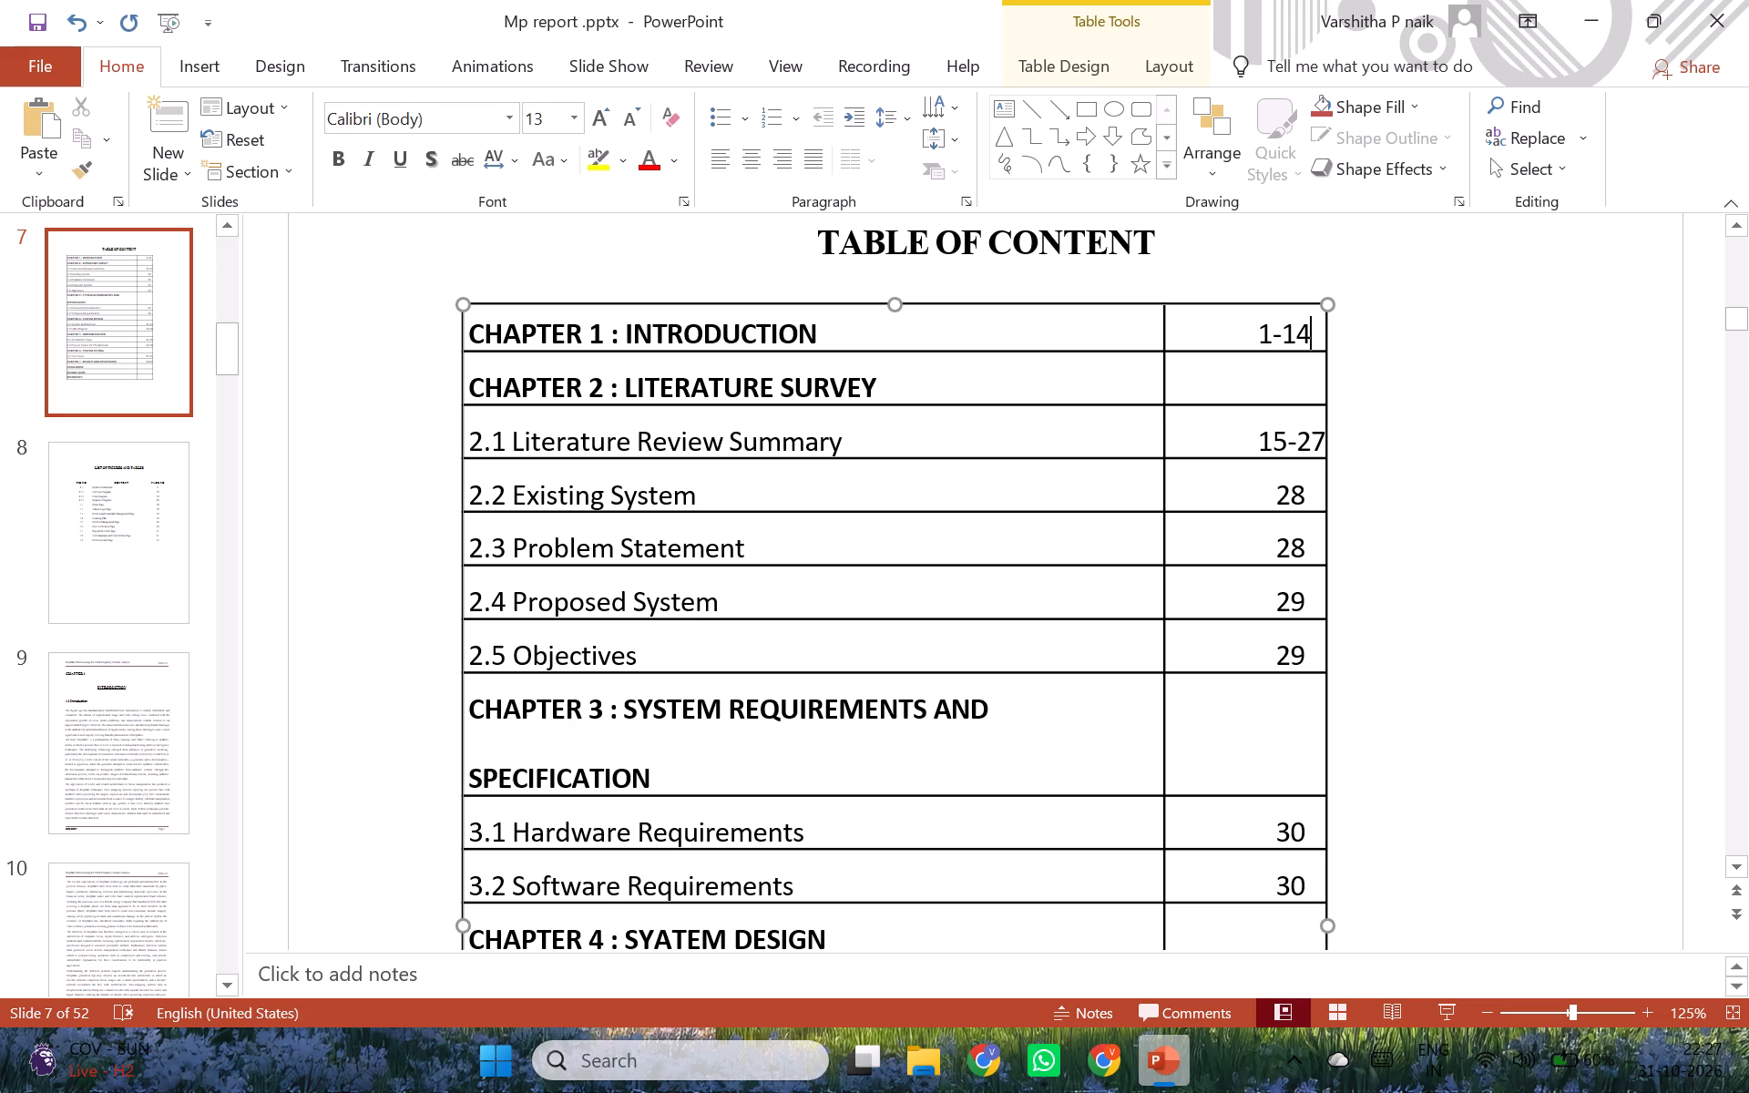
key(BackSpace)
key(5)
Change the page range for 2.1 Literature Review Summary to 16-23.
click(1285, 437)
key(BackSpace)
key(6)
key(Right)
key(Right)
key(Right)
key(BackSpace)
key(3)
Set the page number for 2.2 Existing System to 24.
click(1306, 498)
key(BackSpace)
key(BackSpace)
key(BackSpace)
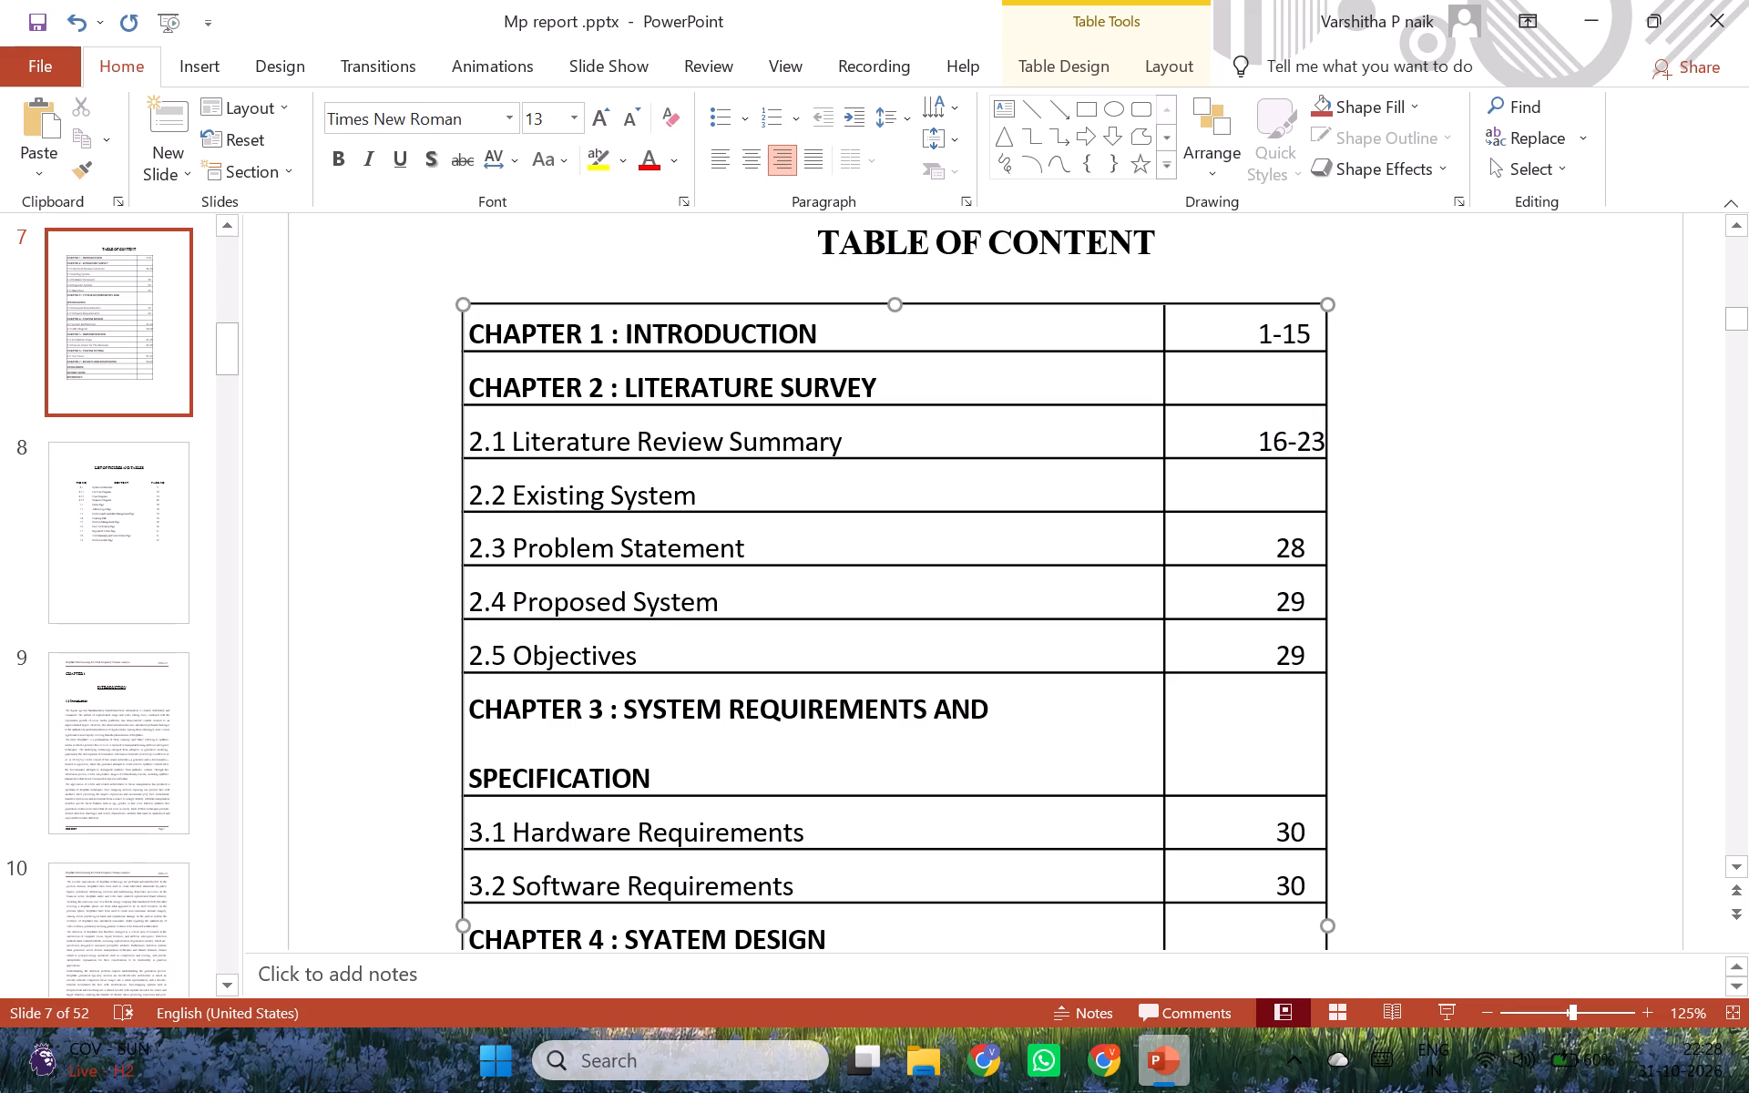
text(24)
key(BackSpace)
key(BackSpace)
key(BackSpace)
key(BackSpace)
text(24)
Set the page number for 2.3 Problem Statement in the contents table to 24.
click(1300, 549)
key(BackSpace)
key(BackSpace)
text(24)
Set the page number for 2.4 Proposed System in the contents table to 25.
double_click(1294, 609)
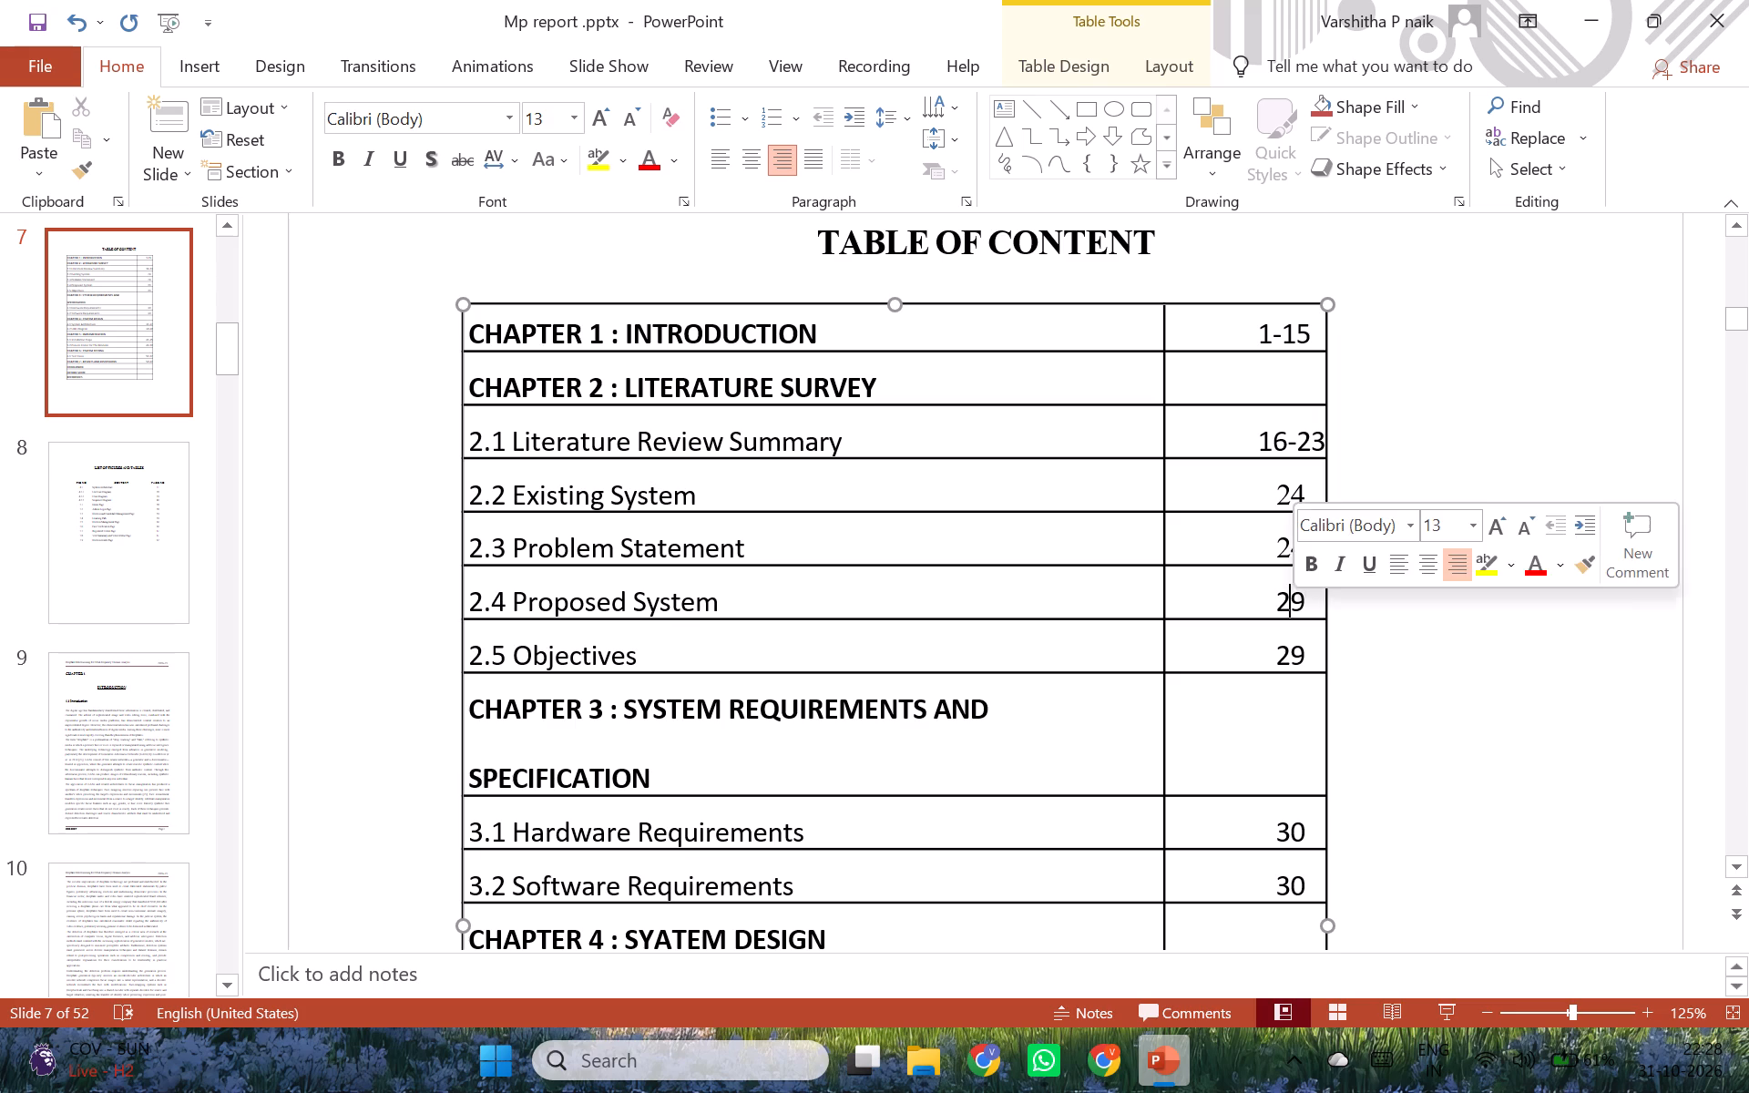
key(BackSpace)
text(25)
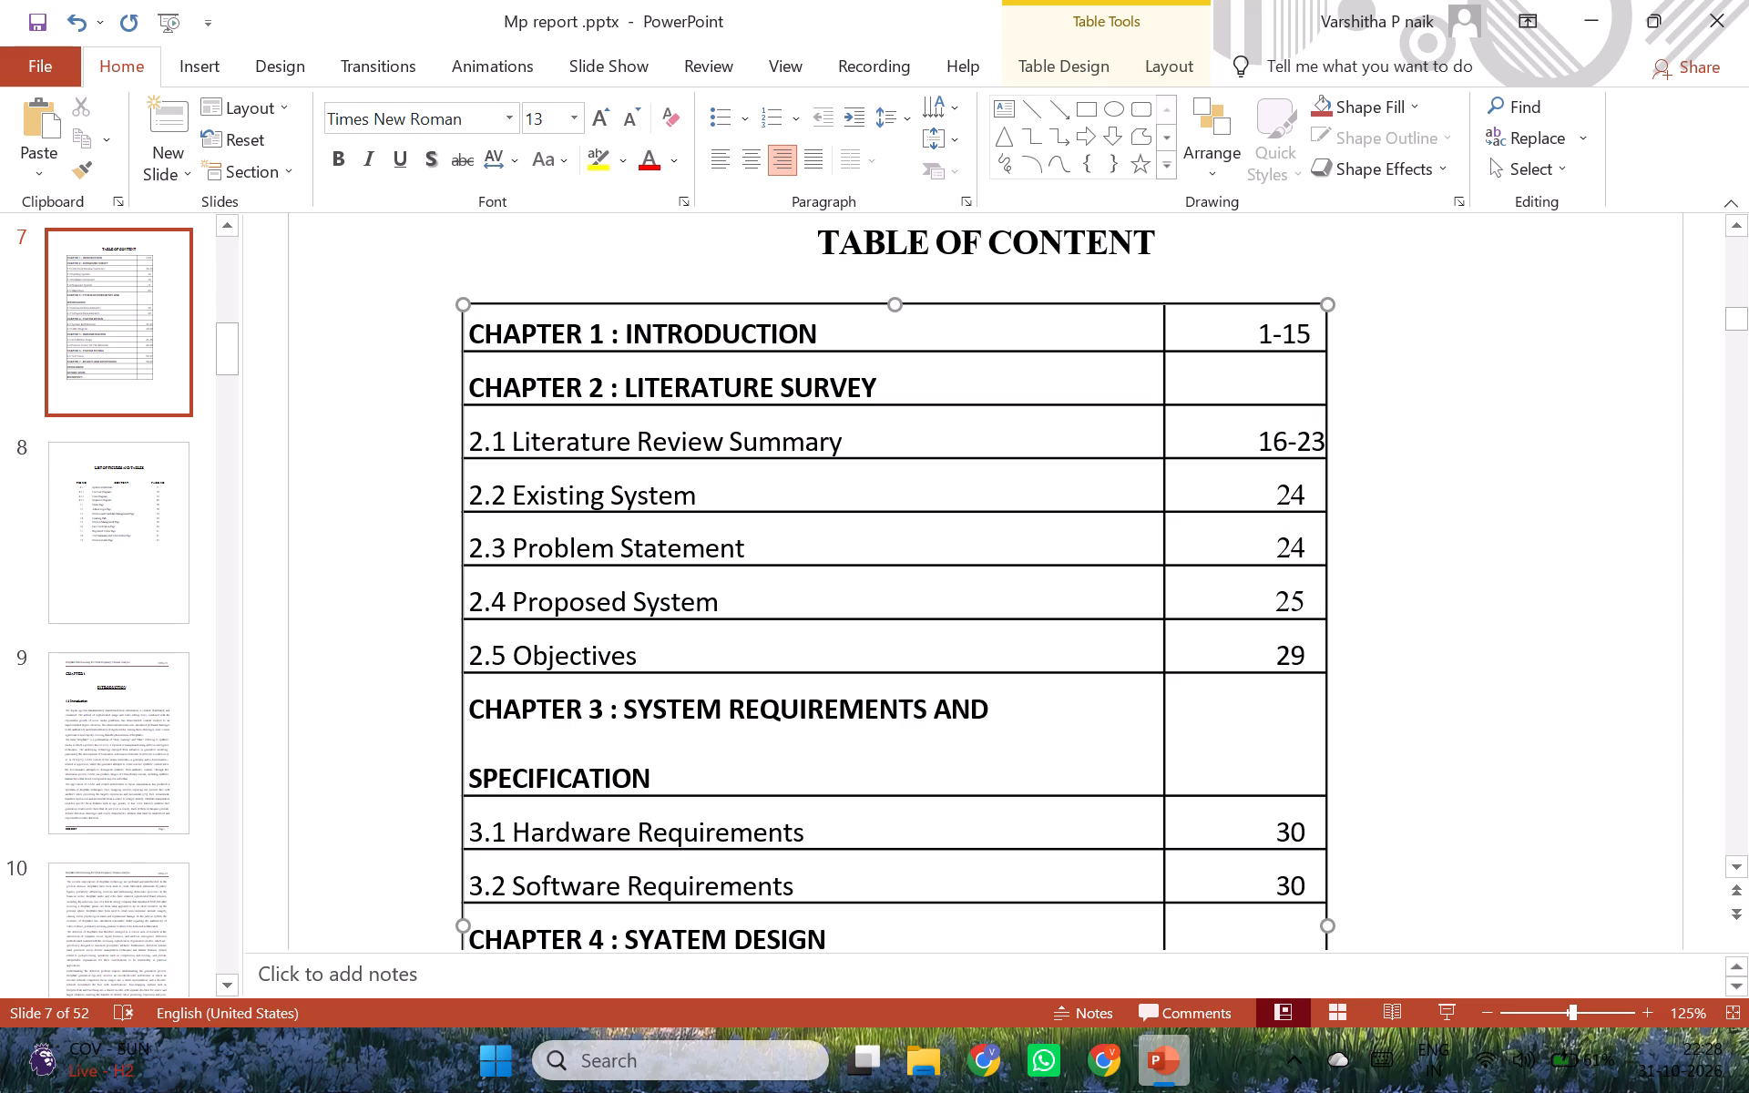
Change the page entry for 2.5 Objectives in the contents table to the range 25-26.
key(Down)
key(BackSpace)
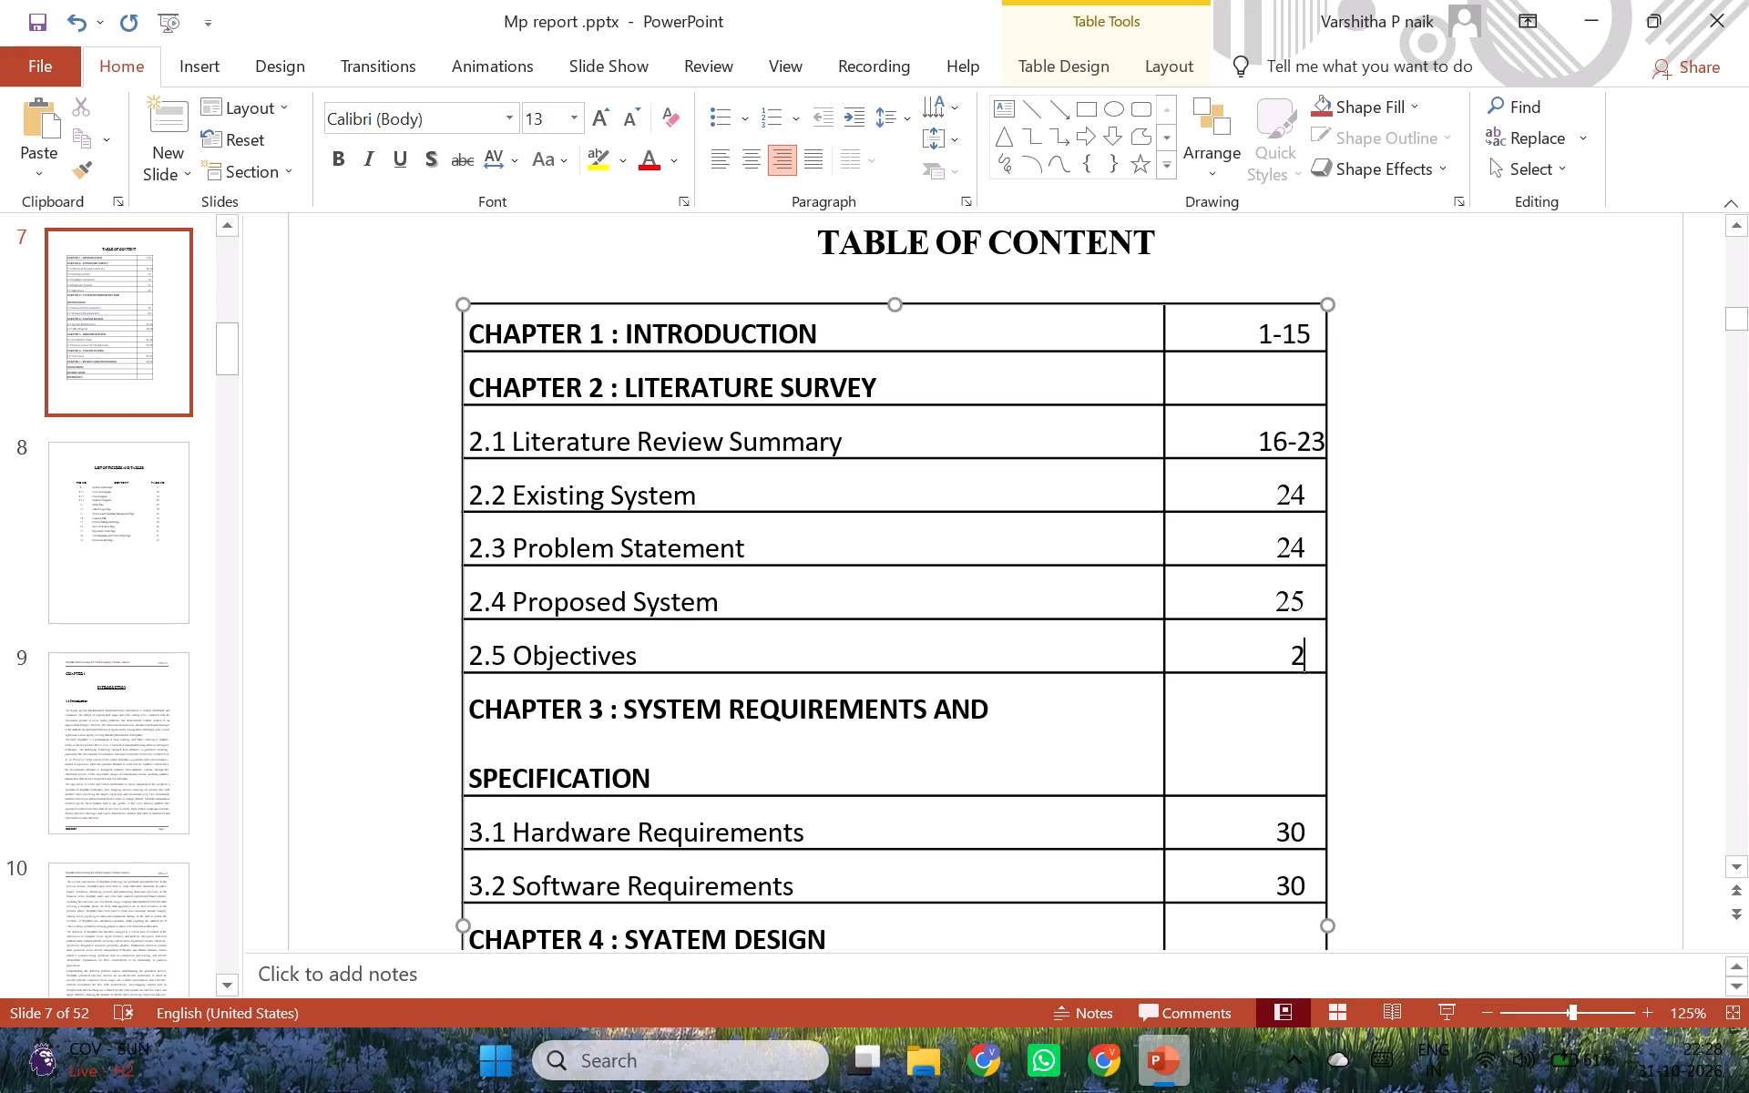
text(5-)
text(26)
Insert leading spaces before the 25-26 page range for 2.5 Objectives.
click(1240, 657)
key(space)
key(space)
key(space)
key(space)
key(space)
key(space)
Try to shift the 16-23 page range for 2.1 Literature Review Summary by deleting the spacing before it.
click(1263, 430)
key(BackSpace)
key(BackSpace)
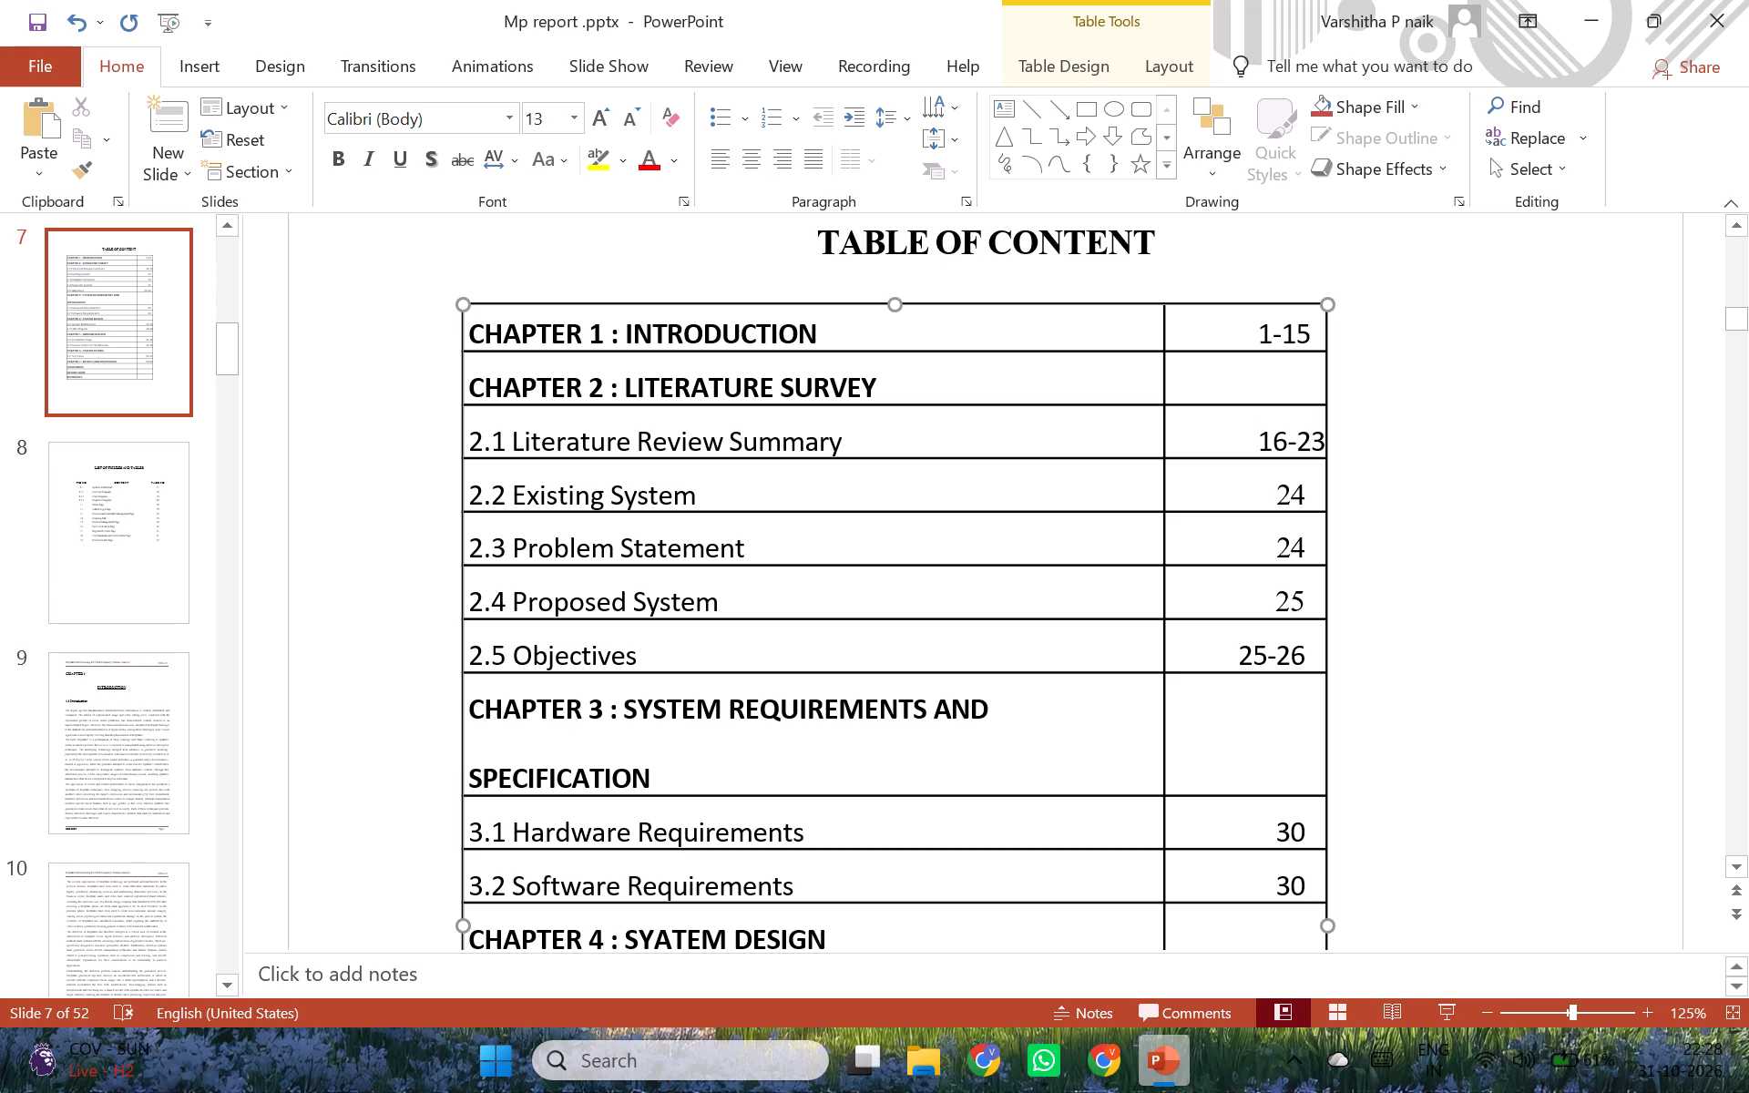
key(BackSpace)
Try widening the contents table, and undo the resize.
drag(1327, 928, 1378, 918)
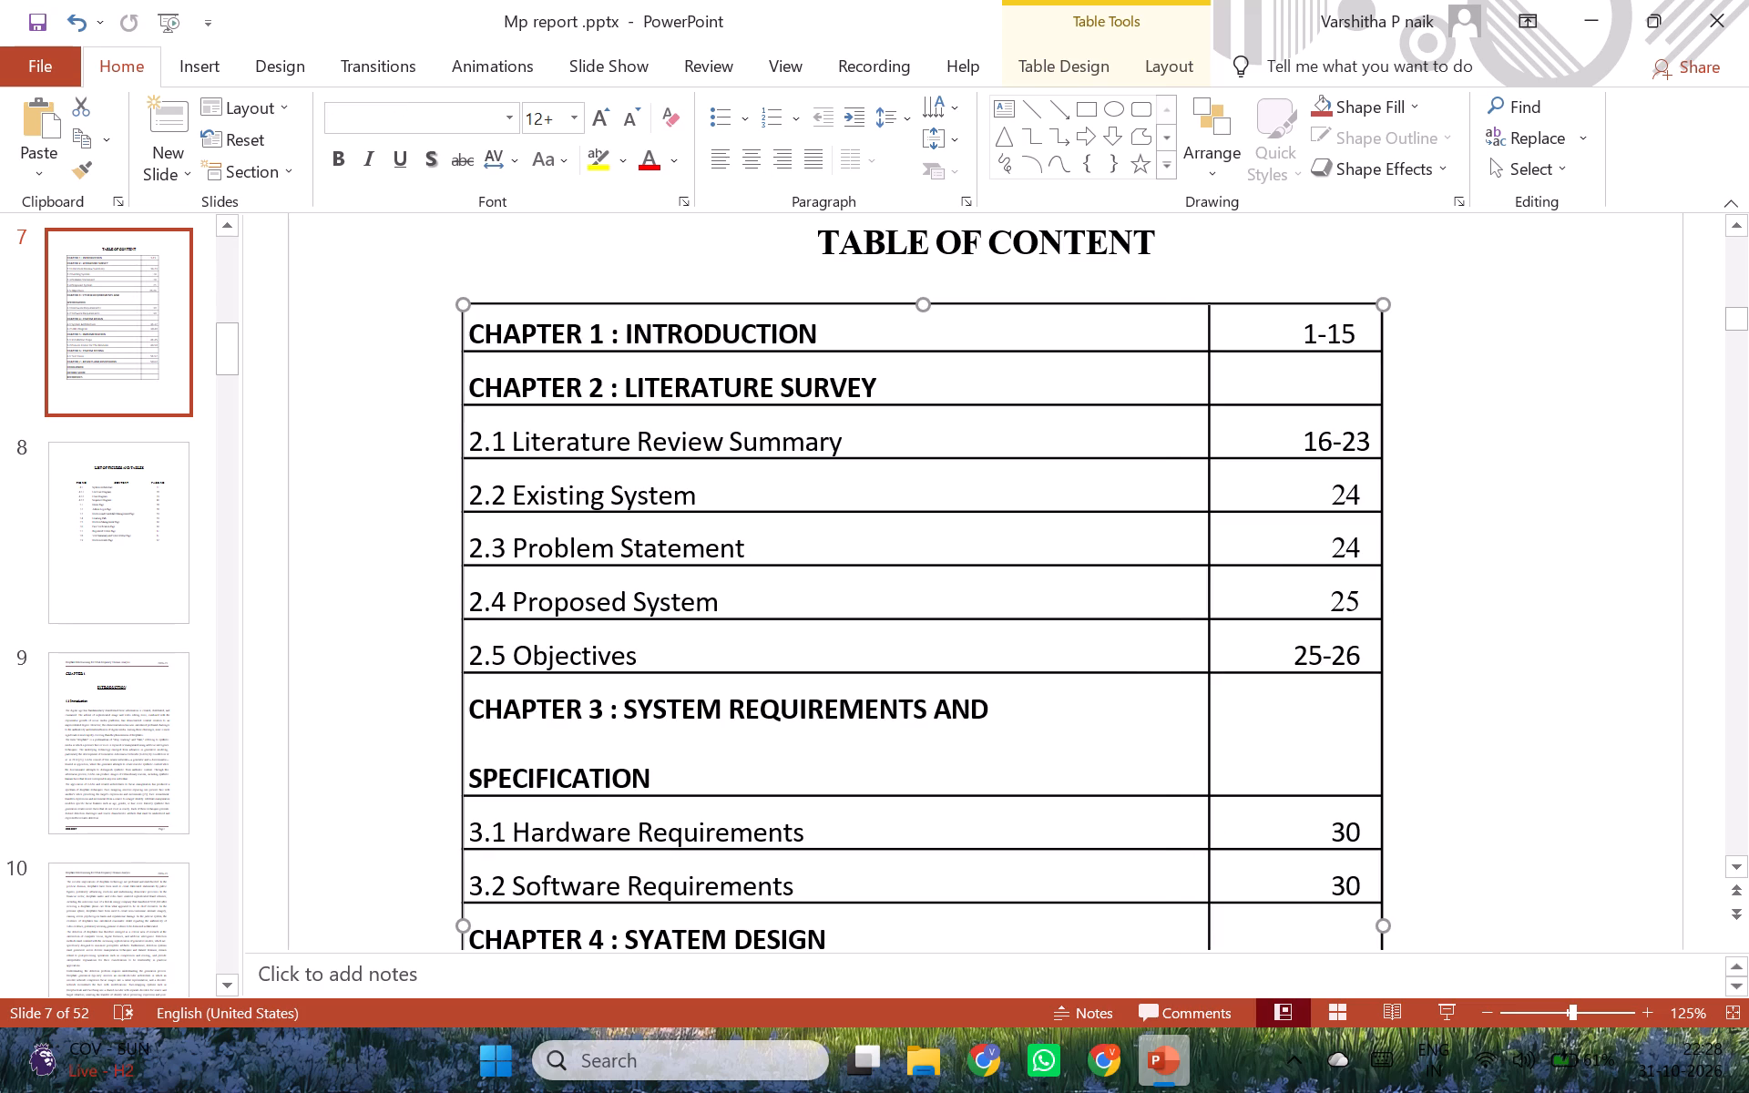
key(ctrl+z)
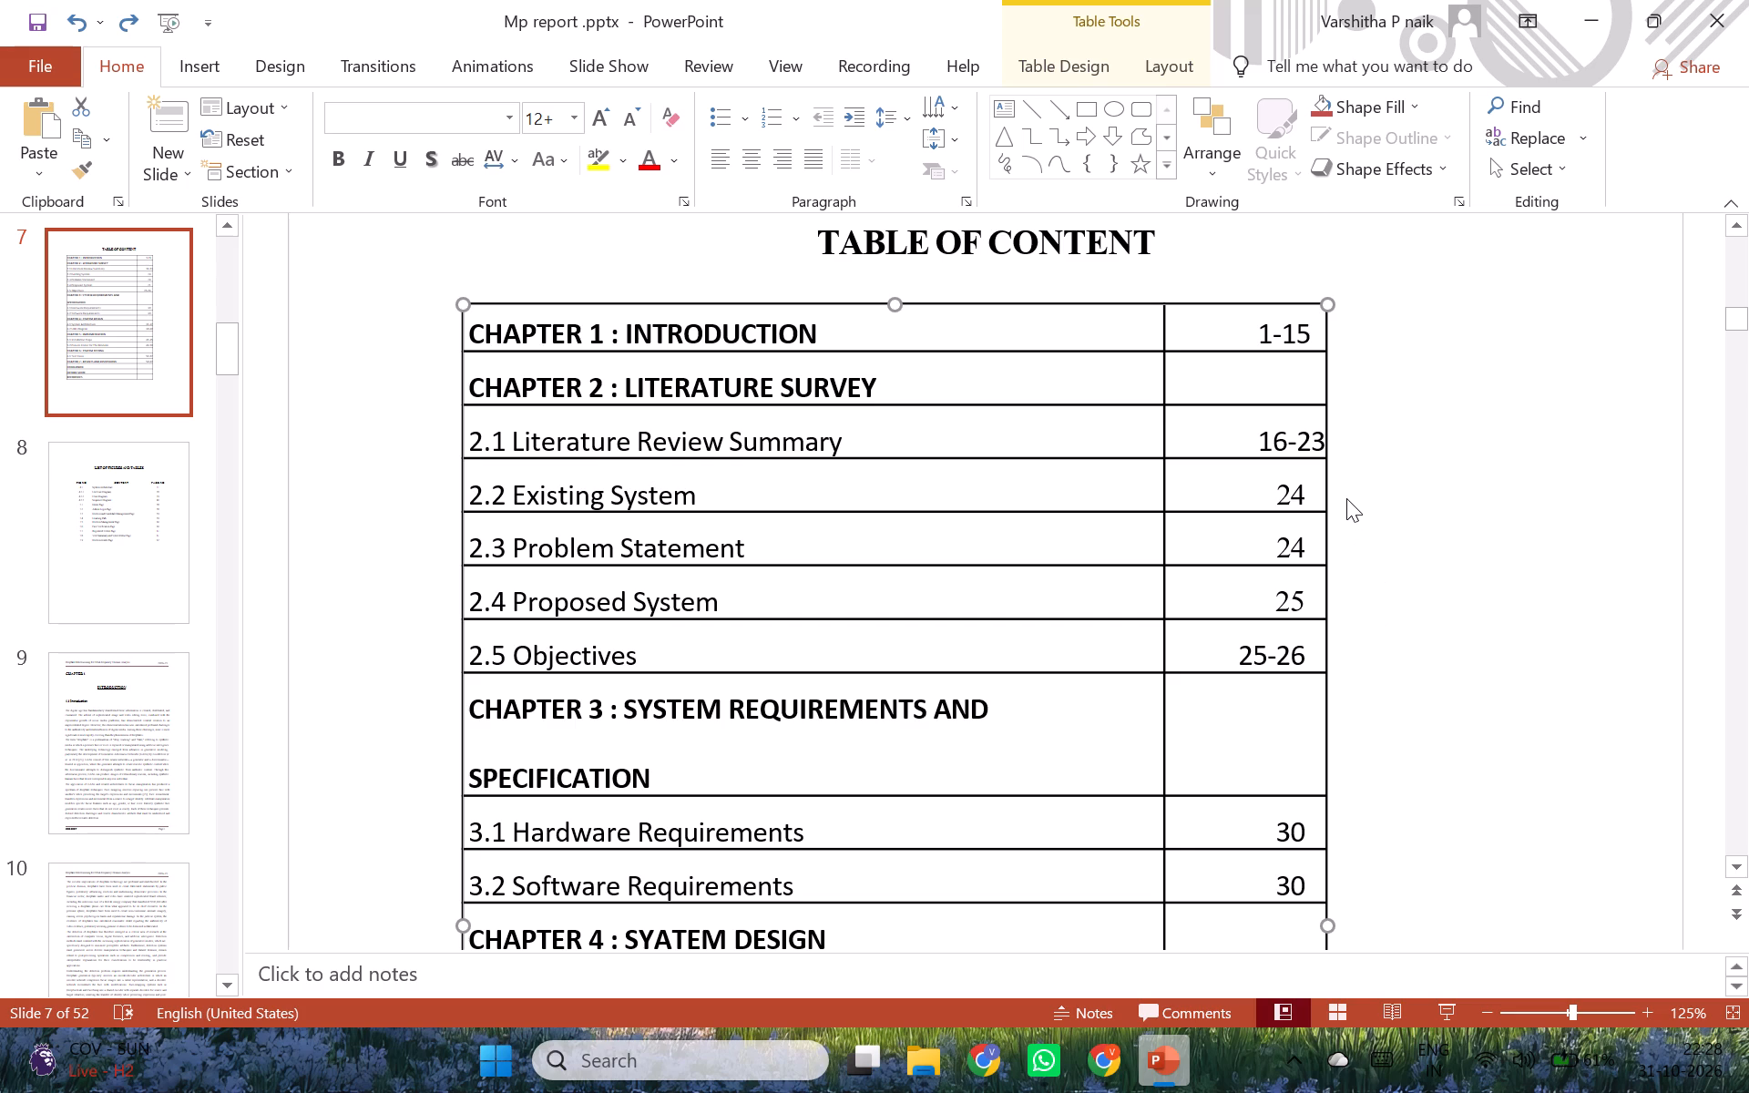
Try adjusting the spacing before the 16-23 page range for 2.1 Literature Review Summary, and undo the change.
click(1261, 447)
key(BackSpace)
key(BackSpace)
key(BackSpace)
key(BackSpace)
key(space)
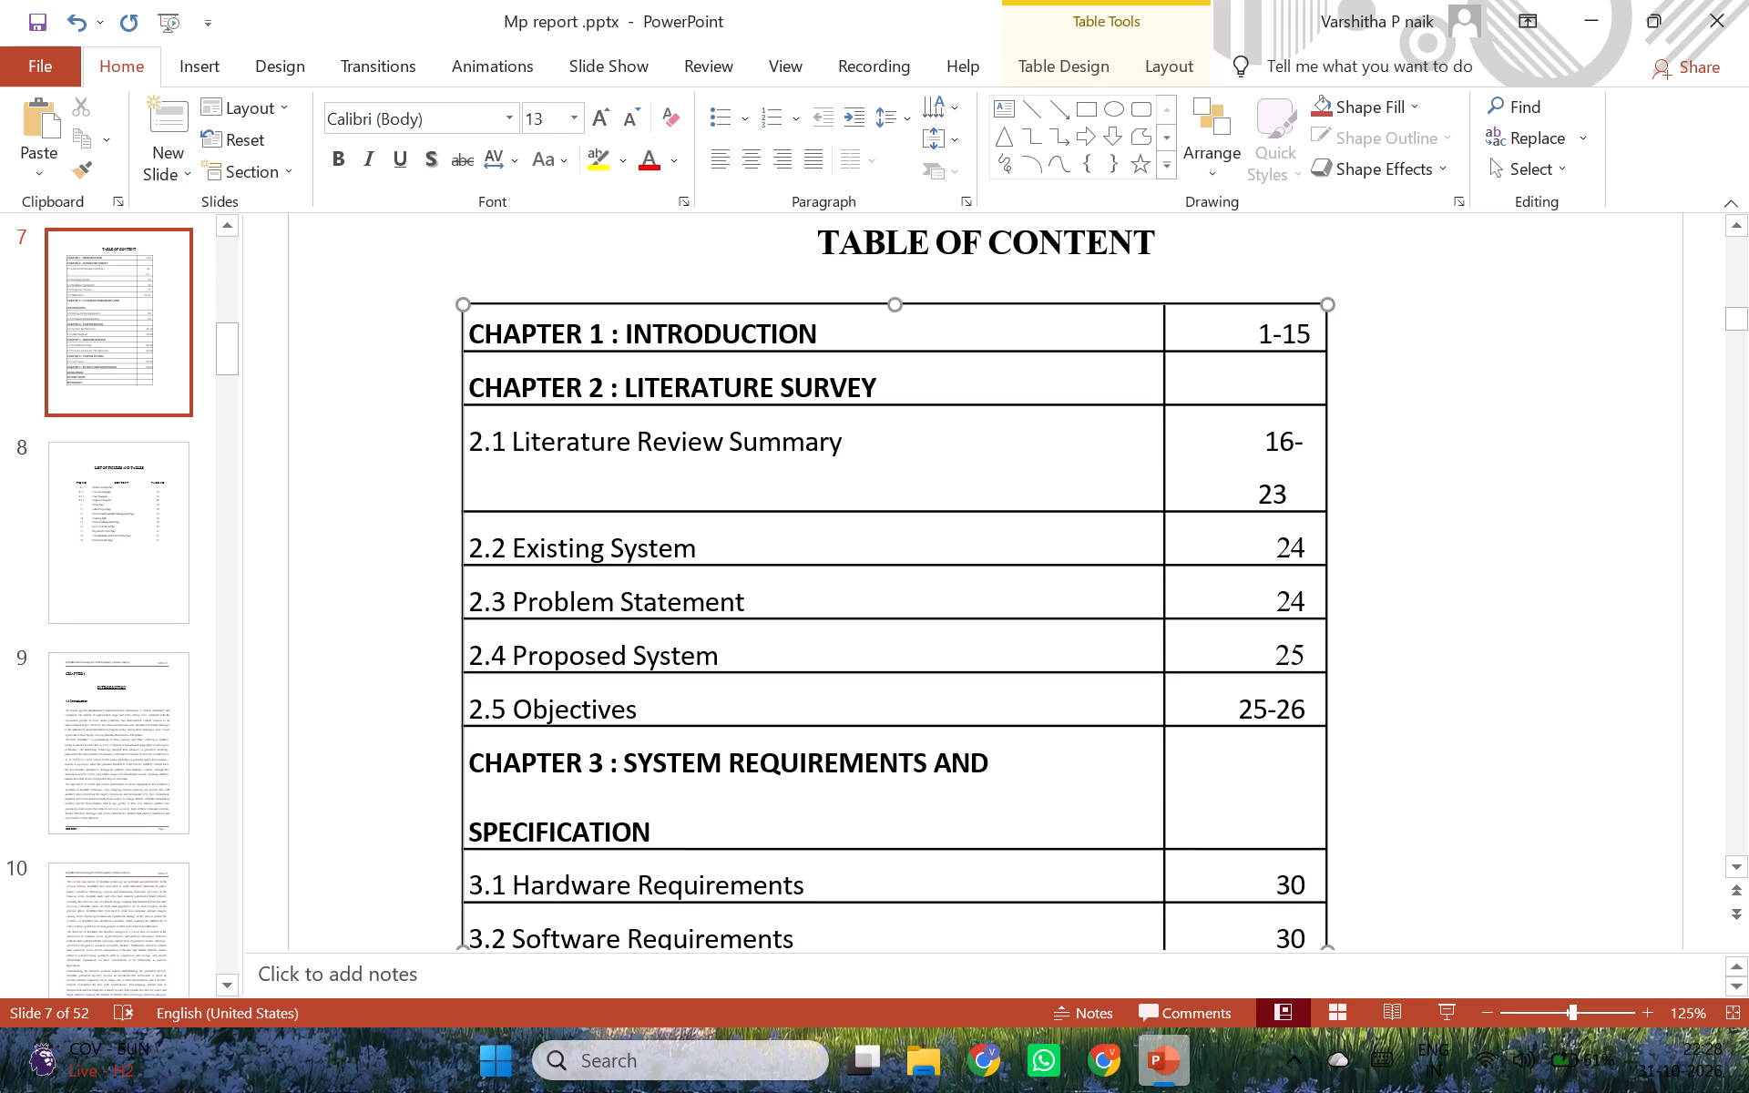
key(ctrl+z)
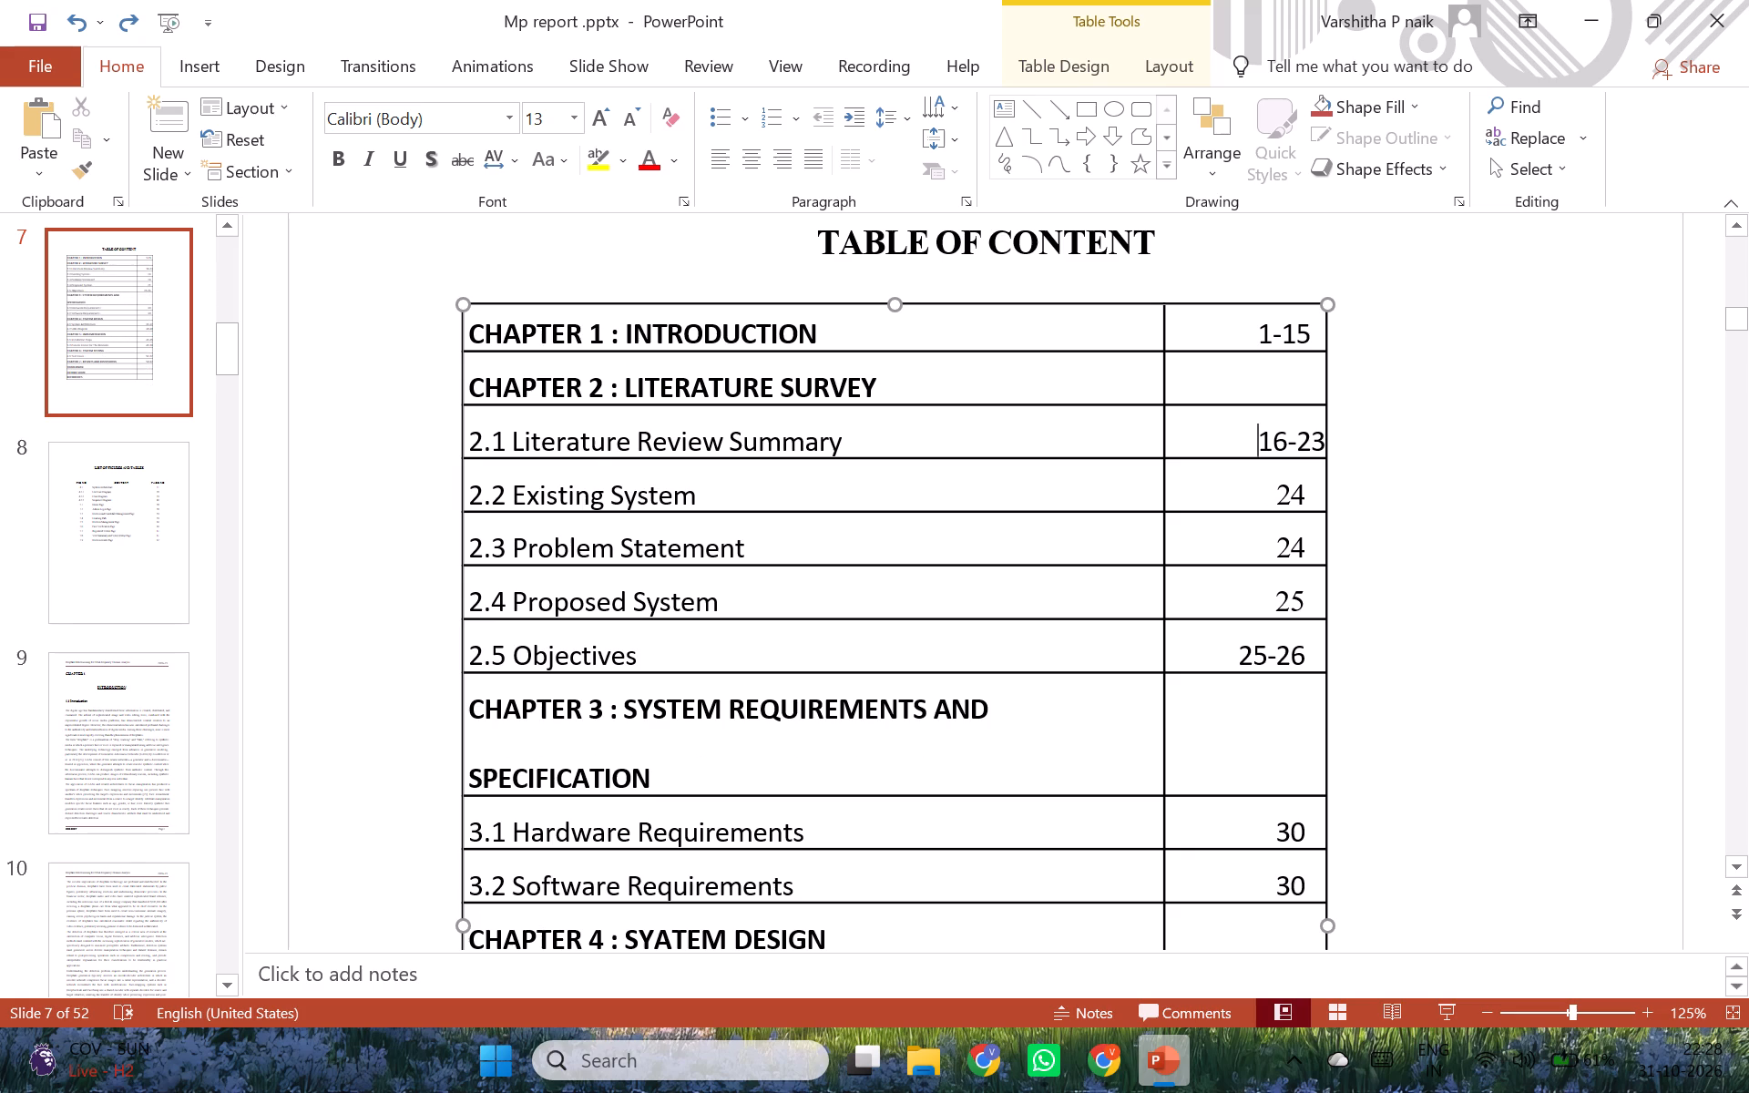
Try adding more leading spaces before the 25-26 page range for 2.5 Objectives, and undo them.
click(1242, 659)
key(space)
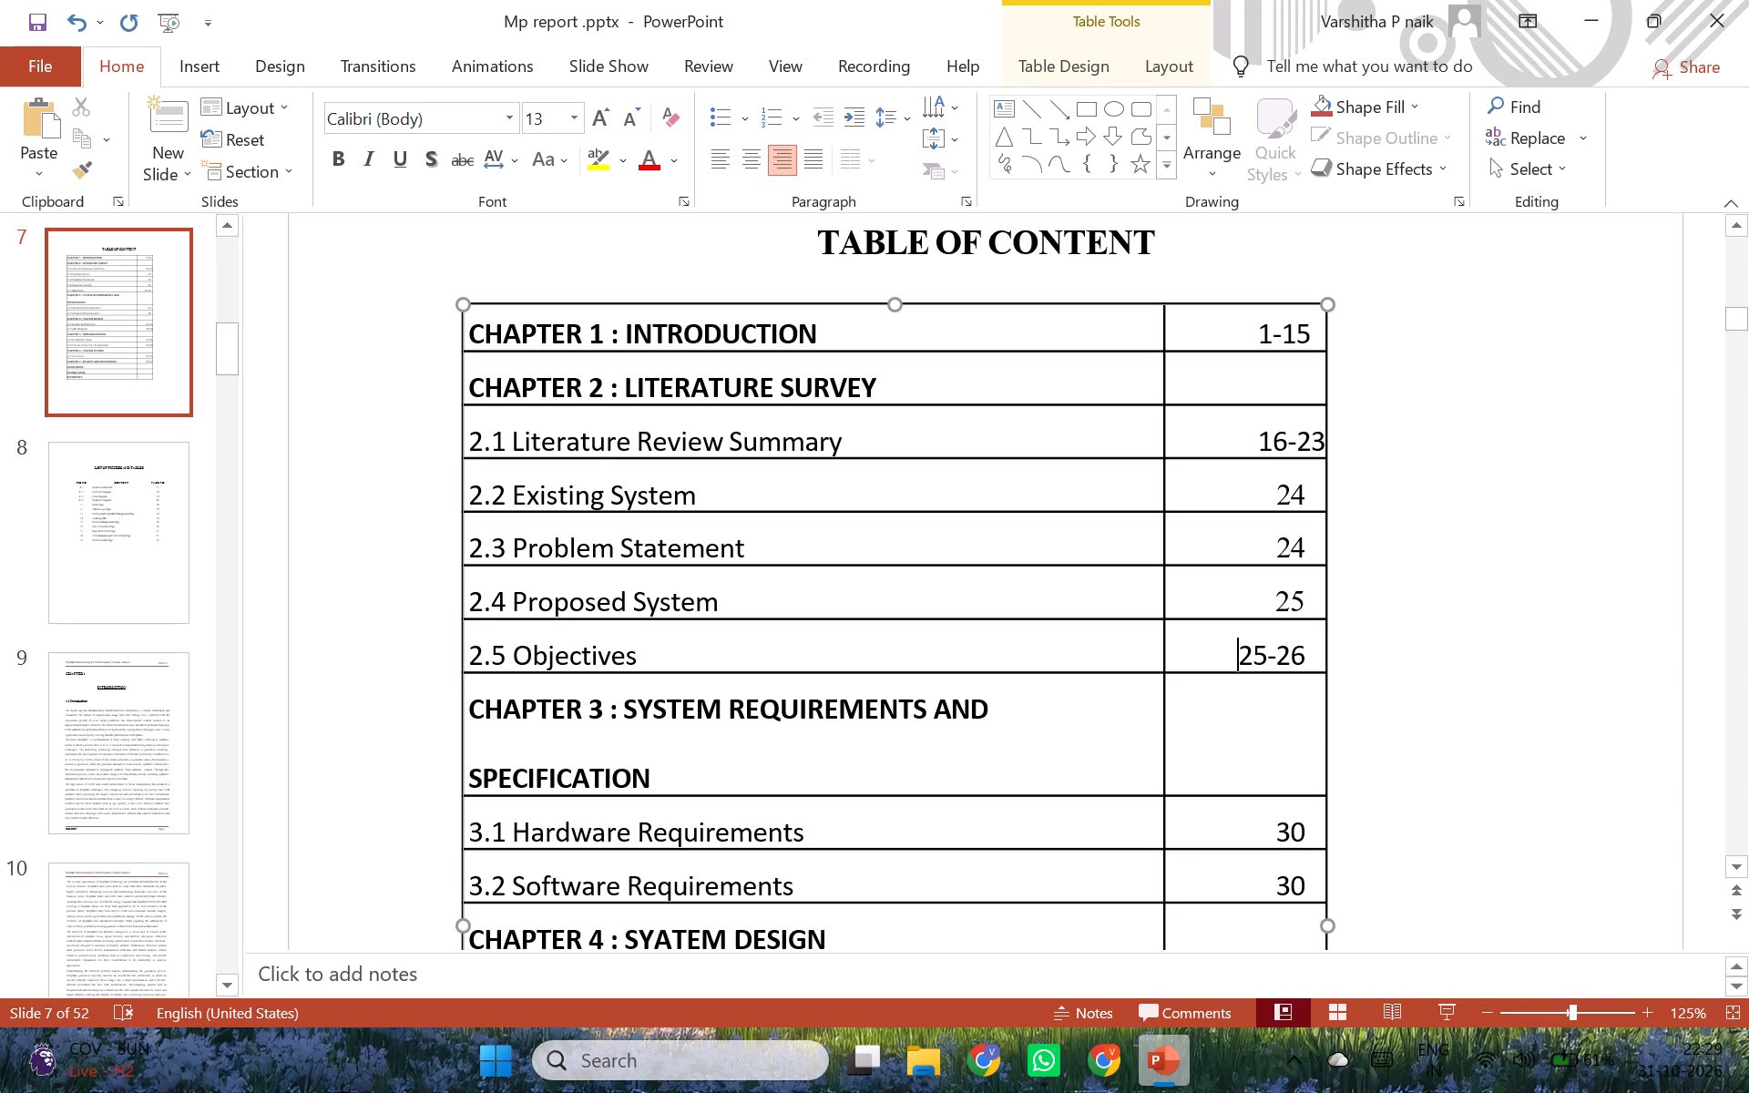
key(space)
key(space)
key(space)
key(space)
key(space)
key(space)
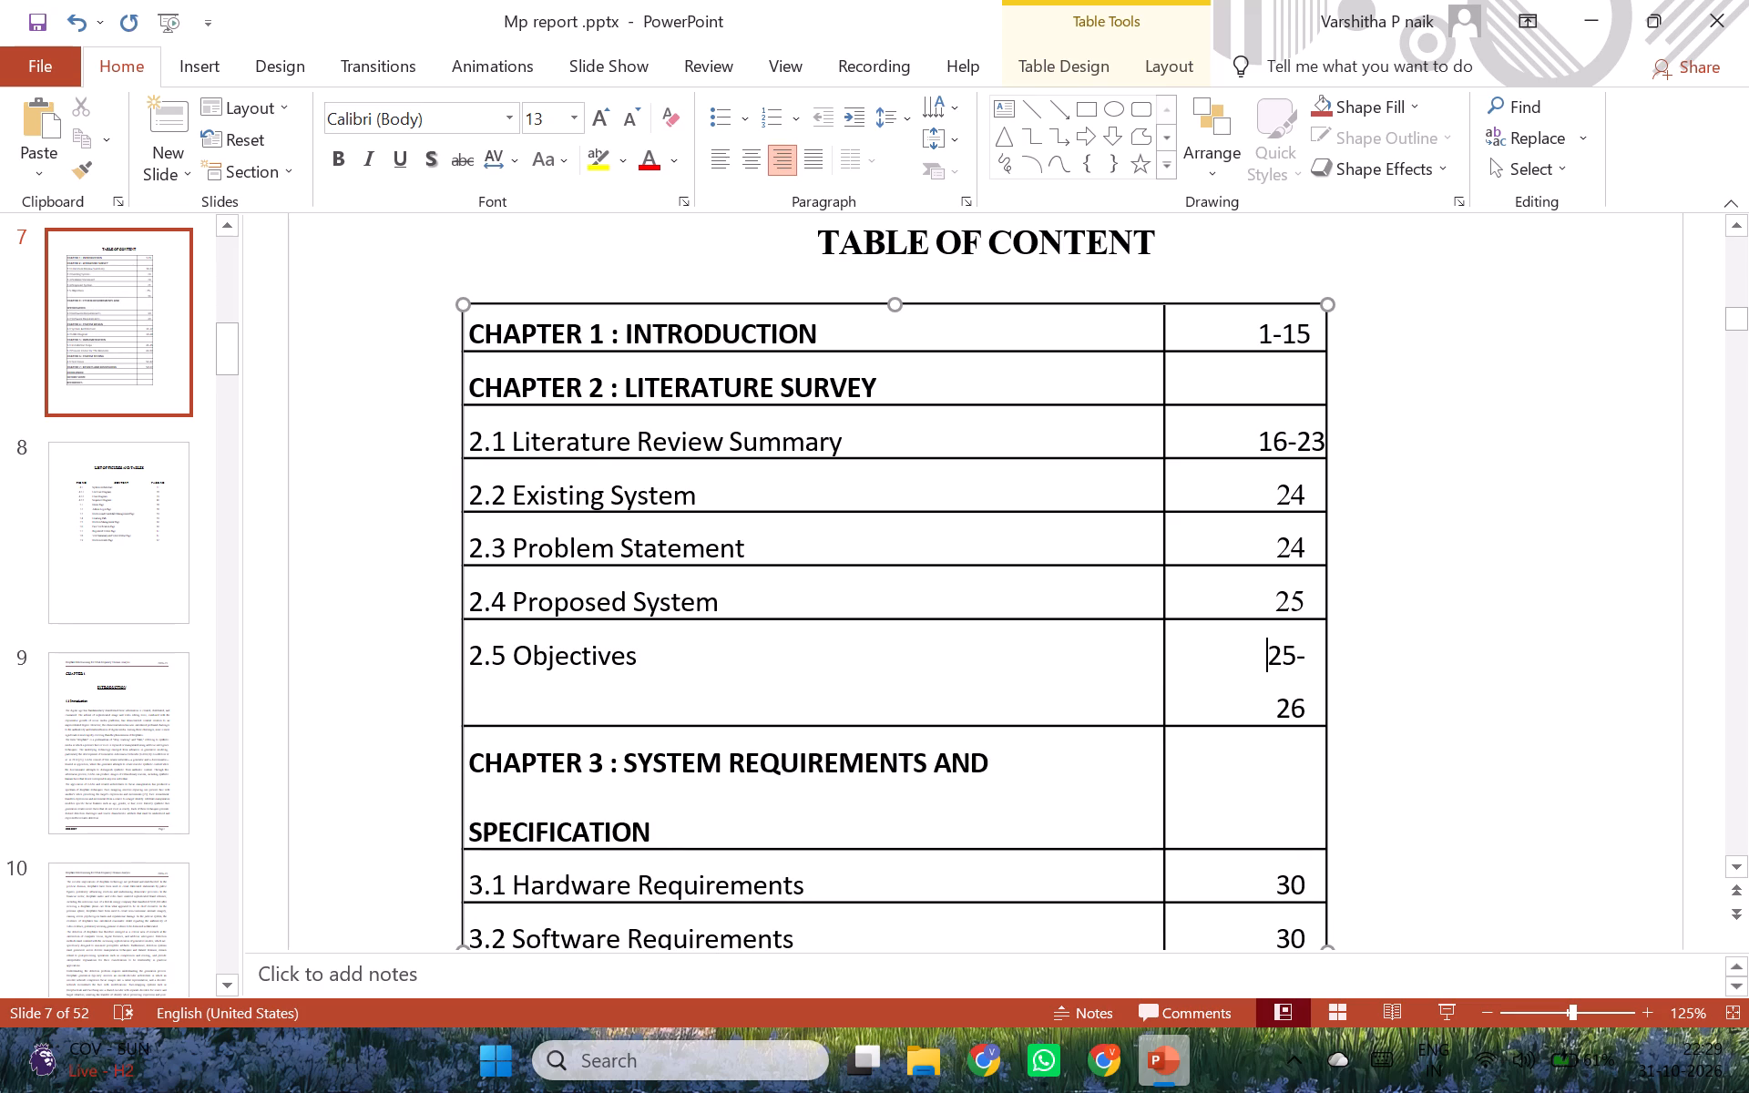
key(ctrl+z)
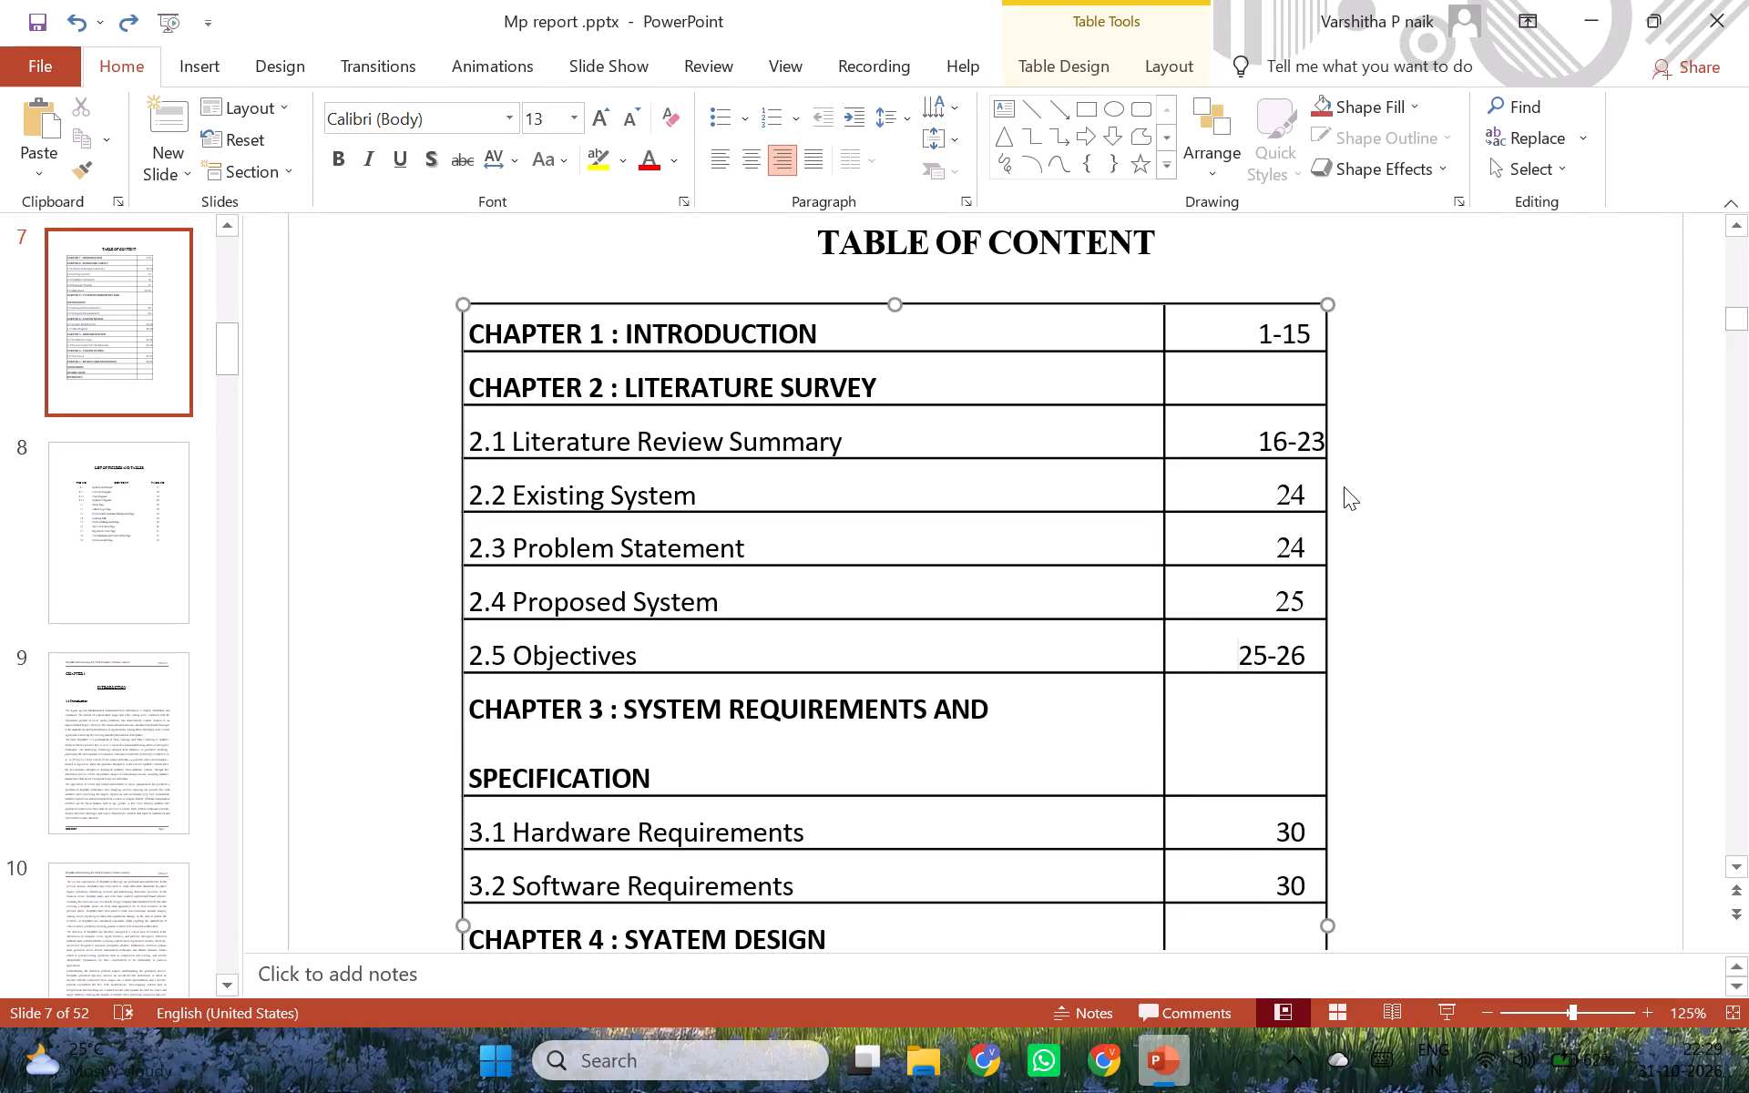
Clear the page-number cell for 2.2 Existing System and re-enter 24.
click(1305, 495)
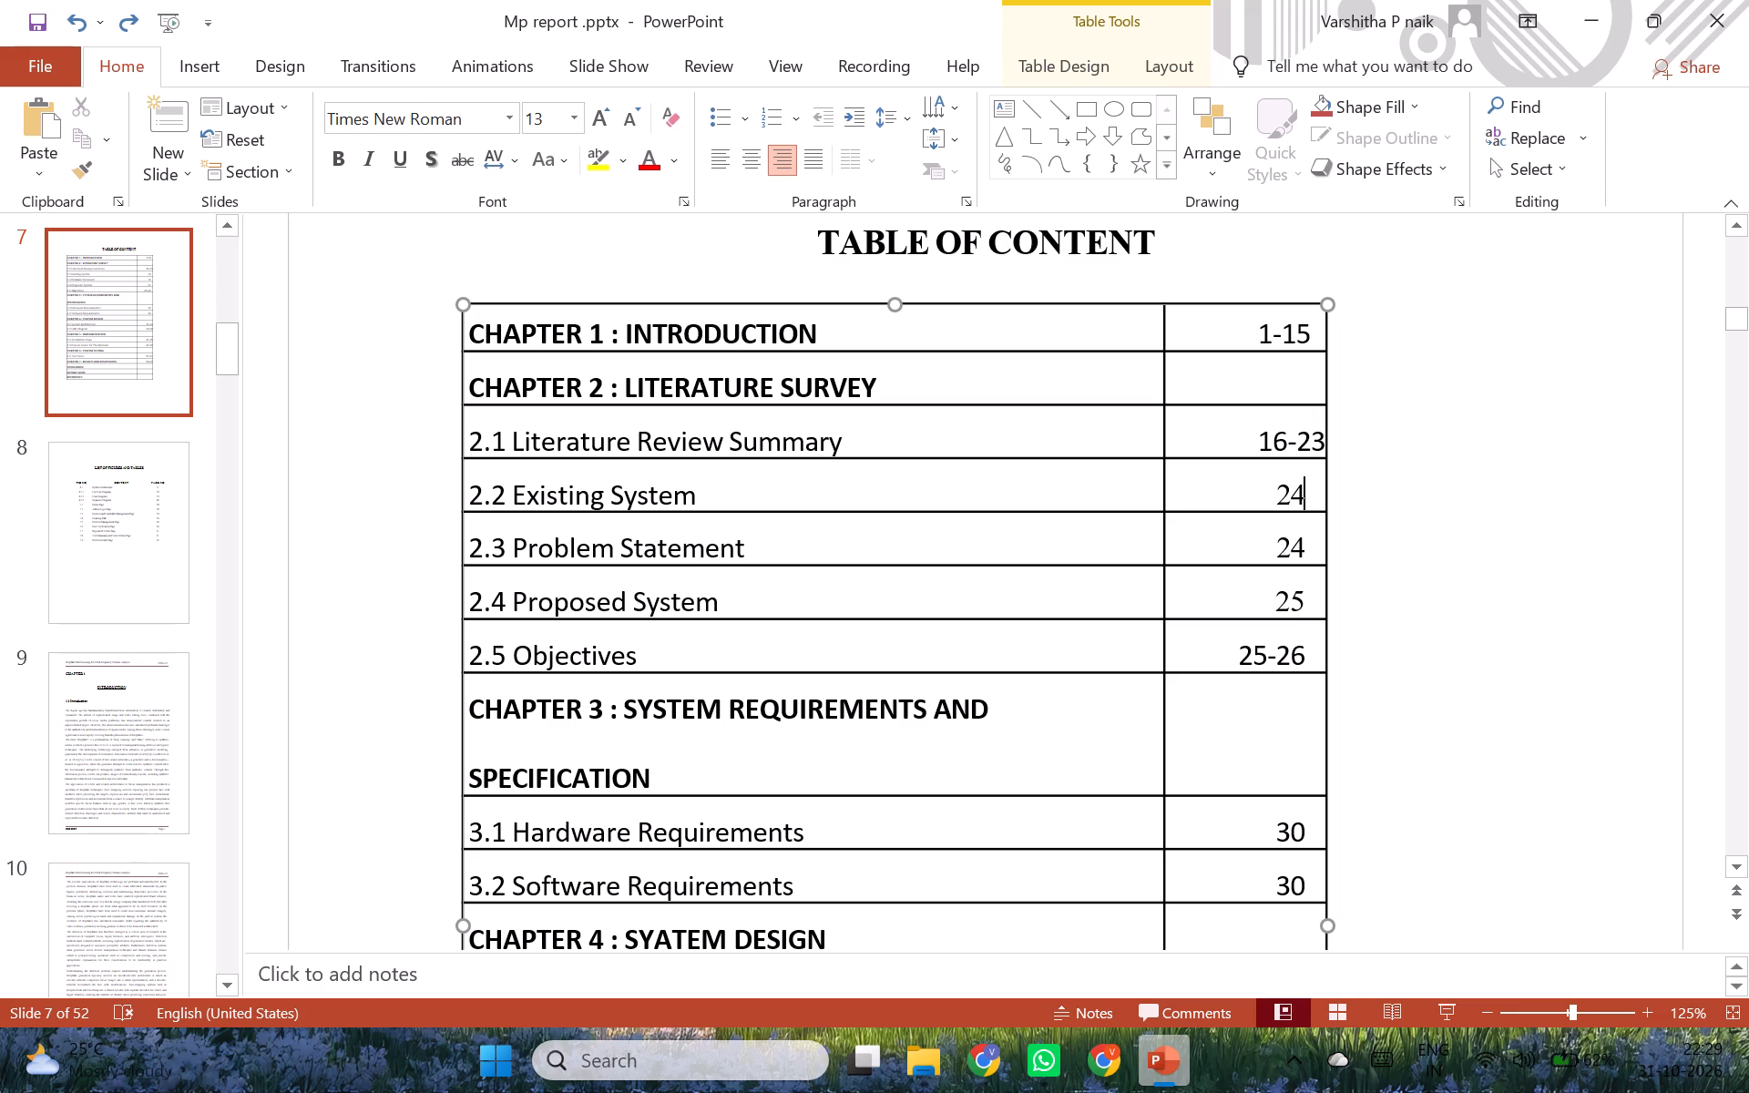
key(BackSpace)
key(BackSpace)
key(BackSpace)
key(BackSpace)
key(BackSpace)
key(BackSpace)
key(BackSpace)
key(BackSpace)
key(BackSpace)
key(BackSpace)
key(BackSpace)
key(BackSpace)
key(BackSpace)
text(254)
key(BackSpace)
key(BackSpace)
key(4)
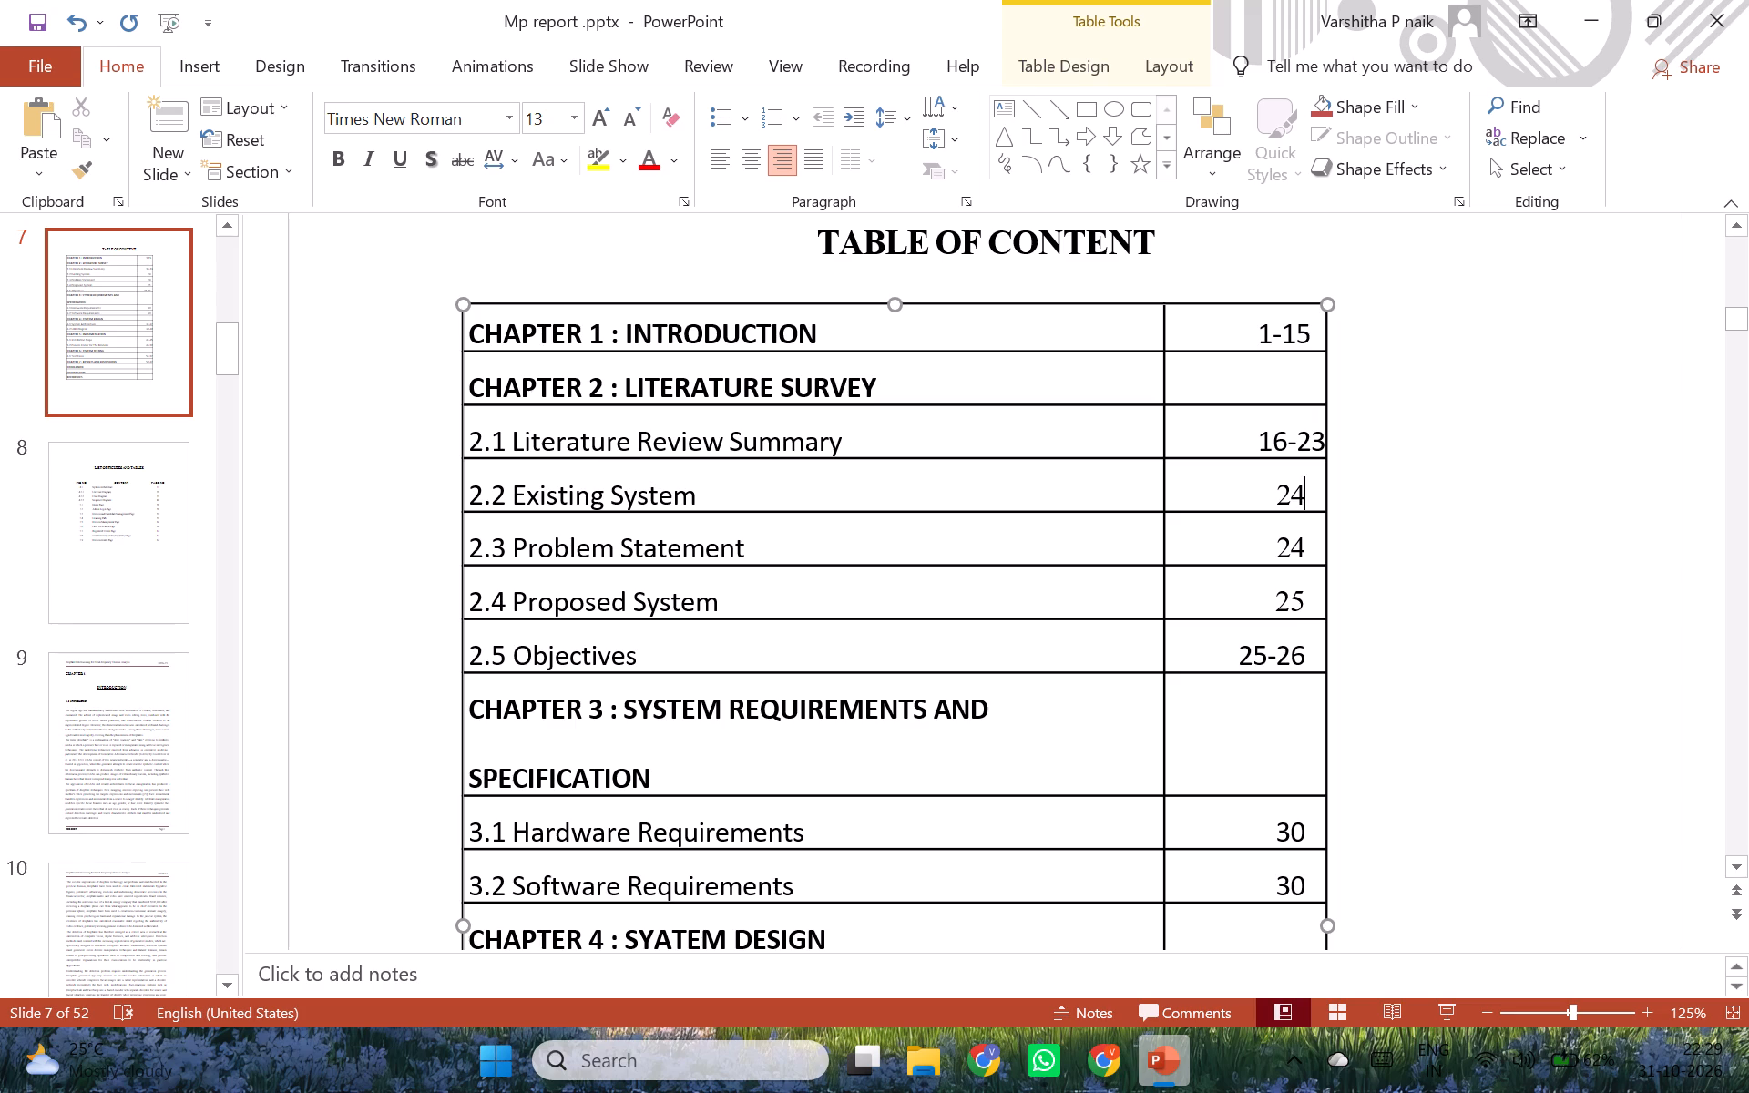
Justify the page number for 2.2 Existing System, pad it with leading spaces, and left-align it.
click(814, 170)
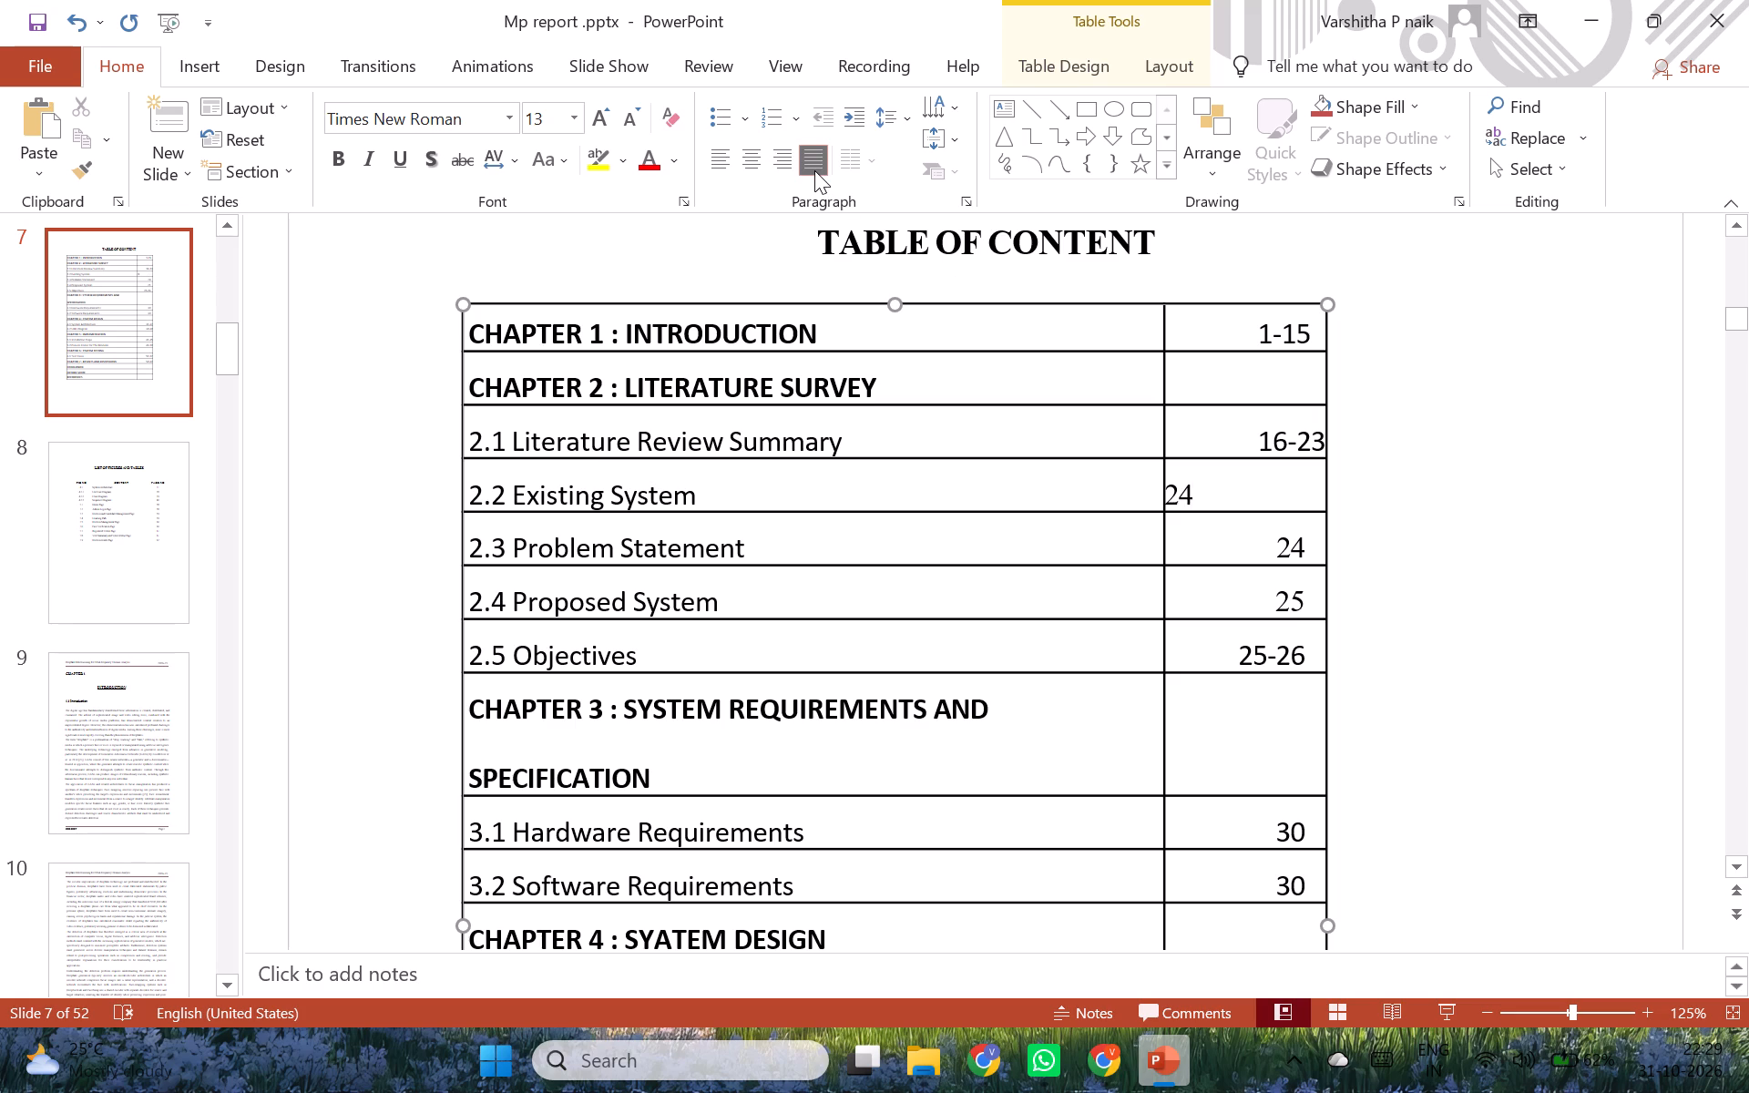
key(Left)
key(Left)
key(space)
key(space)
click(726, 154)
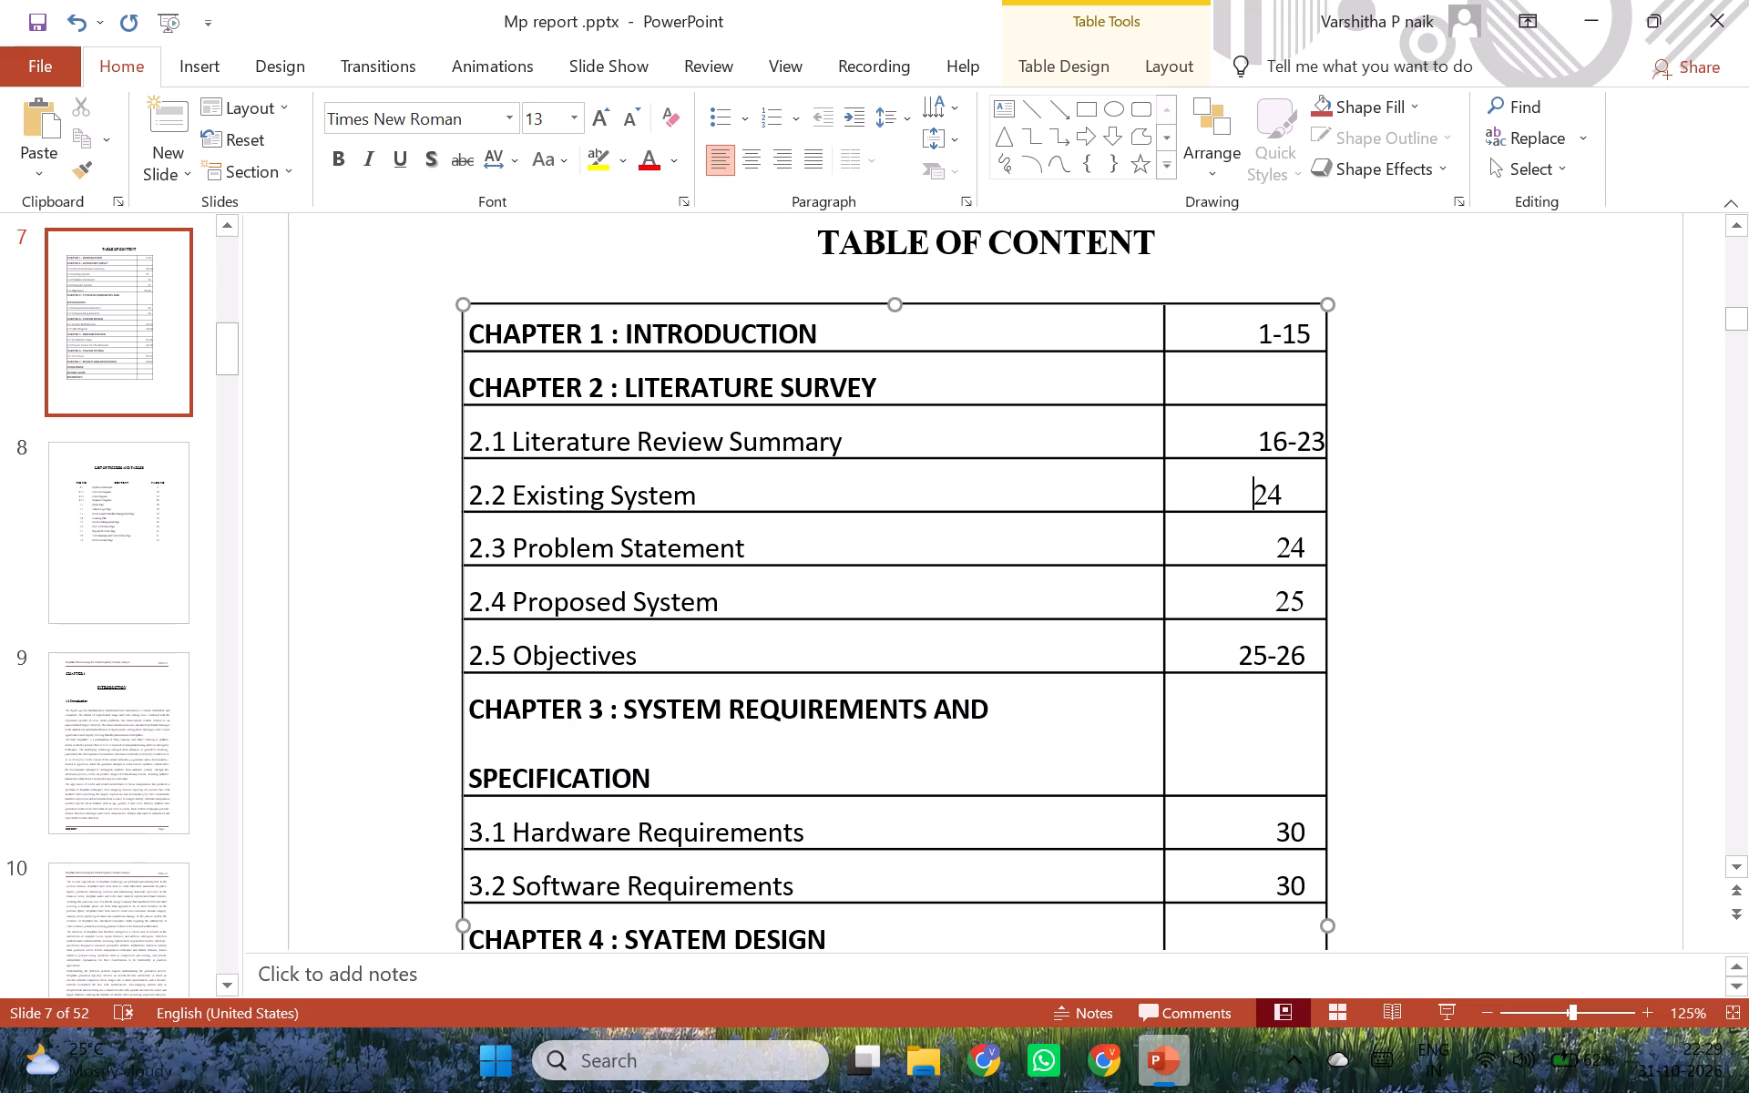
Try left, centre and right alignment on the contents table's page-number column, and settle on justified.
drag(1255, 332, 1301, 948)
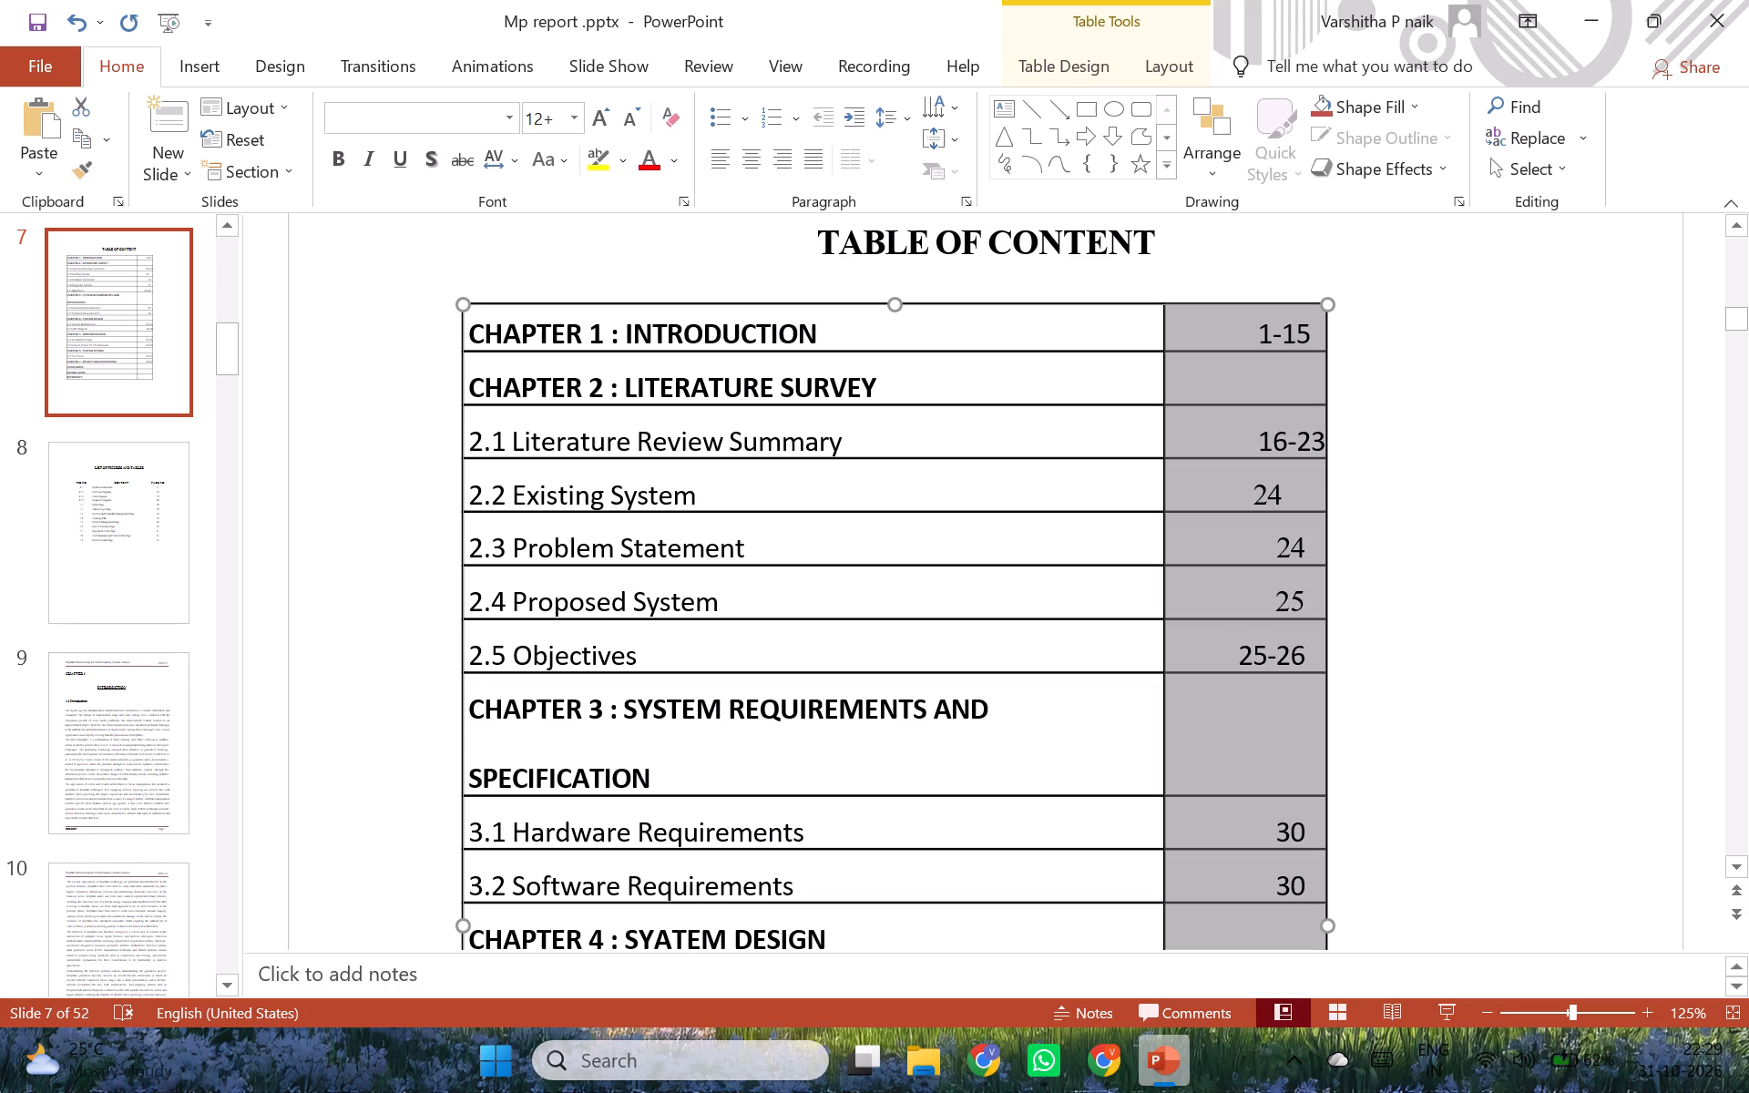
click(726, 172)
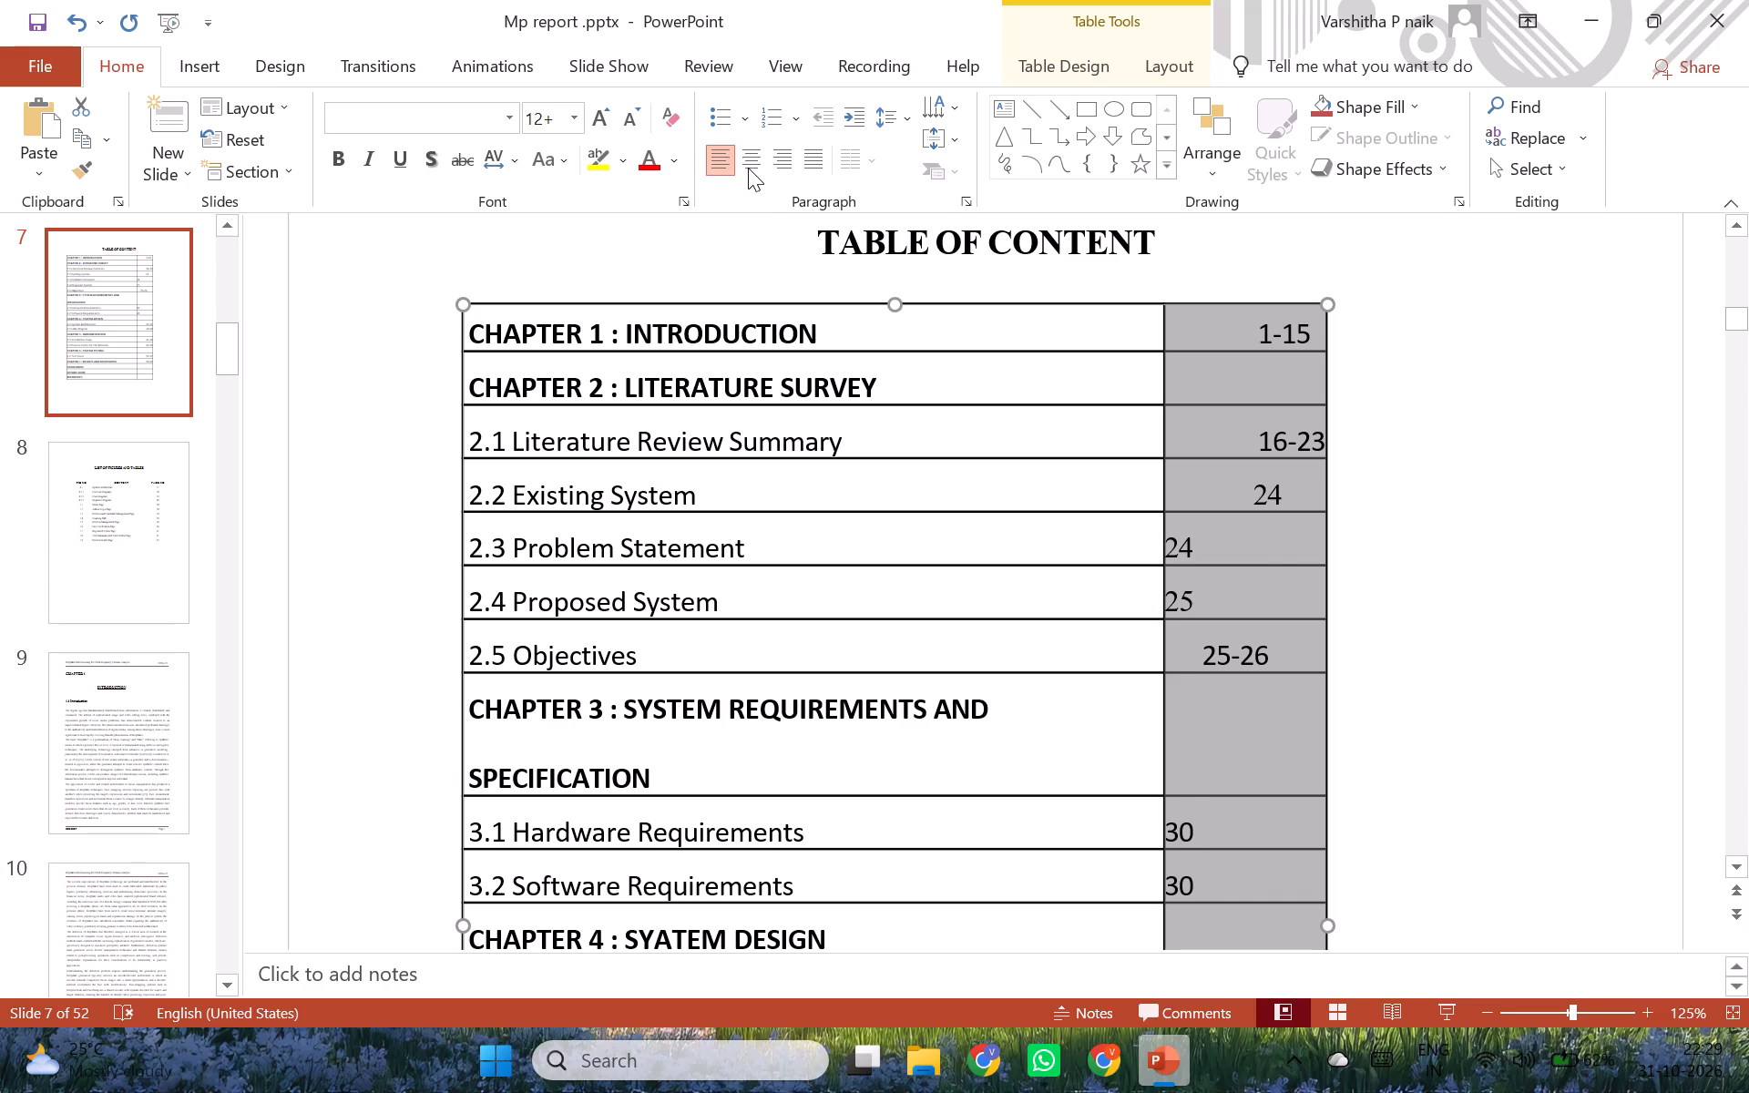
click(748, 168)
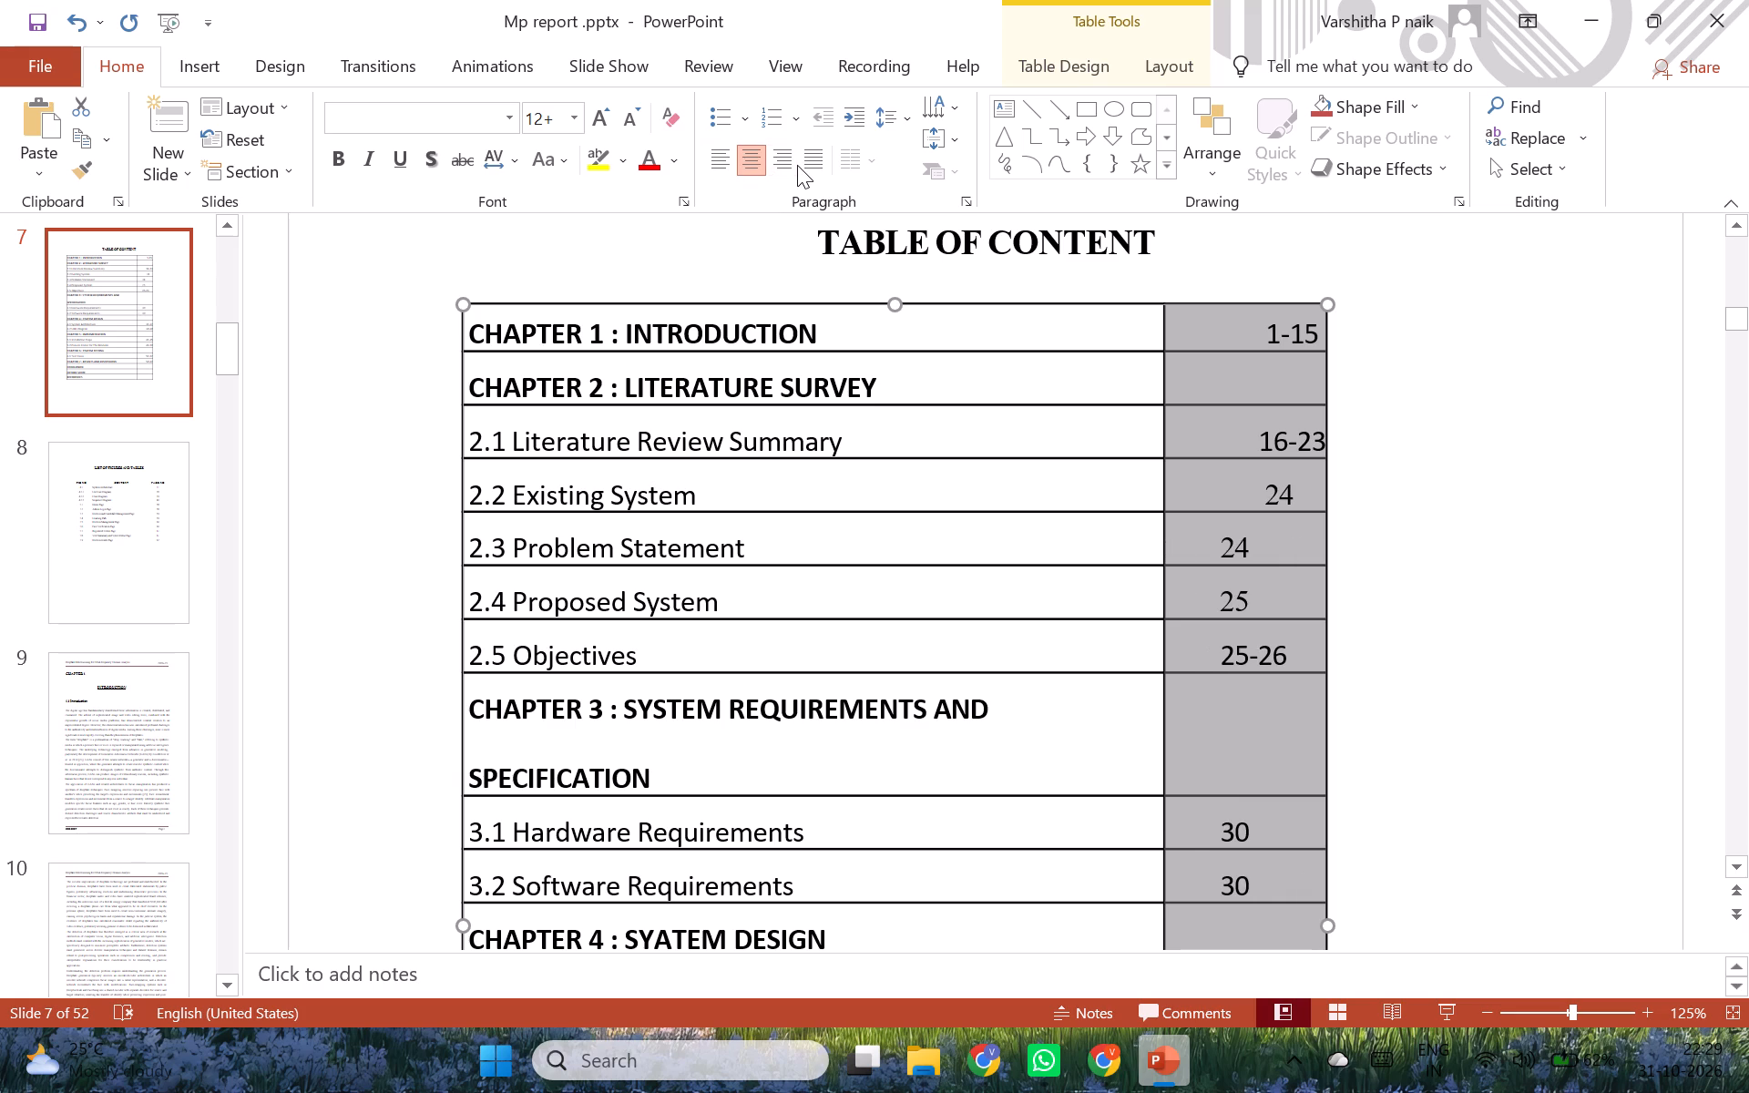
click(786, 164)
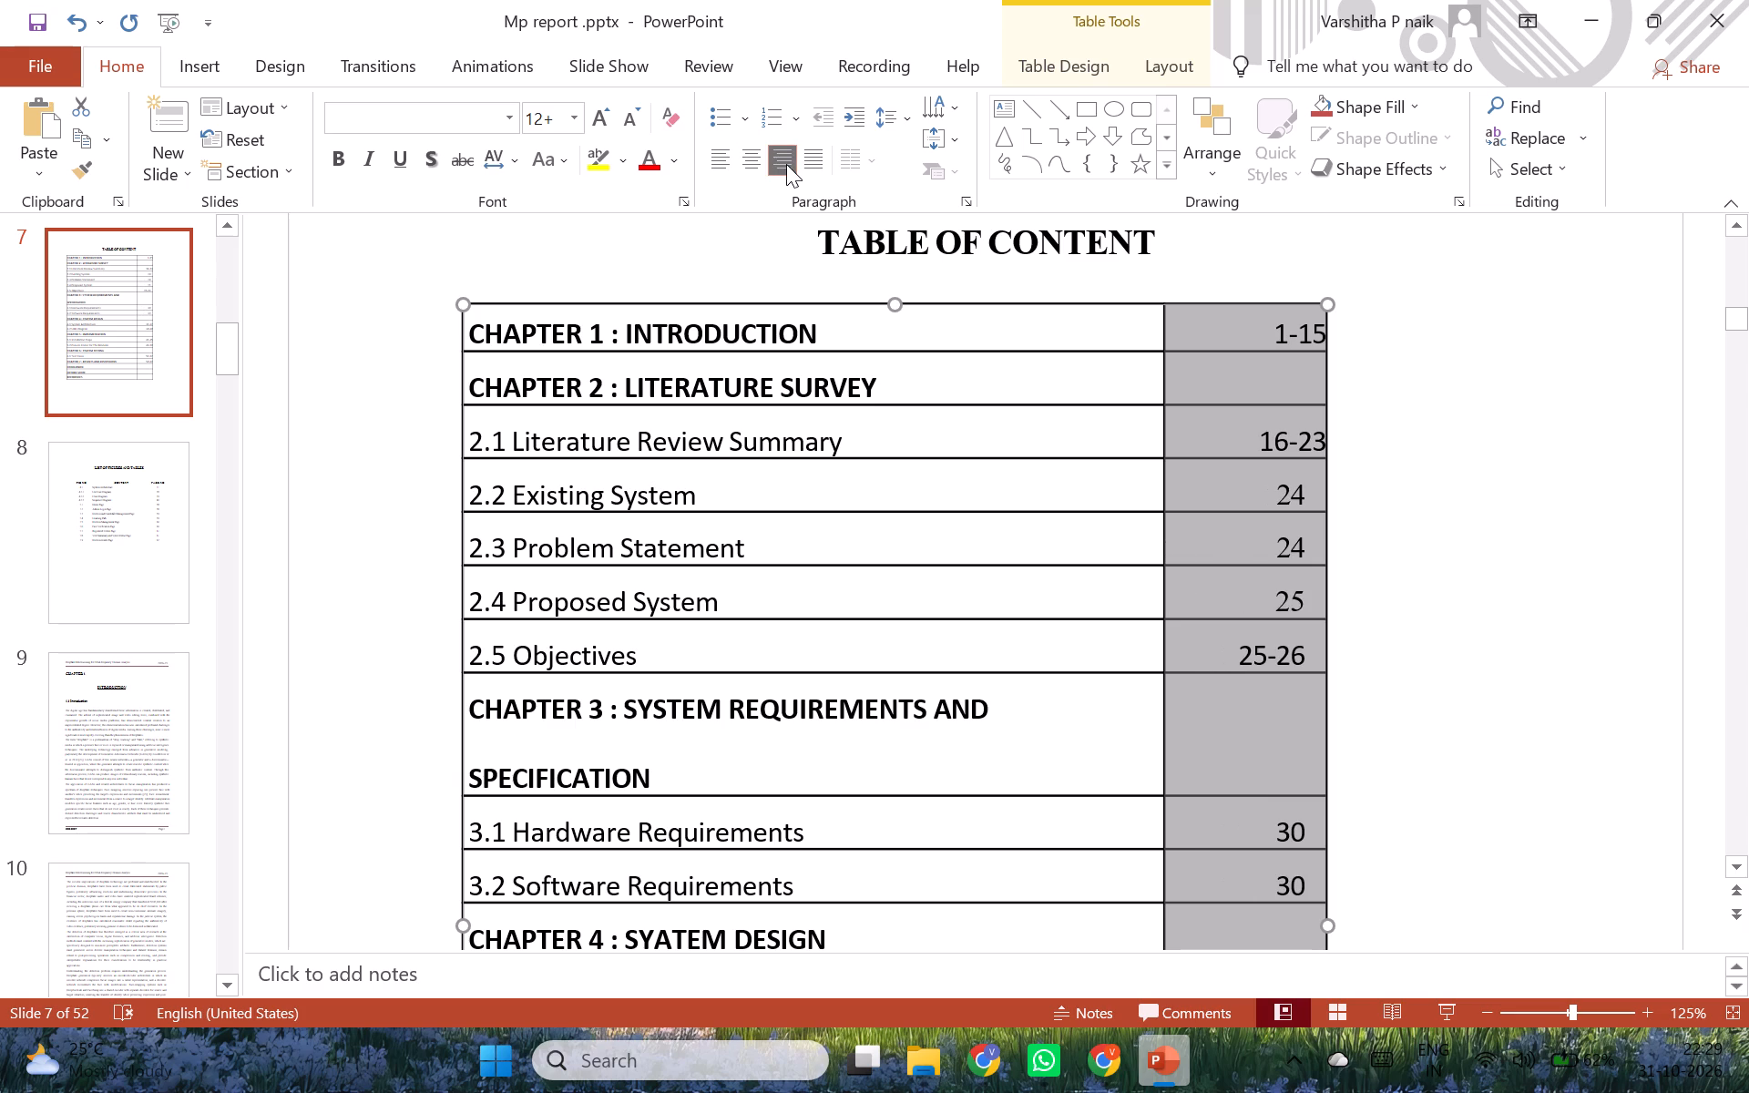
click(819, 161)
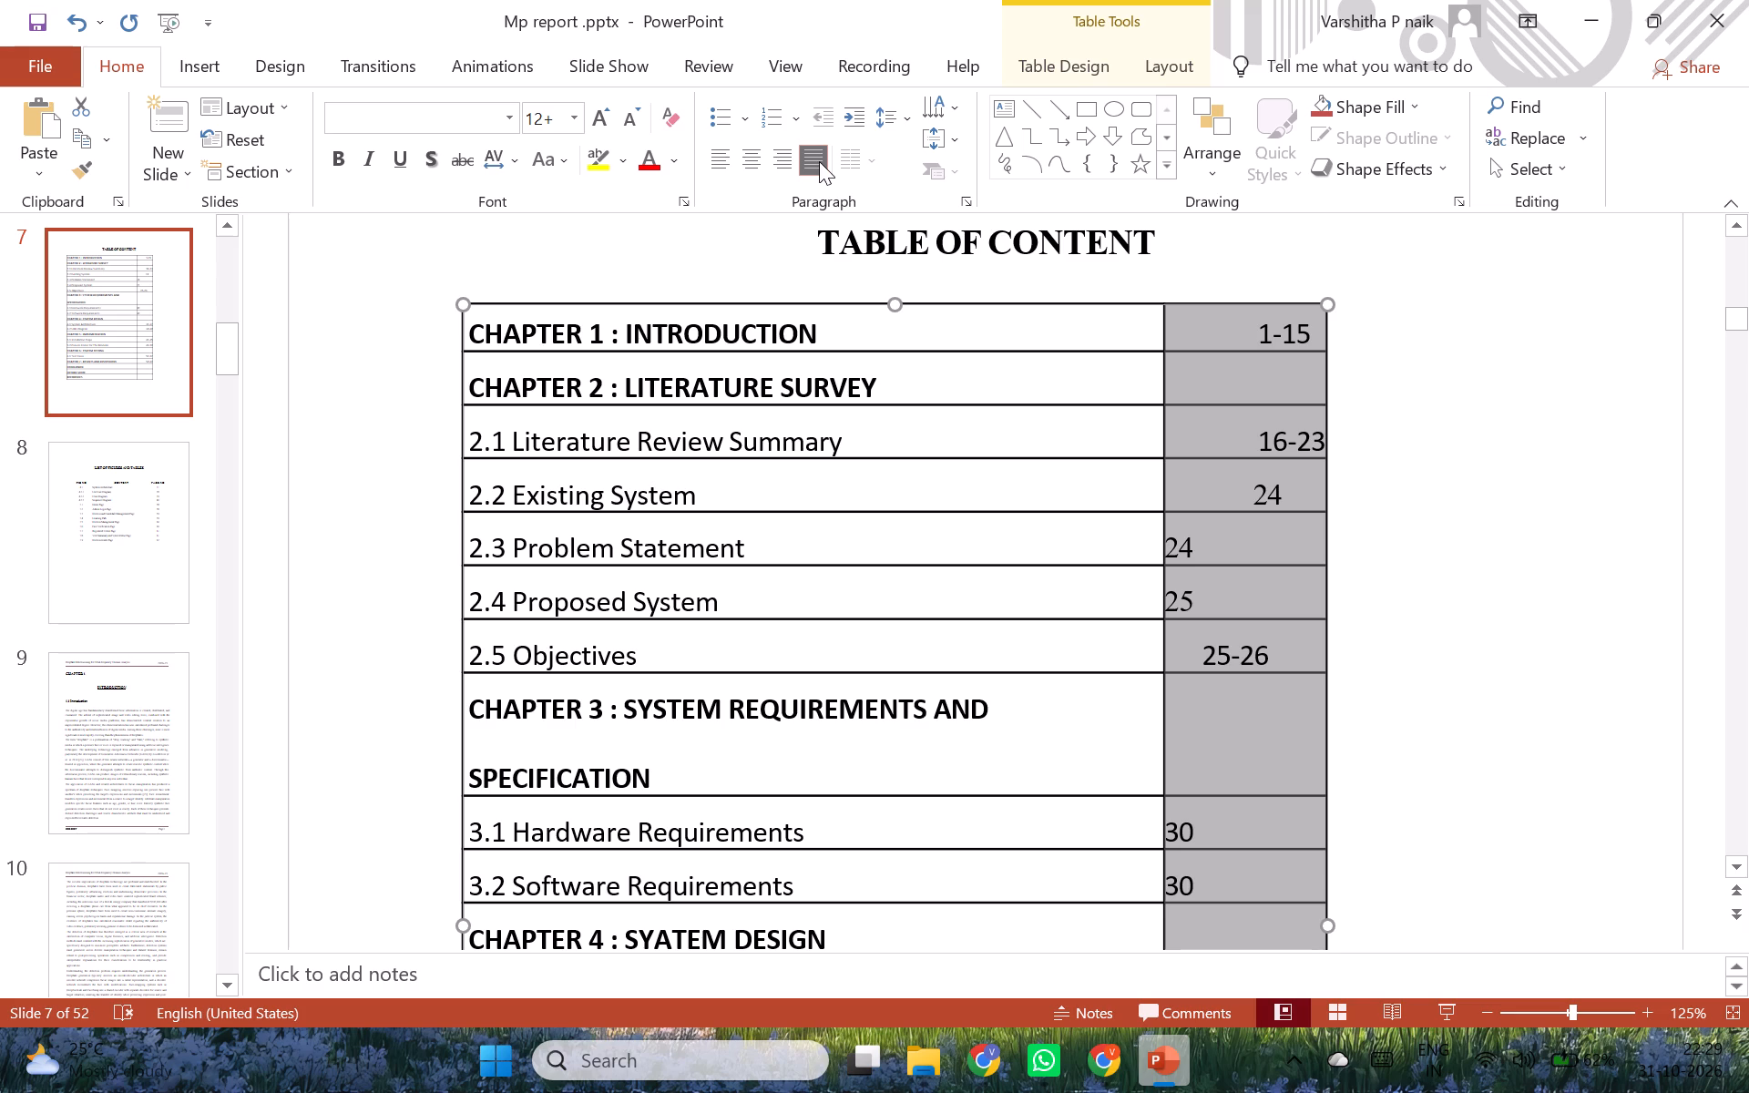
click(1230, 336)
click(1386, 384)
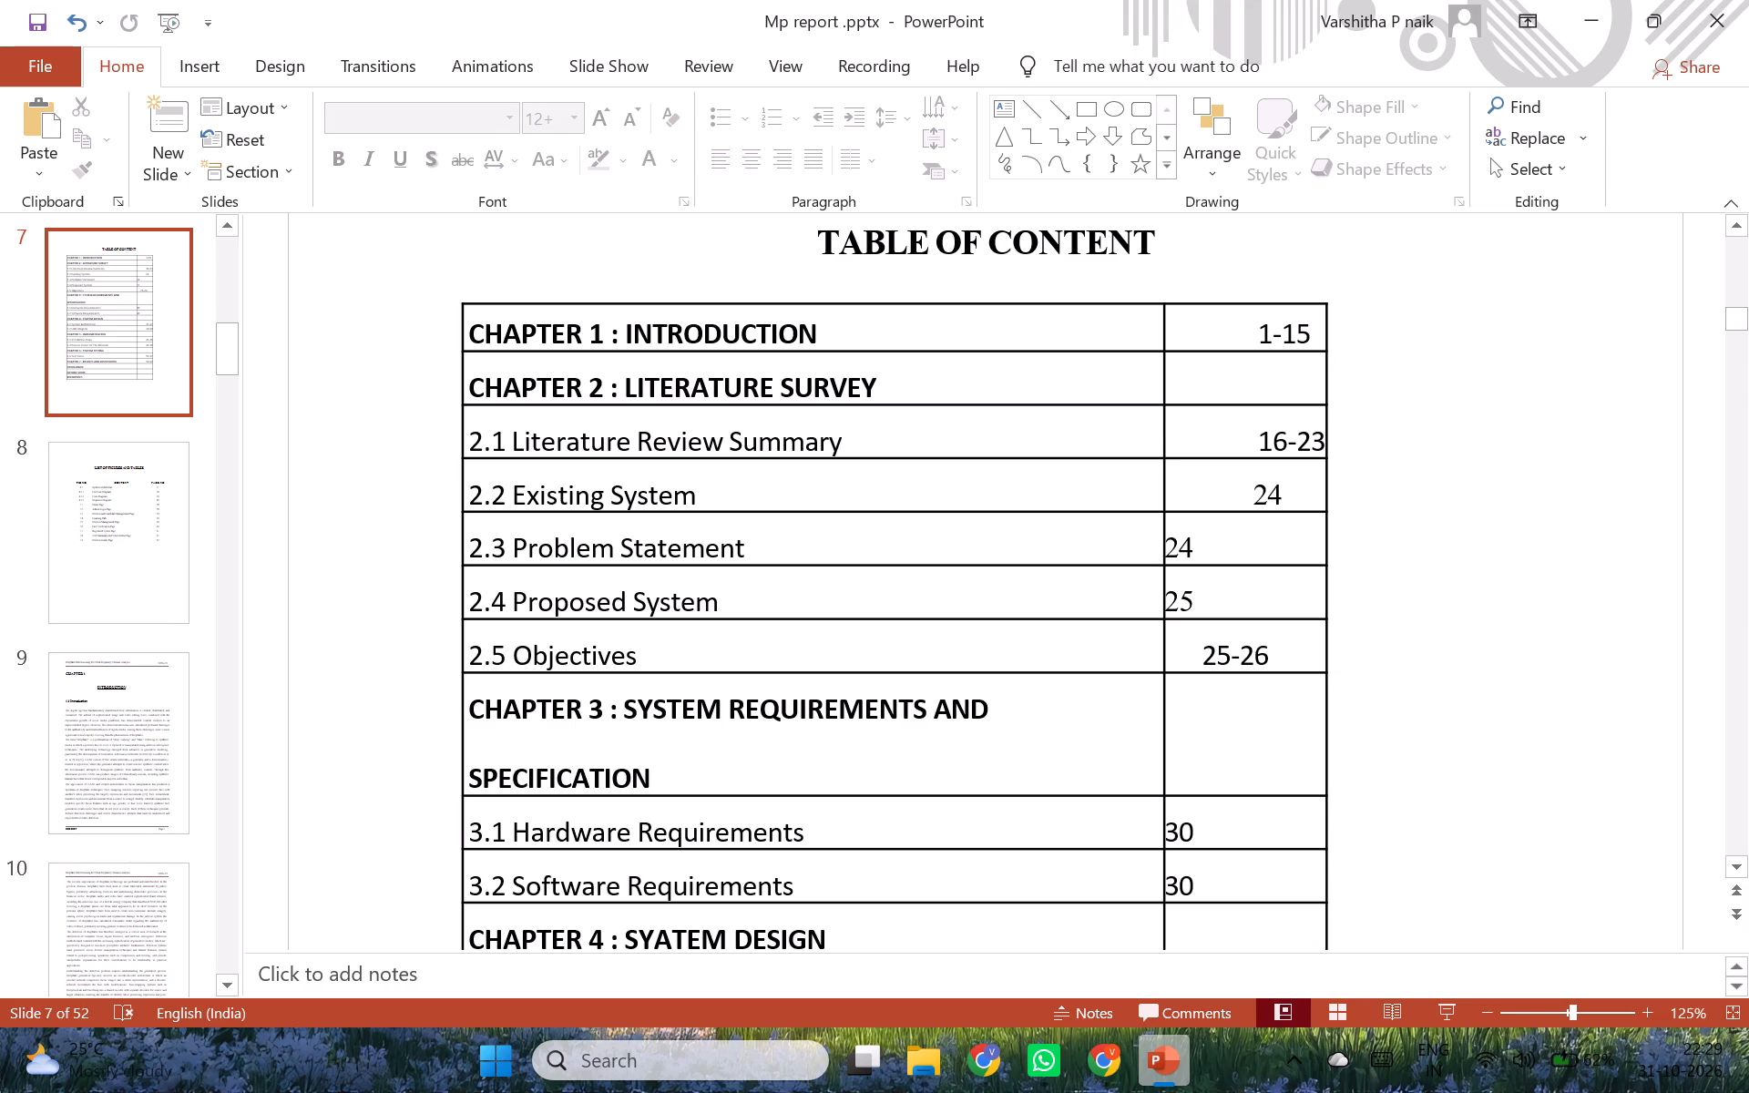
Pad the page number for 2.3 Problem Statement with leading spaces to line it up under the 2.2 Existing System number.
click(1173, 551)
key(Left)
key(space)
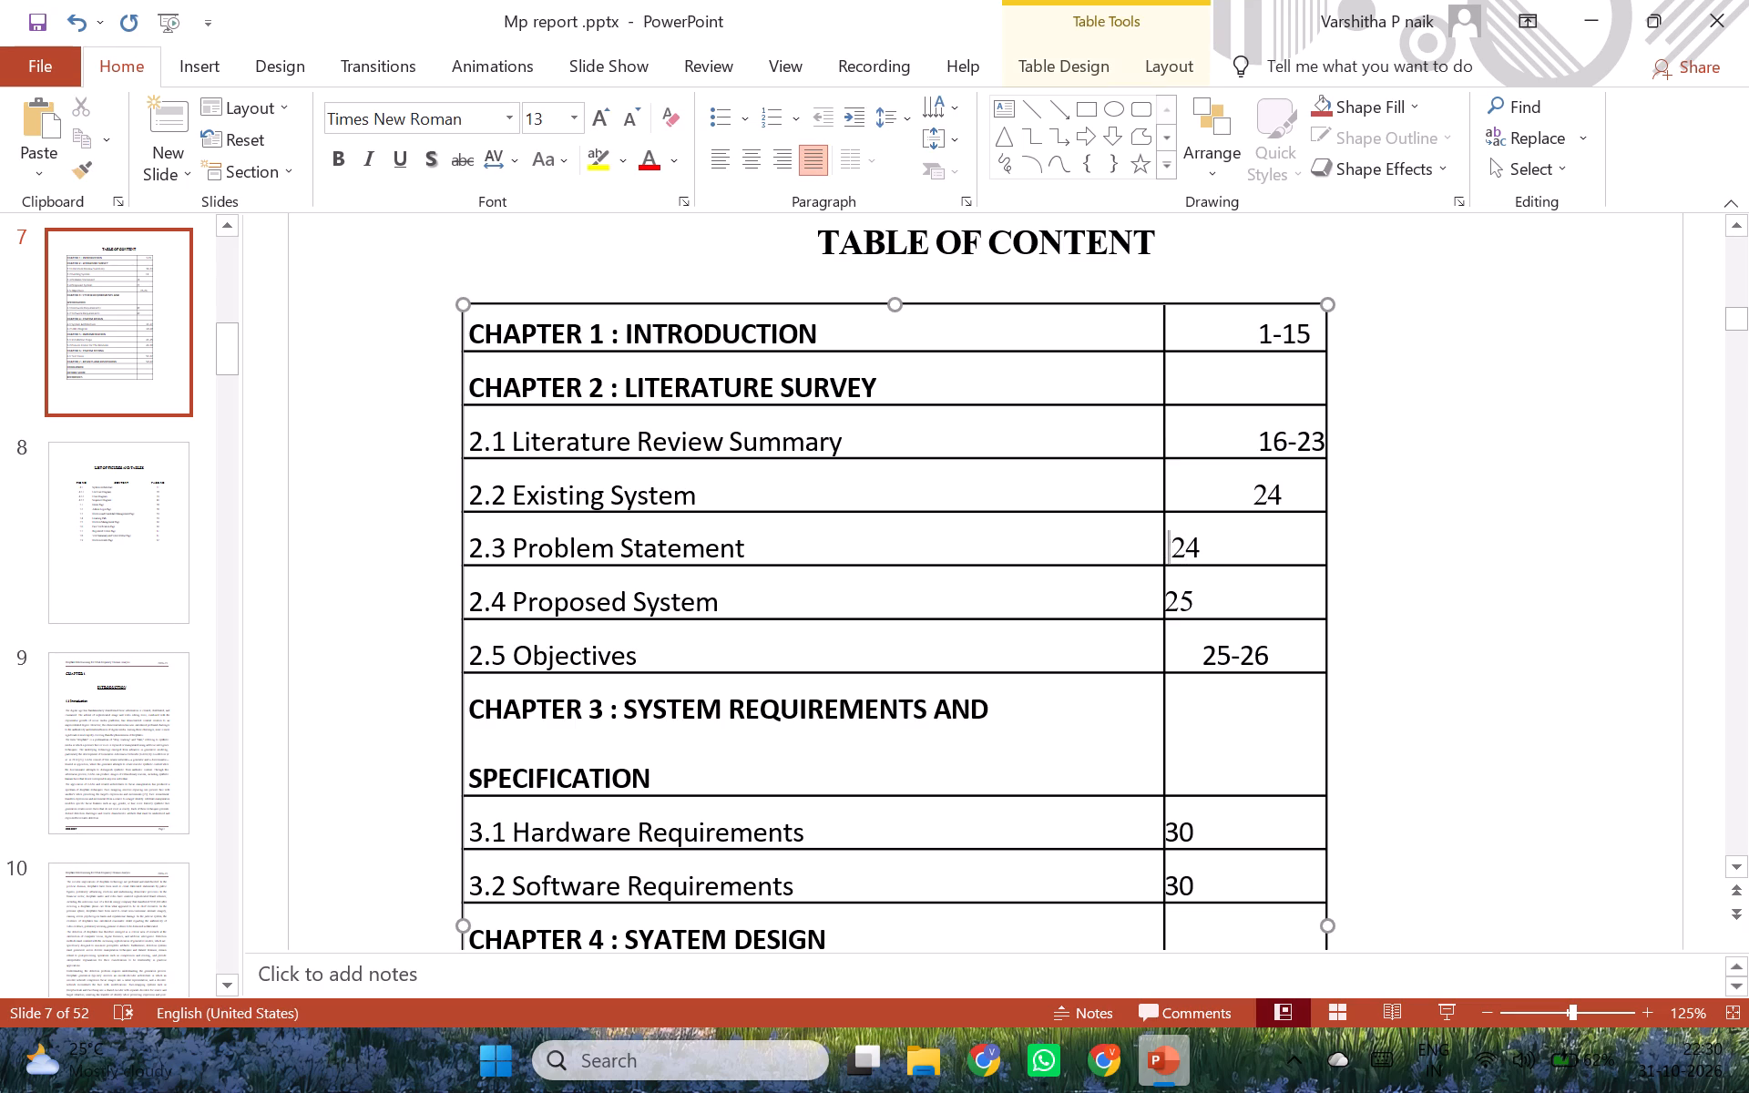
key(space)
key(space)
key(space)
key(space)
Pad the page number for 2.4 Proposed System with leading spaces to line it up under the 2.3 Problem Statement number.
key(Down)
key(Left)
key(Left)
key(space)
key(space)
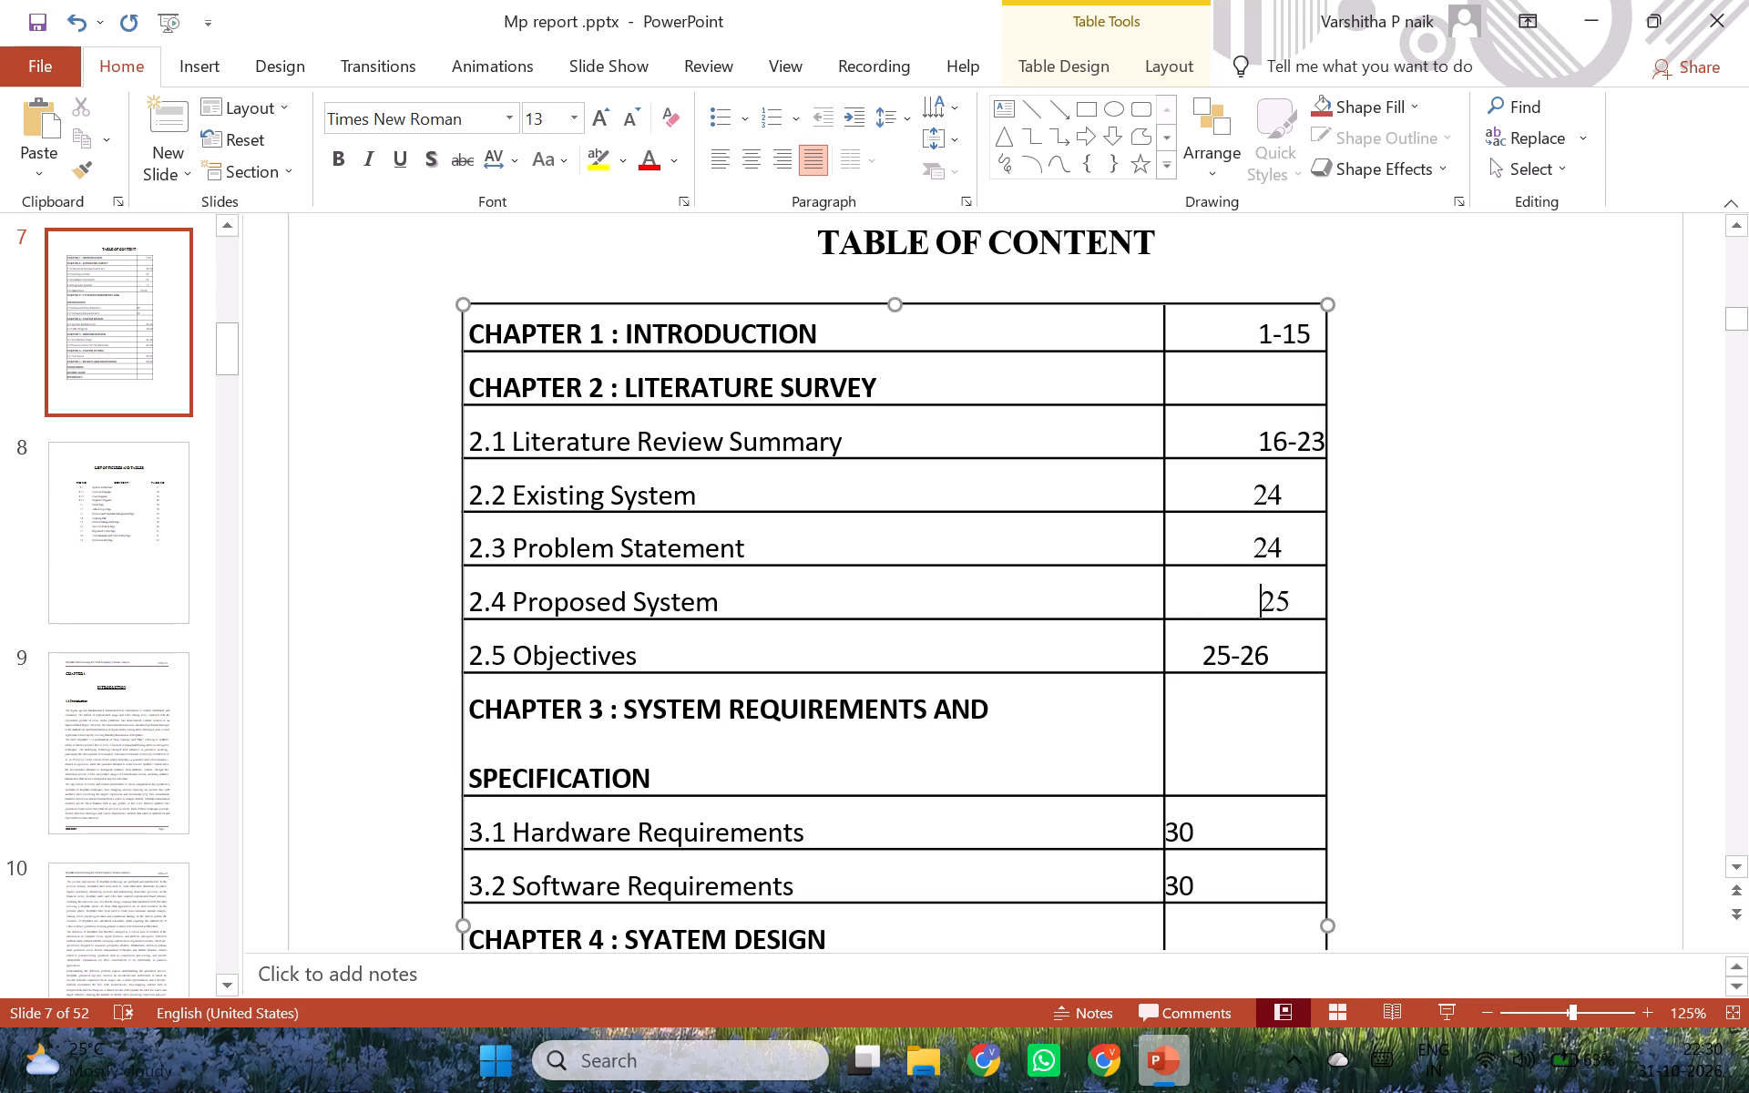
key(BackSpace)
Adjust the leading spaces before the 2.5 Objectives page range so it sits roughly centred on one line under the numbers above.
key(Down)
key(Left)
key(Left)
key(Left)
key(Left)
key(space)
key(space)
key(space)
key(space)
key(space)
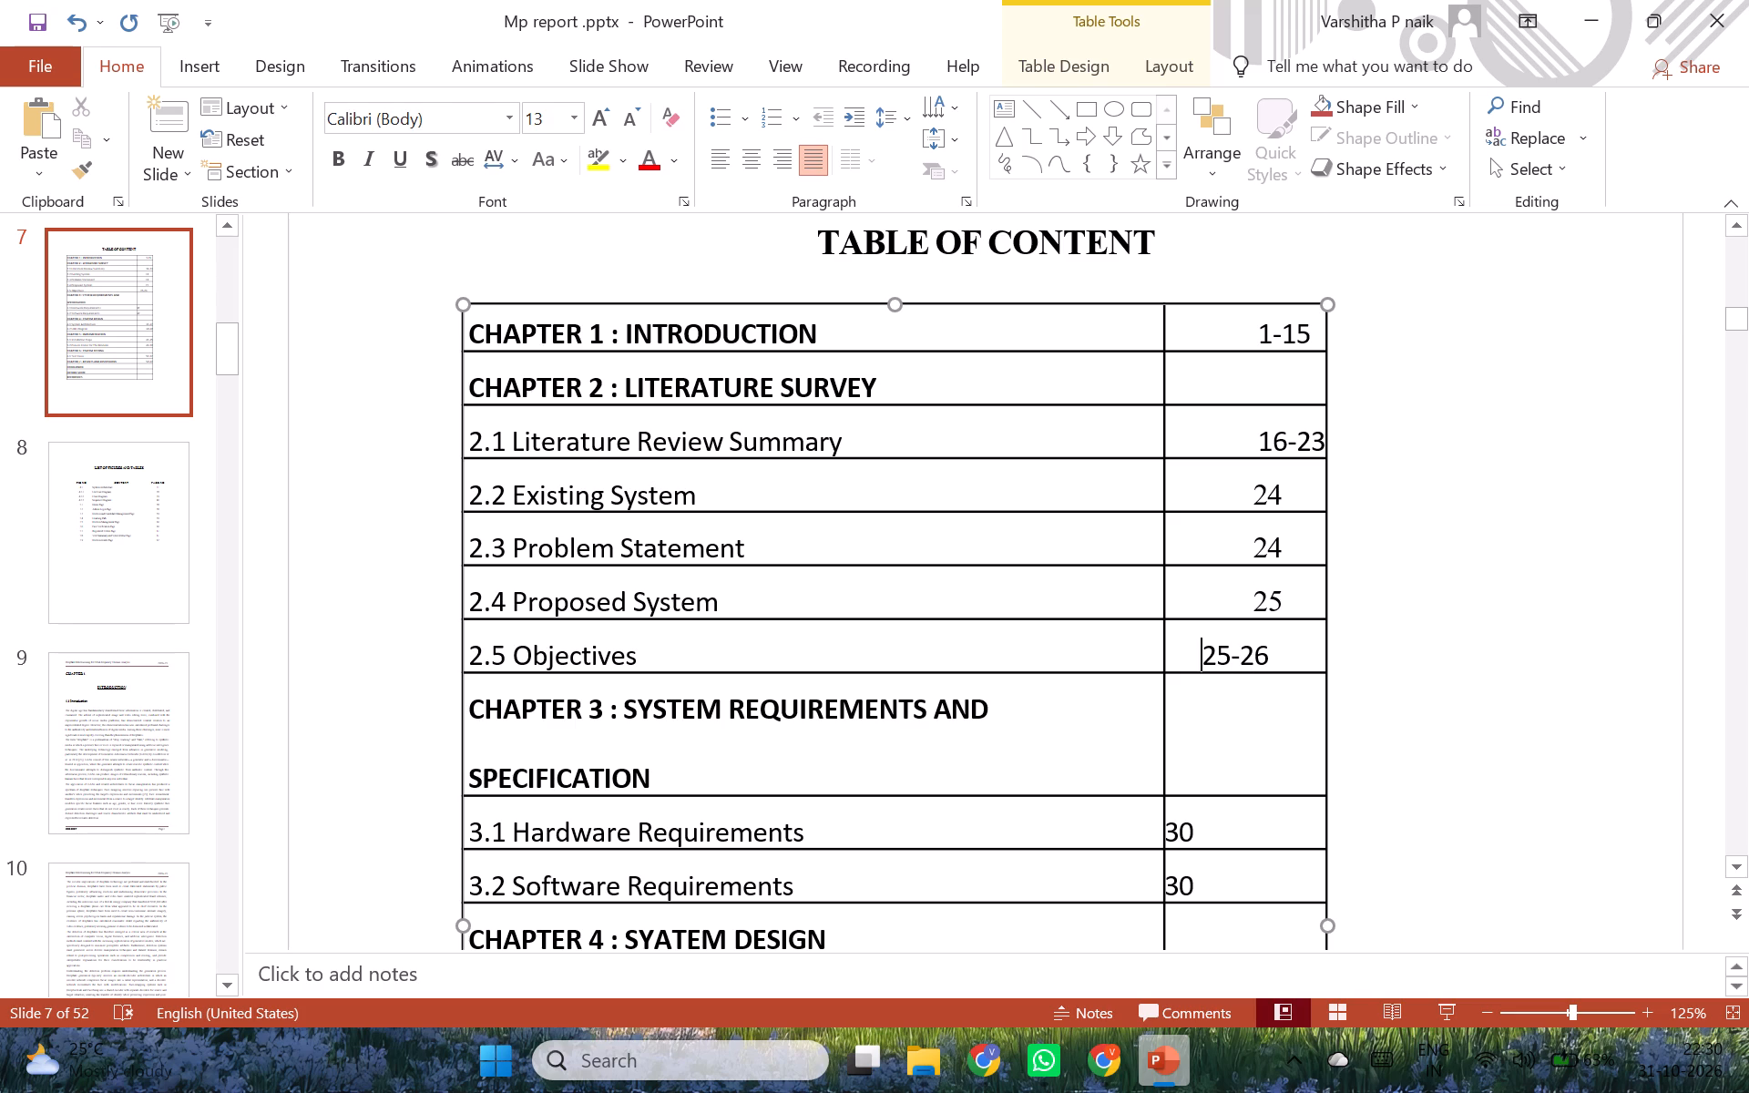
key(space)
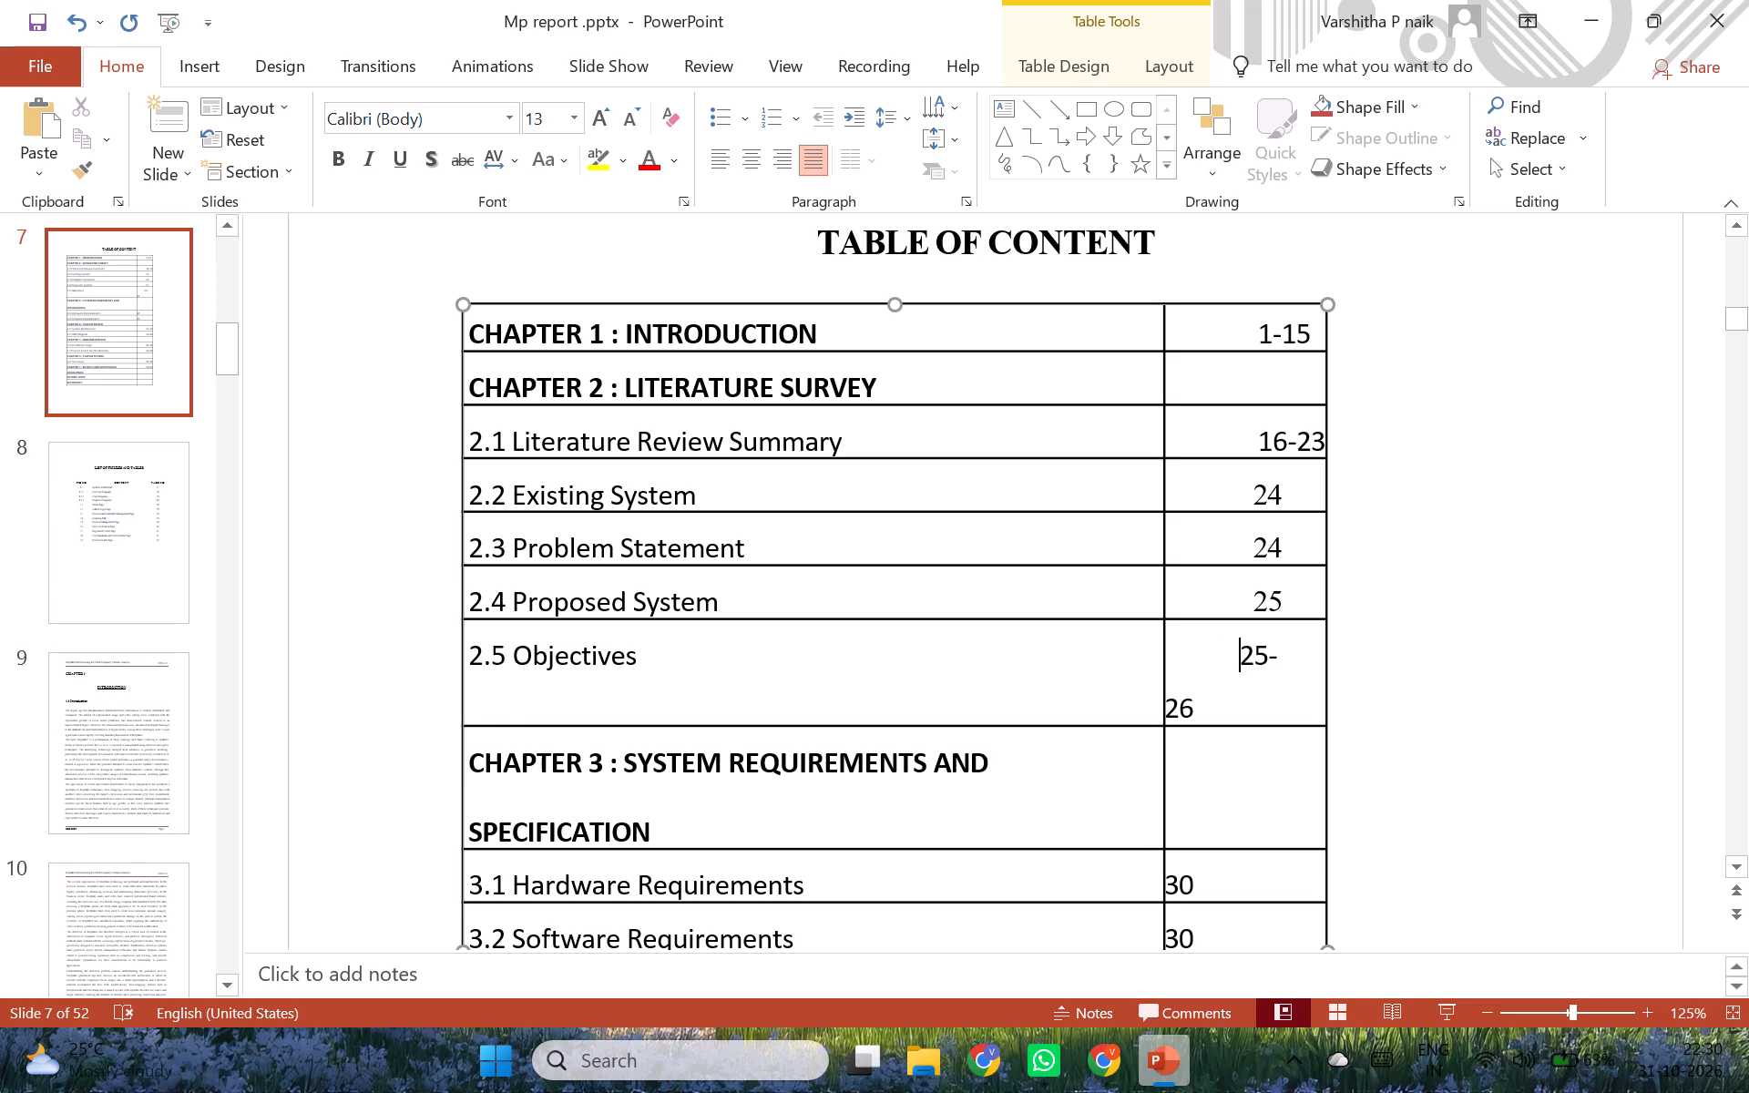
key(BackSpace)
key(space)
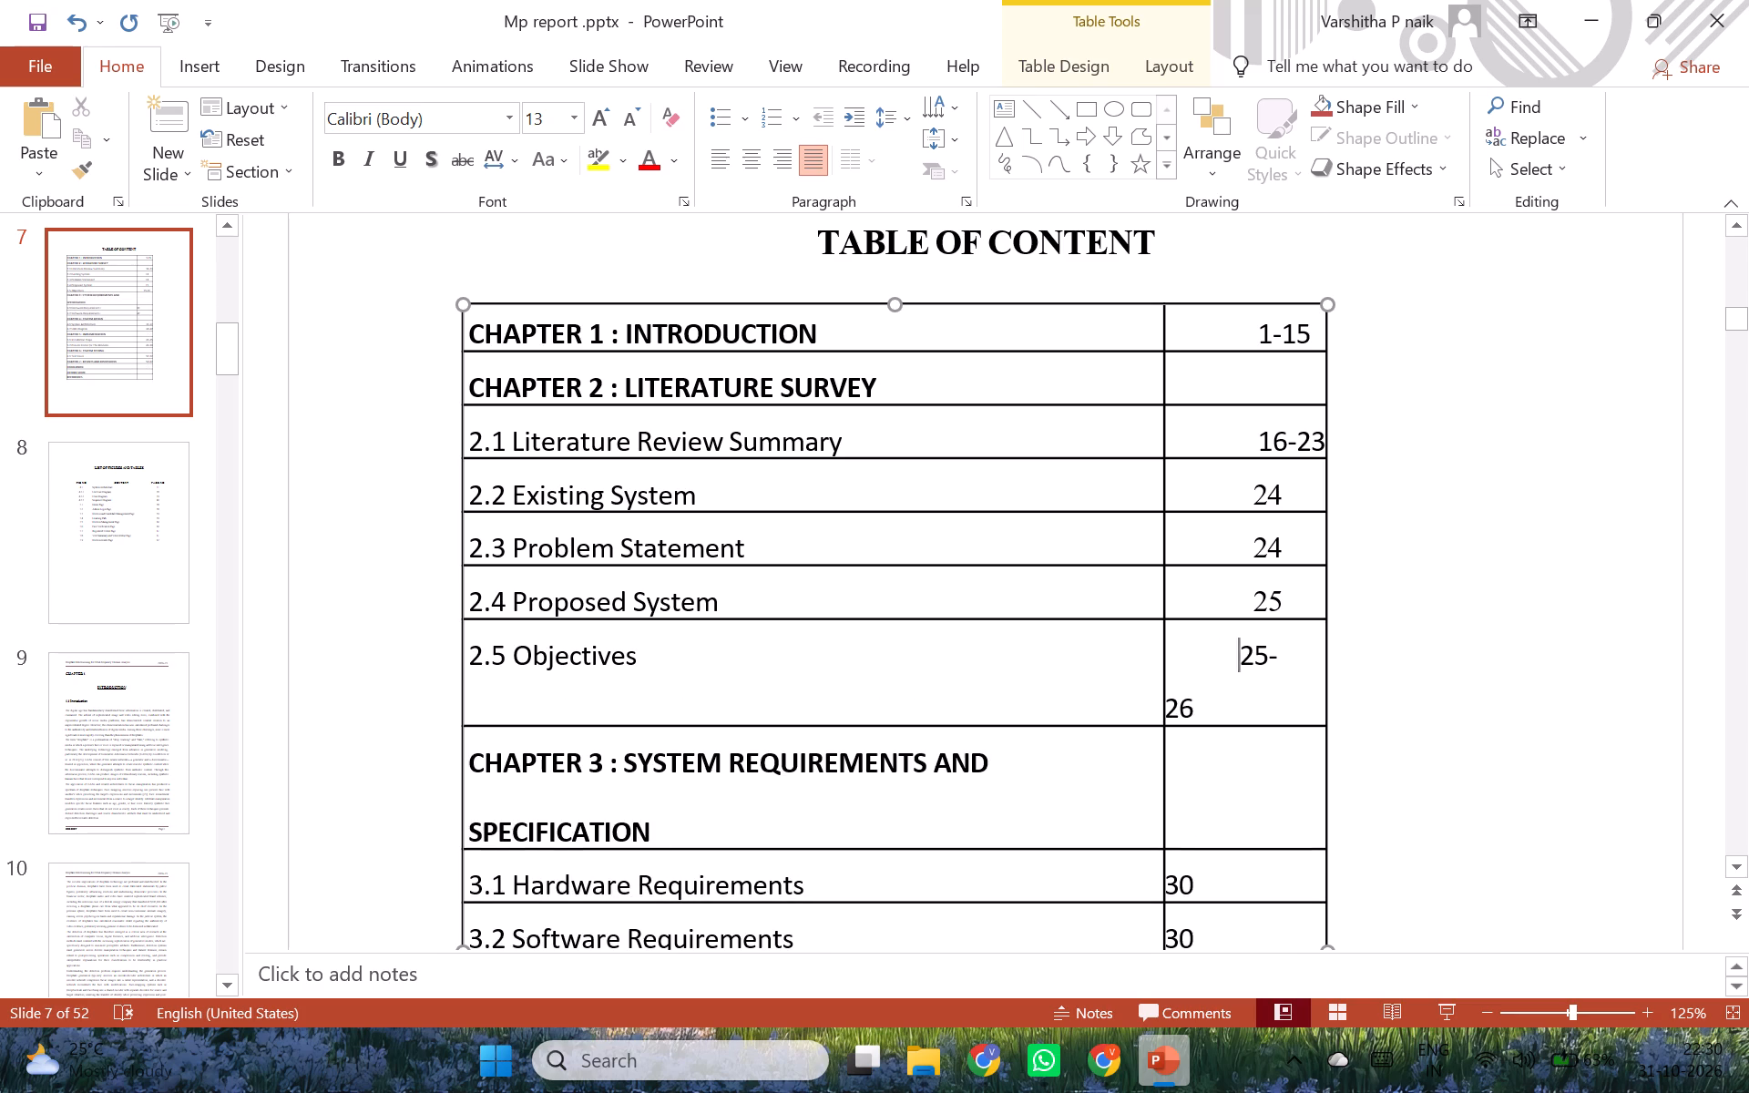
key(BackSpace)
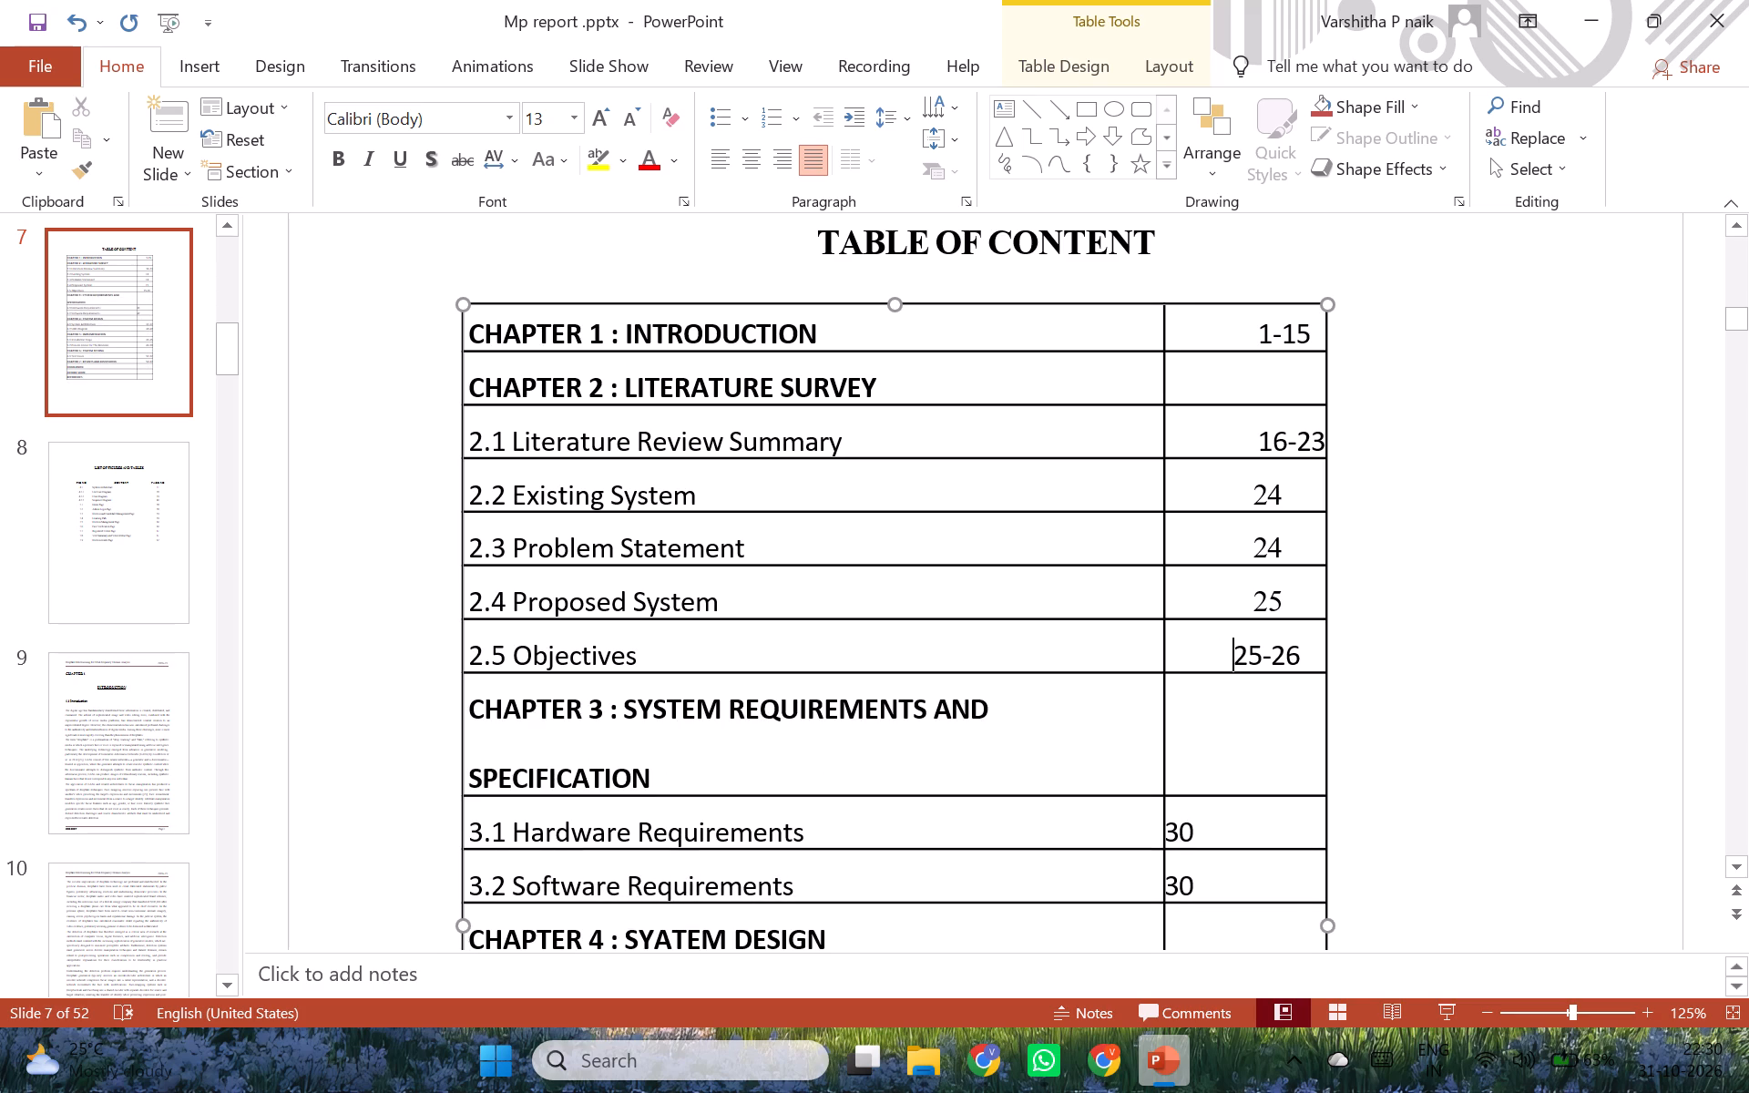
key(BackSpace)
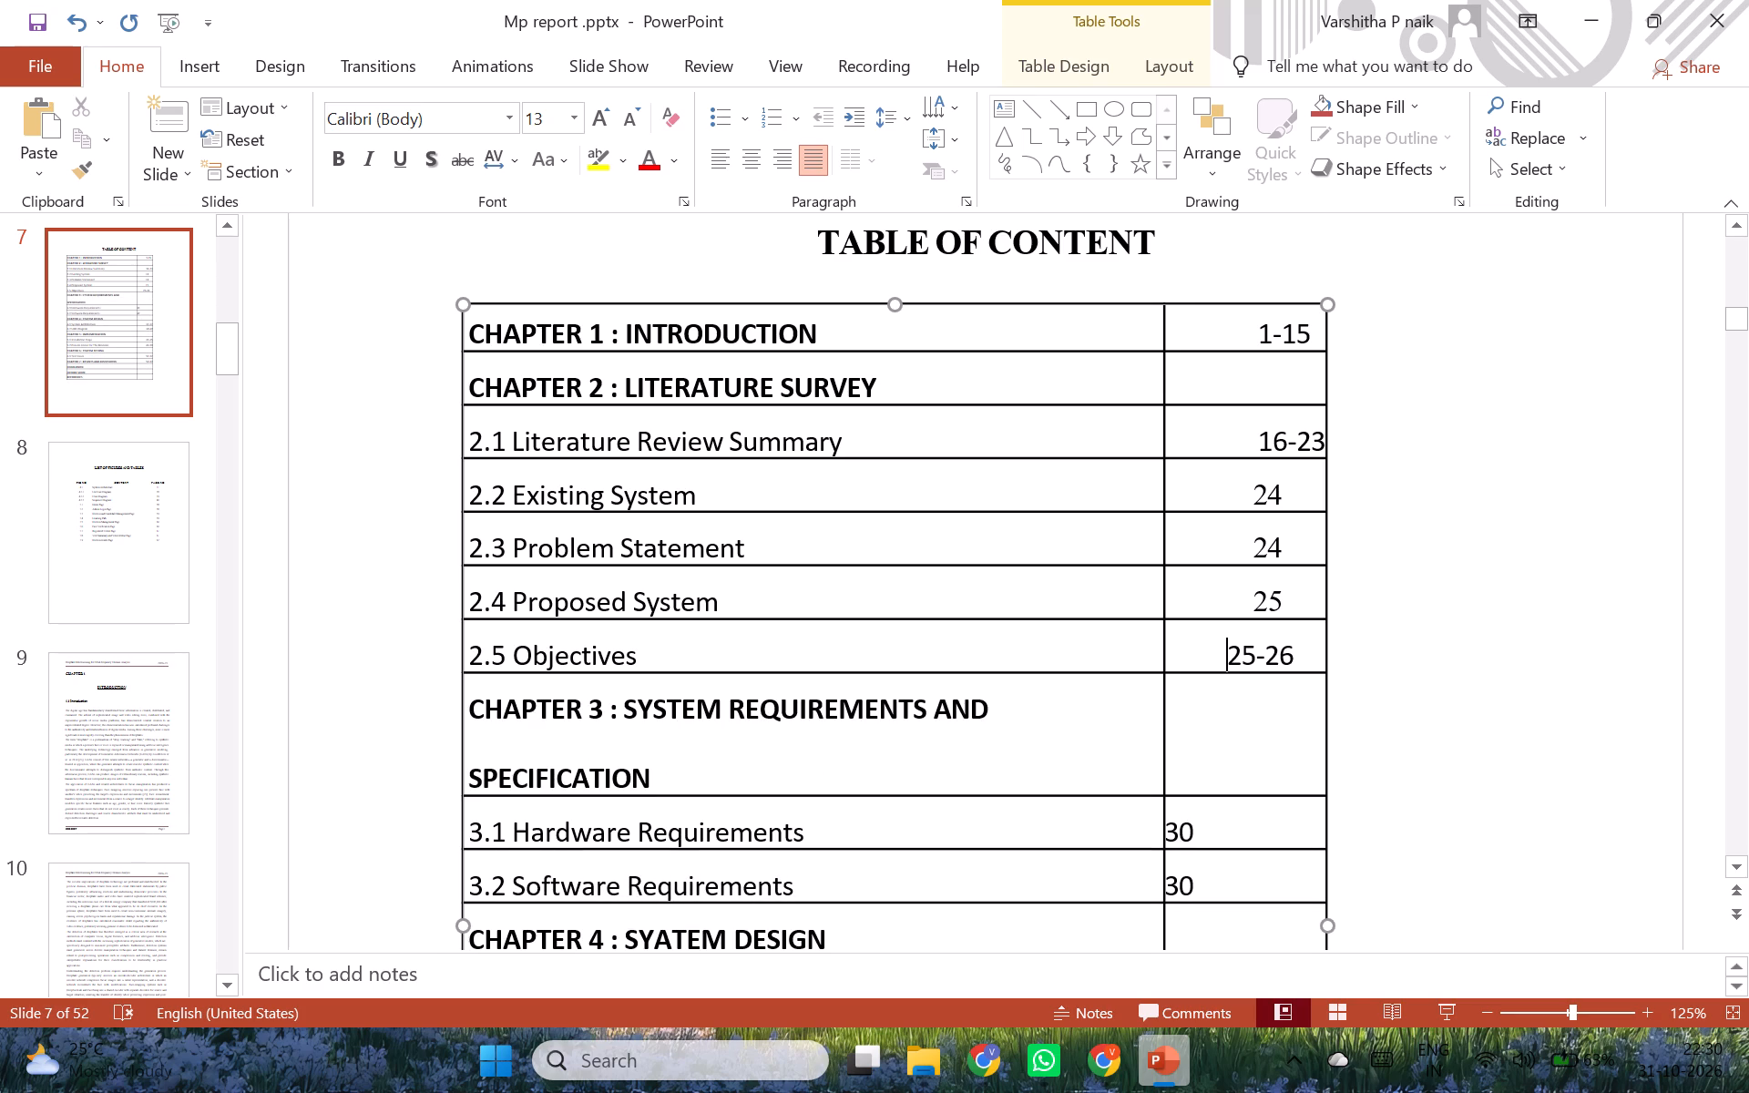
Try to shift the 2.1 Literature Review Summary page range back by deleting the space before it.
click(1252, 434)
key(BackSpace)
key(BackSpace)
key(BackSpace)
Undo the spacing, alignment and re-entry edits in the contents table's page-number column, as far back as the undo history allows.
key(ctrl+z)
key(ctrl+z)
key(ctrl+z)
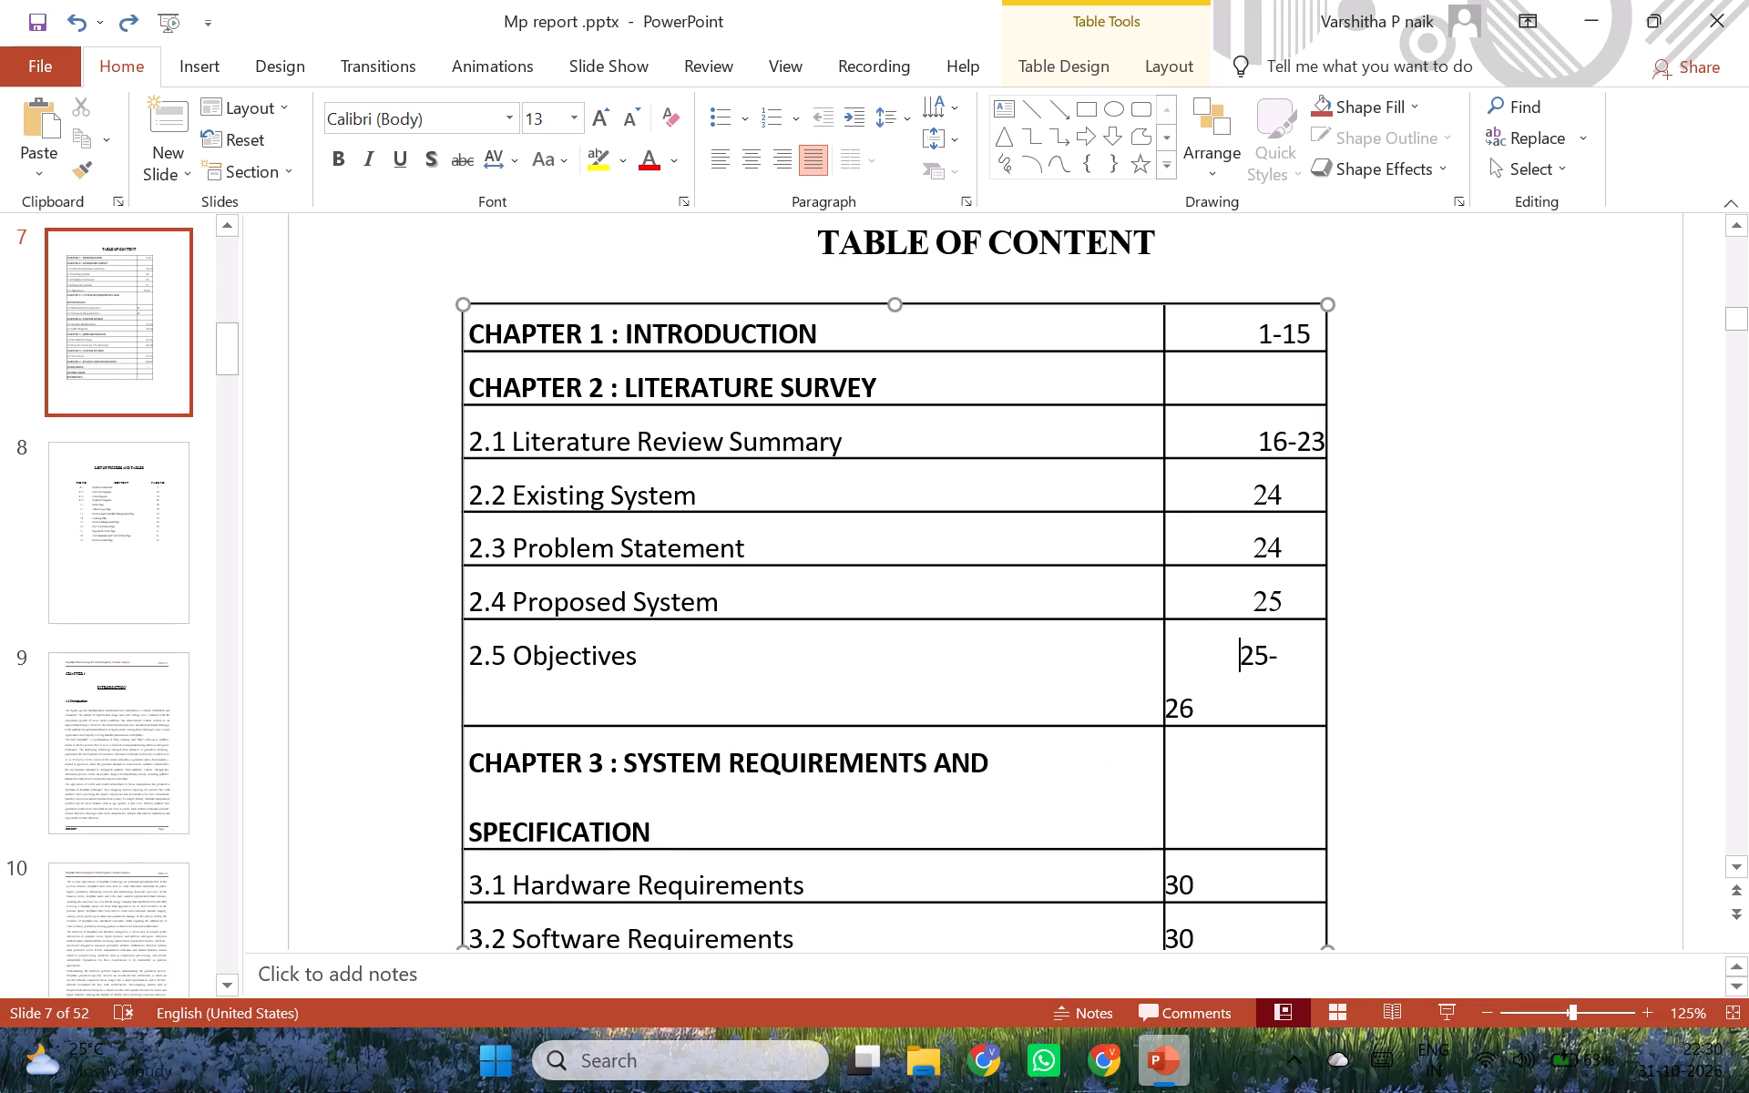
key(ctrl+z)
key(ctrl+z)
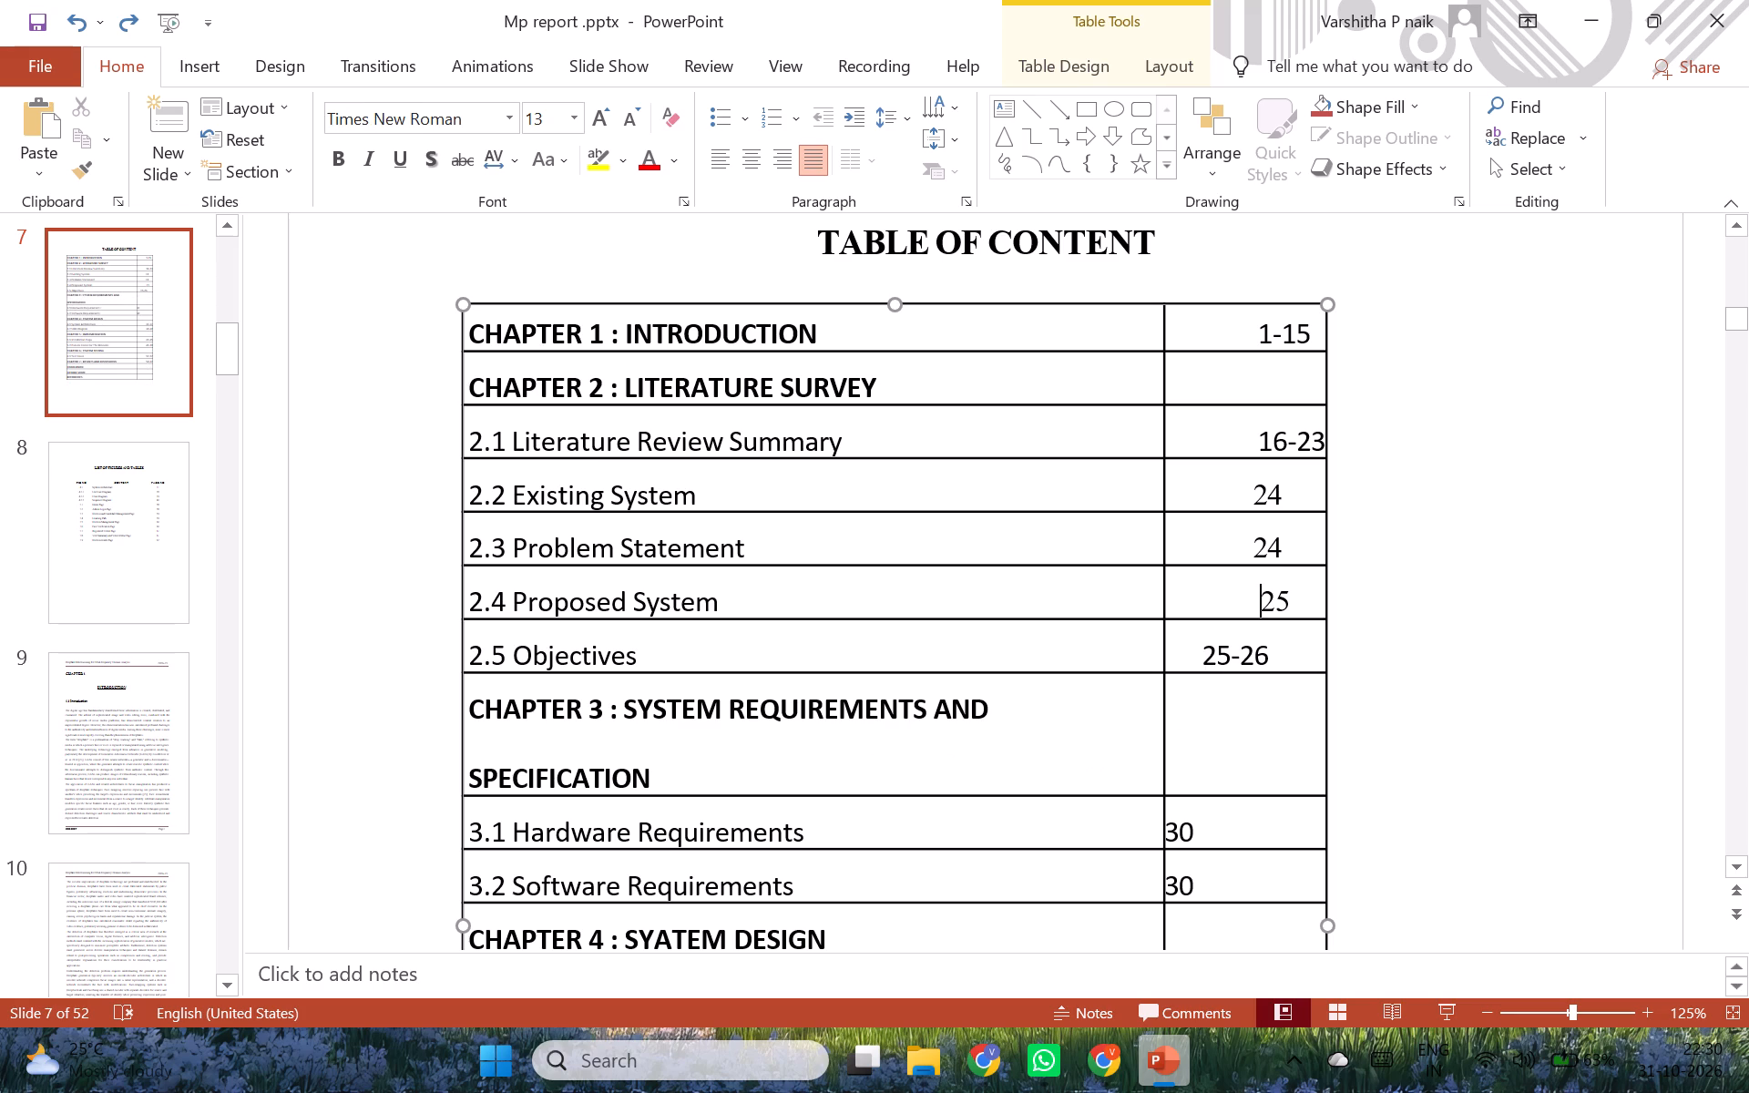
click(1097, 761)
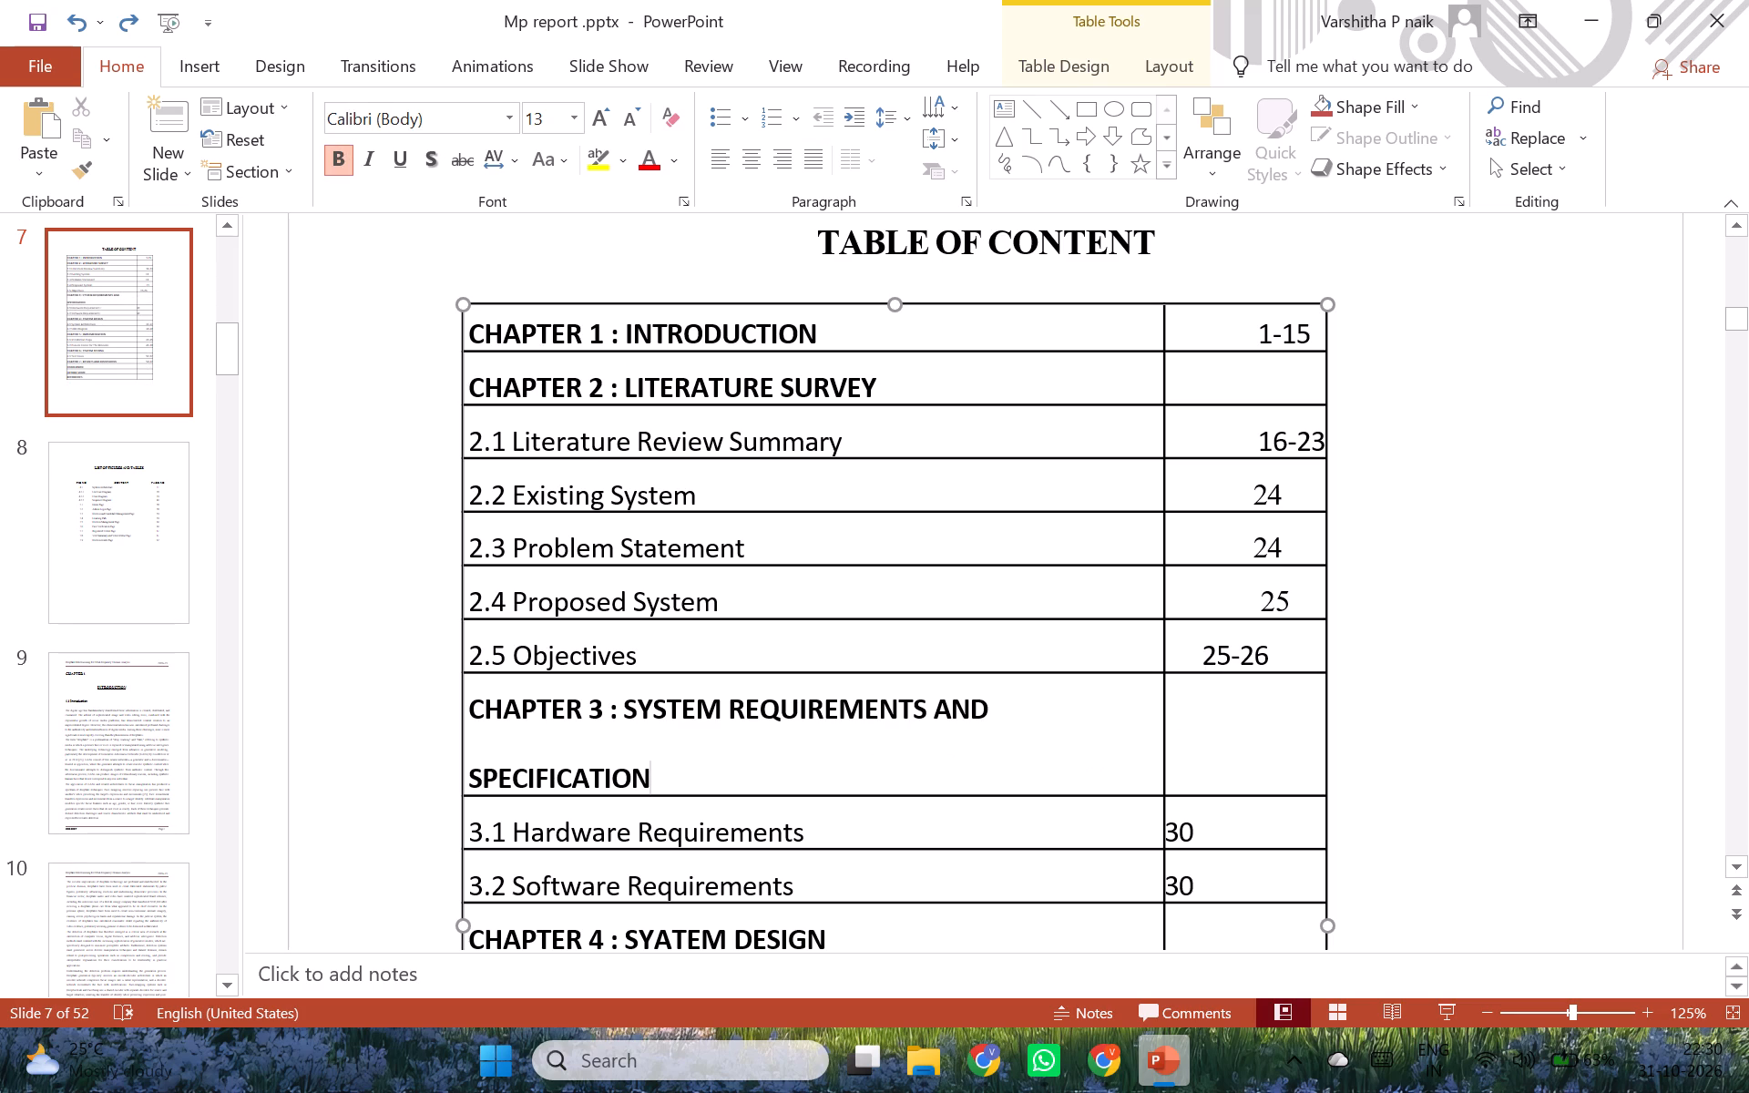
key(ctrl+z)
key(ctrl+z)
key(ctrl+z)
key(ctrl+z)
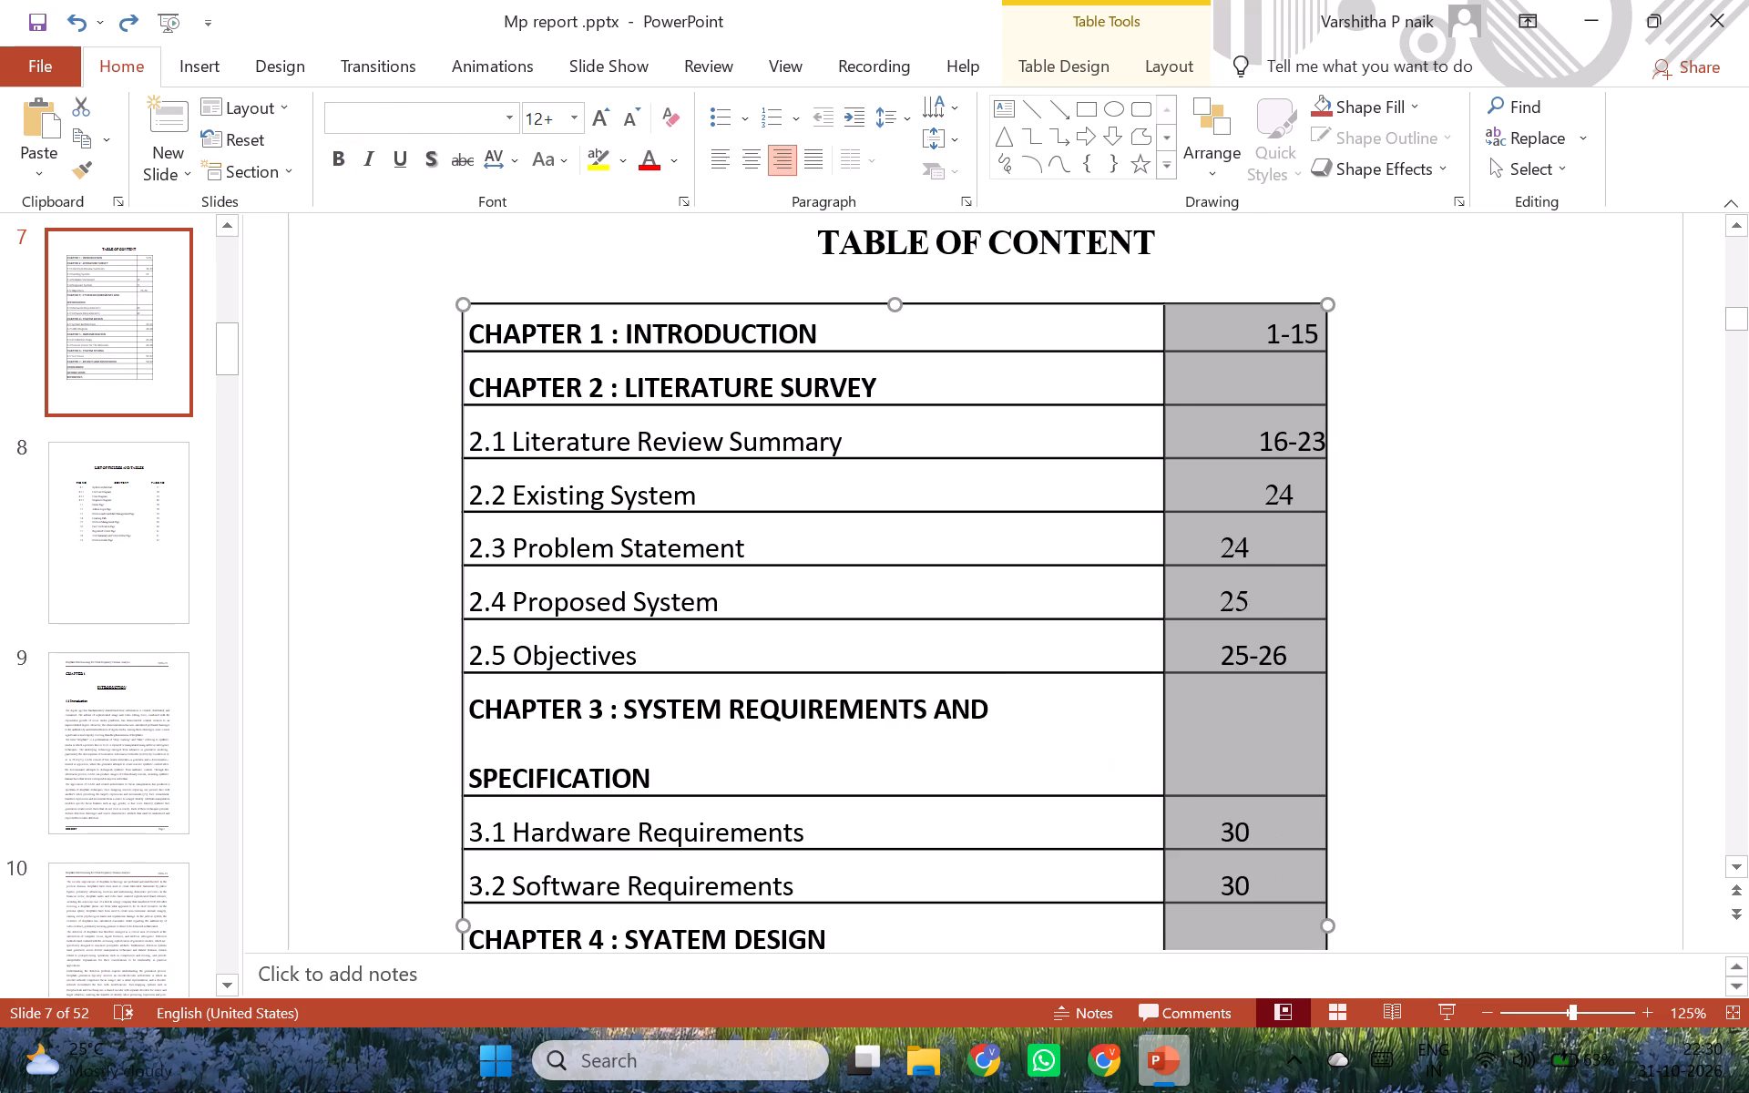
key(ctrl+z)
key(ctrl+z)
key(ctrl+z)
key(ctrl+z)
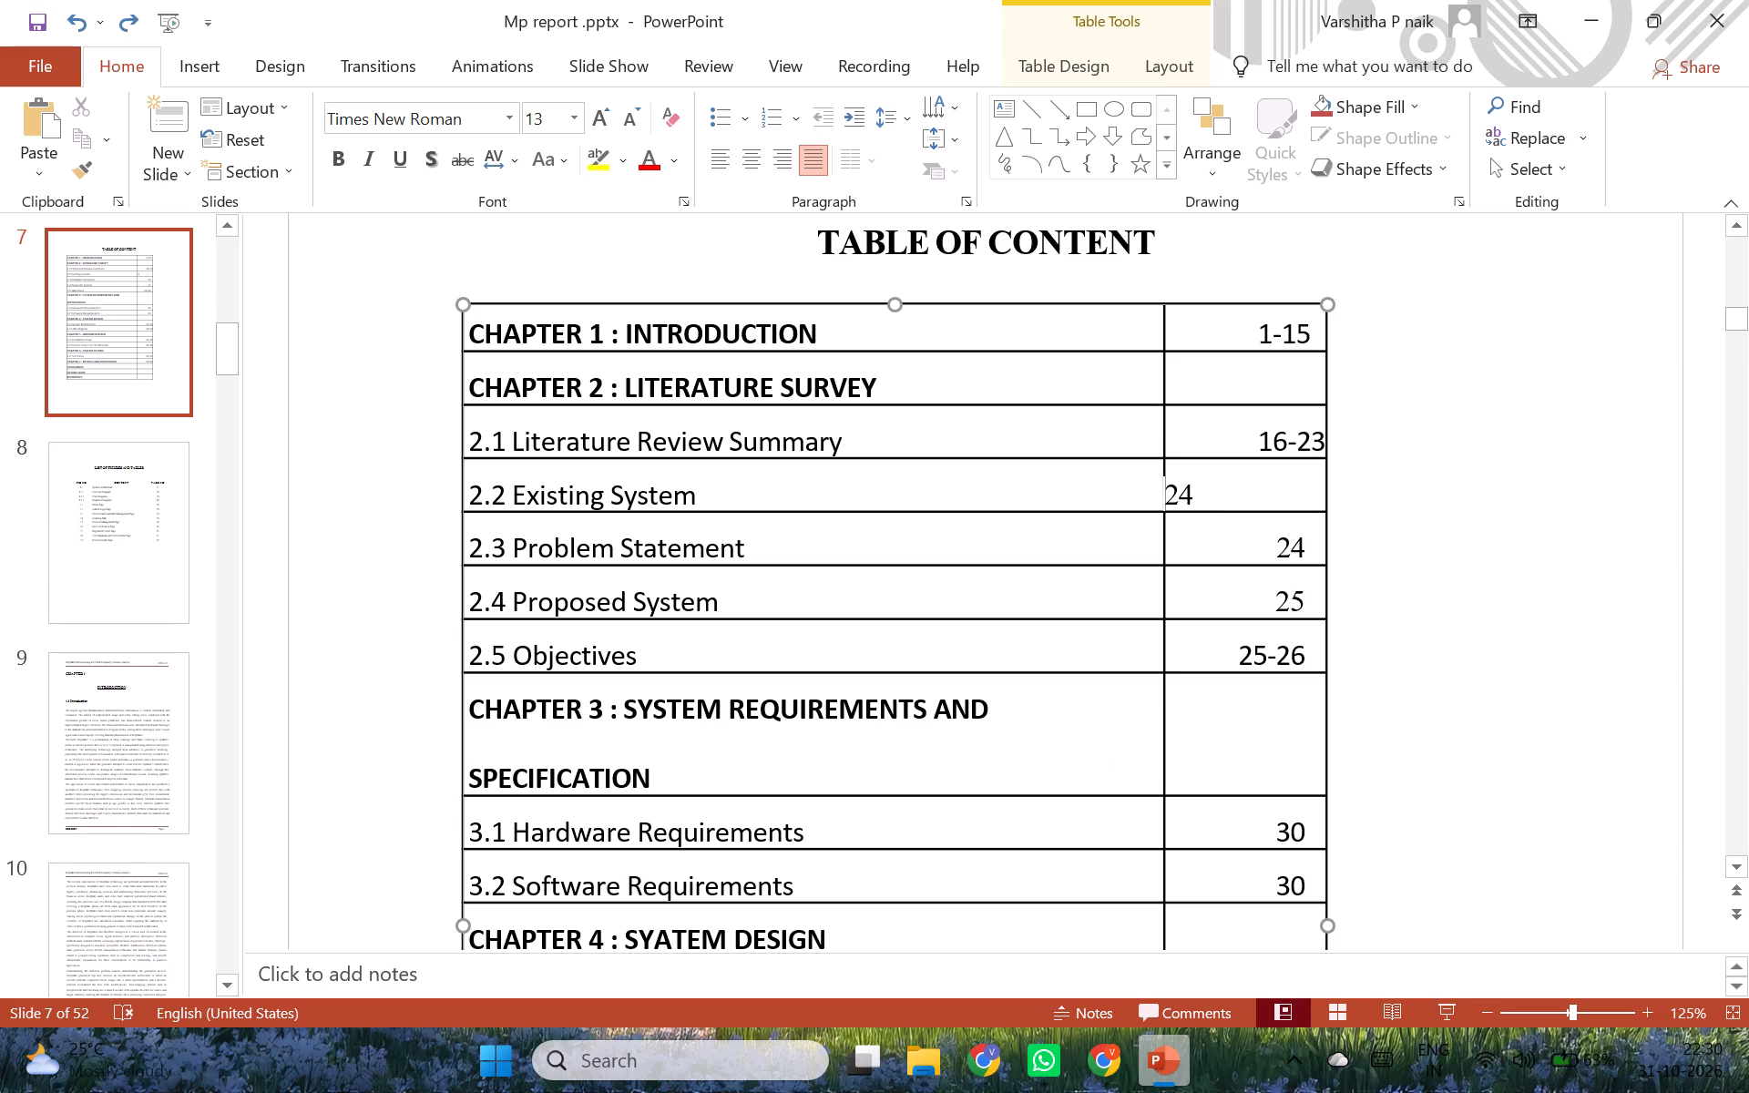
key(ctrl+z)
key(ctrl+z)
key(ctrl+z)
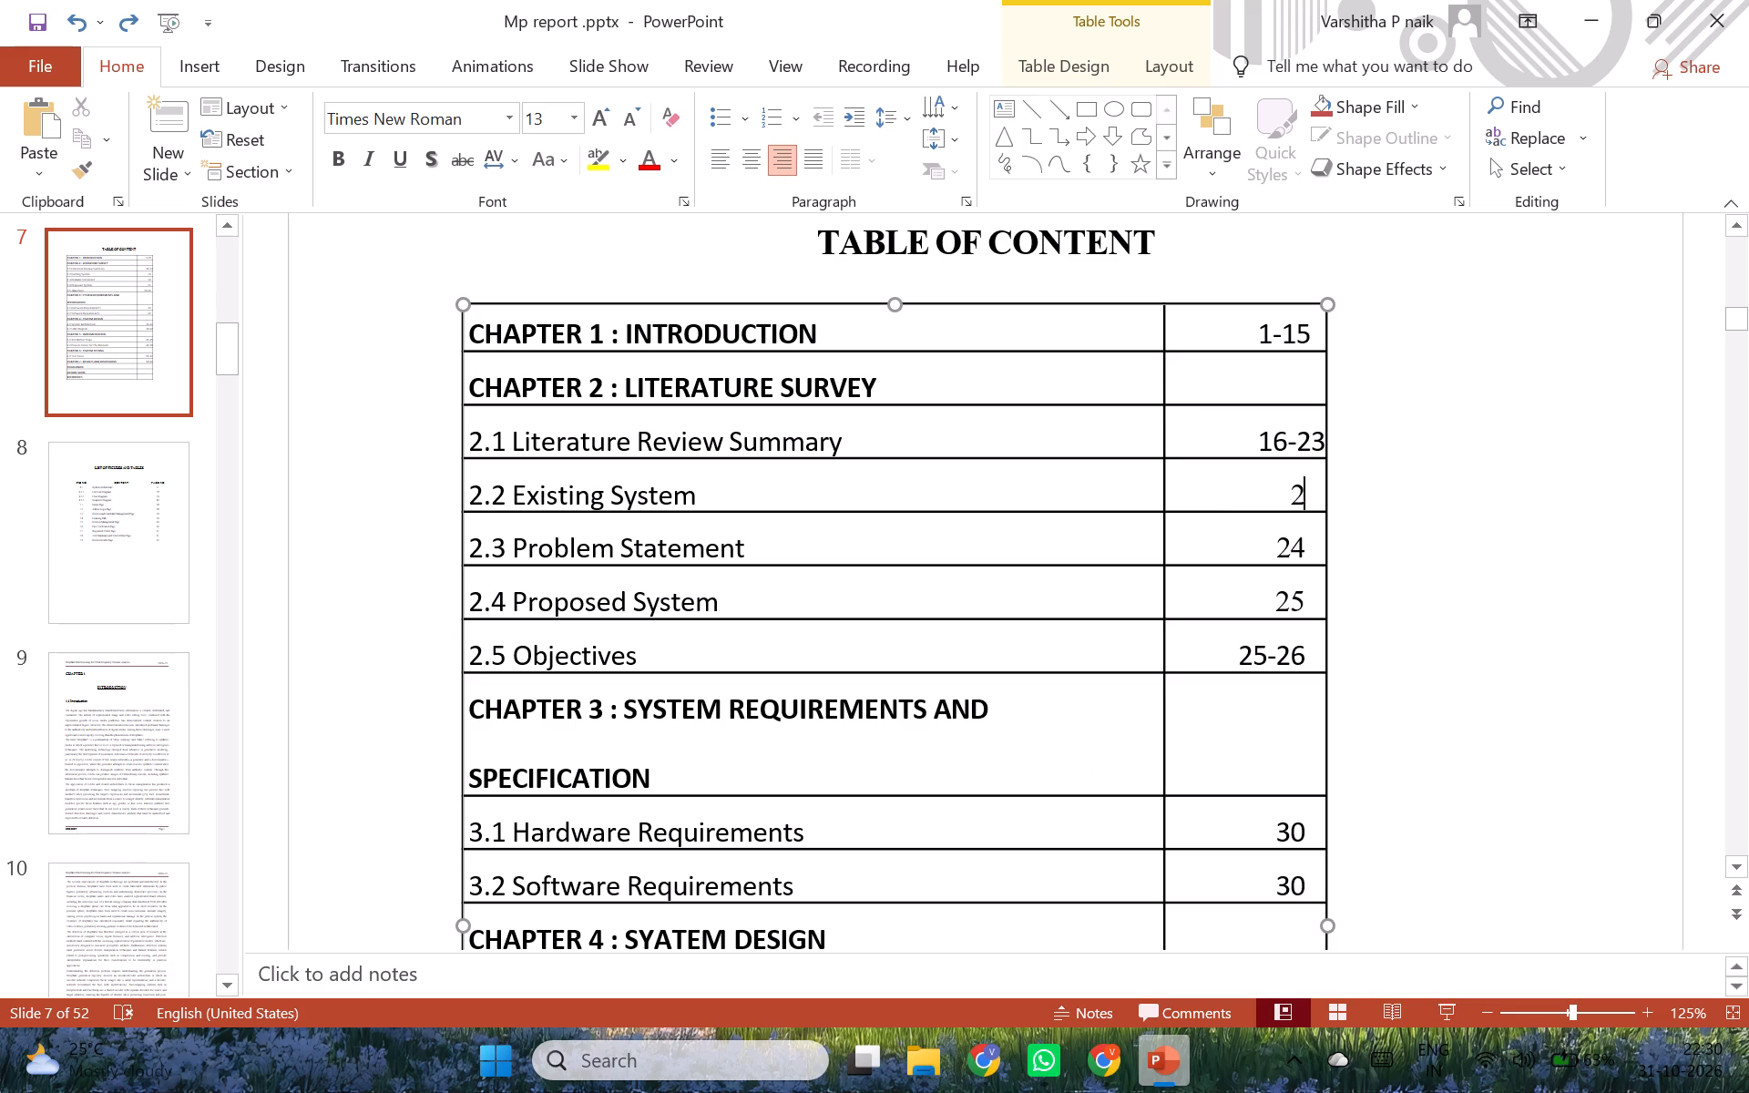
key(ctrl+z)
key(ctrl+z)
key(ctrl+z)
key(ctrl+z)
key(ctrl+z)
key(ctrl+z)
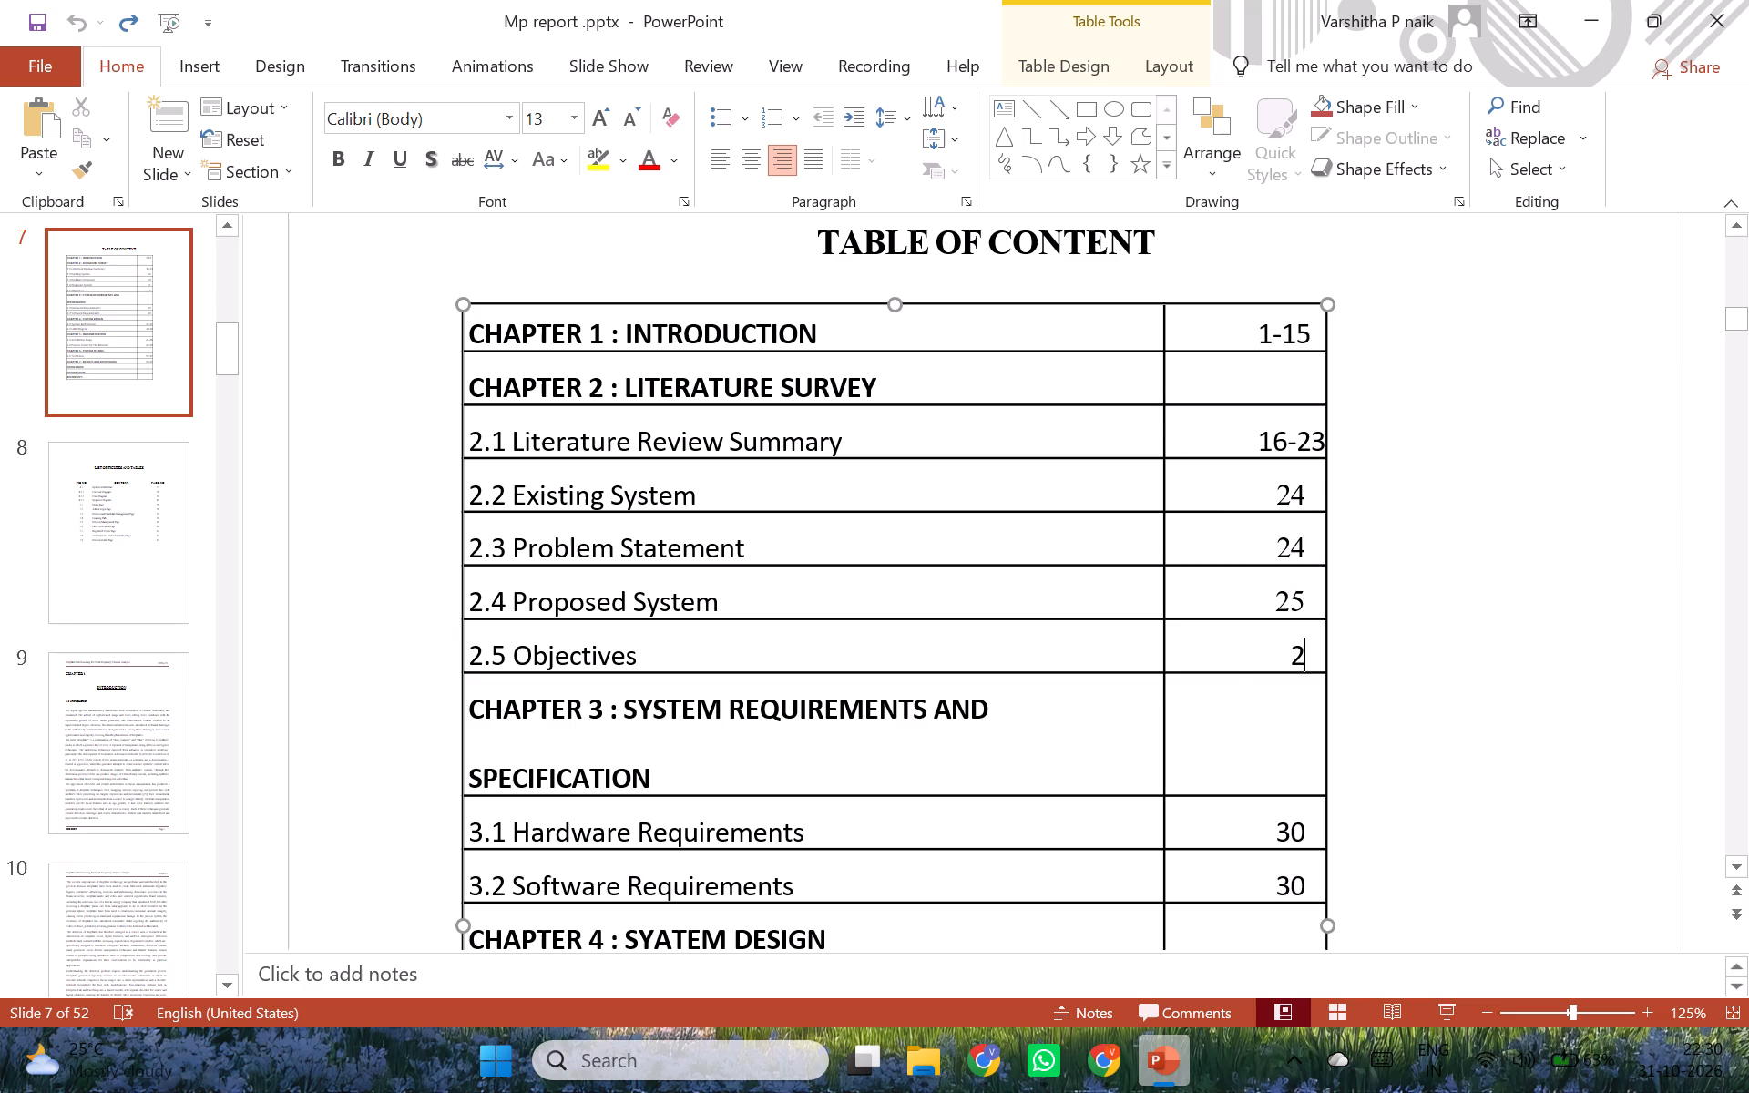
key(ctrl+z)
key(ctrl+z)
key(ctrl+z)
key(ctrl+z)
click(1524, 733)
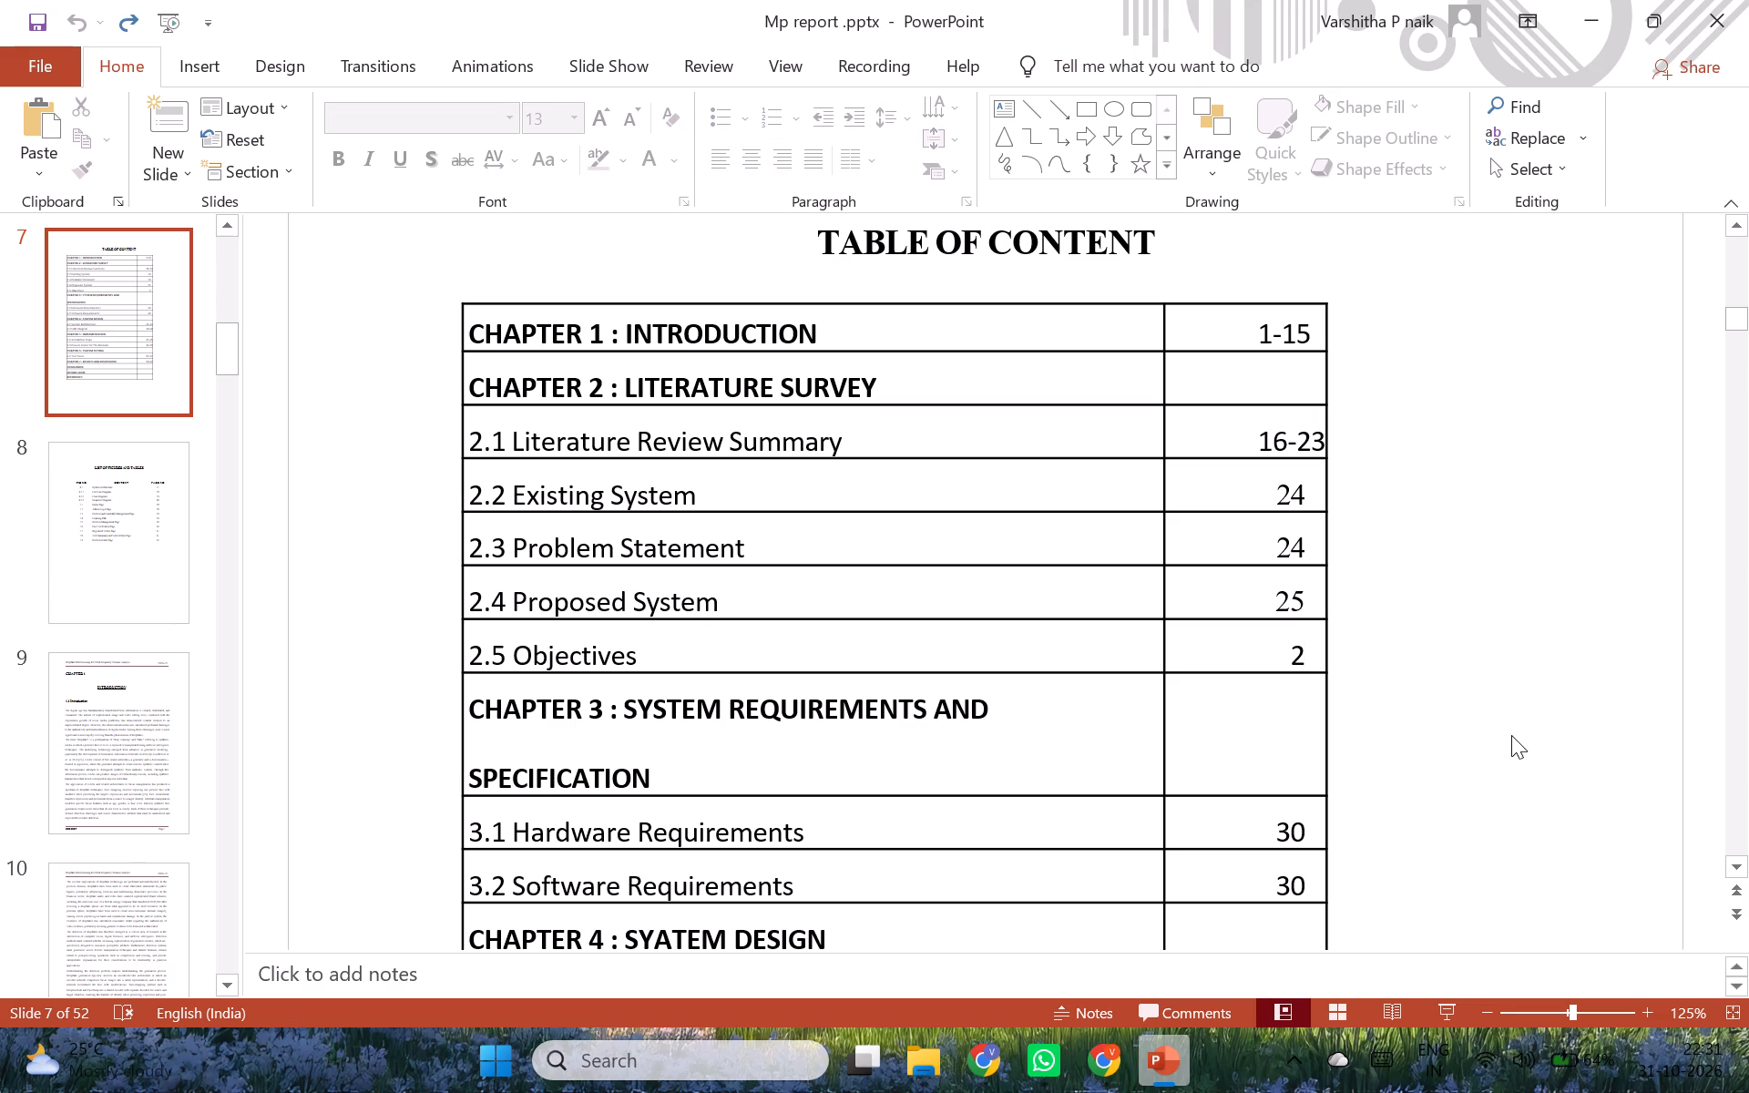
Review the whole contents table and save the presentation.
scroll(1521, 725, down, 1)
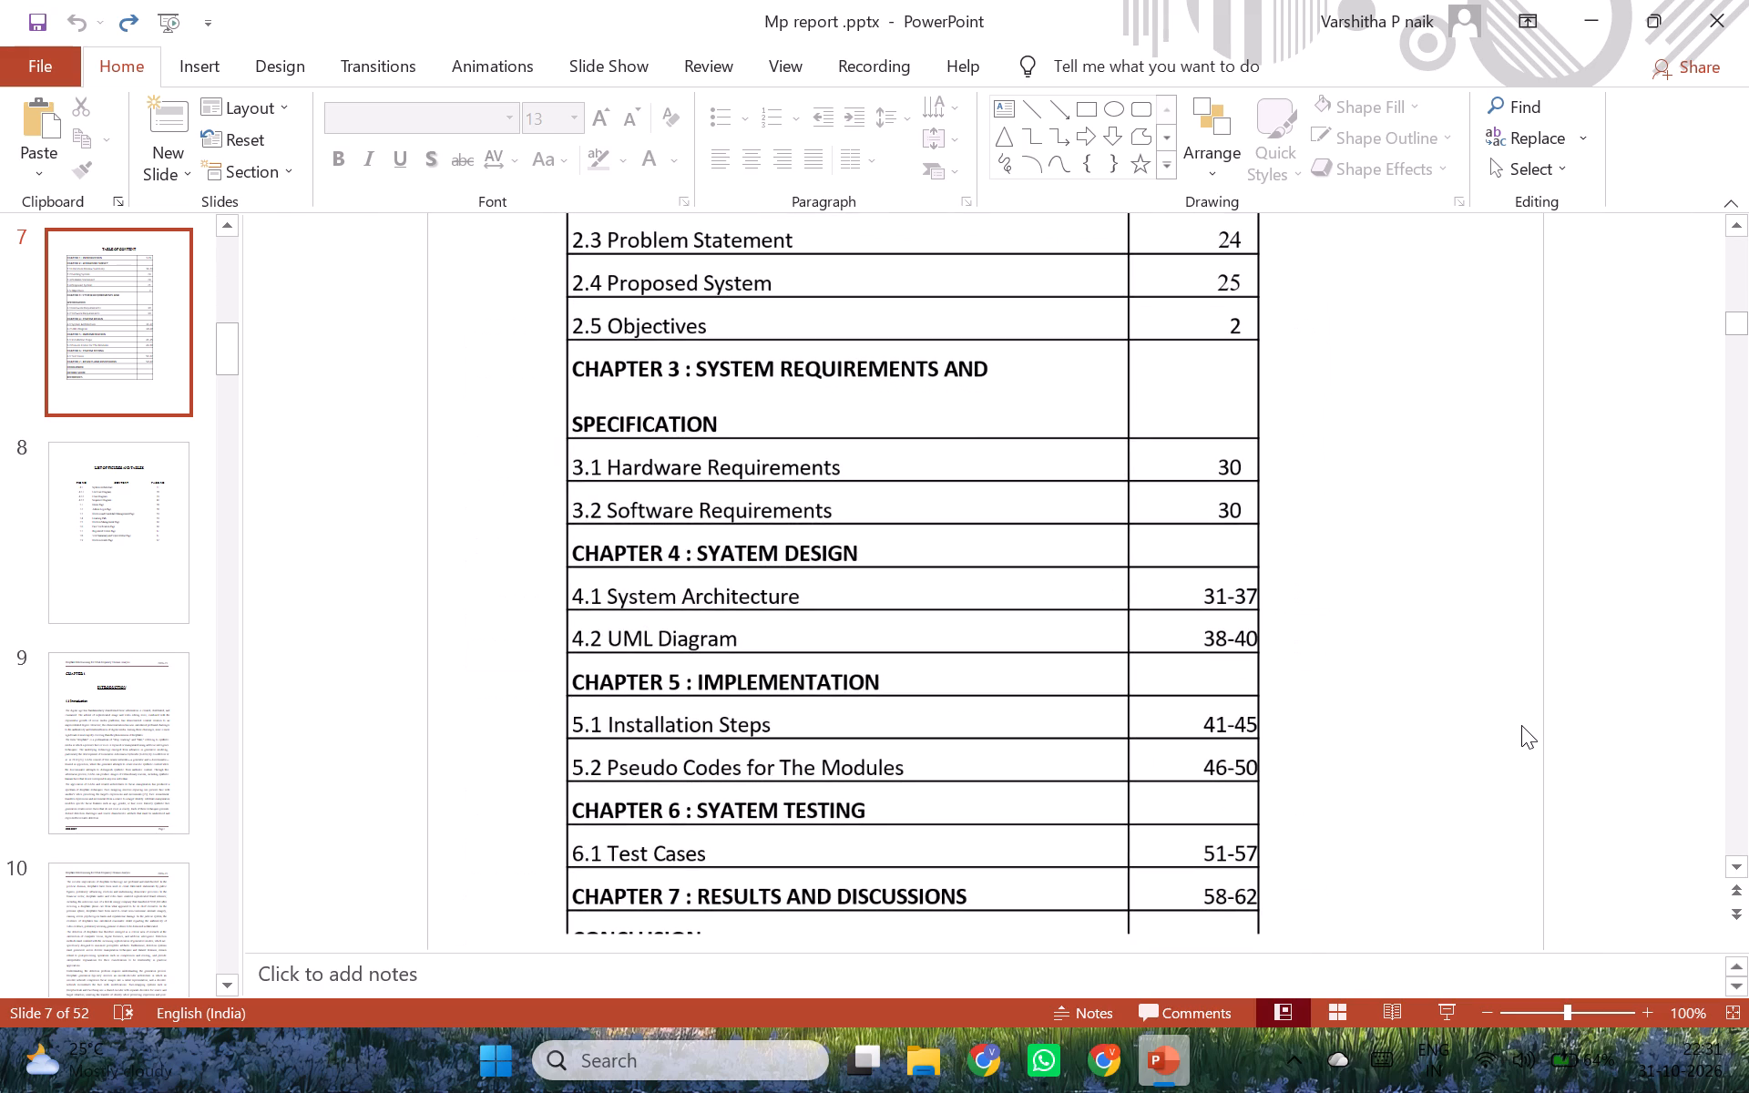
ctrl+scroll(1462, 744, down, 1)
ctrl+scroll(1462, 744, left, 1)
ctrl+scroll(1462, 744, down, 1)
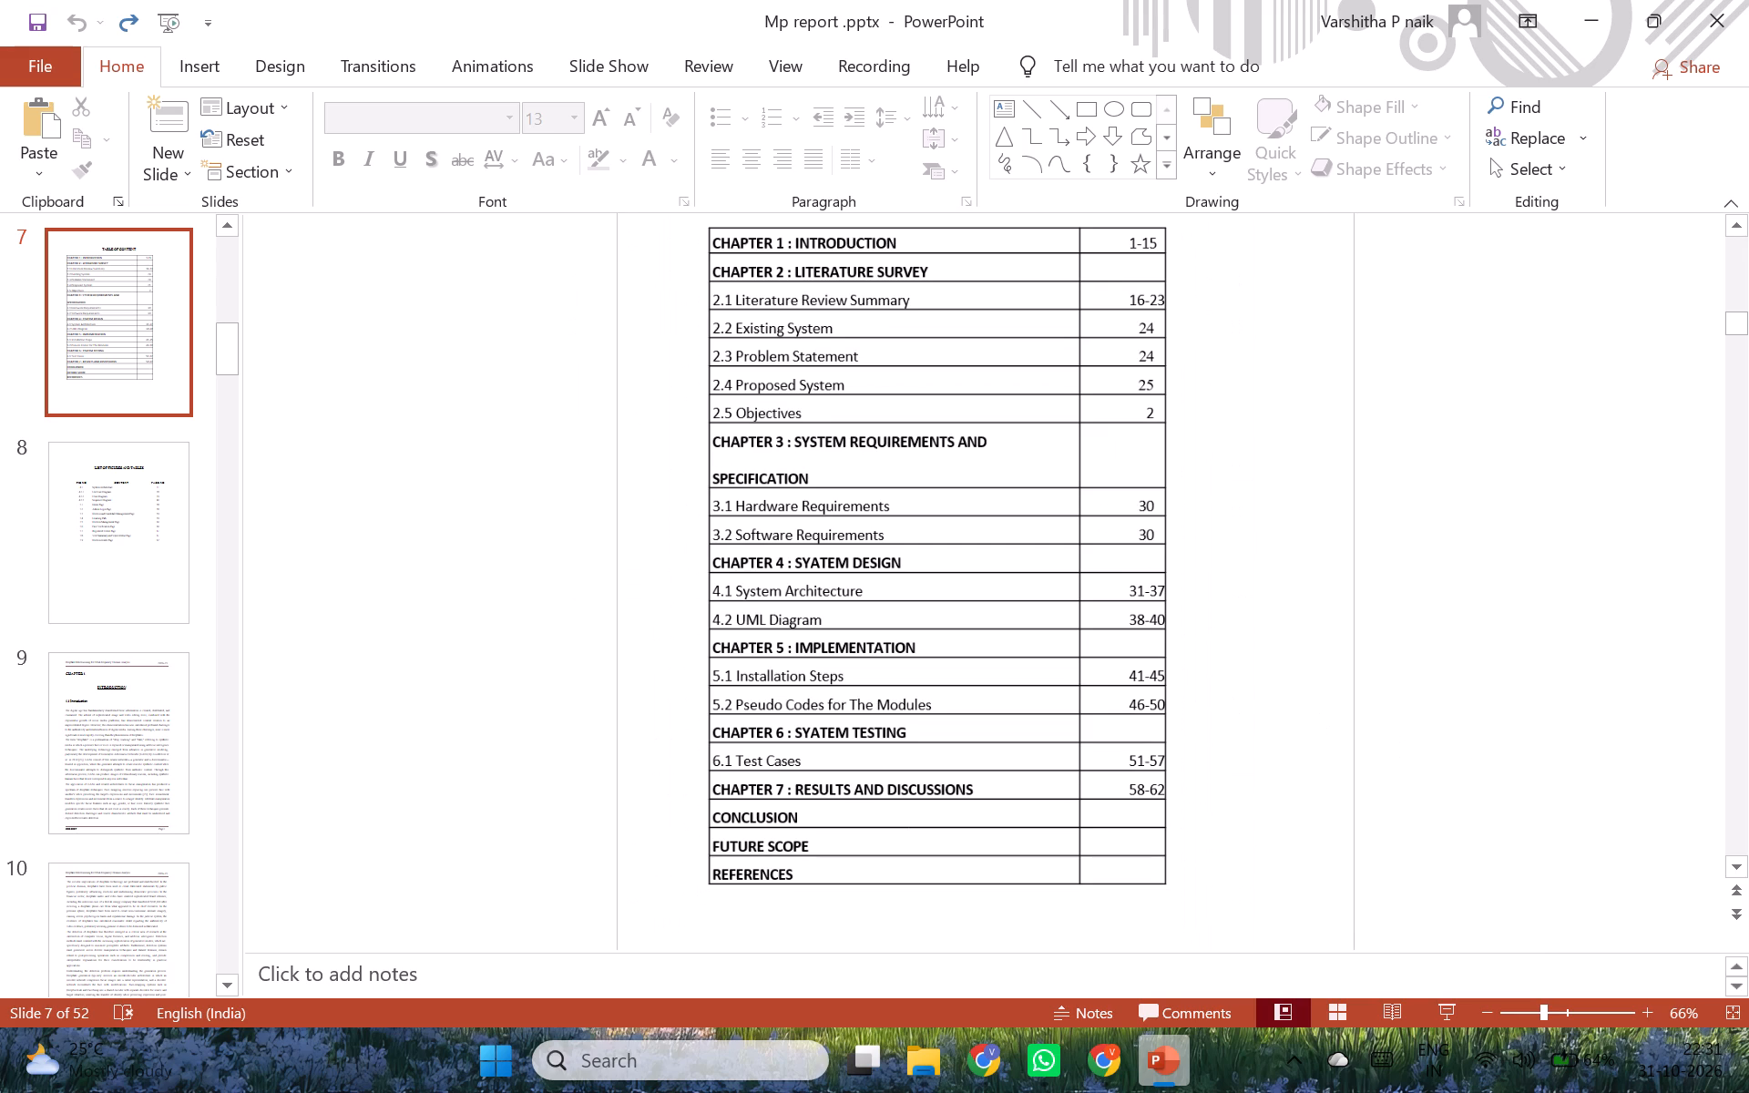
key(ctrl+s)
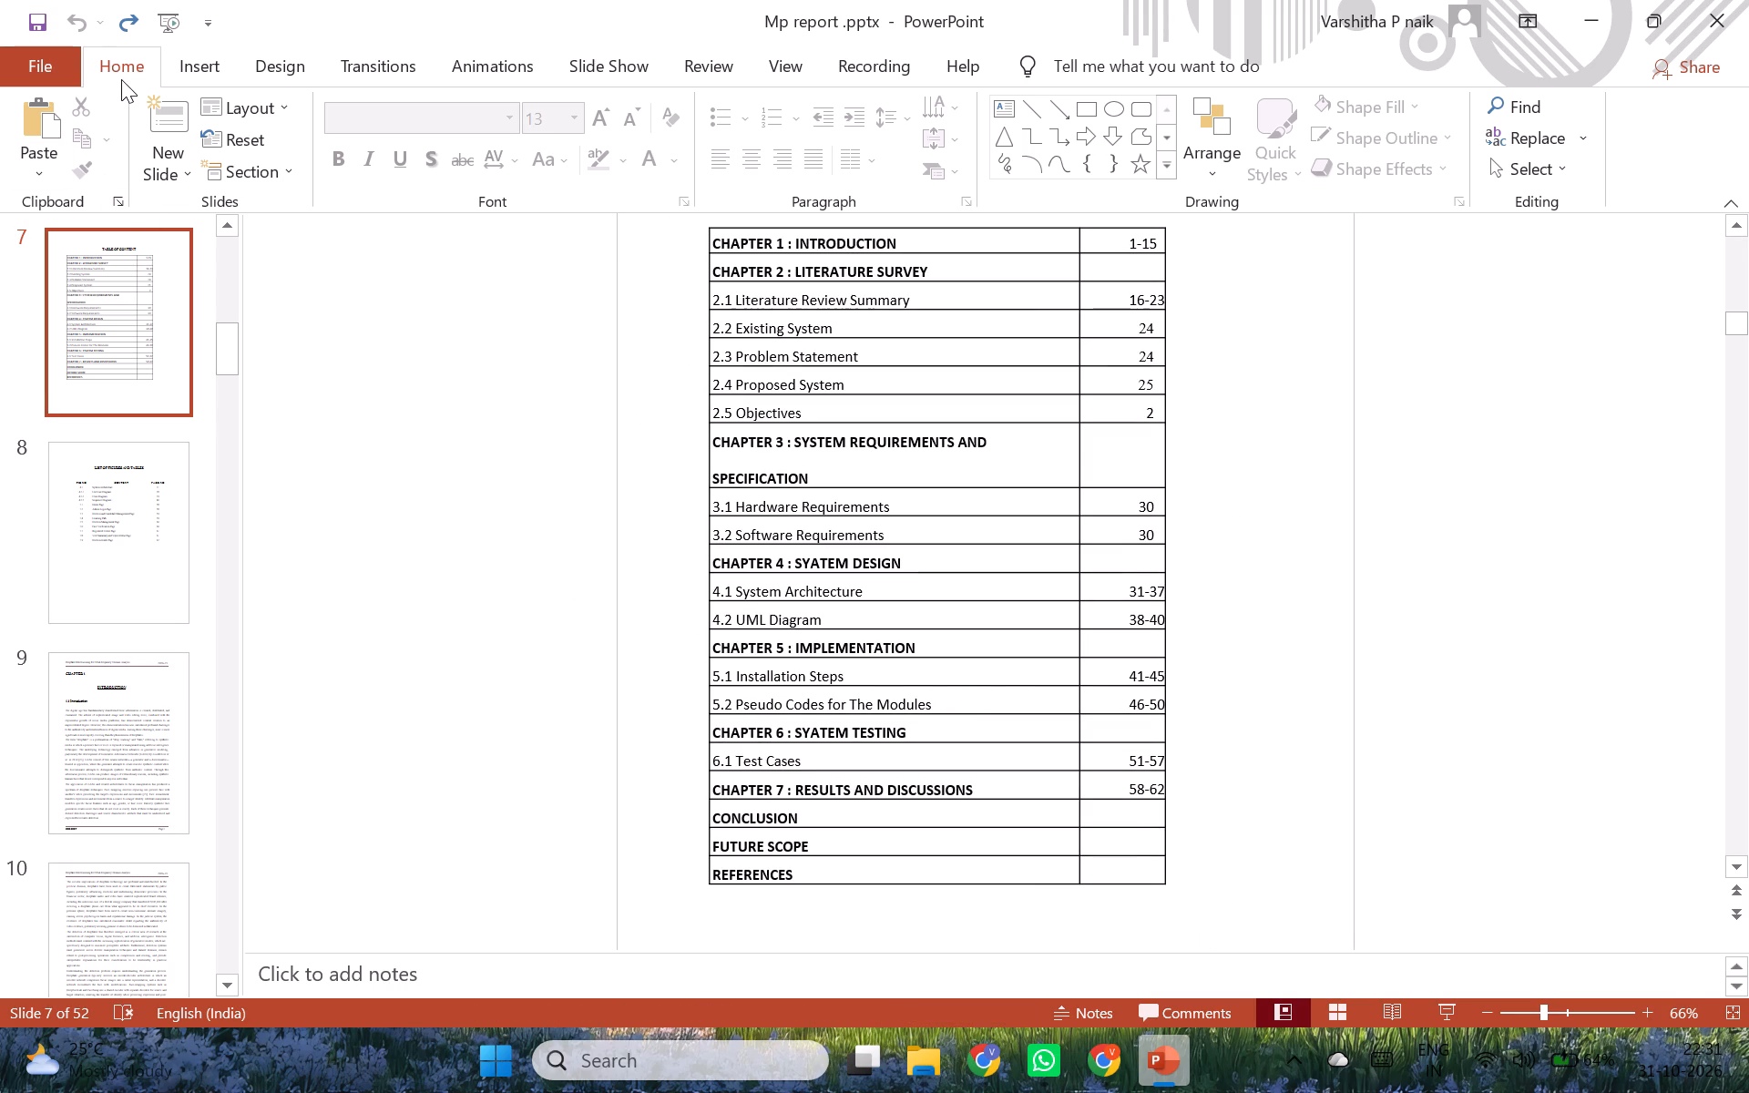
Save the presentation to the Desktop as Mp report .pptx, replacing the existing file, and close it.
click(20, 63)
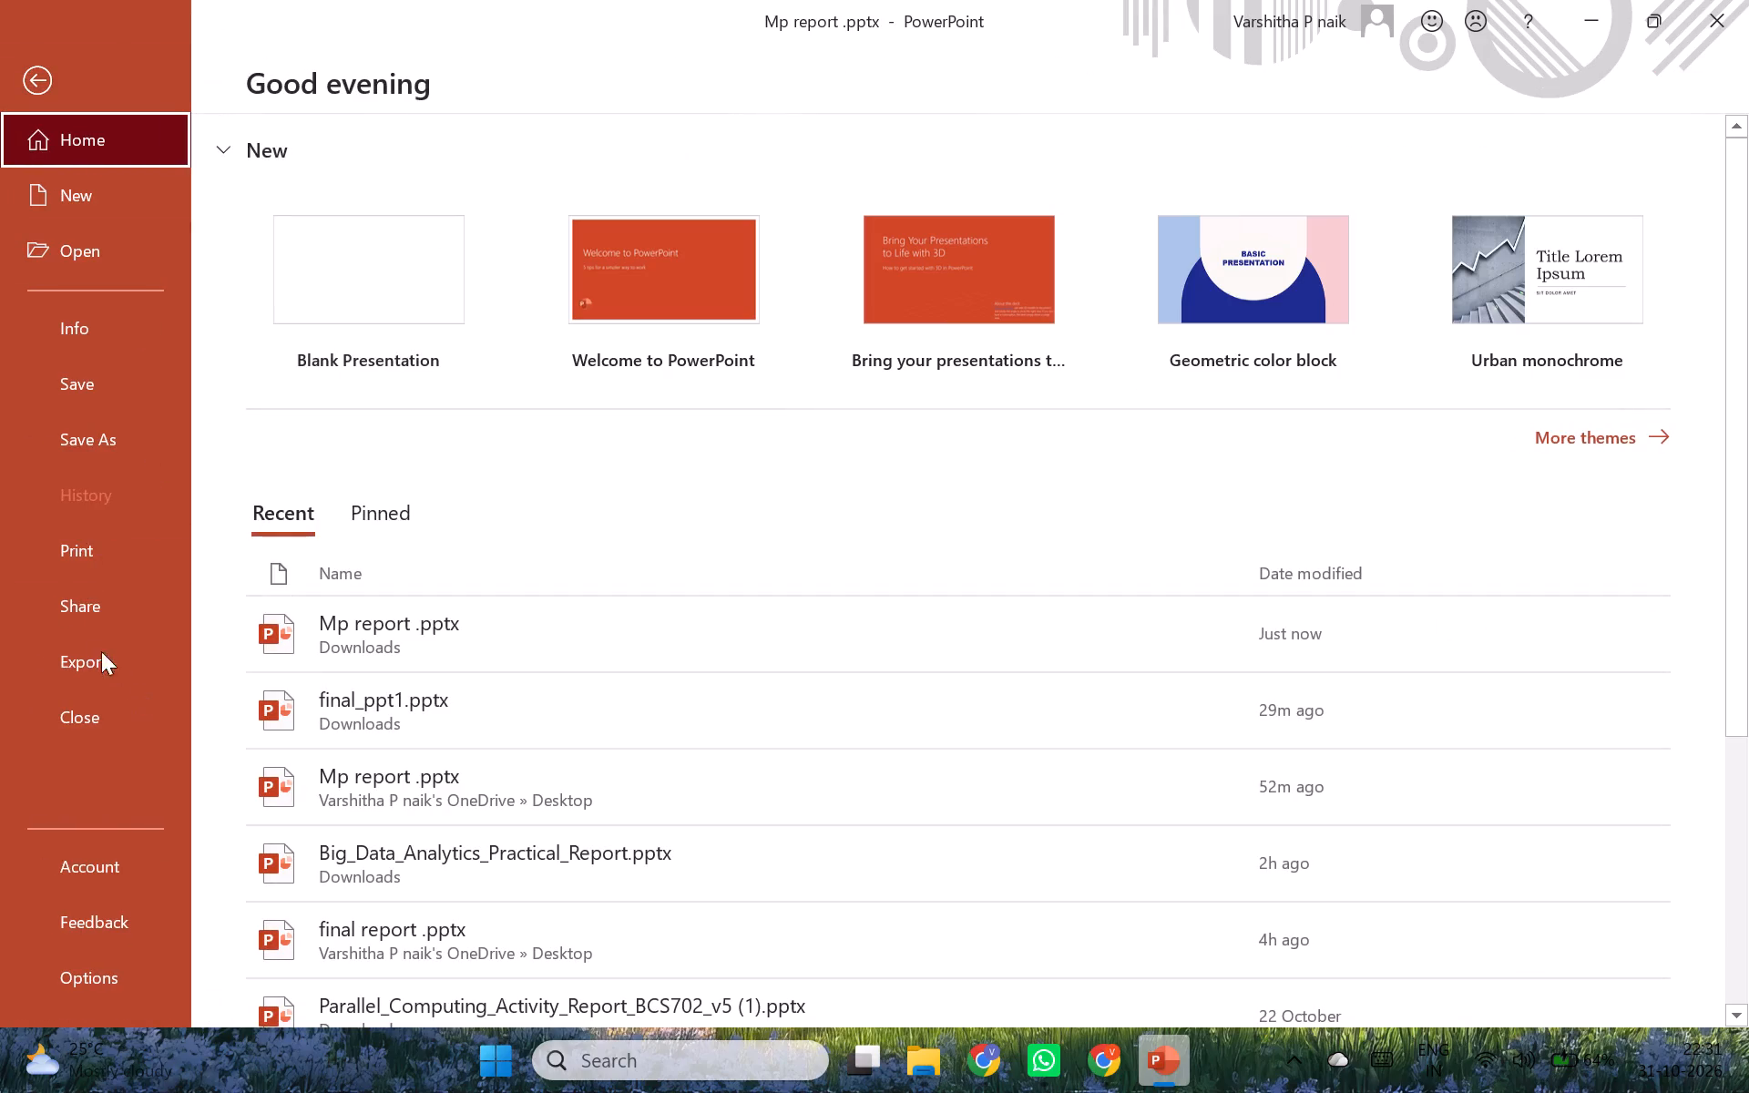
click(87, 446)
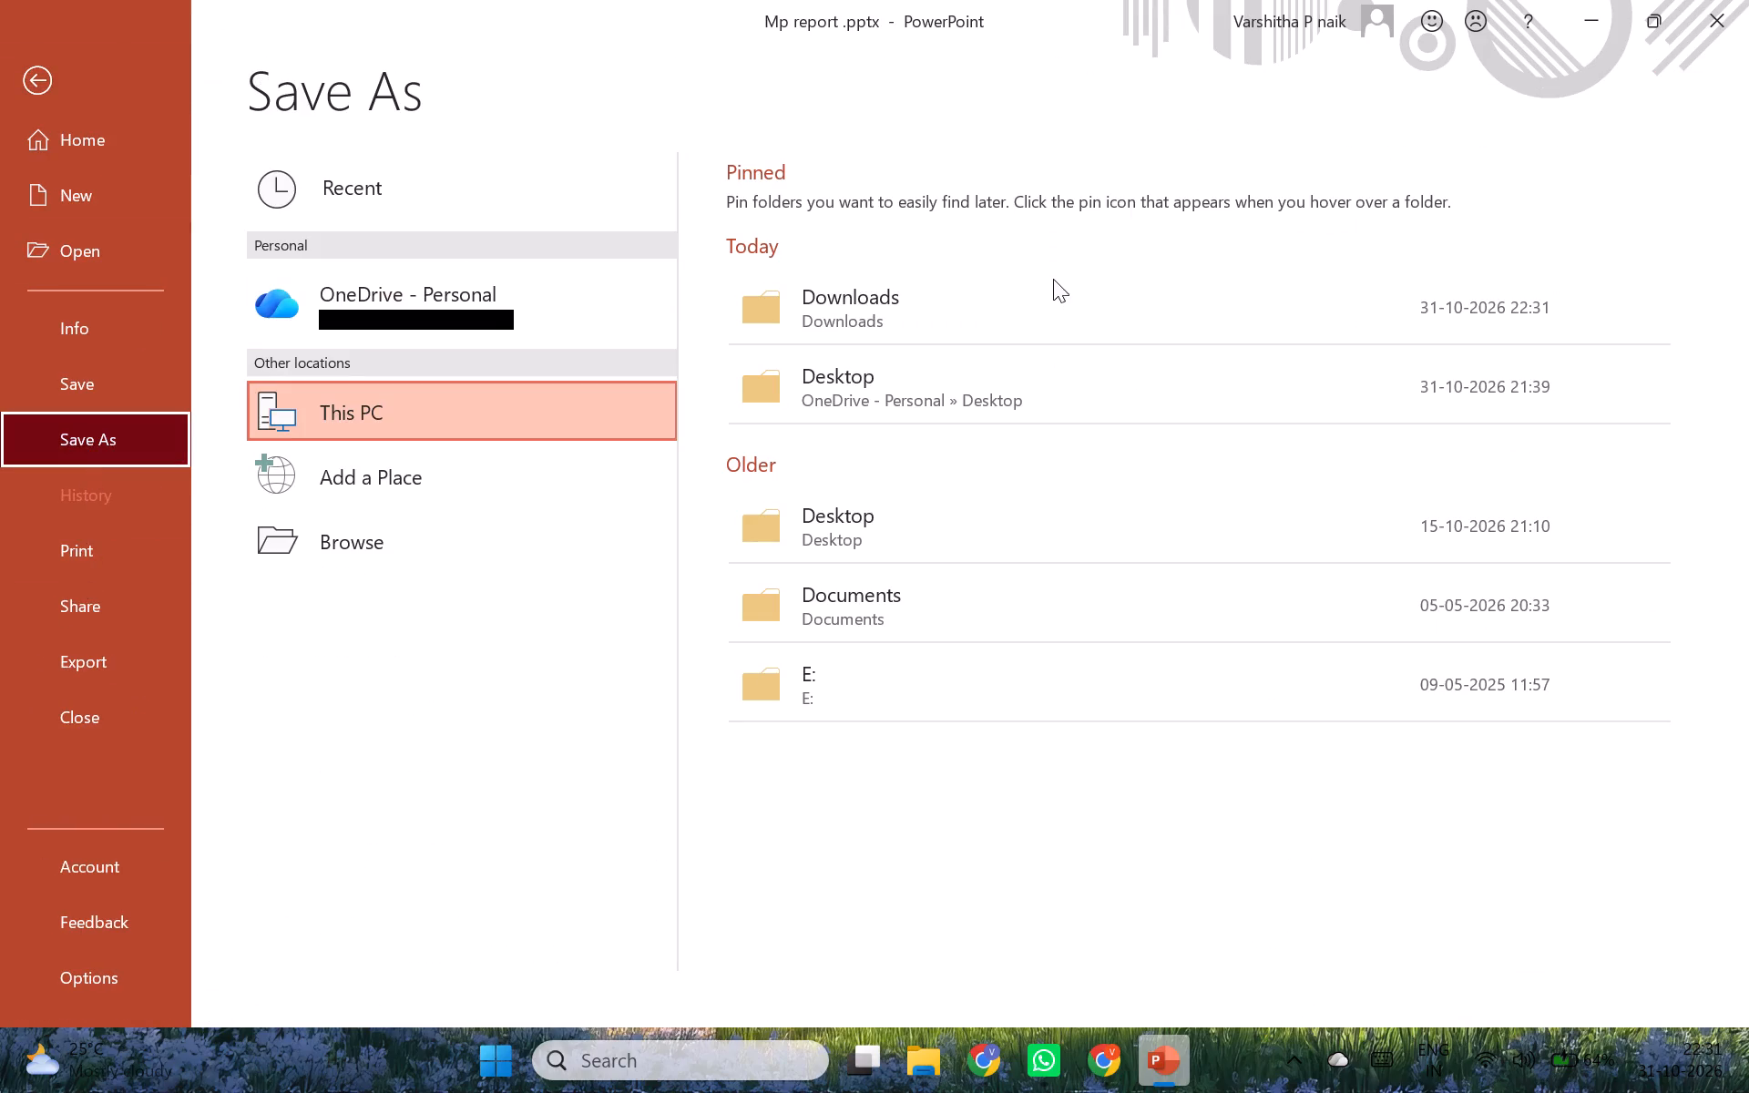
click(860, 365)
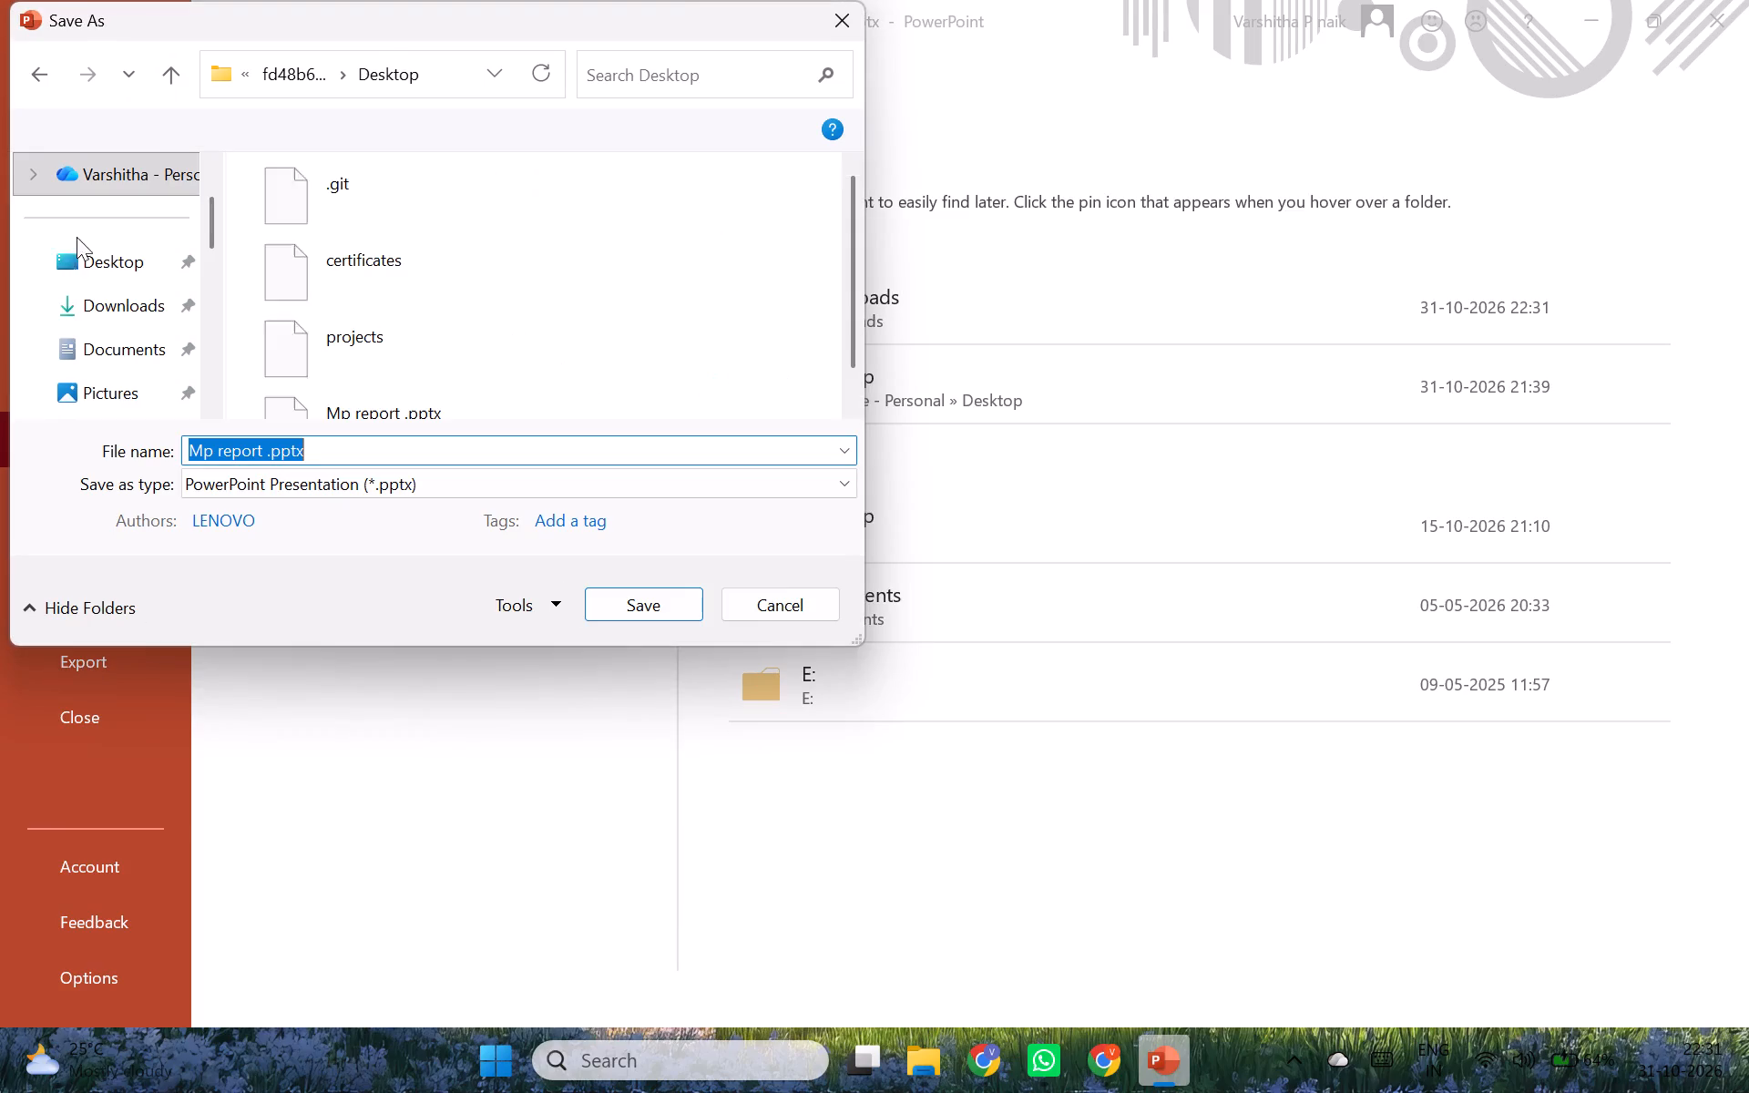
click(73, 253)
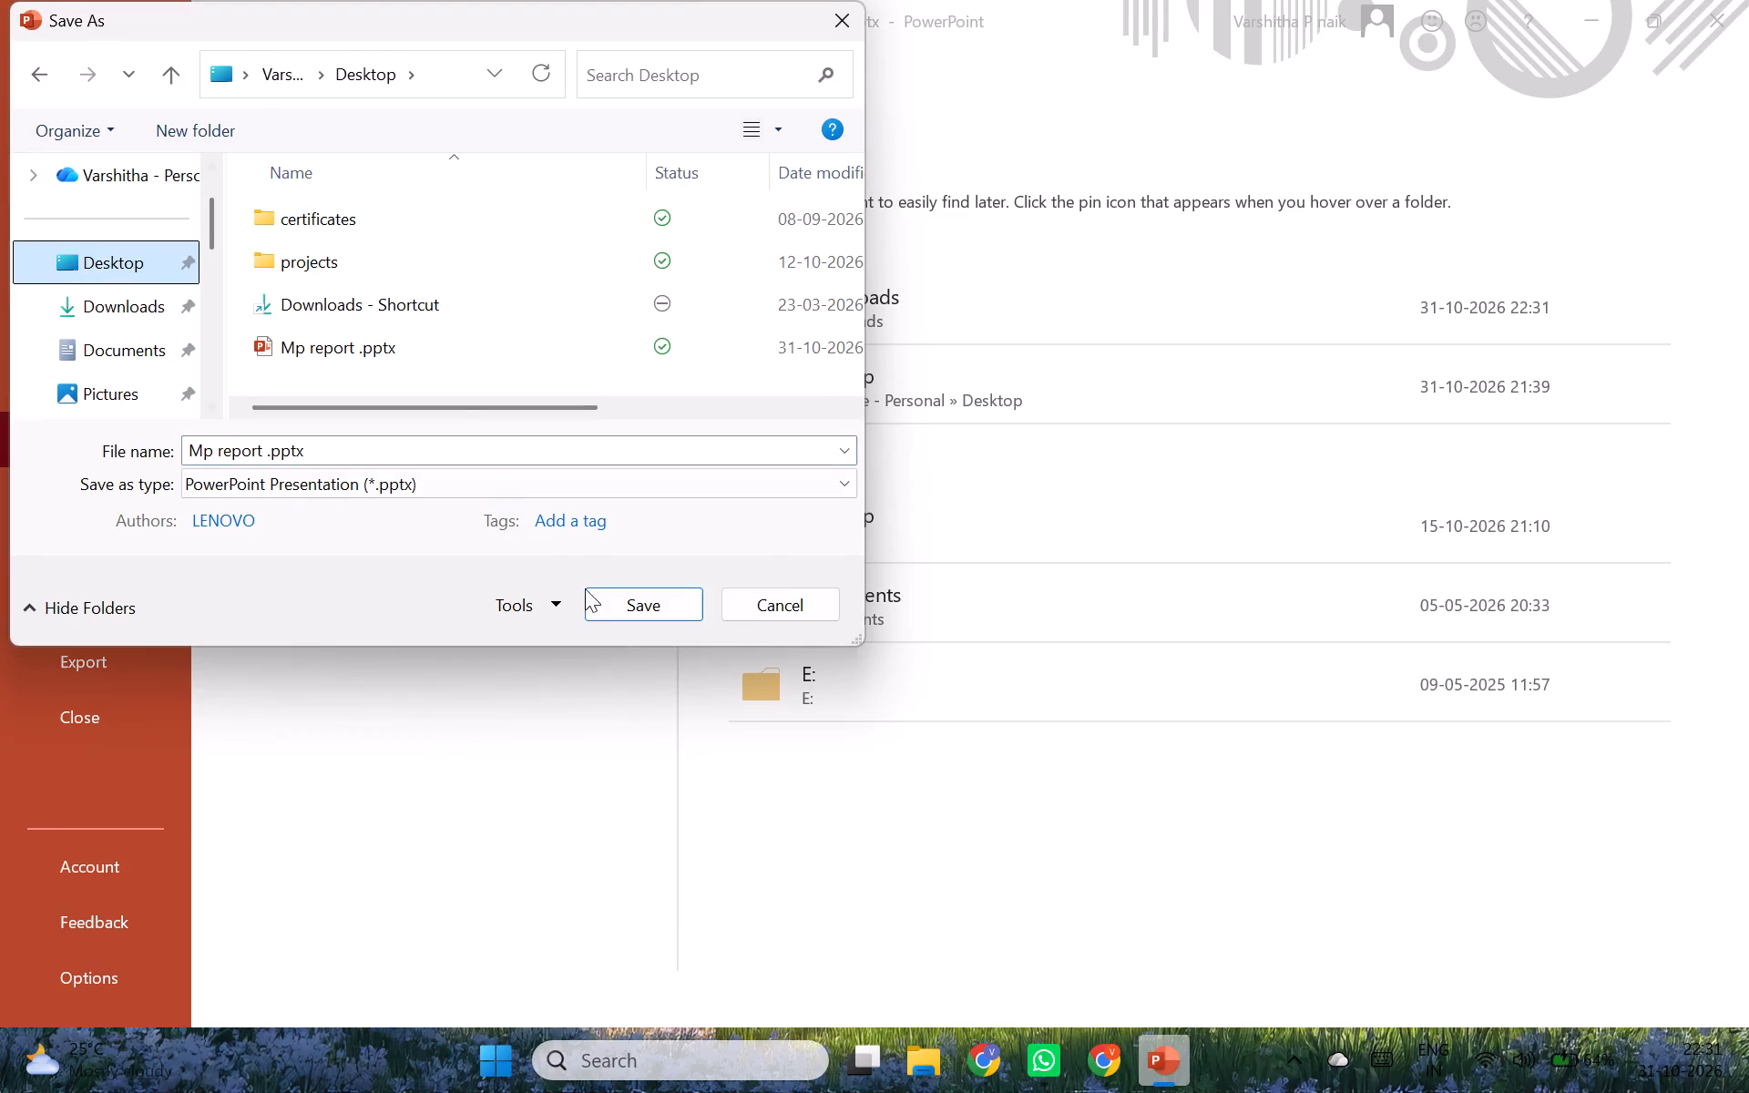
click(623, 607)
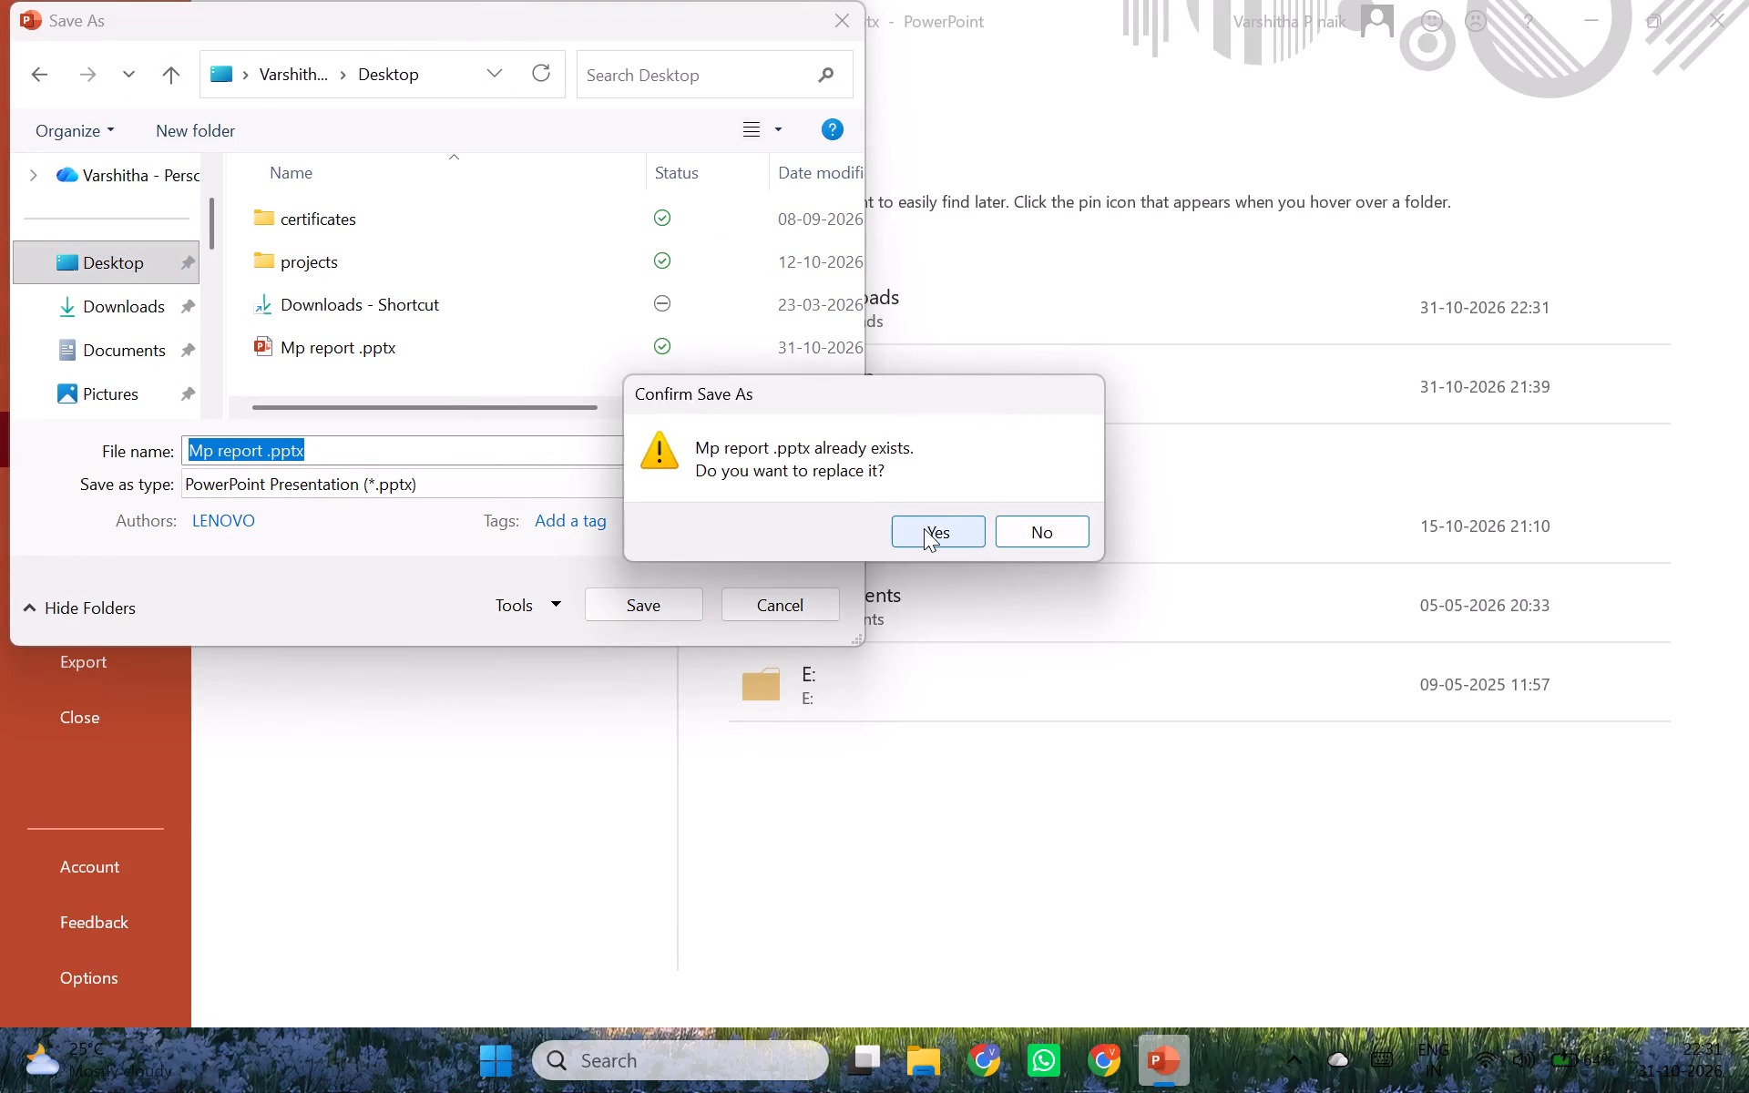
click(924, 528)
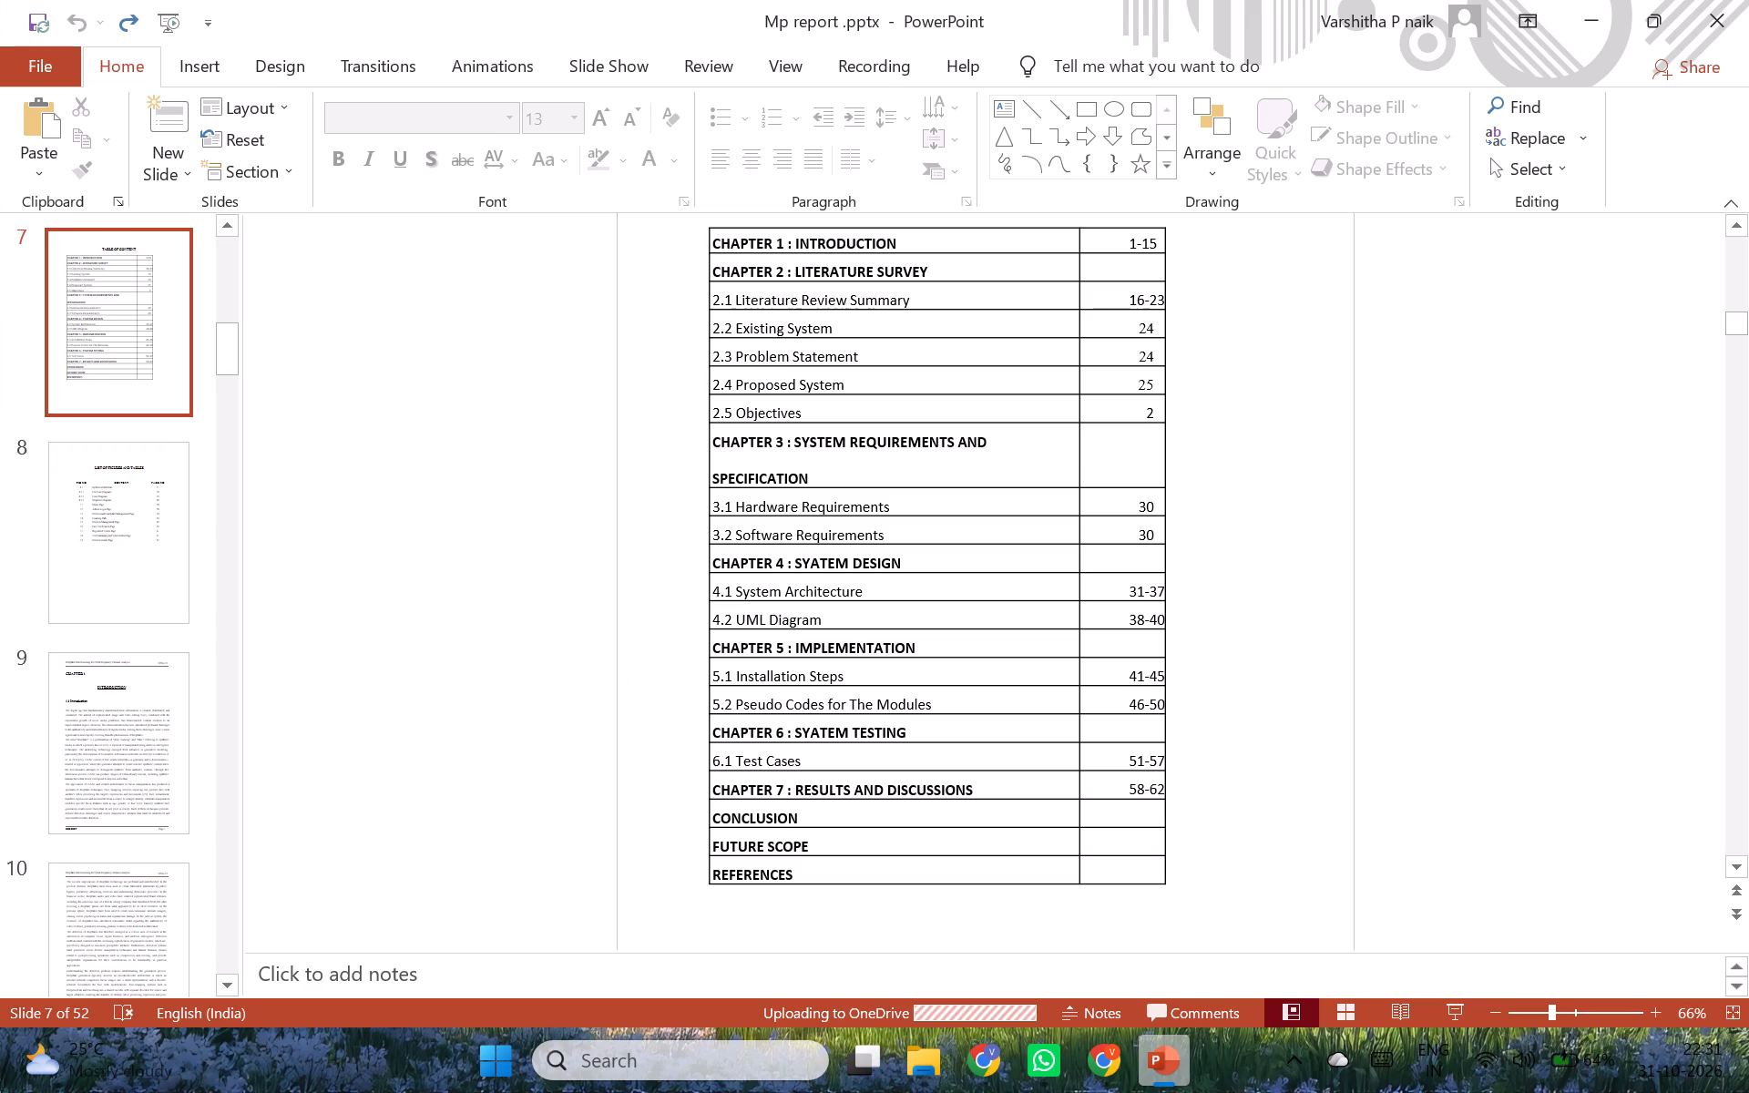
click(1735, 22)
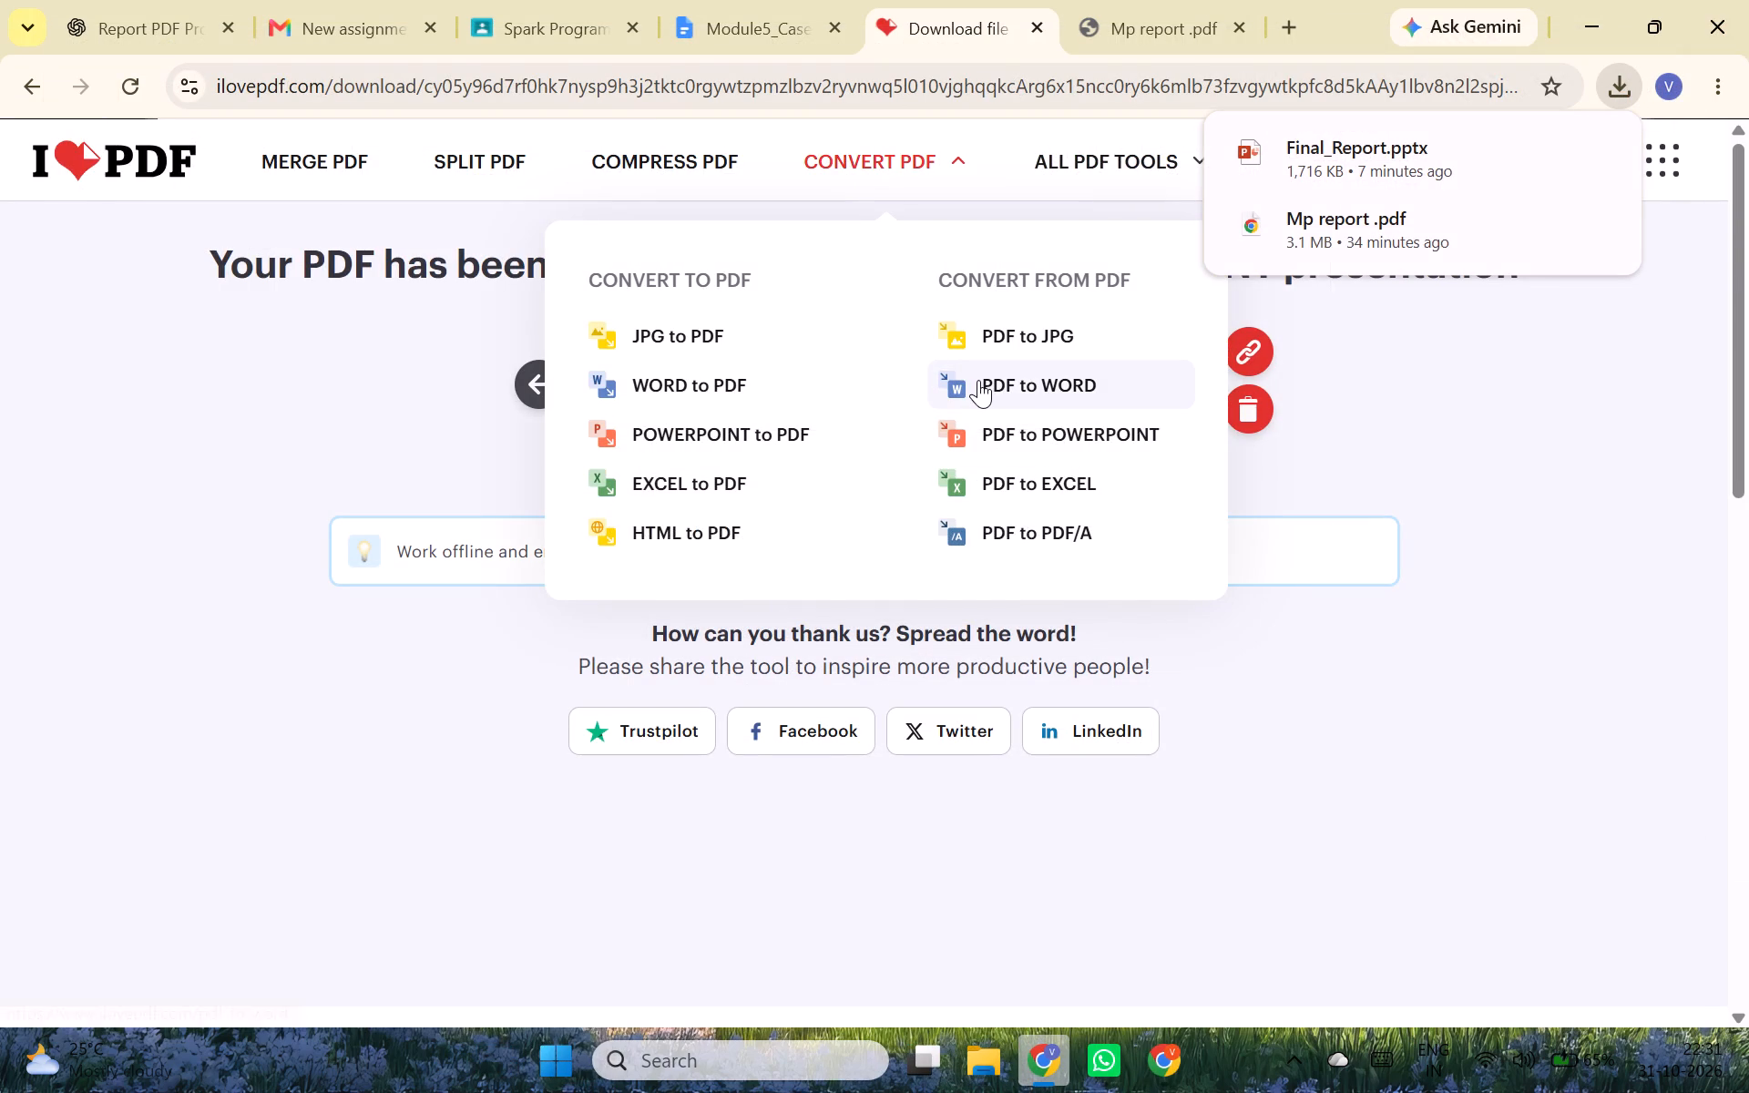
In Chrome, convert the Desktop copy of Mp report .pptx to PDF with iLovePDF's PowerPoint to PDF tool.
click(730, 444)
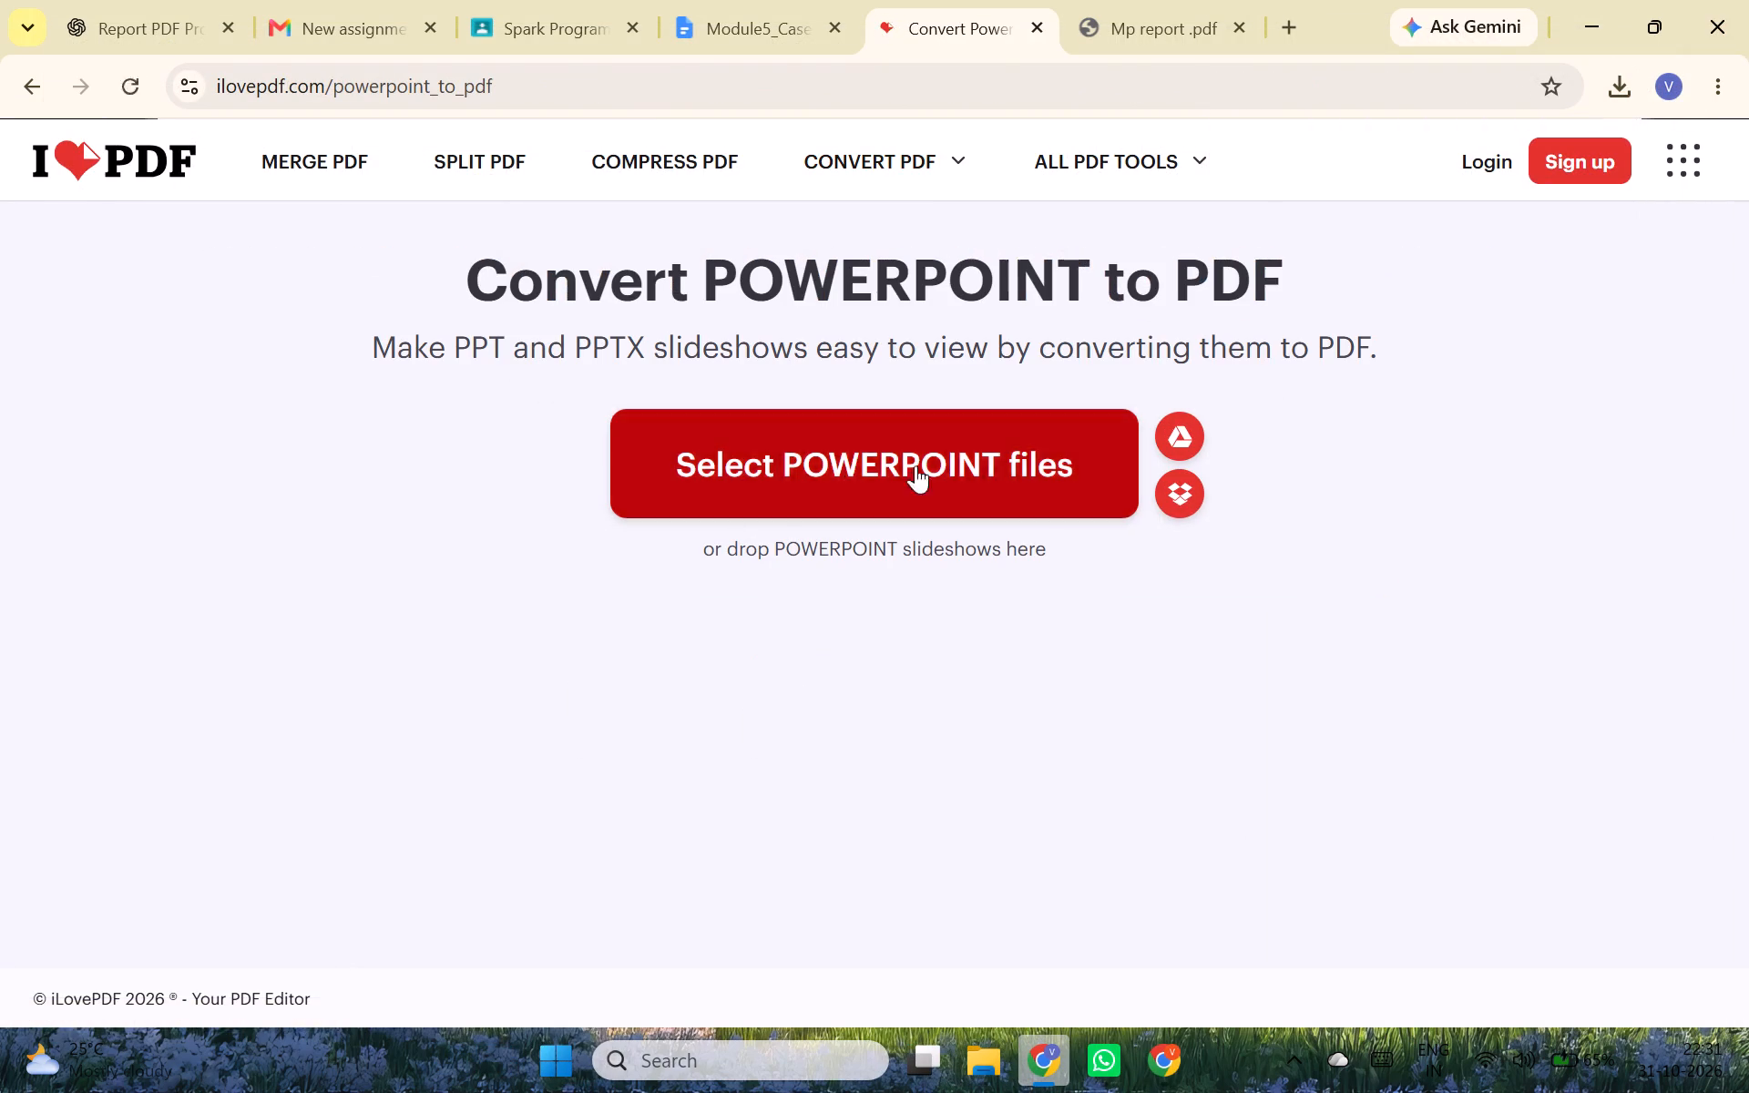
click(913, 460)
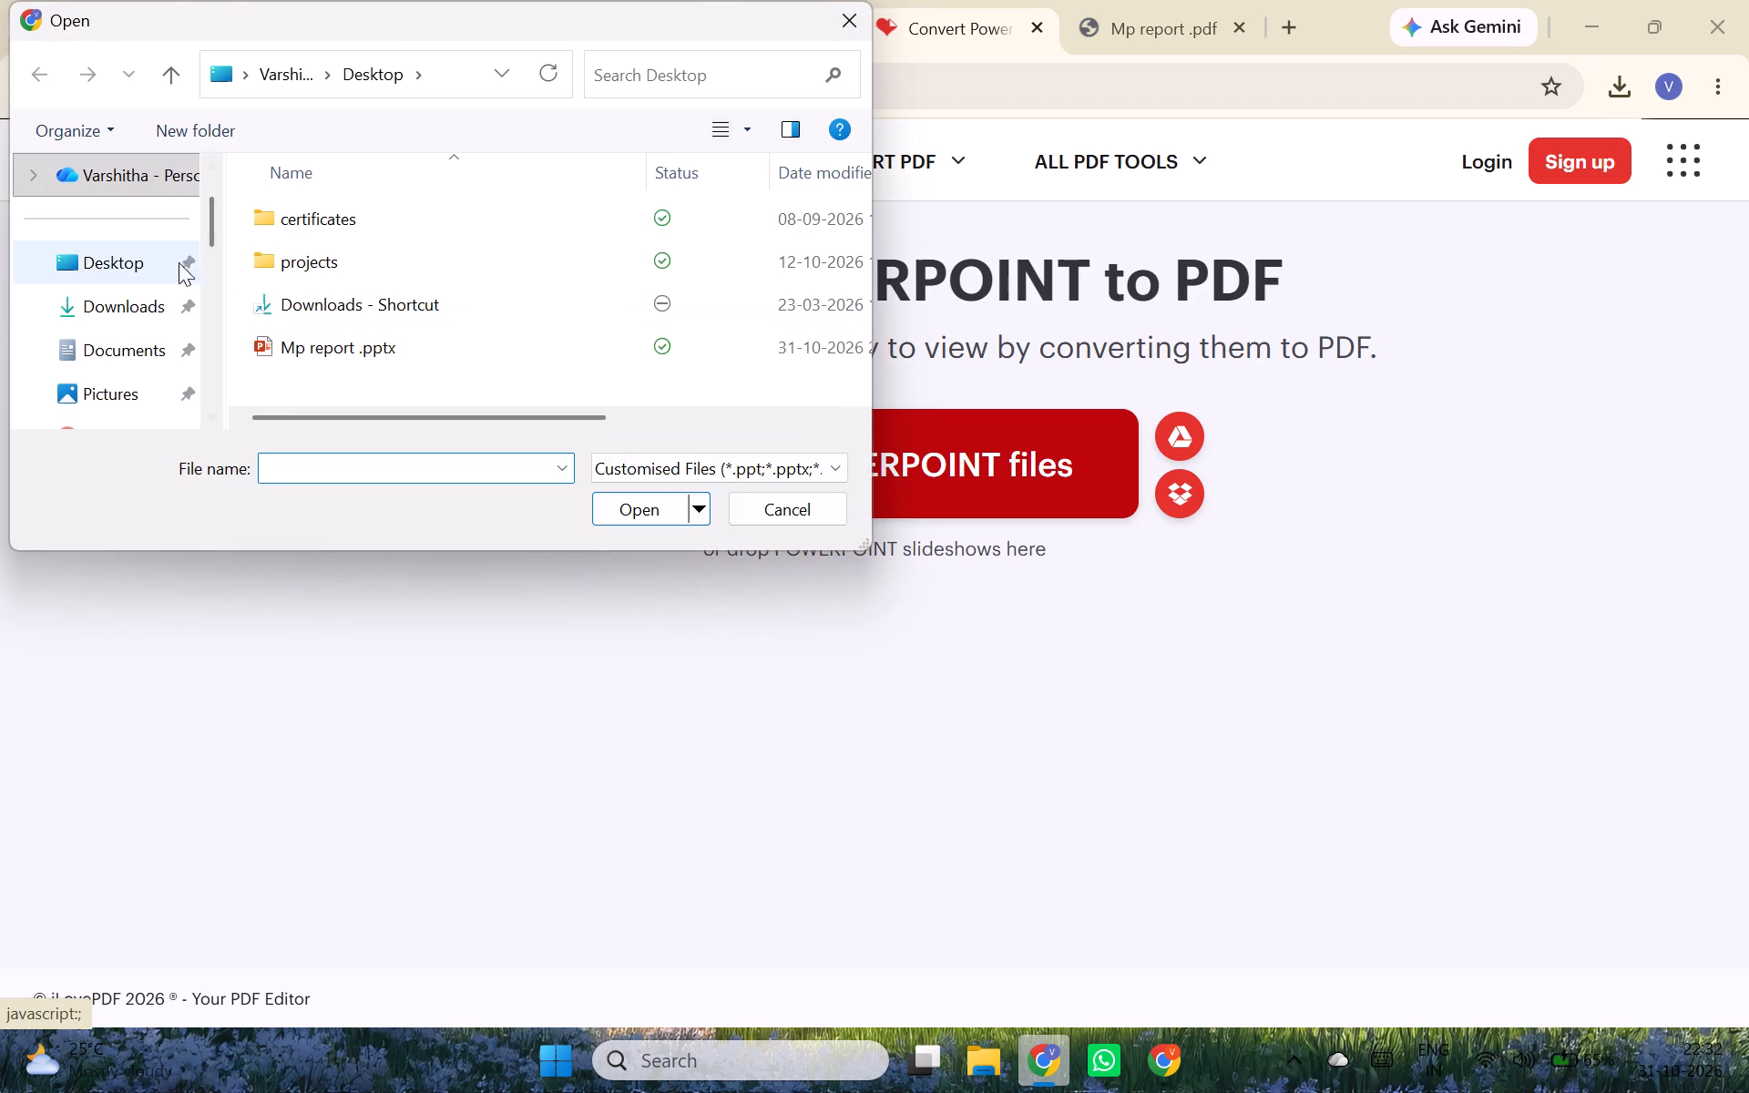
click(148, 262)
click(299, 341)
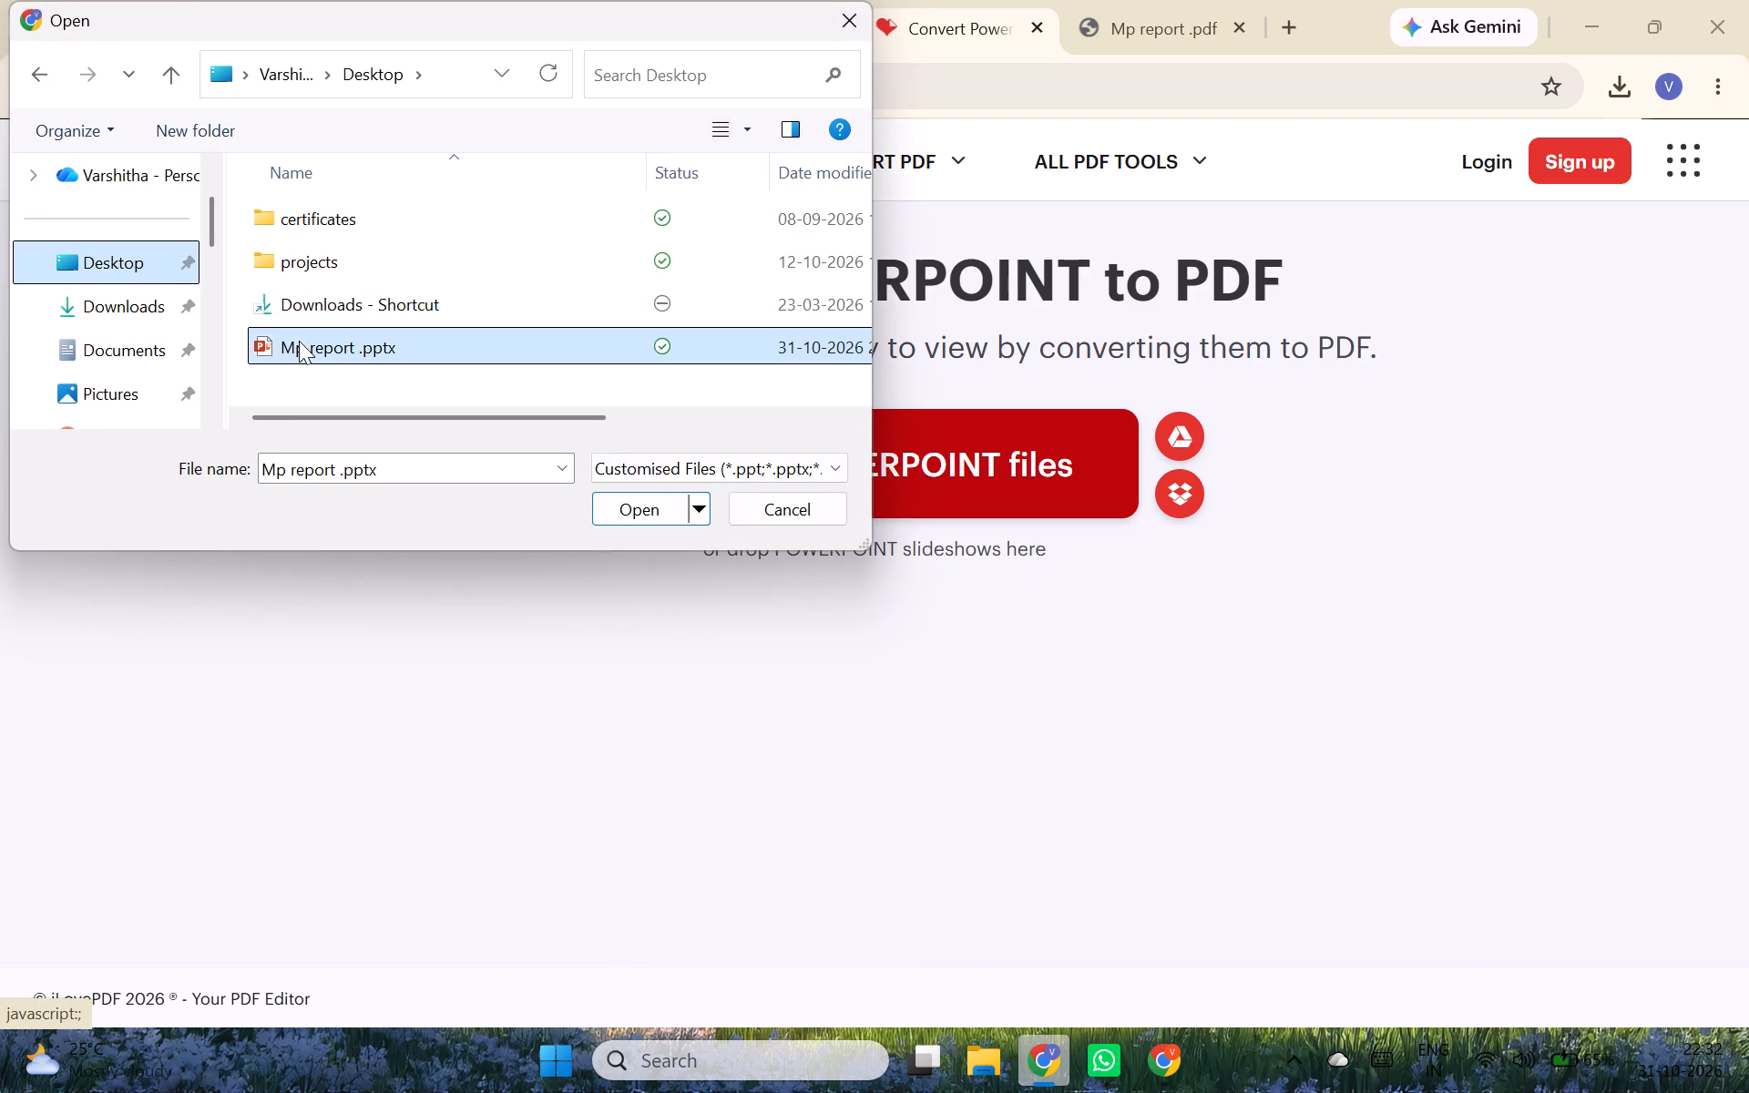
click(623, 509)
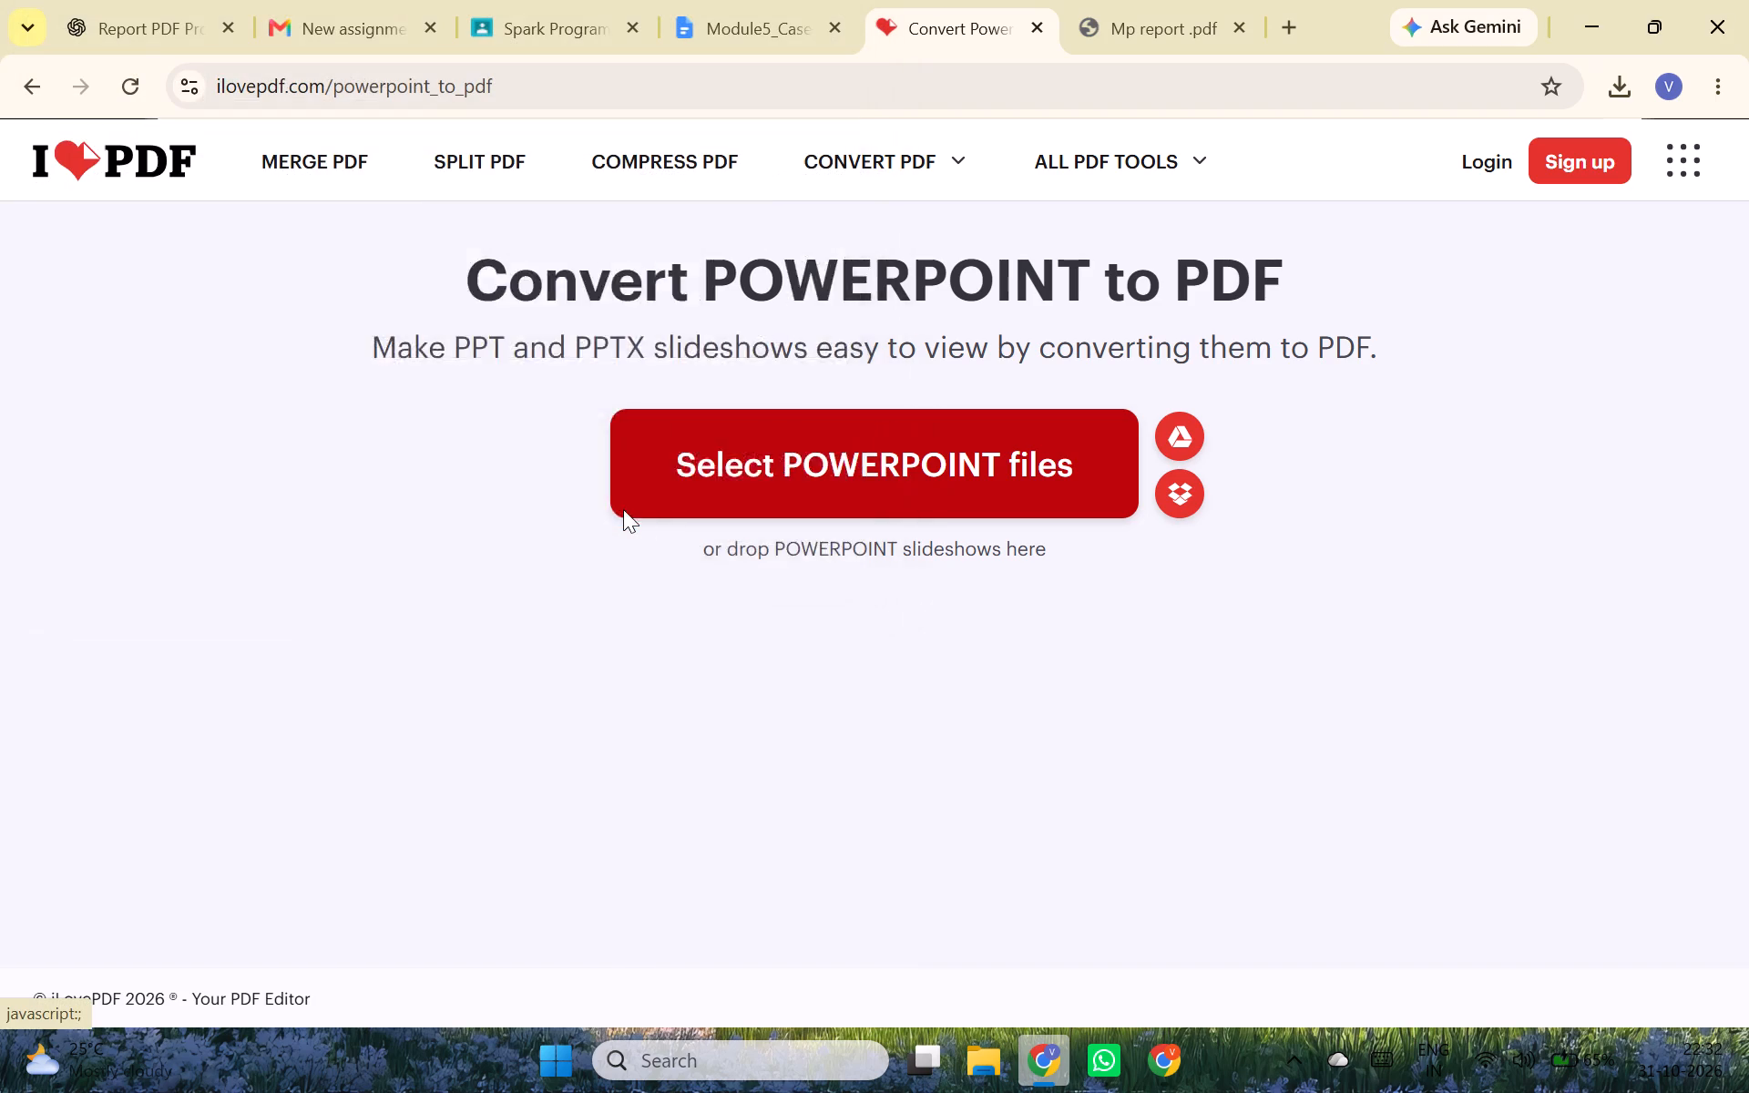
click(1439, 951)
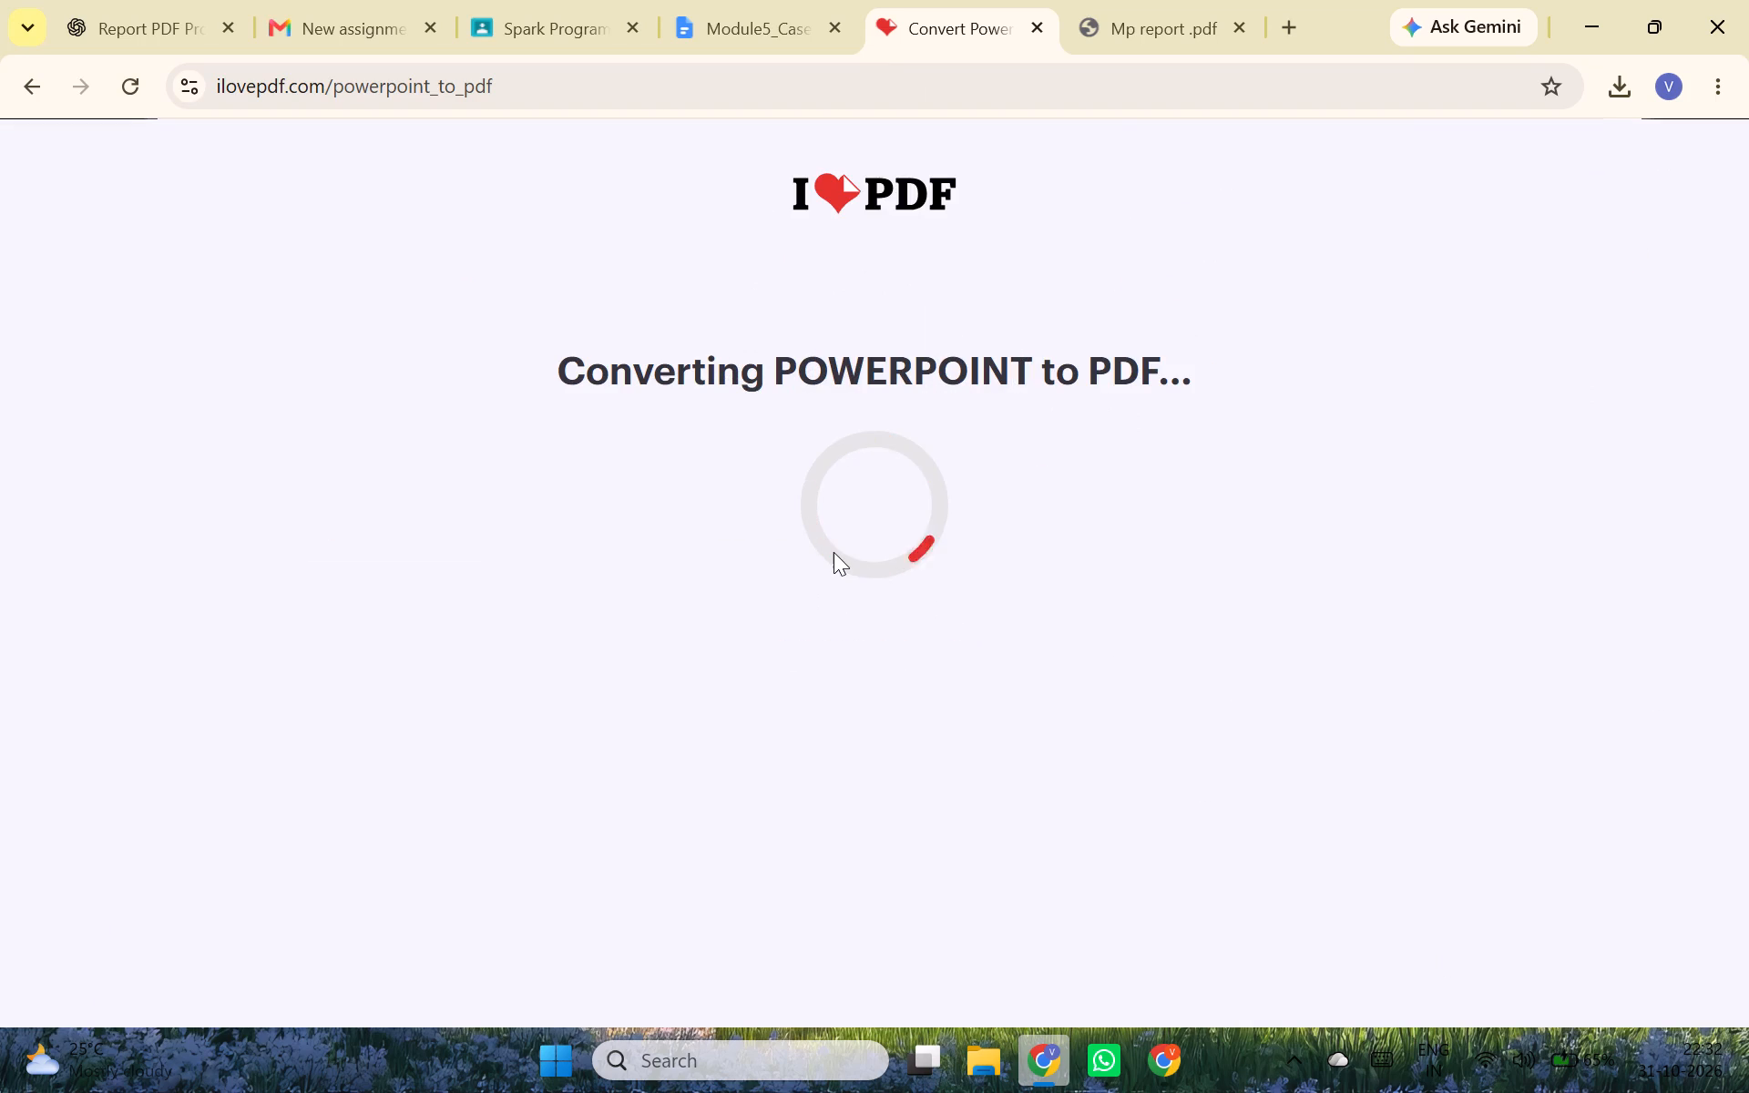
In File Explorer, delete the old Mp report .pdf and Mp report .pptx from the Downloads folder, and return to Chrome.
click(978, 1072)
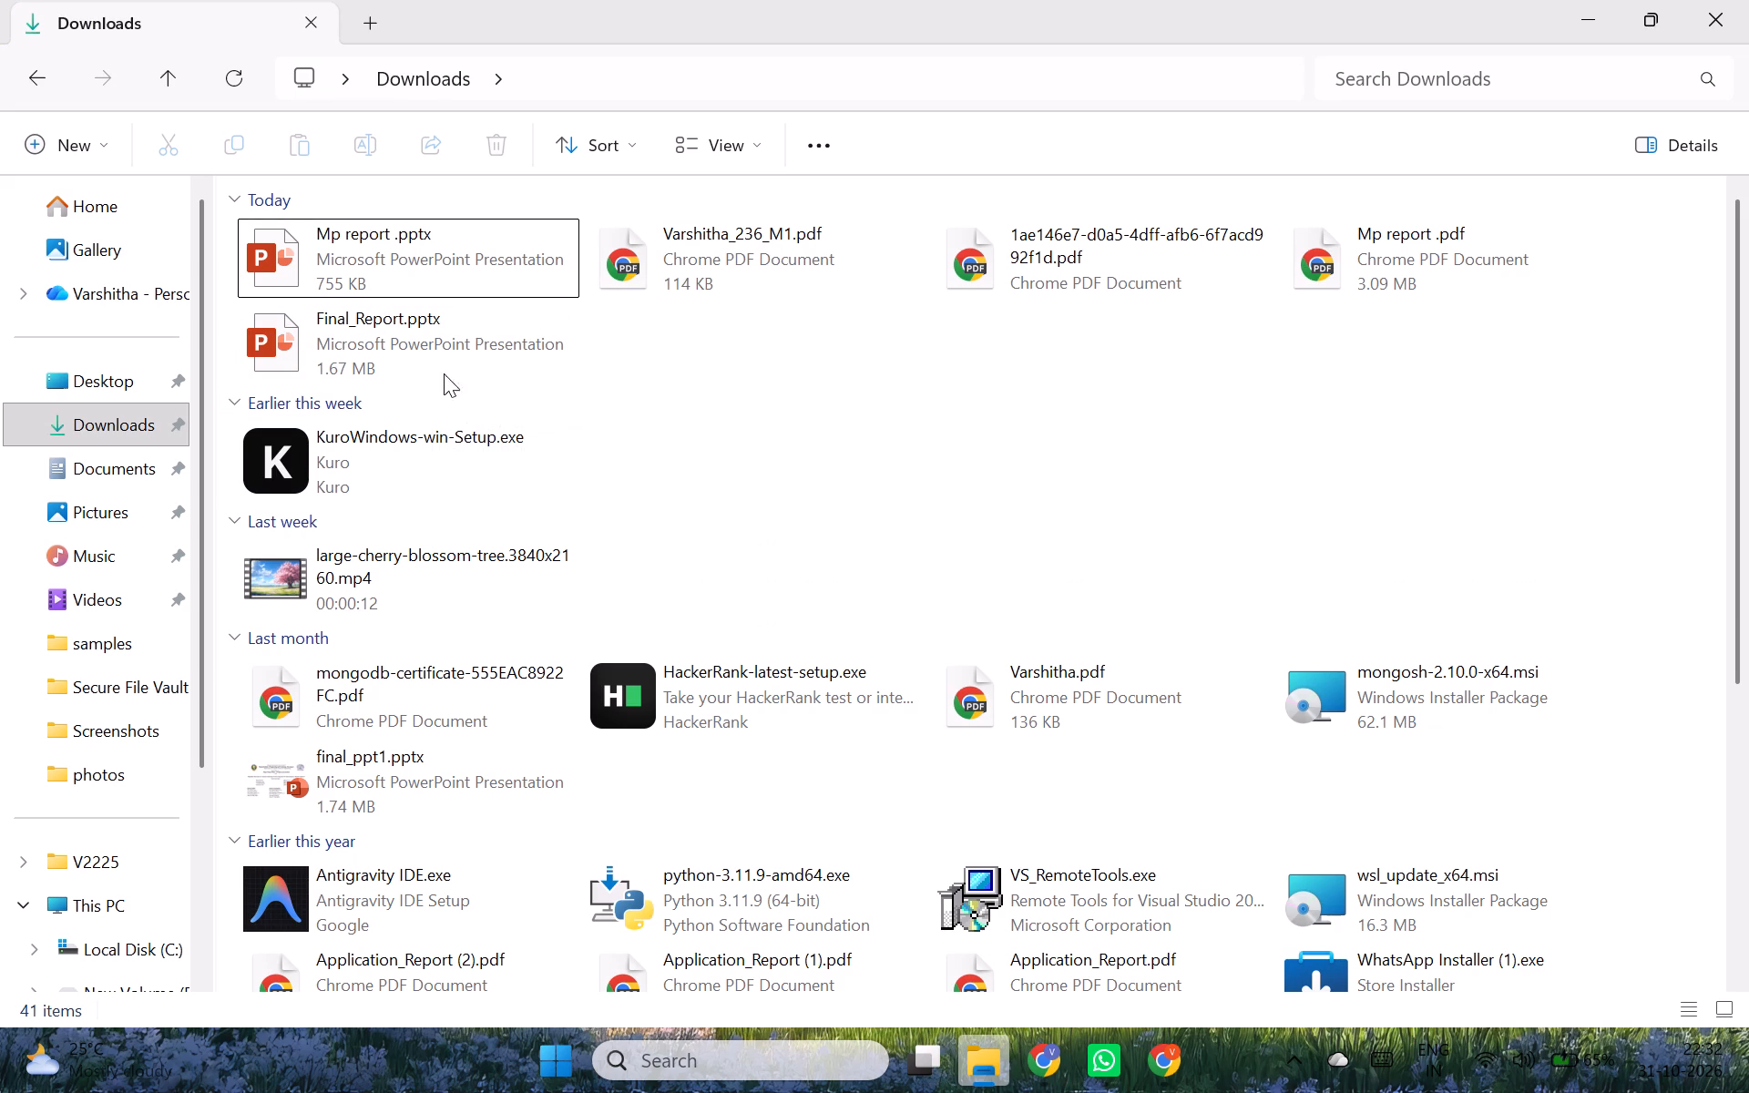
click(1354, 273)
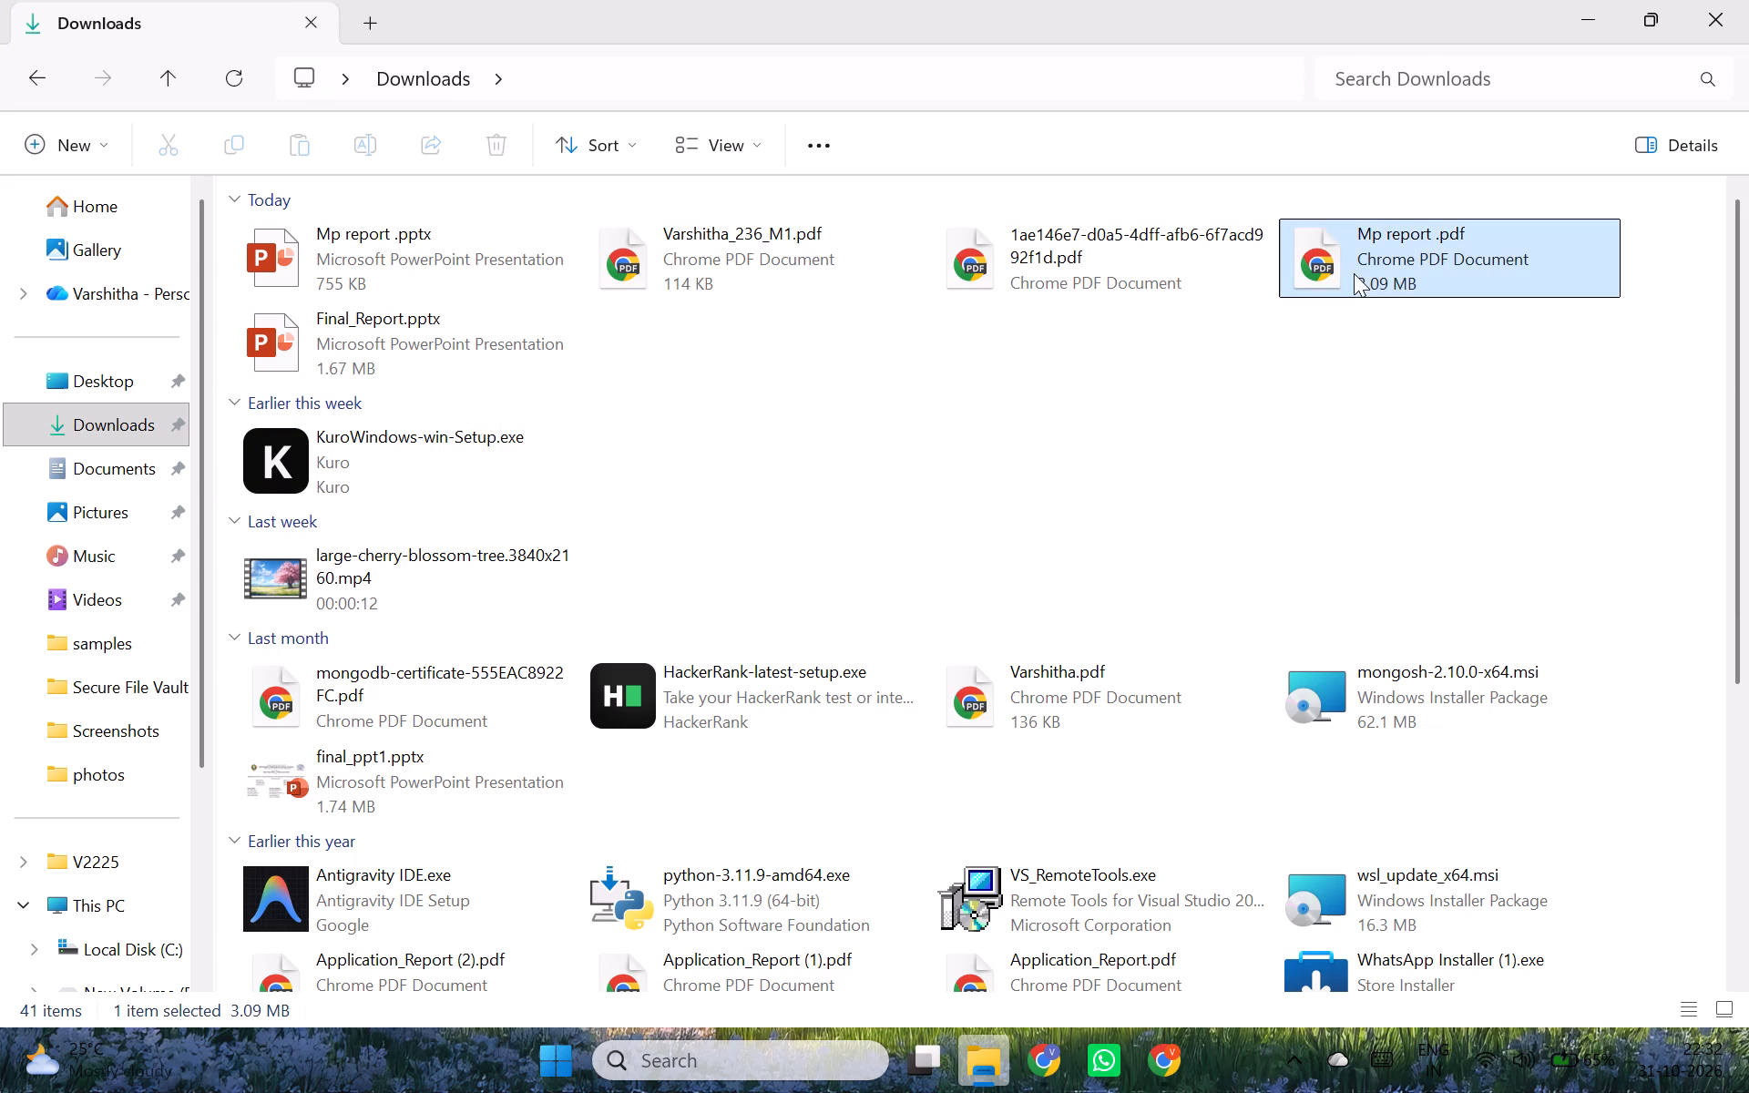
click(488, 136)
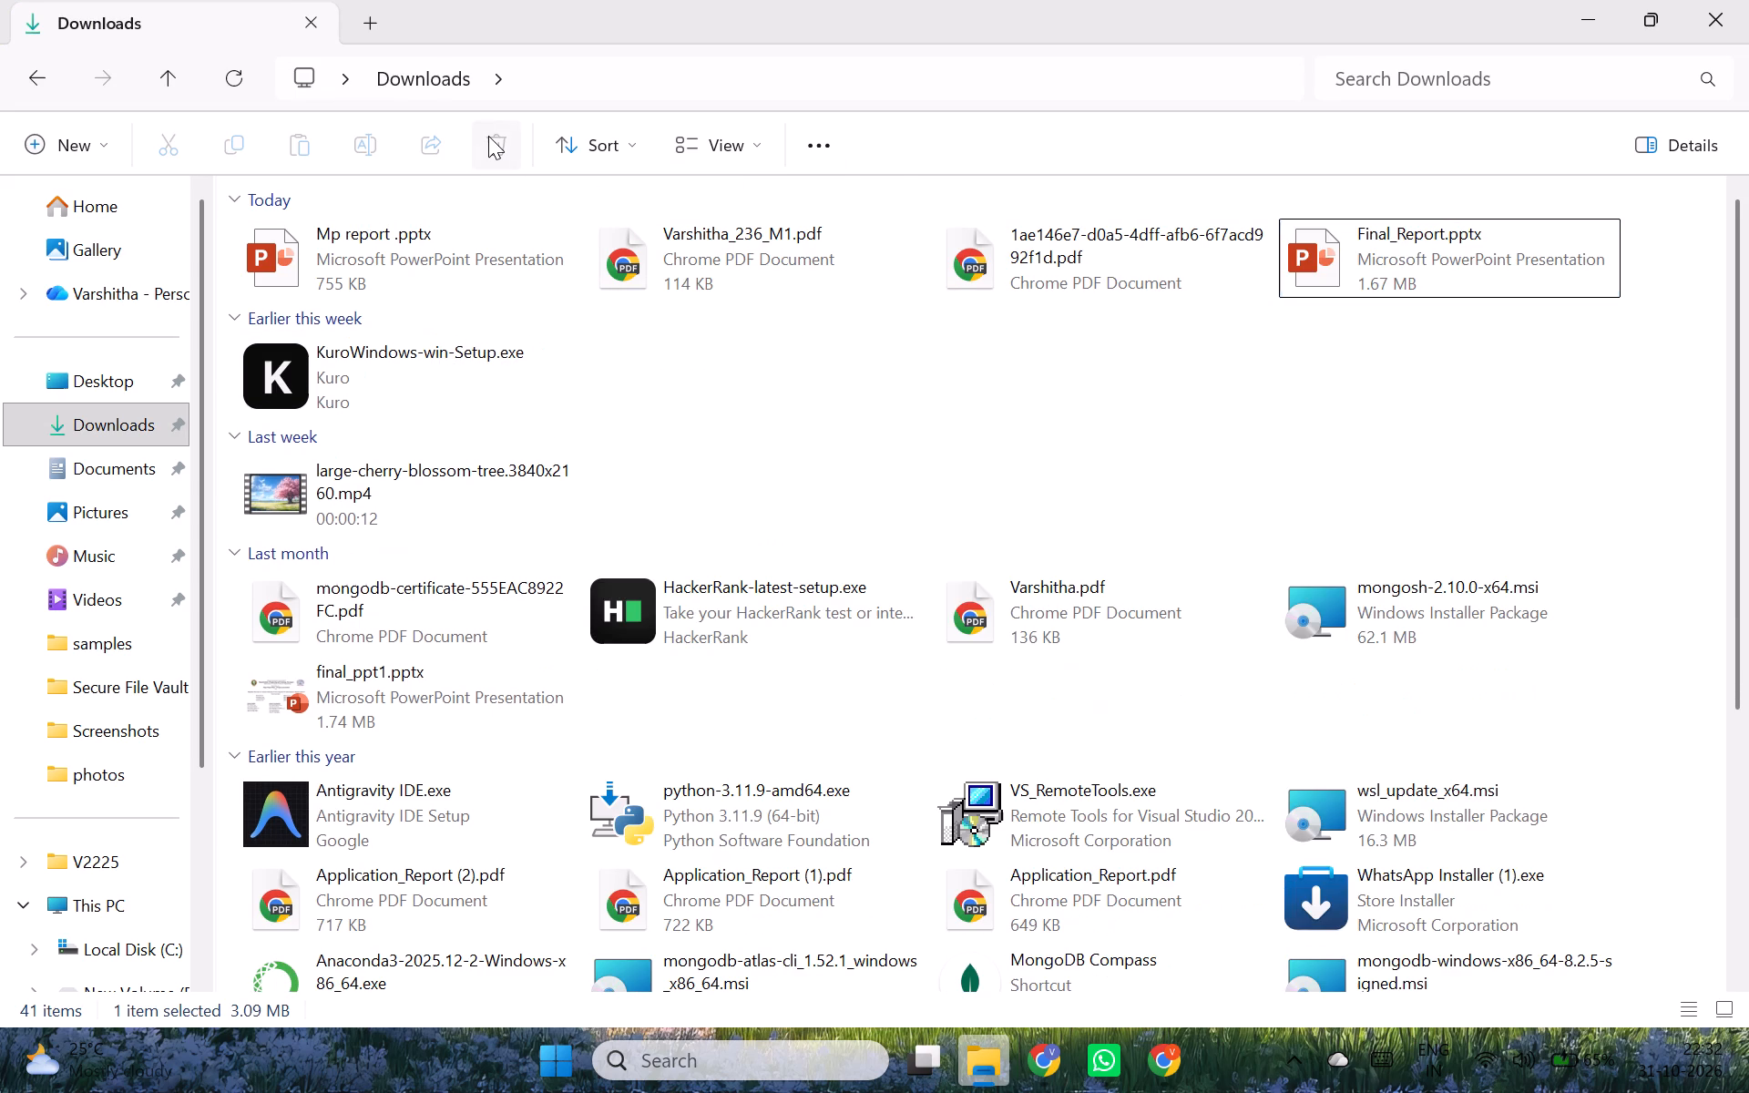
drag(430, 260, 492, 138)
click(492, 138)
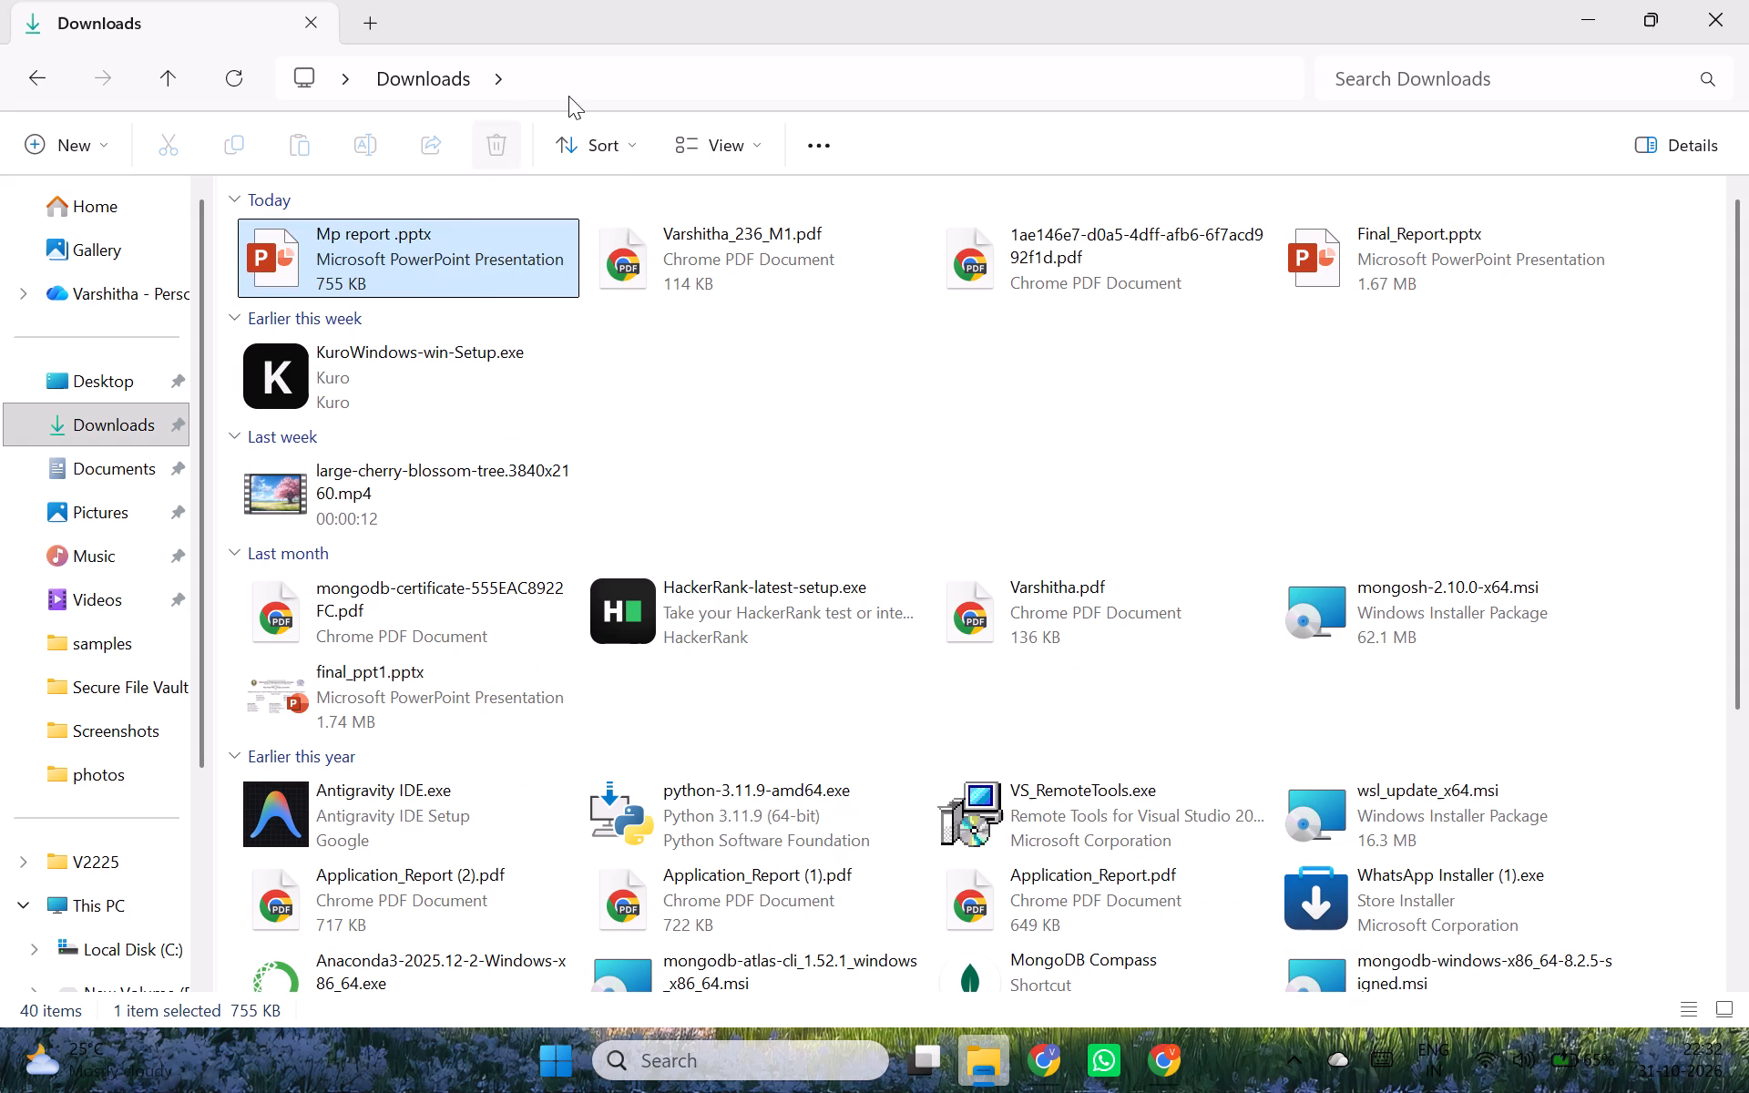
click(1589, 3)
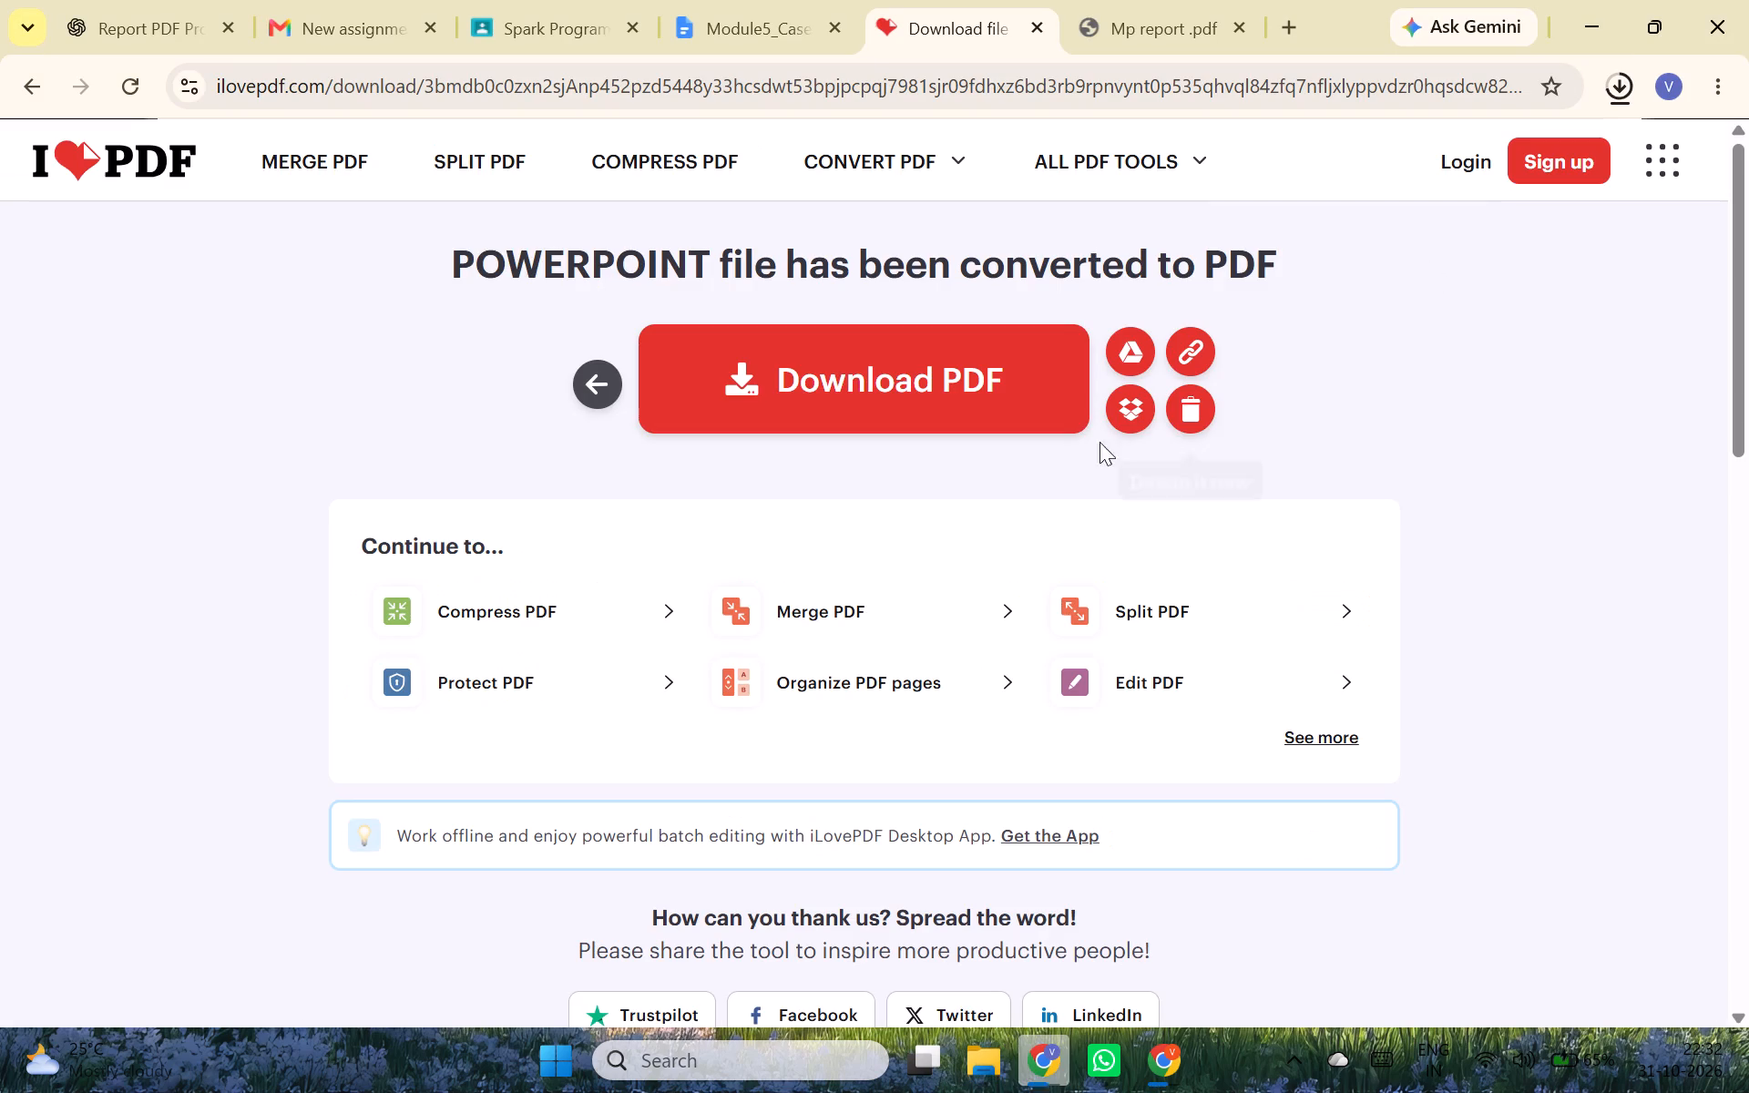
Download the converted Mp report .pdf from iLovePDF.
click(953, 362)
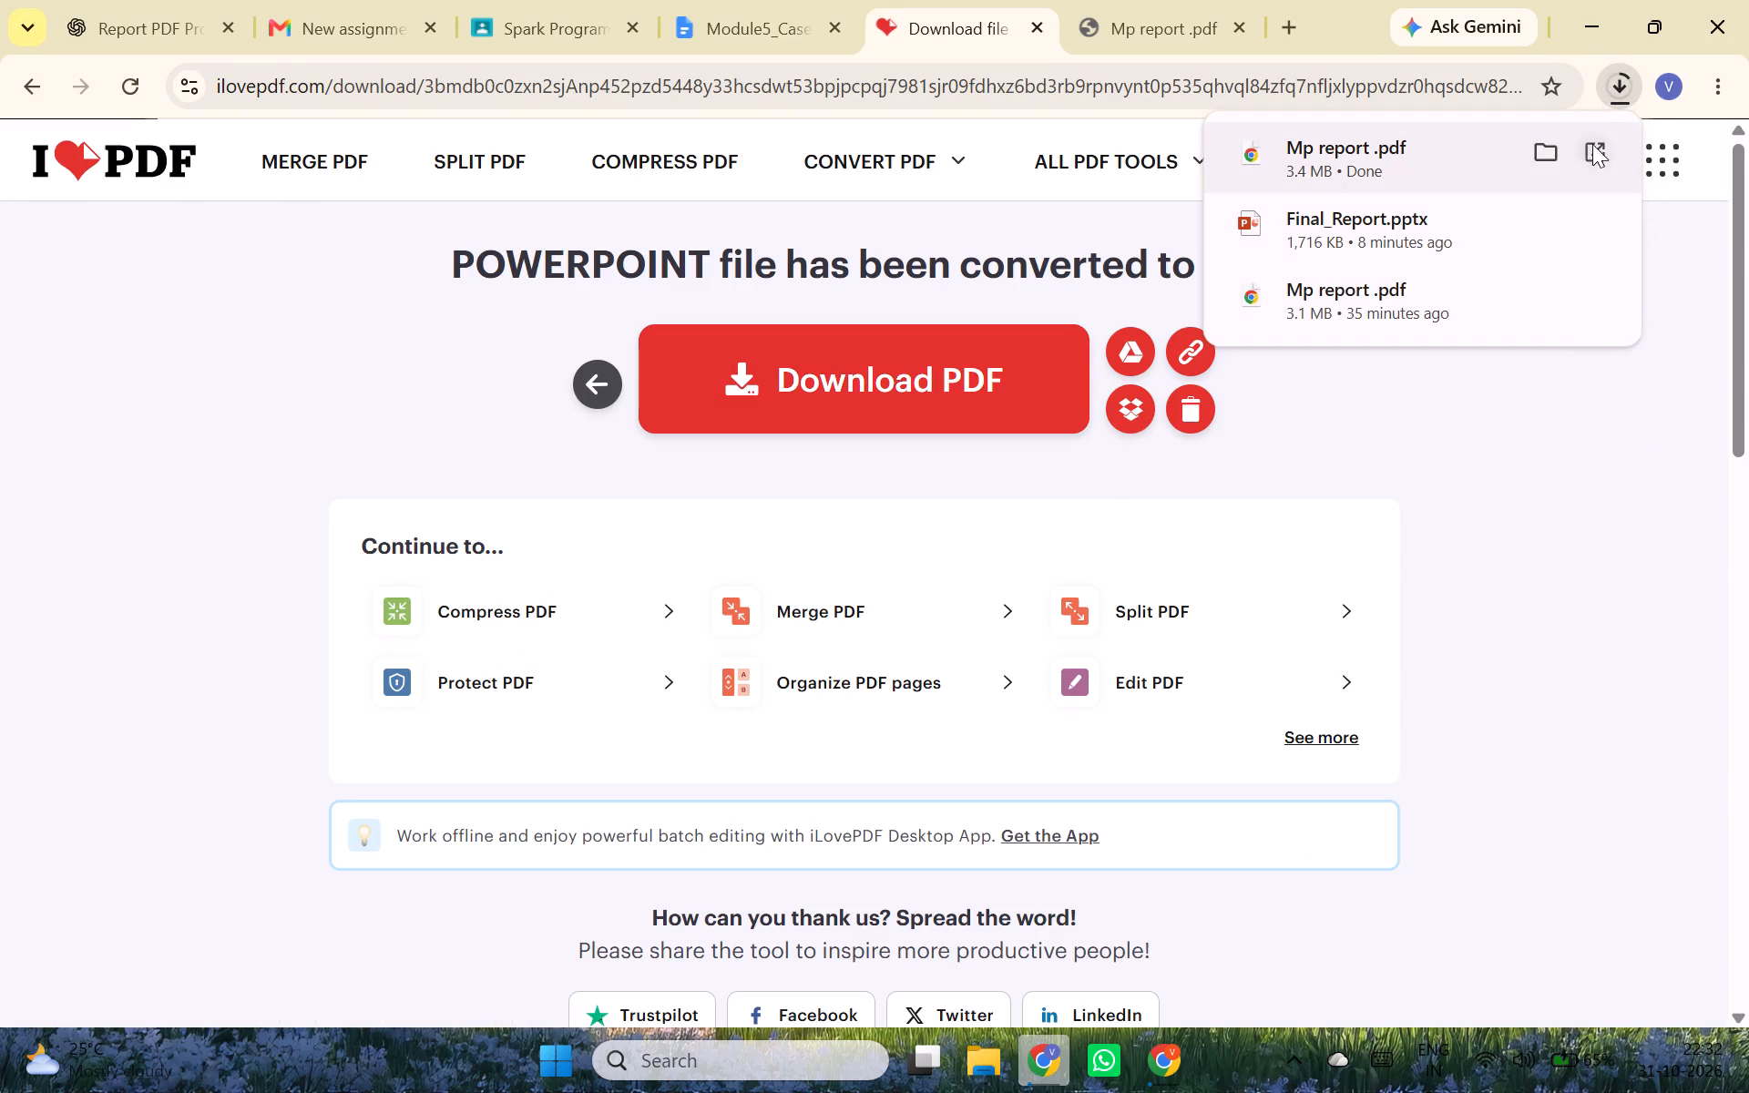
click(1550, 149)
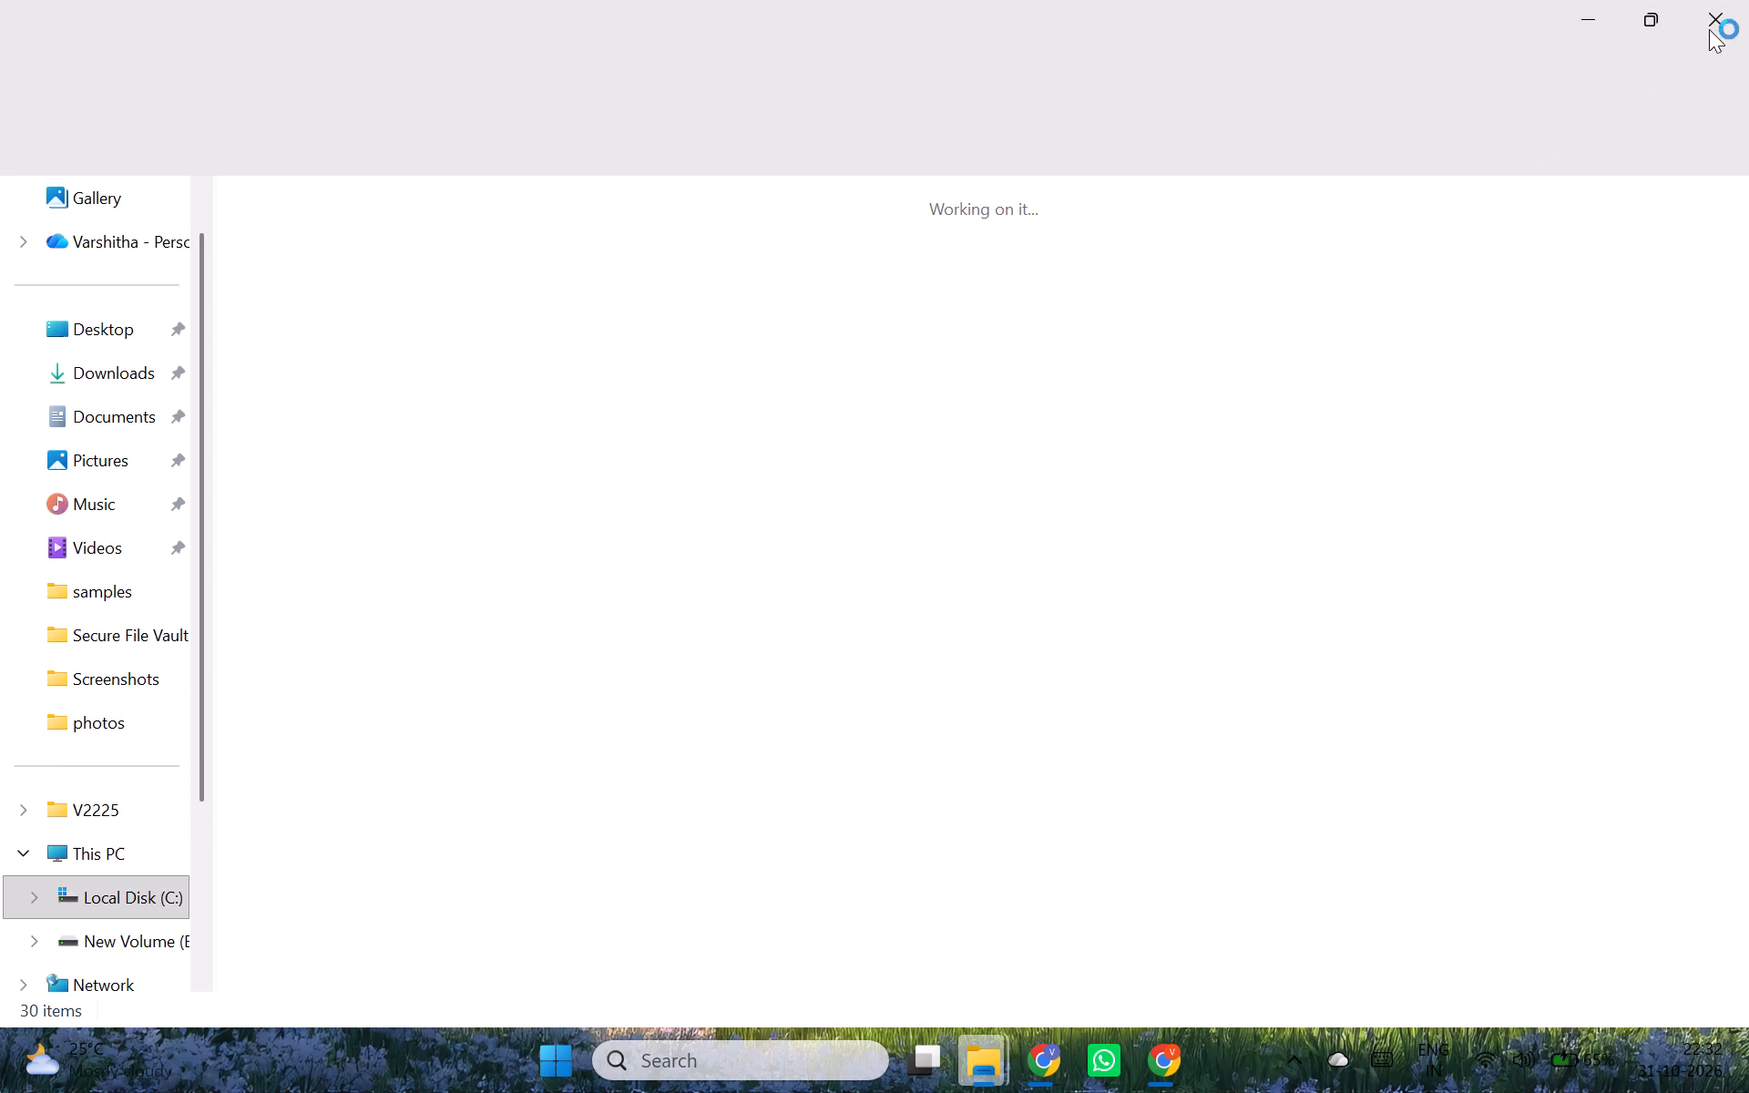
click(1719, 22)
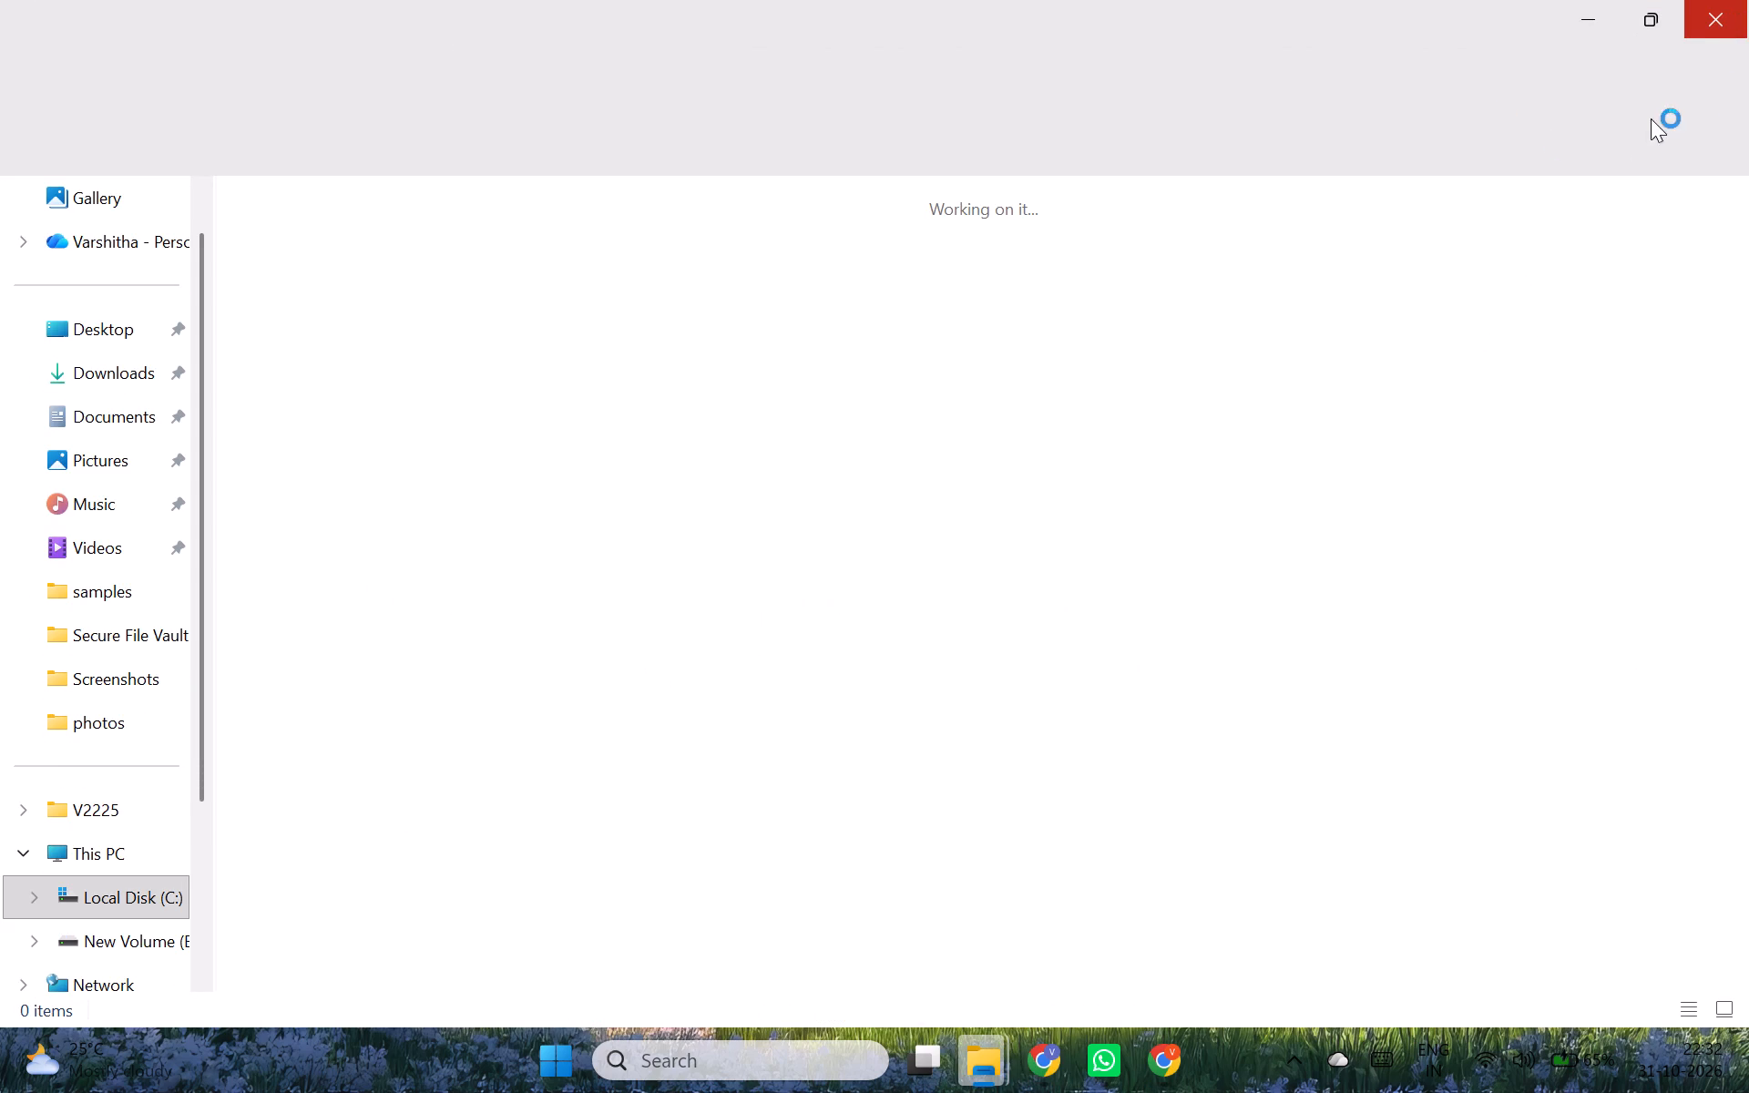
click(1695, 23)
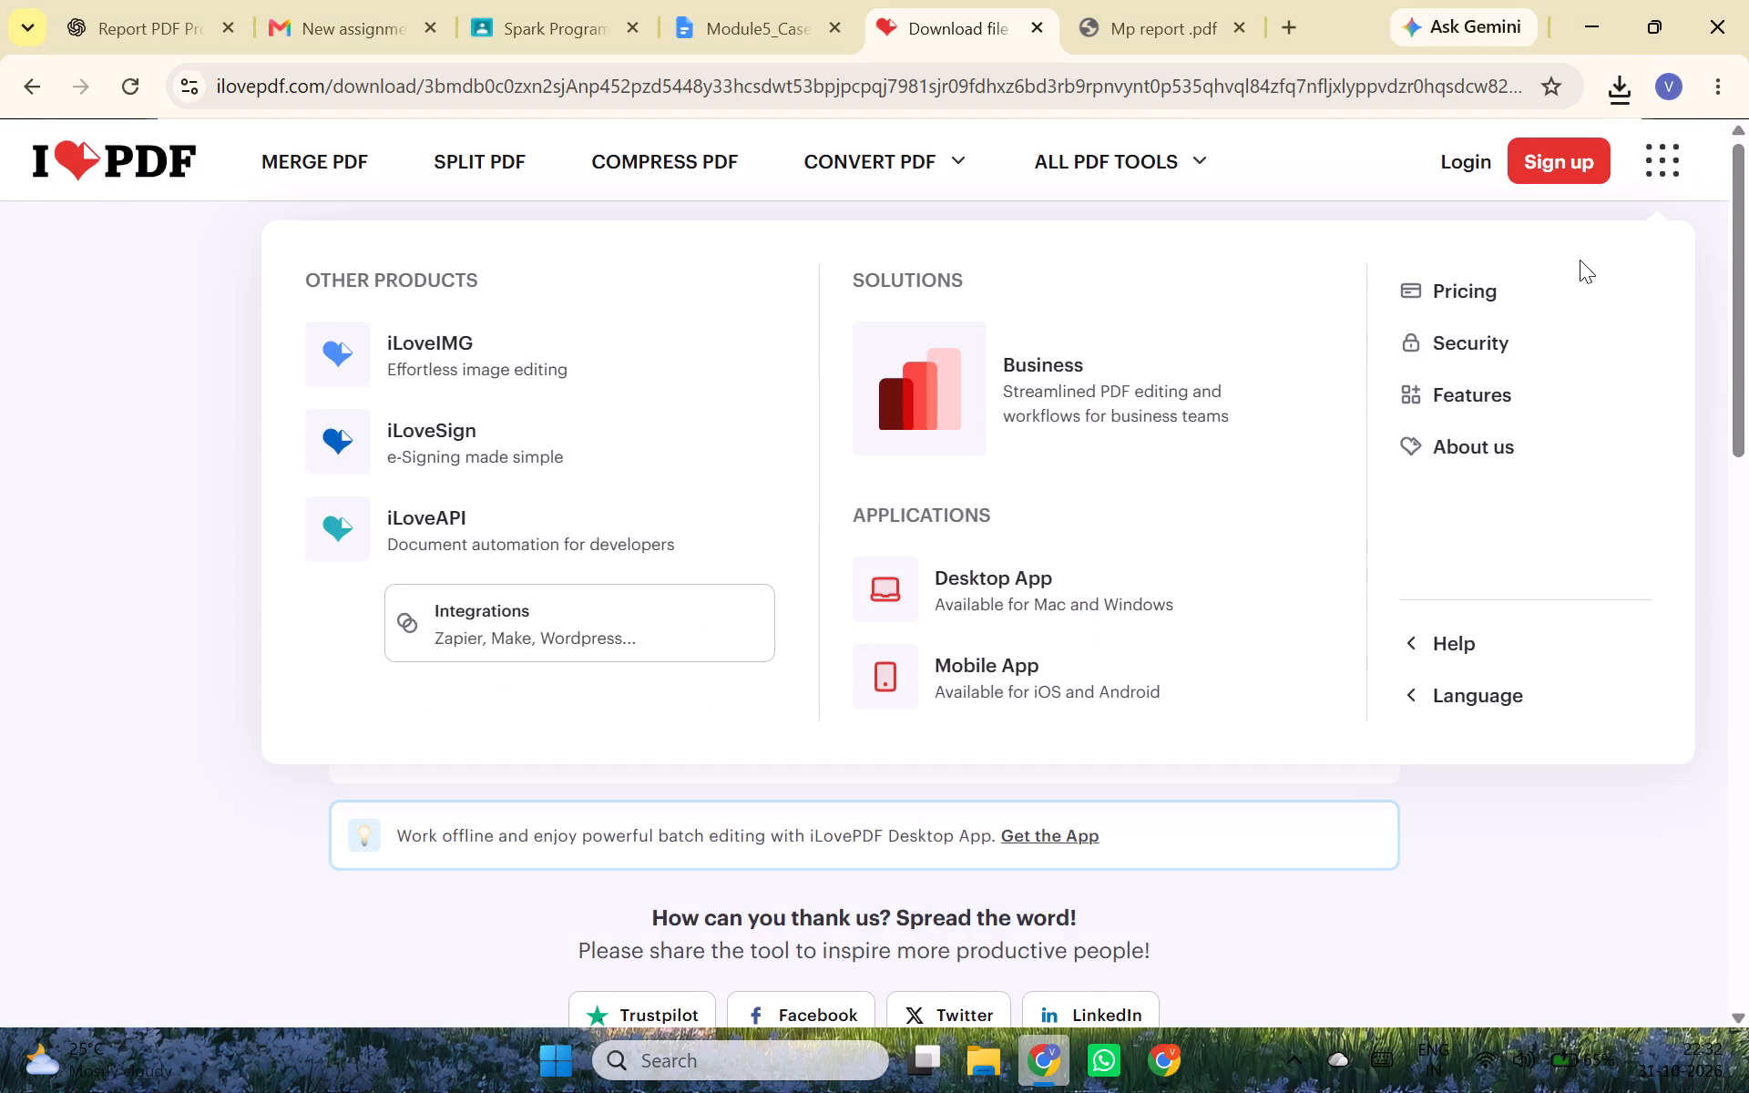
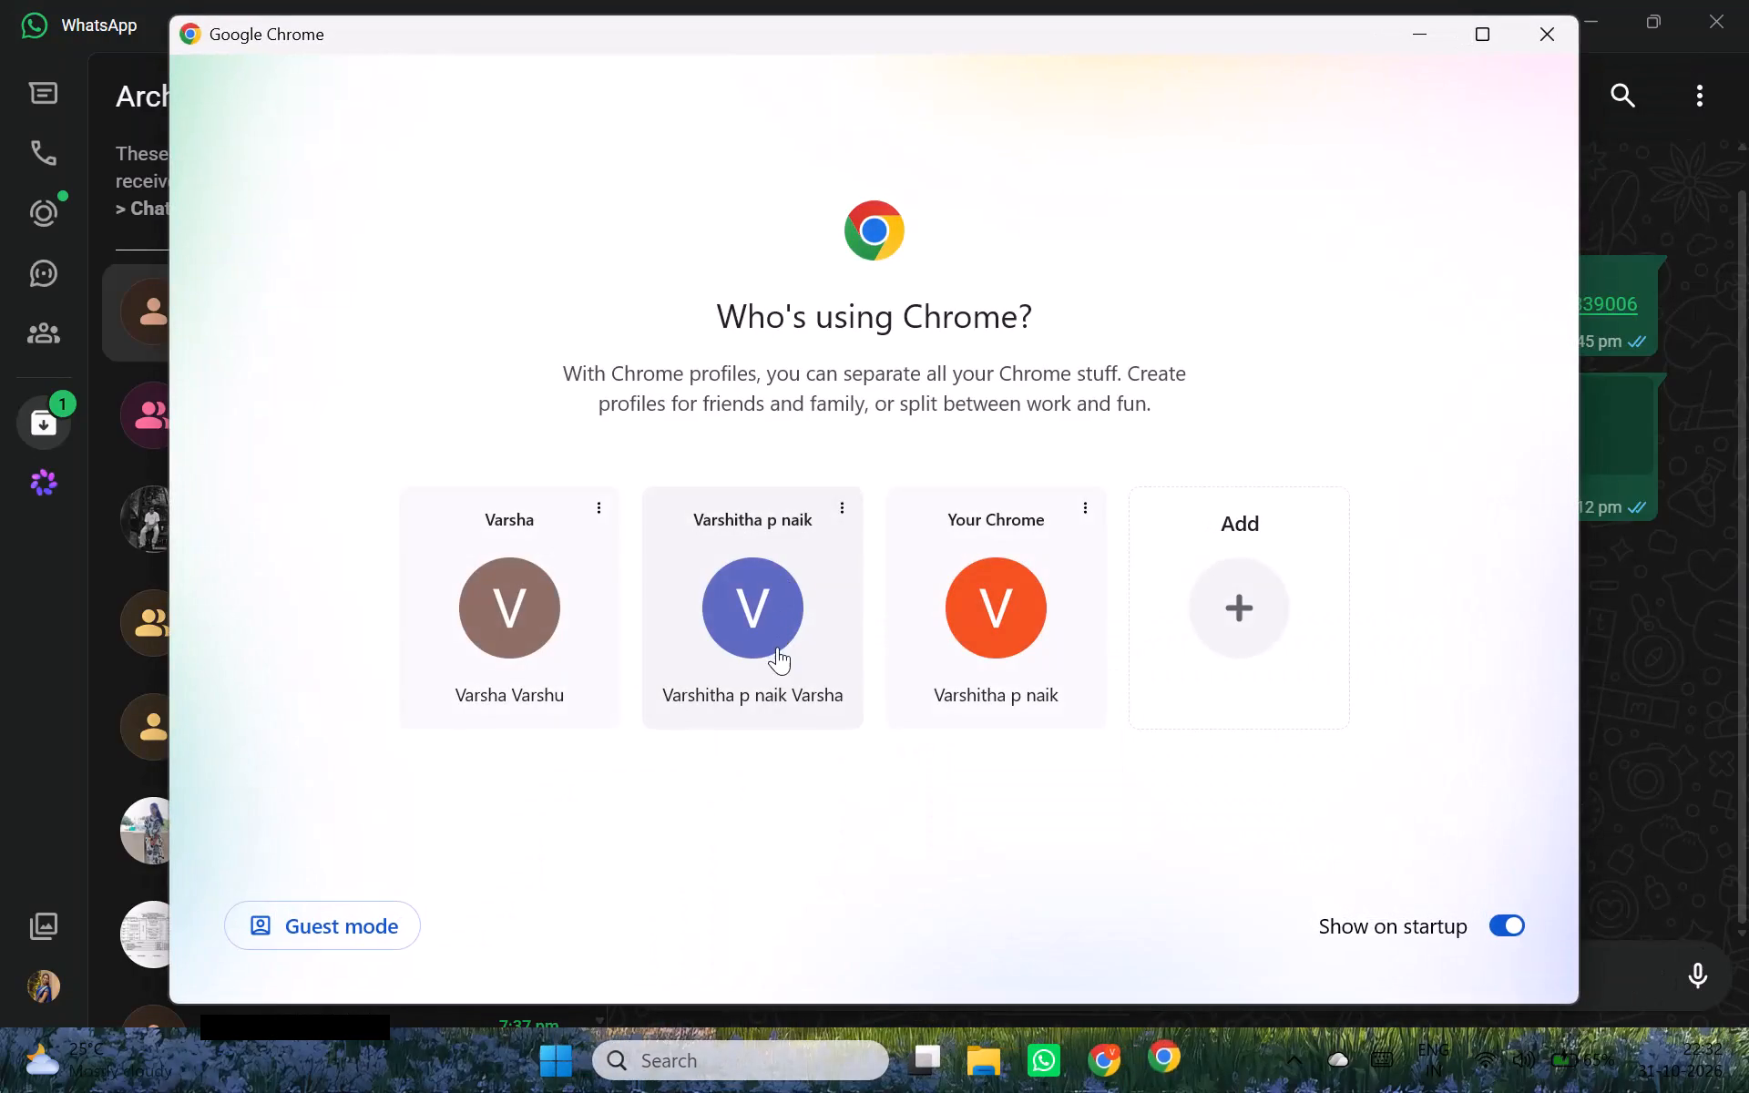
In Chrome, search for "i love pdf" and open the iLovePDF website.
click(773, 648)
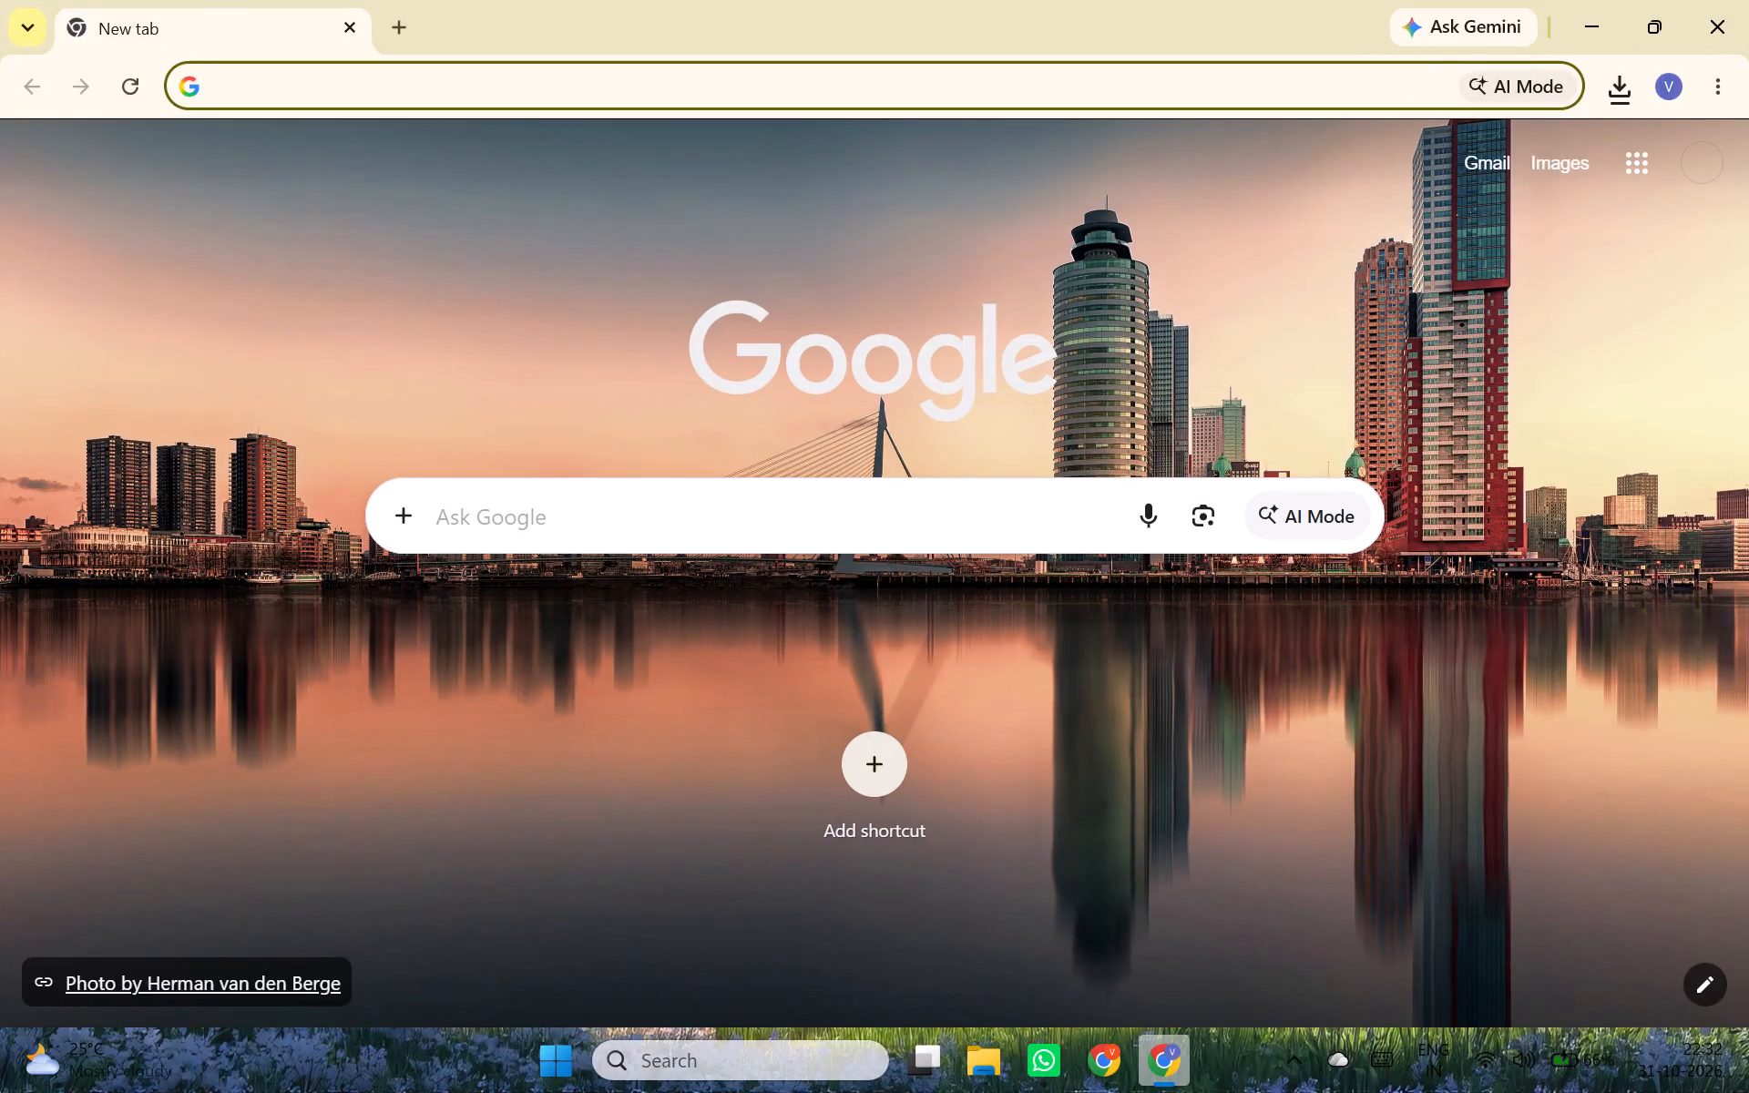
click(527, 525)
text(i lo)
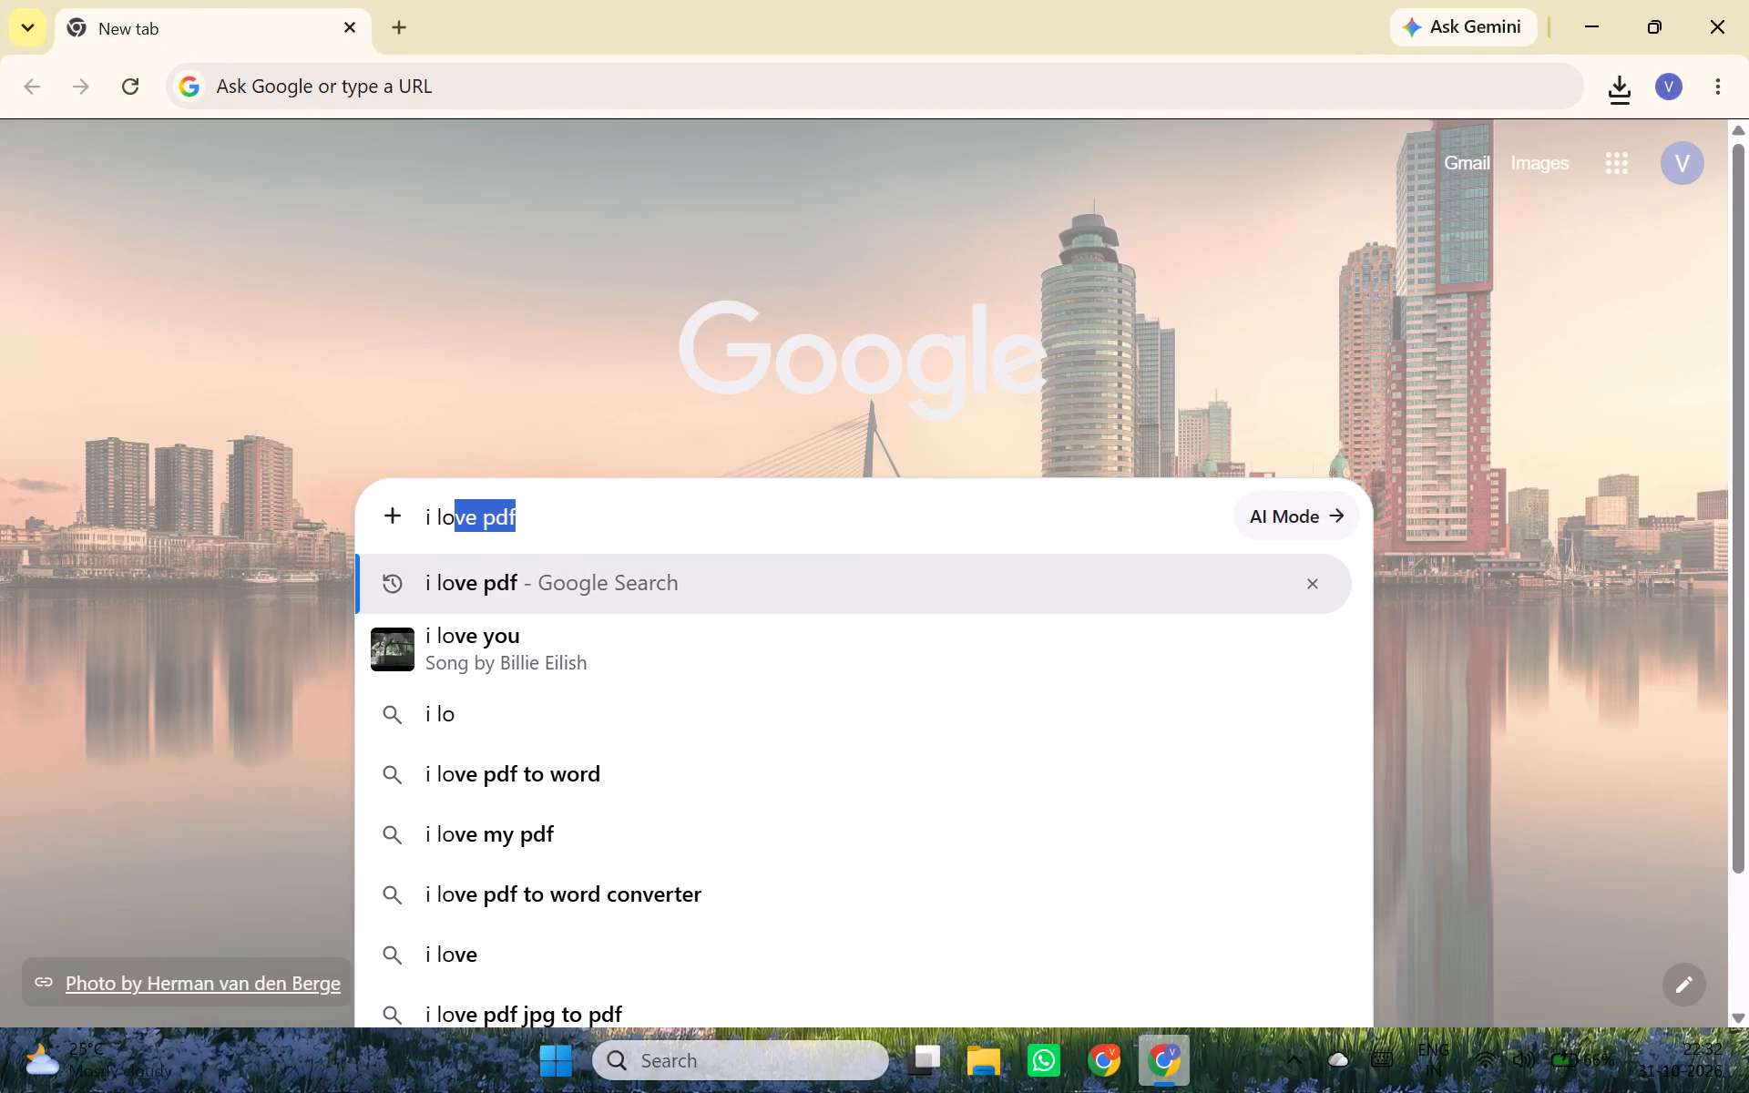
key(Return)
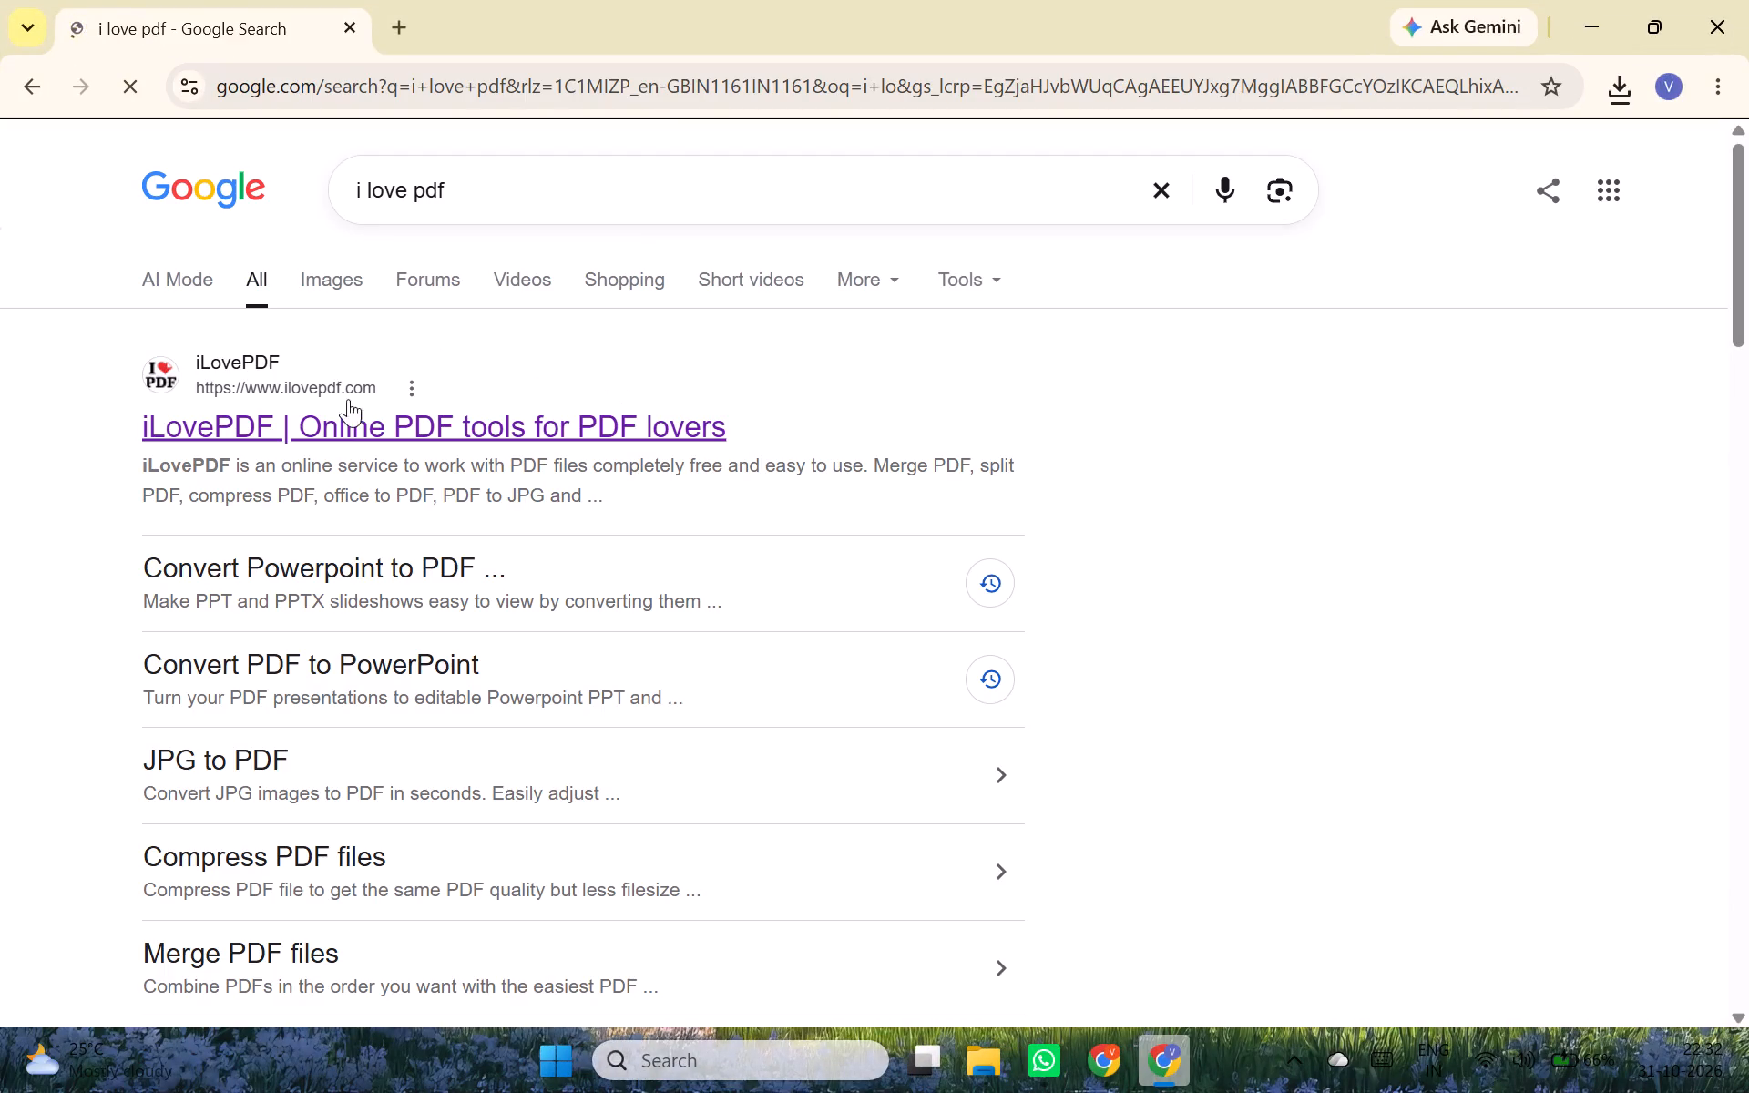
click(316, 414)
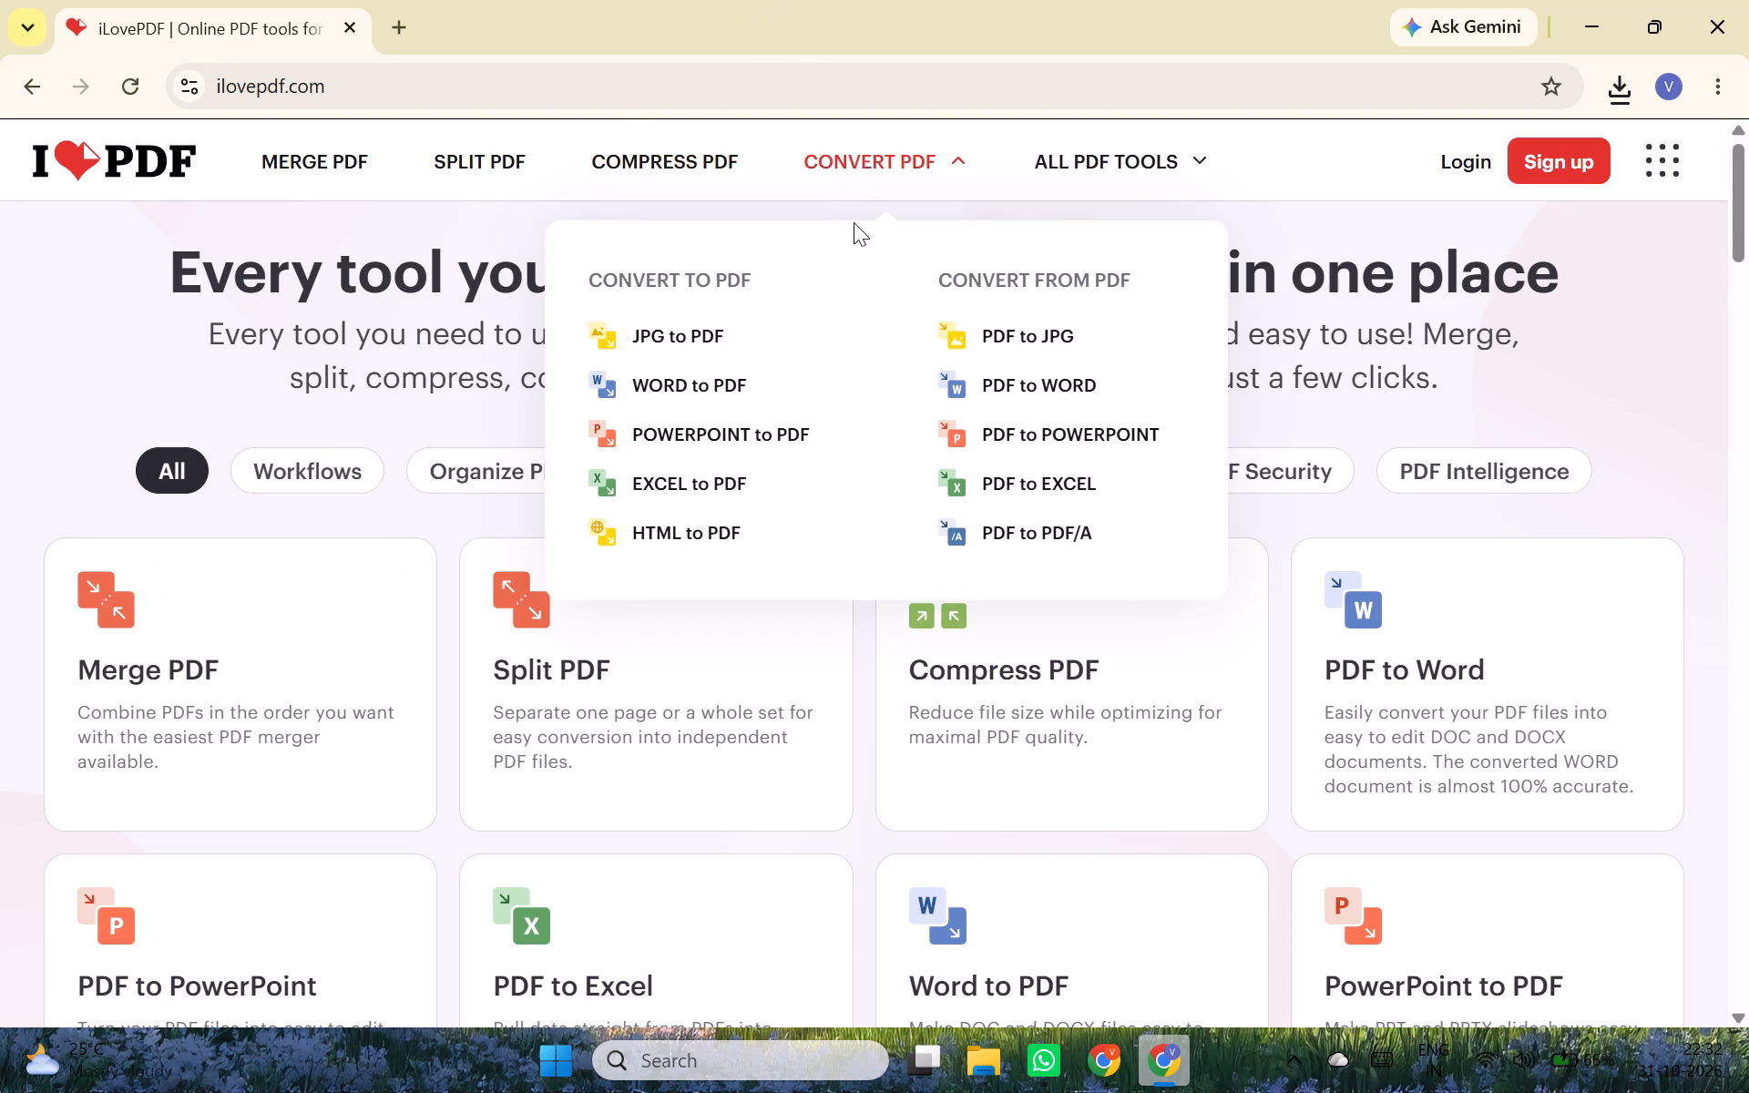
Convert Mp report (1).pdf from the Downloads folder to Word with iLovePDF's PDF to Word tool, using No OCR.
click(979, 388)
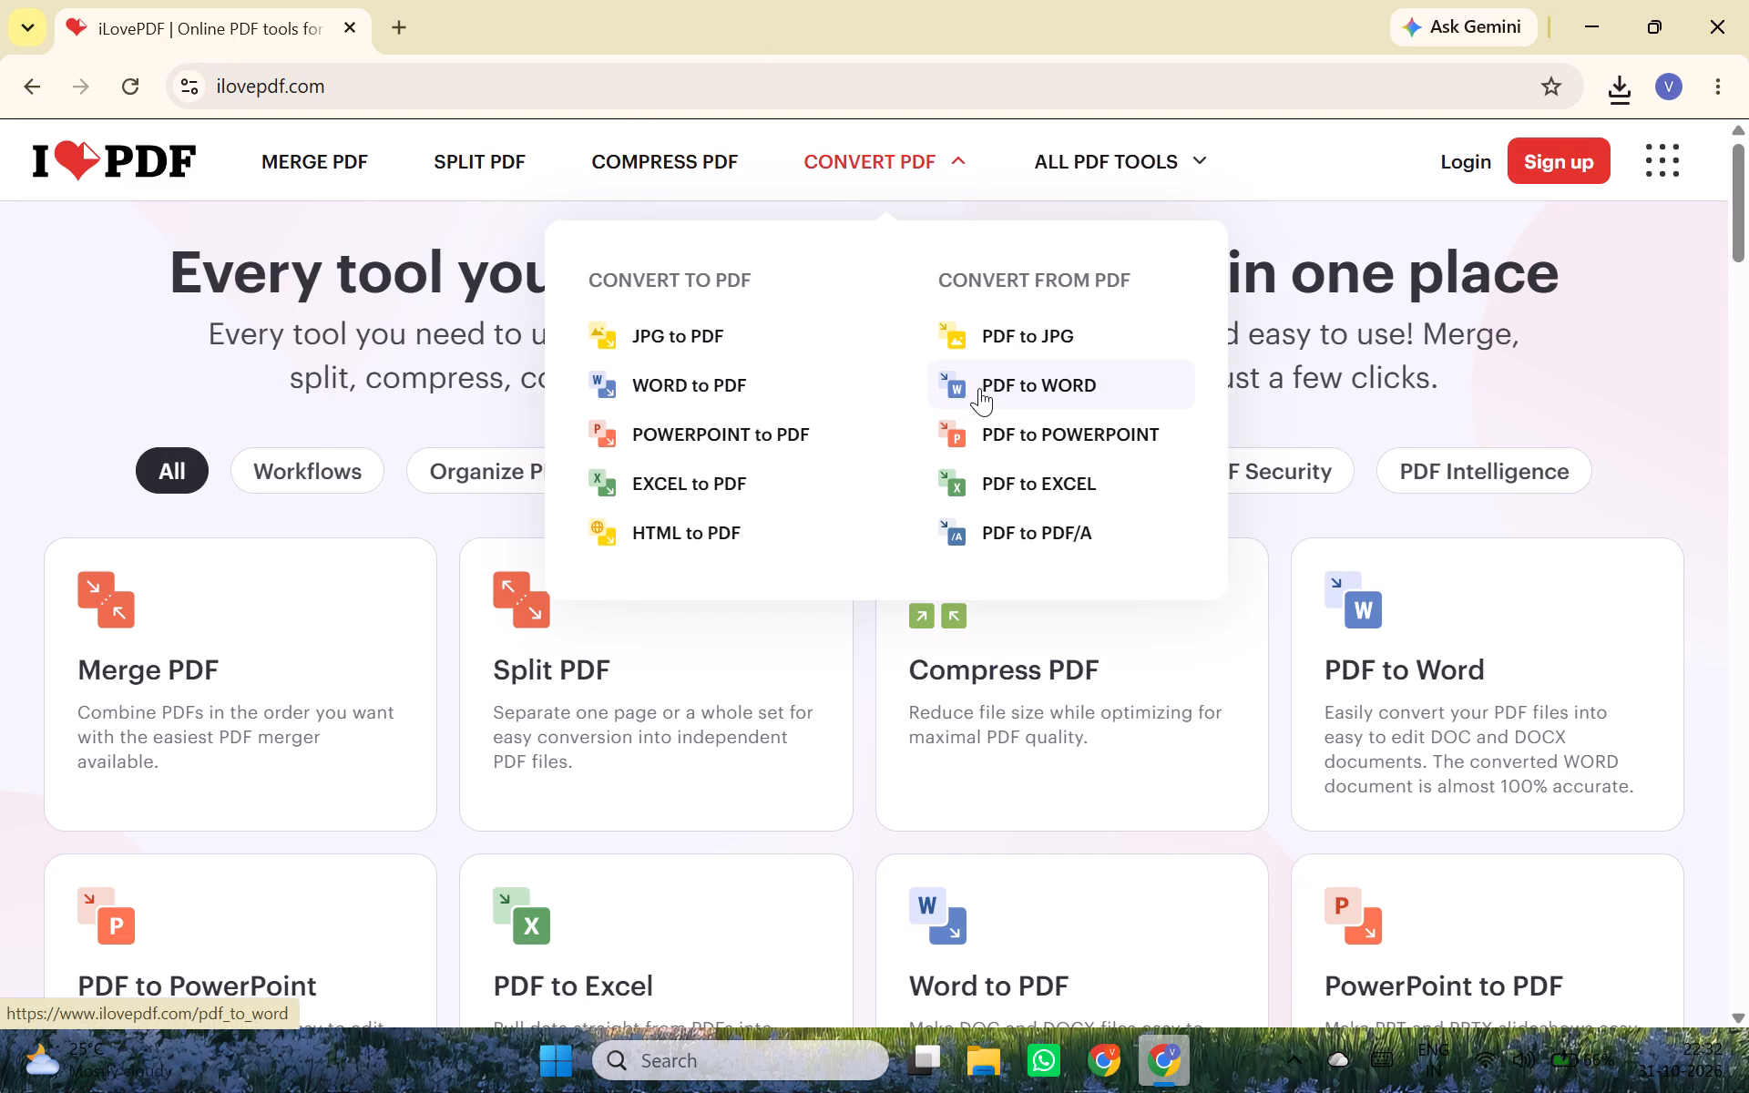
click(870, 495)
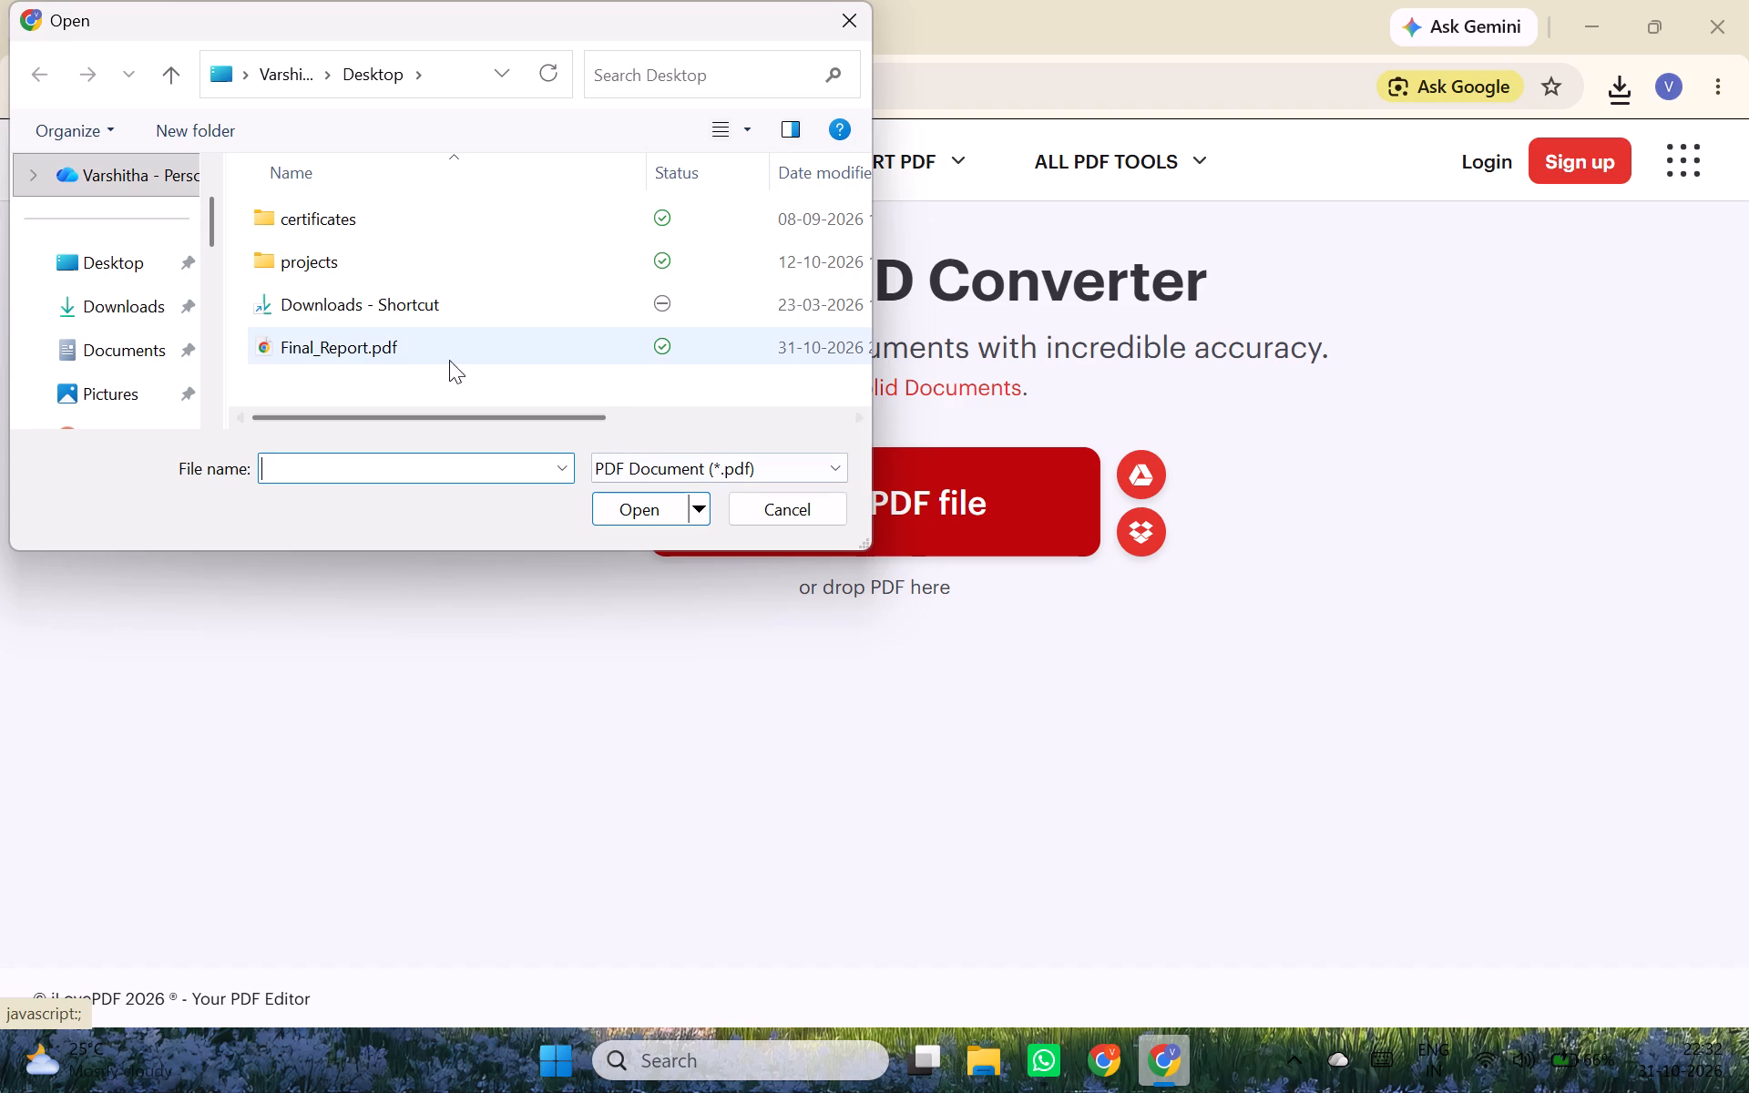
click(121, 281)
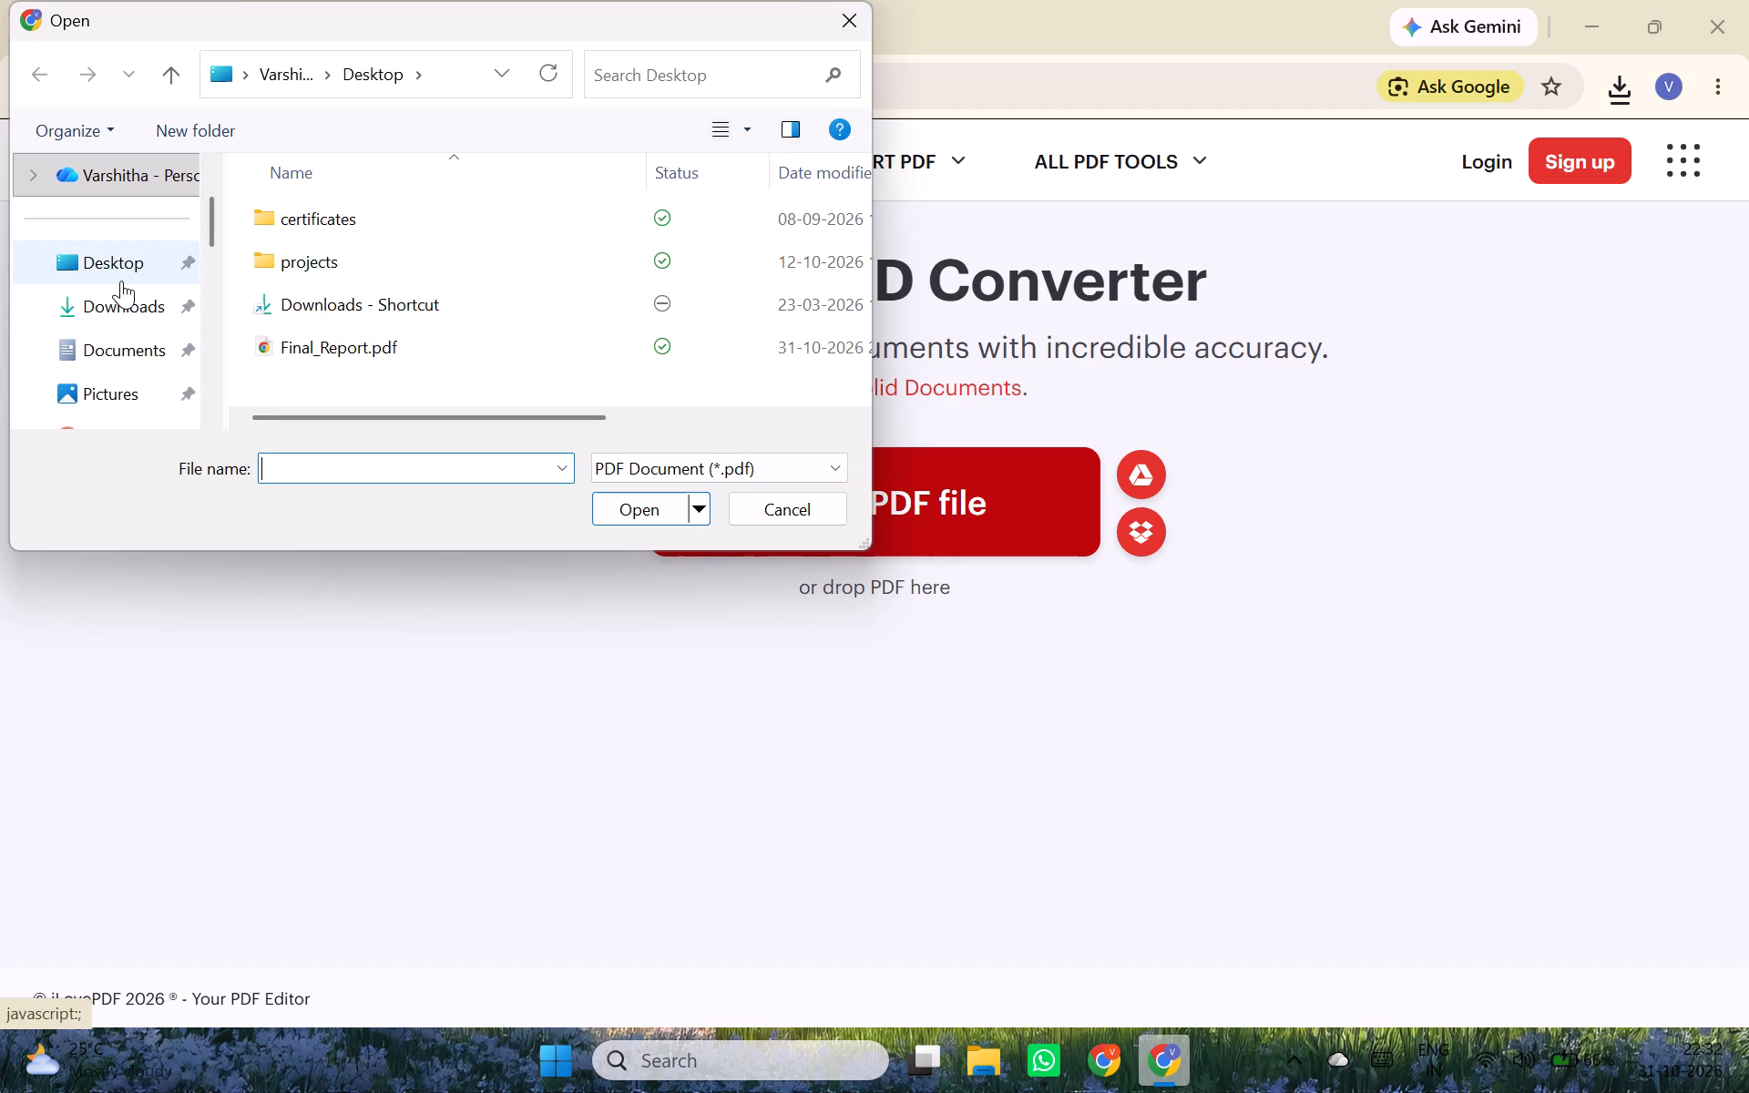
click(127, 301)
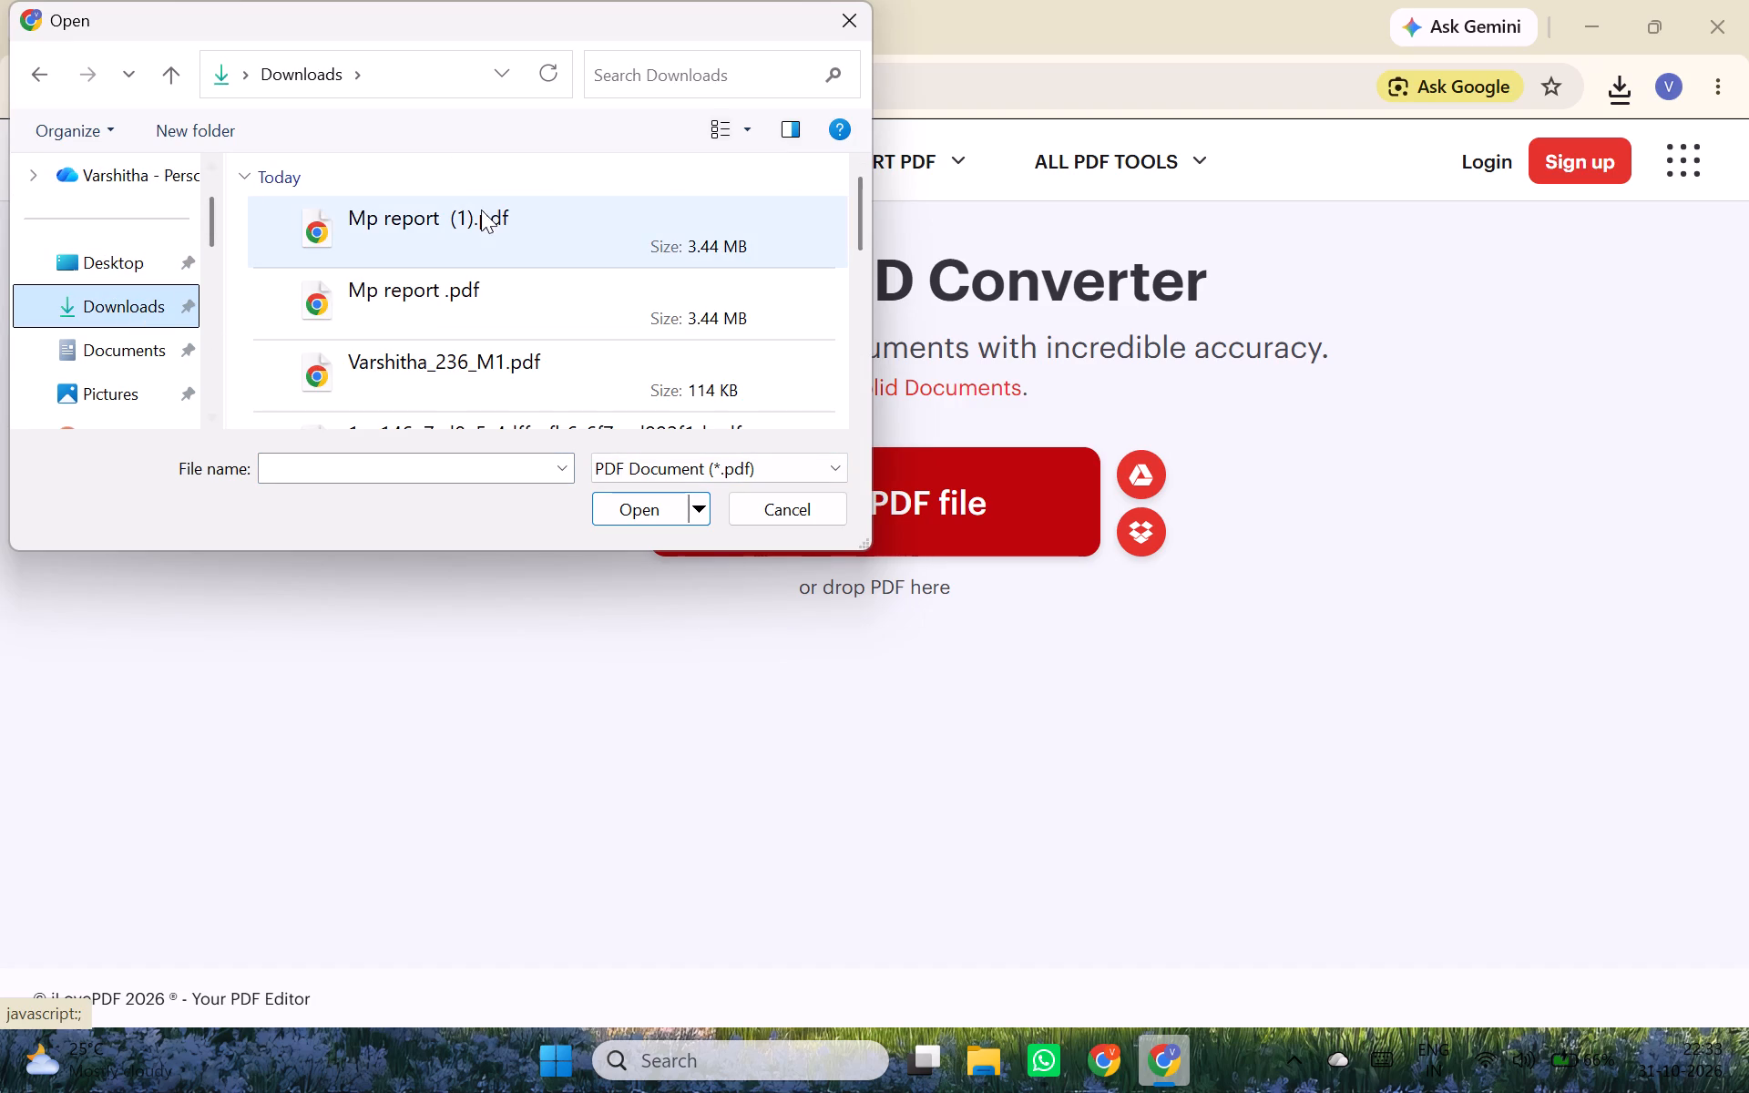
click(482, 220)
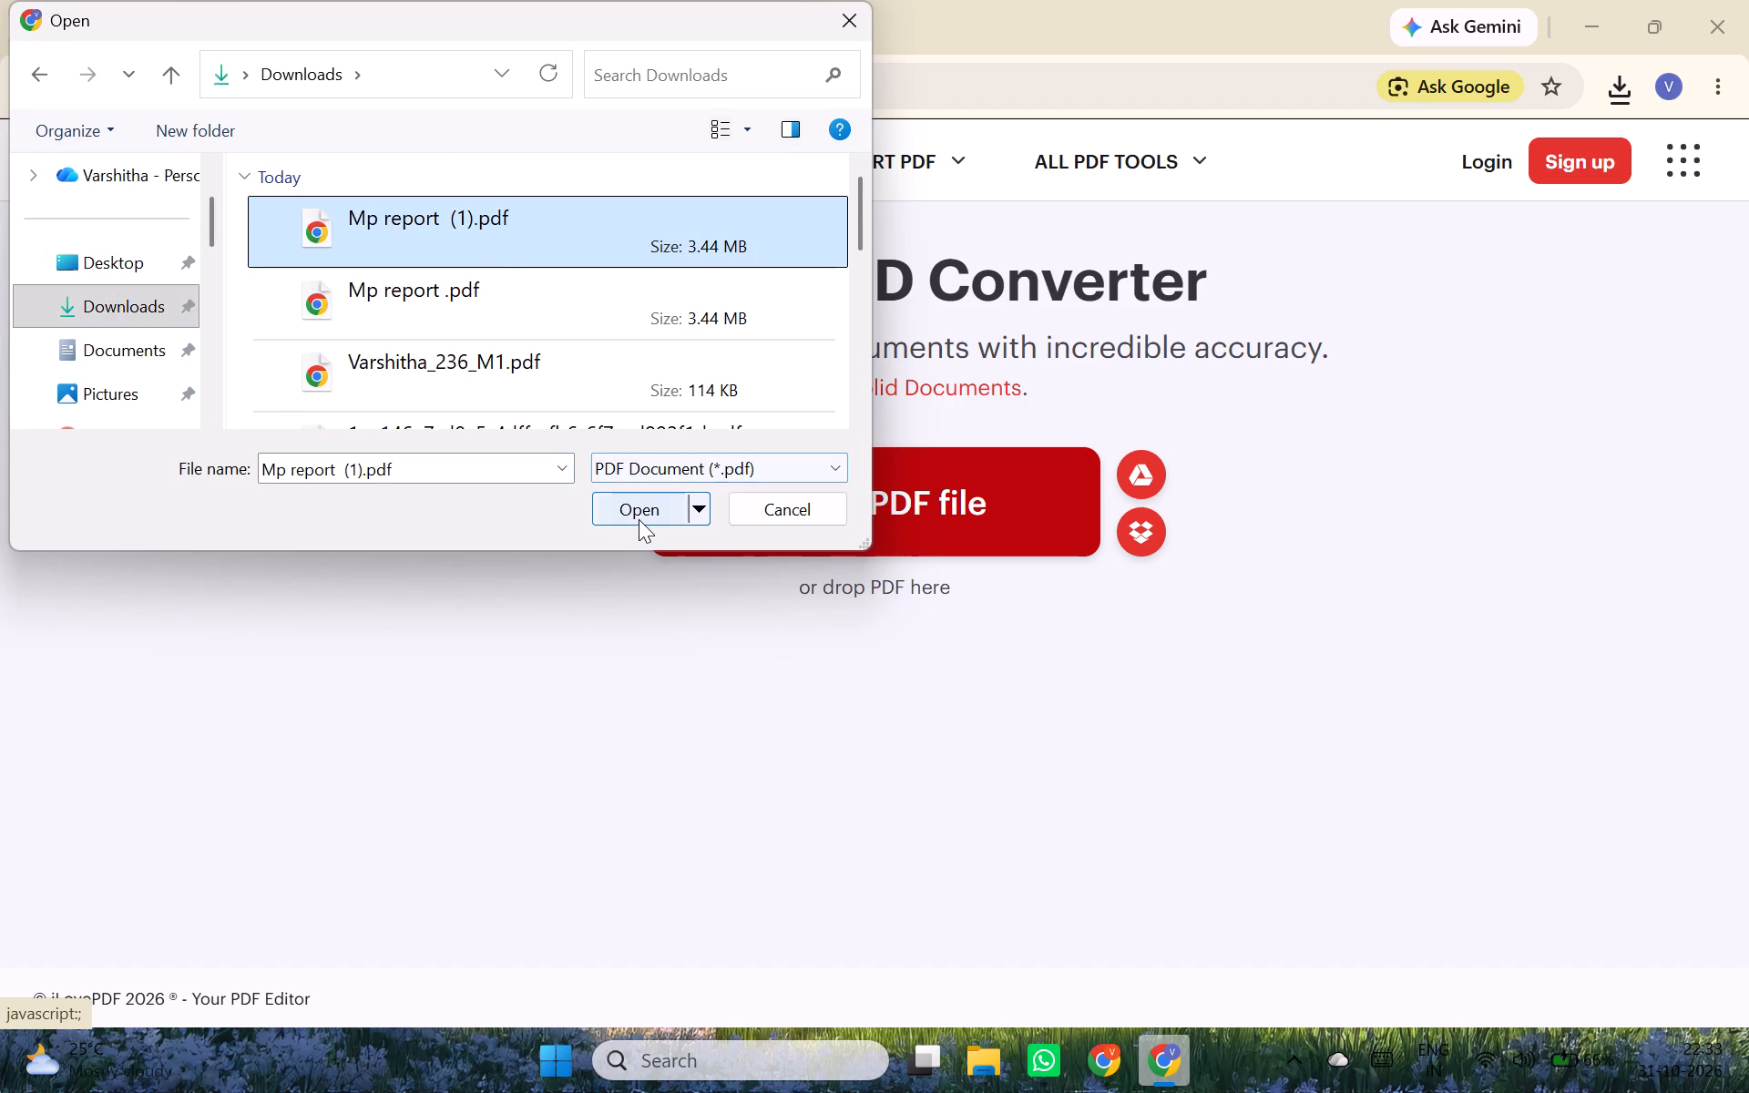
click(639, 519)
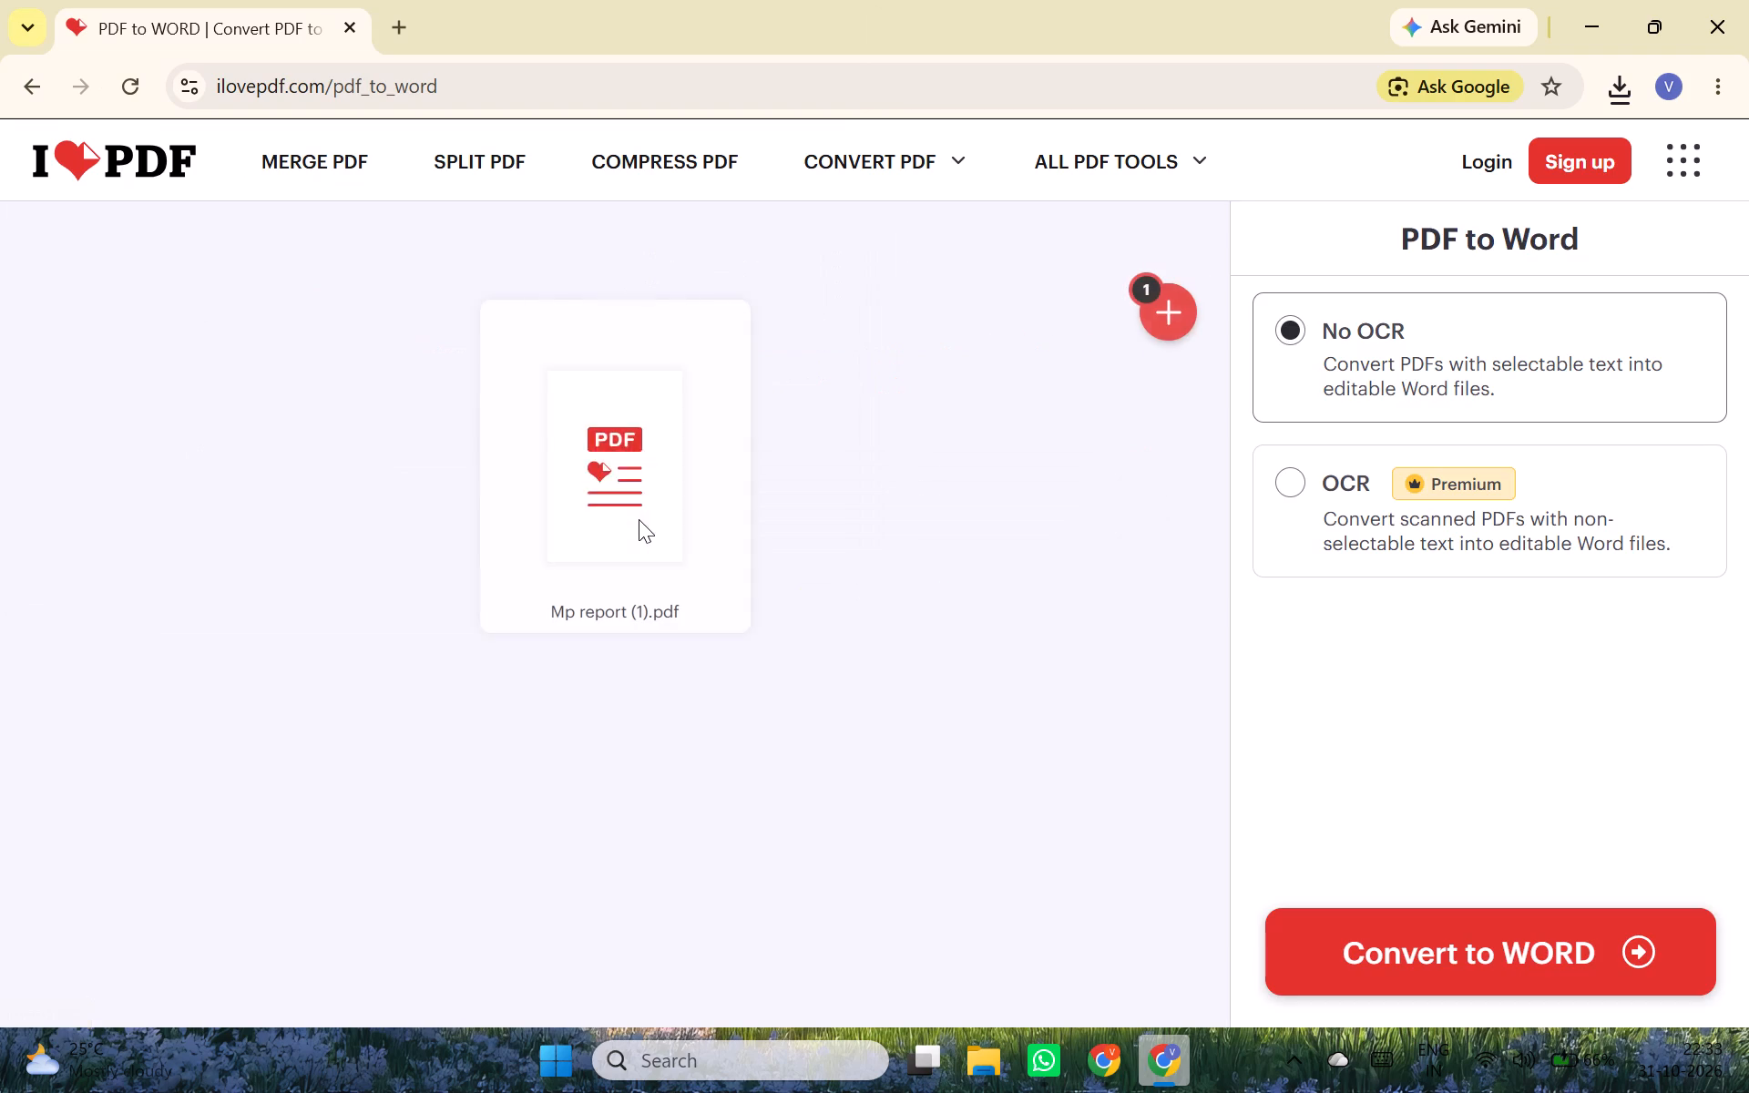
click(1368, 970)
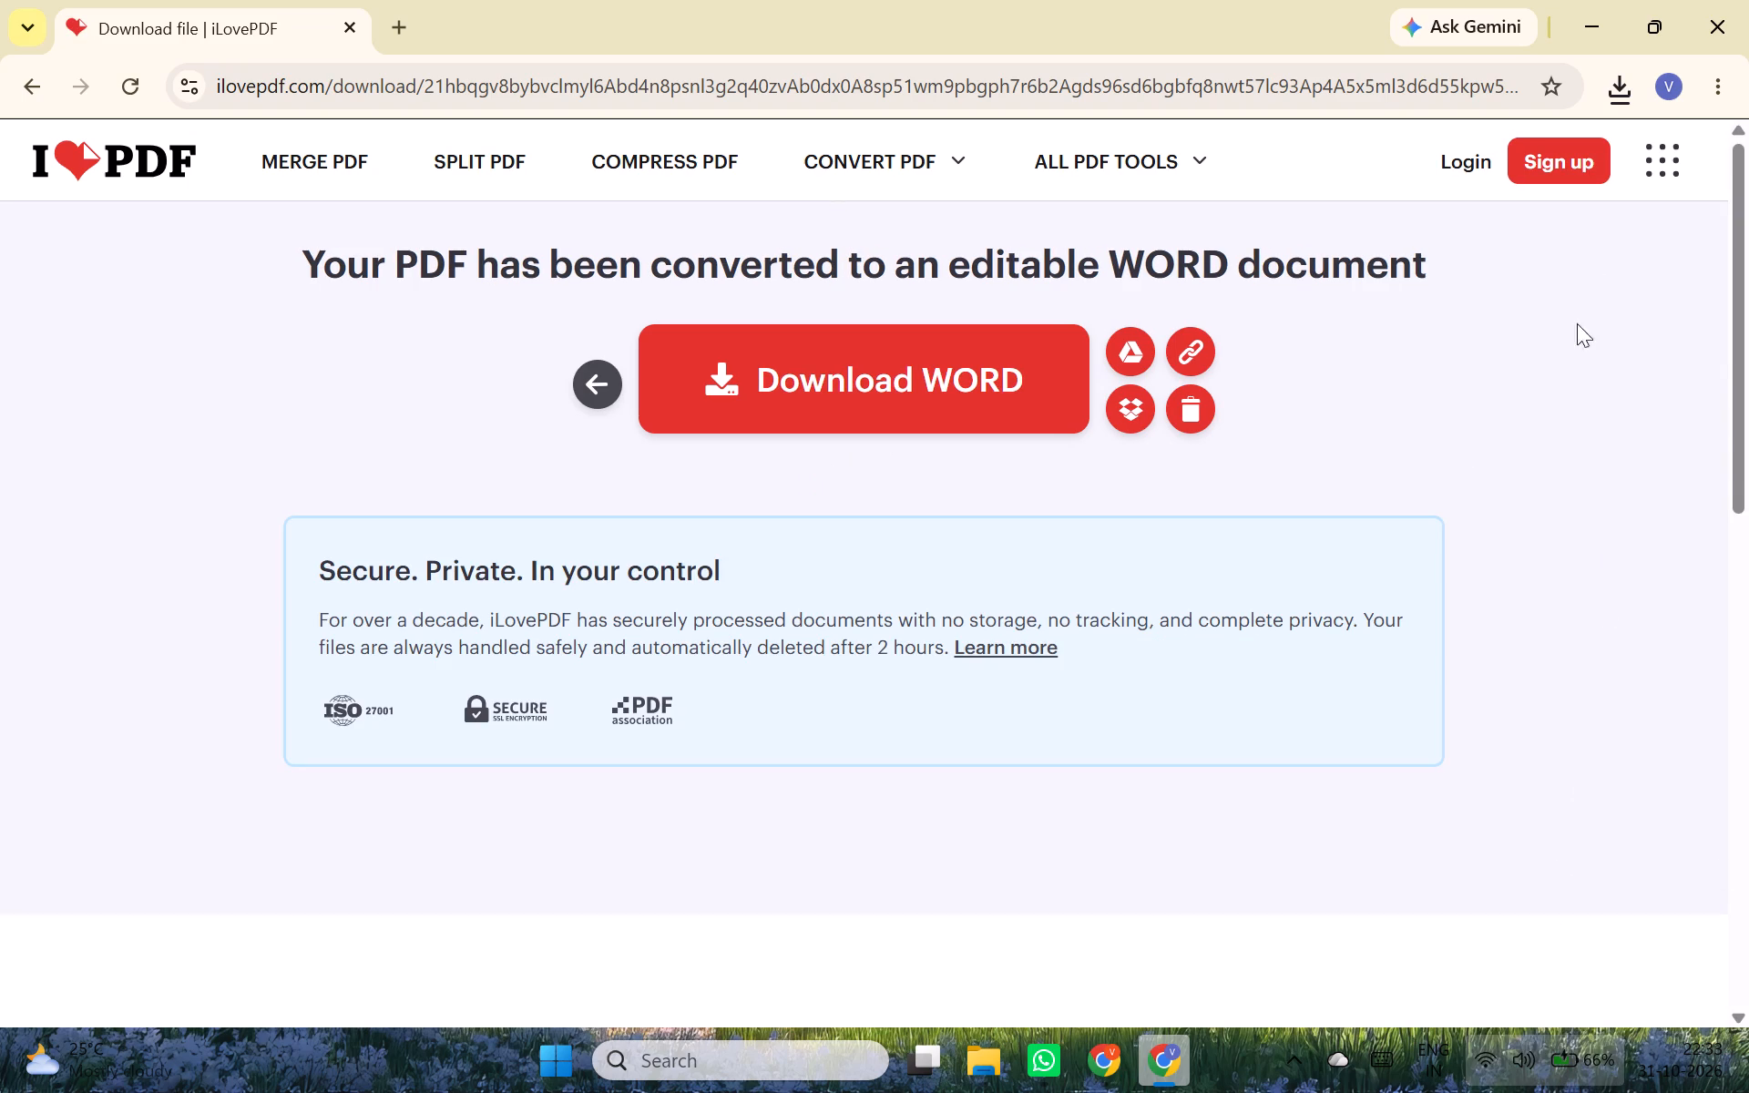
Download the converted Mp report (1).docx and open it in Word.
click(989, 393)
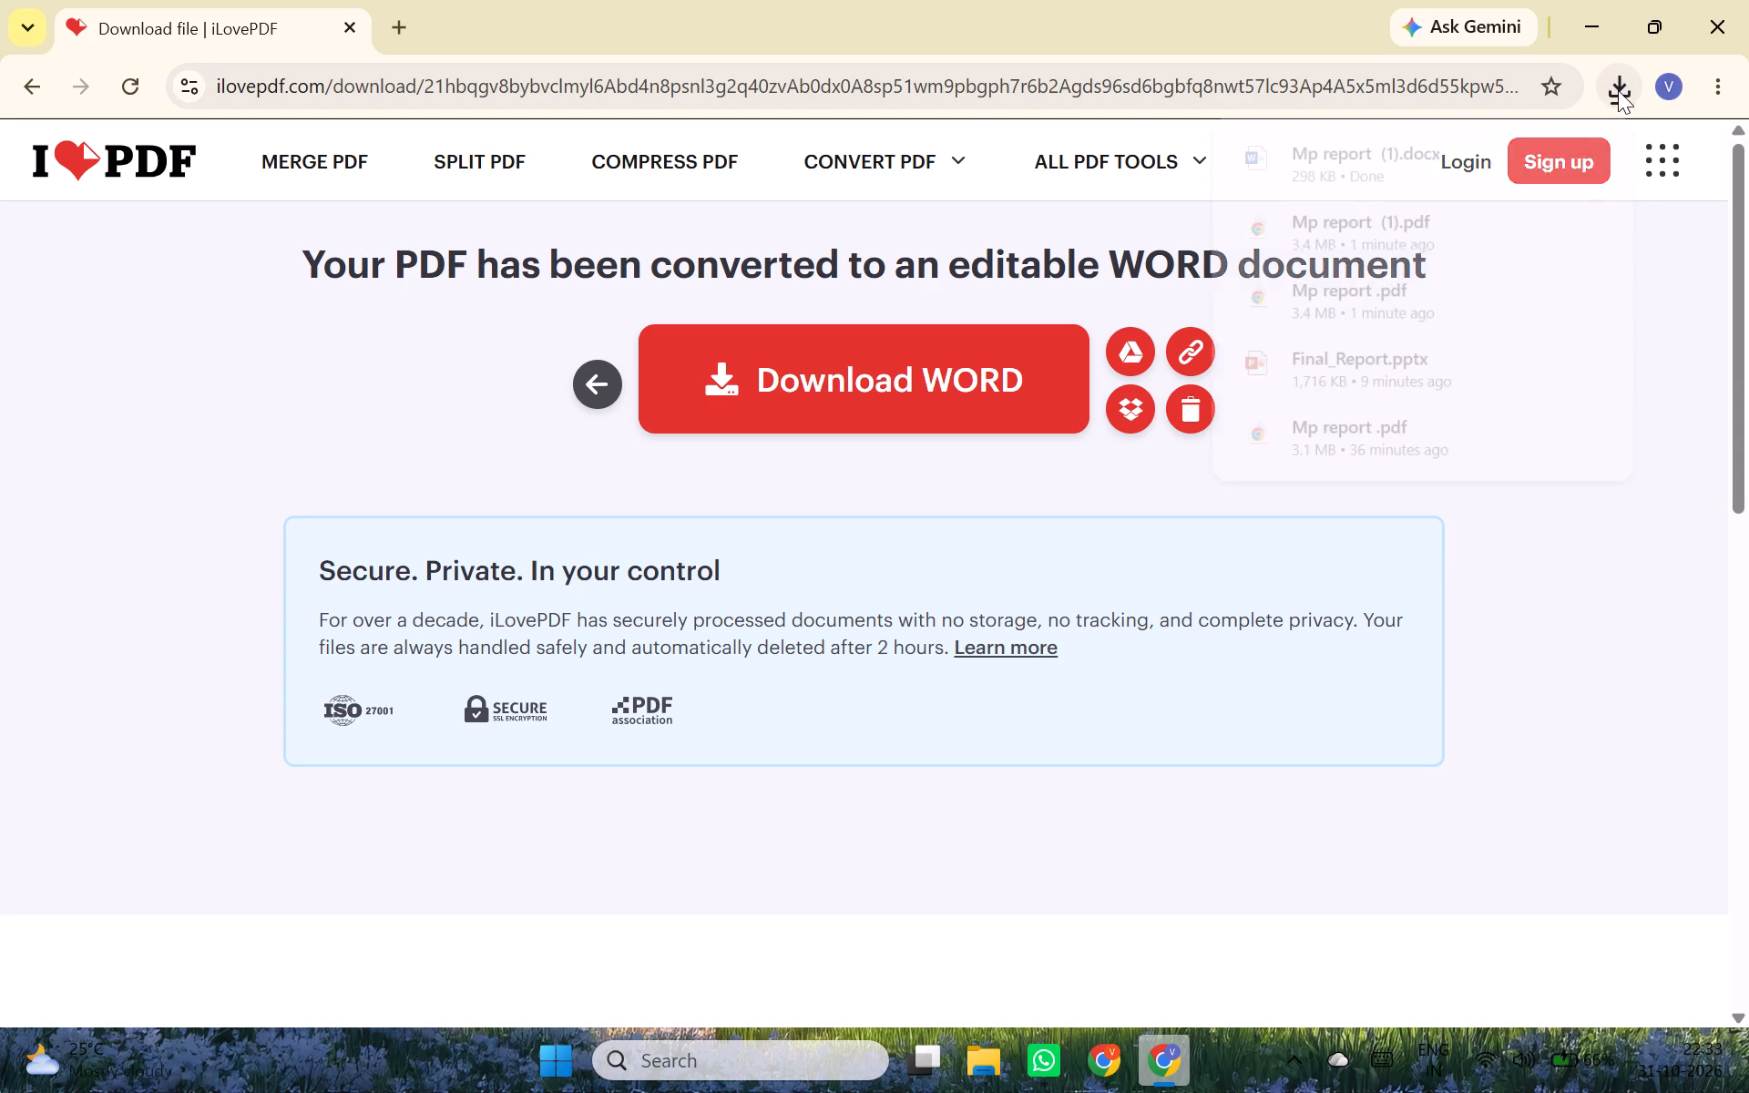
click(1596, 158)
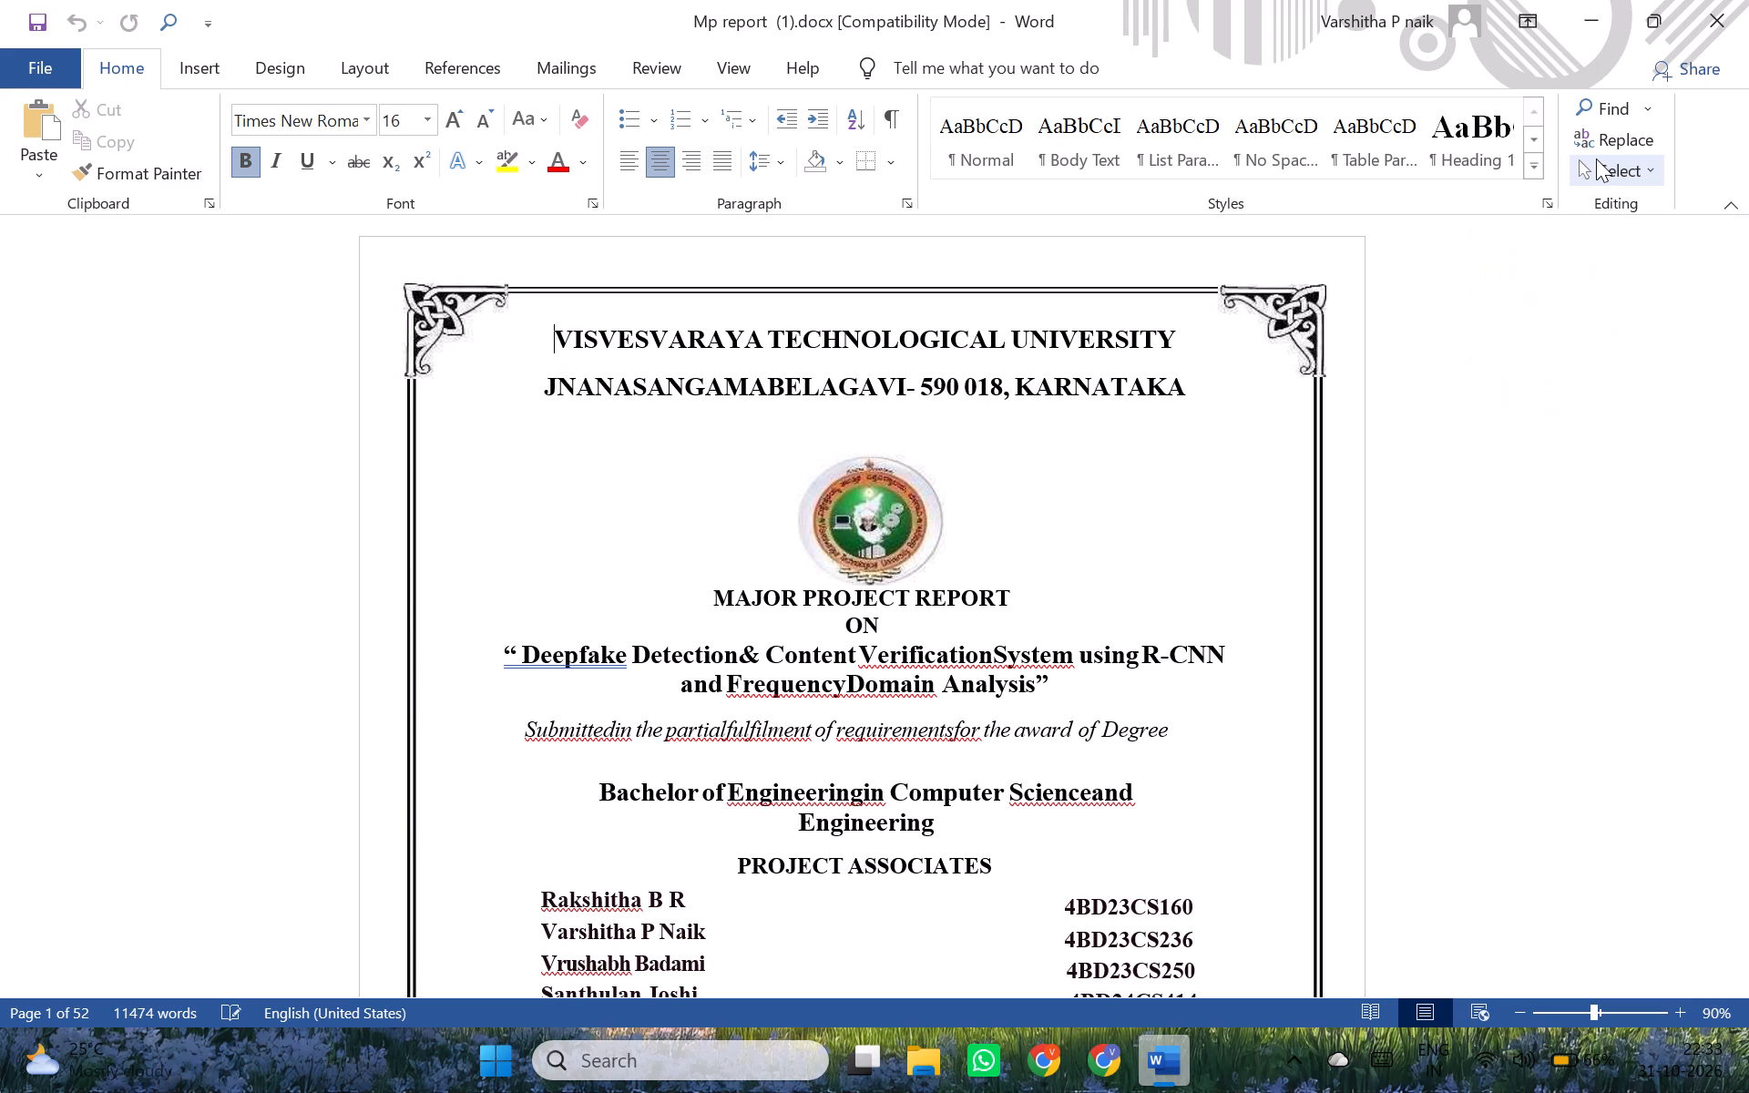
In the Table of Content, remove the indent of the 2.2 Existing System page number, left-align it and pad it with leading spaces.
scroll(1167, 388, down, 3)
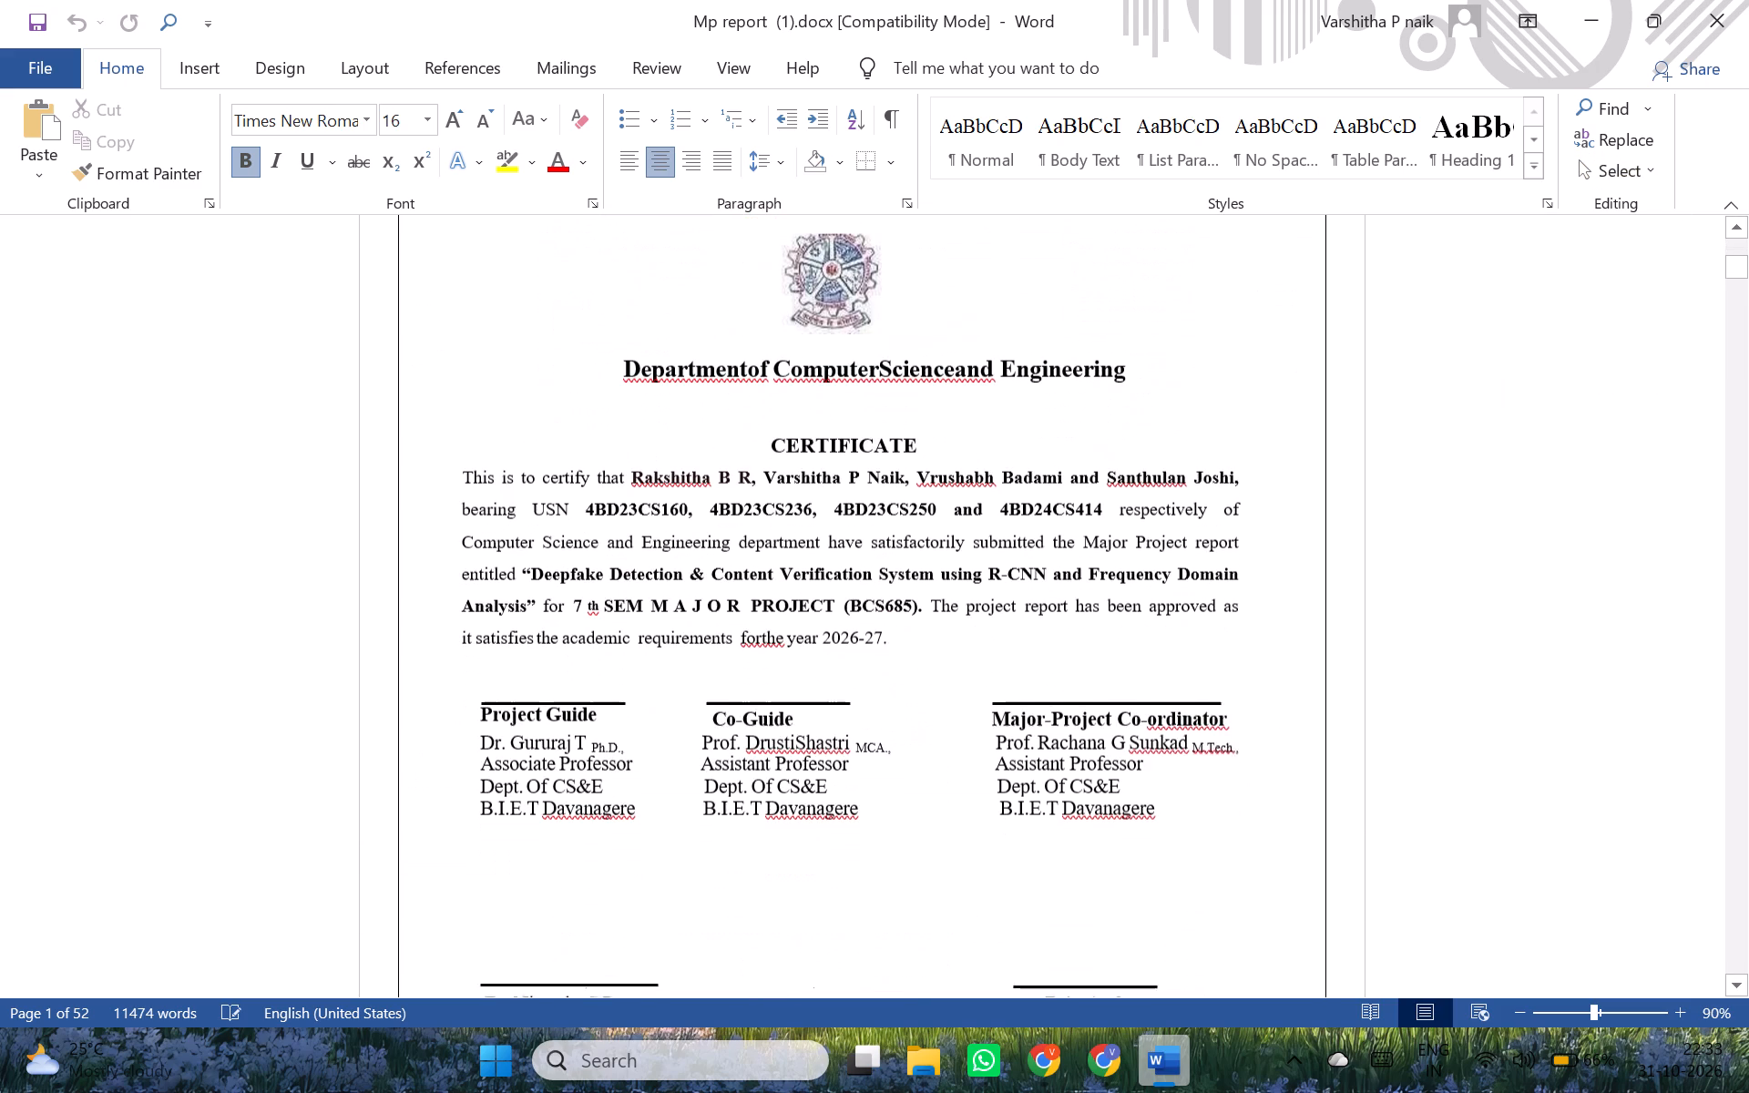
scroll(1167, 388, down, 2)
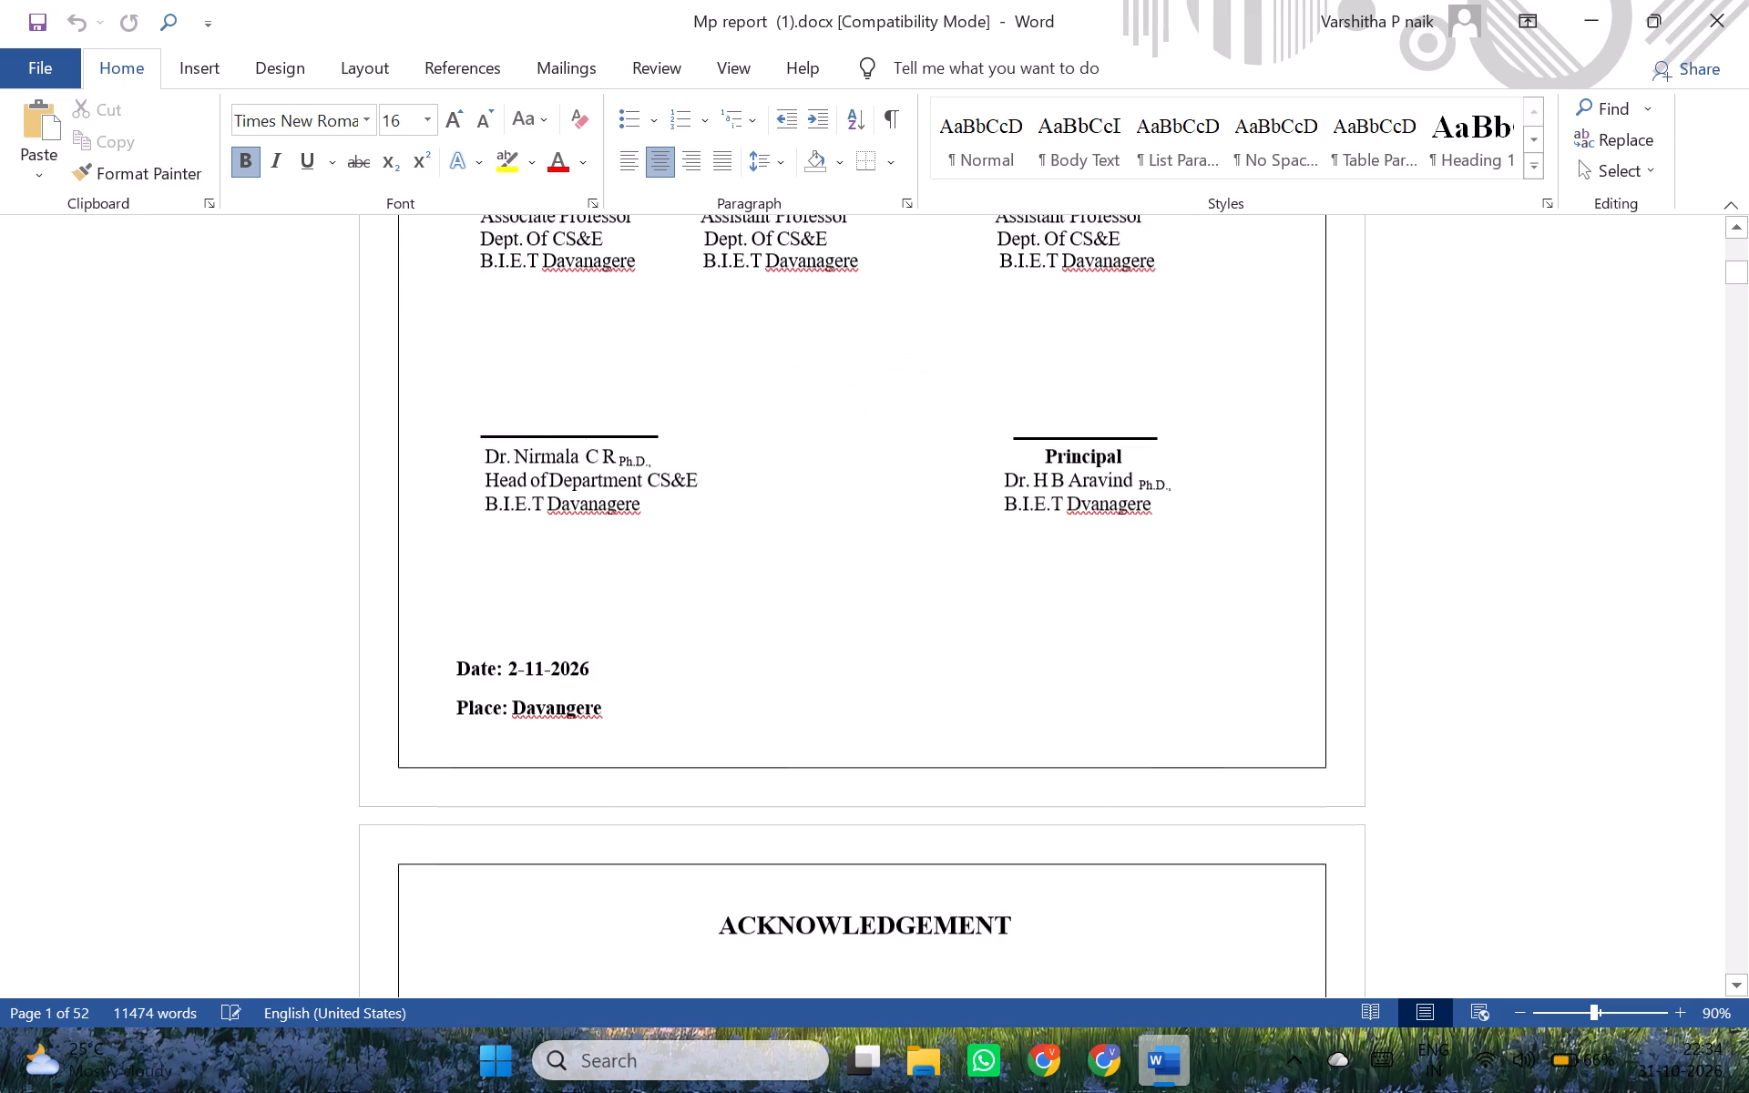
scroll(1167, 388, down, 1)
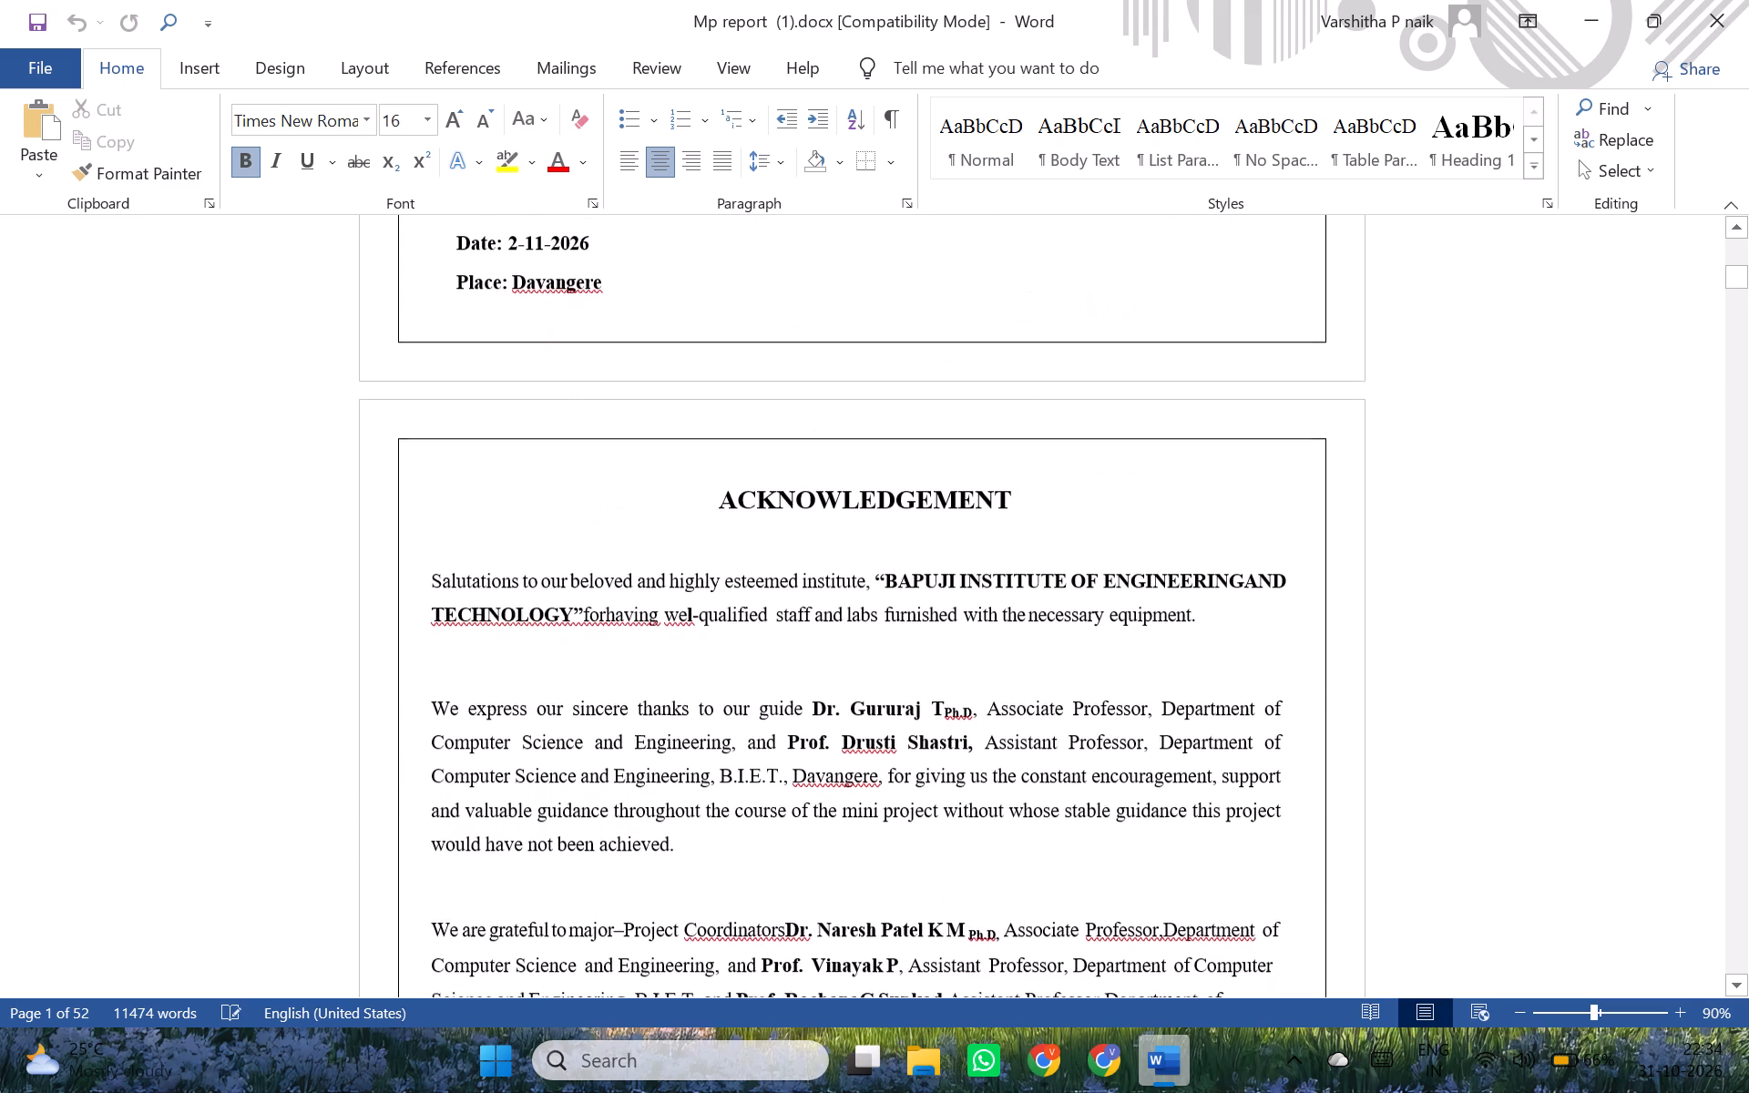
scroll(1167, 388, down, 4)
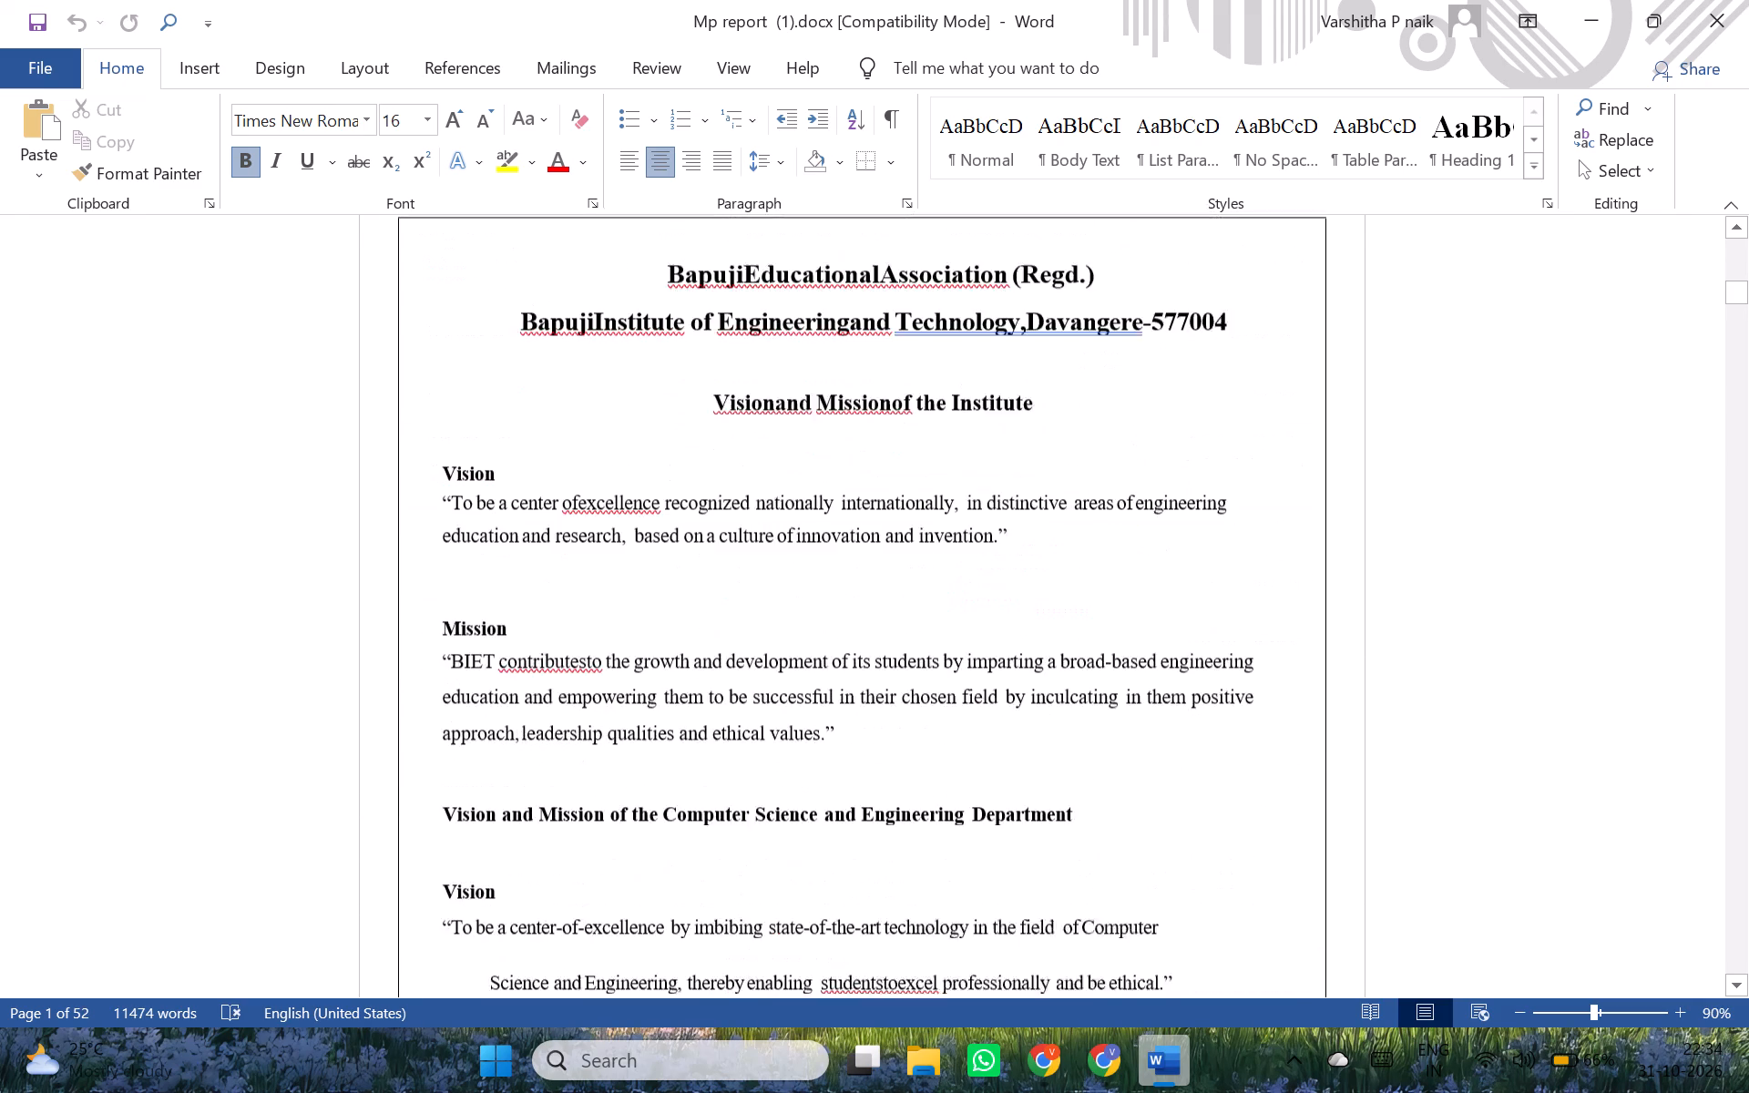
scroll(1167, 388, down, 9)
scroll(1167, 388, up, 1)
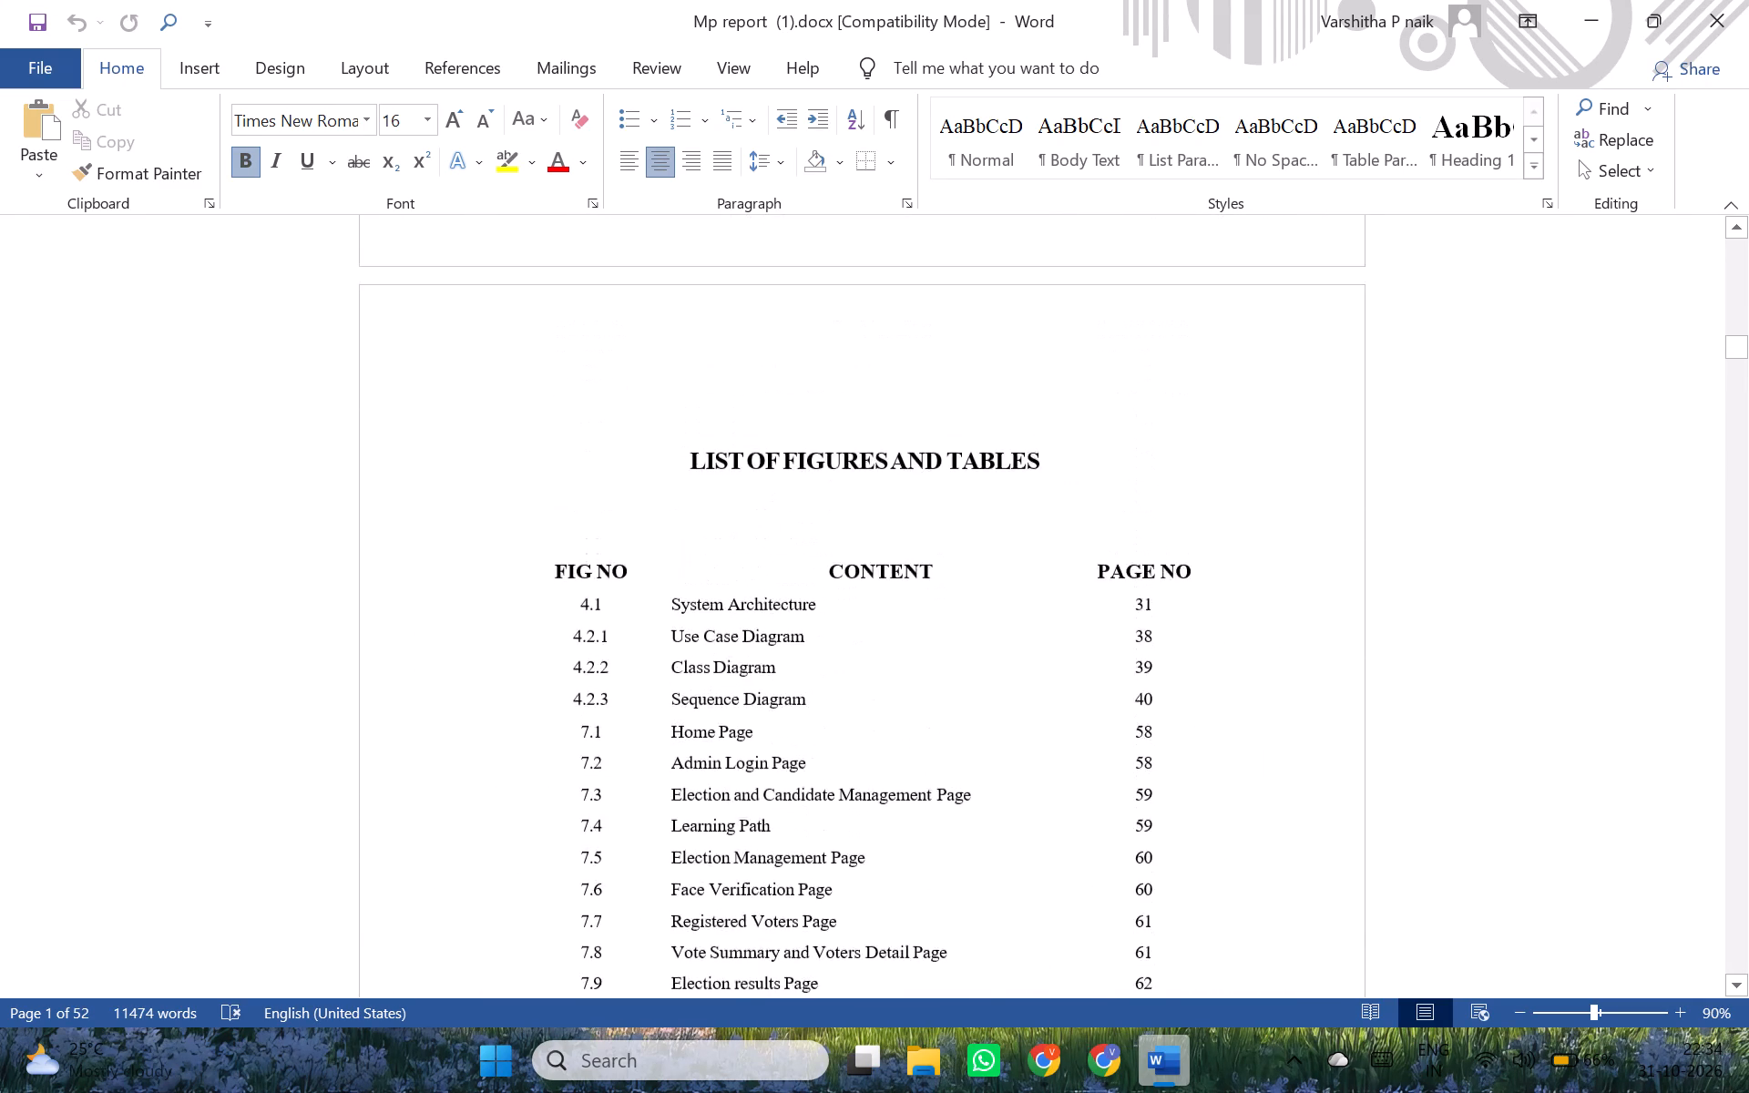
scroll(1167, 388, up, 3)
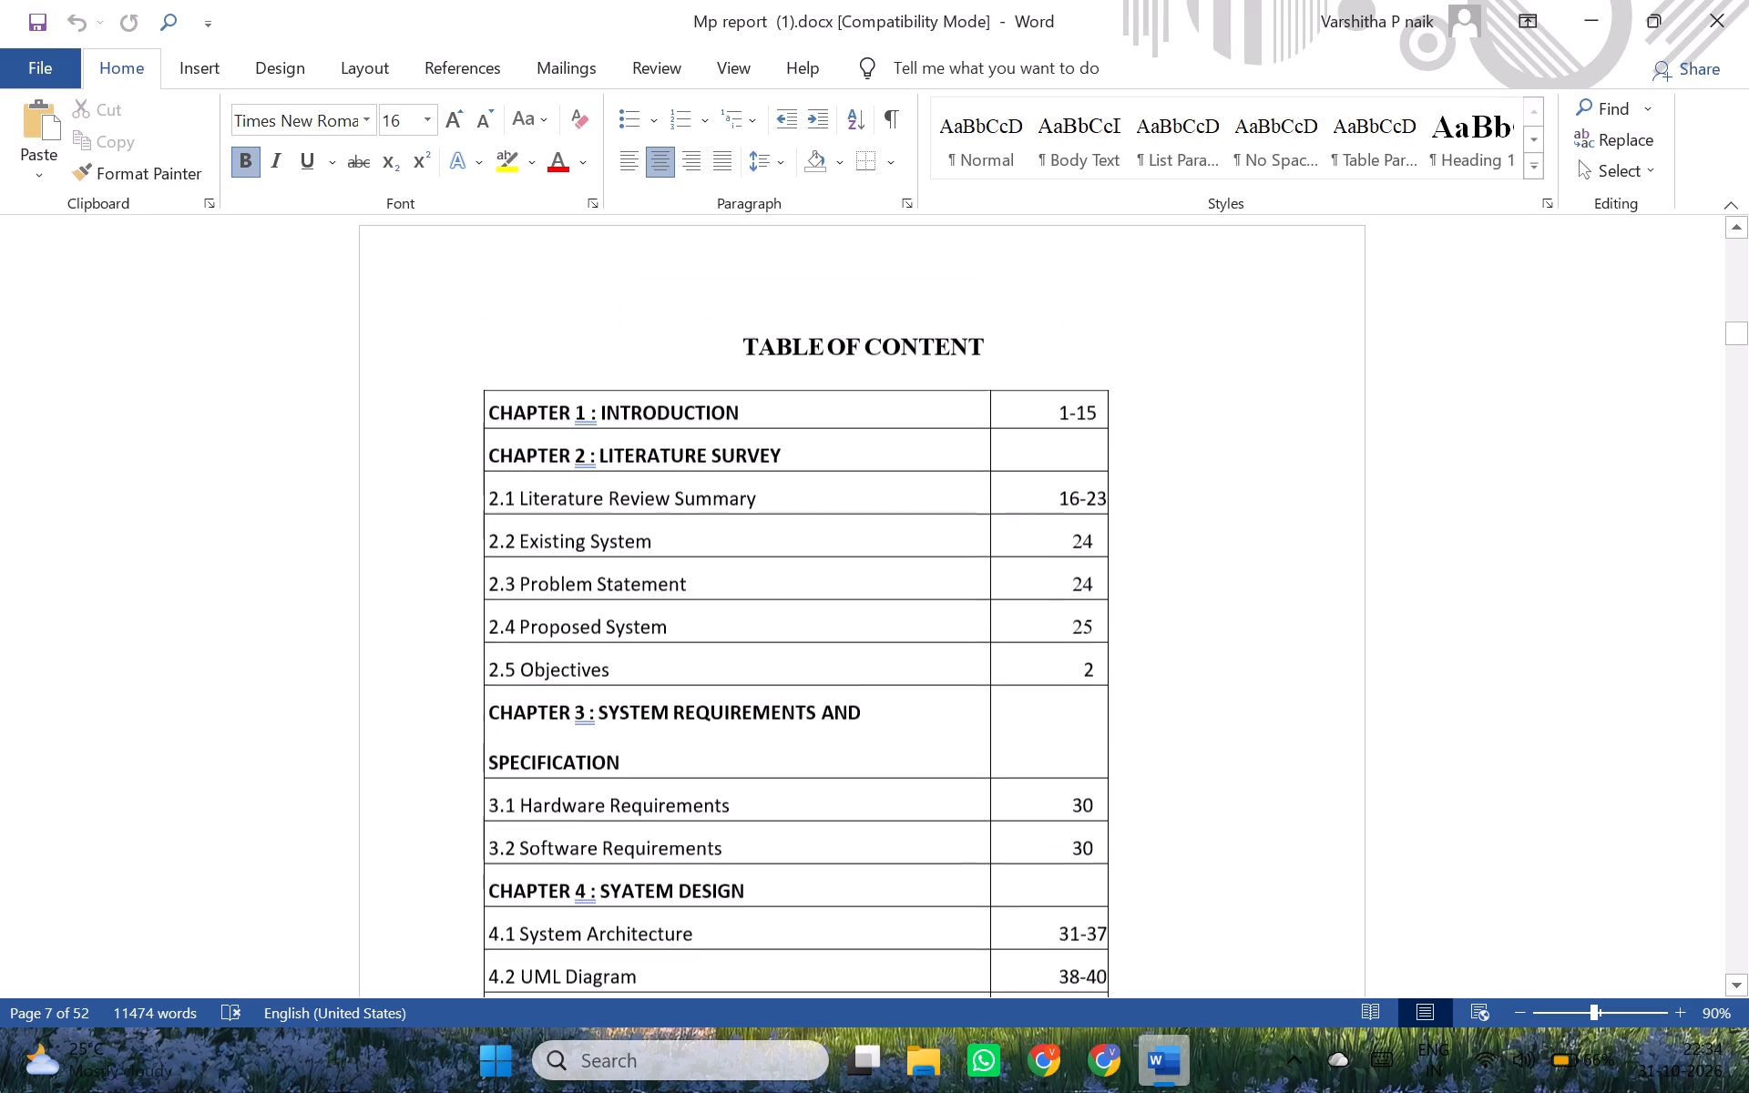
click(1078, 417)
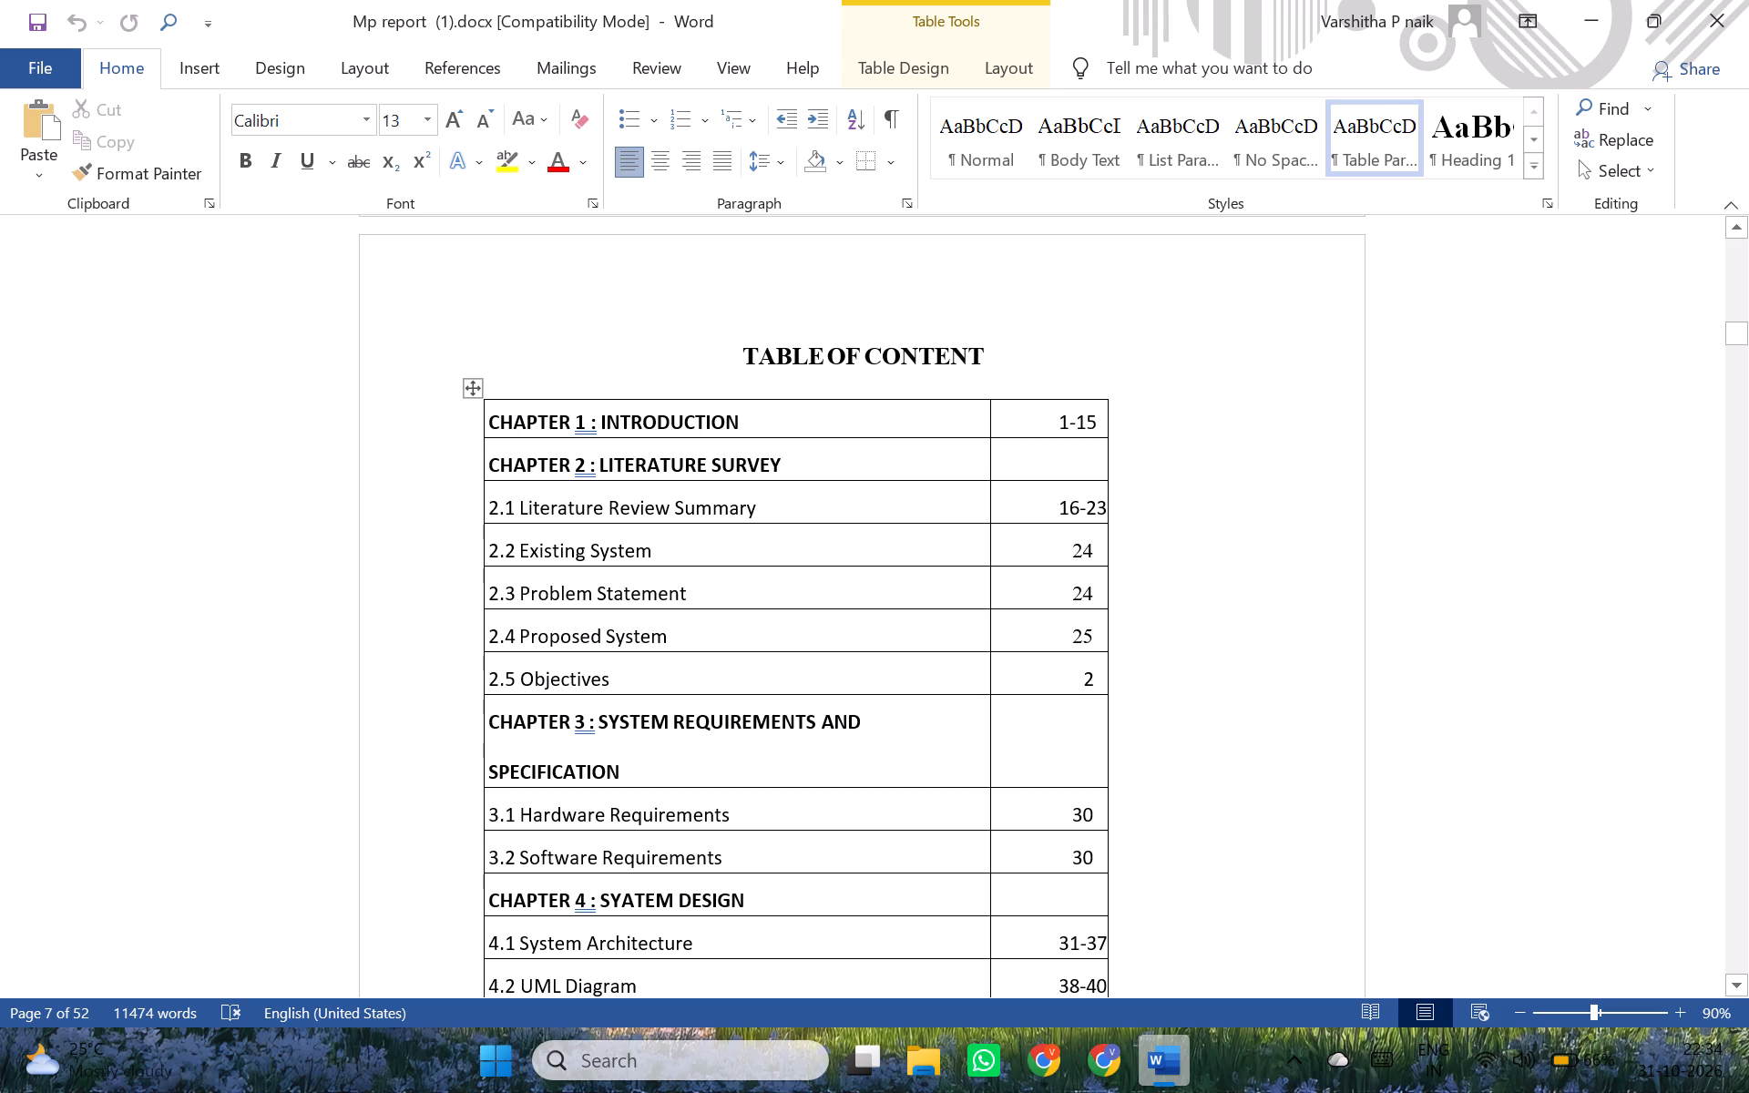
click(1072, 547)
key(BackSpace)
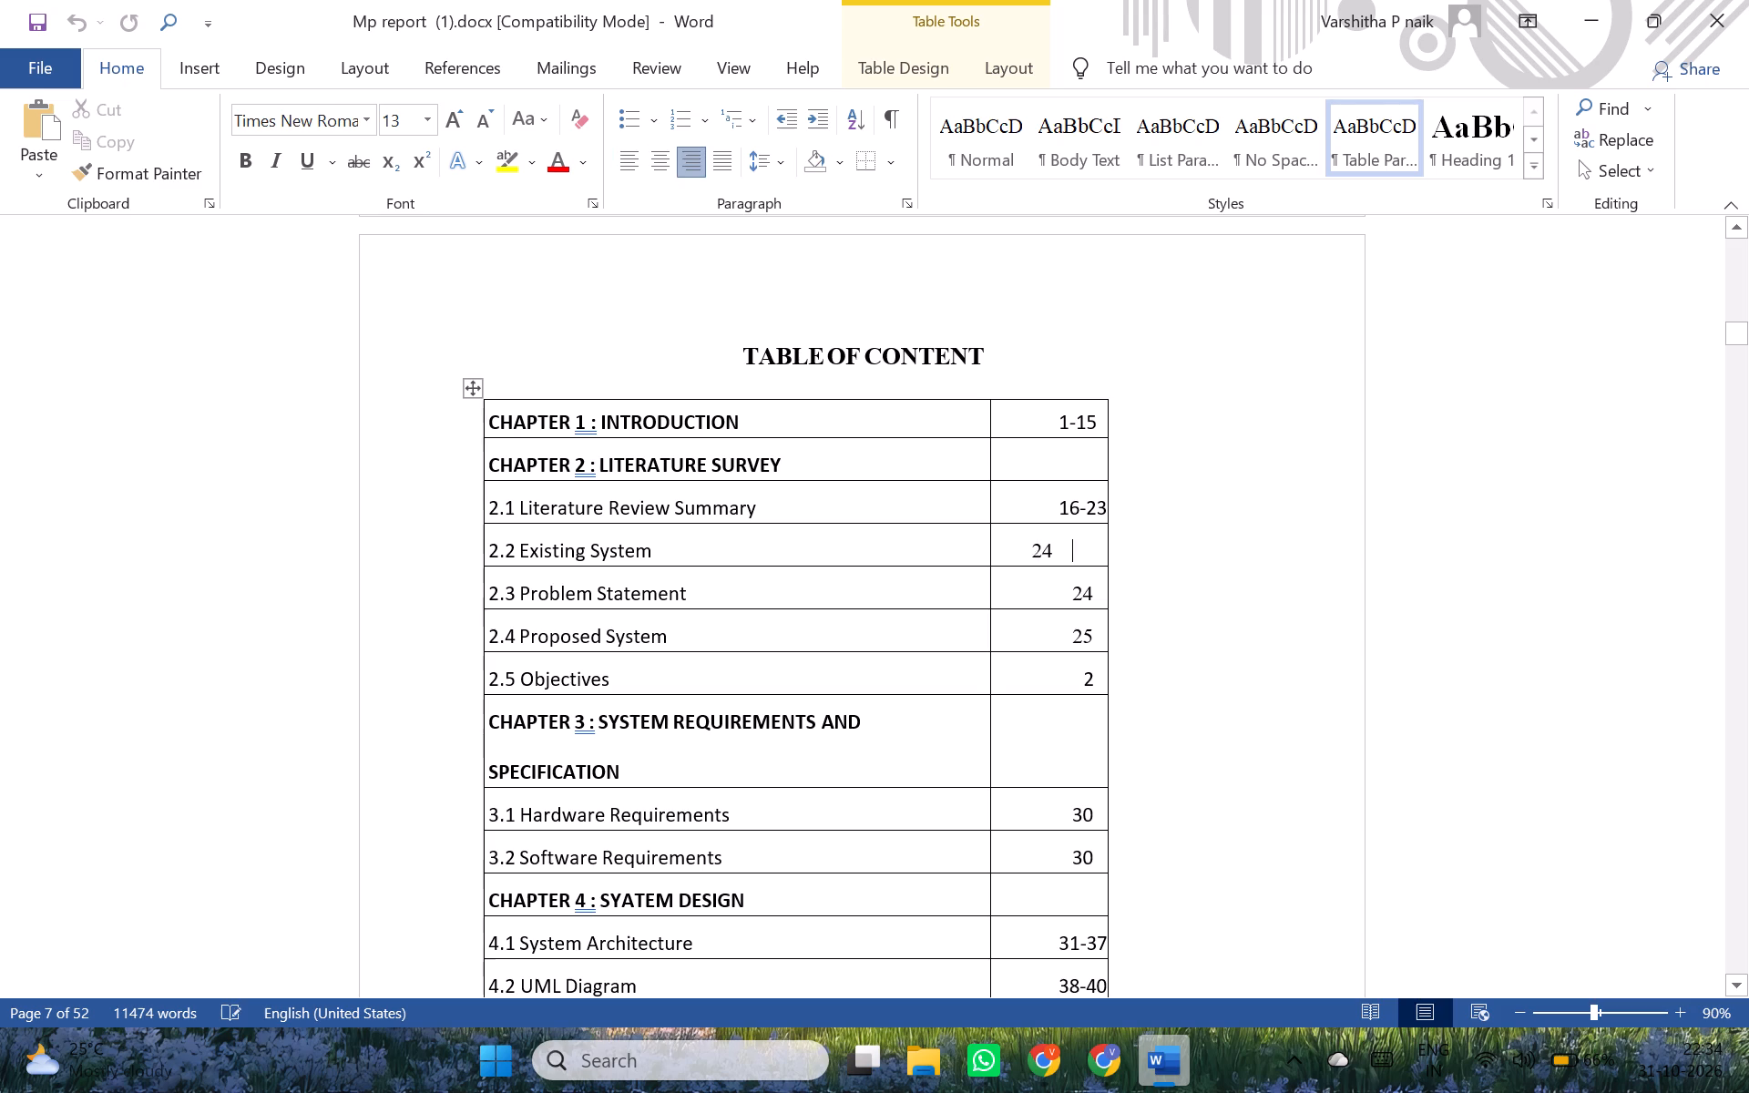
click(640, 163)
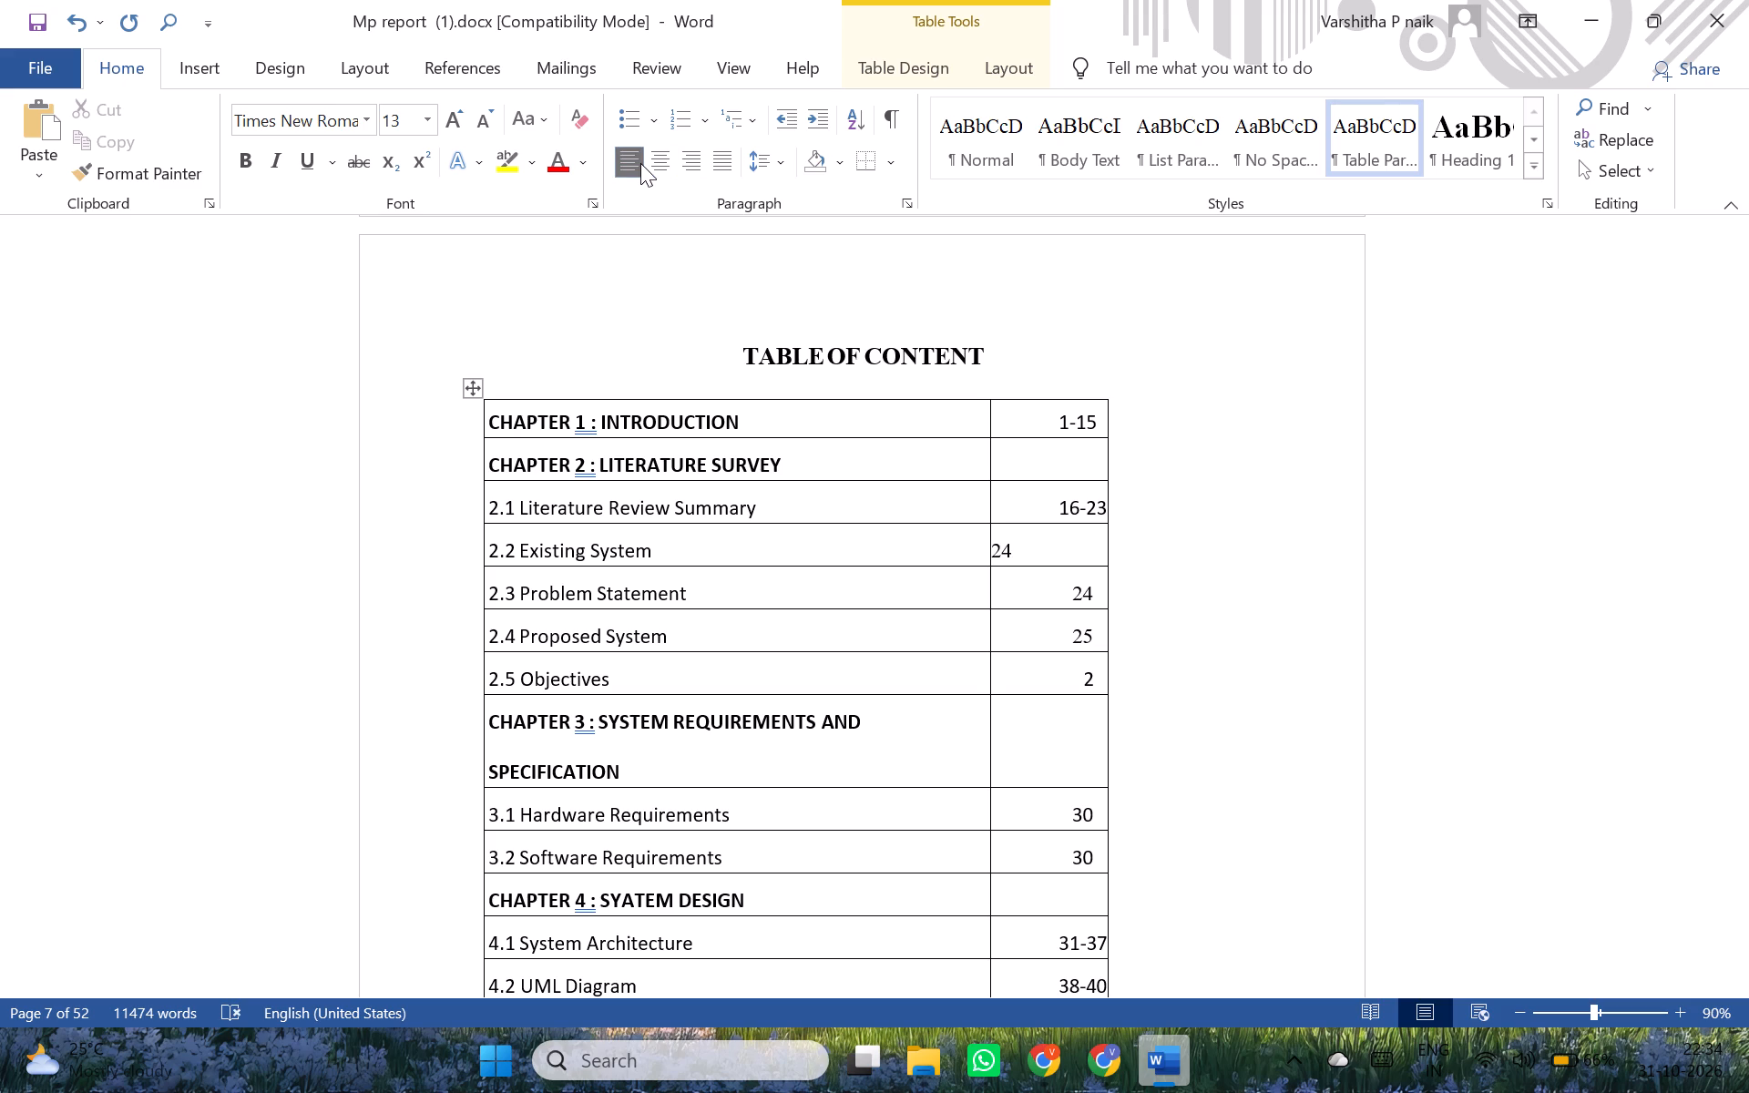
key(space)
key(space)
key(space)
key(space)
key(space)
key(space)
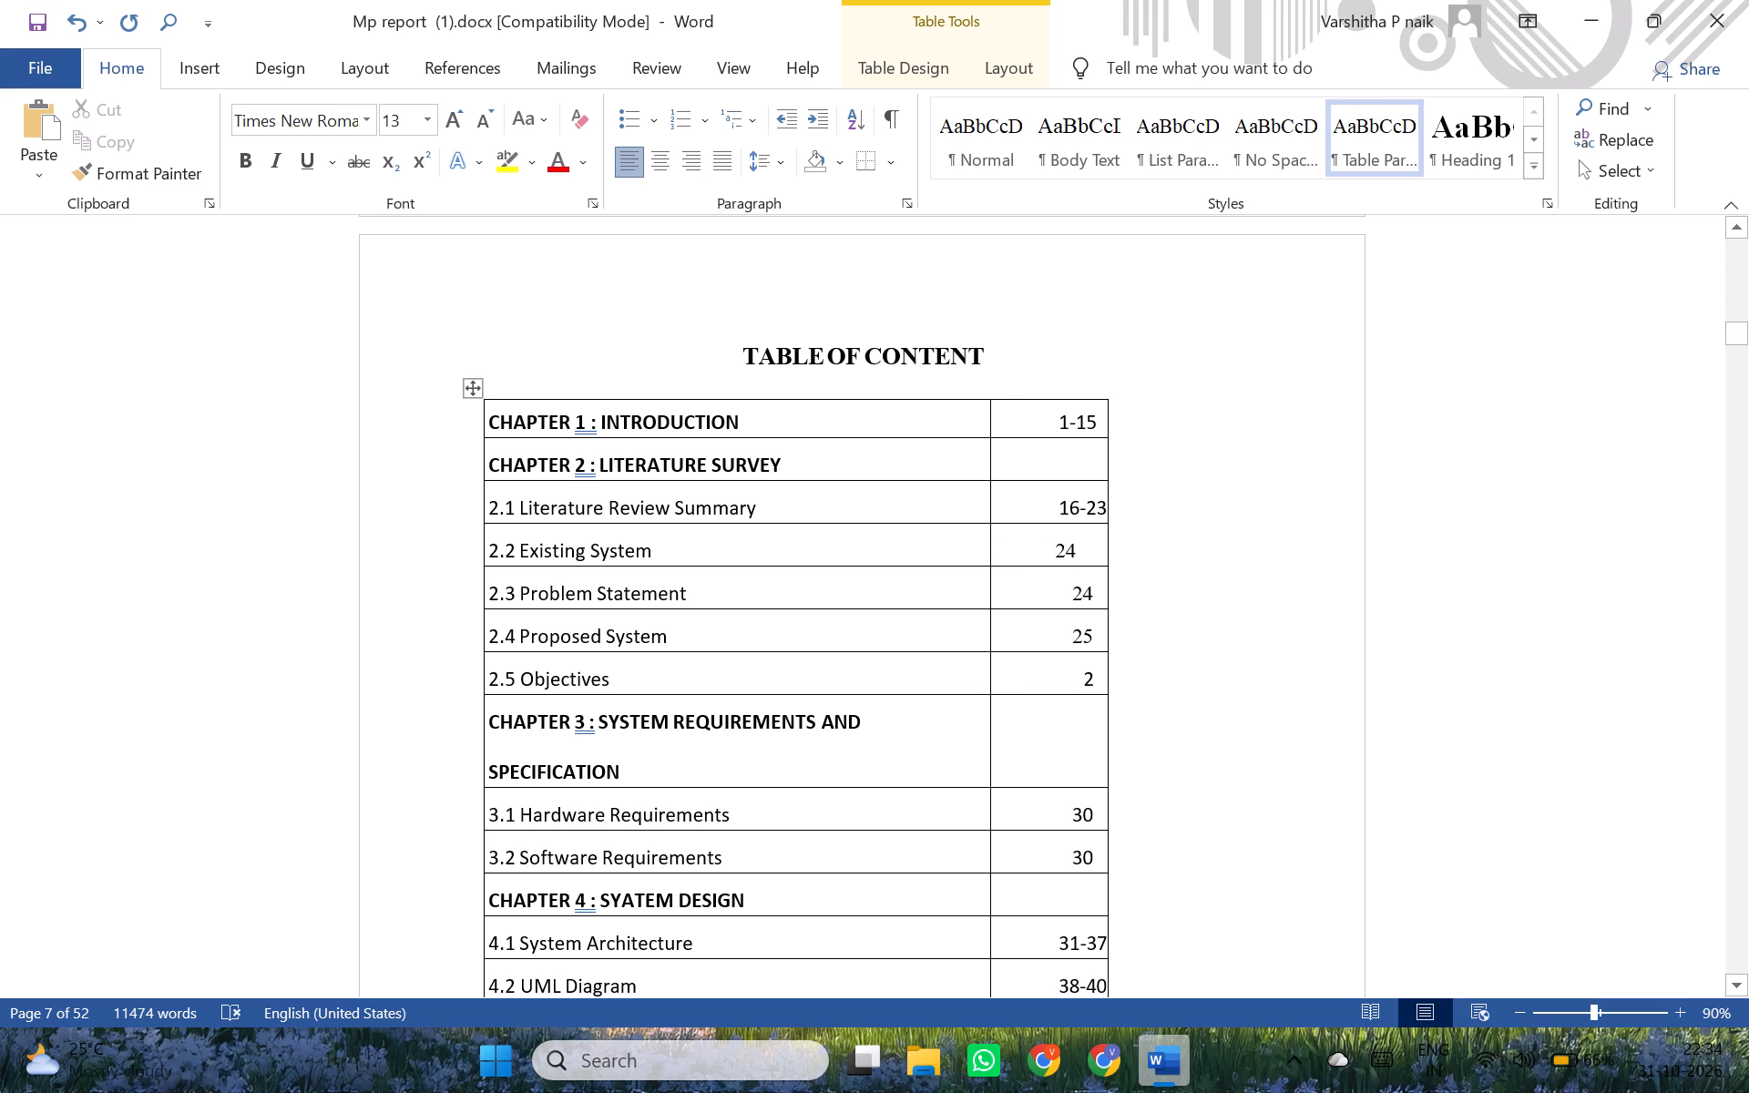
Remove the indent of the 2.3 Problem Statement page number and pad it with spaces to line up with the number above.
click(1071, 596)
key(BackSpace)
key(space)
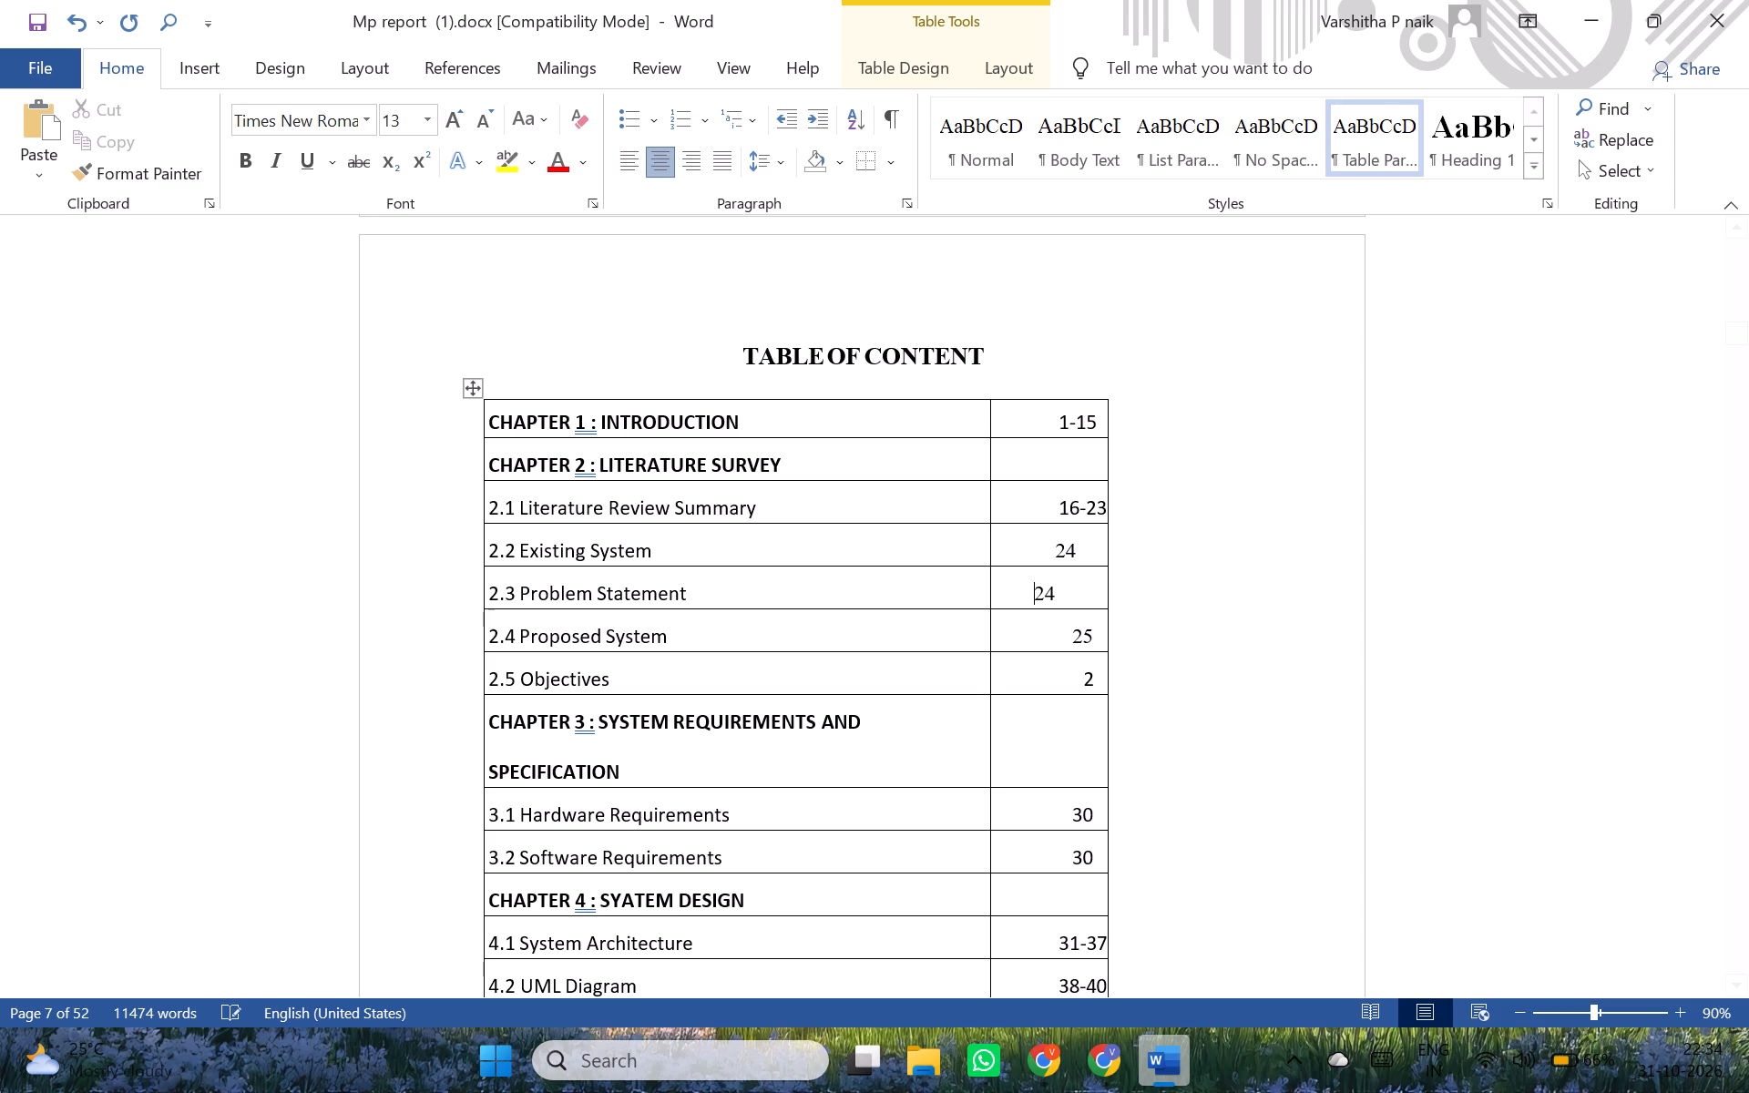
key(space)
key(space)
key(space)
key(space)
key(space)
key(space)
key(space)
key(space)
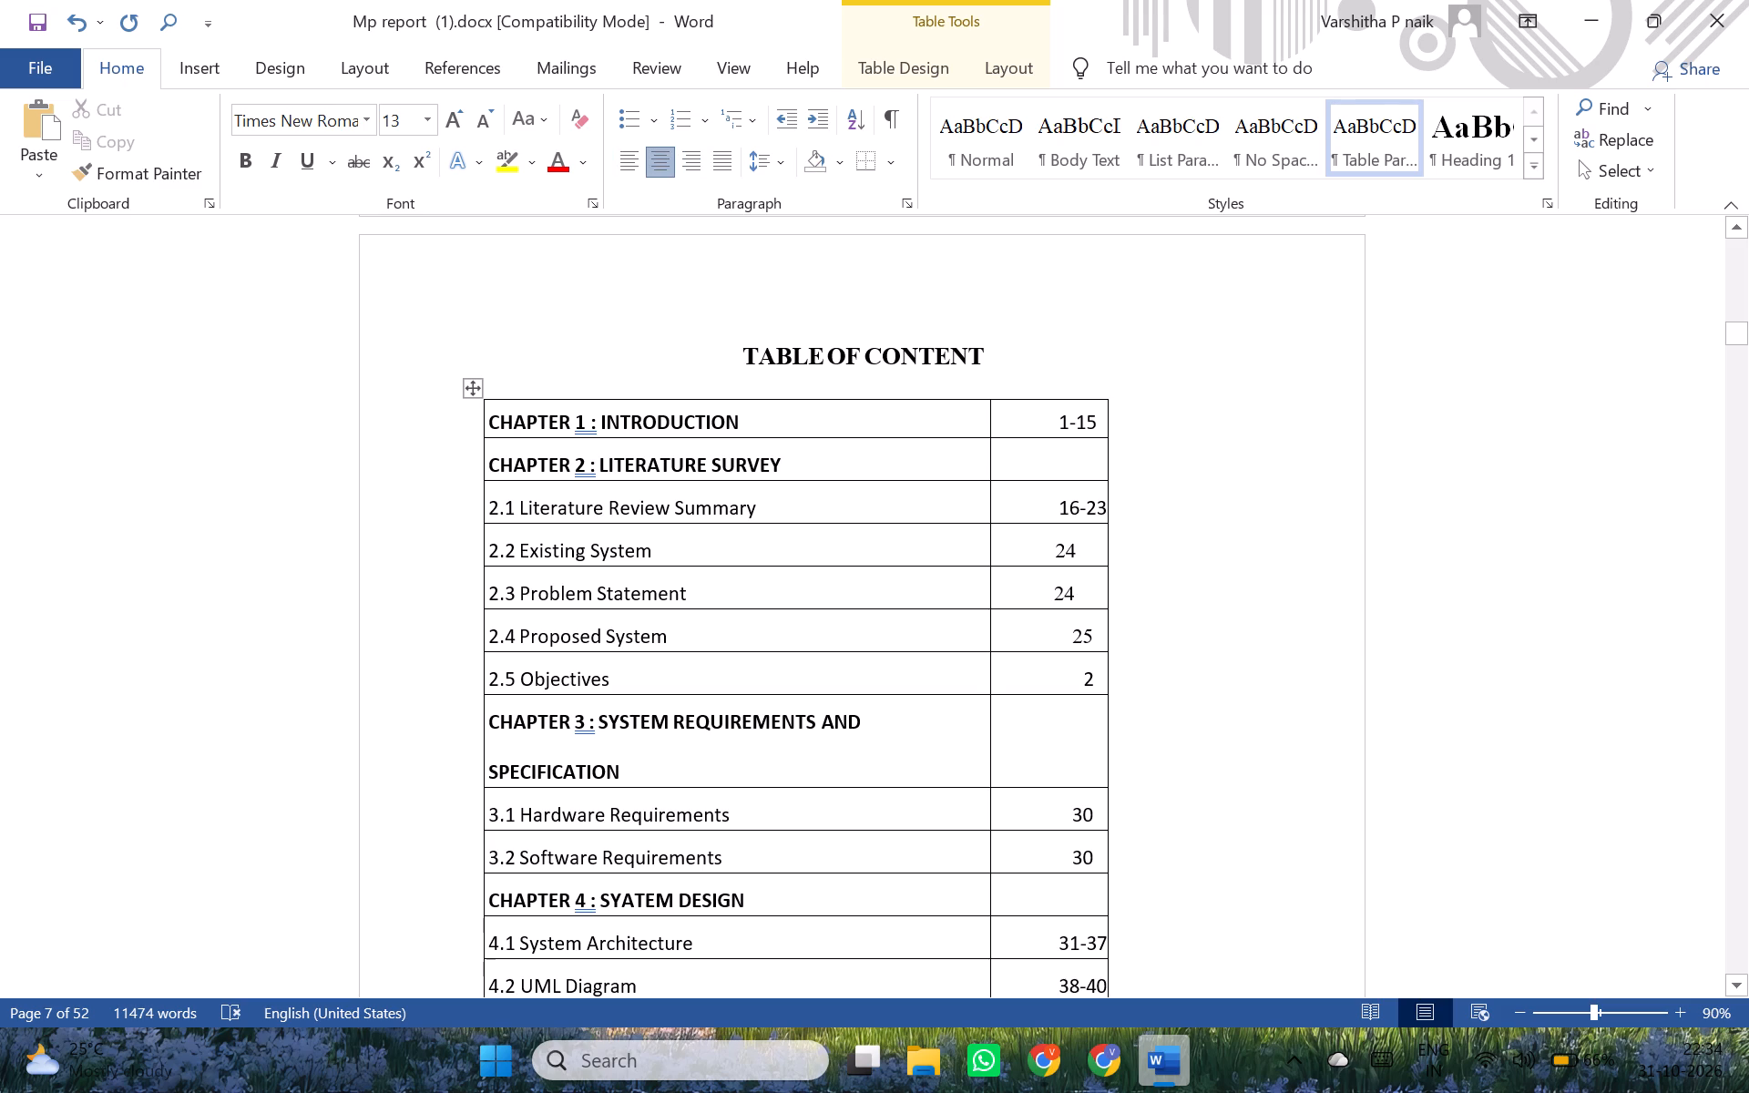
Remove the indent of the 2.4 Proposed System page number, pad it with leading spaces, and extend it to 25-26.
click(1077, 637)
click(1077, 637)
key(BackSpace)
key(space)
key(space)
key(space)
key(space)
key(space)
key(space)
key(space)
key(Right)
key(Right)
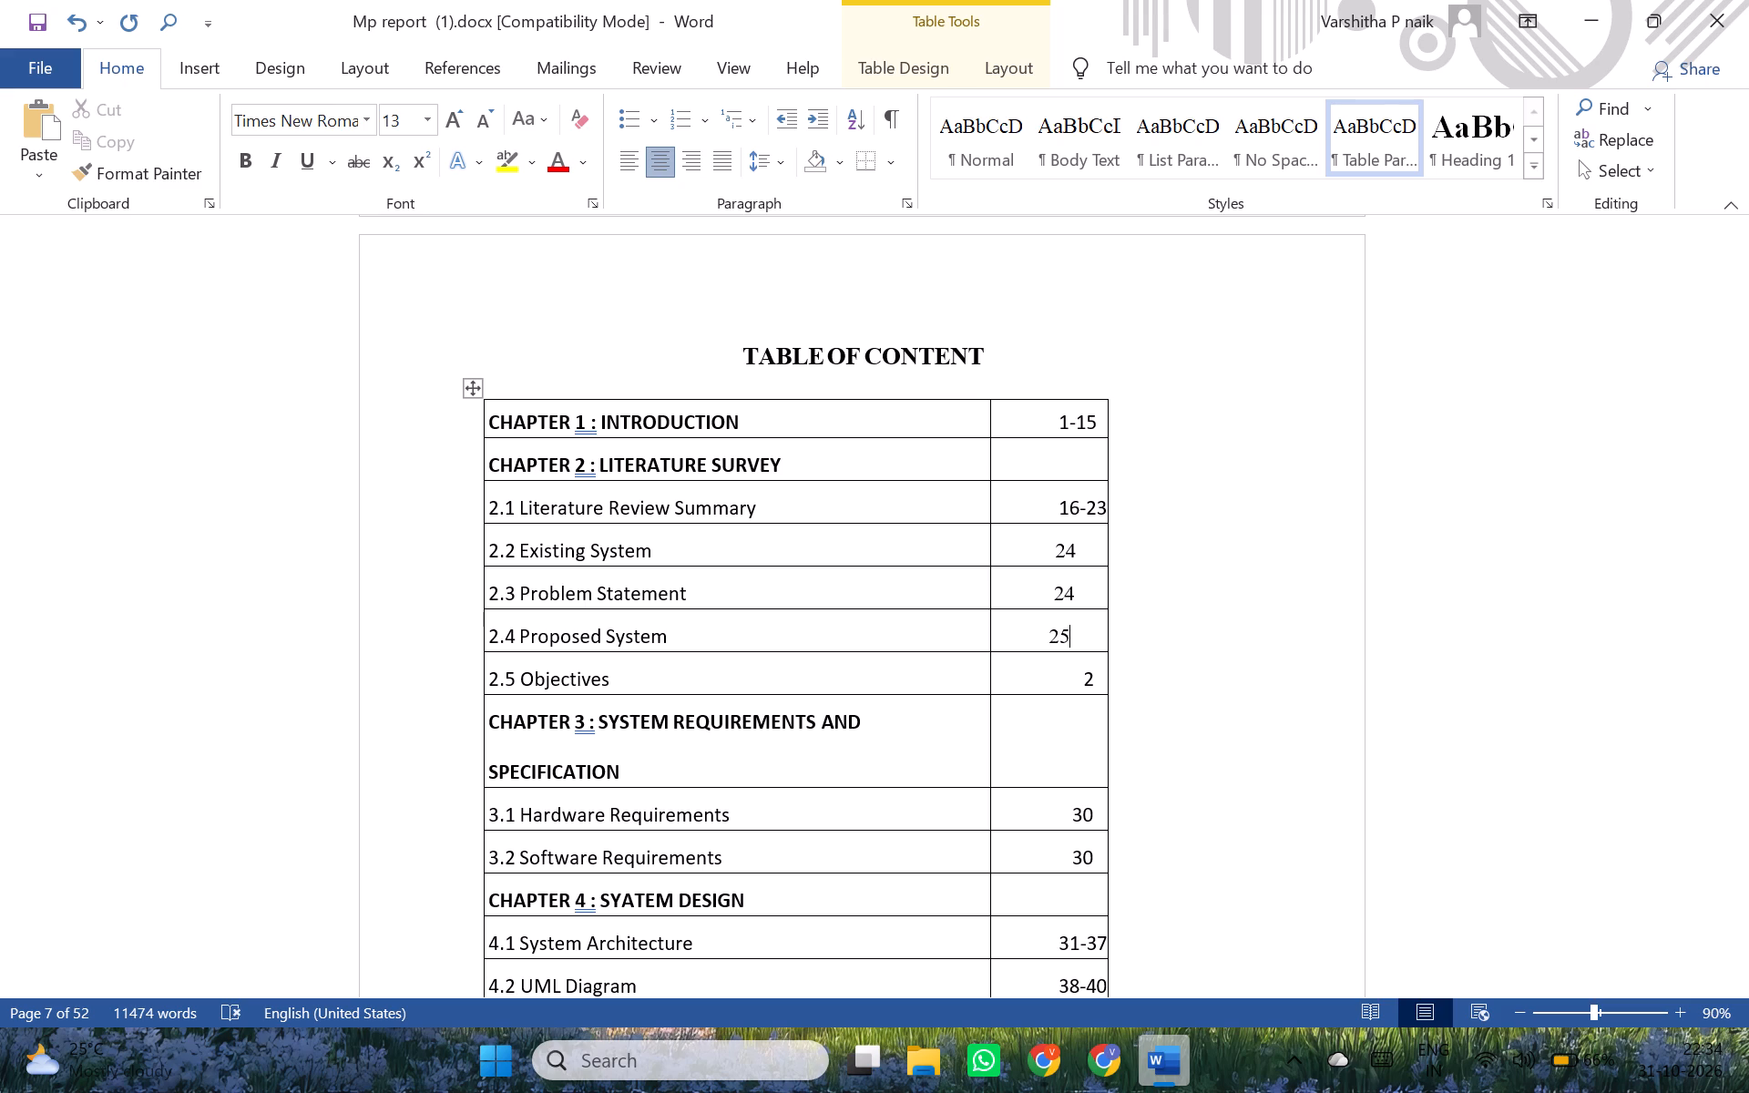
key(minus)
text(26)
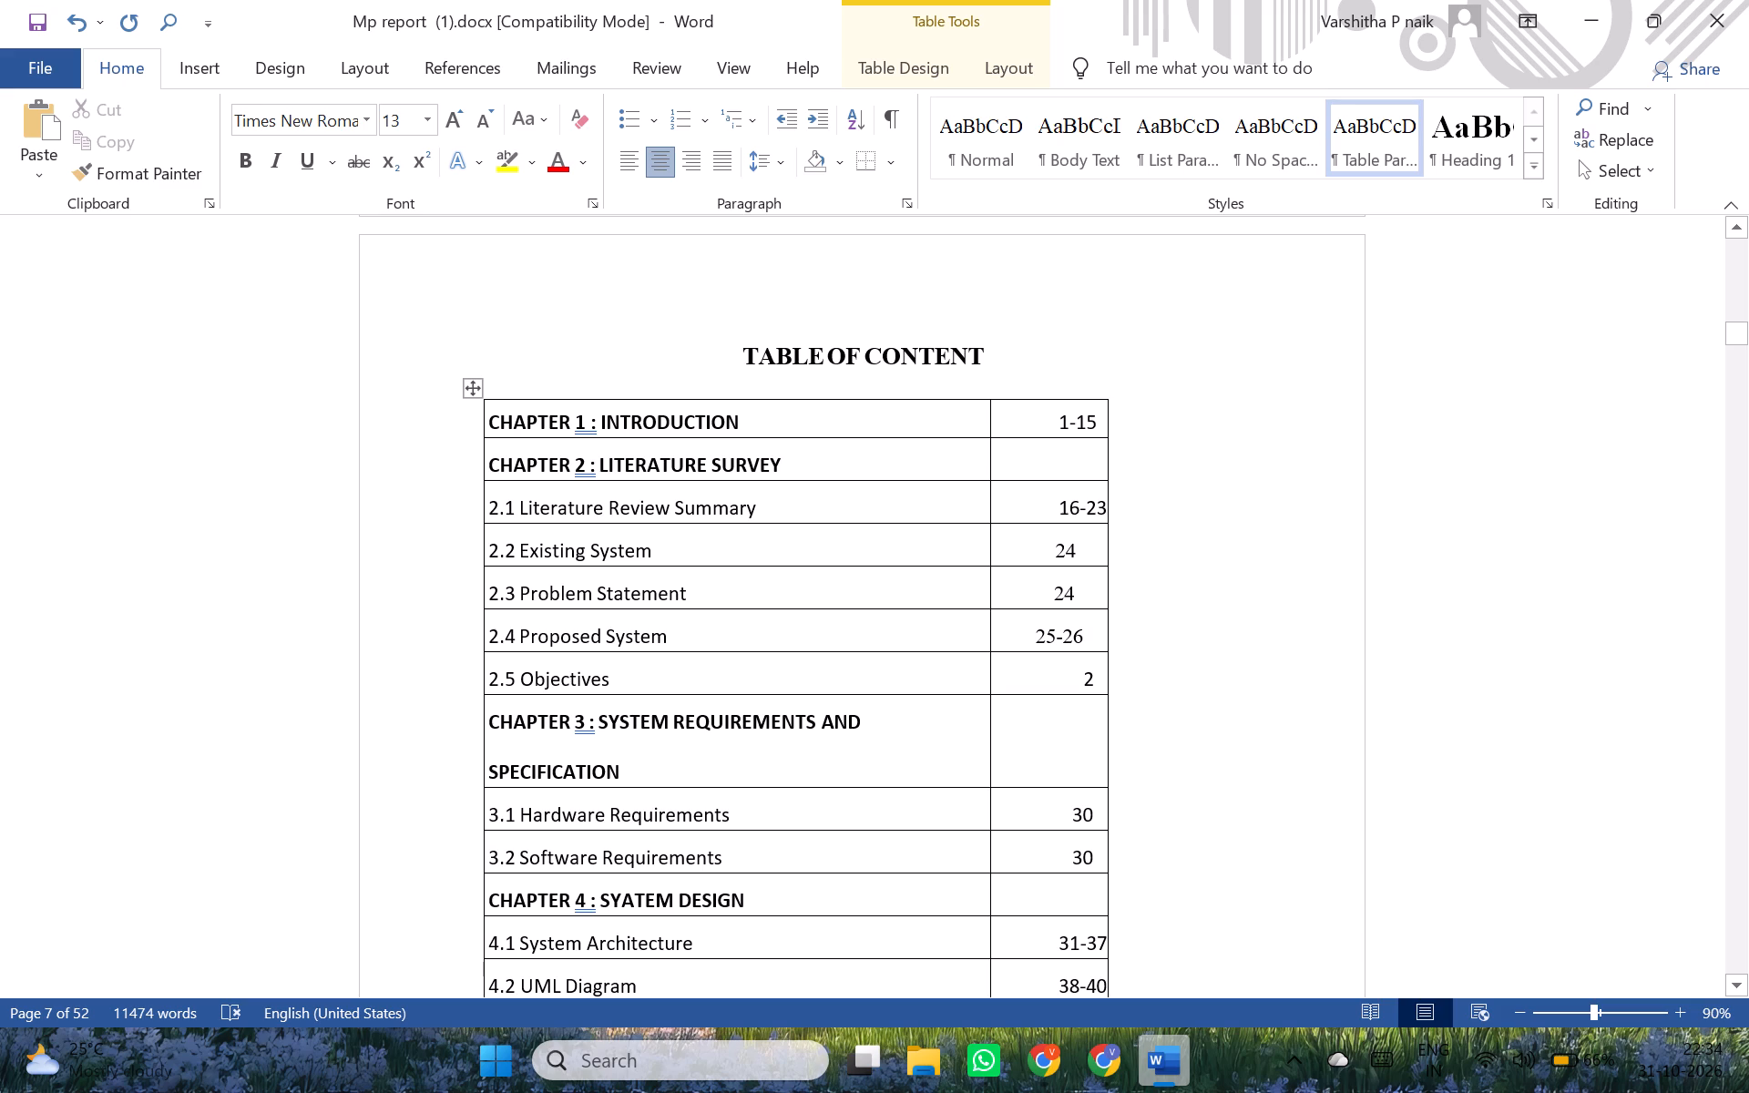
Set the 2.5 Objectives page number to 26 in the Table of Content.
click(1091, 684)
key(6)
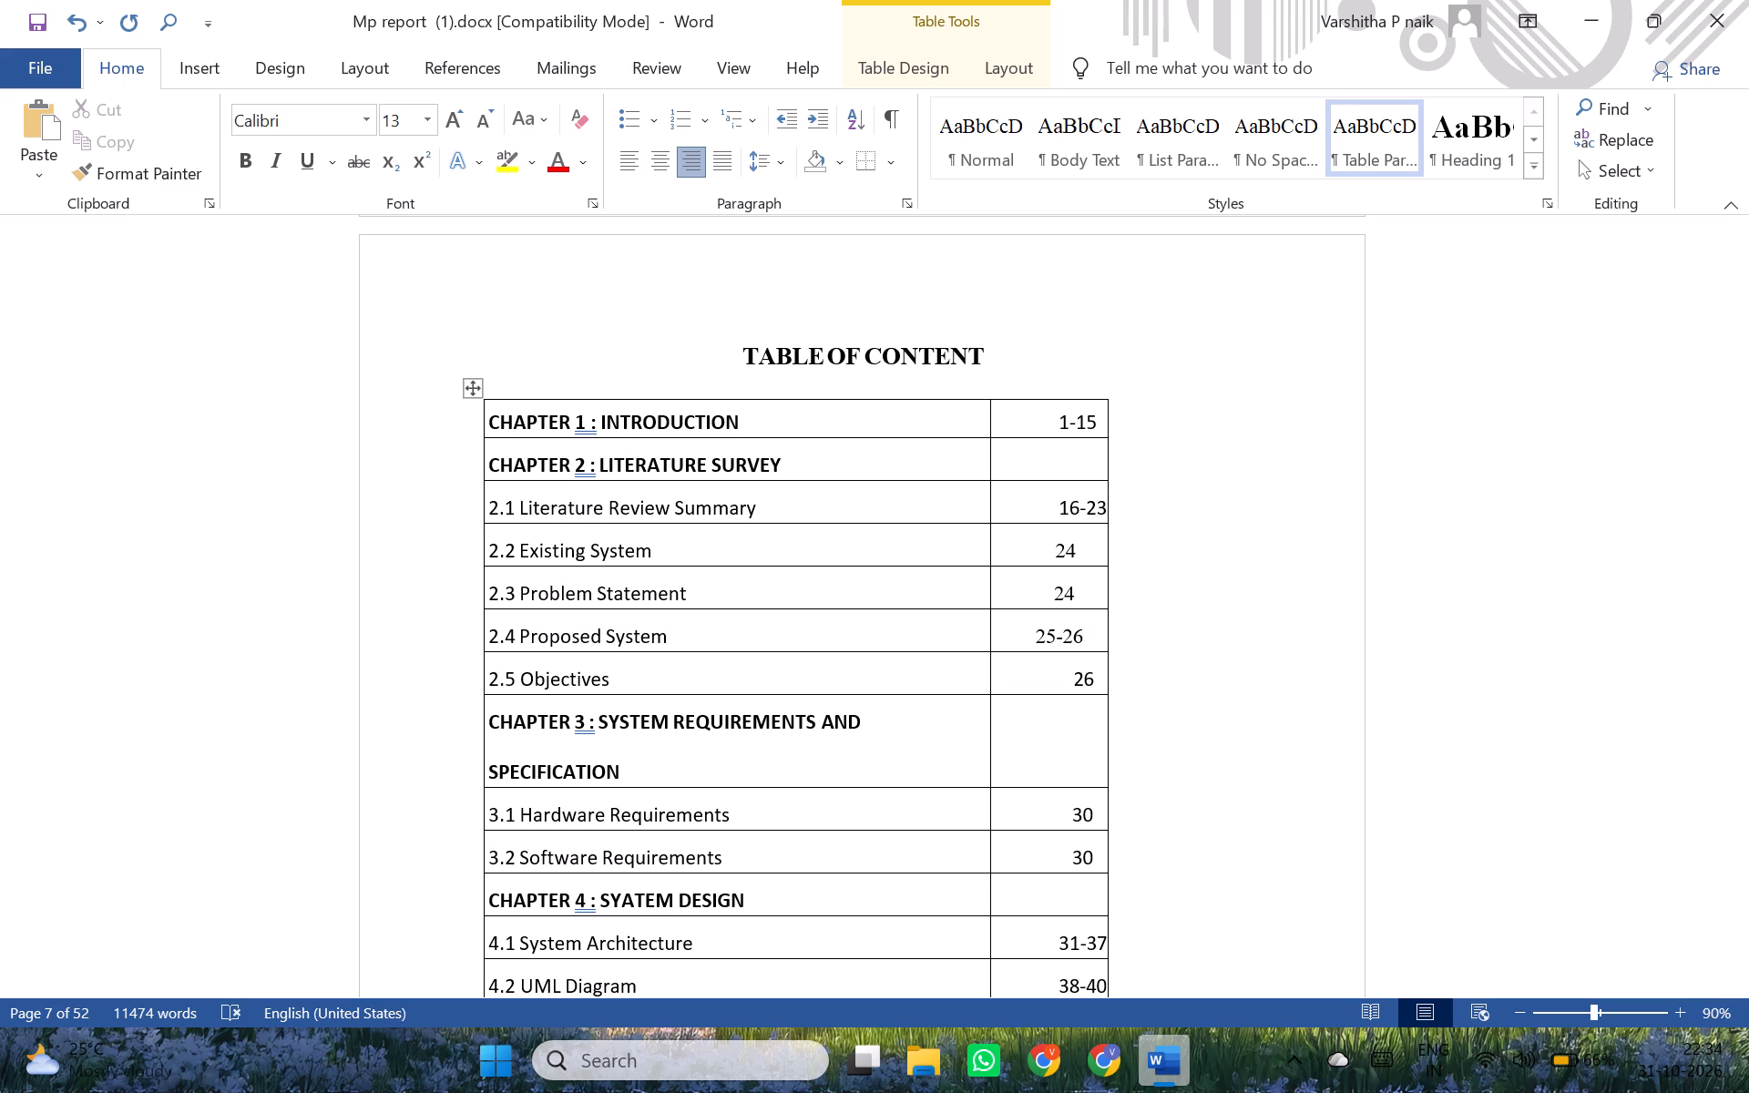
Swap the section titles under Chapter 3 so that 3.1 reads Software Requirements and 3.2 reads Hardware Requirements.
click(1092, 812)
drag(597, 855, 527, 853)
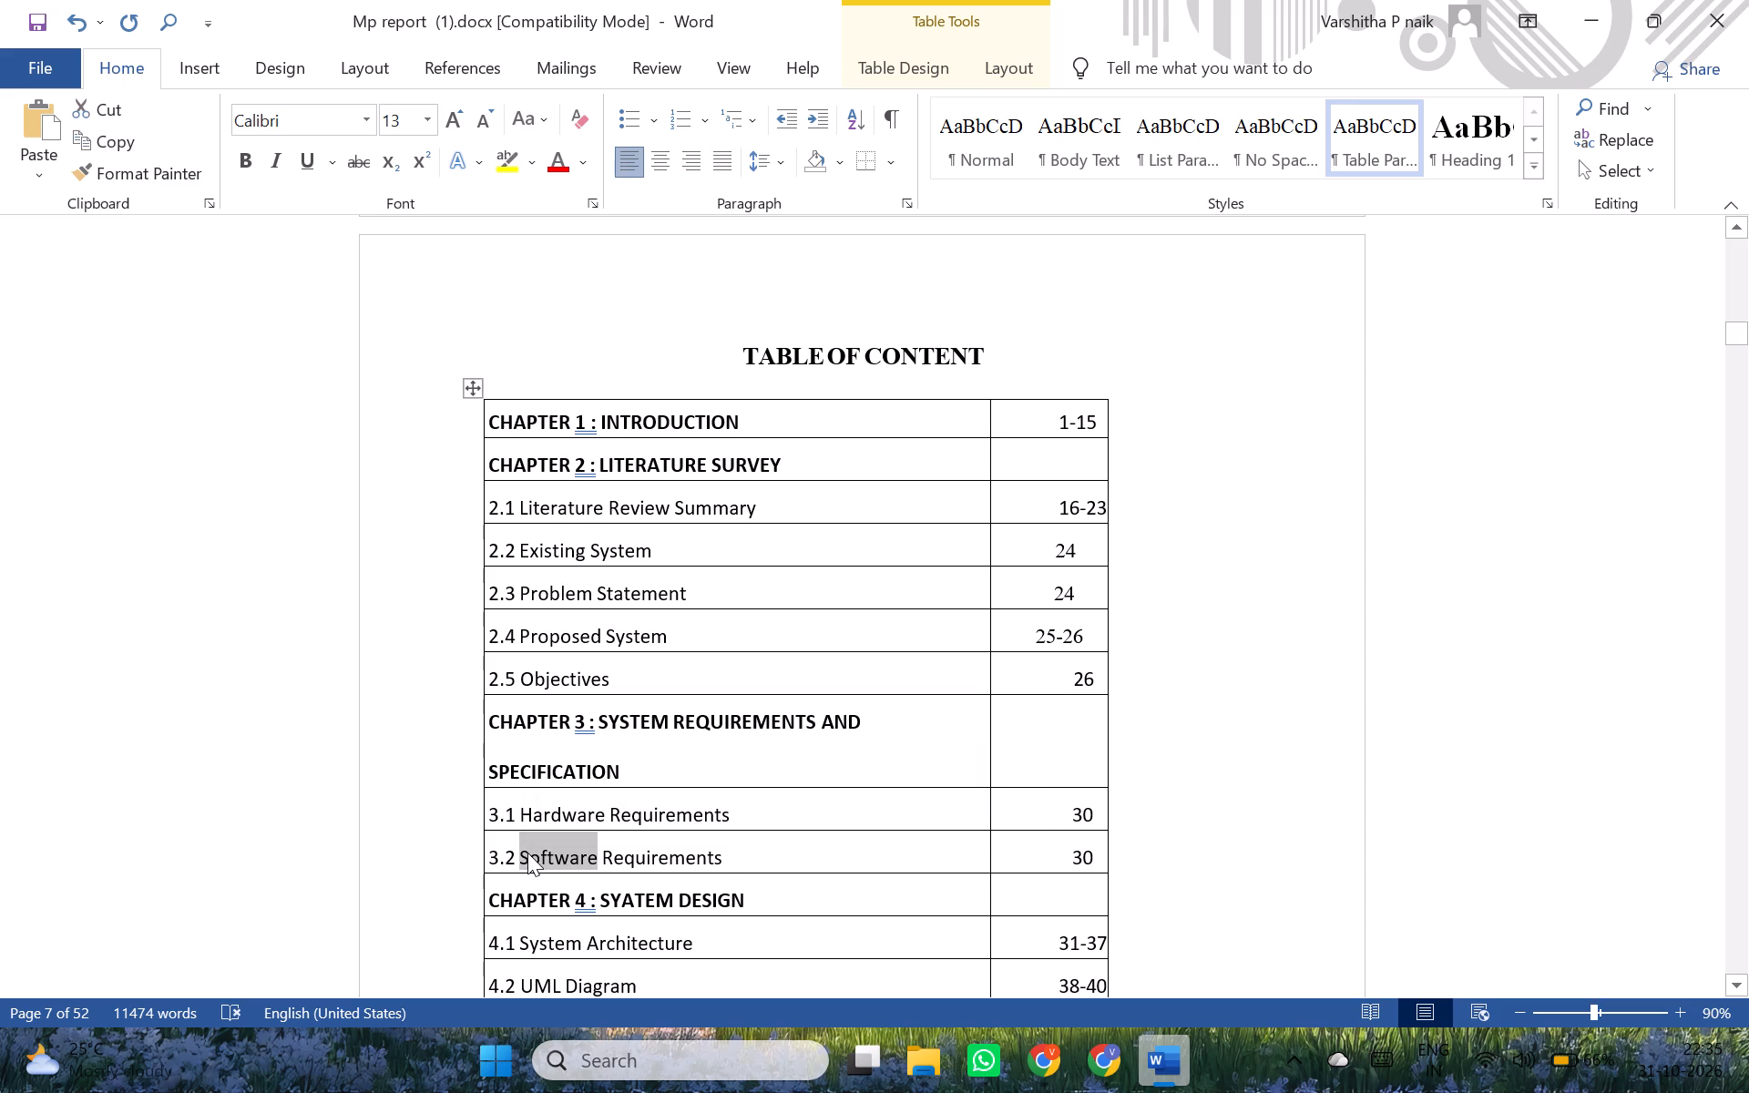
key(ctrl+c)
drag(602, 816, 516, 809)
key(ctrl+v)
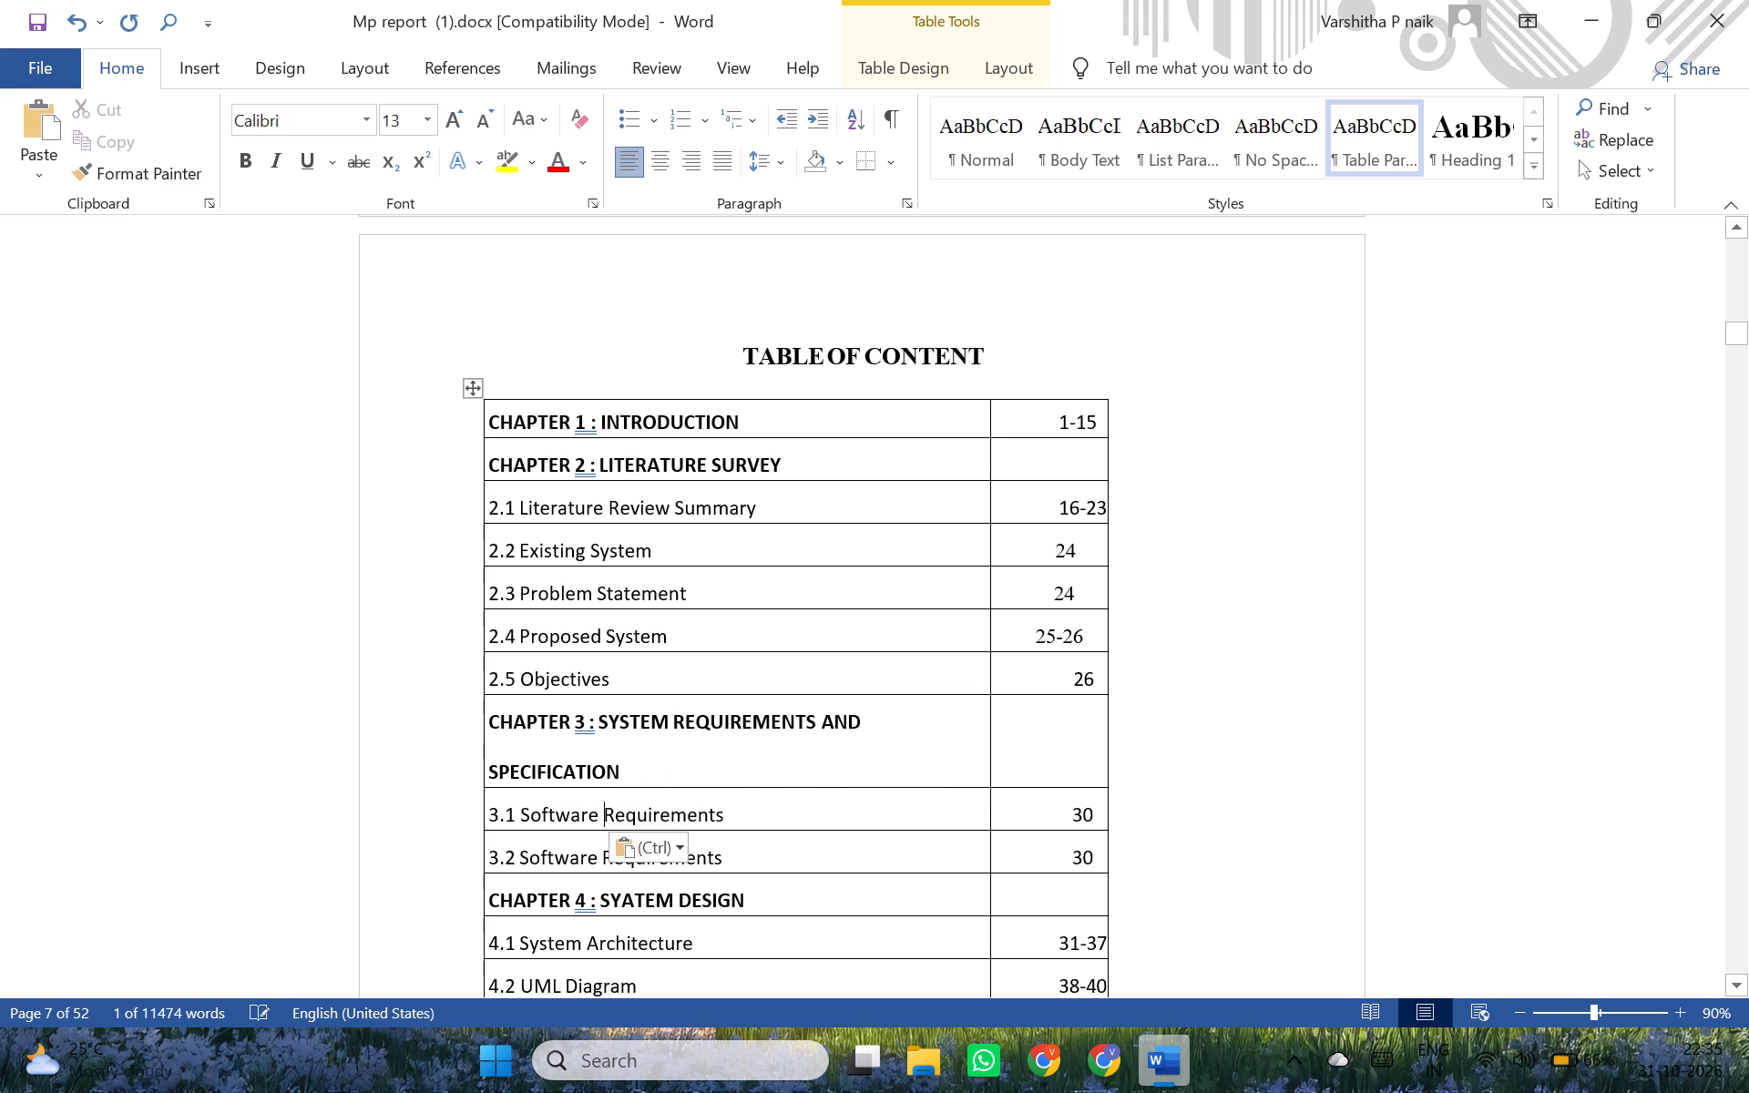
click(551, 859)
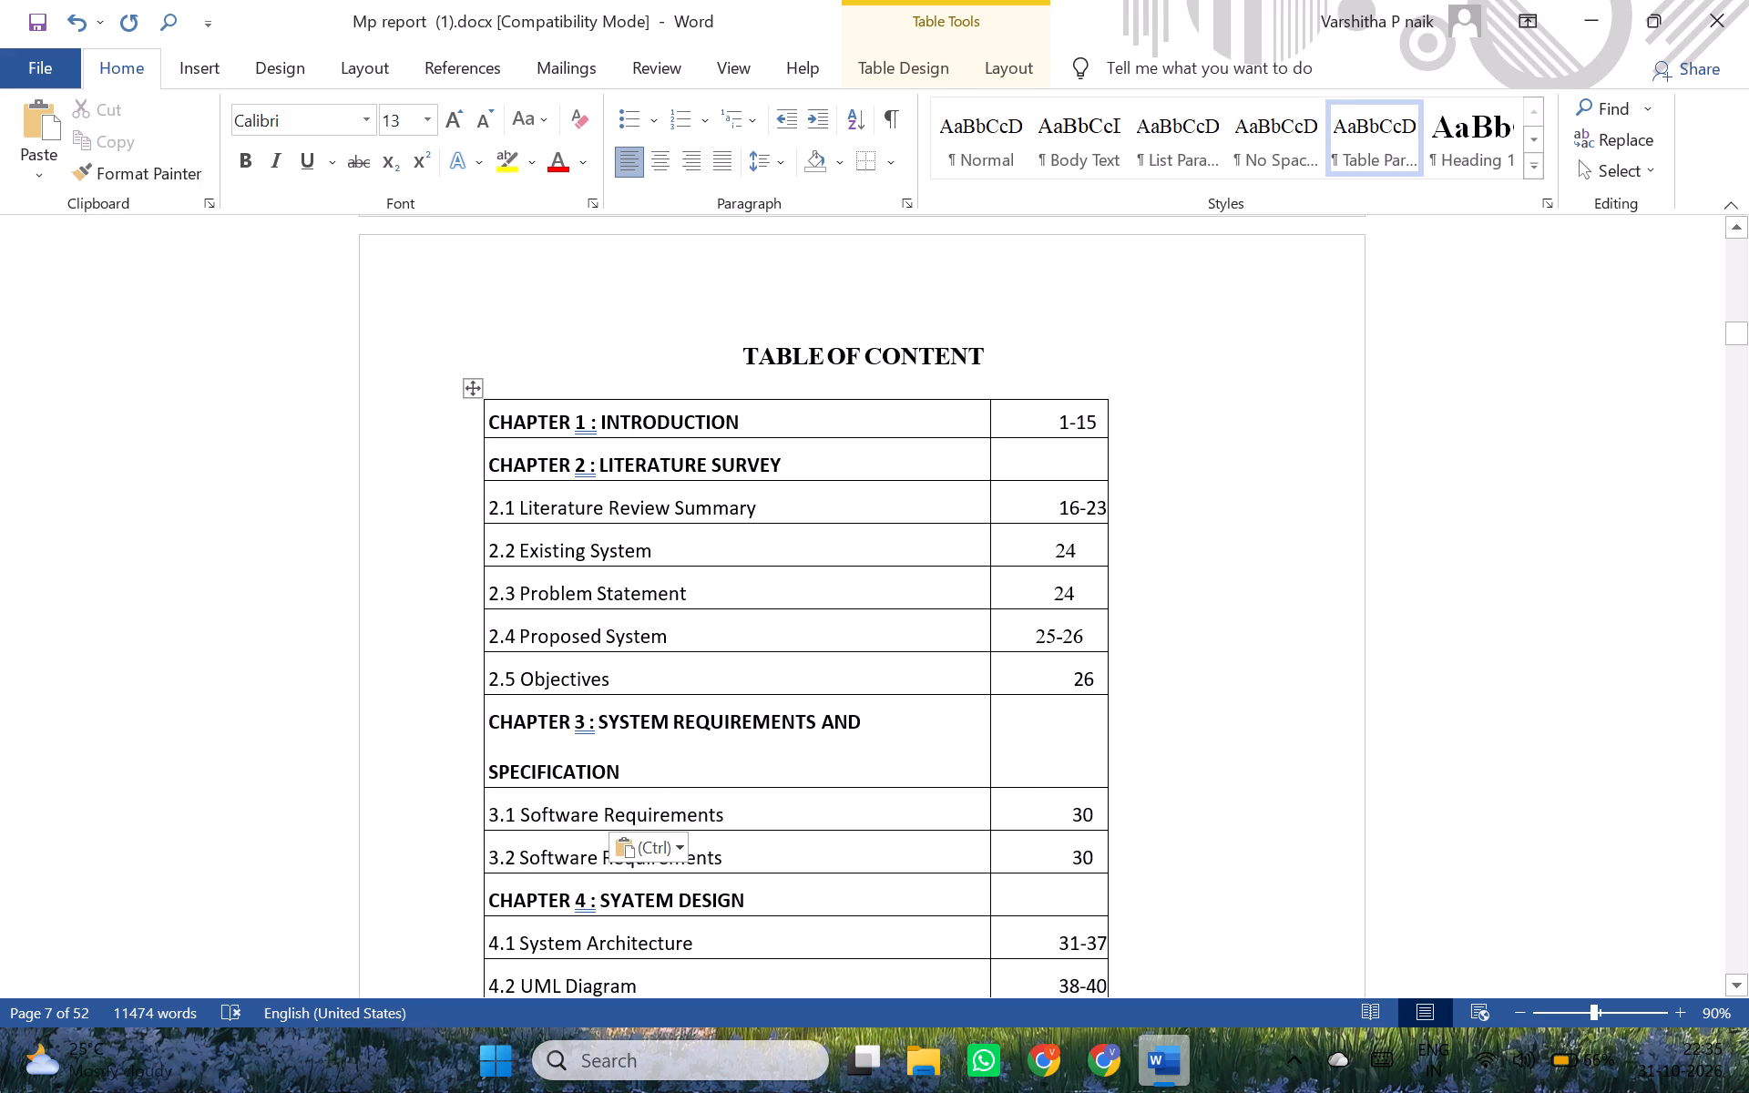
key(BackSpace)
key(BackSpace)
key(BackSpace)
key(BackSpace)
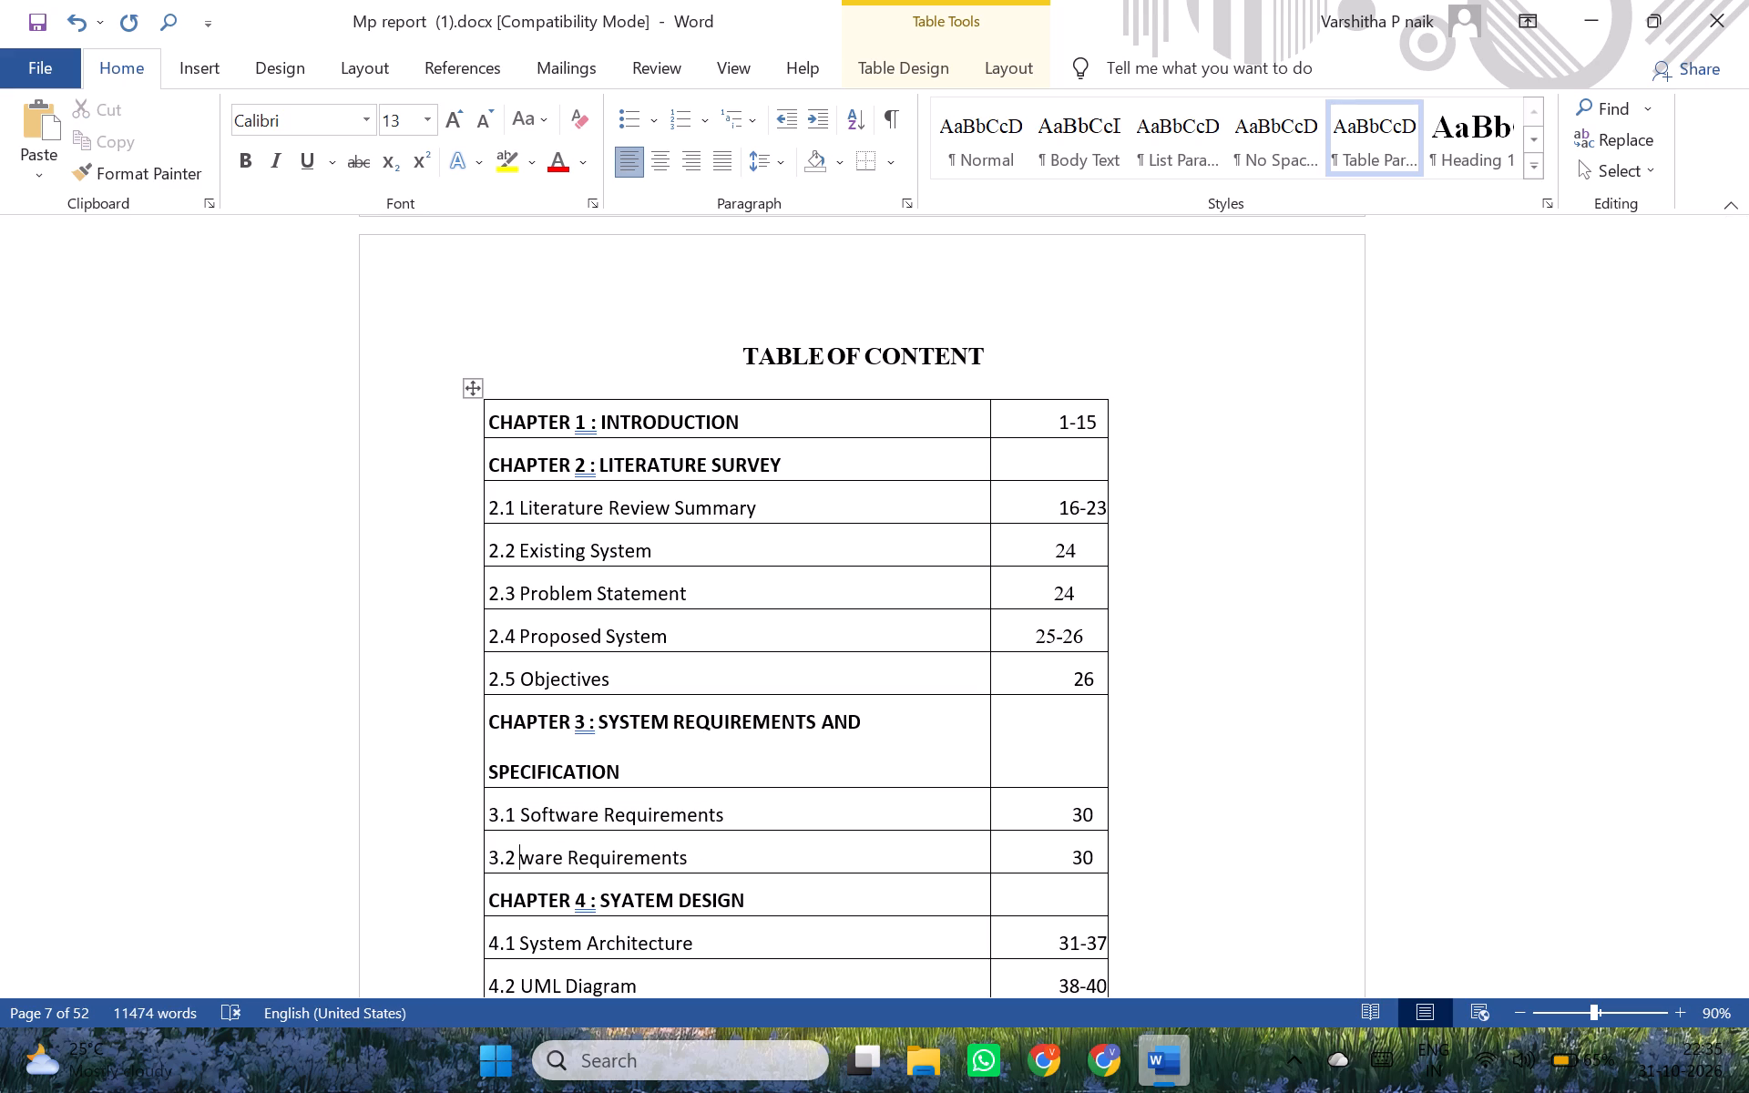
text(Hard)
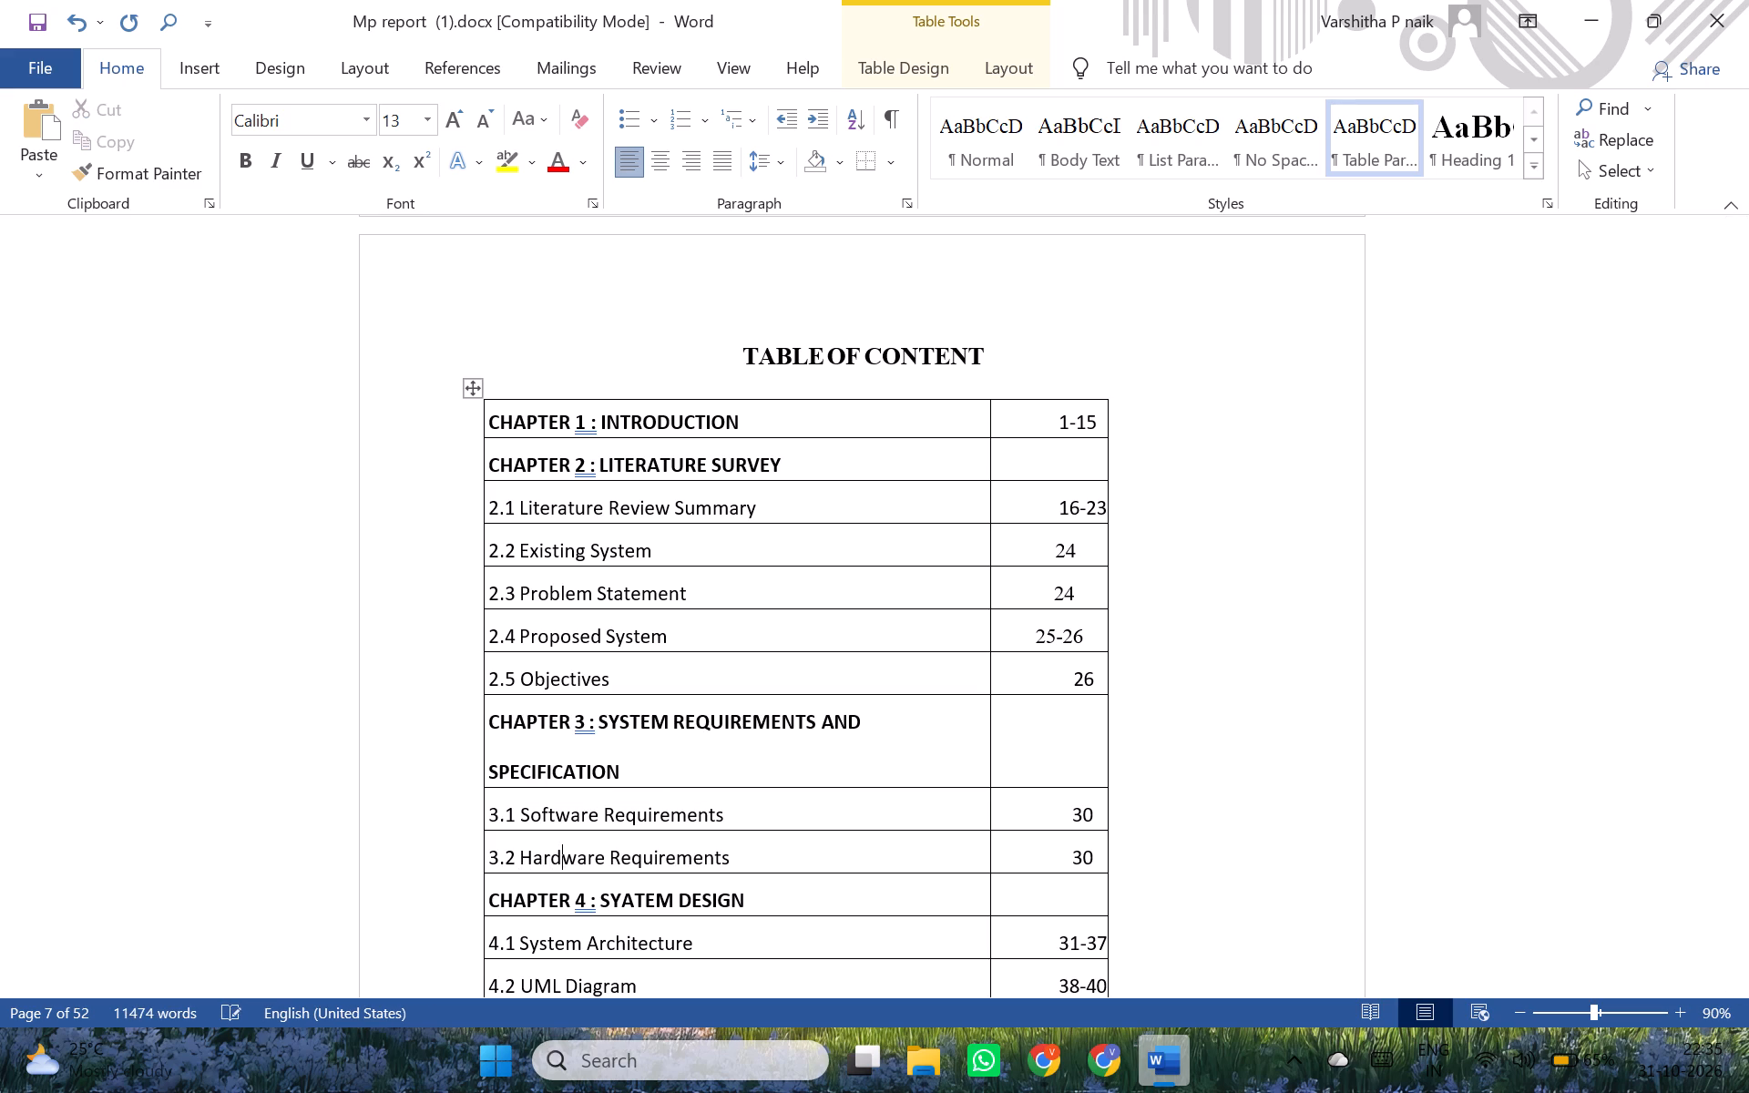
Set the 3.1 Software Requirements page number to 27-28 in the Table of Content.
click(1086, 807)
key(Right)
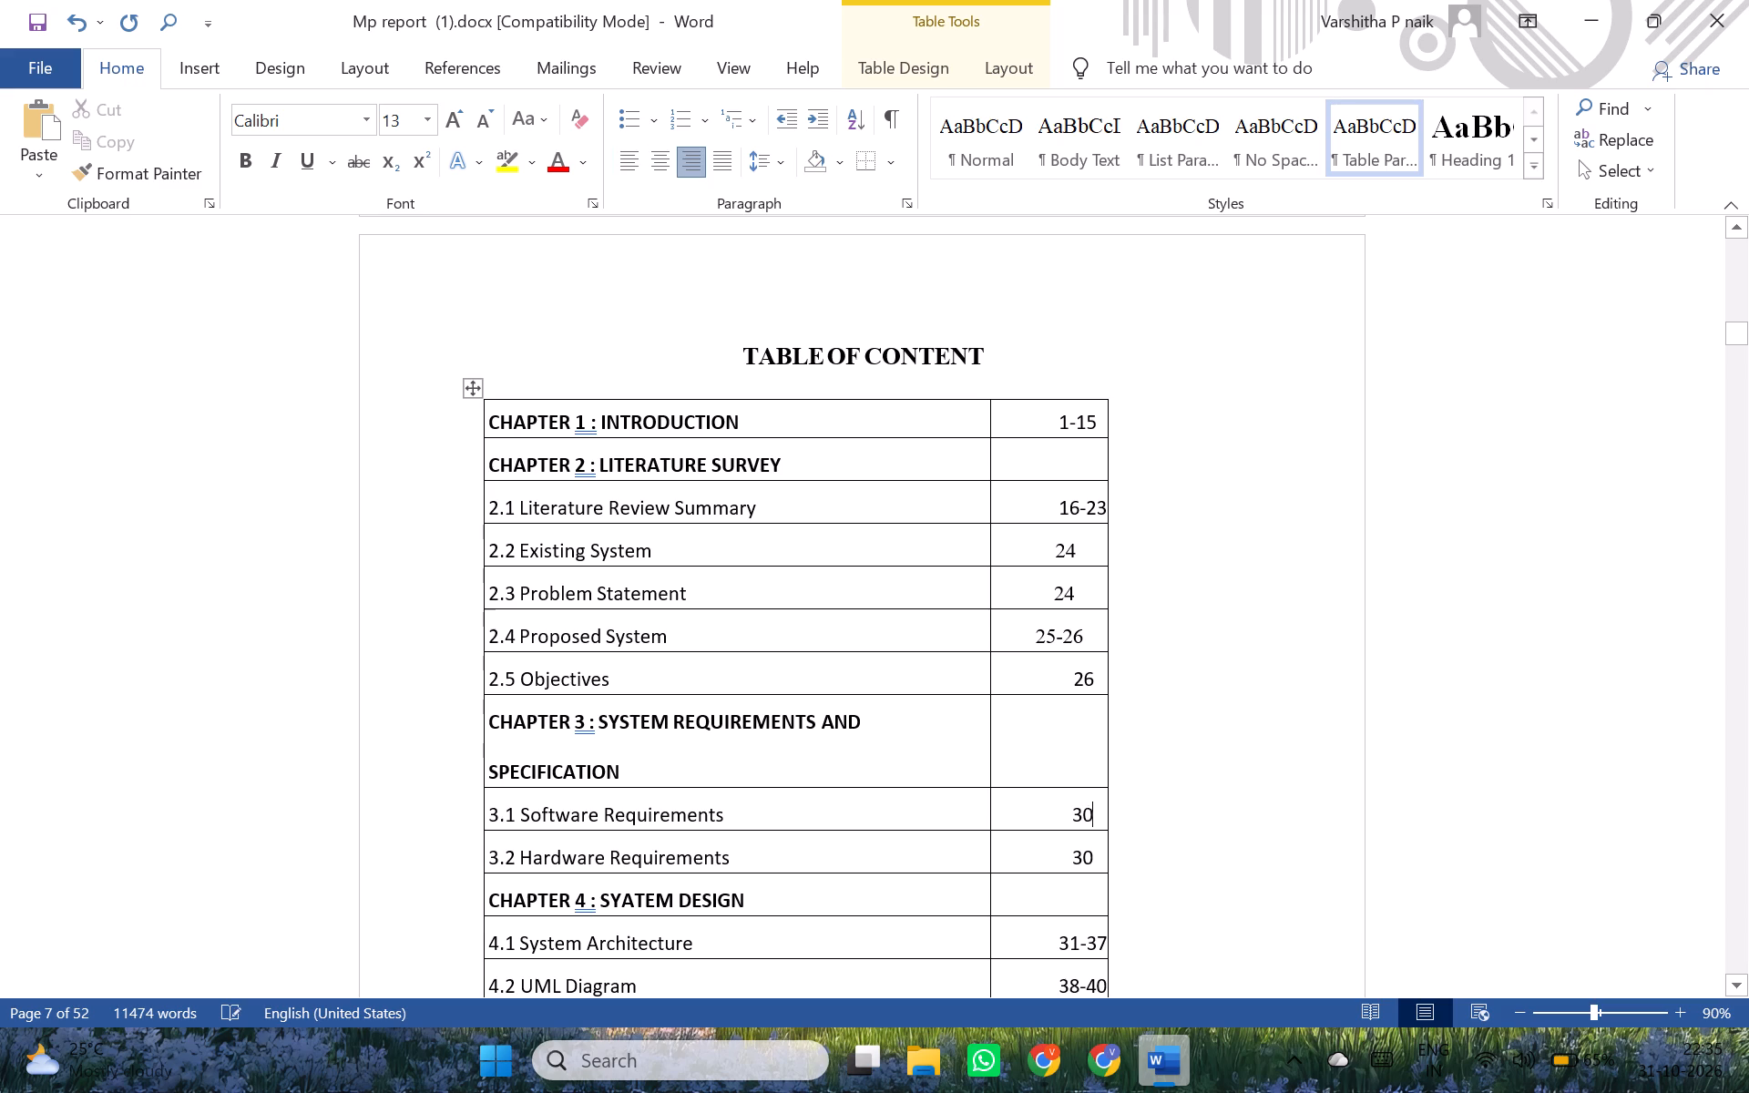
key(BackSpace)
key(BackSpace)
text(27-28)
Set the 3.2 Hardware Requirements page number to 28-29 in the Table of Content.
click(1093, 855)
key(BackSpace)
key(BackSpace)
key(2)
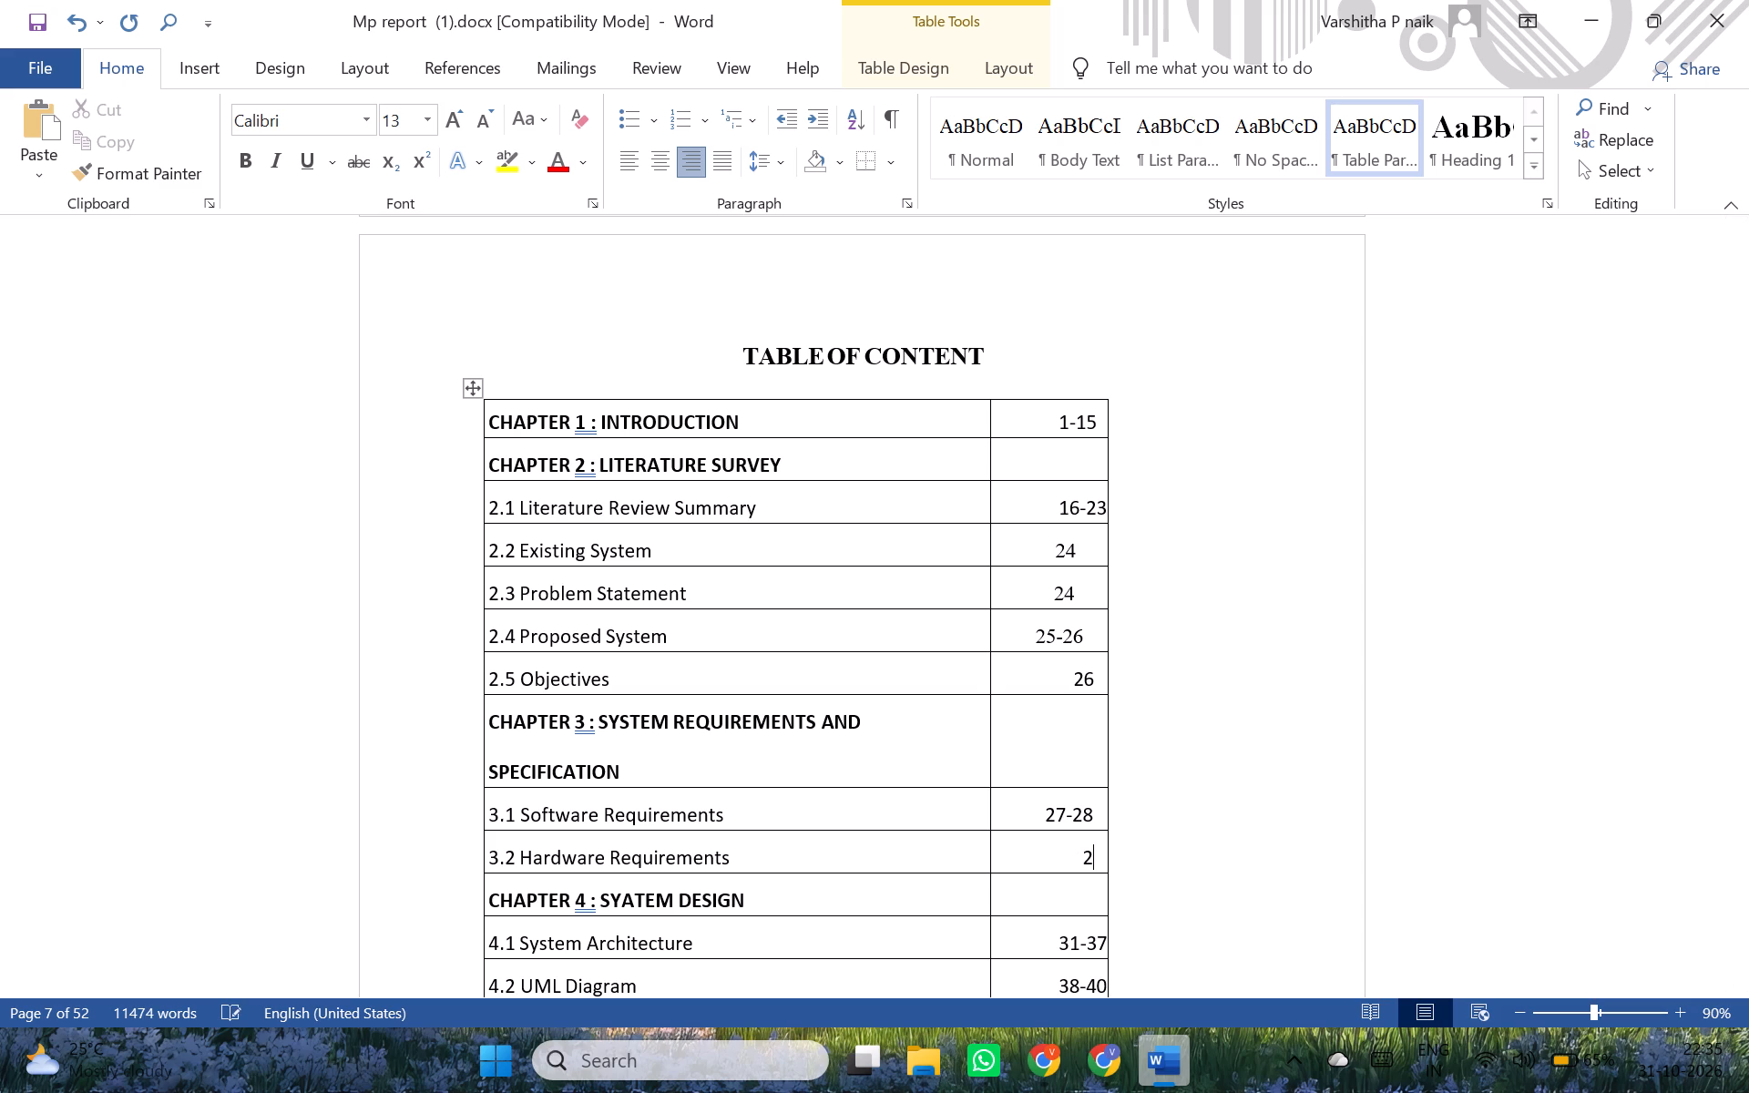
text(8-29)
Change the 4.1 System Architecture page range to 30-32 in the Table of Content.
key(Down)
key(Down)
scroll(1093, 855, down, 1)
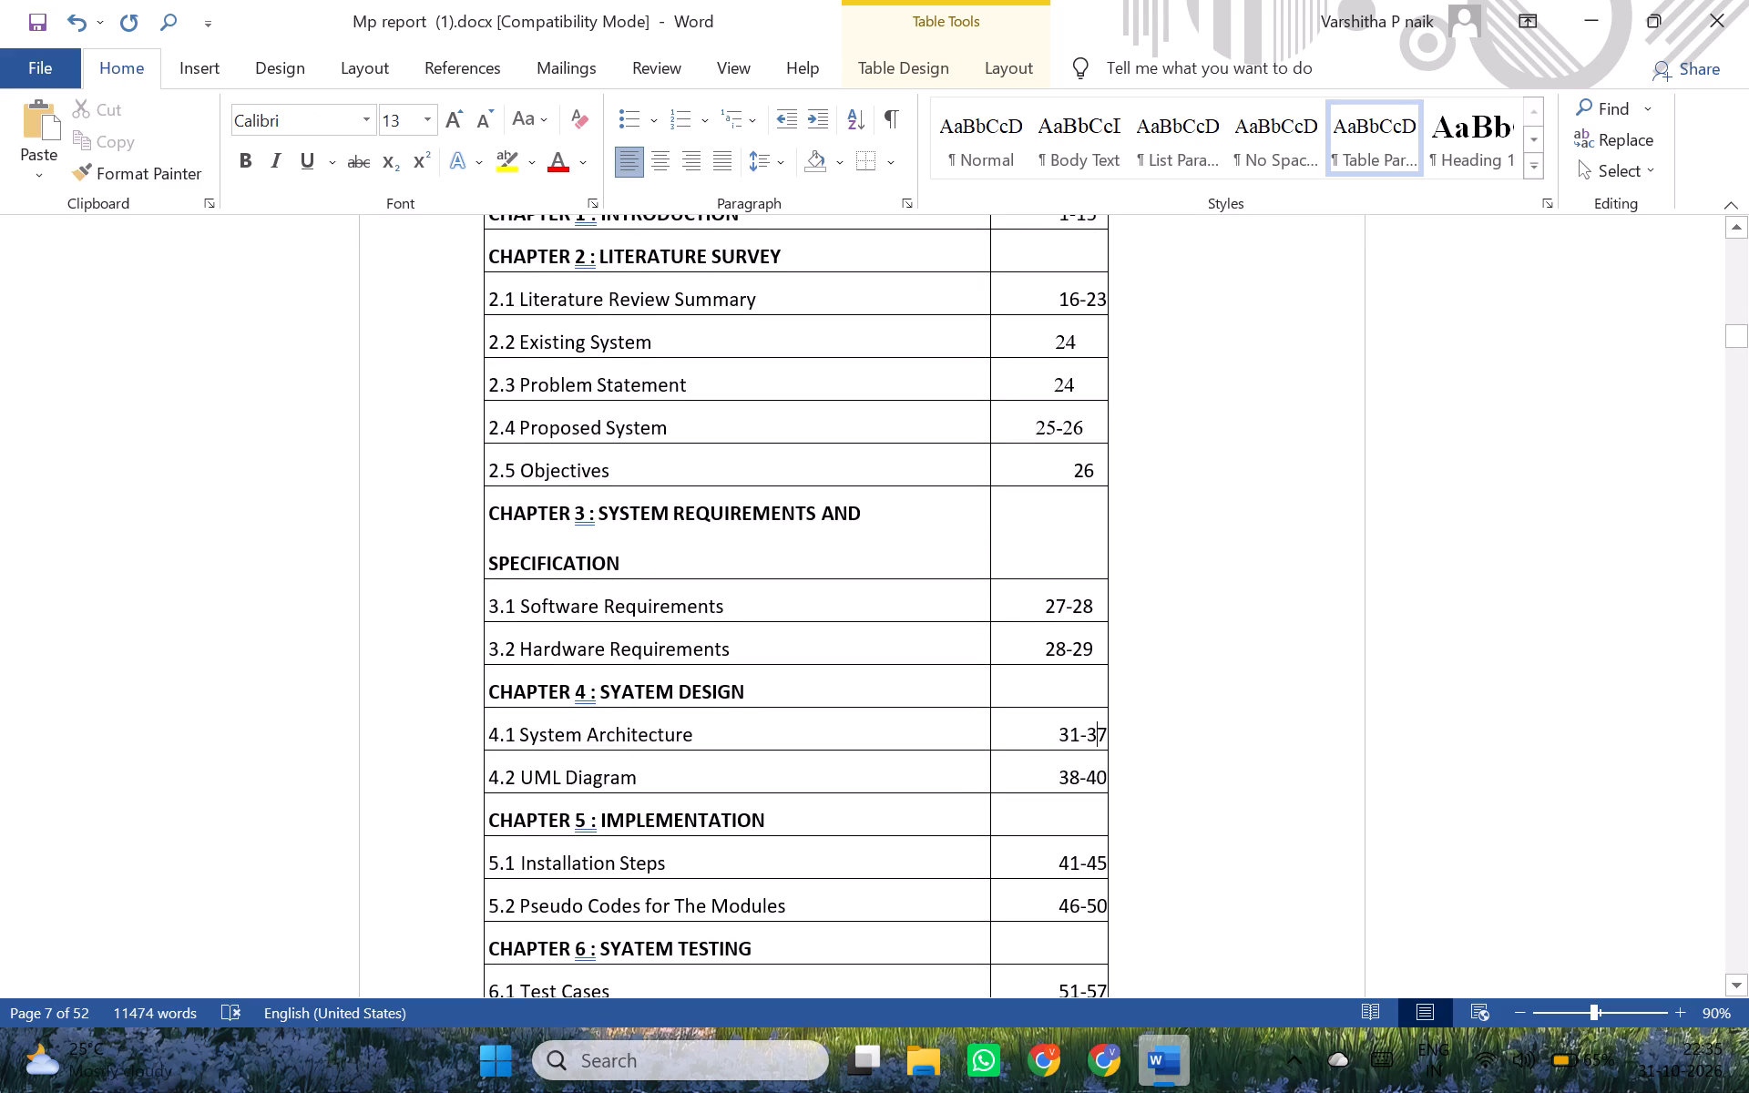
key(BackSpace)
key(BackSpace)
key(BackSpace)
key(0)
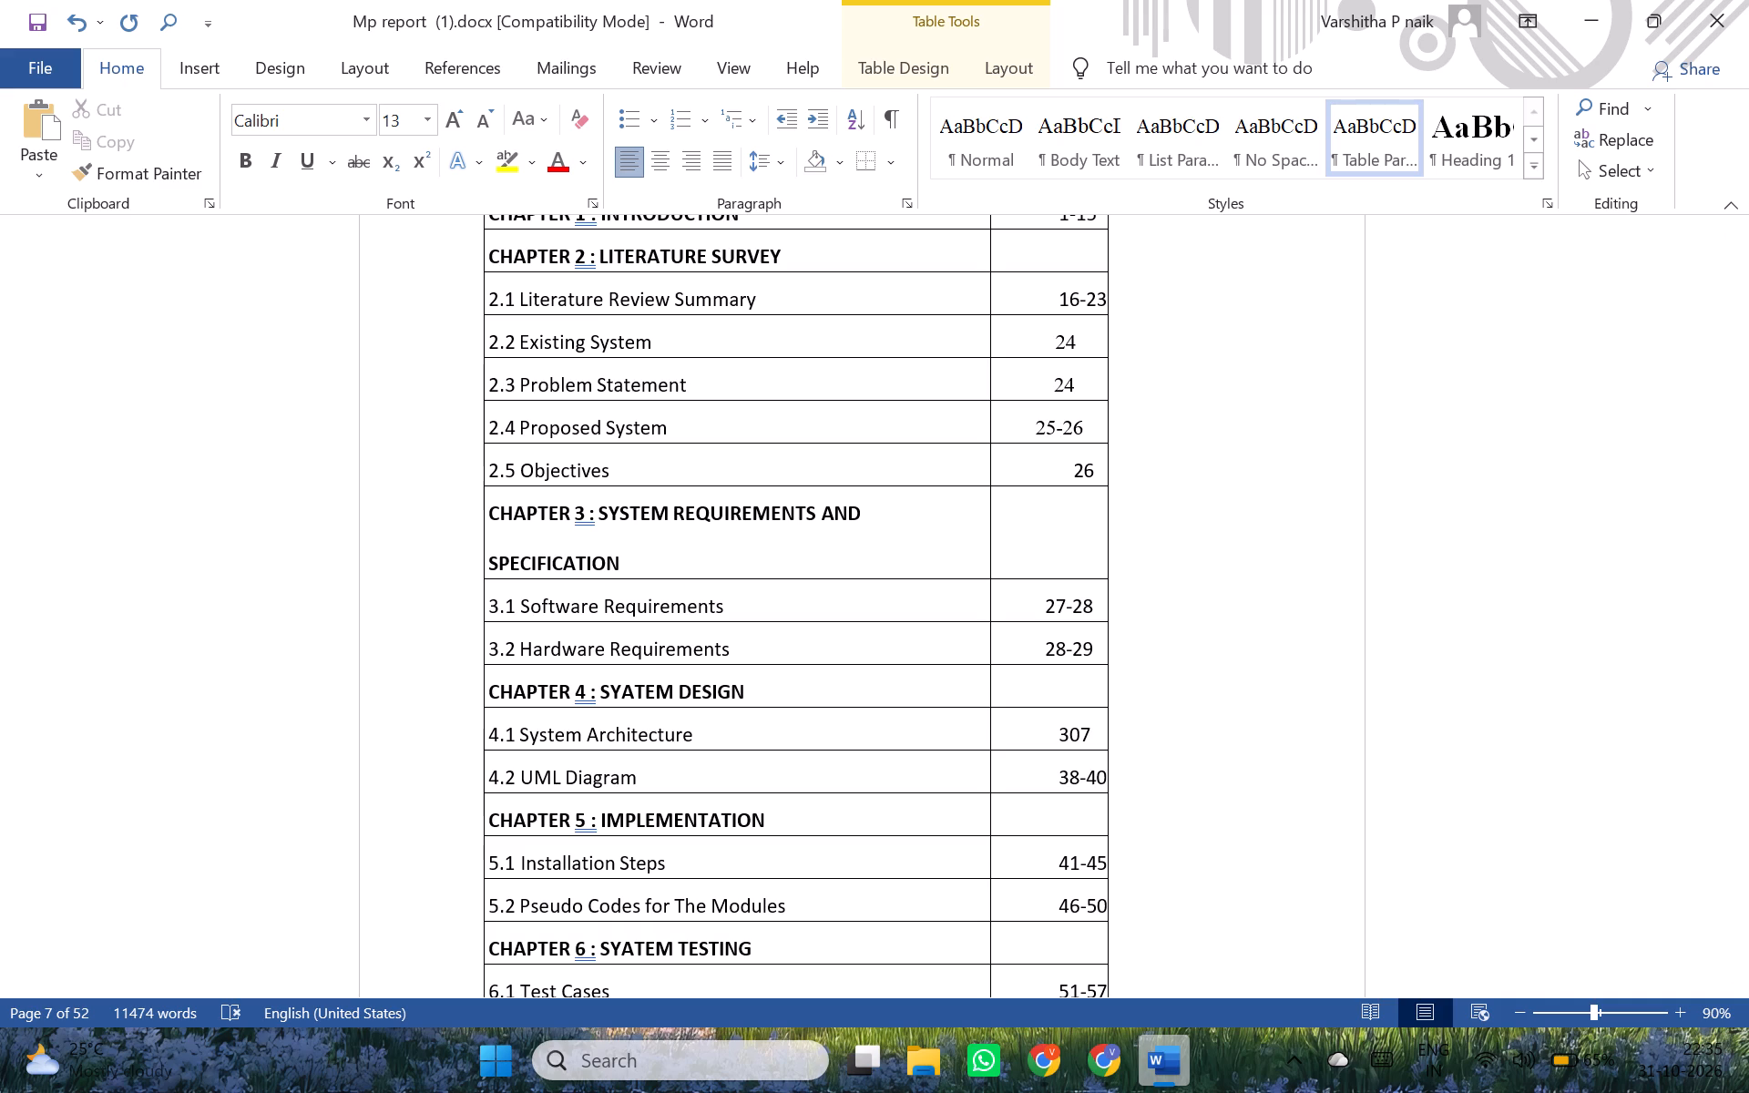
key(minus)
key(Right)
key(BackSpace)
text(32)
Replace the 4.2 UML Diagram page range with the single page number 33.
click(1077, 778)
key(BackSpace)
key(3)
key(Right)
key(Right)
key(Right)
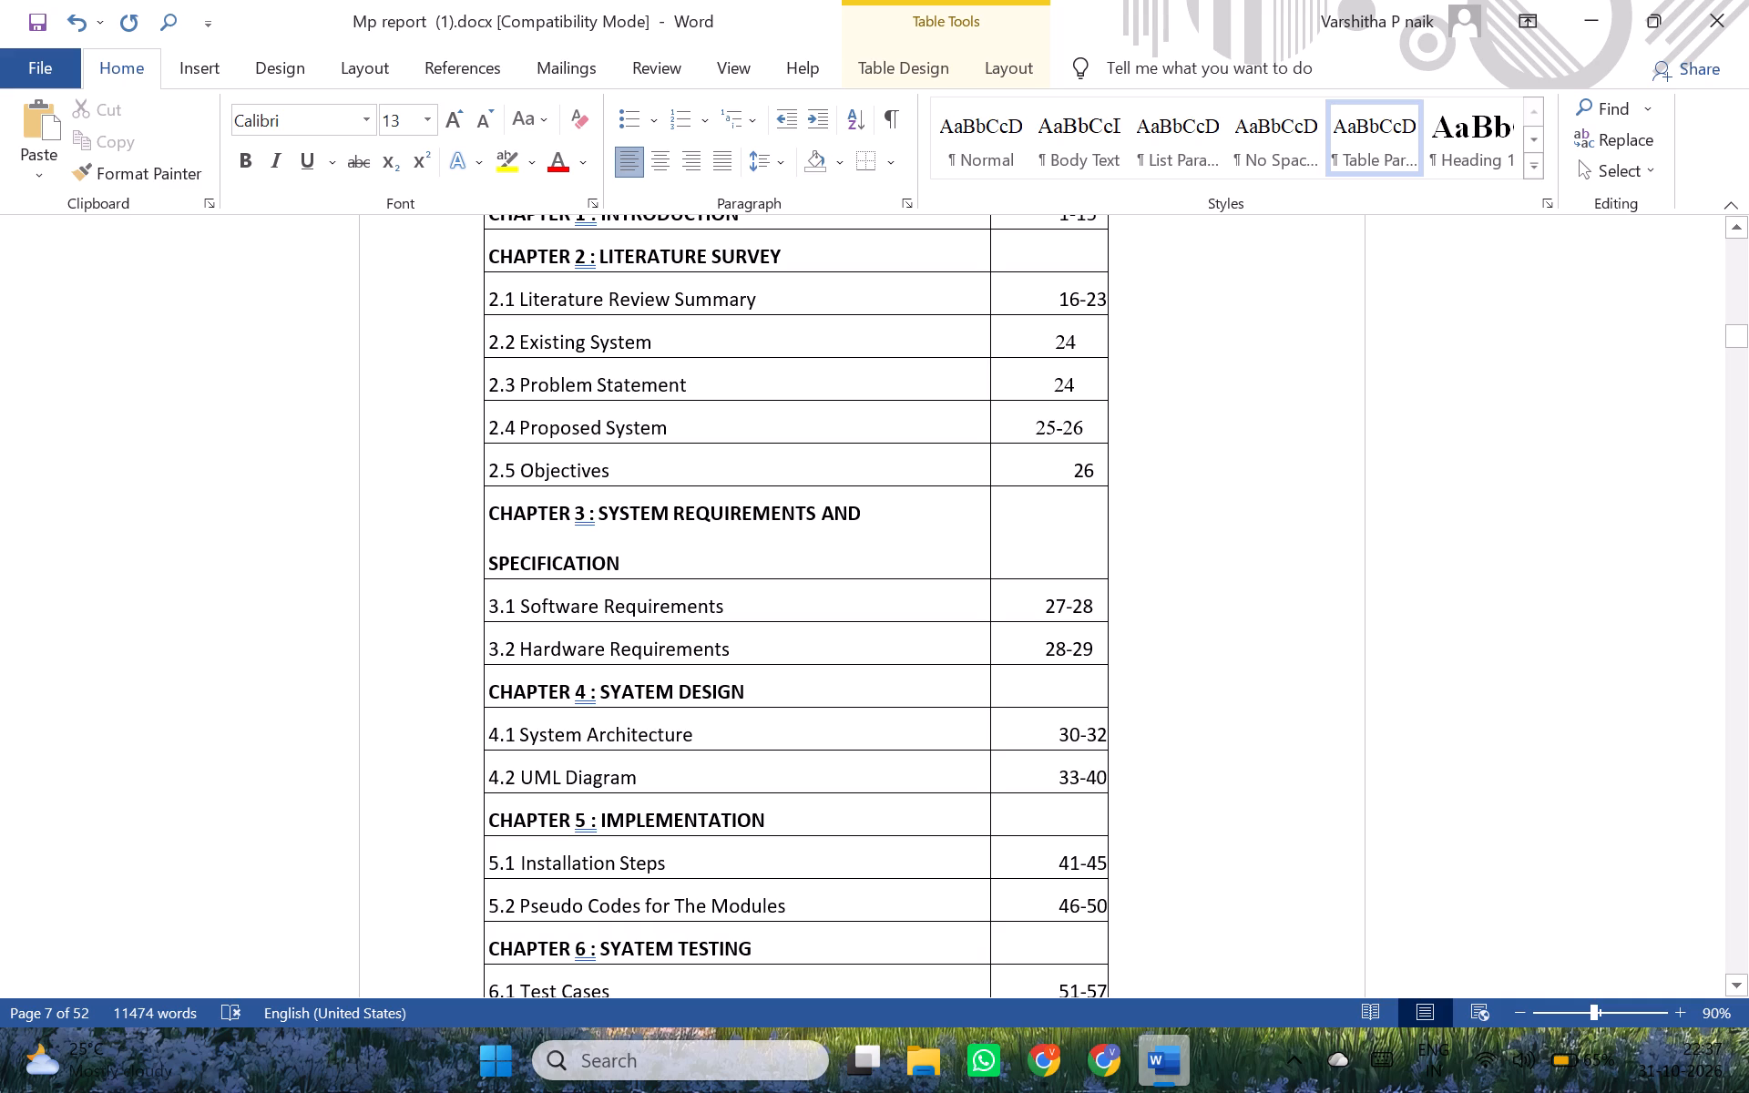
click(1100, 778)
key(BackSpace)
key(BackSpace)
key(Right)
key(BackSpace)
Change the 5.1 Installation Steps page range to 34-35 in the Table of Content.
click(1078, 858)
key(BackSpace)
key(Left)
key(3)
key(Right)
key(Right)
key(Right)
key(Right)
key(BackSpace)
key(BackSpace)
key(BackSpace)
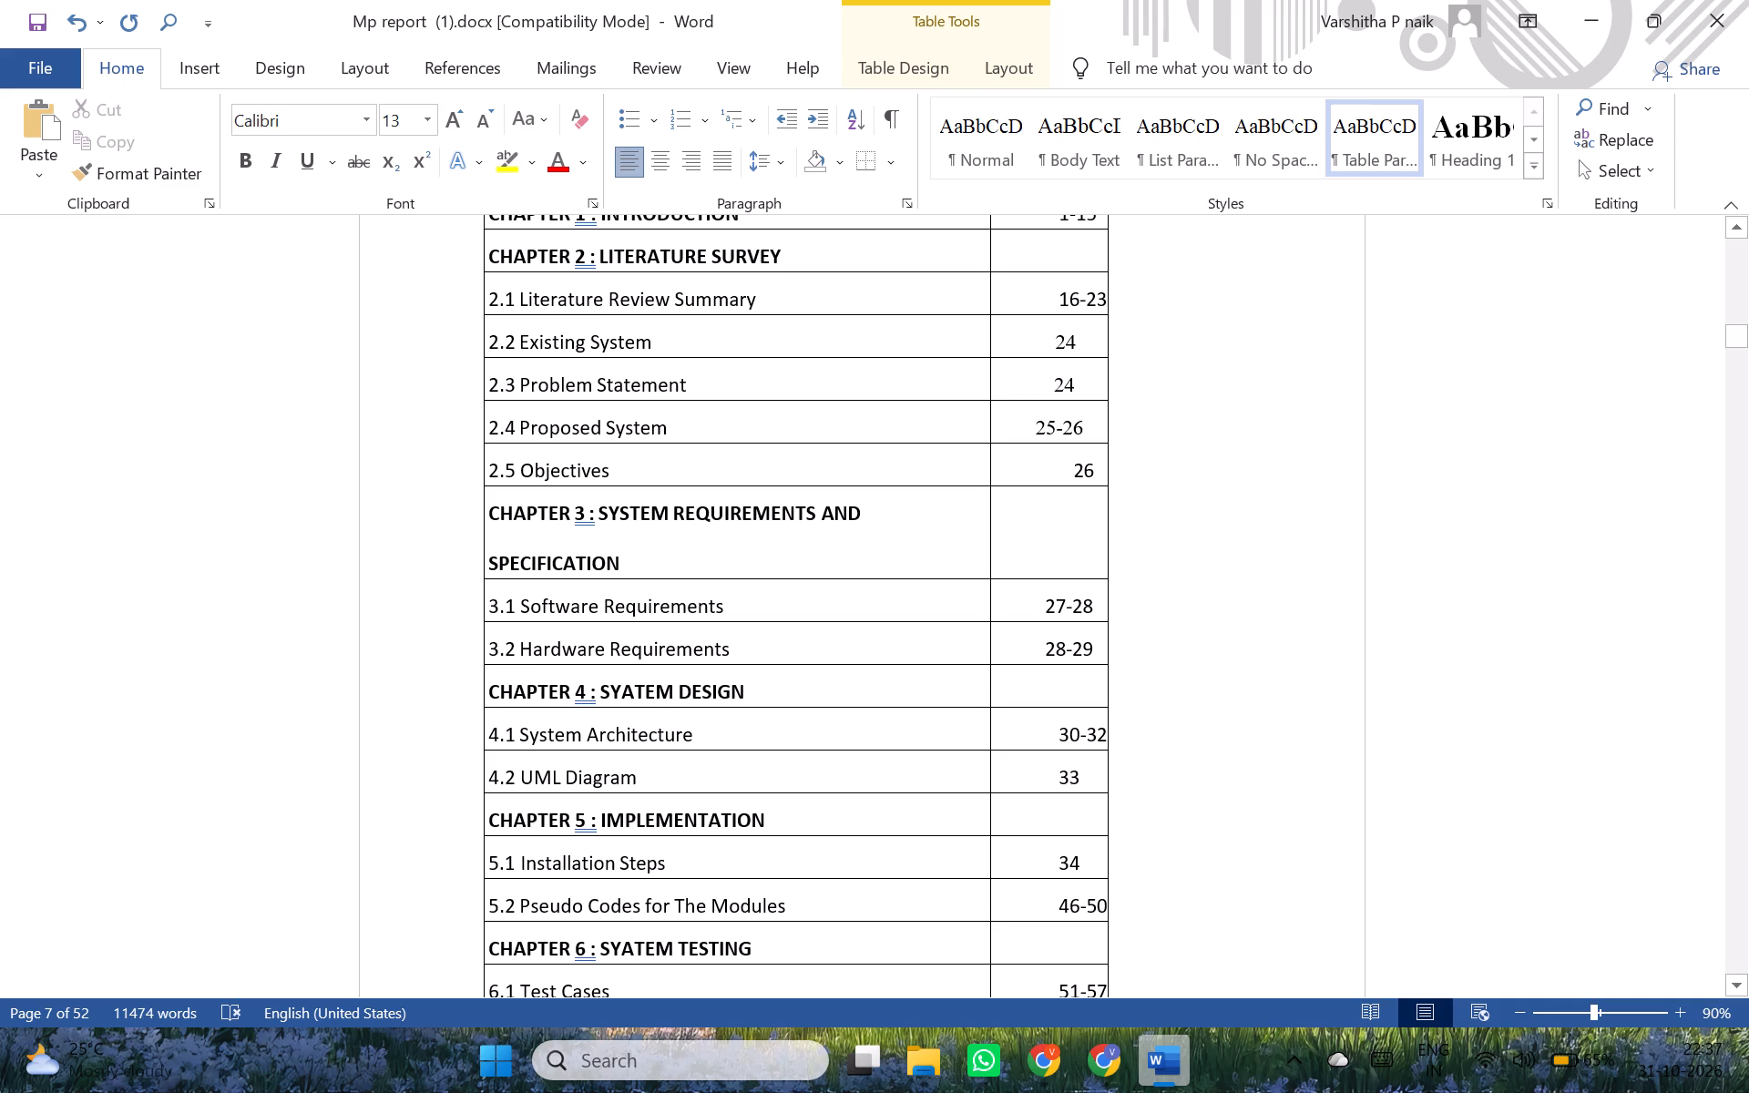
text(-35)
Change the starting page of the 5.2 Pseudo Codes for The Modules range to 35.
key(Down)
click(1078, 909)
key(BackSpace)
key(BackSpace)
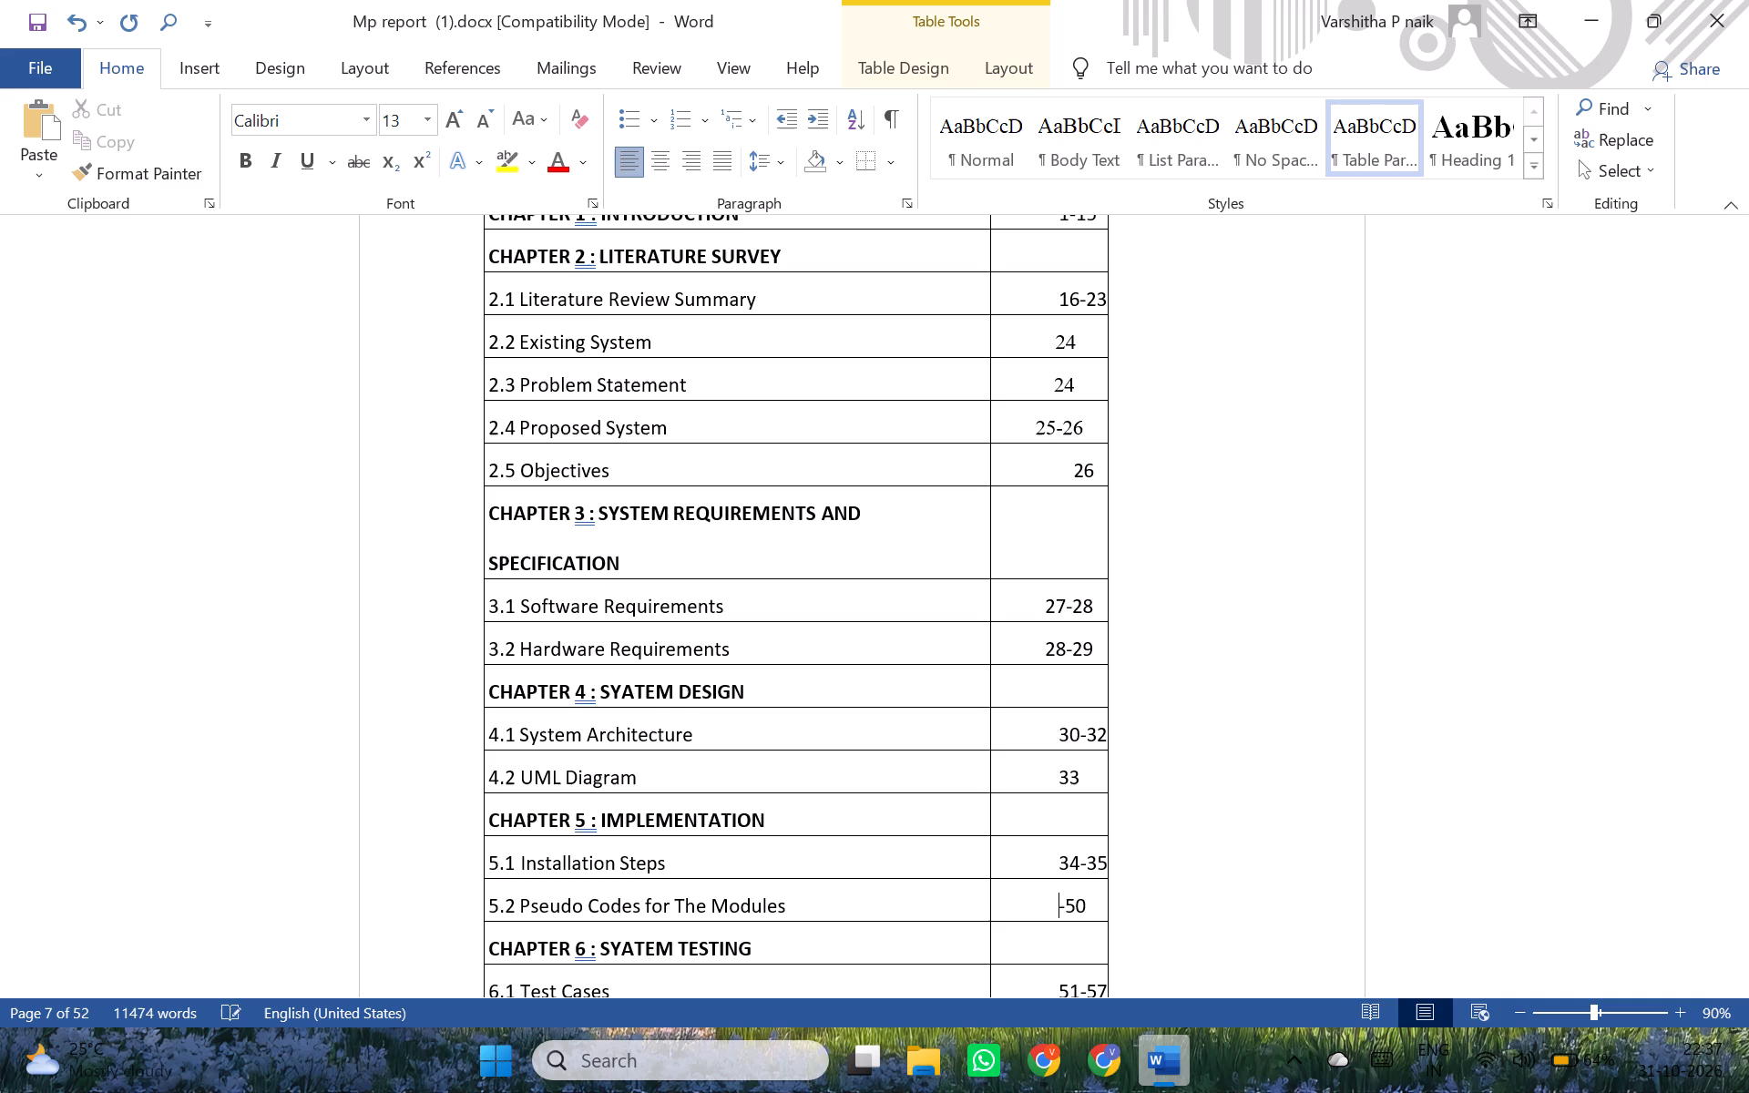
text(35)
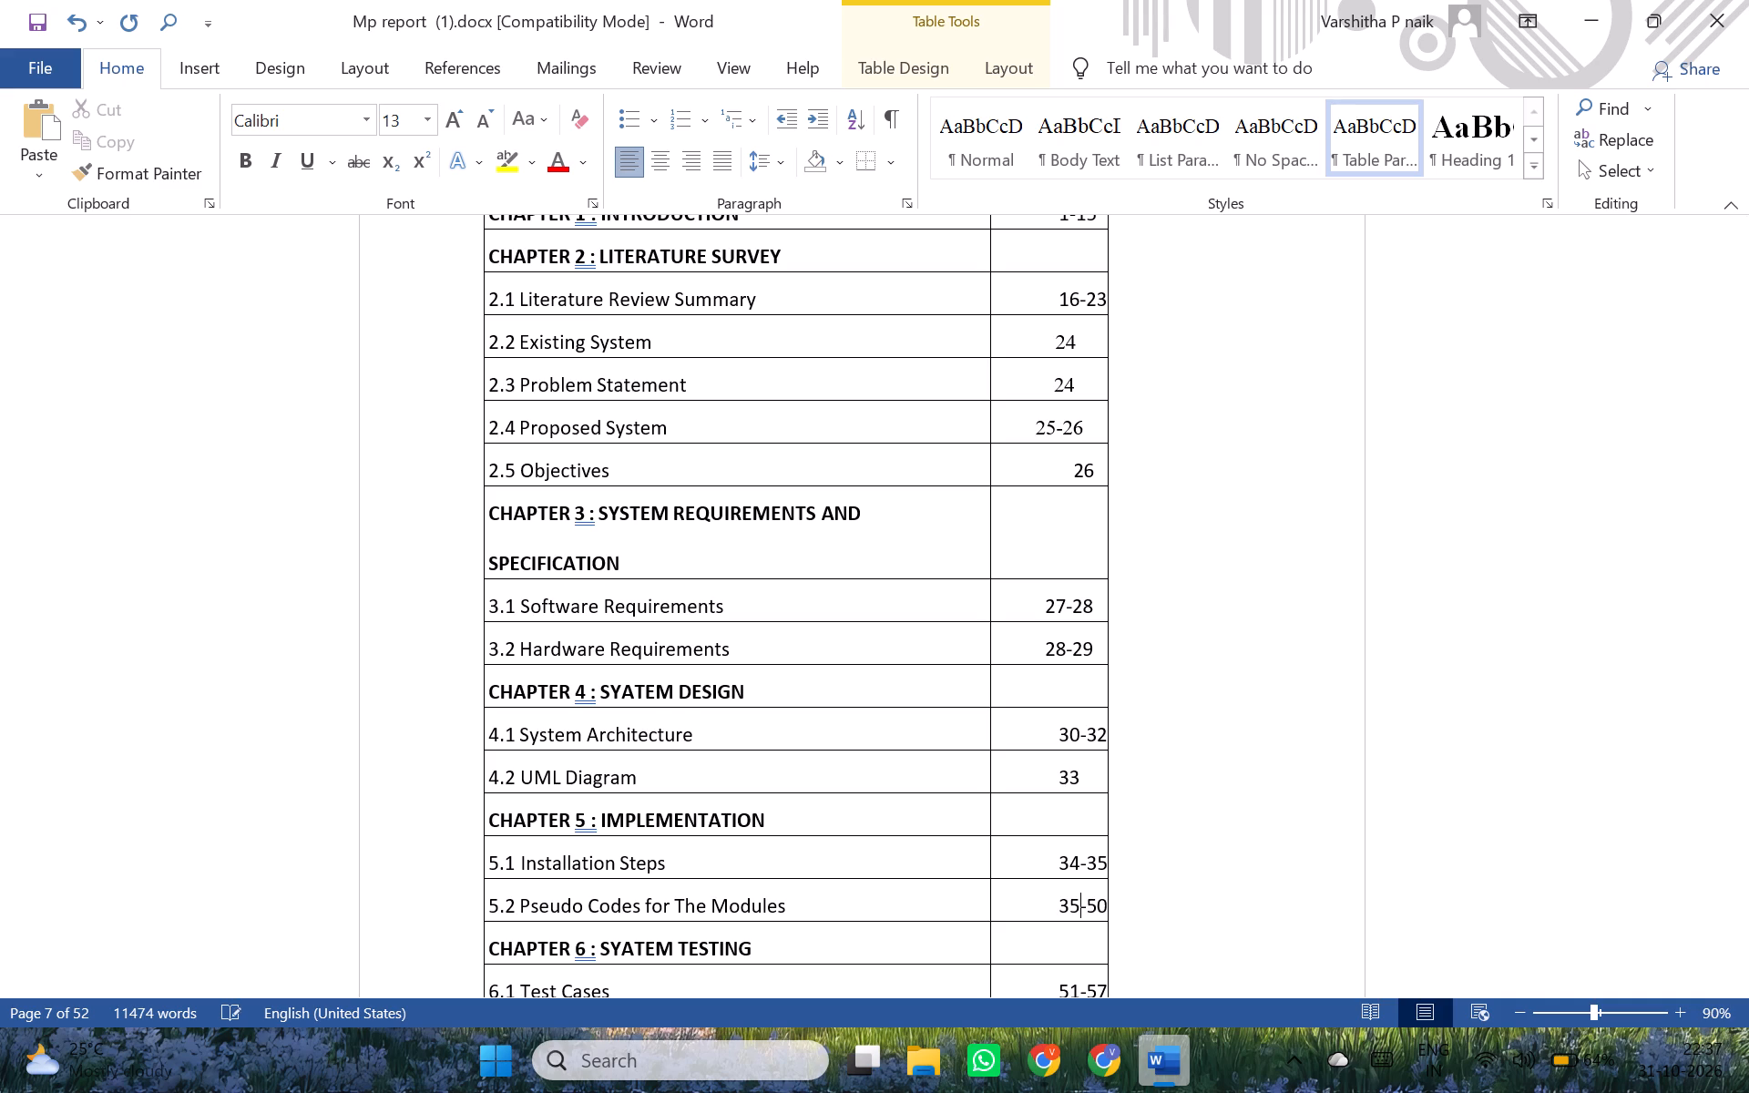
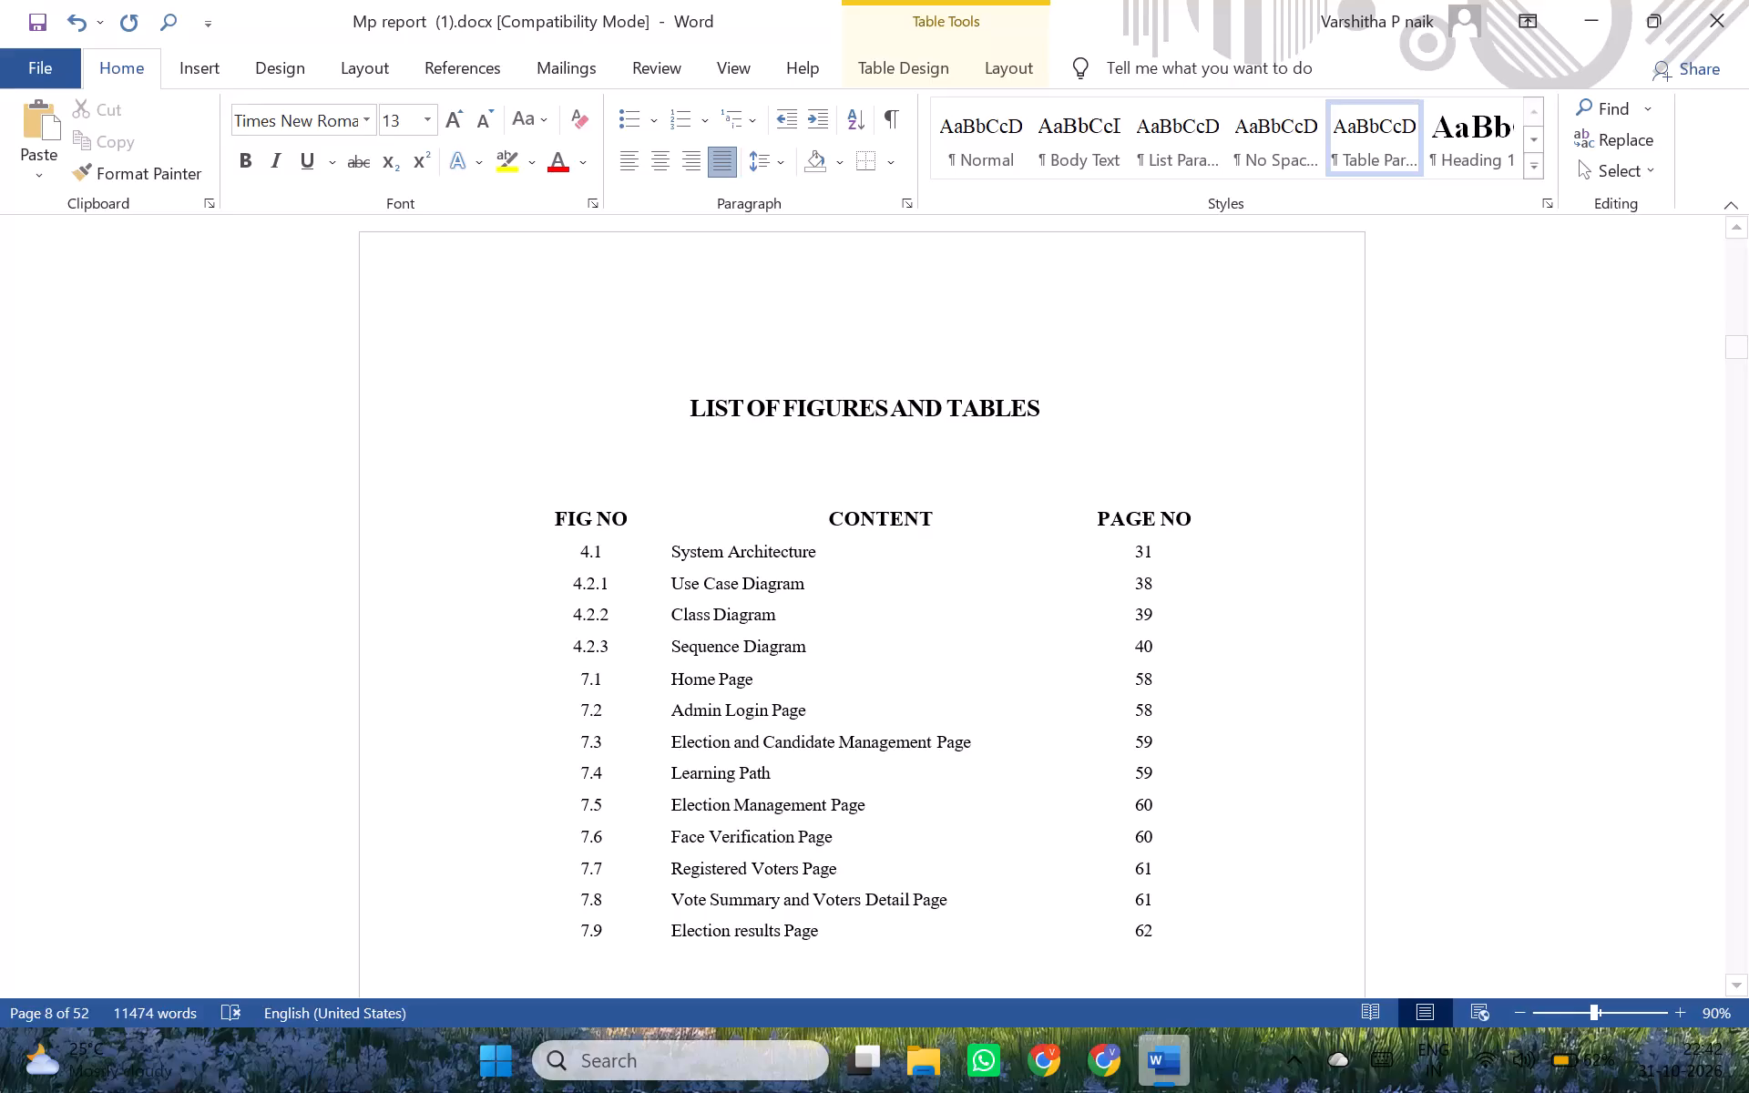
Set the page number of figure 4.1 System Architecture to 30 in the List of Figures and Tables.
click(1156, 553)
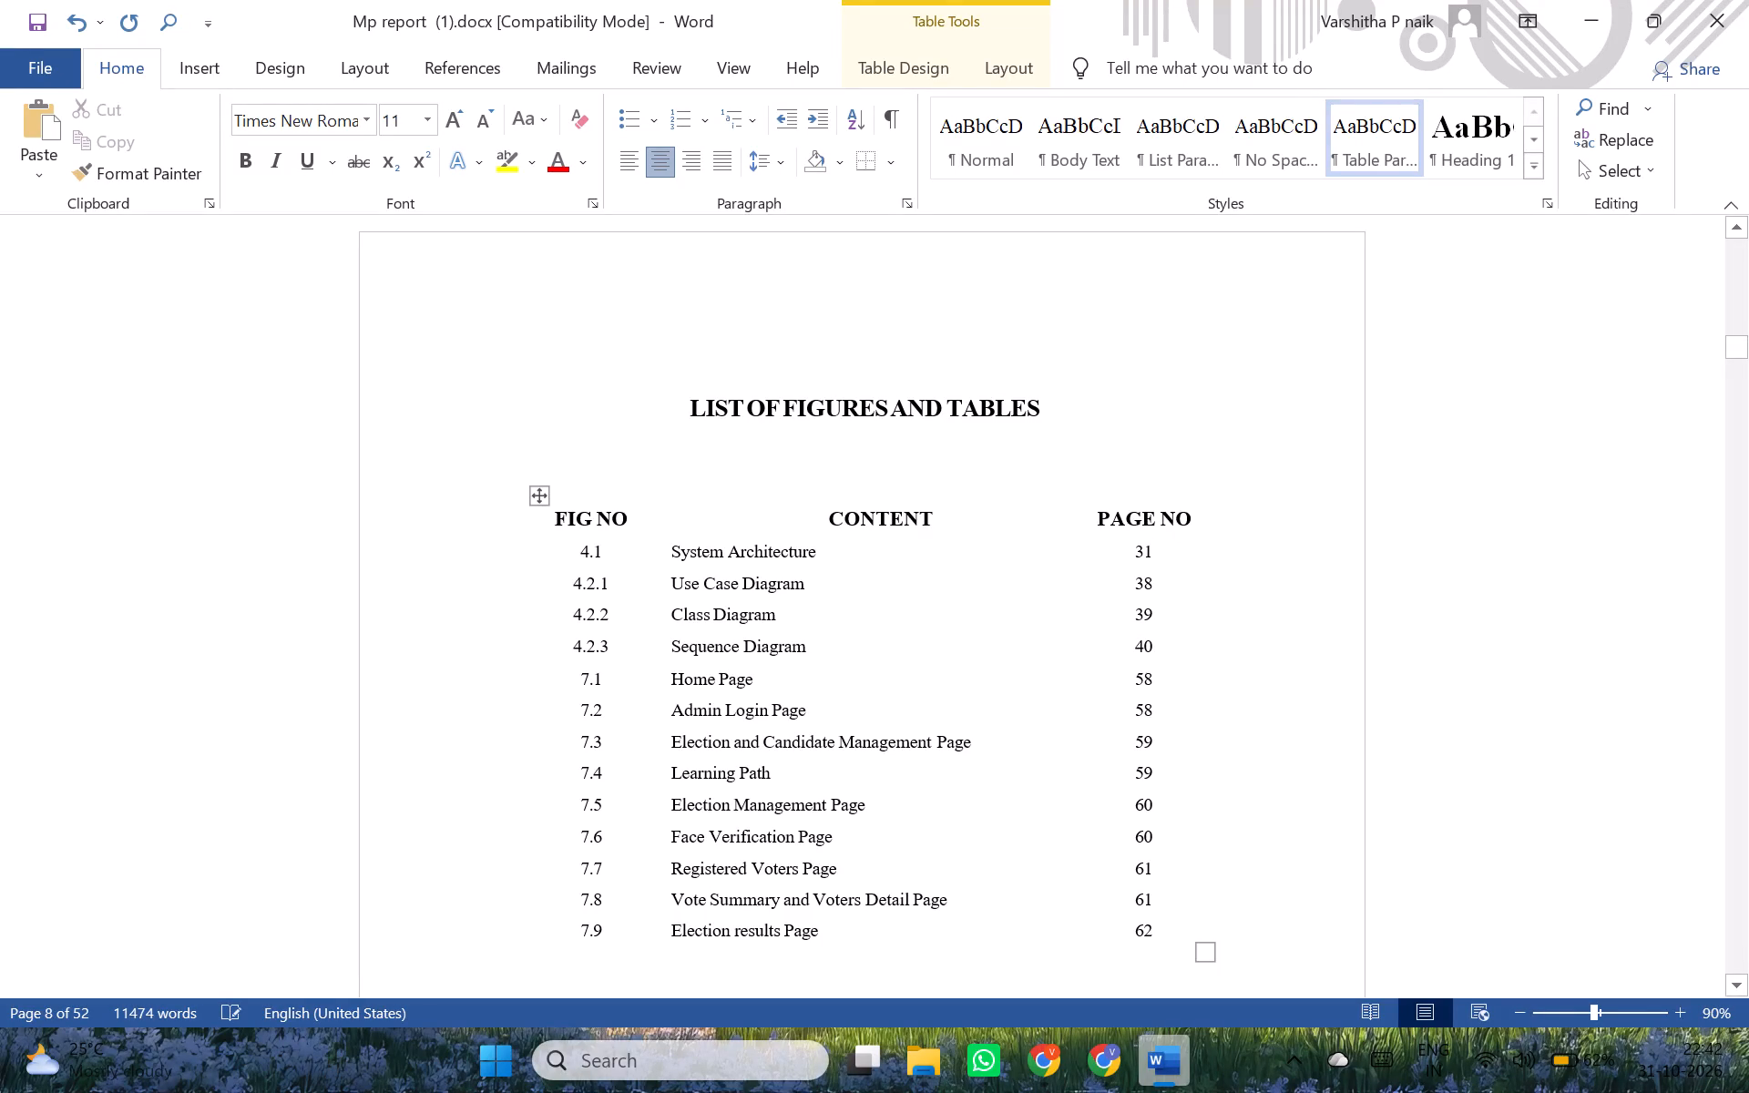
key(backslash)
key(BackSpace)
key(BackSpace)
key(0)
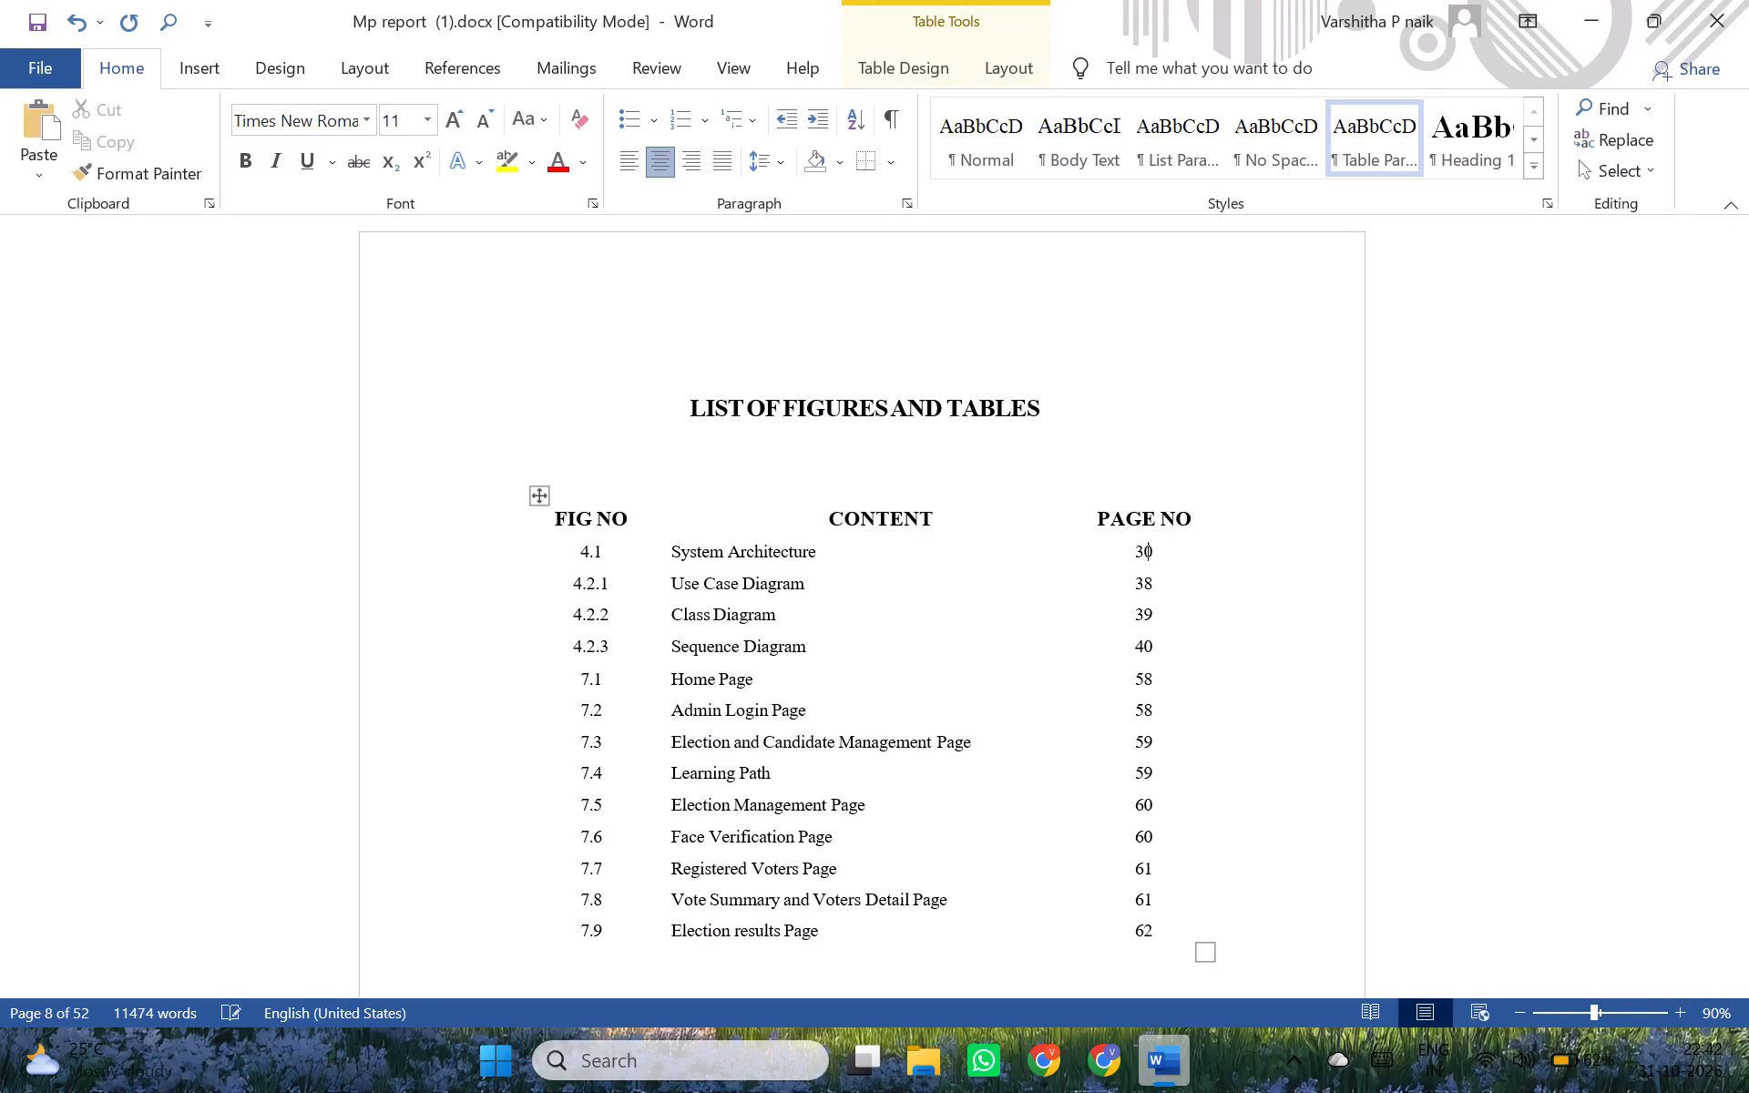
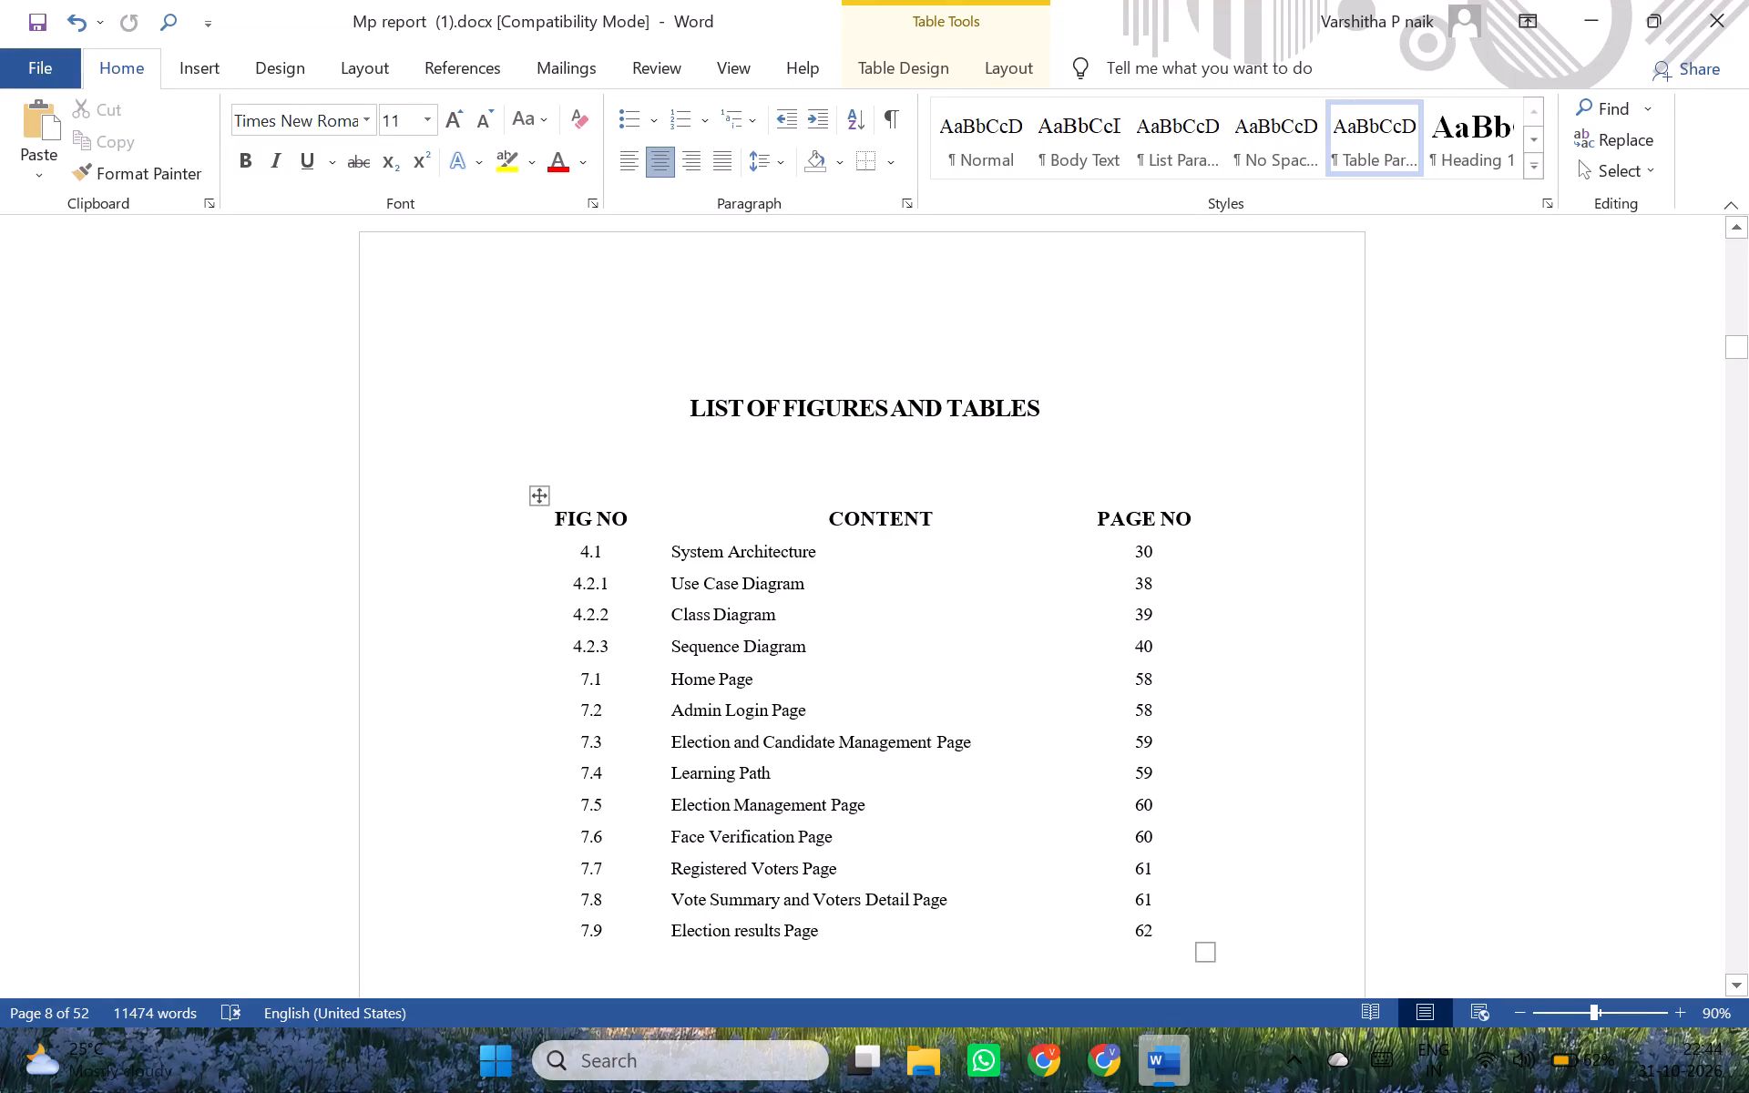
Change the Use Case Diagram title to "Uml Diagram" in the List of Figures and Tables.
click(736, 586)
key(BackSpace)
key(BackSpace)
key(BackSpace)
key(BackSpace)
key(BackSpace)
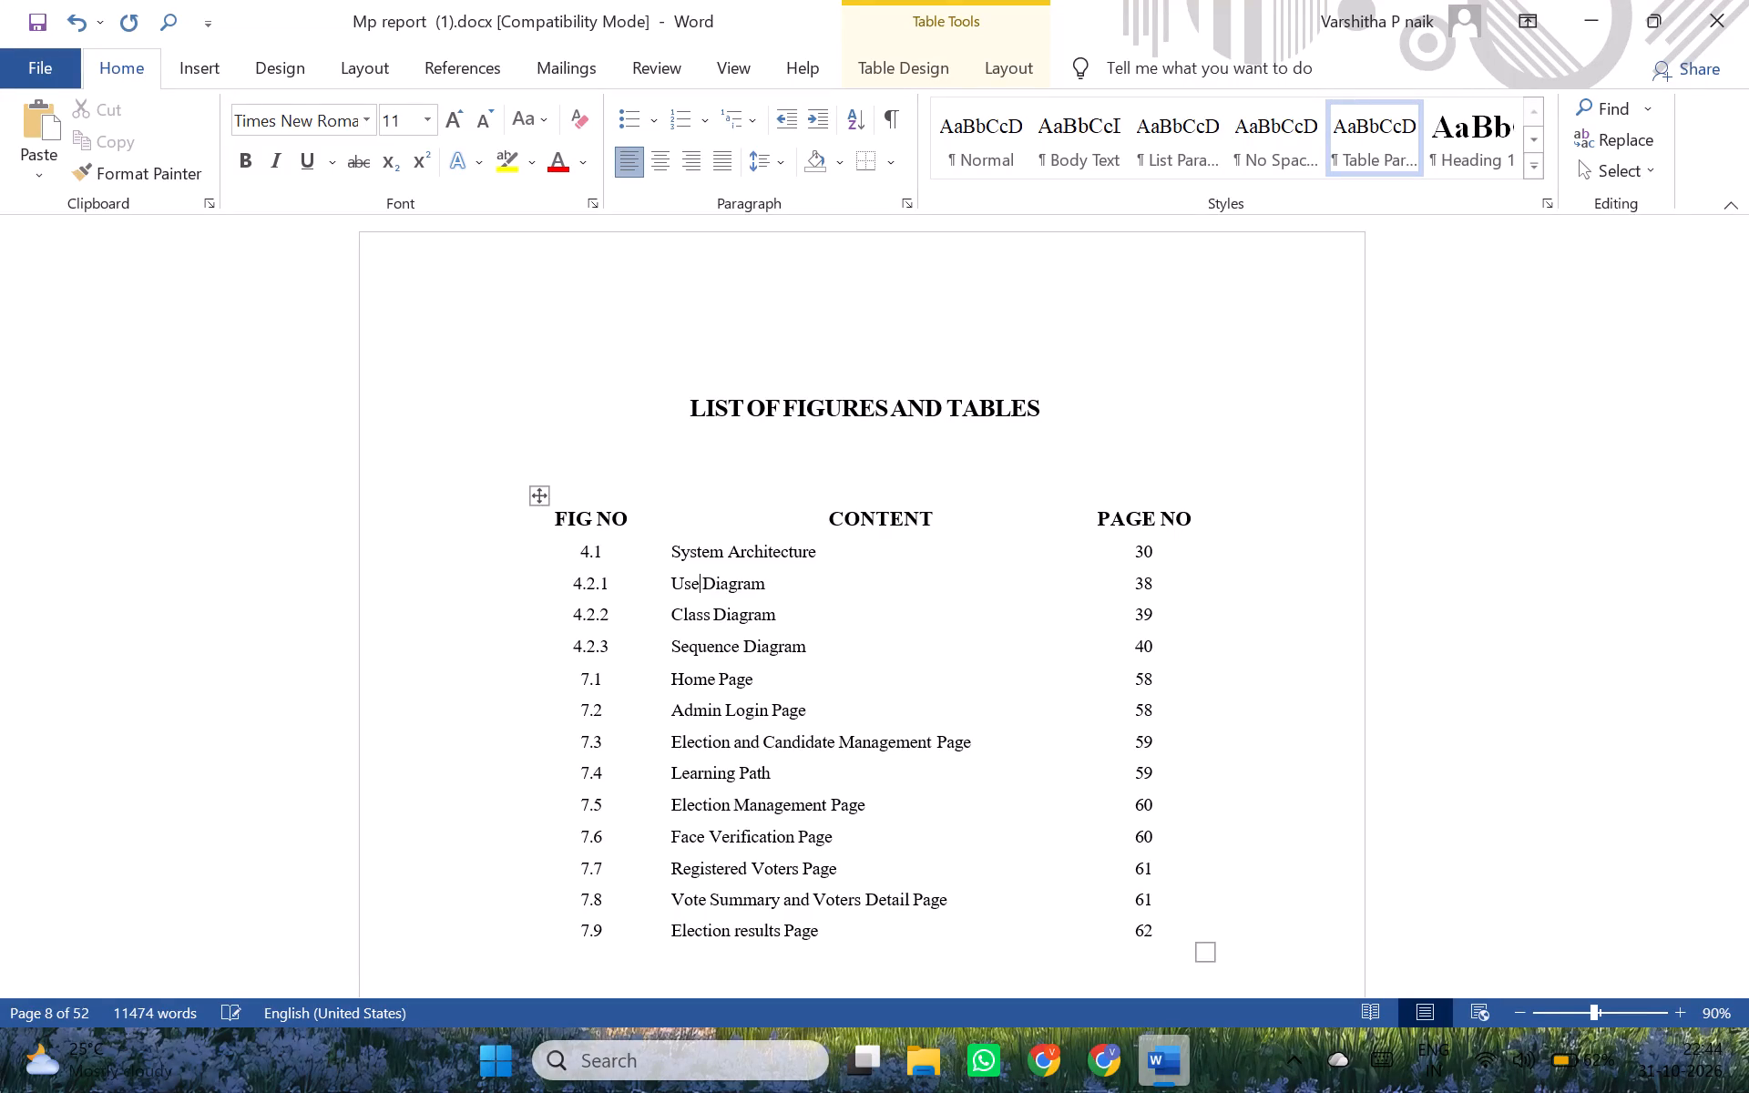
key(BackSpace)
key(BackSpace)
text(ml)
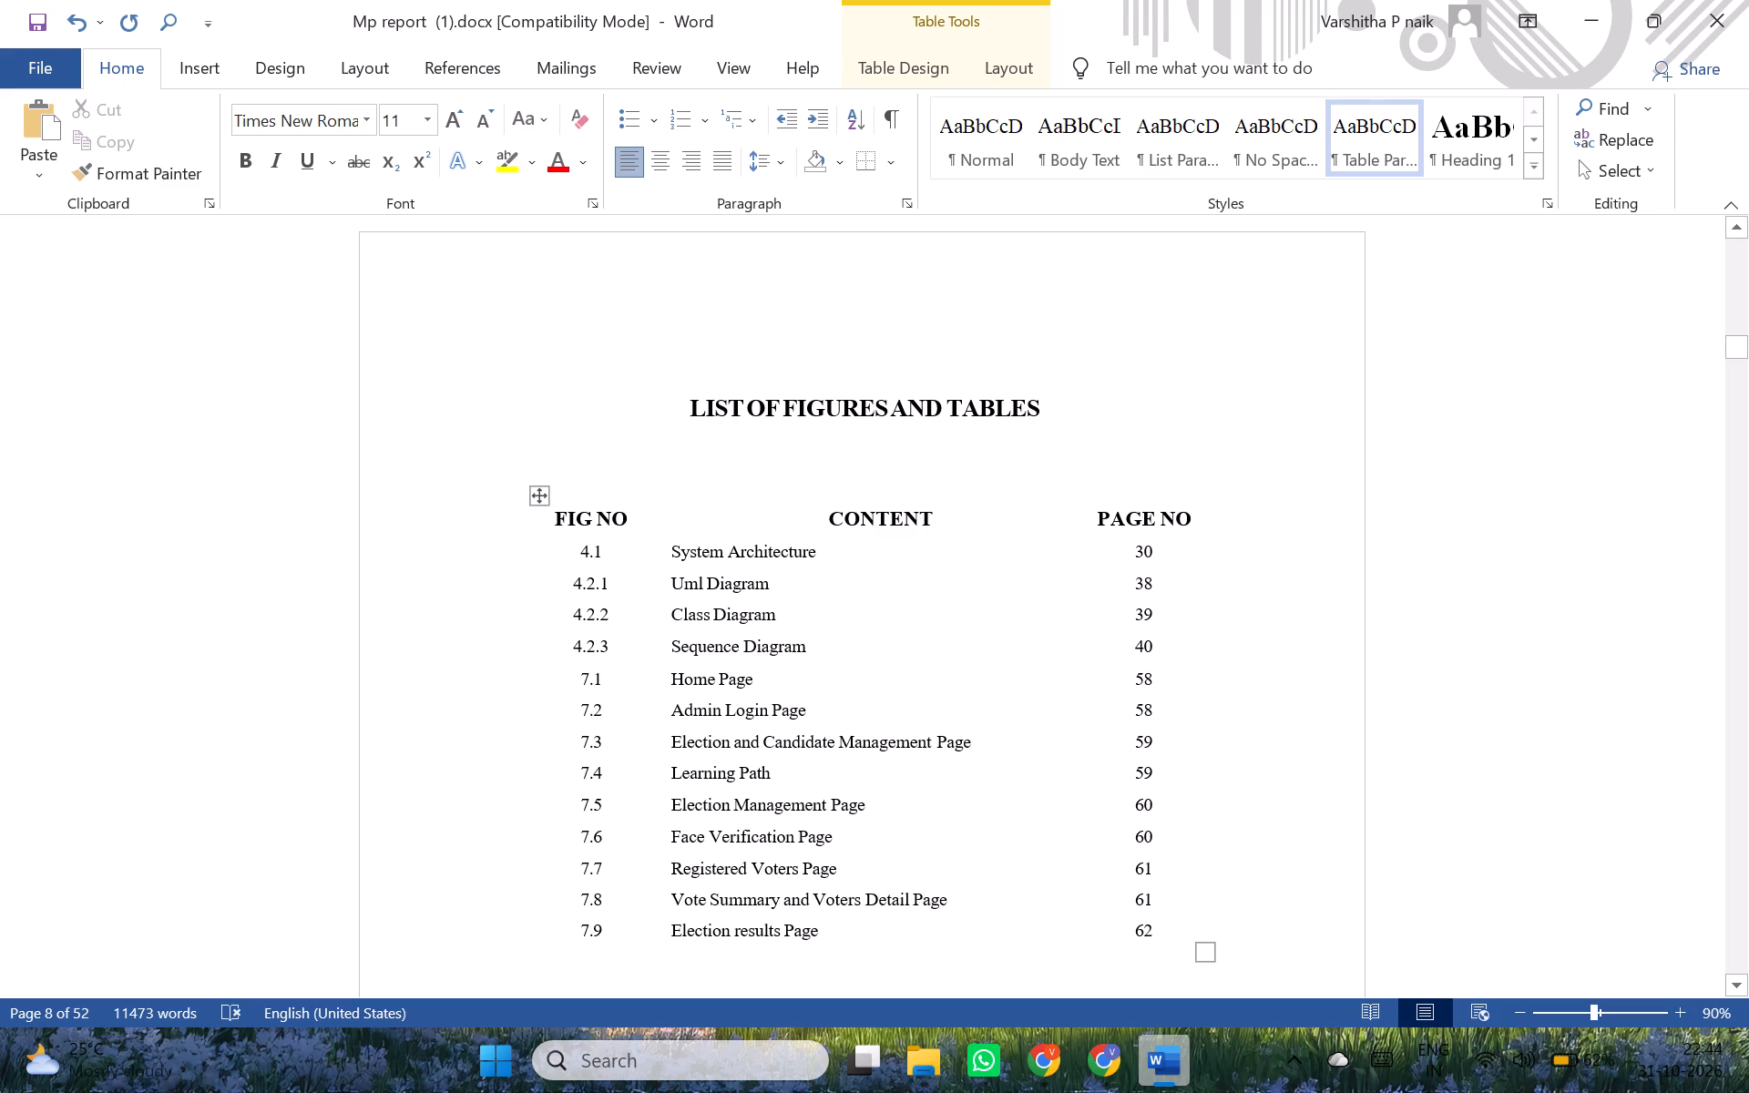
Set the Uml Diagram entry's figure number to 4.2 and its page number to 33.
click(611, 581)
key(BackSpace)
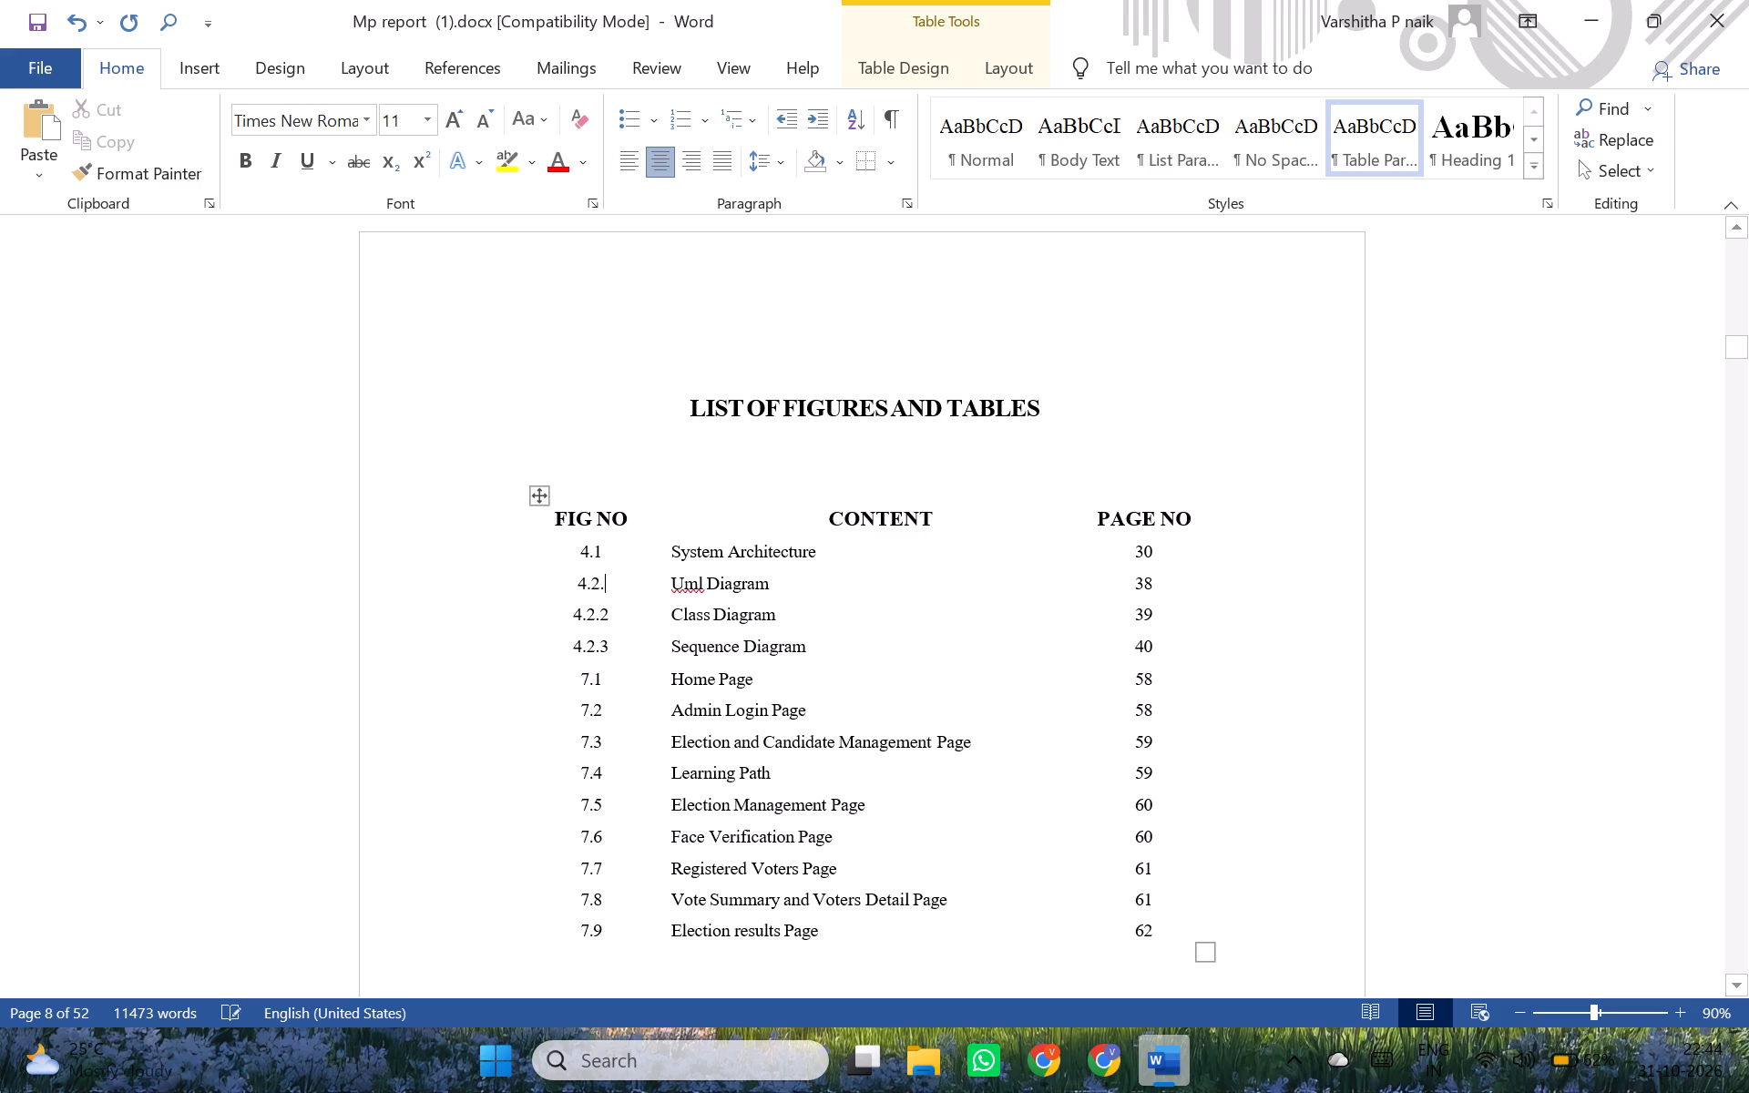
key(BackSpace)
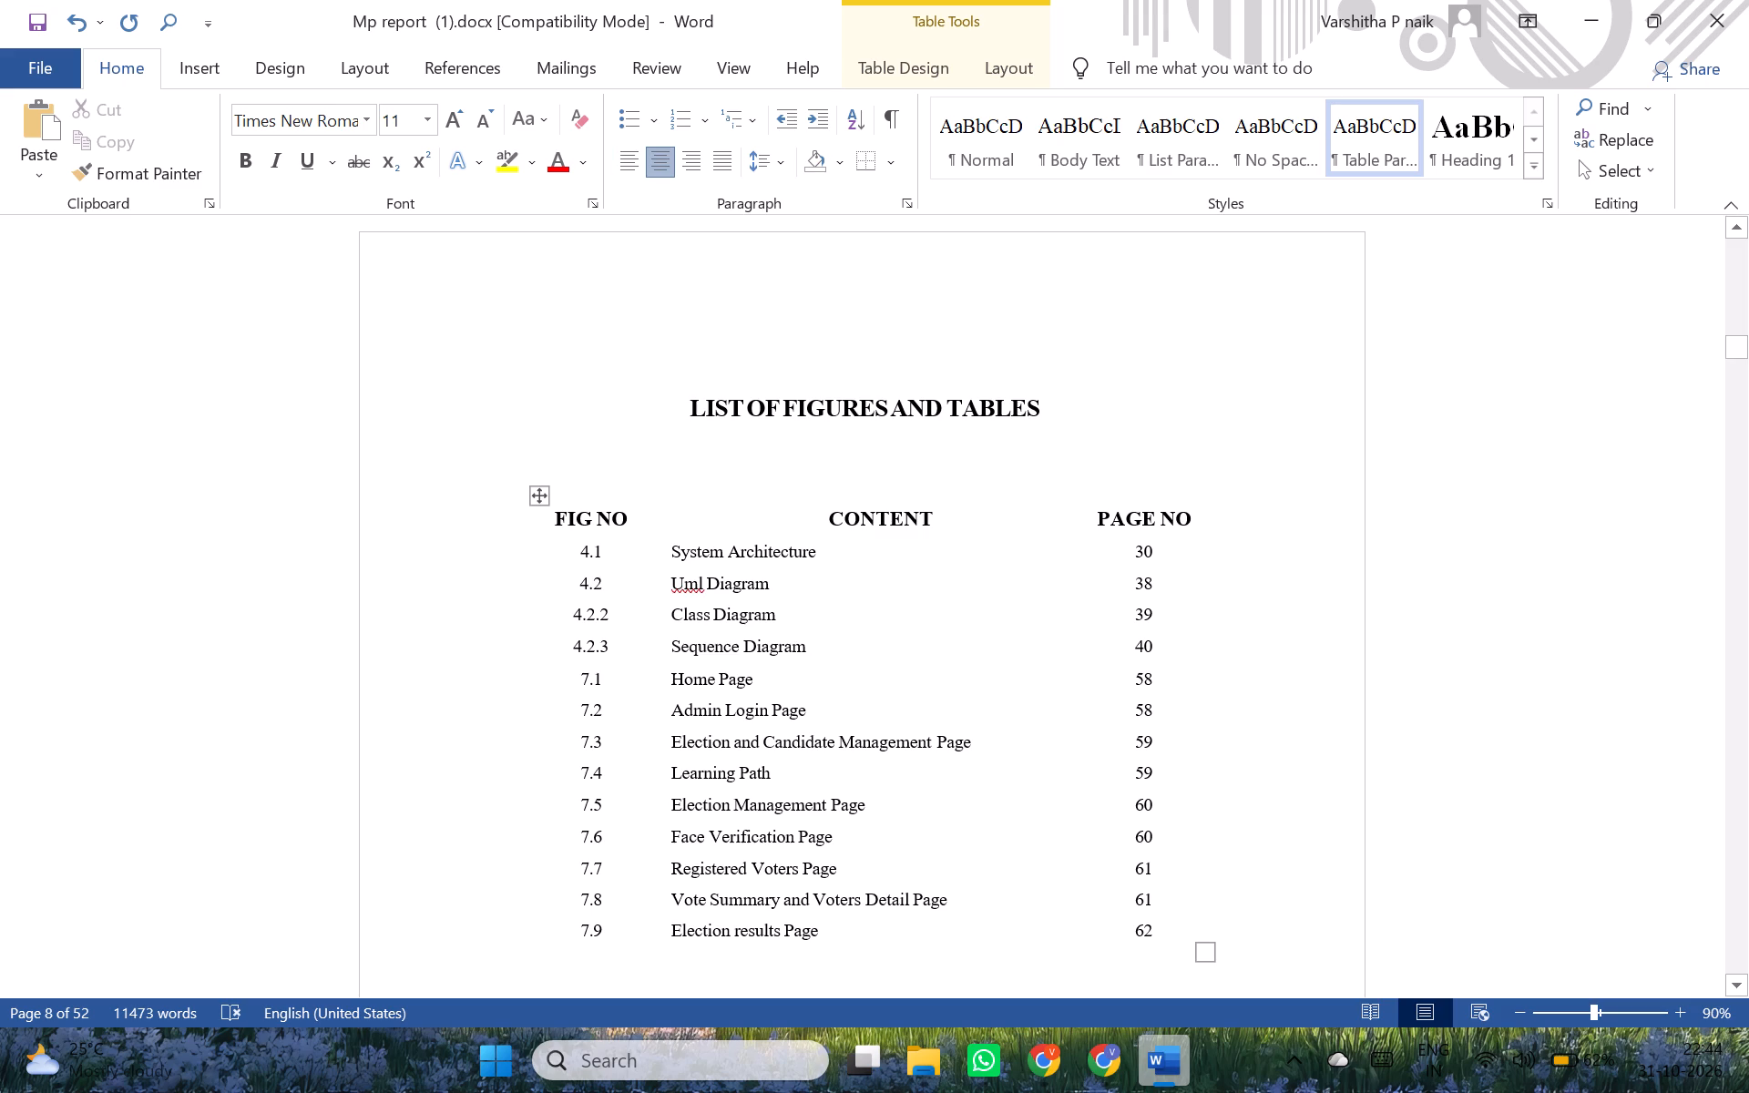
click(1157, 576)
key(BackSpace)
key(3)
Clear the title, figure number and page number from the 4.2.2 Class Diagram row of the figure list.
double_click(788, 618)
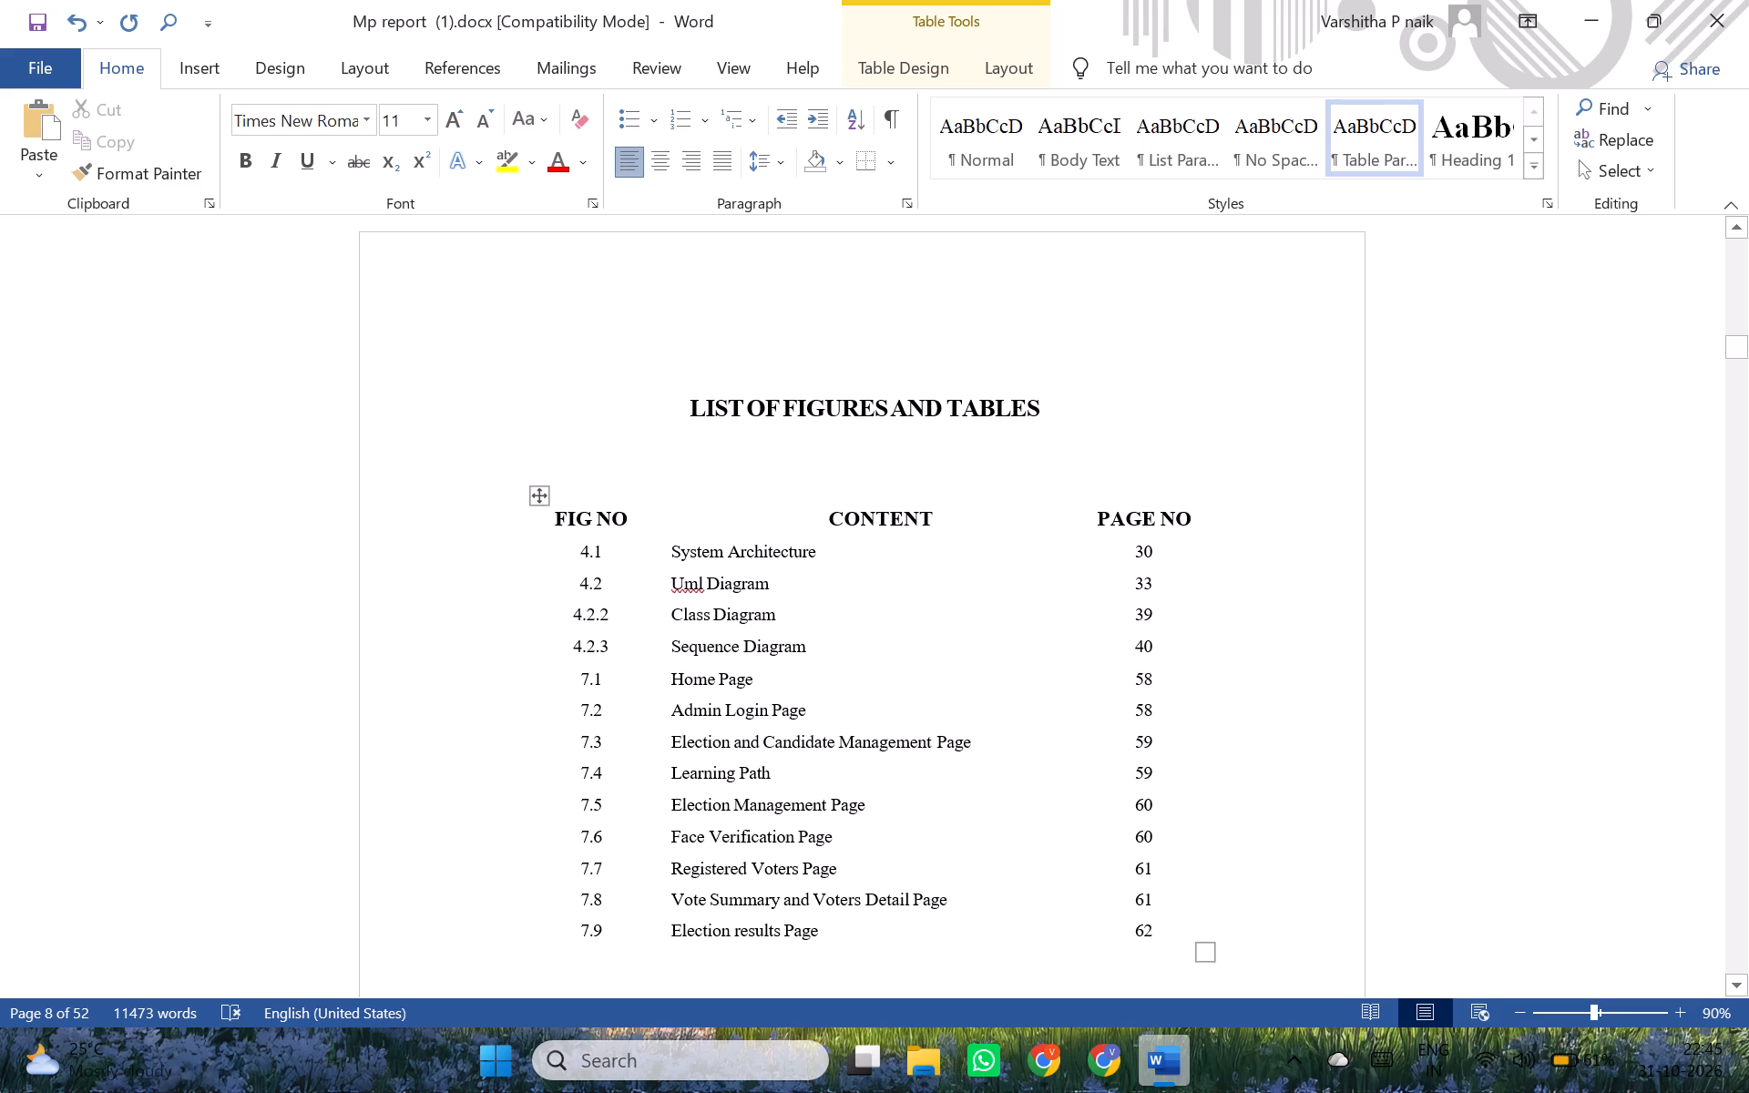
drag(801, 620, 666, 611)
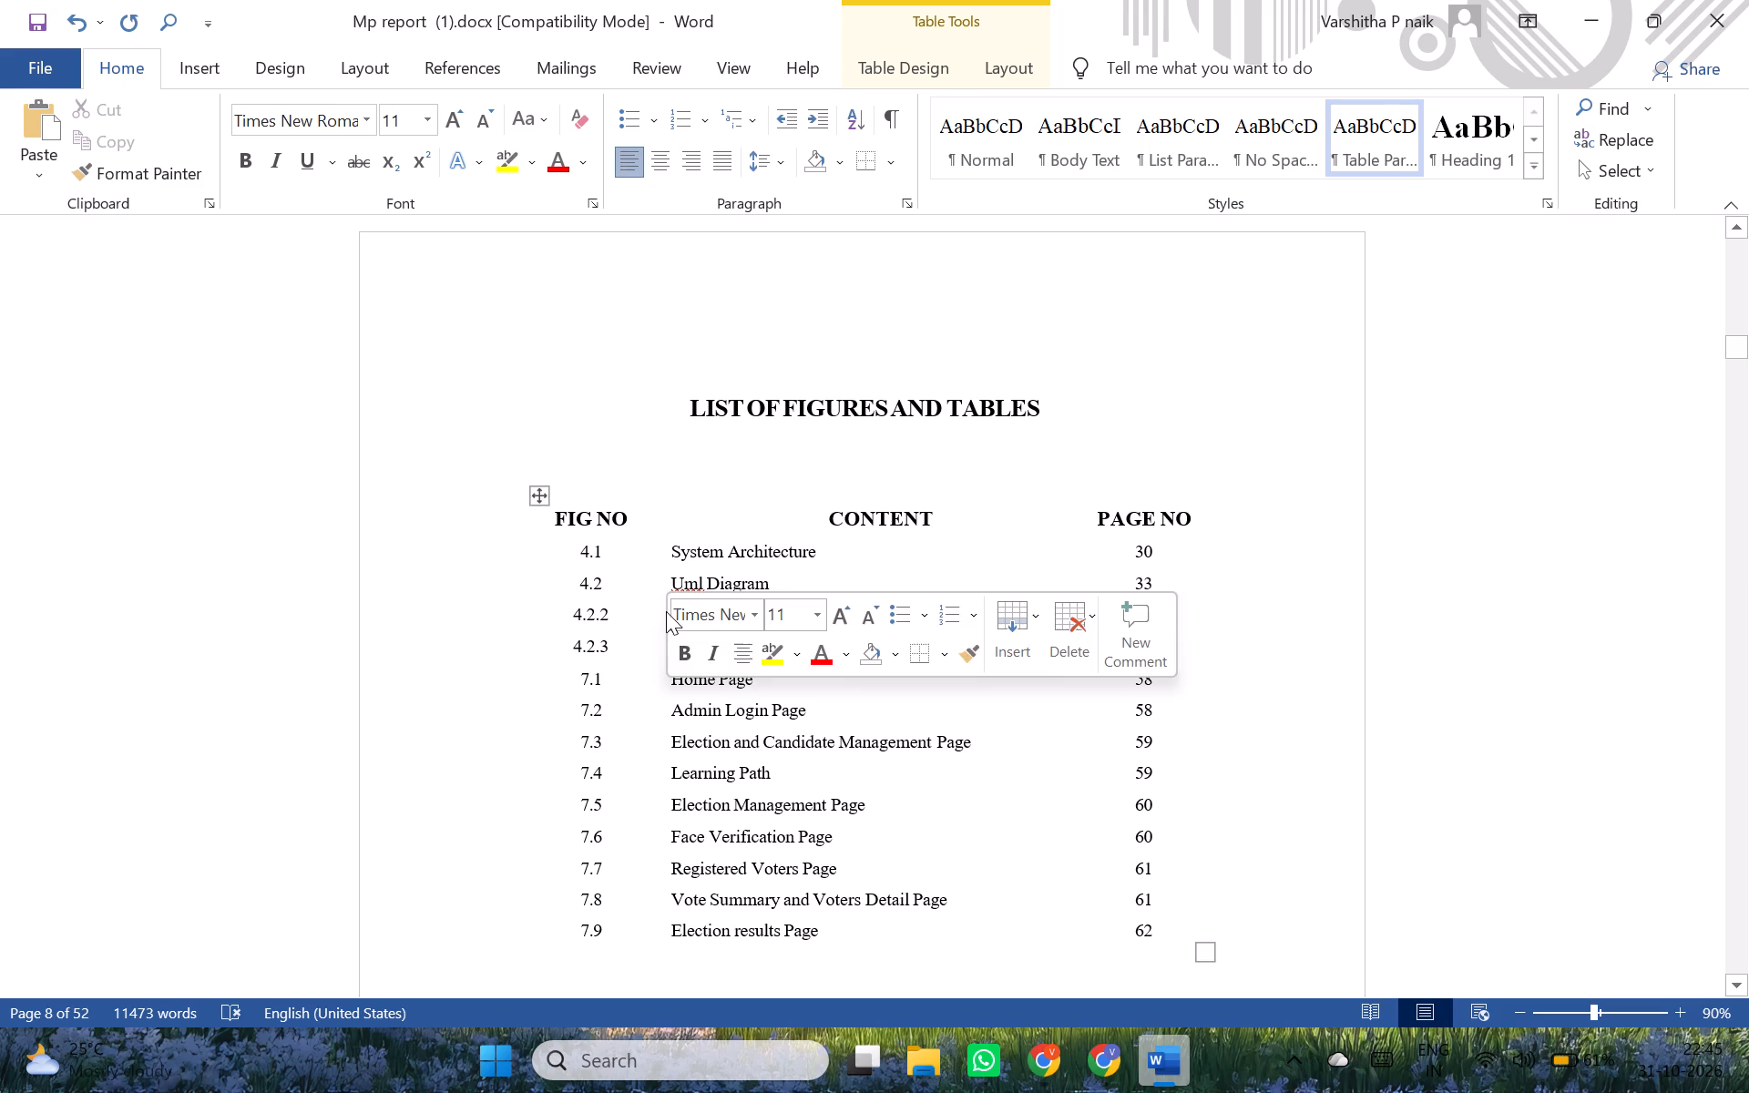
key(BackSpace)
drag(606, 613, 548, 618)
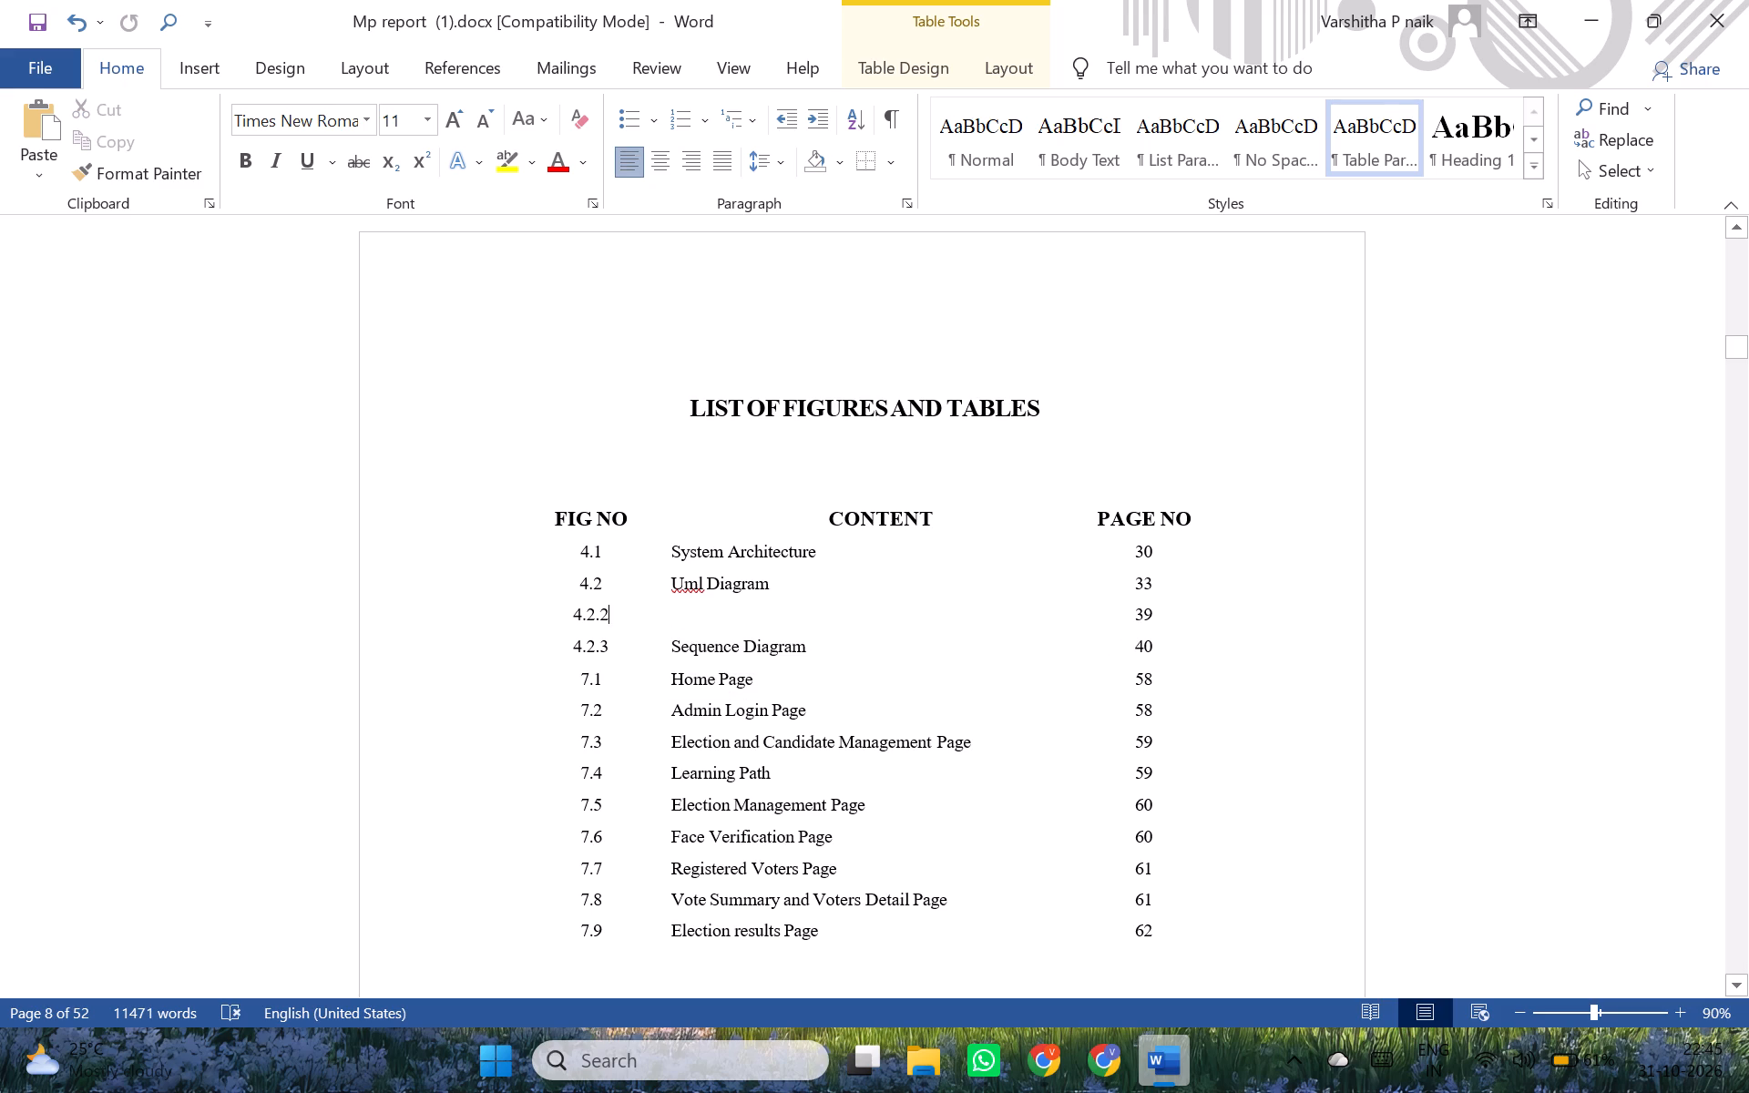
drag(548, 618, 547, 618)
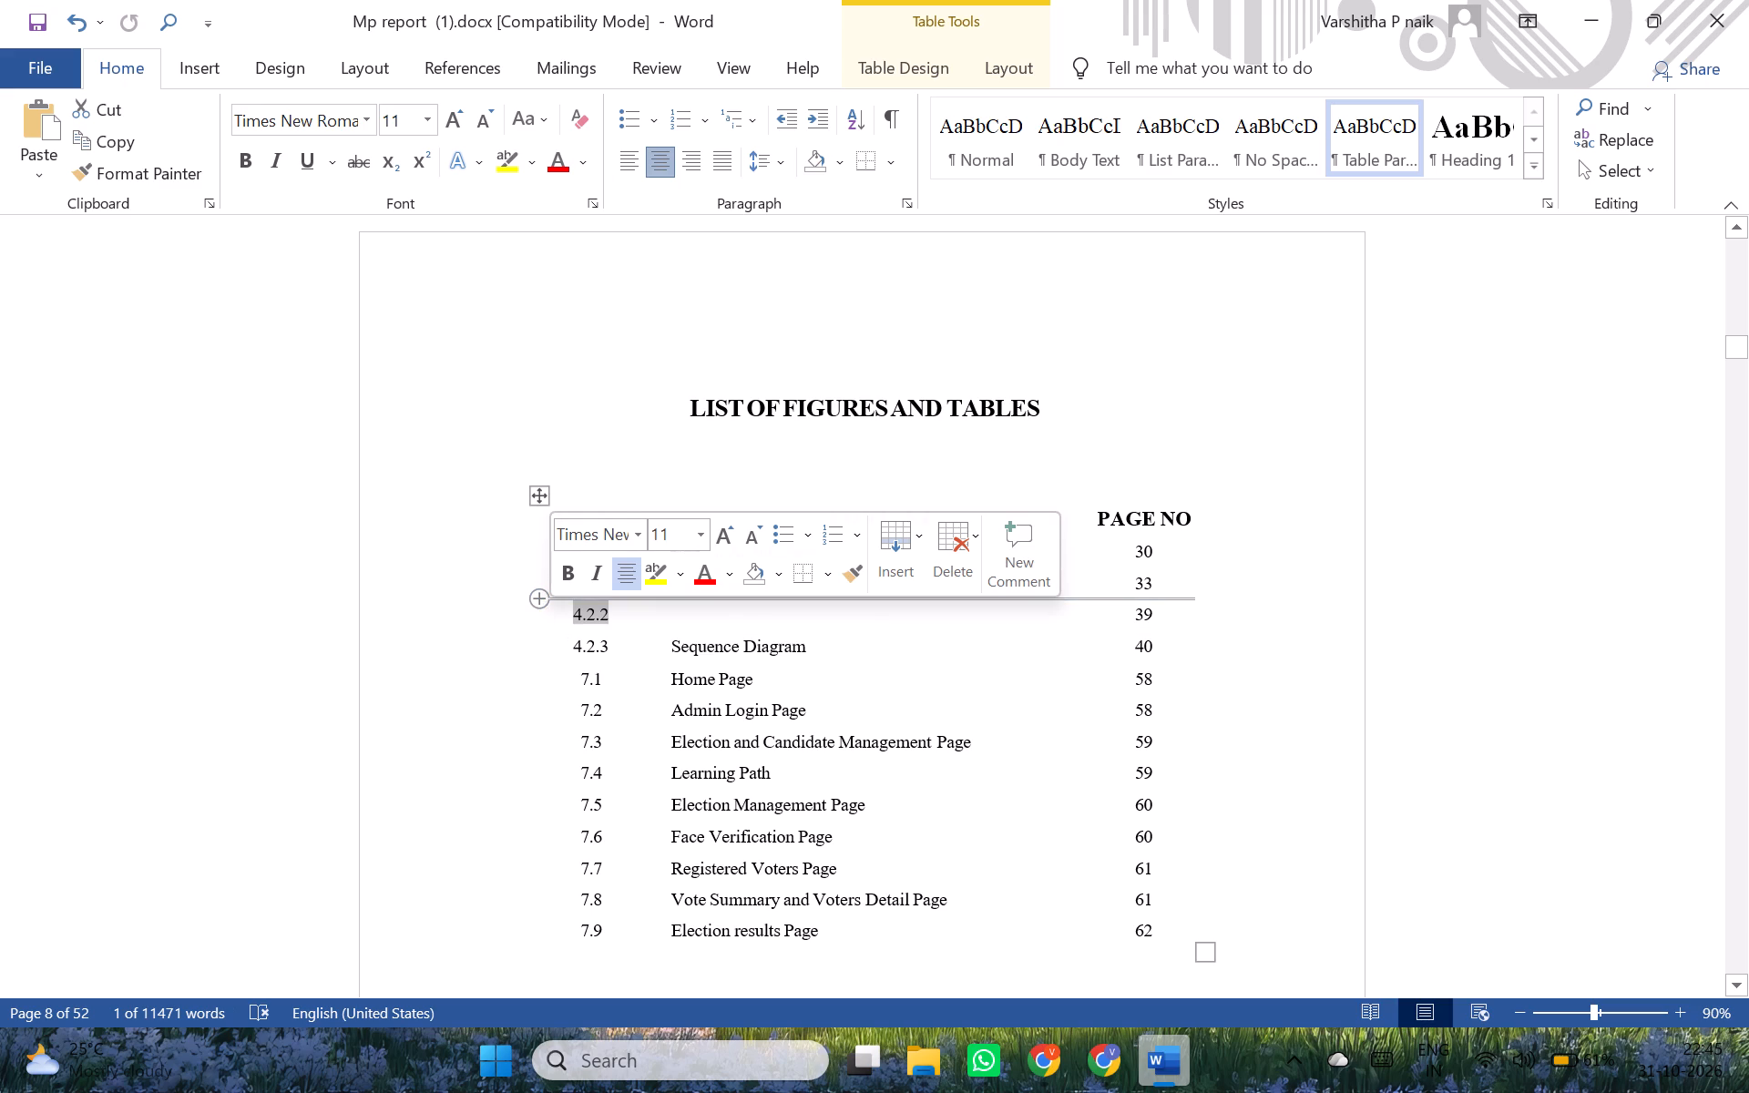
click(522, 607)
click(545, 431)
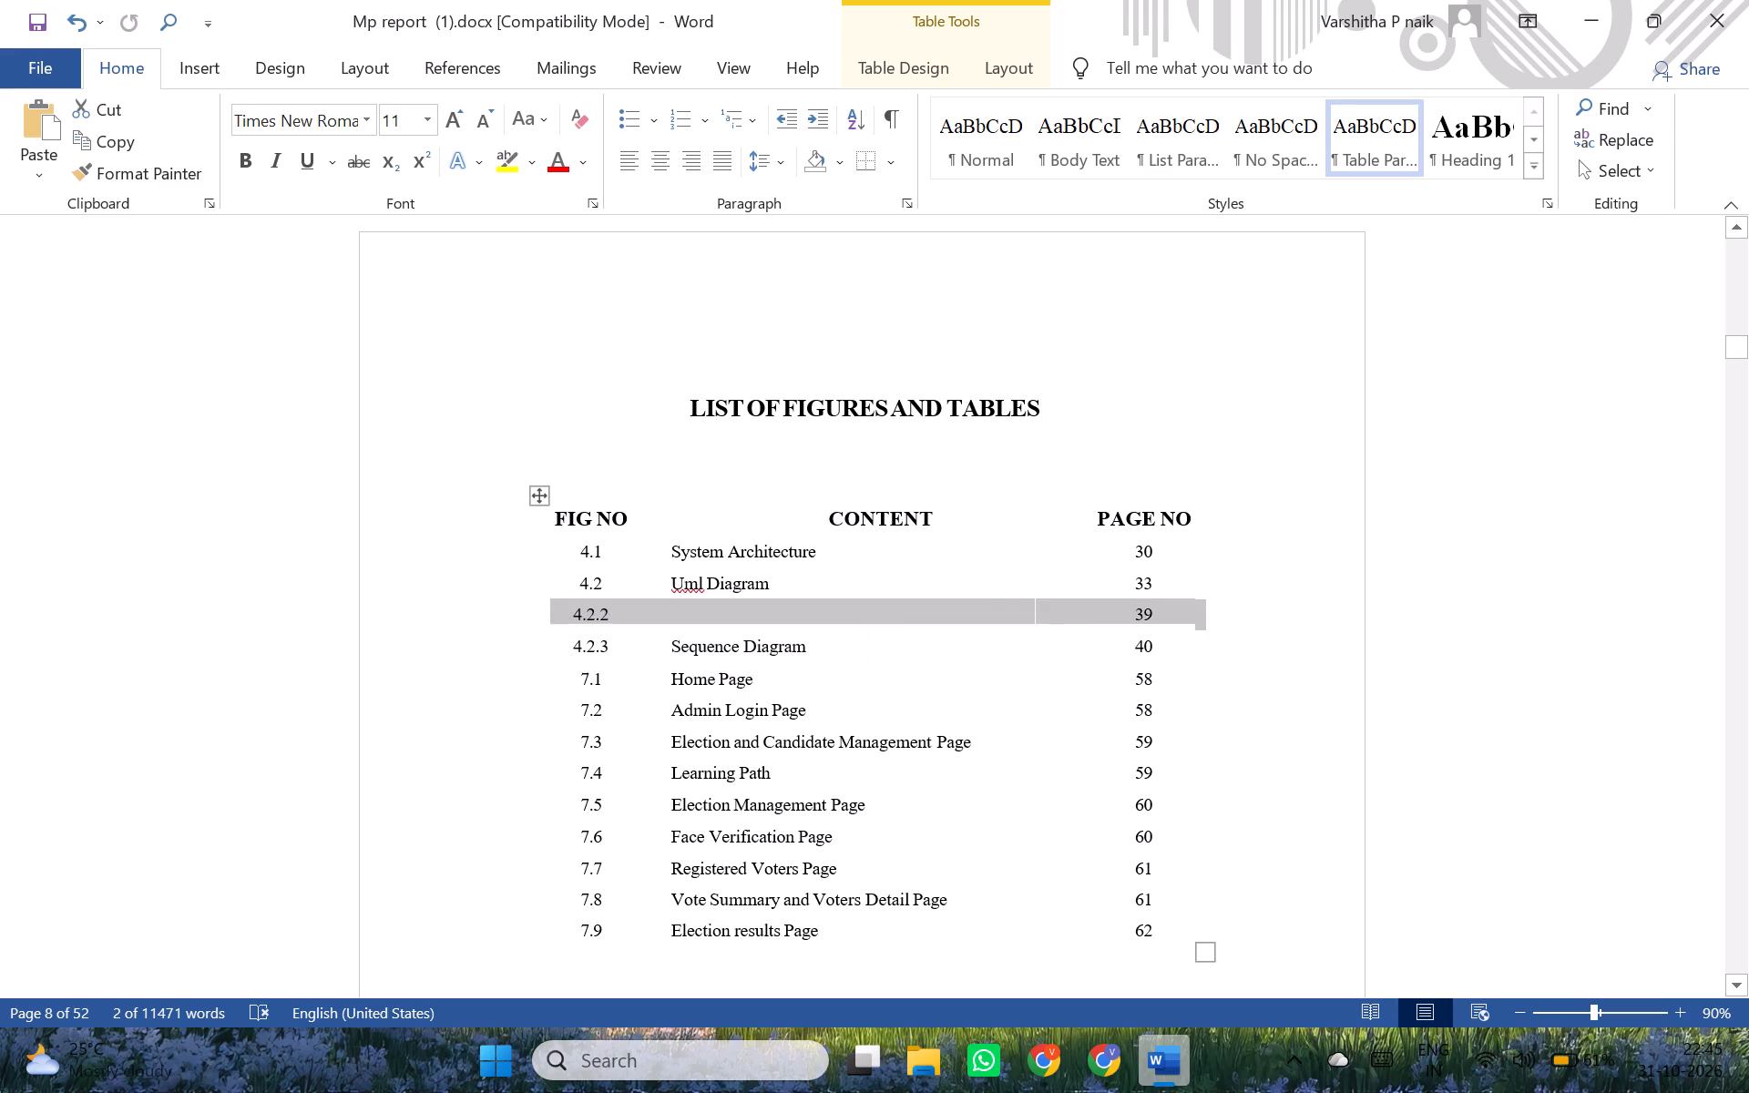
double_click(606, 616)
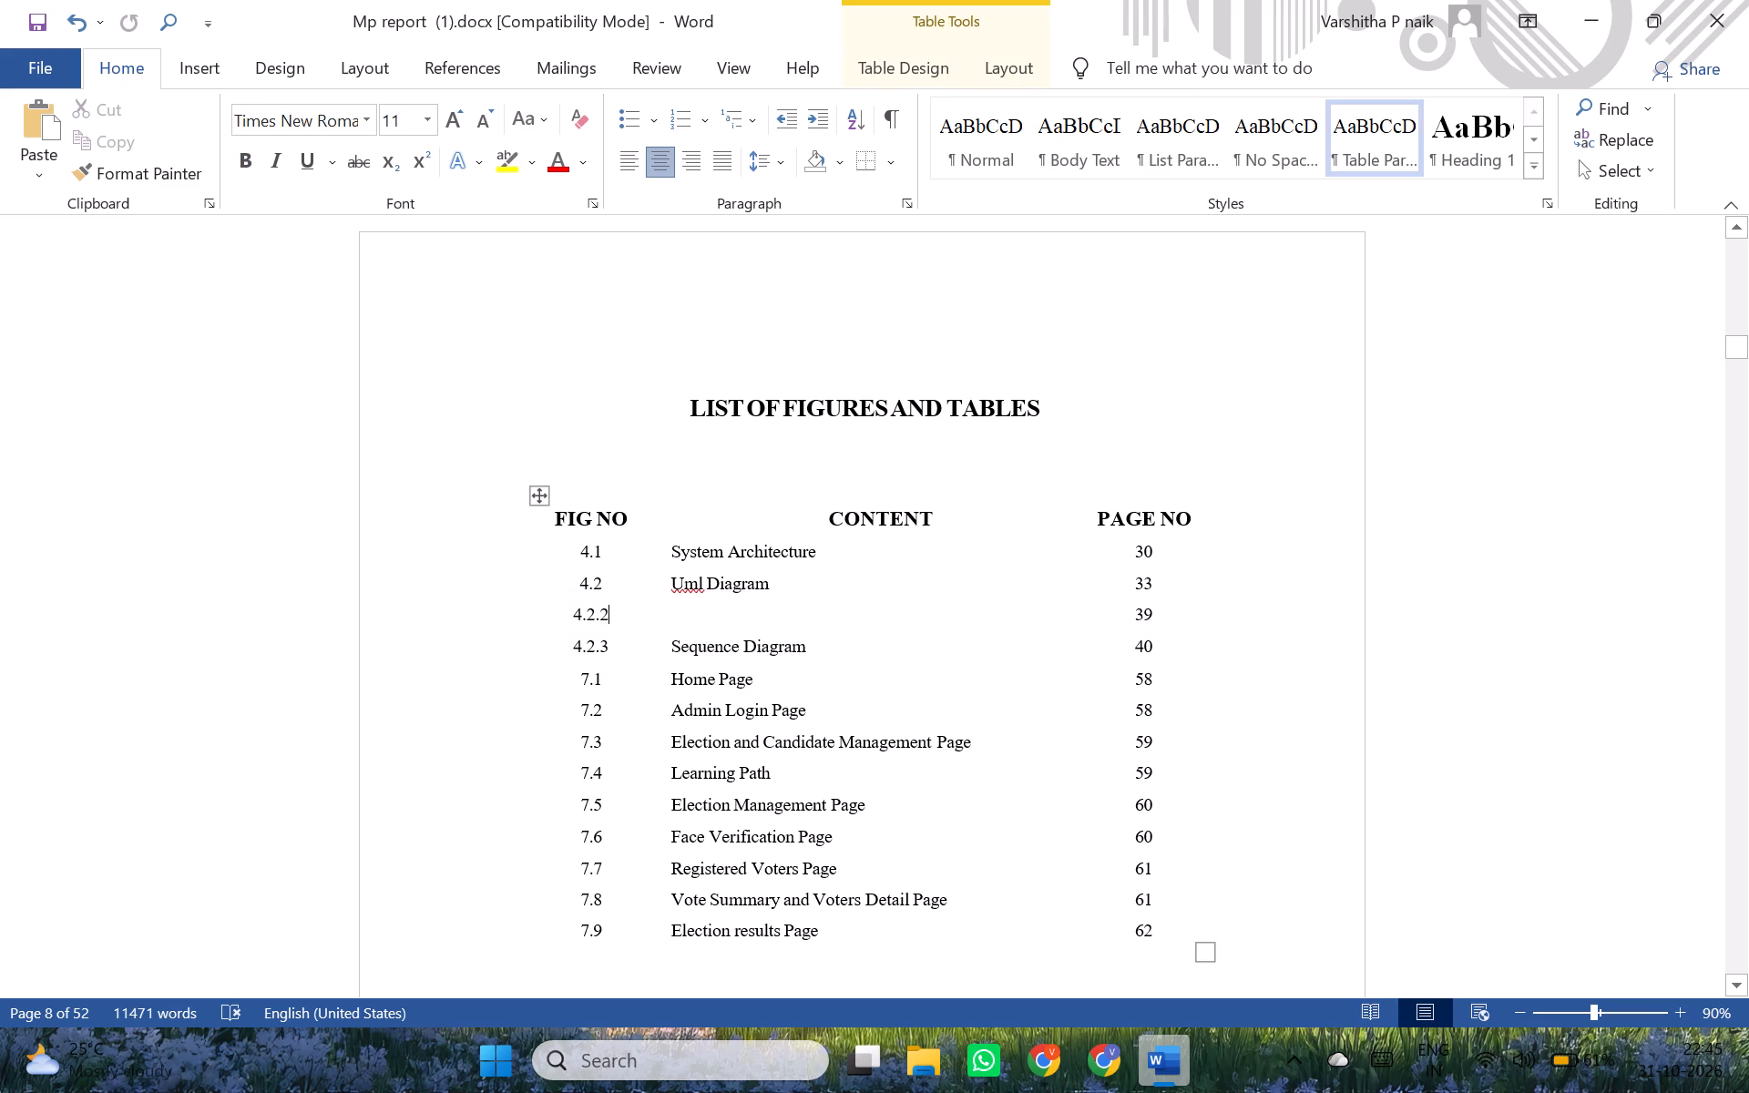
double_click(593, 613)
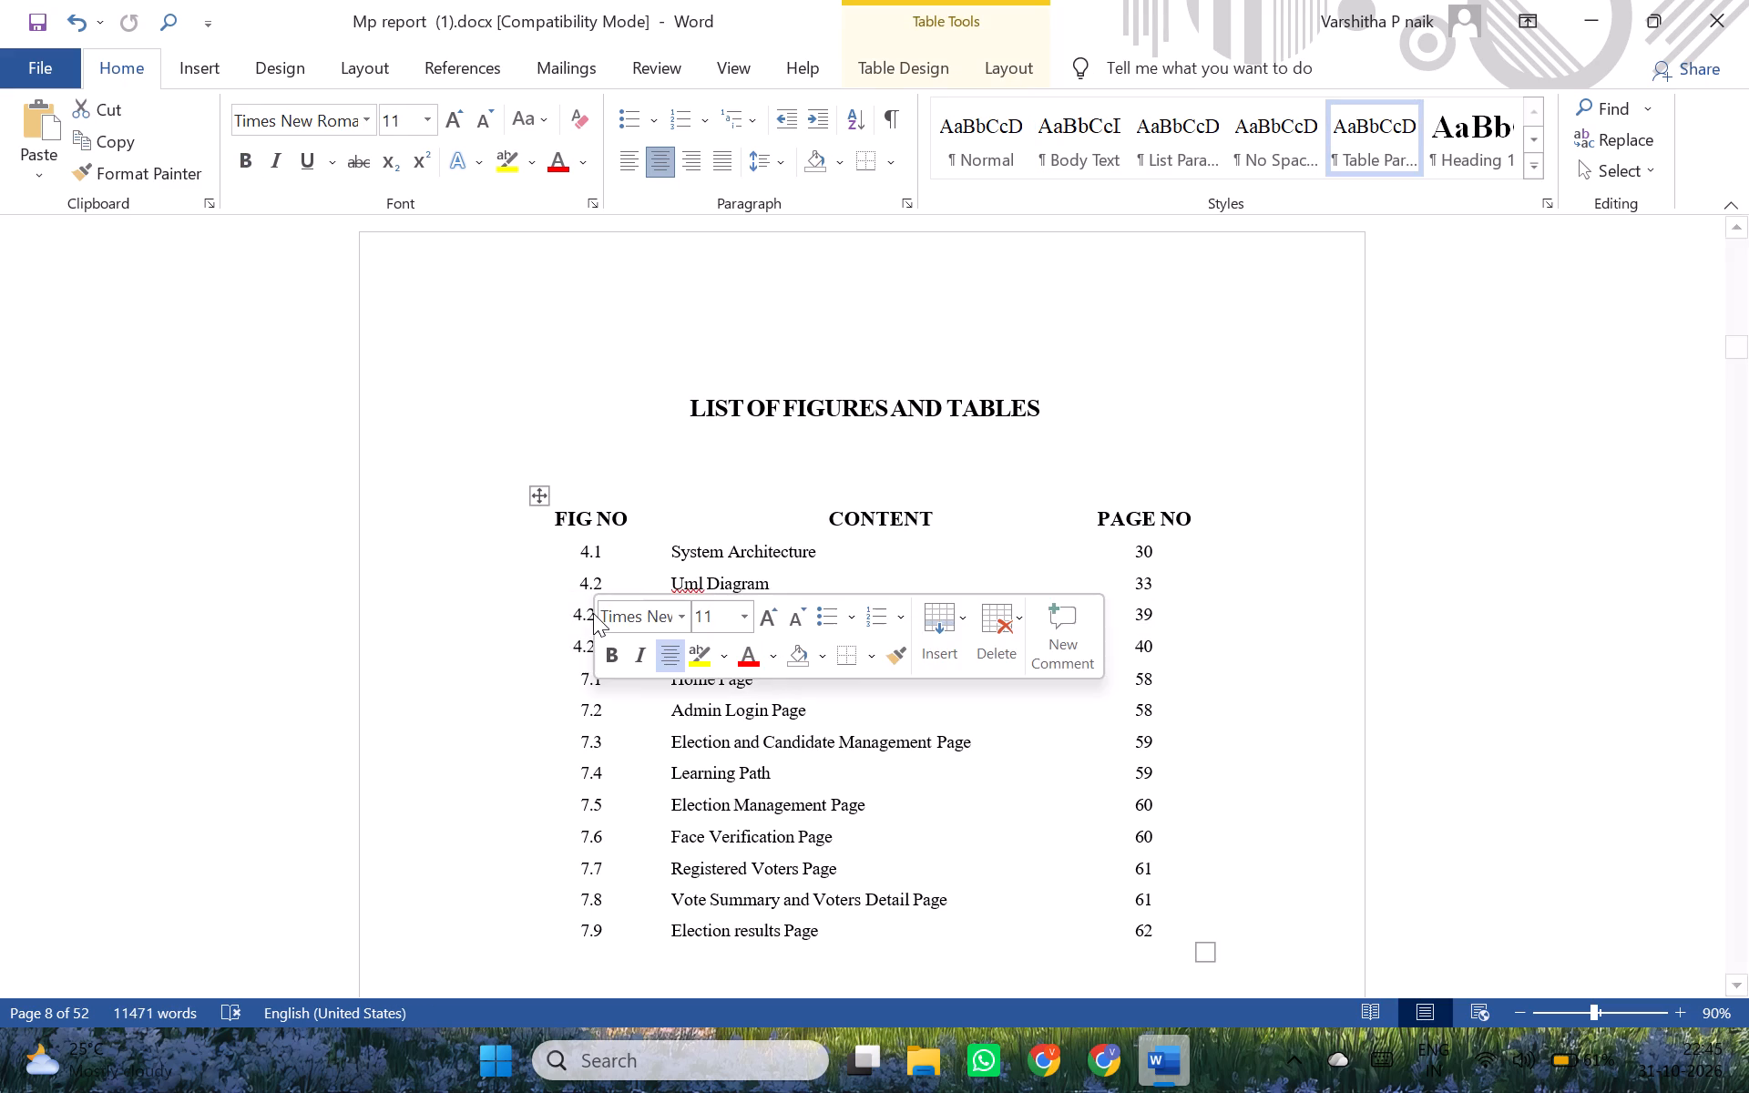
drag(571, 612, 619, 613)
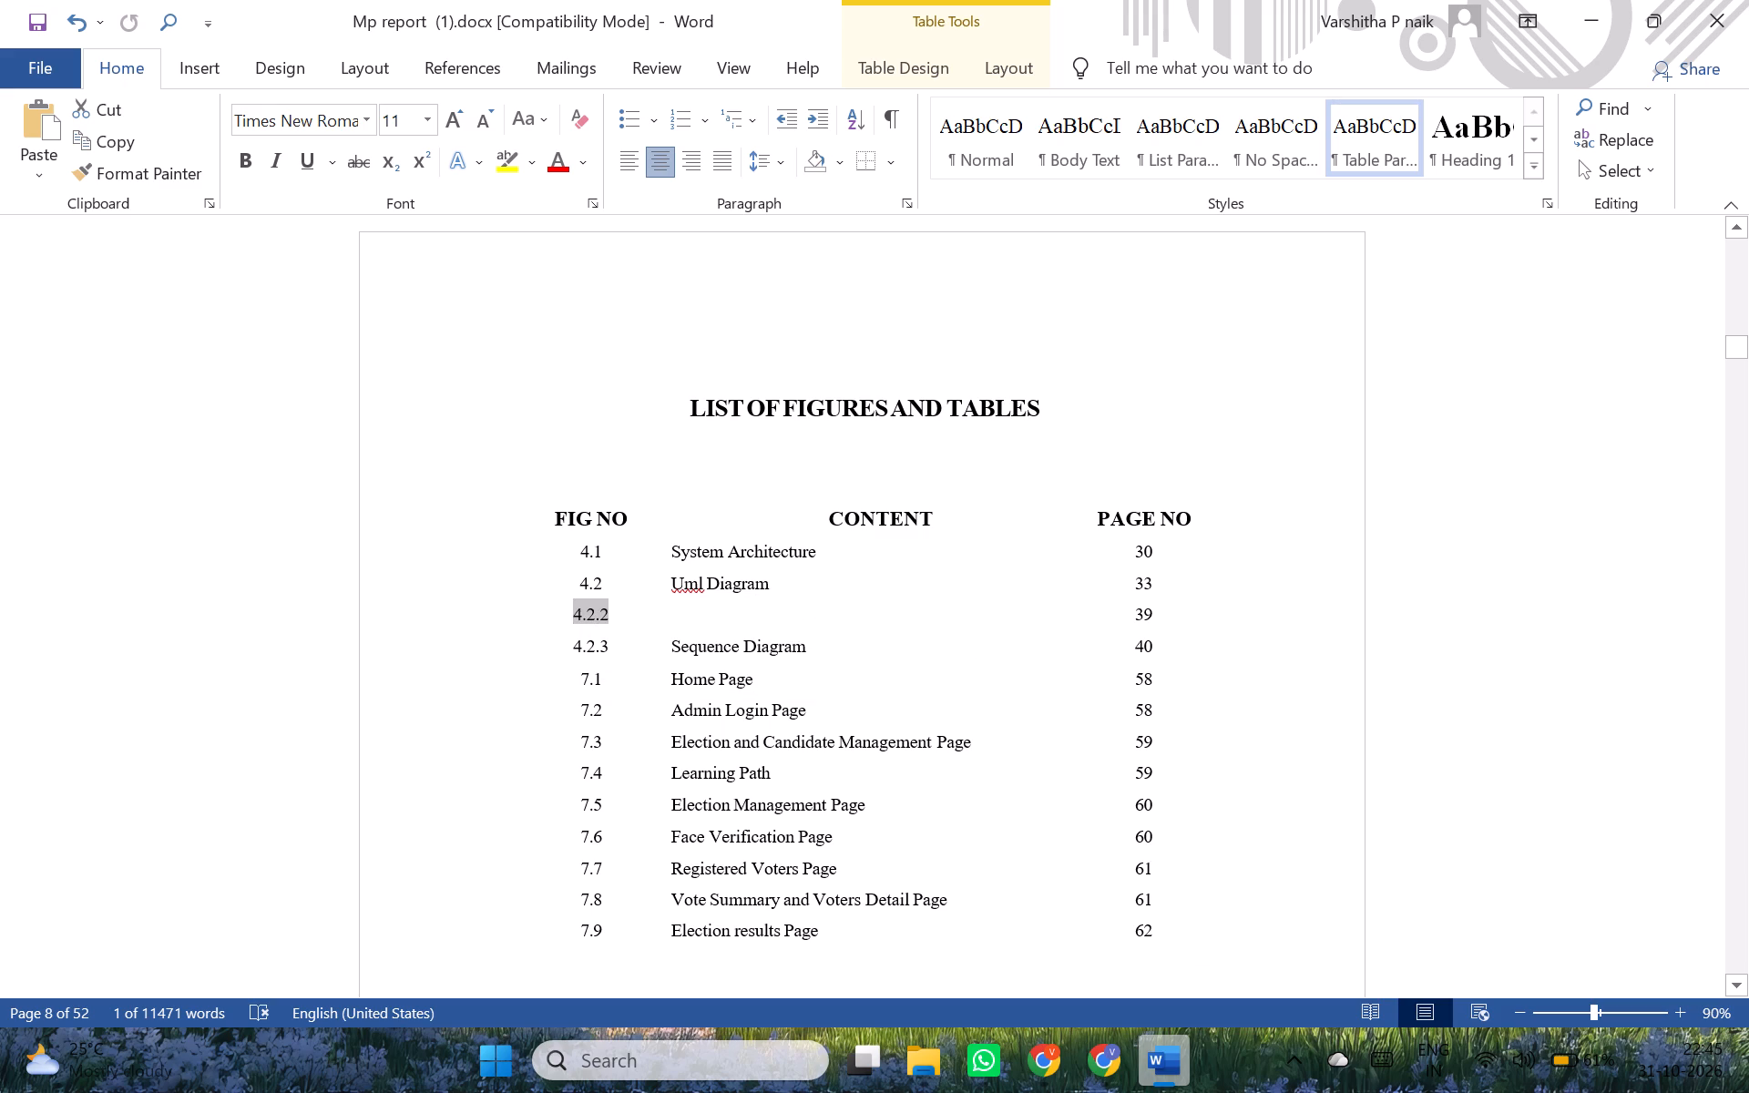
drag(619, 613, 619, 614)
key(BackSpace)
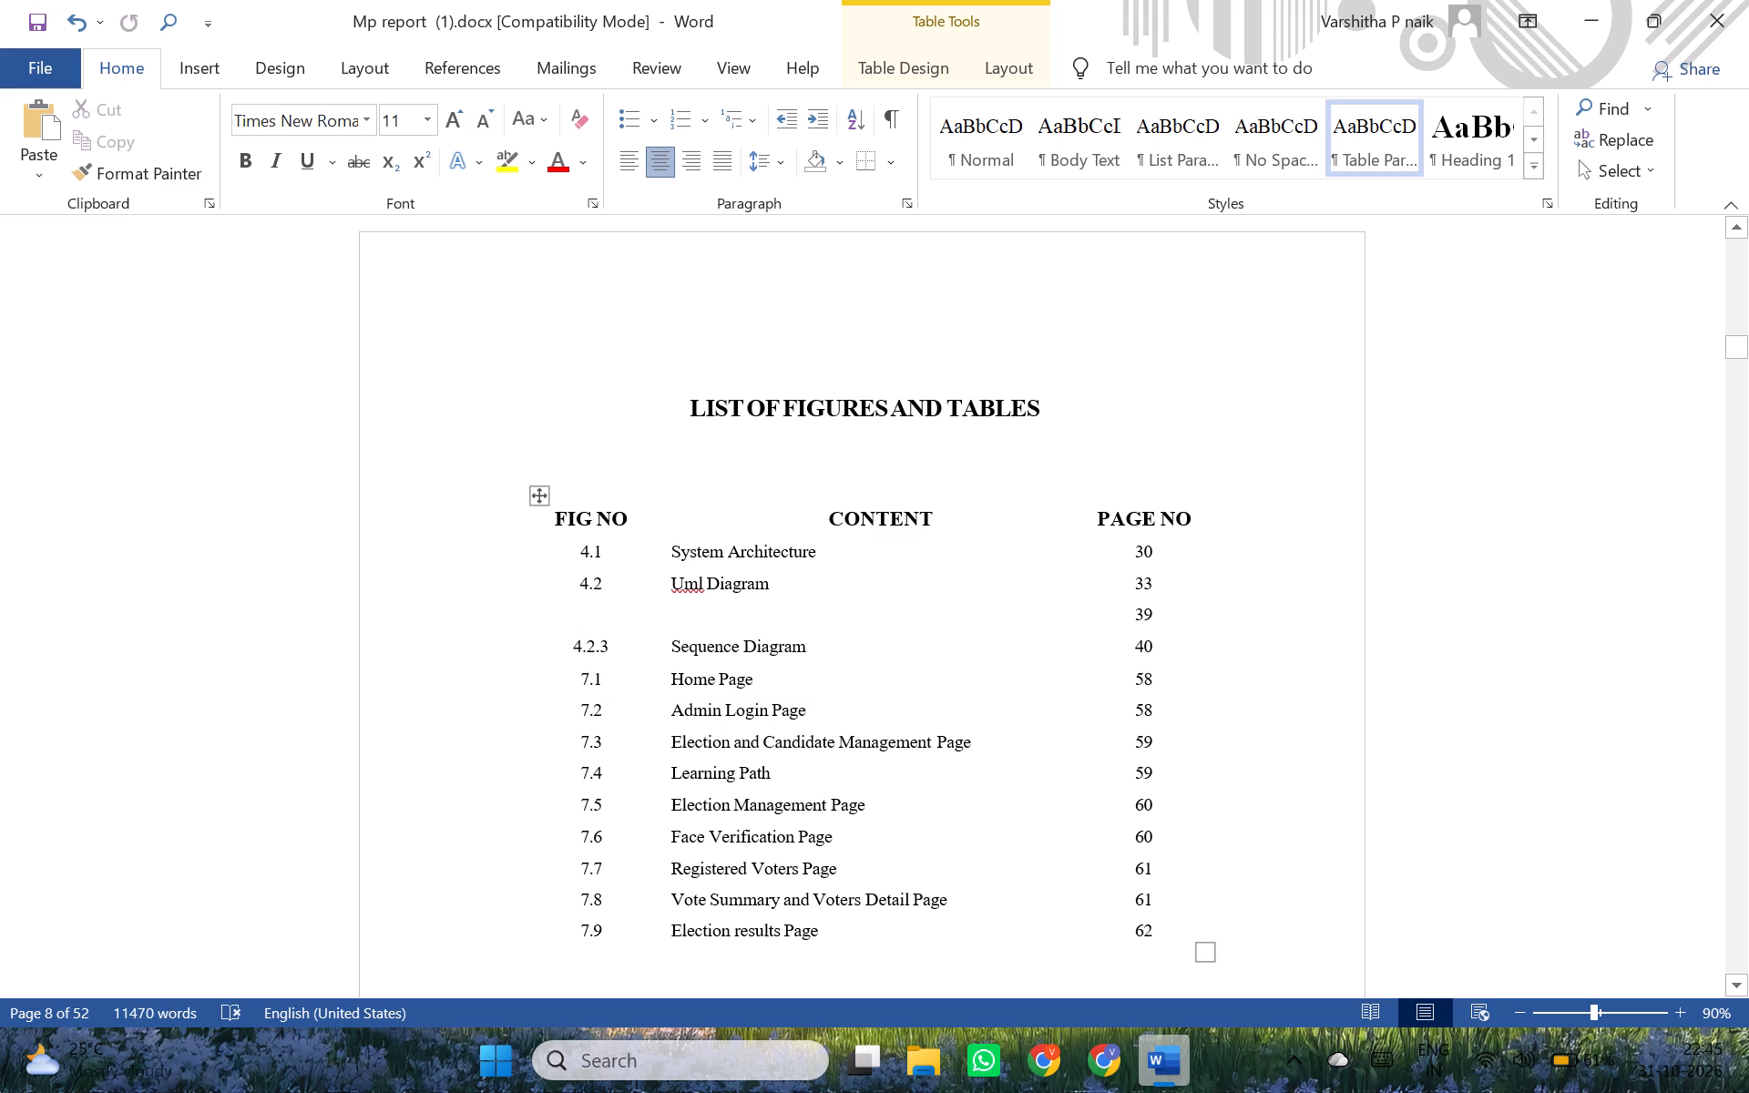
drag(1154, 616, 1139, 616)
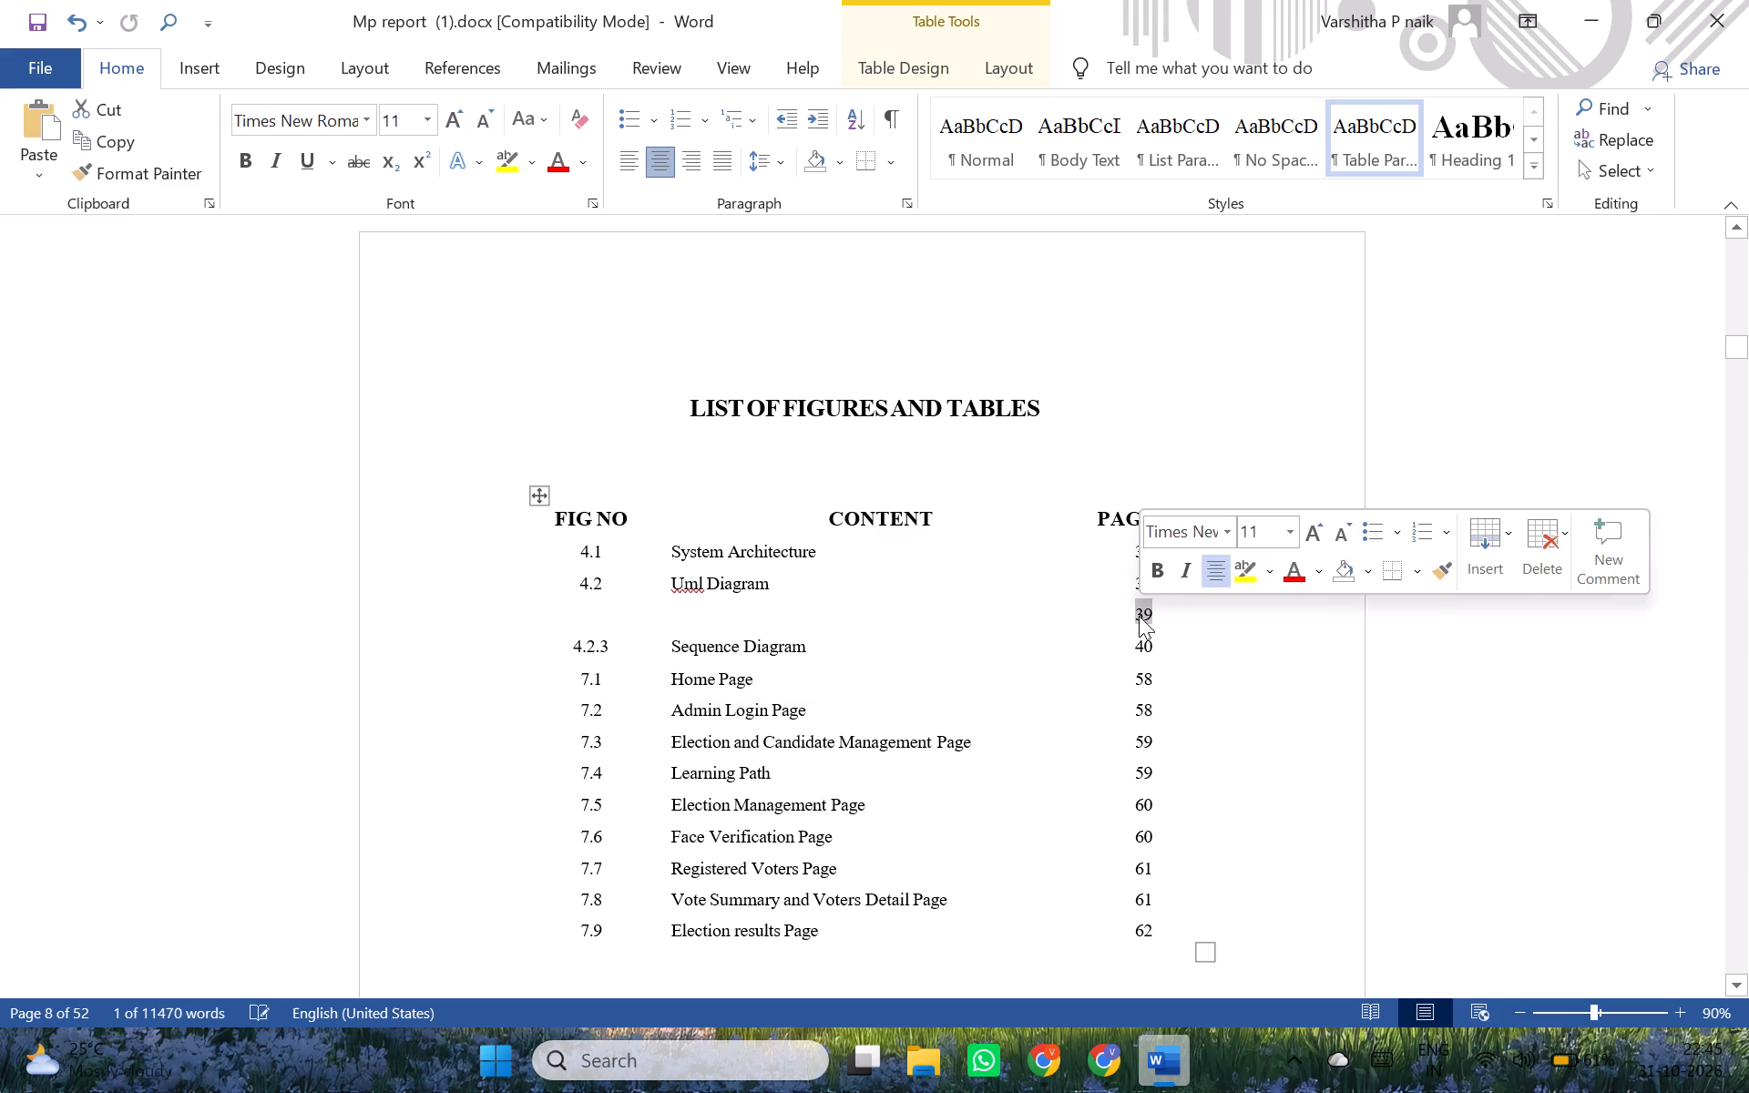
key(BackSpace)
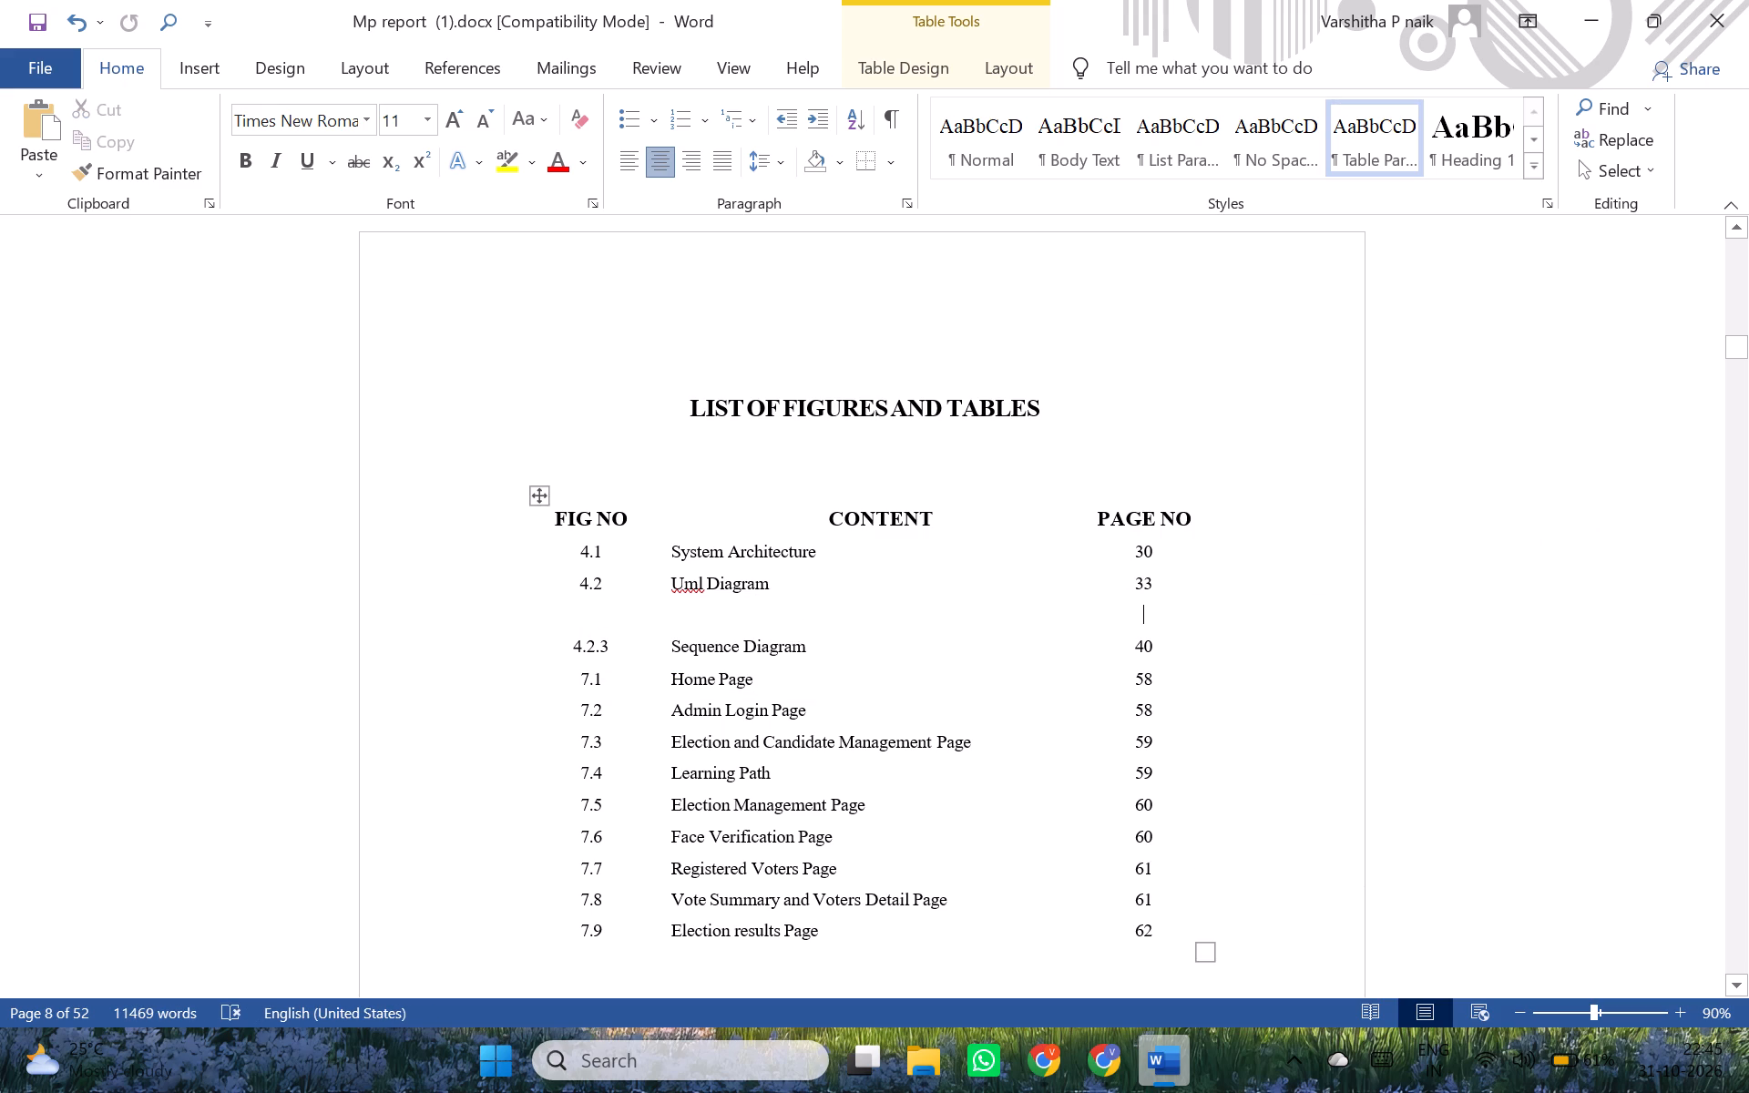
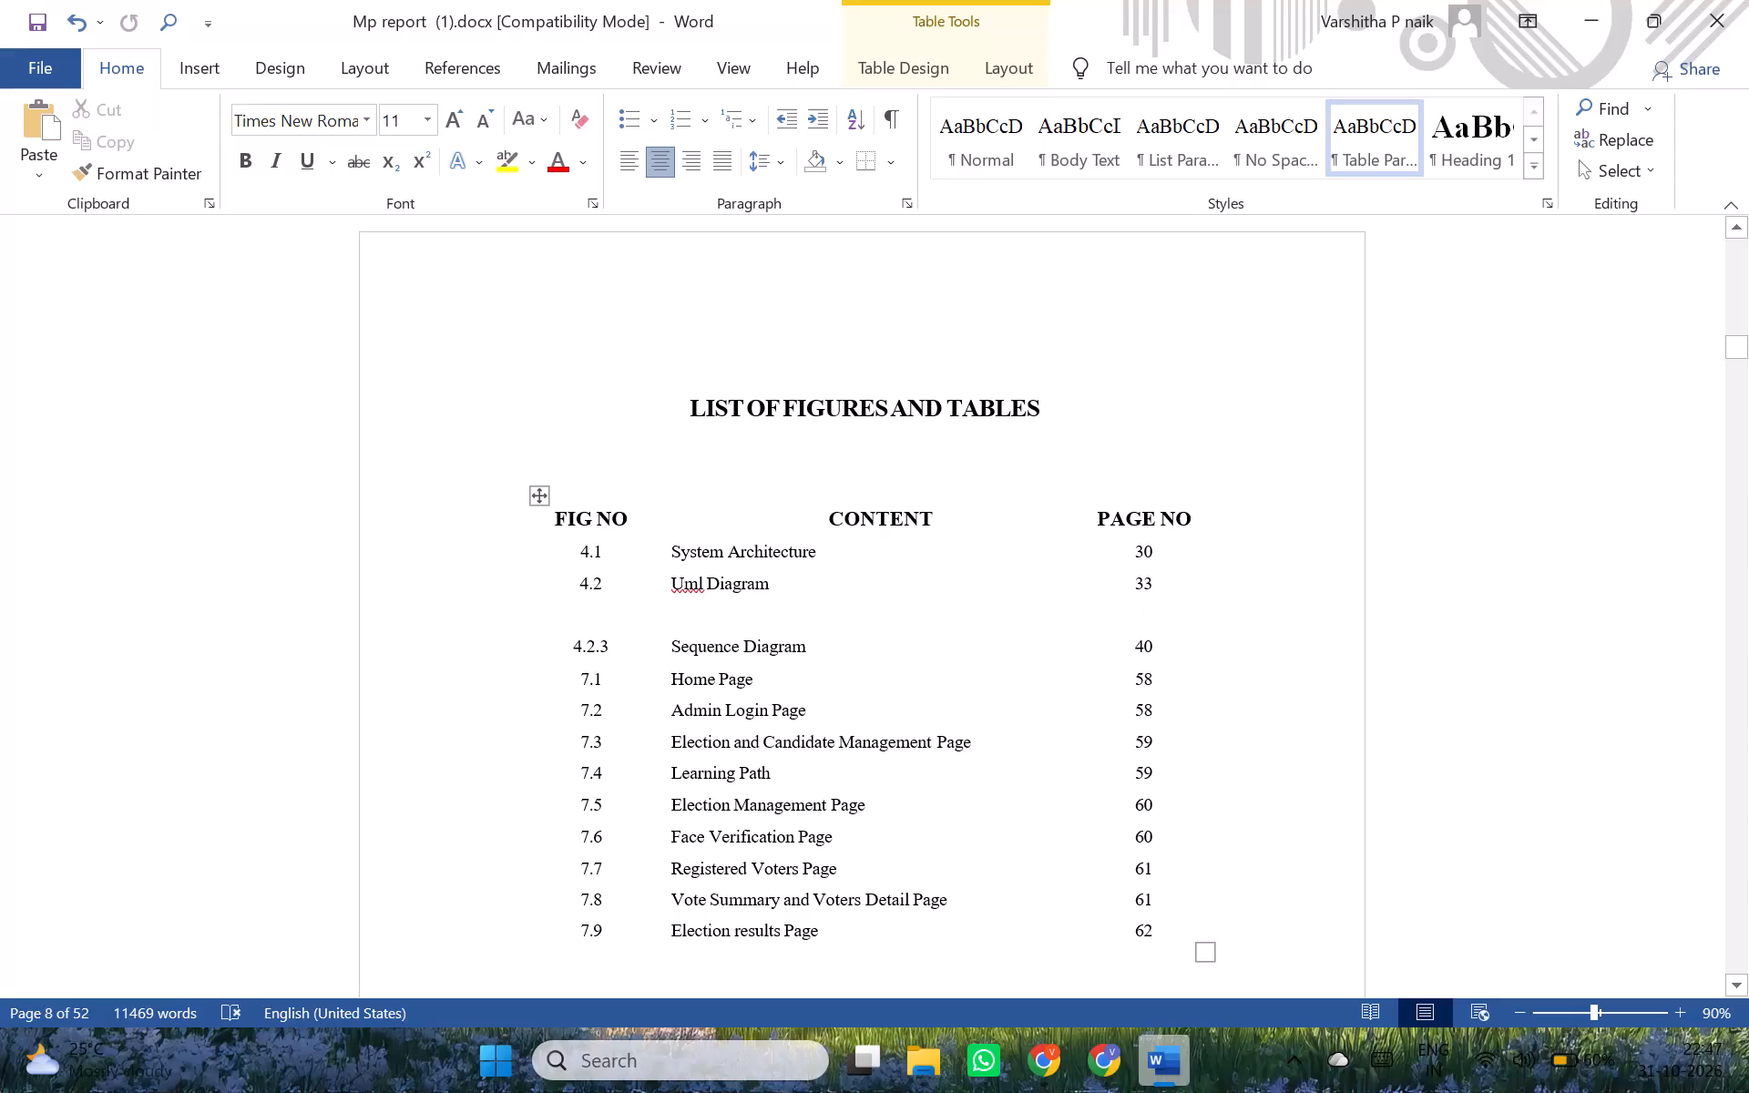
Clear the Sequence Diagram title from the 4.2.3 row of the List of Figures and Tables.
triple_click(737, 649)
key(BackSpace)
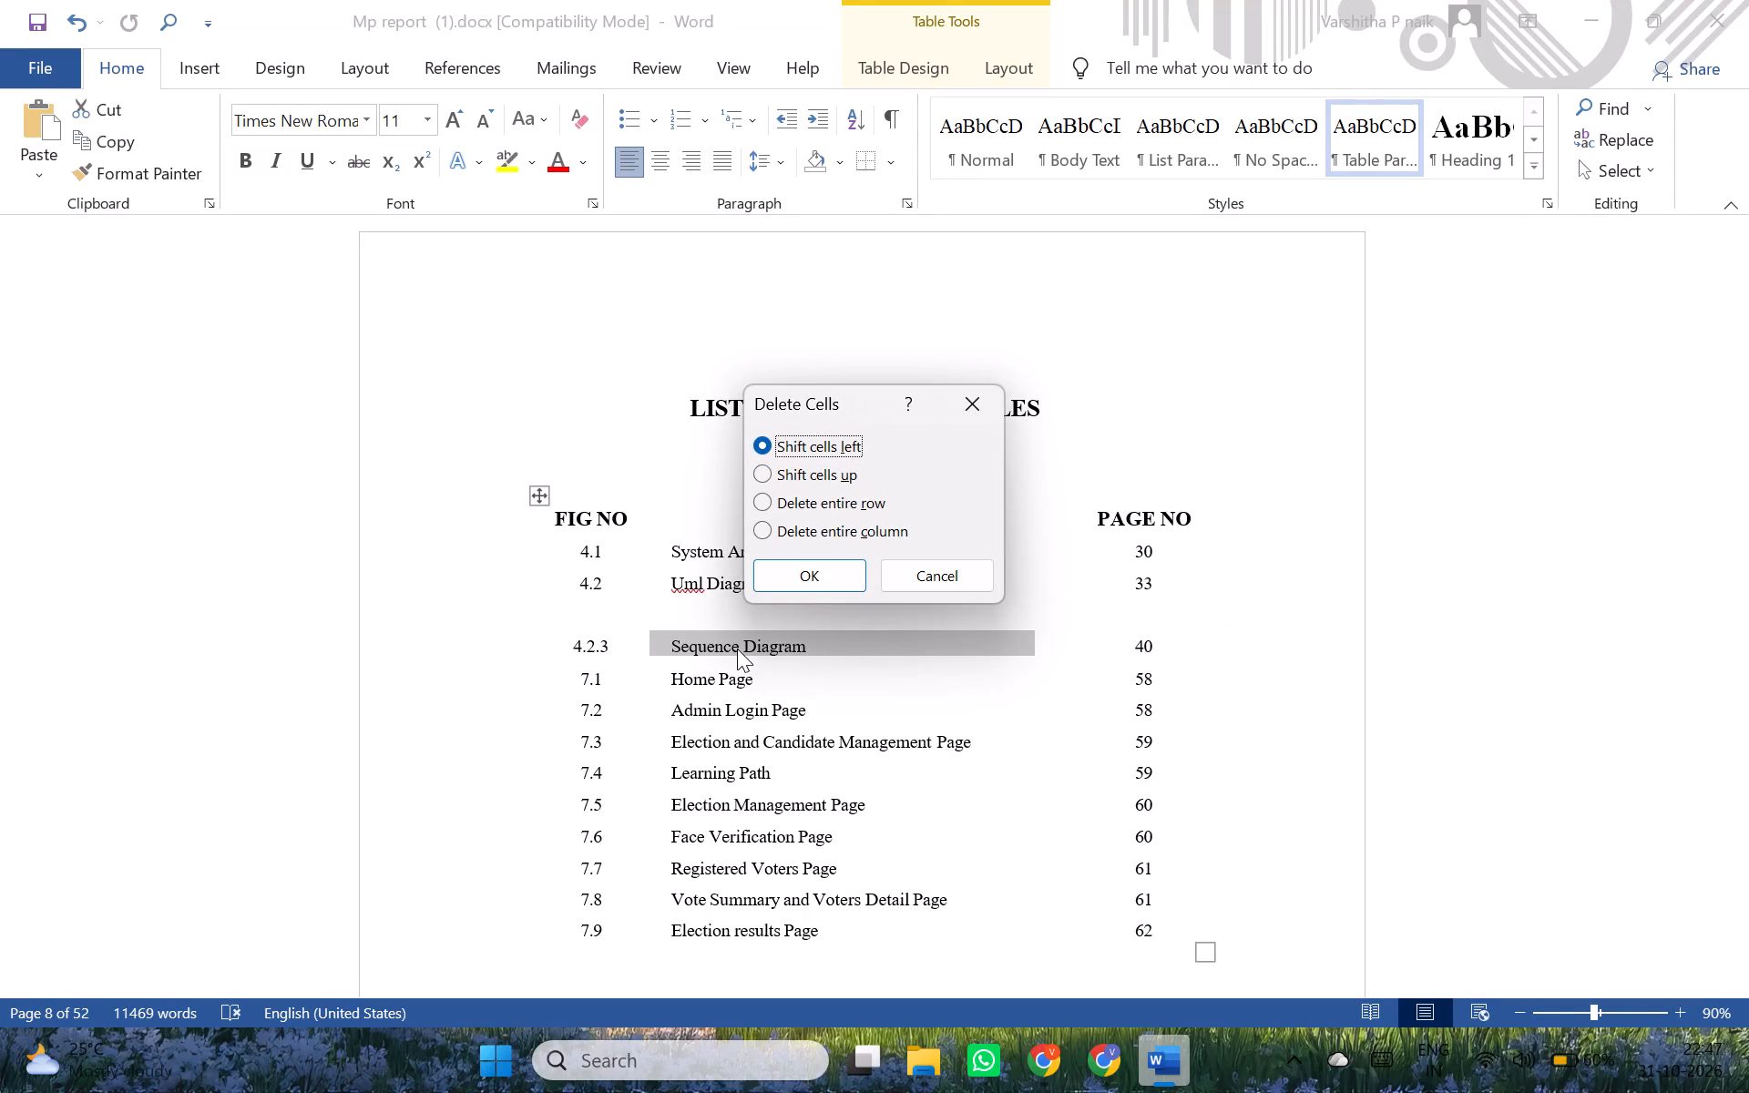
click(974, 403)
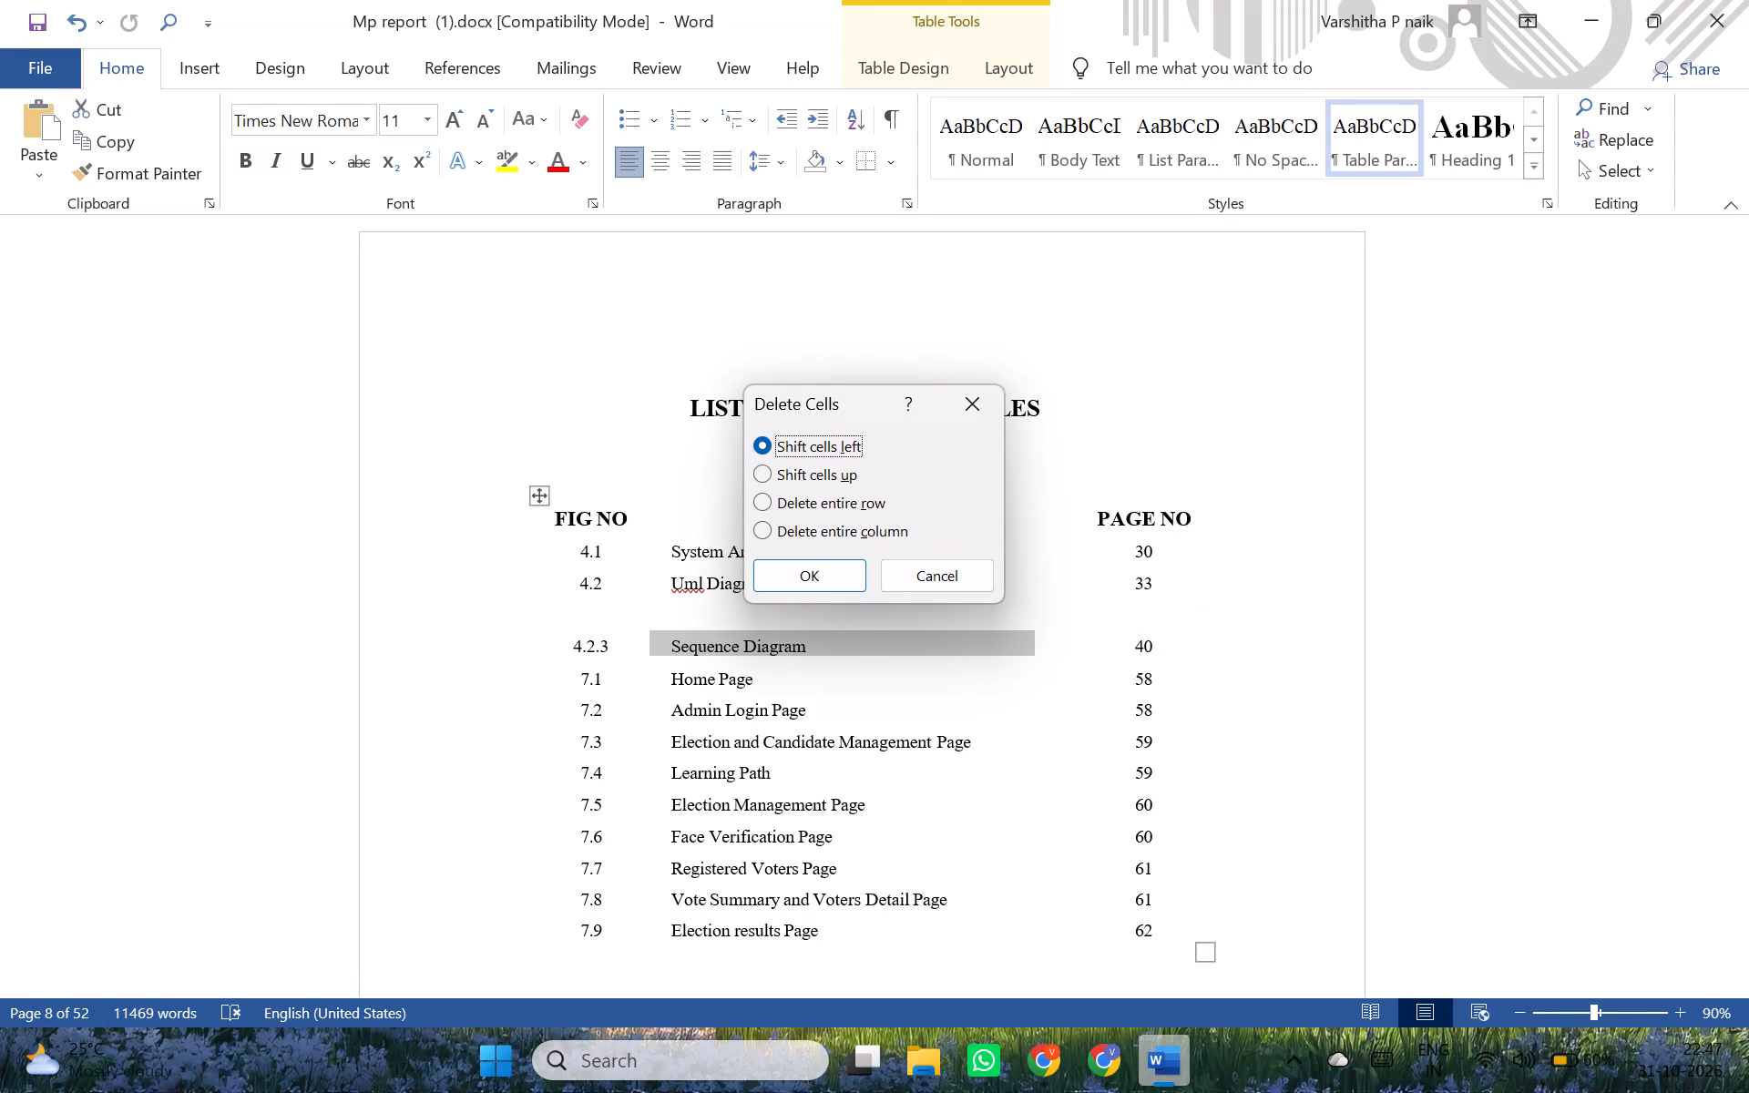
key(Delete)
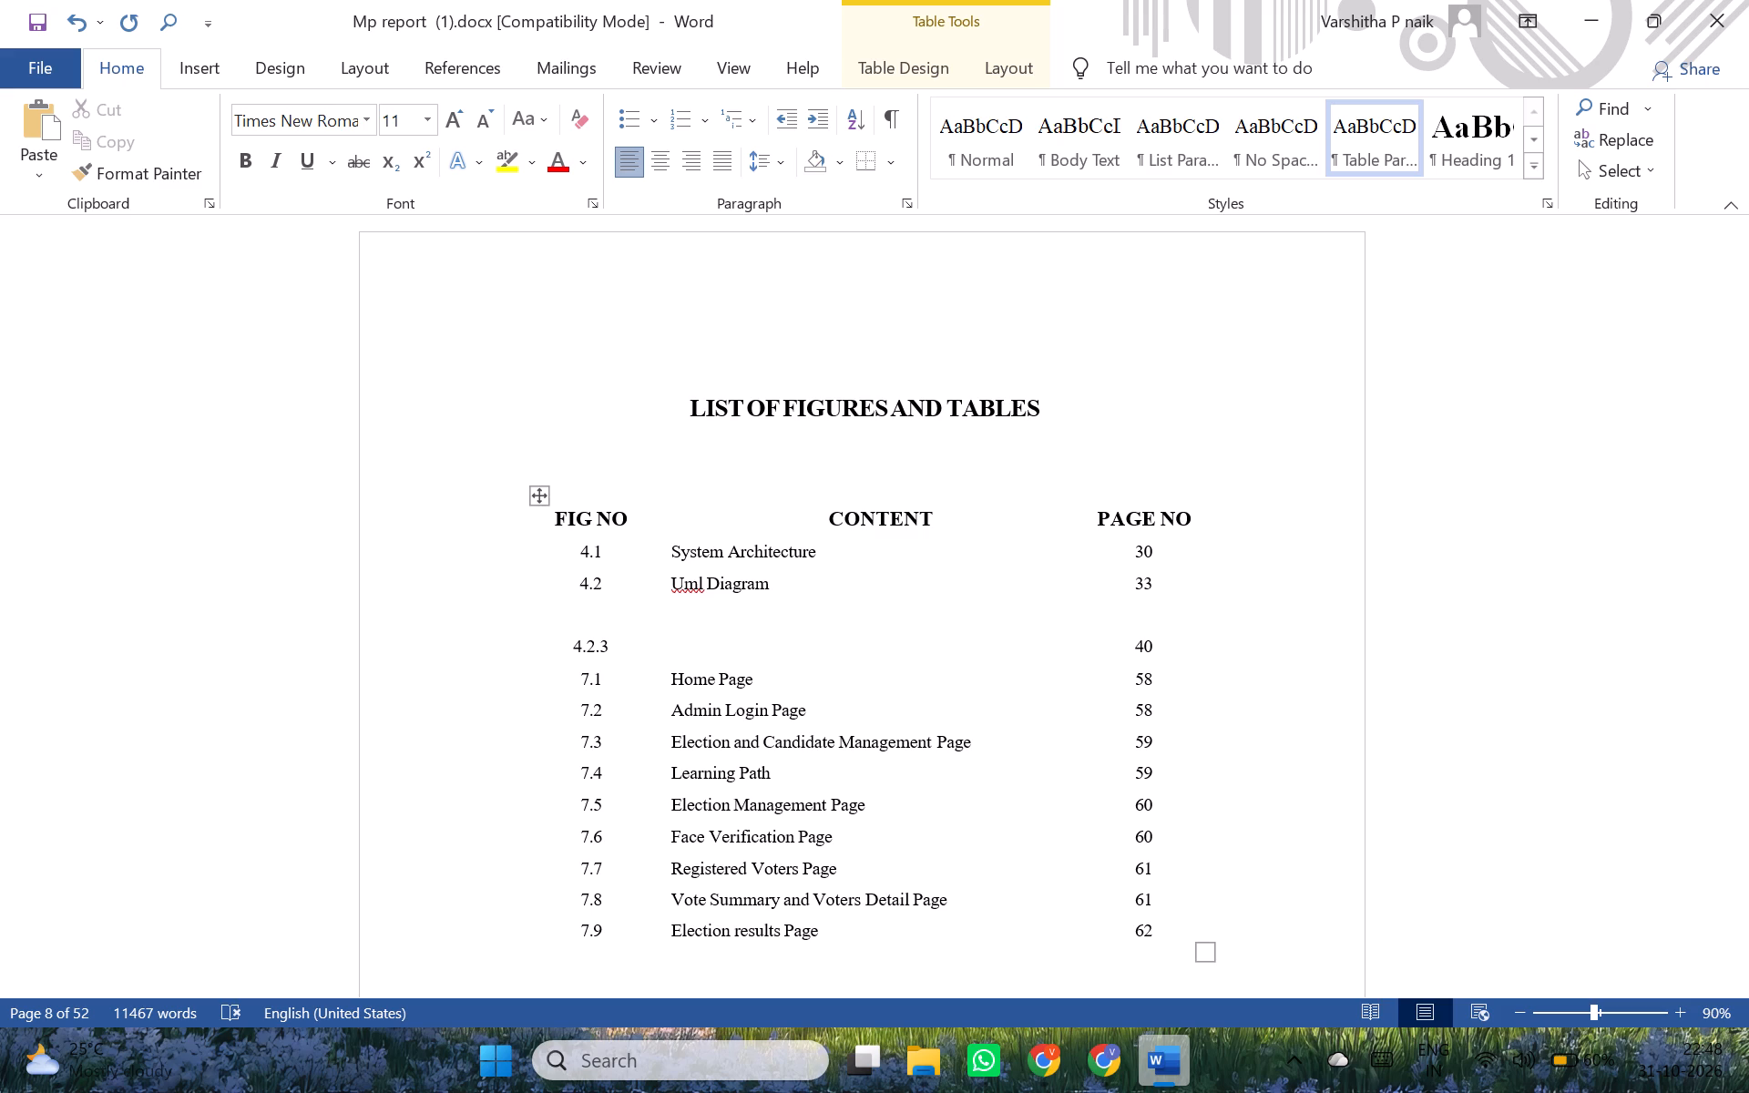
Clear the figure numbers, titles and page numbers from the 7.9 Election results Page and 7.8 Vote Summary and Voters Detail Page rows.
click(750, 935)
drag(750, 935, 823, 944)
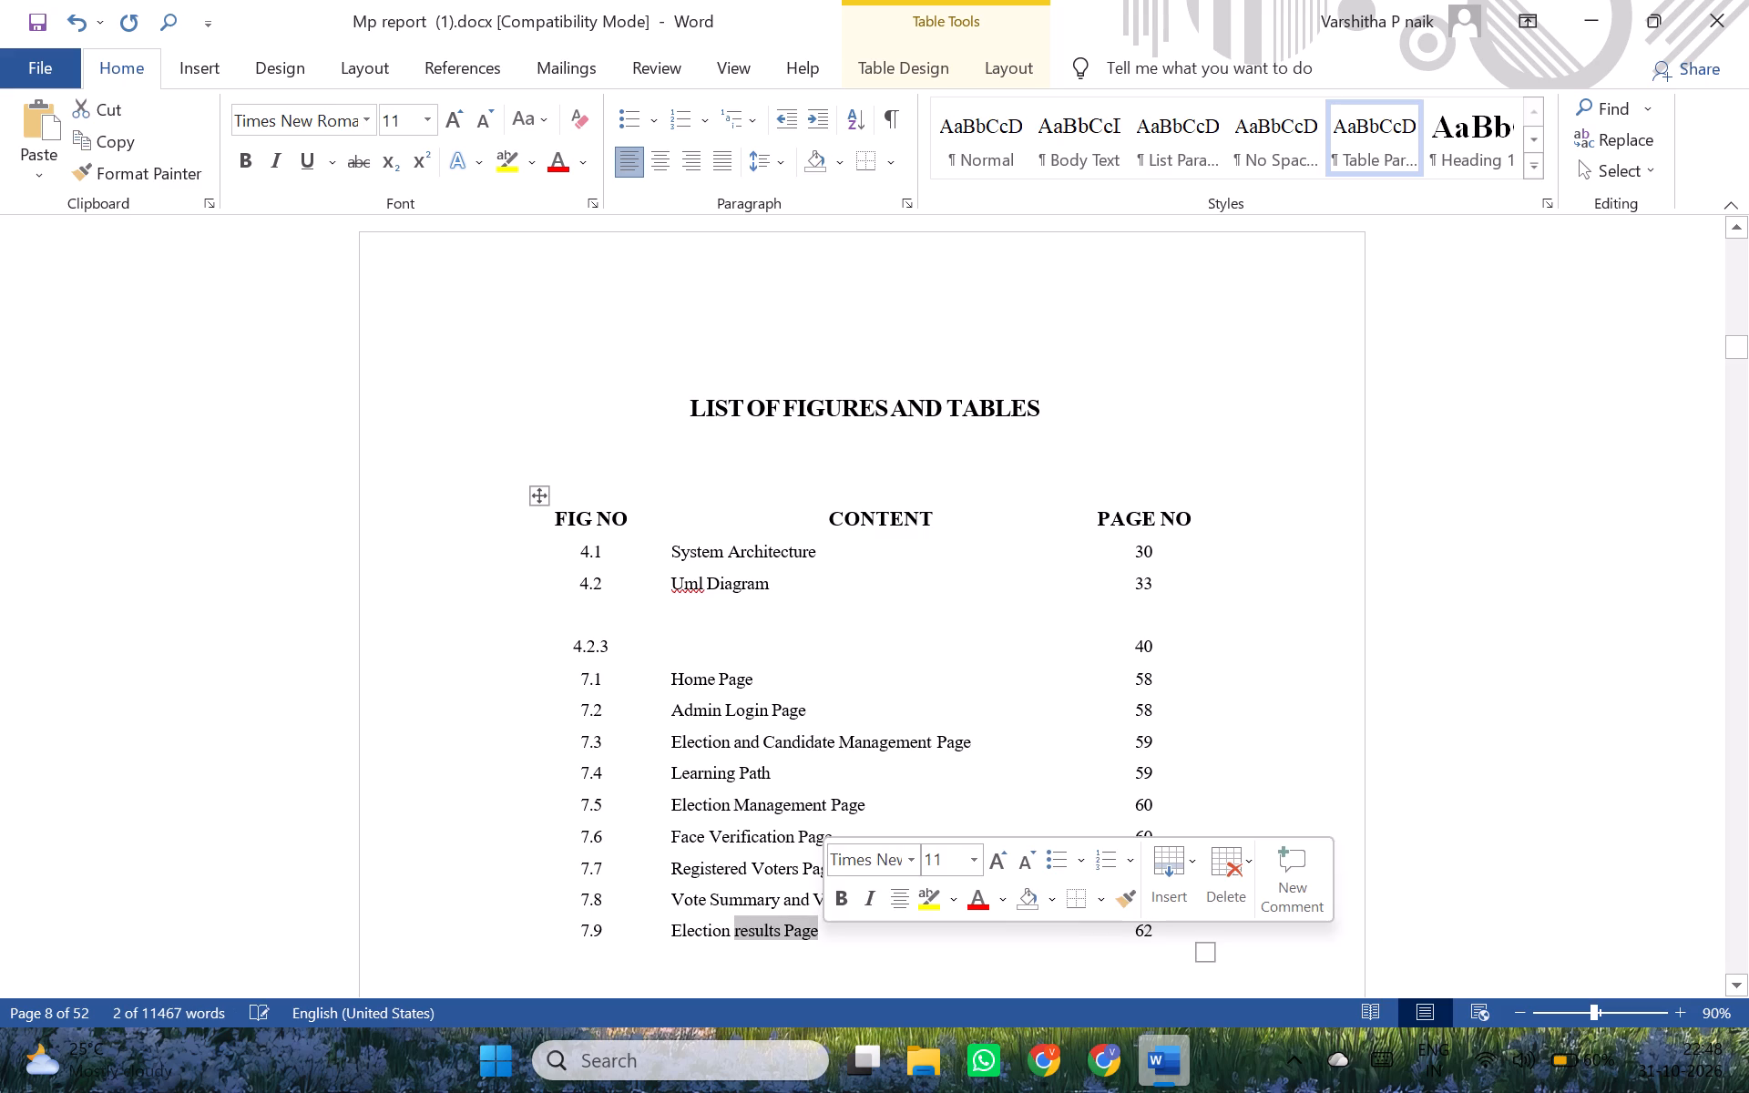
key(Delete)
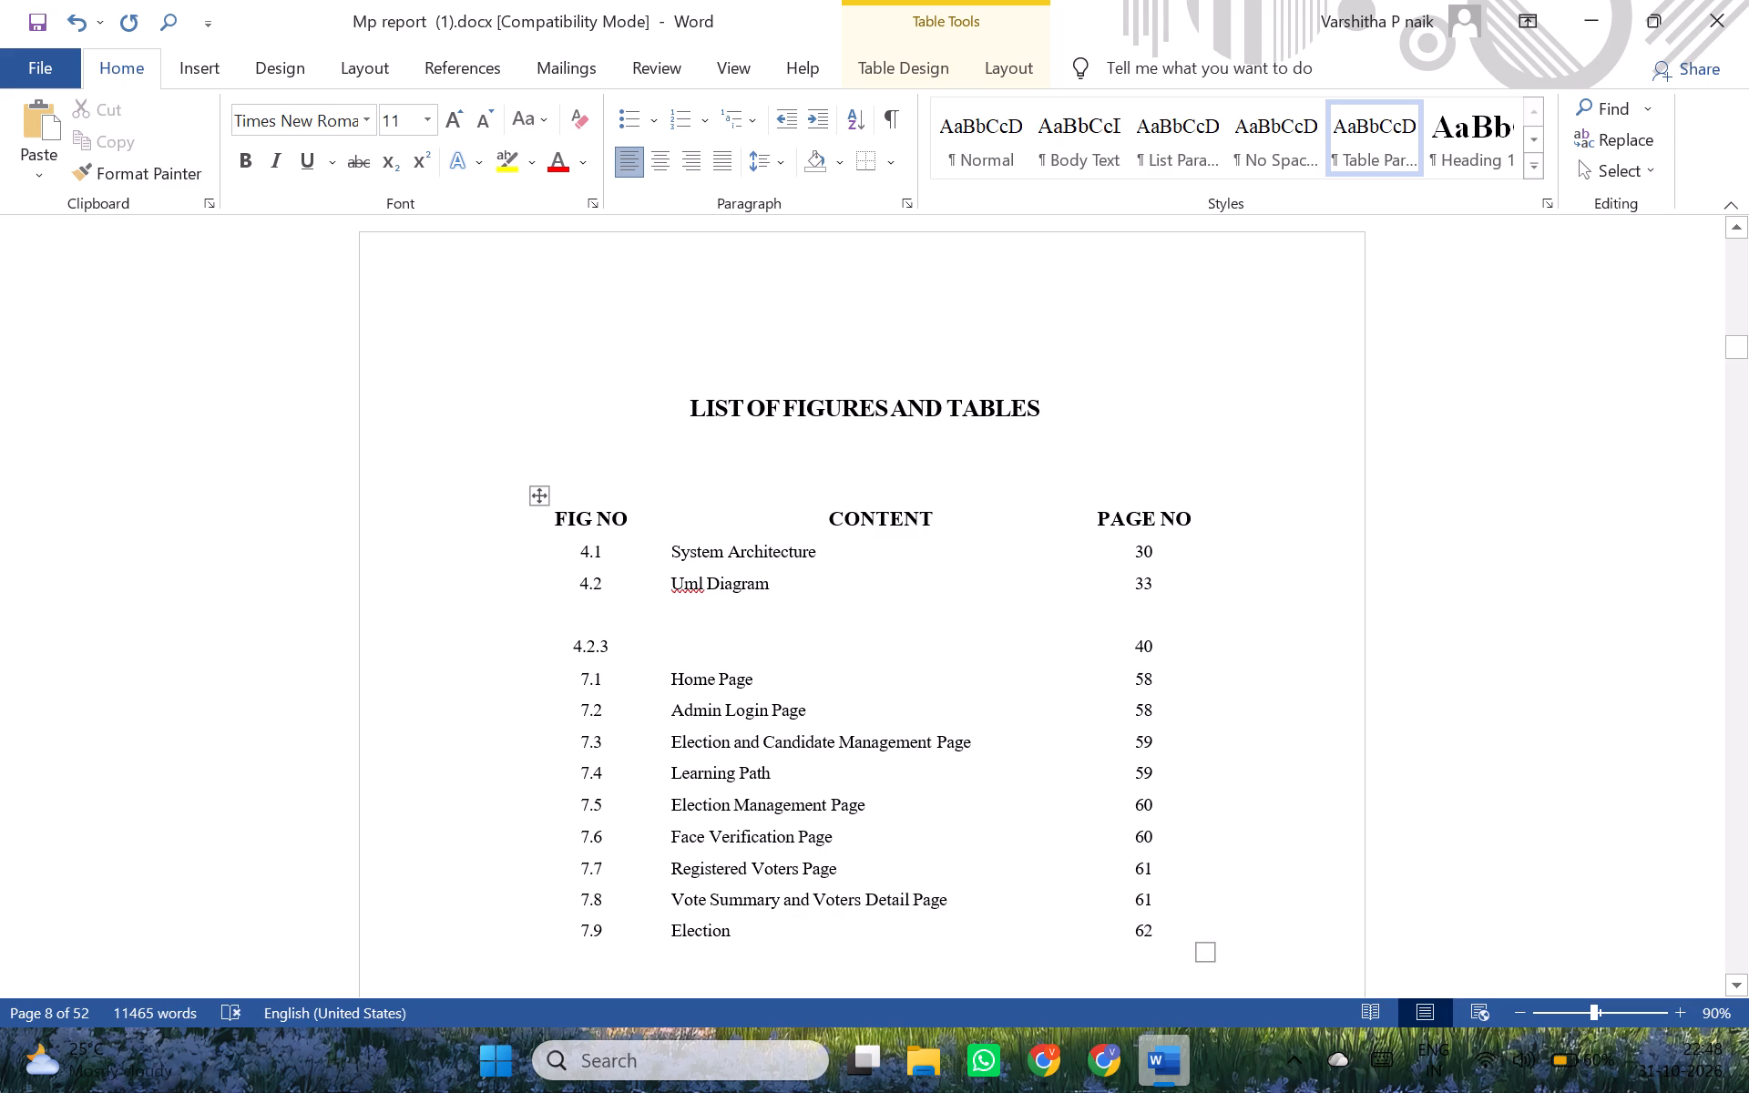
drag(1159, 935, 686, 925)
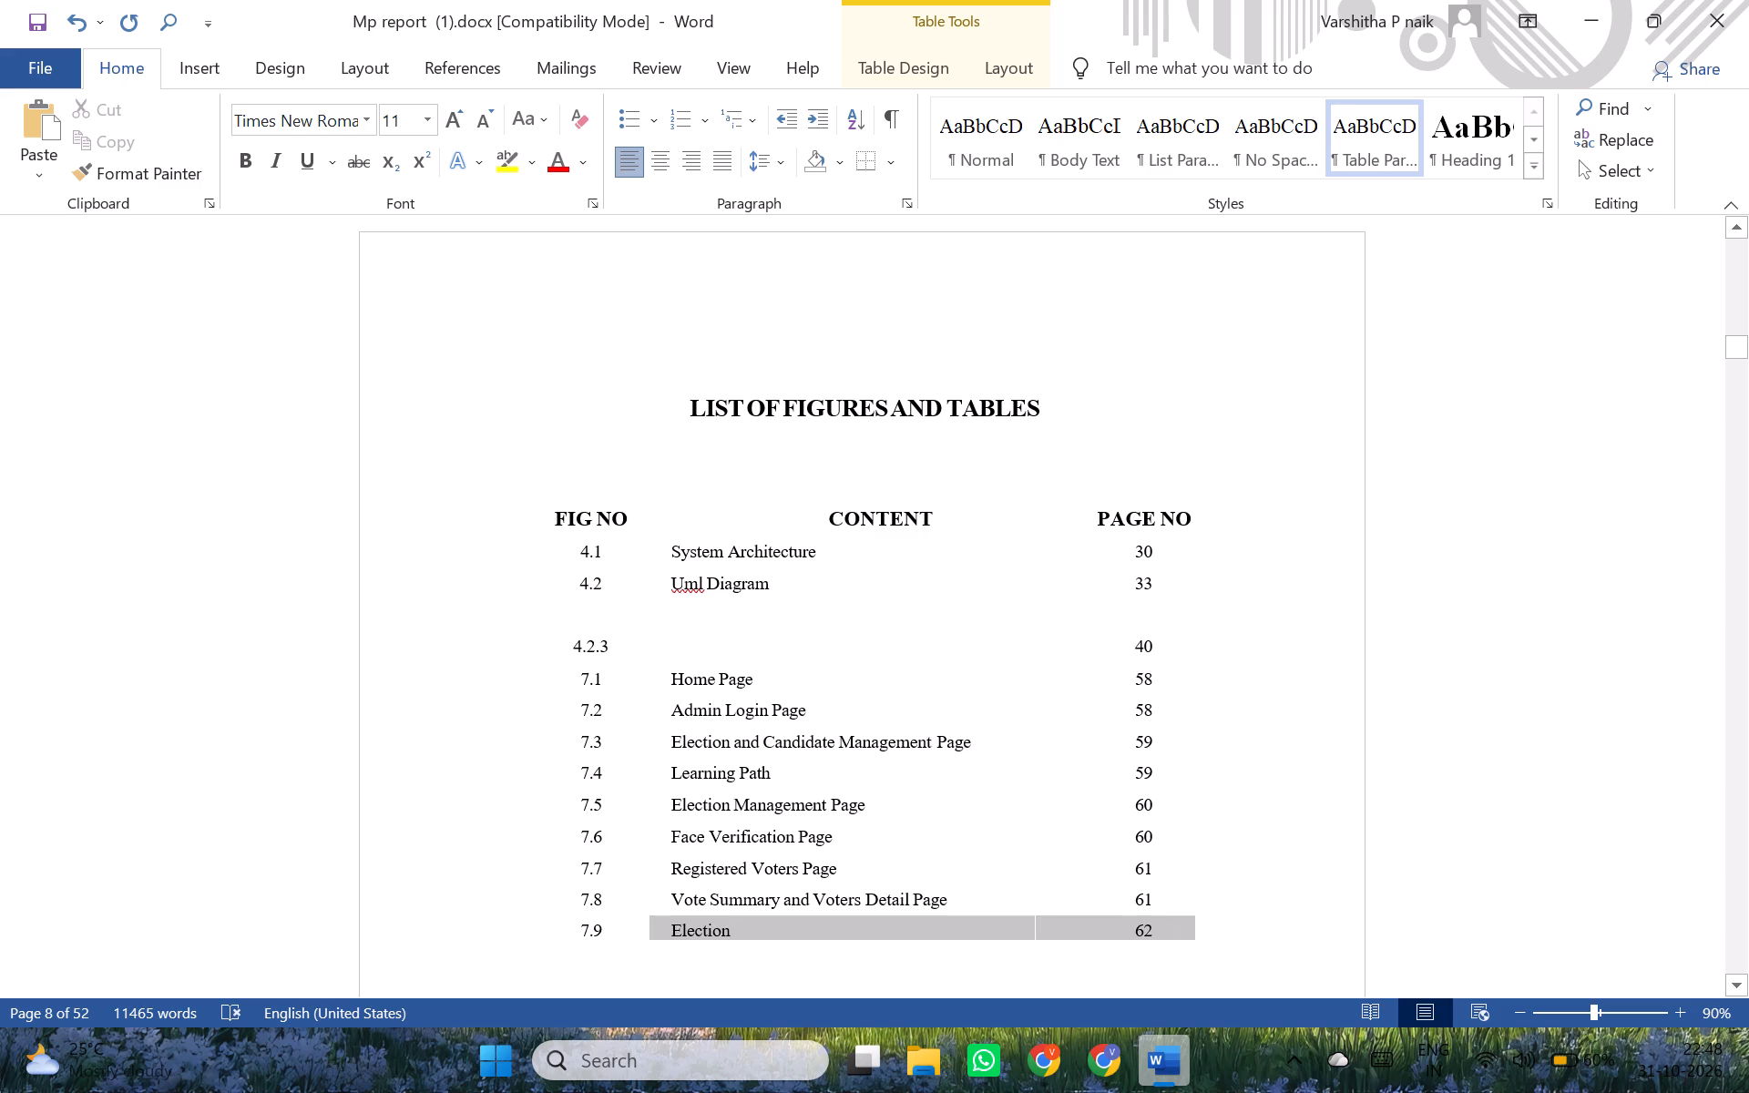
drag(686, 925, 576, 930)
key(Delete)
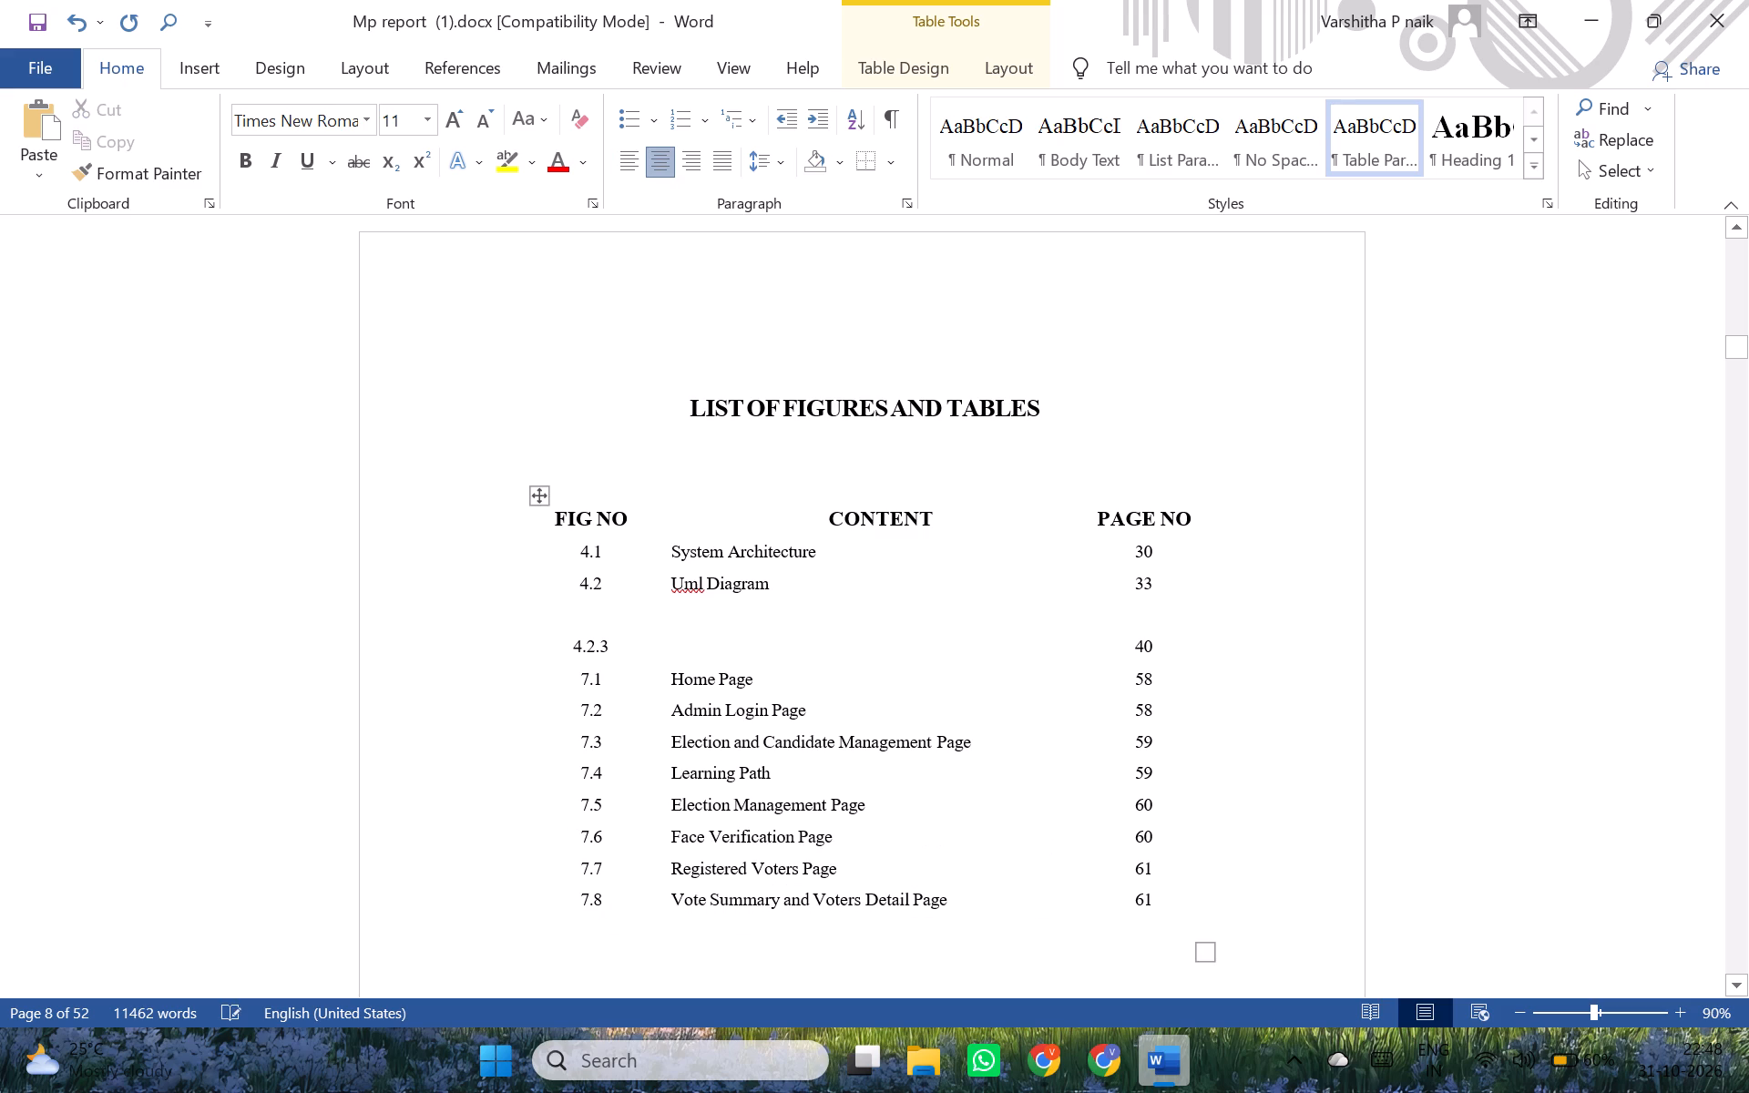
drag(1155, 902, 587, 894)
key(Delete)
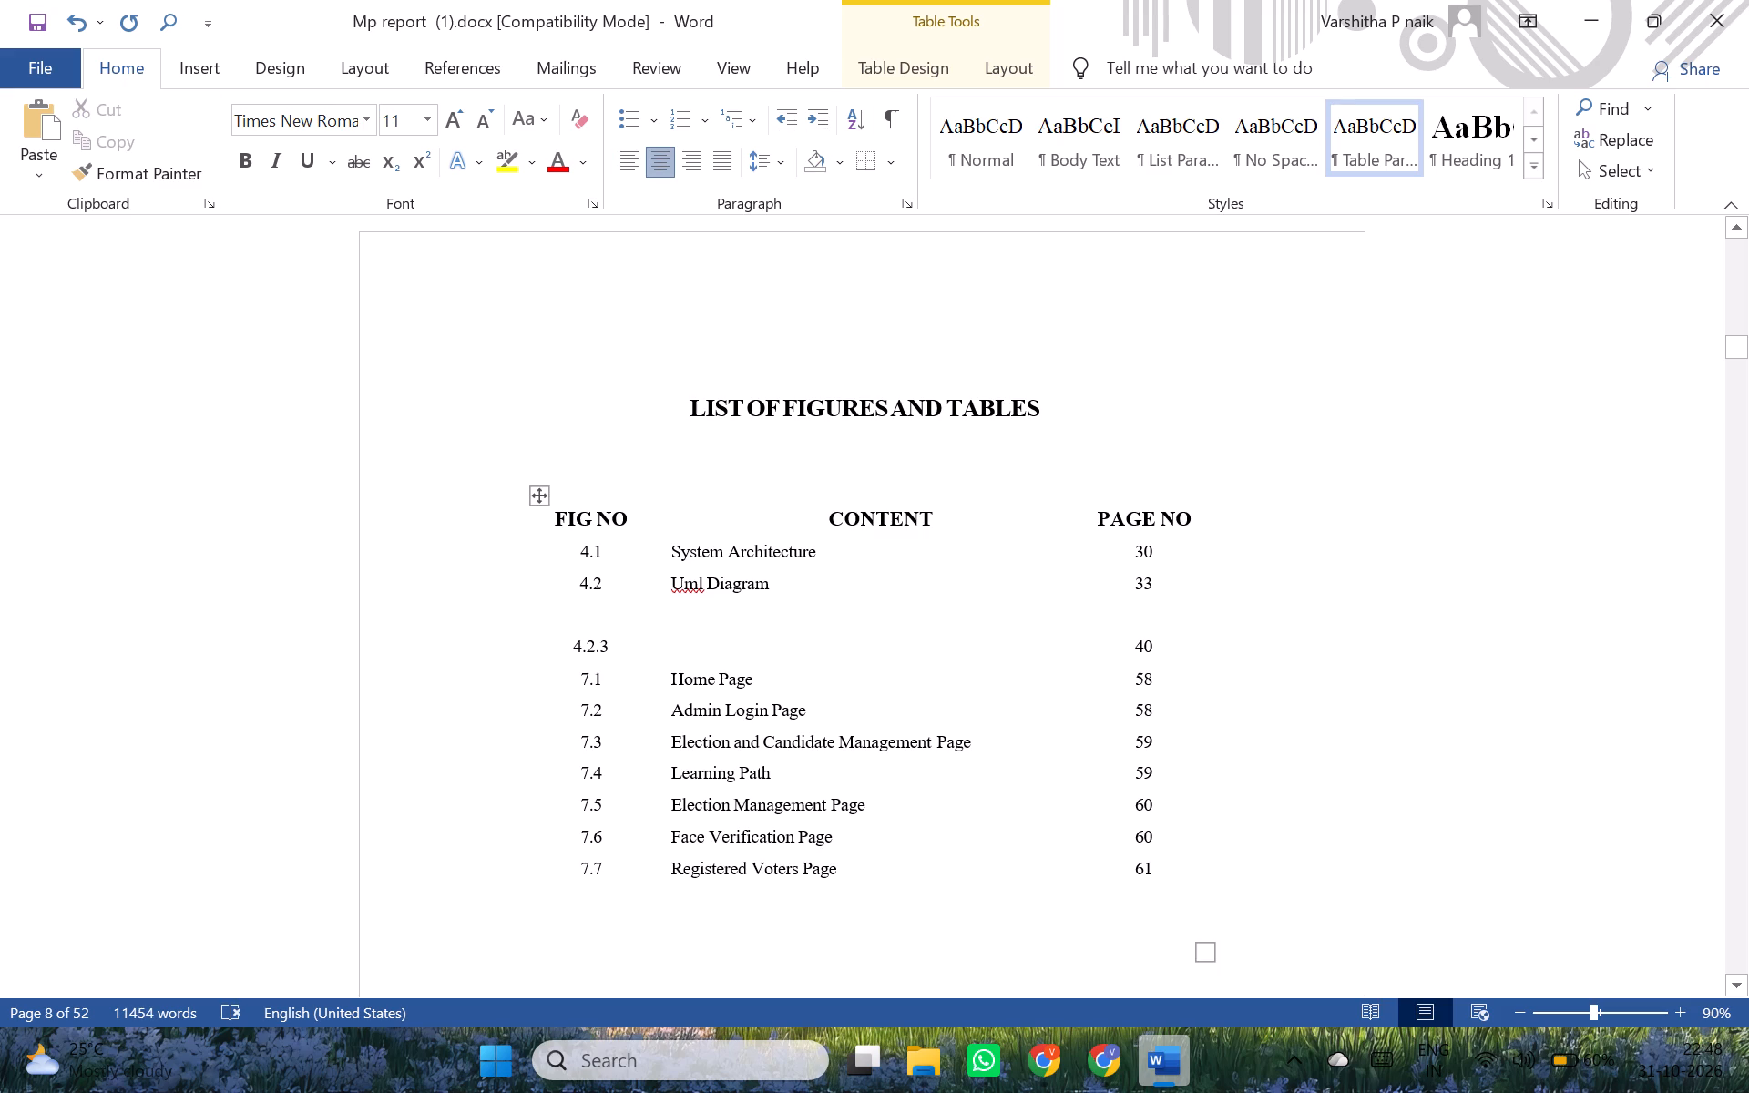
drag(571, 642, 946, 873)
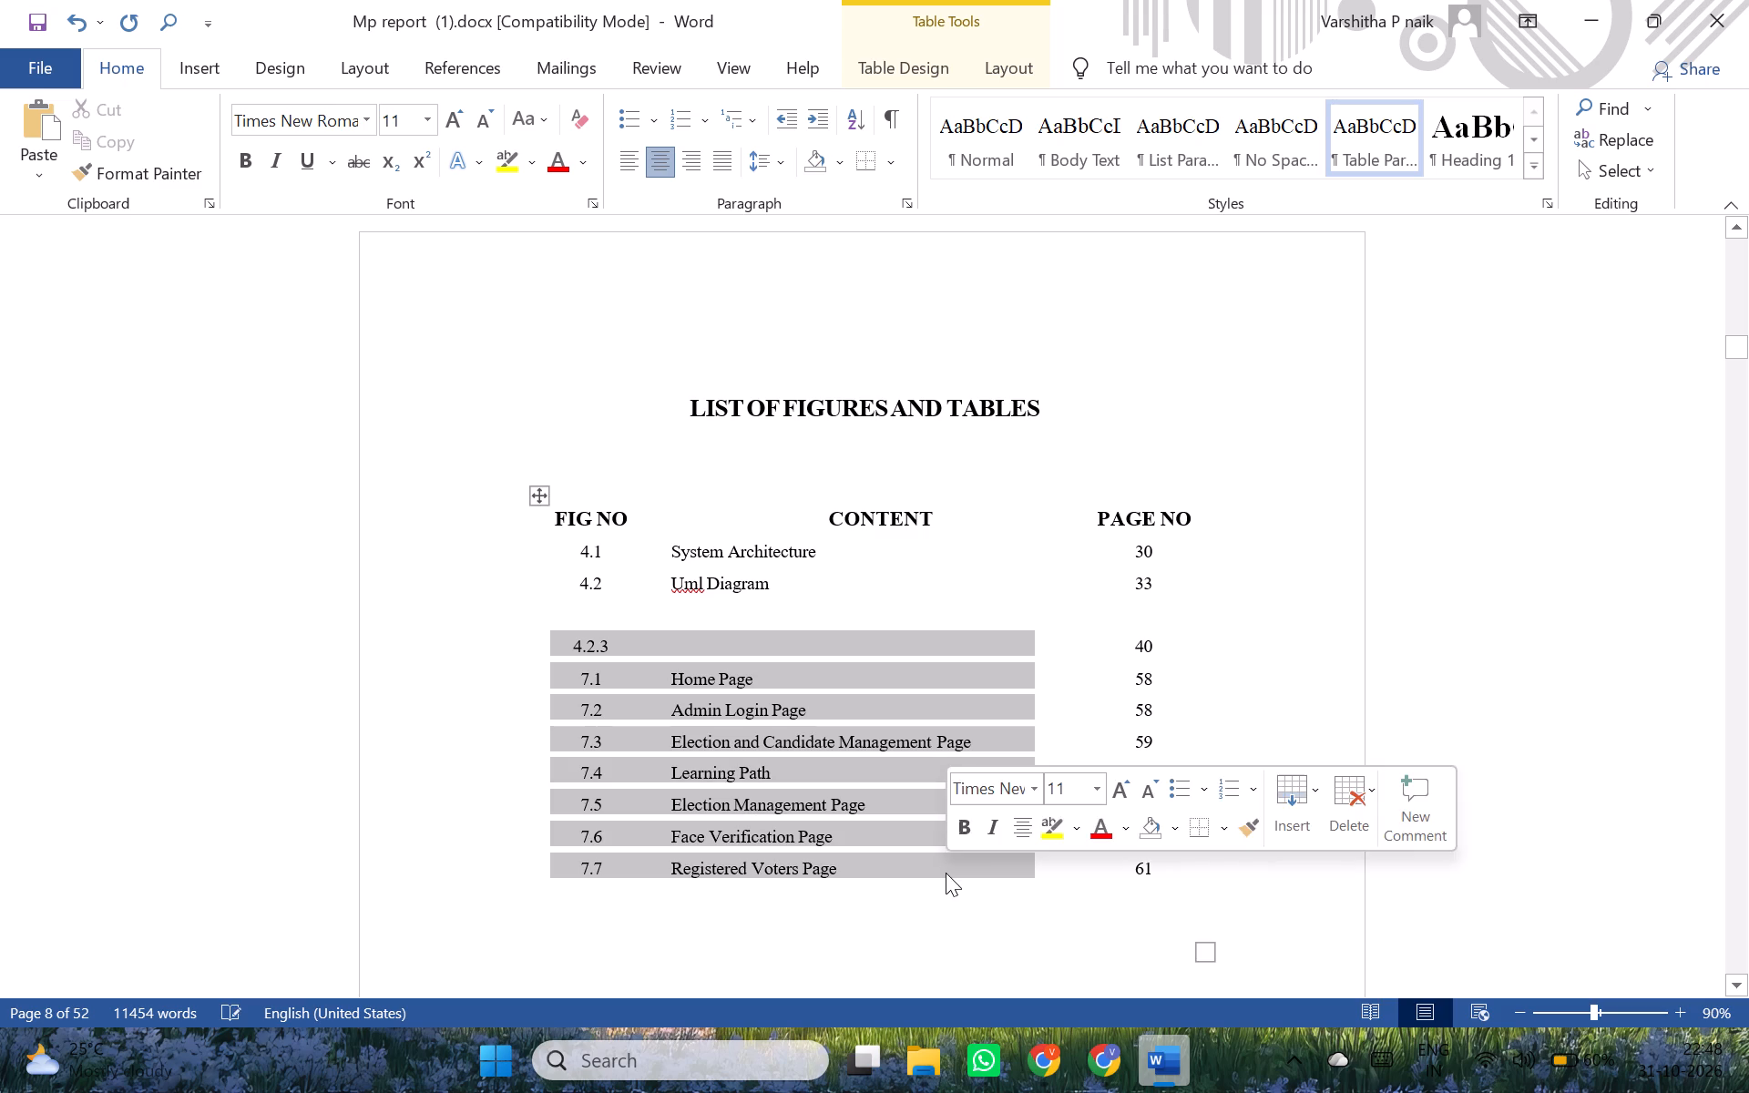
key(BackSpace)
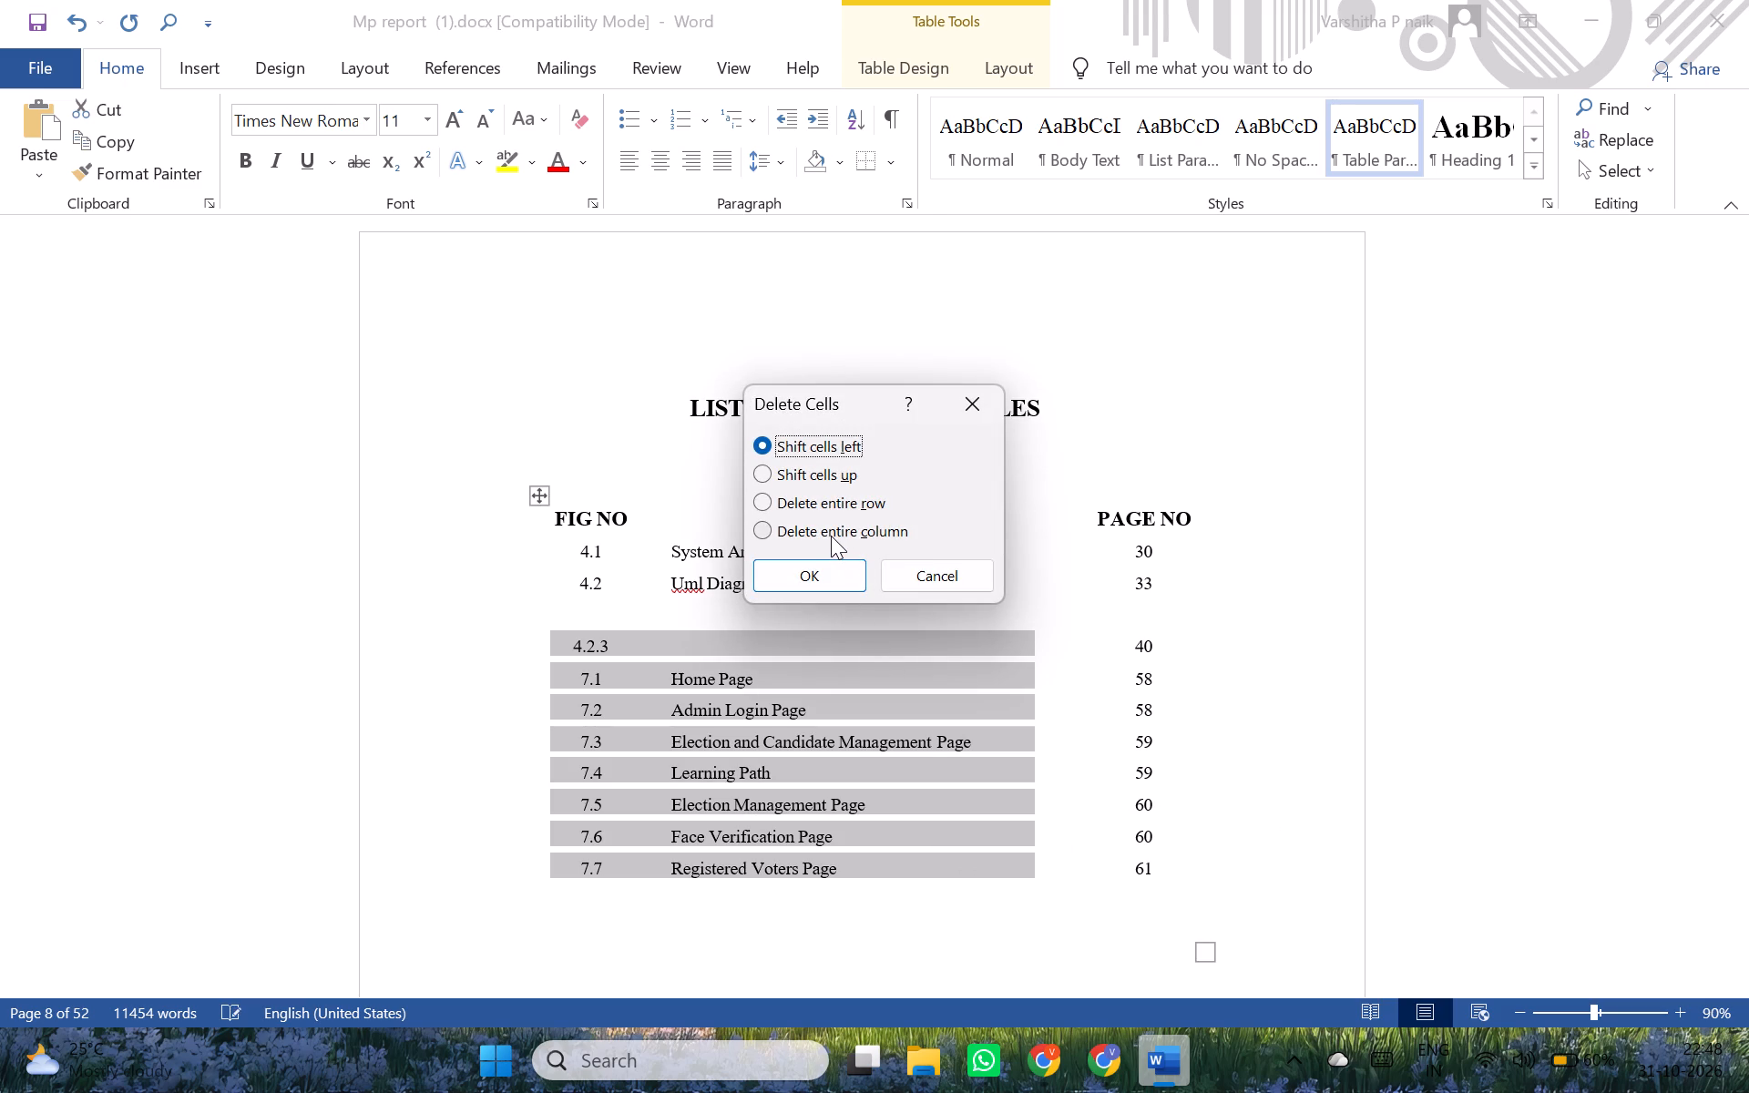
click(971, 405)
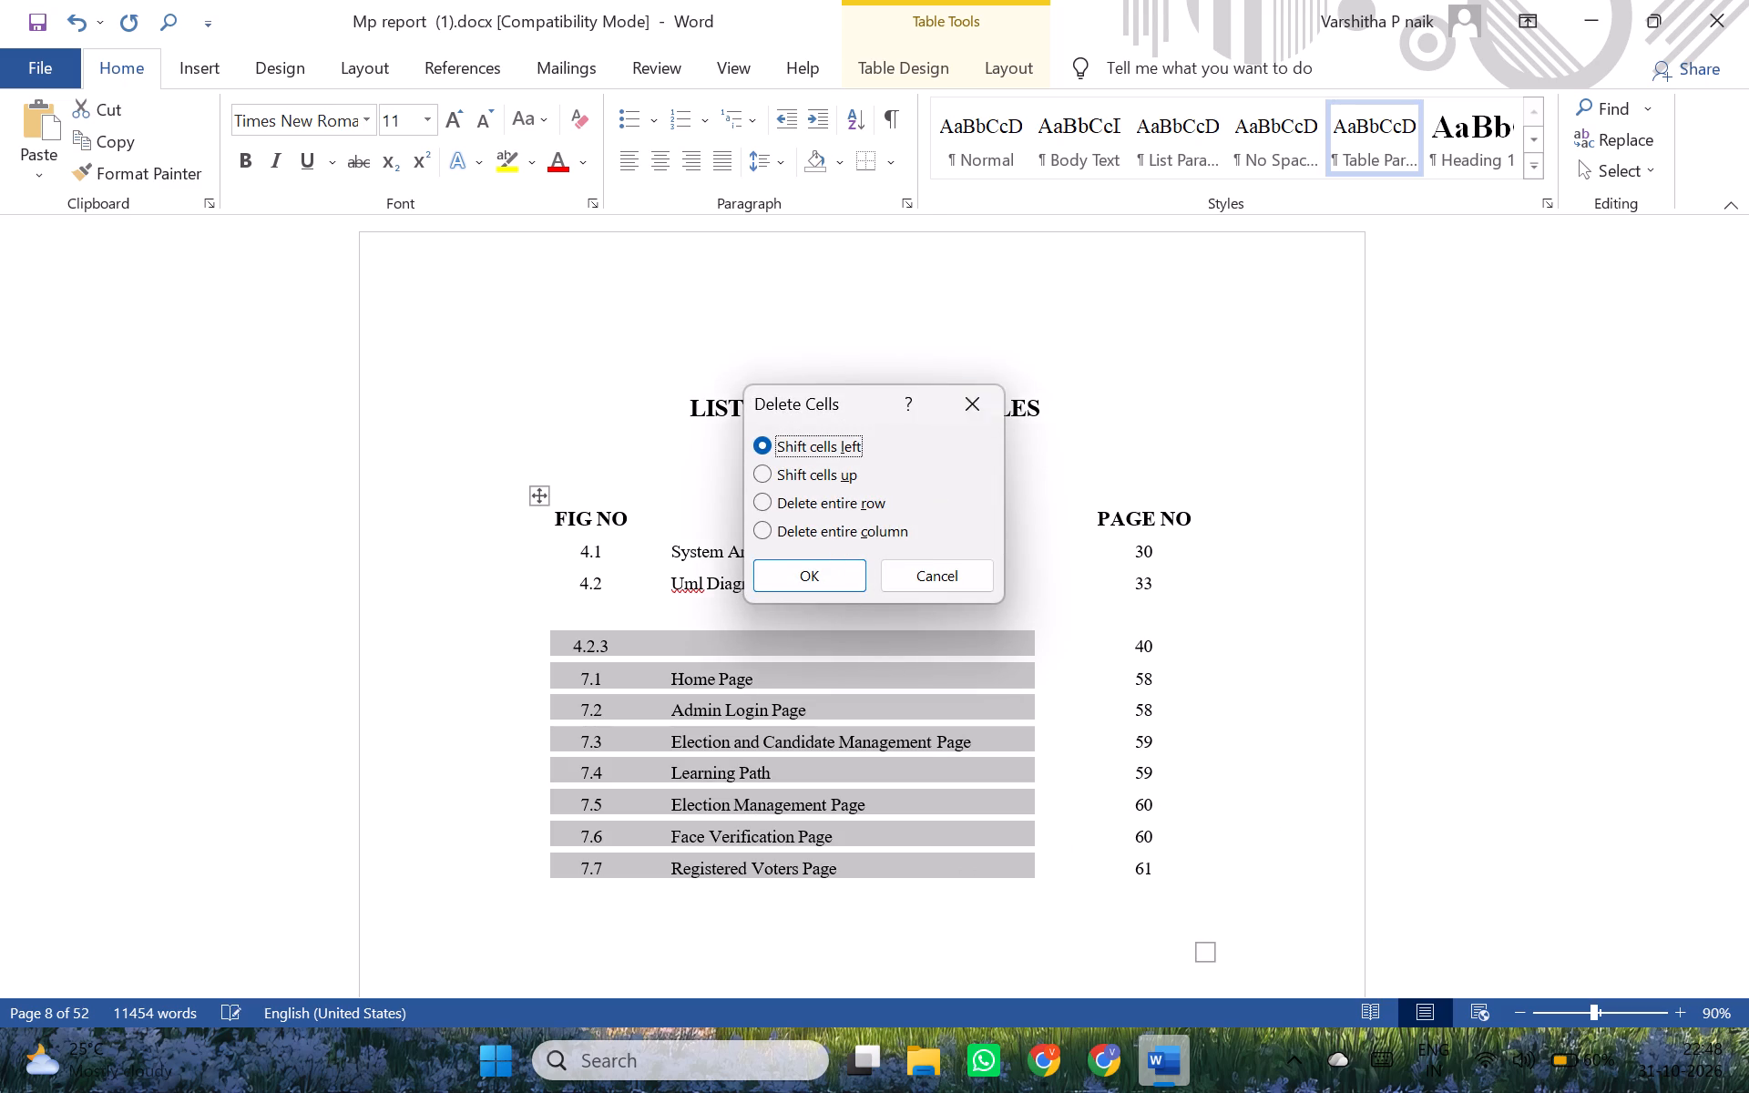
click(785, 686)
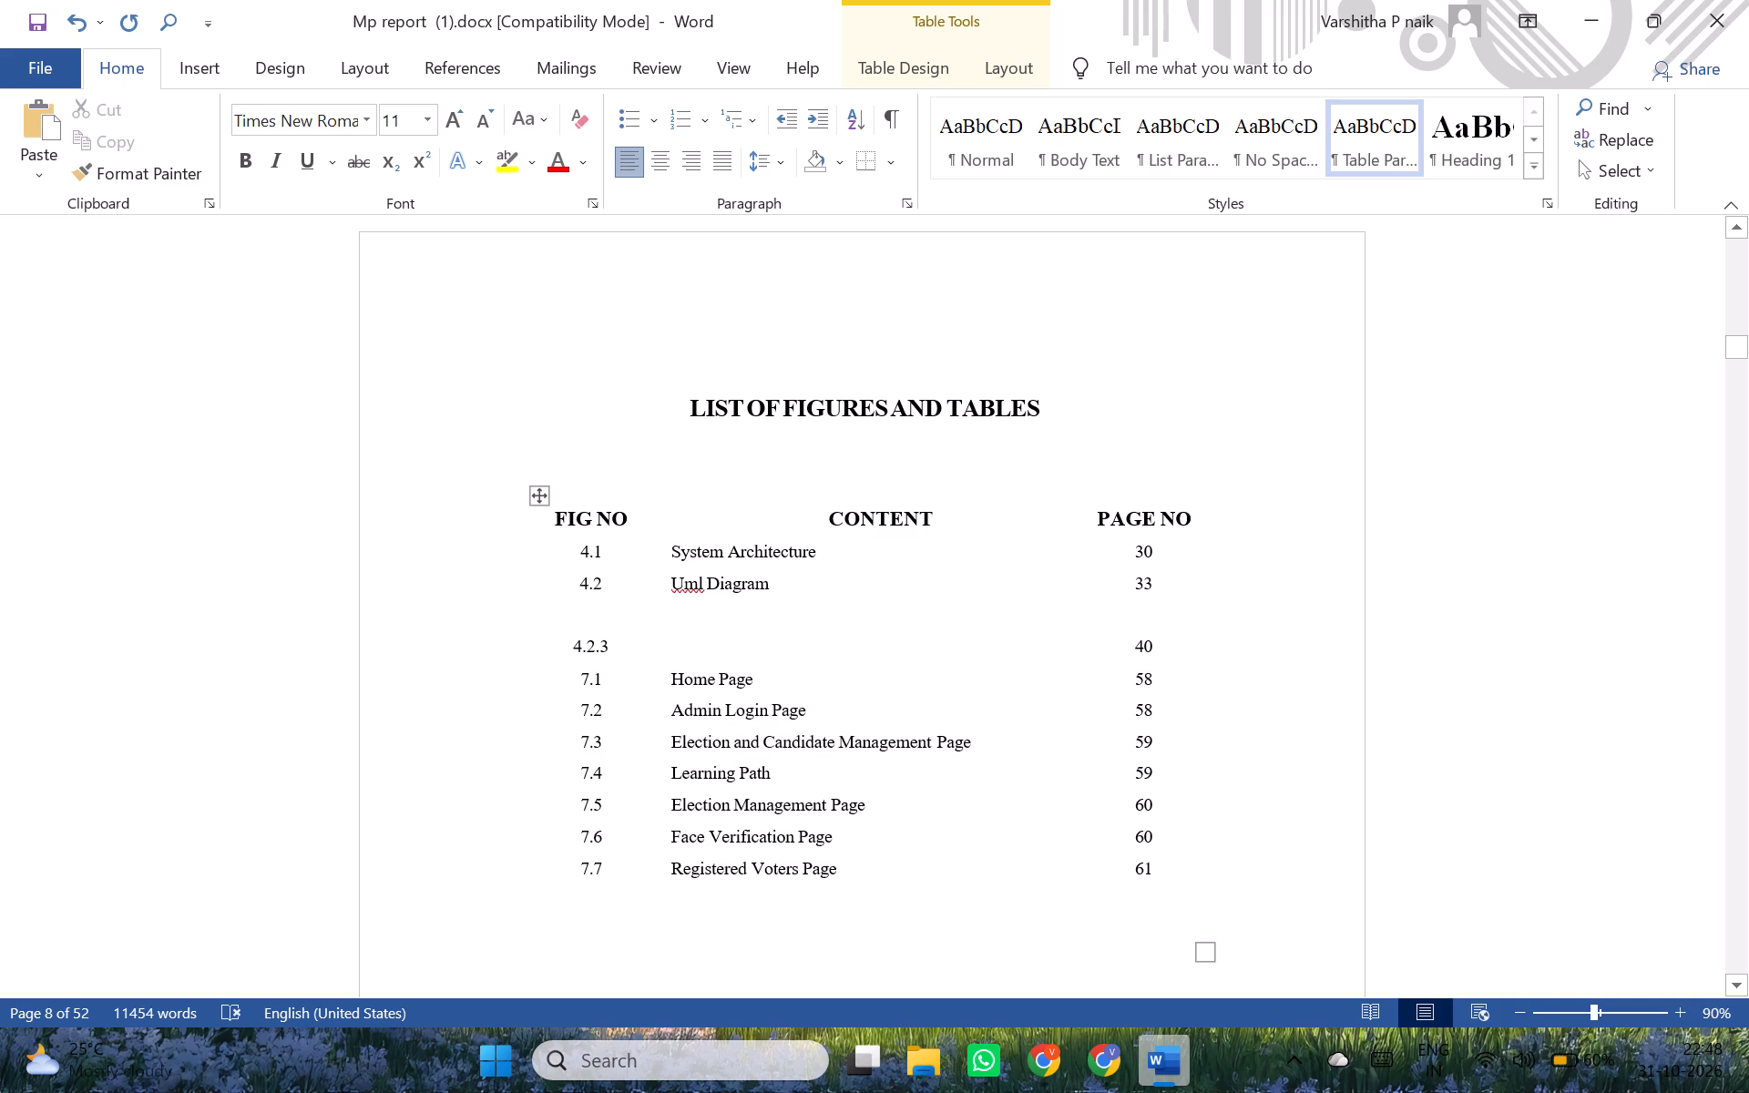
Clear the remaining contents of the 4.2.3 row and of rows 7.1 Home Page through 7.7 Registered Voters Page in the figure list.
drag(573, 649, 1152, 639)
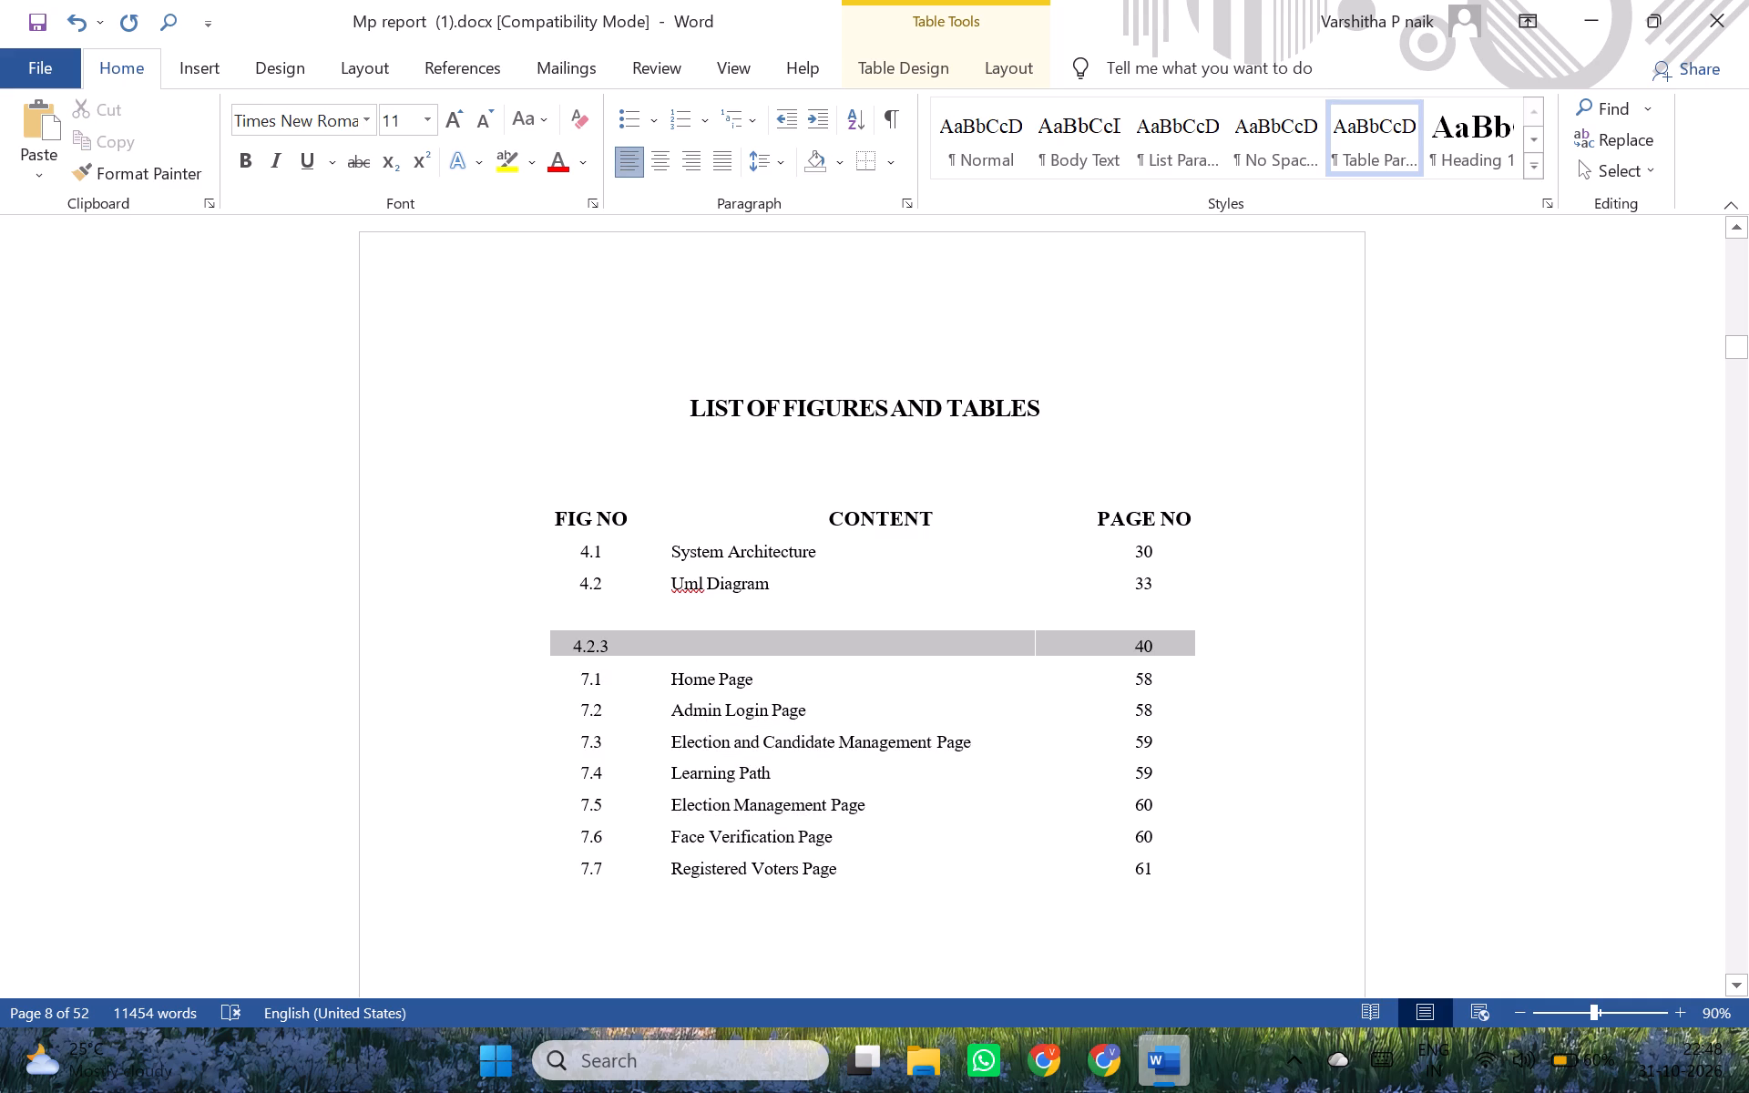
drag(1152, 639, 1181, 646)
key(Delete)
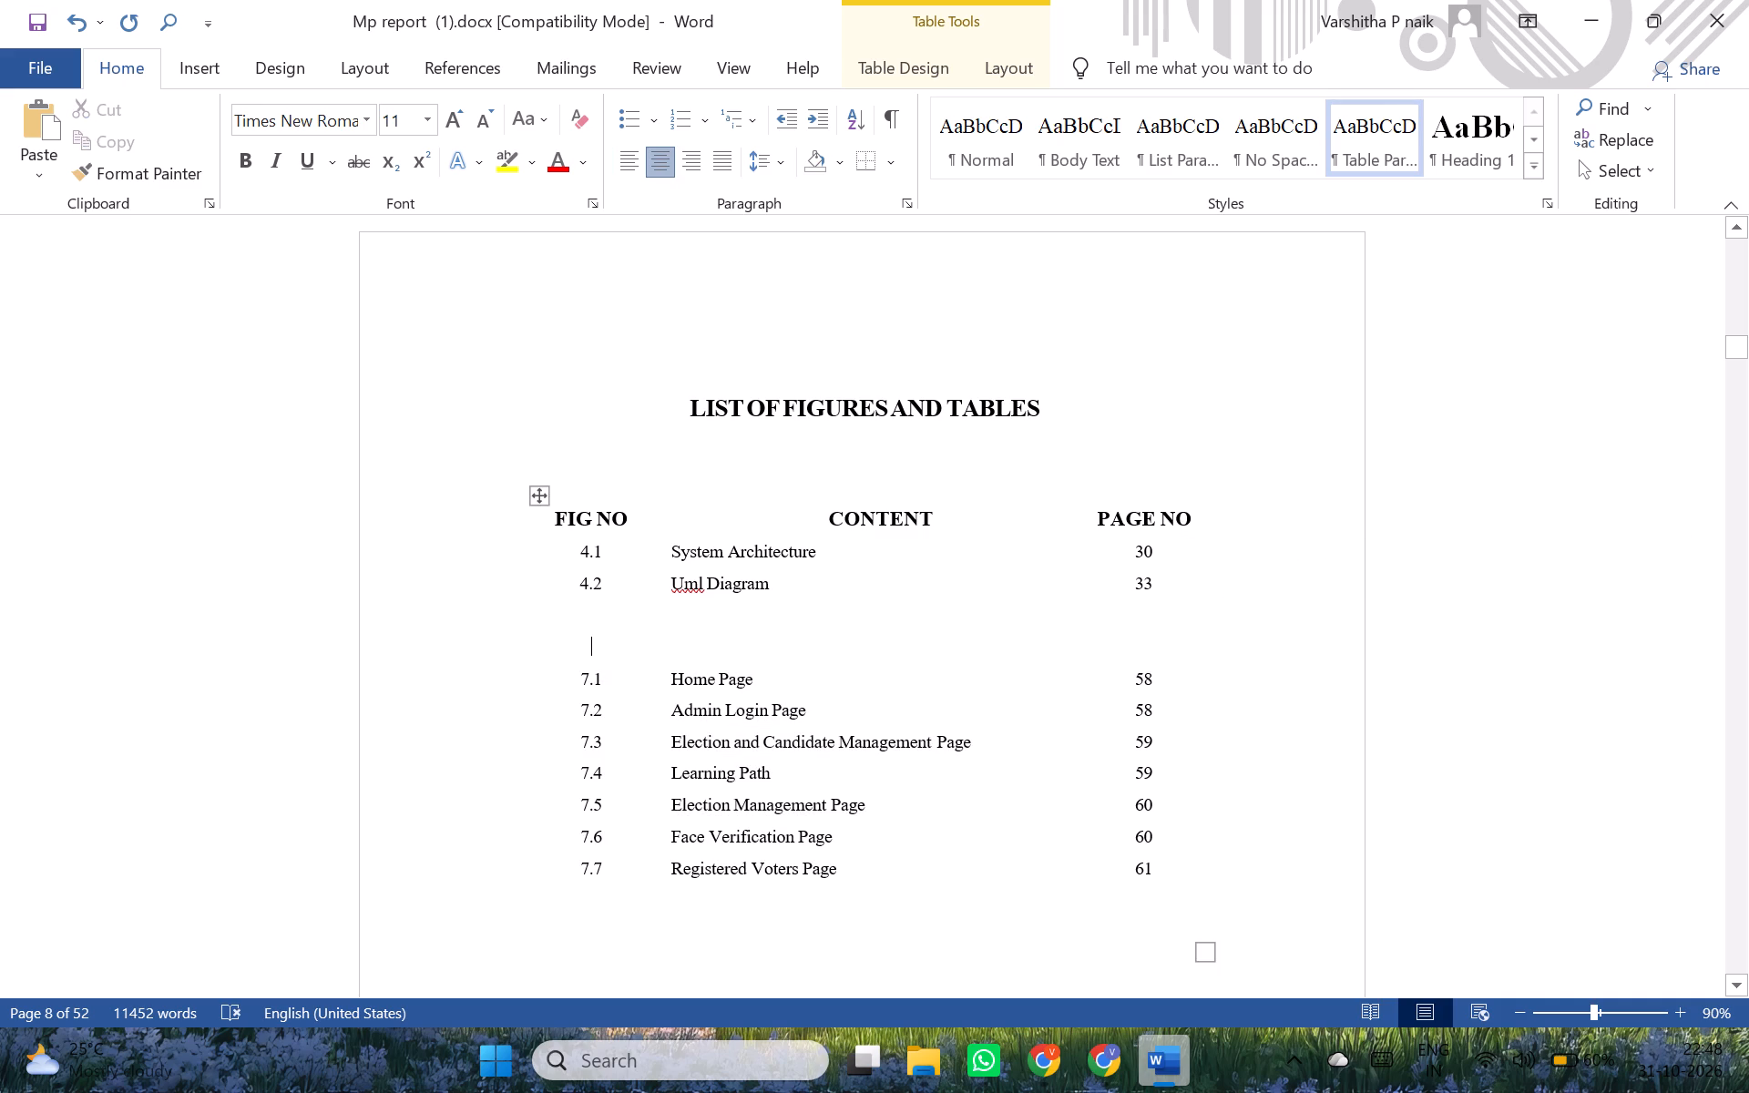
drag(579, 677, 1166, 695)
key(Delete)
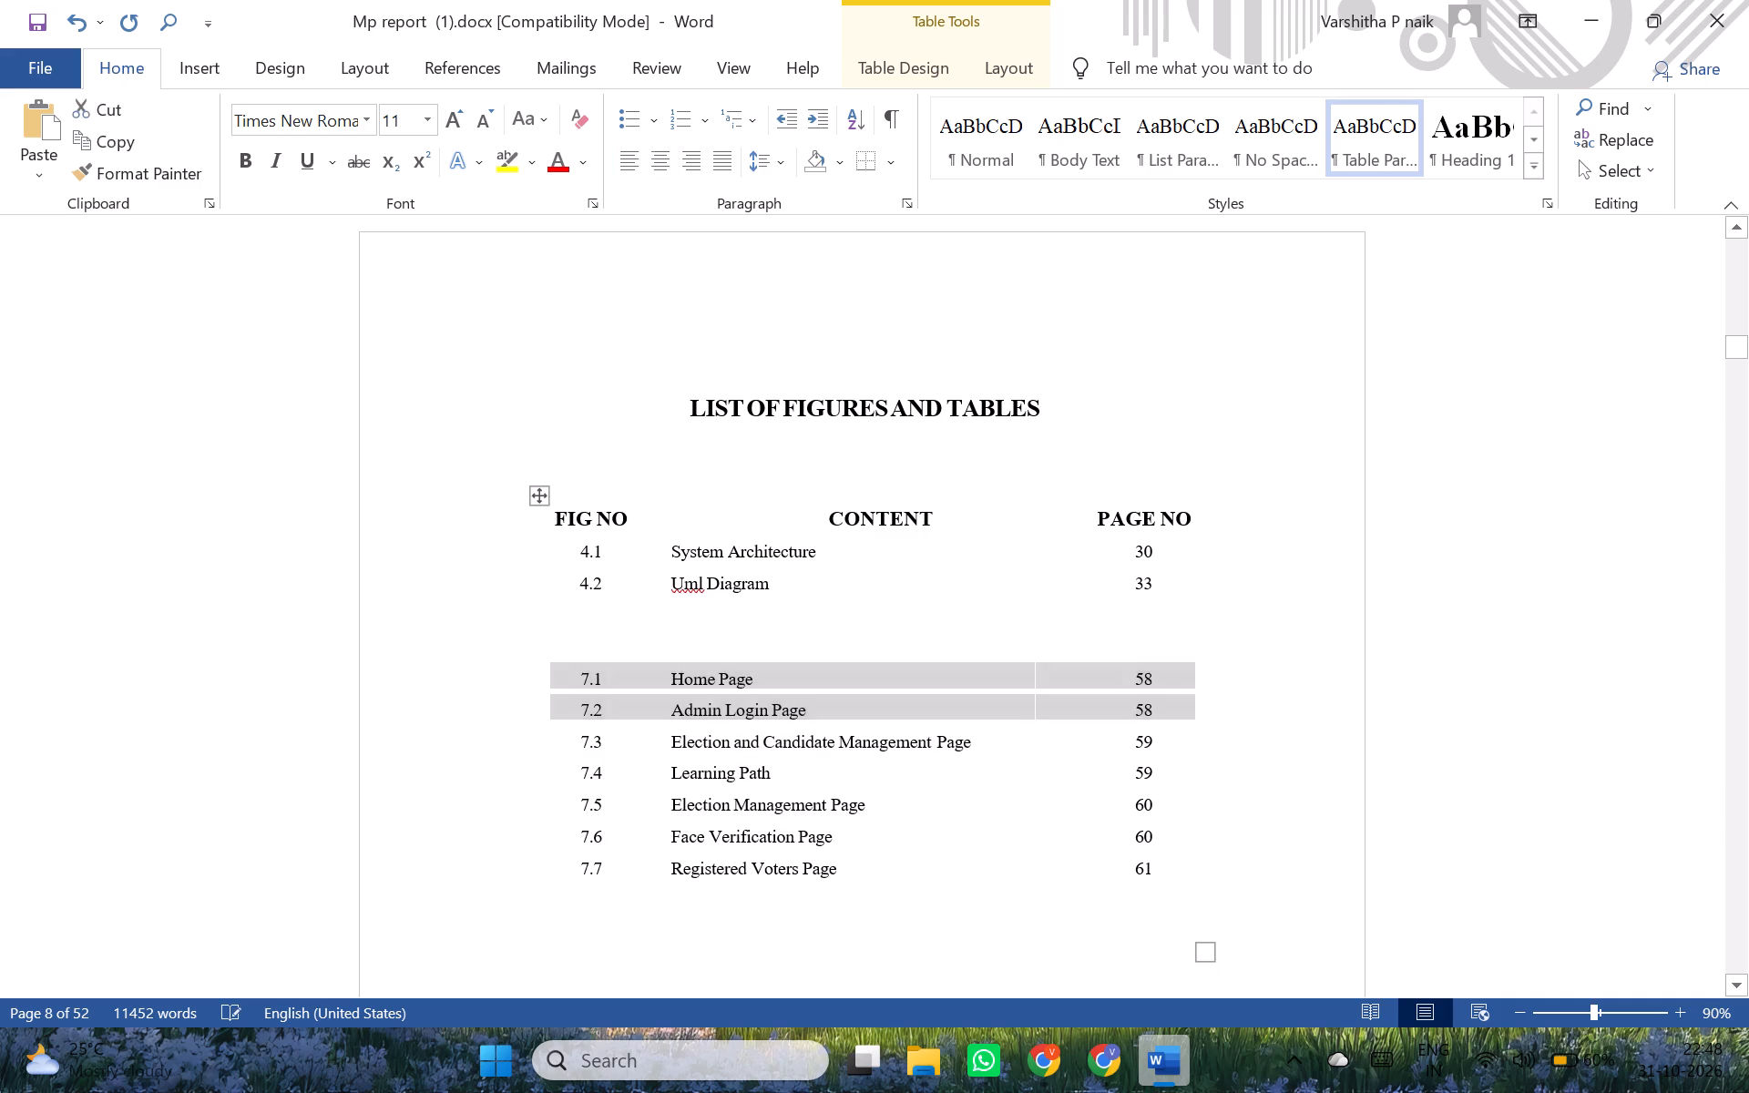
drag(570, 732, 808, 753)
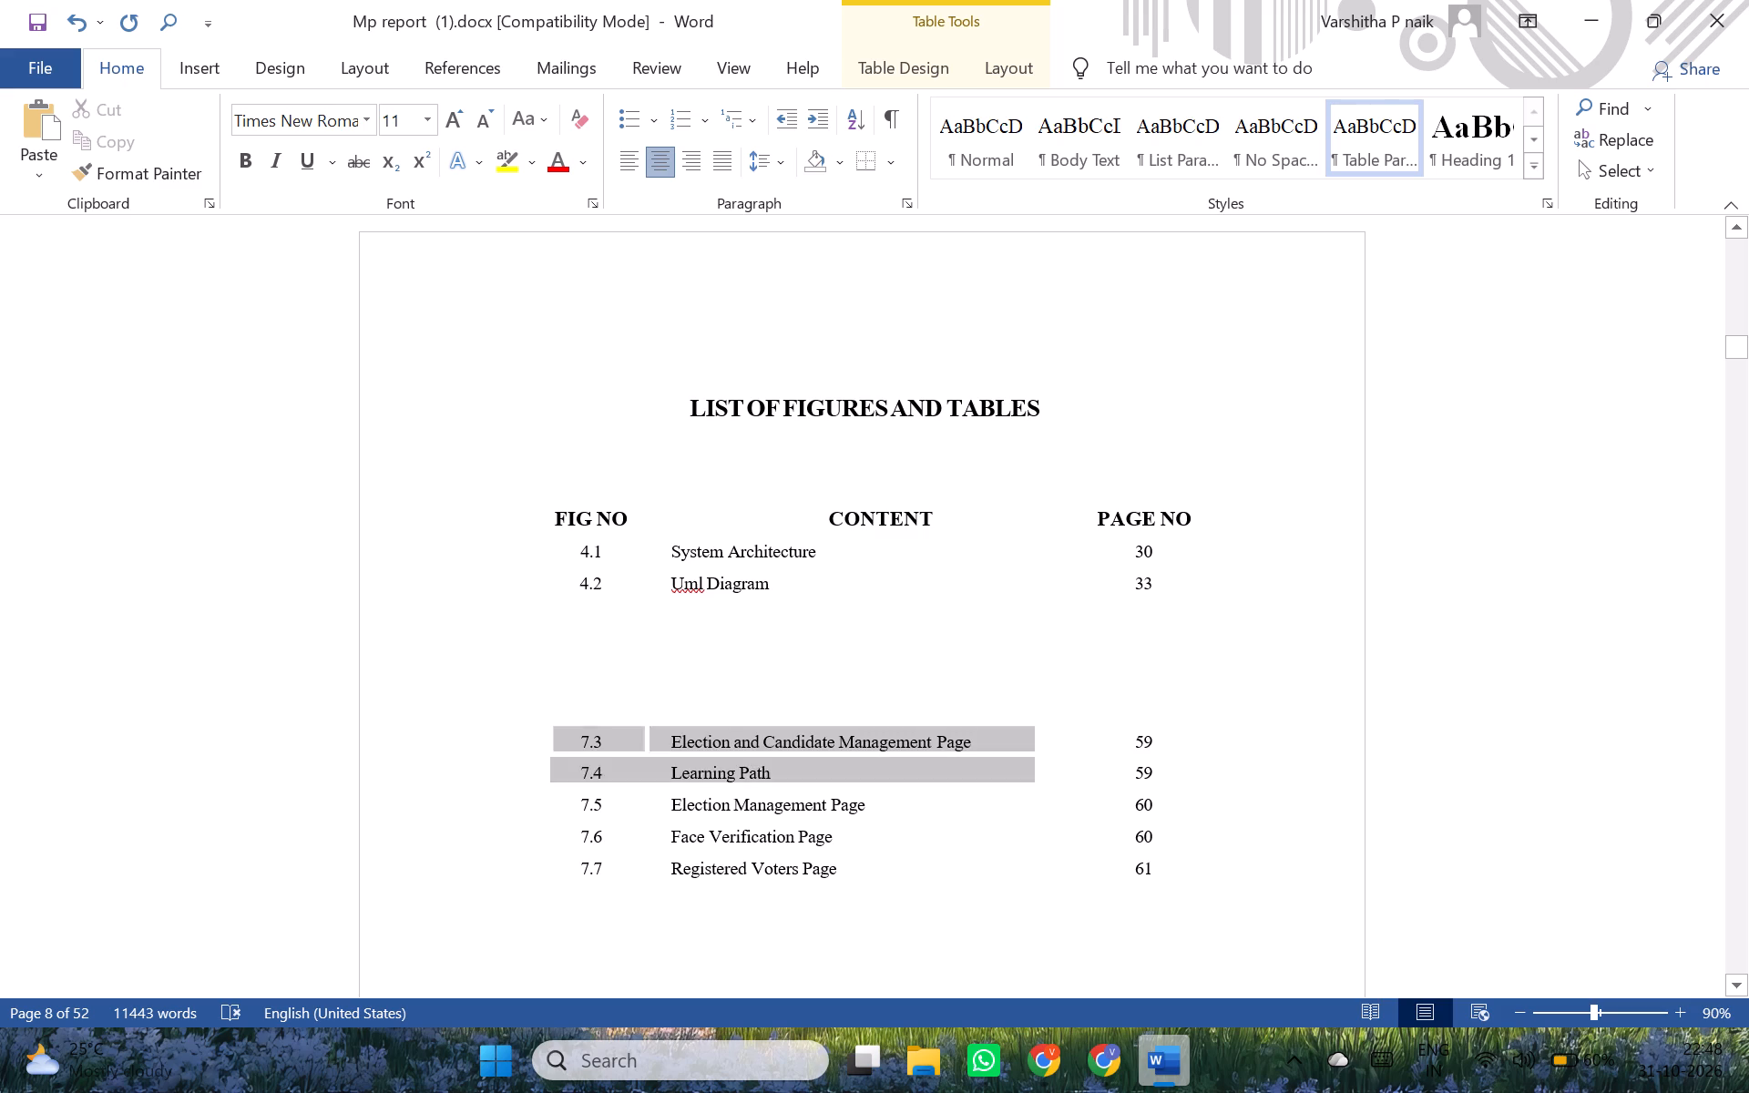
drag(808, 753, 1162, 775)
key(Delete)
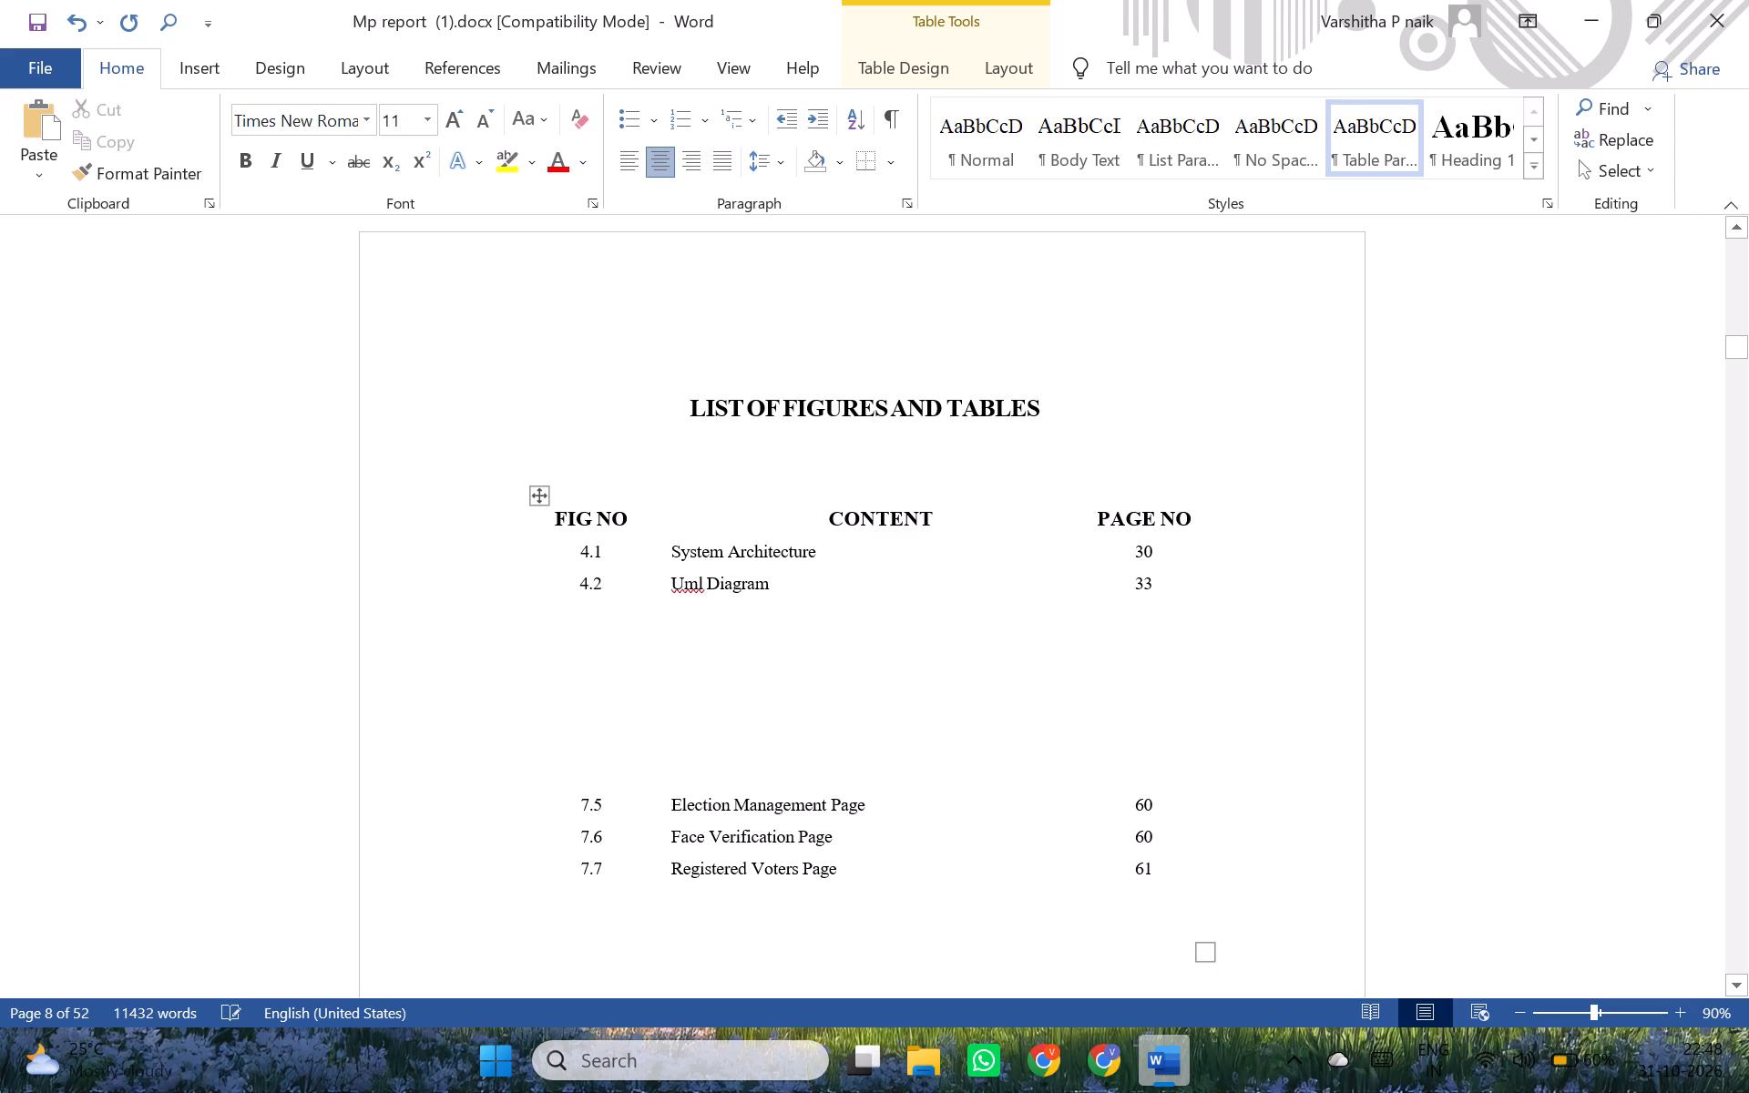
drag(582, 804, 1163, 859)
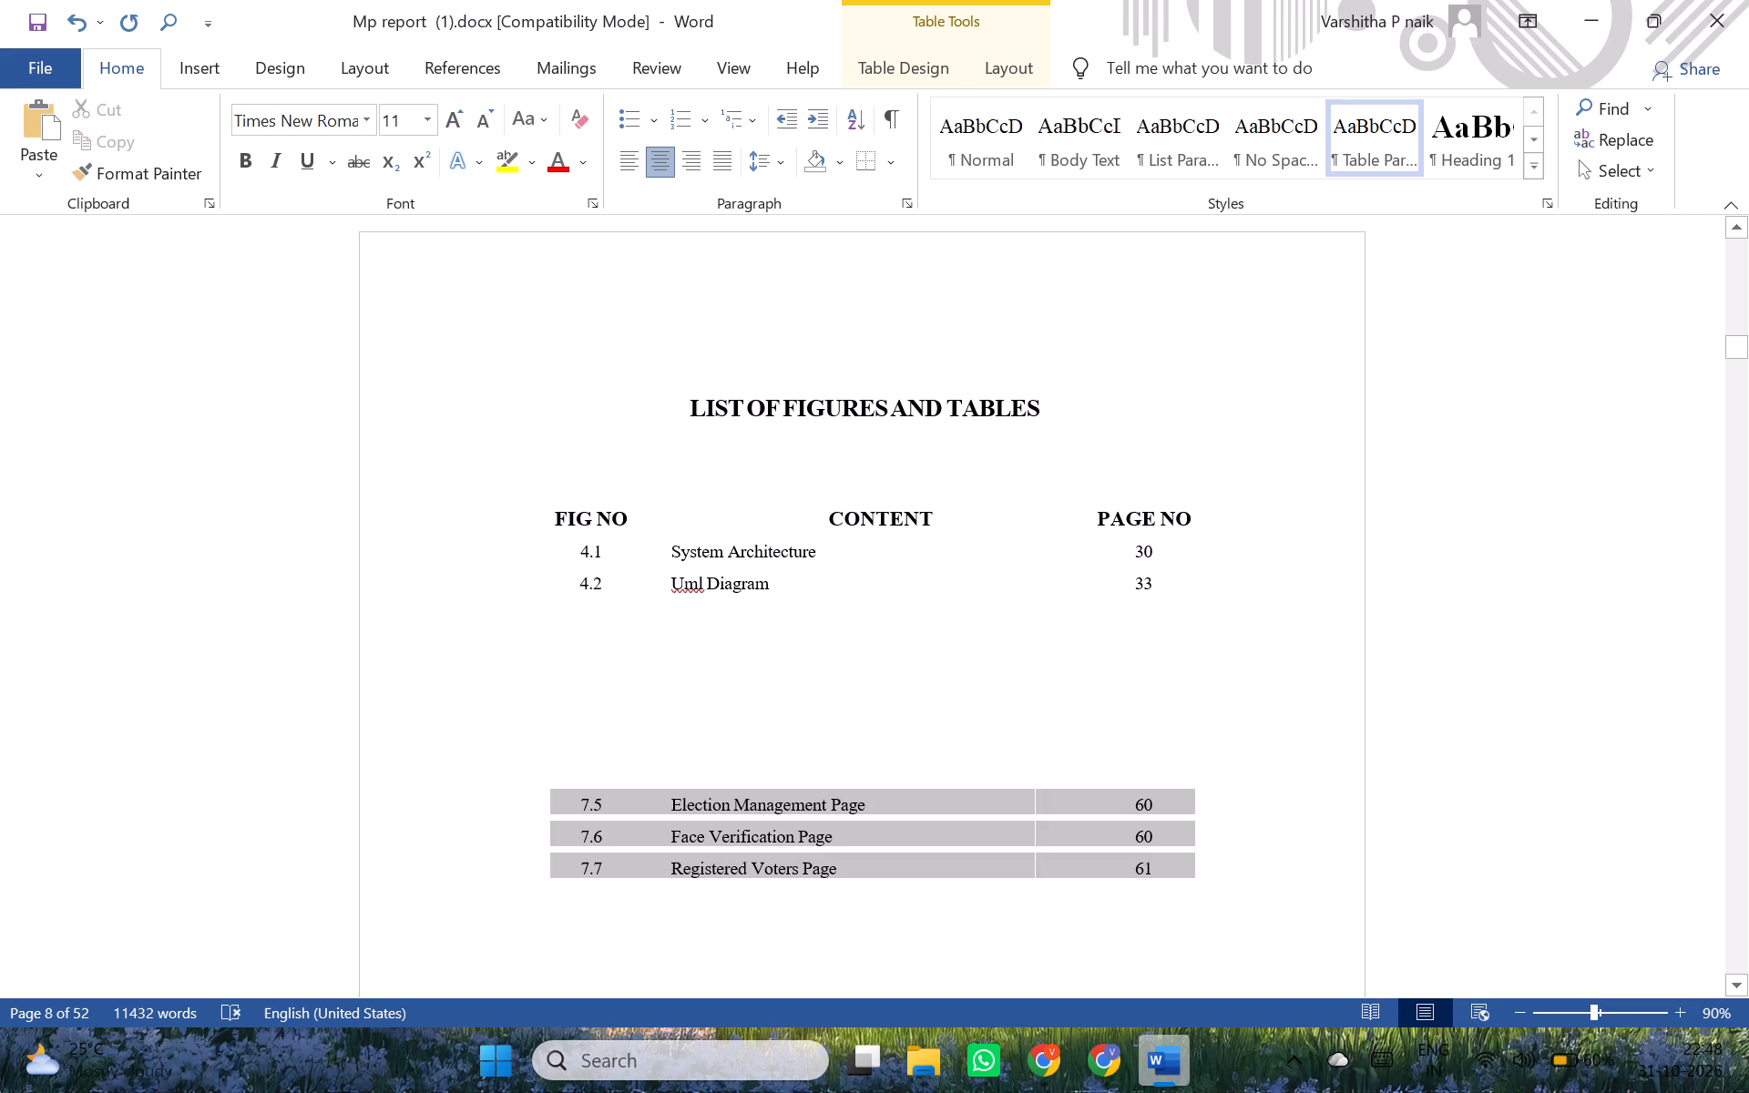
drag(1163, 859, 1163, 864)
key(Delete)
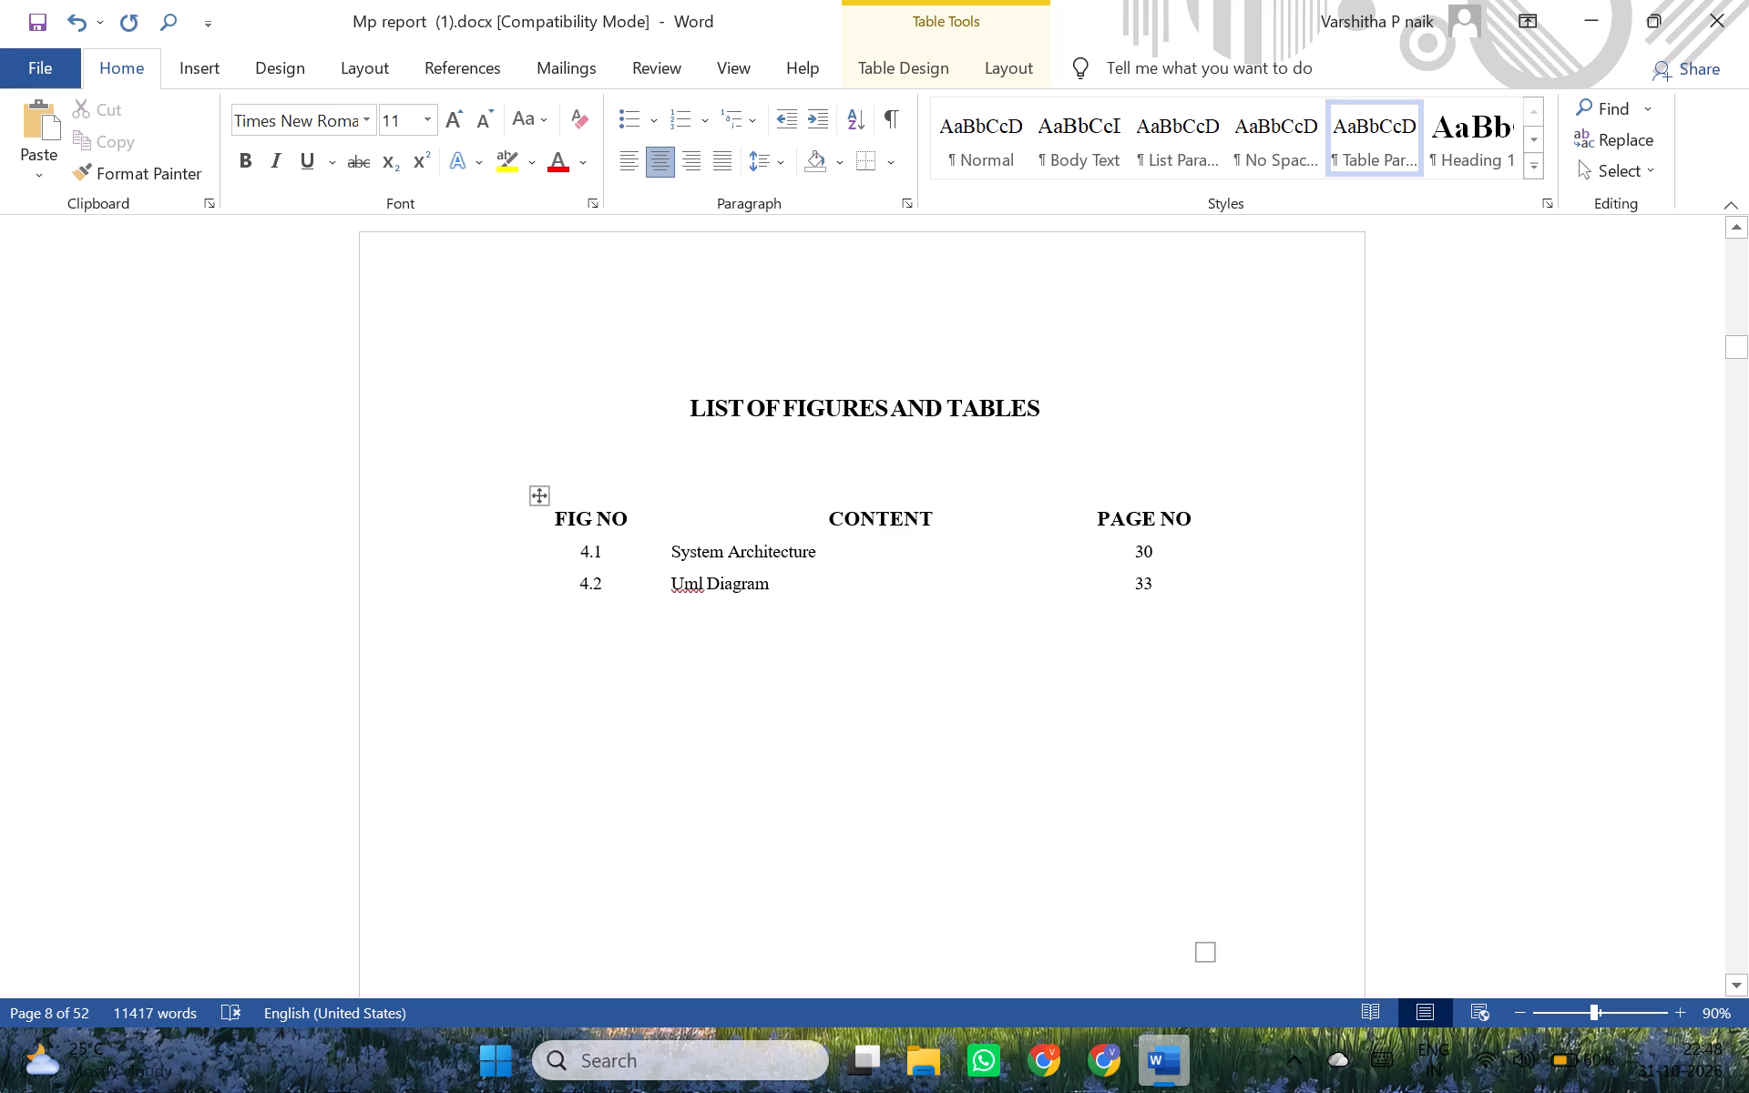
Place the text cursor in the empty figure number cell directly below 4.2.
click(605, 618)
Enter figure number 7.1 in the empty cell below 4.2 in the List of Figures and Tables.
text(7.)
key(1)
Place the text cursor in the empty content cell of the 7.1 row, below Uml Diagram.
scroll(605, 618, up, 2)
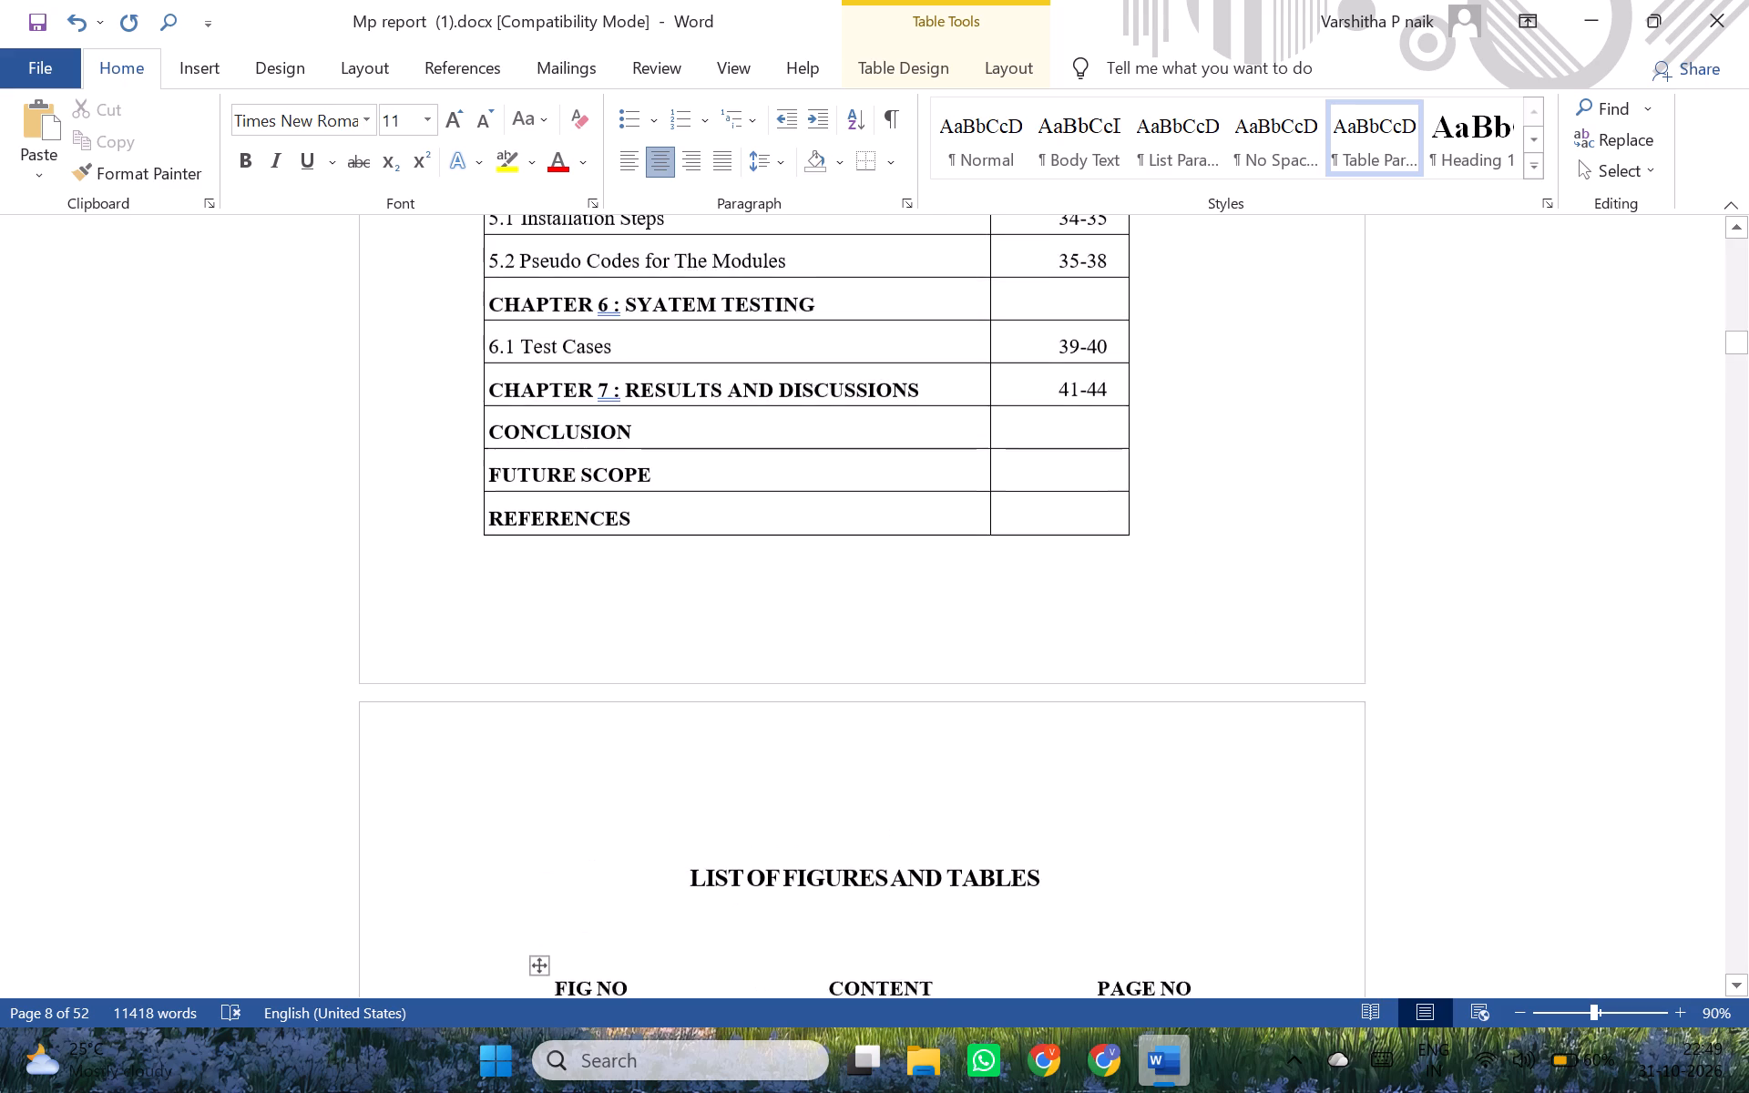
scroll(605, 618, up, 1)
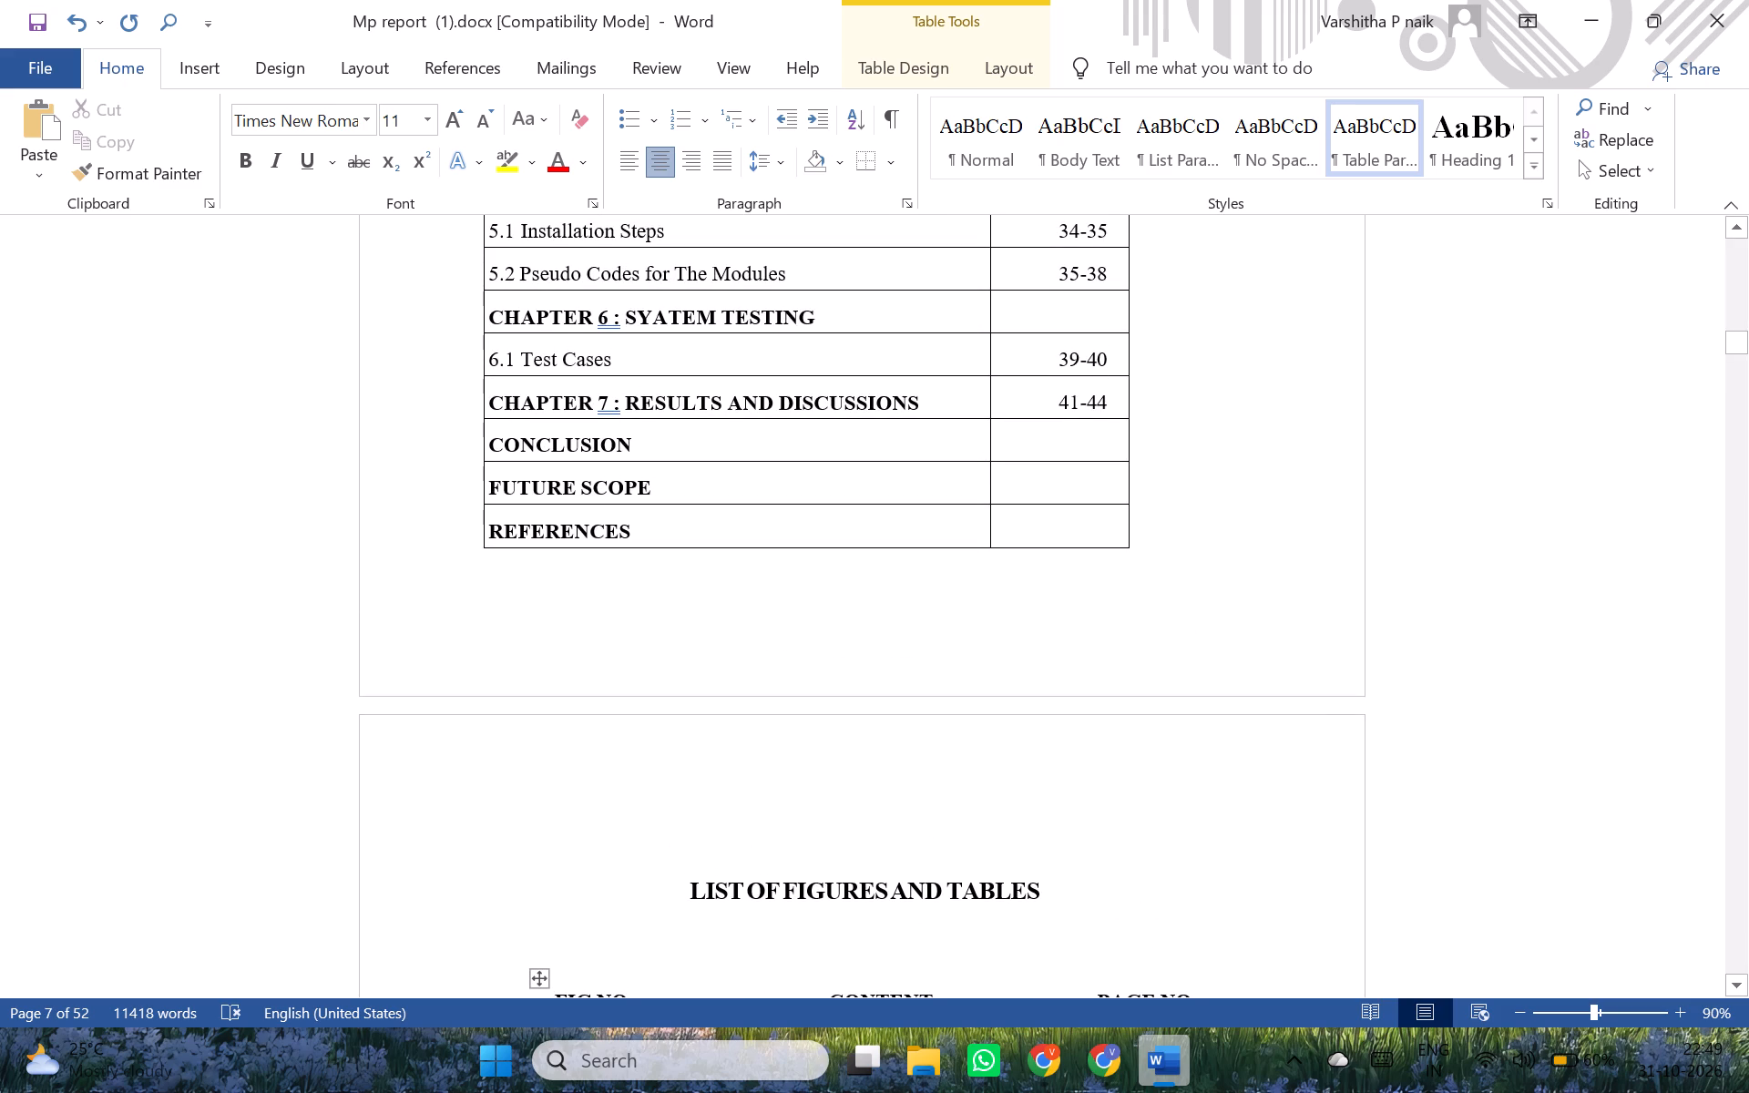
scroll(677, 405, down, 3)
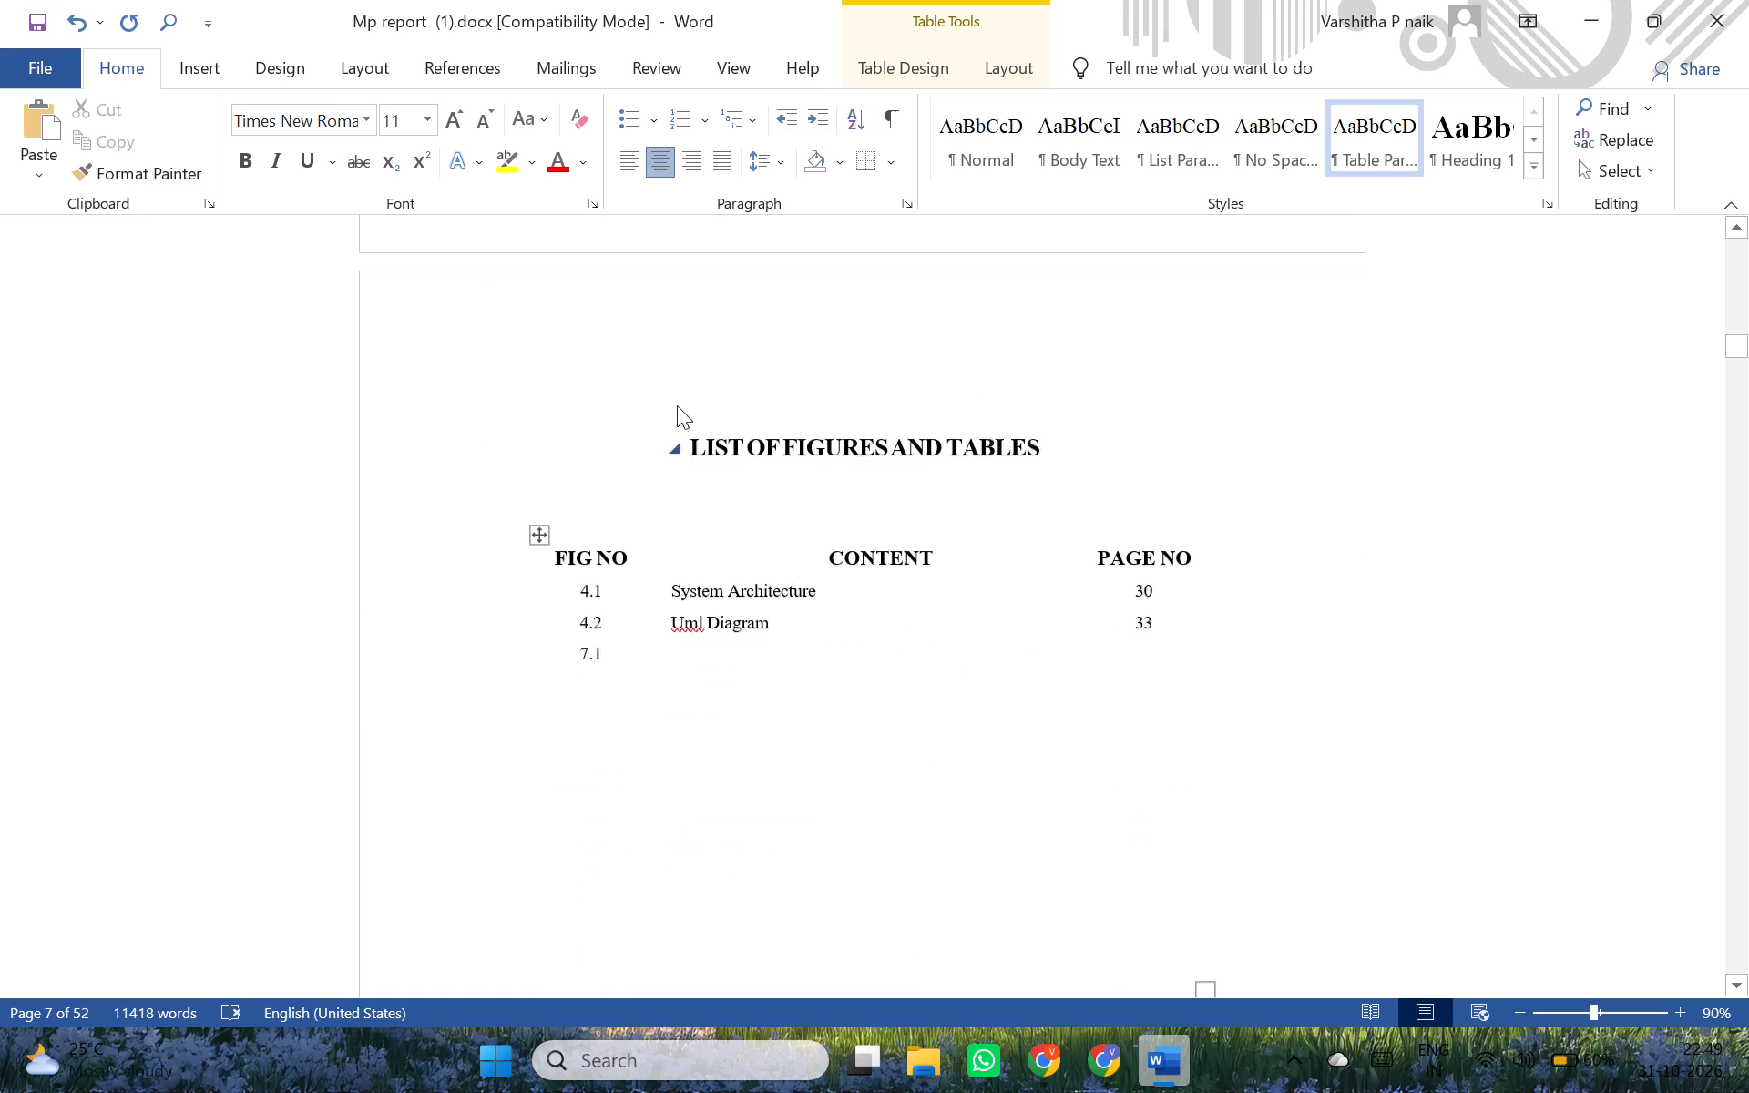
click(691, 610)
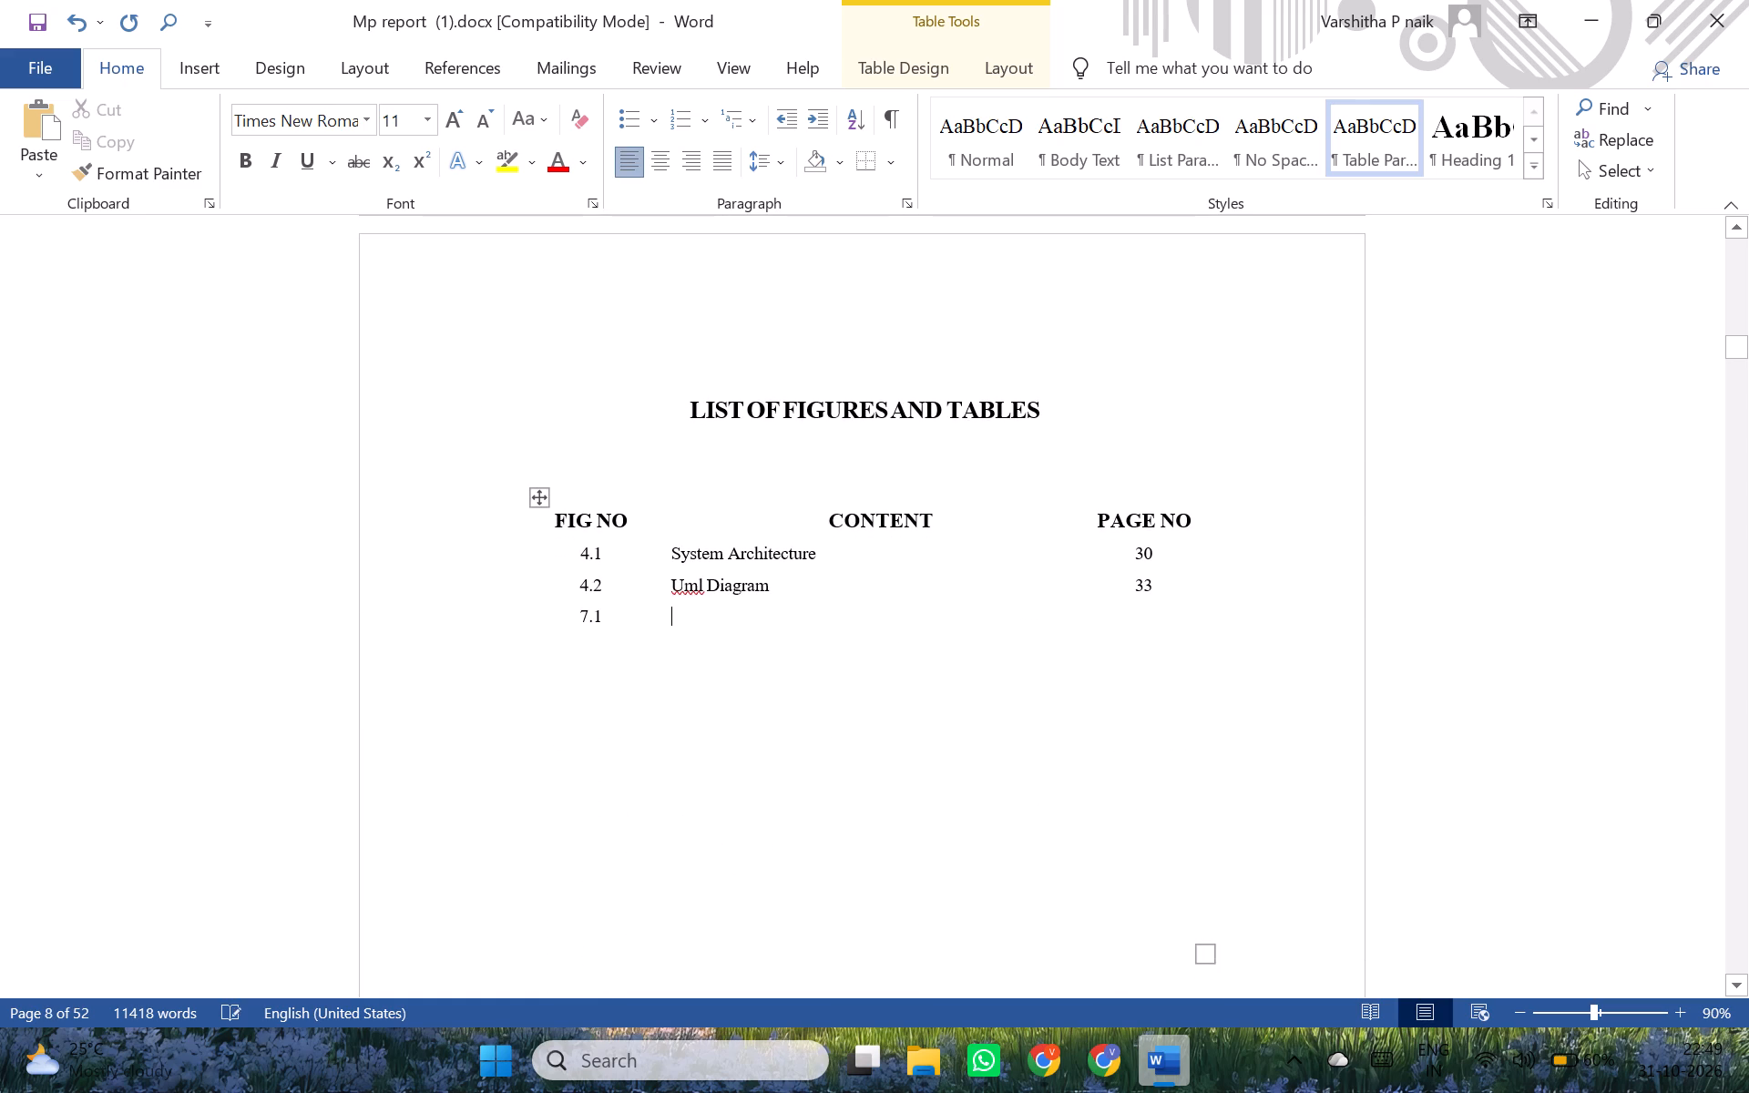
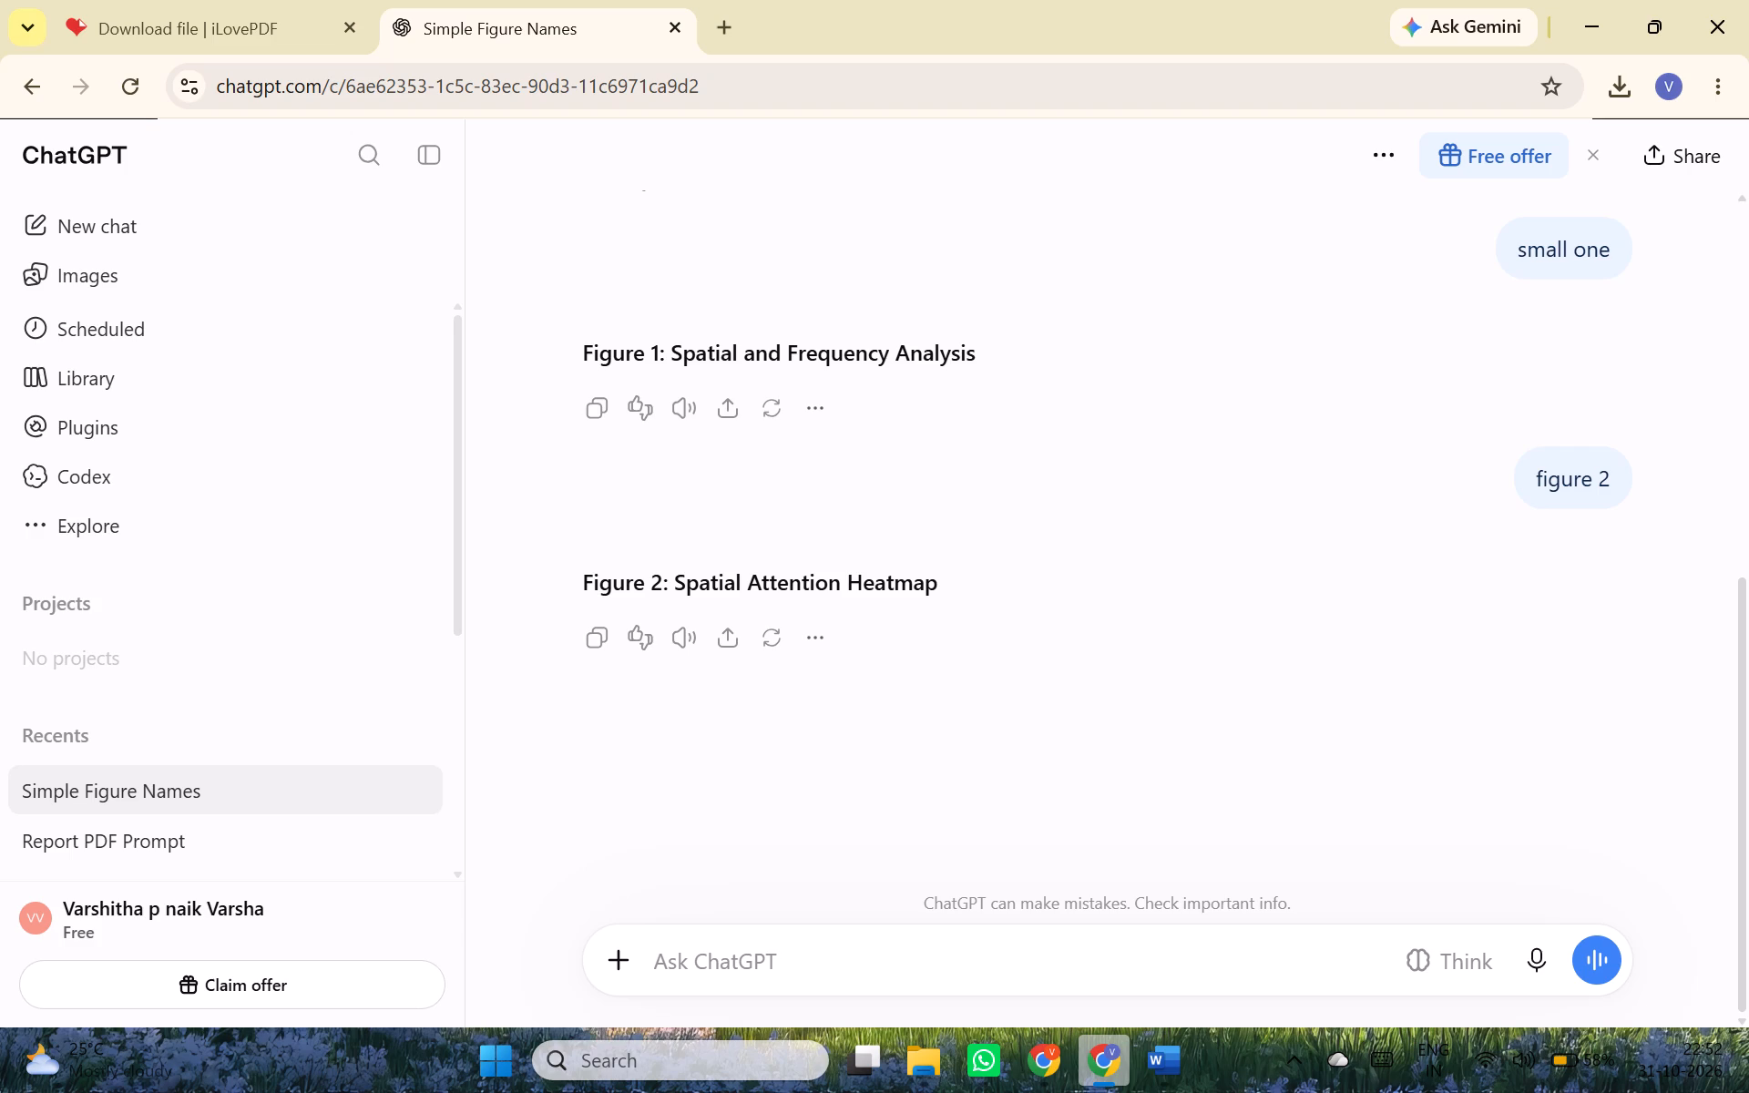
Copy "Spatial and Frequency Analysis" from the reply into the 7.1 content cell in Word and enter page number 41.
drag(673, 347, 1016, 365)
key(ctrl+c)
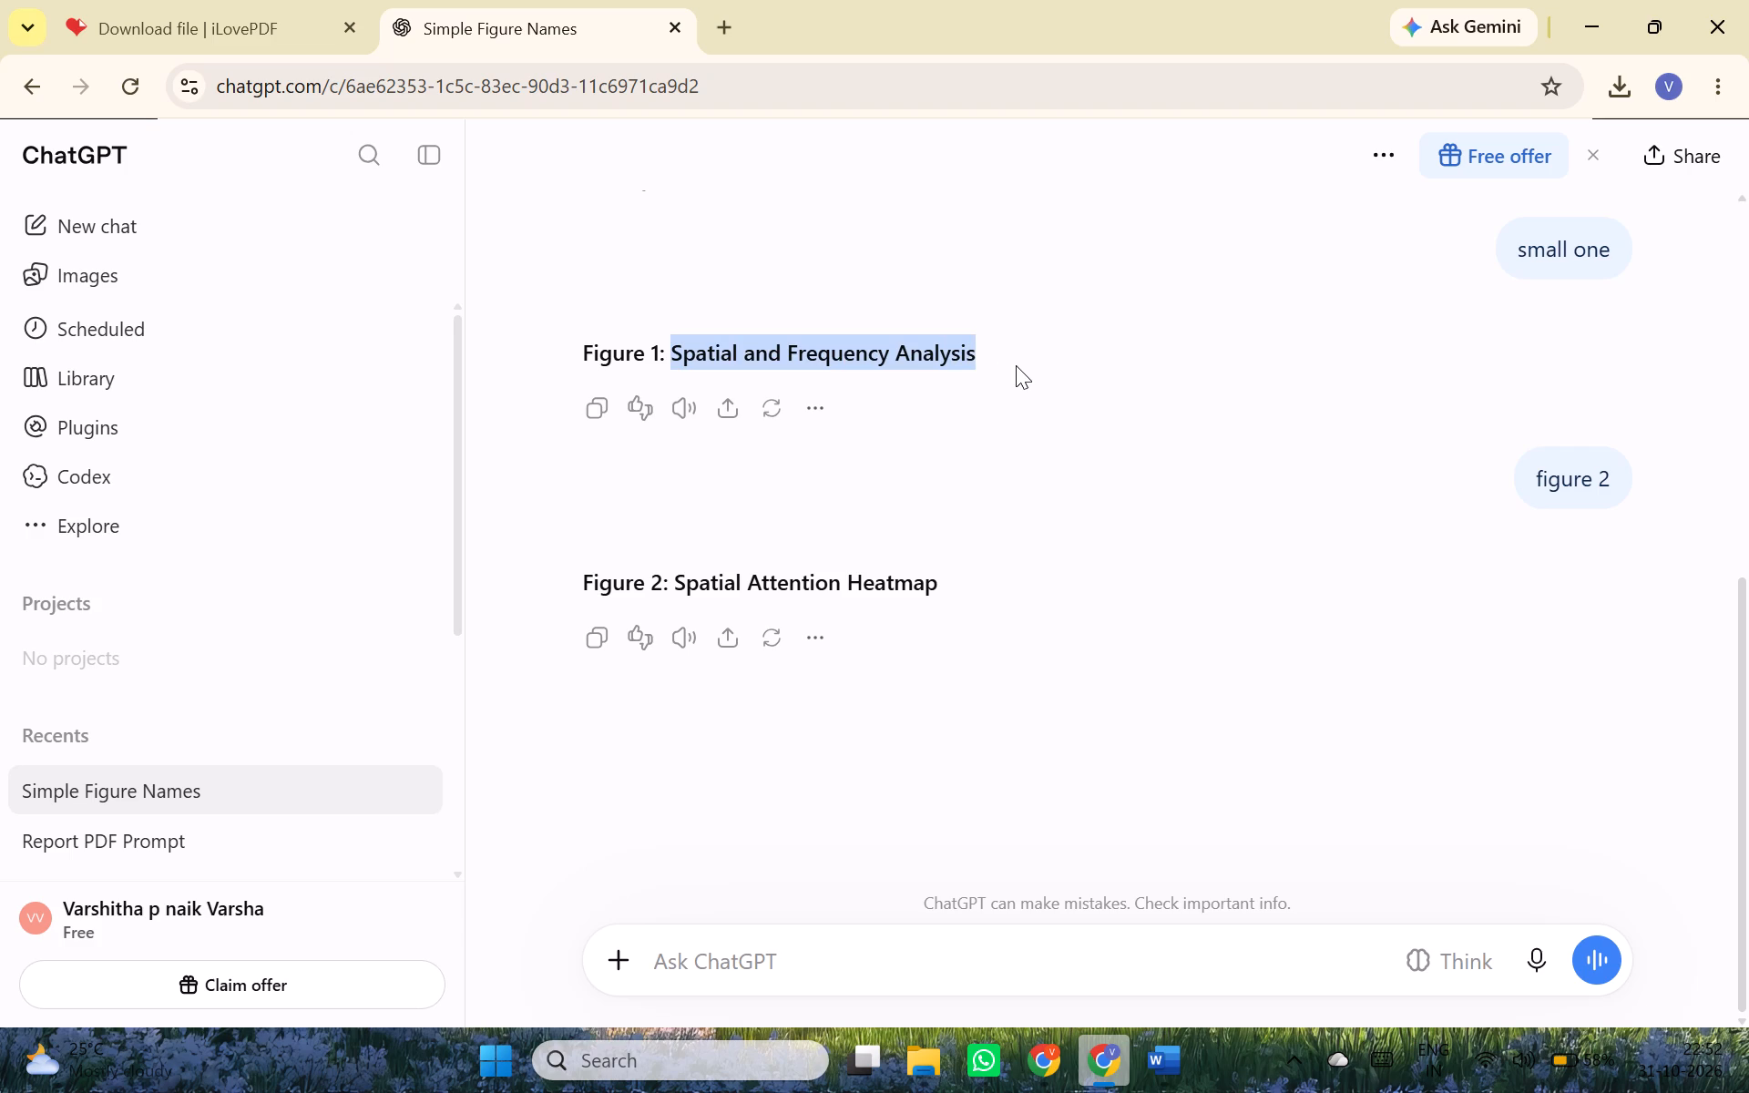
click(1153, 1057)
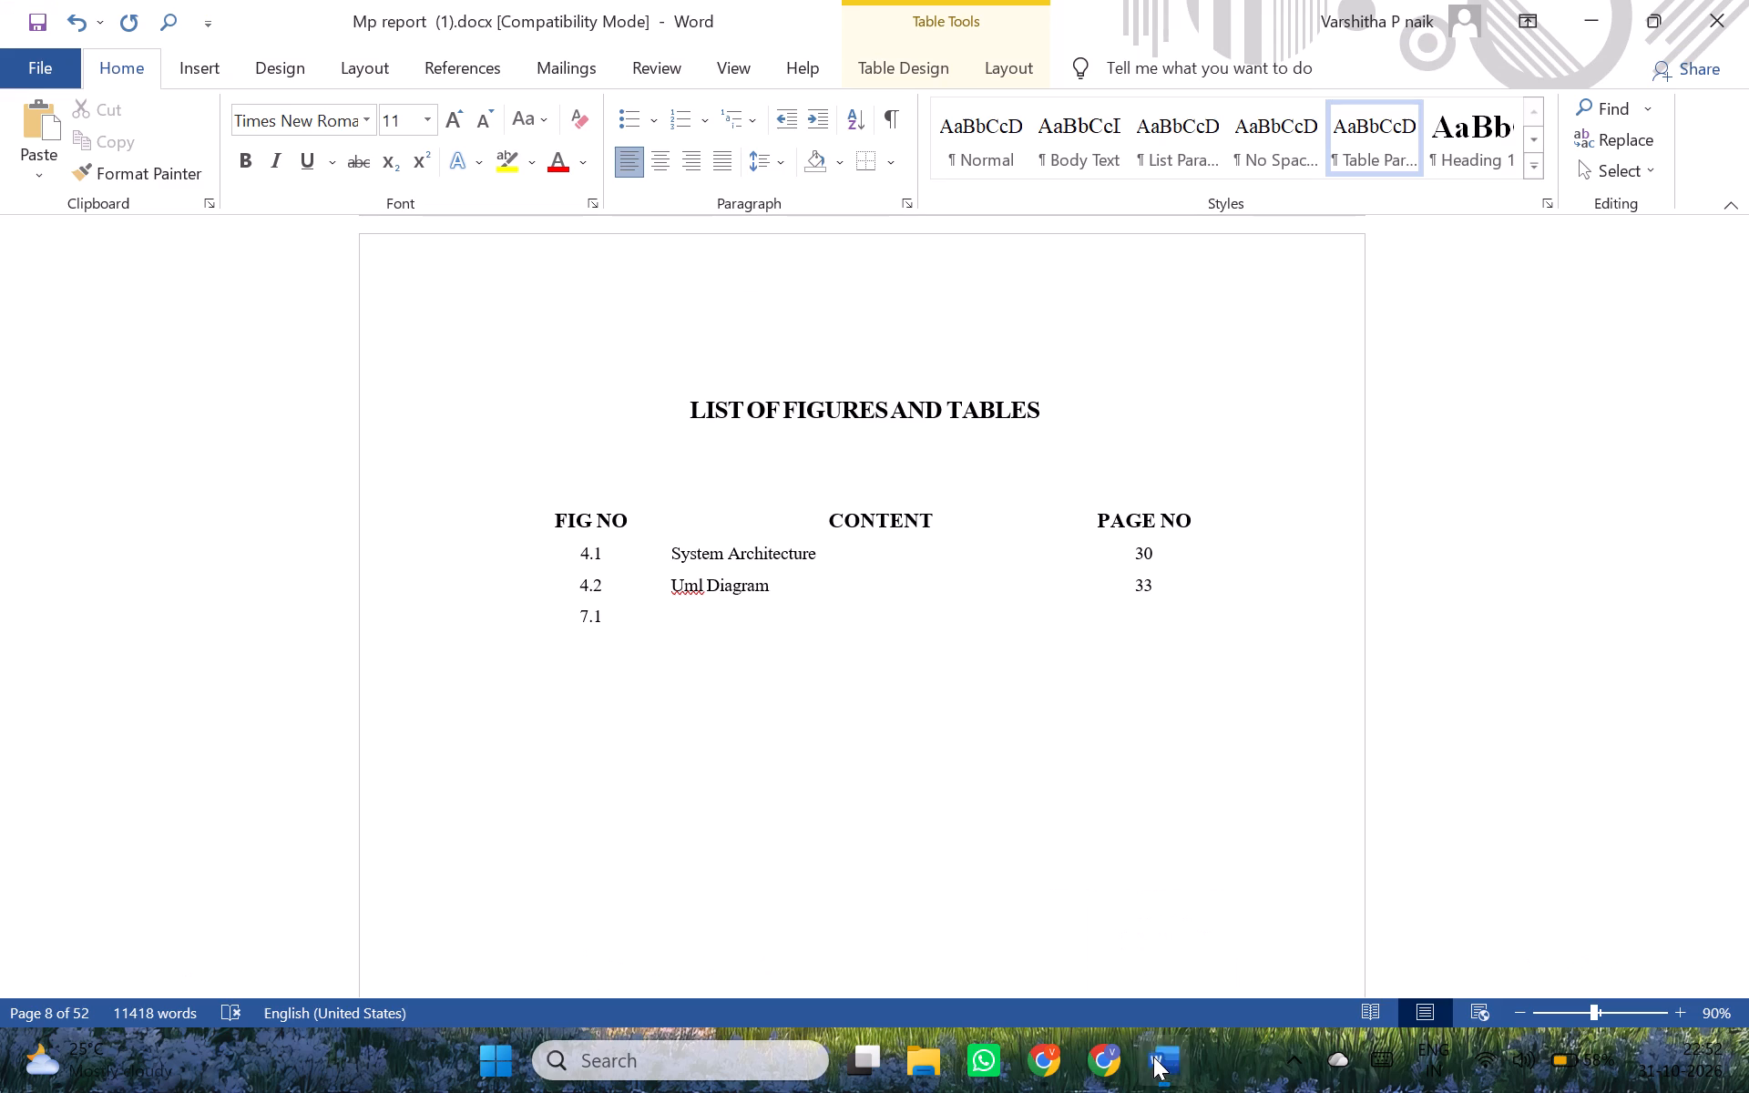
key(ctrl+v)
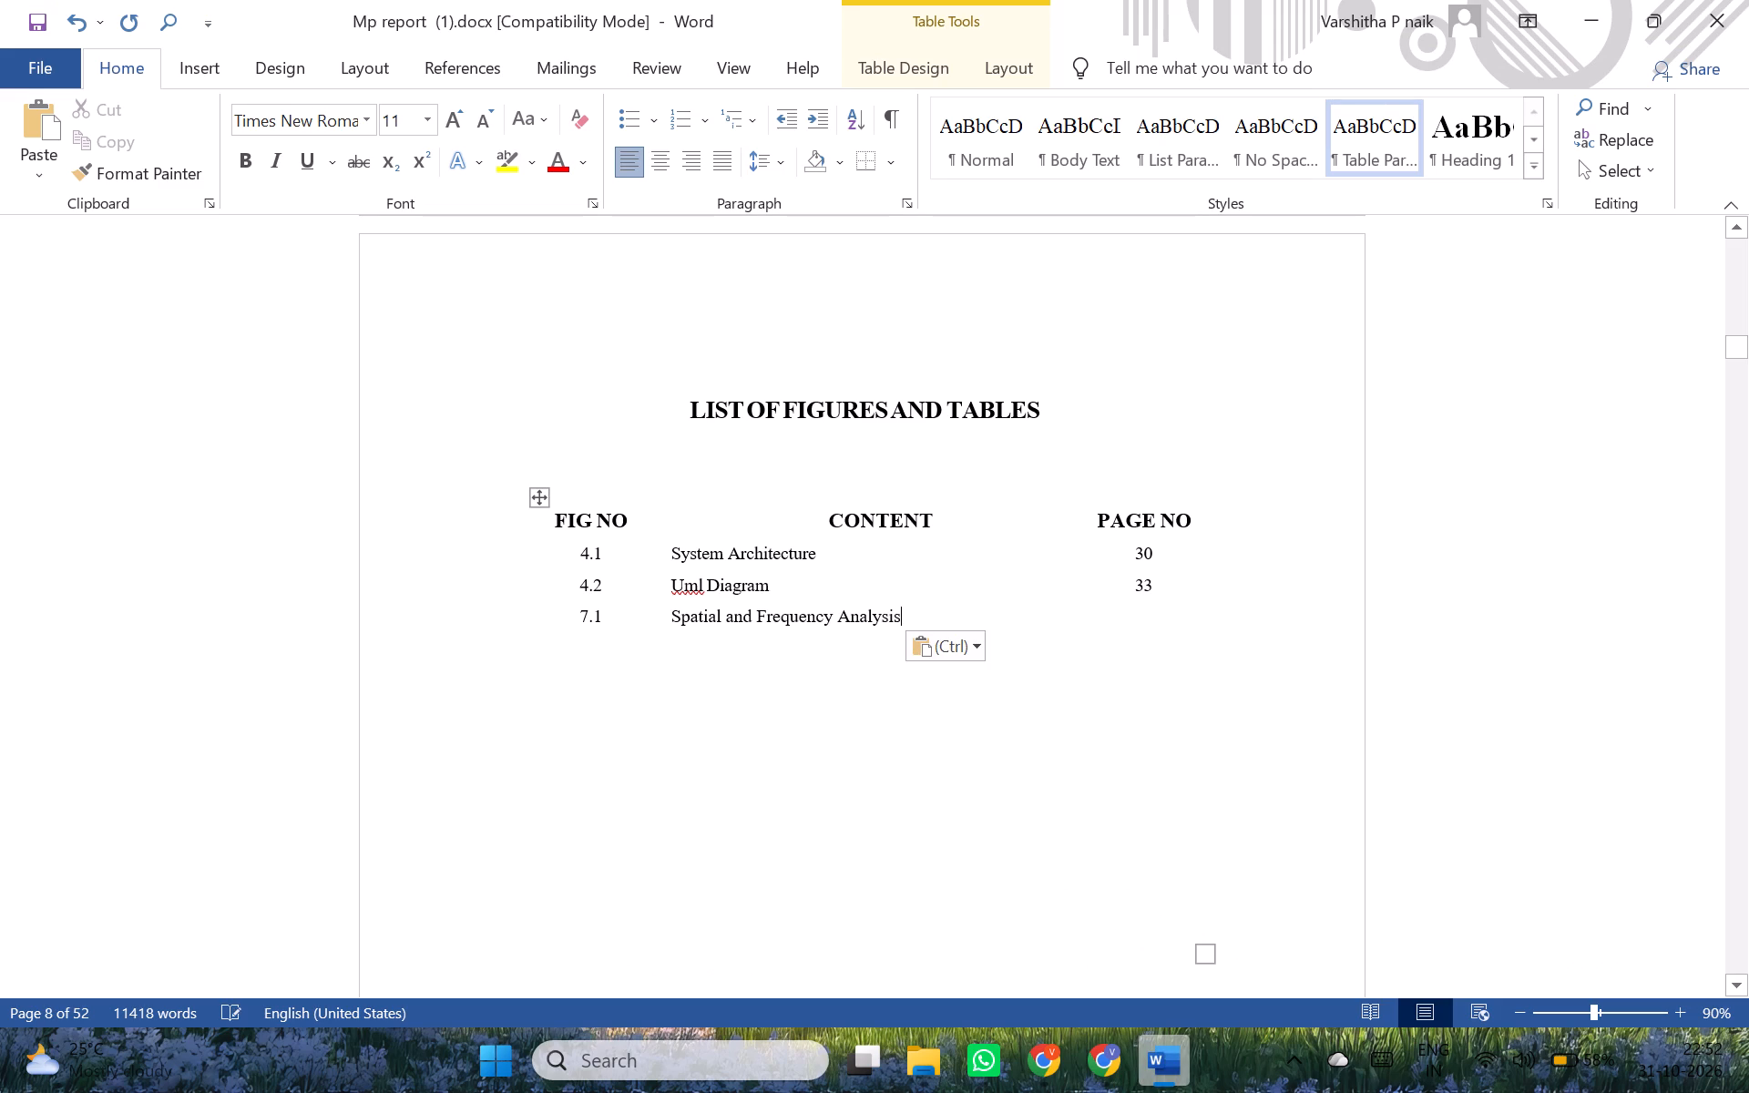
click(1141, 619)
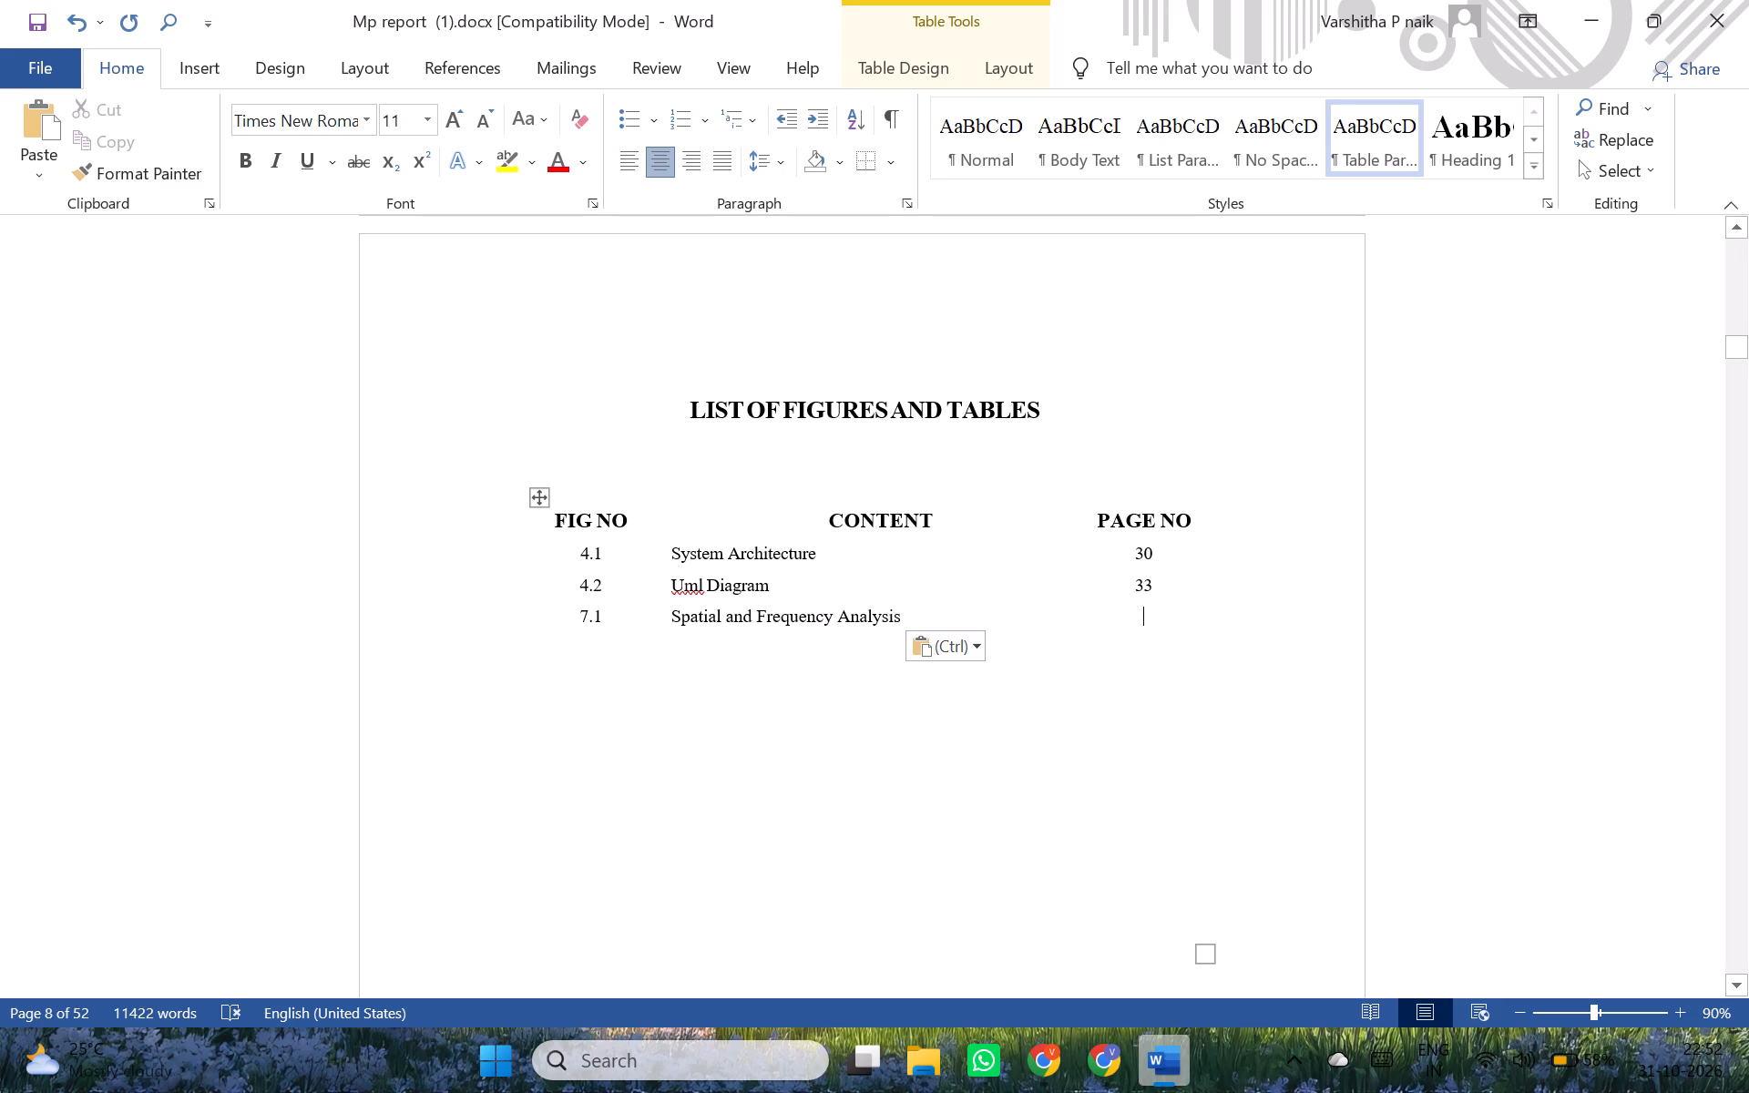
text(41)
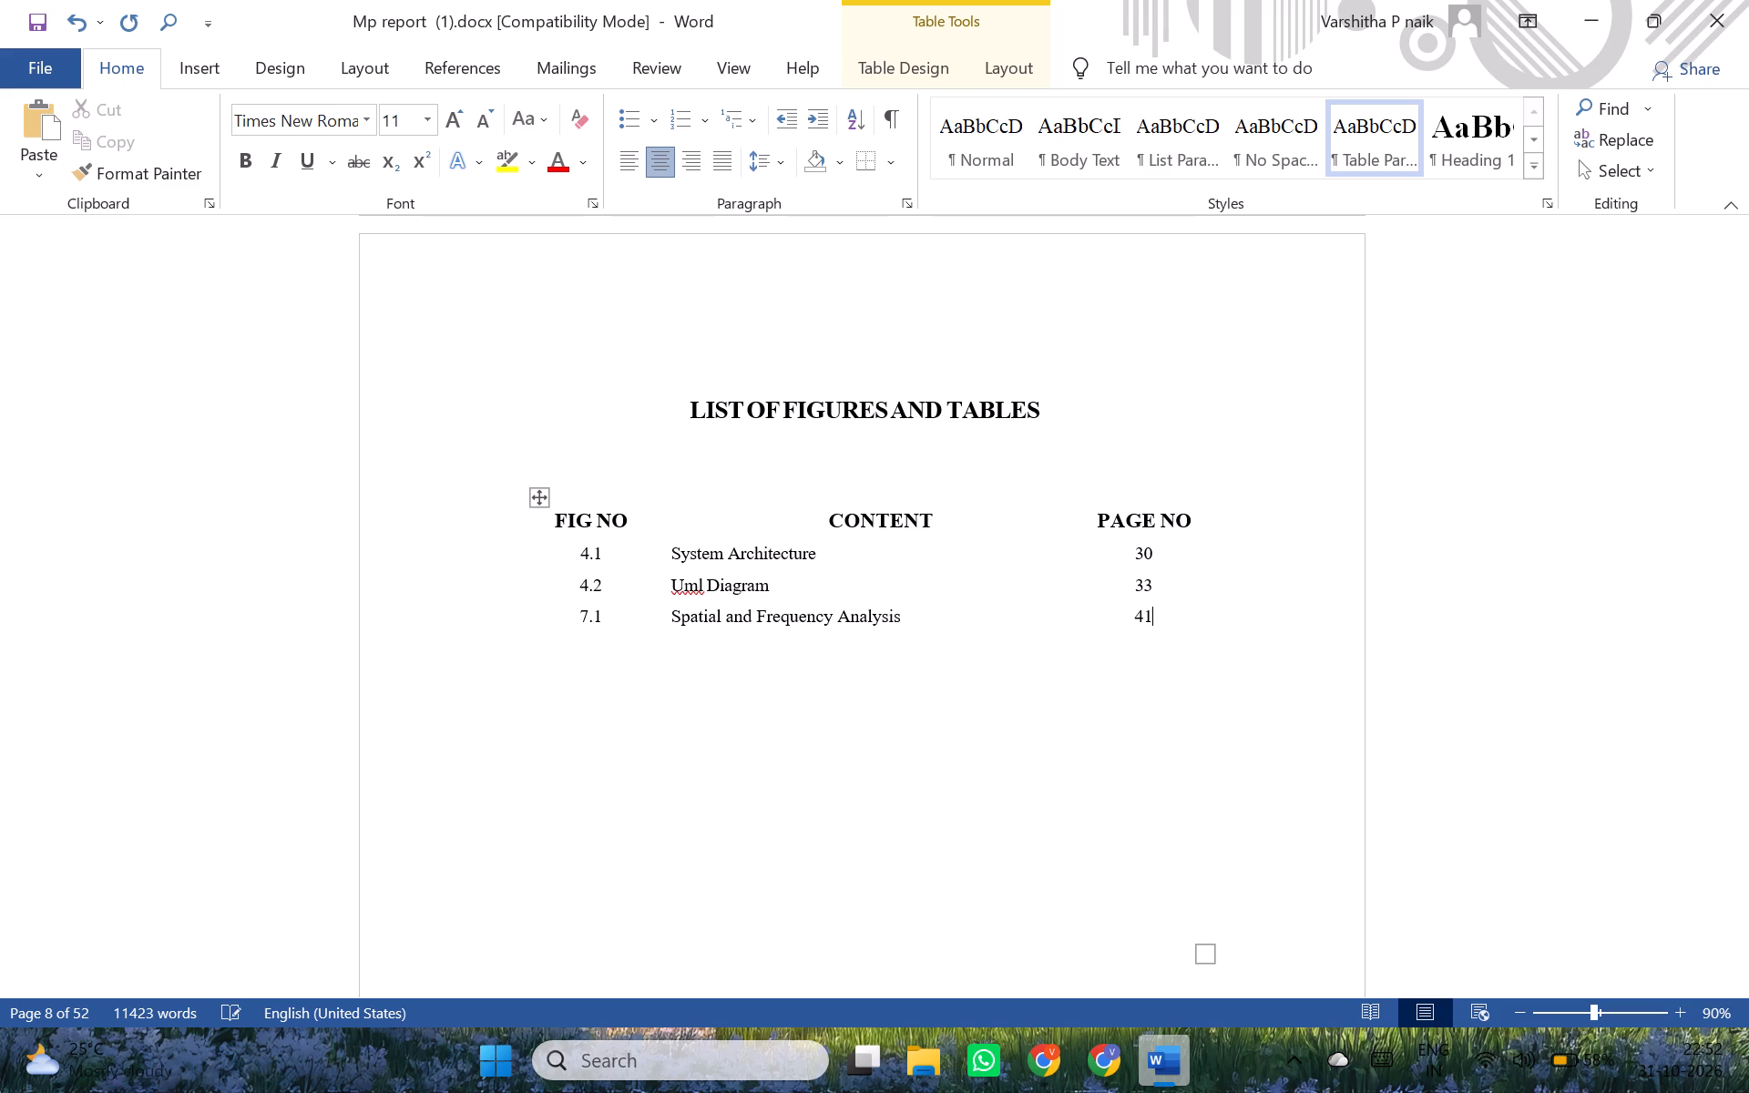
key(Return)
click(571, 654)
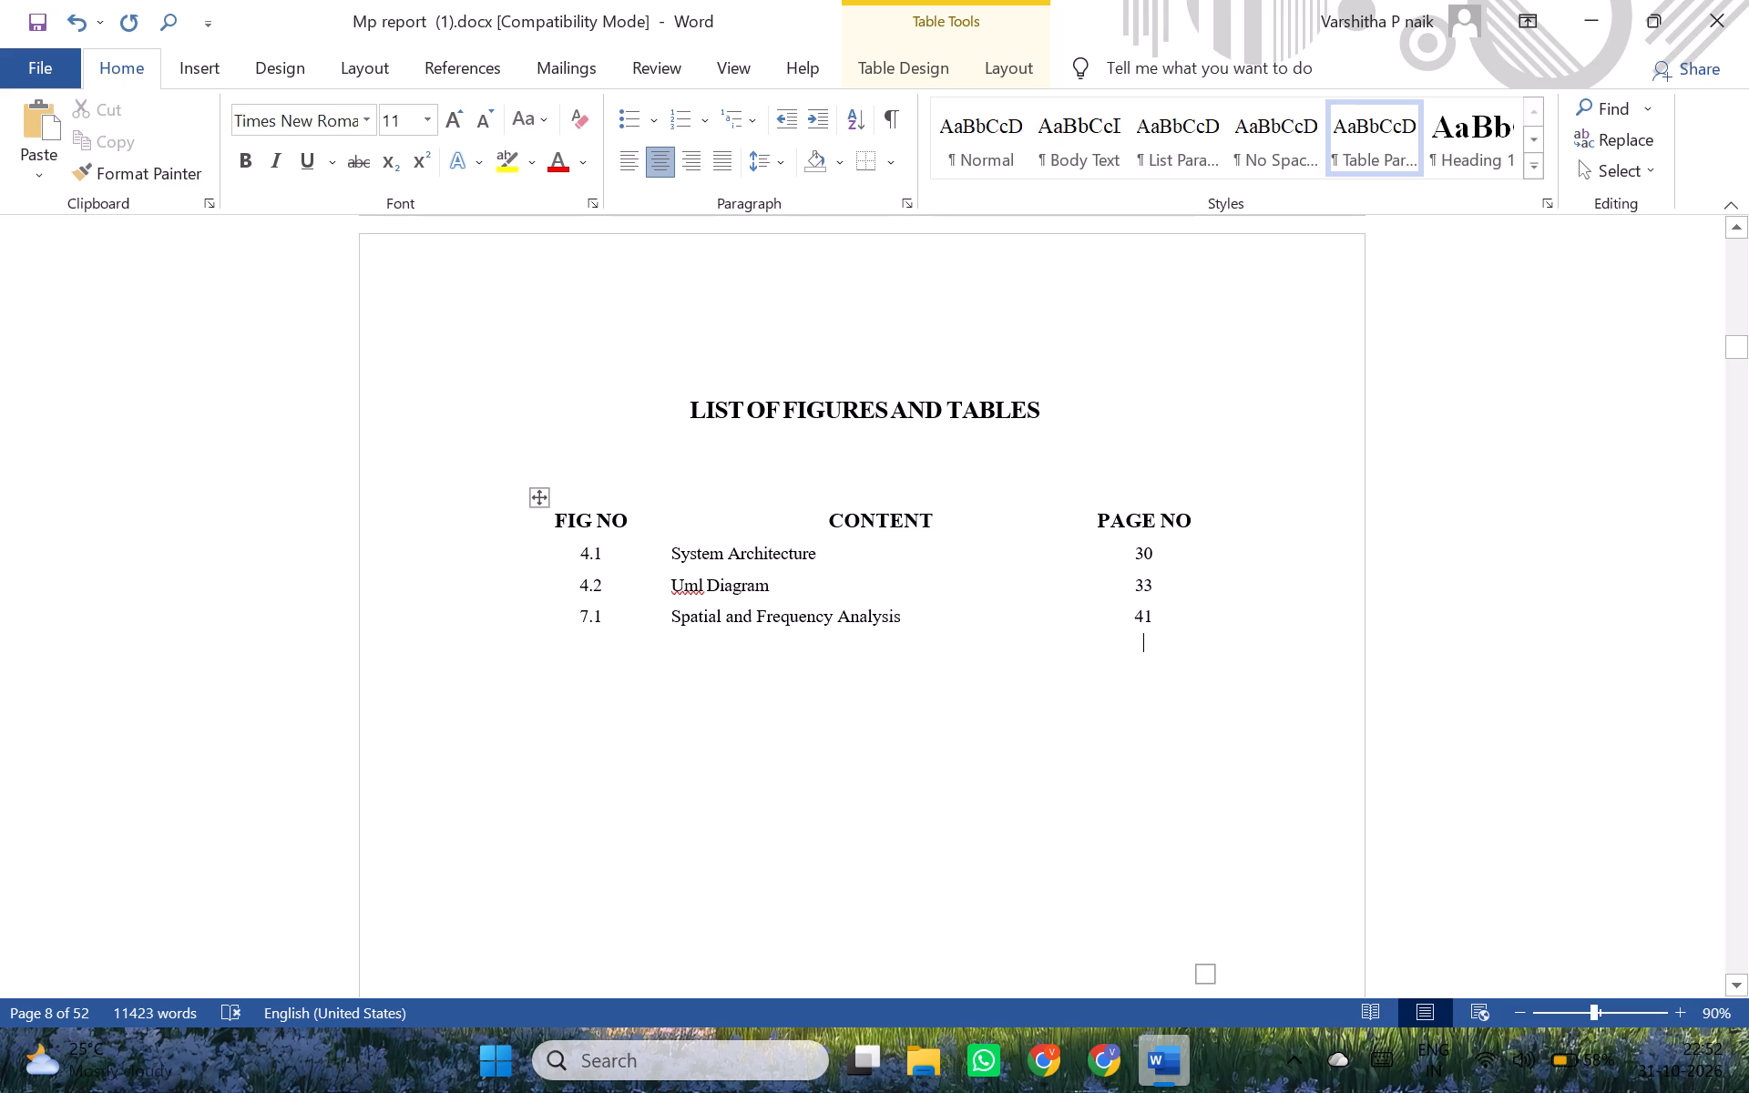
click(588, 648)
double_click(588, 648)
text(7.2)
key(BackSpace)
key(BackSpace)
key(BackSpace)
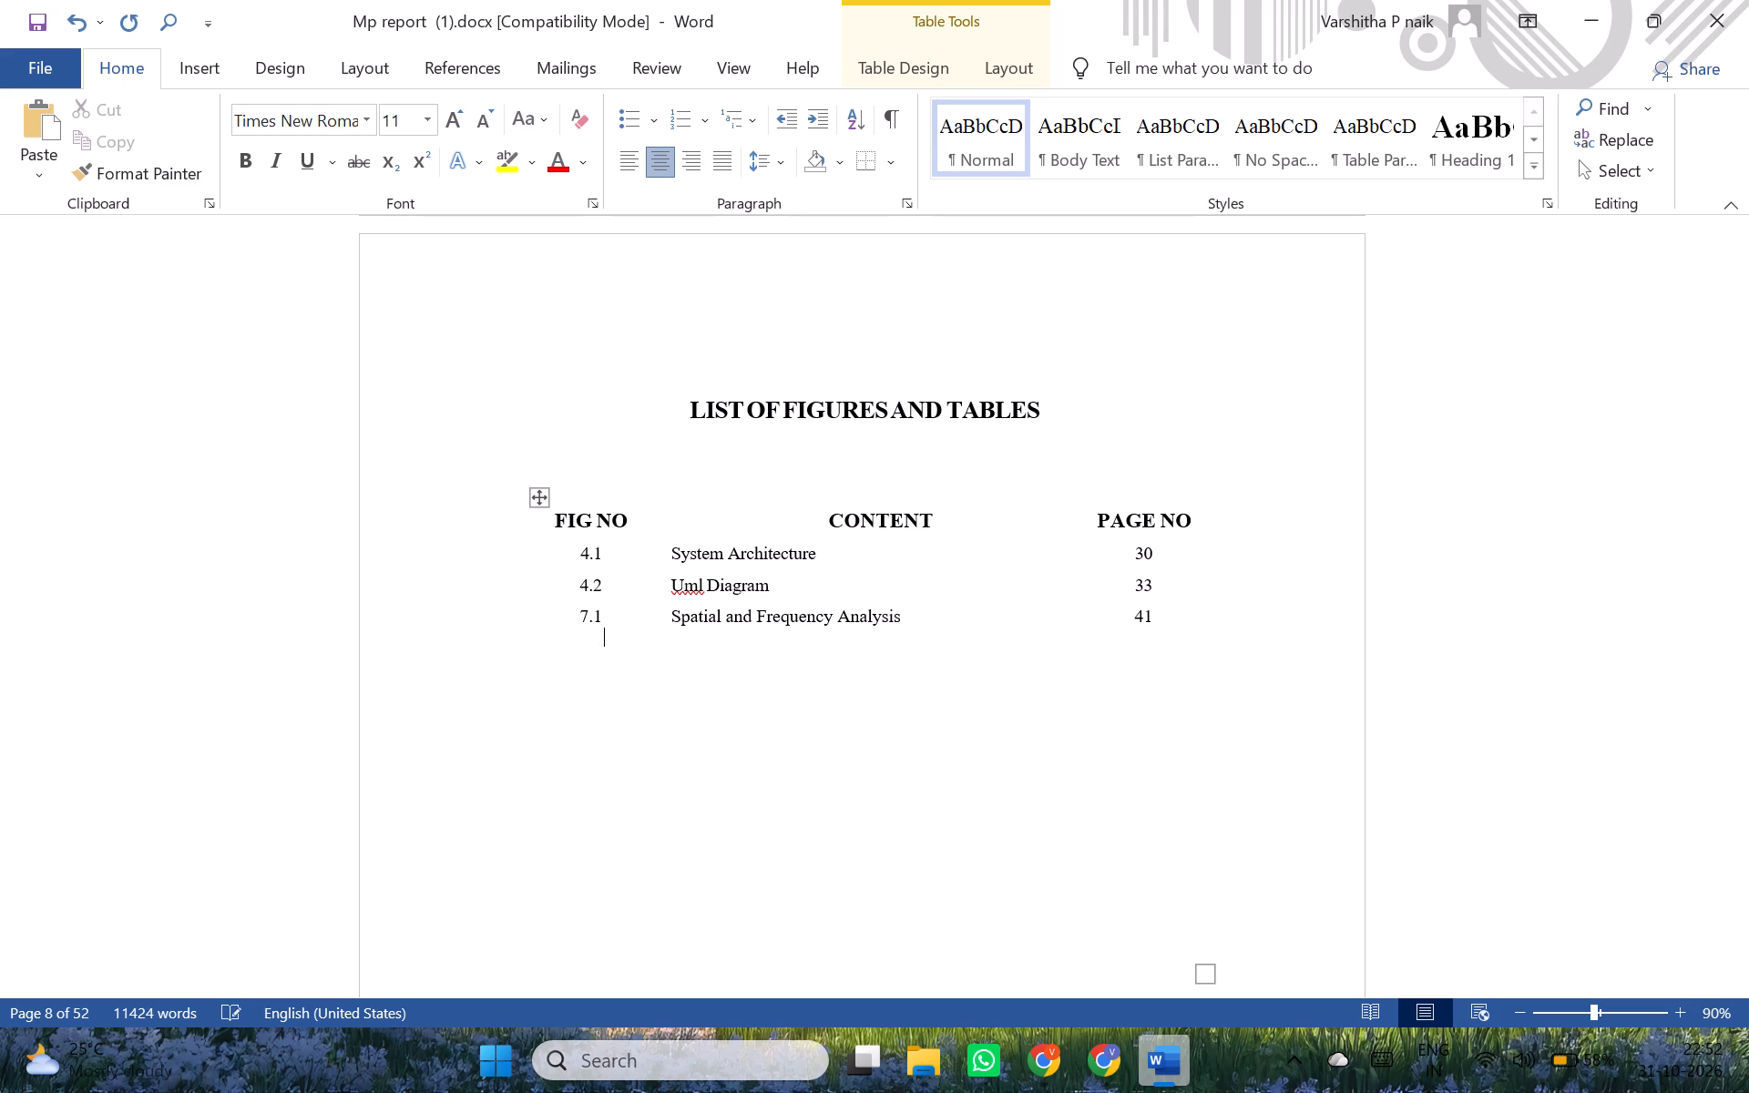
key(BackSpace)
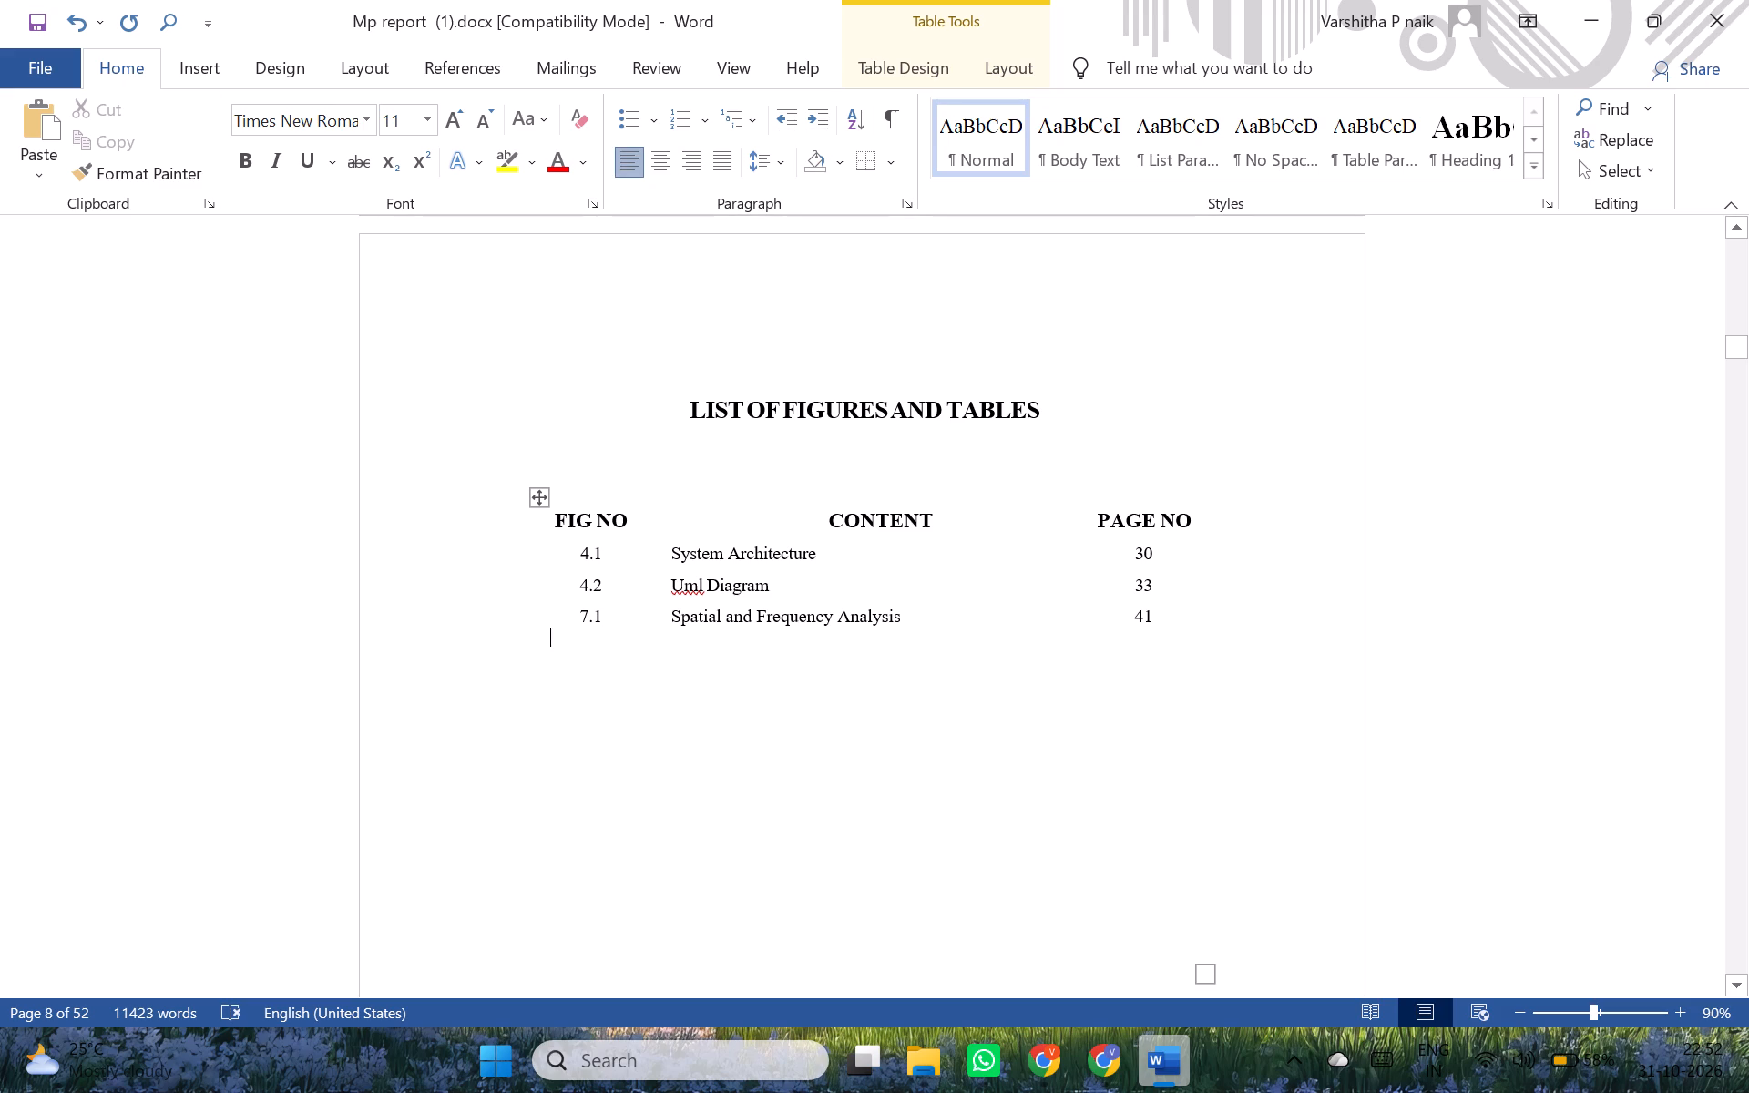
Enter figure number 7.2 in the empty row below 7.1 of the list of figures table.
click(619, 602)
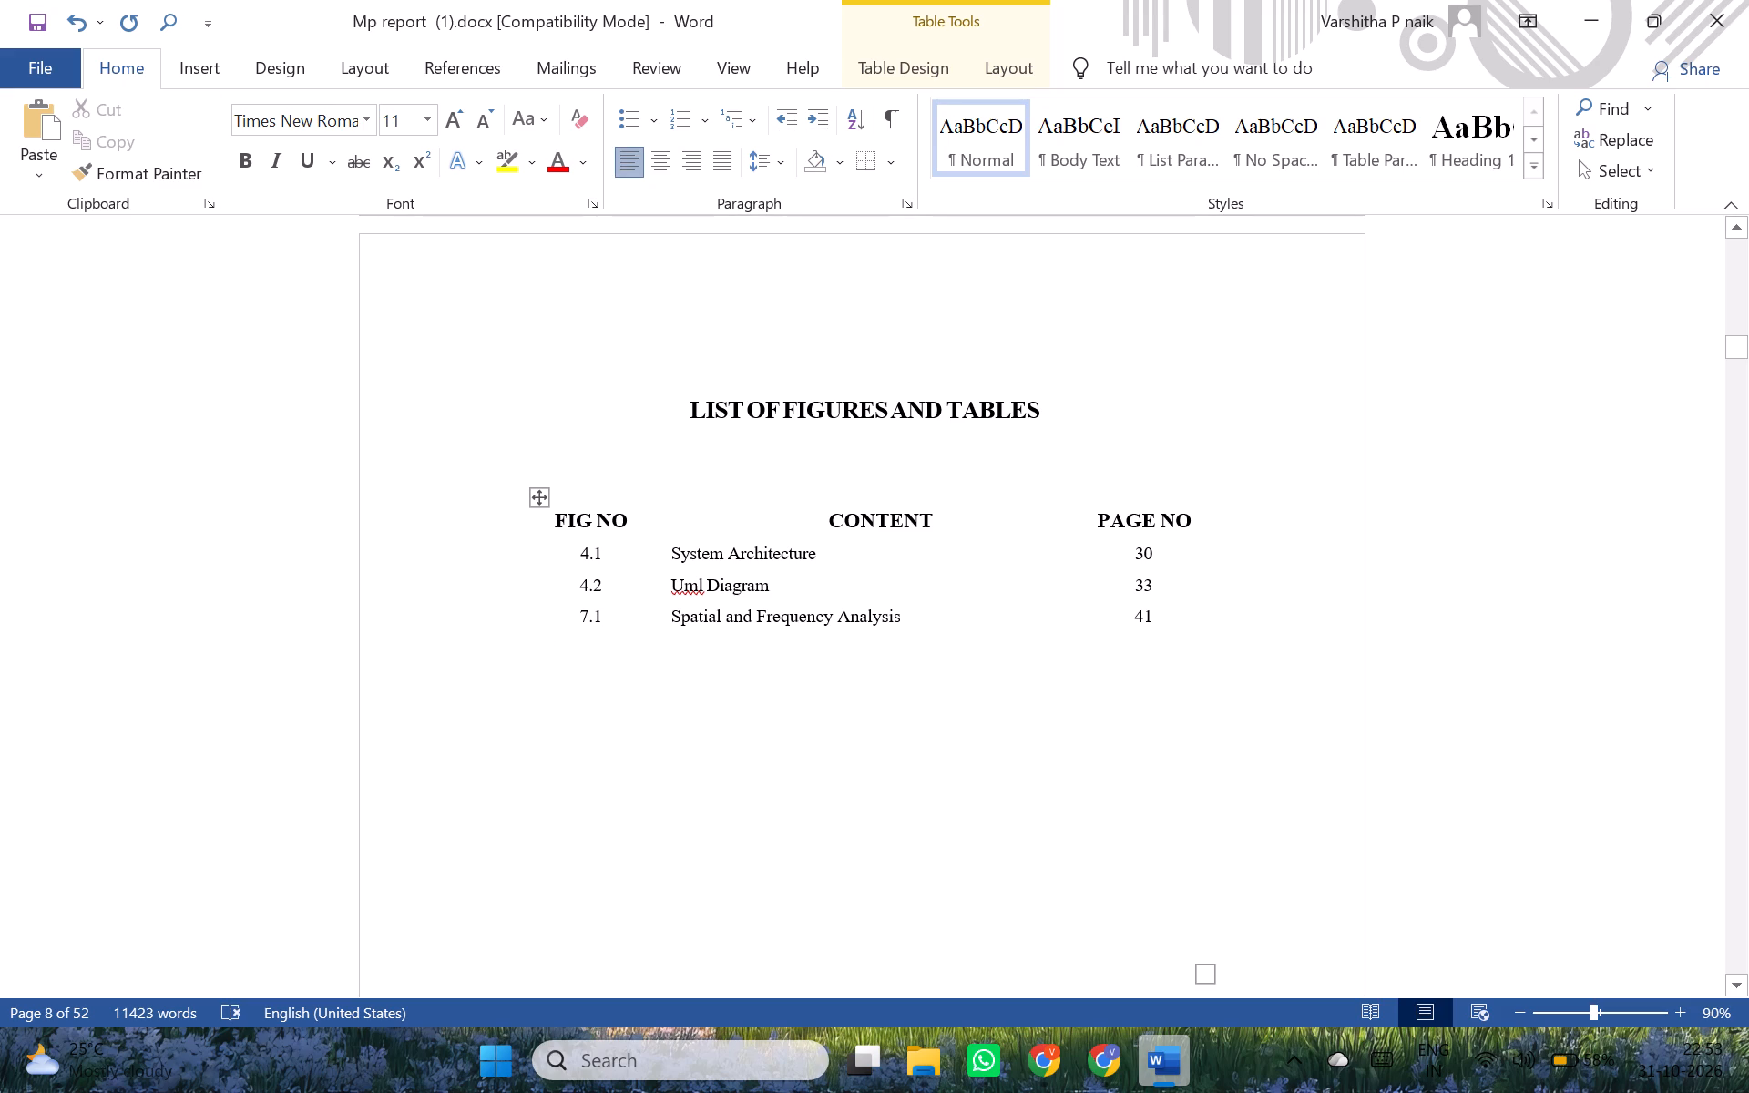
click(592, 520)
drag(592, 520, 1124, 630)
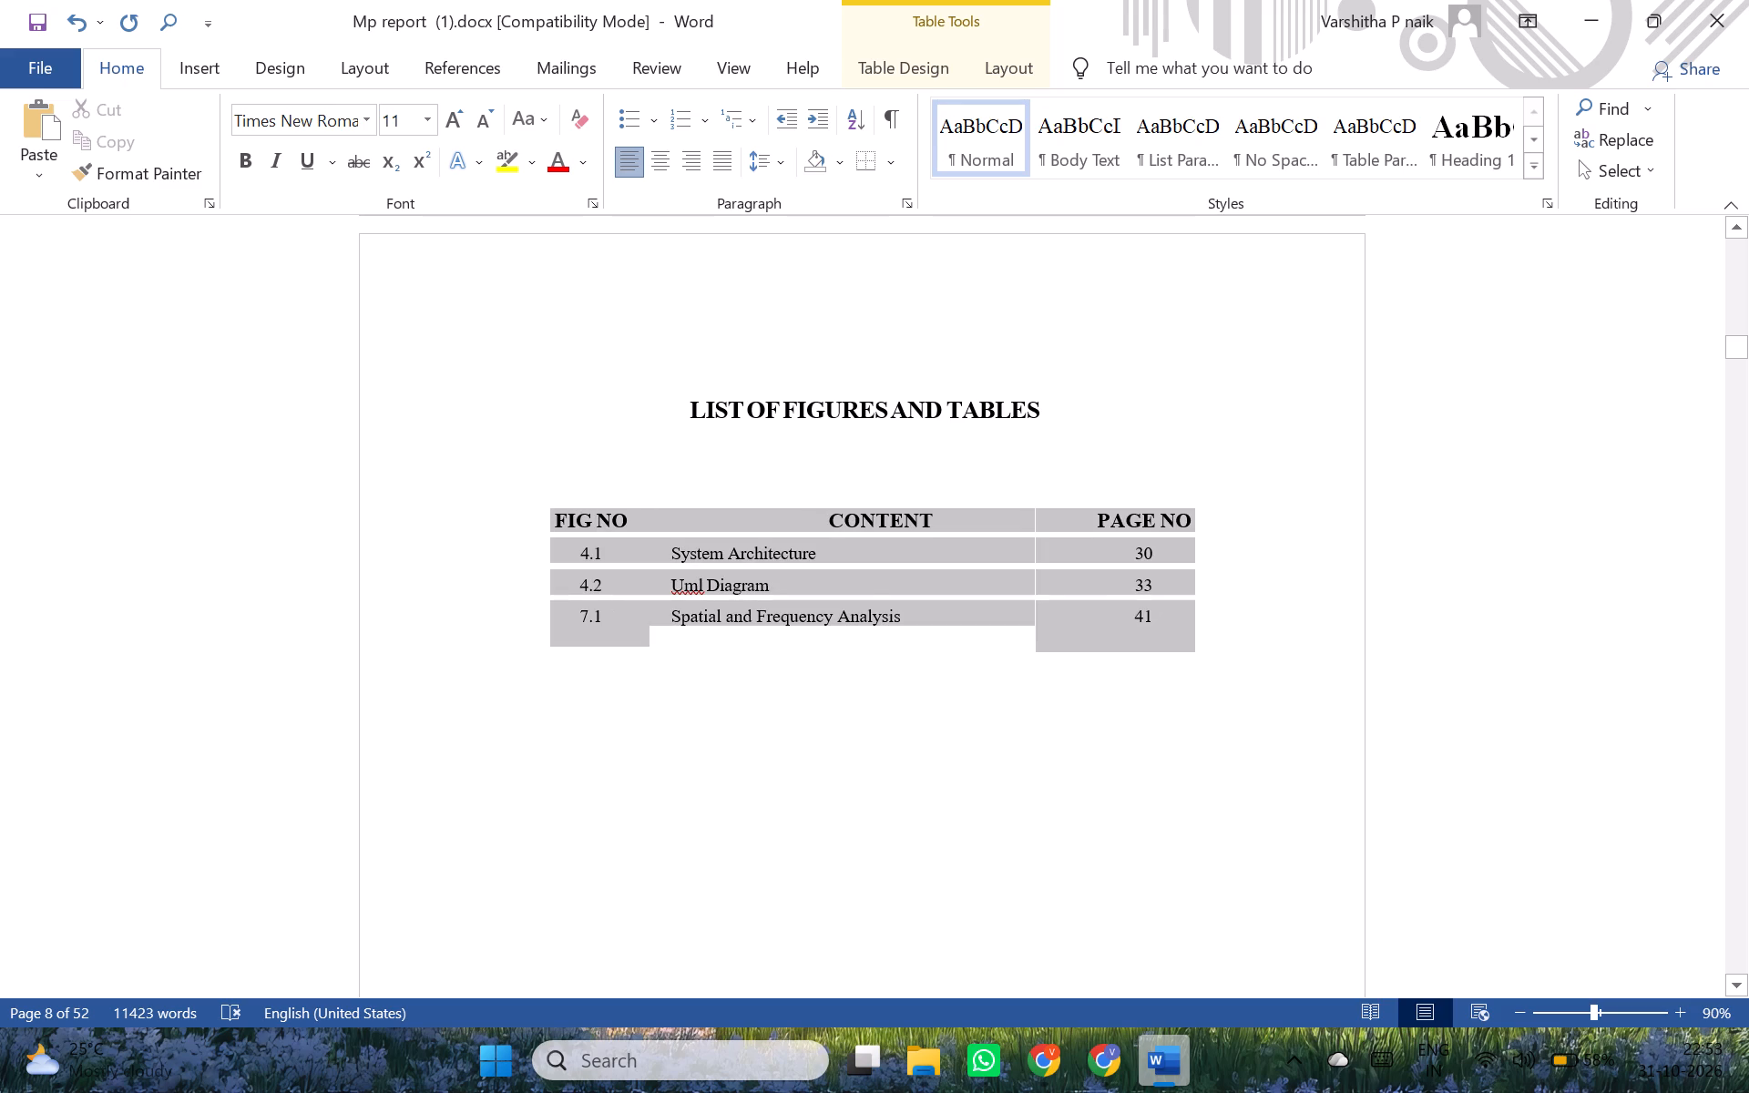
drag(1124, 630, 686, 647)
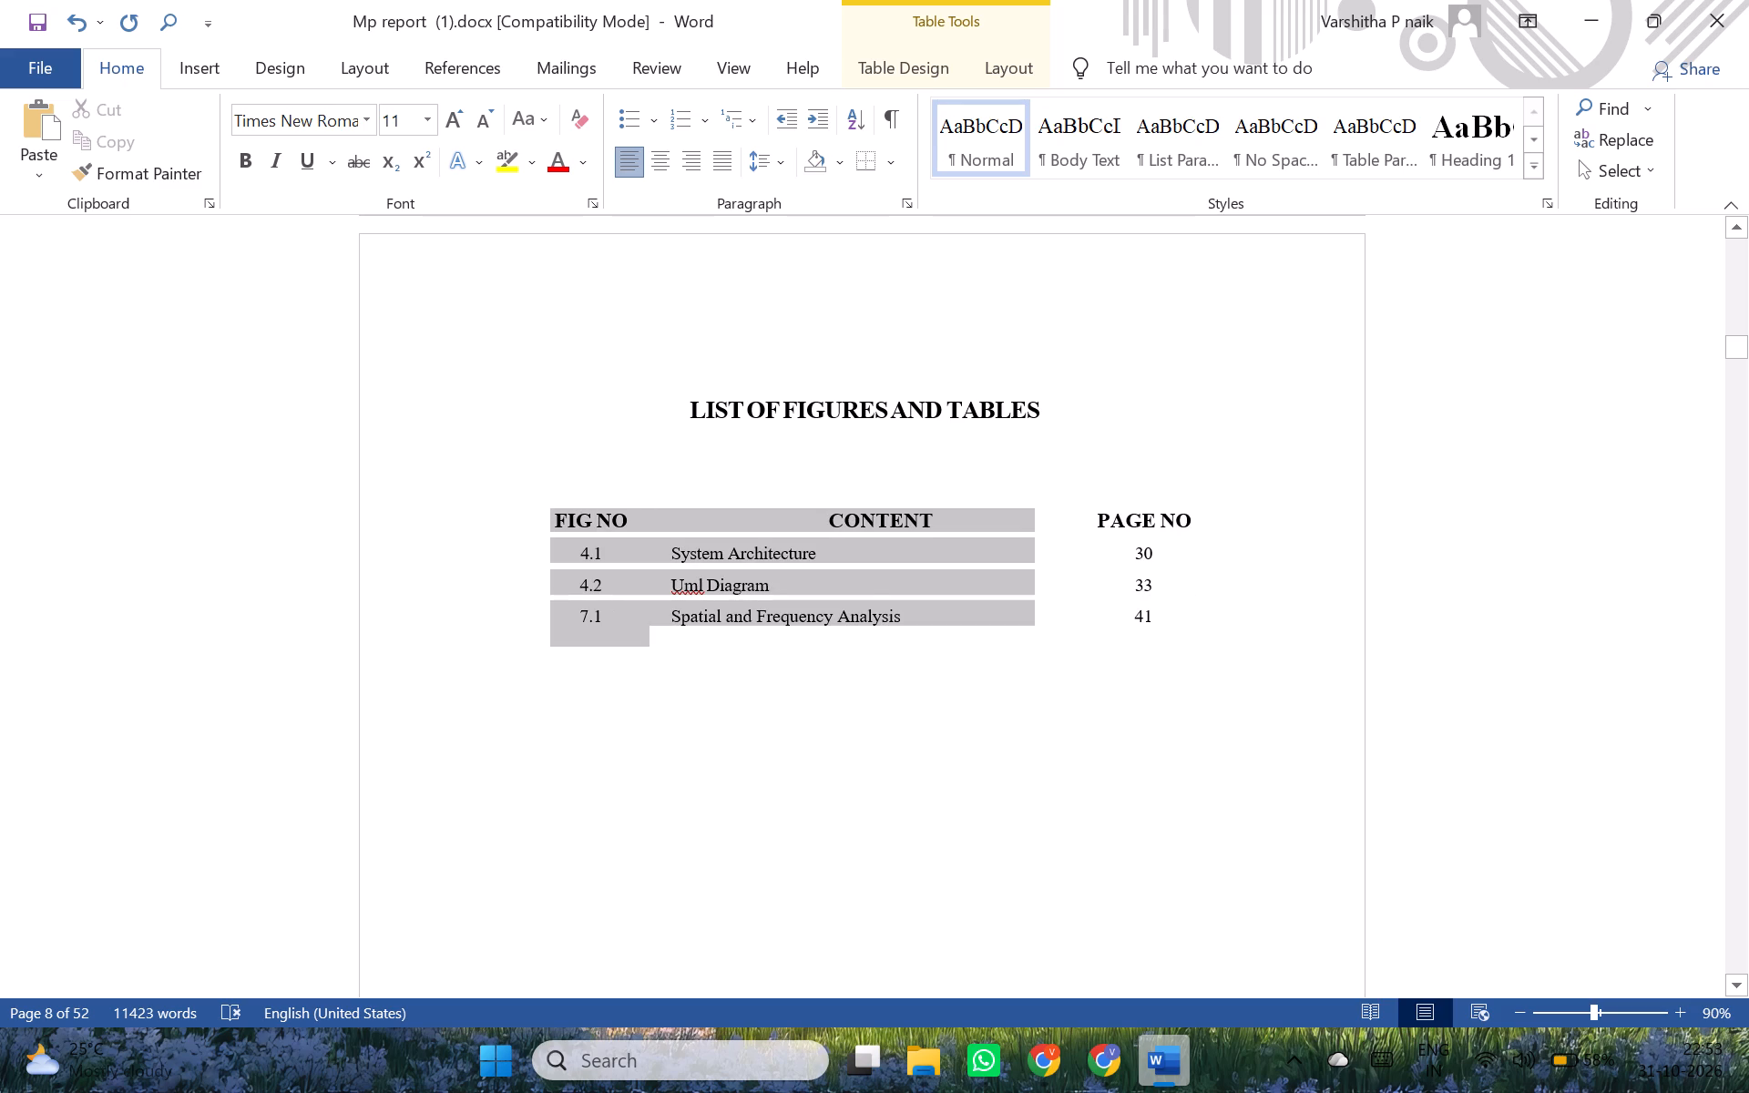
drag(686, 647, 614, 668)
click(614, 668)
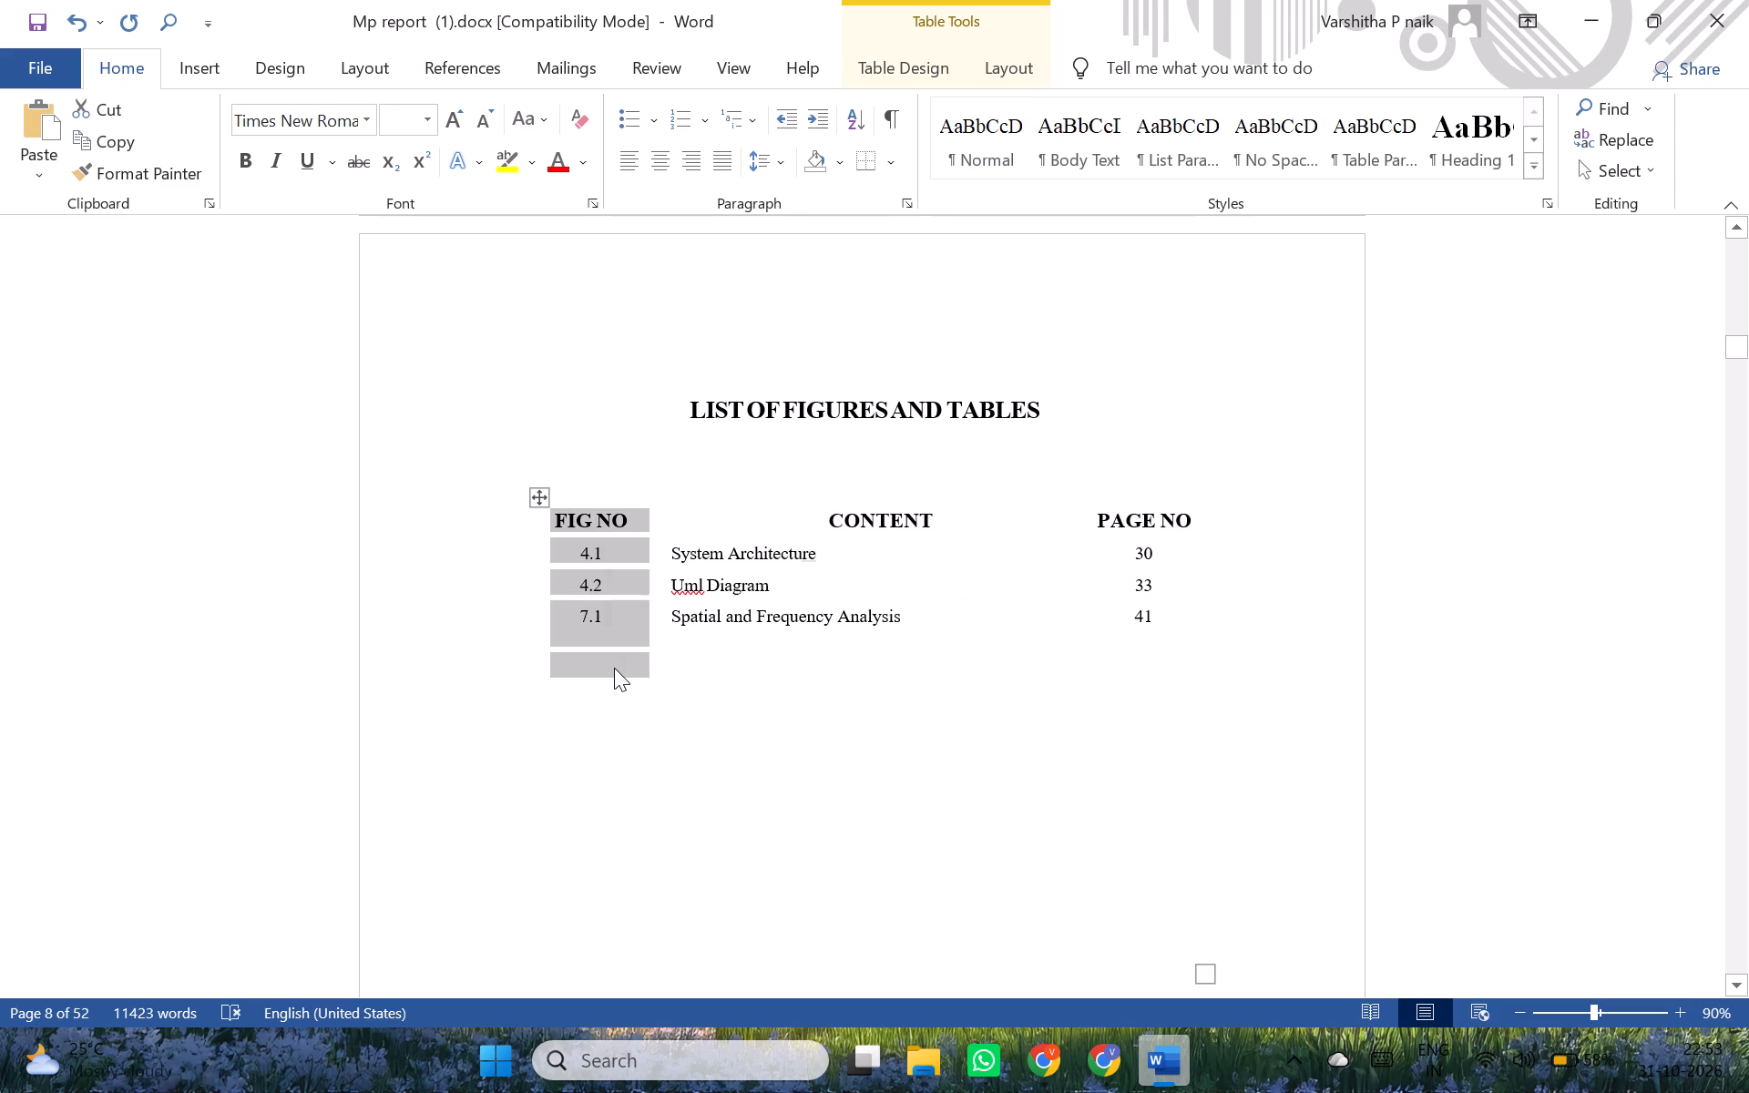
text(7.2)
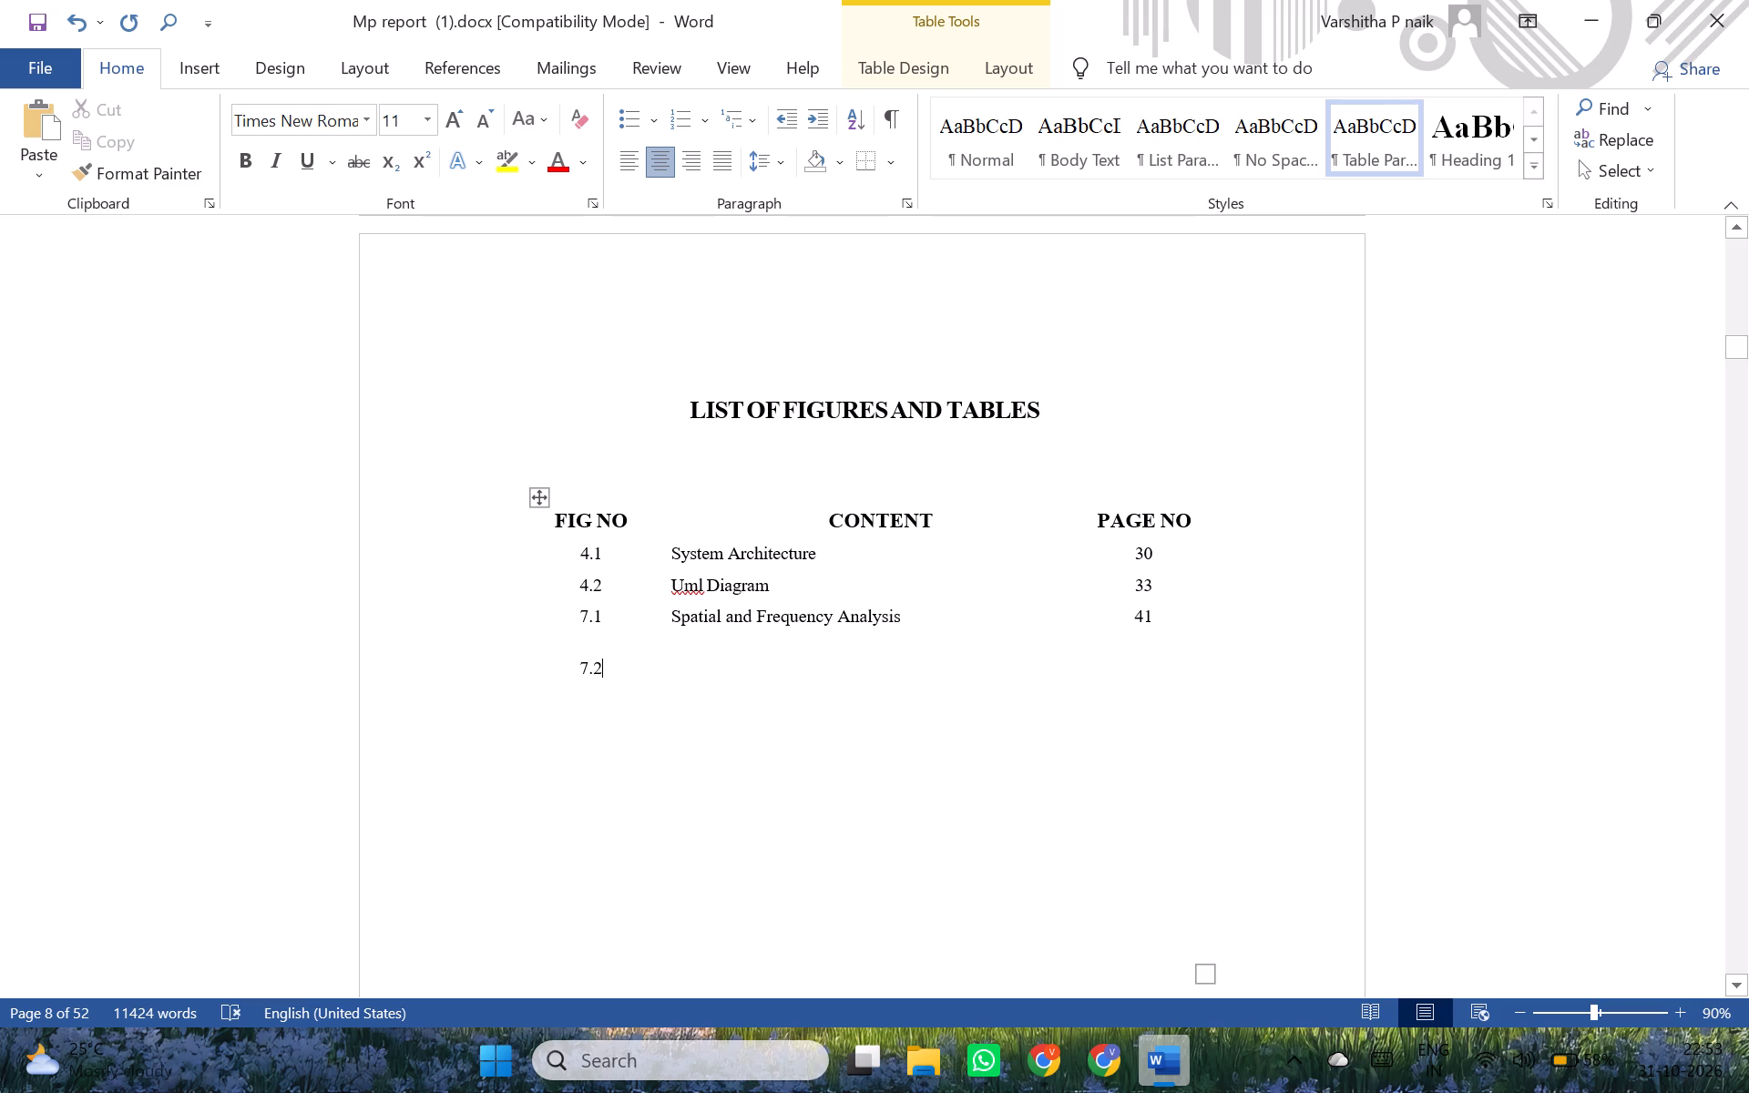
Apply the plain grid table style with full black borders to the list of figures table.
click(917, 61)
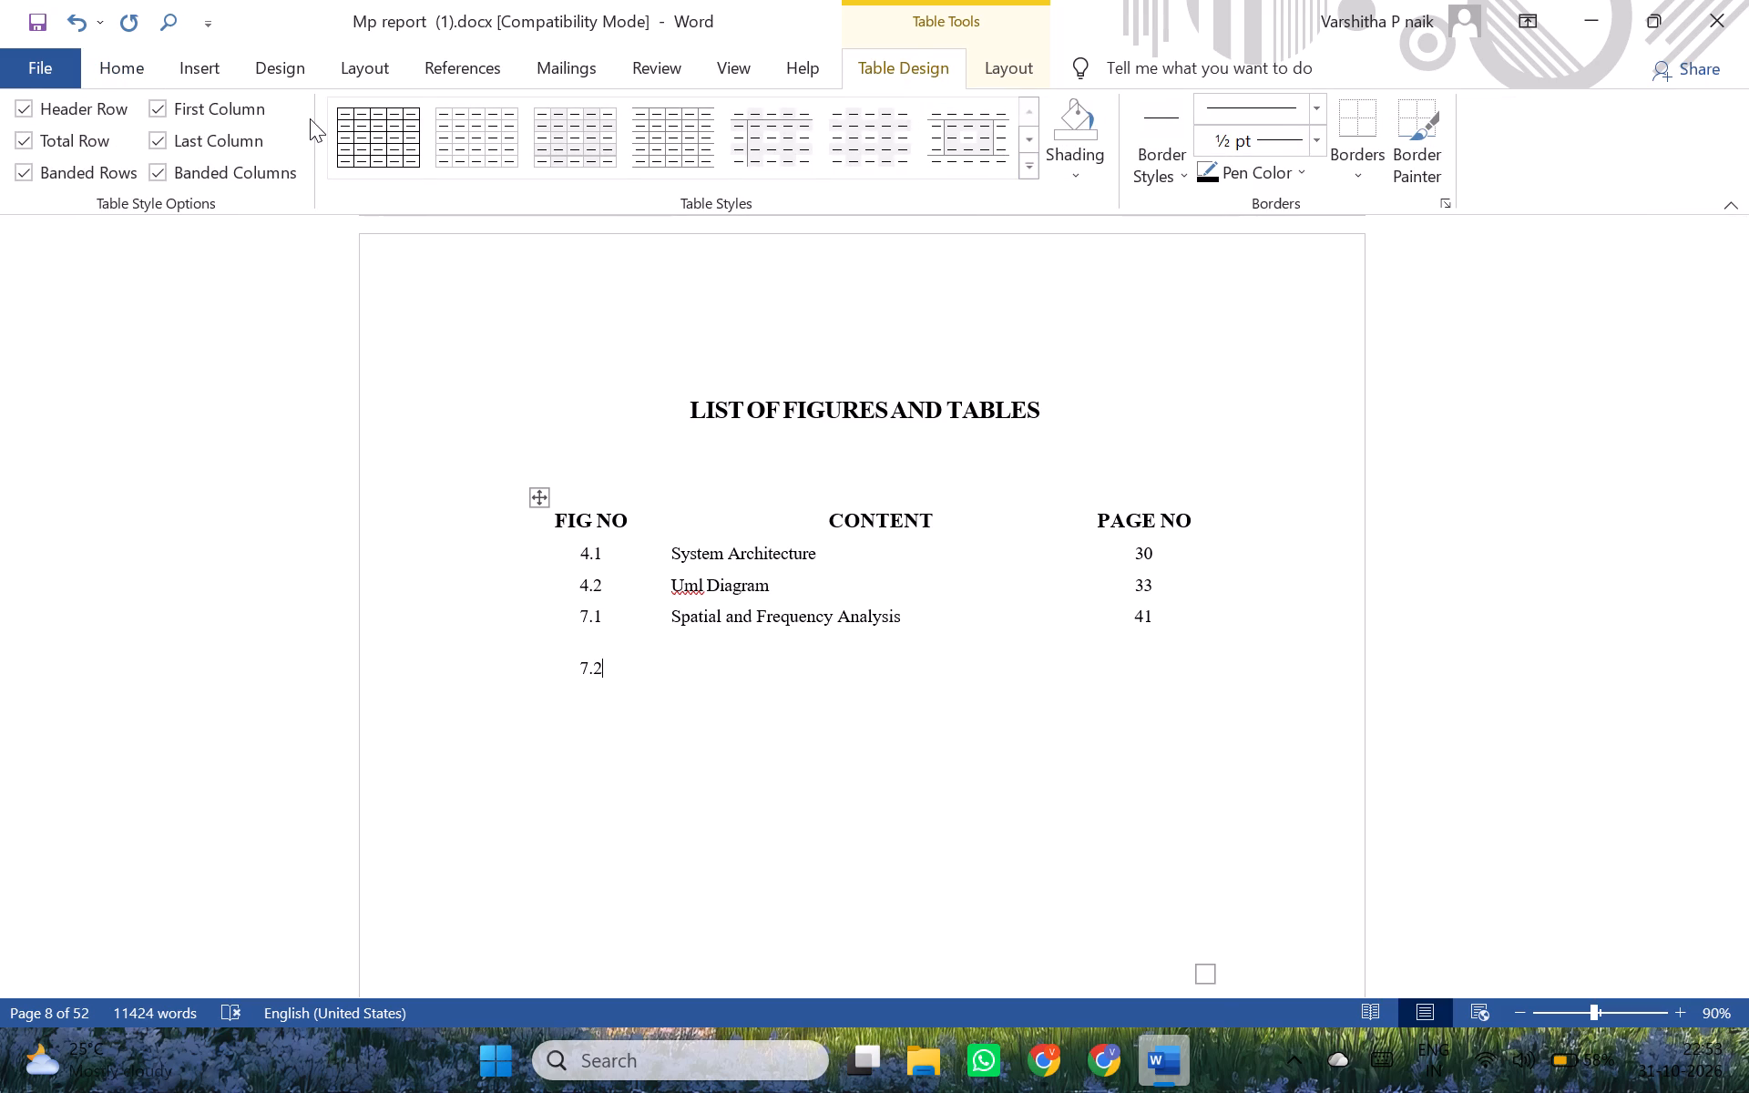
click(357, 123)
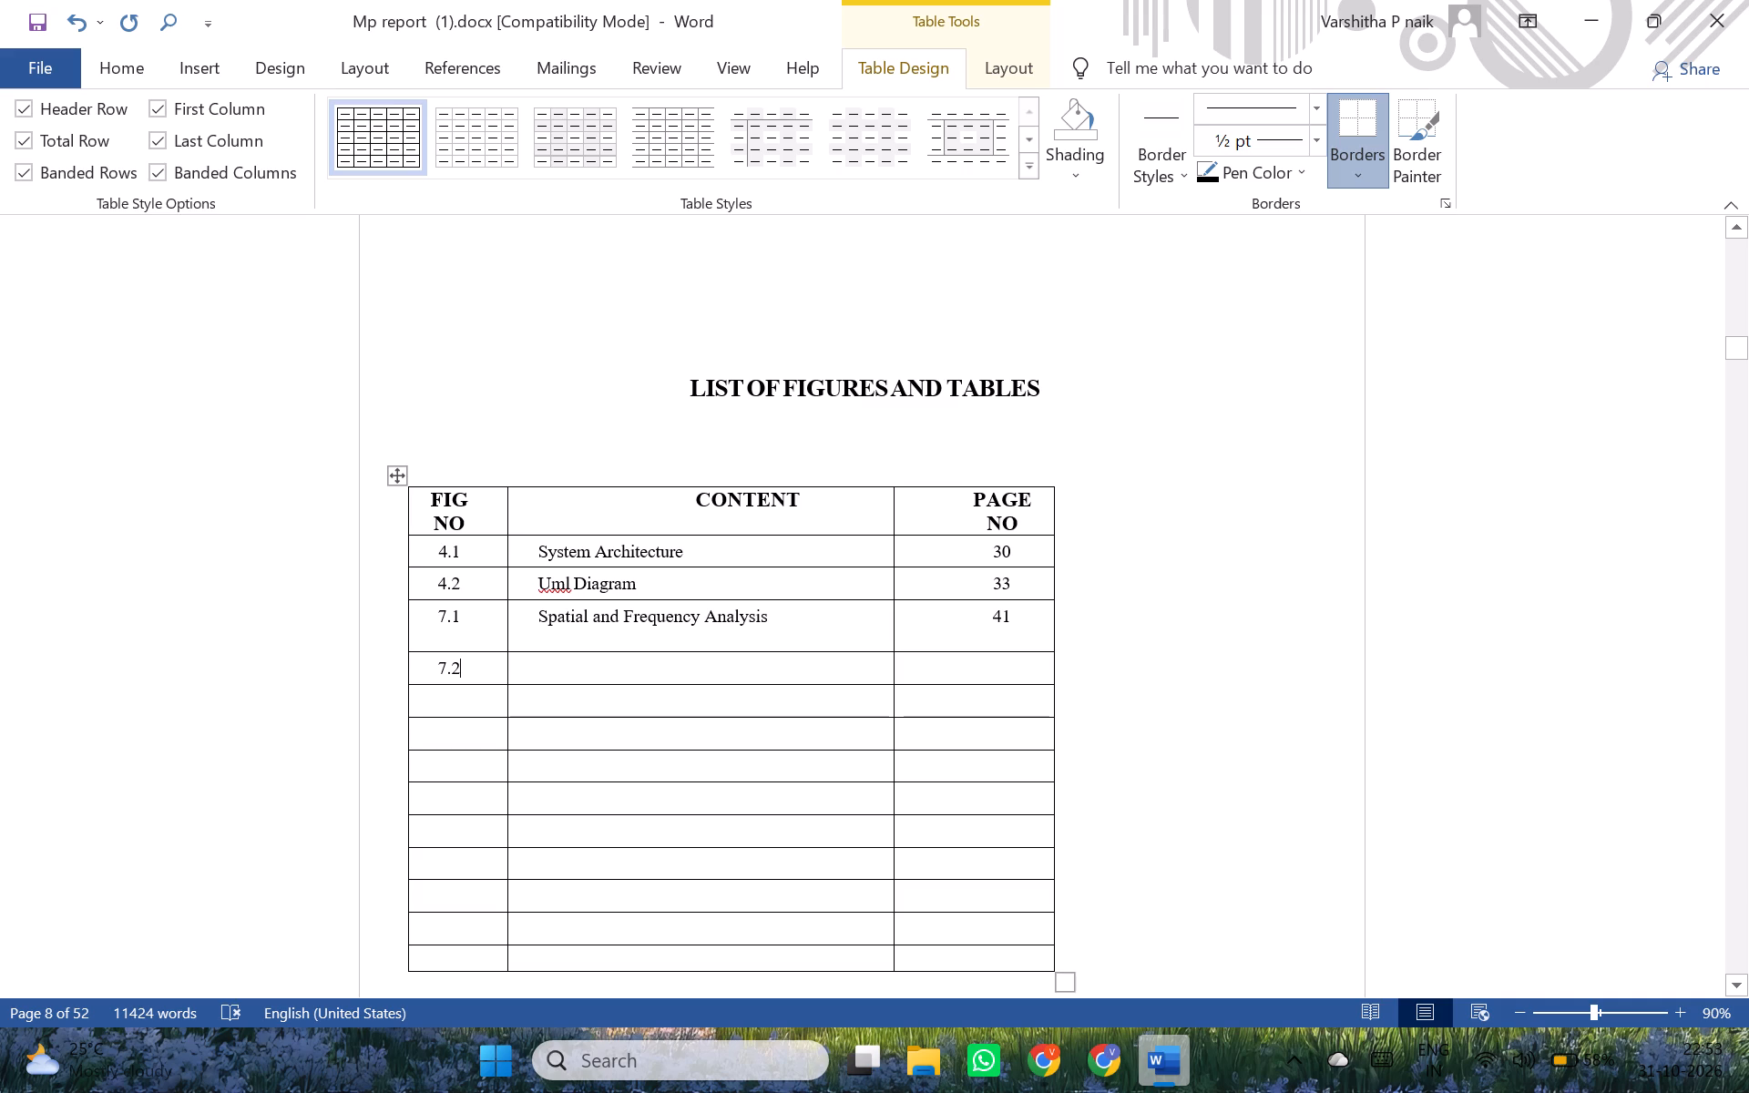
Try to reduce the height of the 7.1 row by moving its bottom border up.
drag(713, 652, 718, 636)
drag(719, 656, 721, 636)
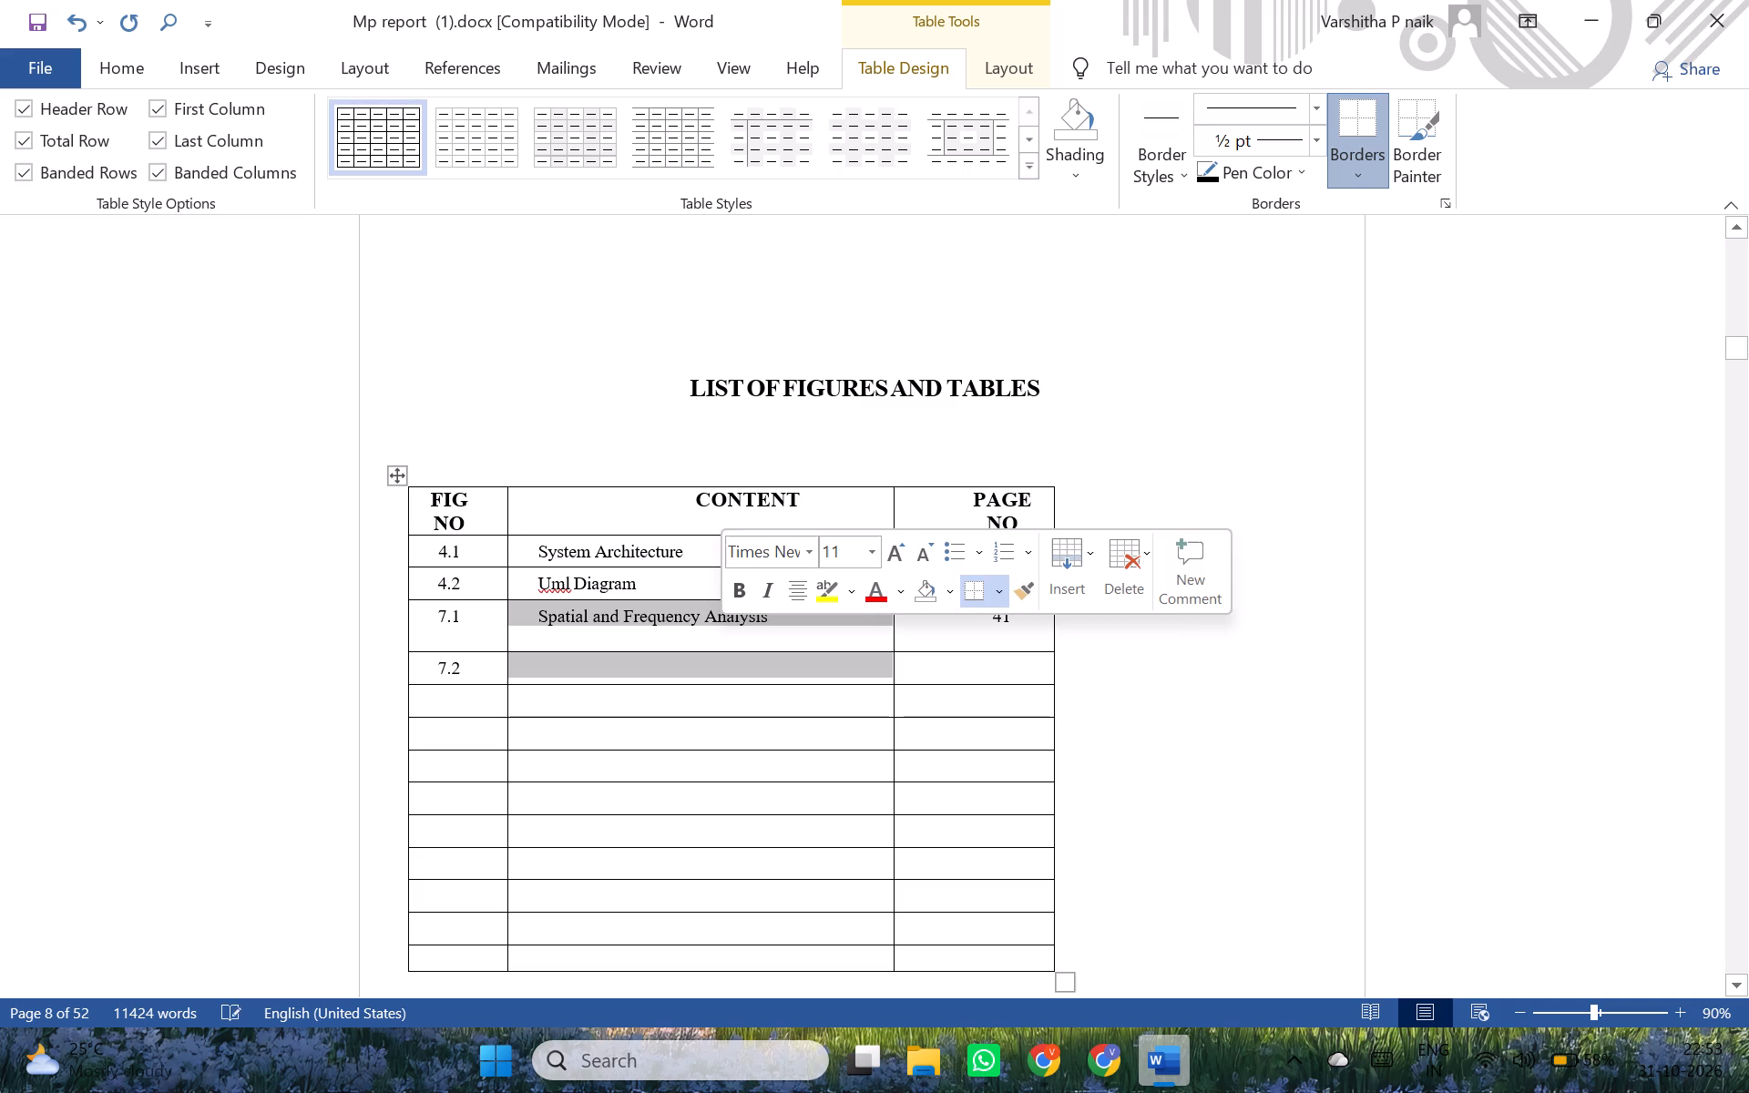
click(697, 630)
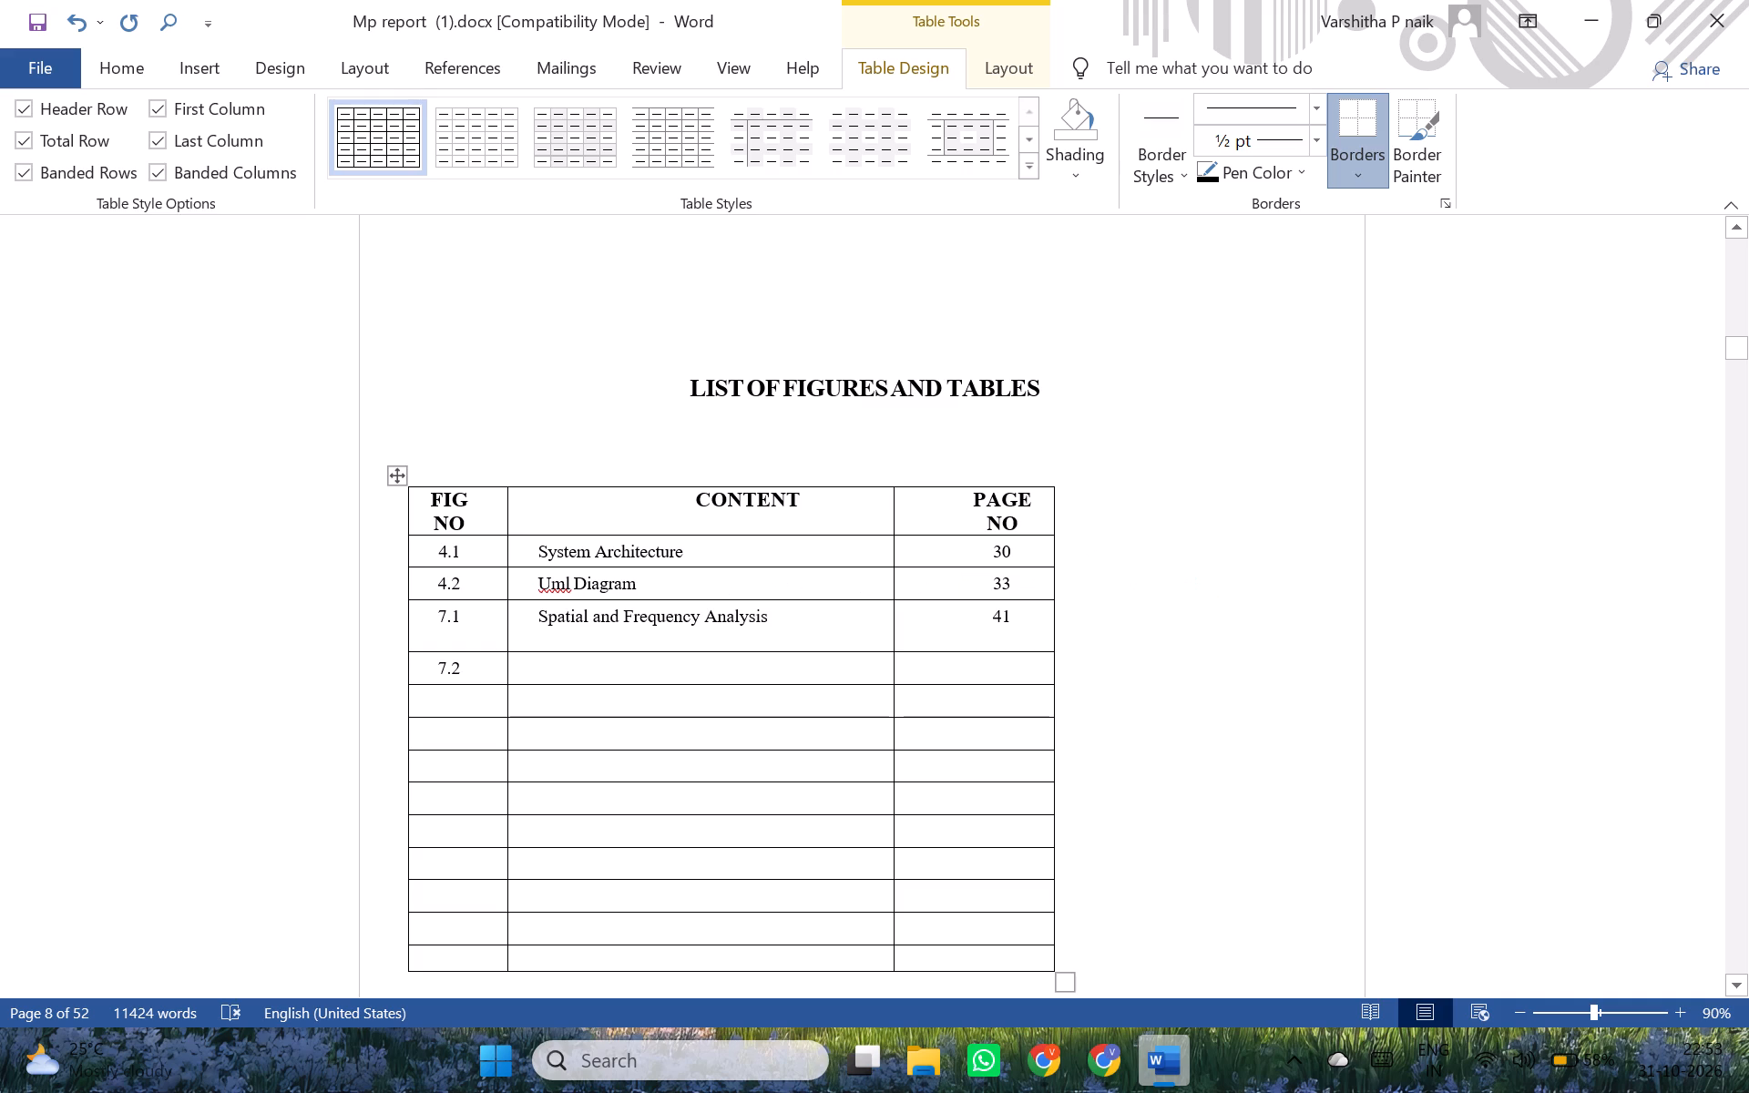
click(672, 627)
Copy the text "Spatial and Frequency Analysis" in the 7.1 row and delete it from its cell.
drag(537, 620, 753, 634)
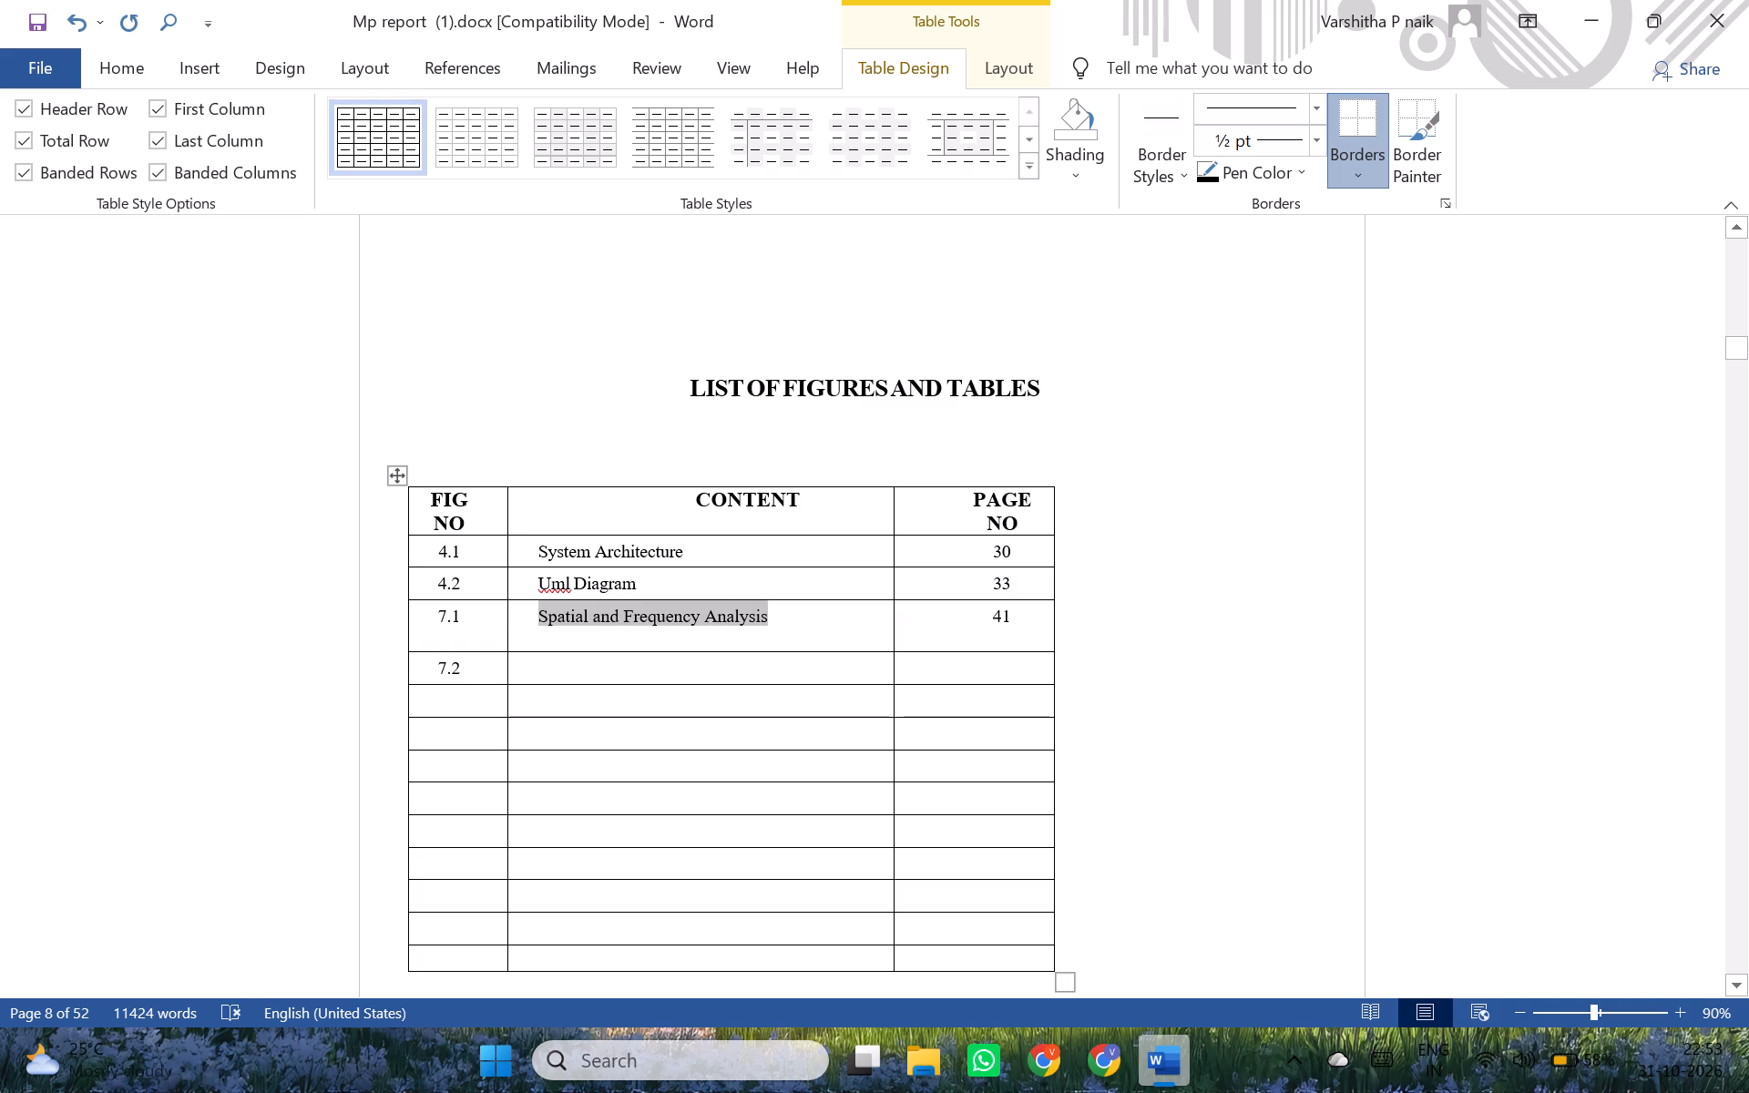
key(ctrl+c)
key(Delete)
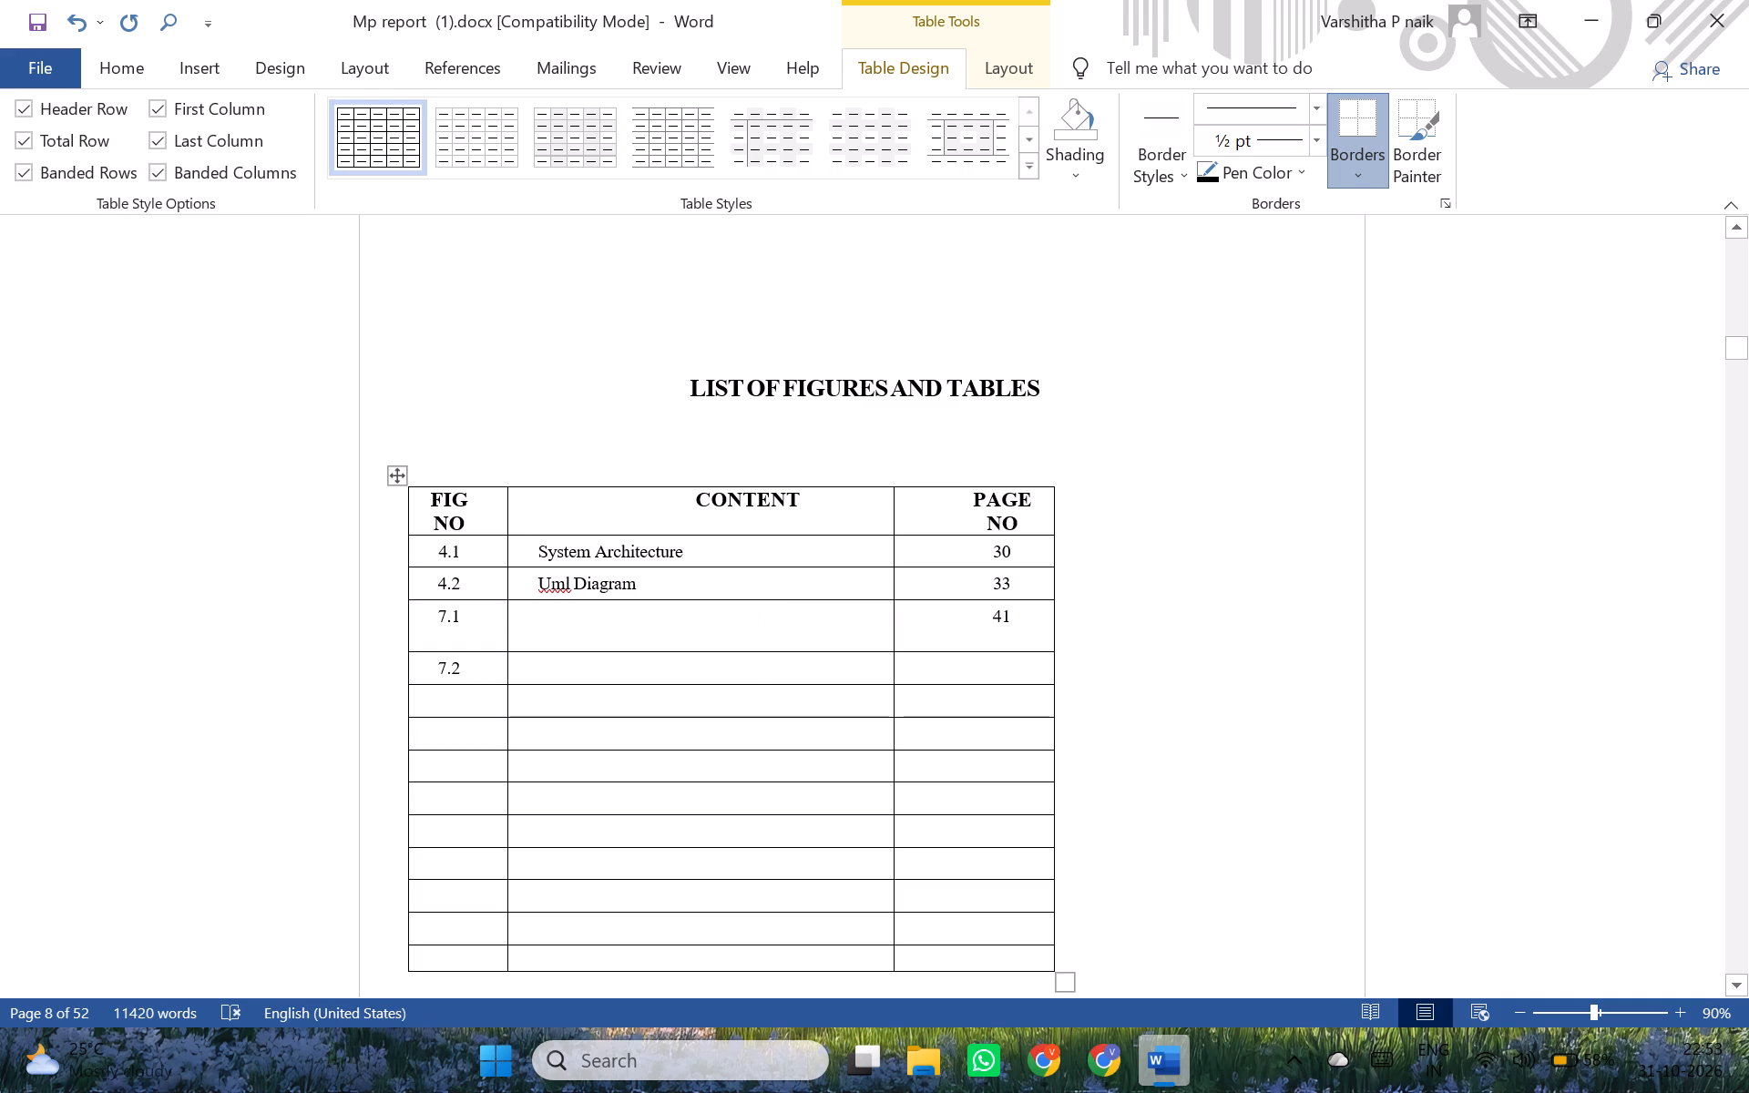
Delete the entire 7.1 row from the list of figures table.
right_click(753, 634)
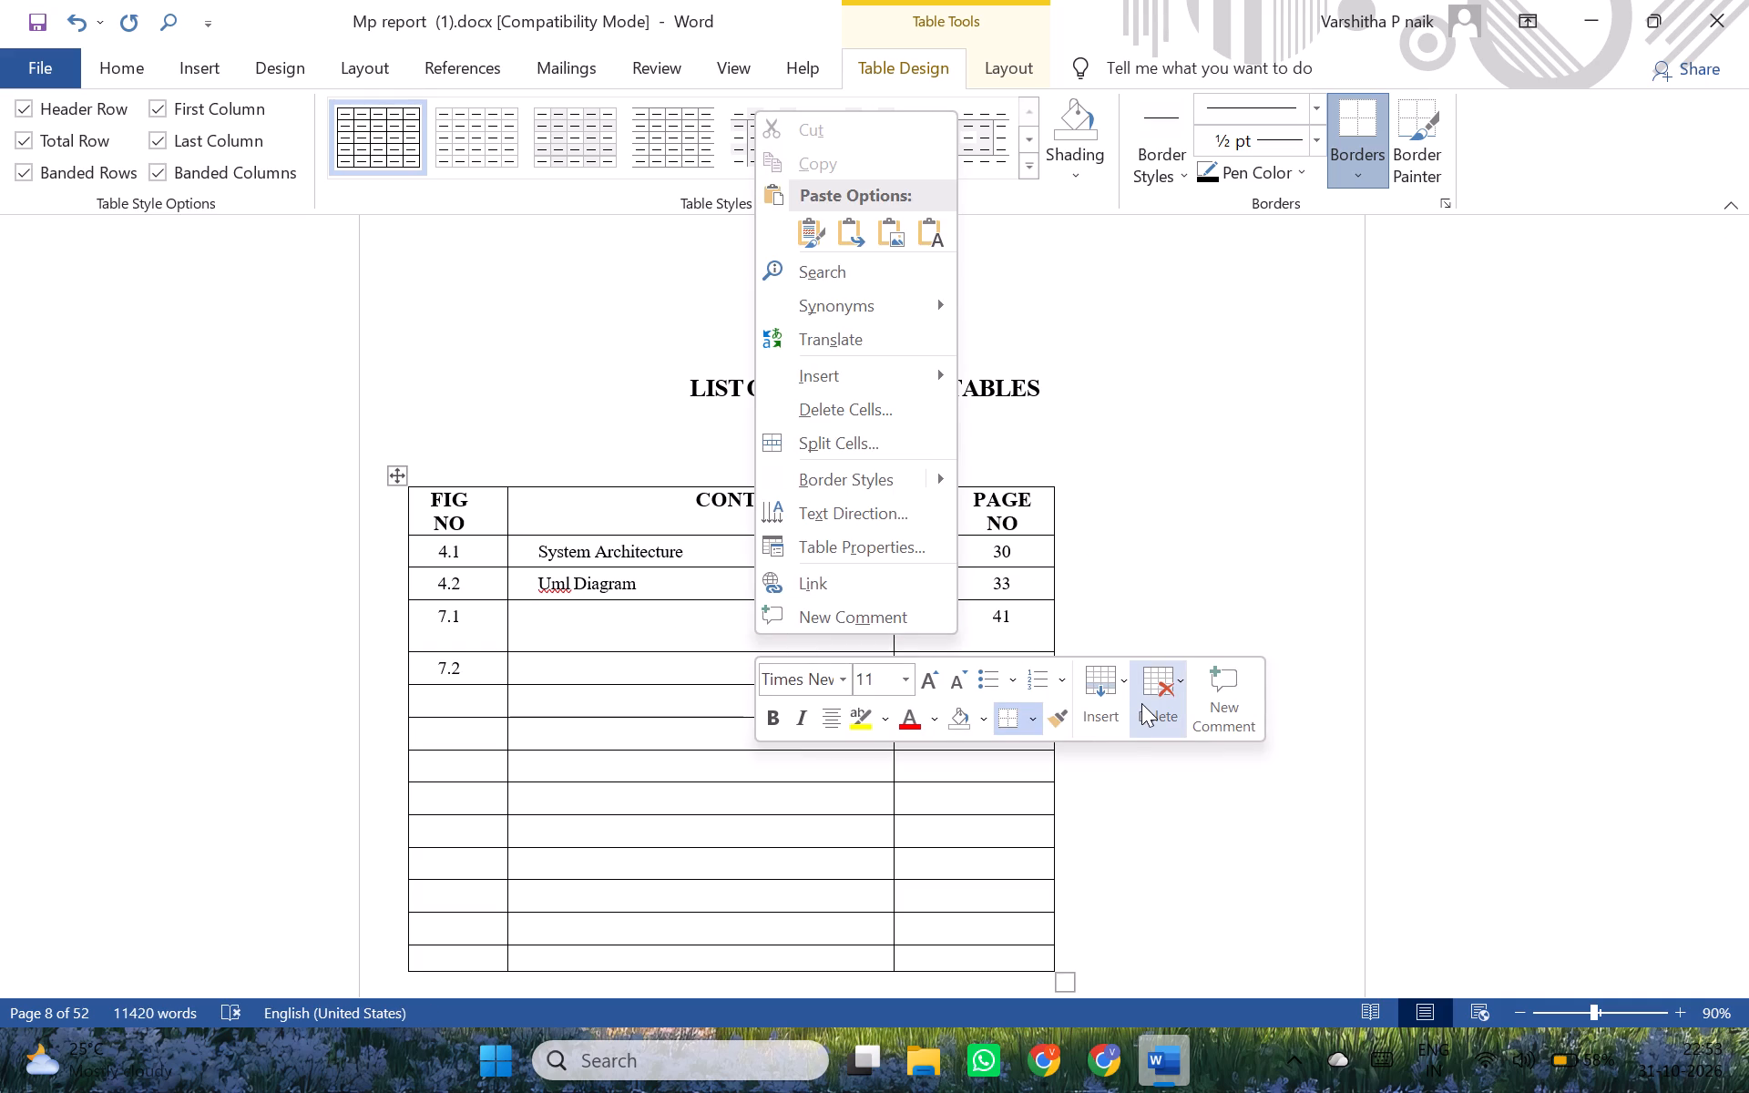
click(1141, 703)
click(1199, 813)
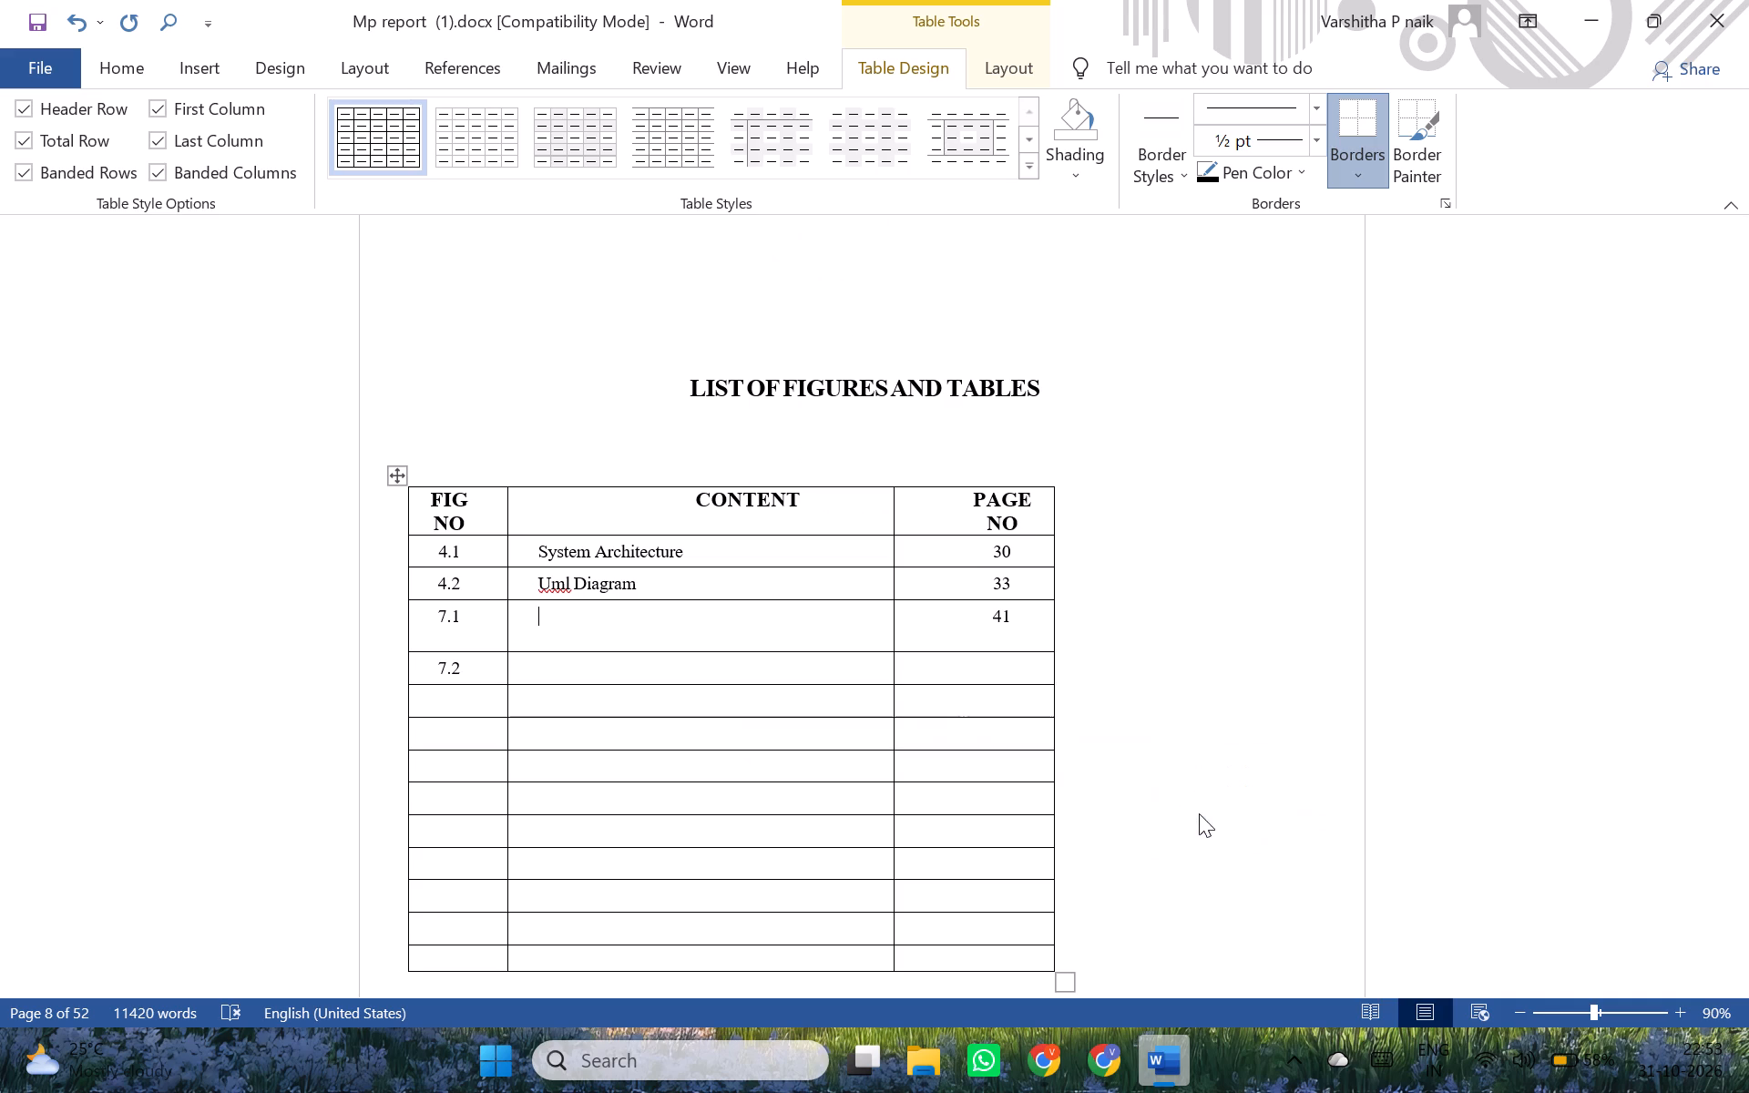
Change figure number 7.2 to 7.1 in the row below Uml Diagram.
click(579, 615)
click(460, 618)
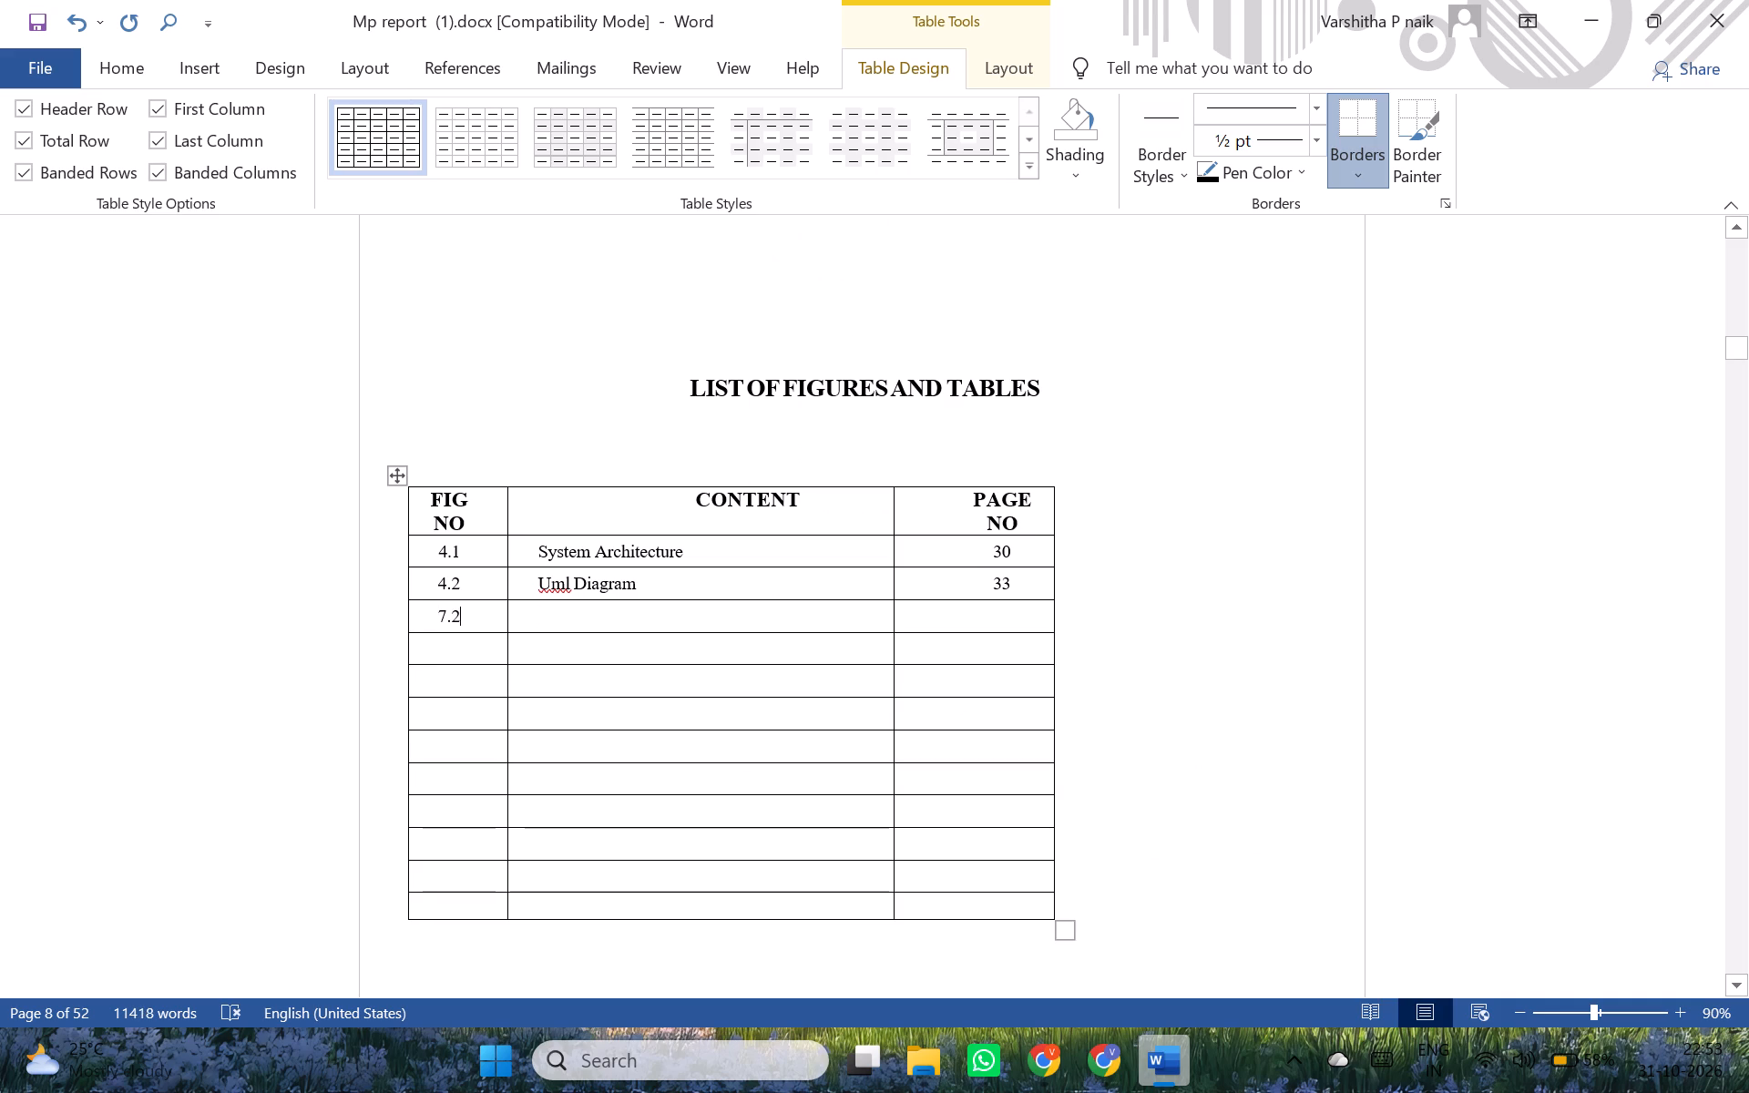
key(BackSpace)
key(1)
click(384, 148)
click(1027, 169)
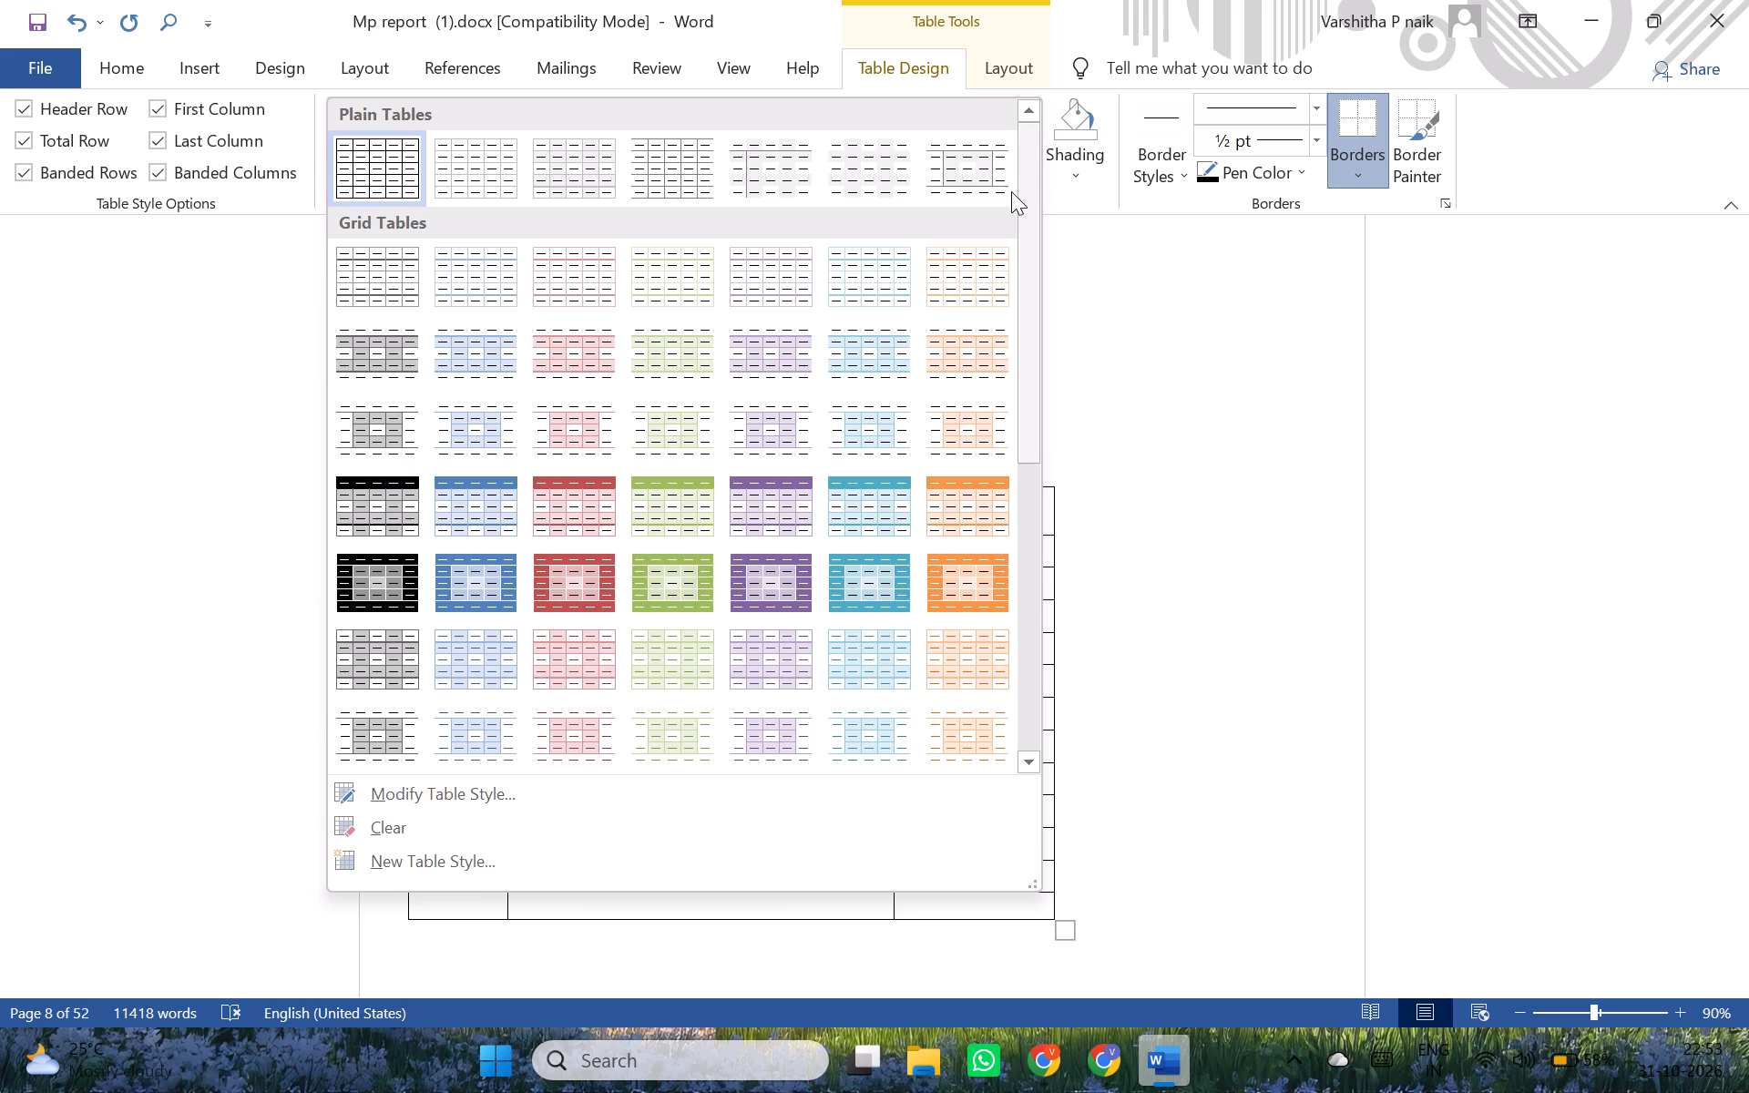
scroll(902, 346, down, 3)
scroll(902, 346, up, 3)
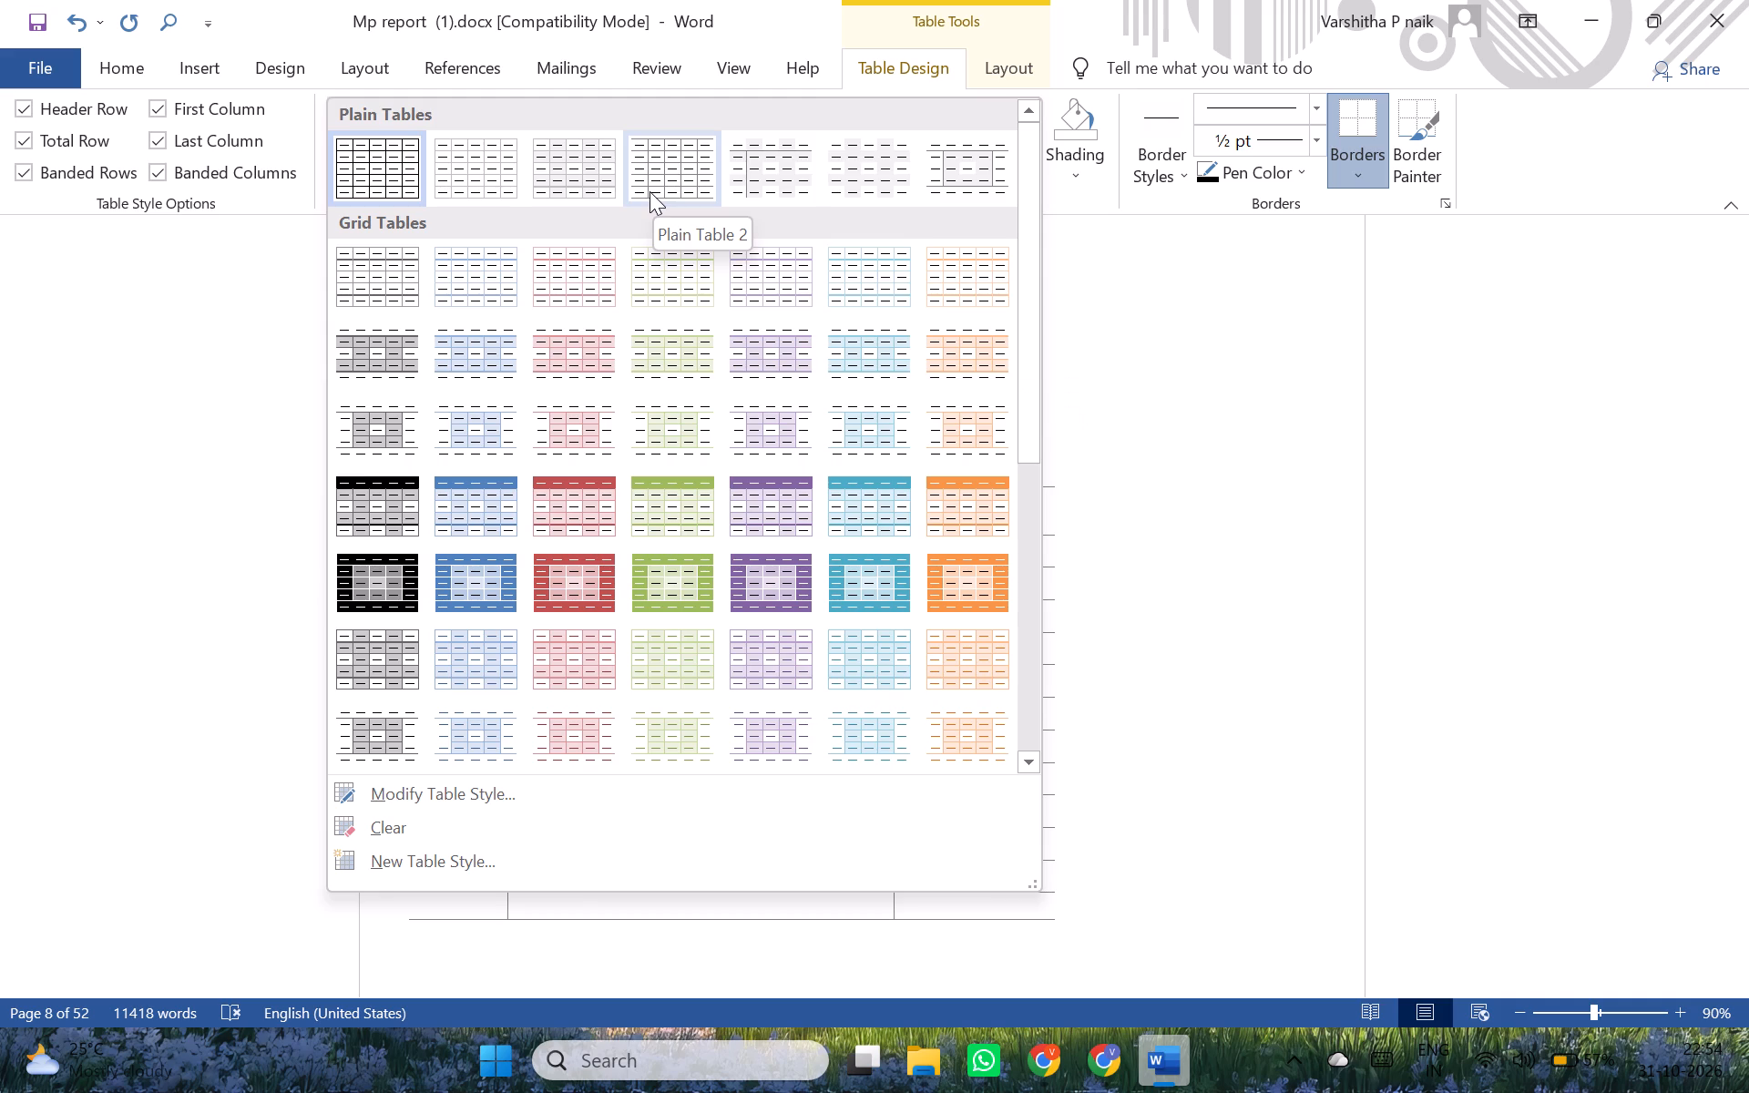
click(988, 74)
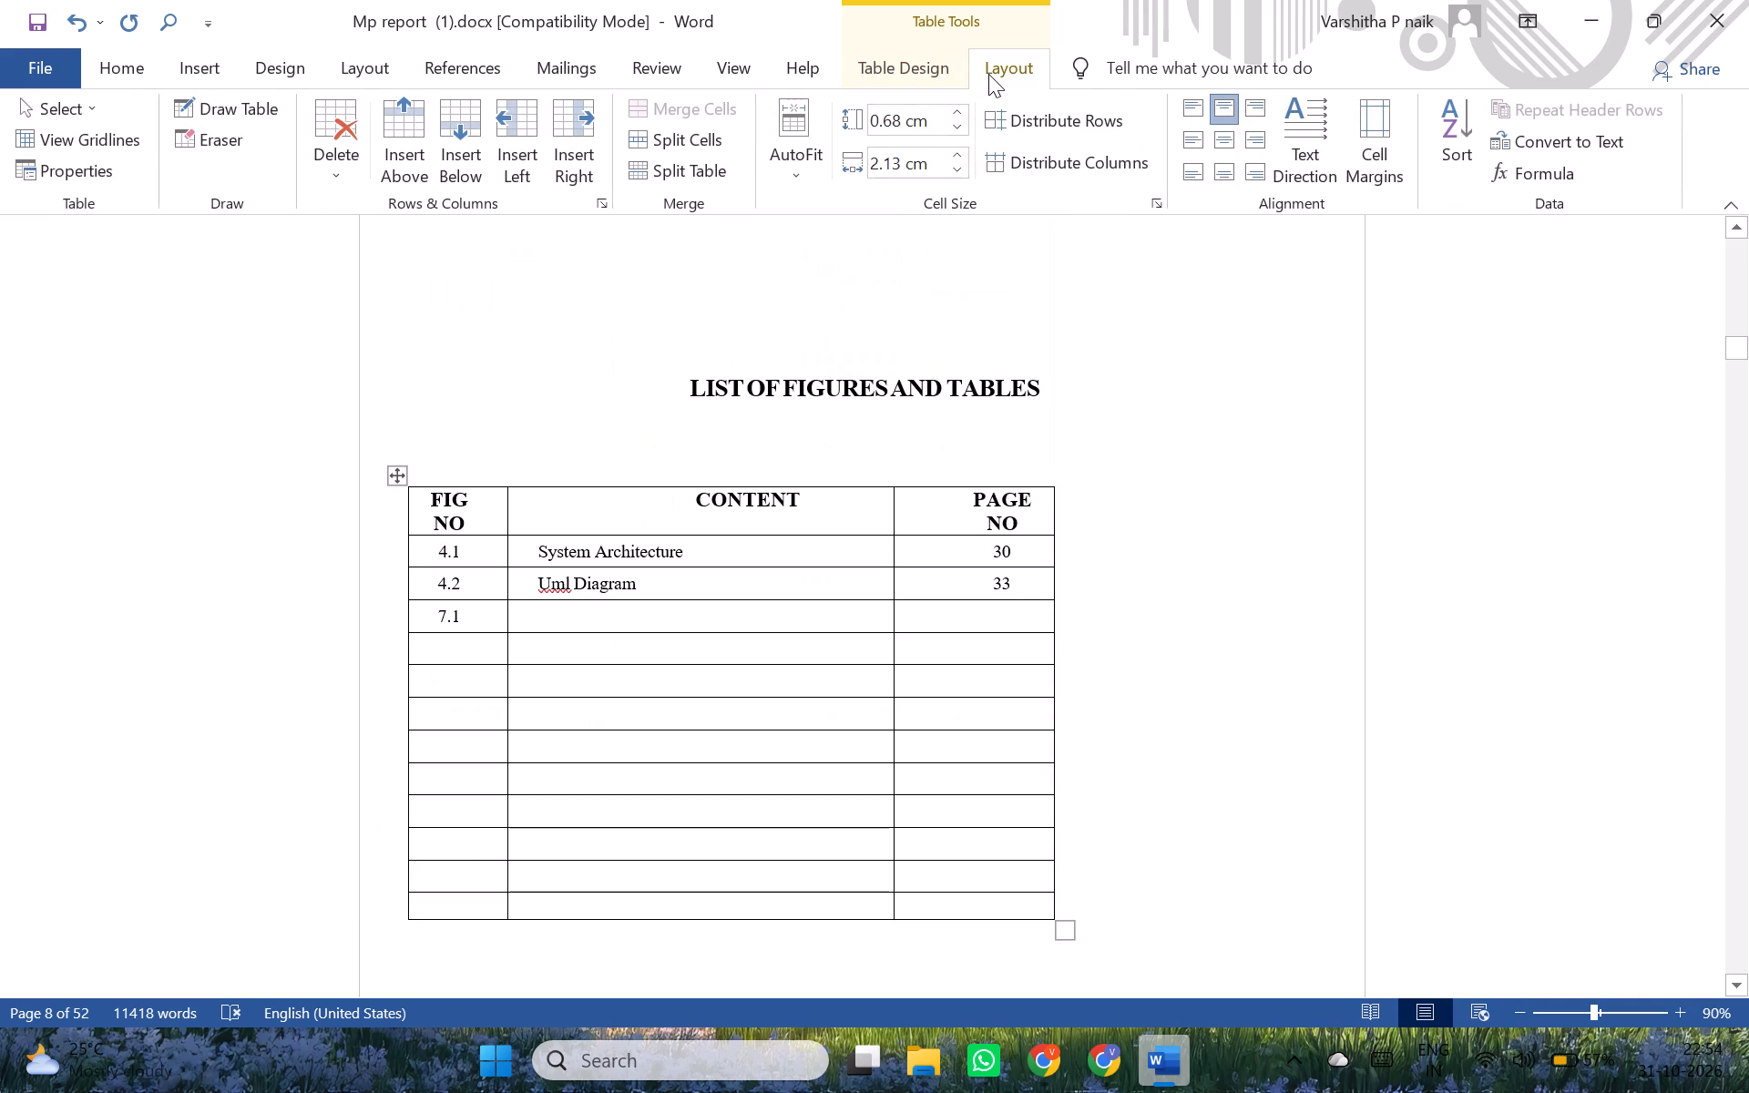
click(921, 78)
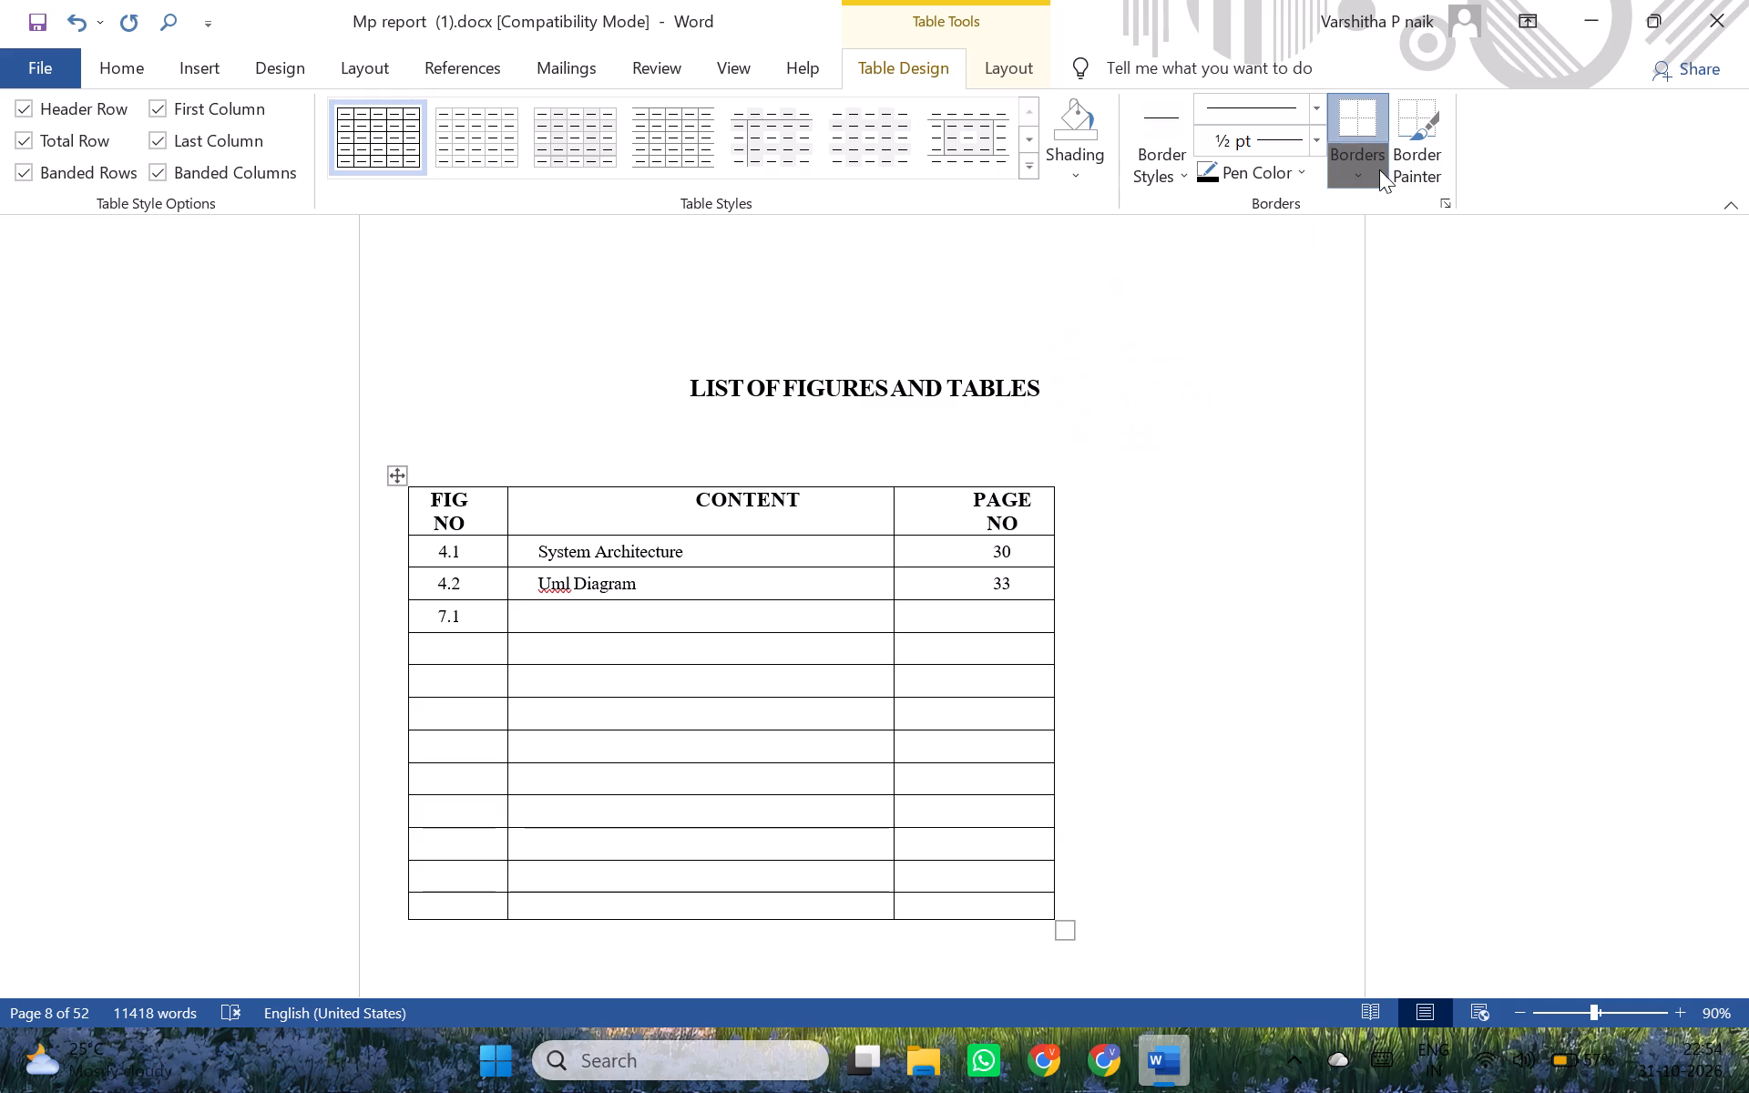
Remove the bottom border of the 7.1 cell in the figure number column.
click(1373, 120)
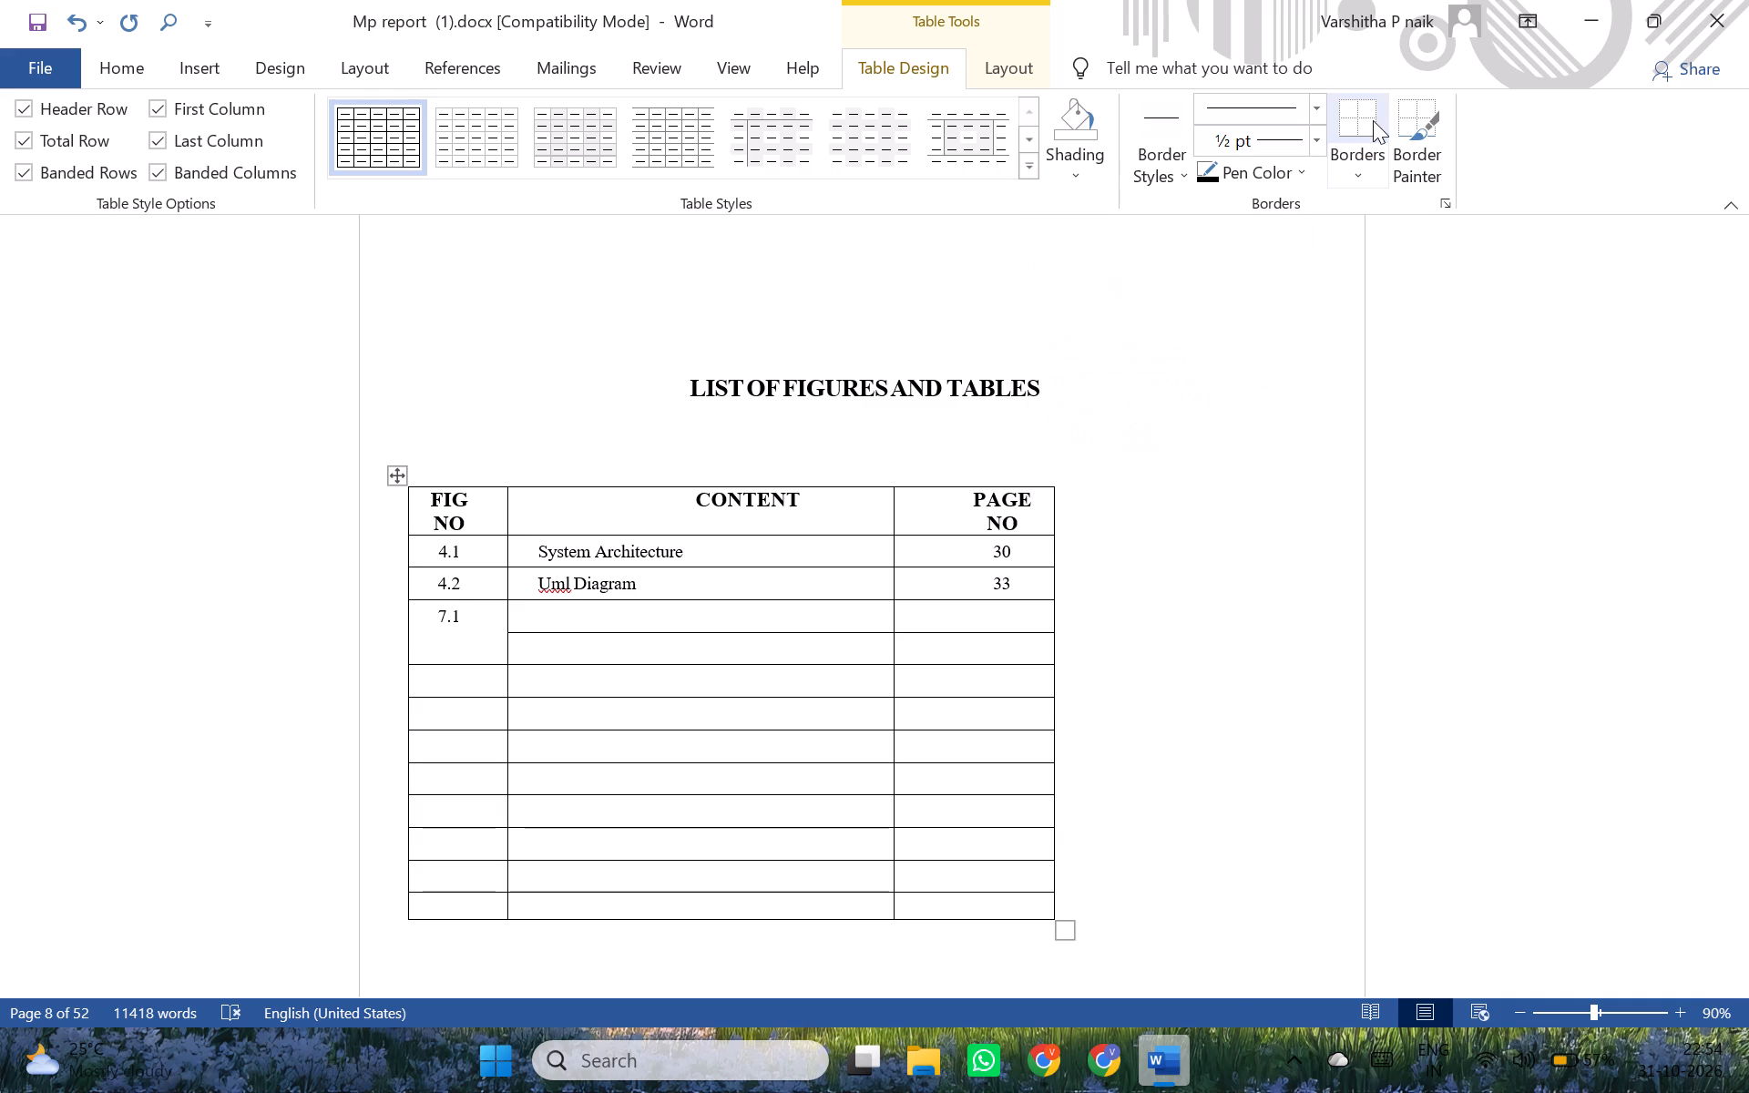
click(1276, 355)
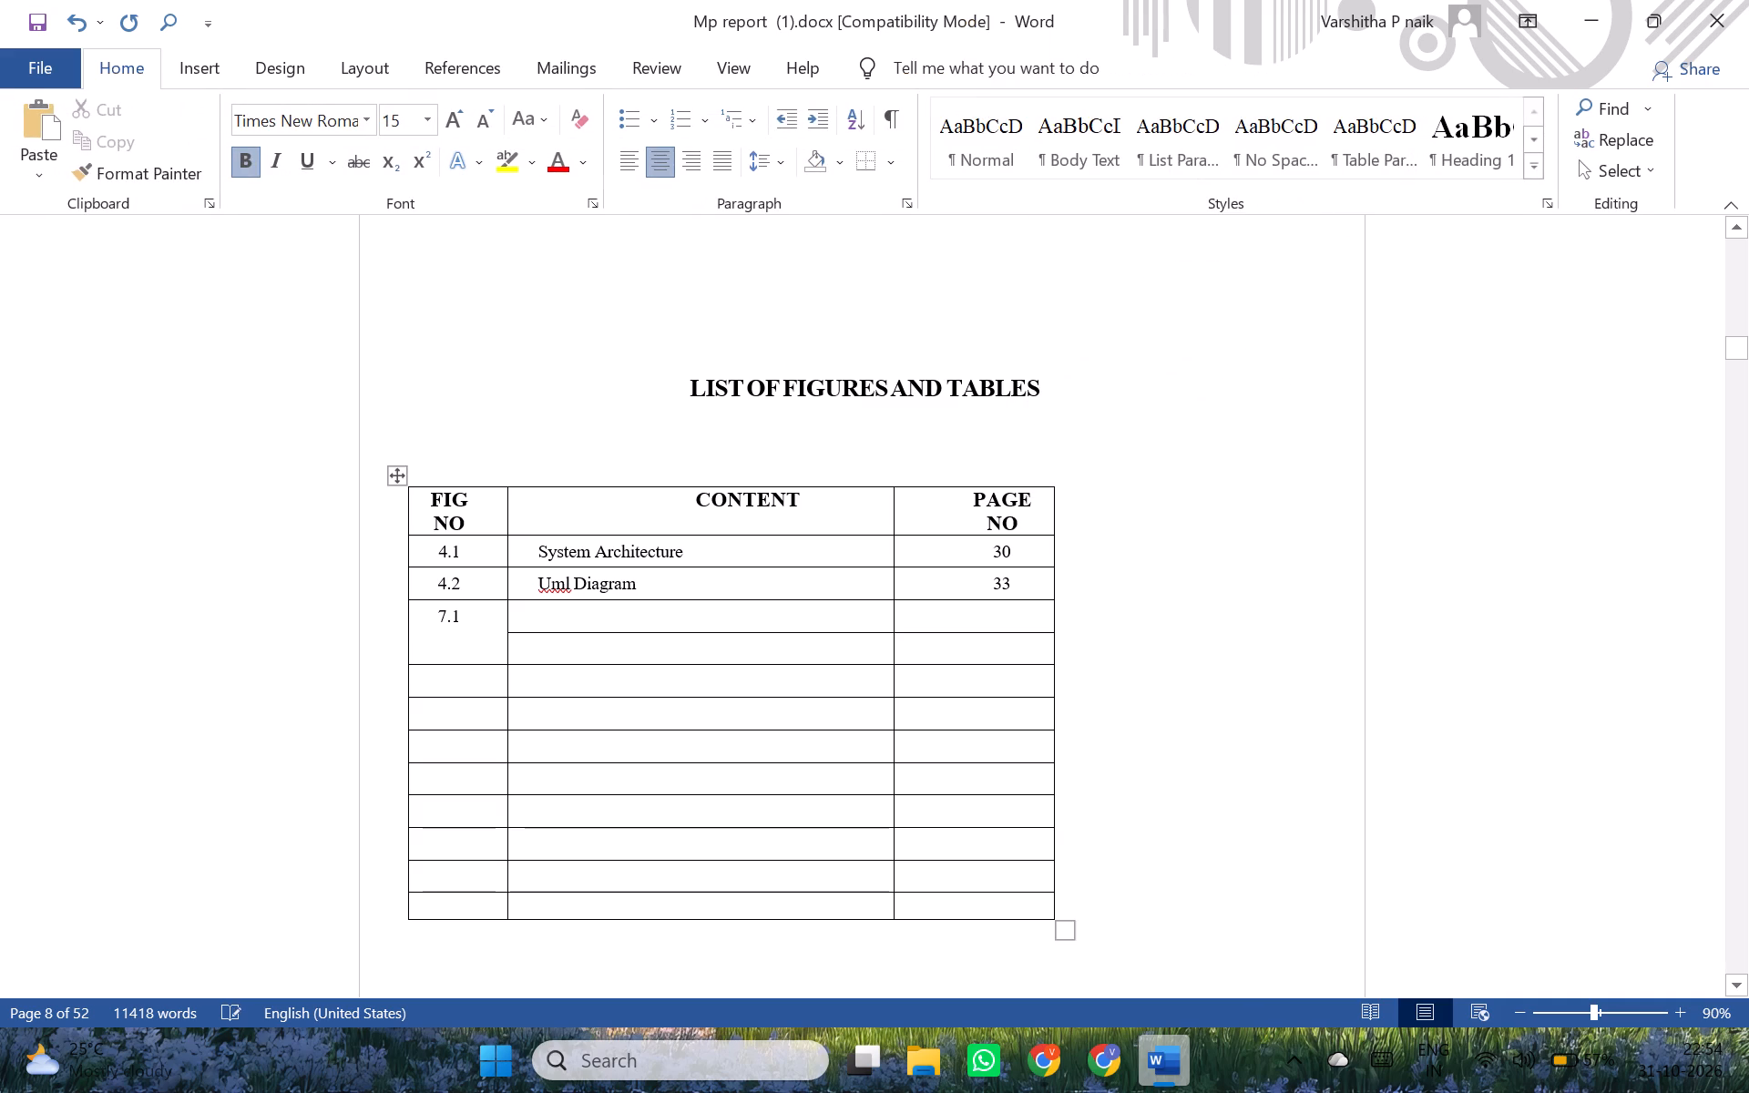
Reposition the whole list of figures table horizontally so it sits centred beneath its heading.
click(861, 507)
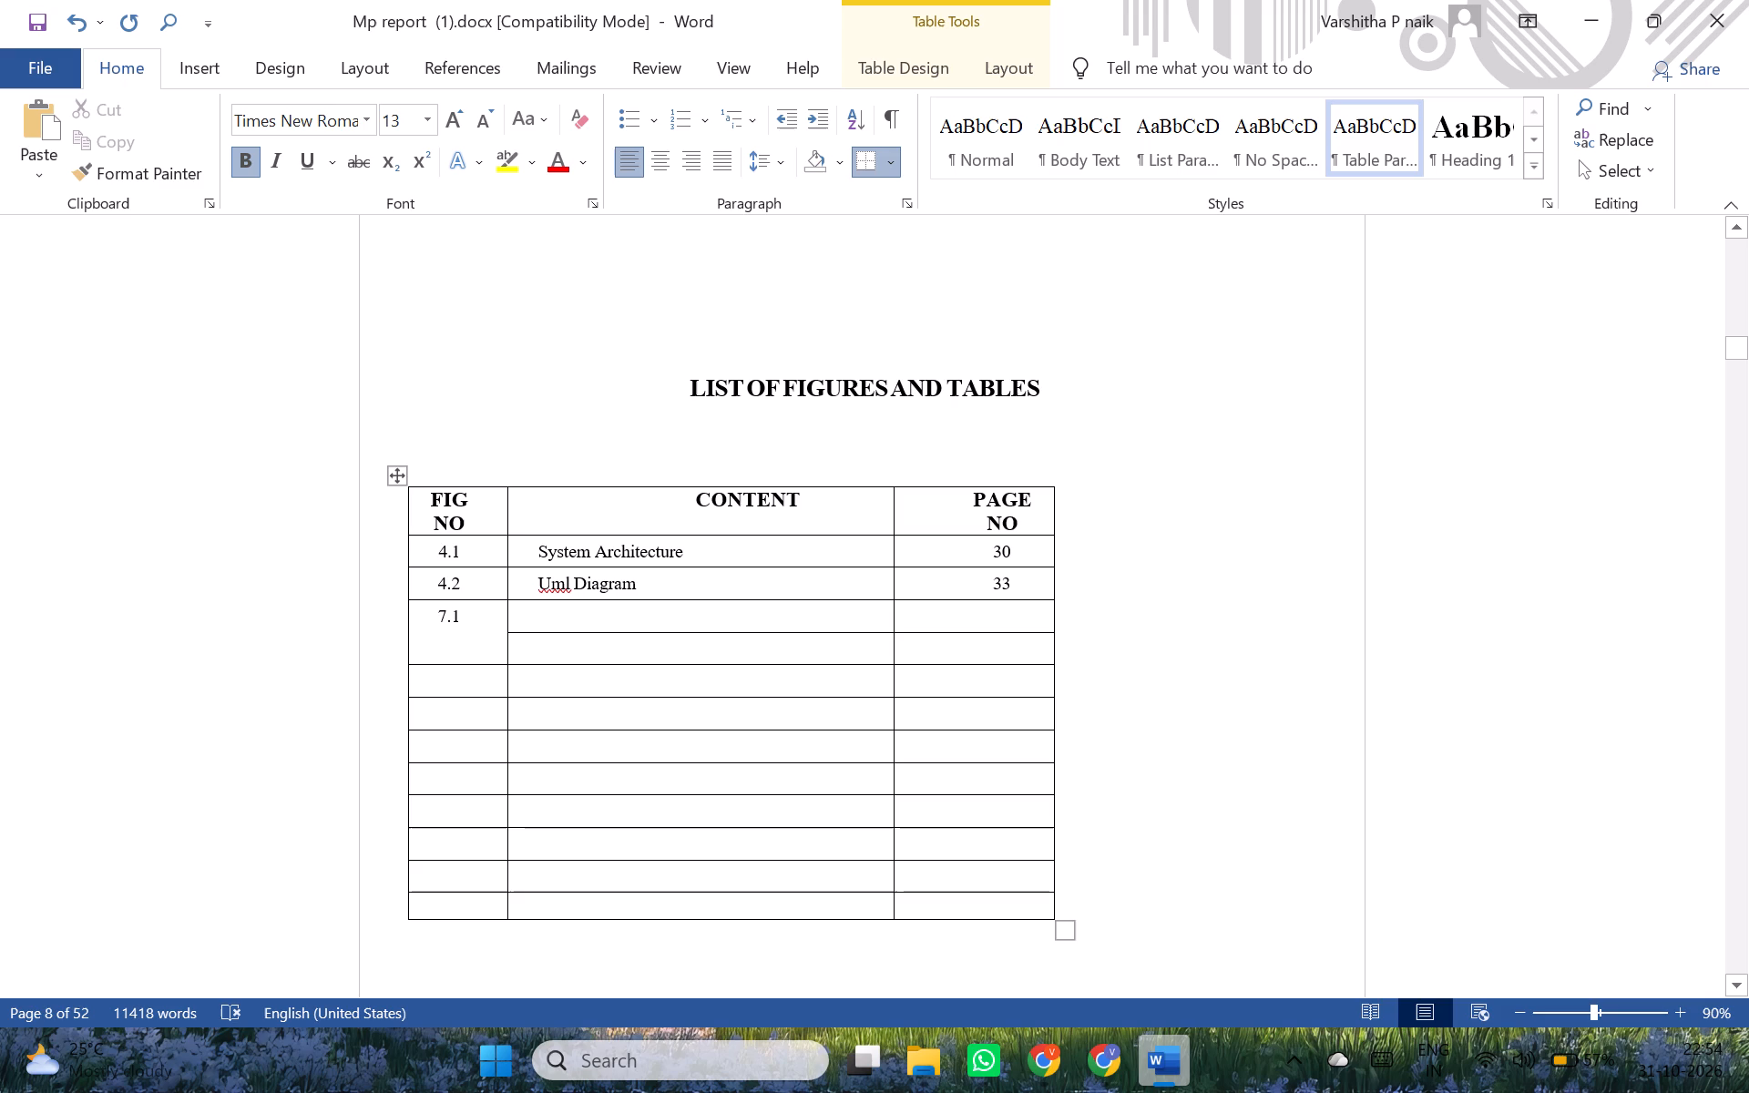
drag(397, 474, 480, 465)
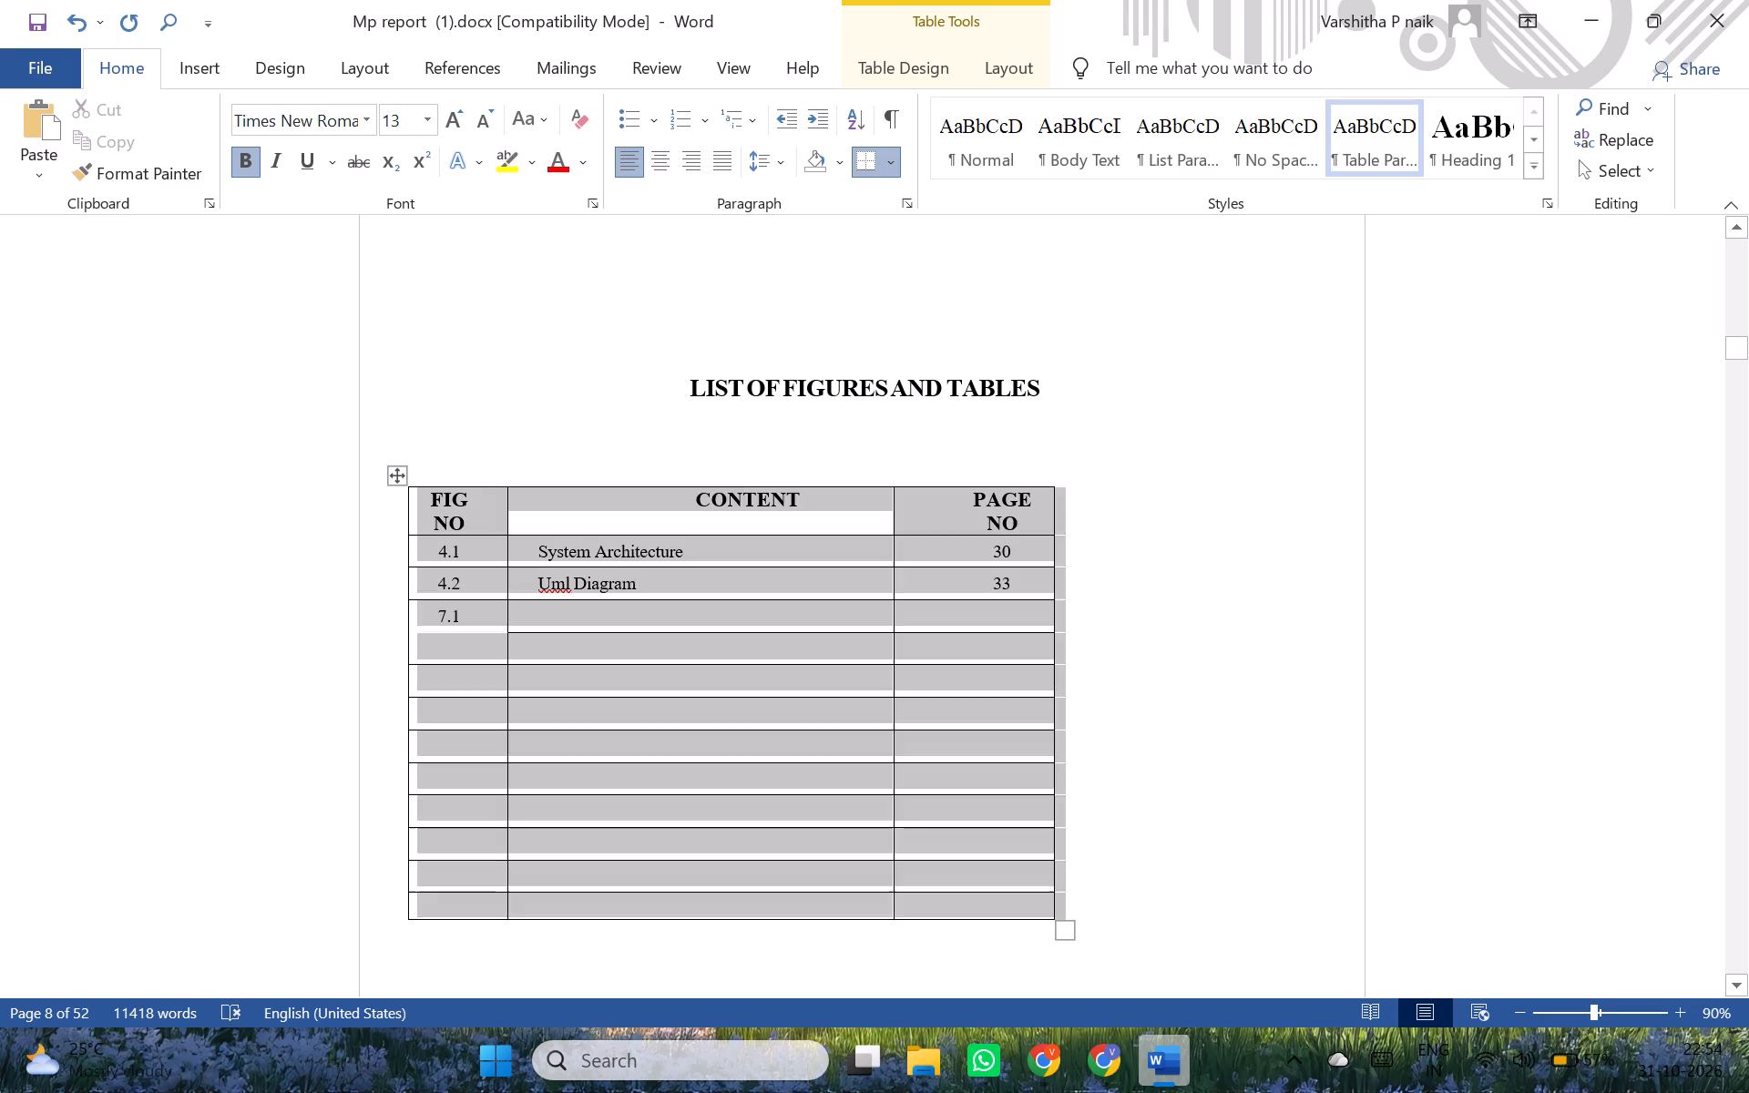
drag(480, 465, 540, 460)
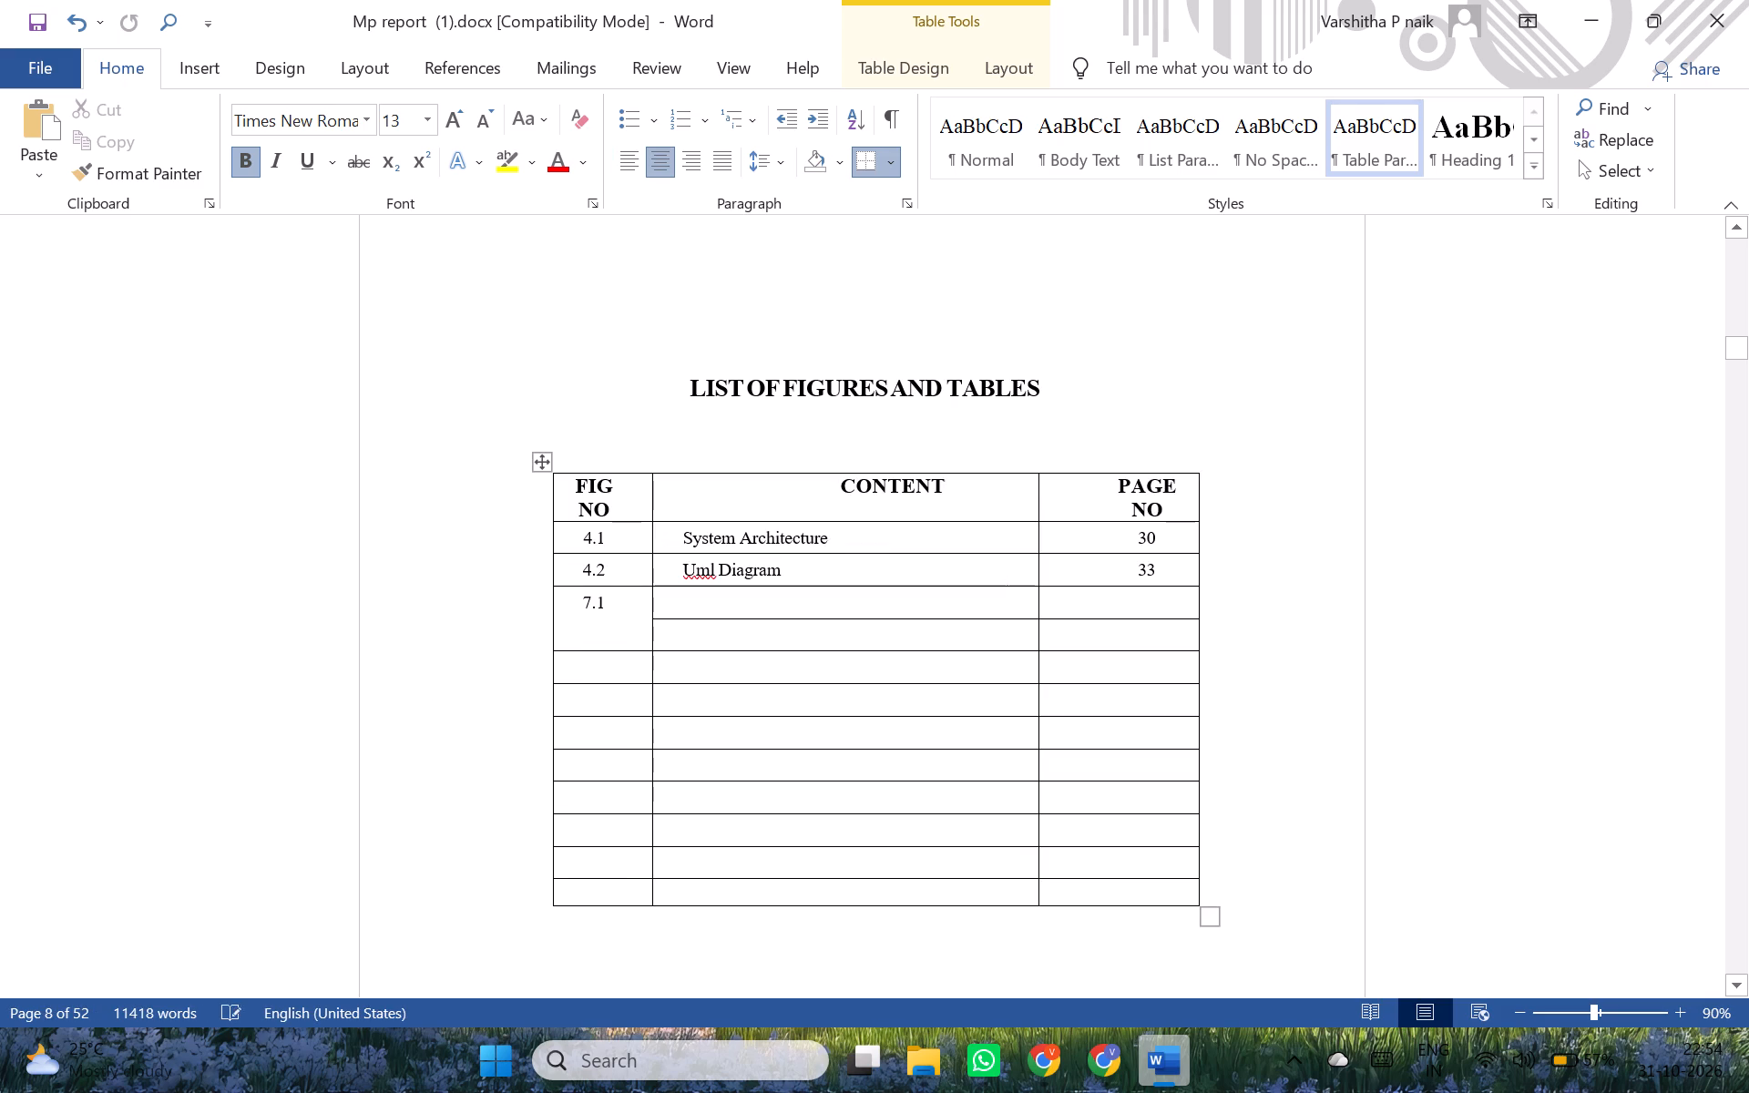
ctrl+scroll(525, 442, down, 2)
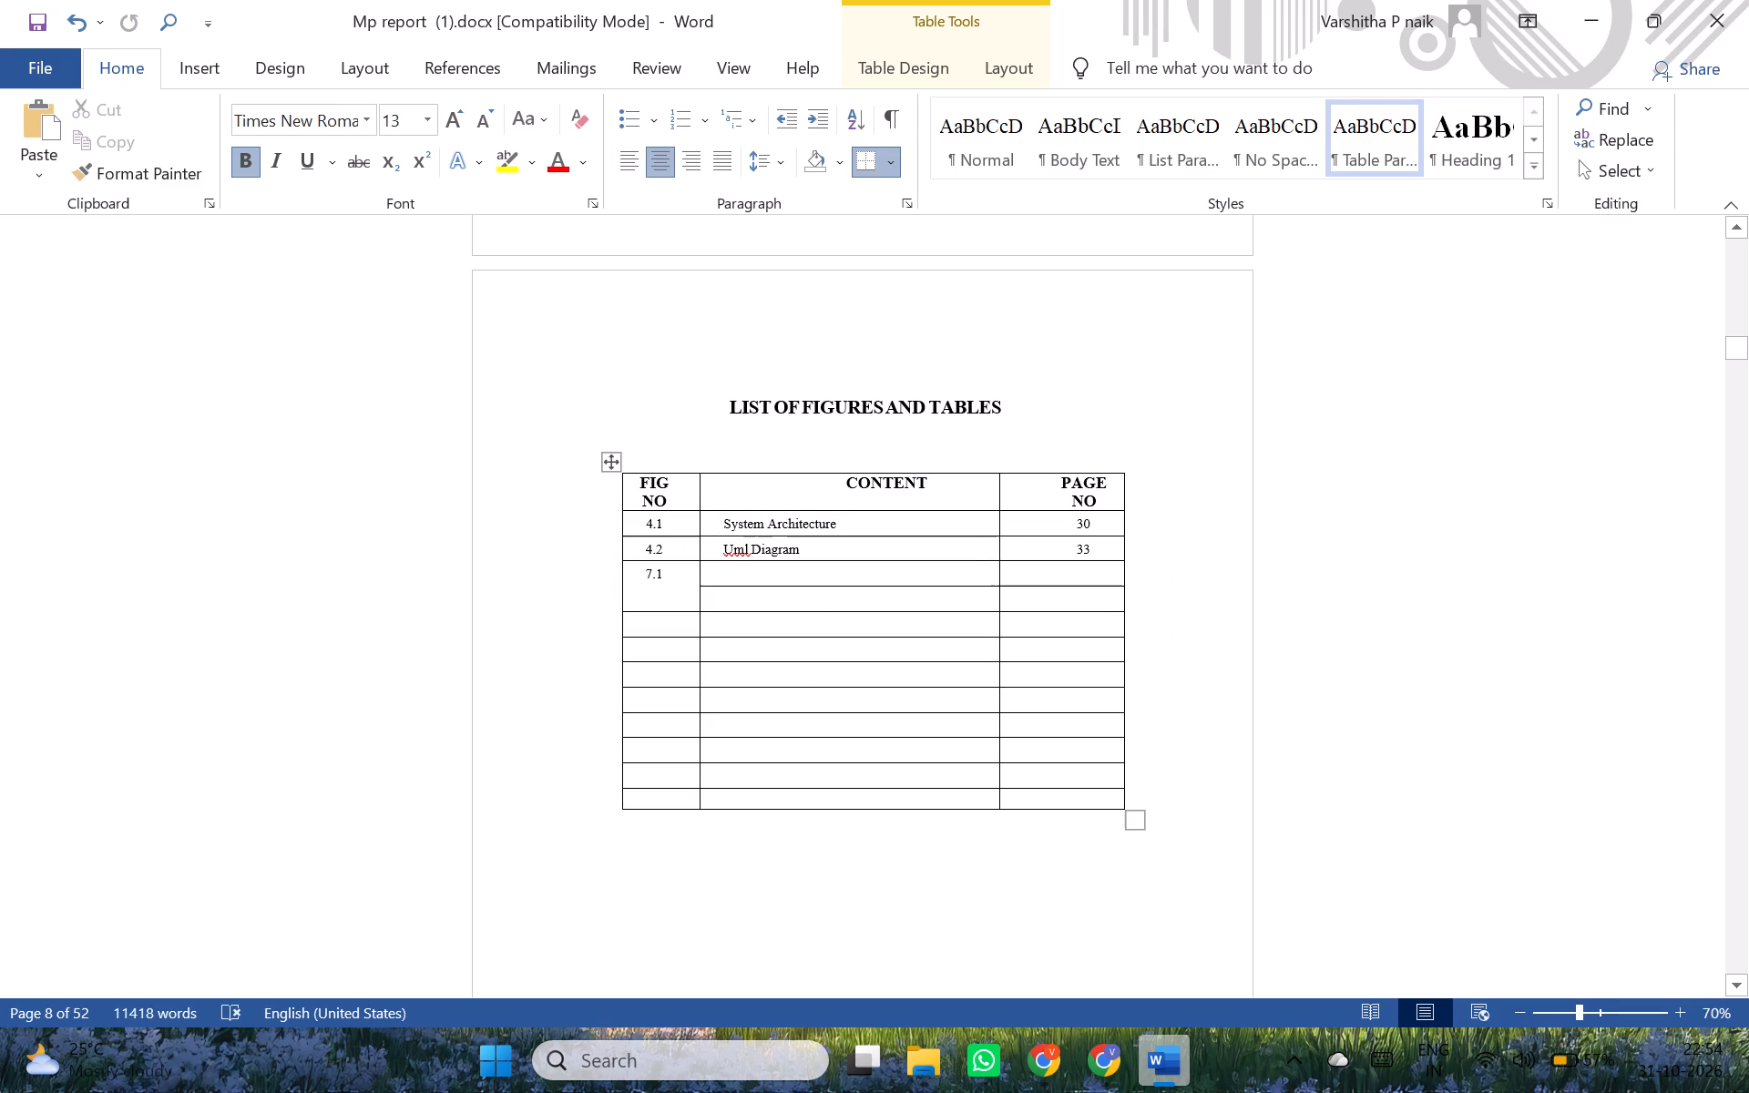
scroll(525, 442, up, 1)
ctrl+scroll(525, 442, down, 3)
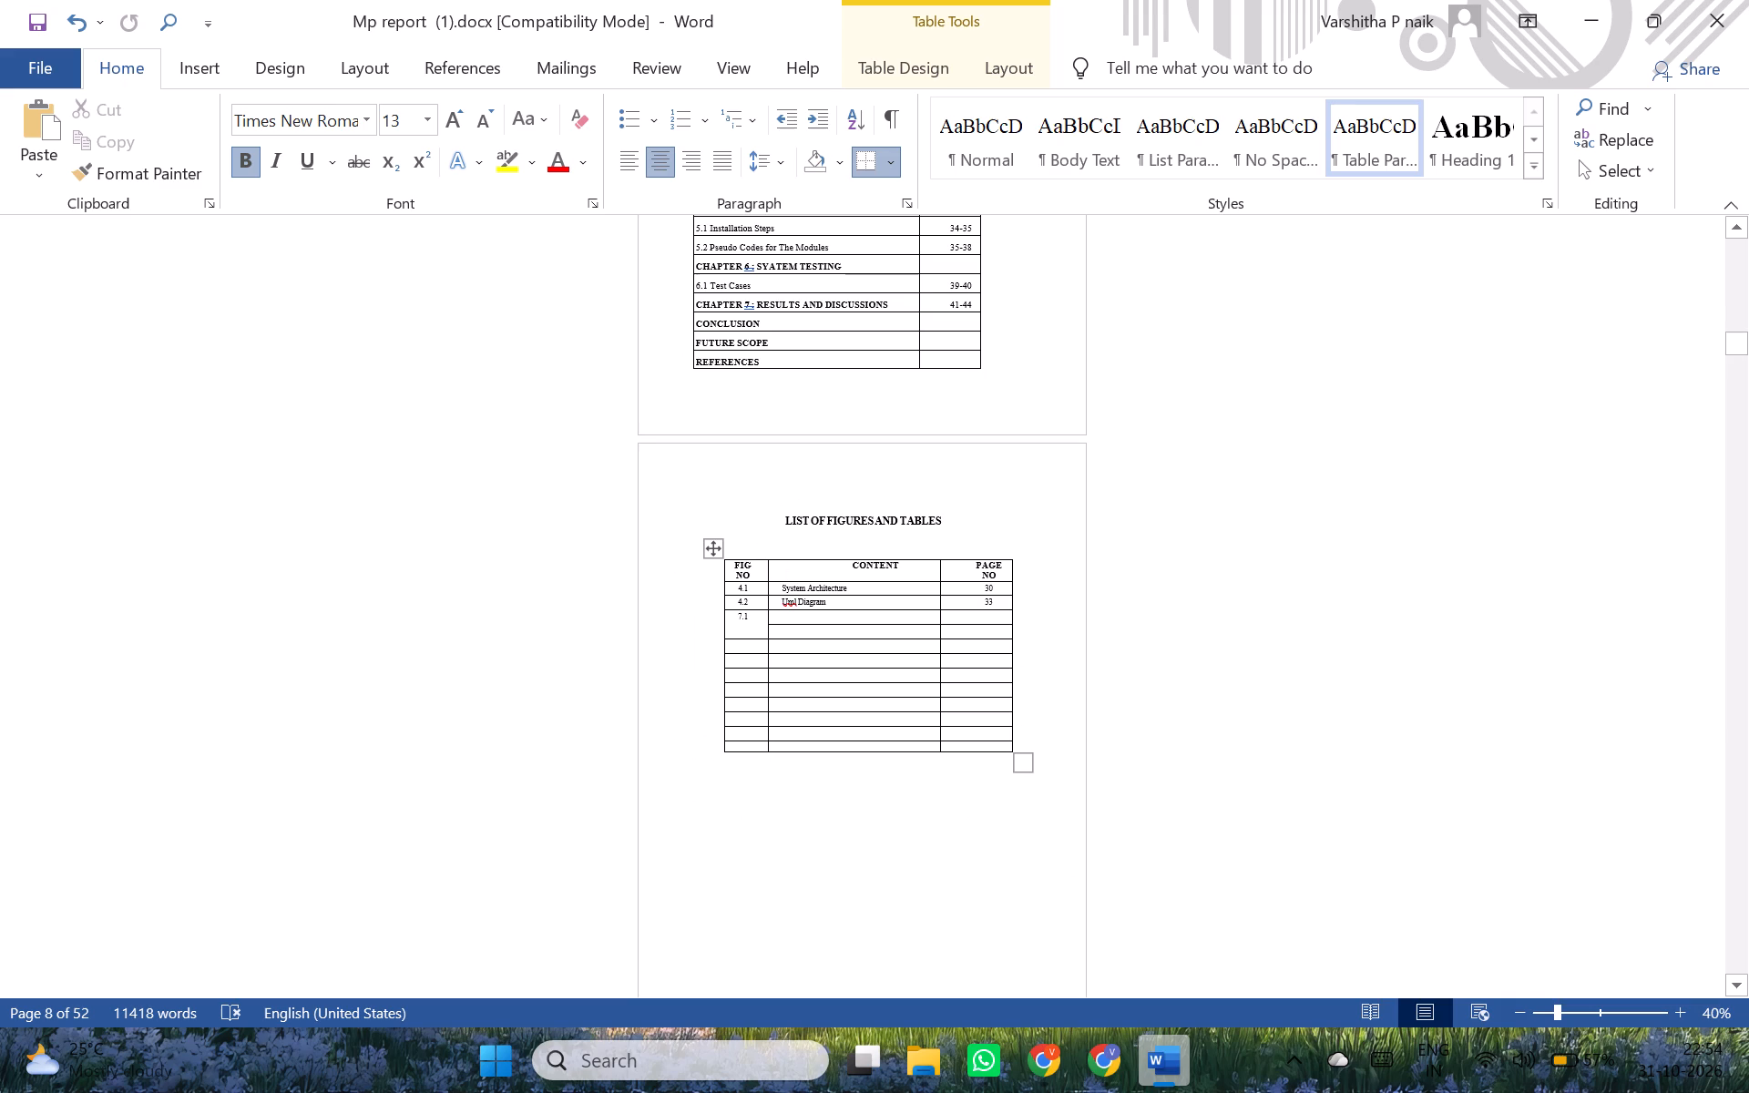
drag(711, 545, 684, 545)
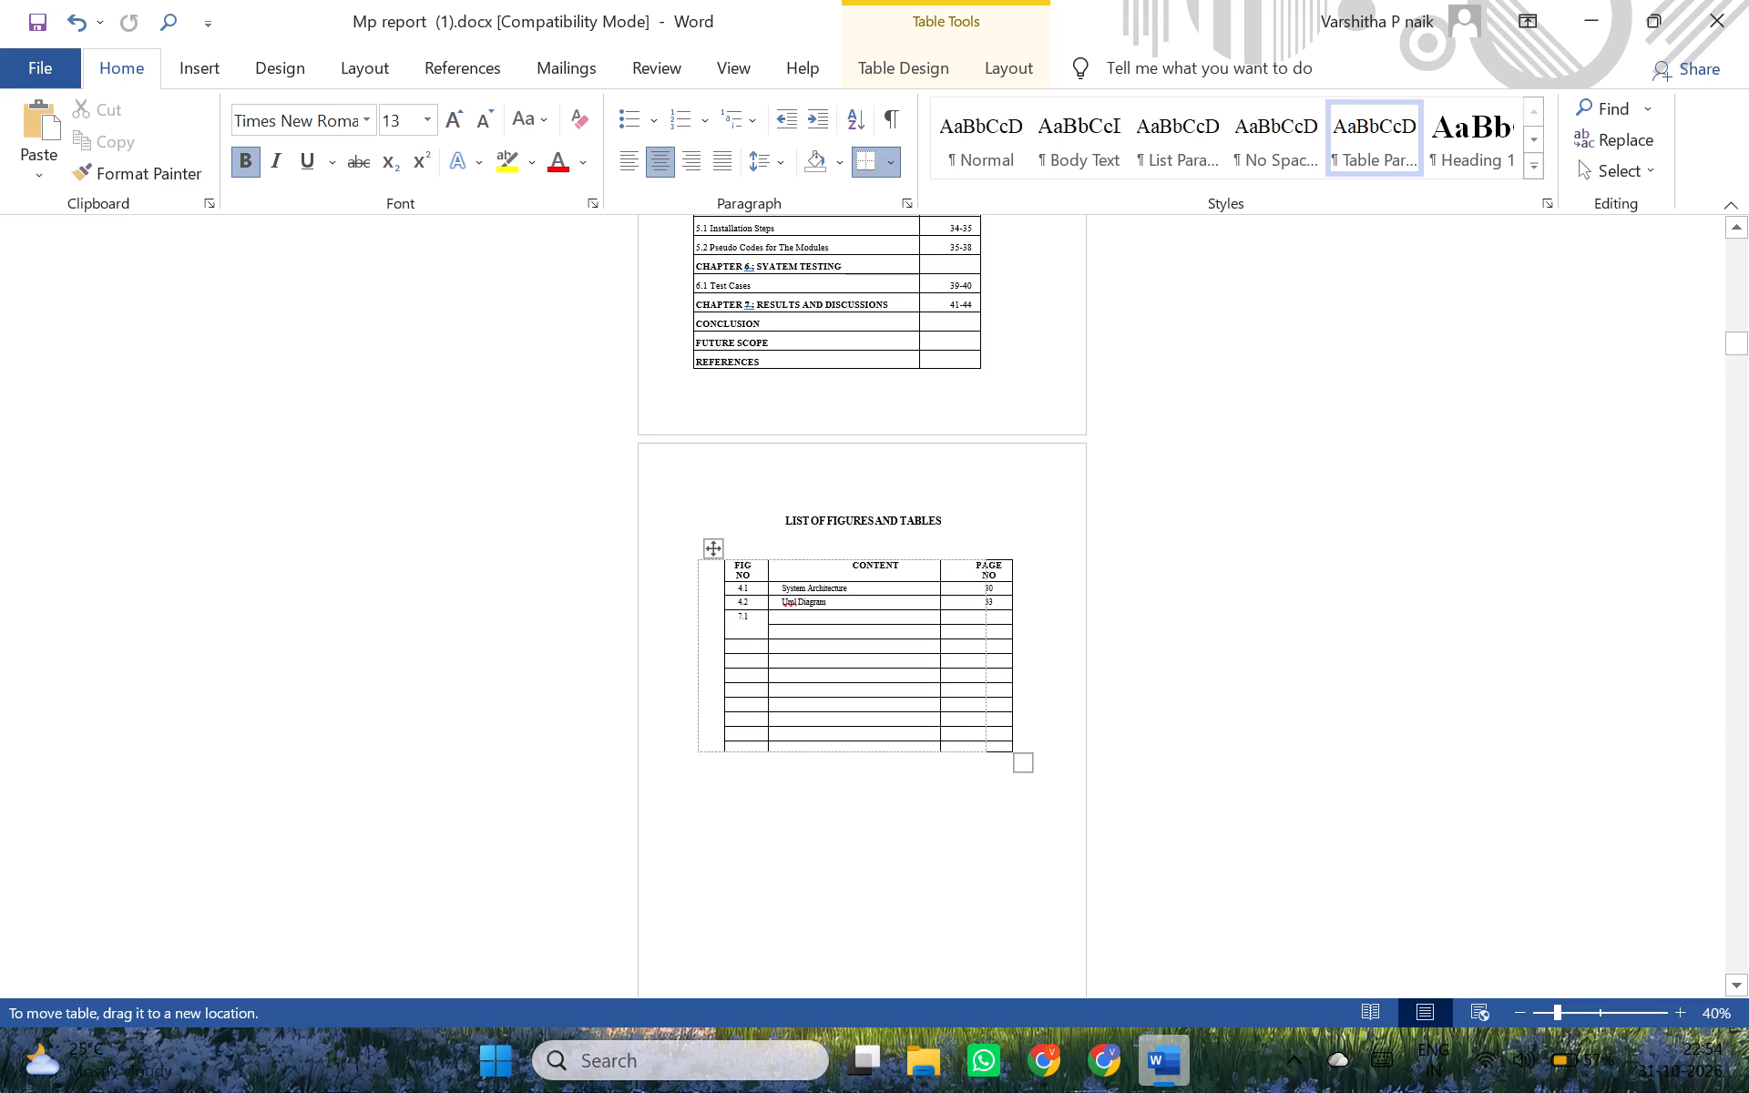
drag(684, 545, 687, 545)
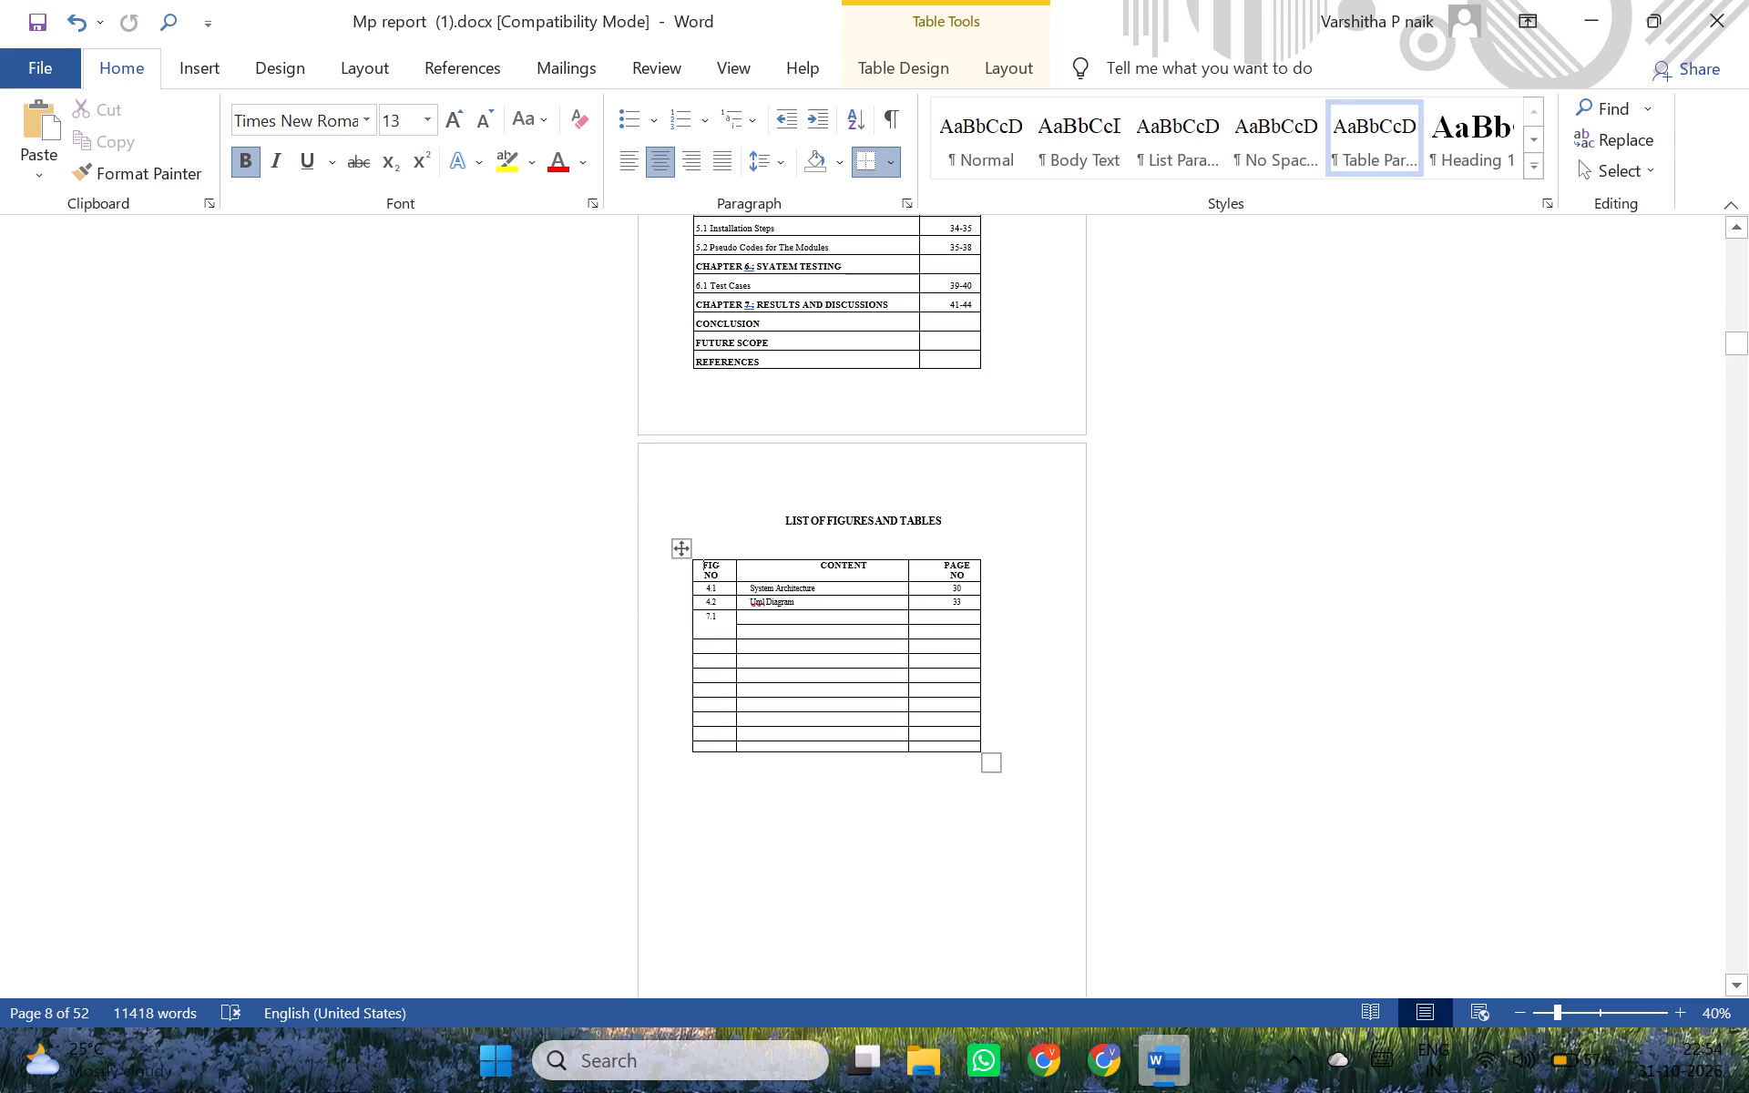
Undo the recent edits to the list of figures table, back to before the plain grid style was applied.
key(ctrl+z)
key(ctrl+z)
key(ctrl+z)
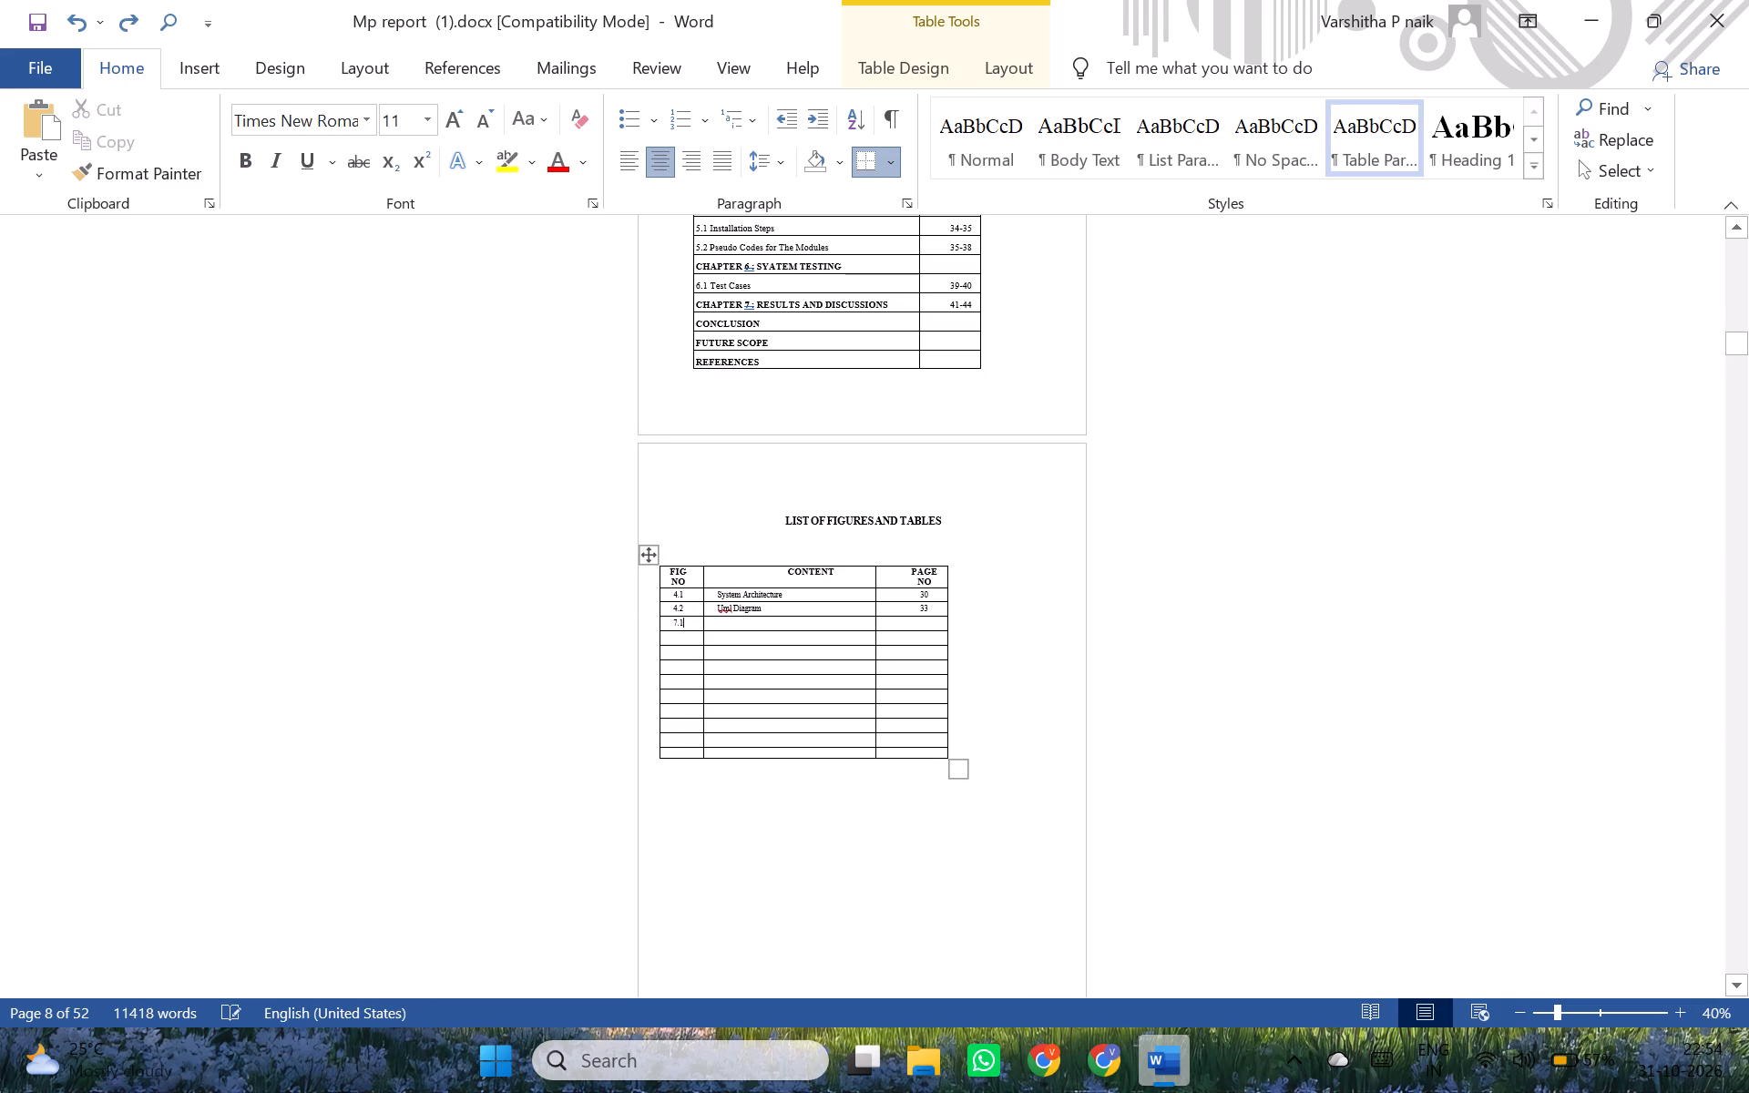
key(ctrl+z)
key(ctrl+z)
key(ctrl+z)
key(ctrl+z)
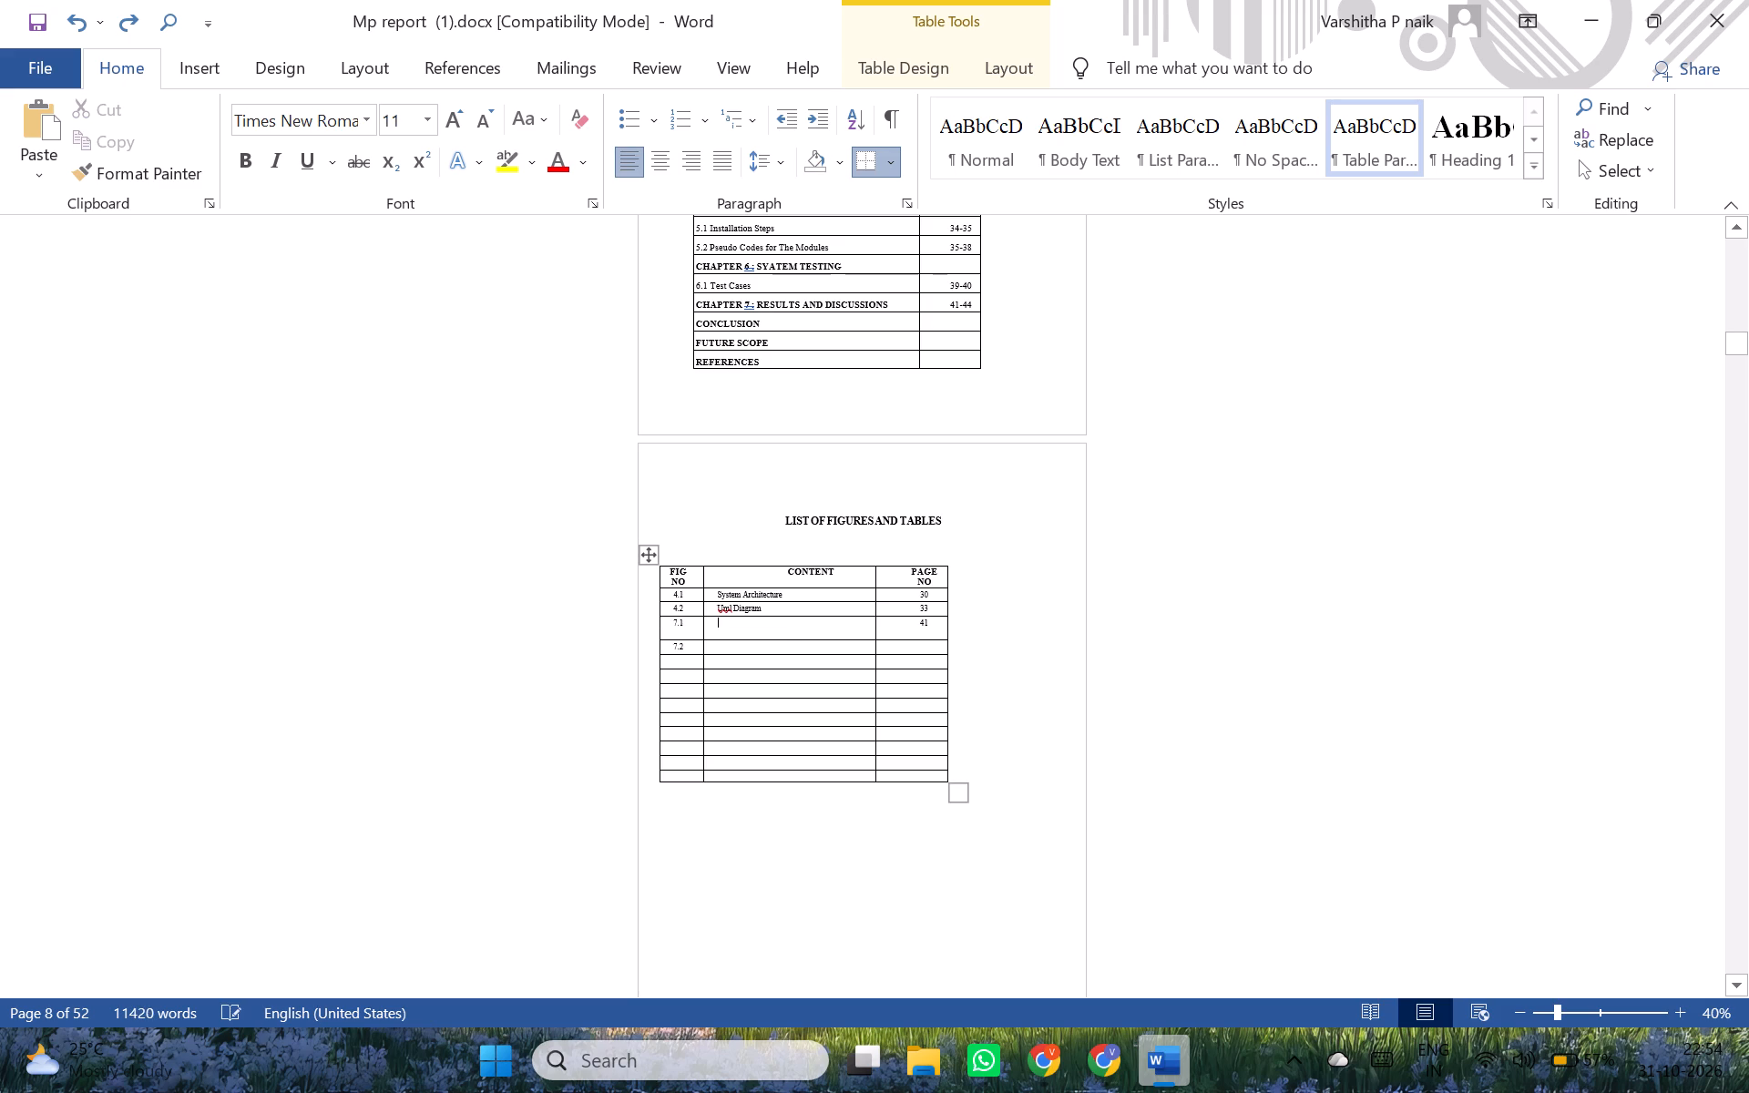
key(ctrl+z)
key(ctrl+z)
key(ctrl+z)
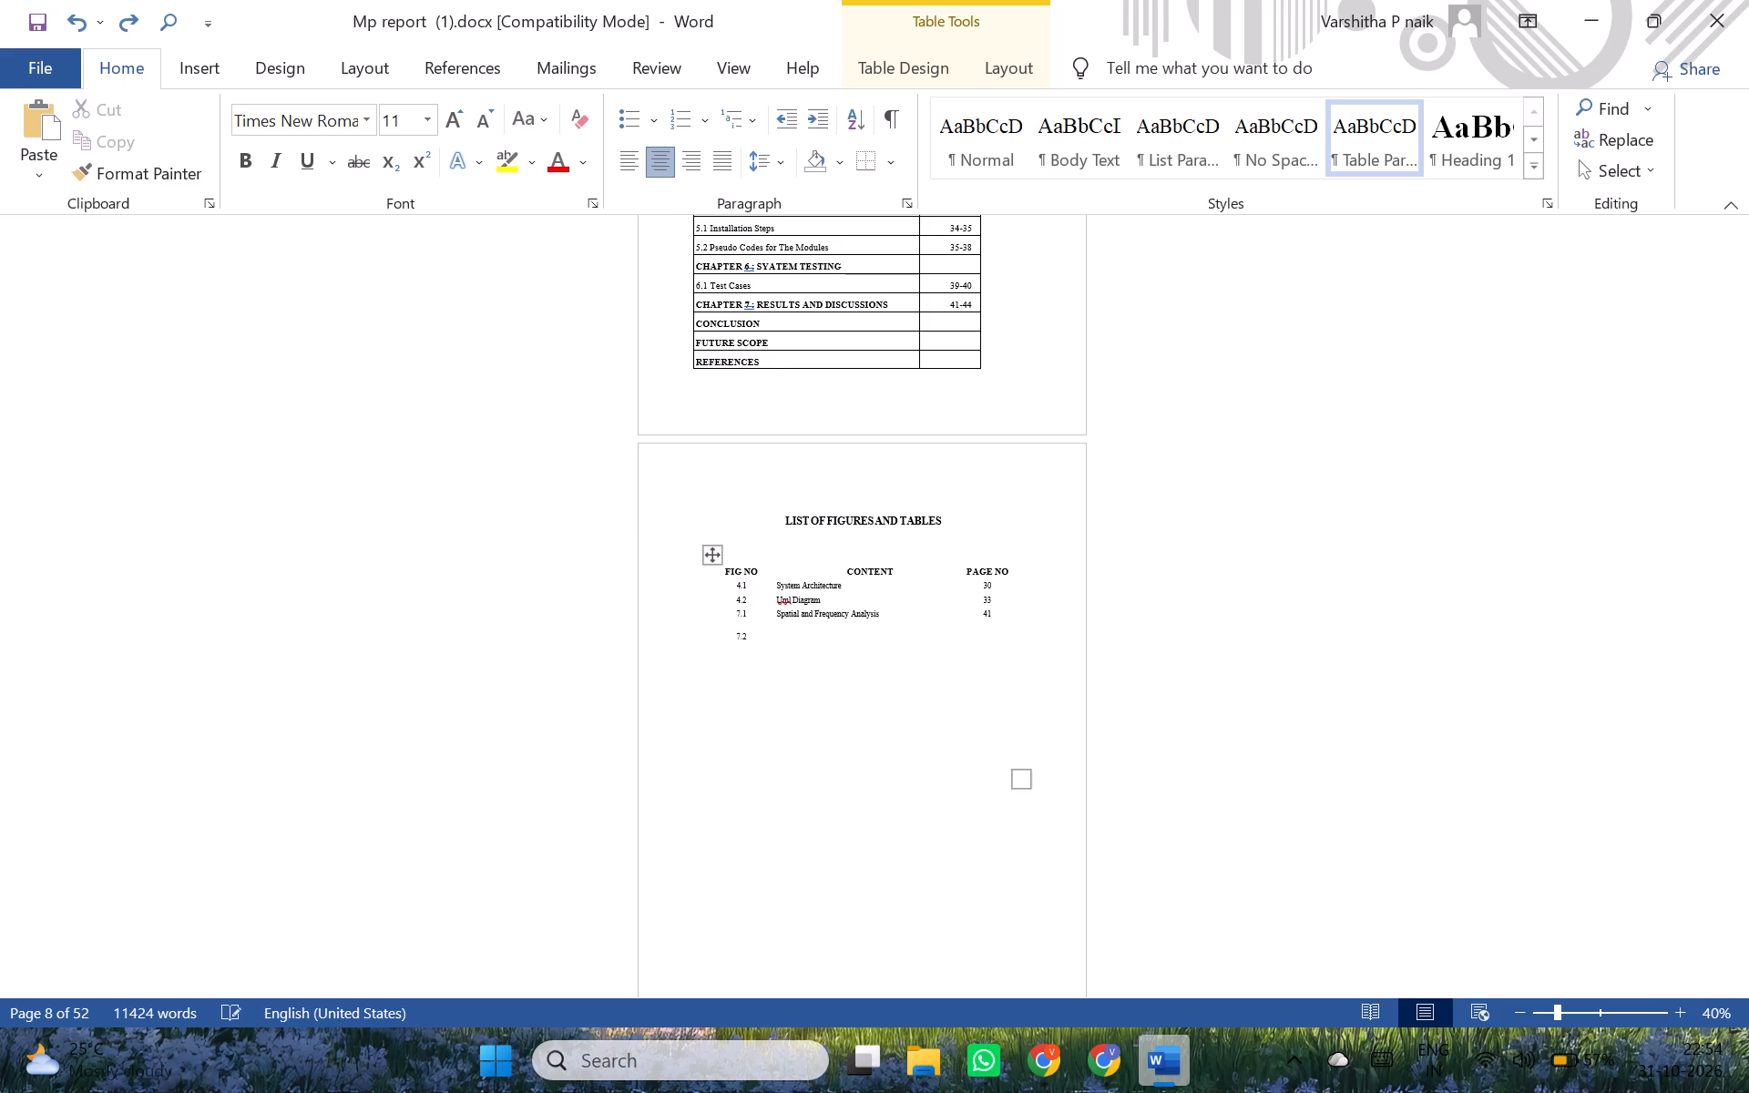
Apply the plain grid table style with full black borders to the list of figures table.
ctrl+scroll(833, 622, up, 7)
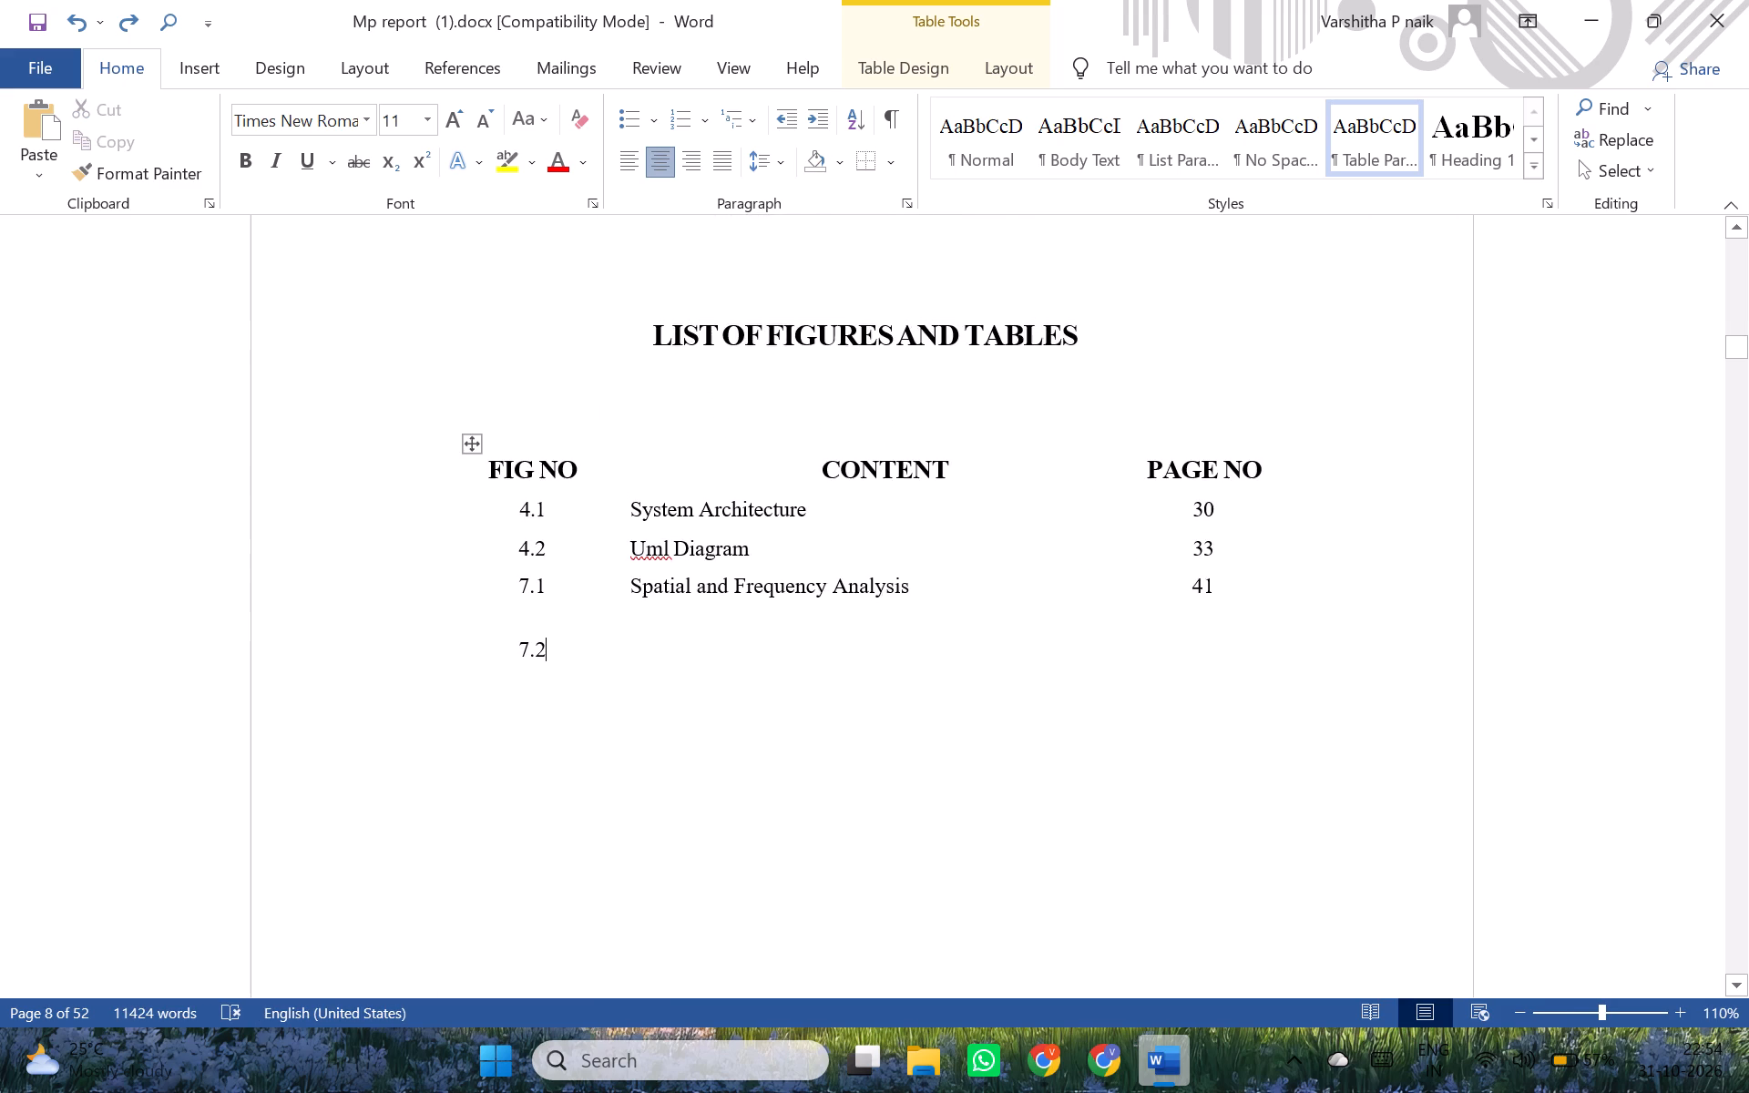
ctrl+scroll(770, 675, up, 3)
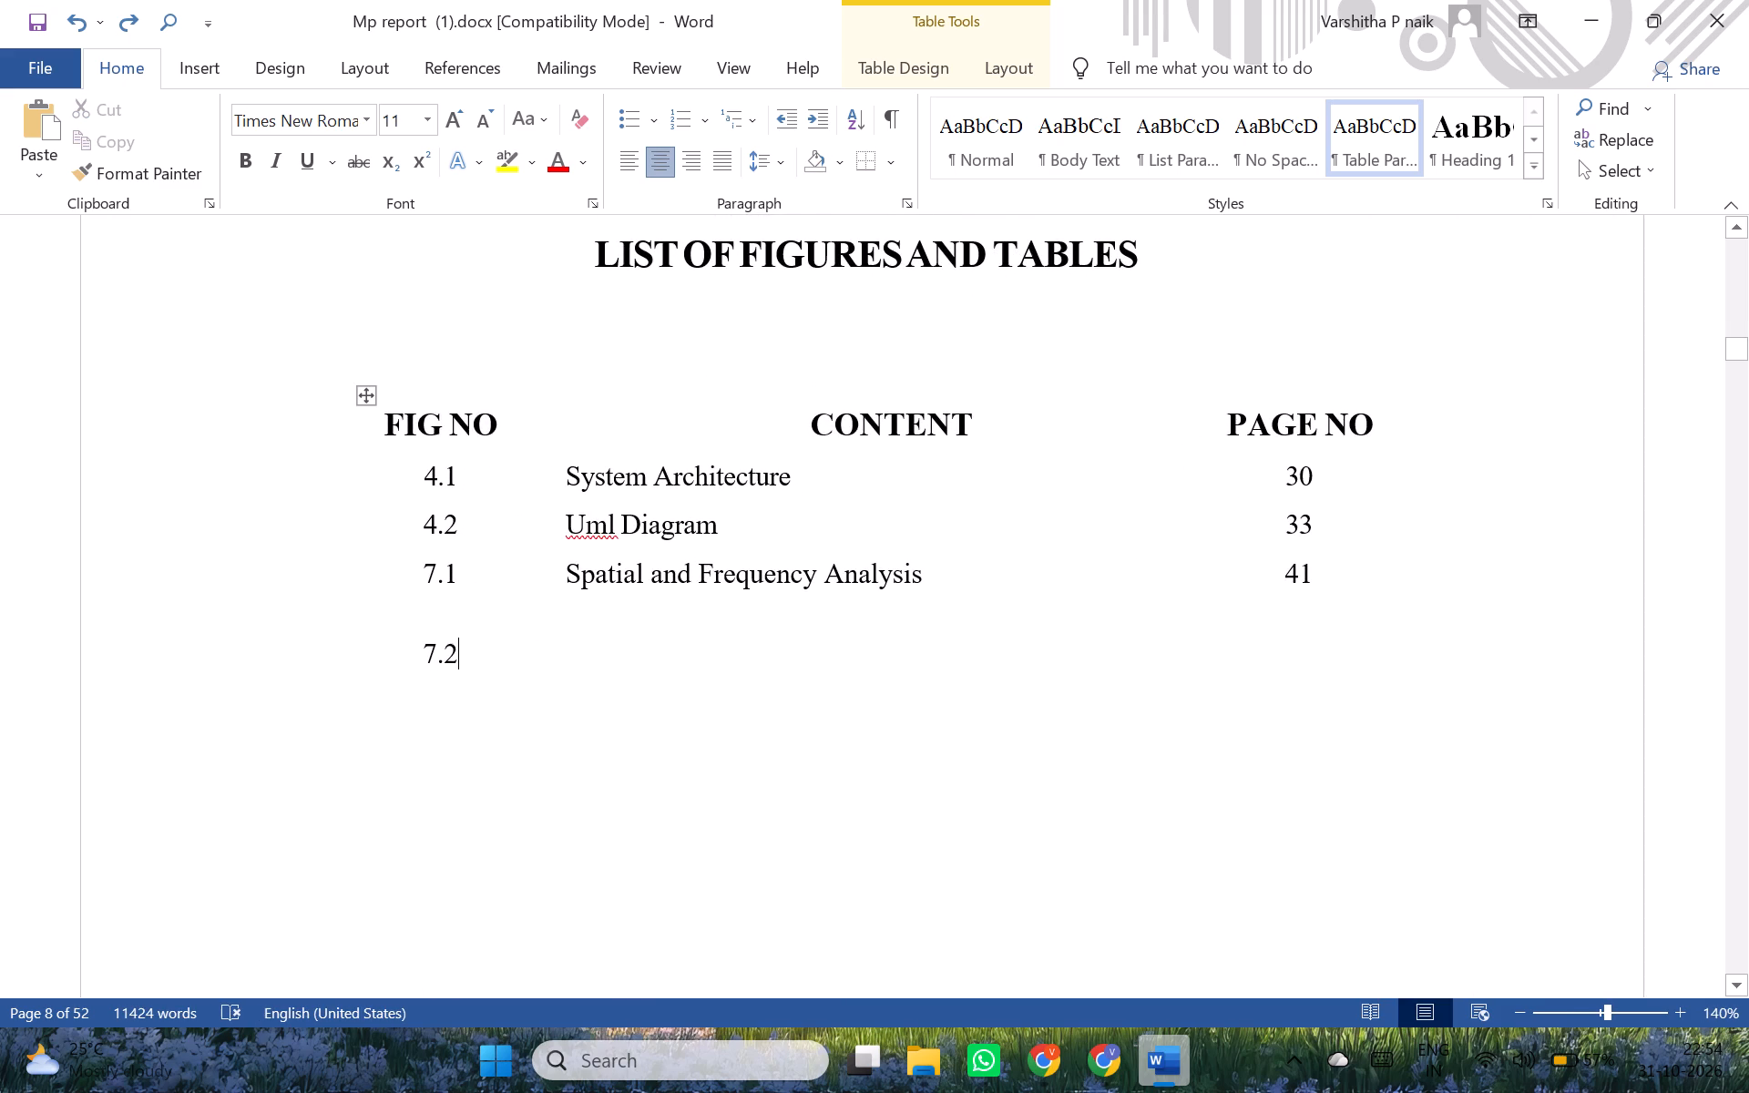
click(905, 66)
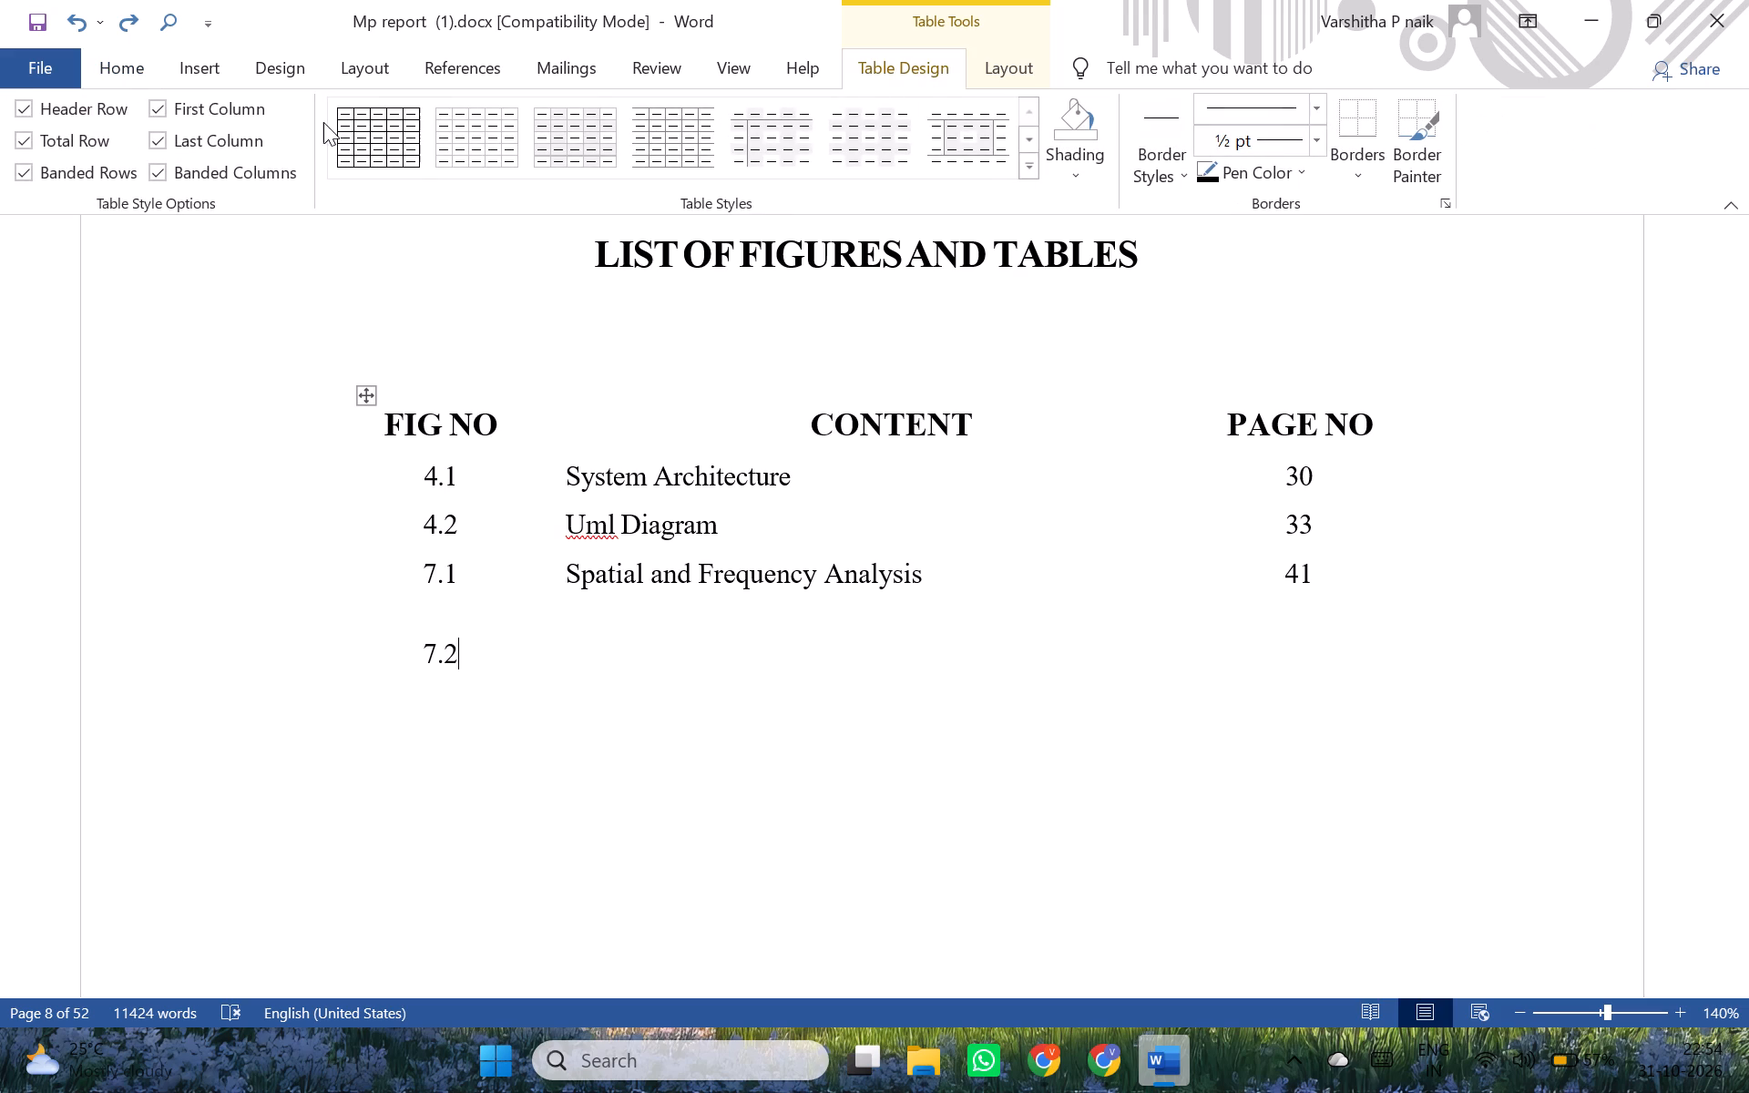
click(370, 131)
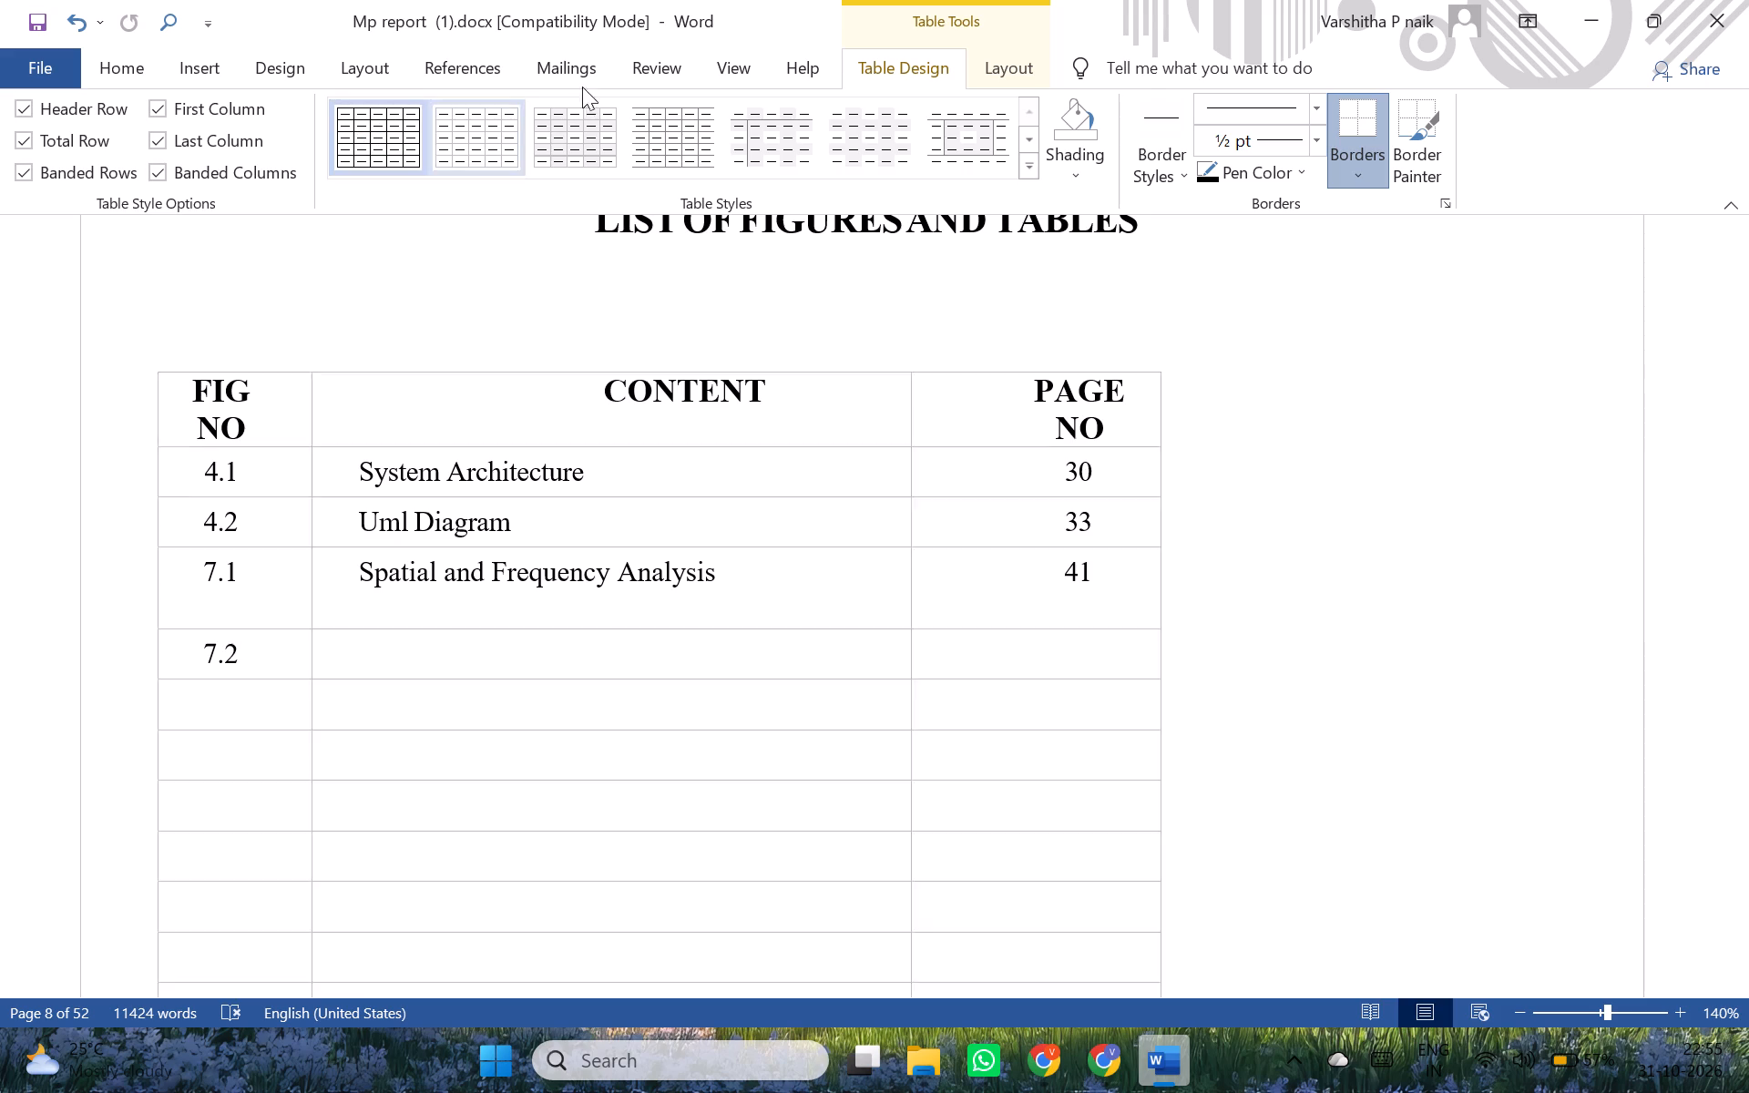
Correct "SYATEM" to "SYSTEM" in the Chapter 6 heading of the contents table.
scroll(1170, 392, up, 2)
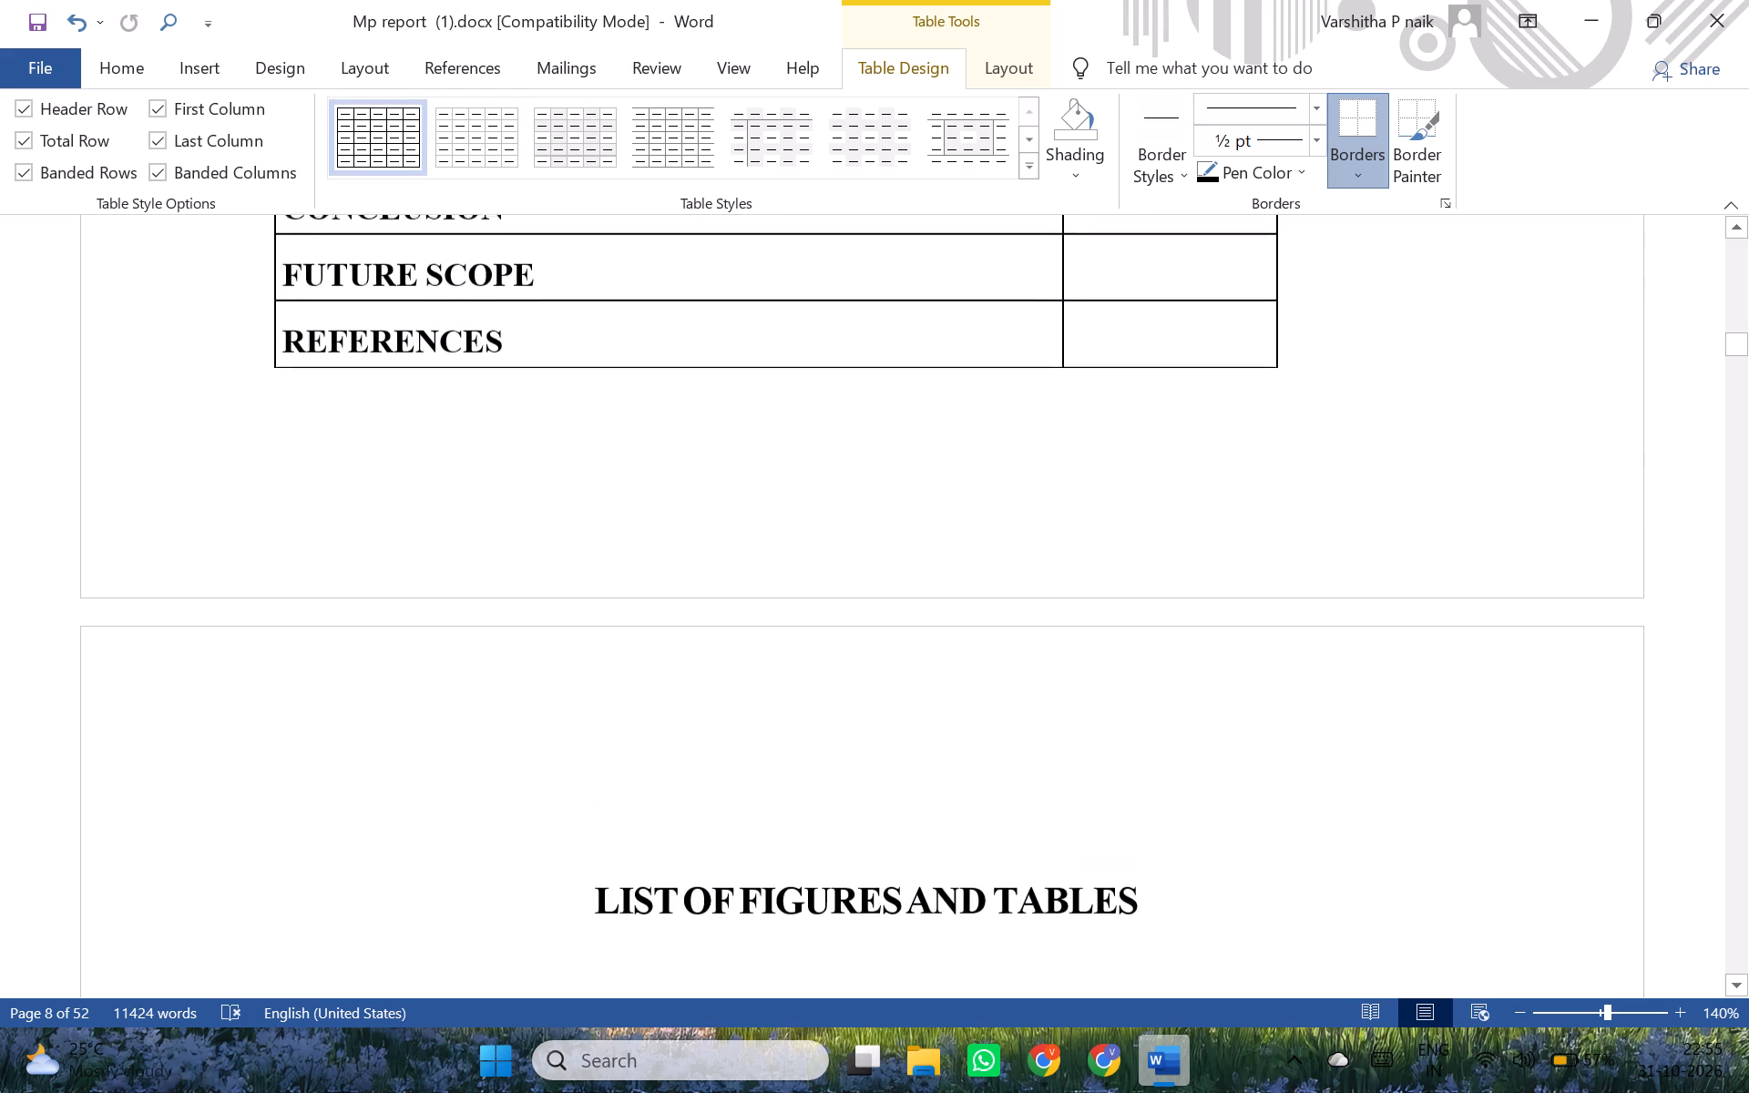
scroll(1170, 392, up, 1)
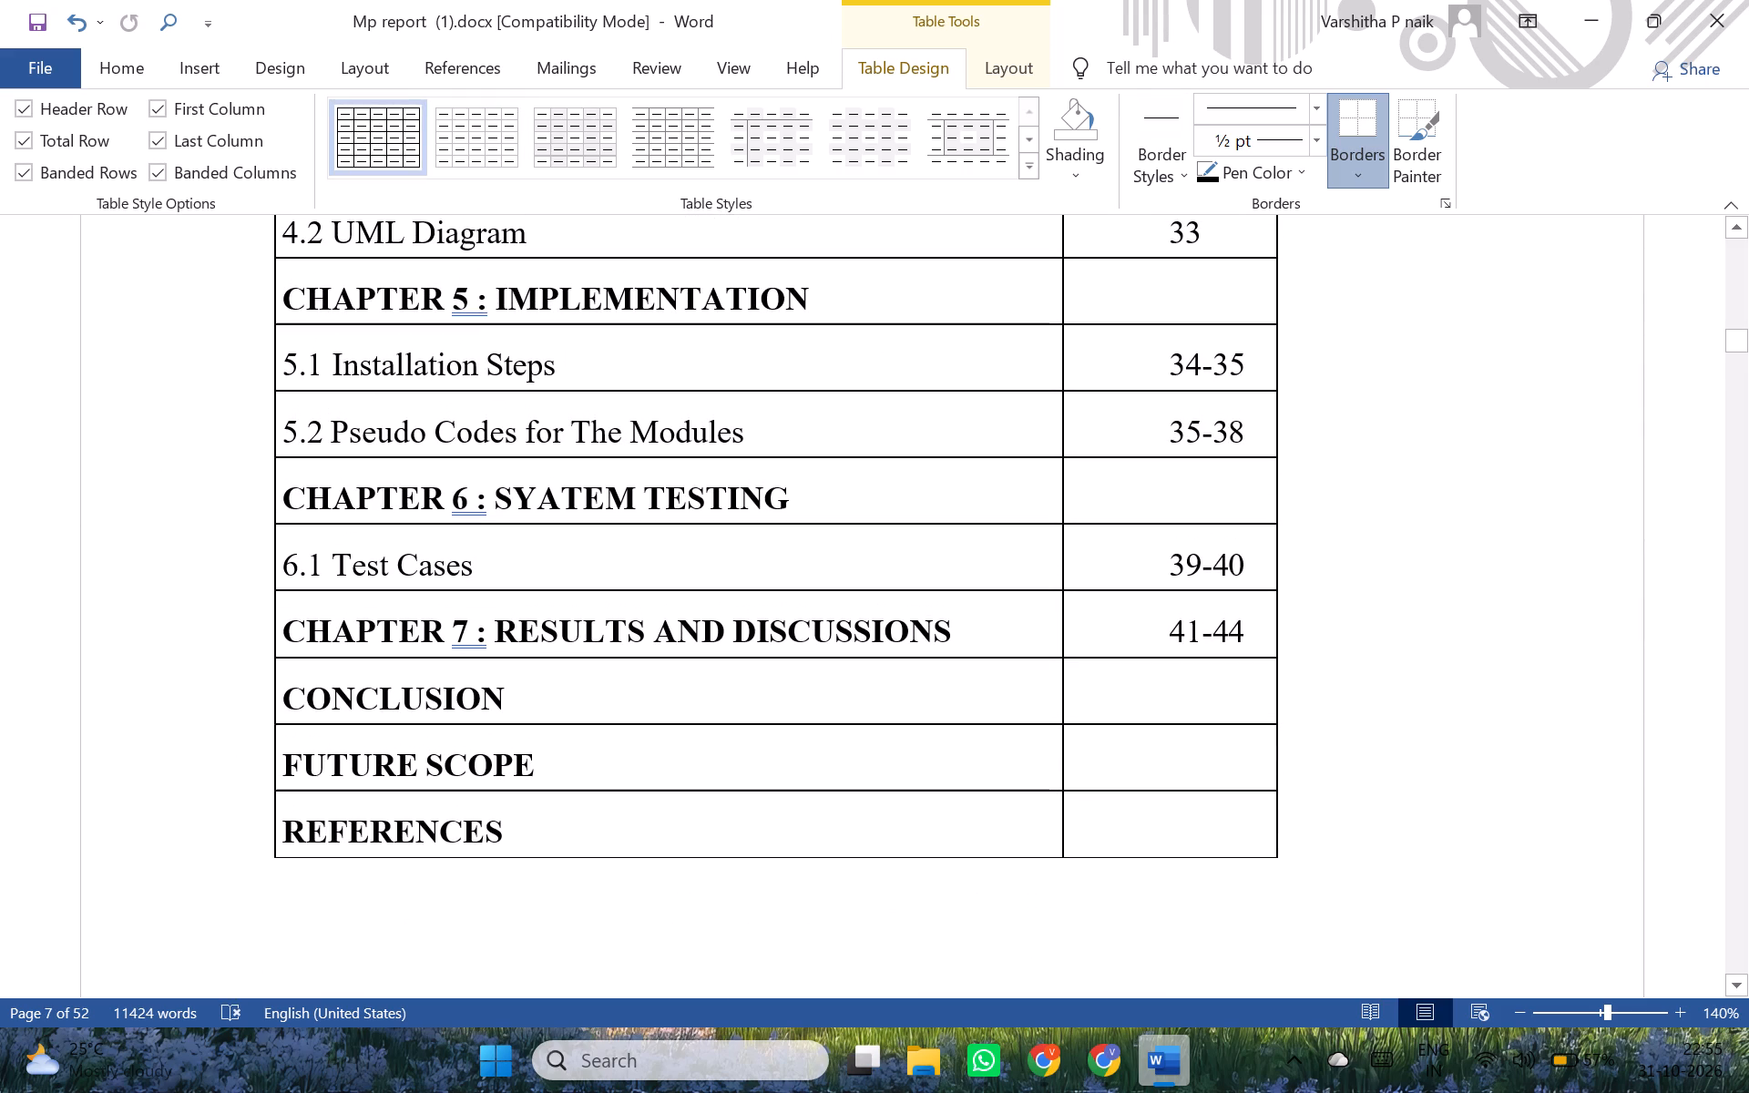
click(561, 494)
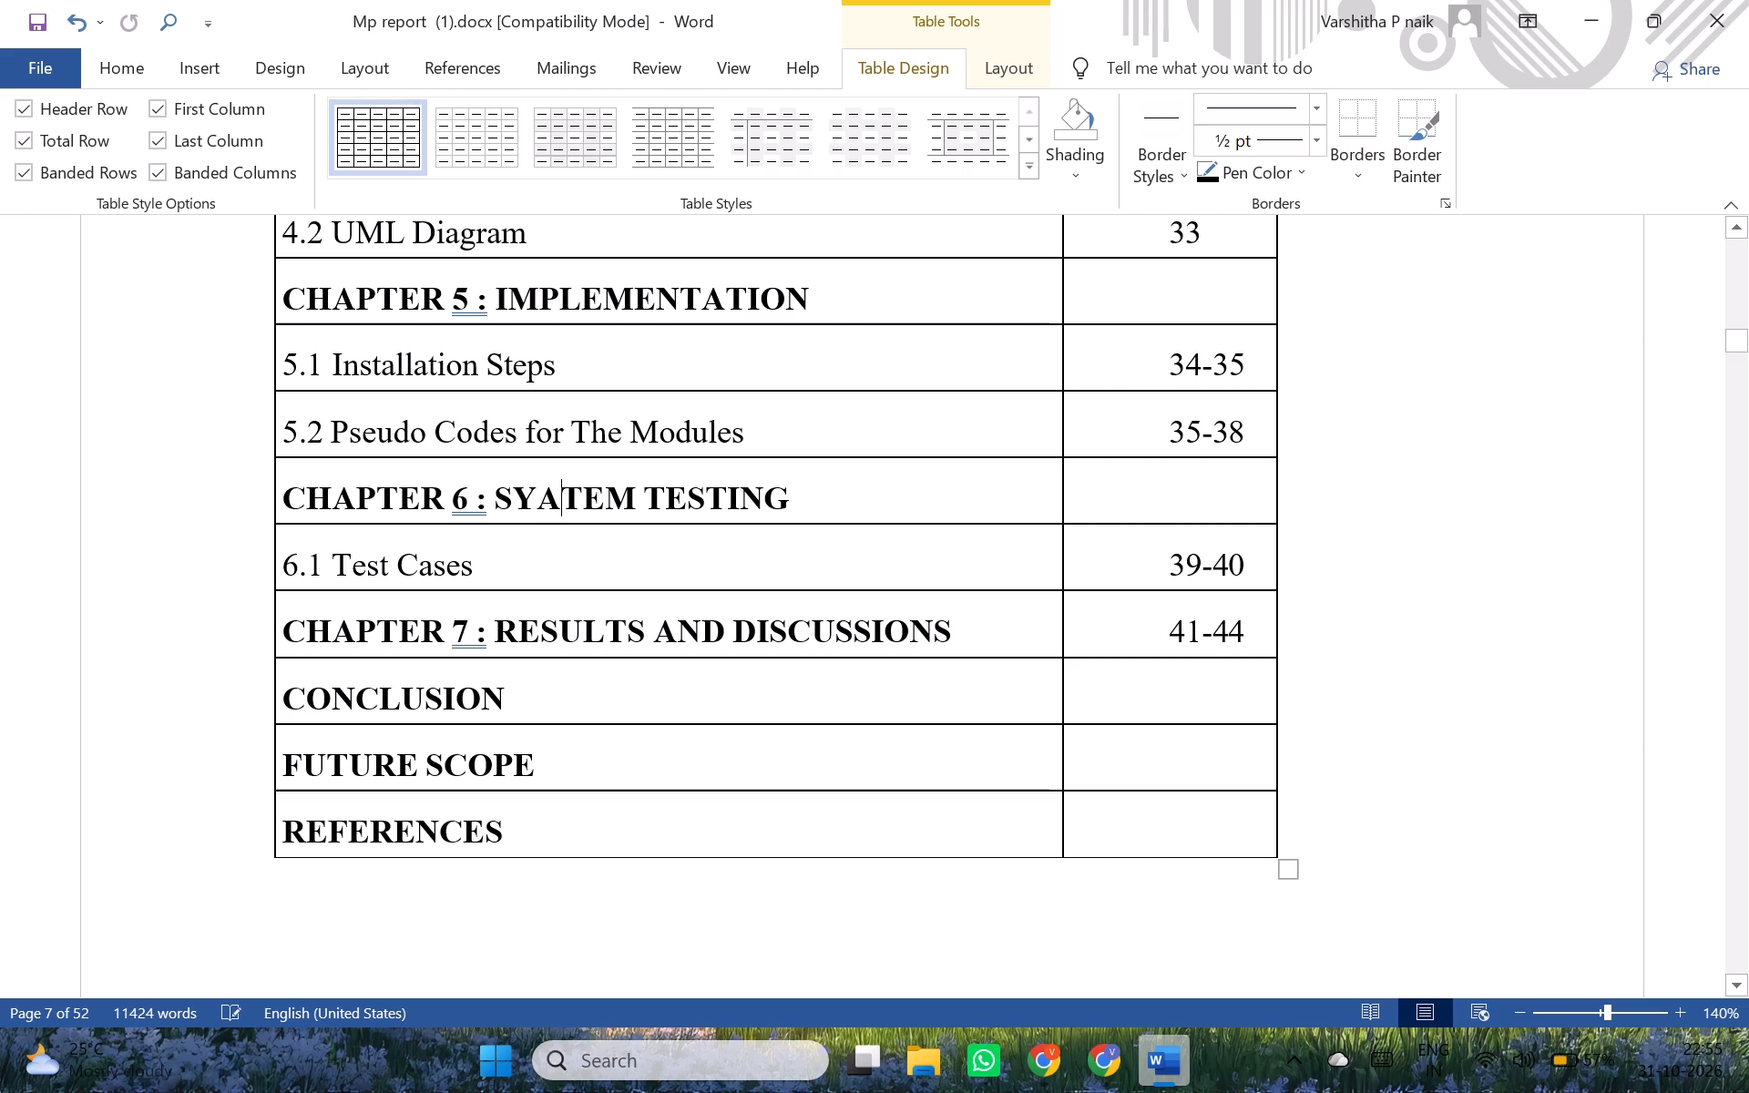
key(BackSpace)
key(shift+s)
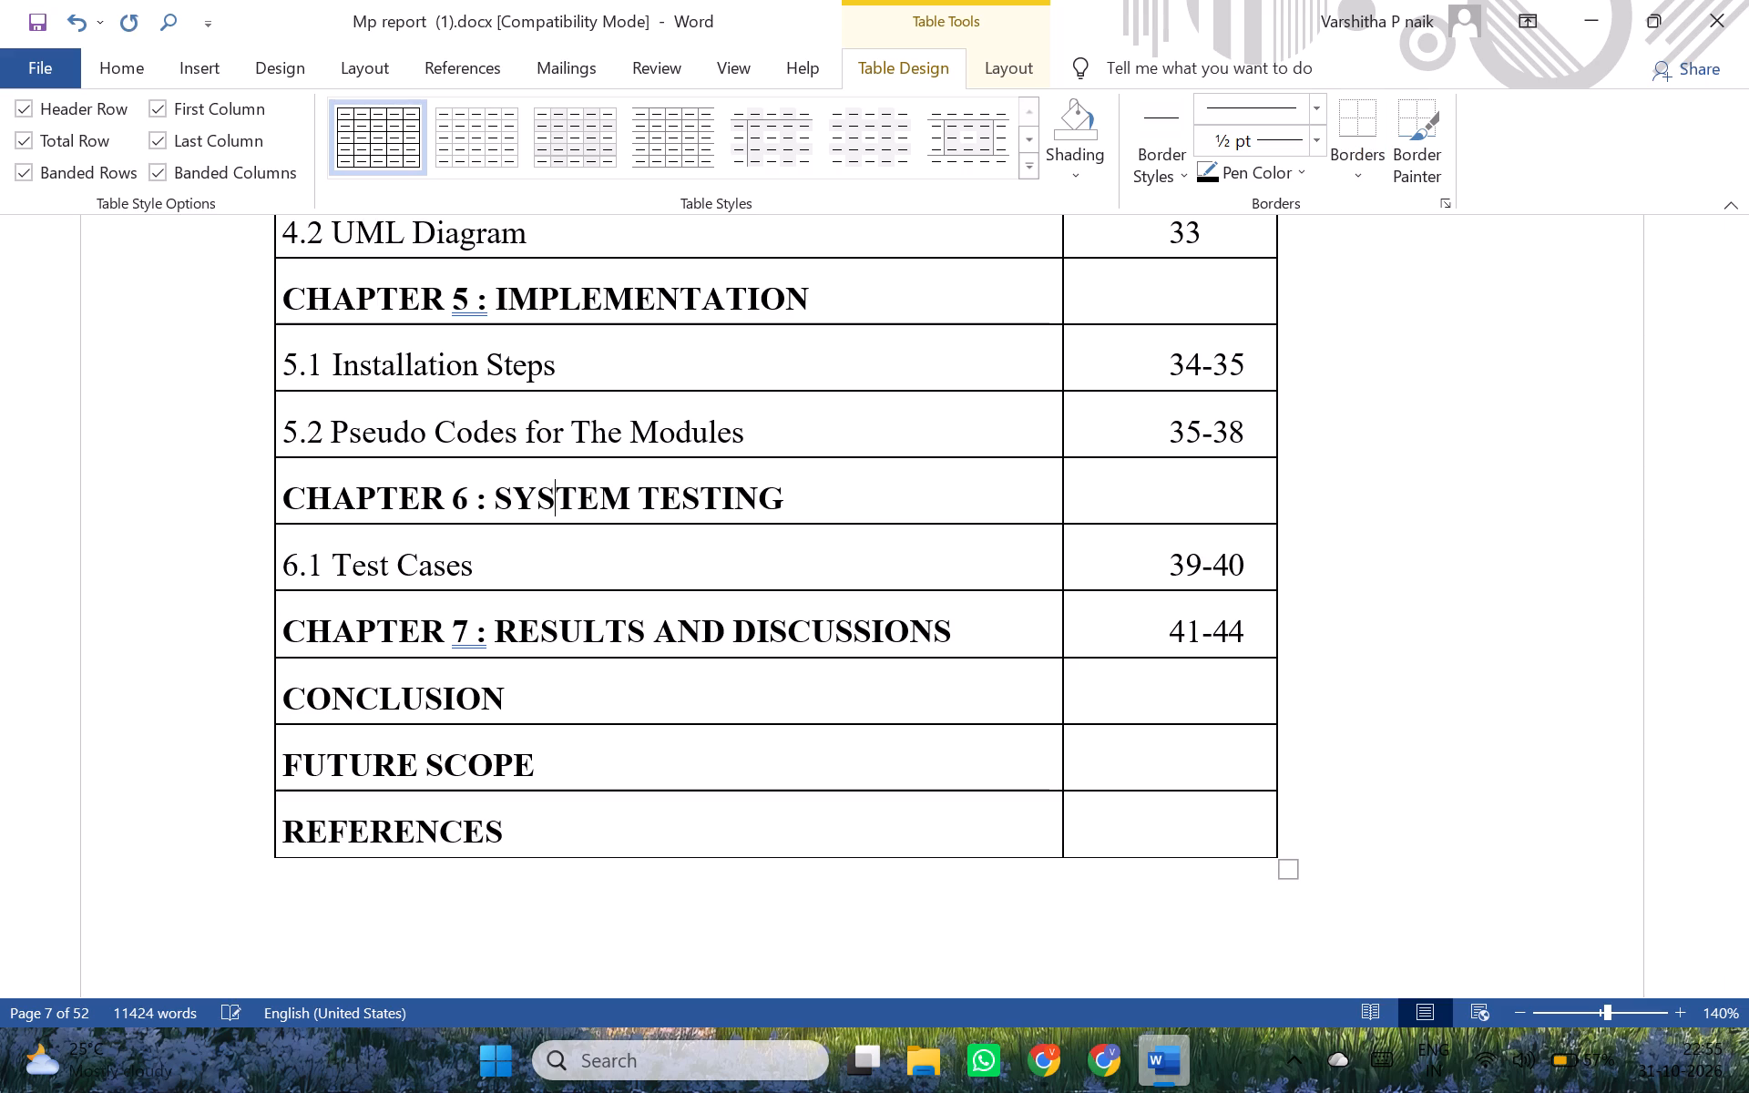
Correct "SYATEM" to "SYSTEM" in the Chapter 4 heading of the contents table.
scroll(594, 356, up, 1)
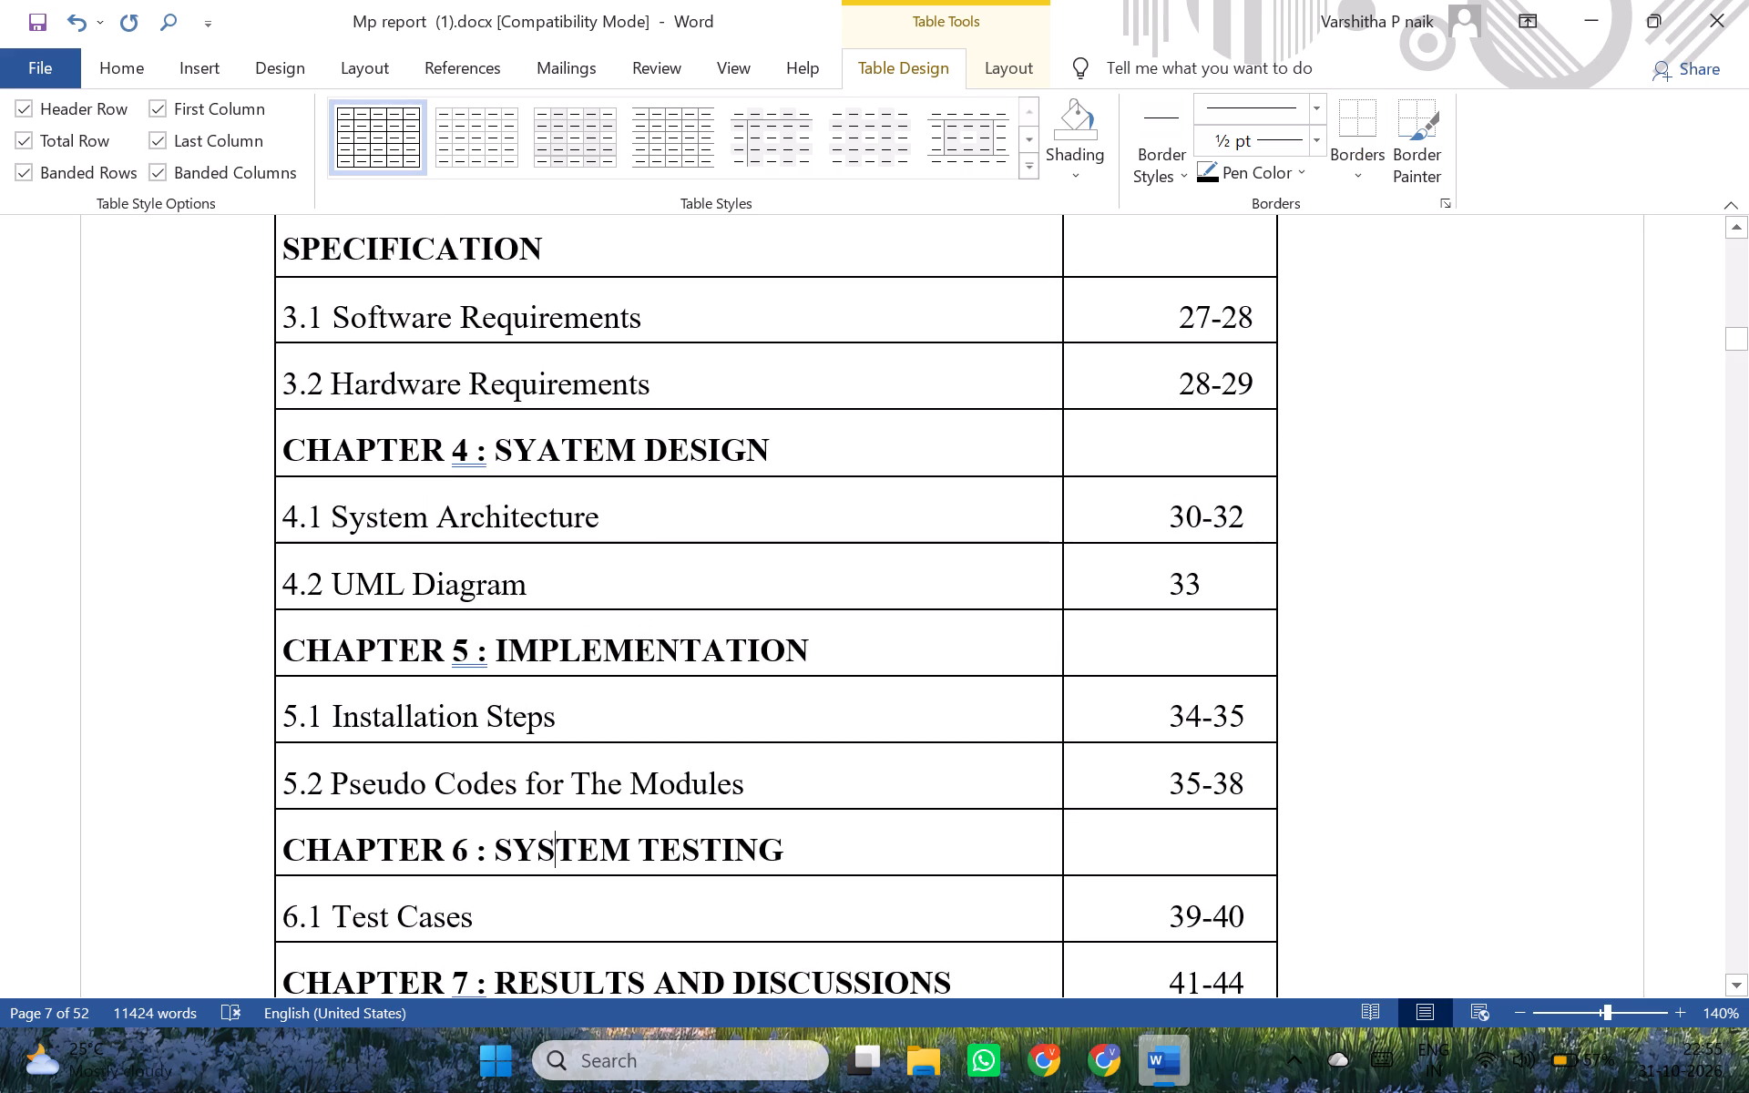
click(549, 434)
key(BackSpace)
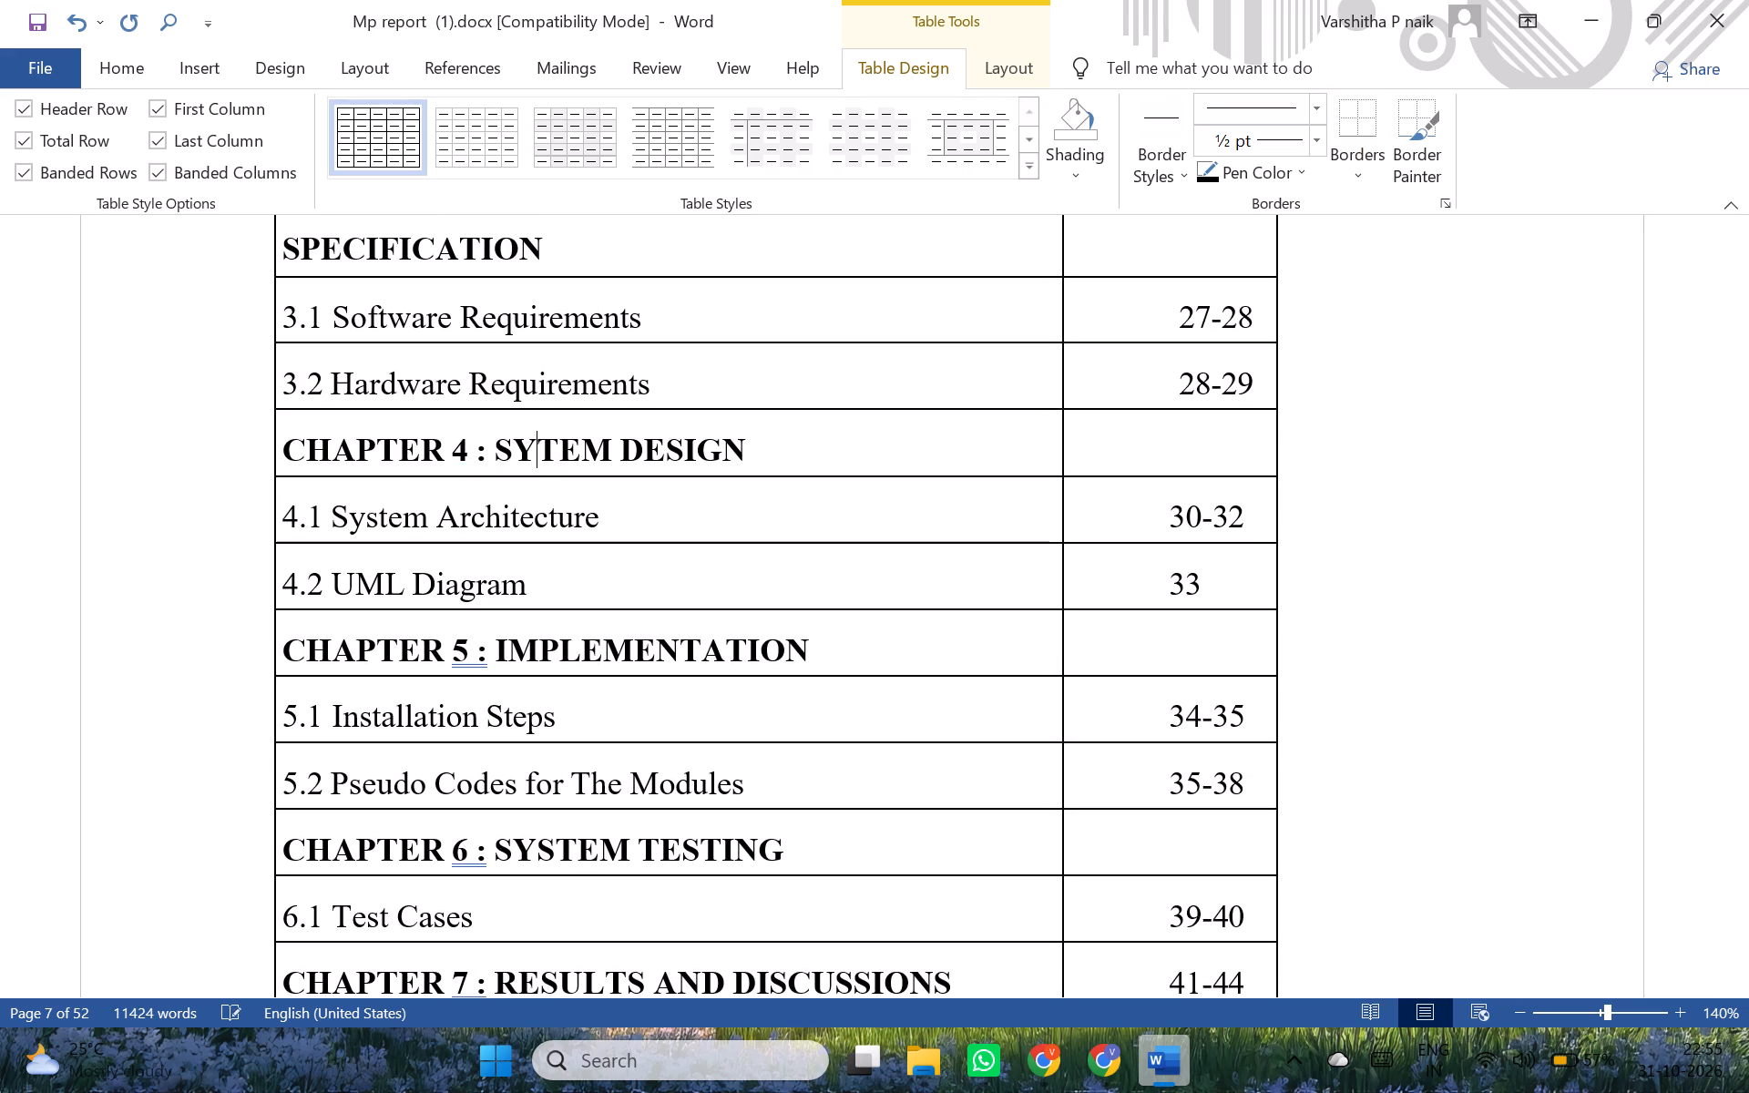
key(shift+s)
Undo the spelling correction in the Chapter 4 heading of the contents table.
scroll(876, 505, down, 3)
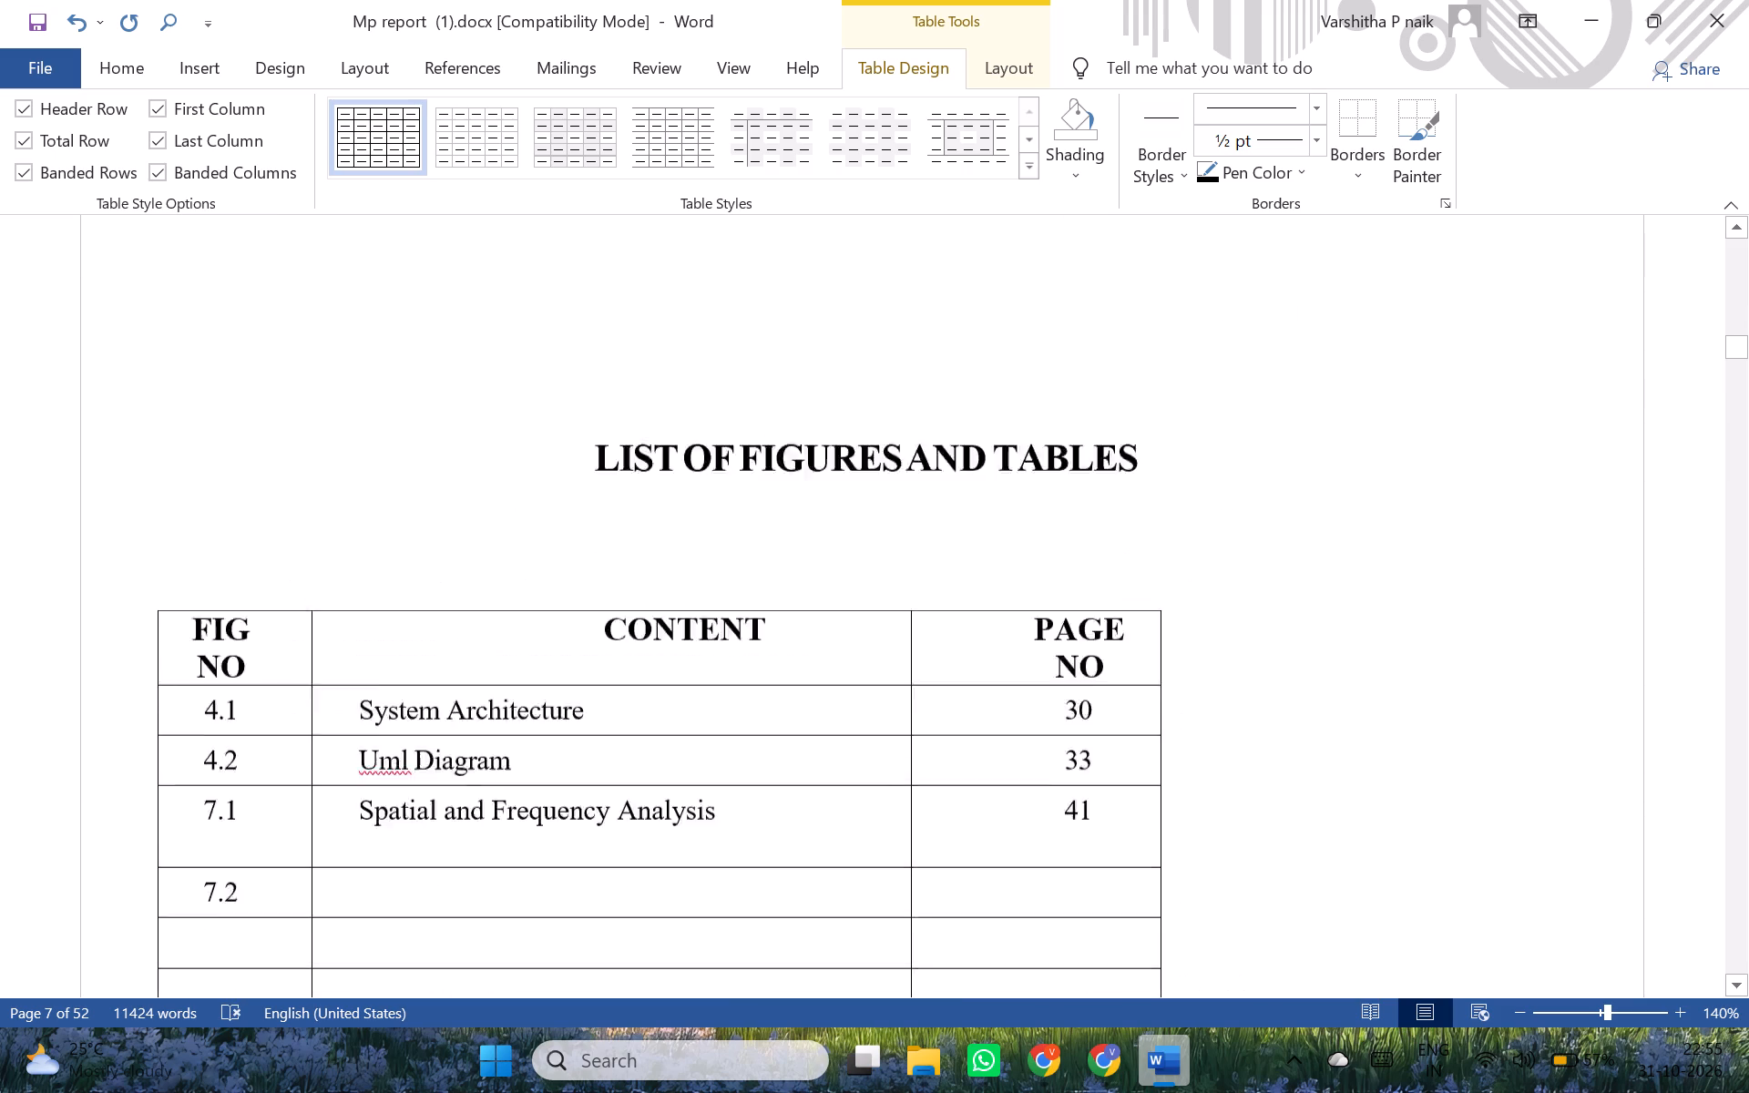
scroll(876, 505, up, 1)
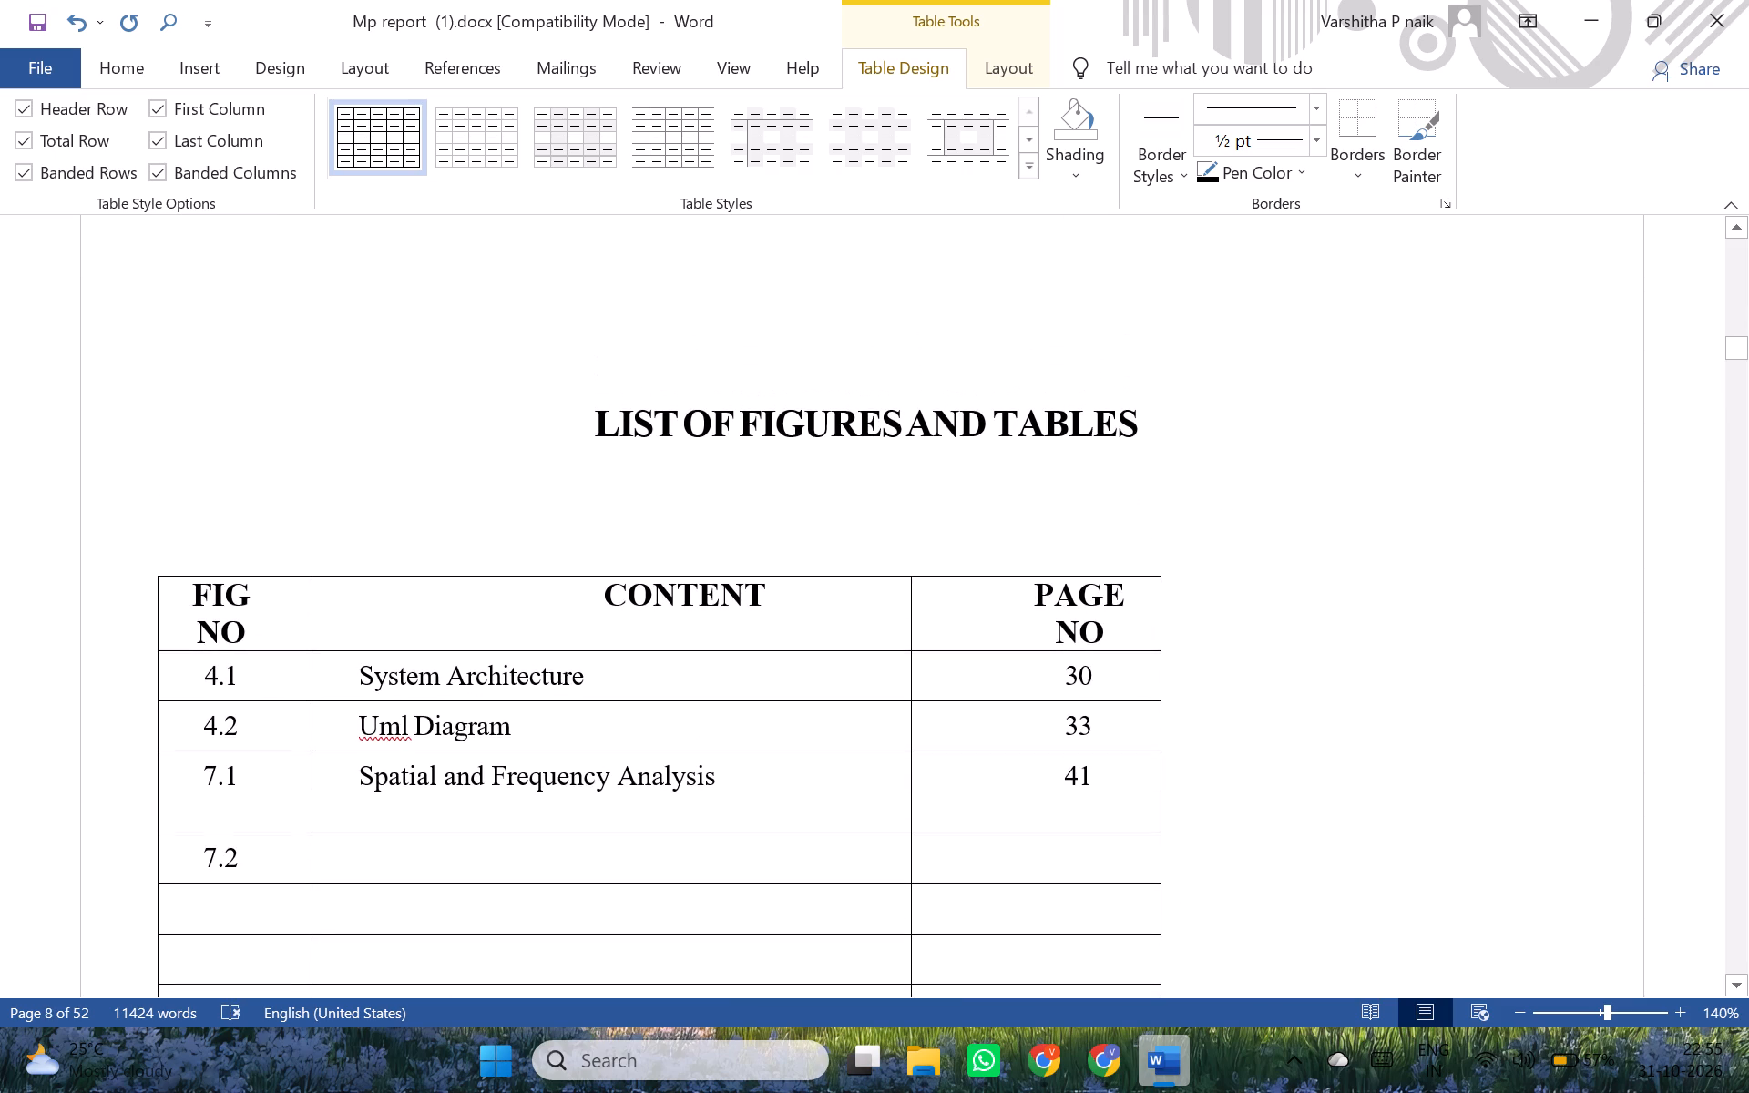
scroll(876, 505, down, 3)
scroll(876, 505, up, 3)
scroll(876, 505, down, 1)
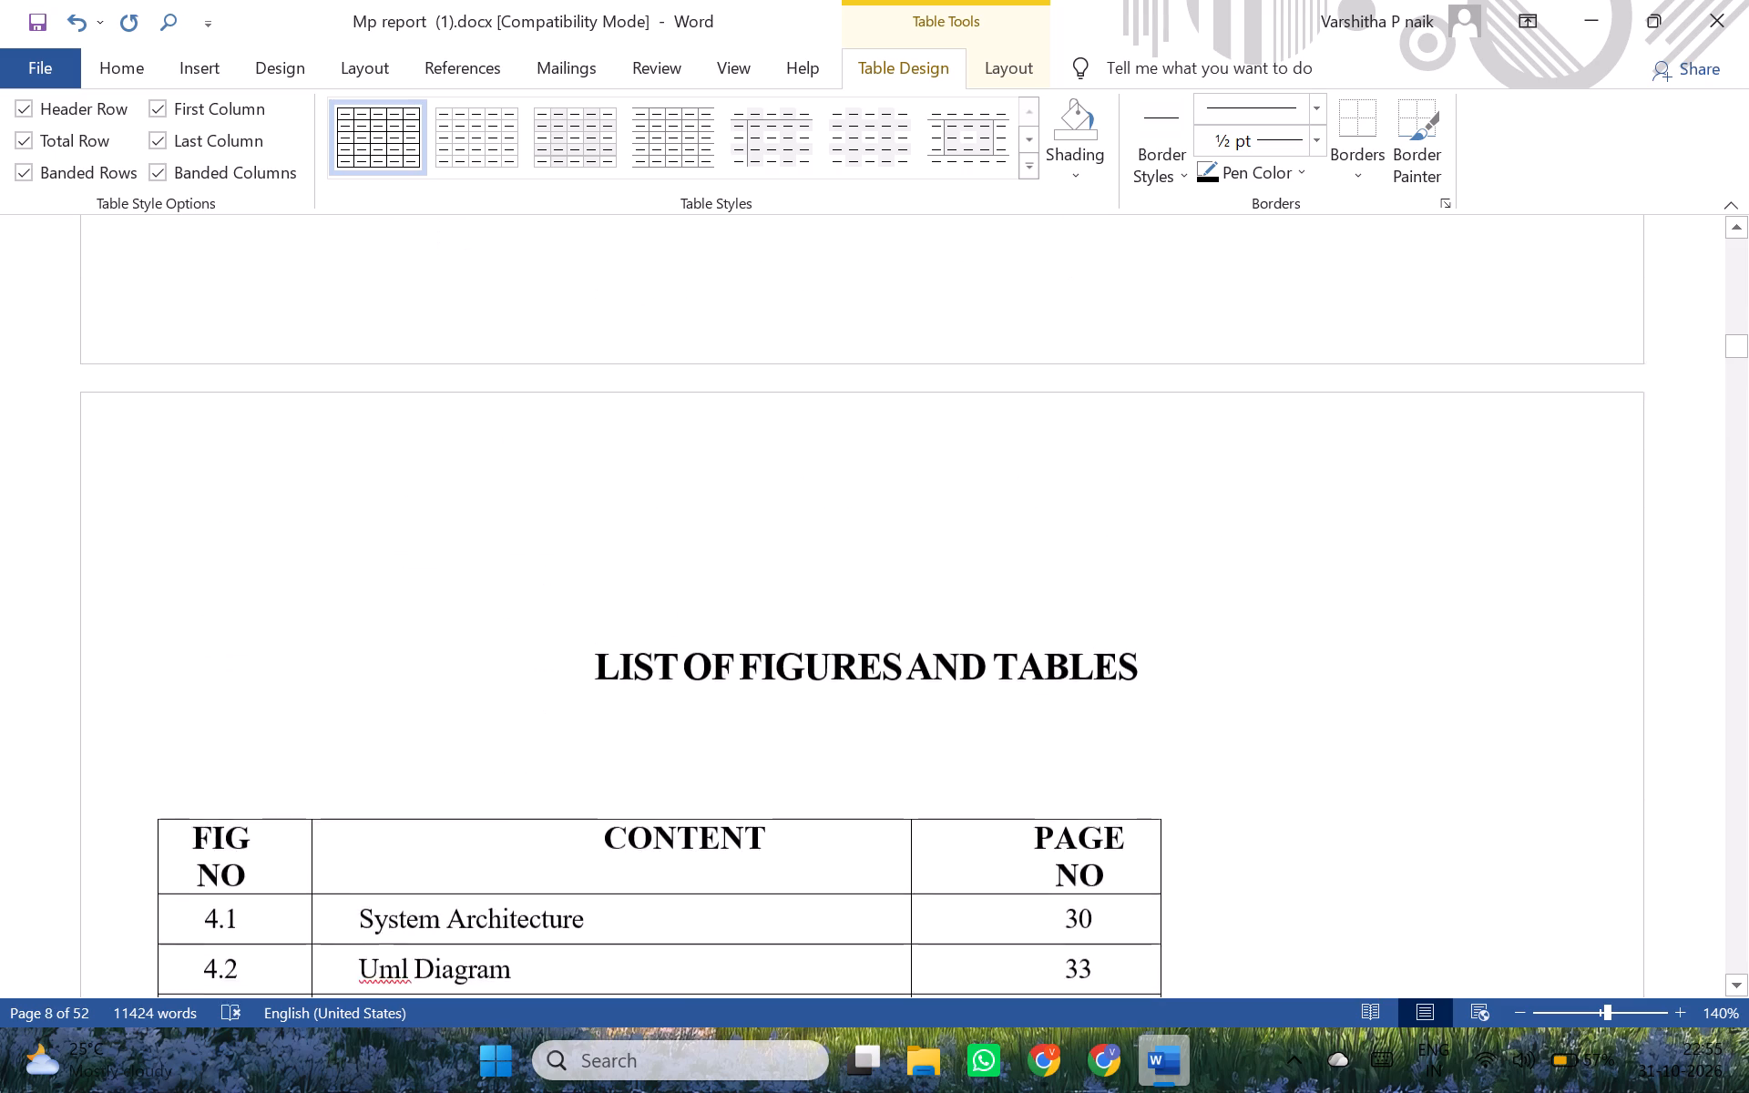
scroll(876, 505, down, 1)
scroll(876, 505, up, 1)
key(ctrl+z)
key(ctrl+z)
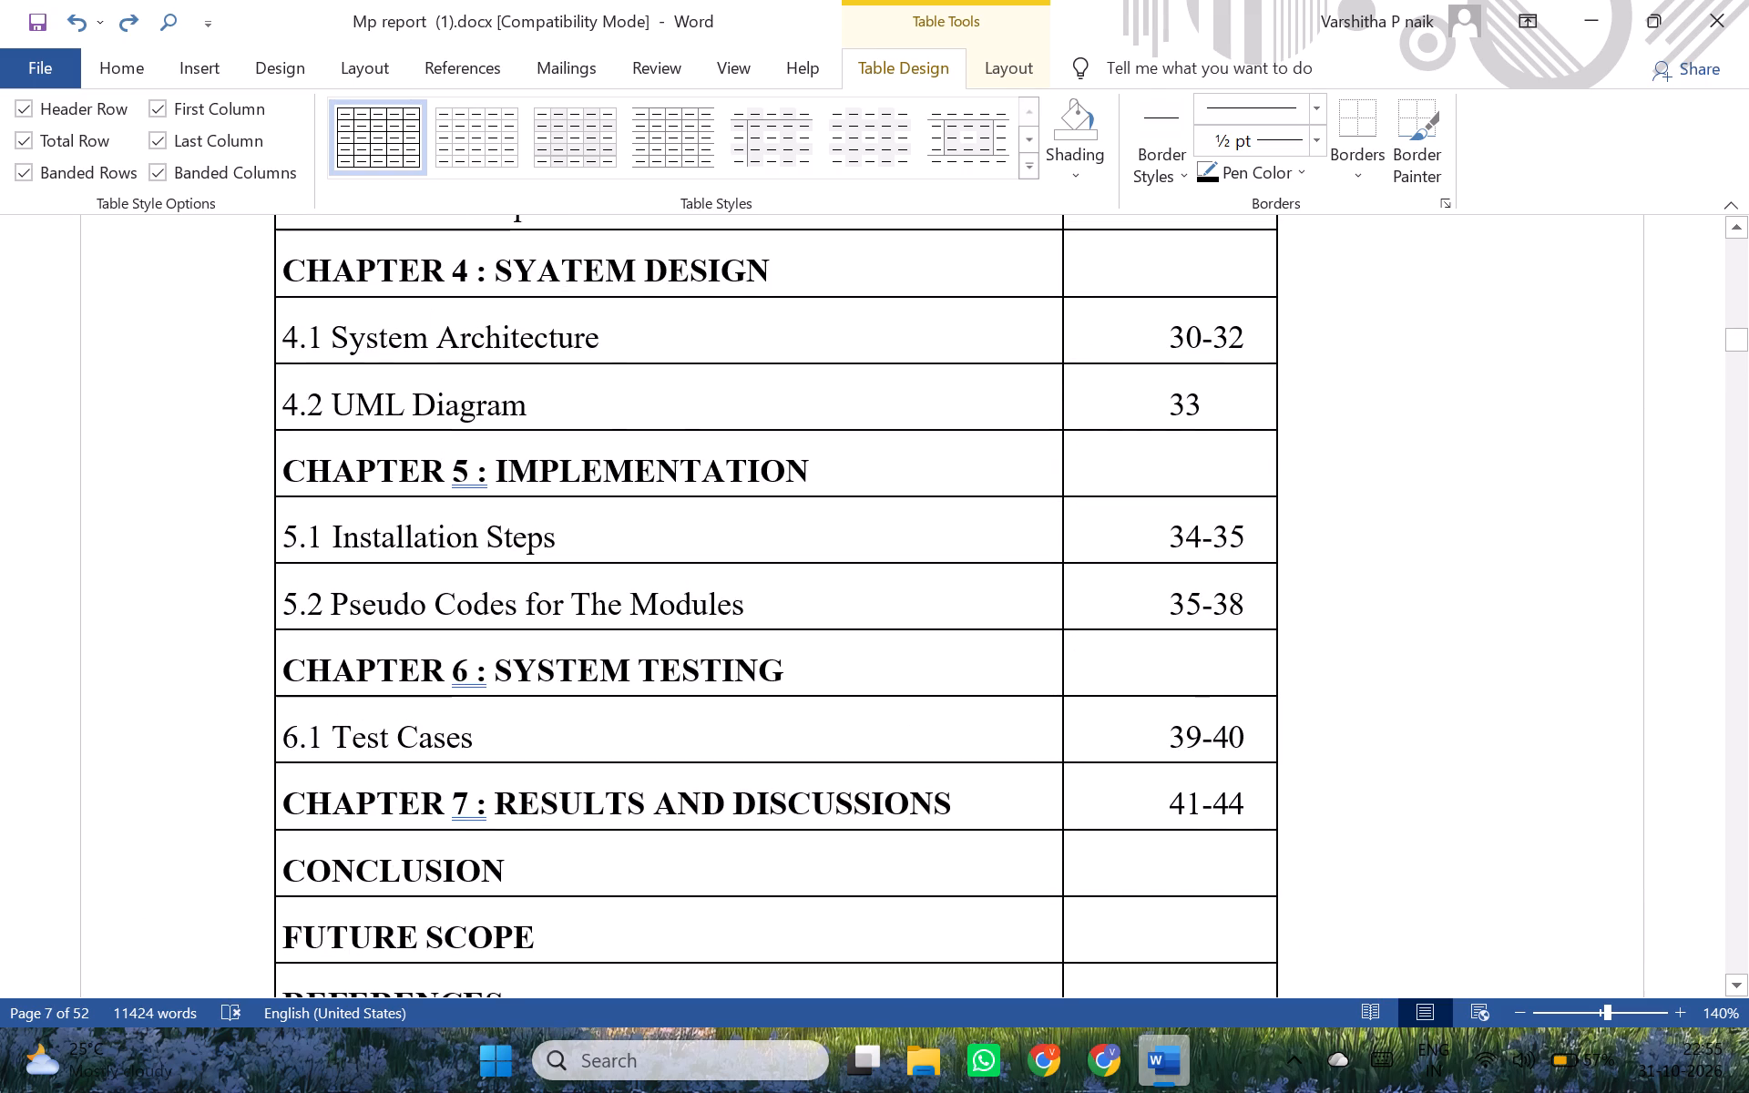
Correct "SYATEM" to "SYSTEM" in the Chapter 4 heading of the contents table.
key(BackSpace)
key(s)
key(BackSpace)
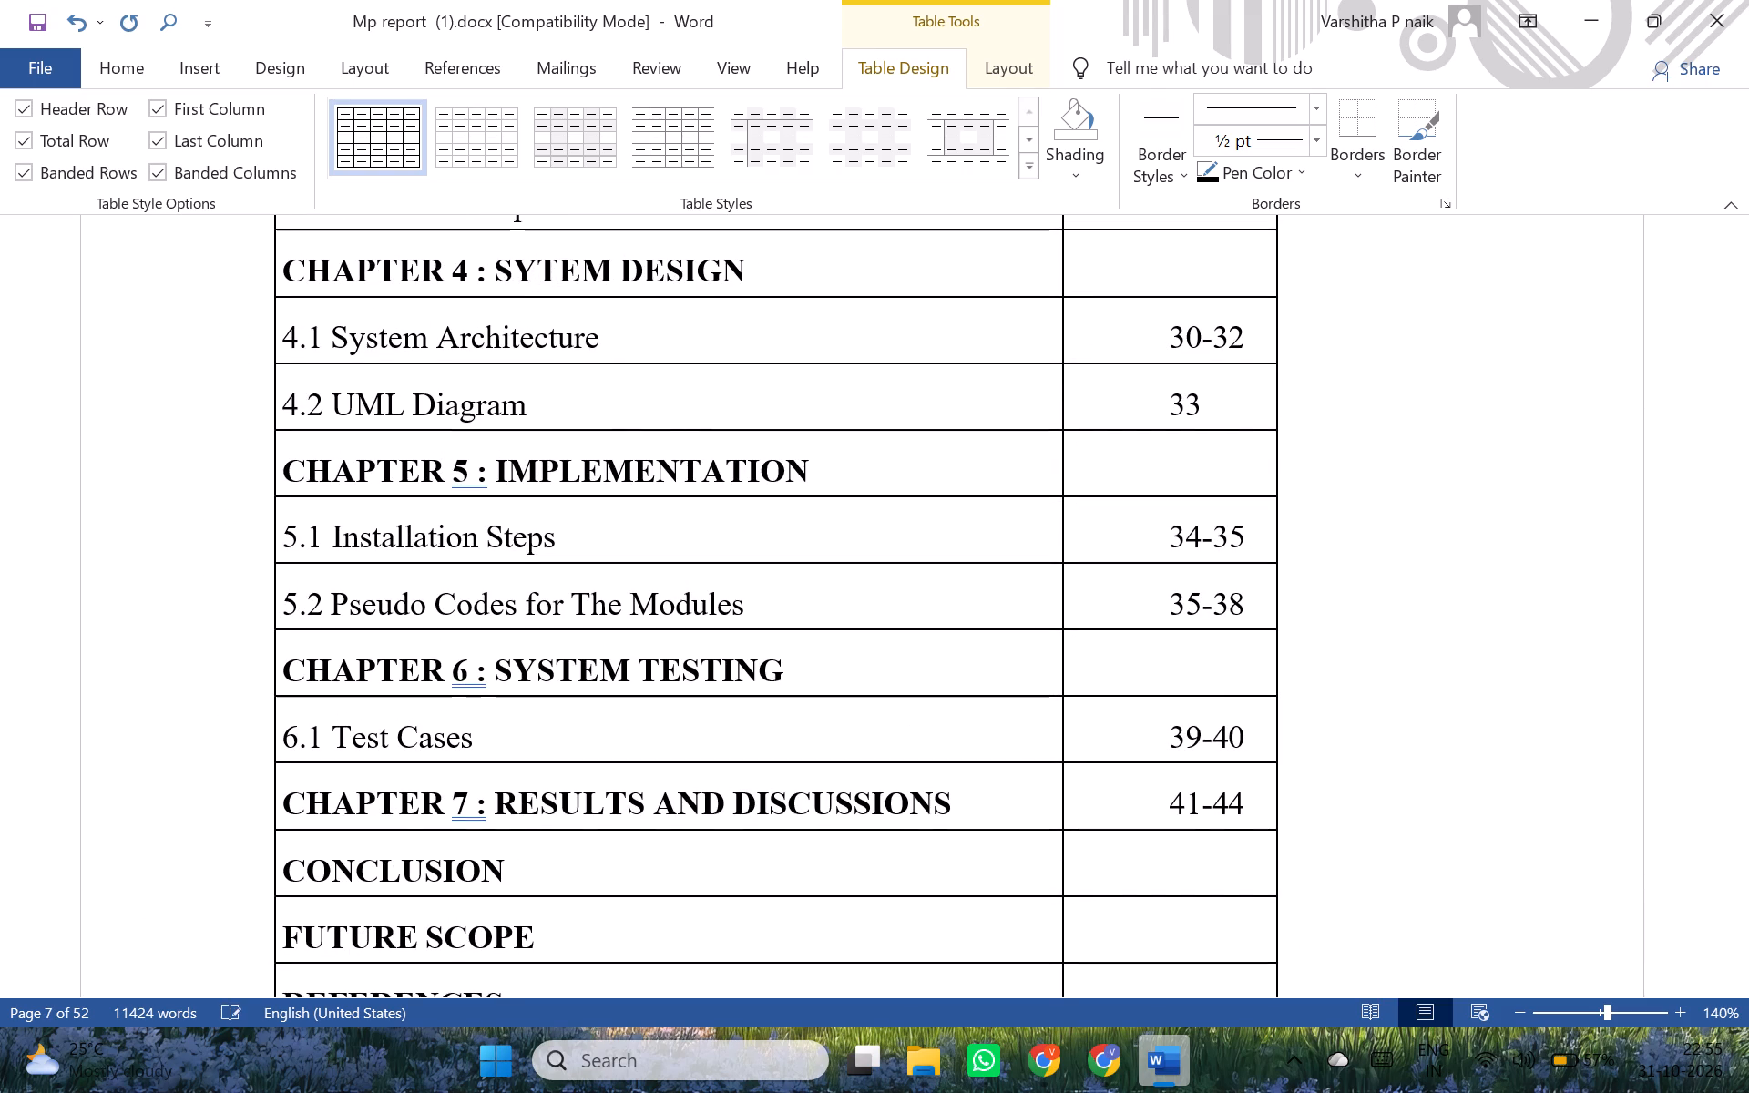
key(shift+s)
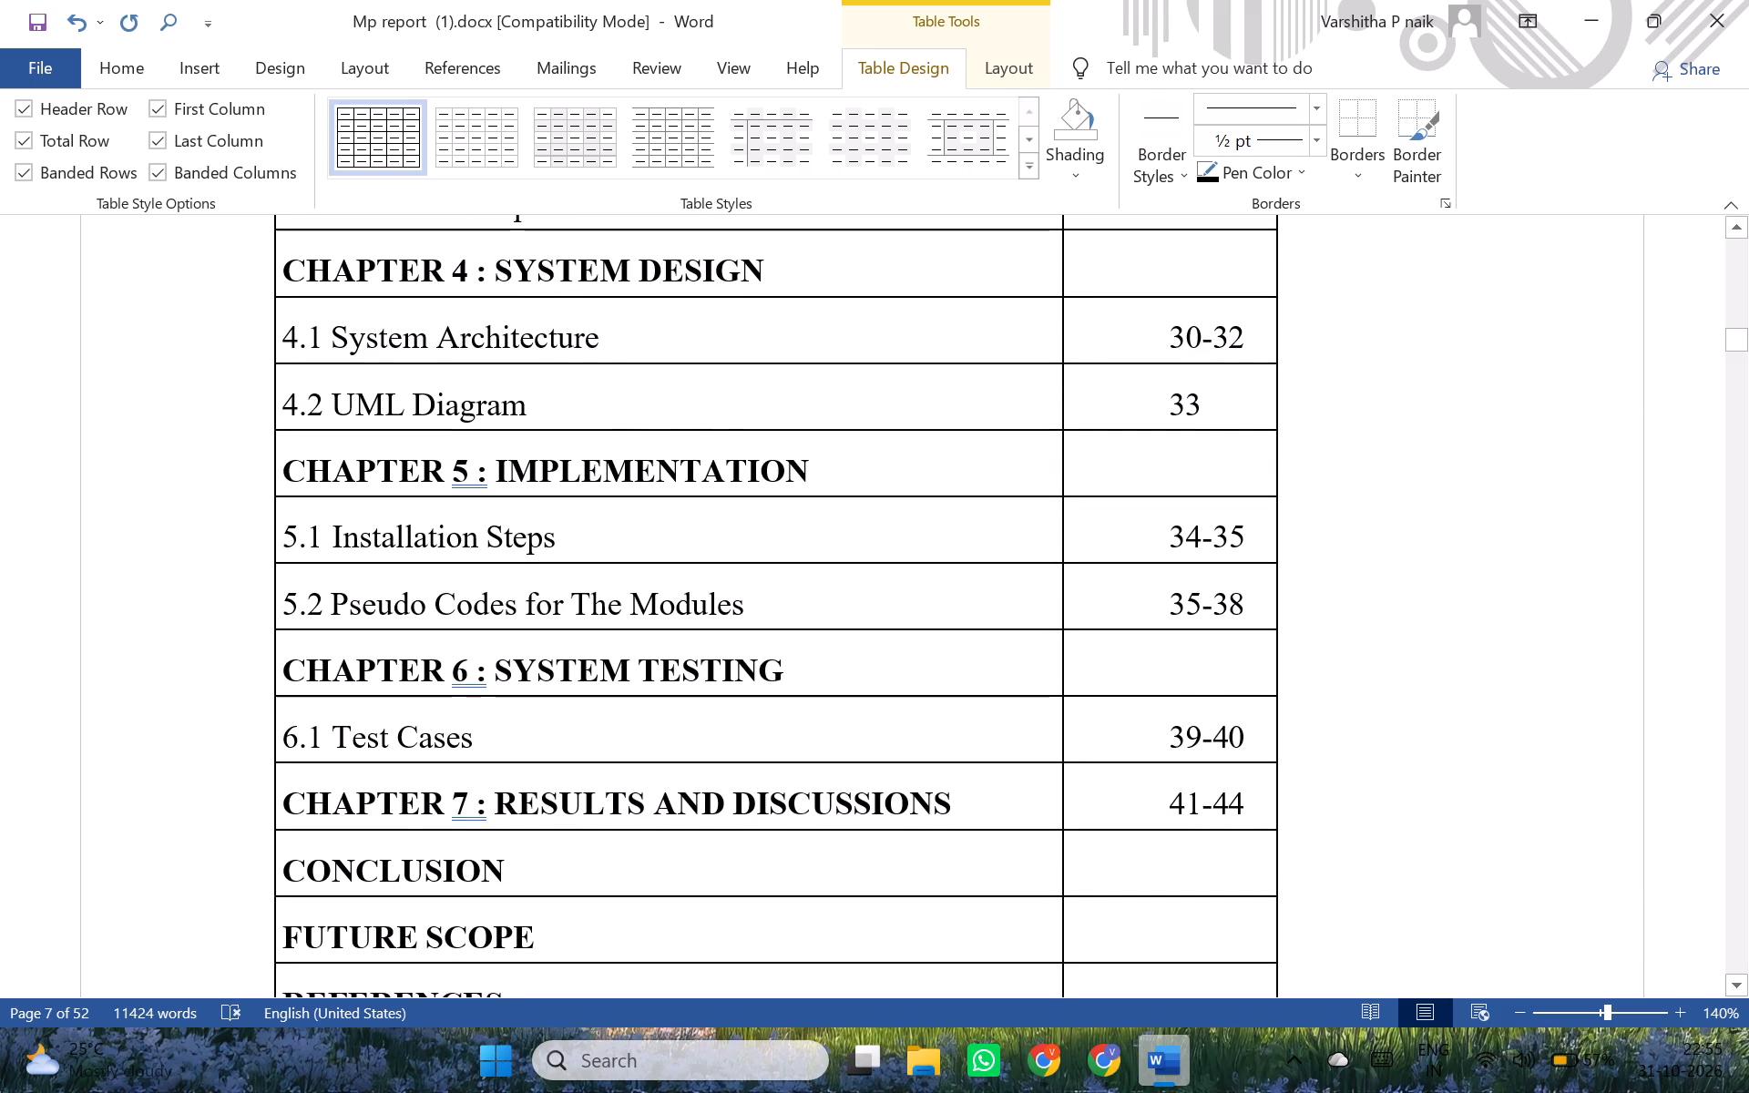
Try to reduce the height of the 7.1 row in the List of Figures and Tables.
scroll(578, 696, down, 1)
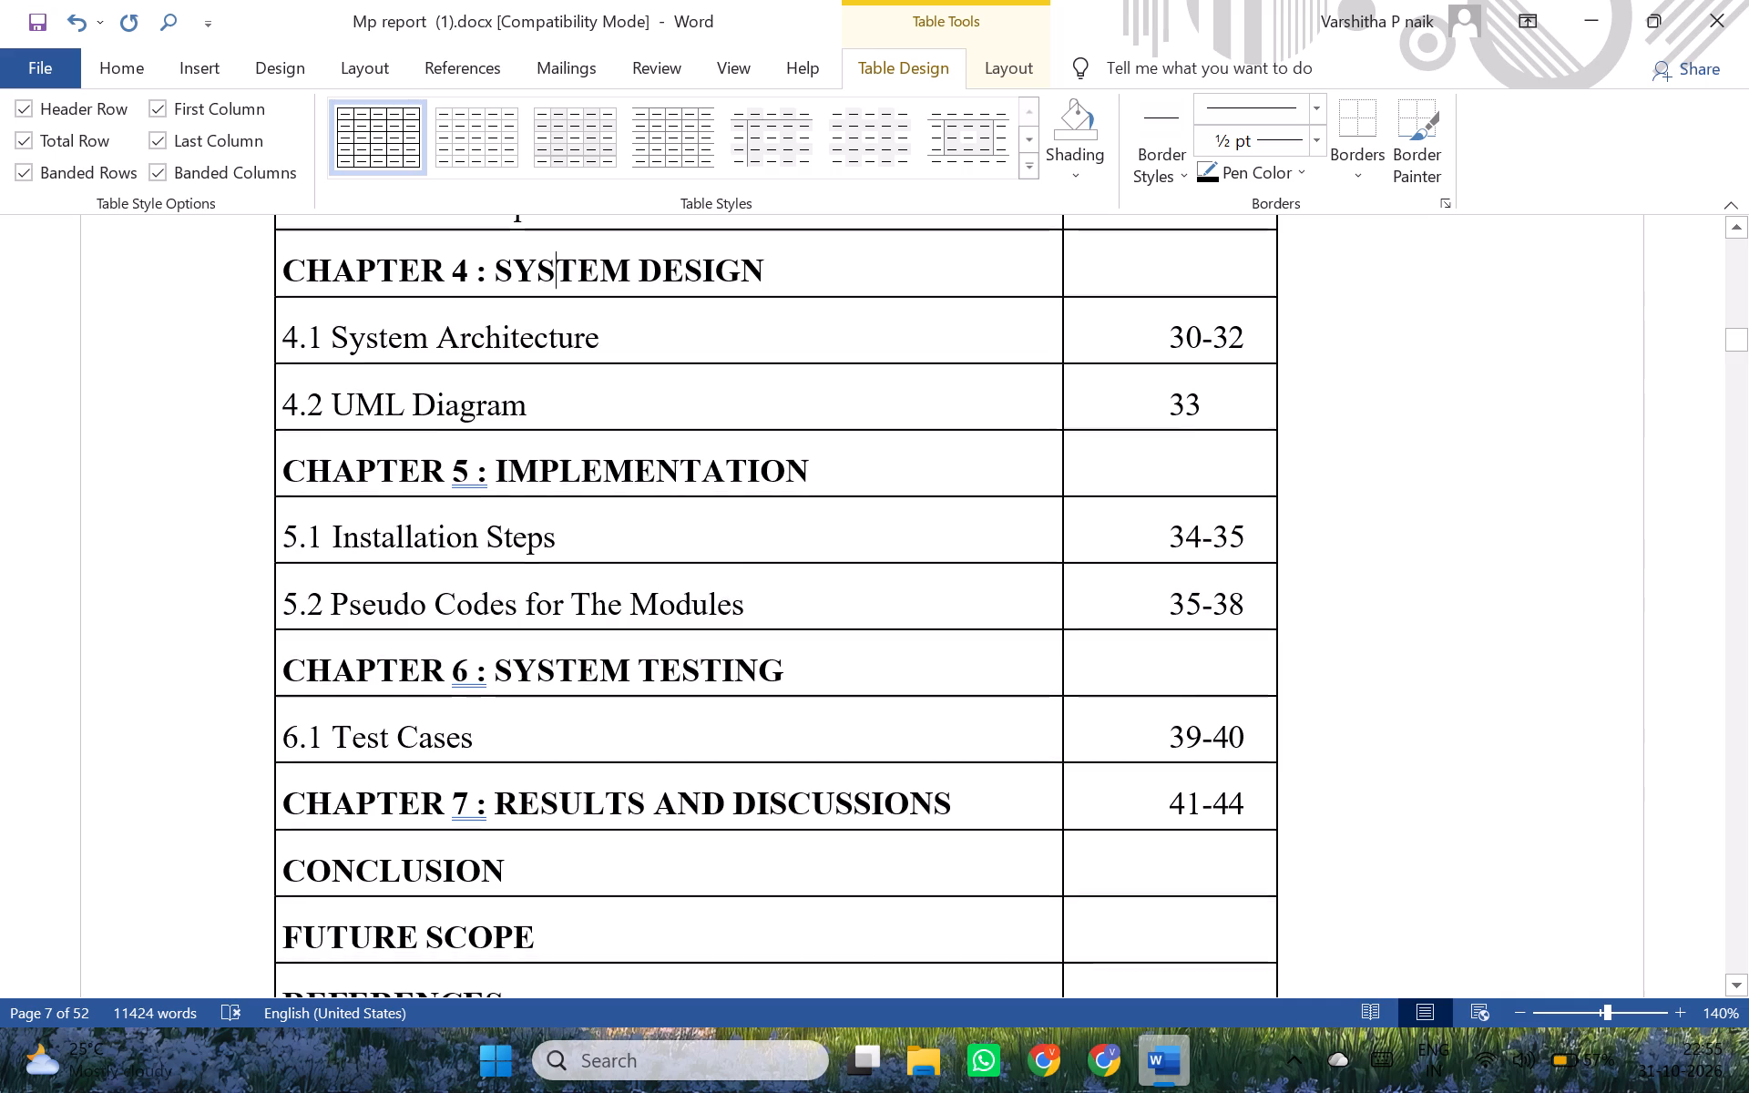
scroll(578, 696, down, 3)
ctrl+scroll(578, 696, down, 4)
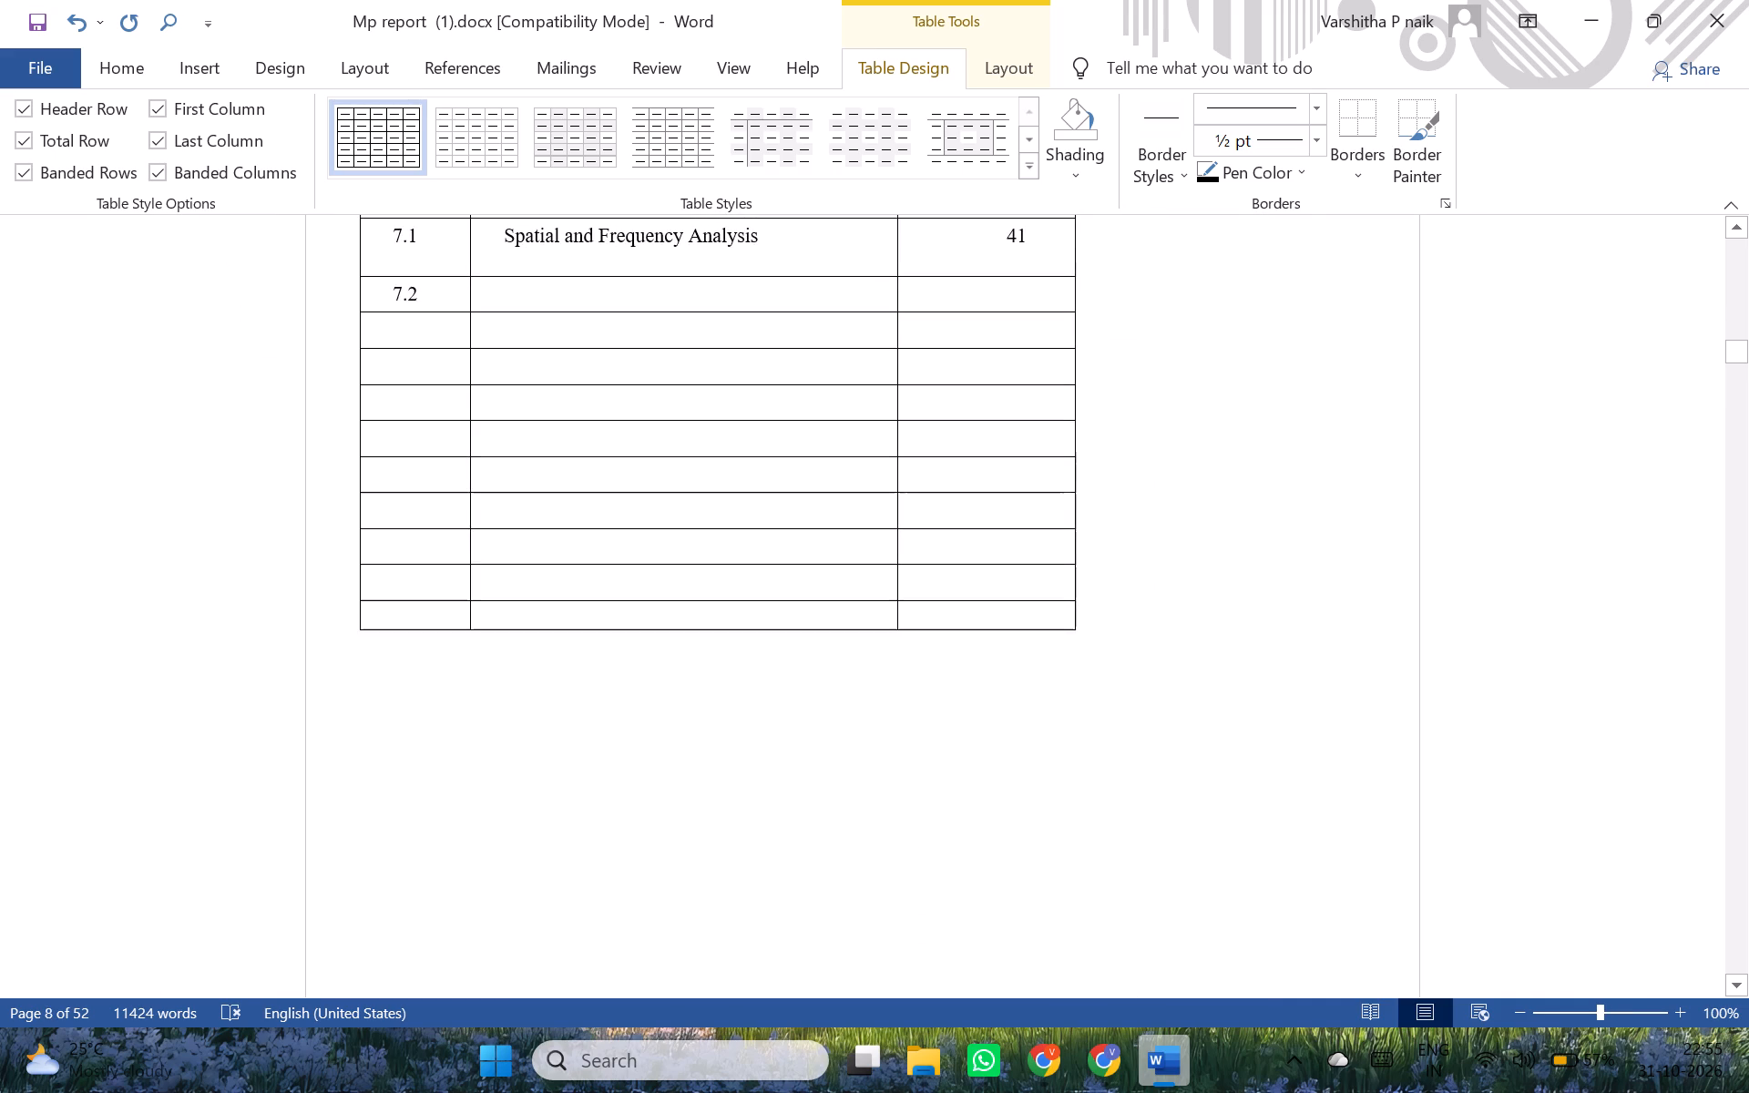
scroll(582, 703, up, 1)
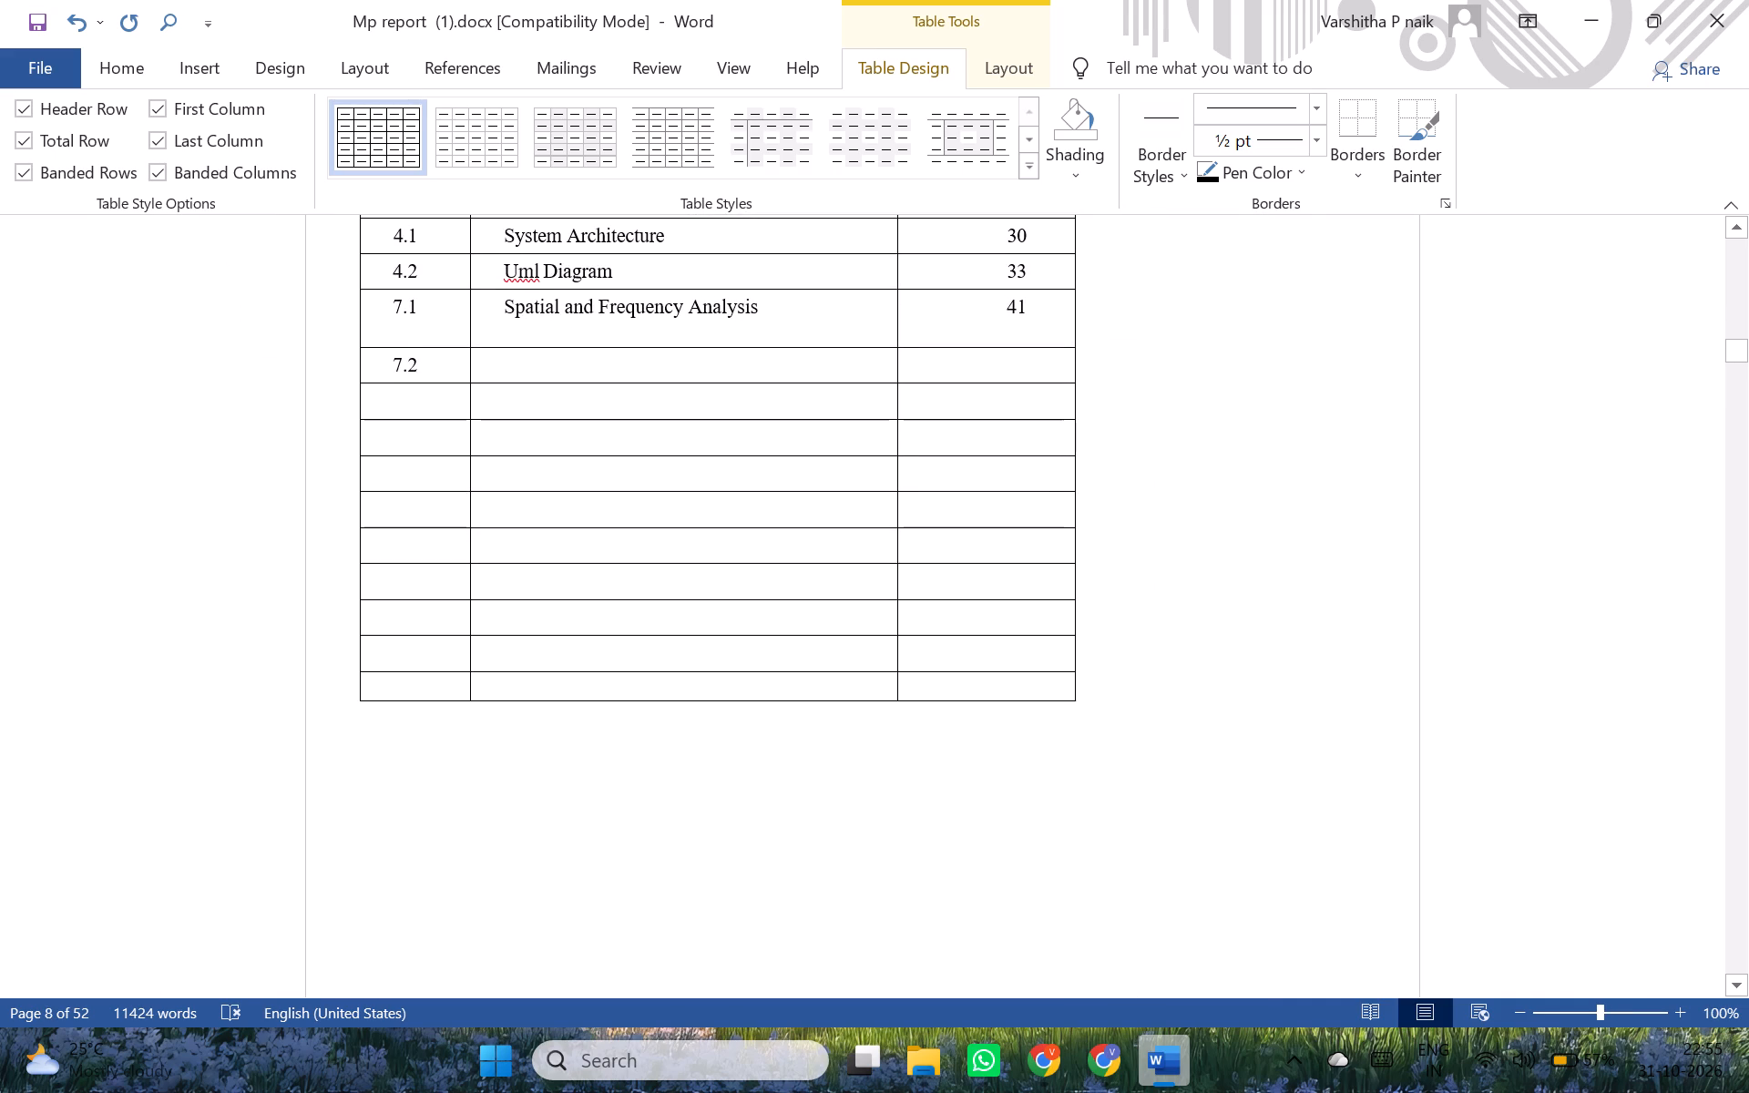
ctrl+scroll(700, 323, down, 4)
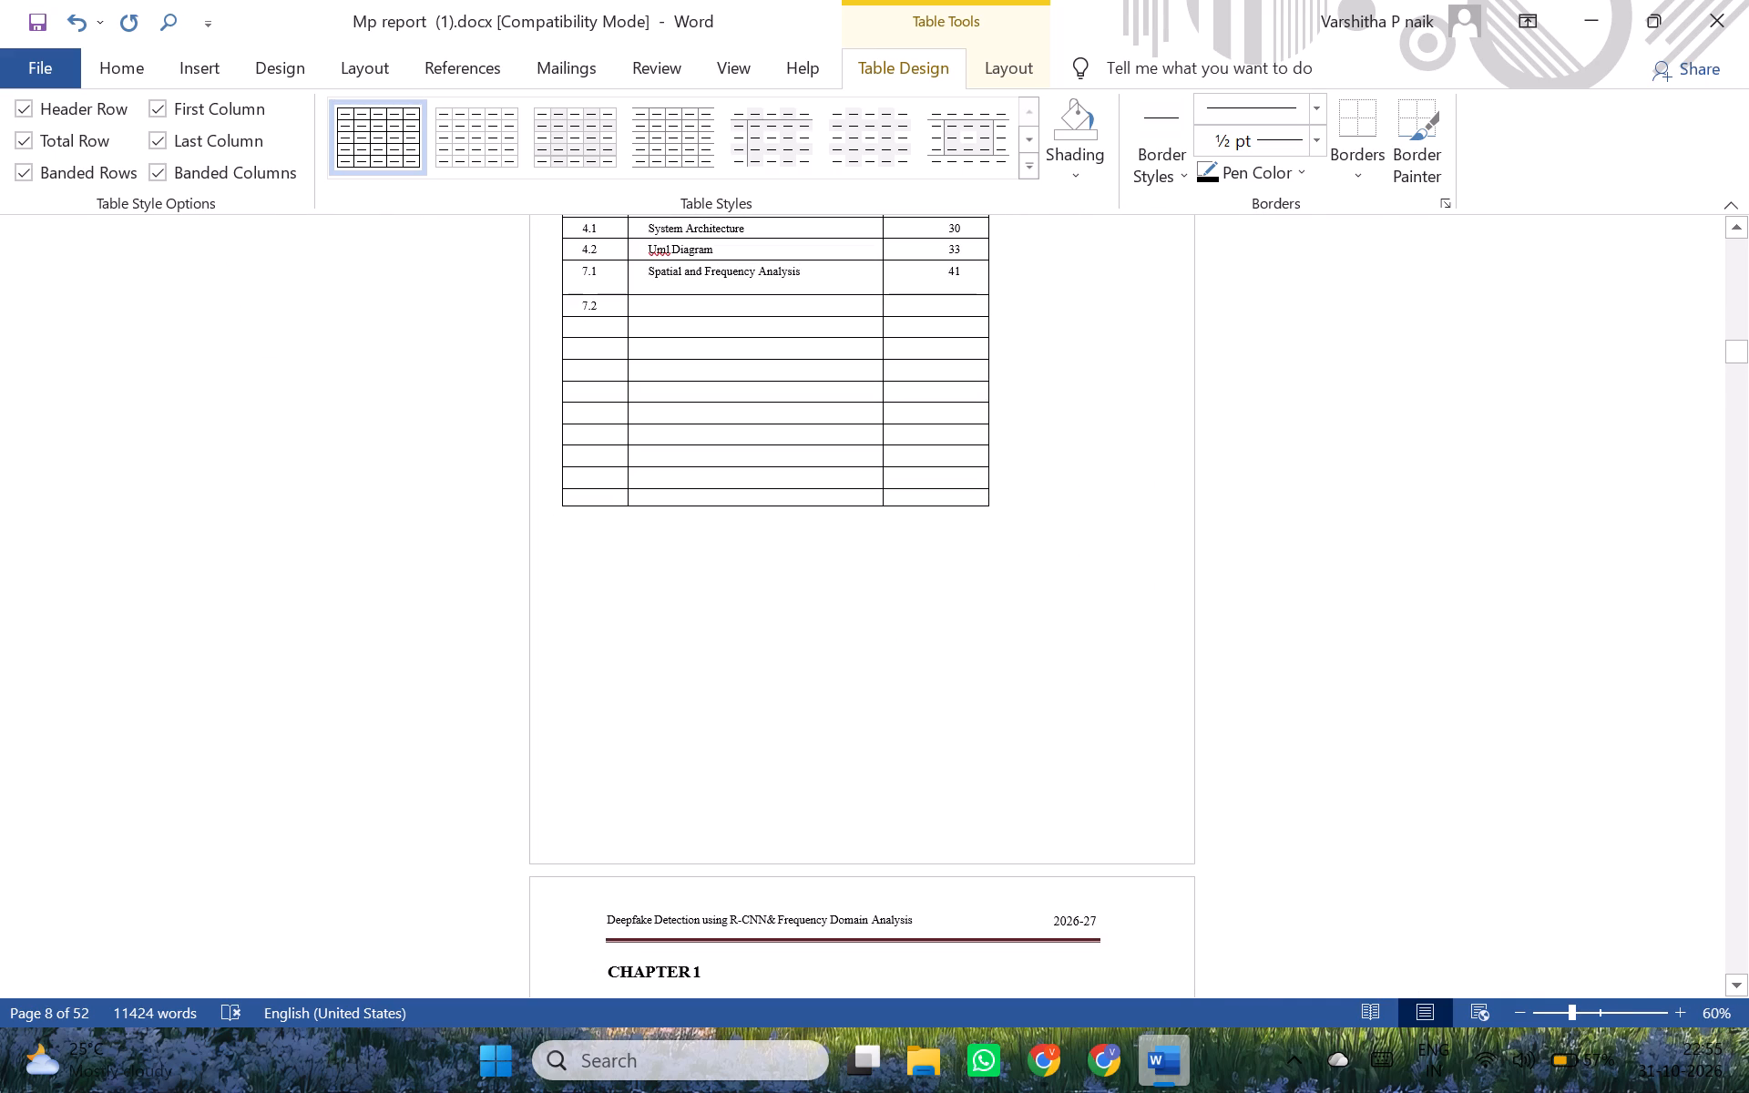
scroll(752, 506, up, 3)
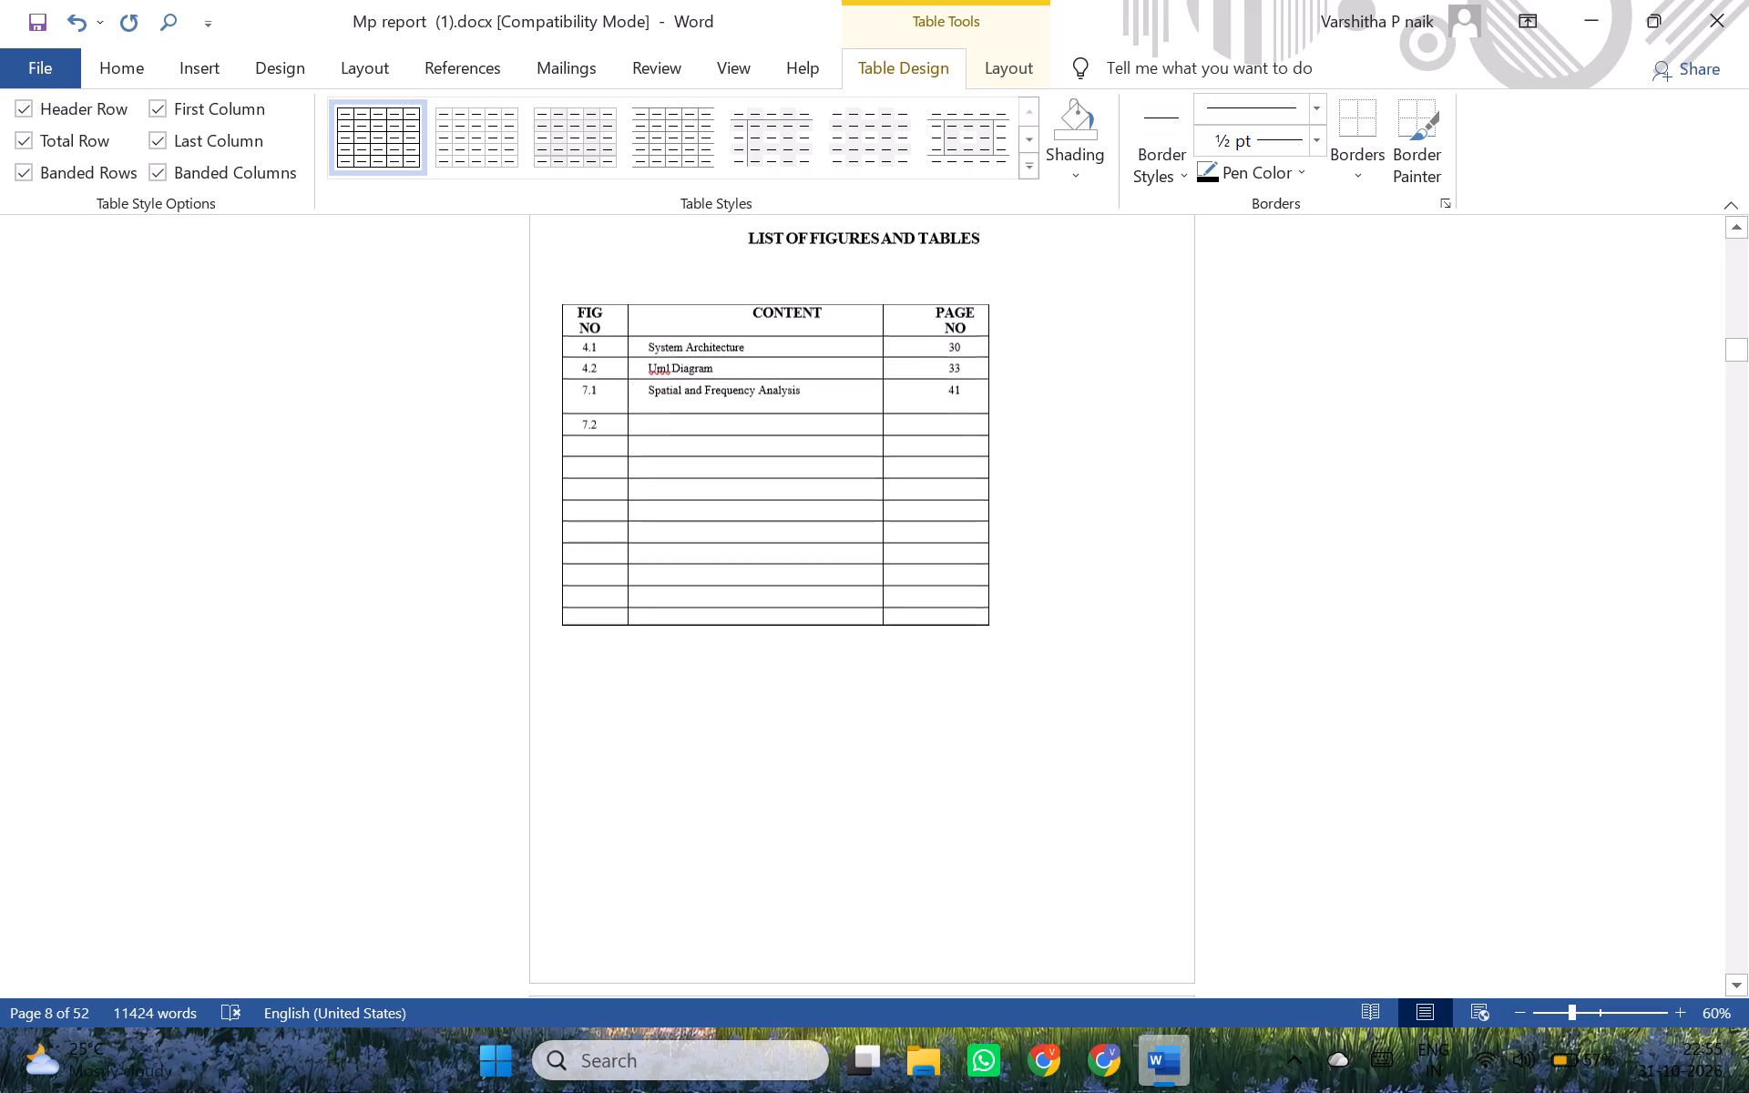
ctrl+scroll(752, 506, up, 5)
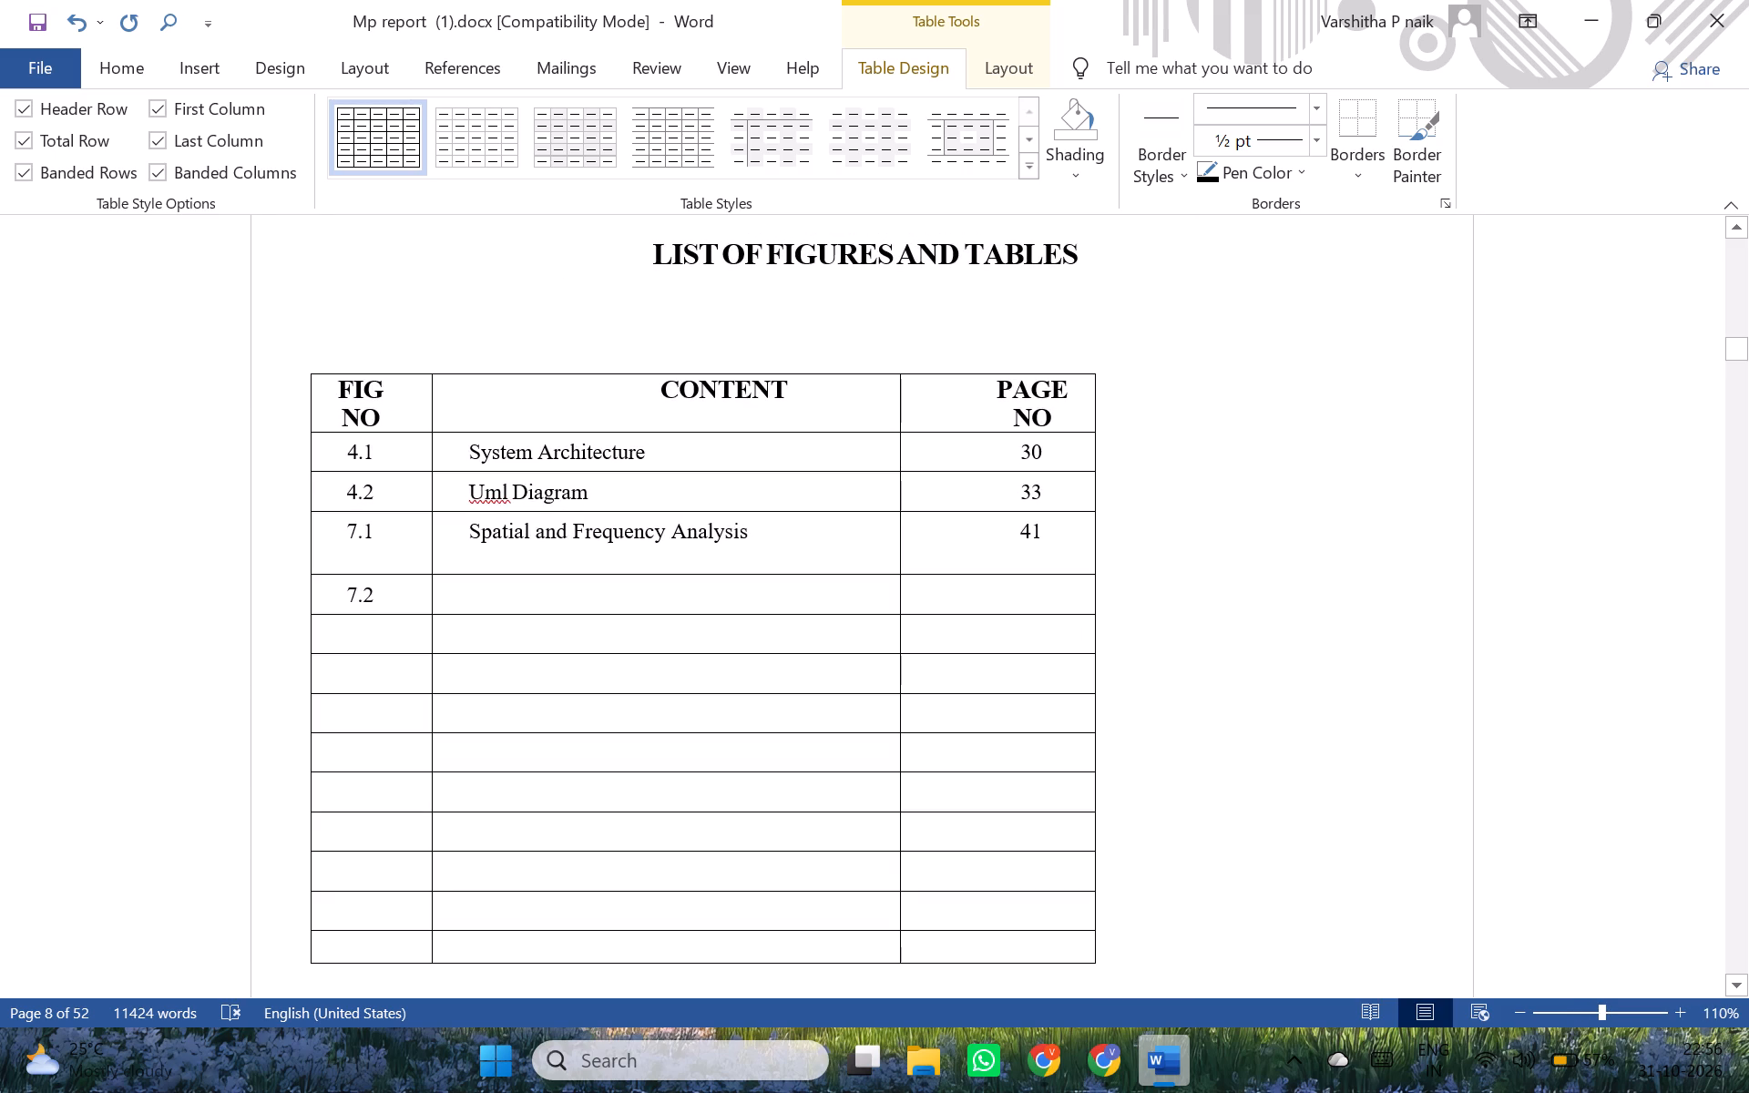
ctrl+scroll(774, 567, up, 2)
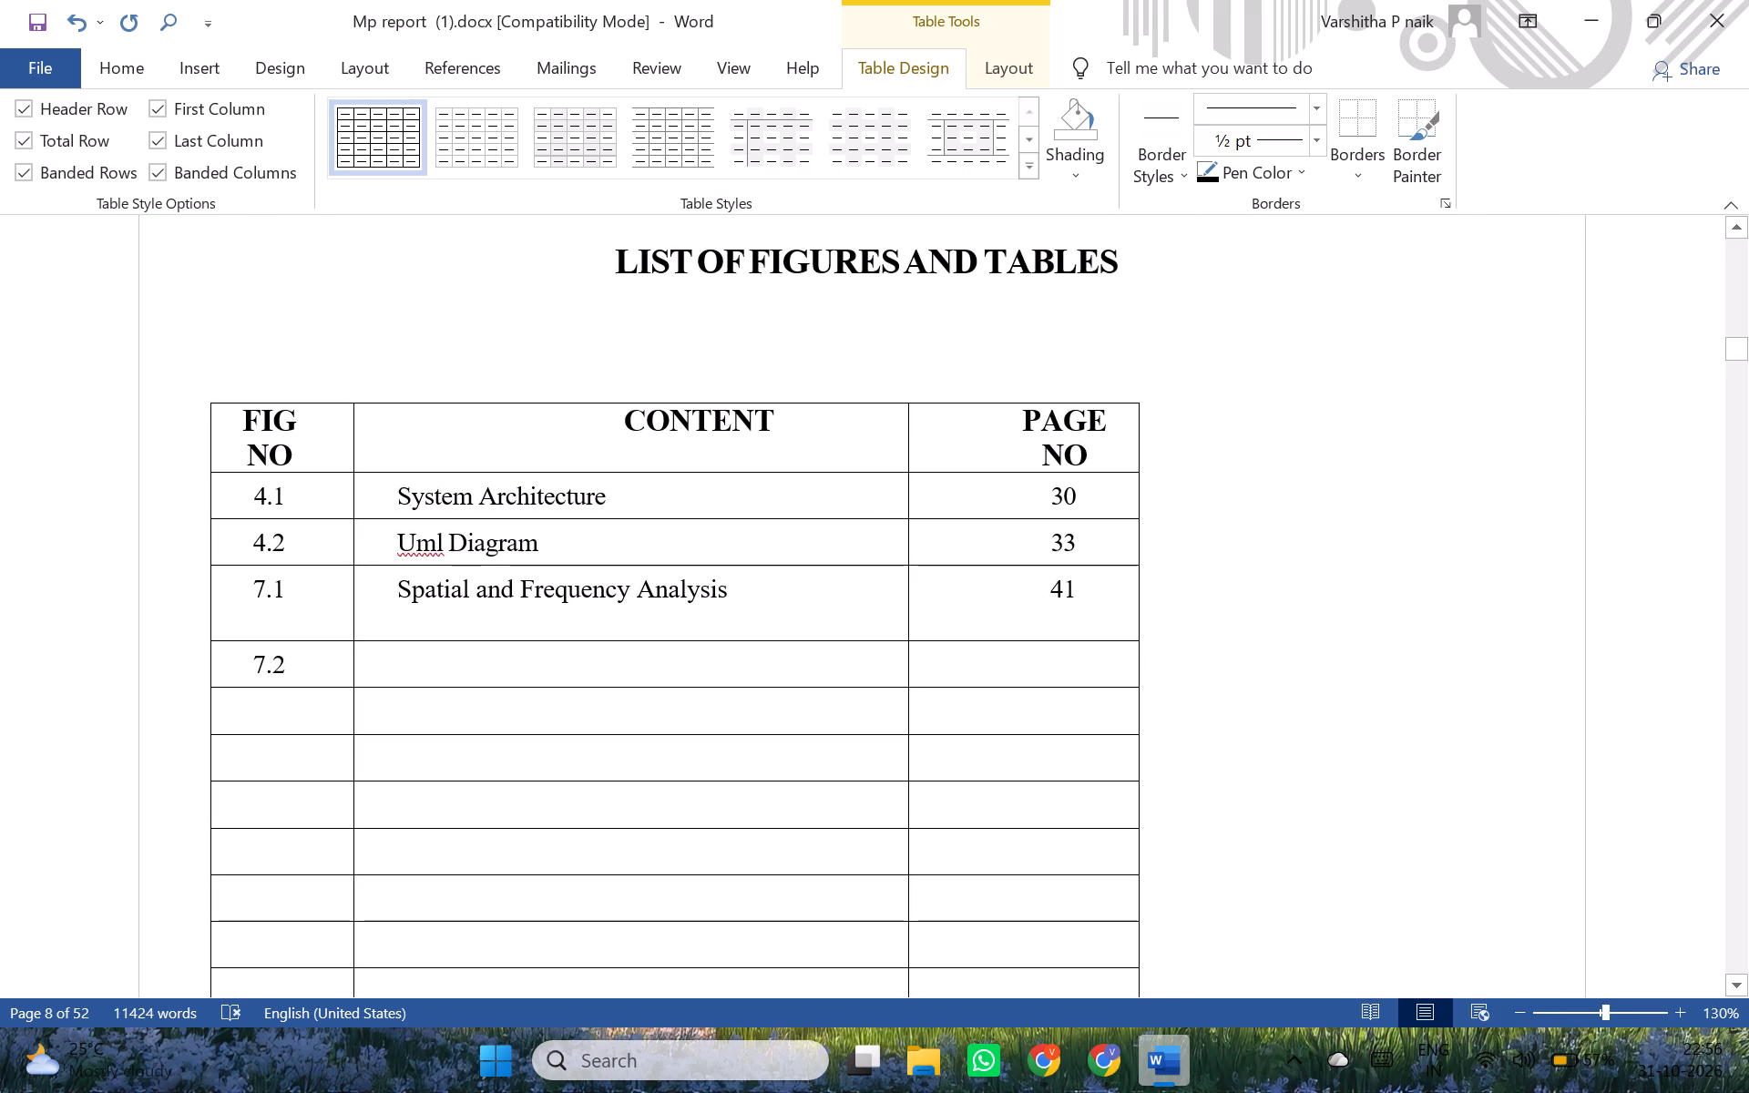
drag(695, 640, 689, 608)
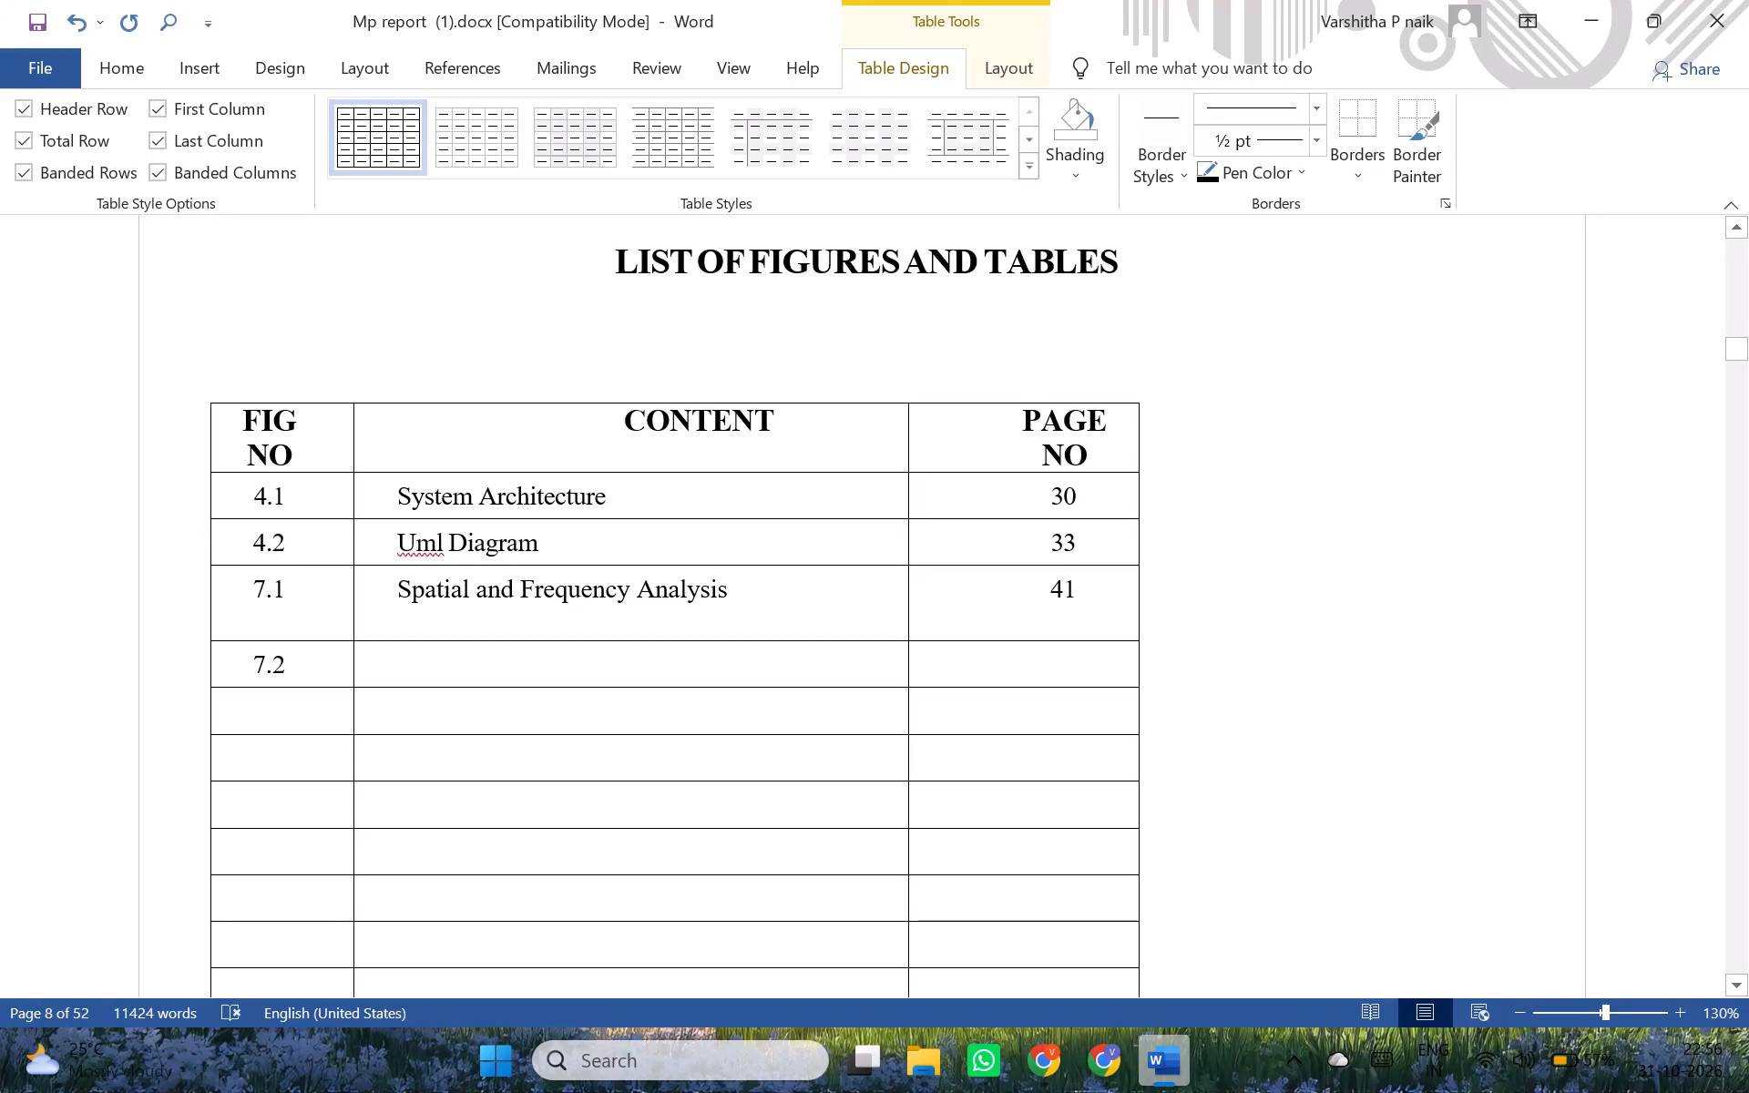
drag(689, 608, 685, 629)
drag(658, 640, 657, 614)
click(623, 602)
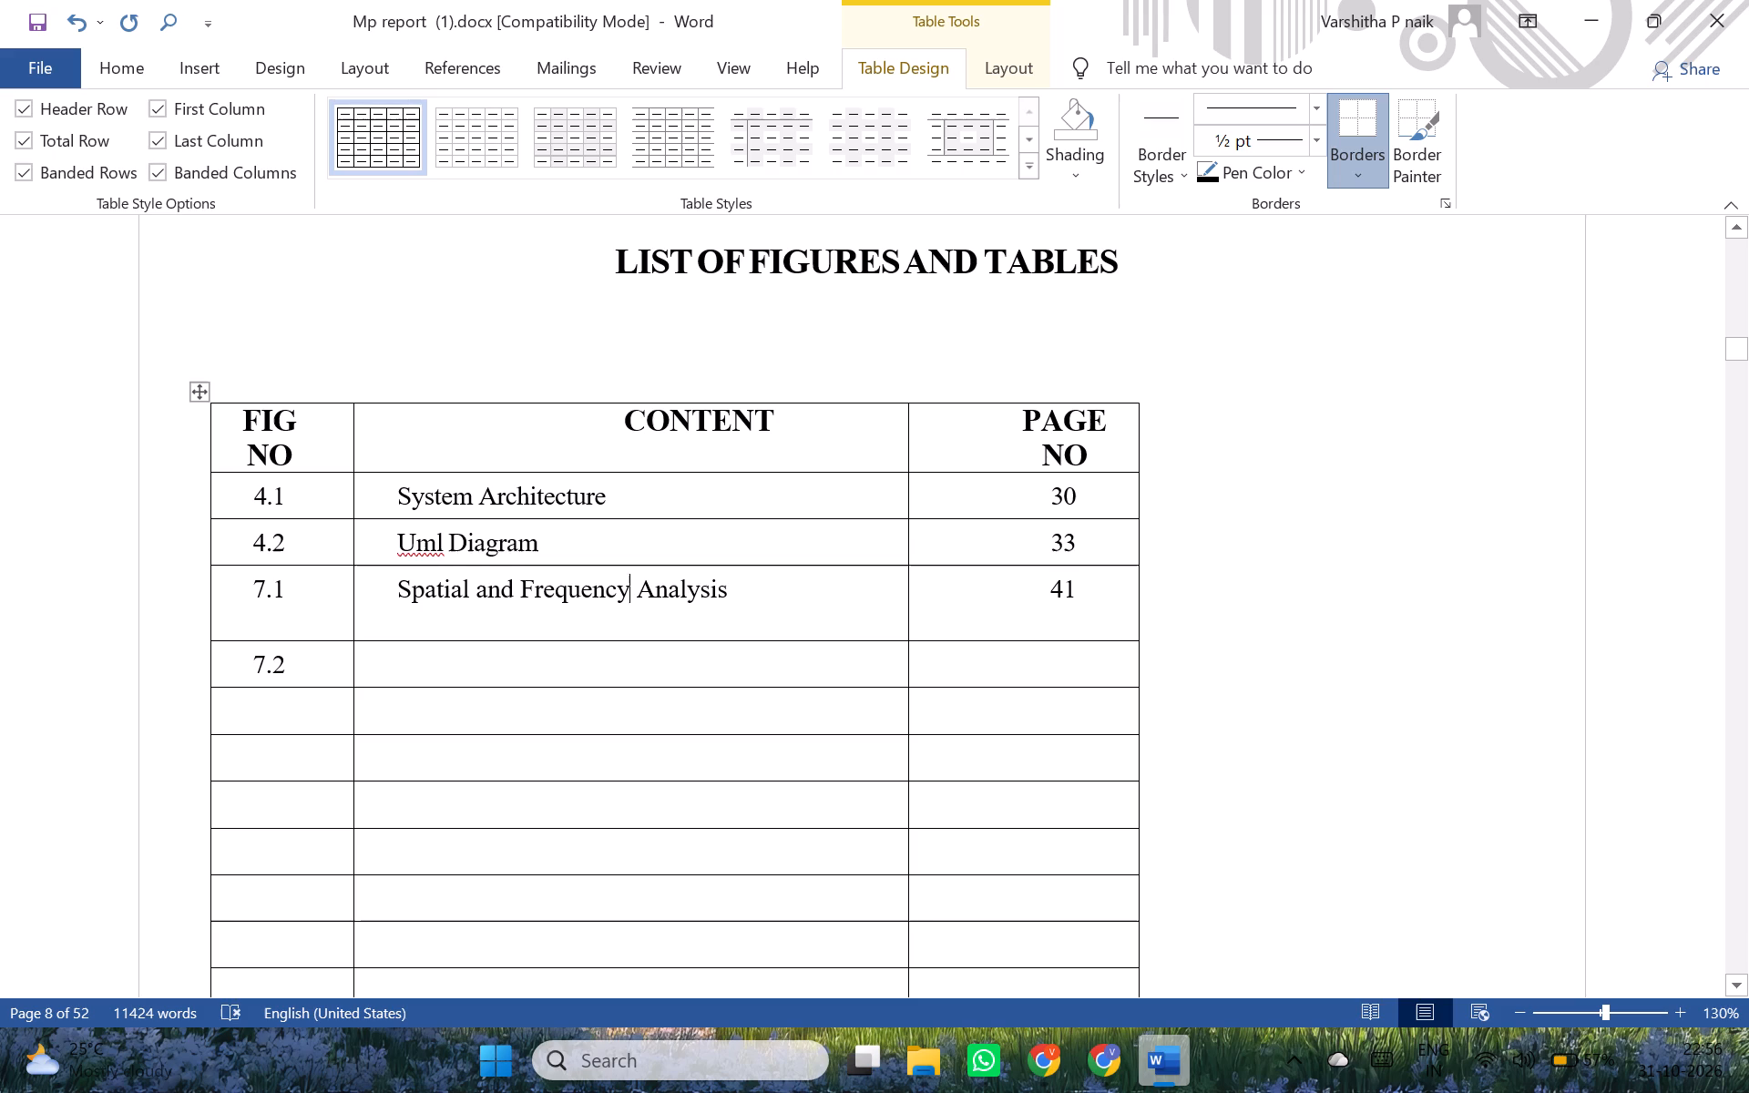
Clear the figure number, content and page number from the 7.1 row of the figures table.
drag(244, 592, 1091, 599)
key(Delete)
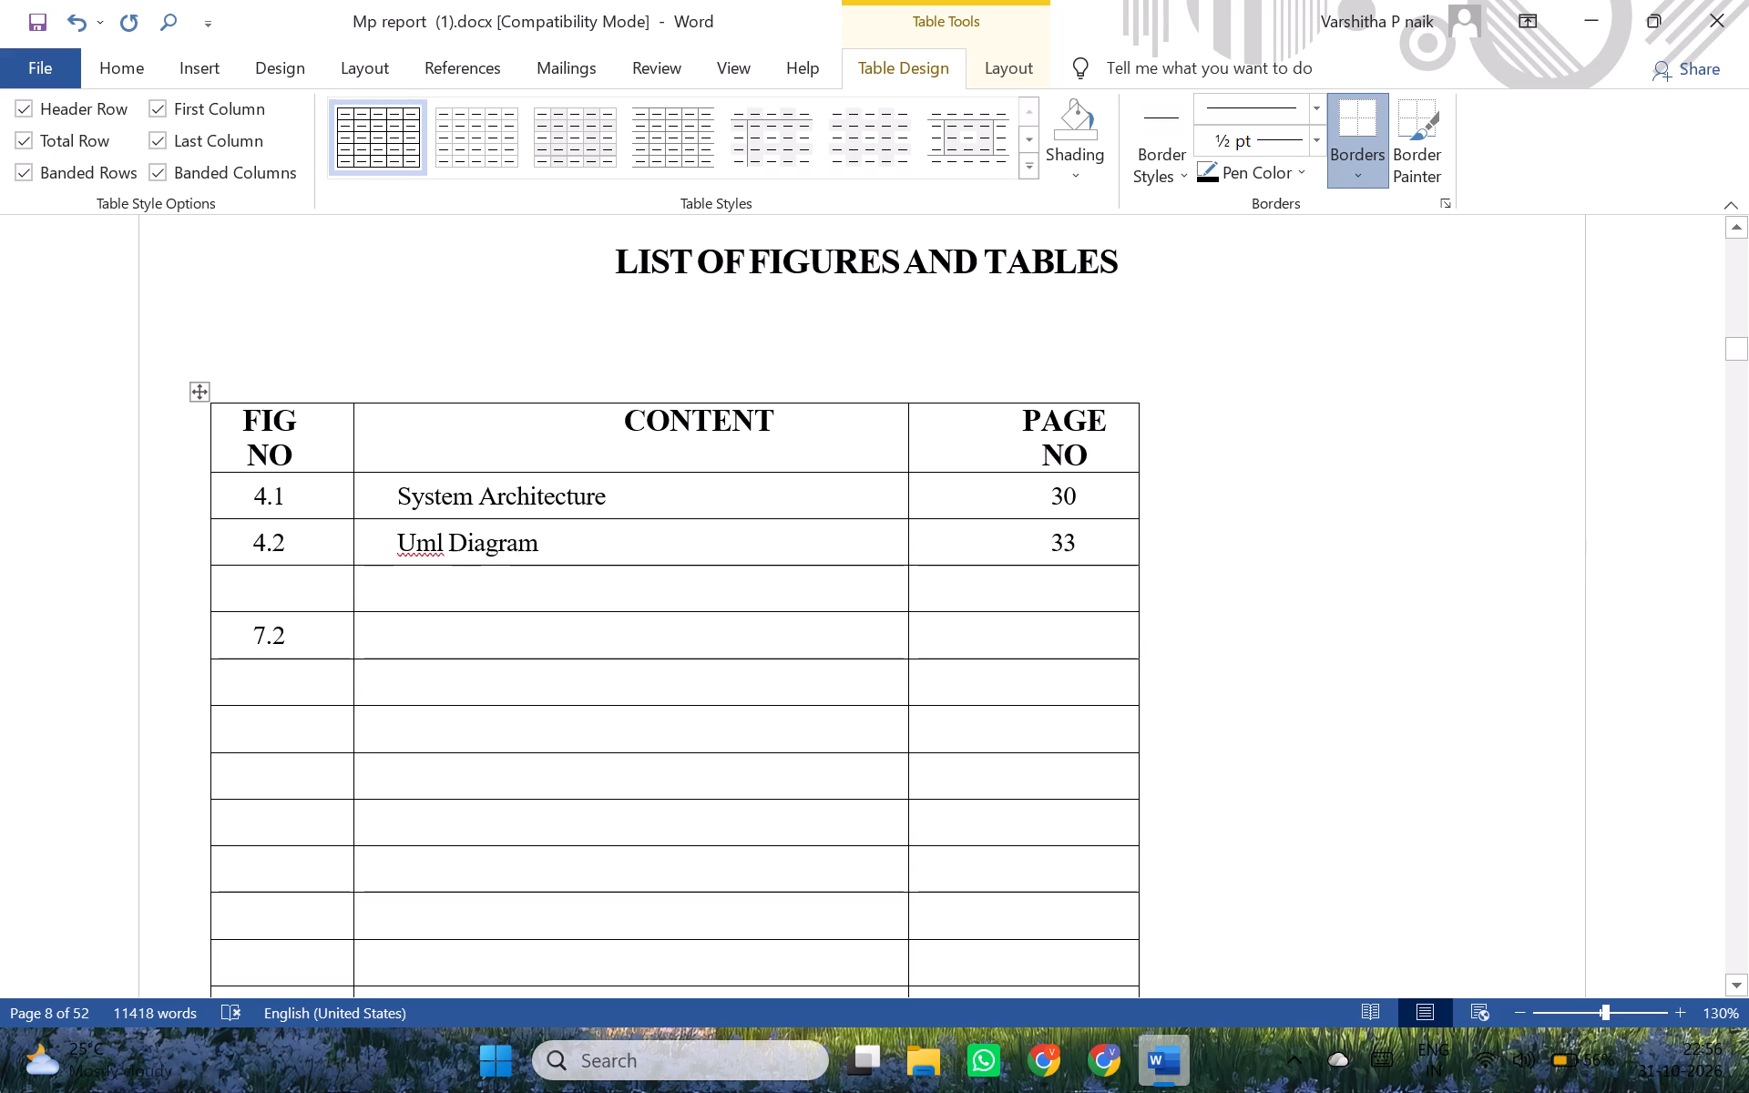
Enter 7.1, indented by four spaces, as the figure number in the emptied row below 4.2.
click(281, 592)
text(7.1)
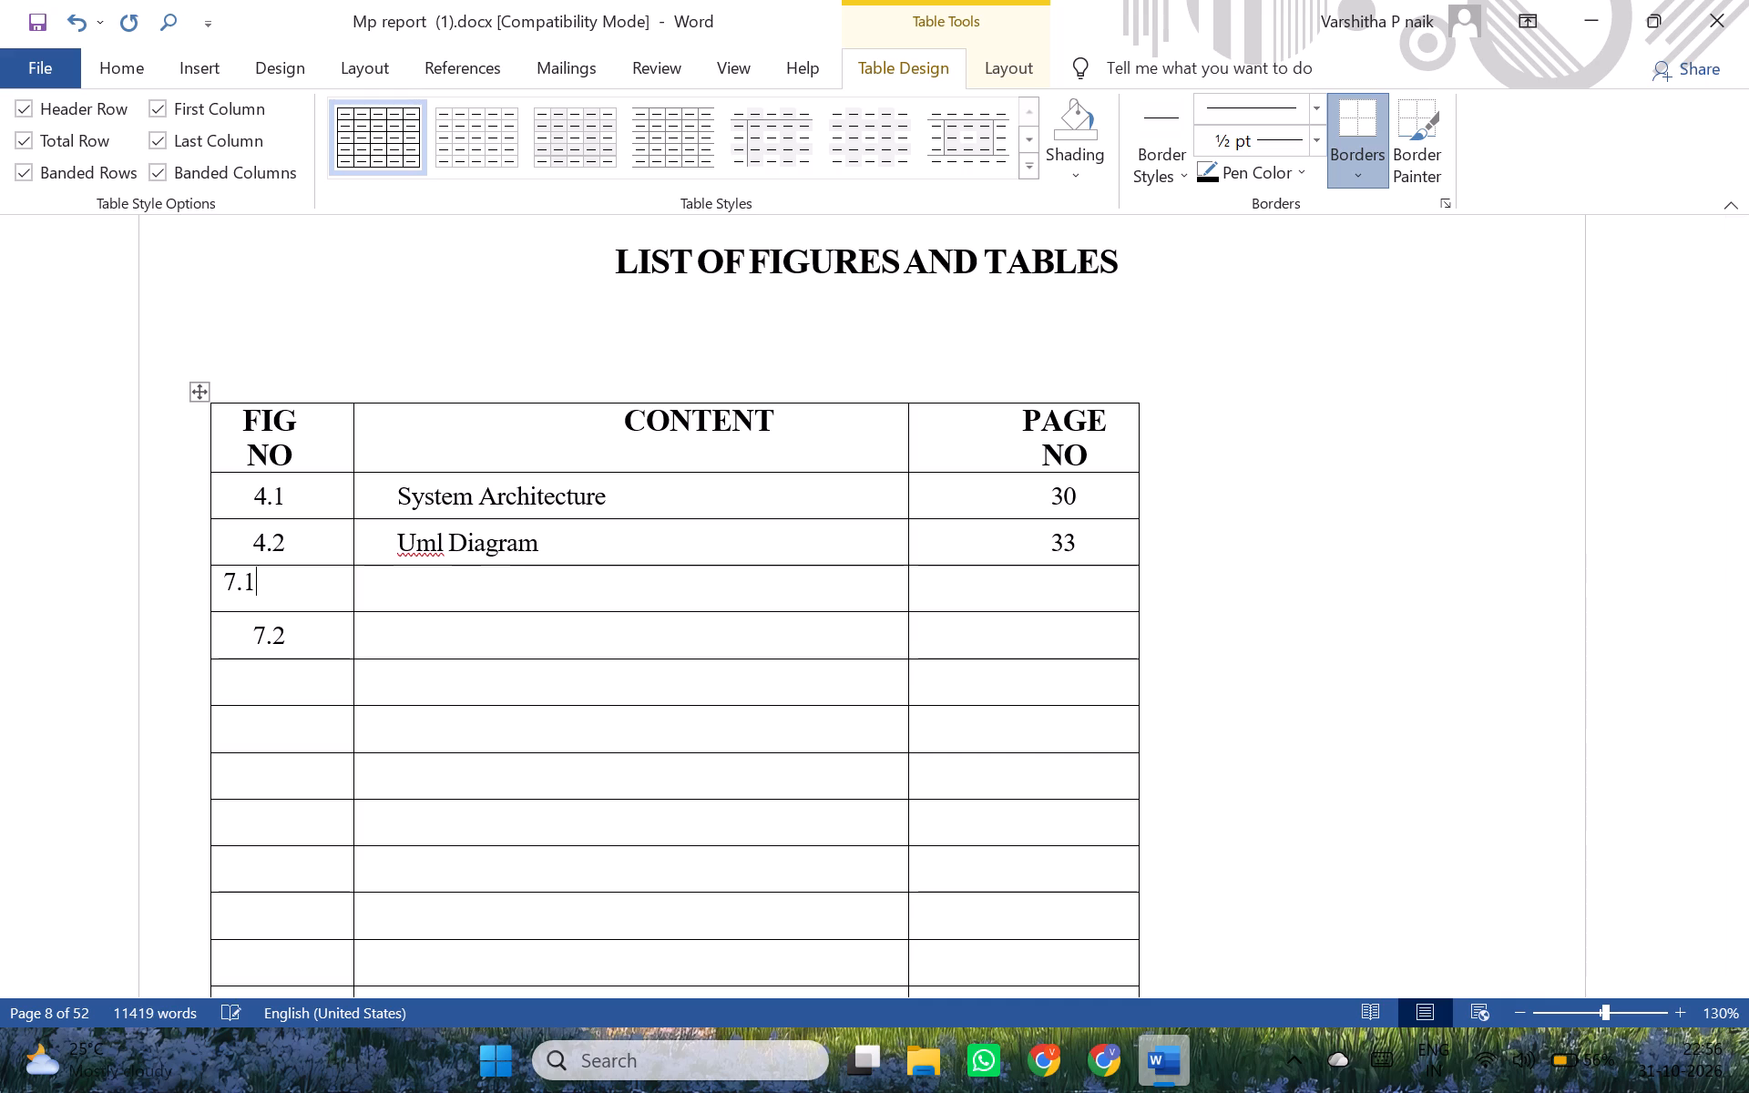
key(Left)
key(Left)
key(Left)
key(space)
key(space)
key(space)
key(space)
key(space)
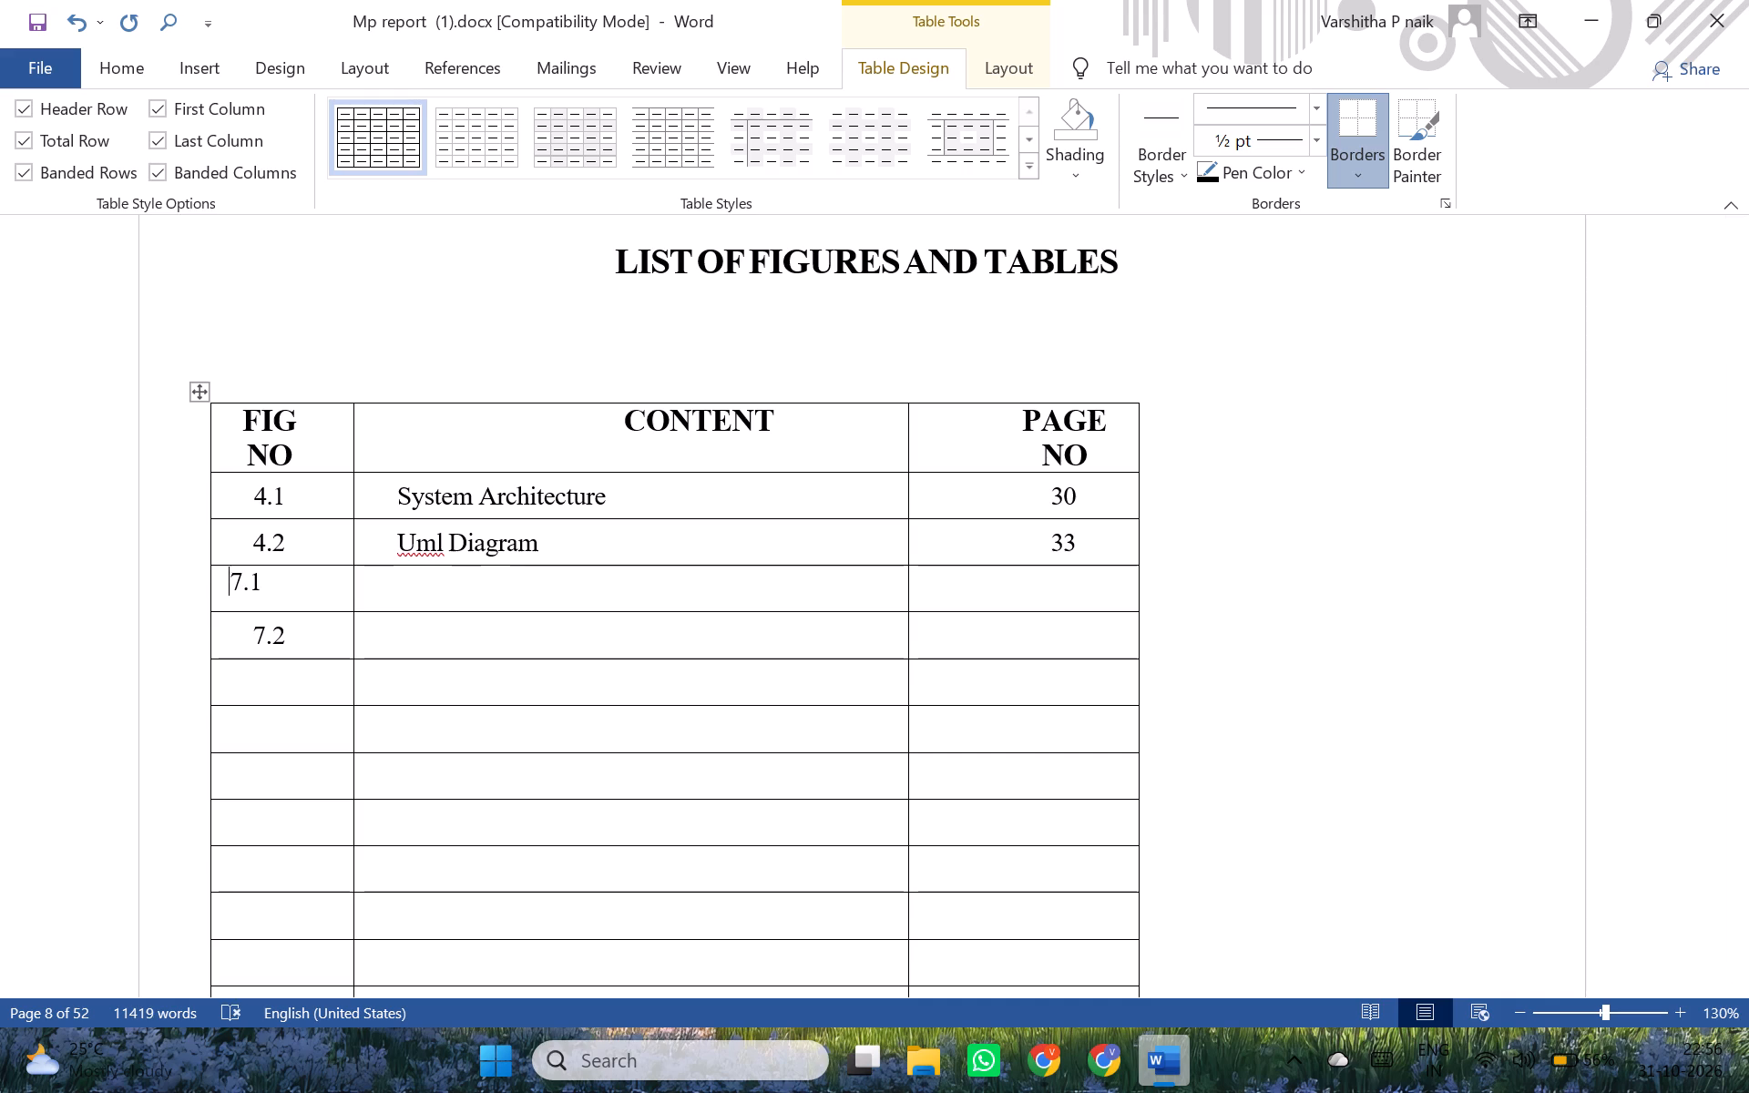
key(space)
key(BackSpace)
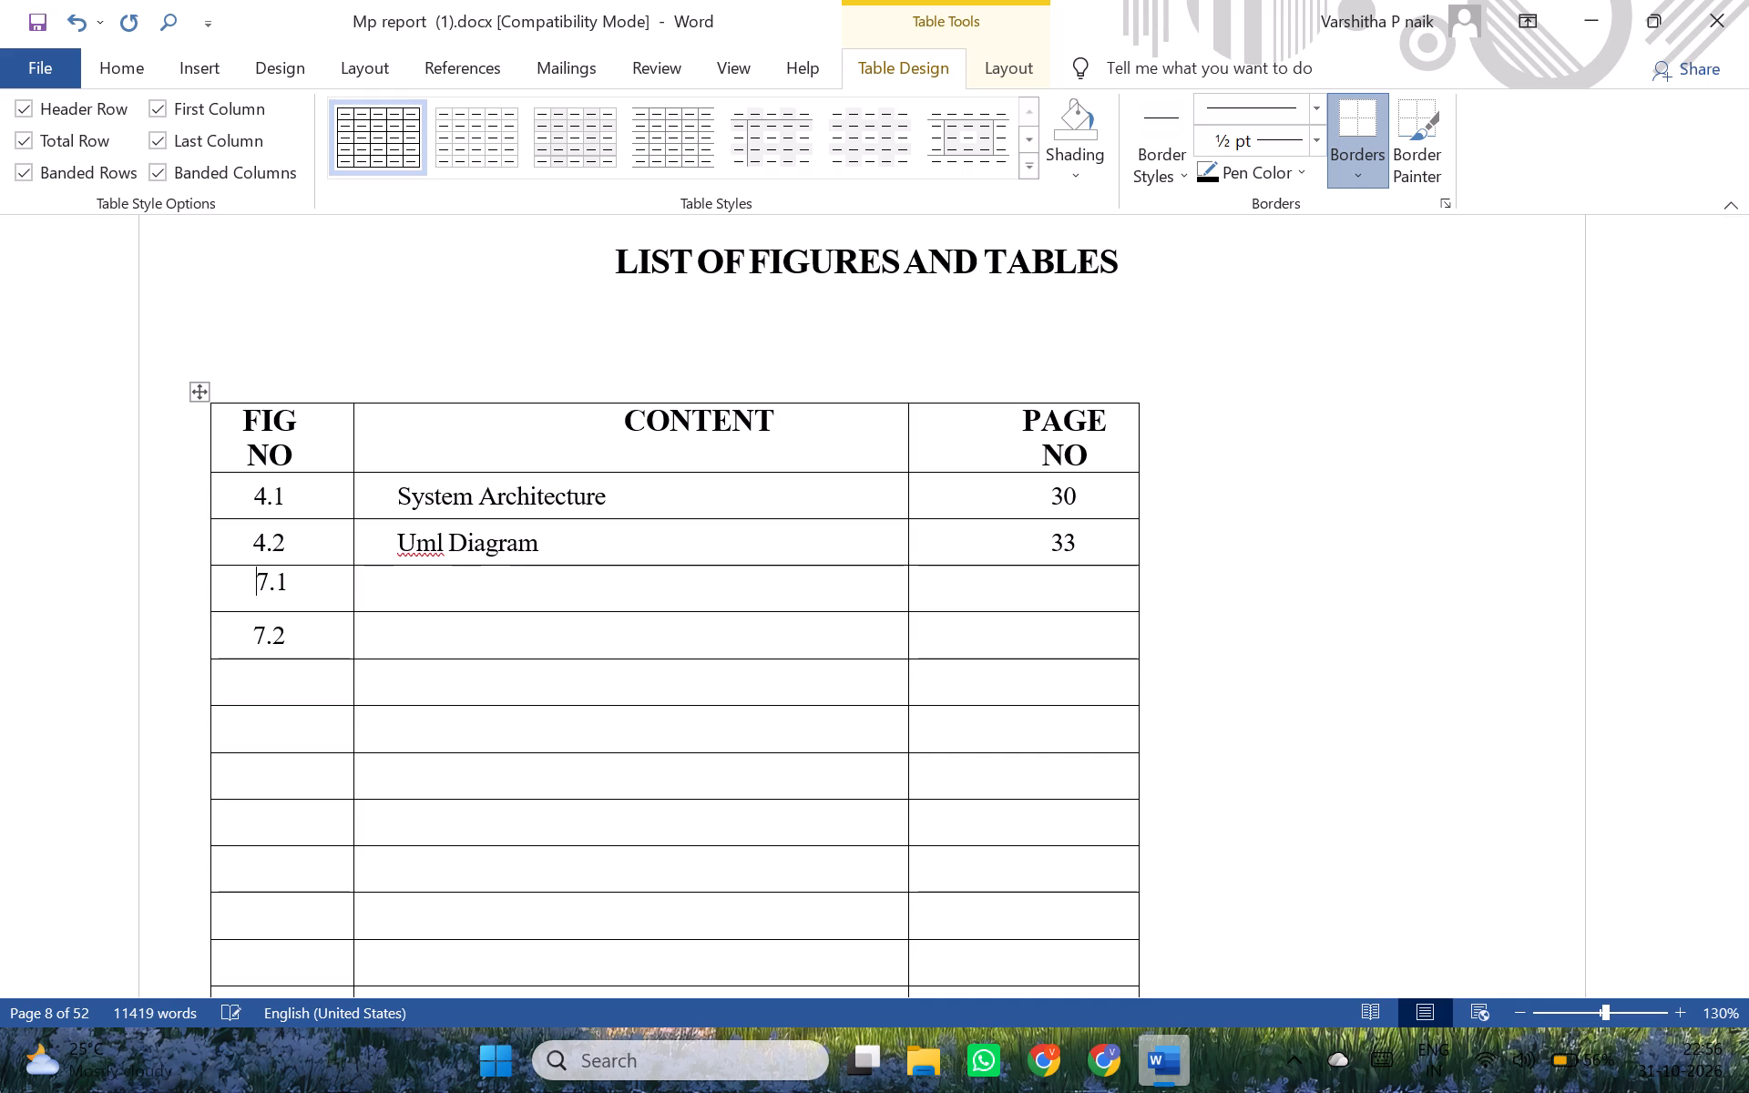
key(BackSpace)
Copy "Spatial and Frequency Analysis" from the ChatGPT reply in Chrome into the content cell of row 7.1 in Word.
click(1047, 1044)
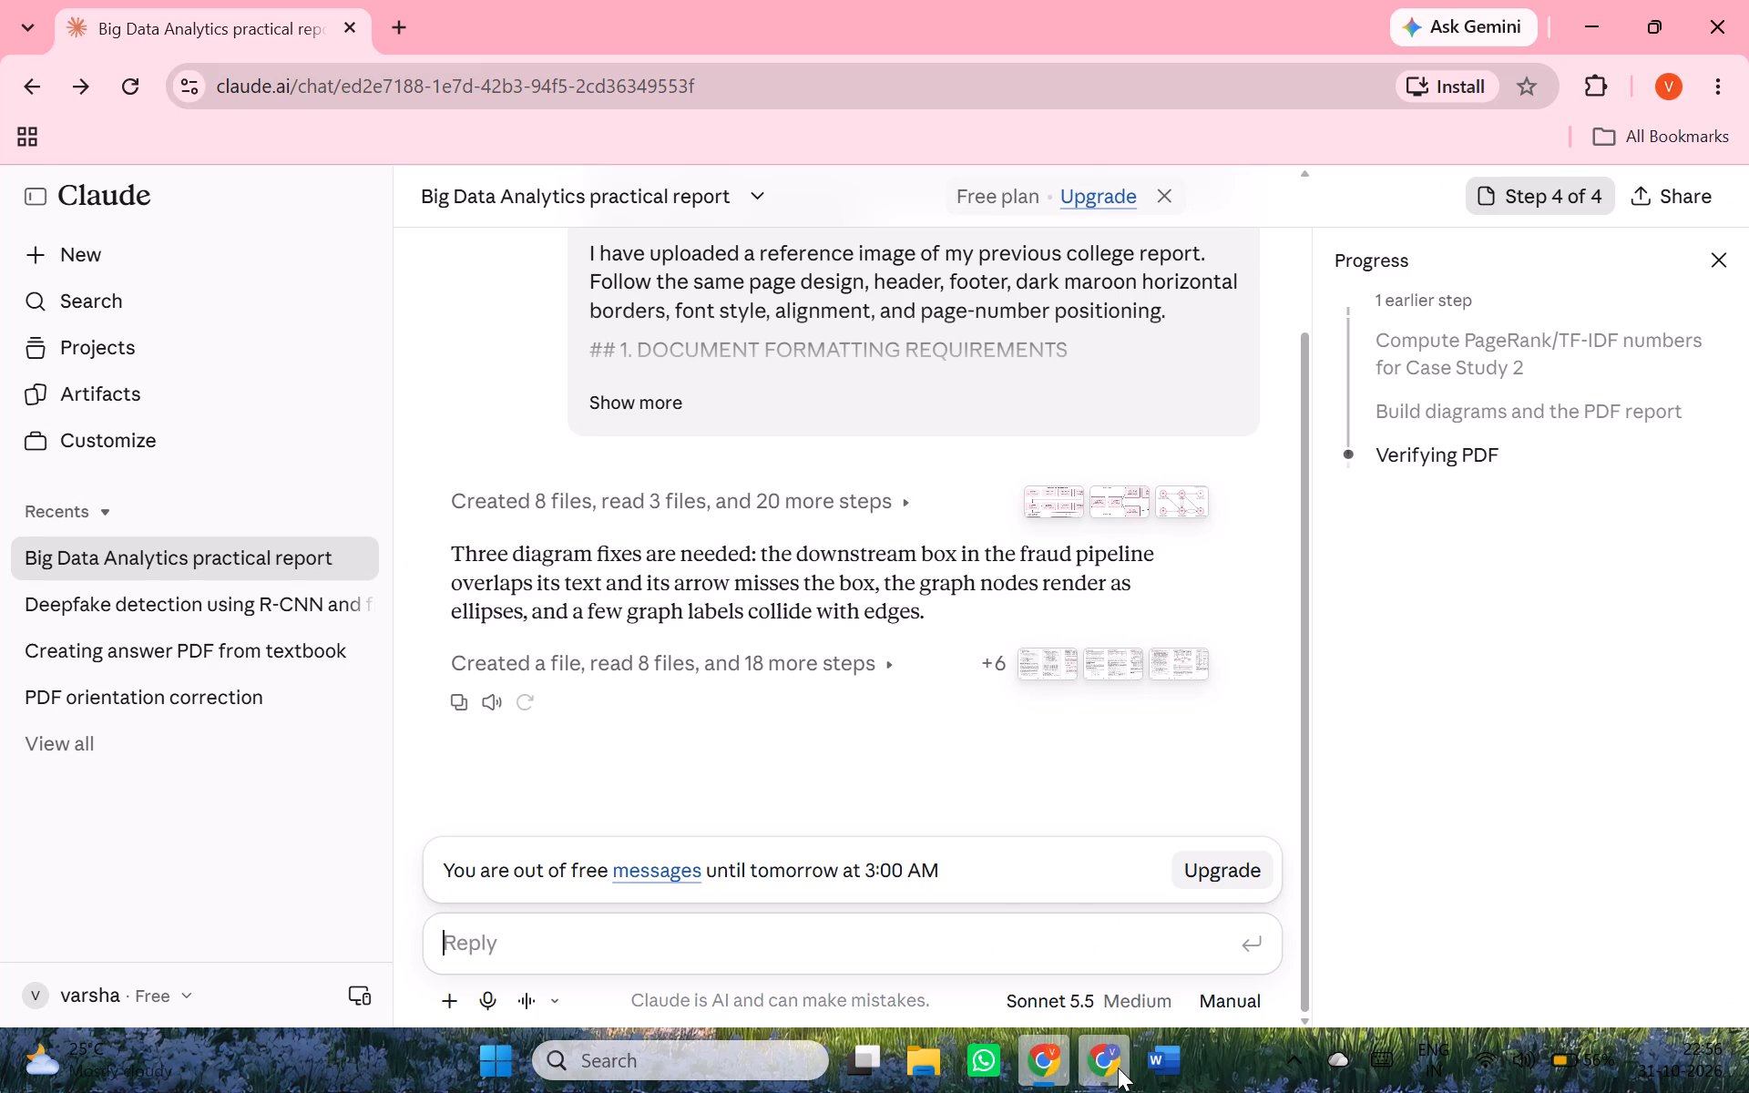
click(1118, 1067)
key(ctrl+c)
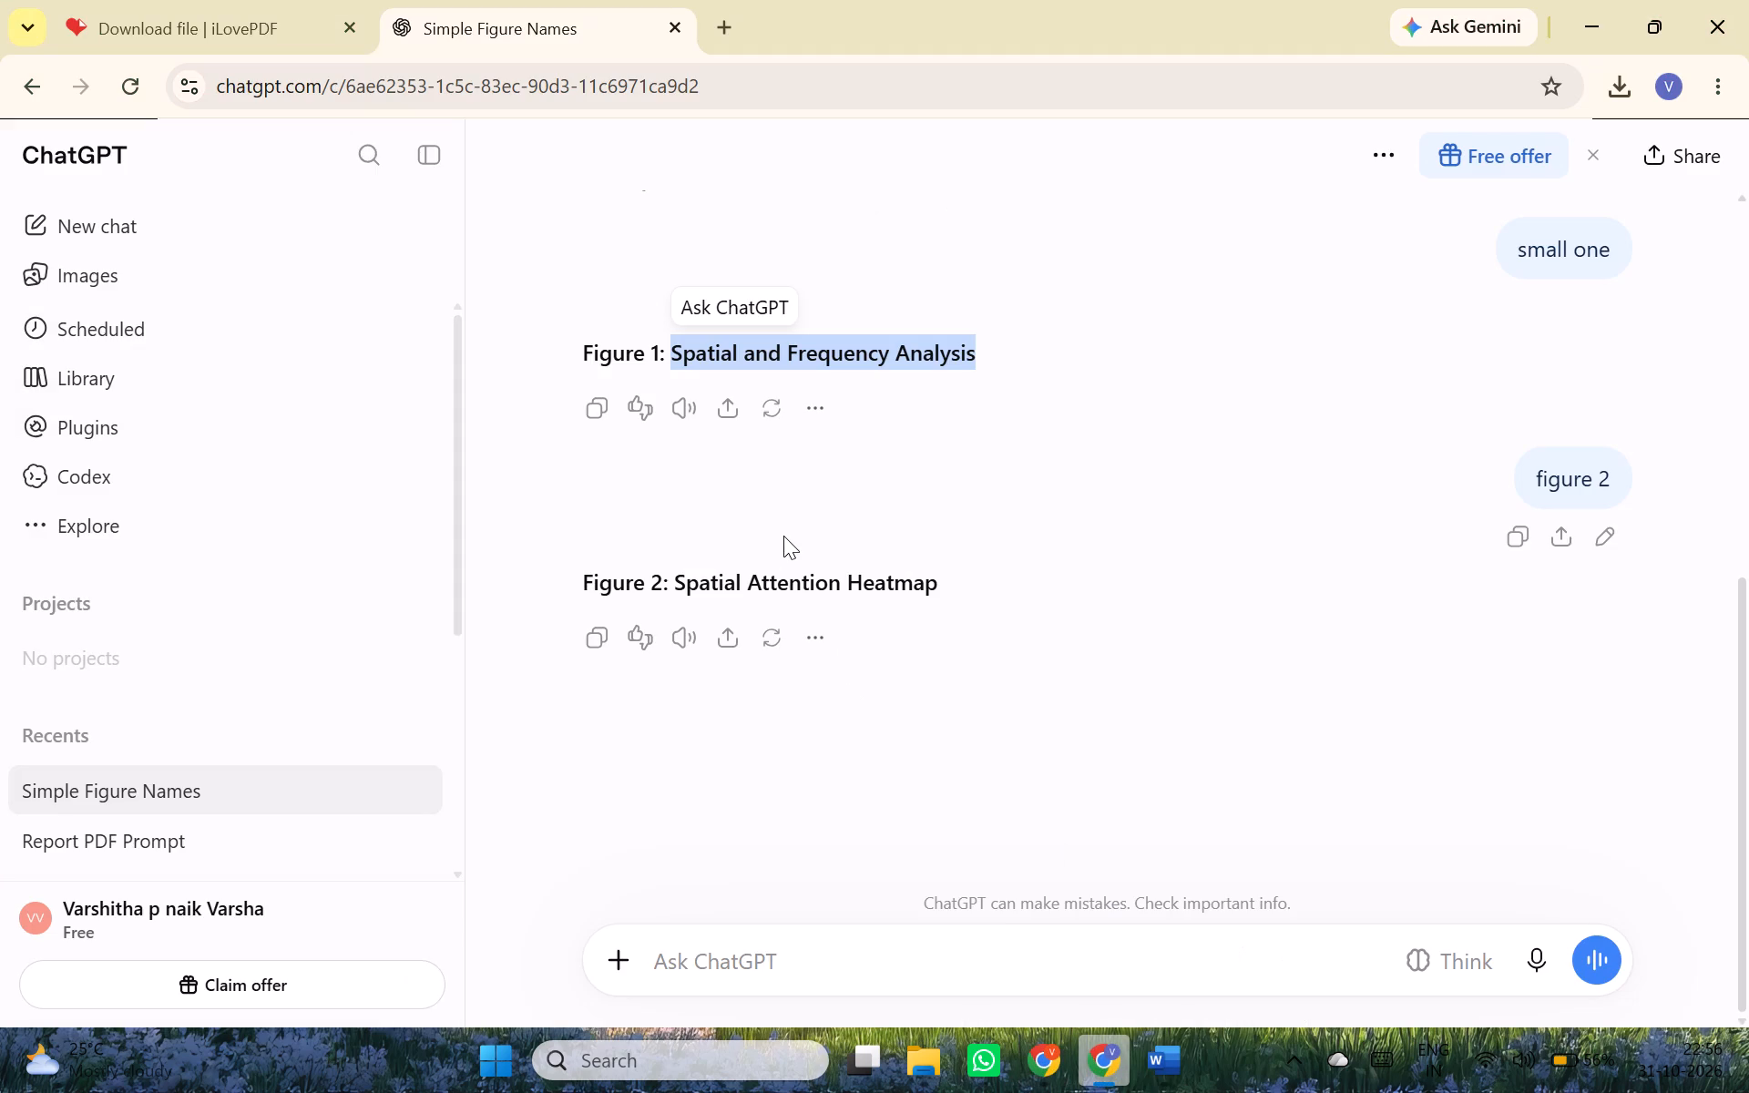
click(1158, 1078)
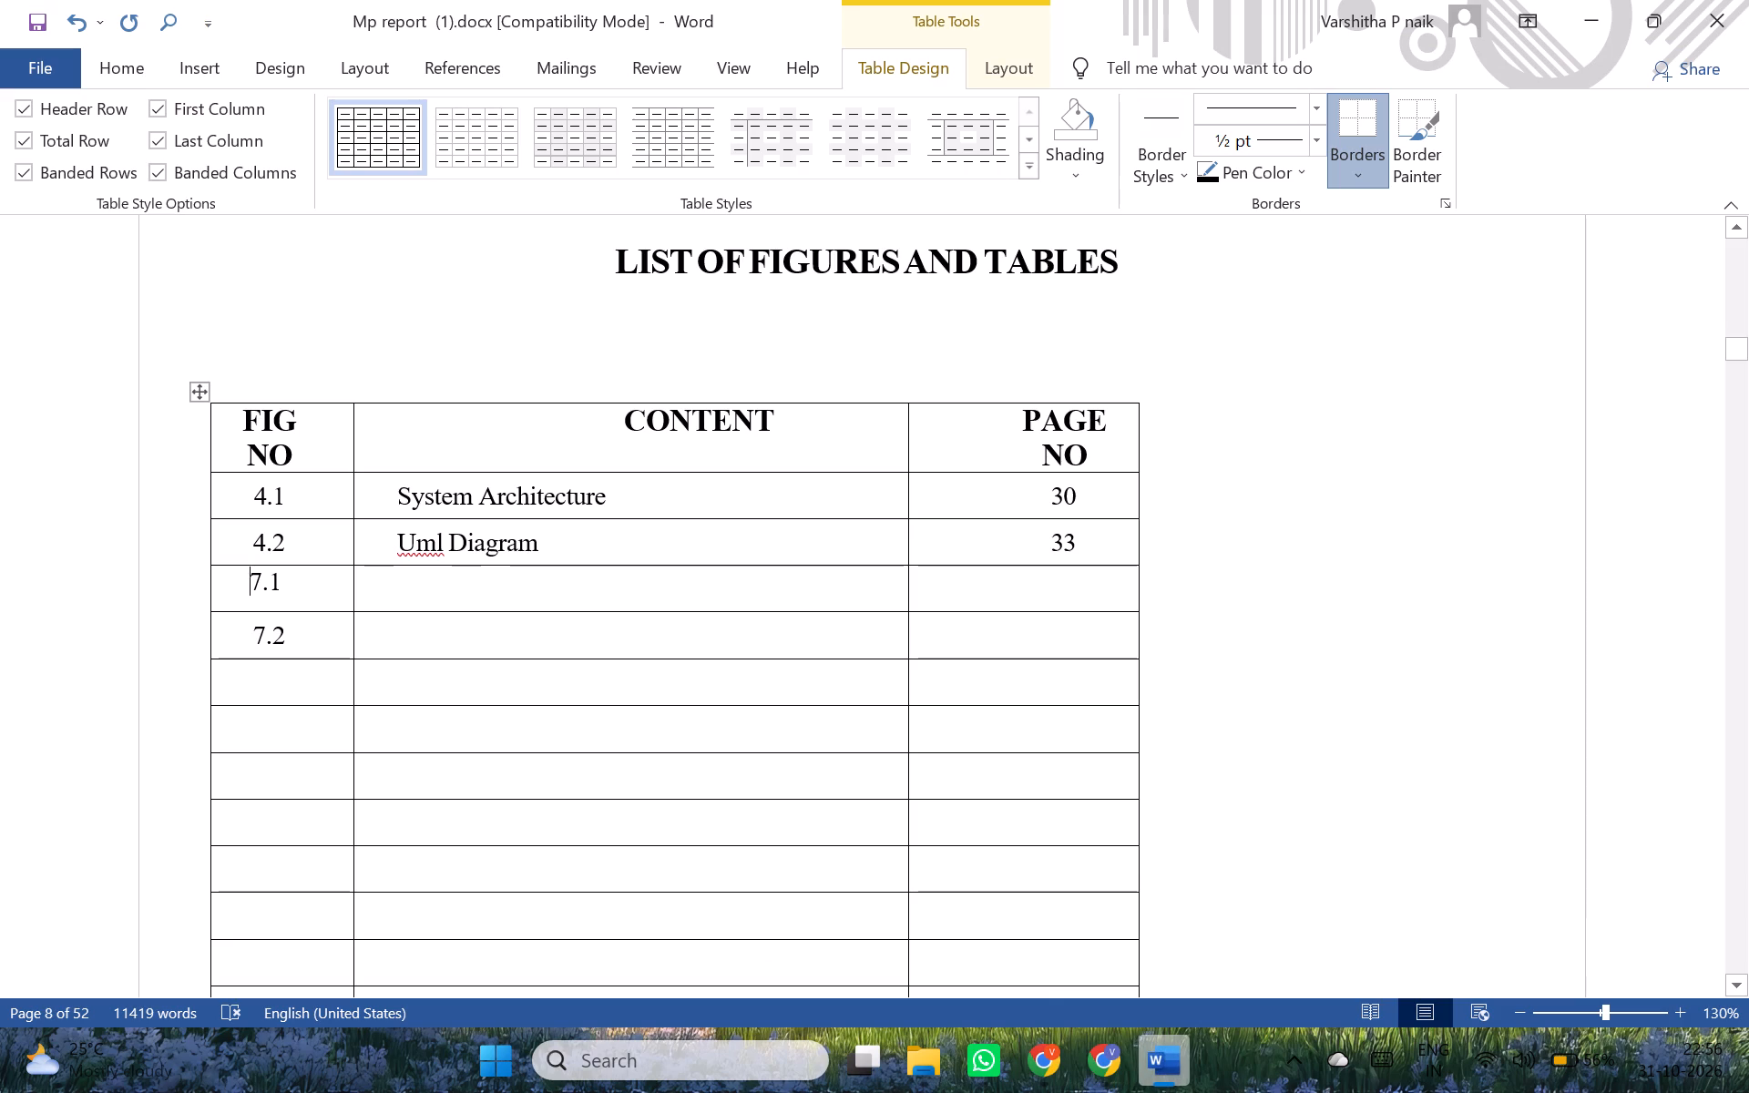
click(402, 587)
key(ctrl+v)
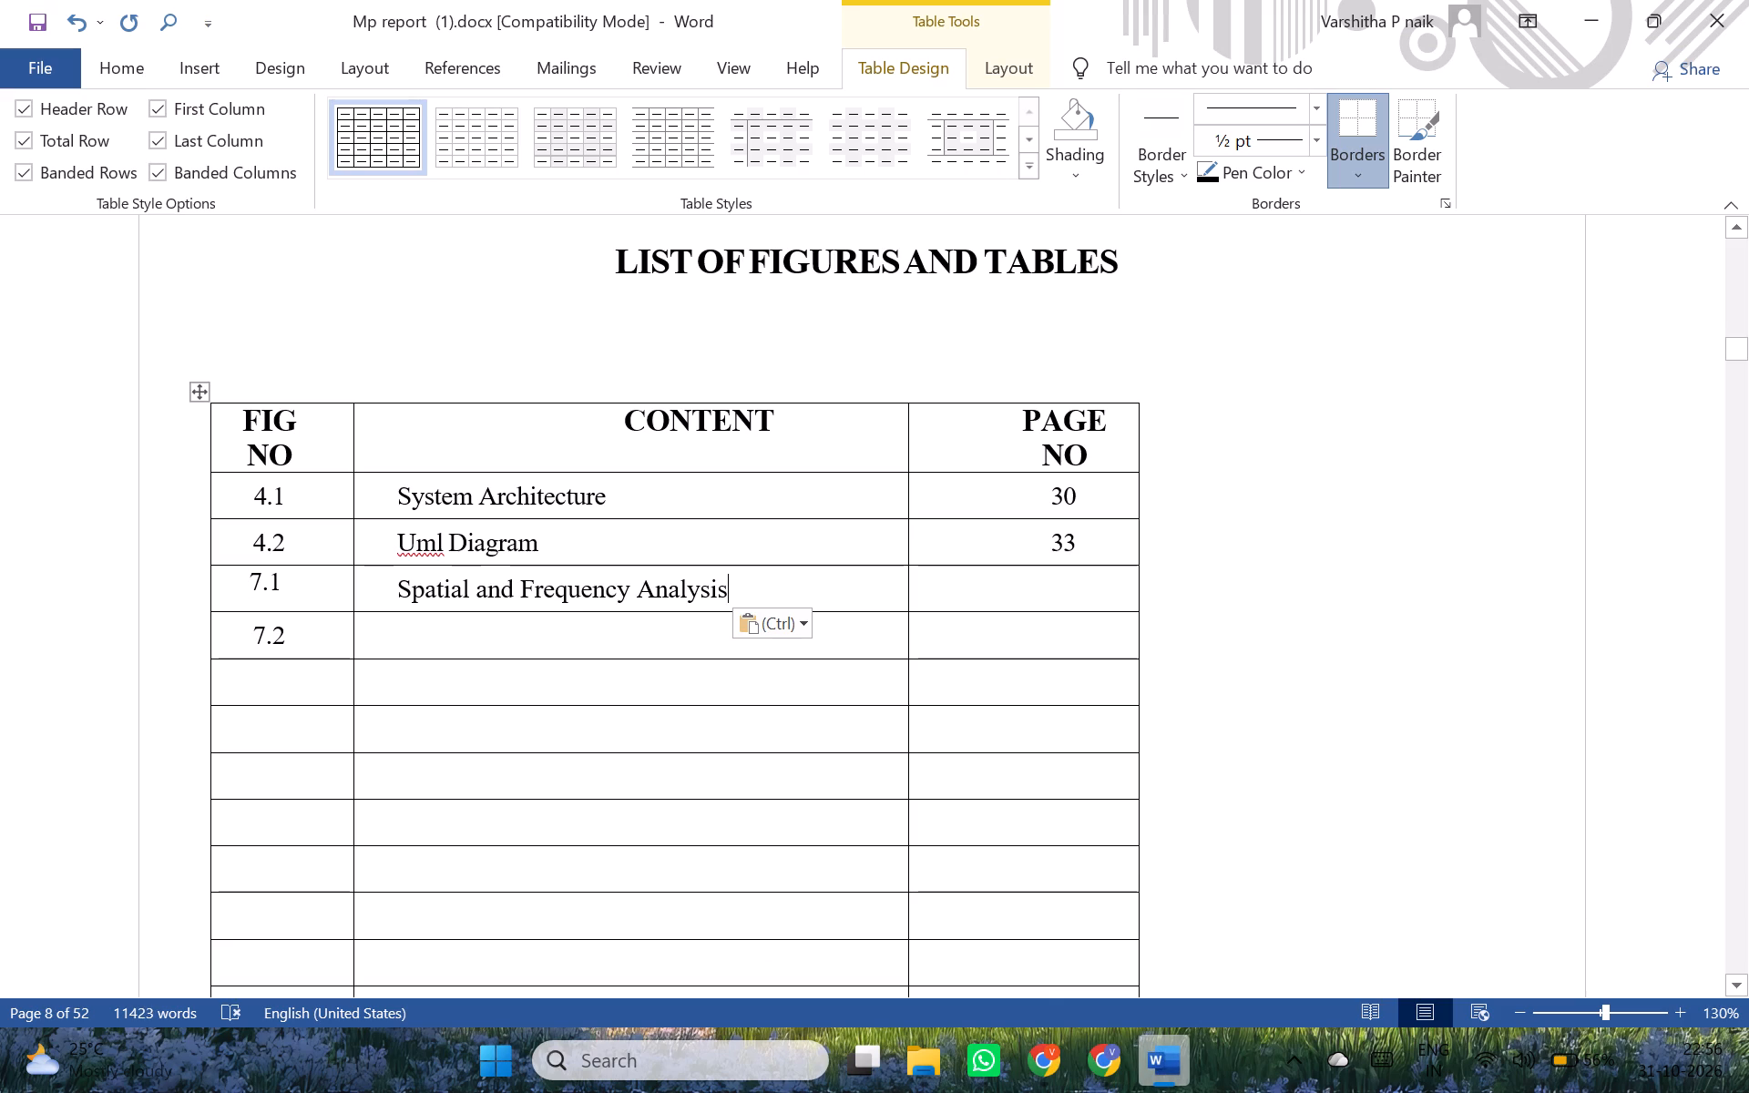
Copy "Spatial Attention Heatmap" from the ChatGPT reply in Chrome into the content cell of row 7.2 in Word.
click(1088, 1057)
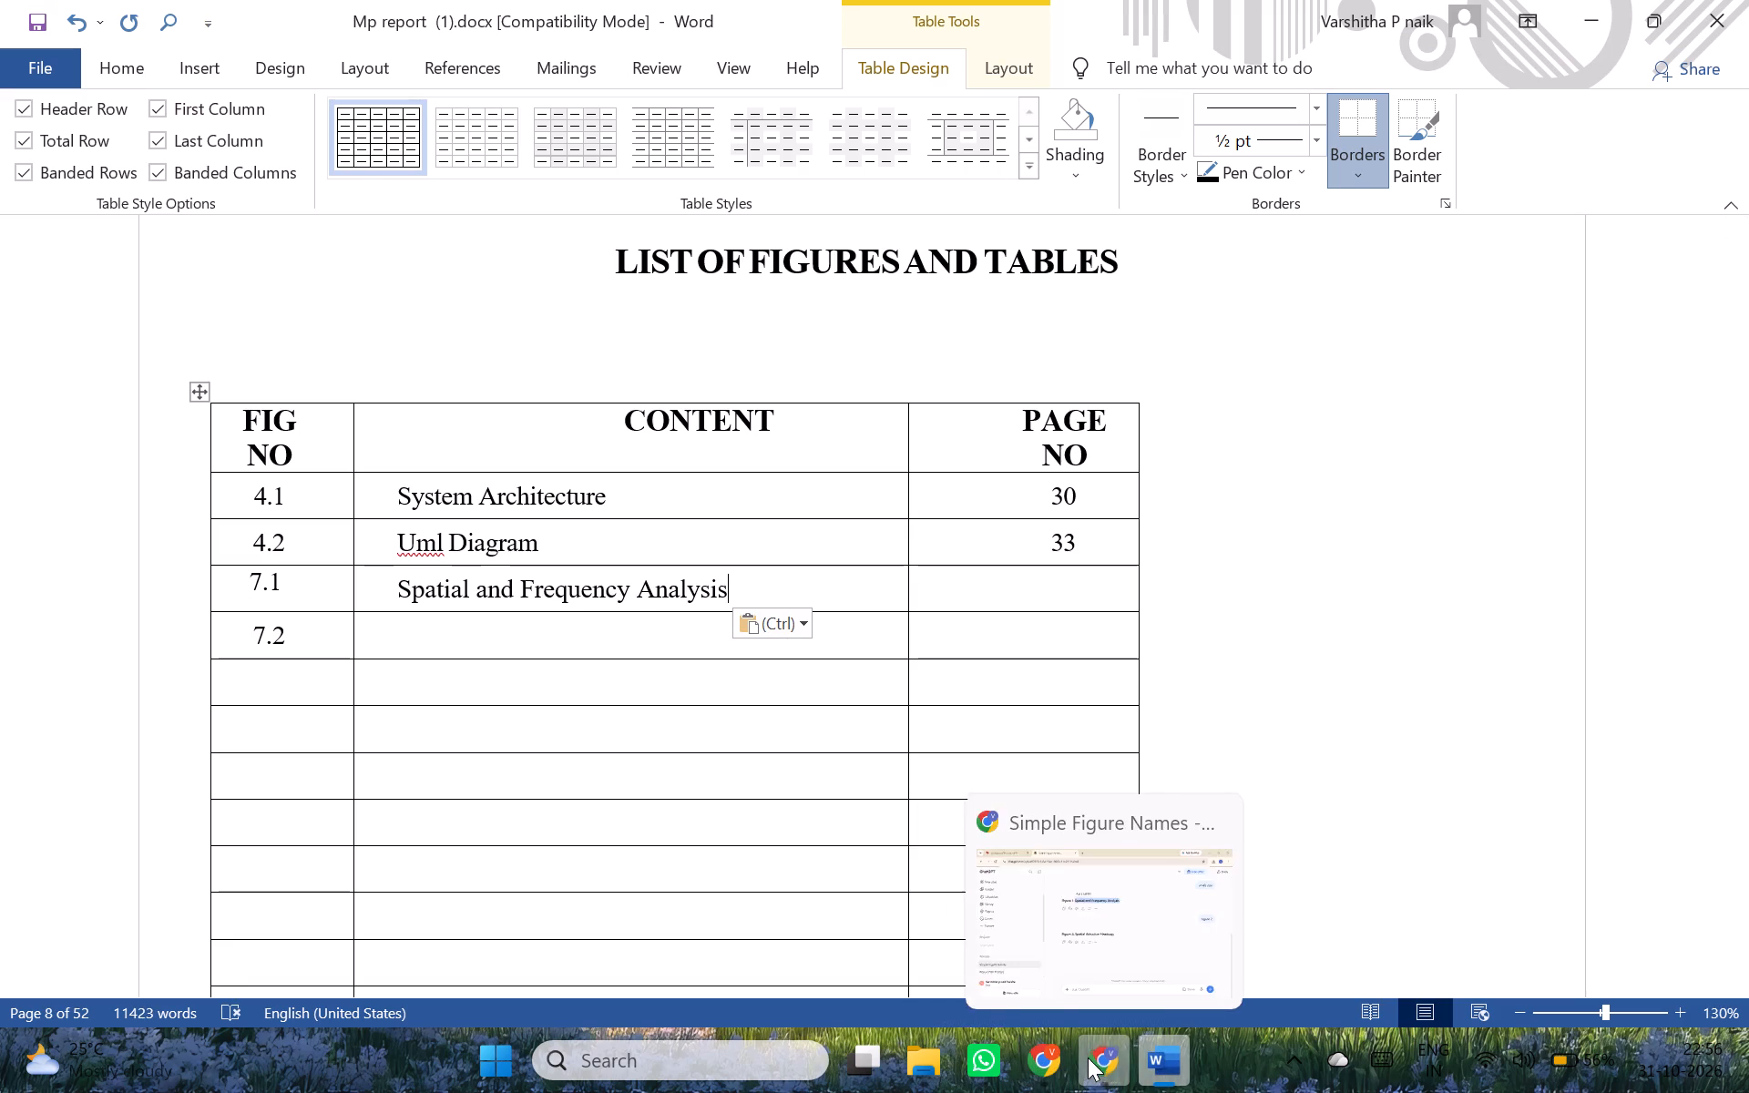
drag(677, 587, 977, 611)
key(ctrl+c)
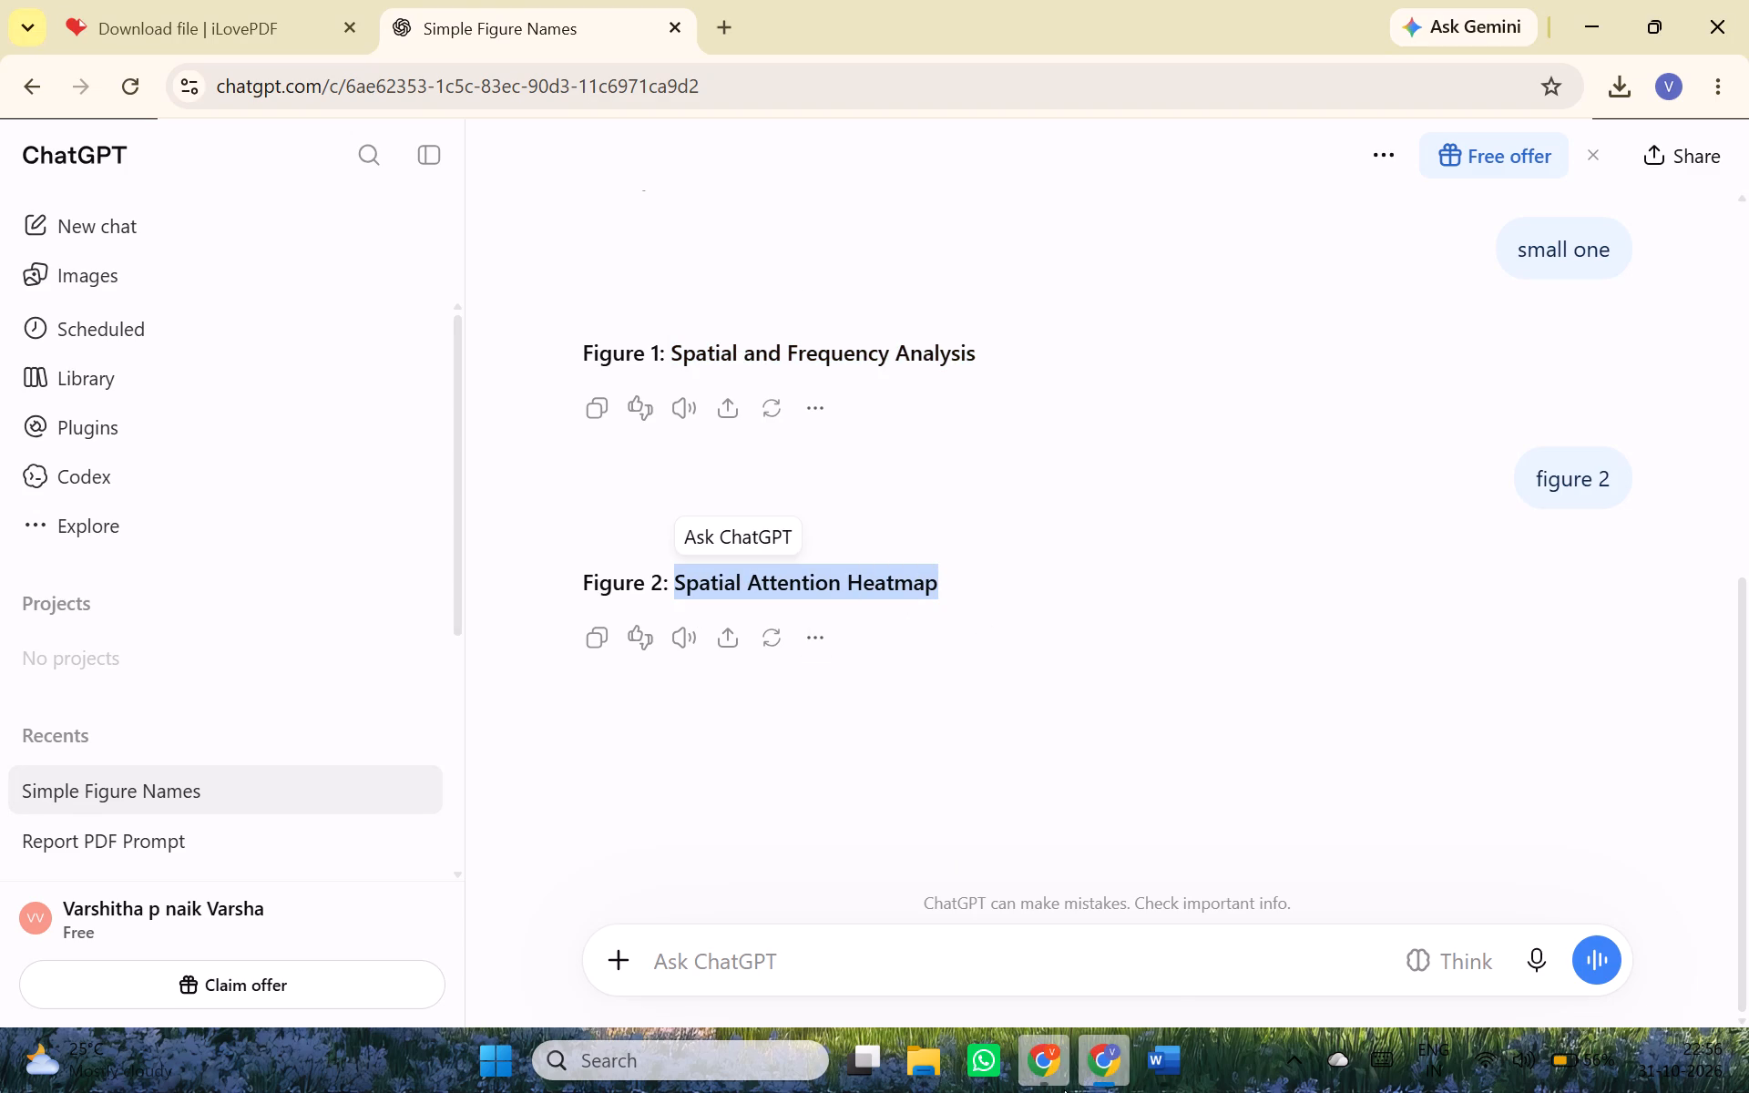
click(1137, 1062)
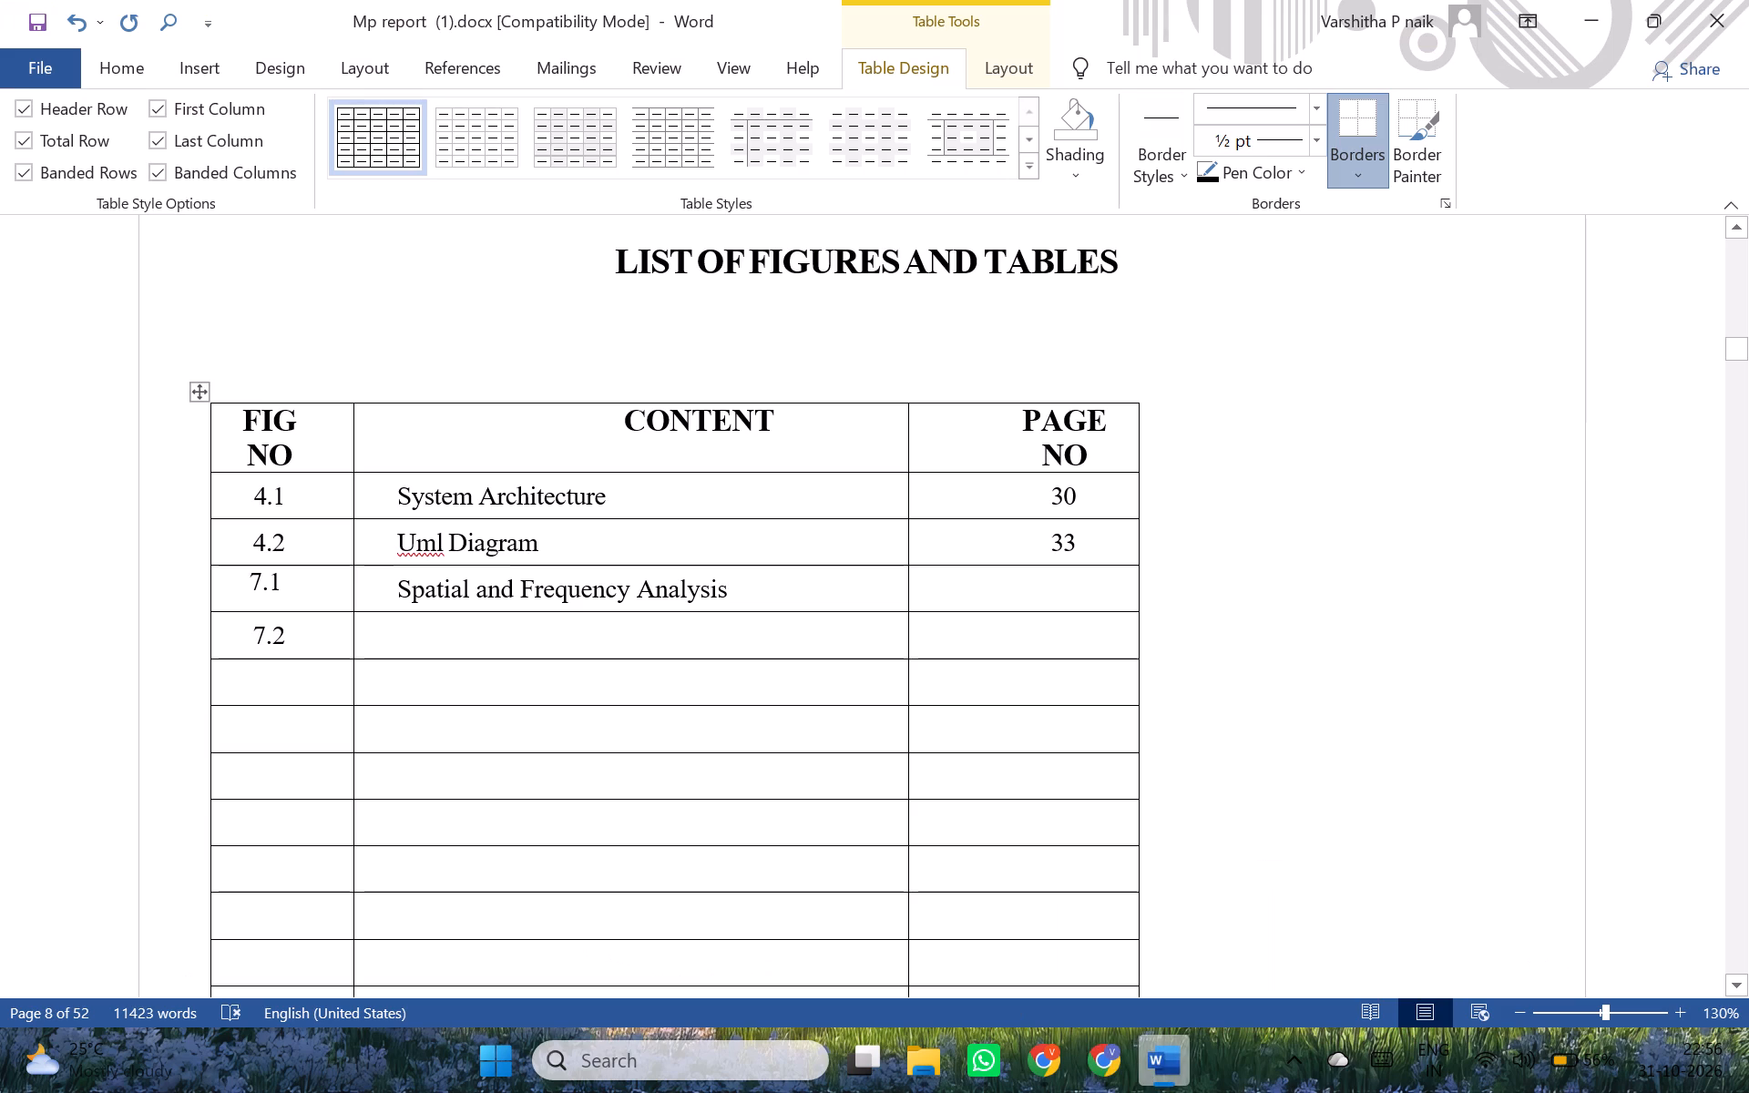
click(430, 642)
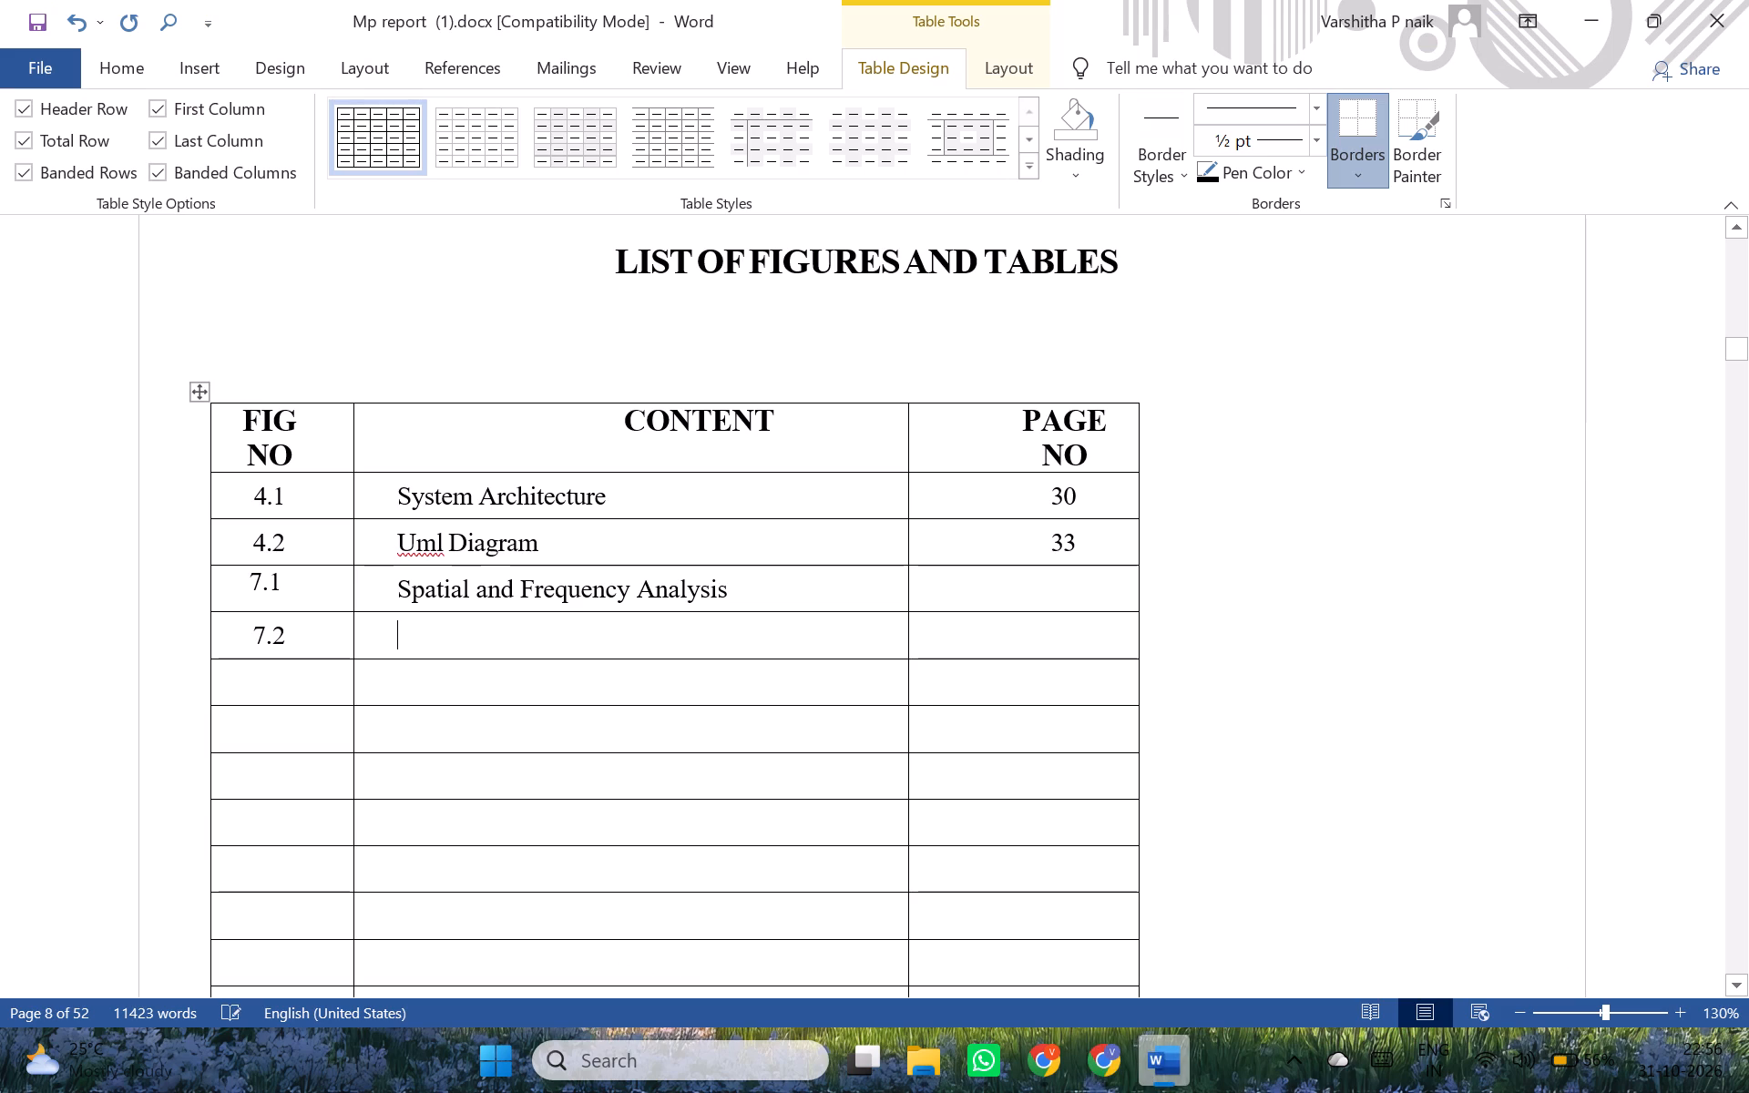
key(ctrl+v)
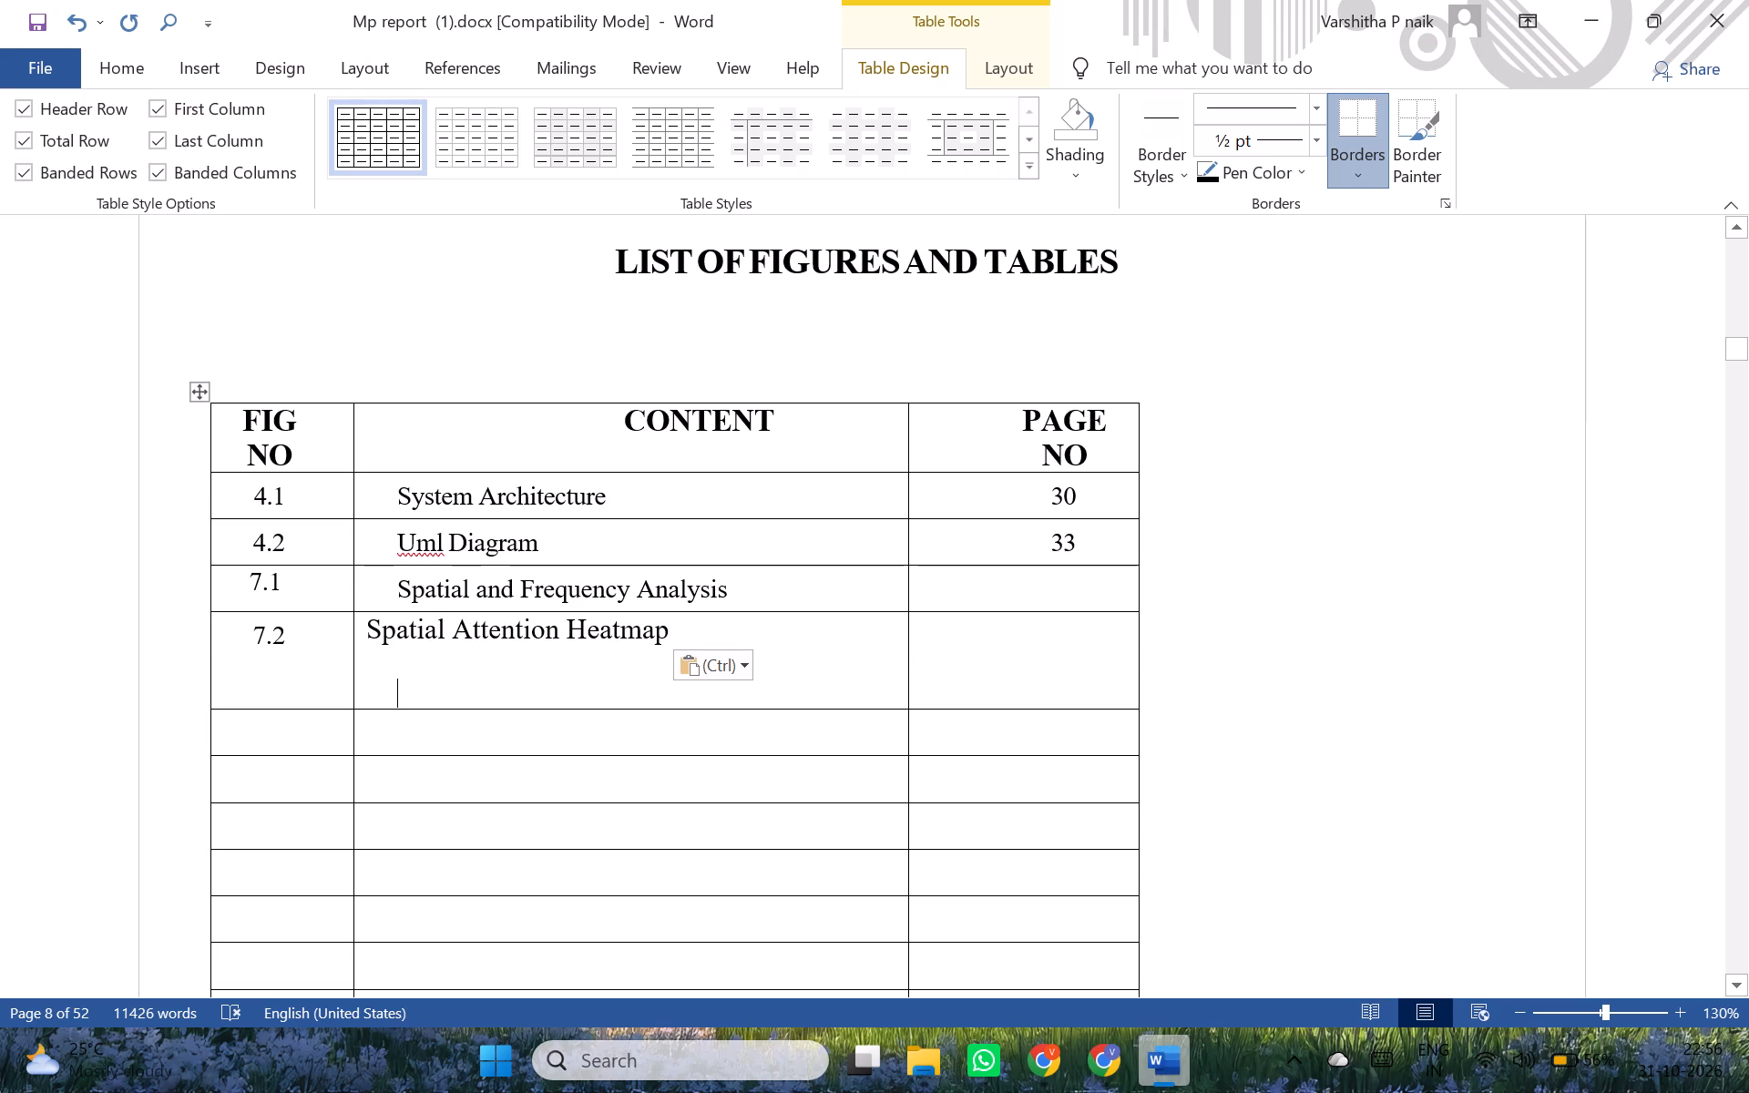
Cut the "Spatial Attention Heatmap" entry in row 7.2 and put it back indented by four spaces.
click(368, 622)
key(ctrl+c)
drag(368, 622, 661, 629)
key(ctrl+c)
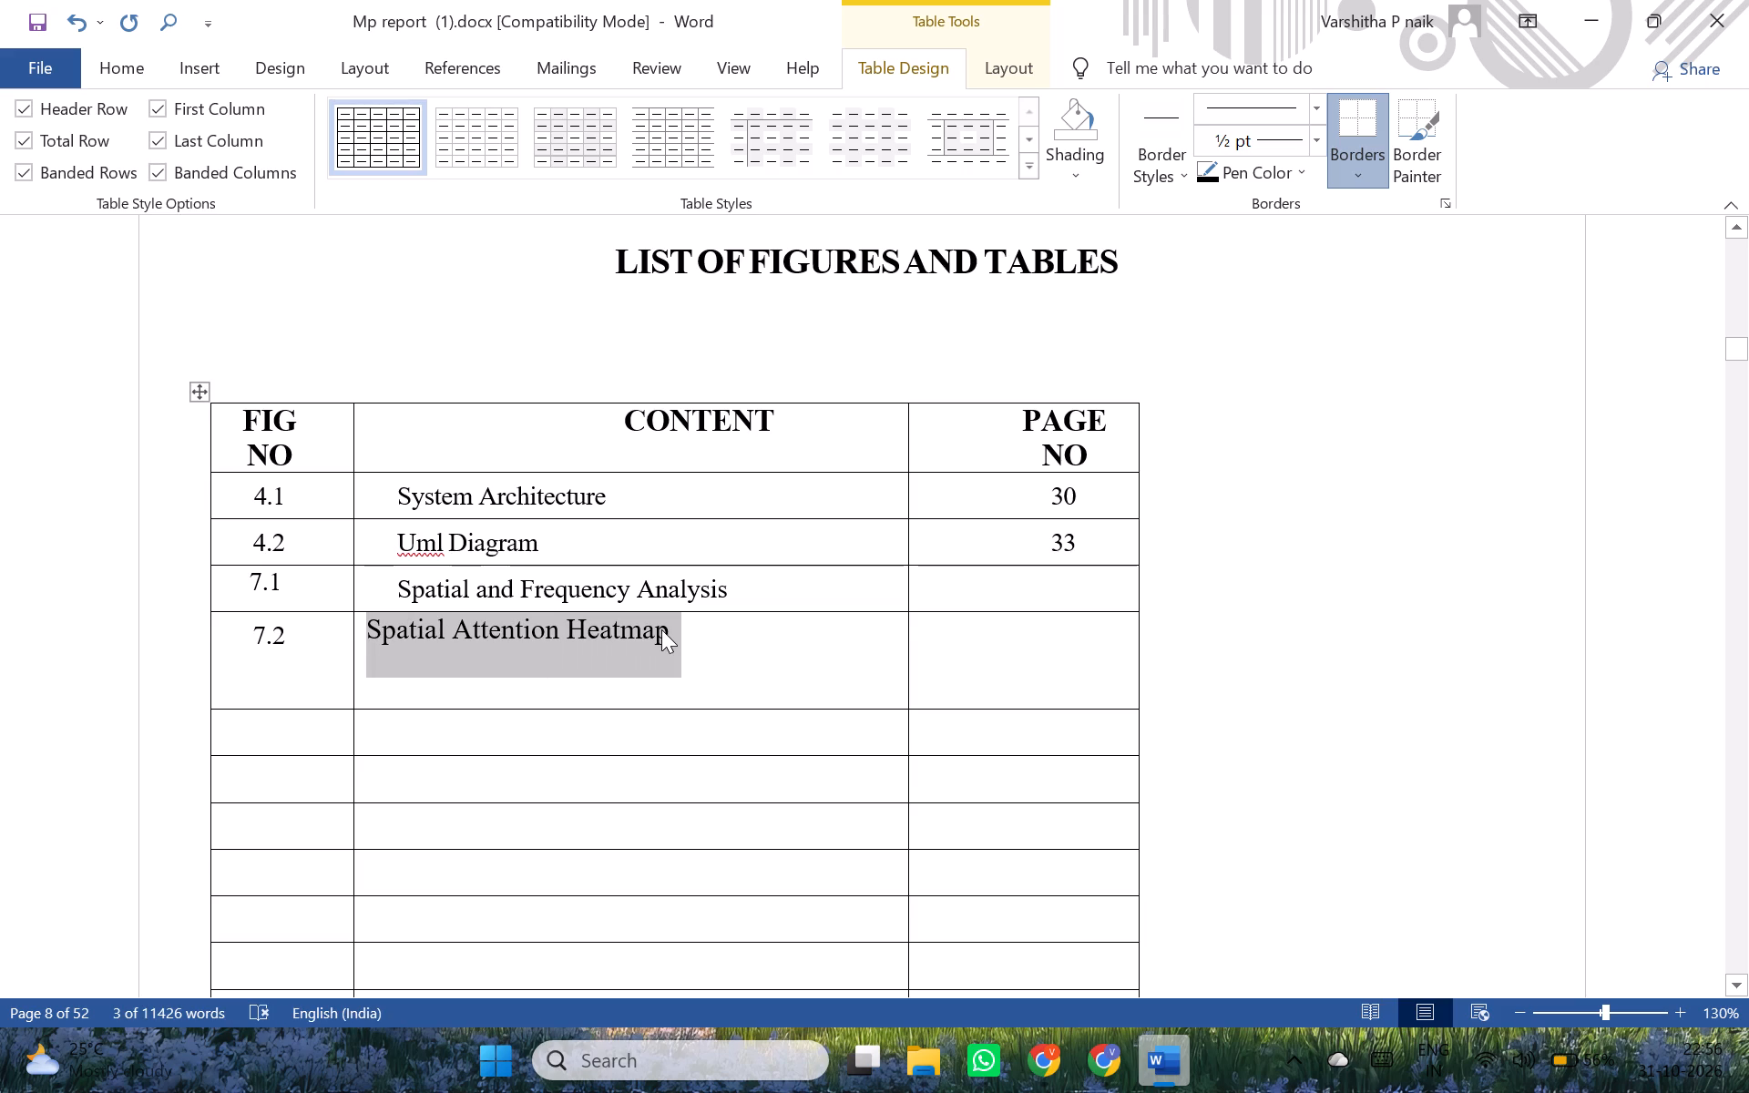
key(BackSpace)
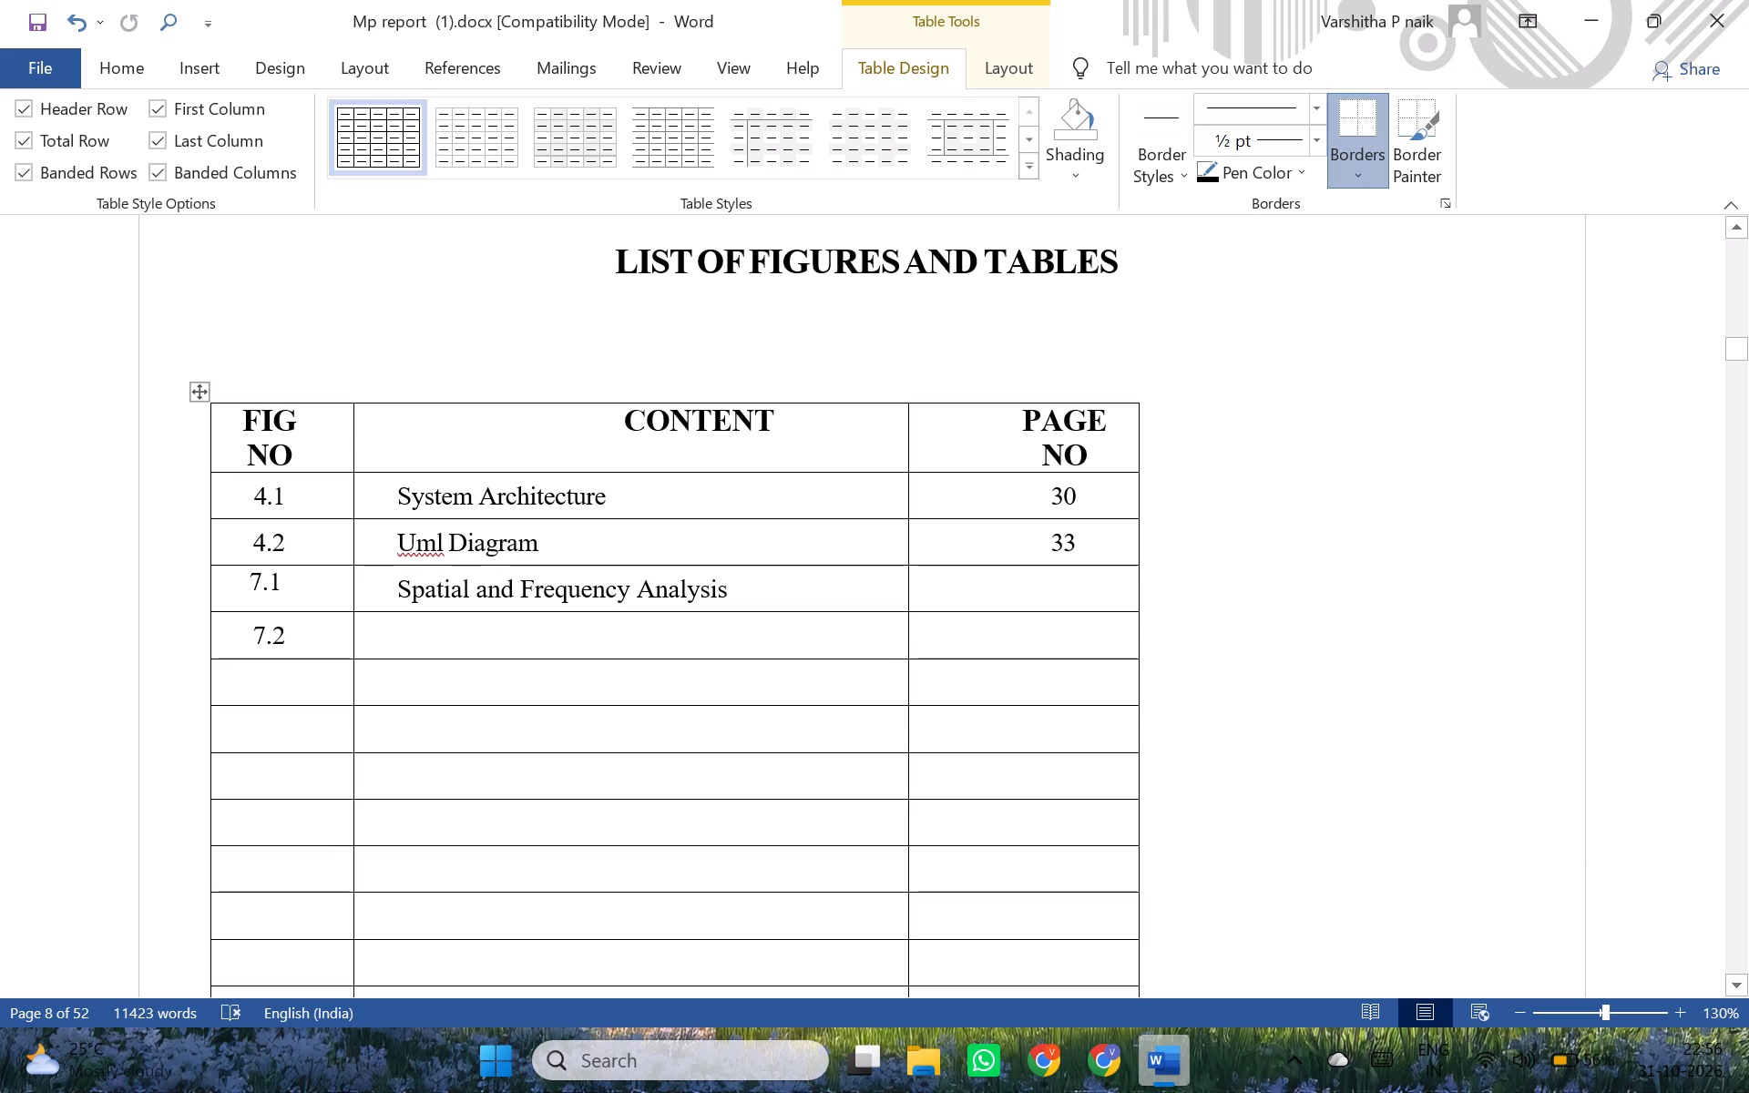
click(411, 630)
click(411, 630)
key(space)
key(space)
key(space)
key(space)
key(space)
key(BackSpace)
key(ctrl+v)
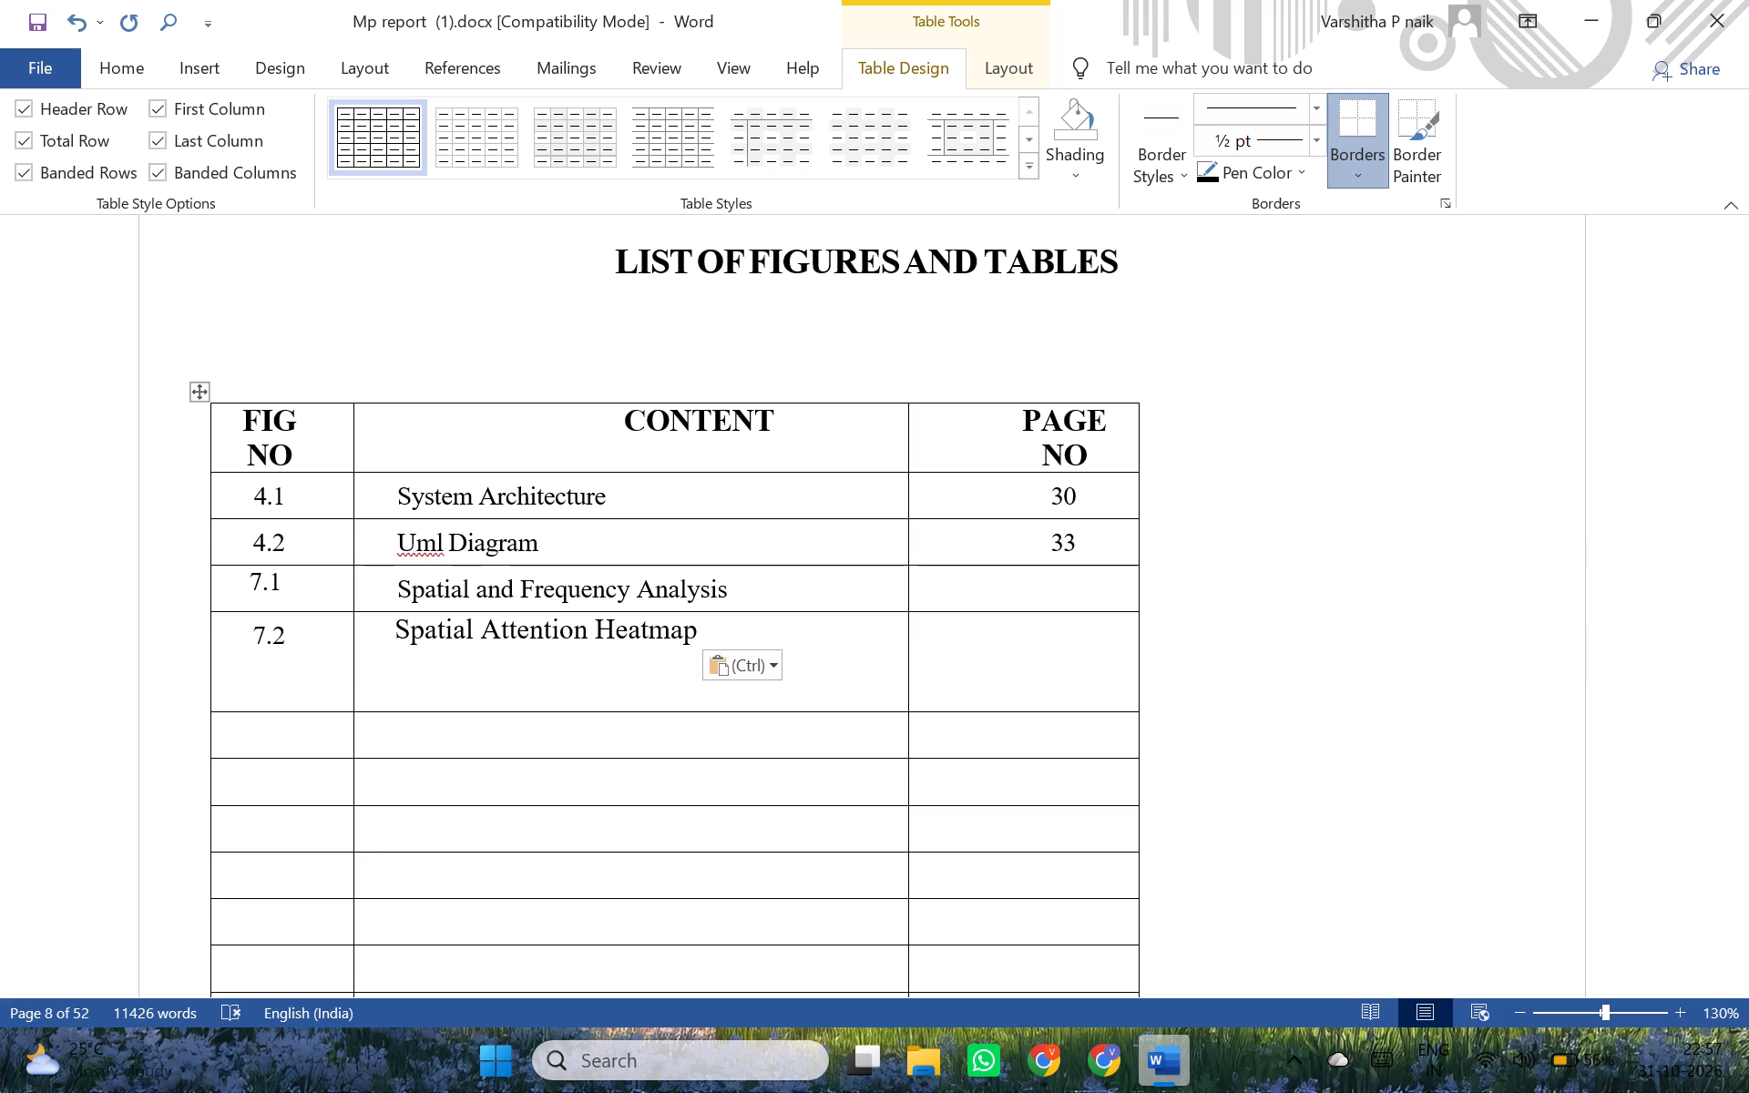
Remove the extra blank line beneath "Spatial Attention Heatmap" in row 7.2 of the figures table.
drag(400, 630, 688, 639)
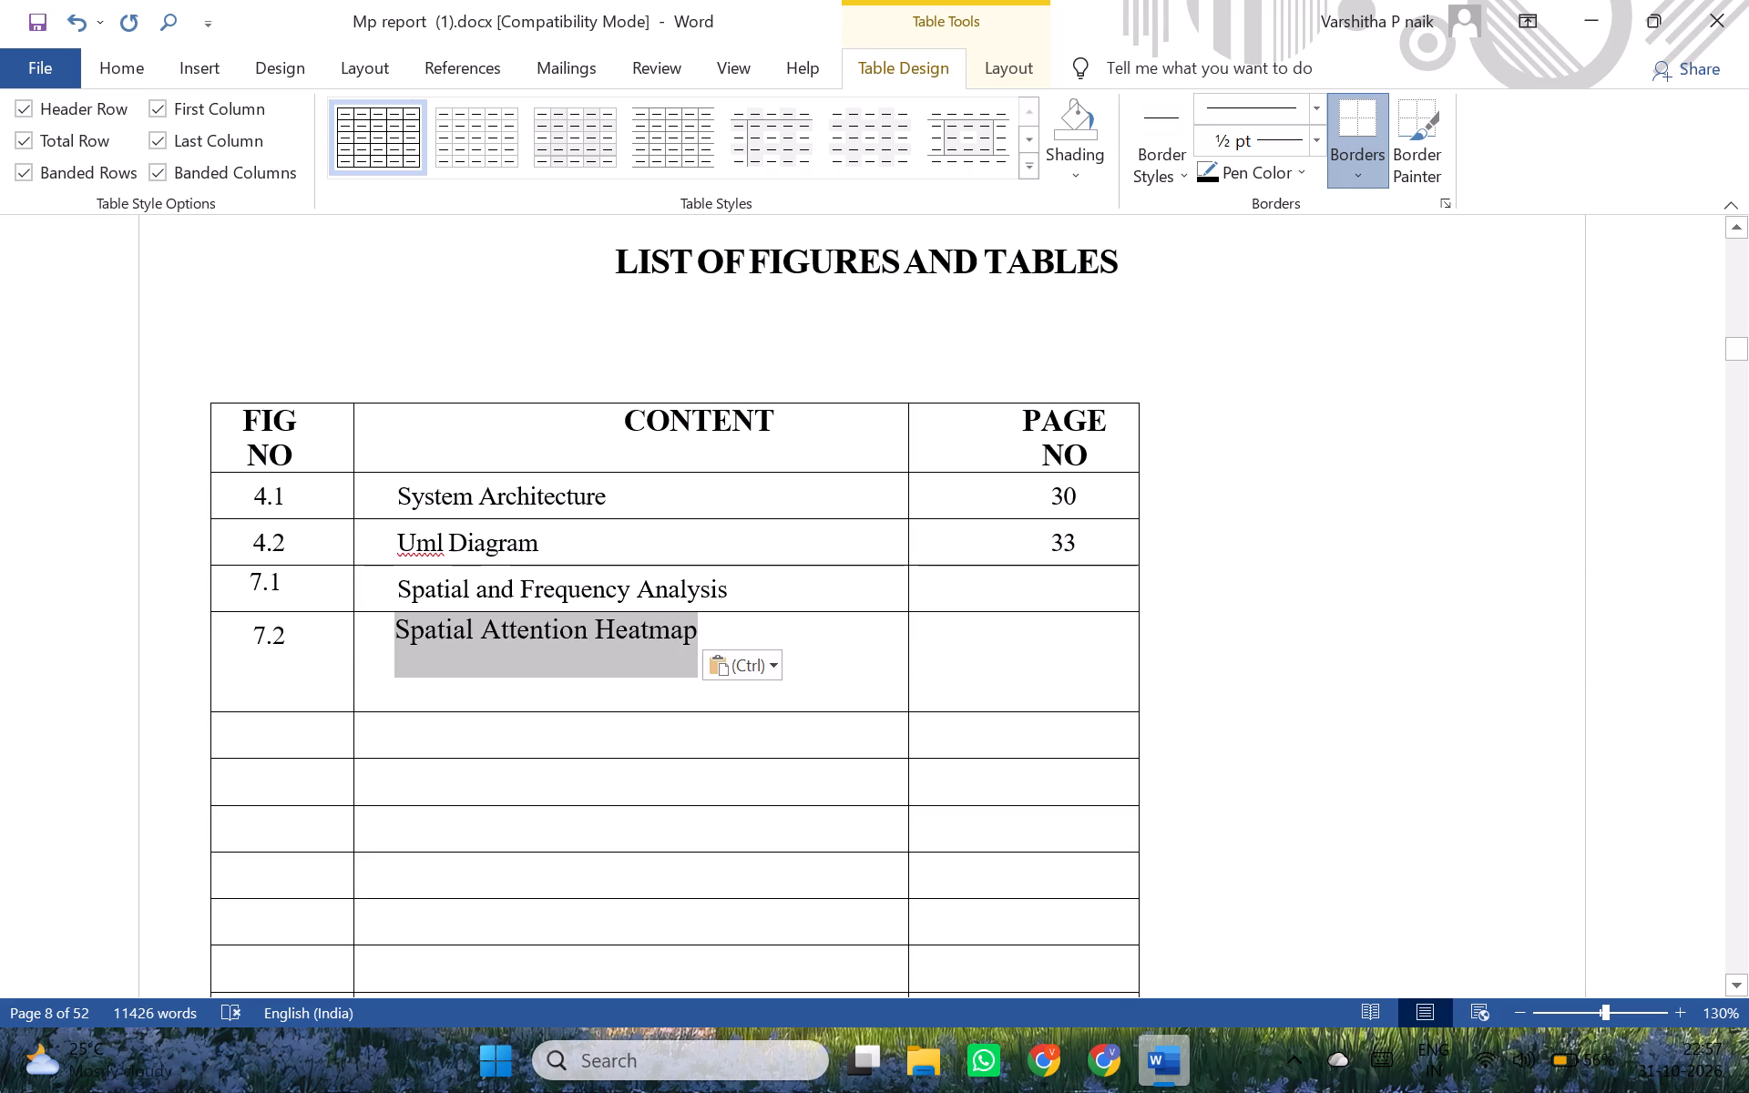
drag(688, 639, 693, 636)
click(615, 668)
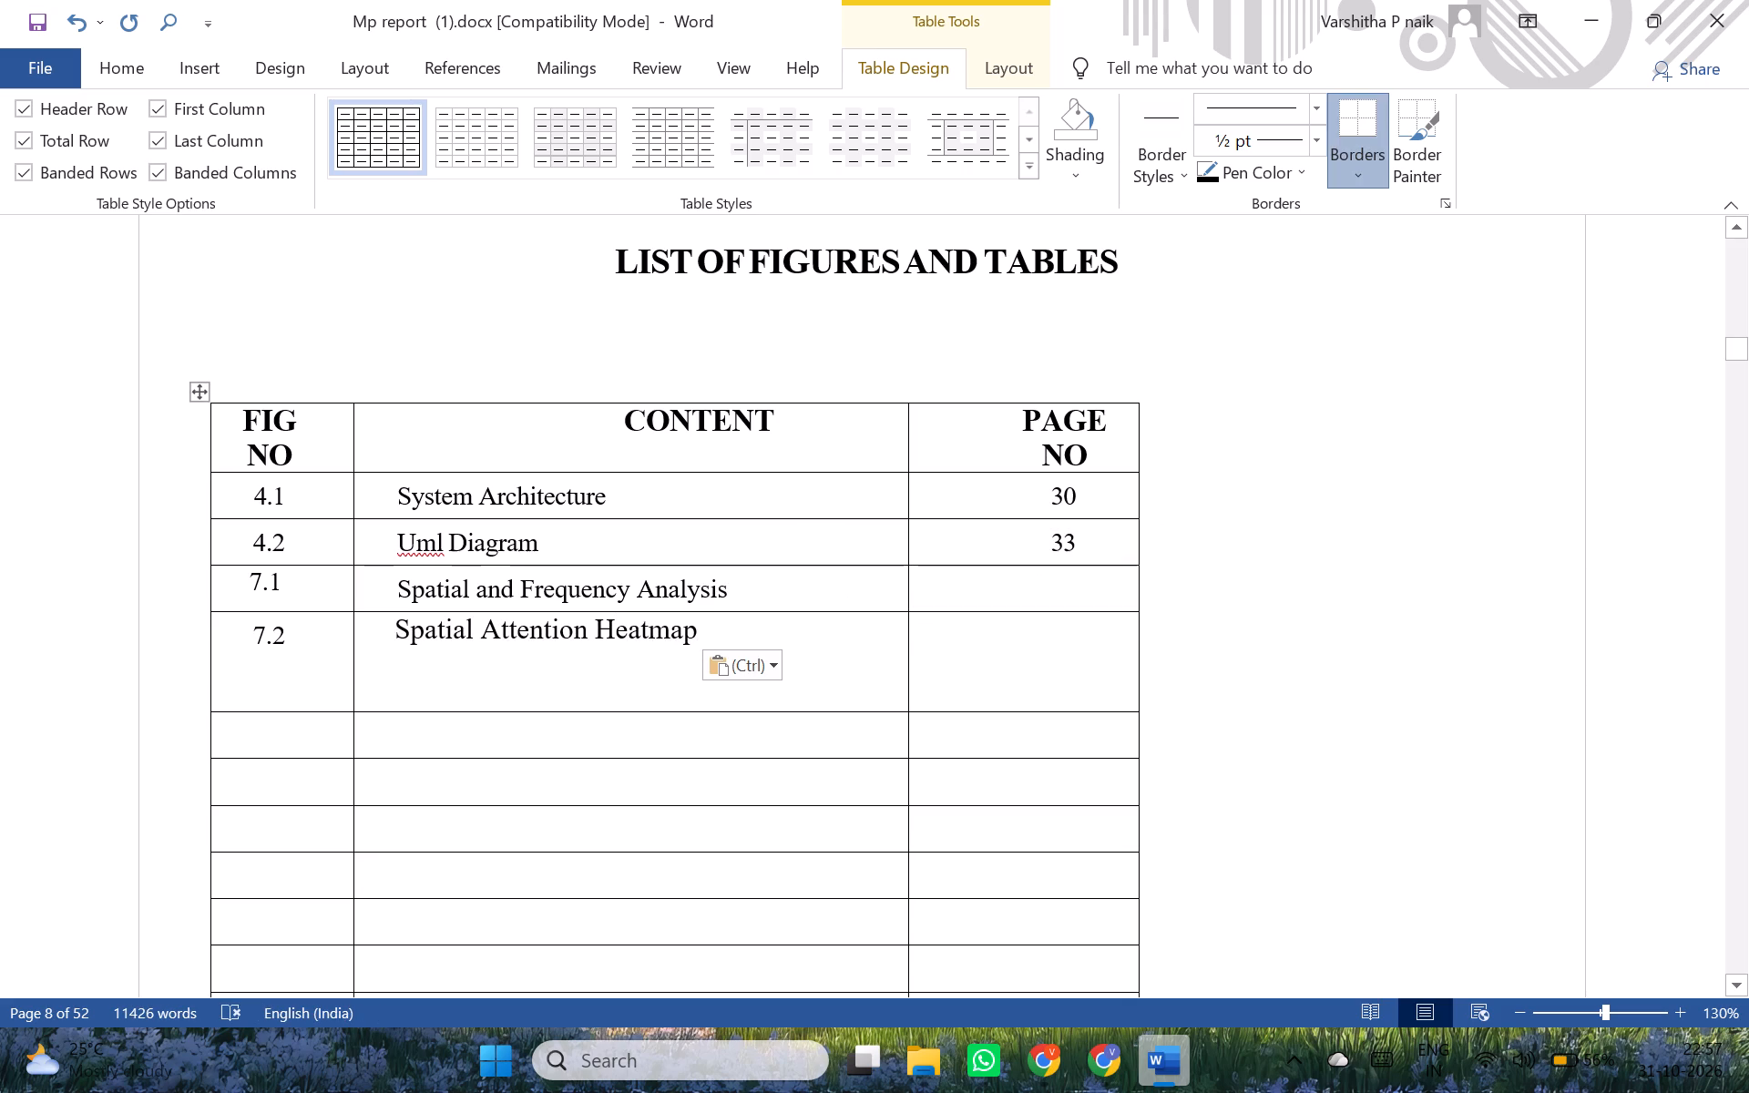
click(390, 689)
key(BackSpace)
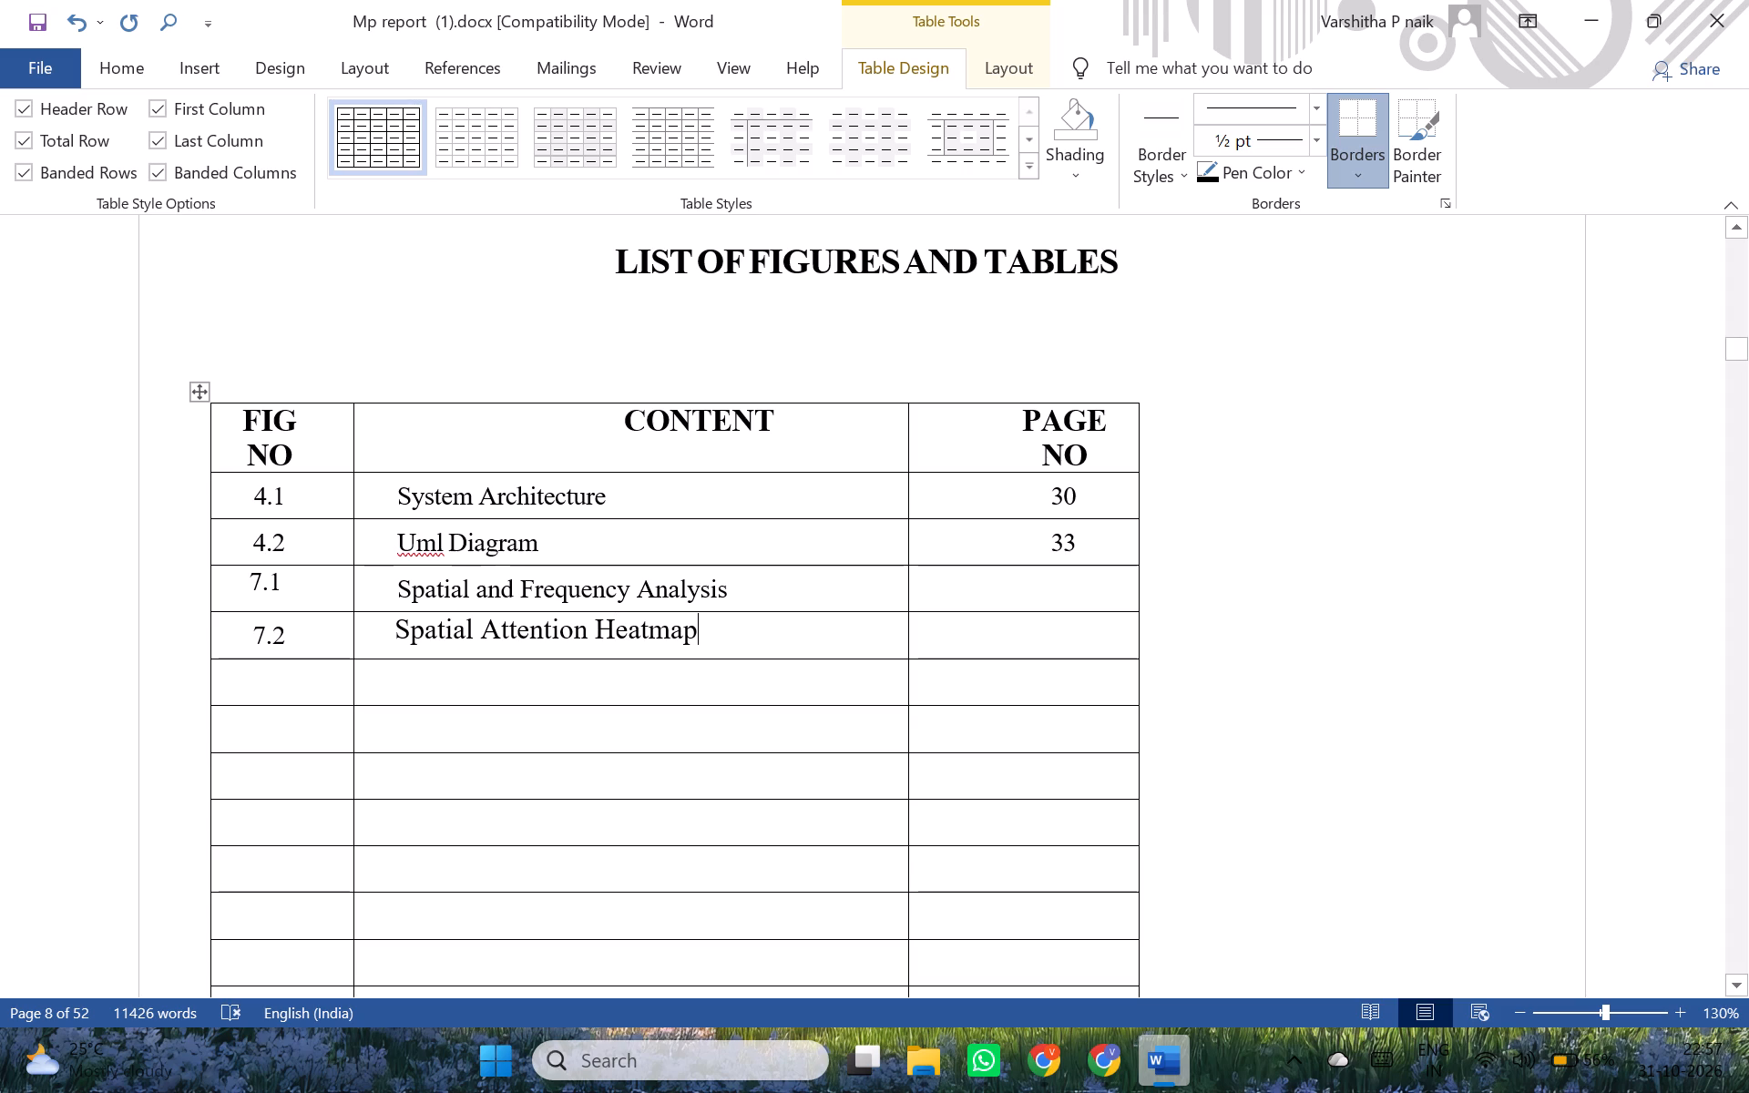
Enter page number 41 for both row 7.1 and row 7.2 of the figures table.
click(1061, 584)
text(41)
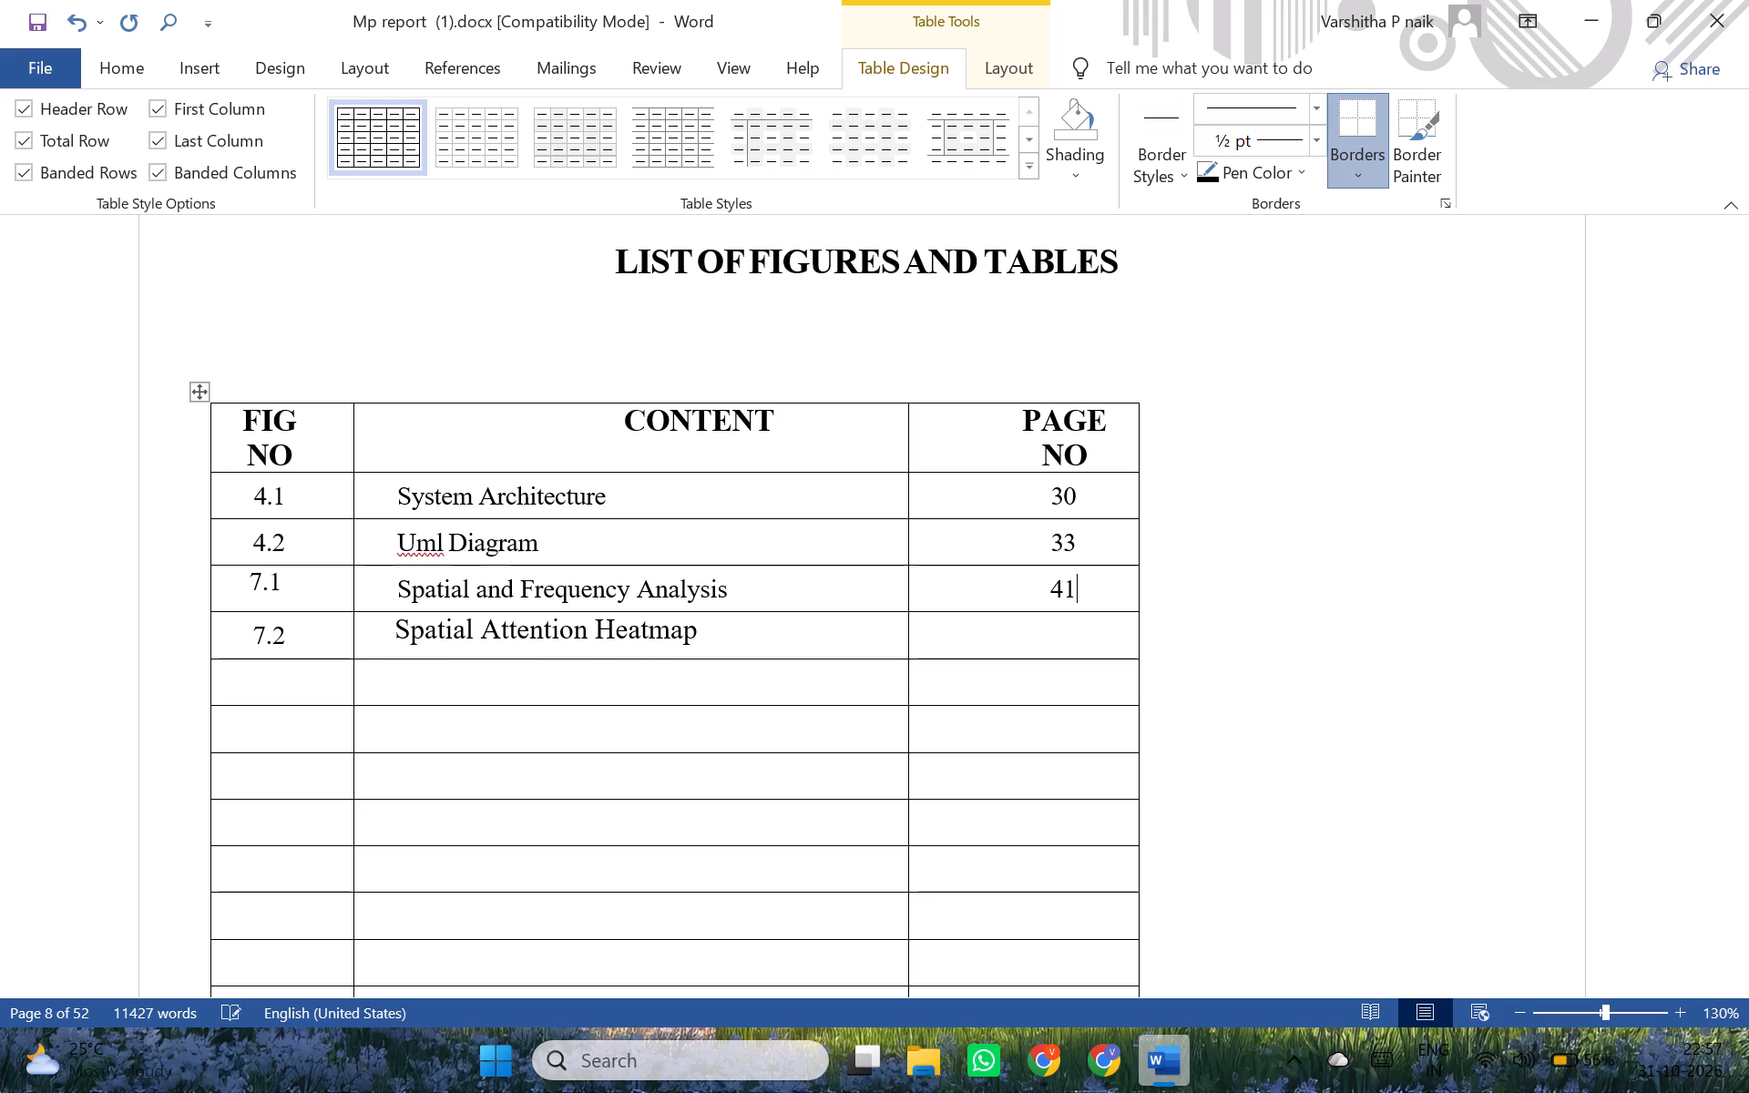
click(1059, 626)
text(41)
Indent the figure number 7.1 by one more space to line it up with the other figure numbers.
click(249, 587)
key(space)
click(165, 618)
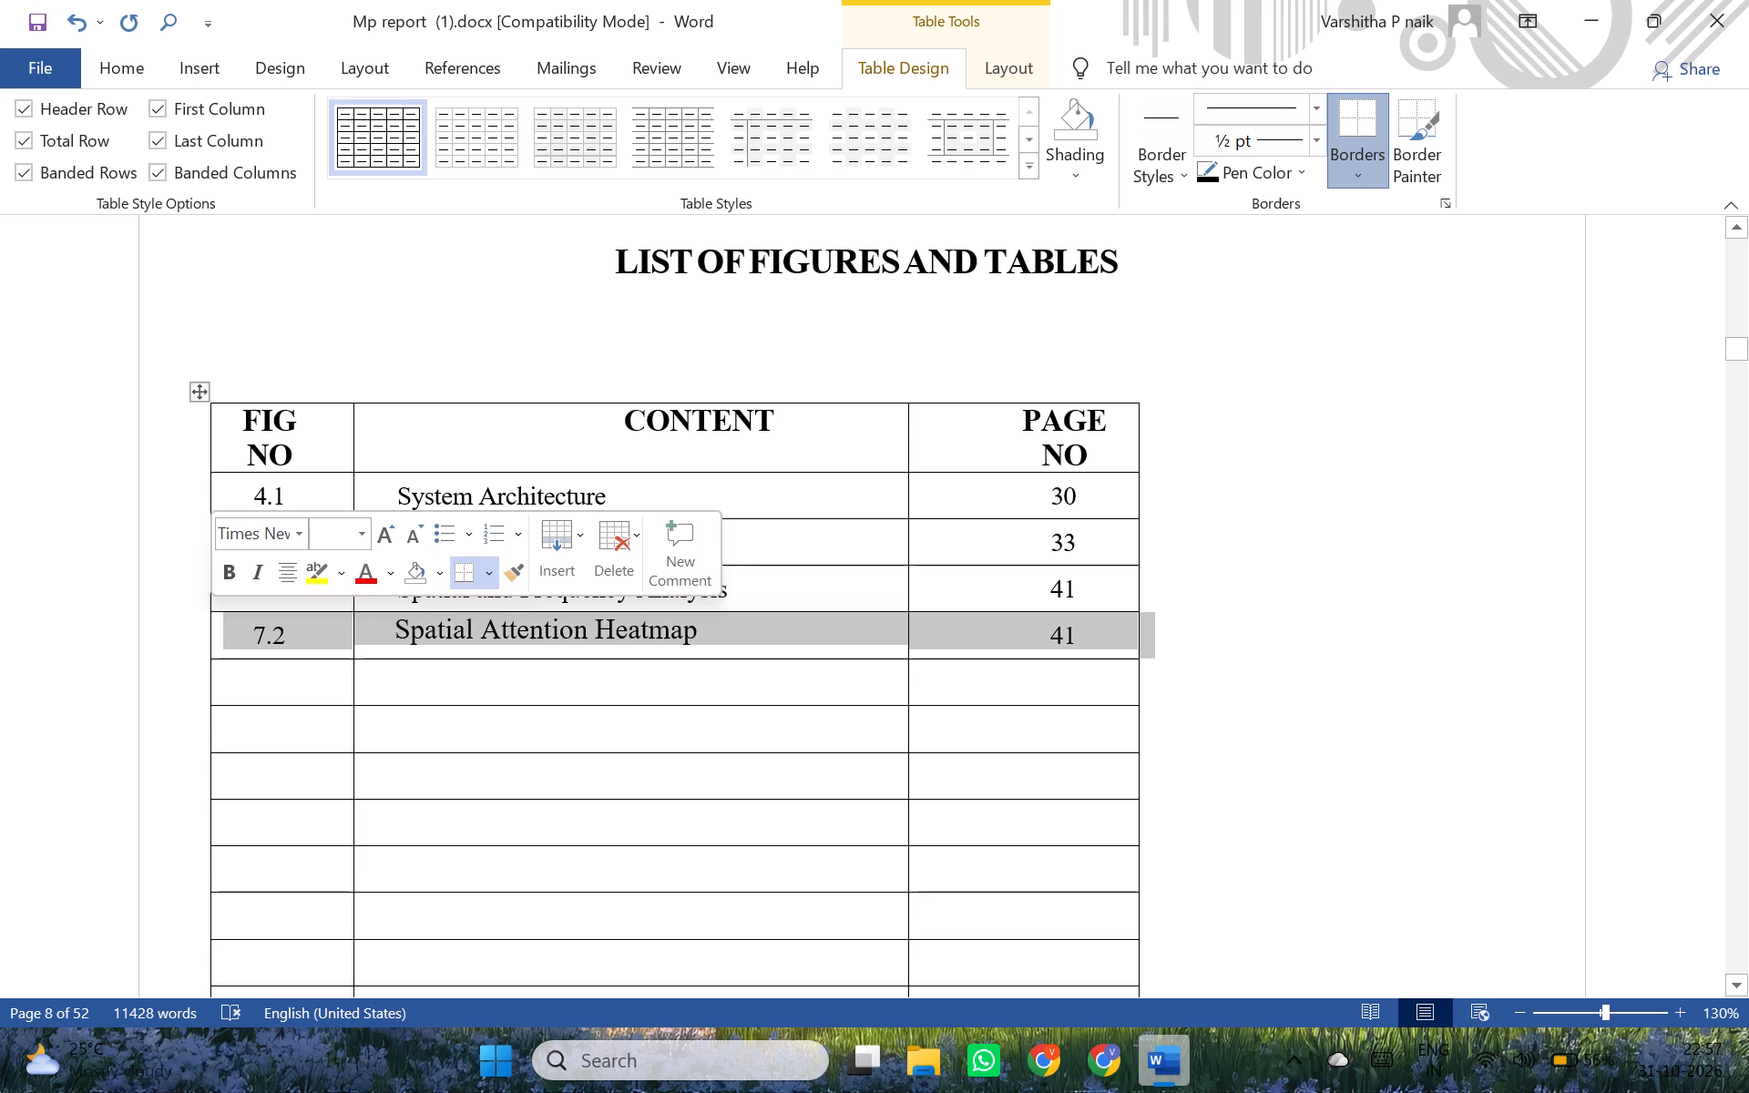
click(183, 628)
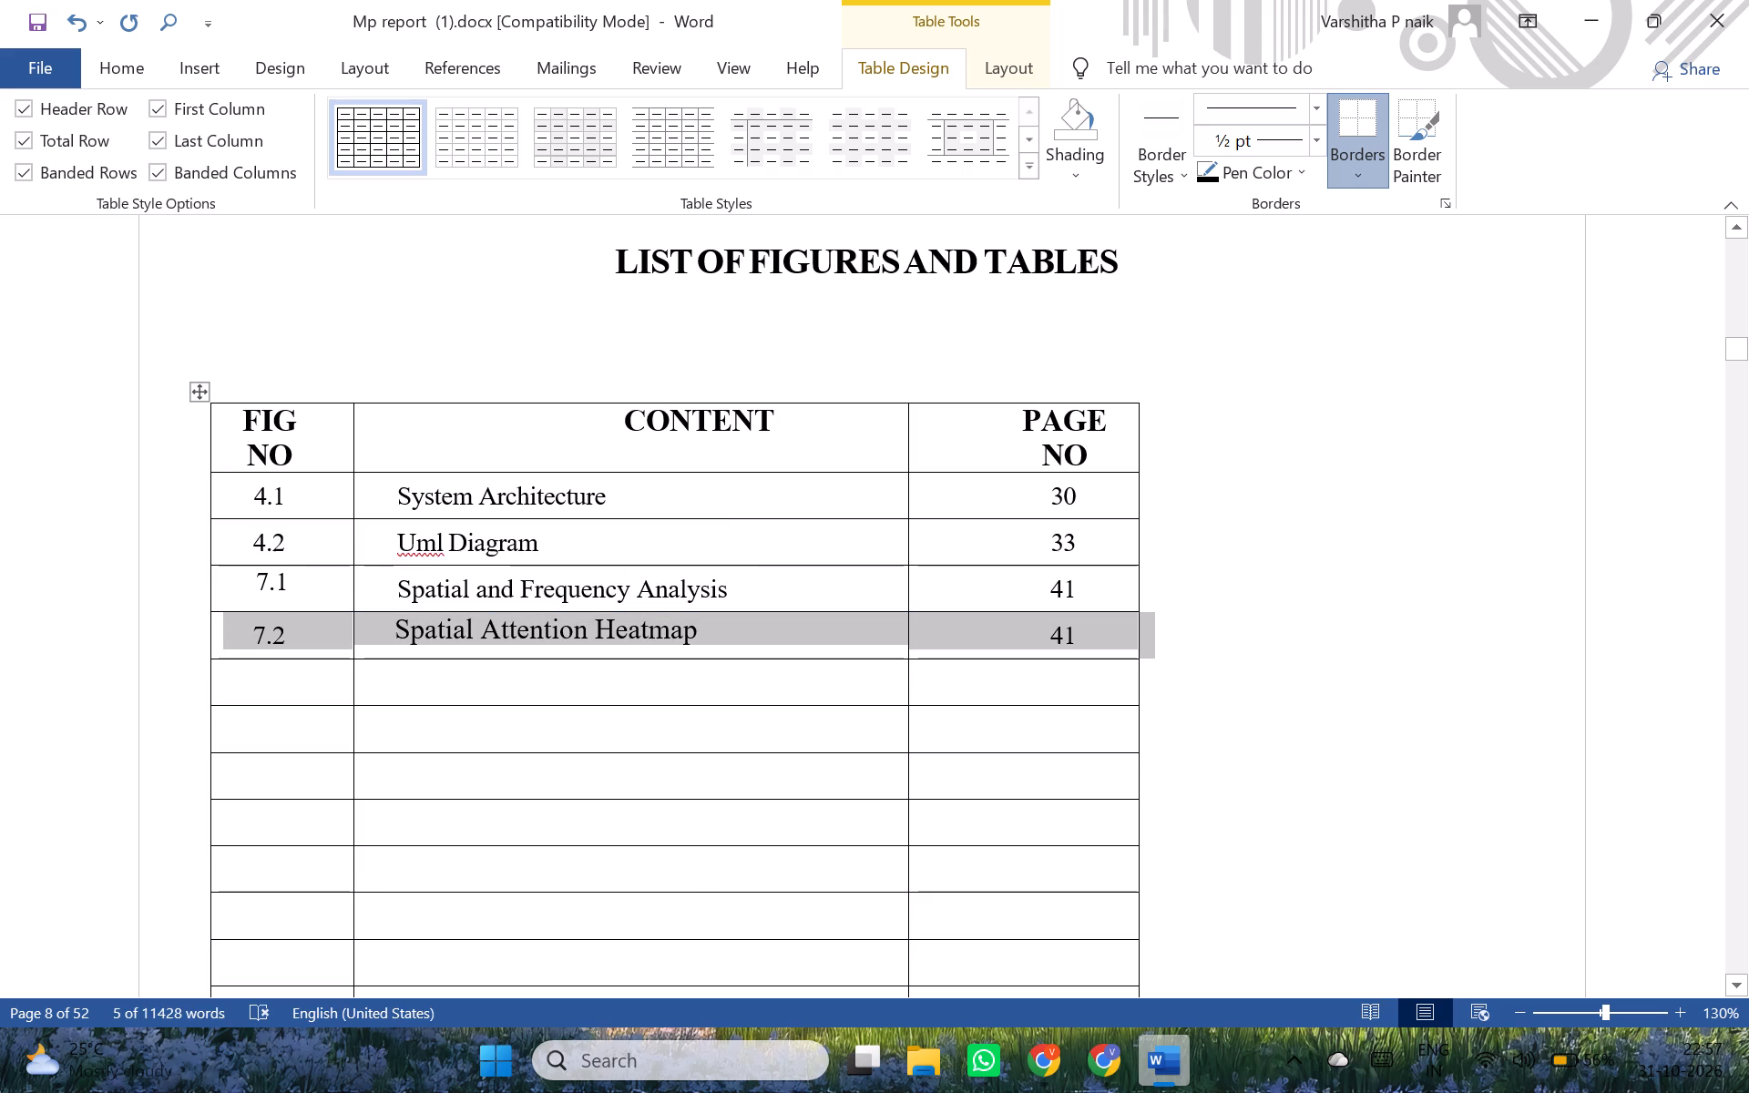
click(489, 345)
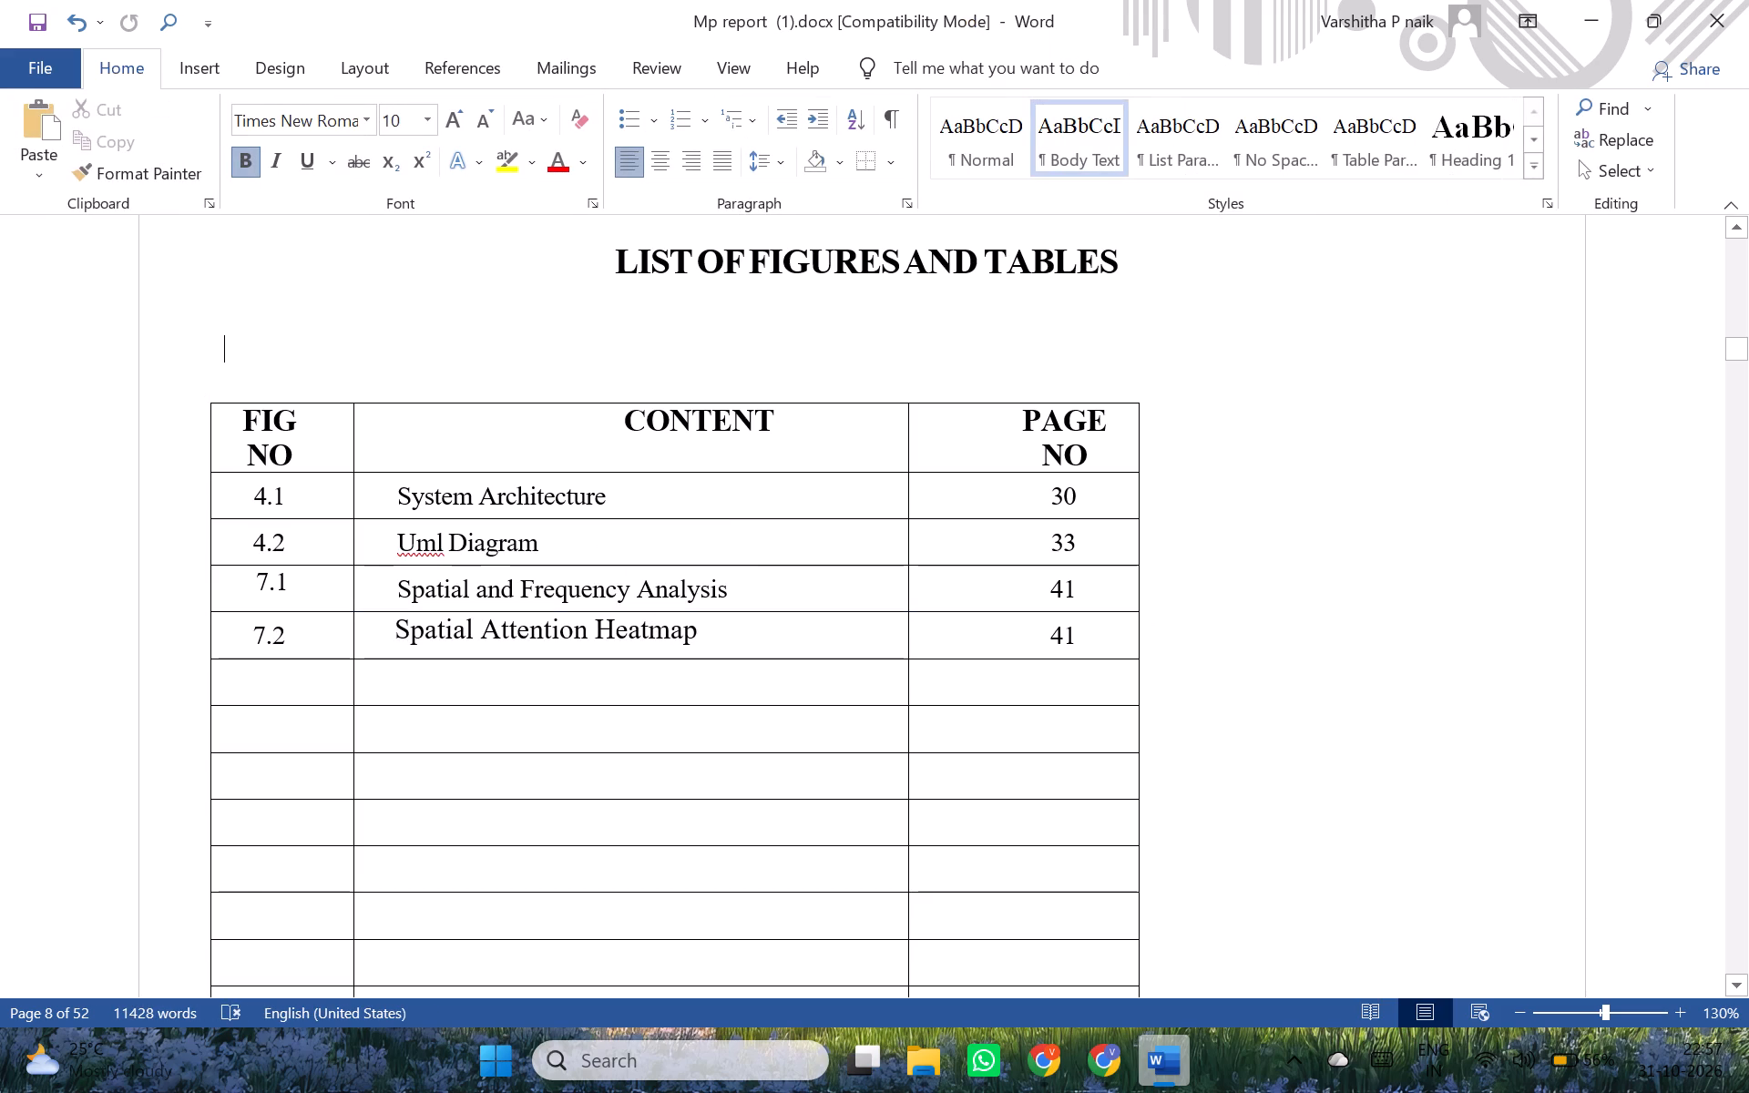
click(433, 398)
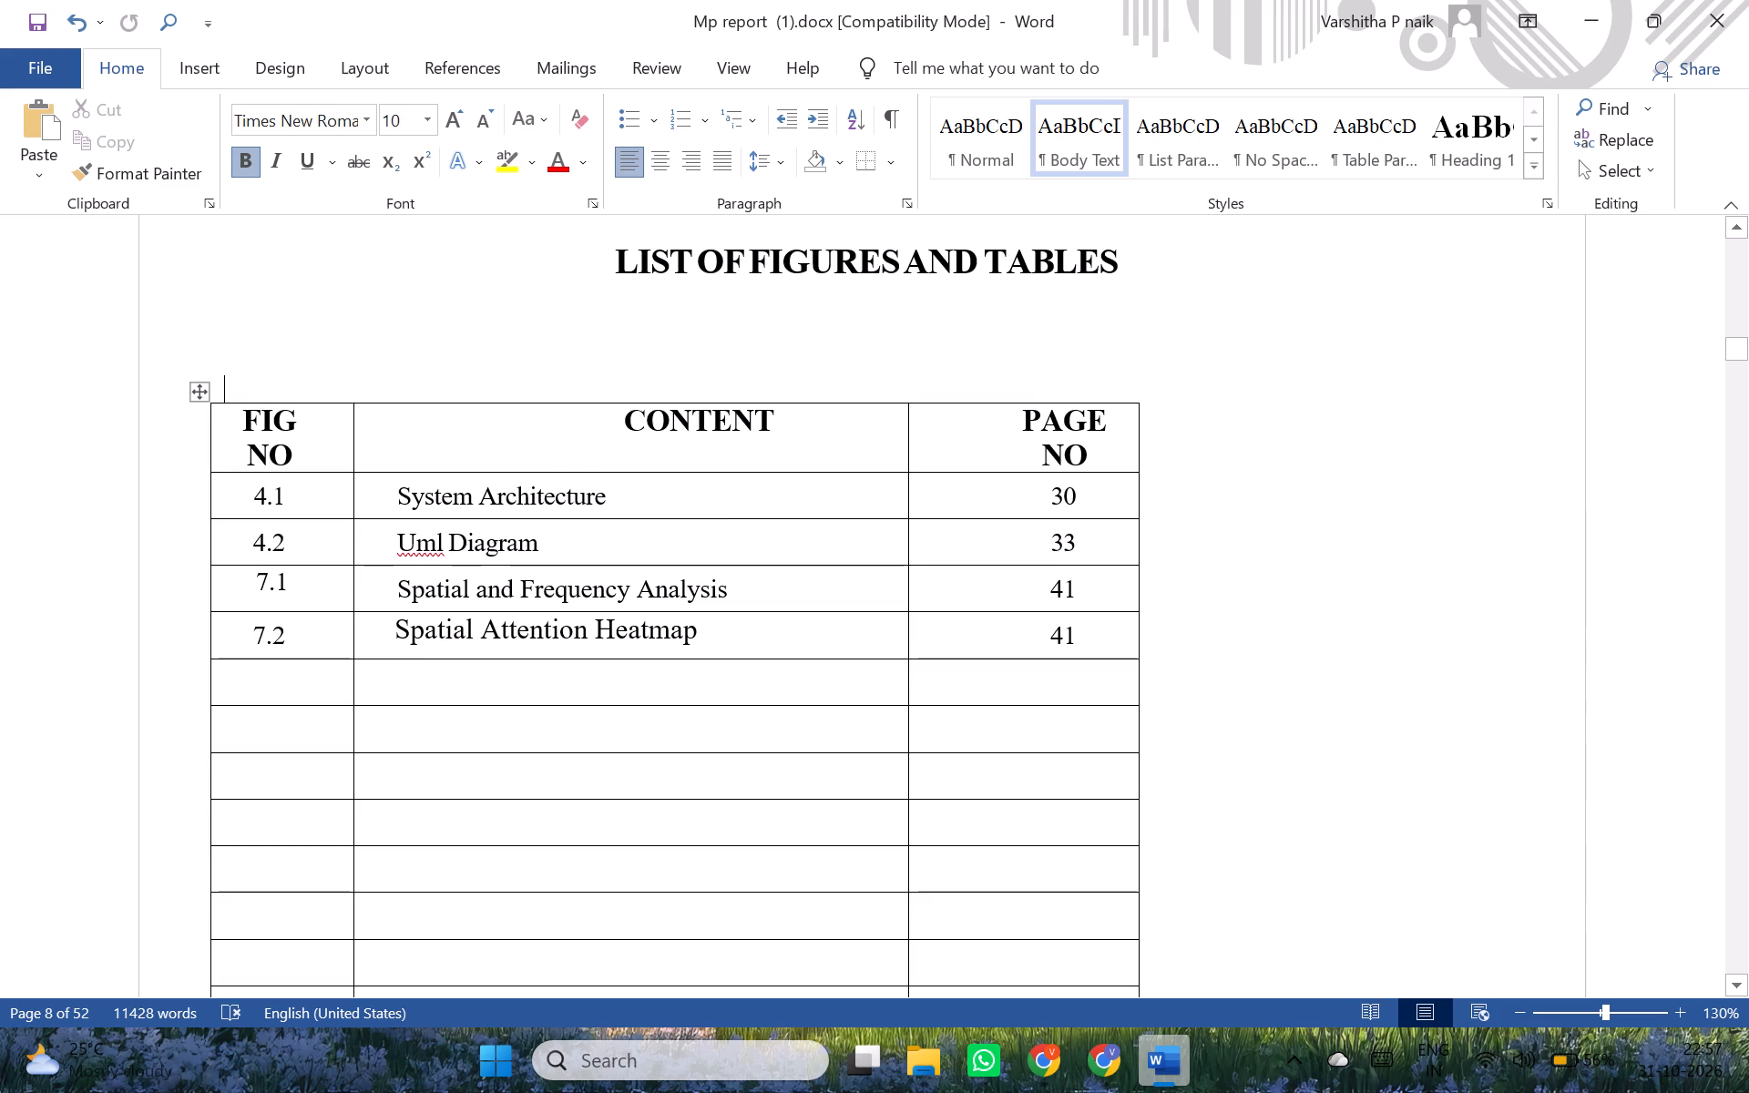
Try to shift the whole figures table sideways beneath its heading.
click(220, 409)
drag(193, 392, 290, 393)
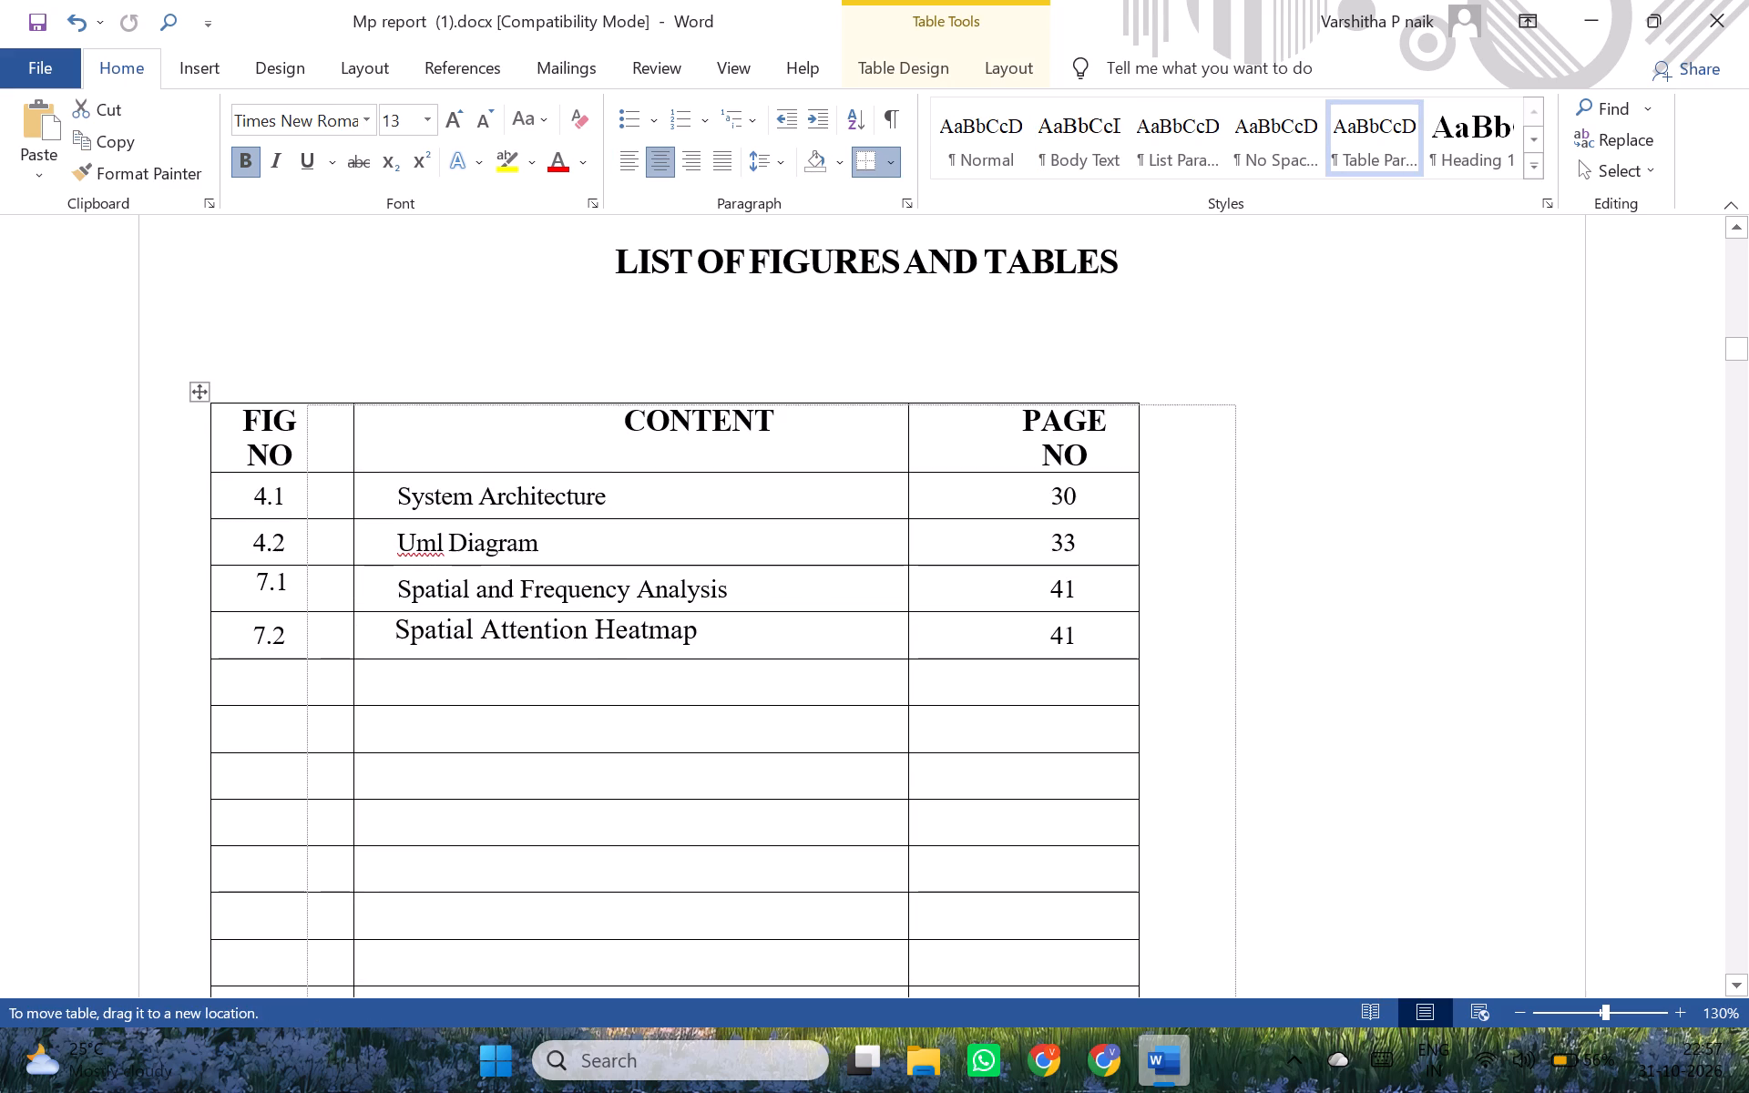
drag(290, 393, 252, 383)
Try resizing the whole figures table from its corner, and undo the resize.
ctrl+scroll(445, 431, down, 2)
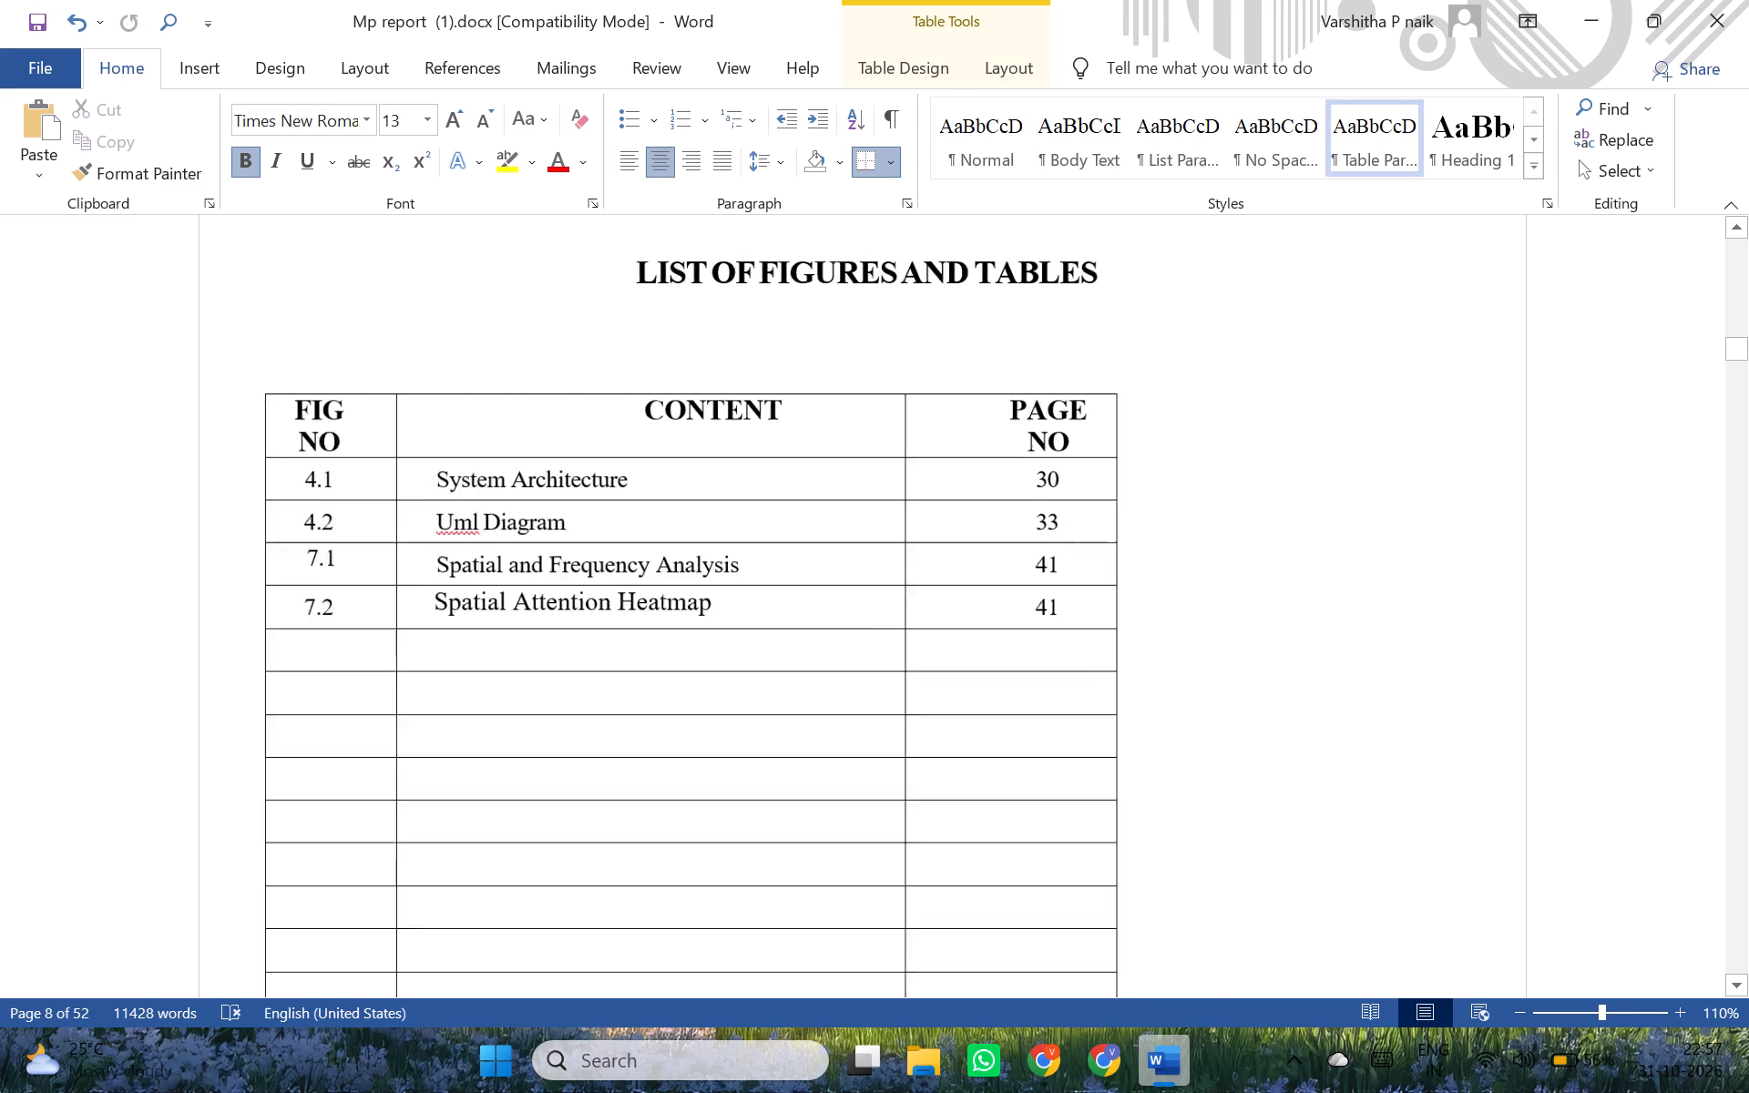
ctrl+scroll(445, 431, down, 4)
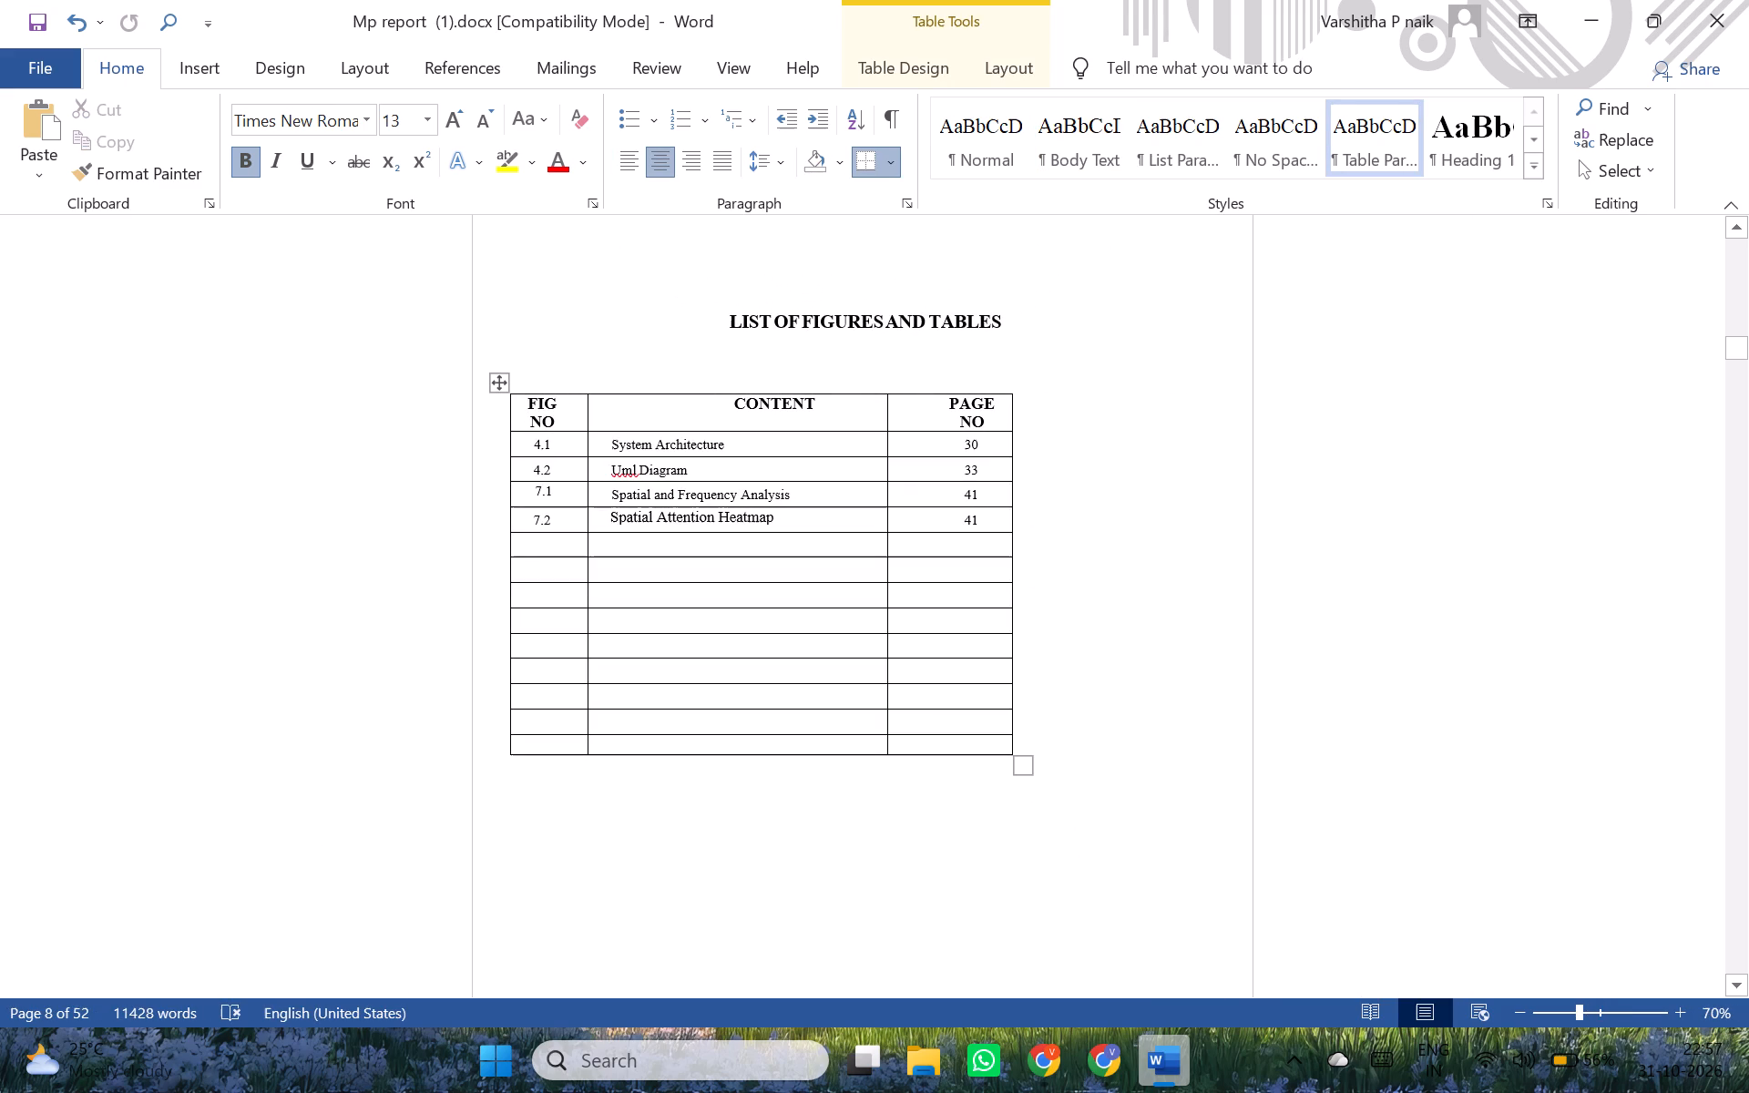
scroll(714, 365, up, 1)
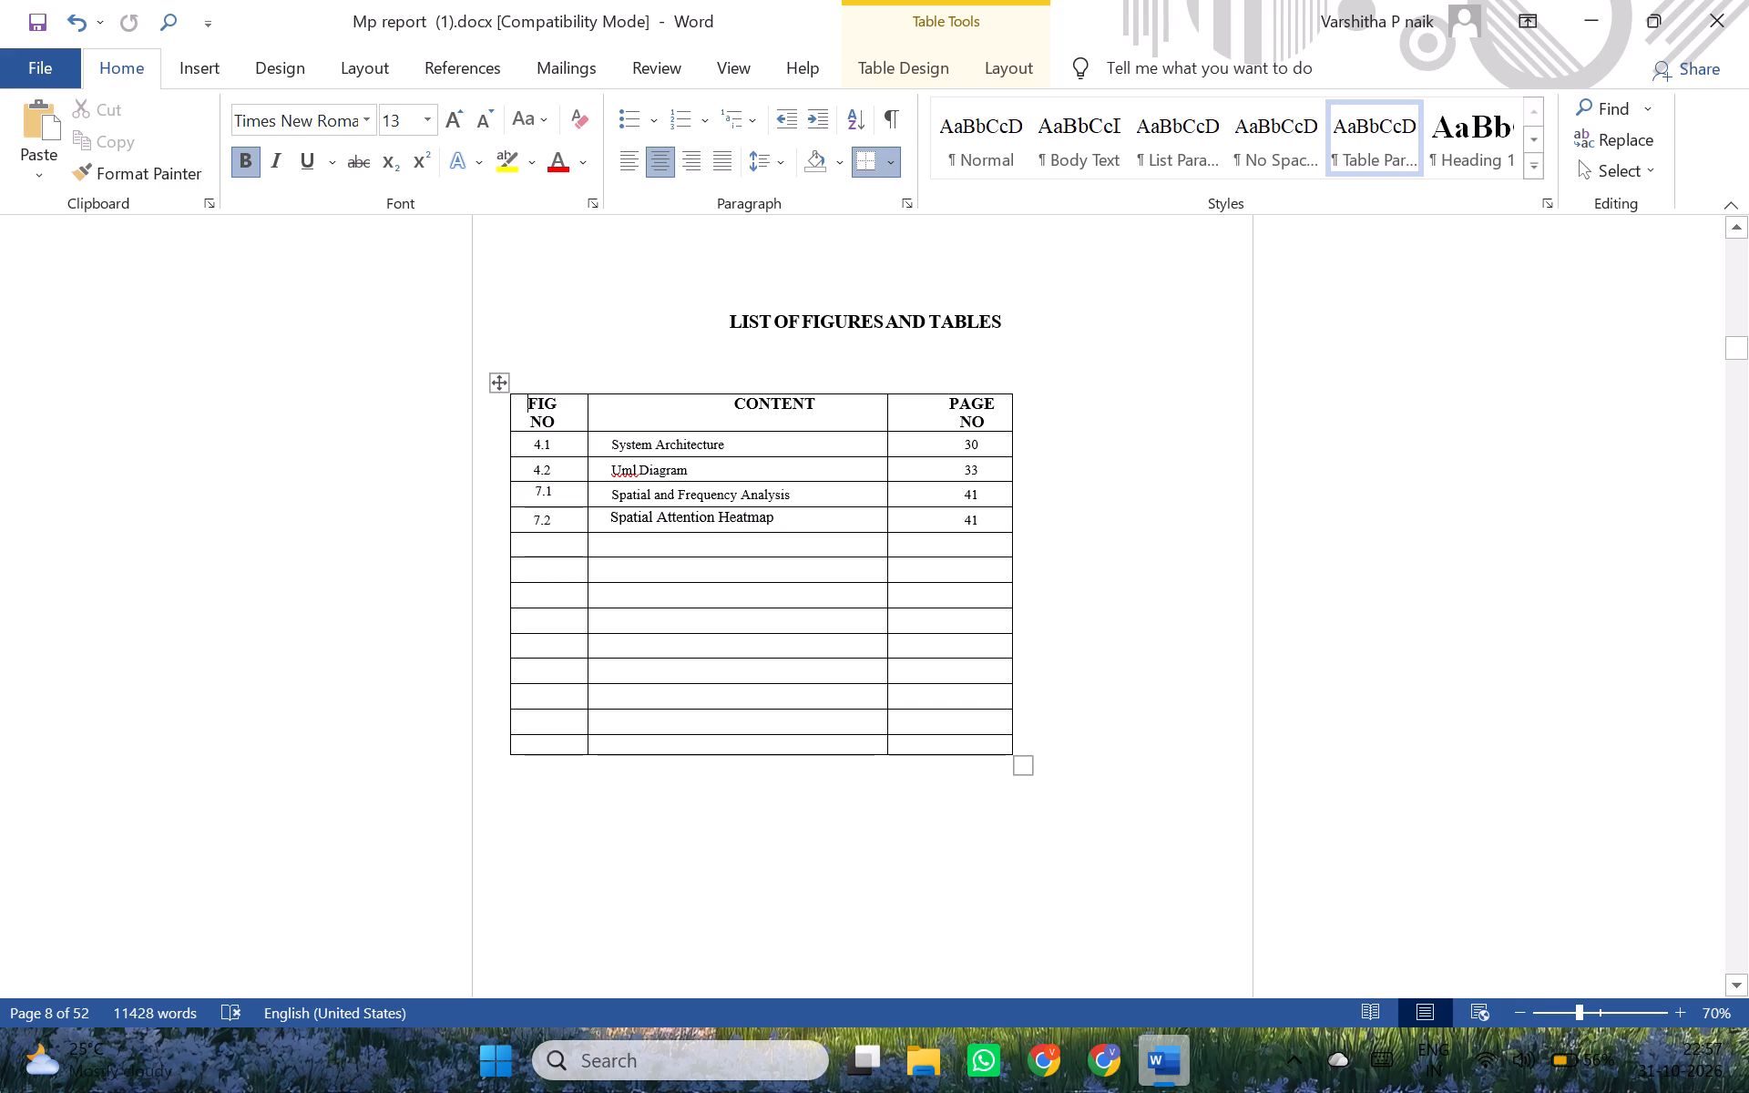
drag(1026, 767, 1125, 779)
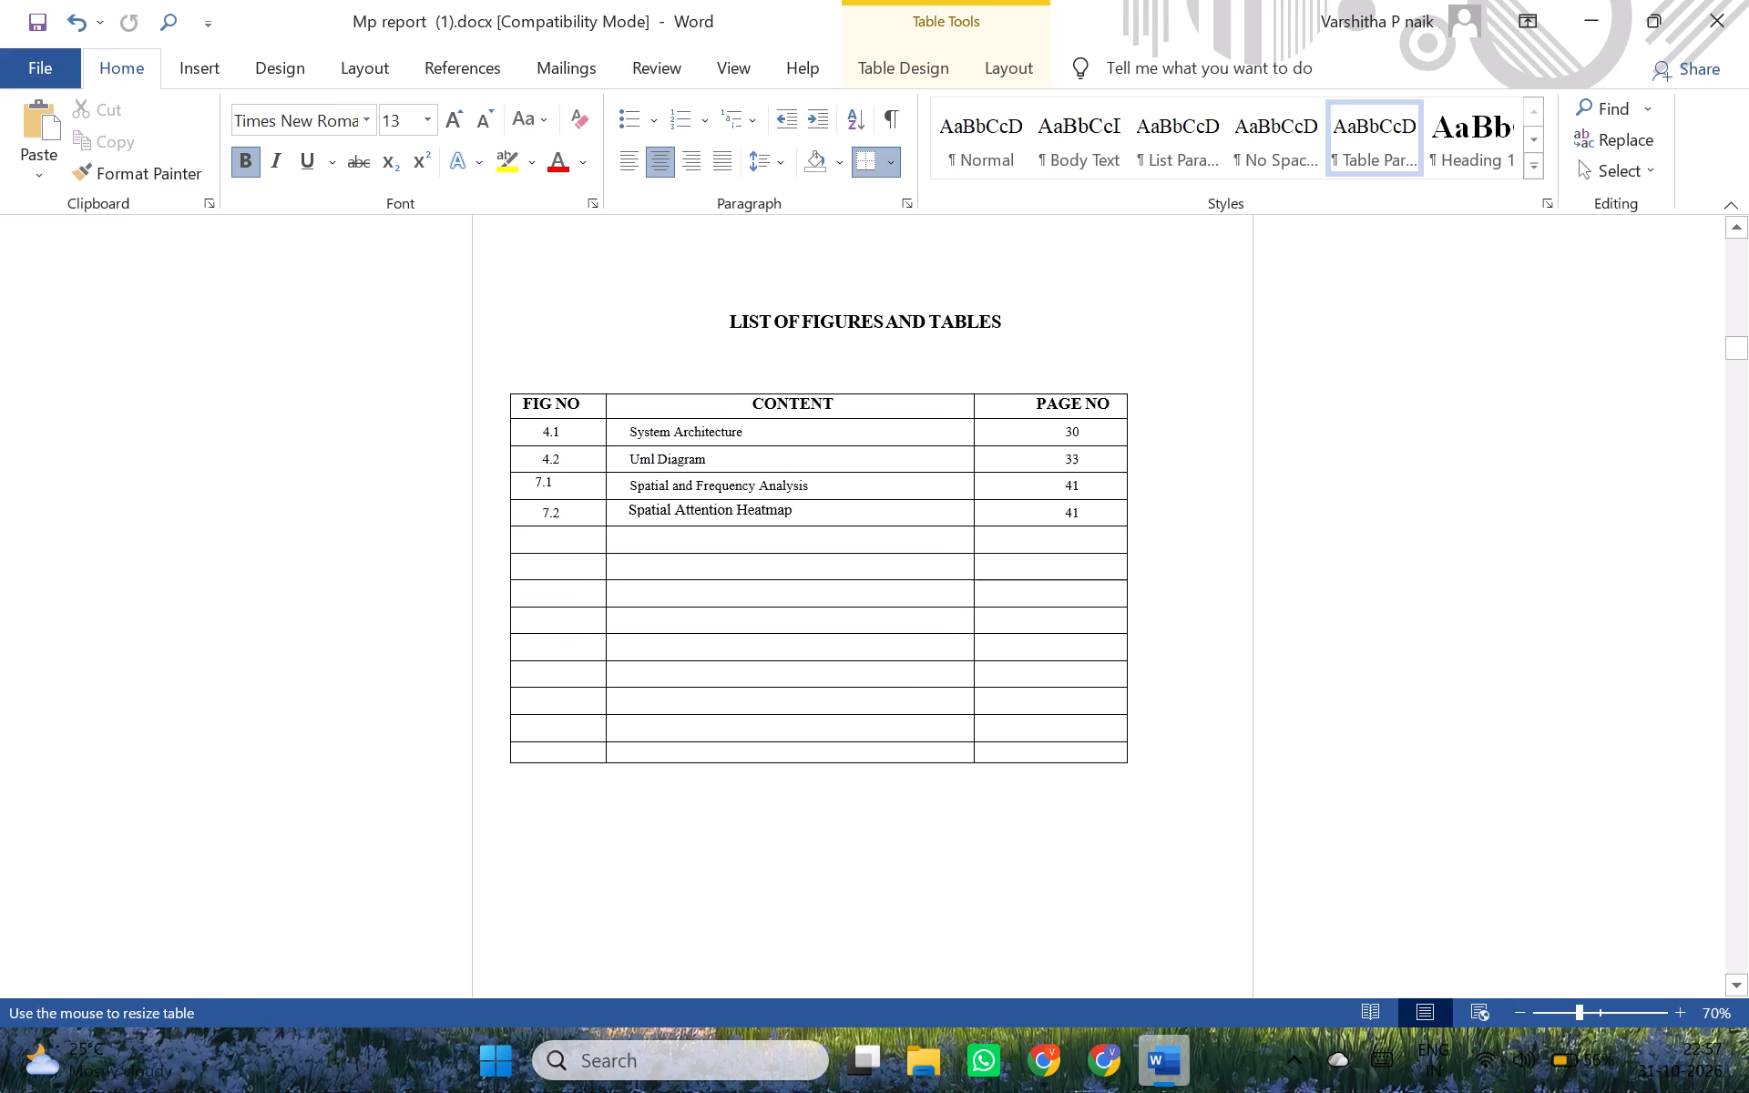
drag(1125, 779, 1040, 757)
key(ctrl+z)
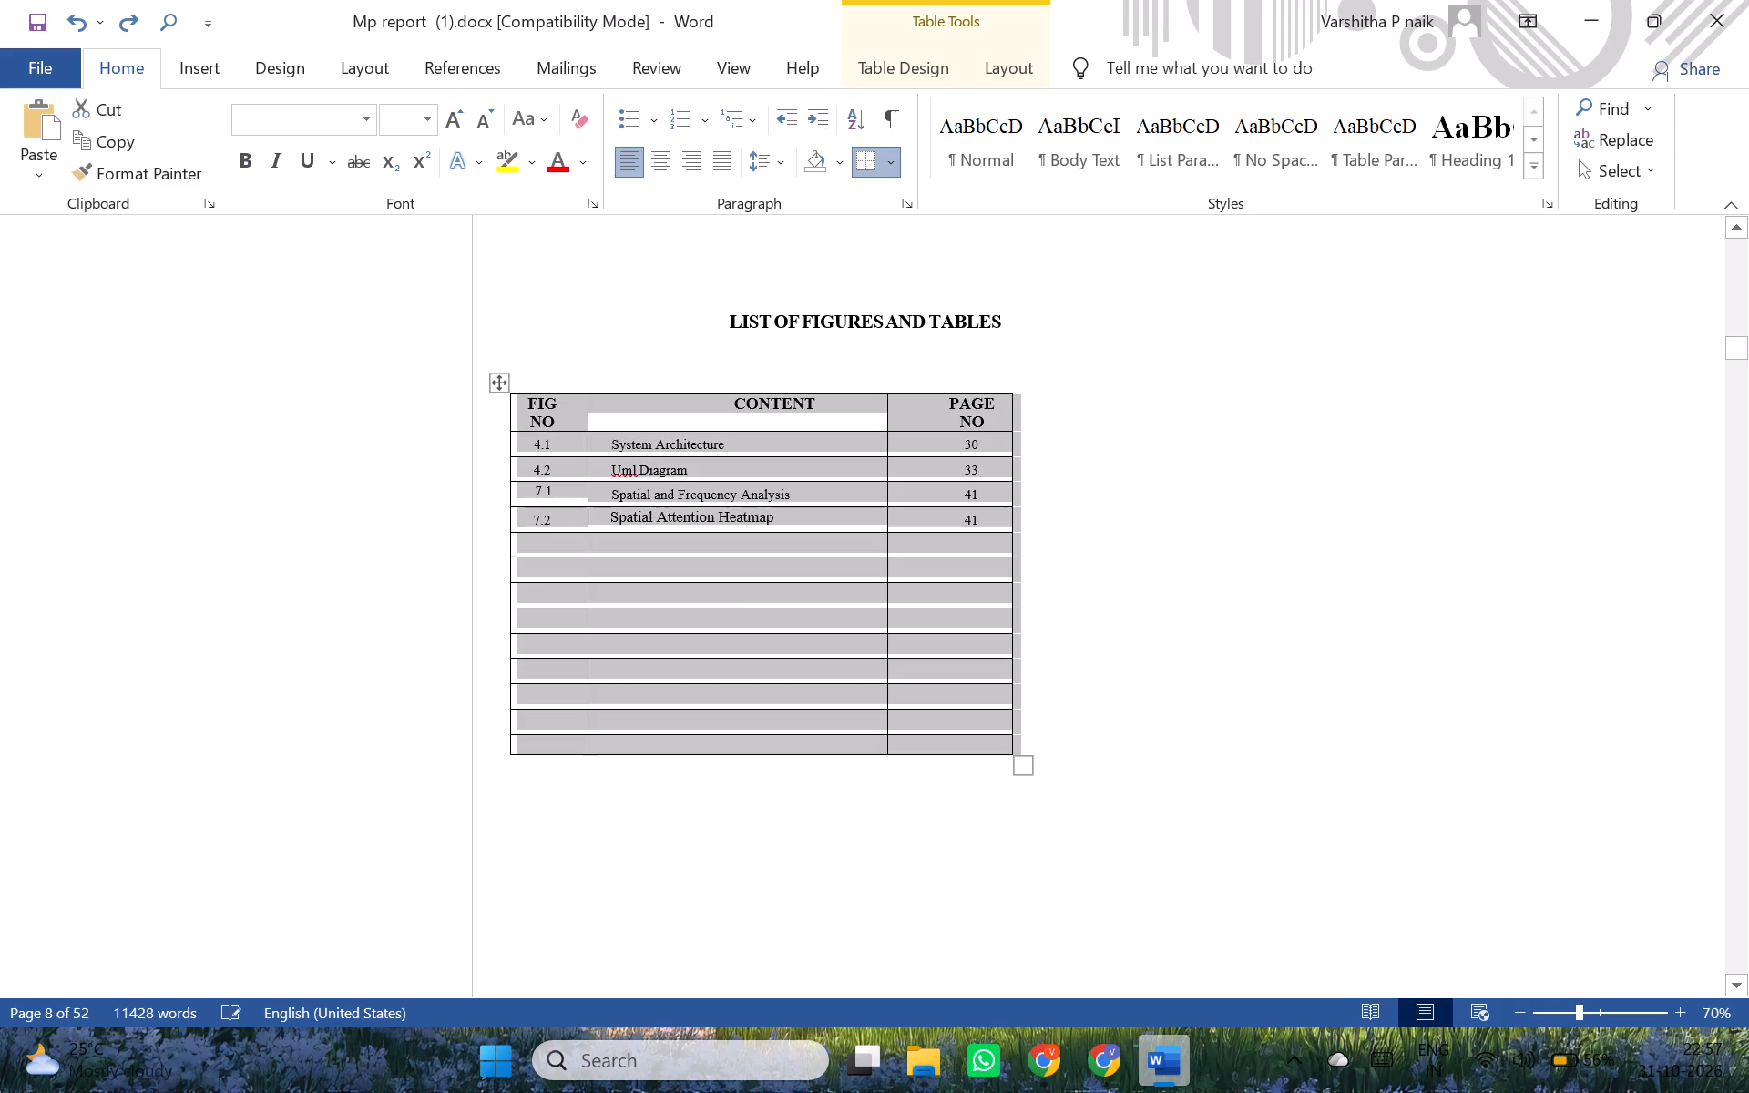
Move the figures table further right beneath its heading, in line with the contents table on the preceding page.
drag(500, 379, 644, 365)
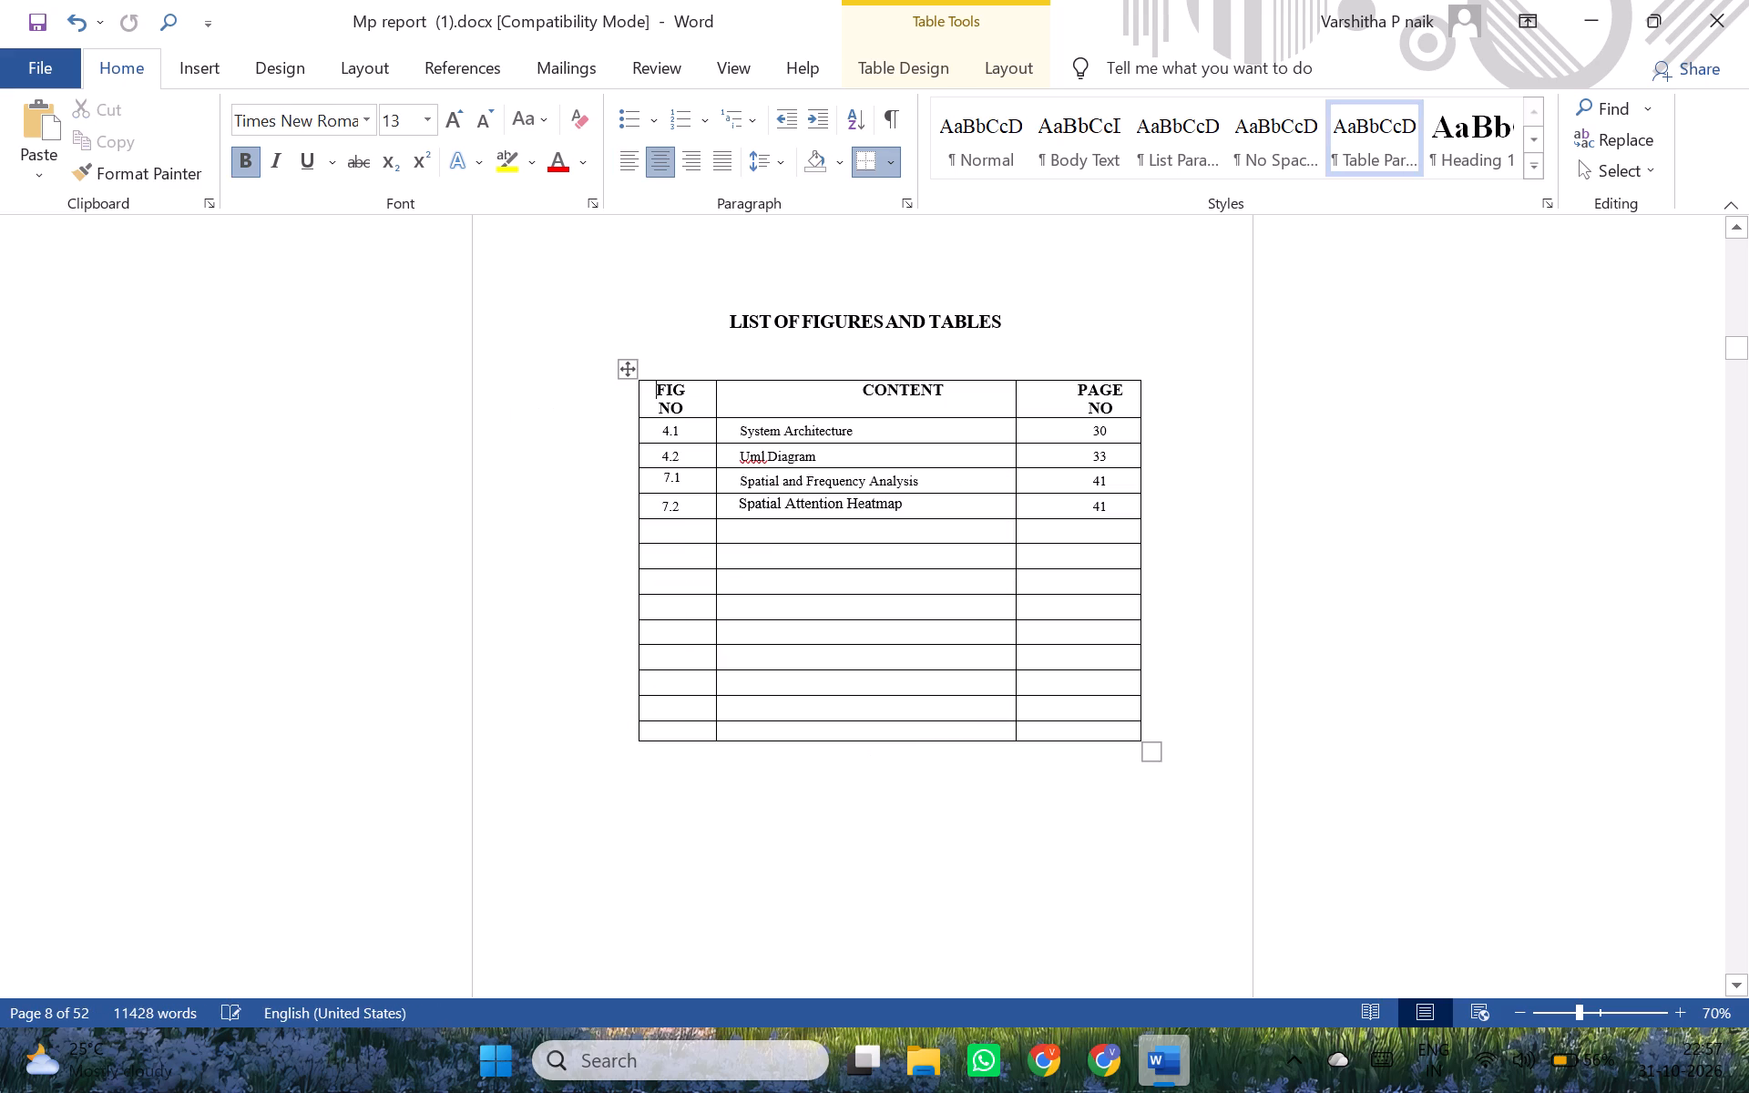
ctrl+scroll(709, 516, down, 6)
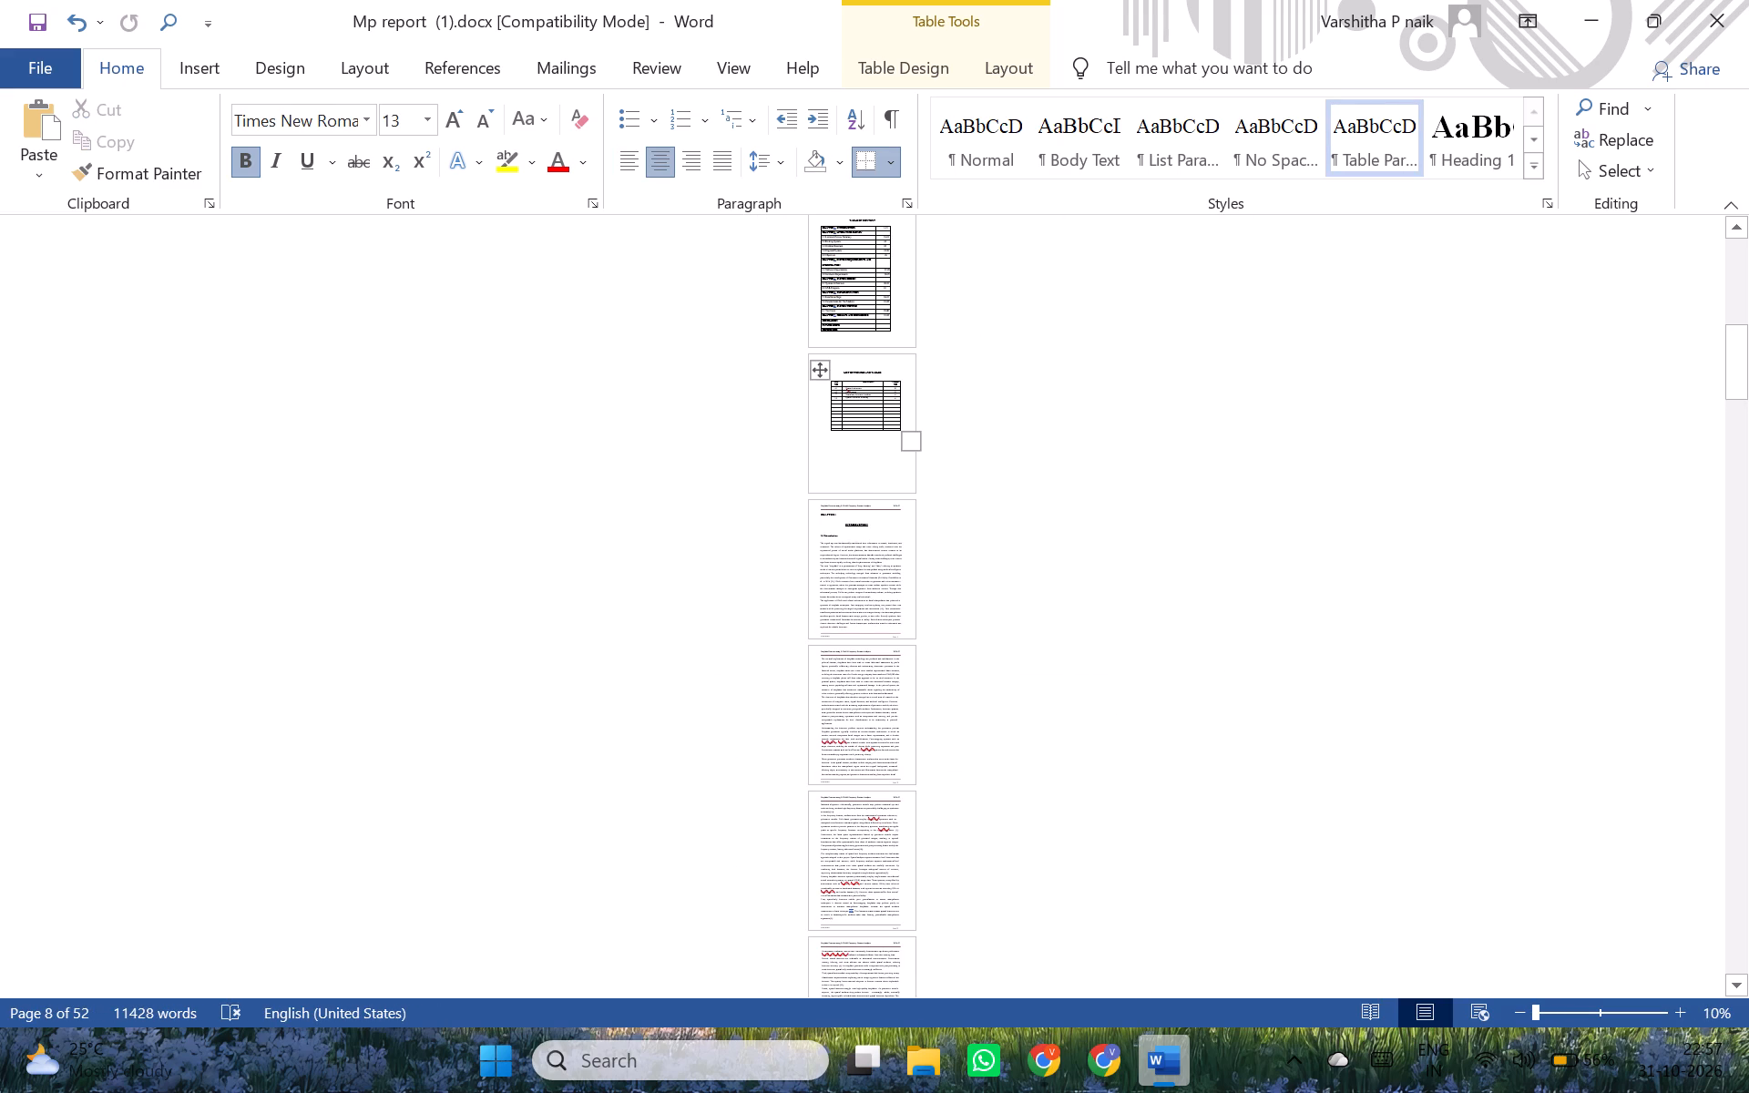
scroll(914, 483, up, 4)
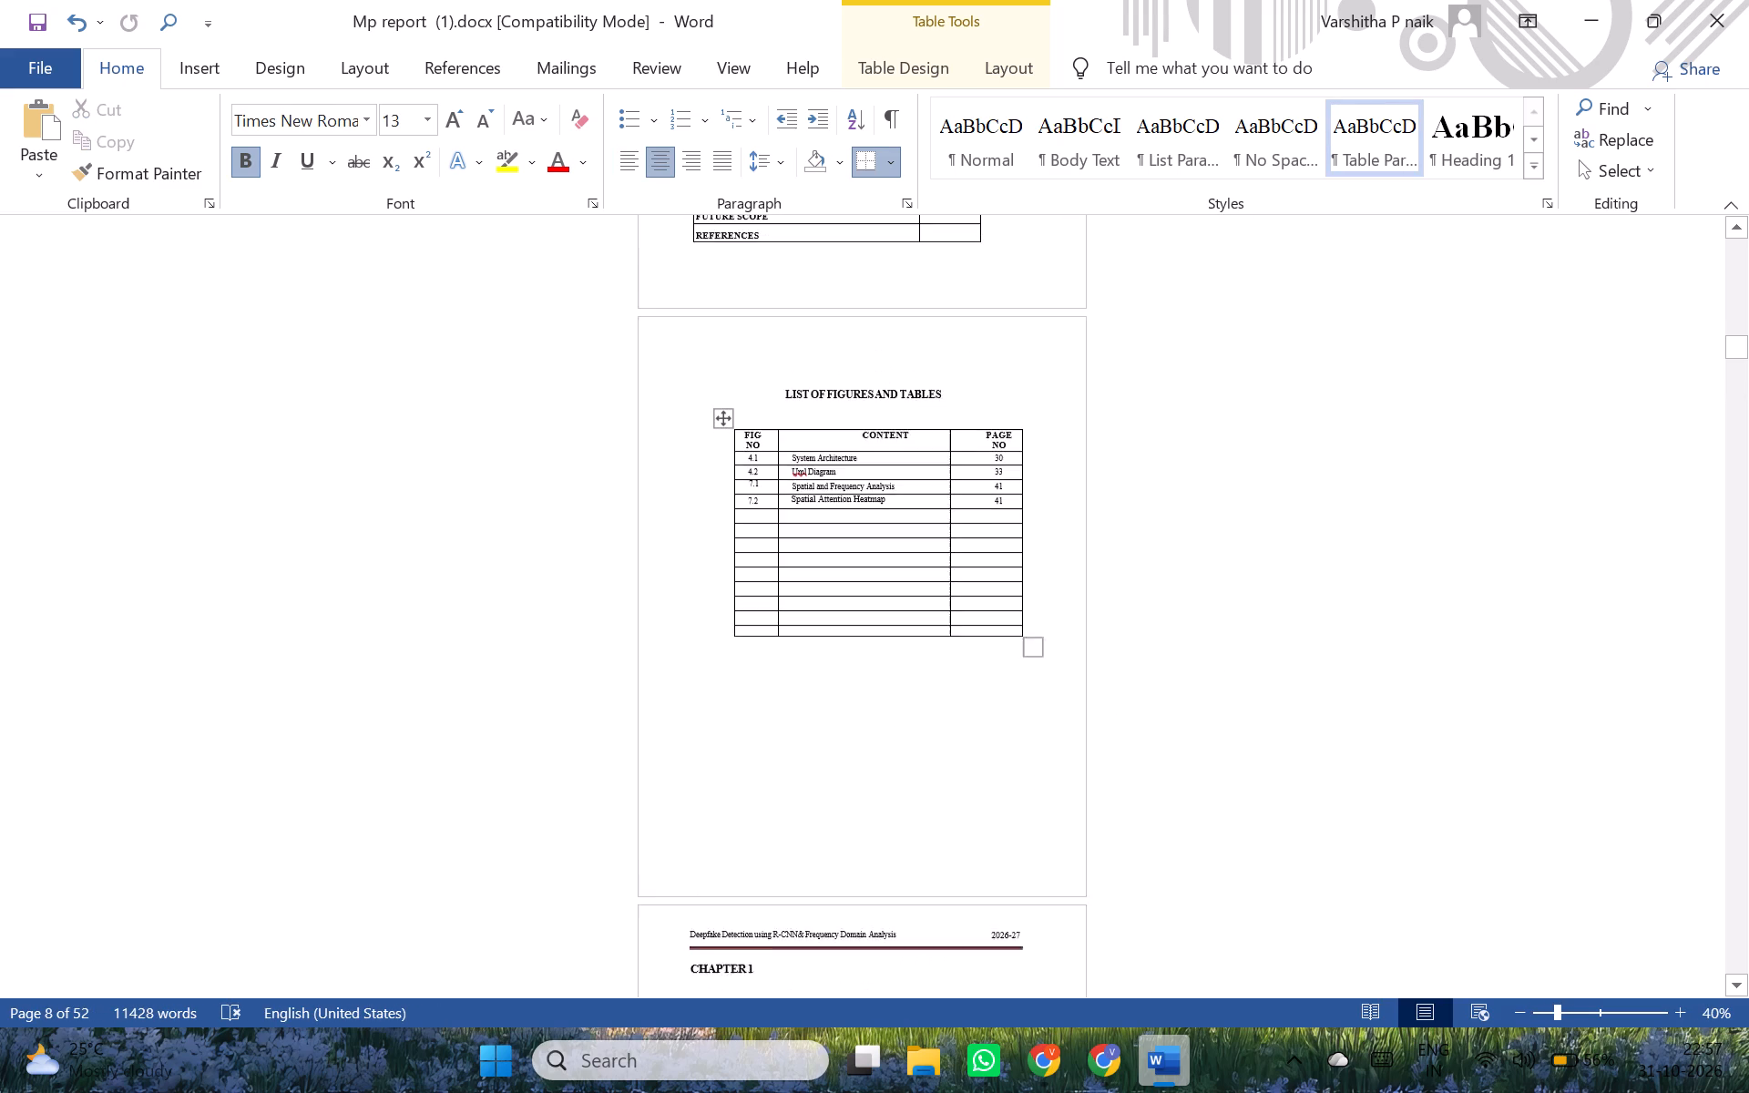
scroll(914, 483, up, 1)
drag(722, 436, 705, 434)
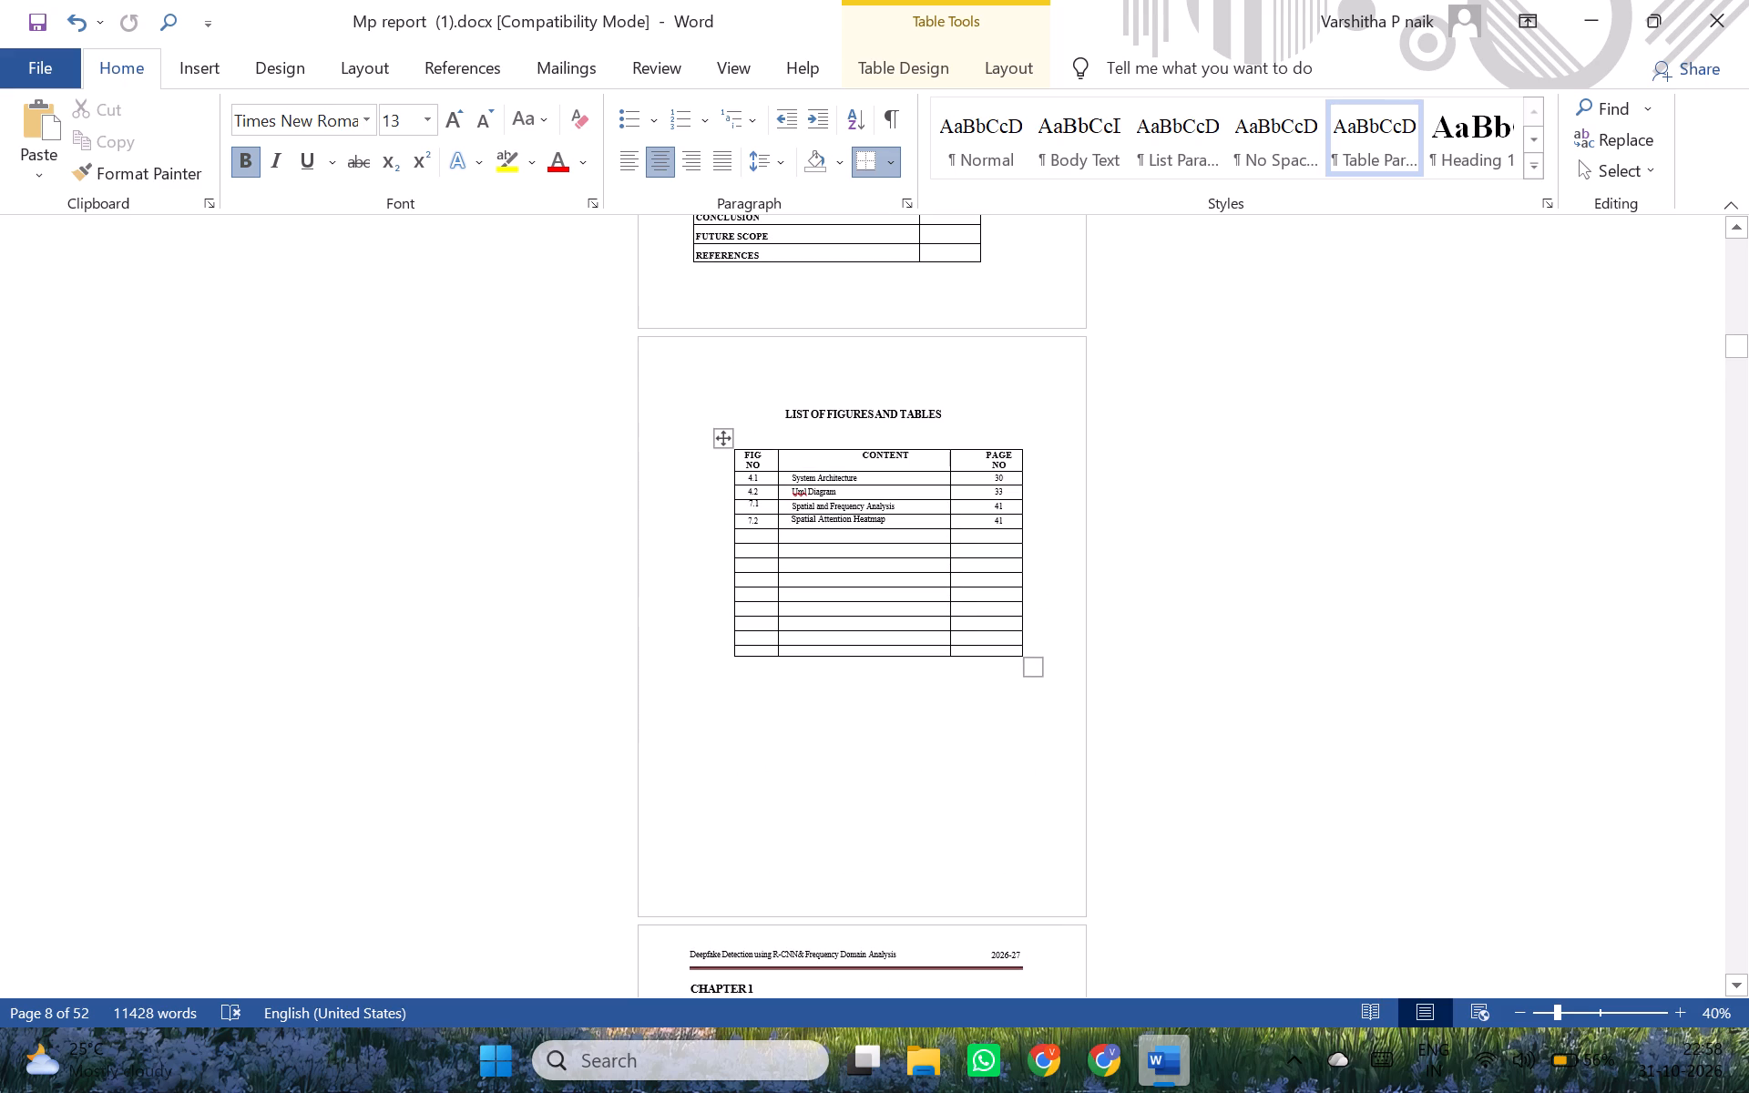
drag(705, 434, 688, 434)
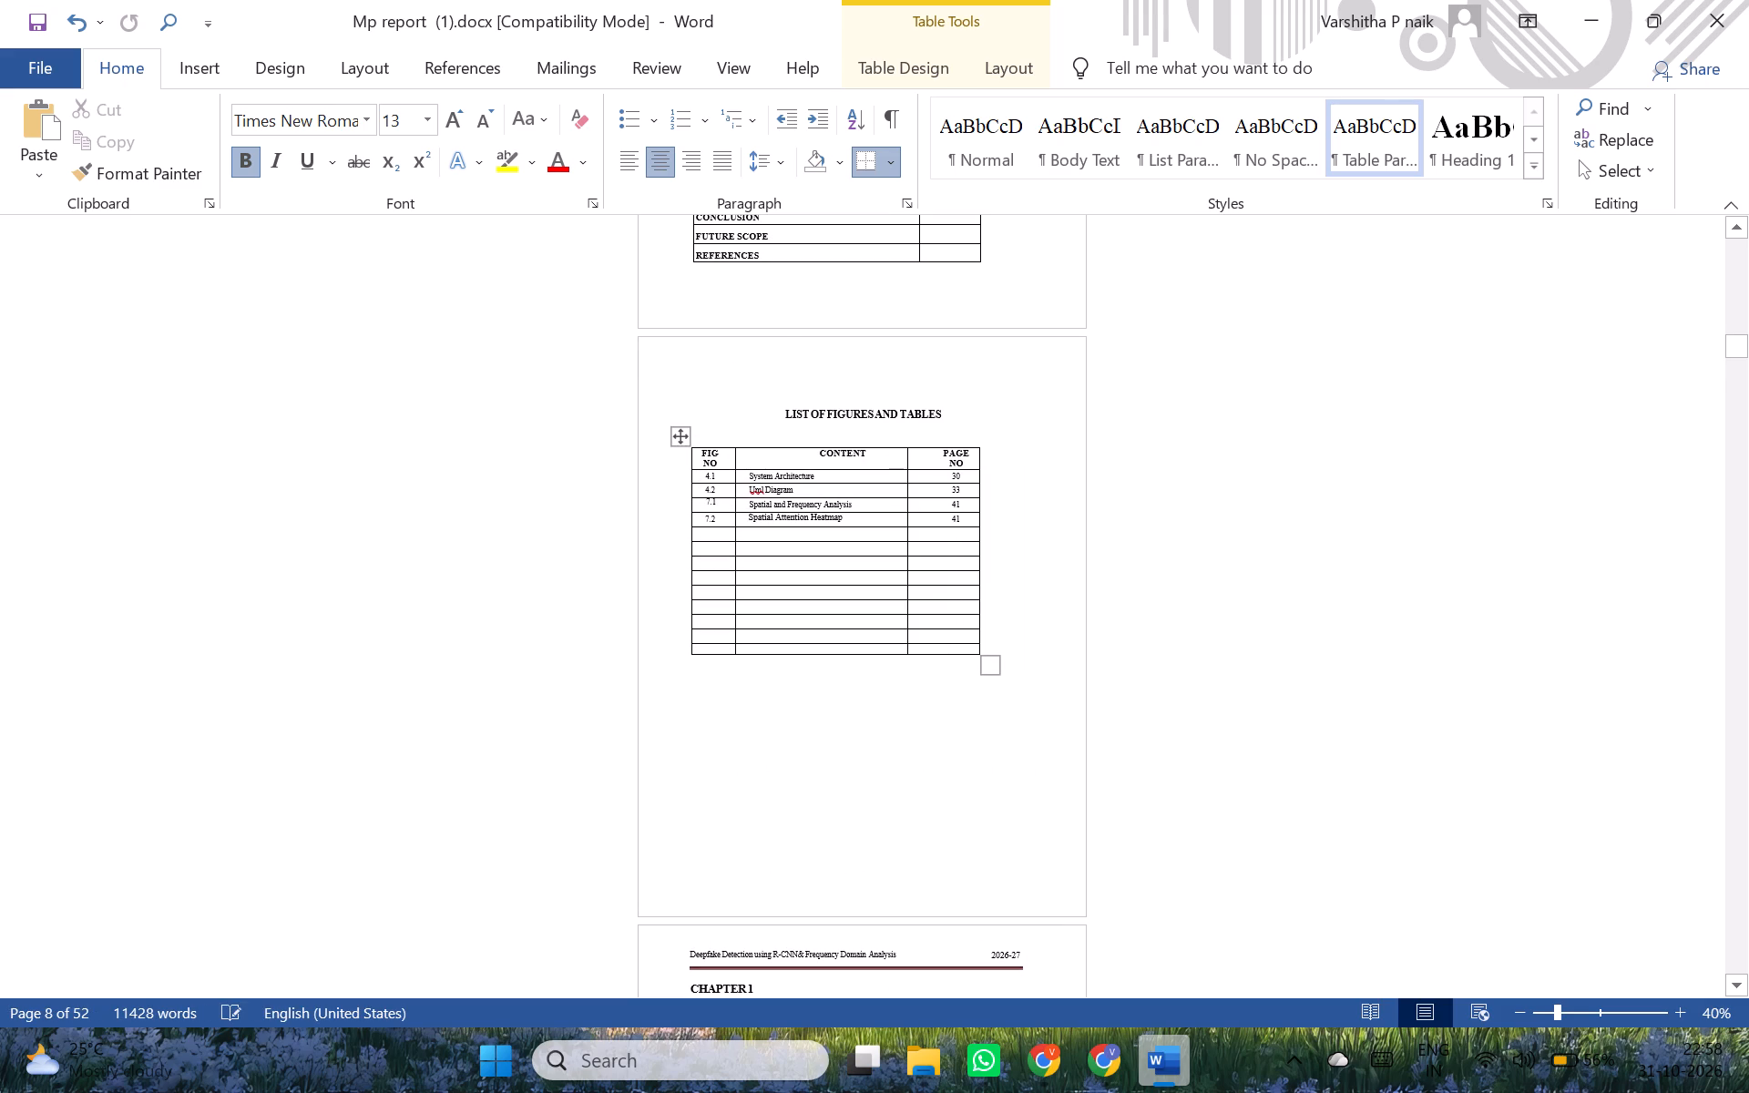
click(688, 434)
drag(688, 434, 698, 434)
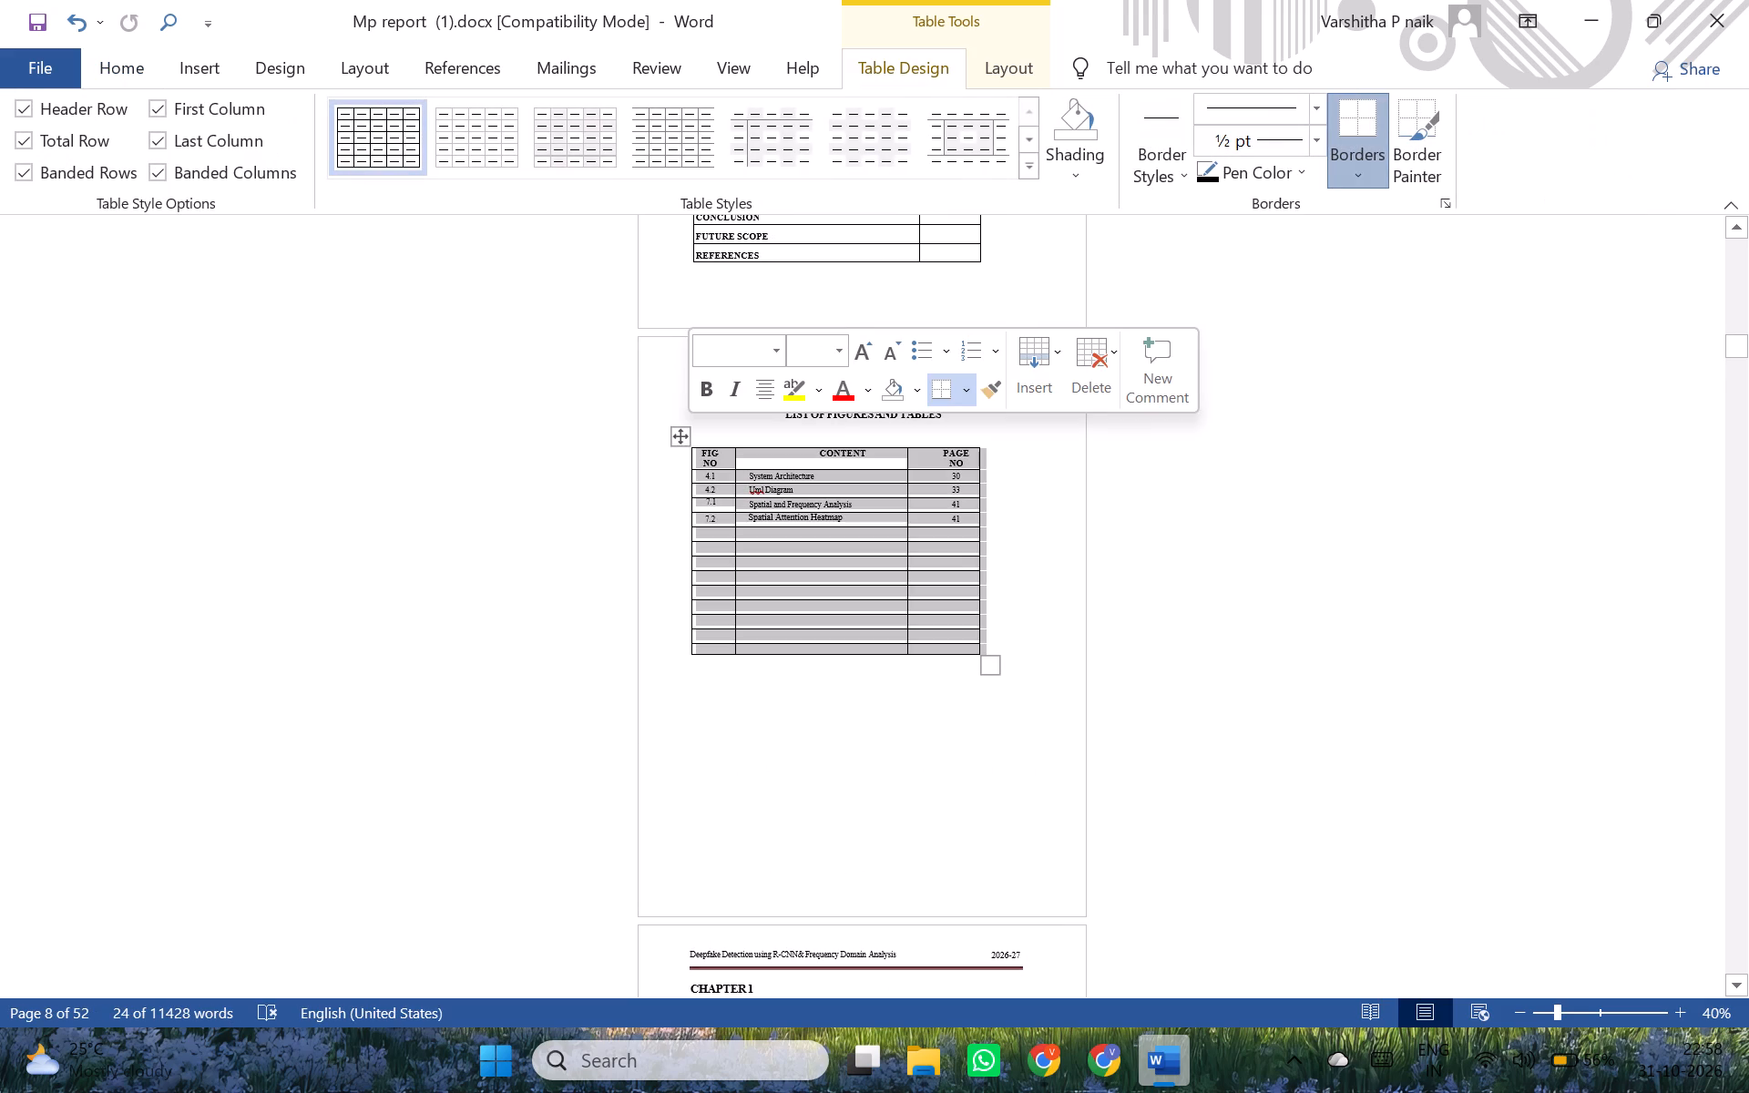
click(591, 434)
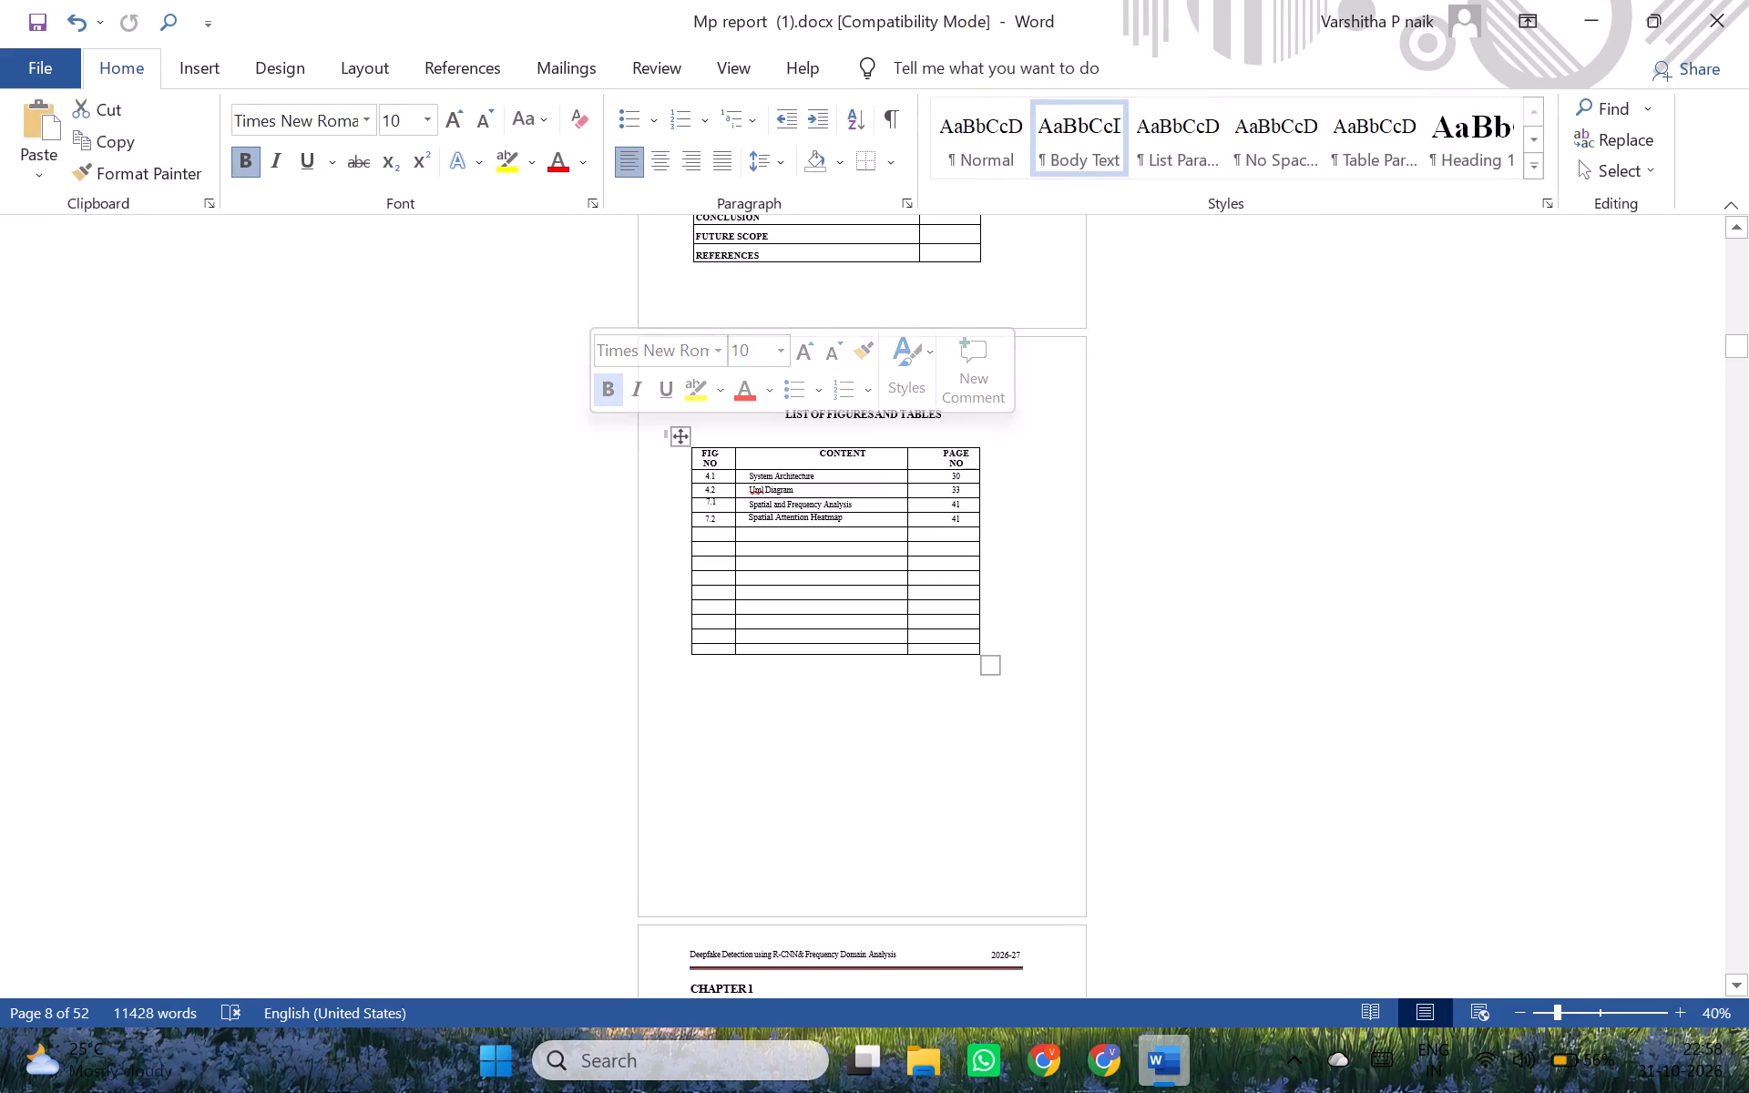
click(703, 466)
drag(681, 437, 691, 437)
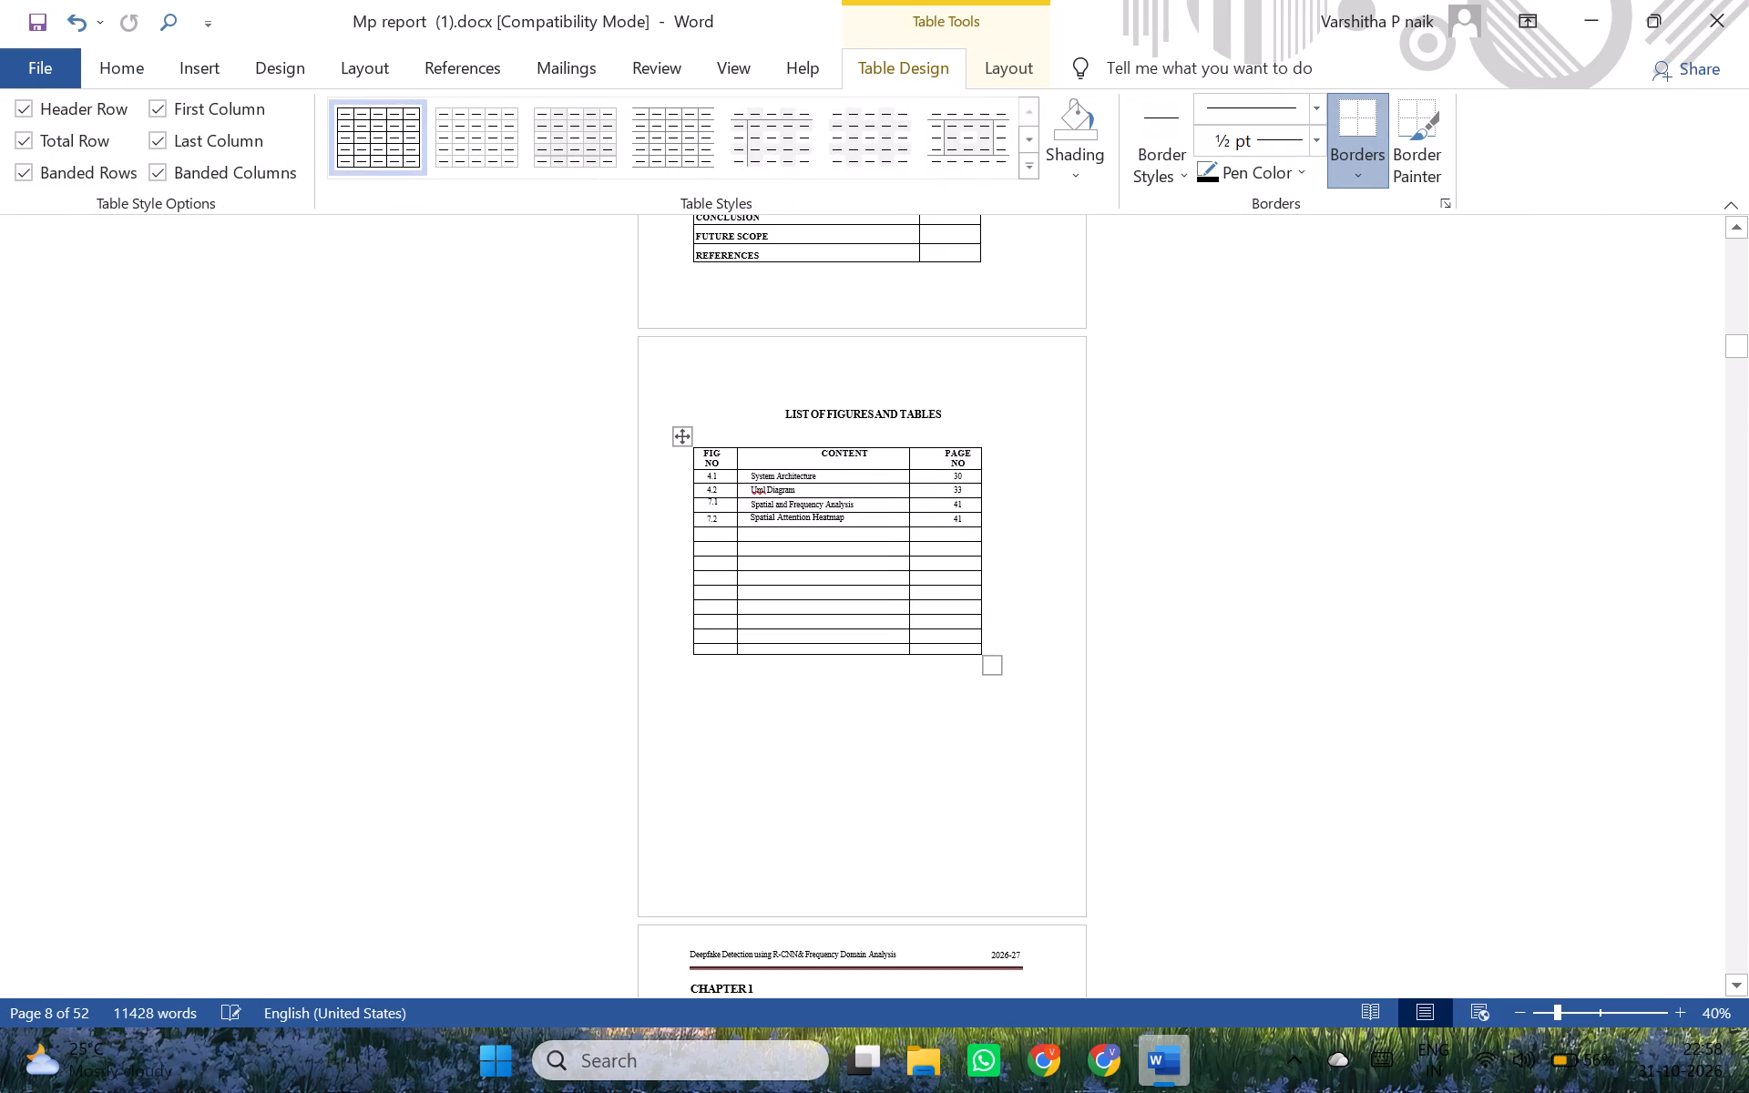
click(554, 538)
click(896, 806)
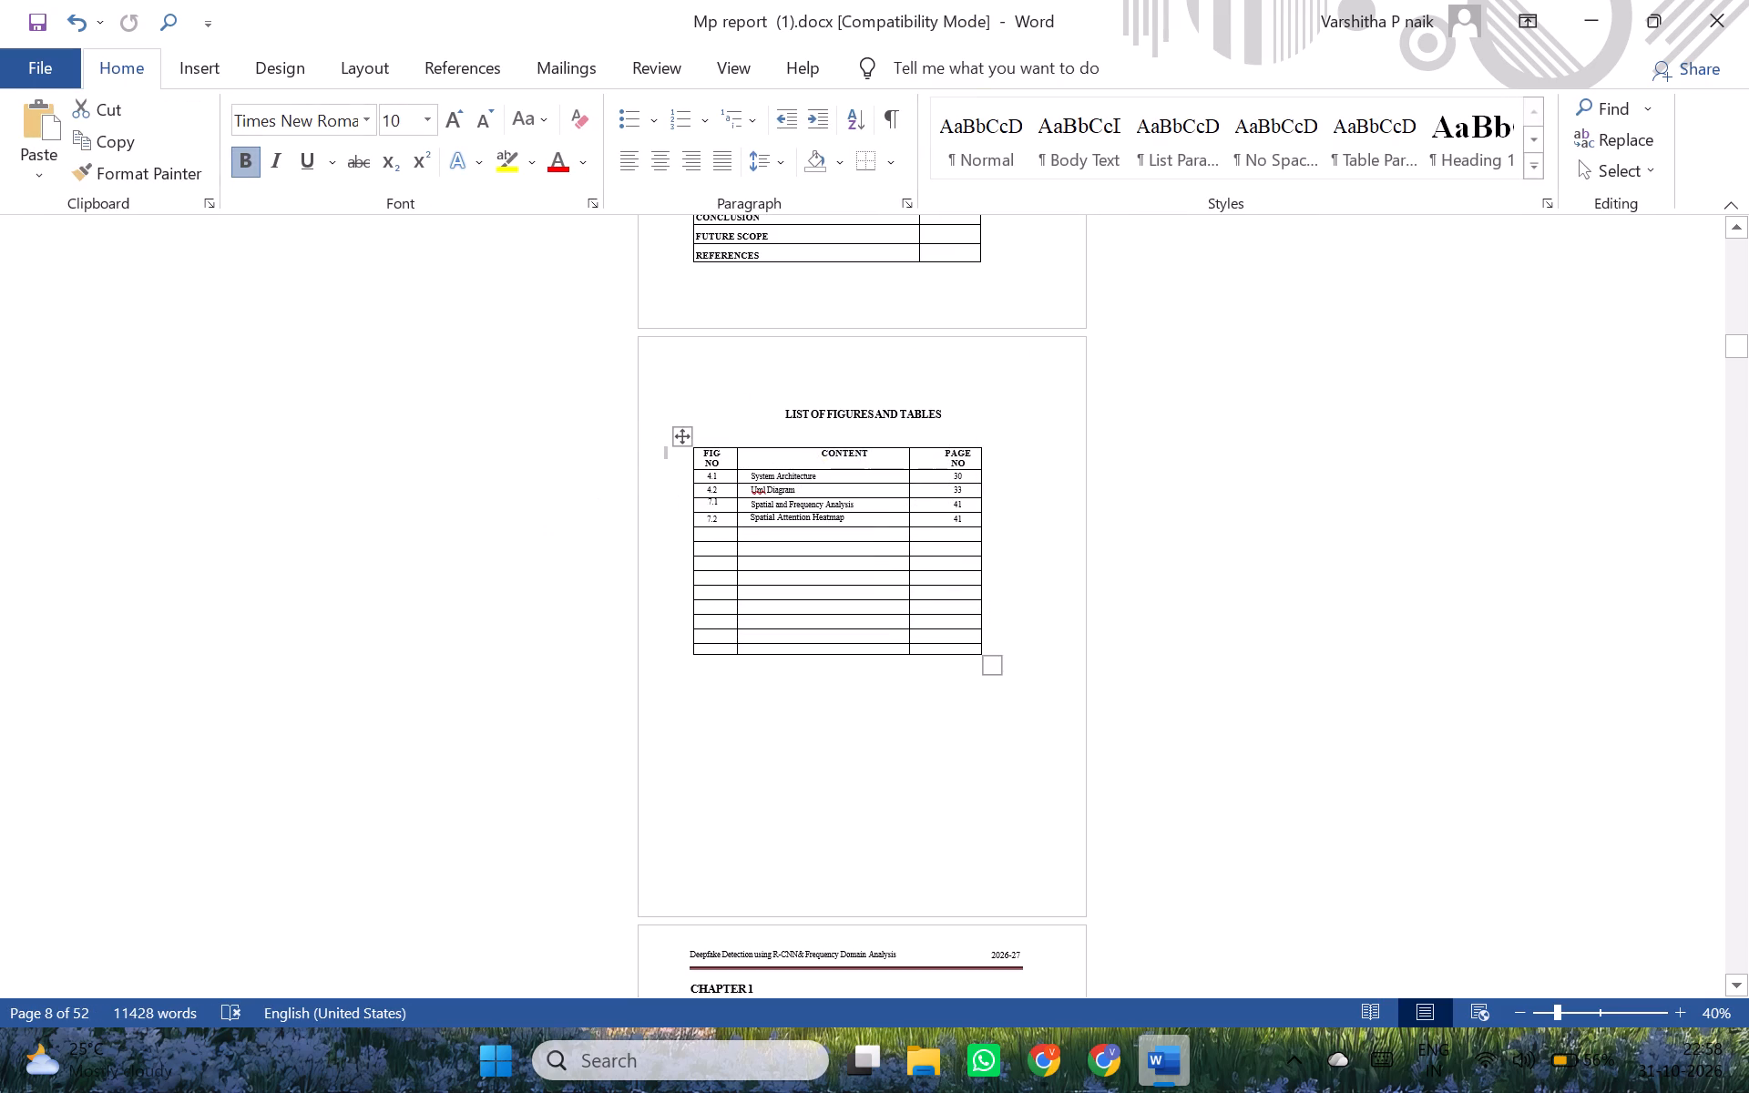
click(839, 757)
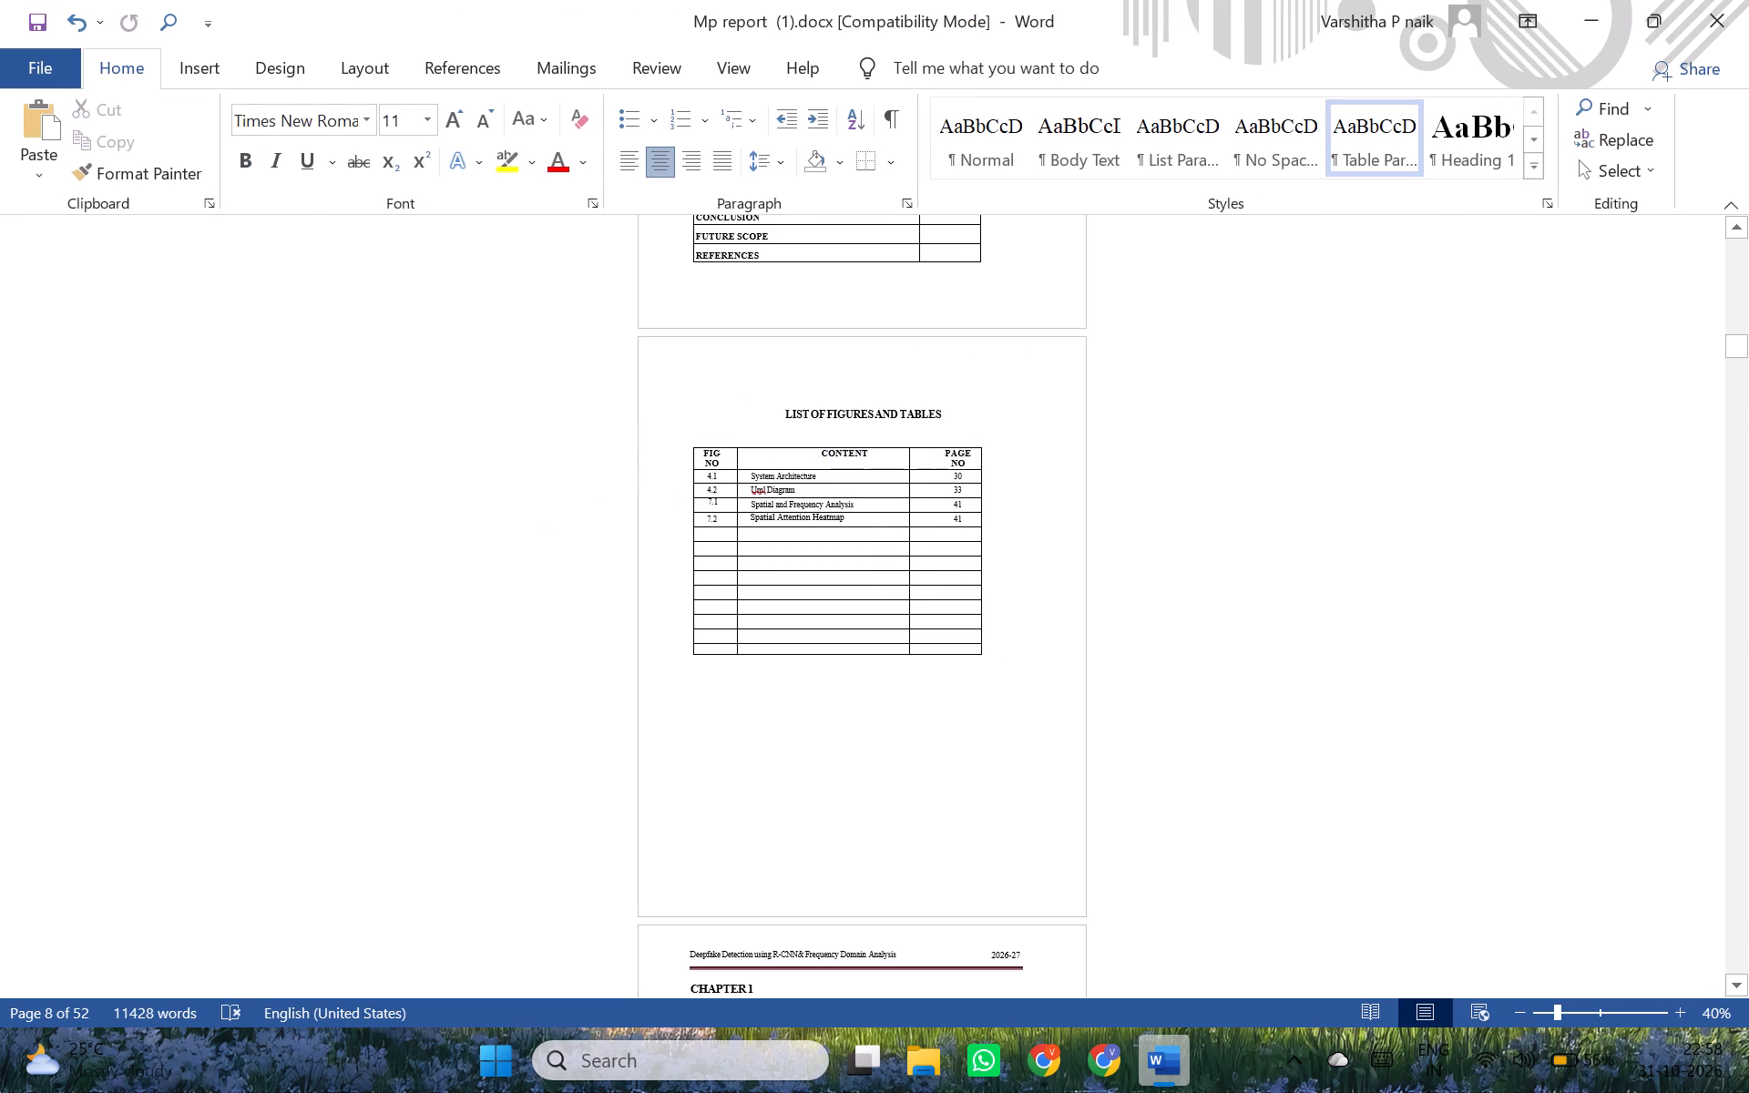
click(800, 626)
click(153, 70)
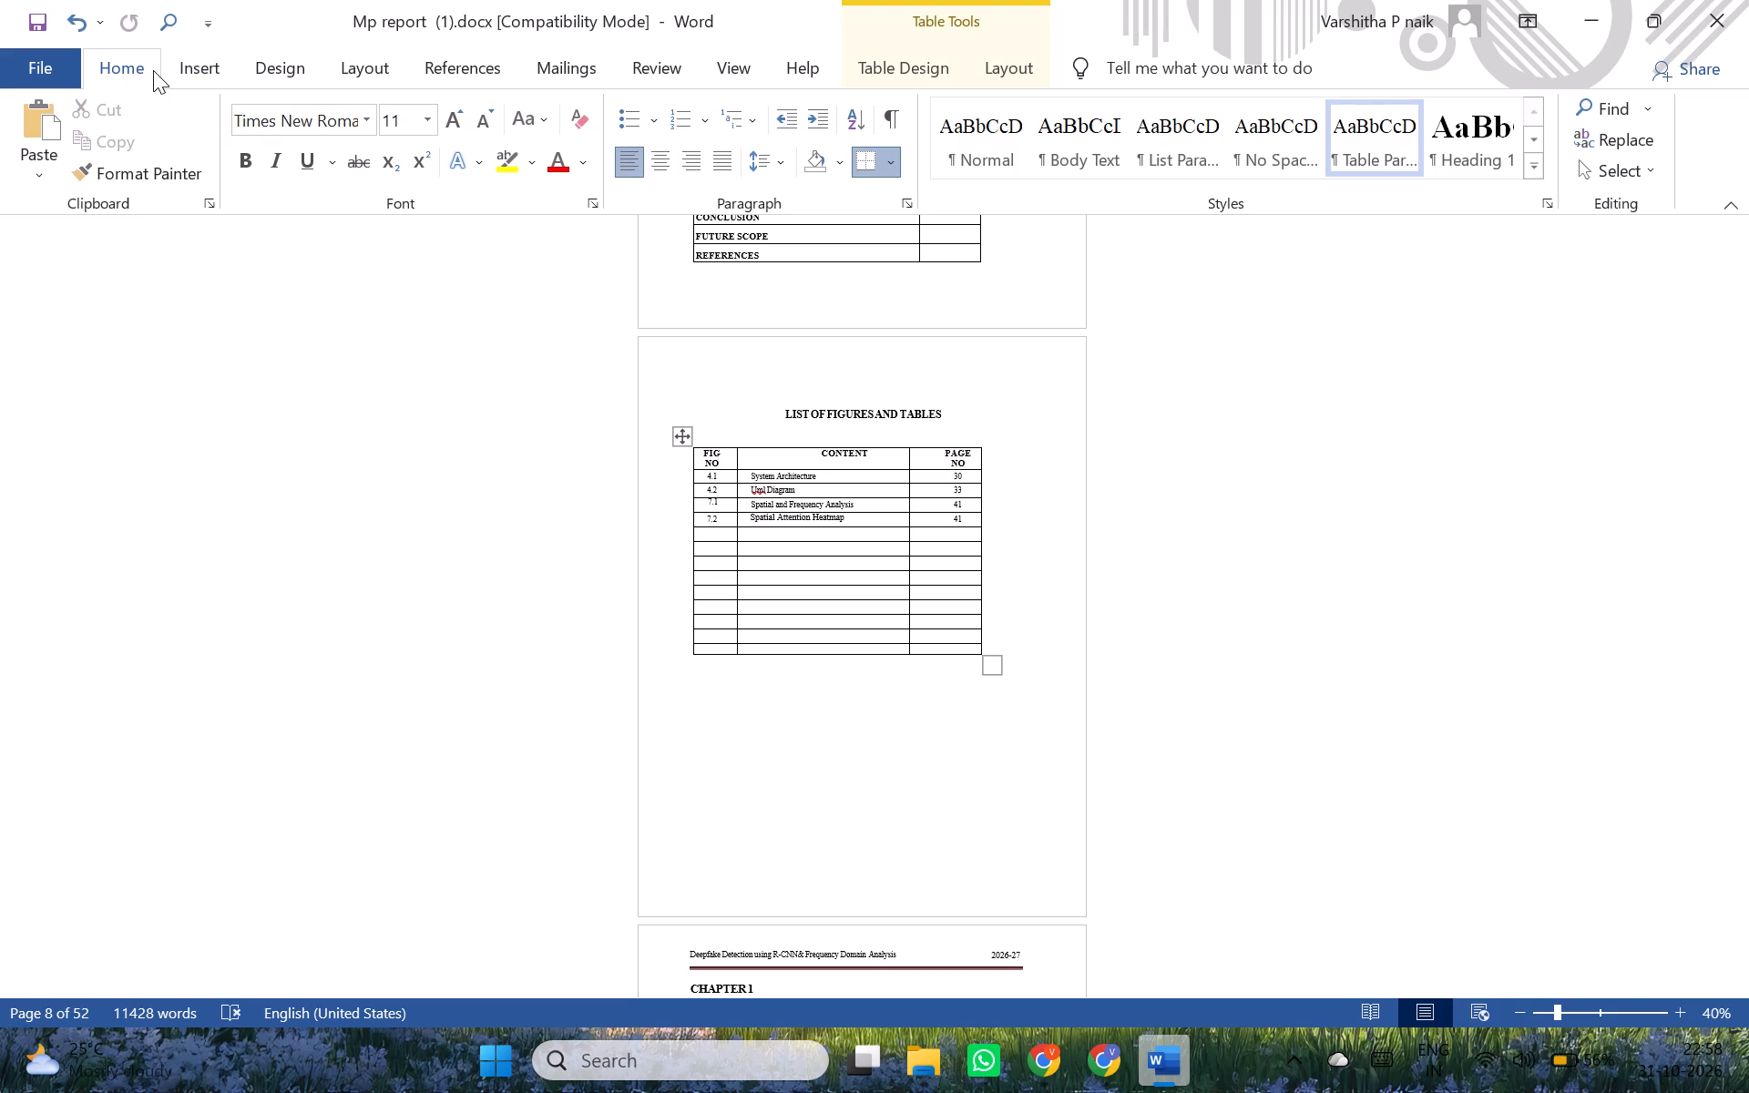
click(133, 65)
Remove all borders from the table under the List of Figures and Tables heading.
click(833, 563)
ctrl+scroll(833, 563, up, 7)
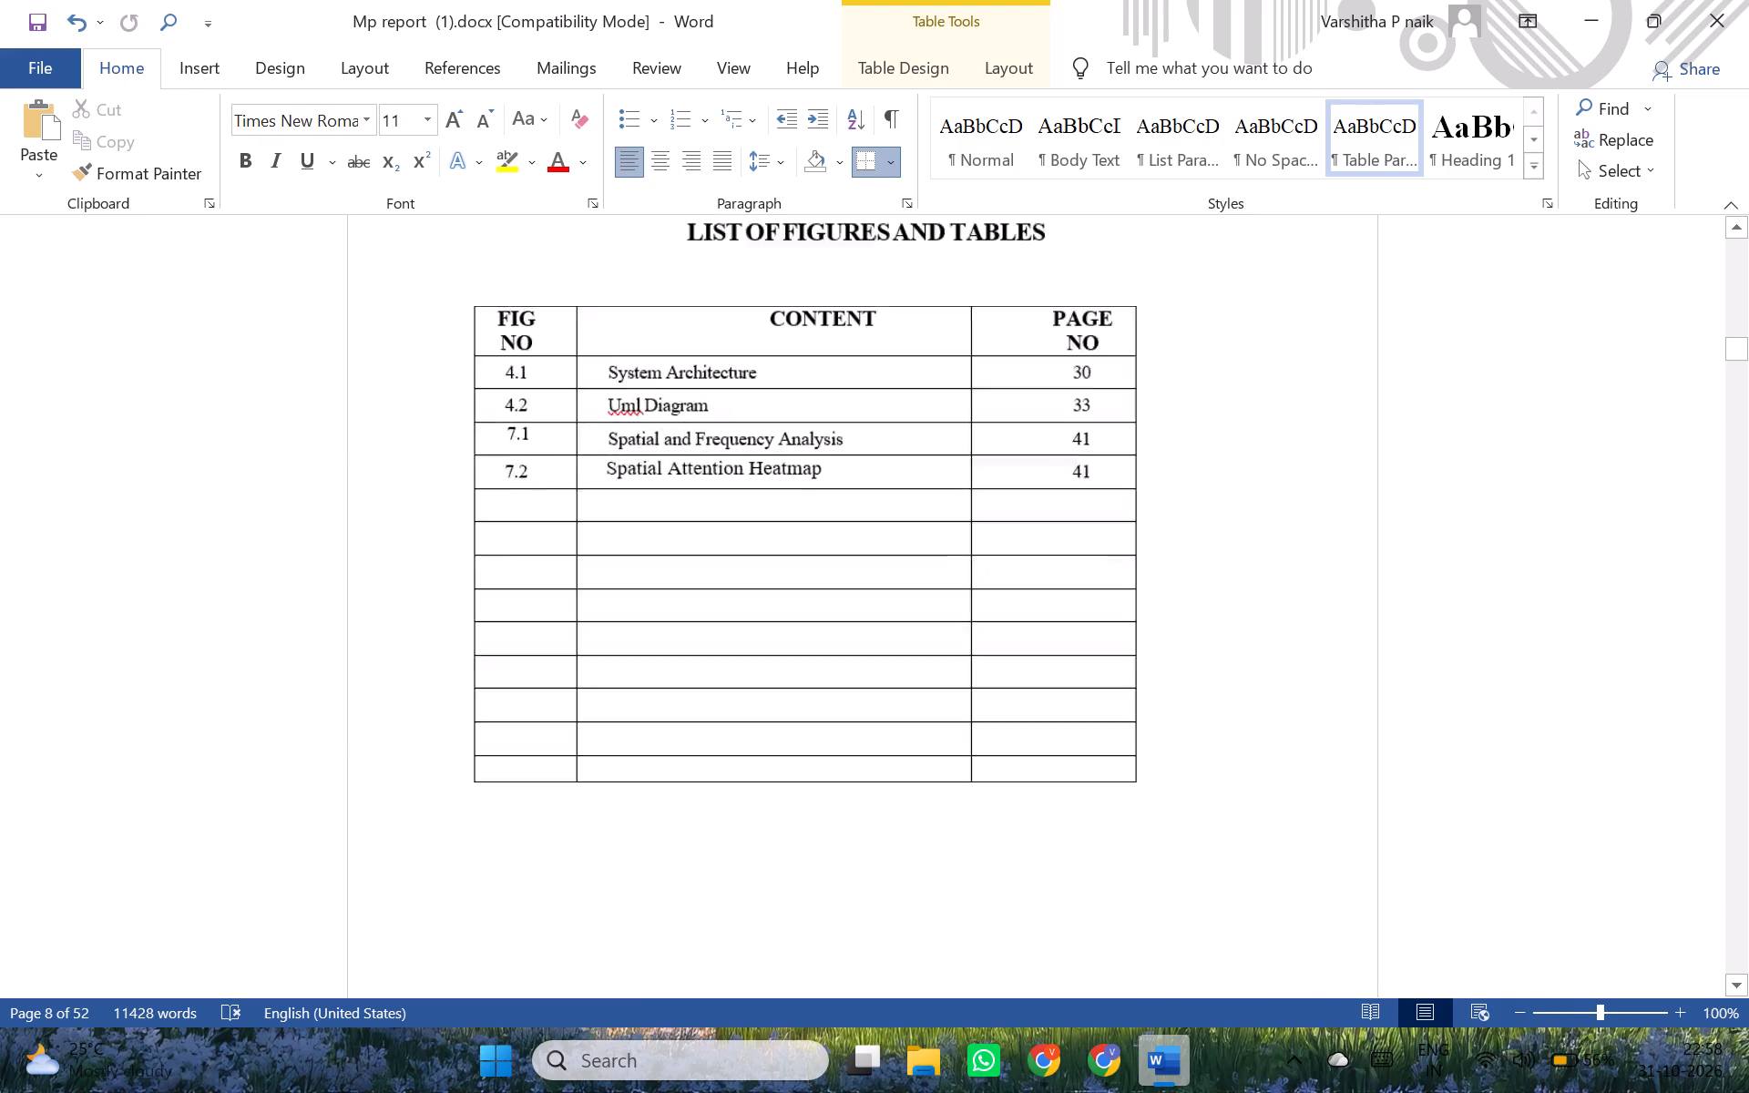
ctrl+scroll(833, 563, up, 1)
click(873, 77)
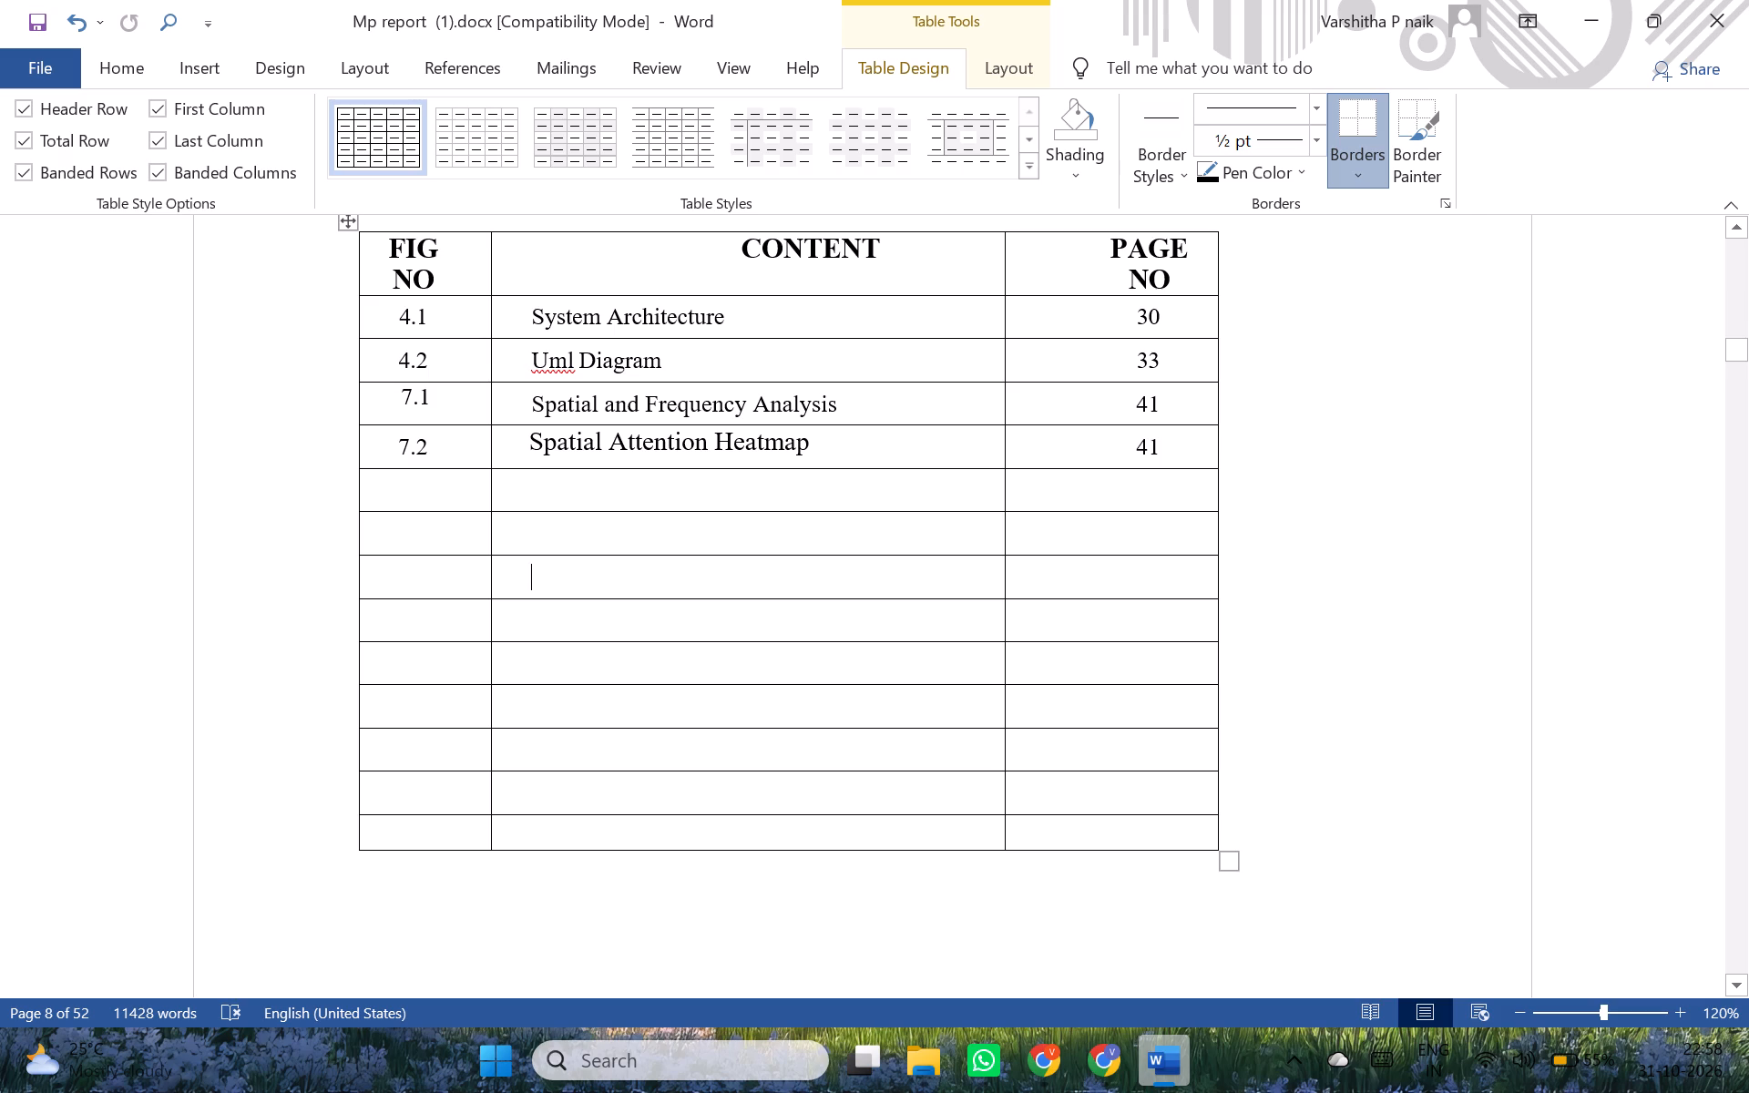
right_click(1029, 525)
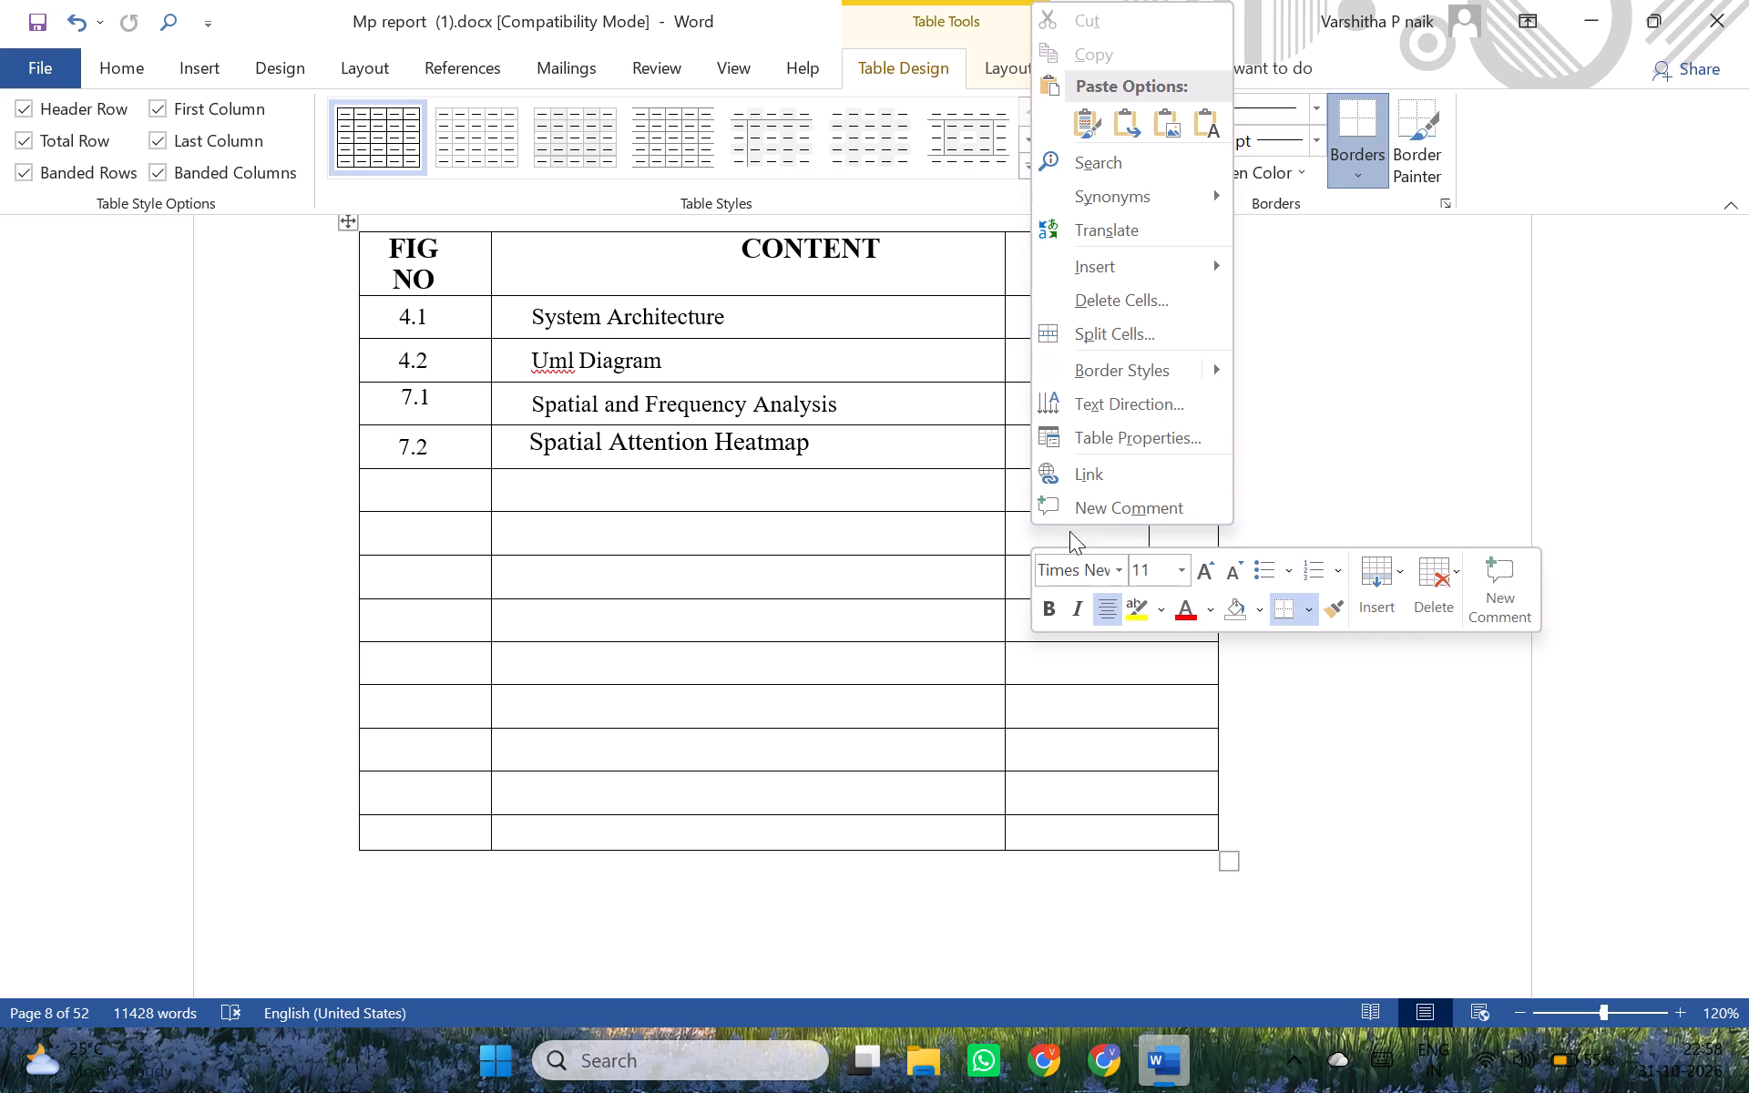
click(1079, 444)
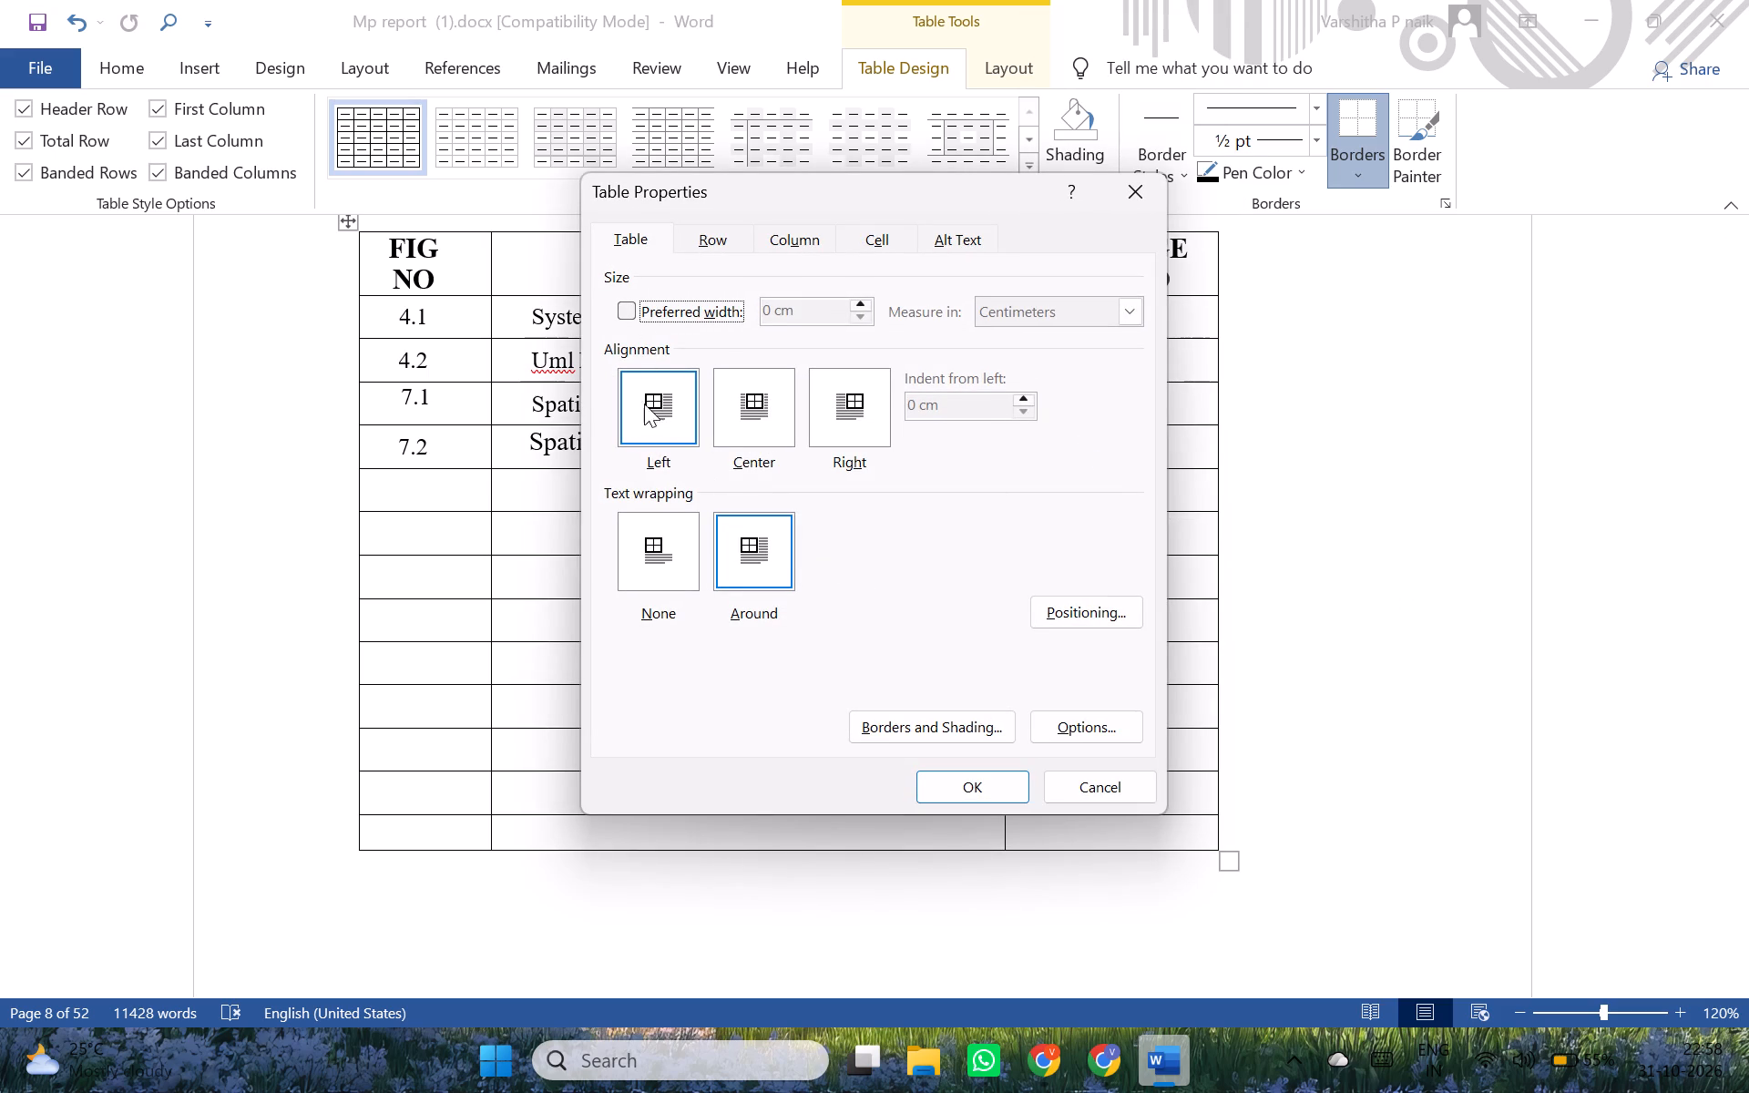
click(868, 712)
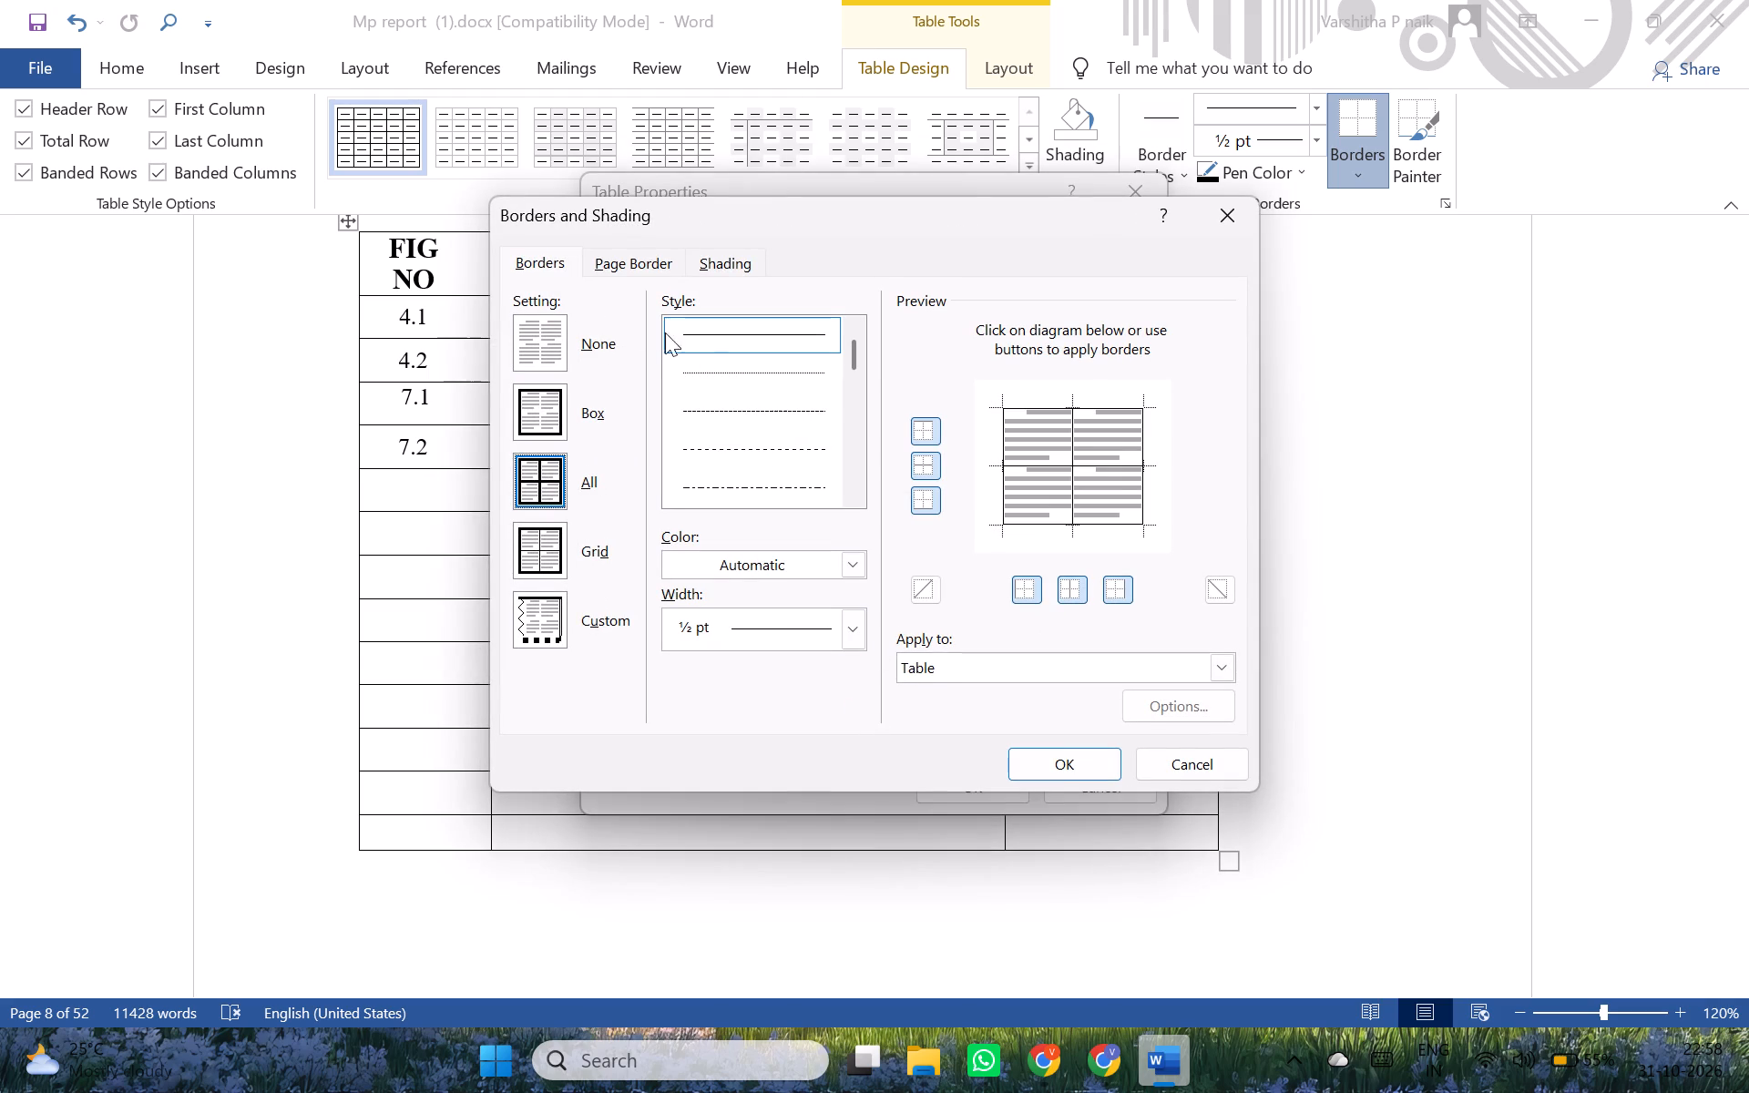
click(535, 351)
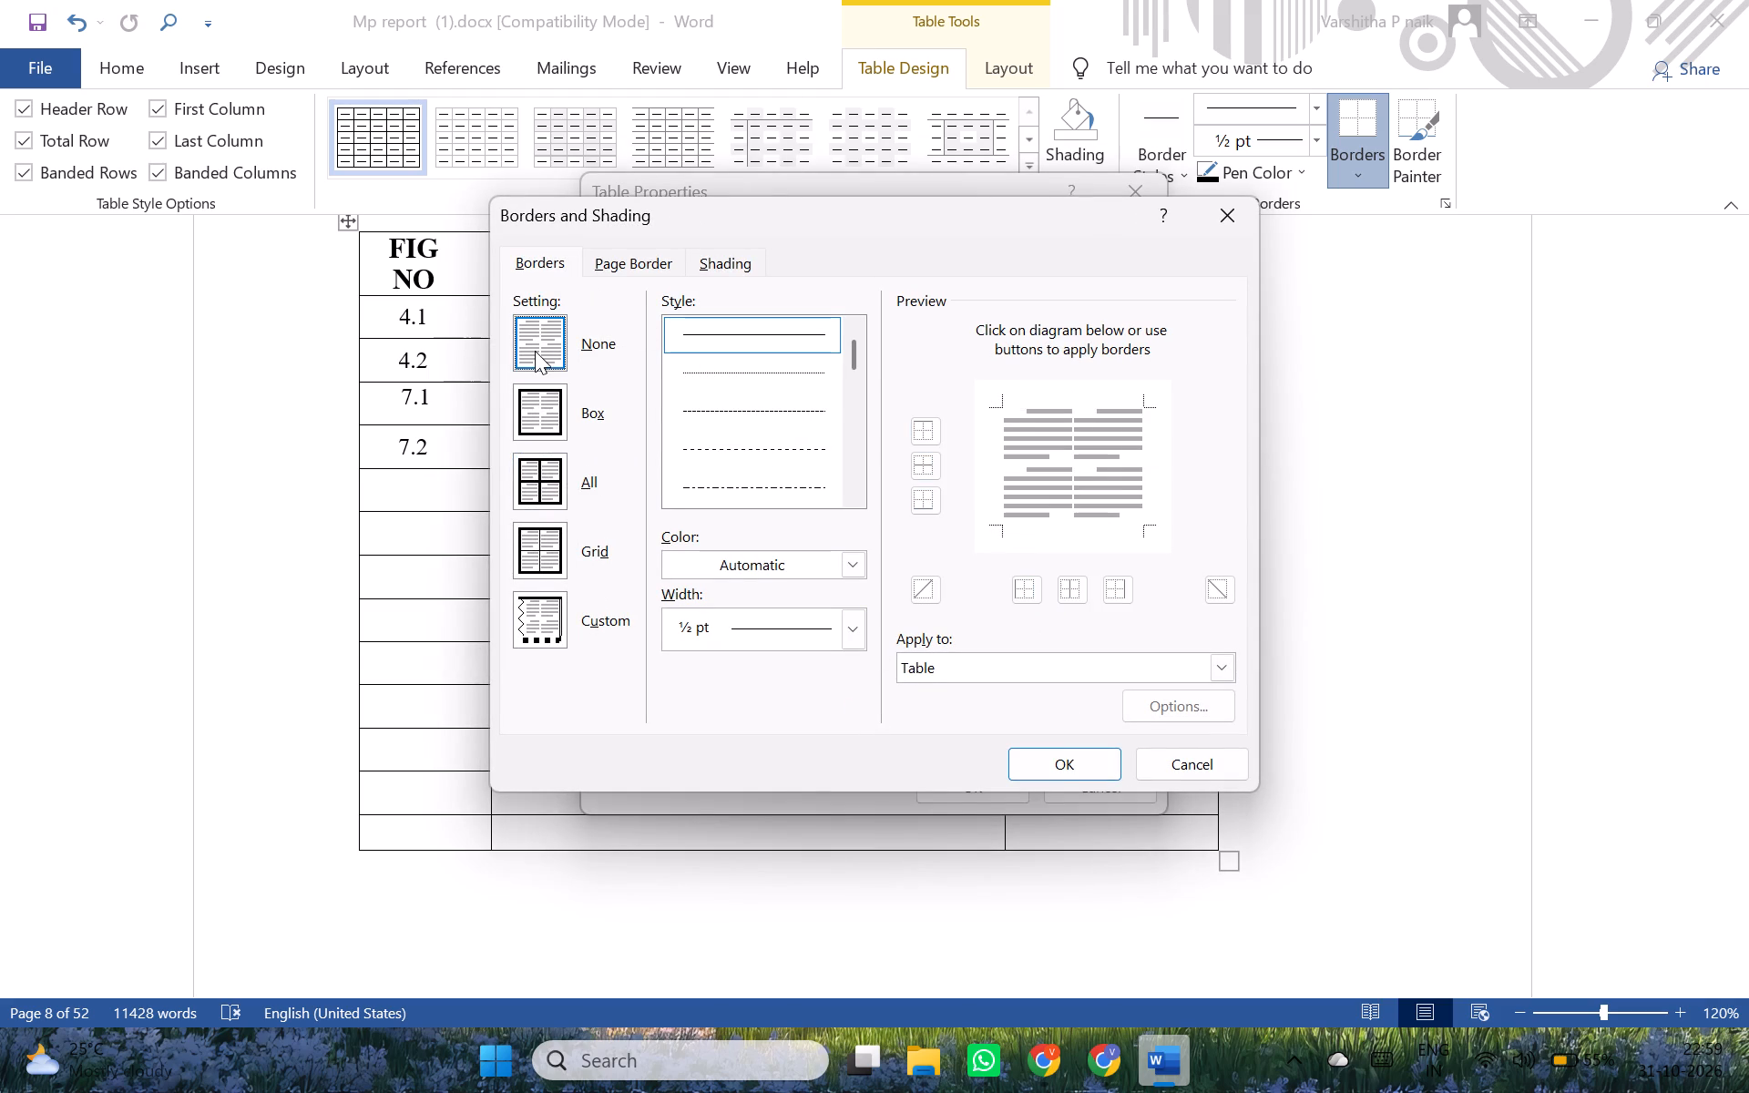
click(1047, 771)
click(968, 795)
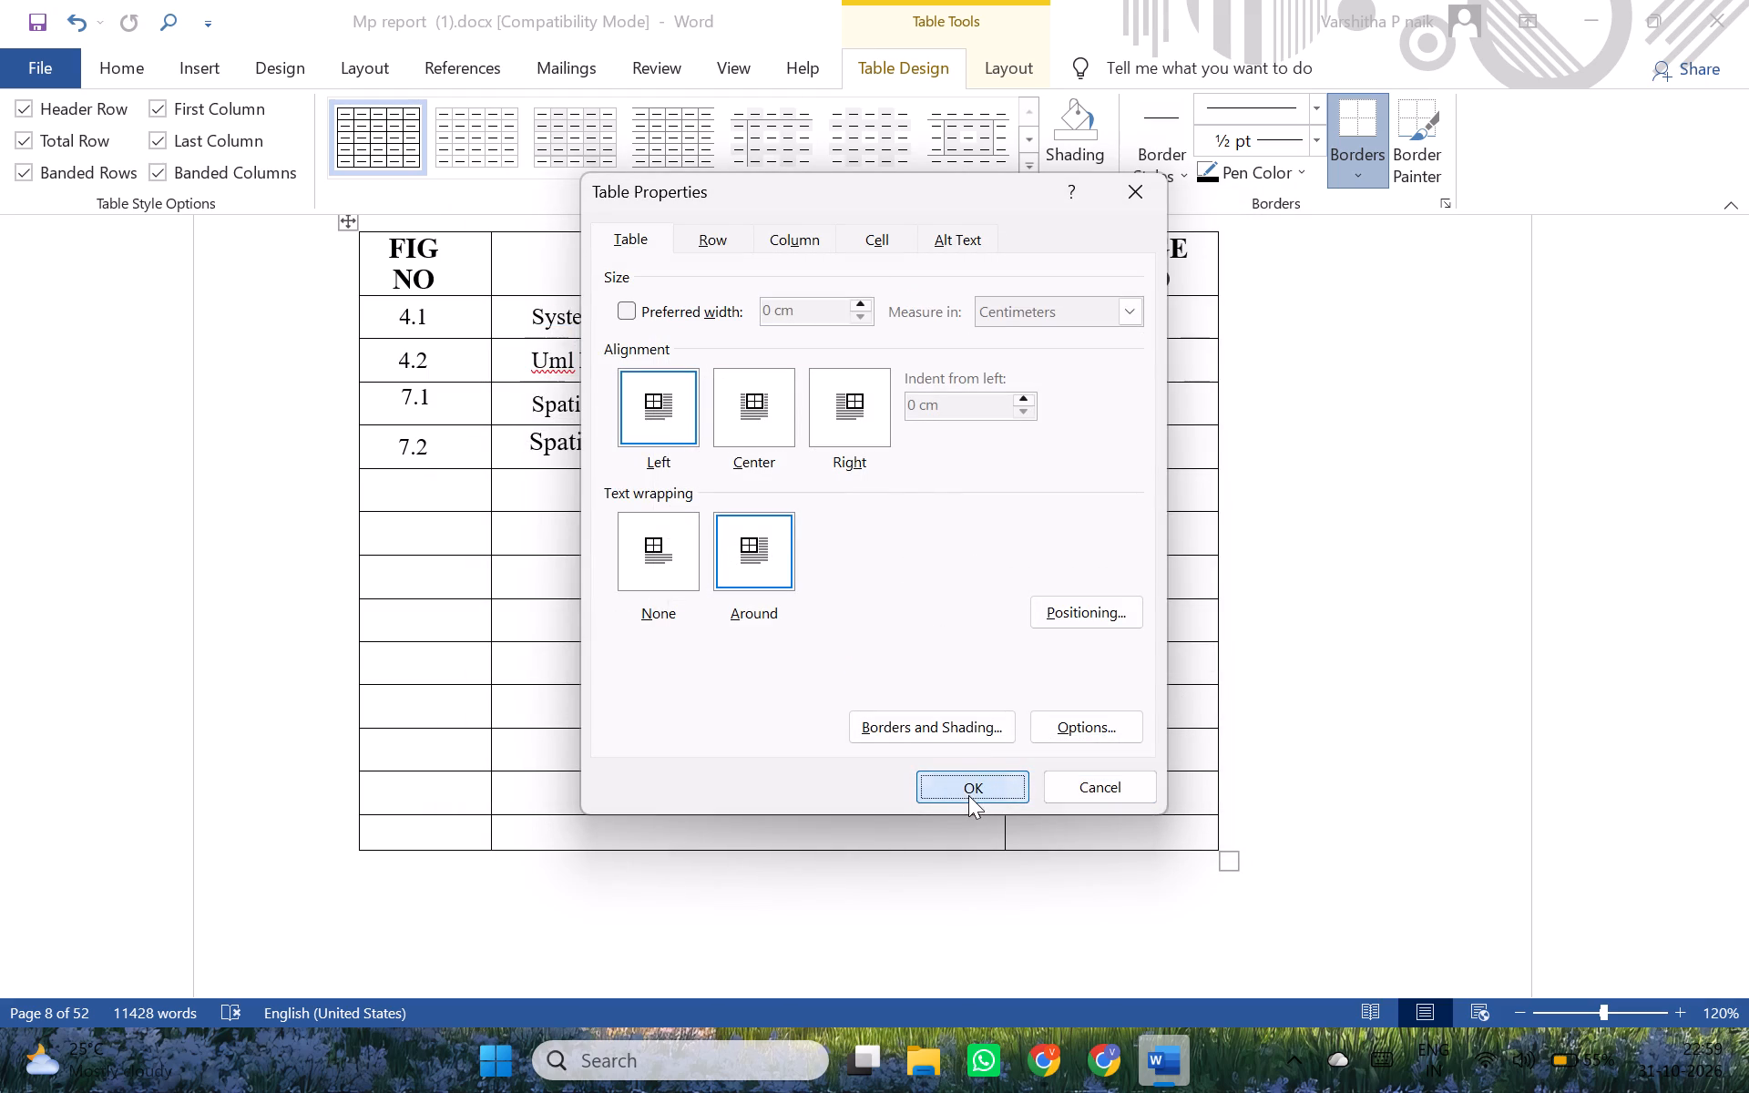
Remove all borders from the contents table on the page before the List of Figures and Tables.
ctrl+scroll(1140, 673, down, 6)
scroll(1140, 673, up, 2)
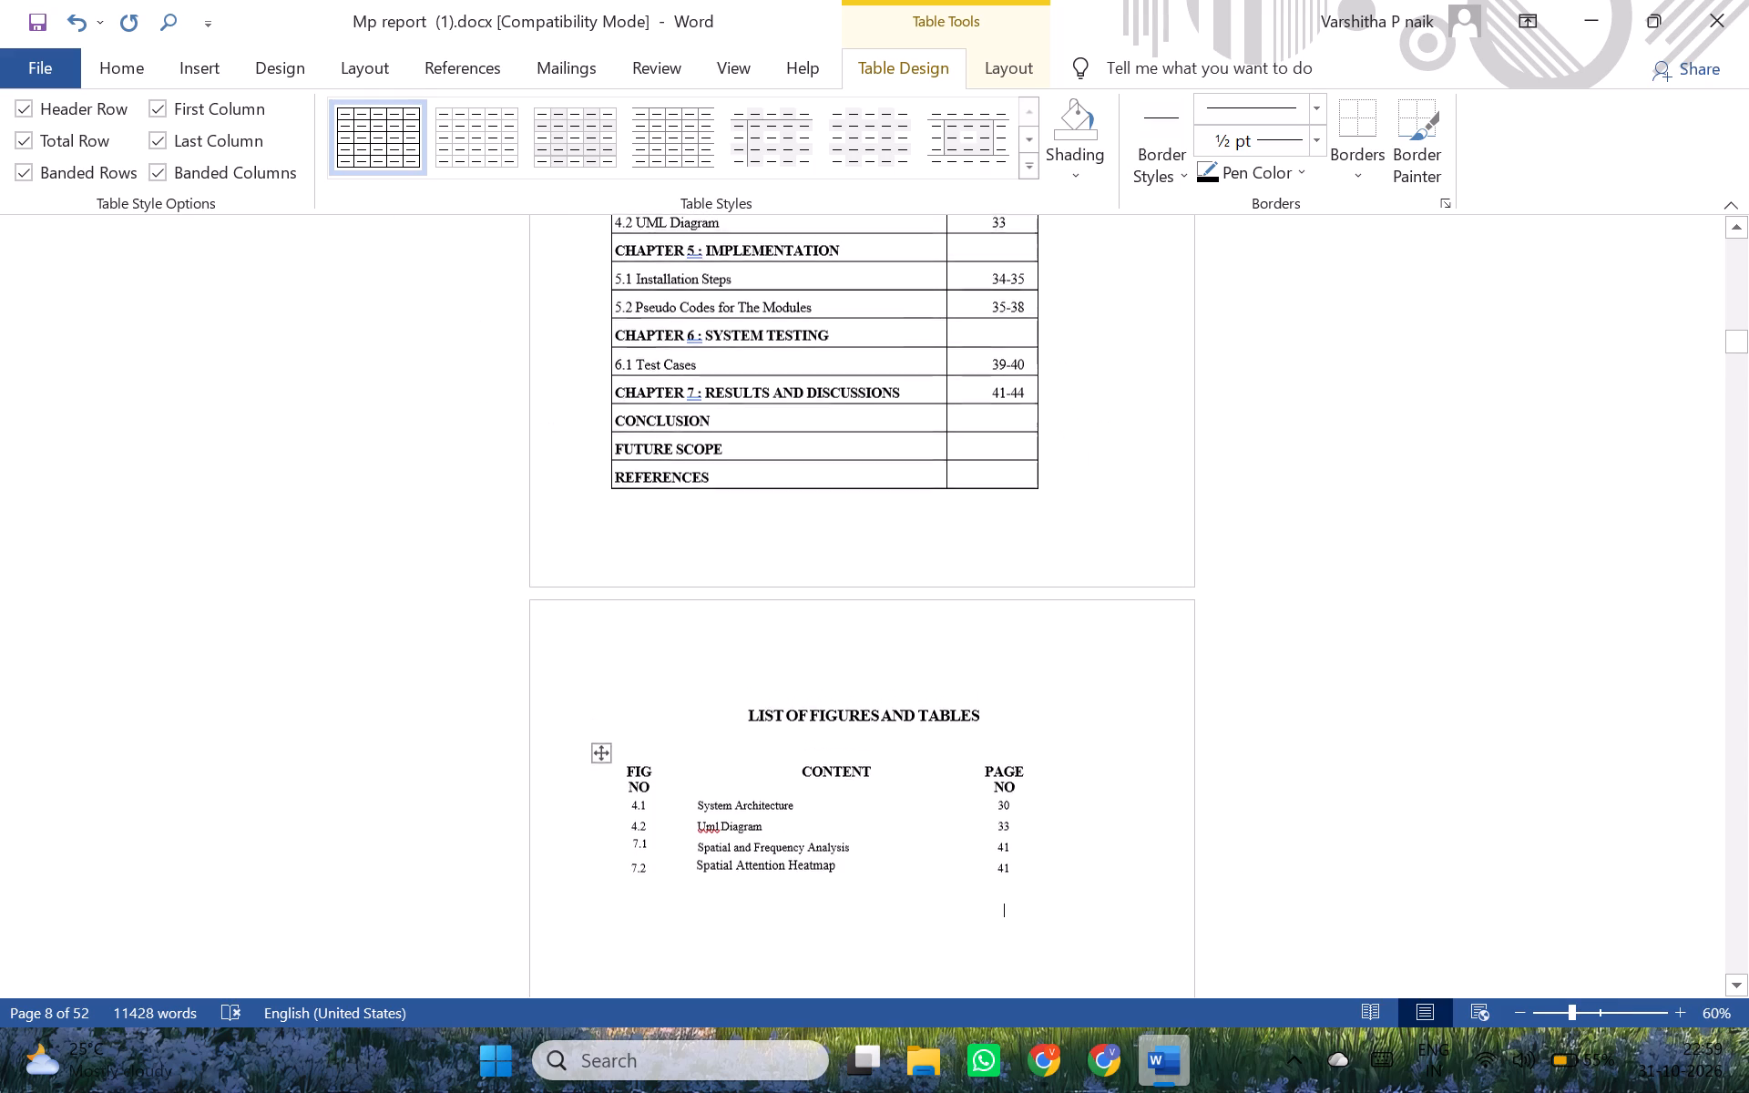
click(828, 453)
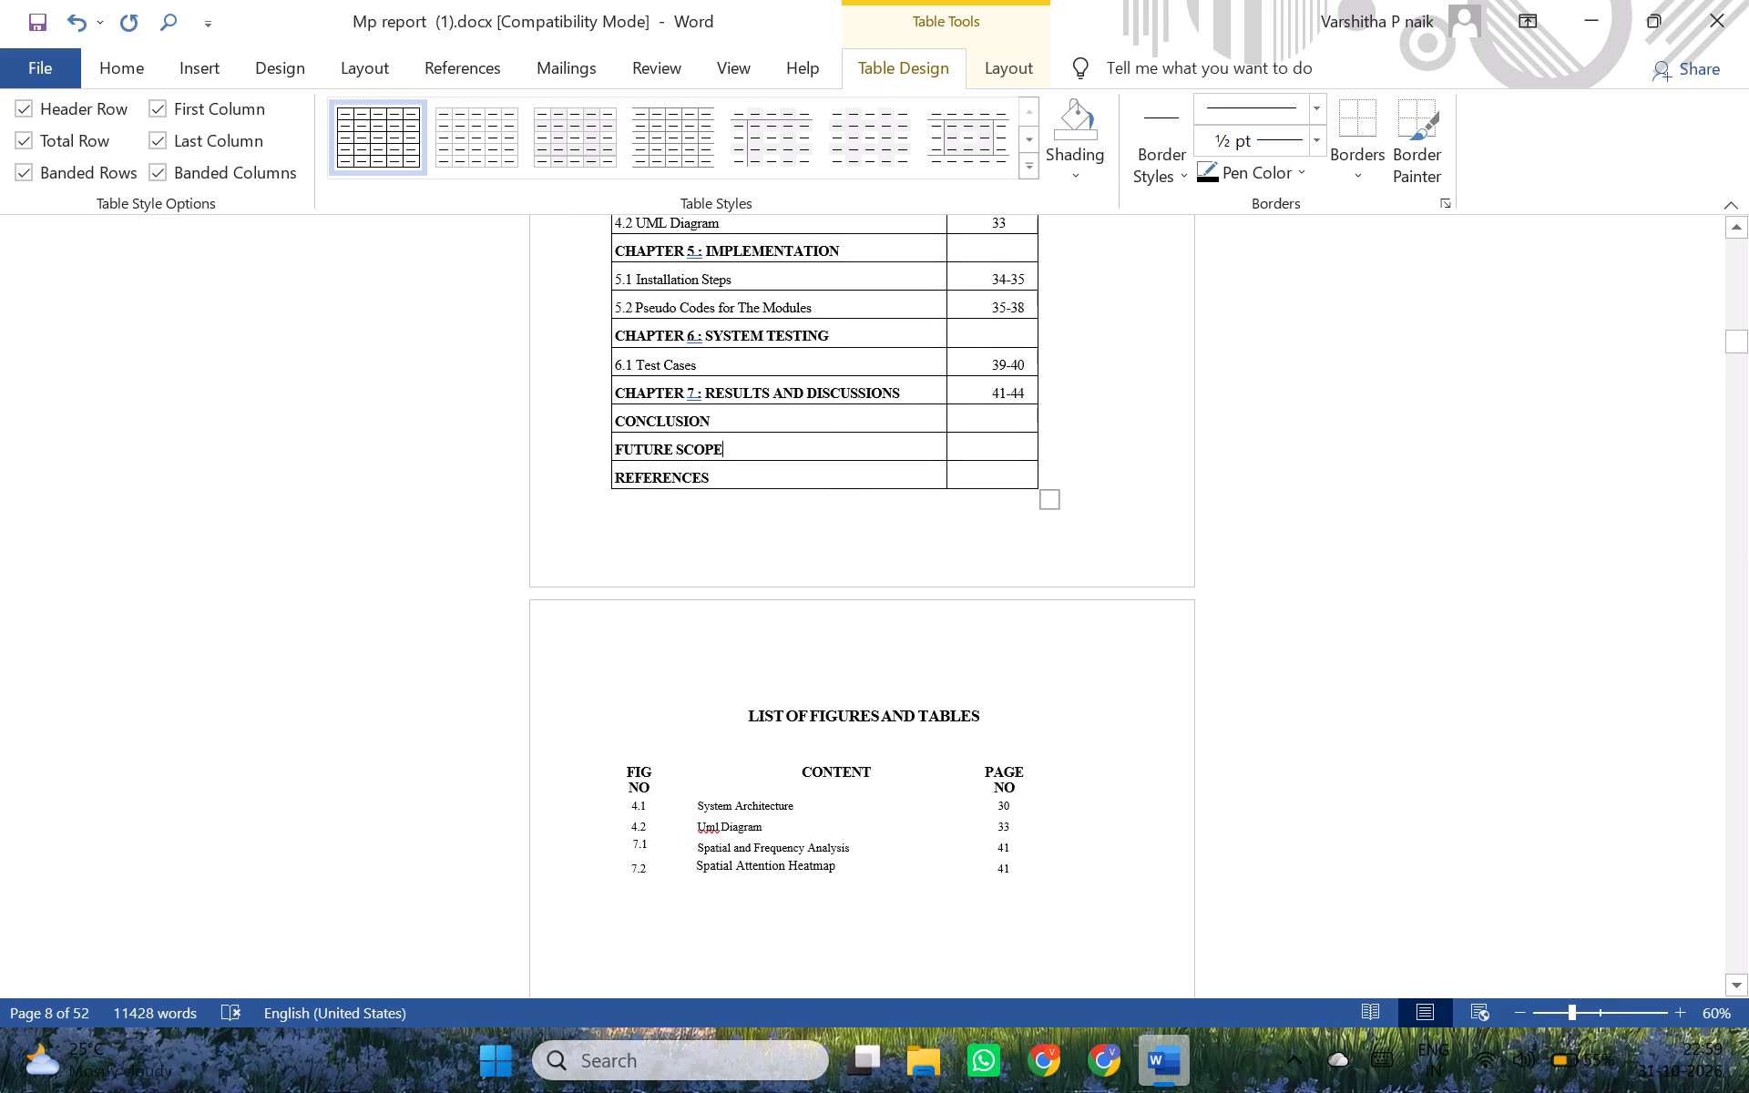
right_click(828, 453)
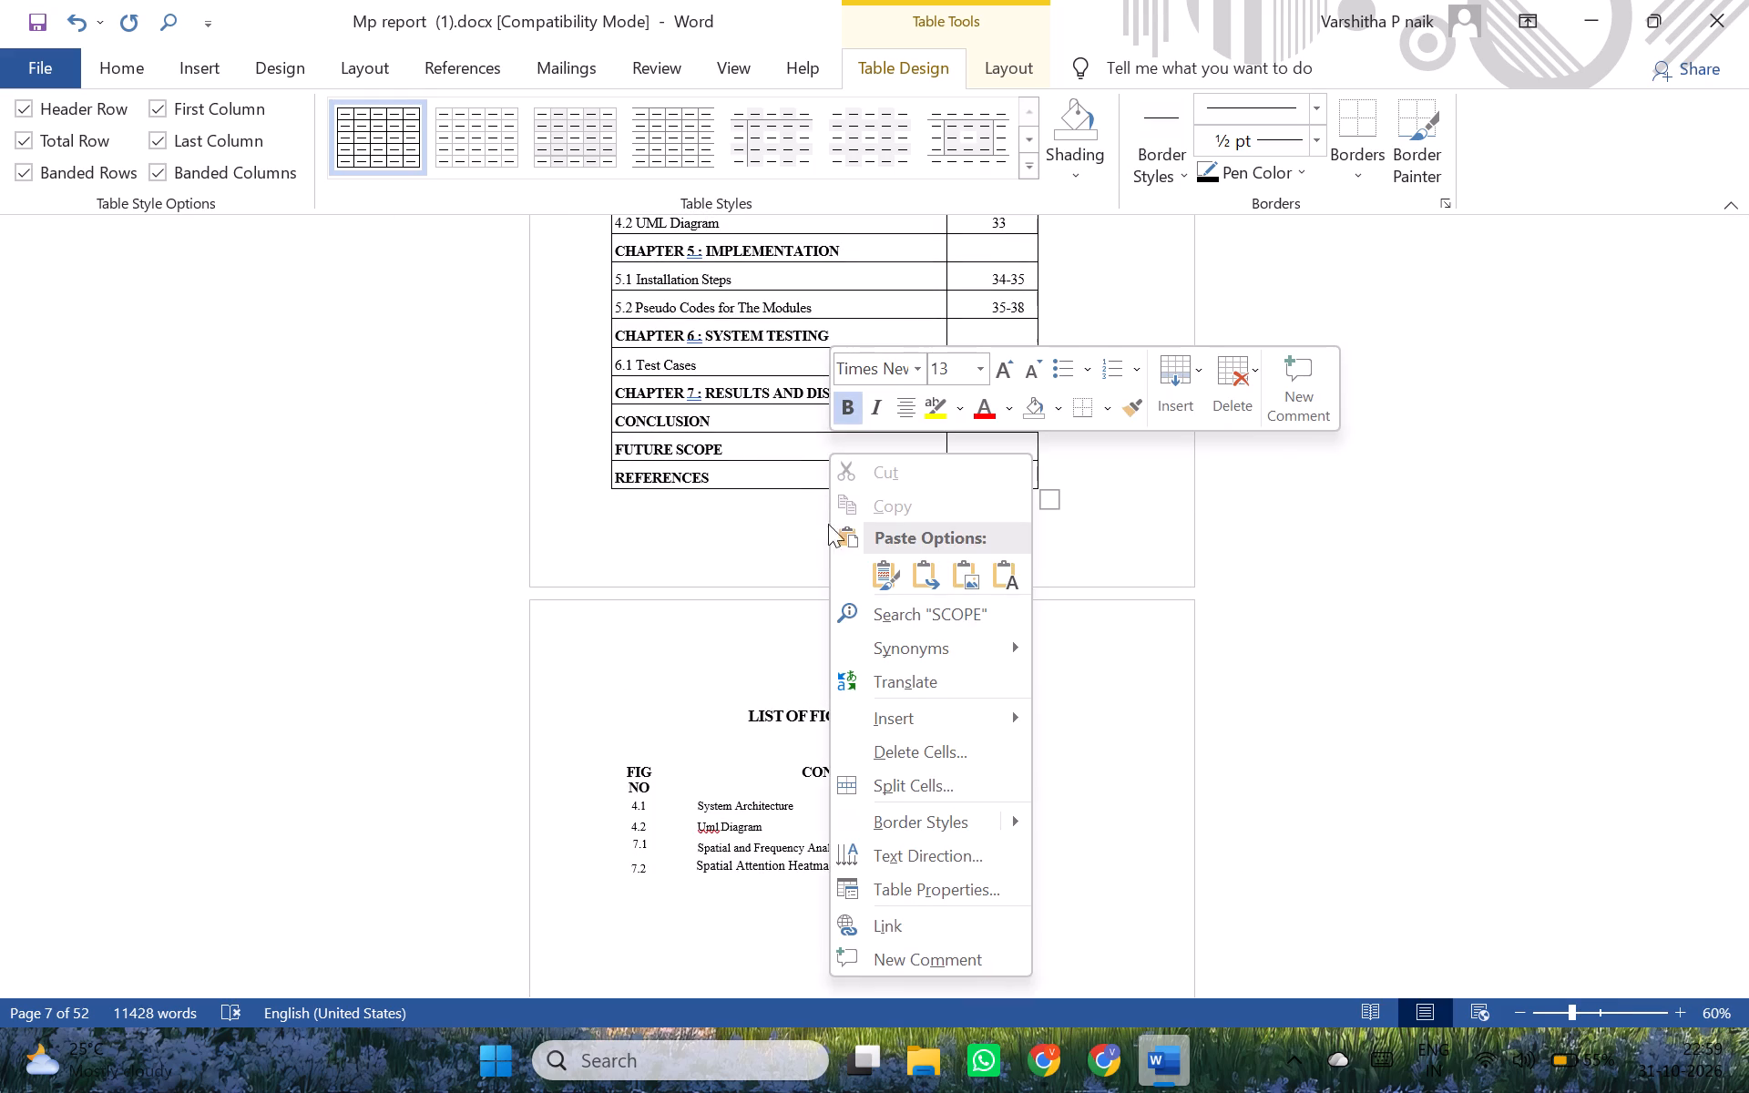
click(900, 894)
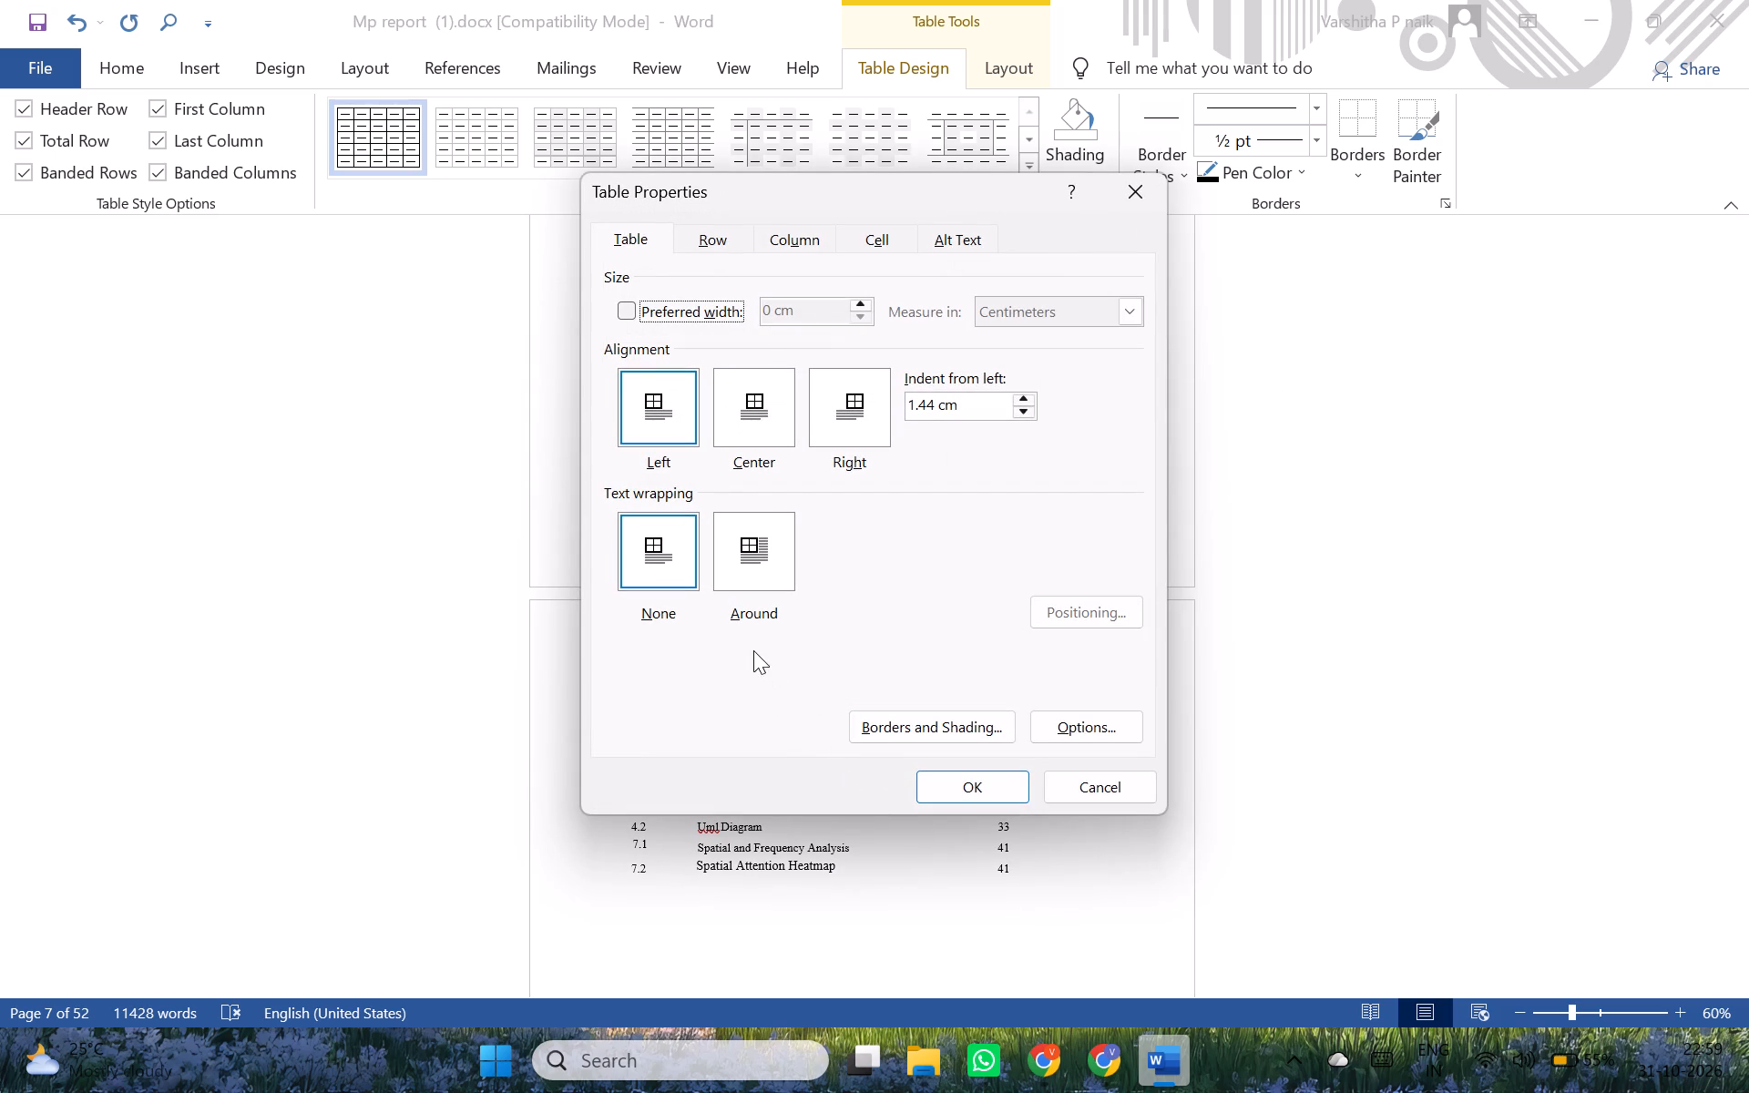
click(895, 726)
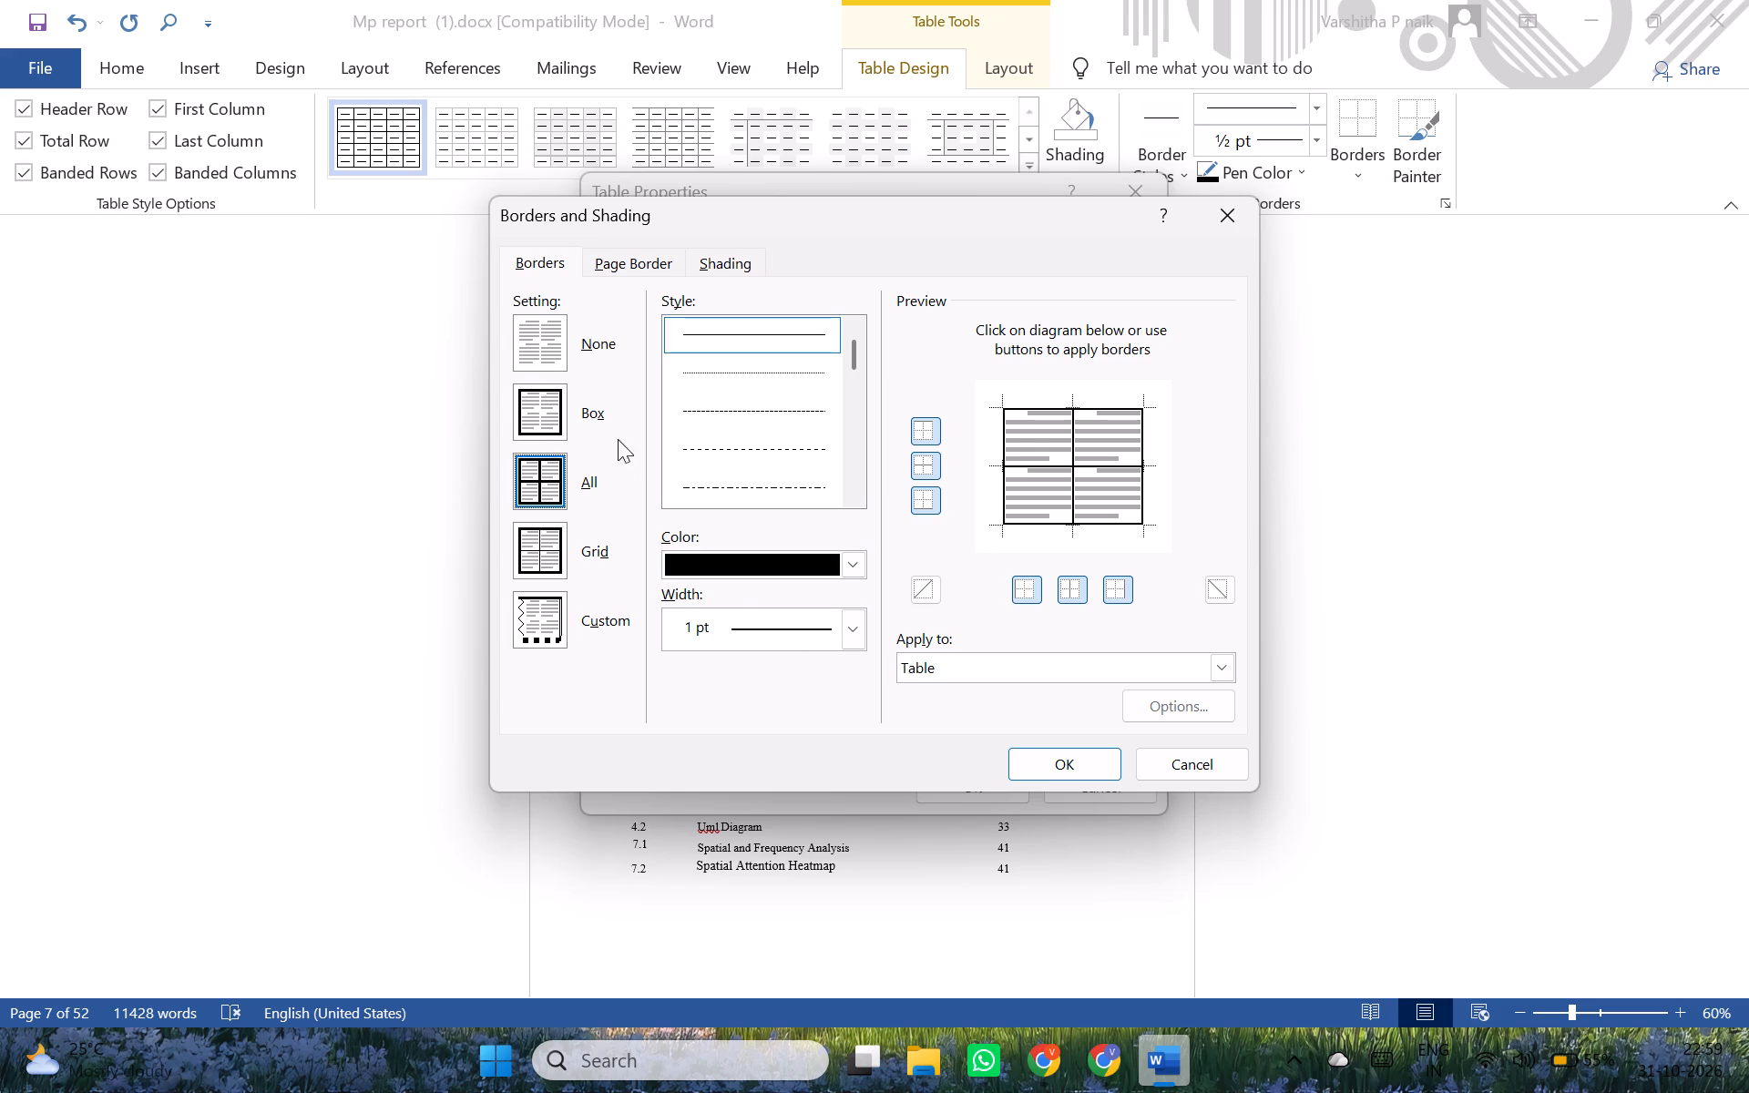
click(583, 332)
click(549, 328)
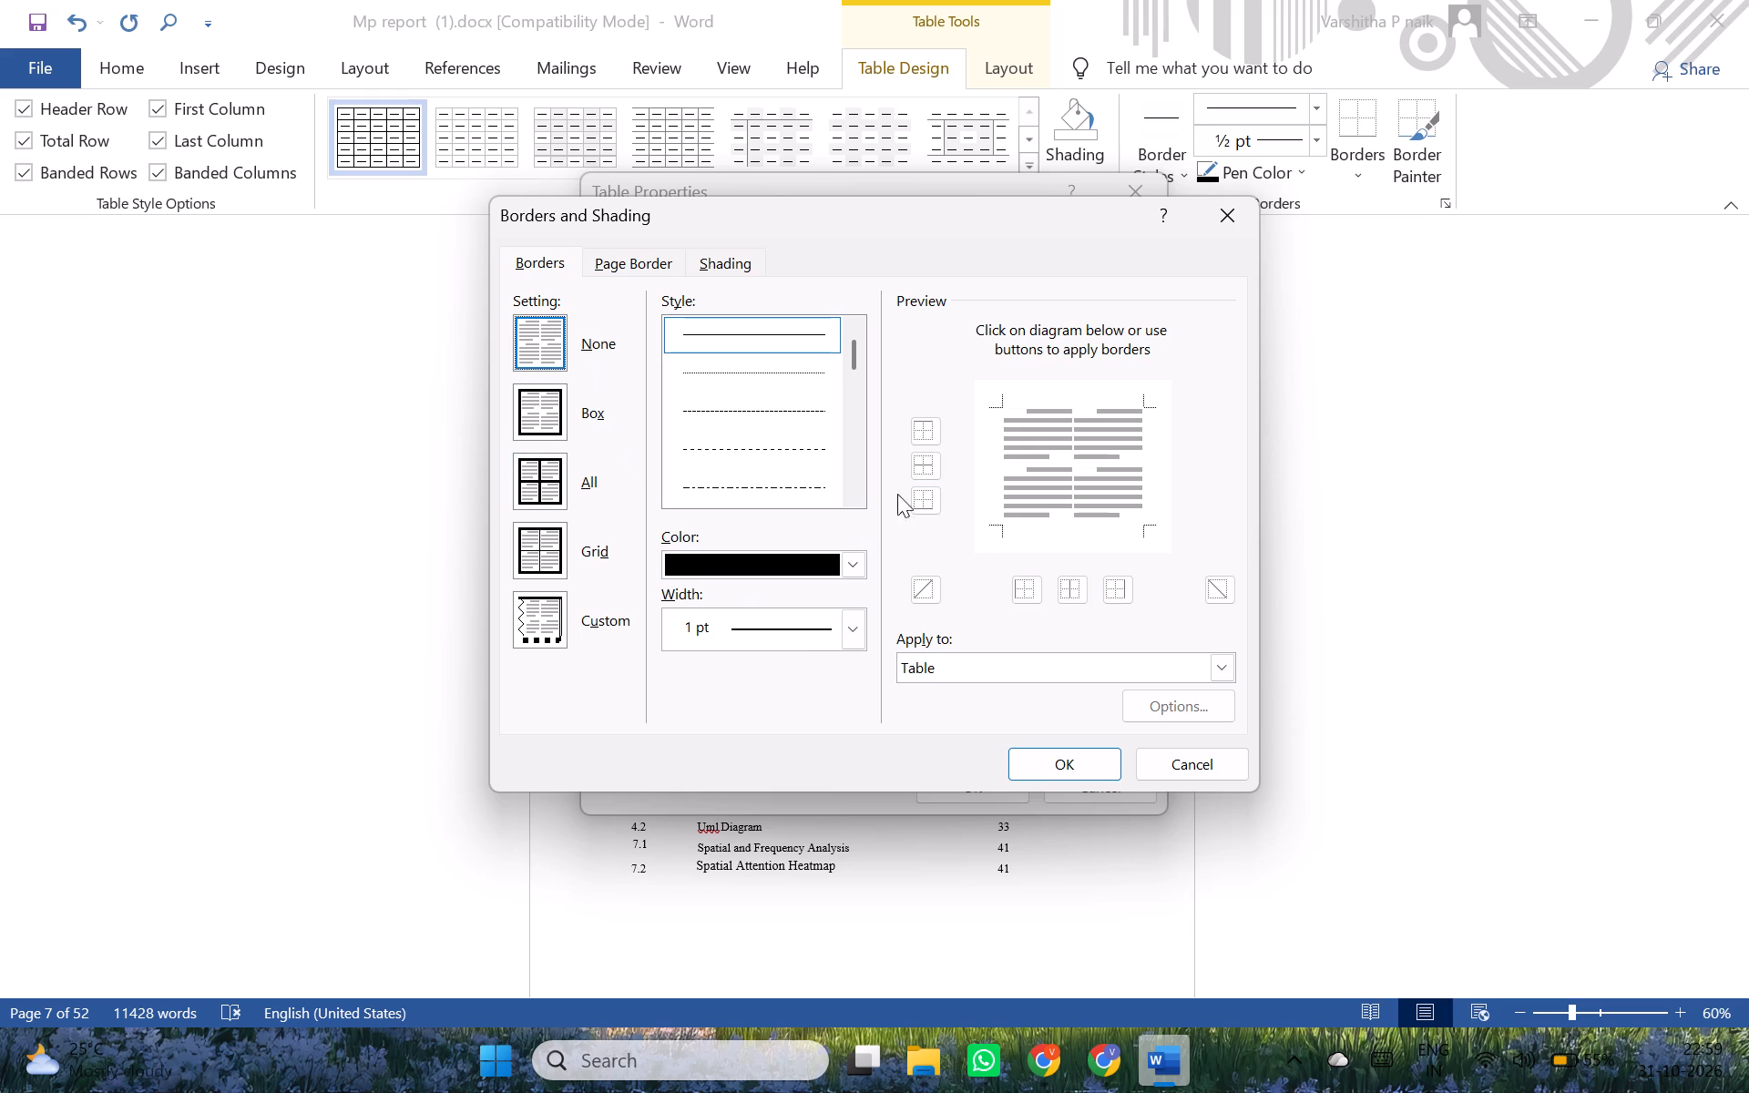
click(1039, 763)
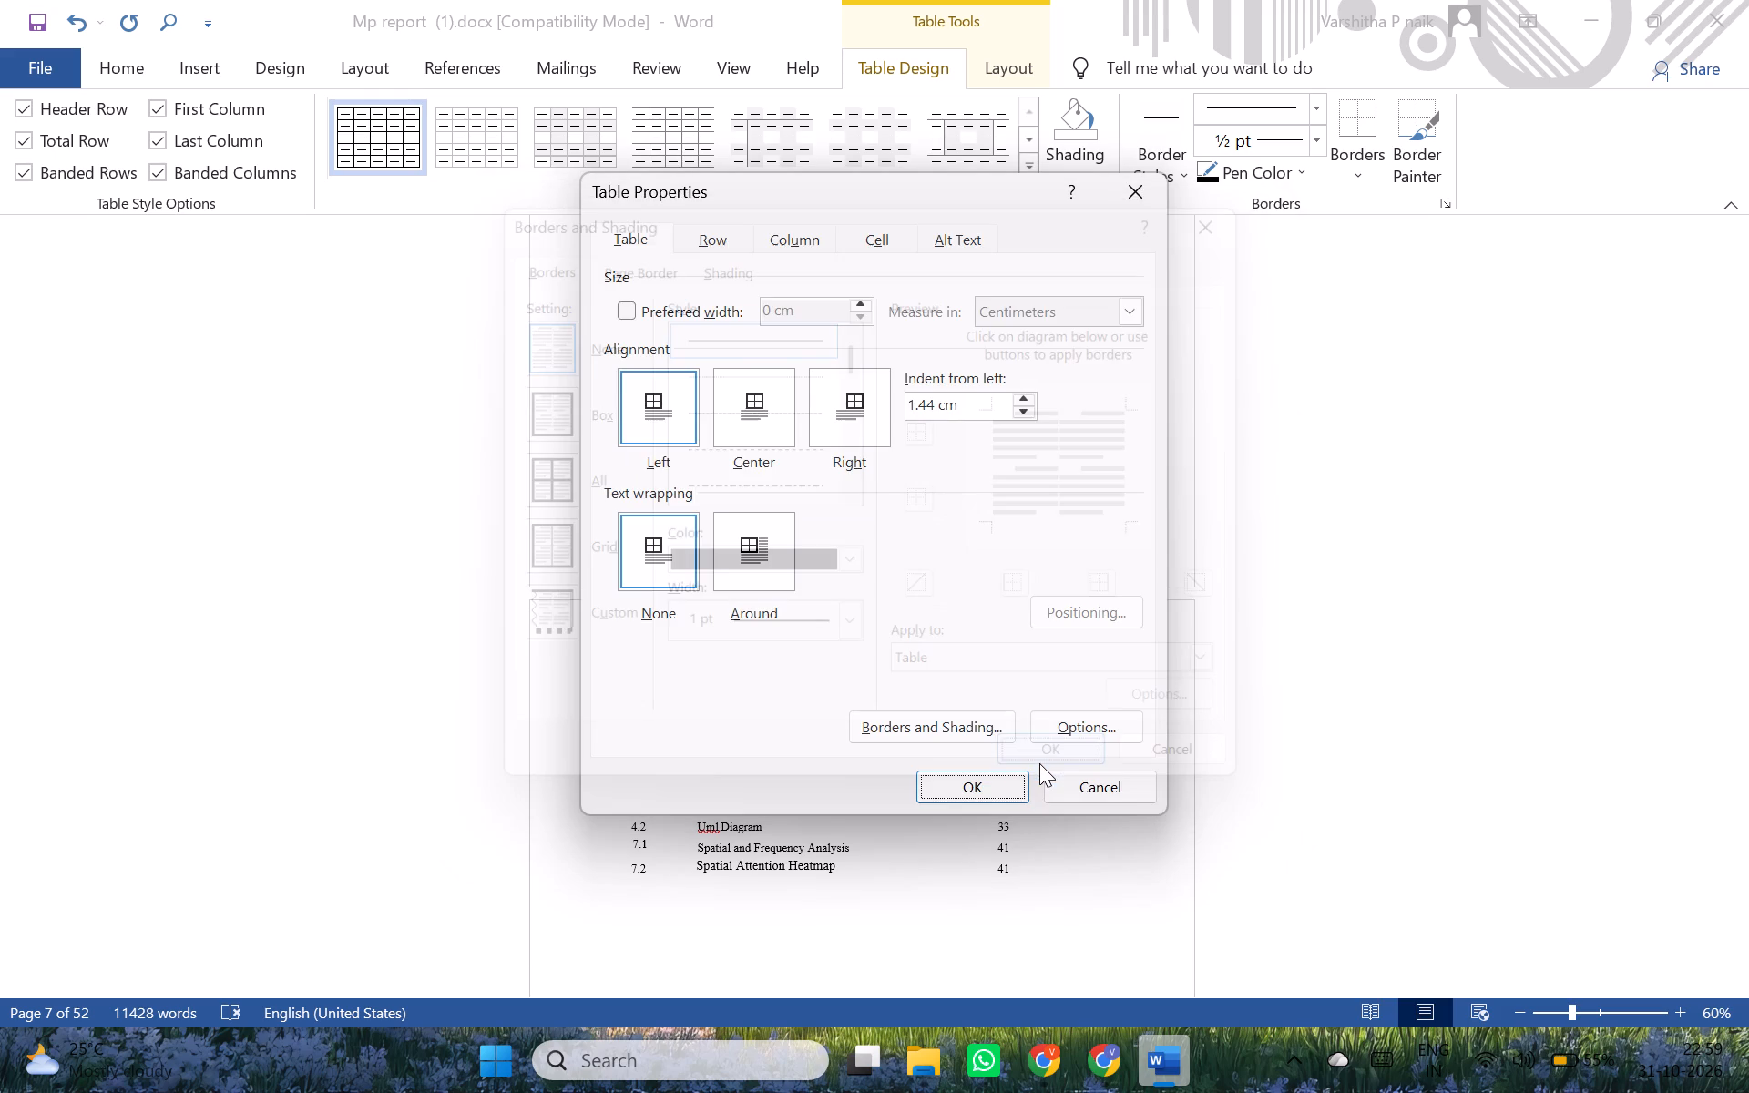
click(985, 790)
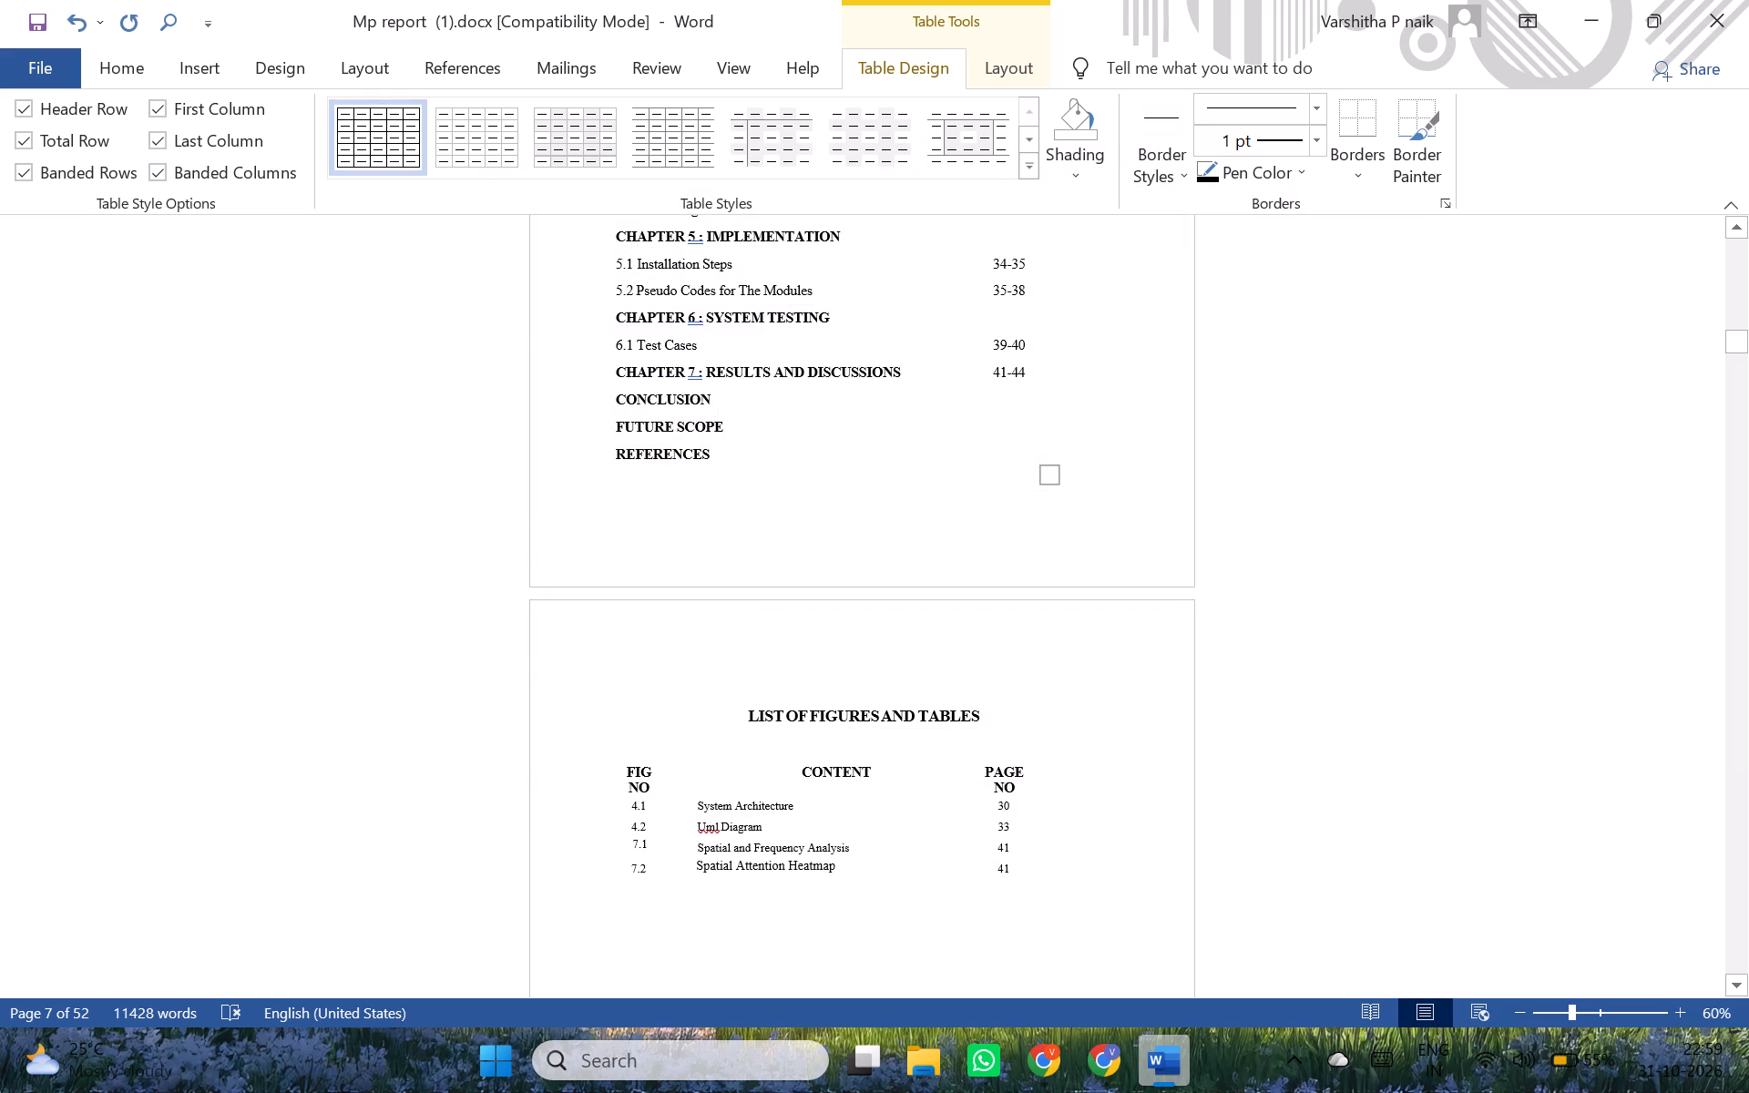
click(727, 781)
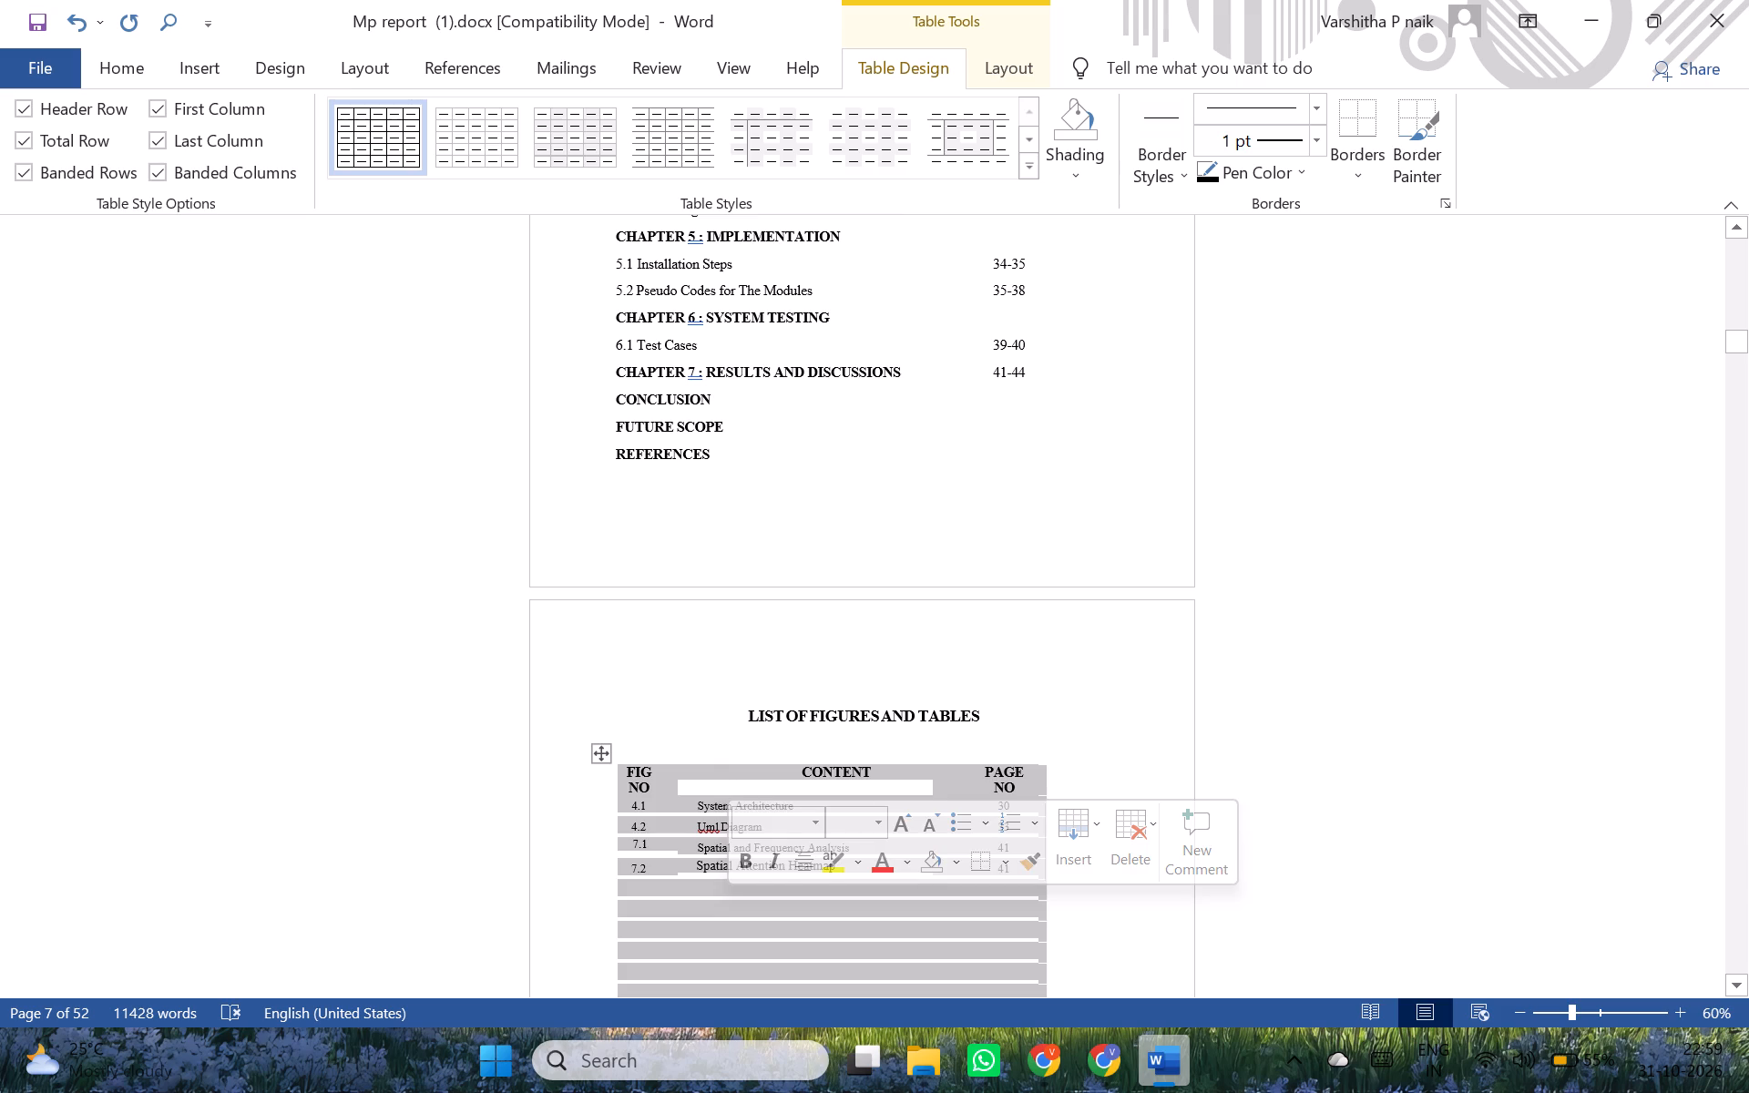
click(705, 750)
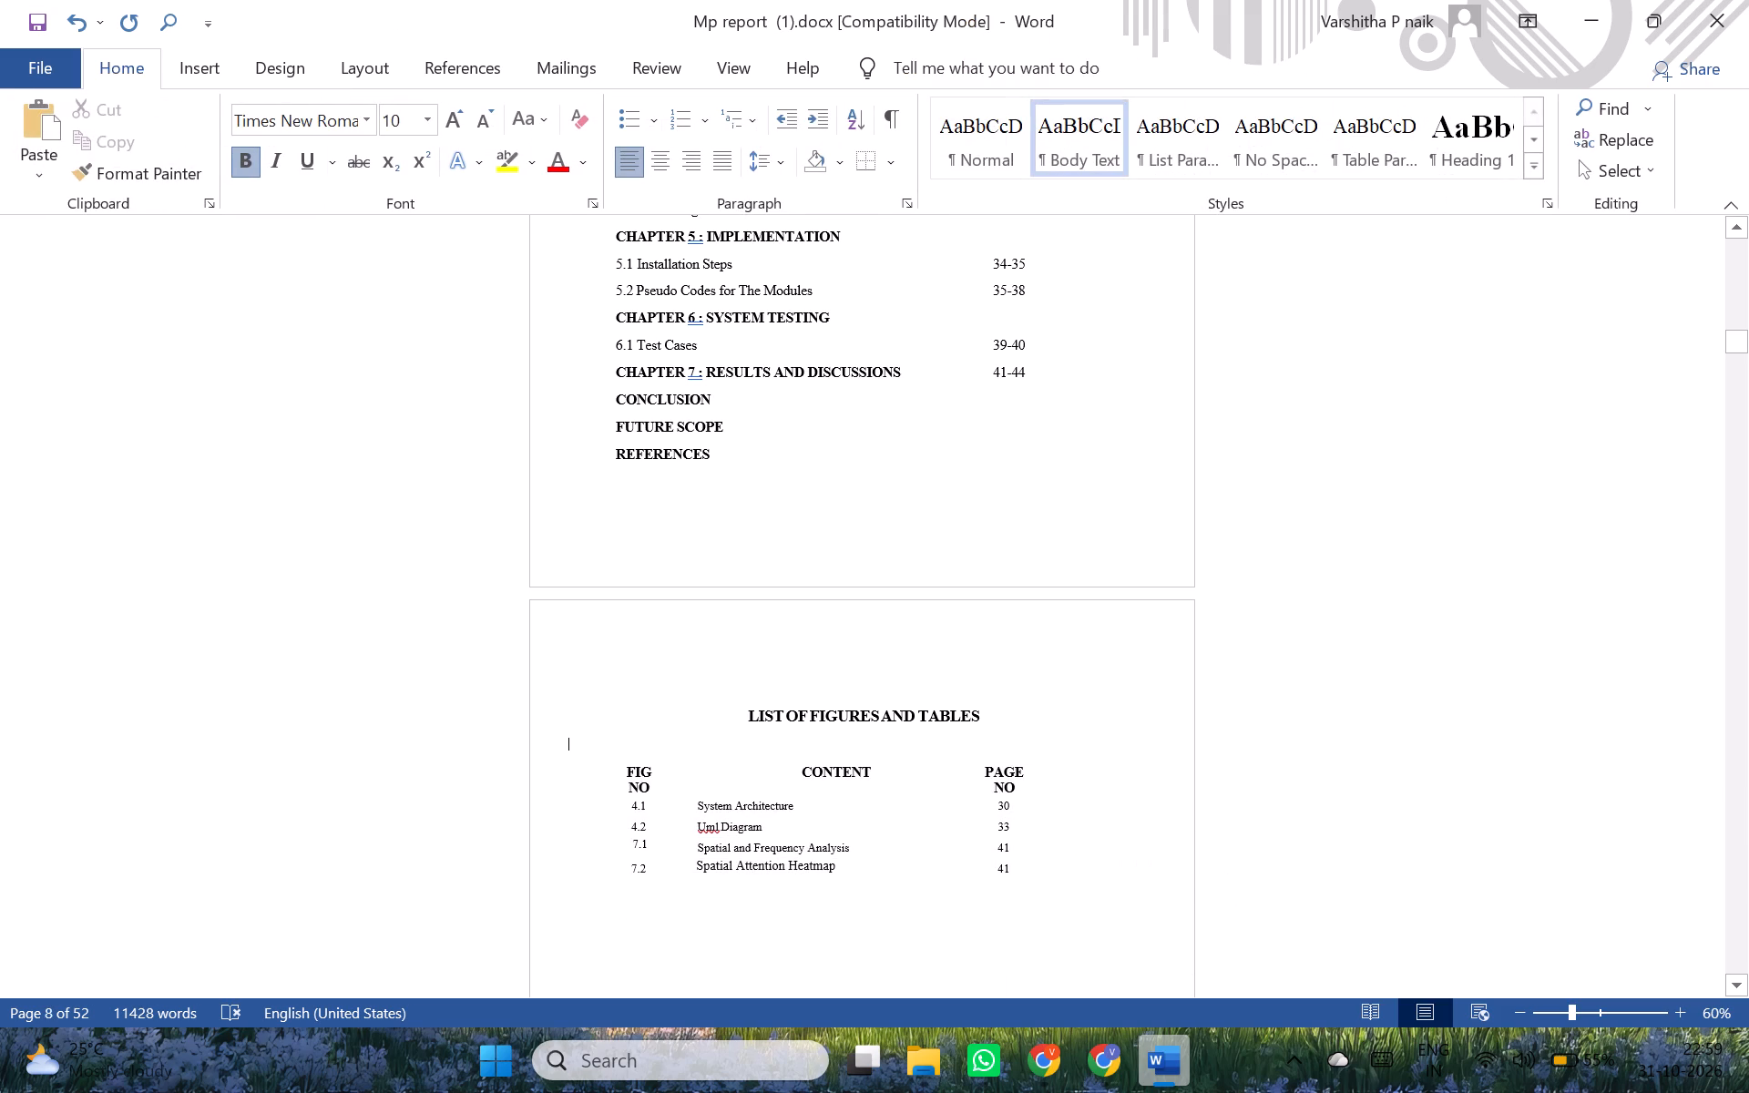
Look through the report from the borderless contents pages to the Proposed System section, checking the layout of text and tables.
ctrl+scroll(712, 749, down, 2)
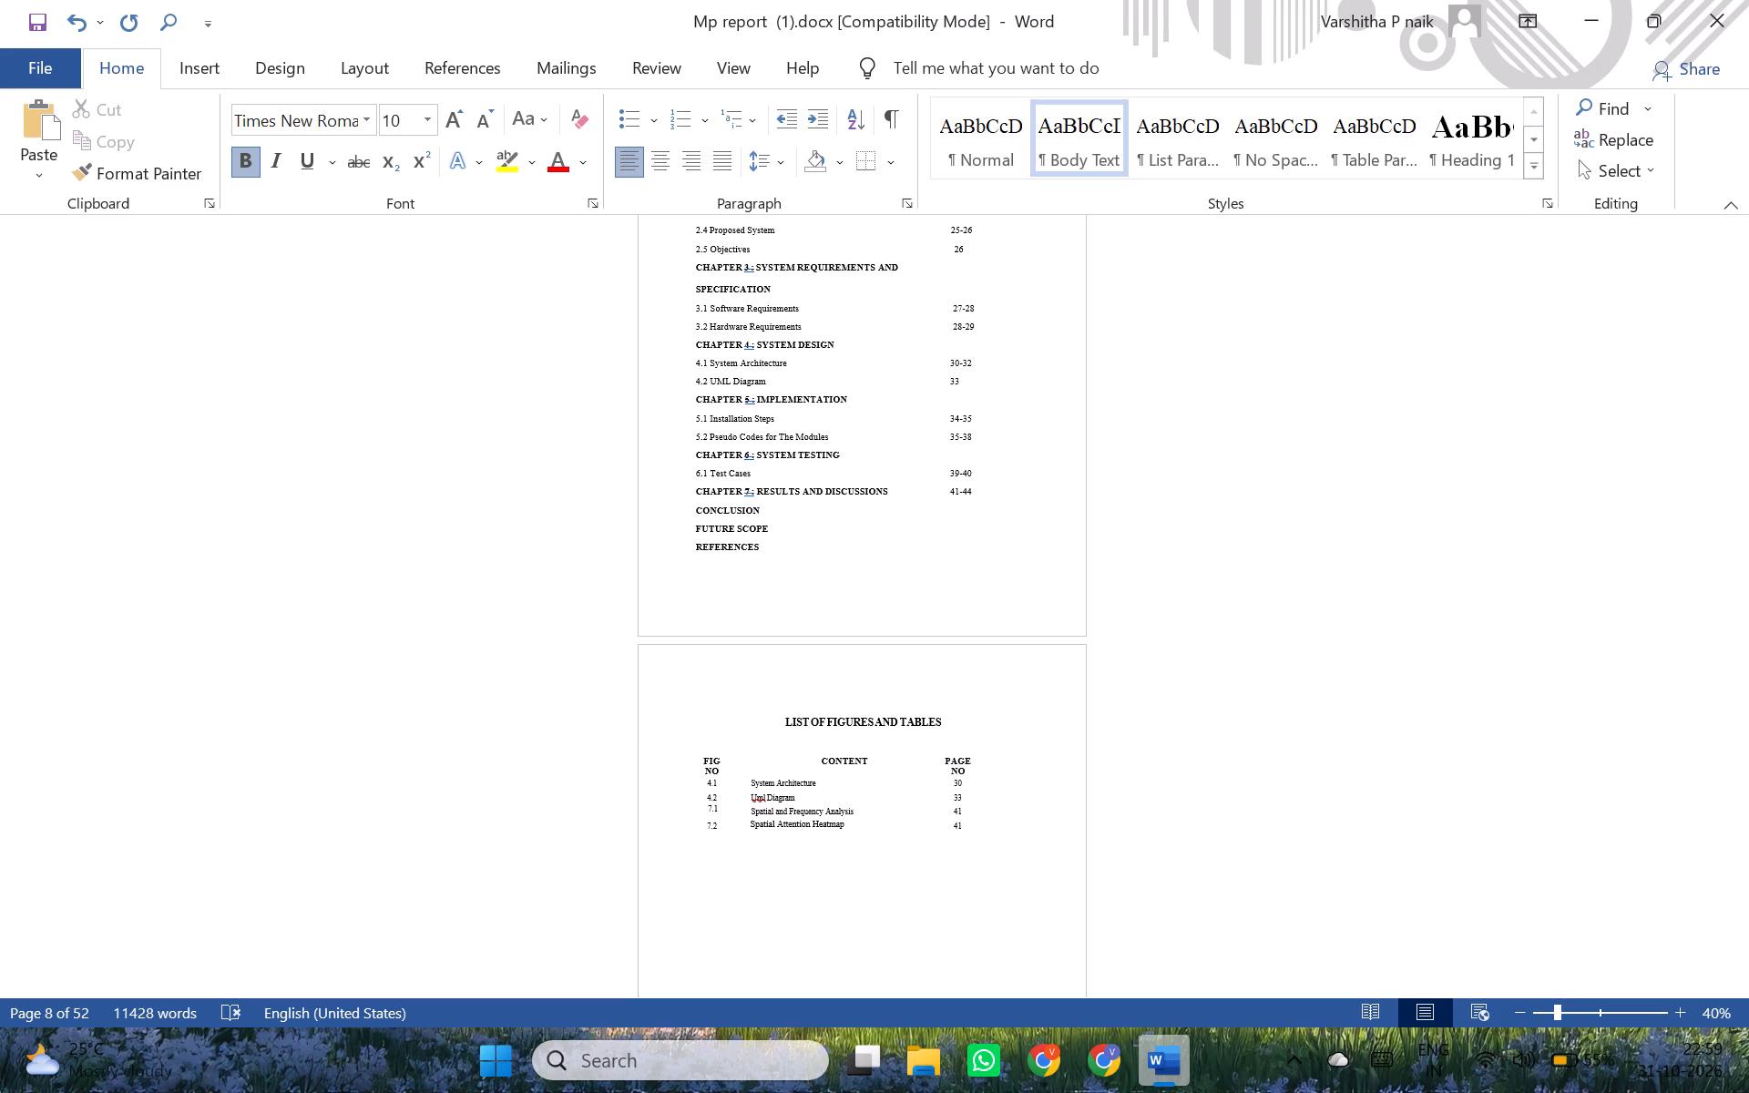
scroll(1034, 629, down, 3)
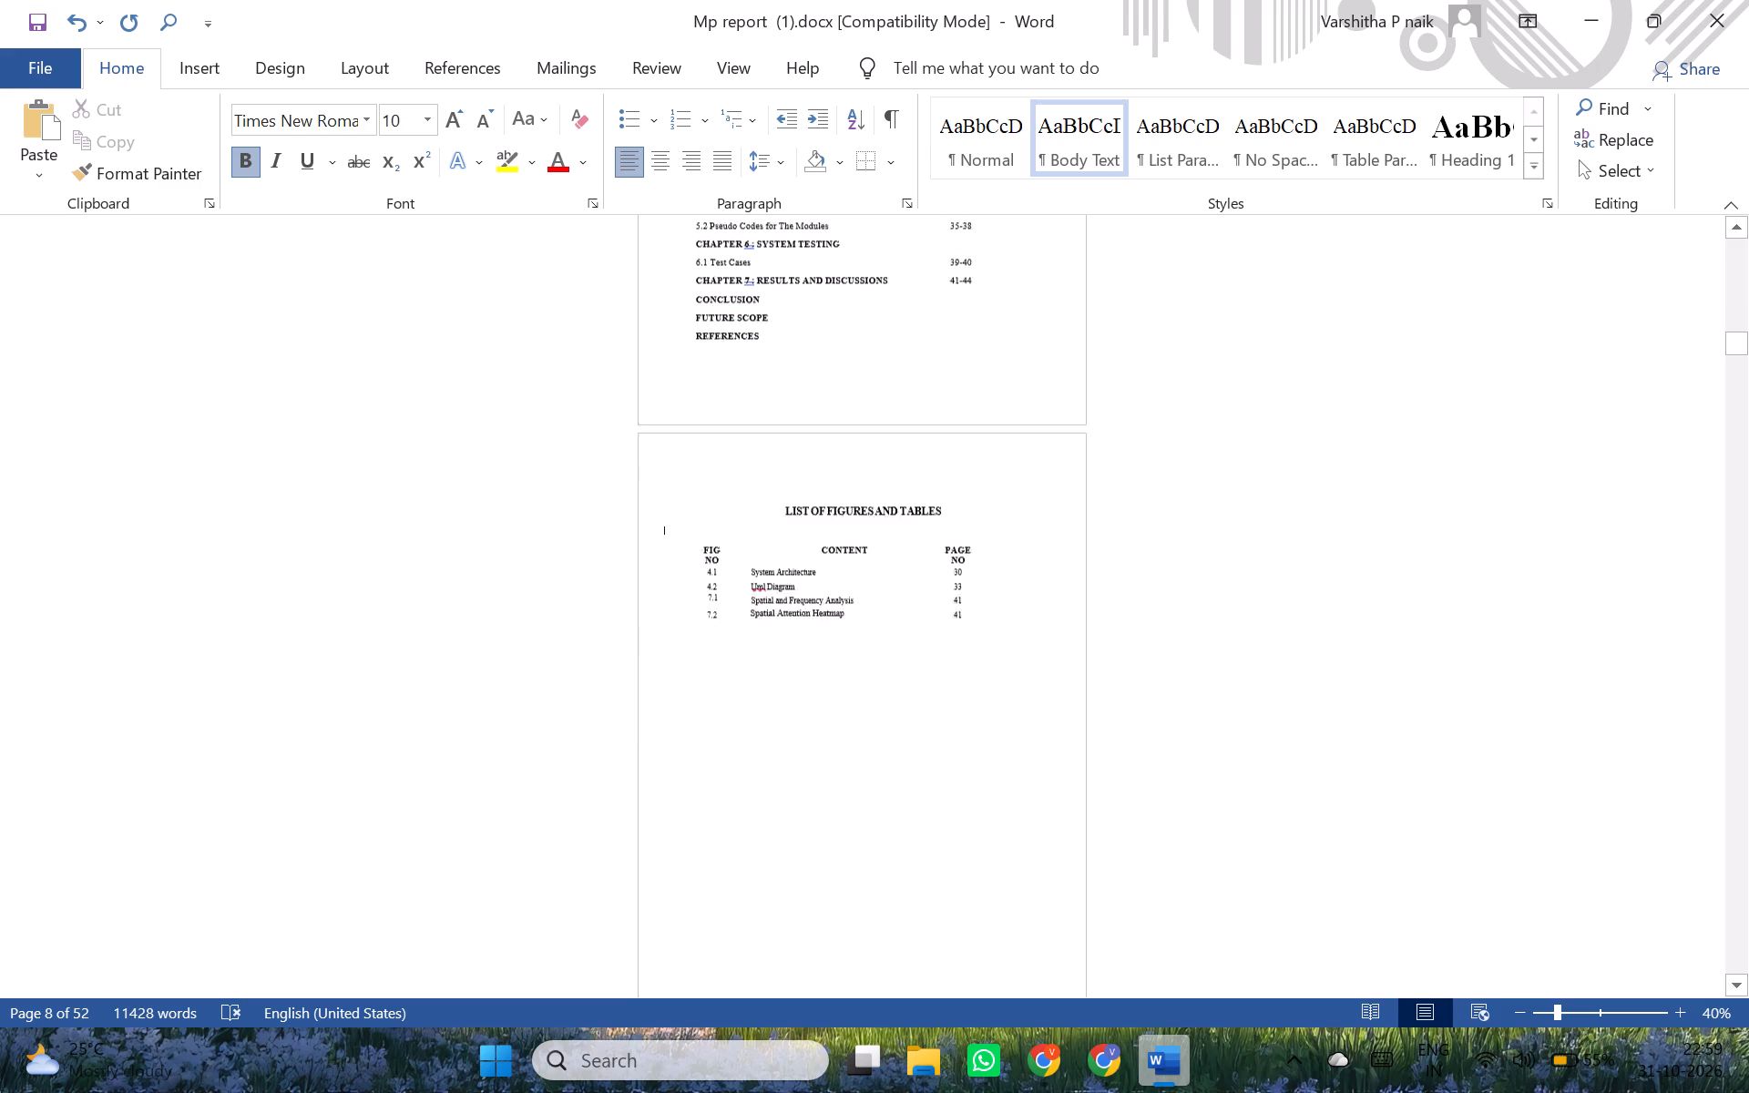
scroll(1034, 629, down, 3)
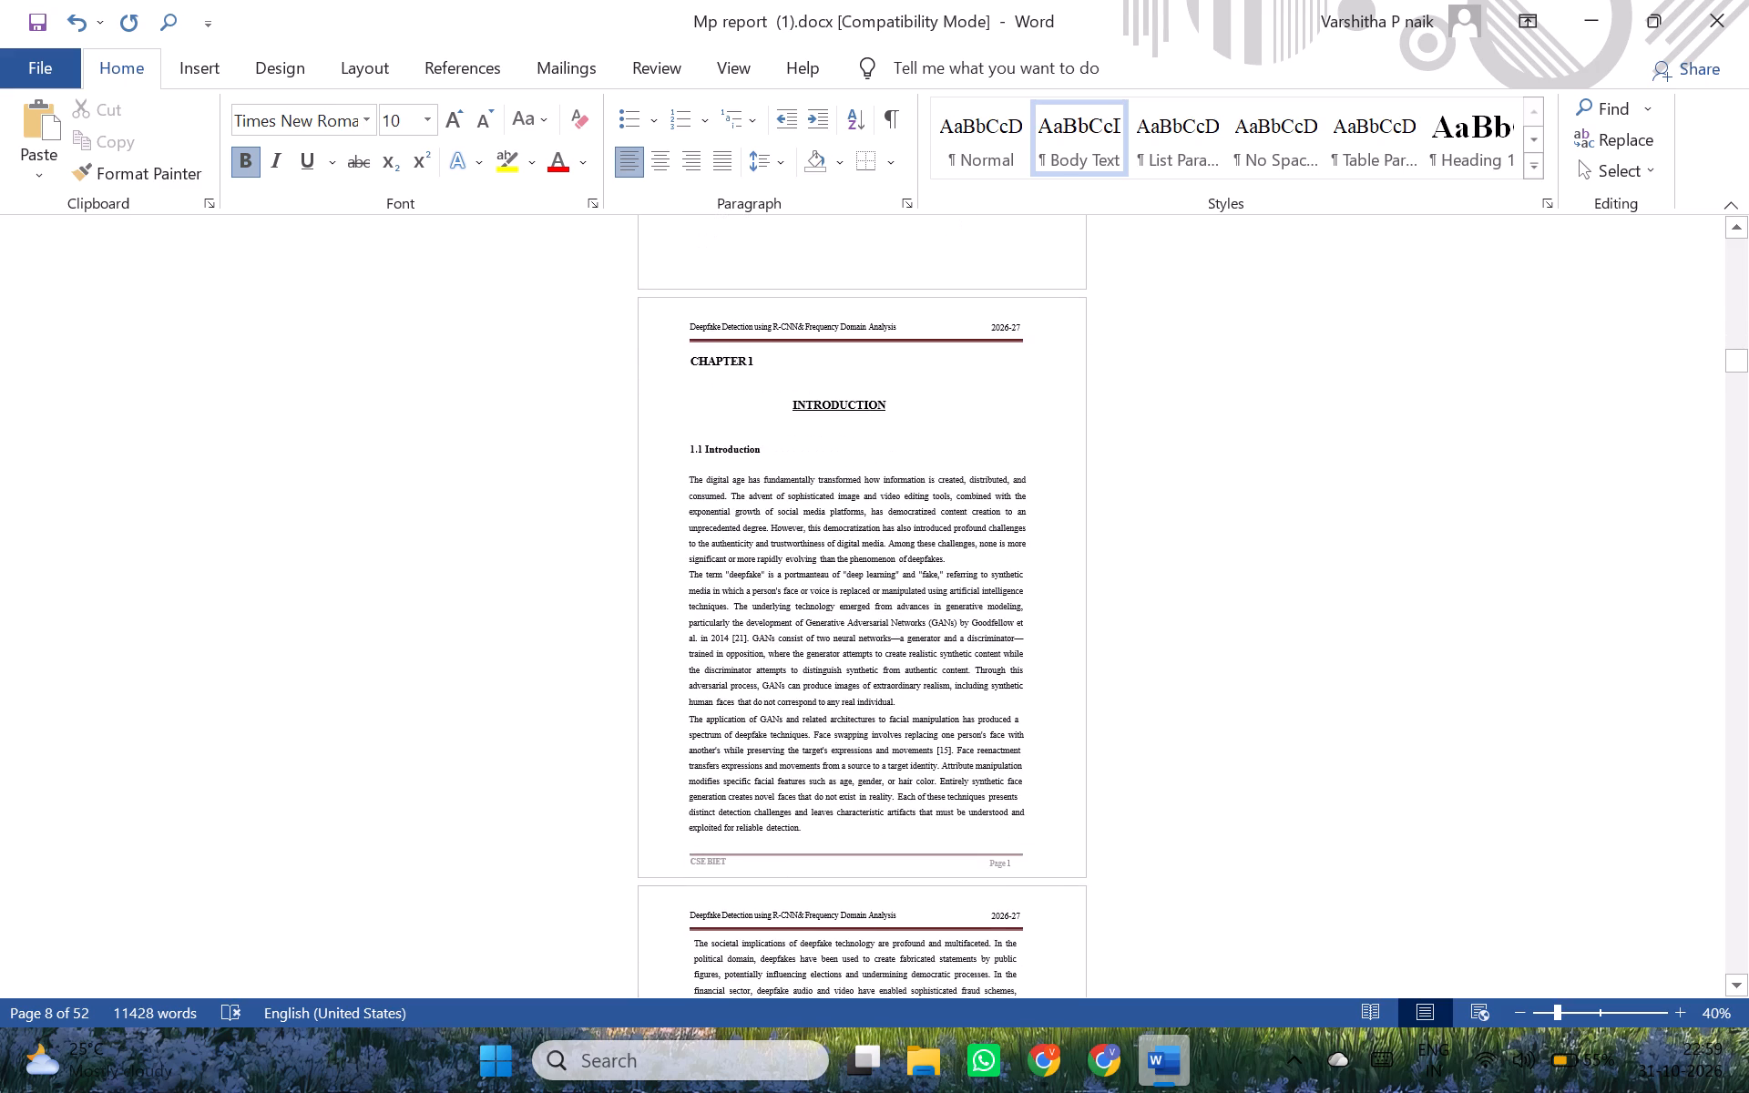
click(862, 625)
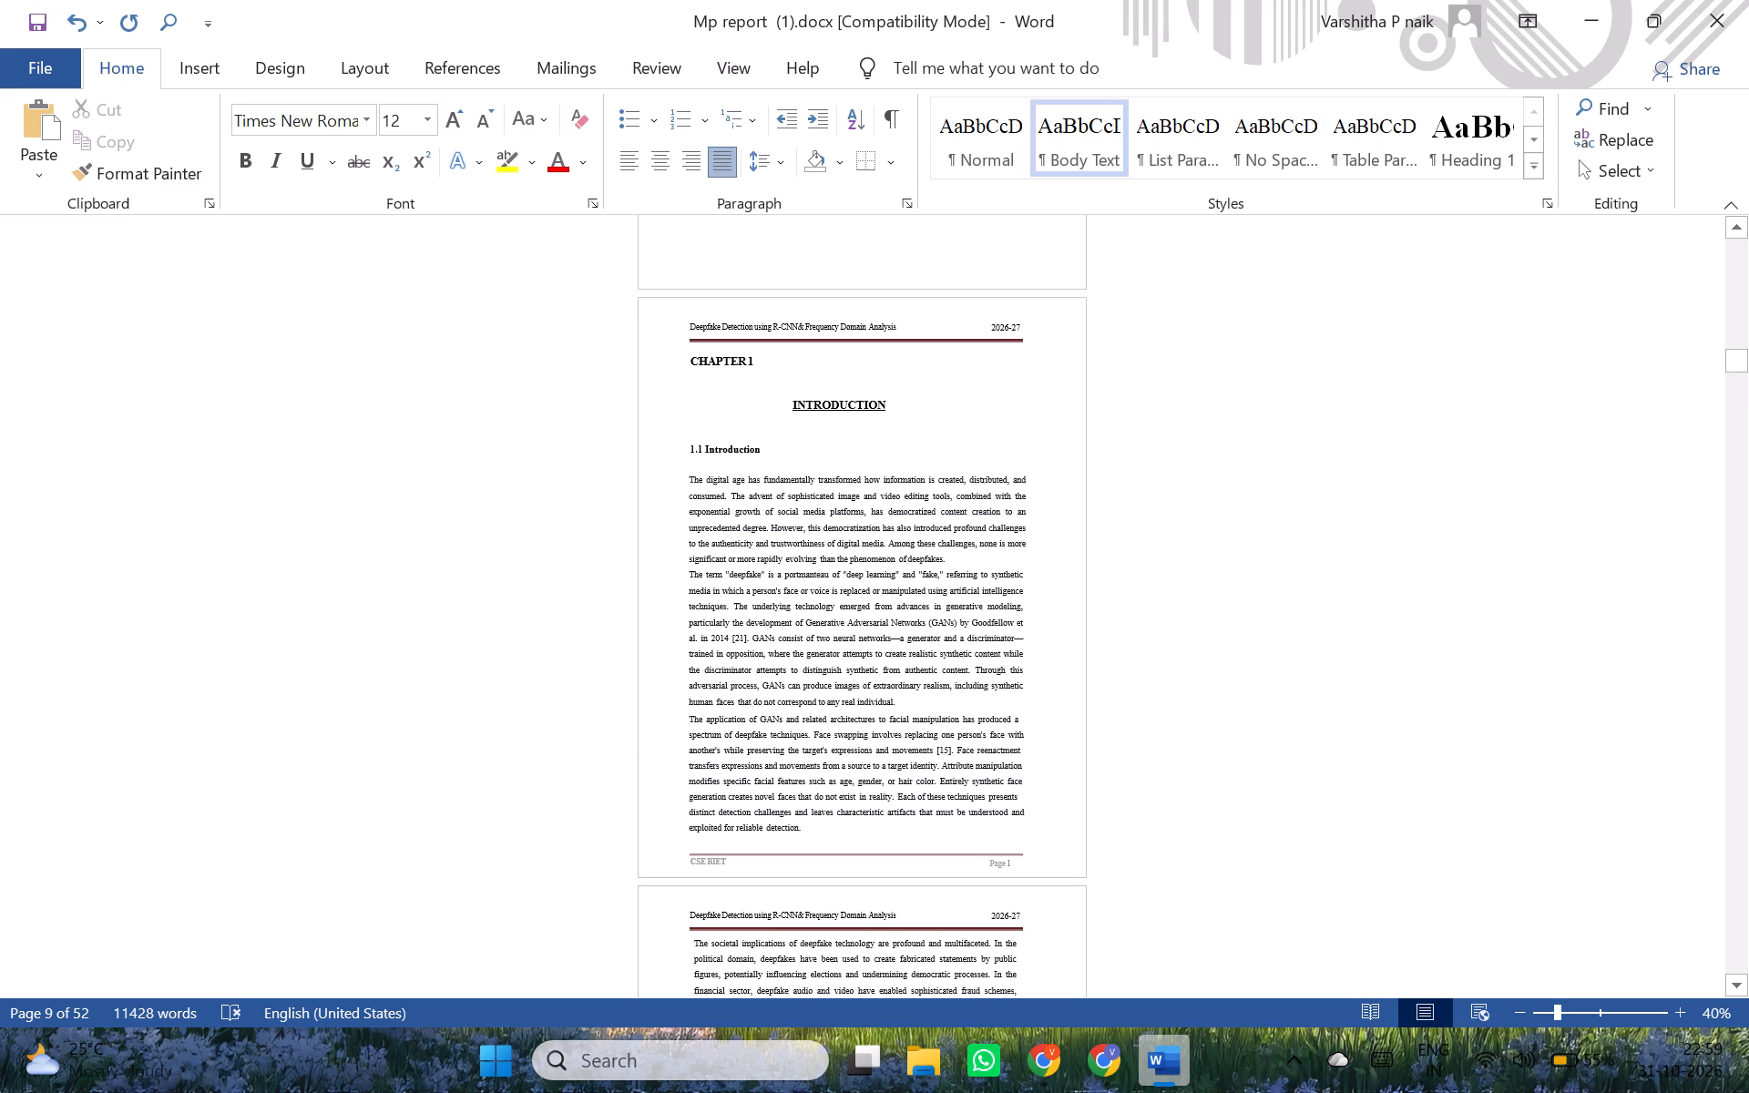
scroll(862, 625, down, 7)
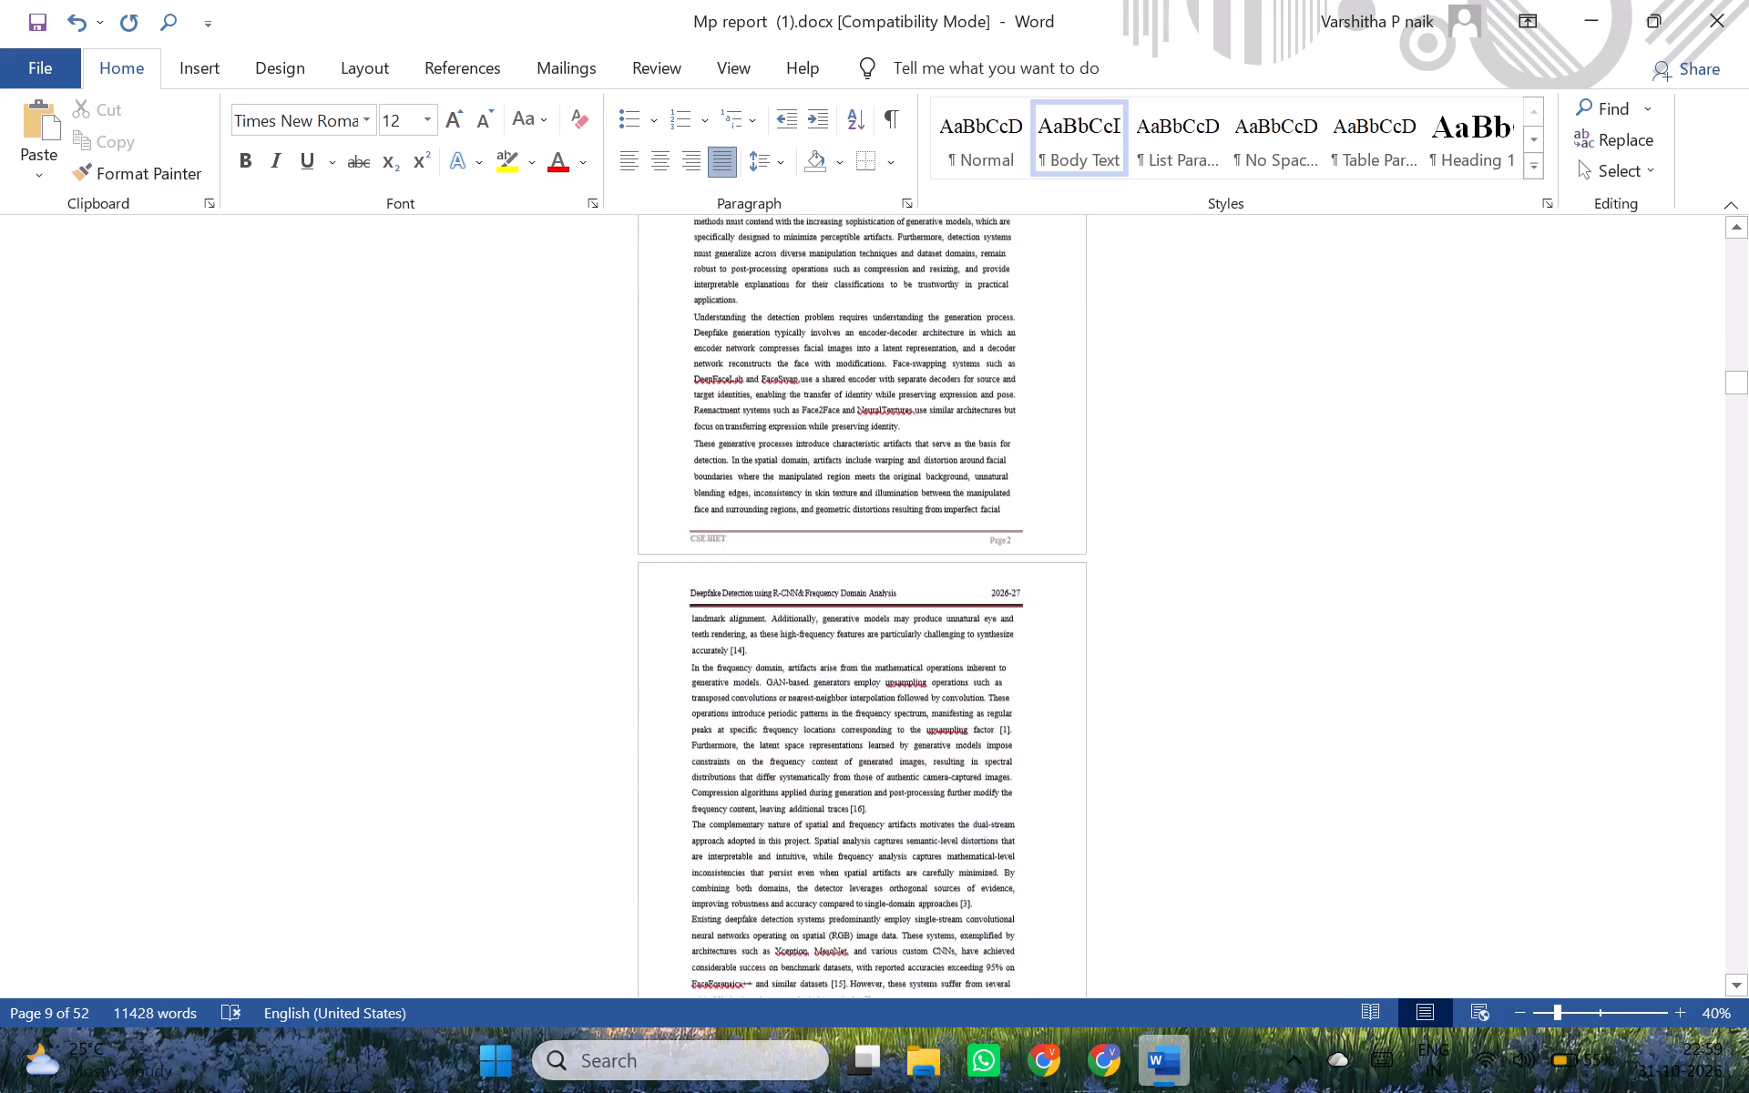
scroll(862, 625, down, 17)
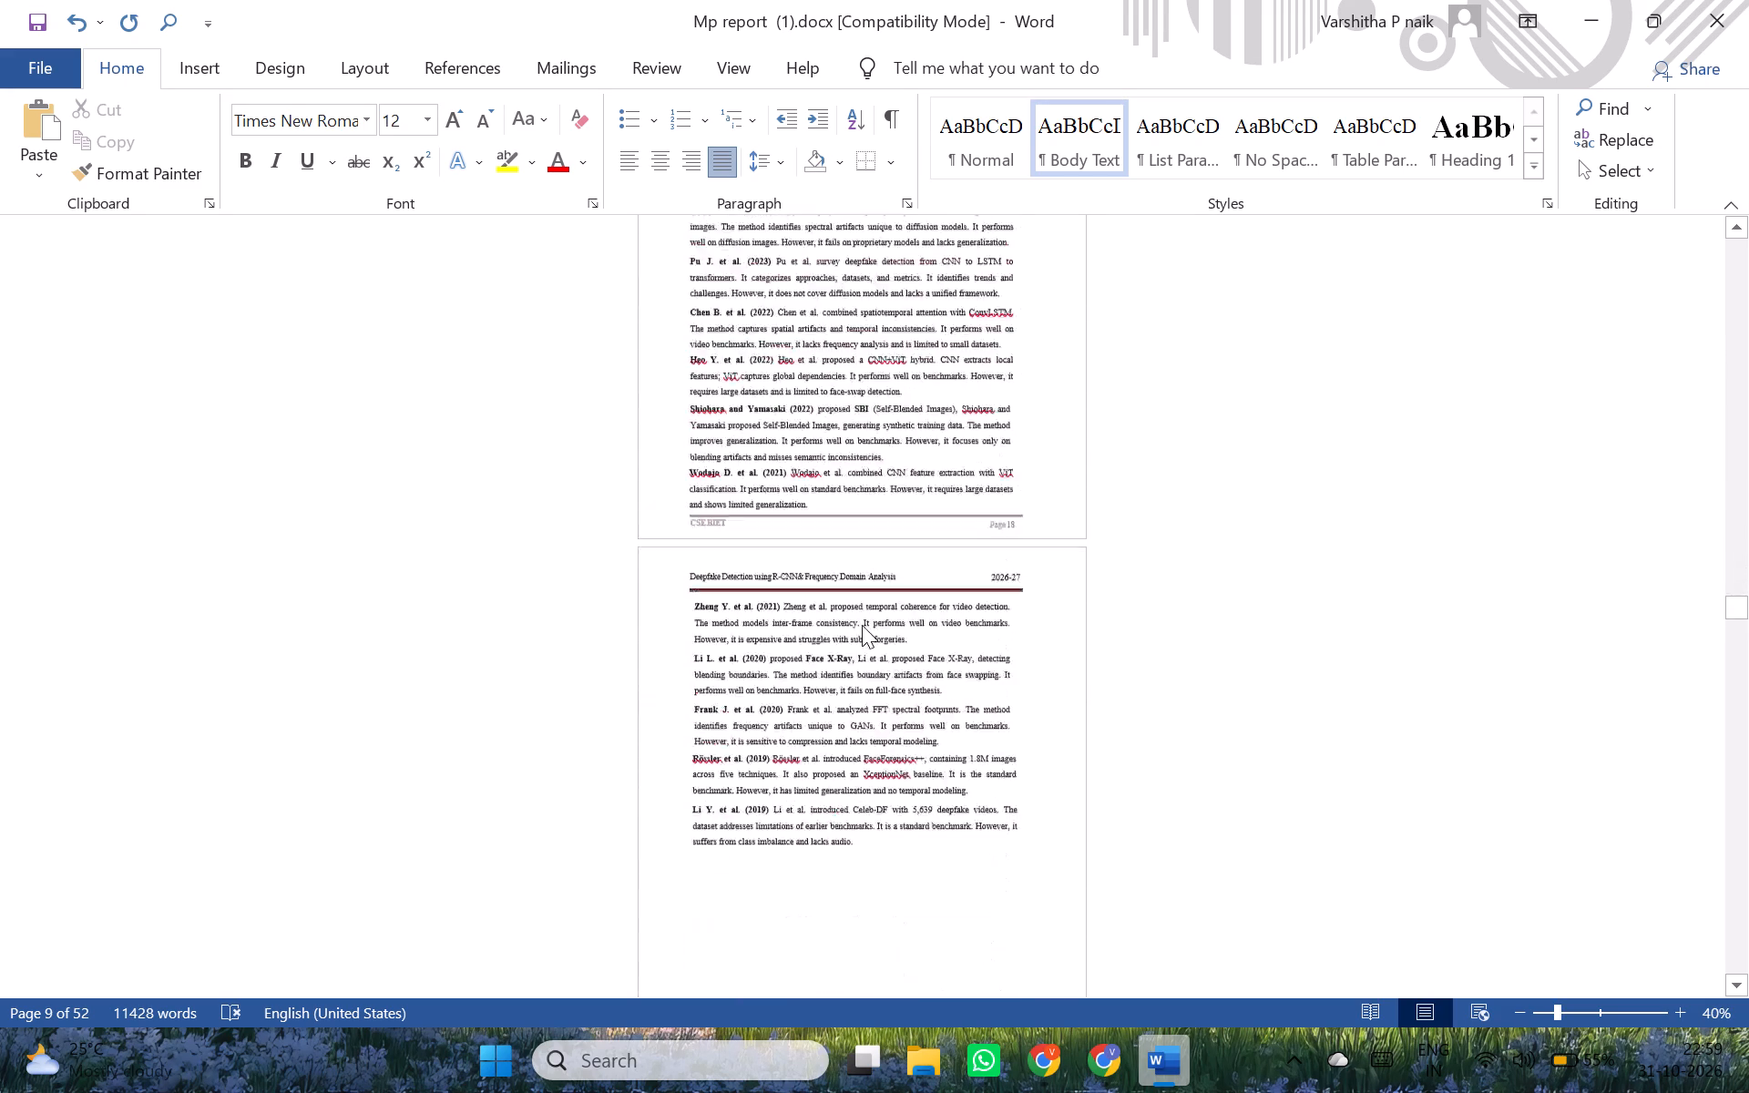
scroll(862, 625, down, 1)
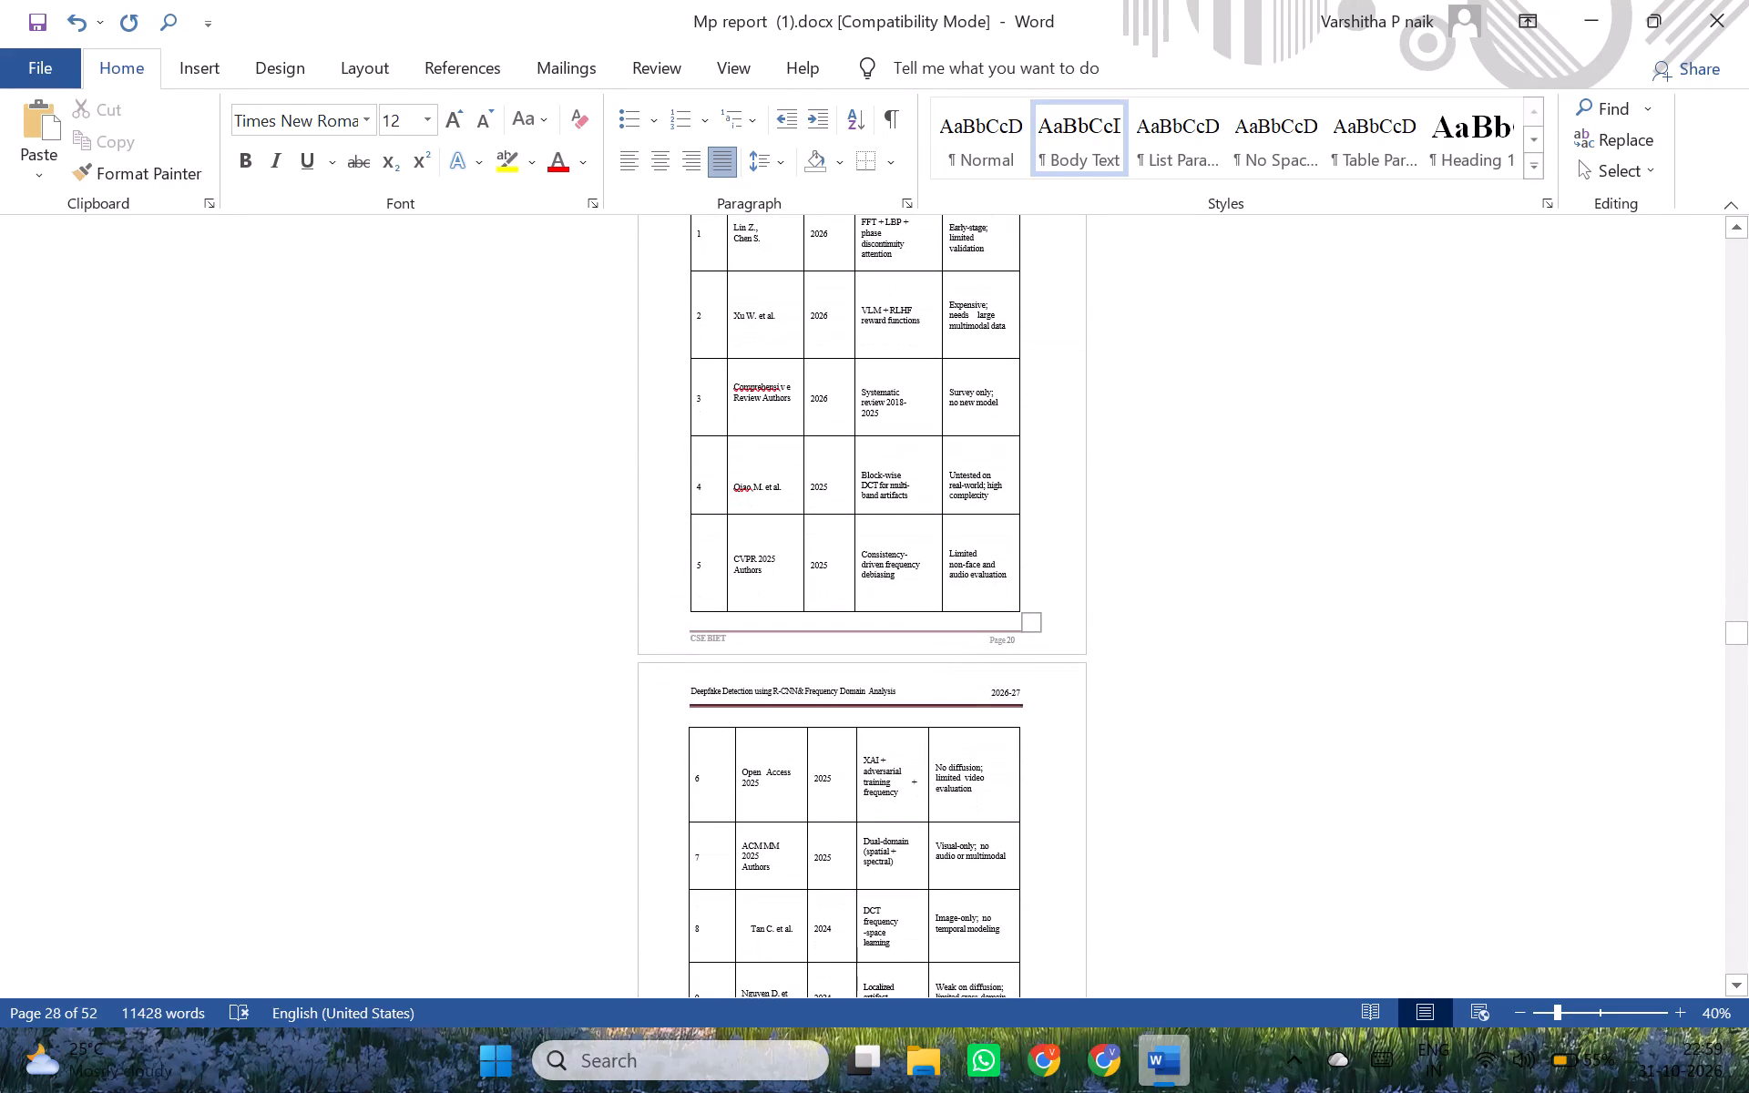
scroll(862, 625, down, 6)
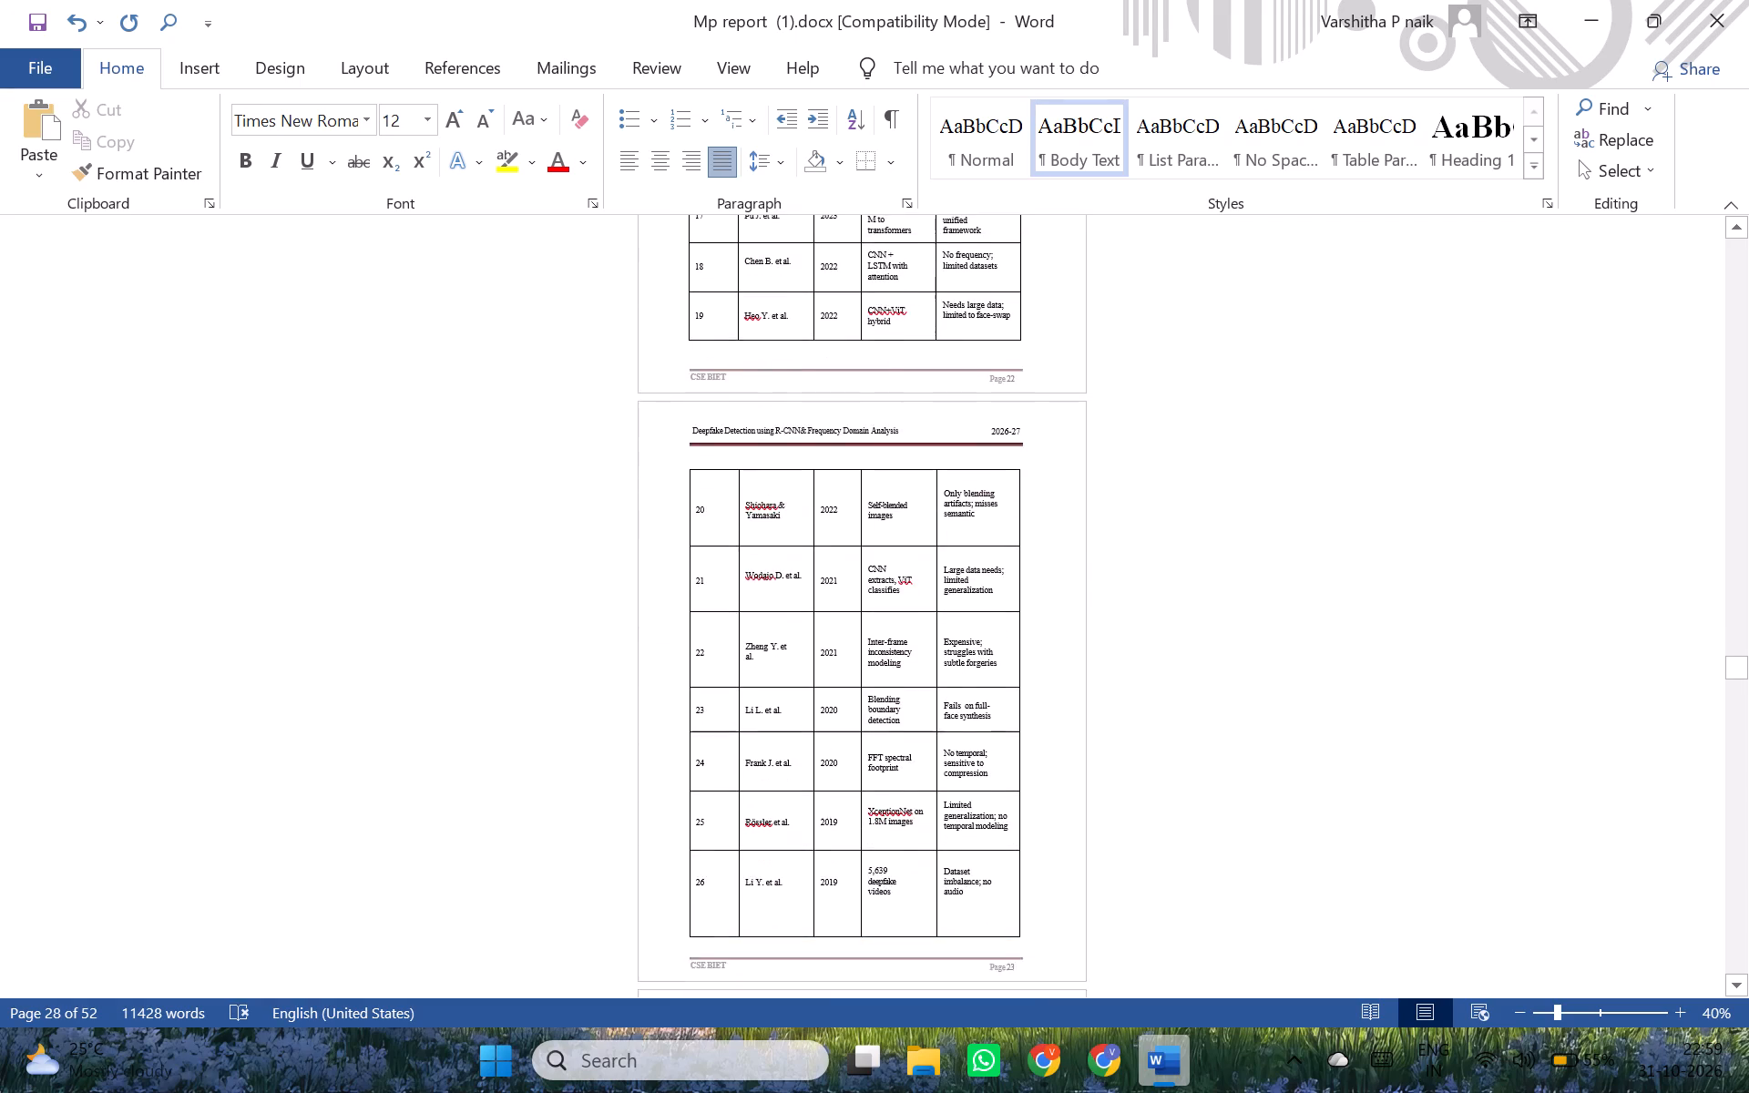
scroll(862, 625, down, 3)
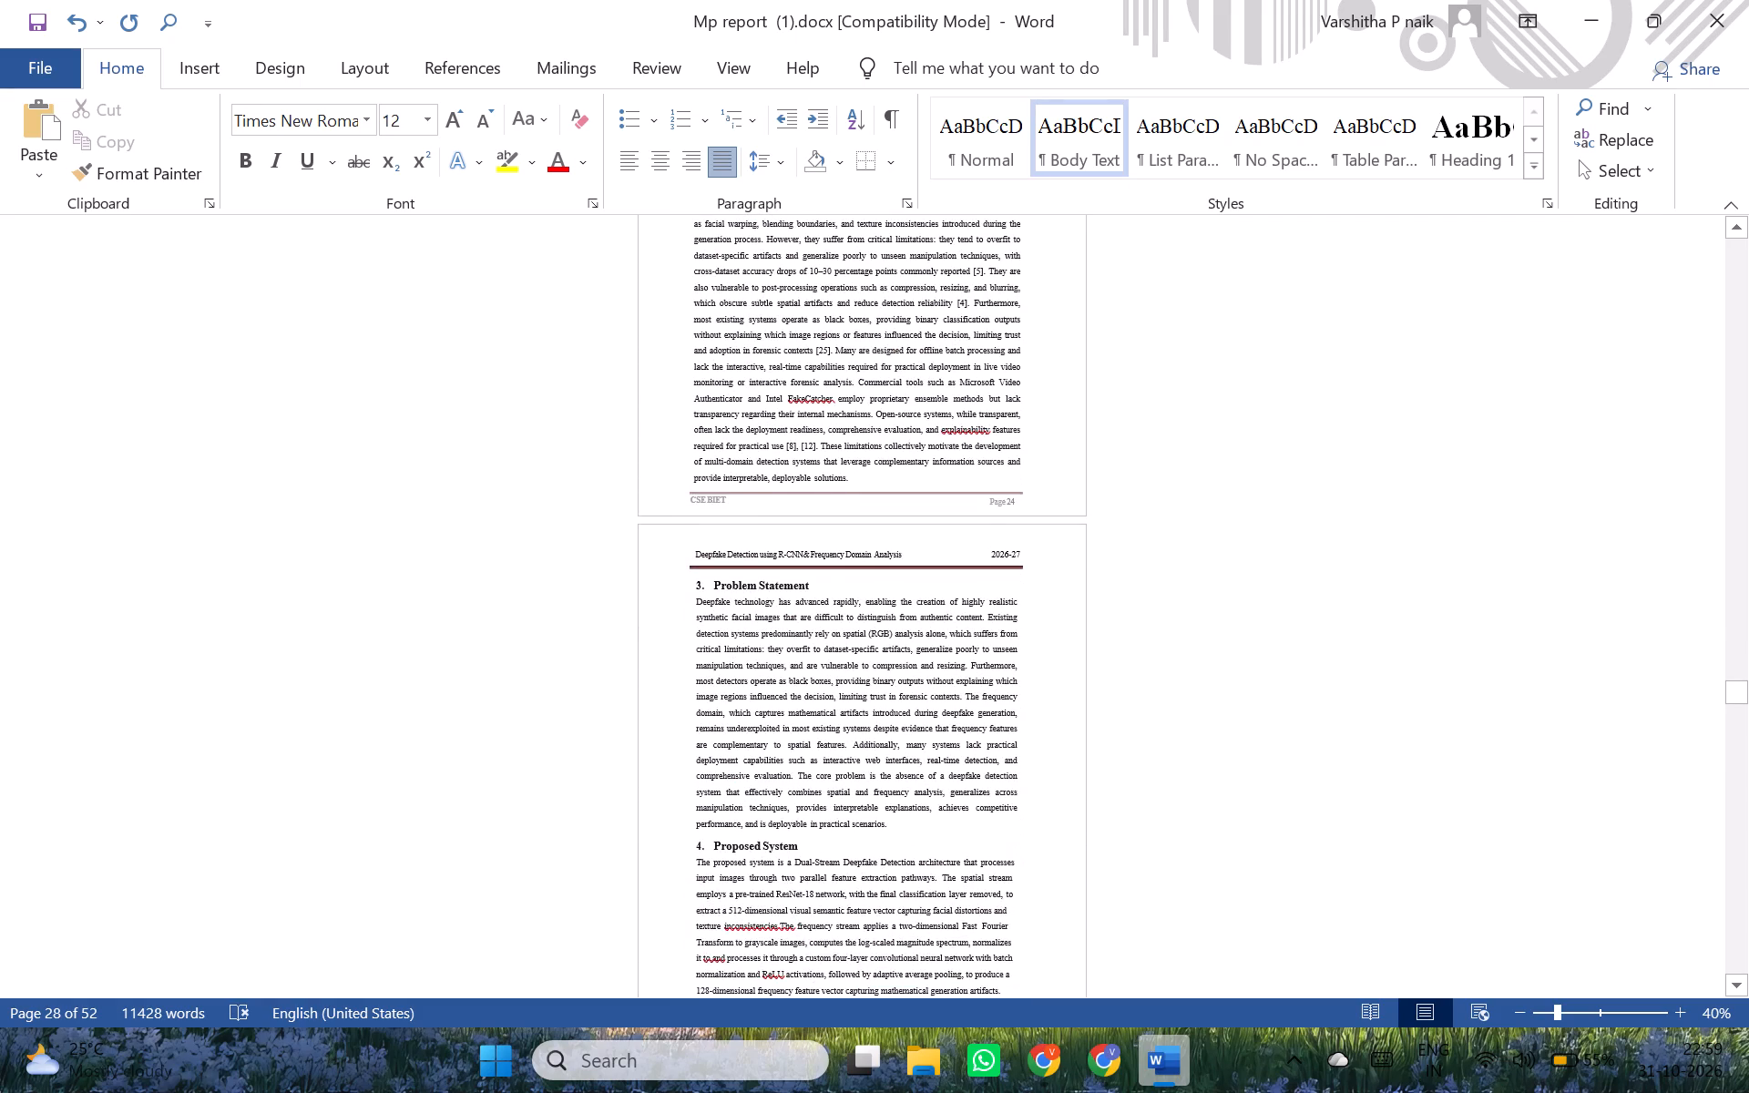
scroll(862, 625, down, 3)
Apply justified alignment to the whole paragraph under the Literature Review Summary heading.
scroll(862, 625, up, 4)
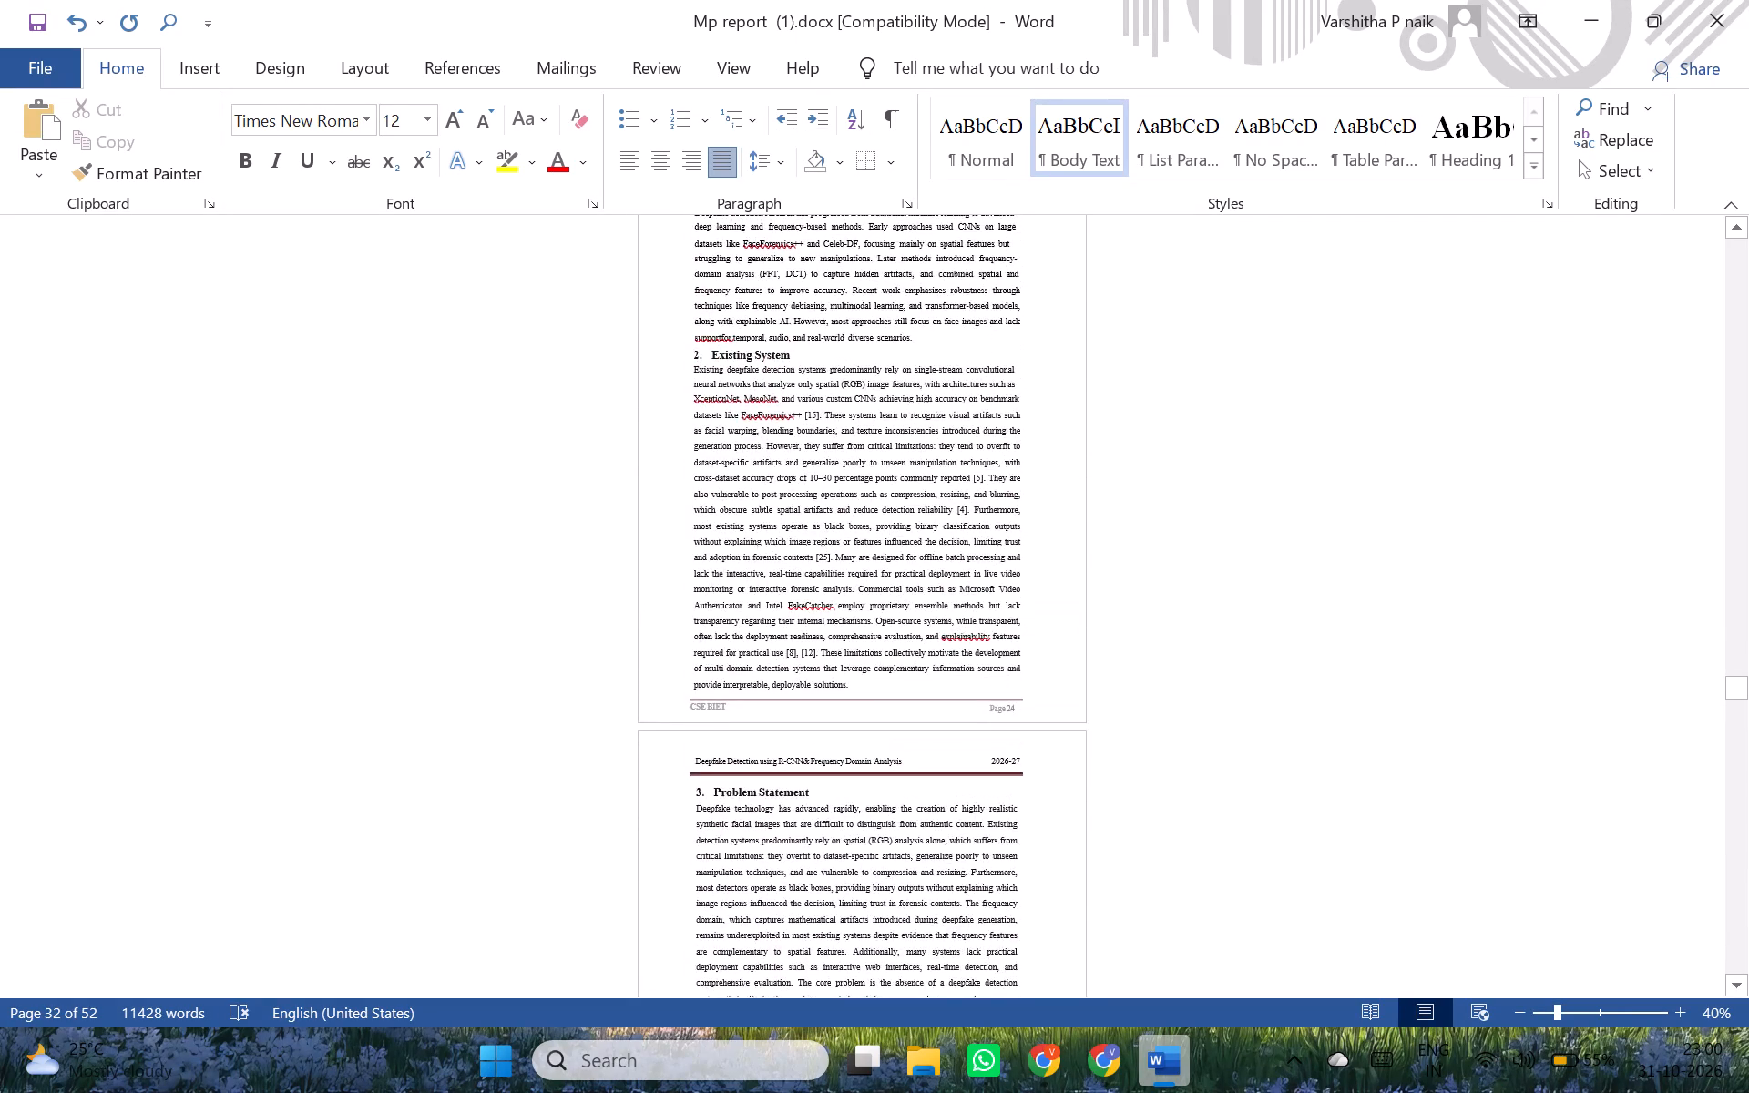
scroll(862, 625, up, 1)
ctrl+scroll(862, 625, up, 4)
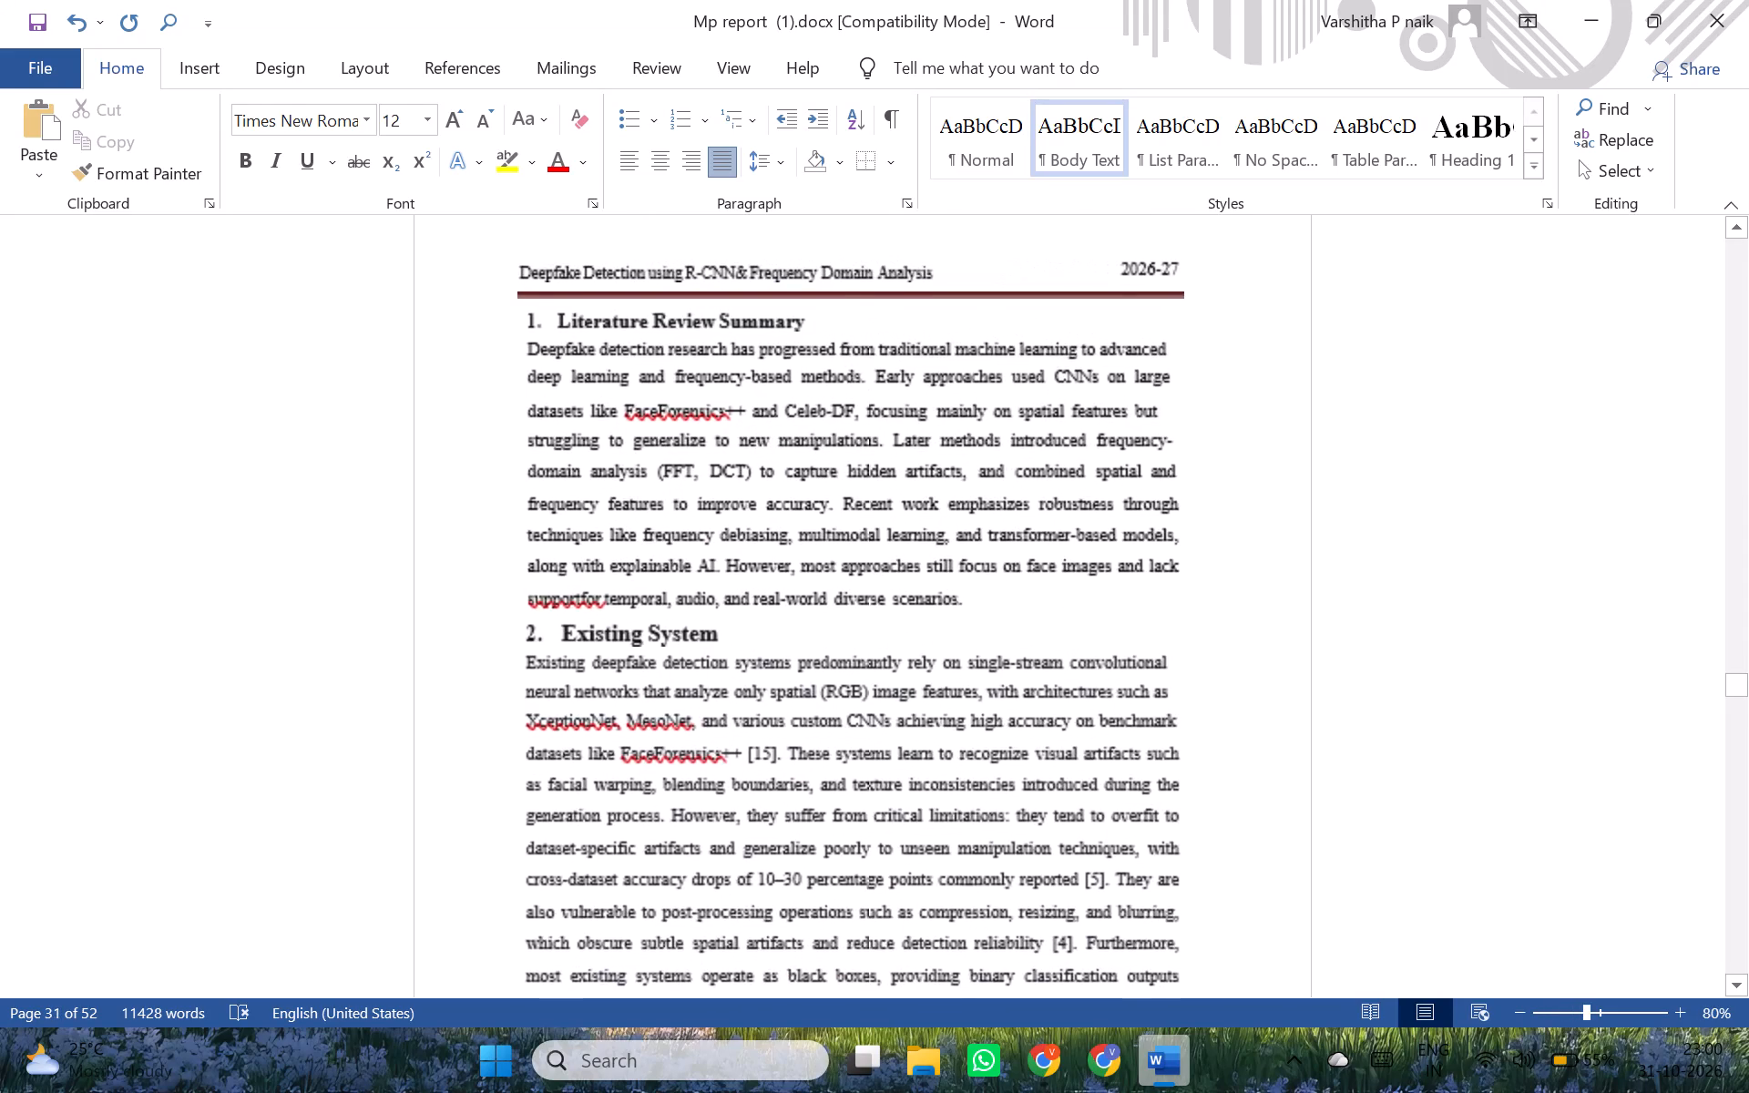
ctrl+scroll(862, 625, up, 4)
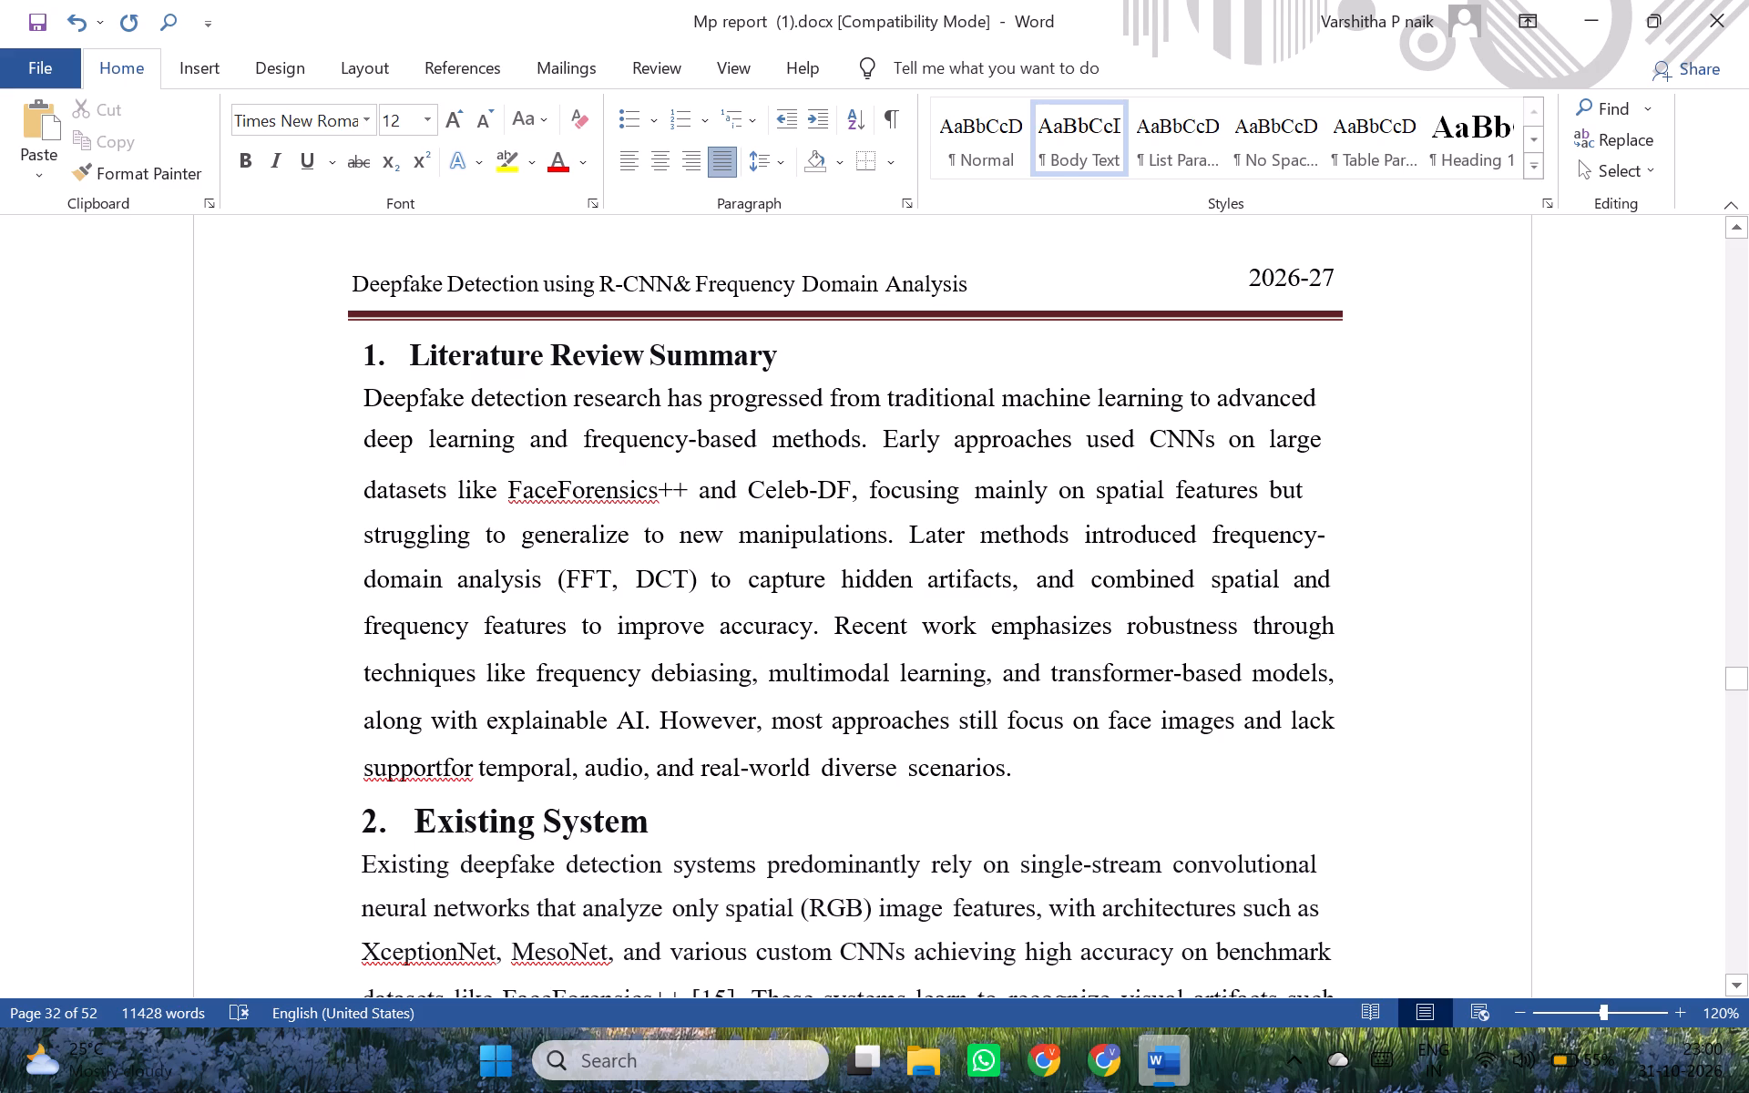
drag(368, 395, 999, 752)
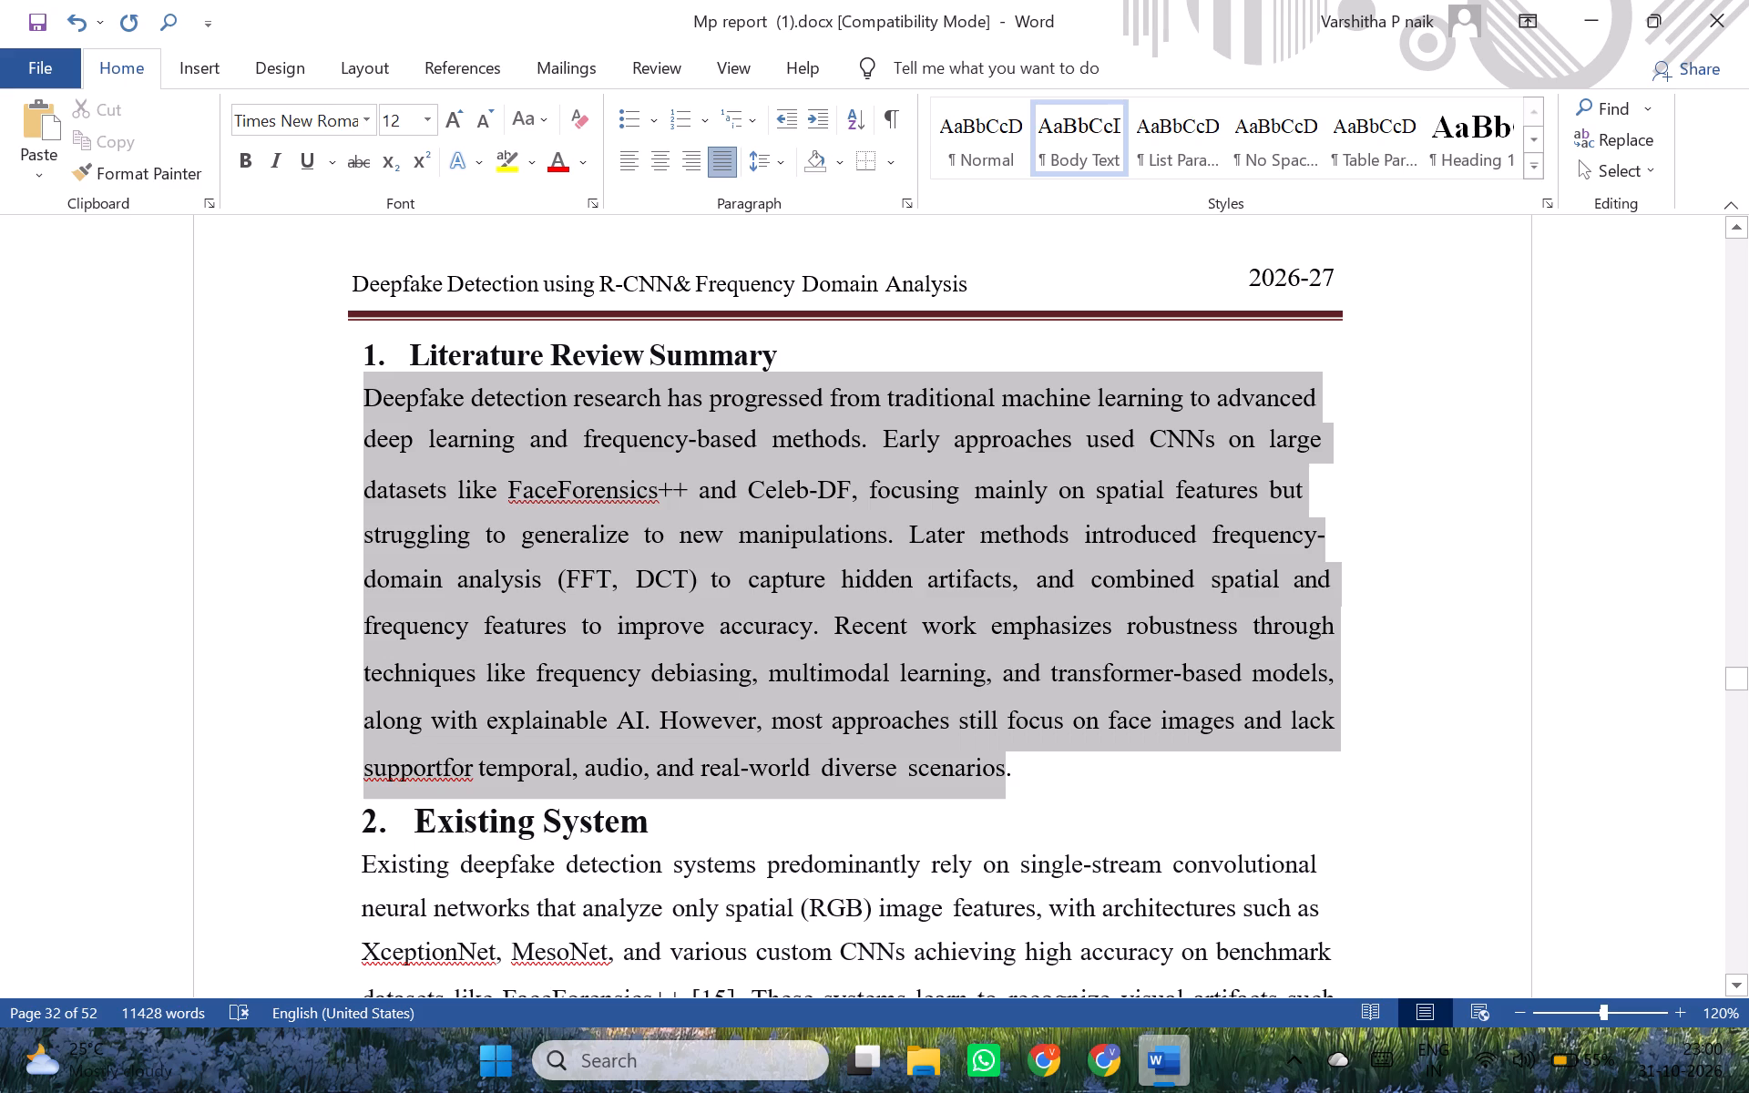
drag(999, 752, 1020, 766)
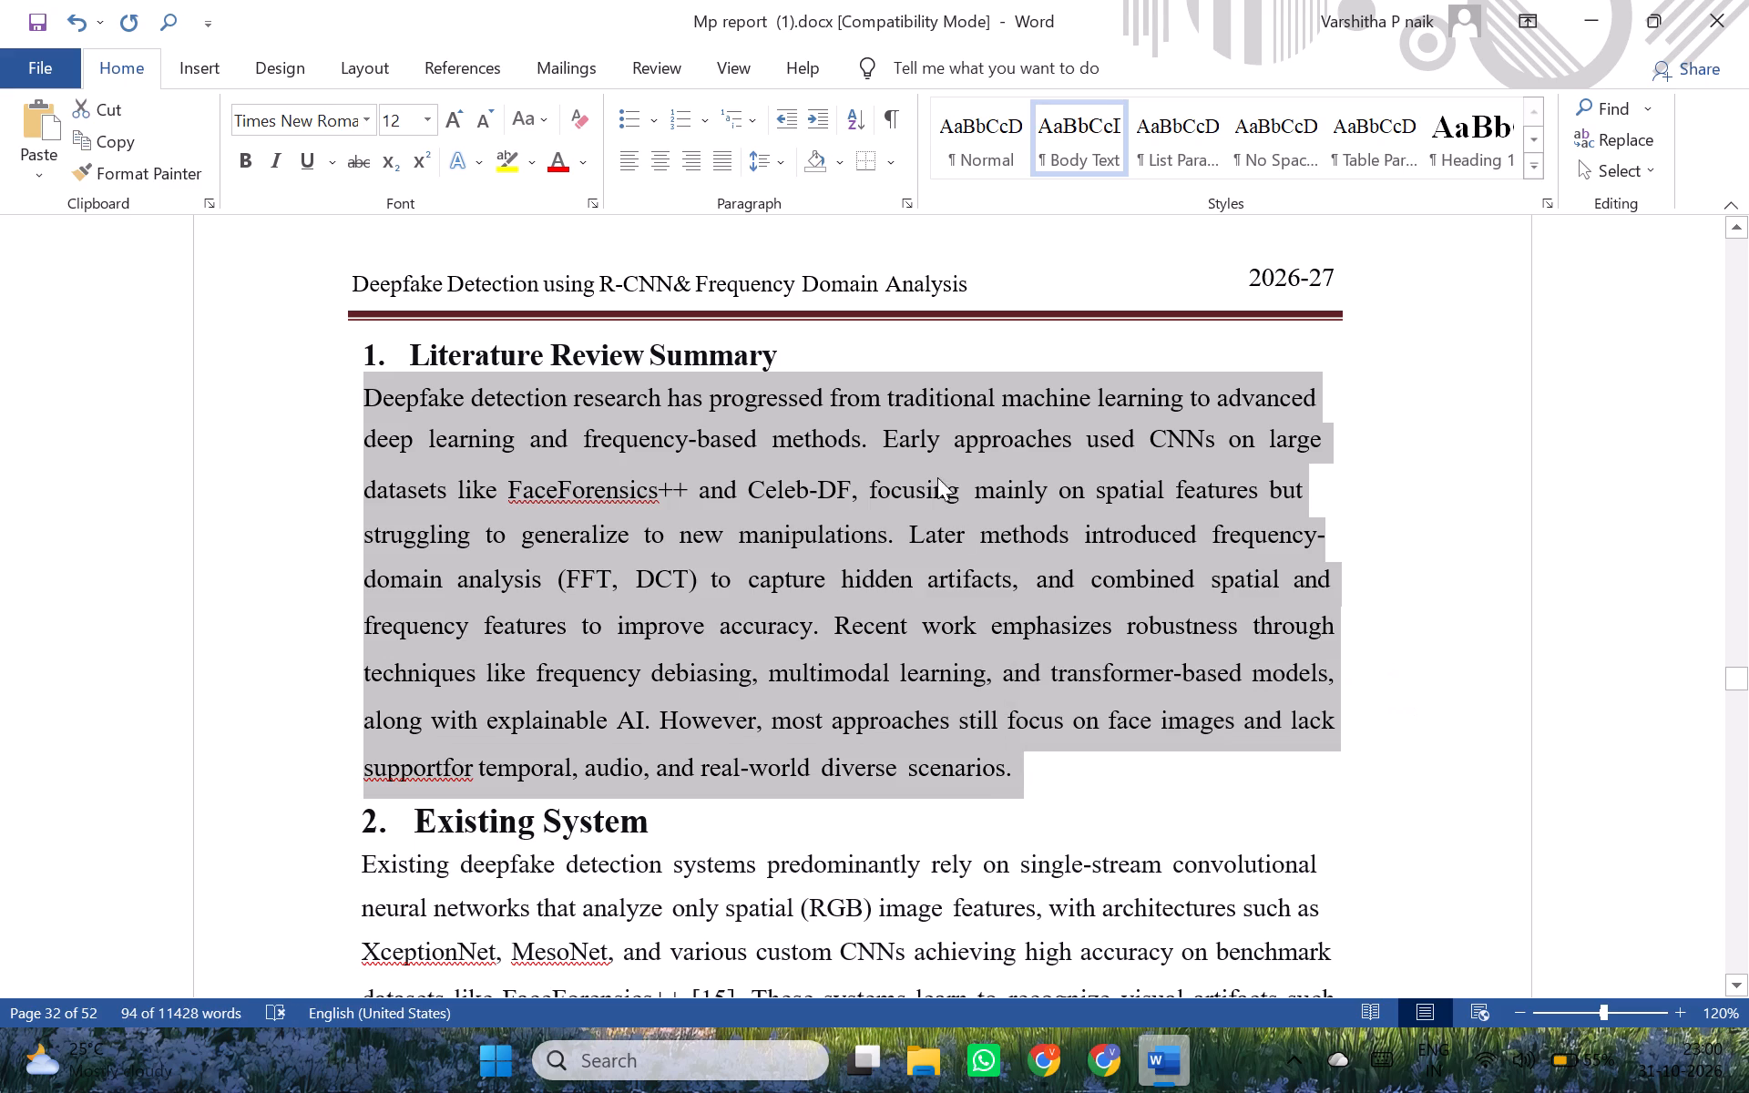
click(727, 160)
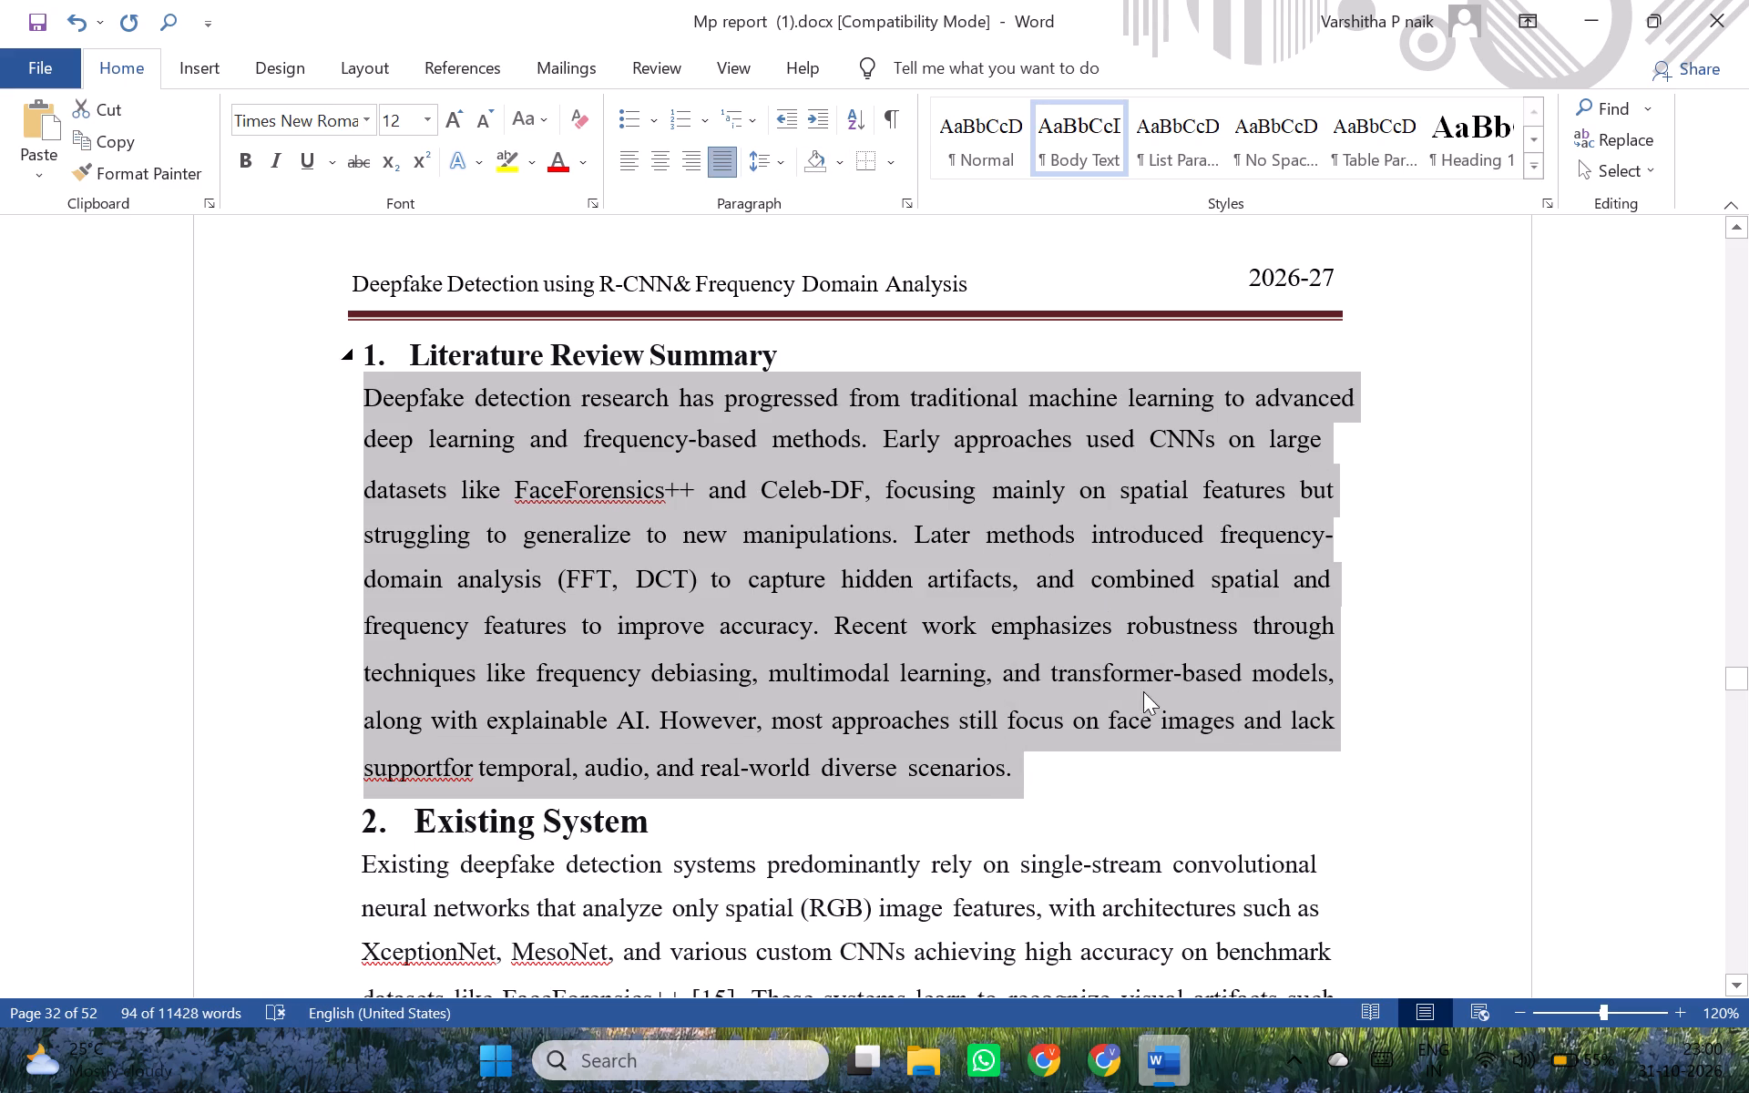
click(1080, 813)
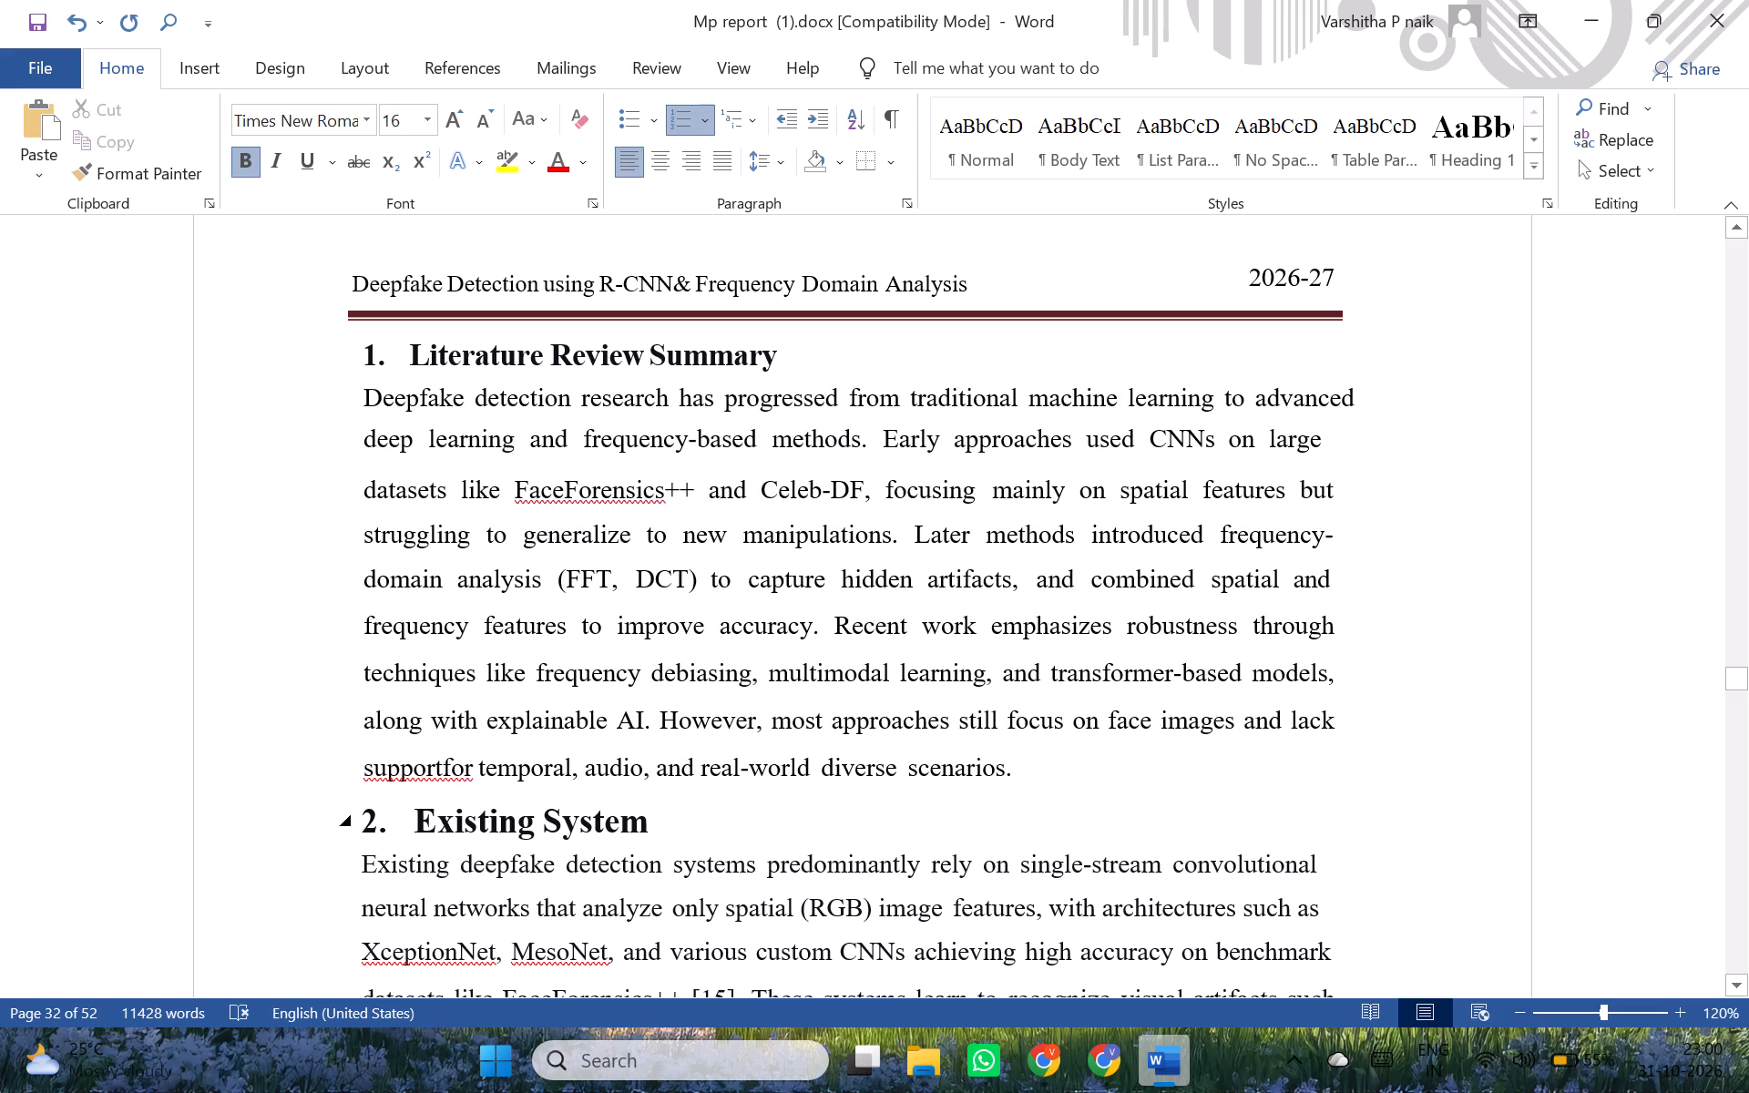
Apply justified alignment to all the body text under the Existing System heading.
ctrl+scroll(478, 876, down, 4)
scroll(478, 876, down, 1)
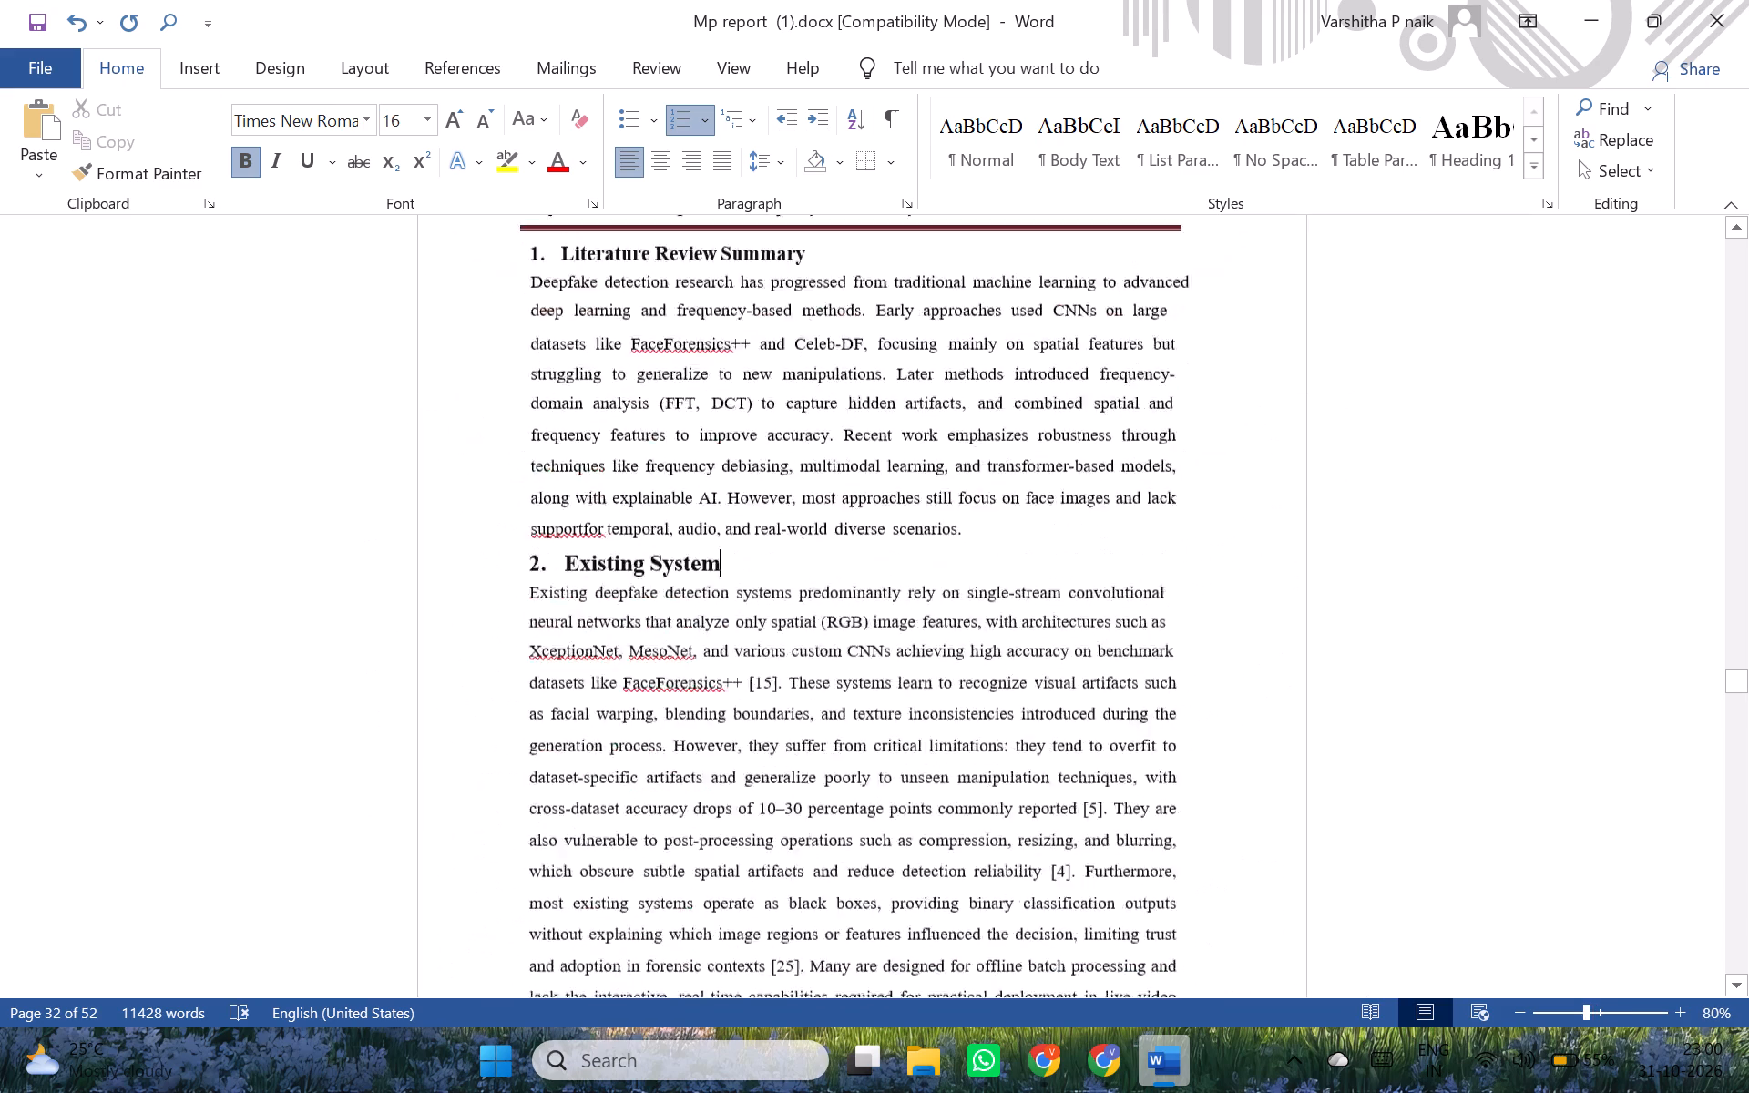
scroll(478, 876, down, 2)
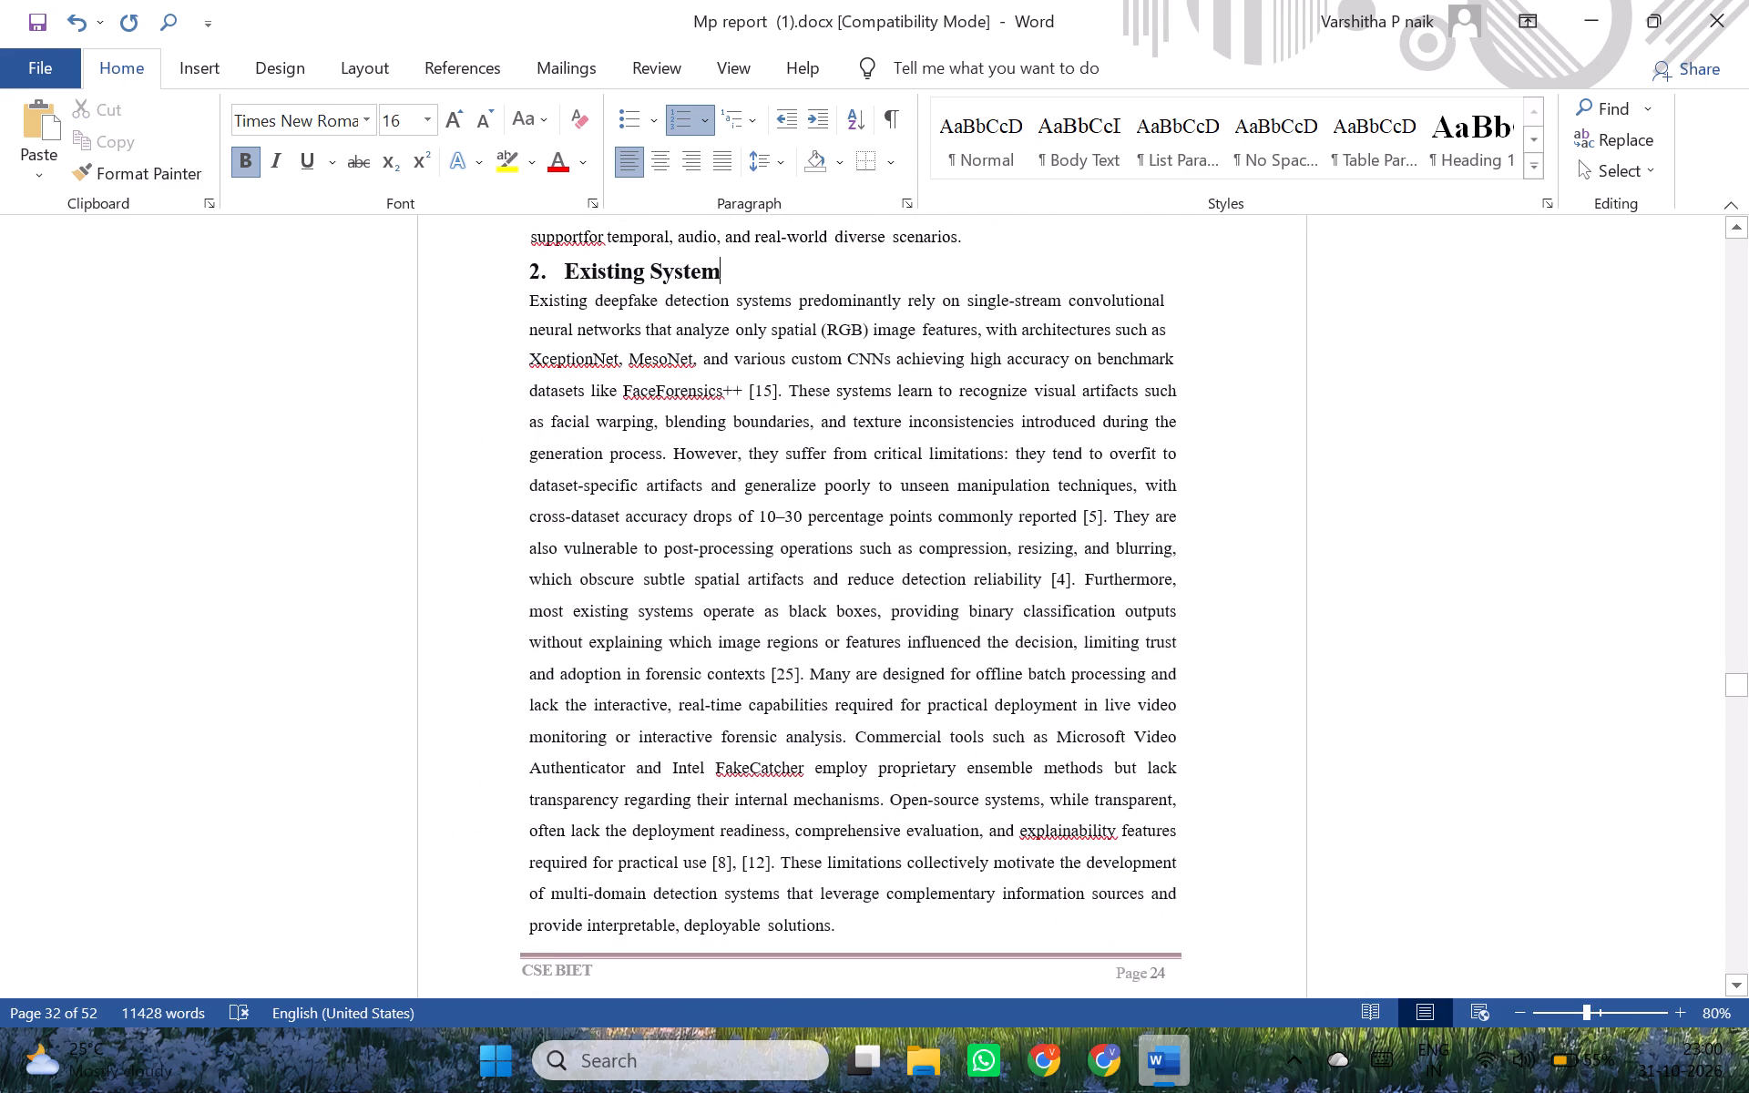
drag(529, 300, 590, 314)
drag(590, 314, 857, 931)
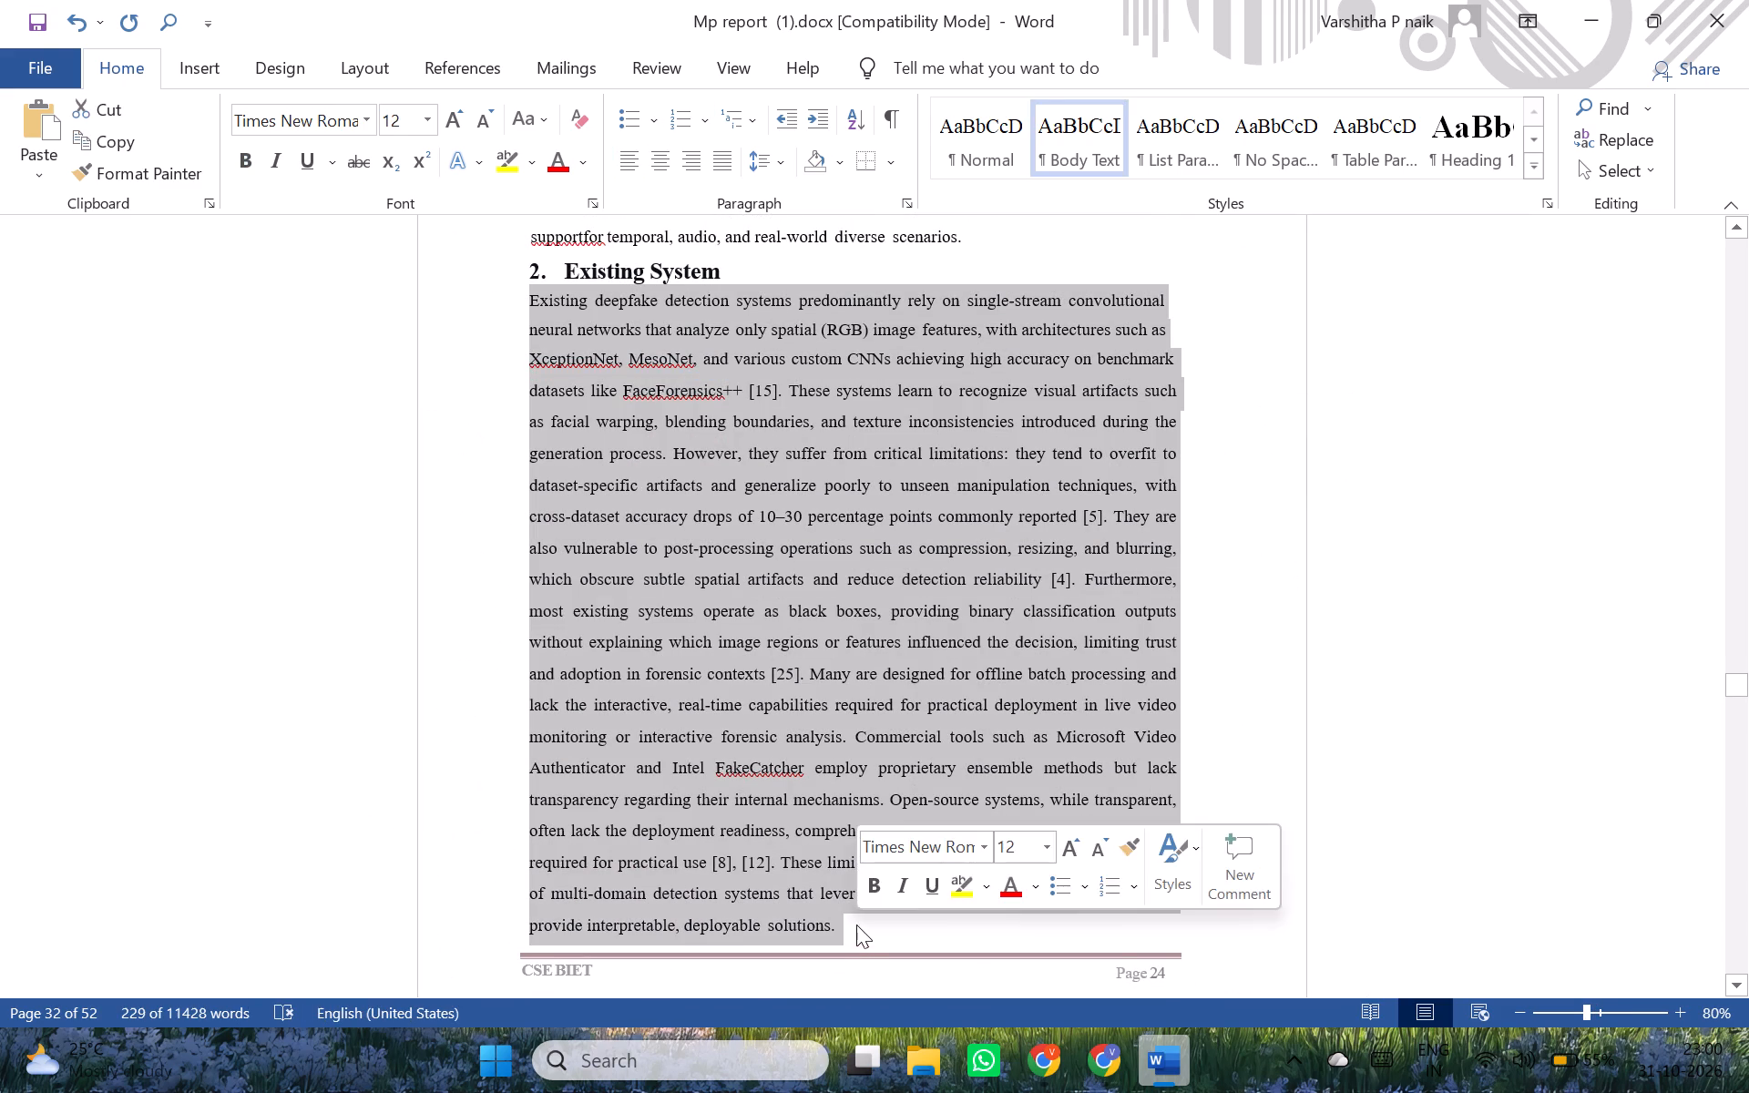
click(713, 162)
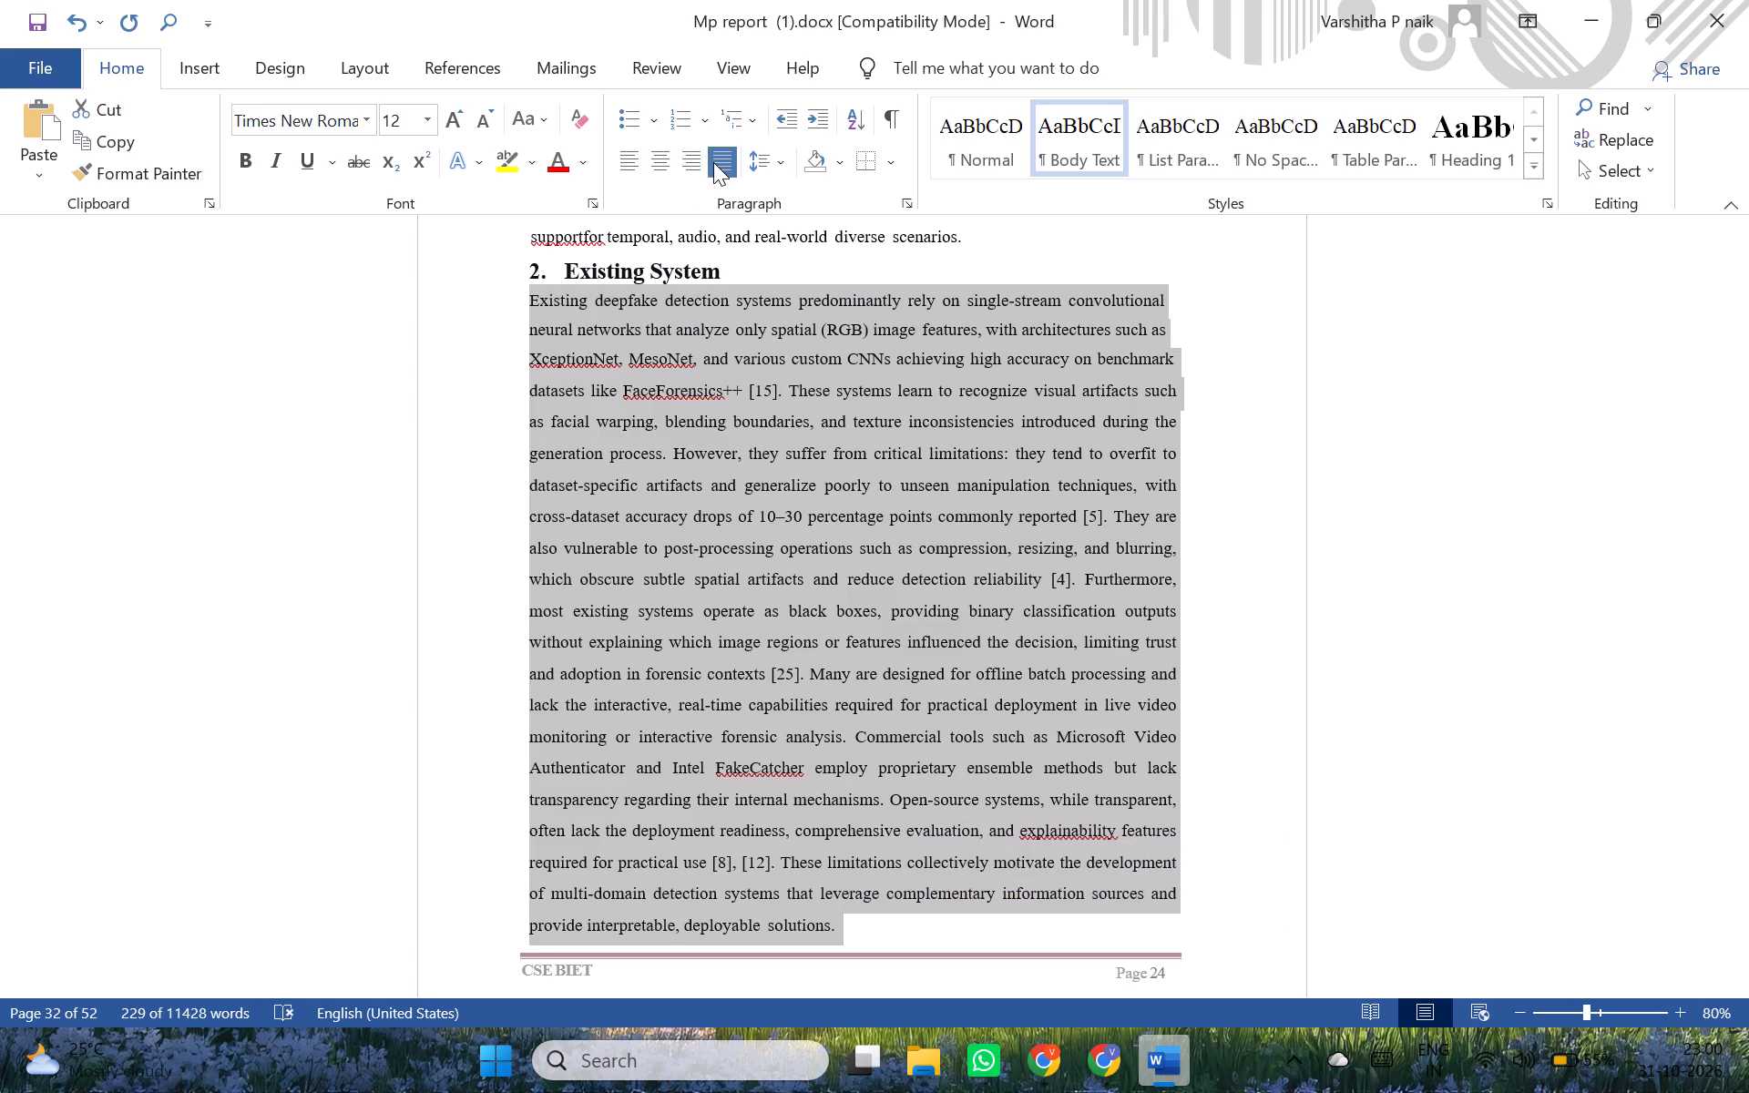
click(713, 162)
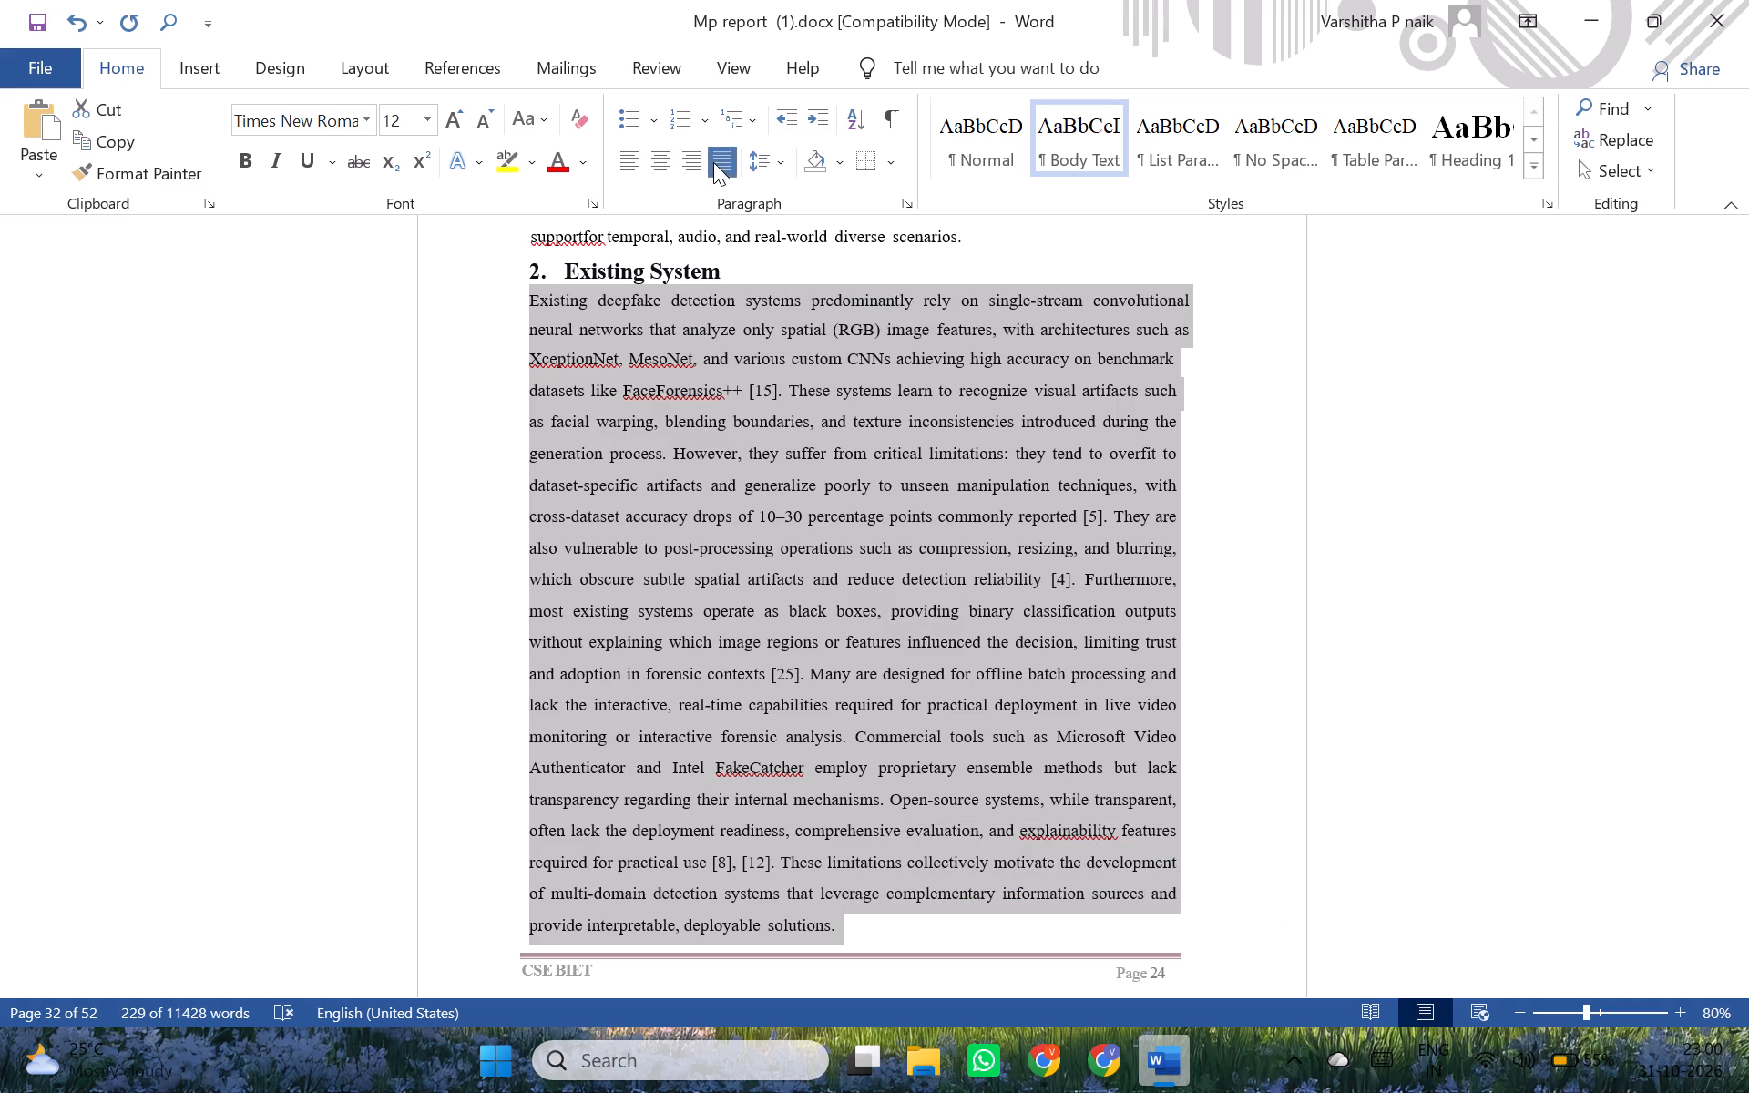
click(713, 162)
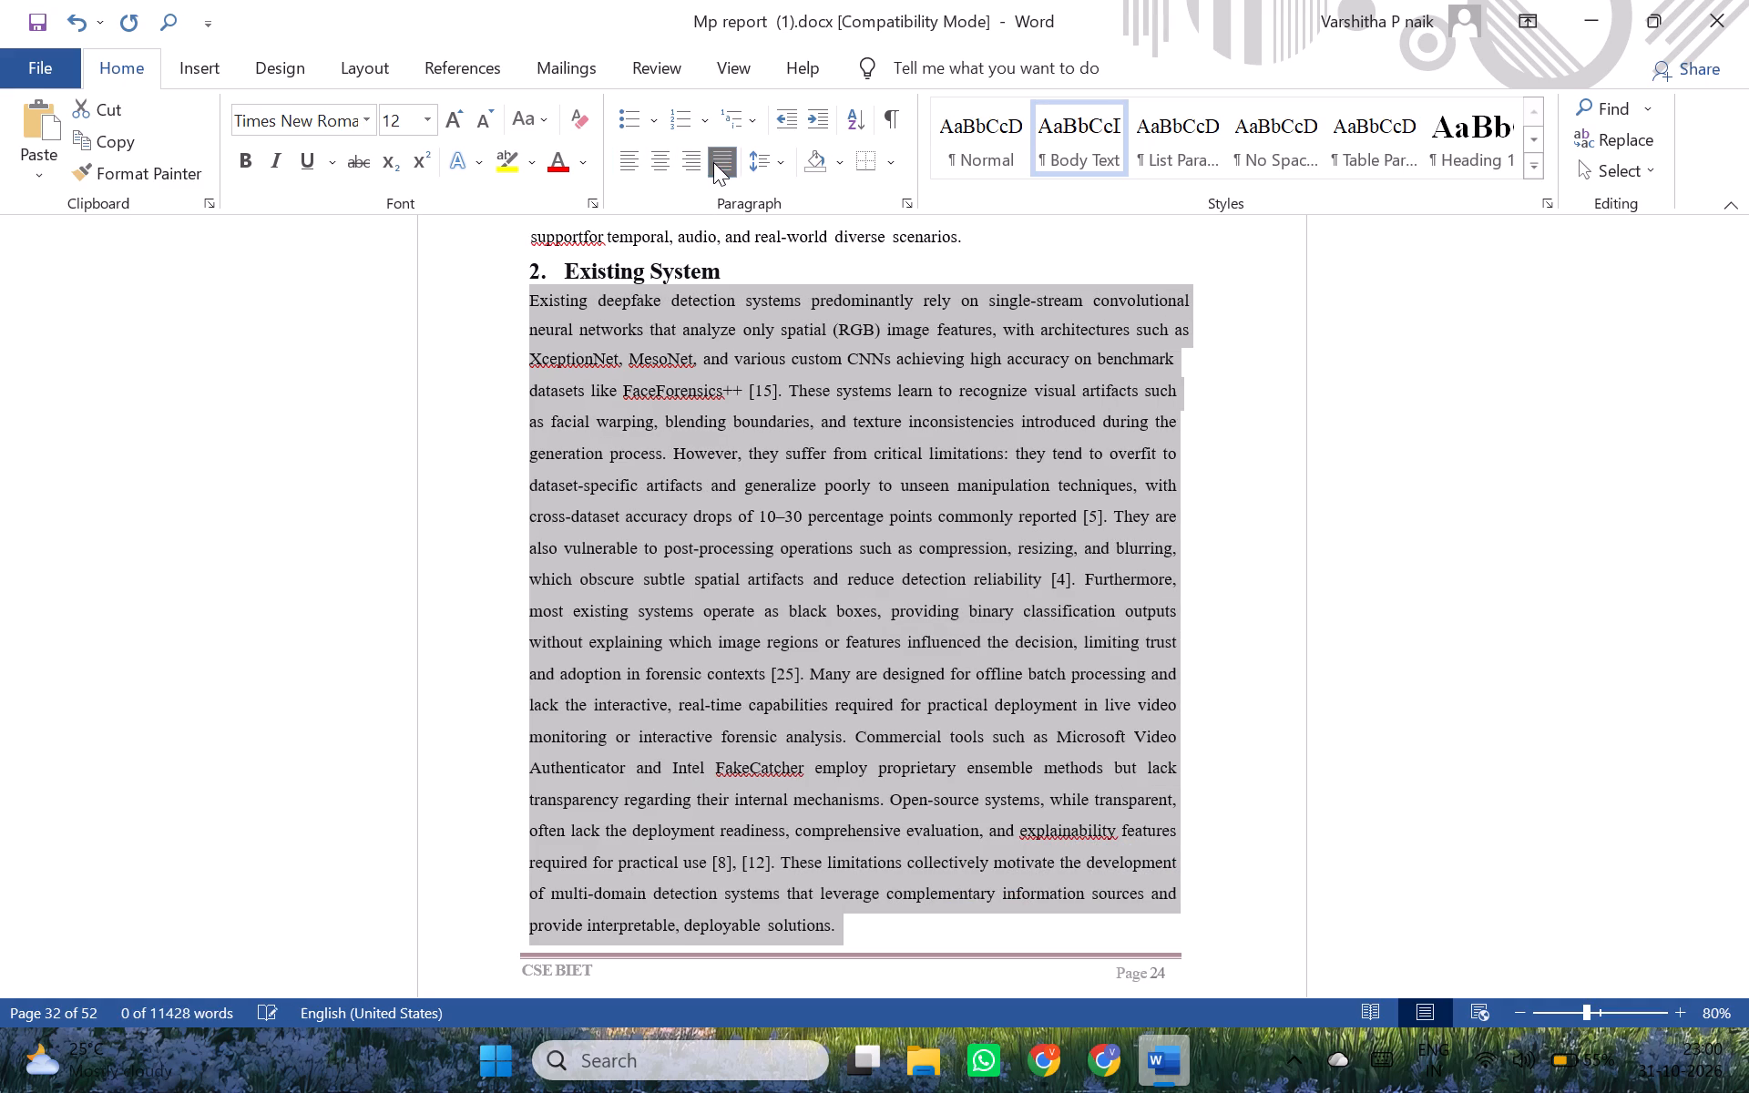
click(490, 469)
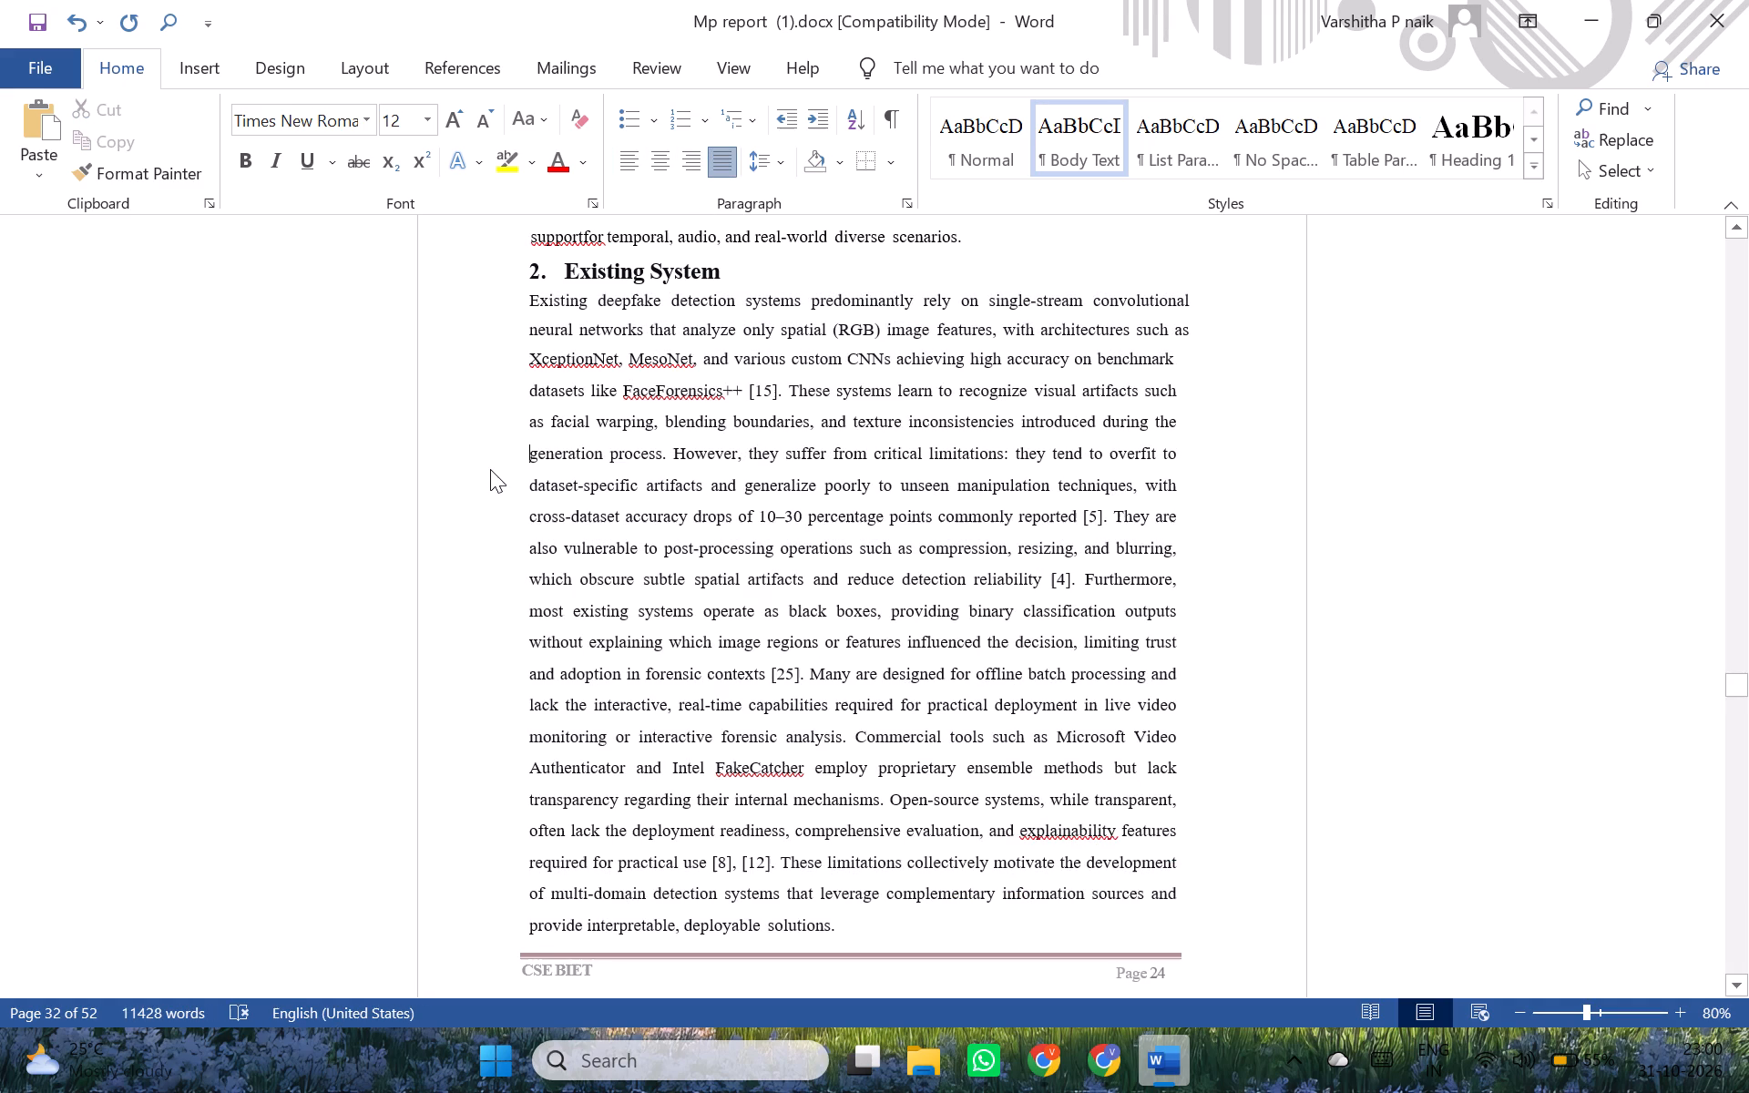
Apply justified alignment to the body text under the Proposed System heading, up to the end of page 25.
scroll(928, 629, down, 2)
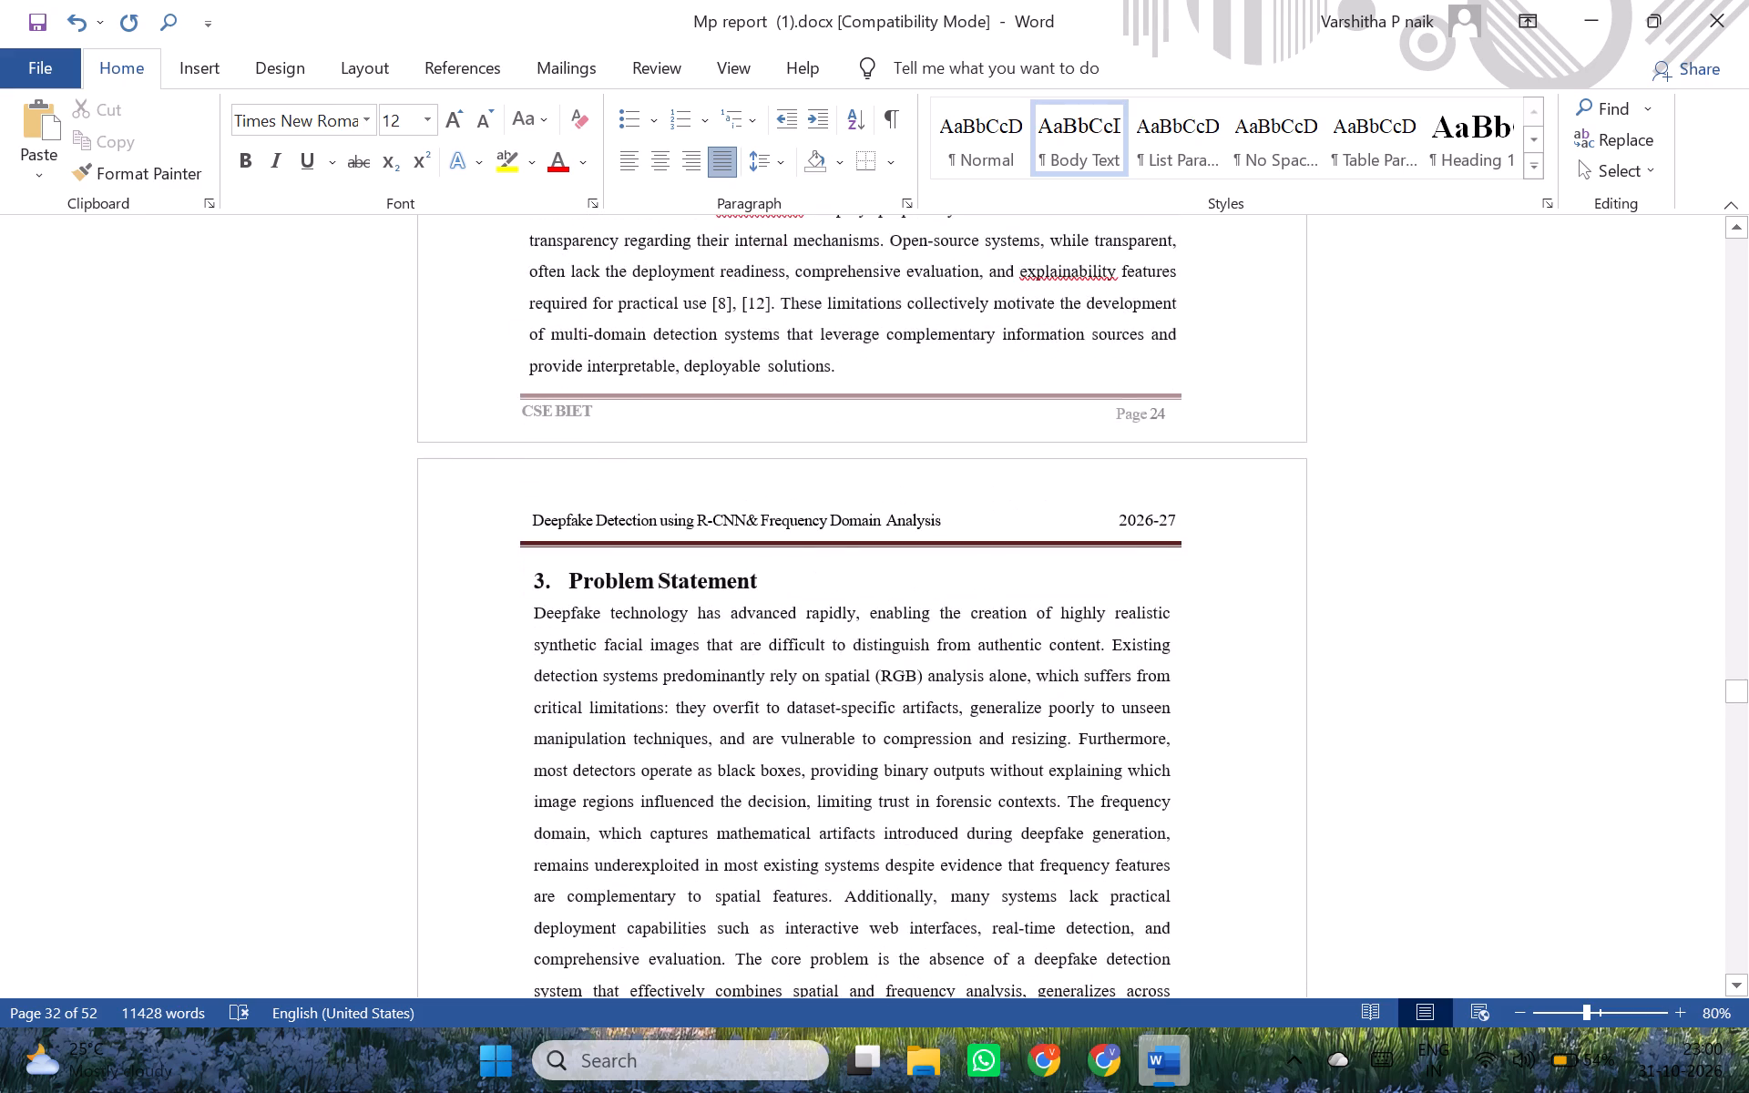
scroll(928, 629, down, 2)
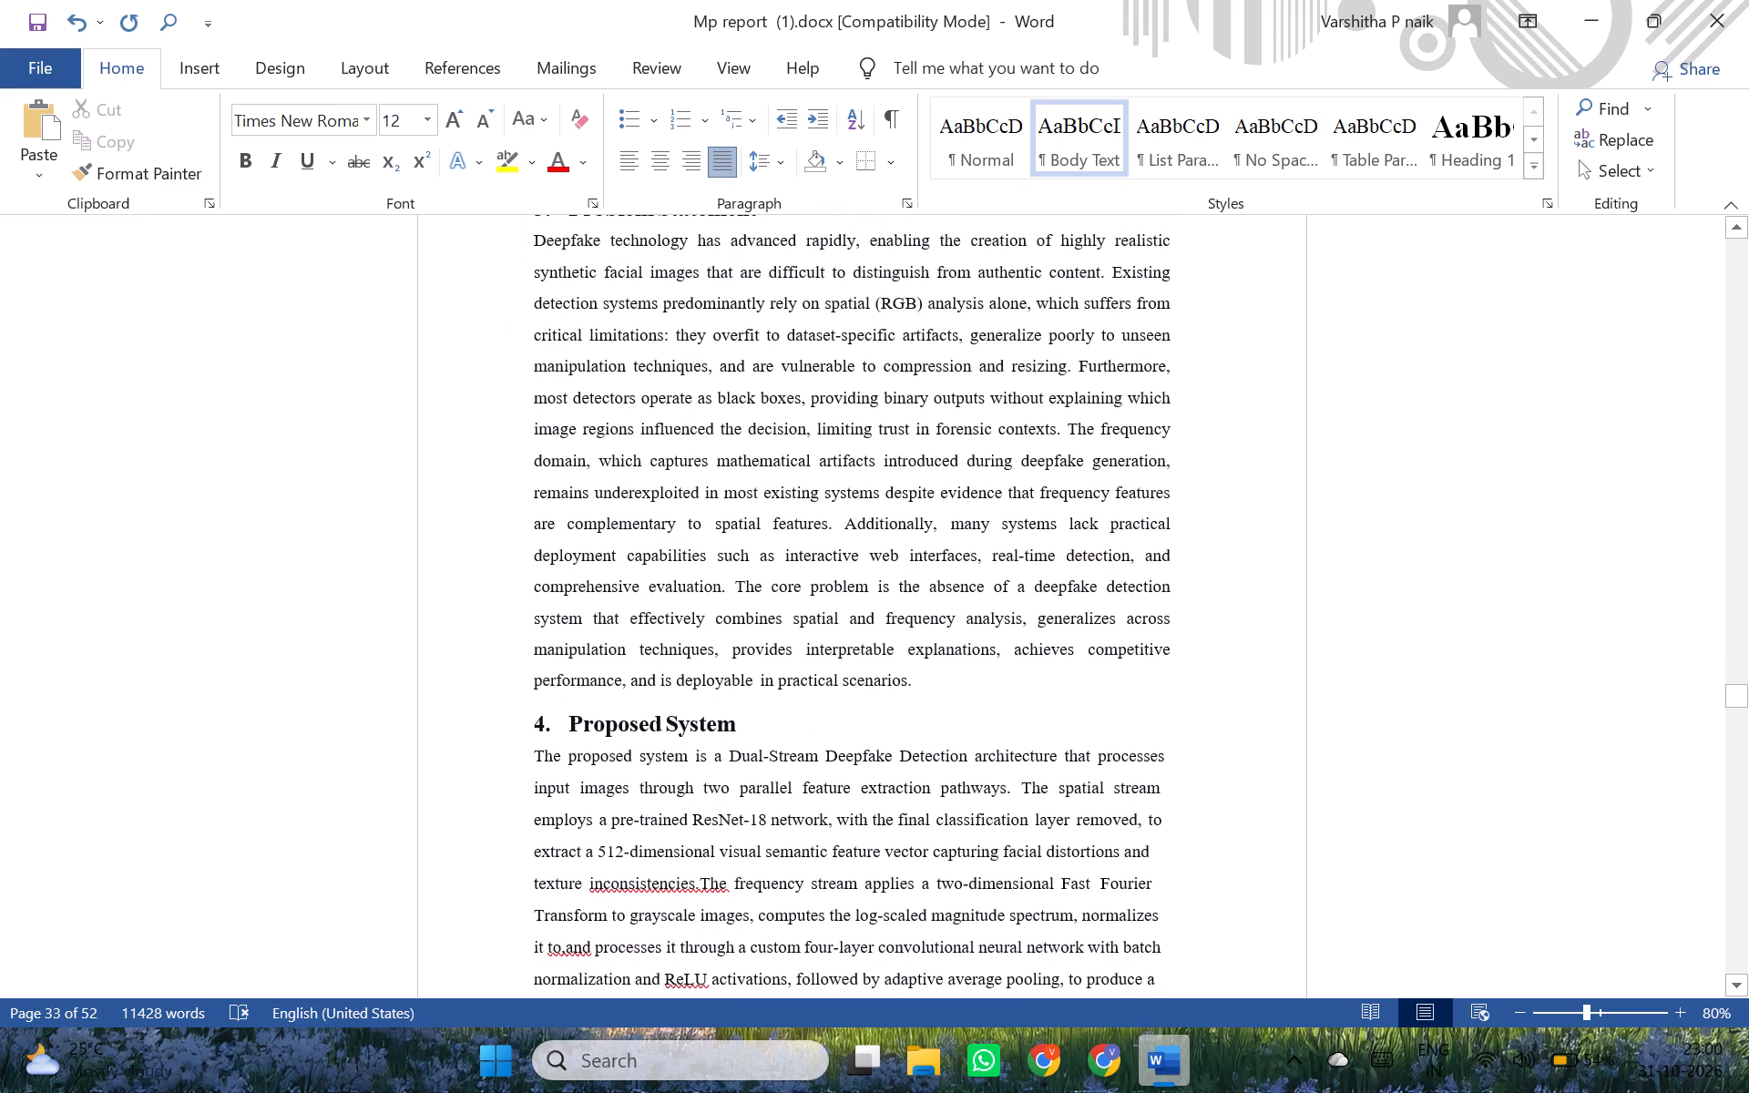
scroll(928, 629, up, 1)
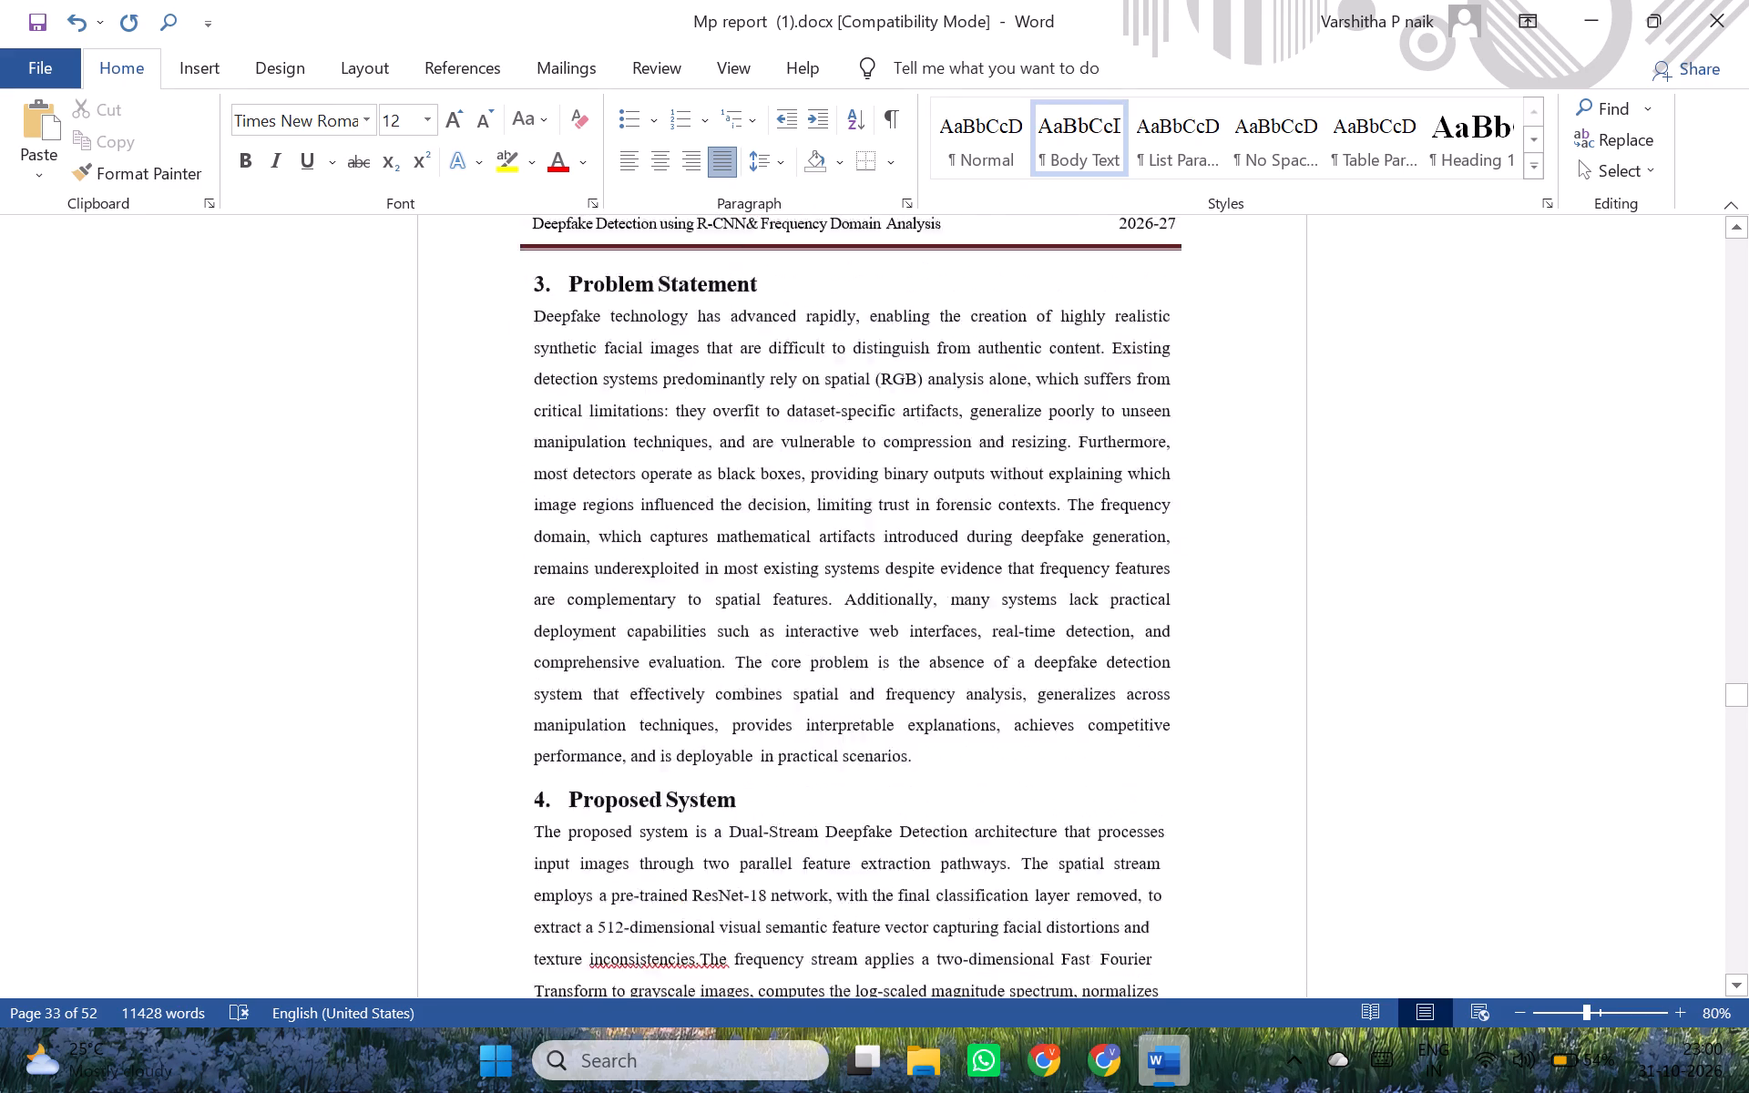
scroll(928, 629, up, 1)
scroll(928, 629, down, 1)
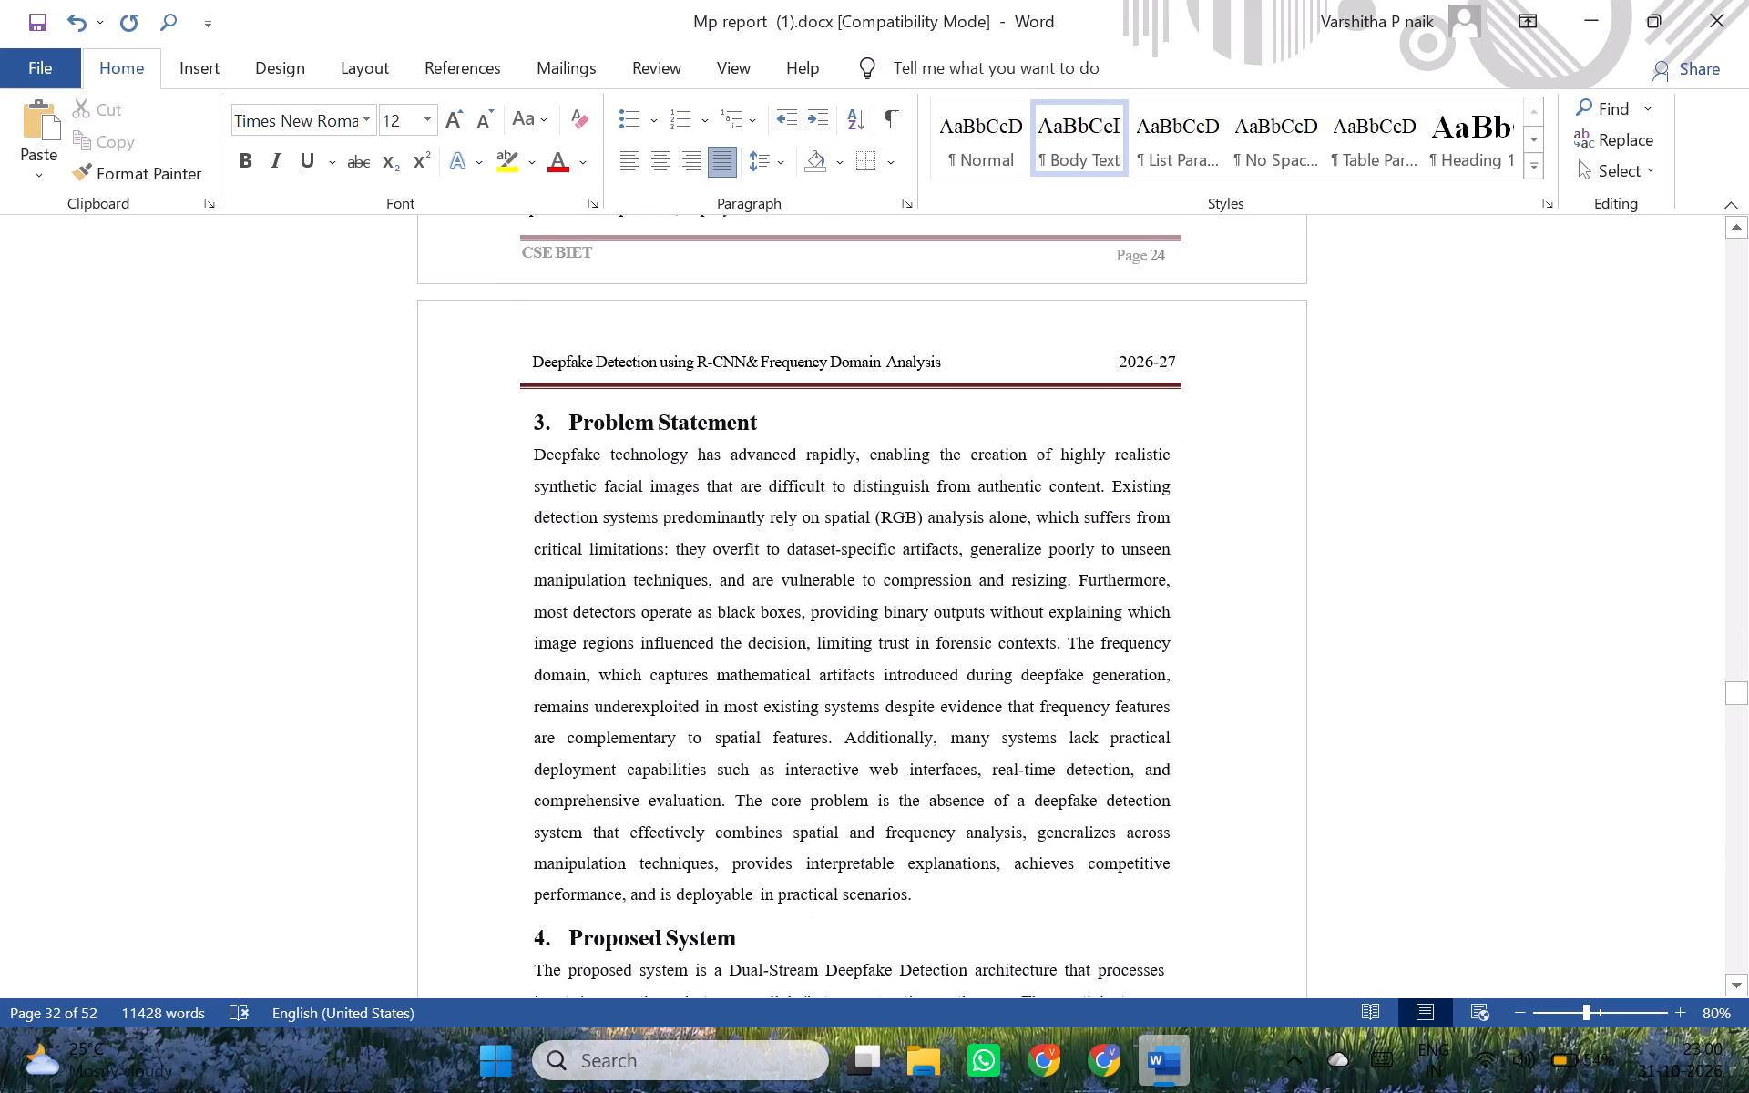
scroll(928, 629, down, 2)
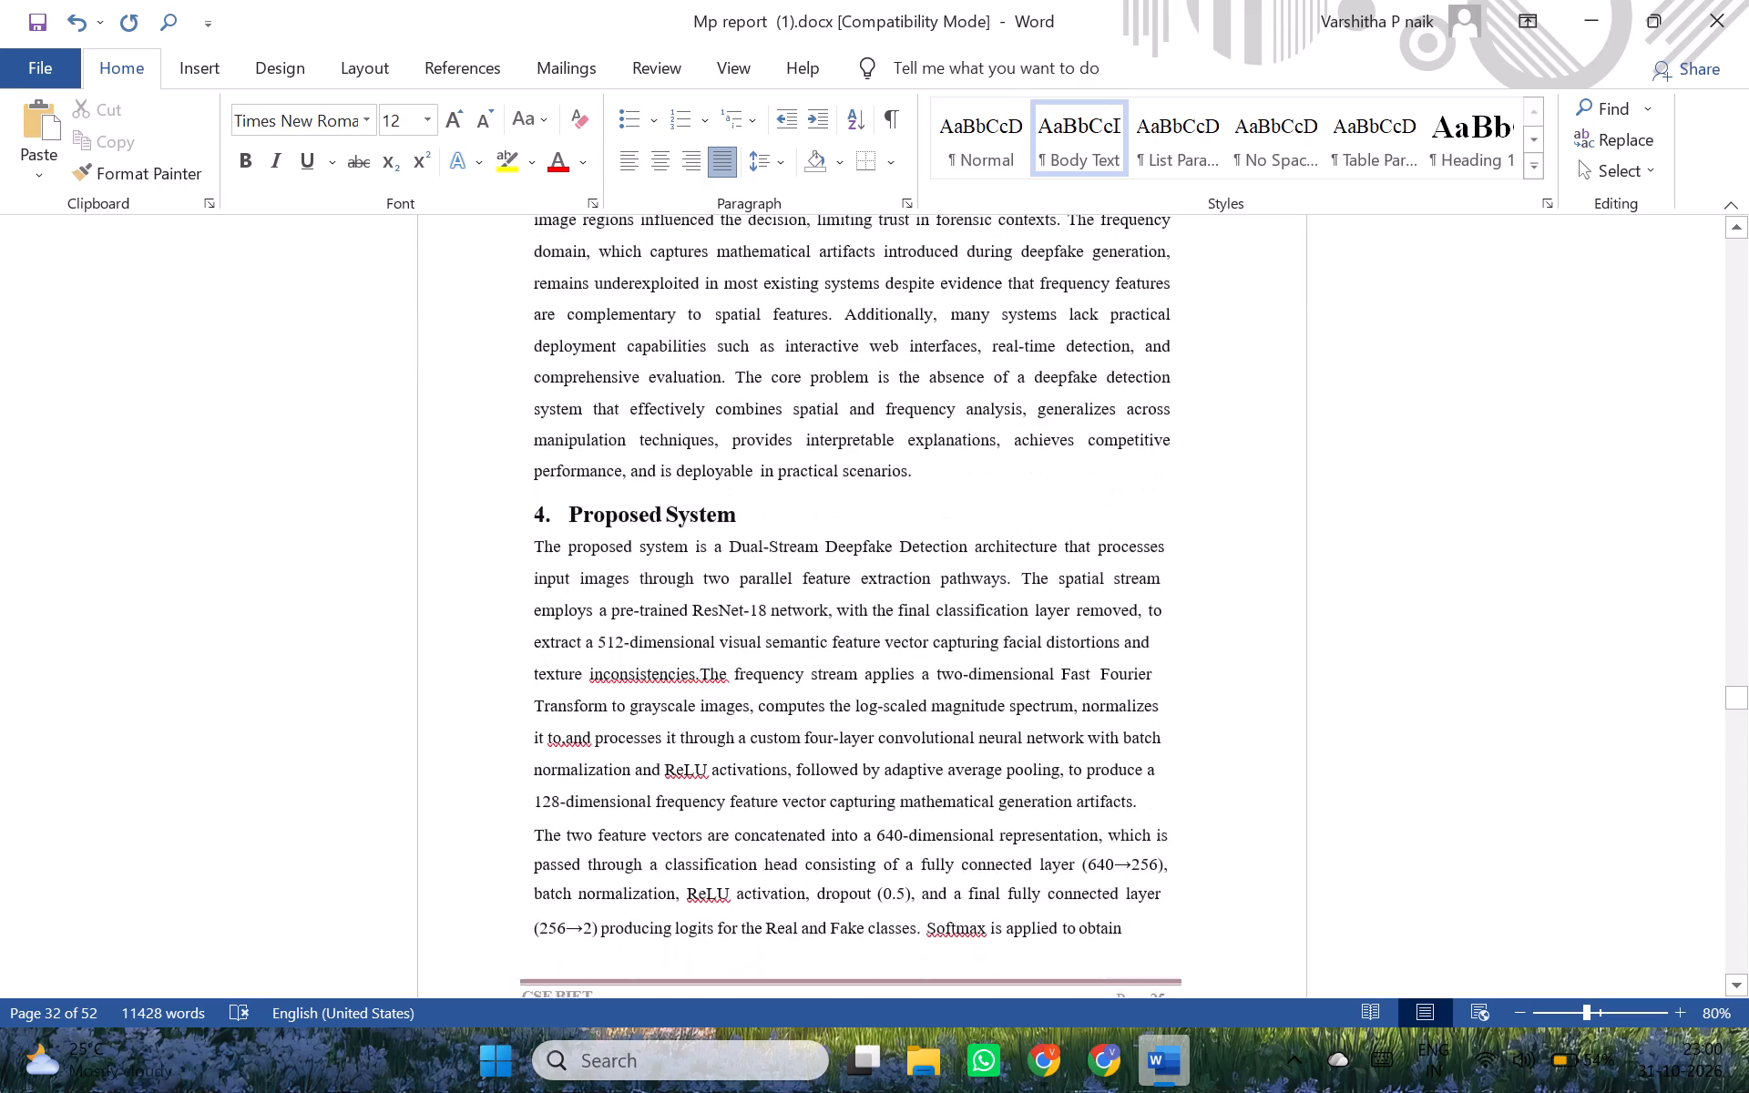
scroll(928, 629, down, 1)
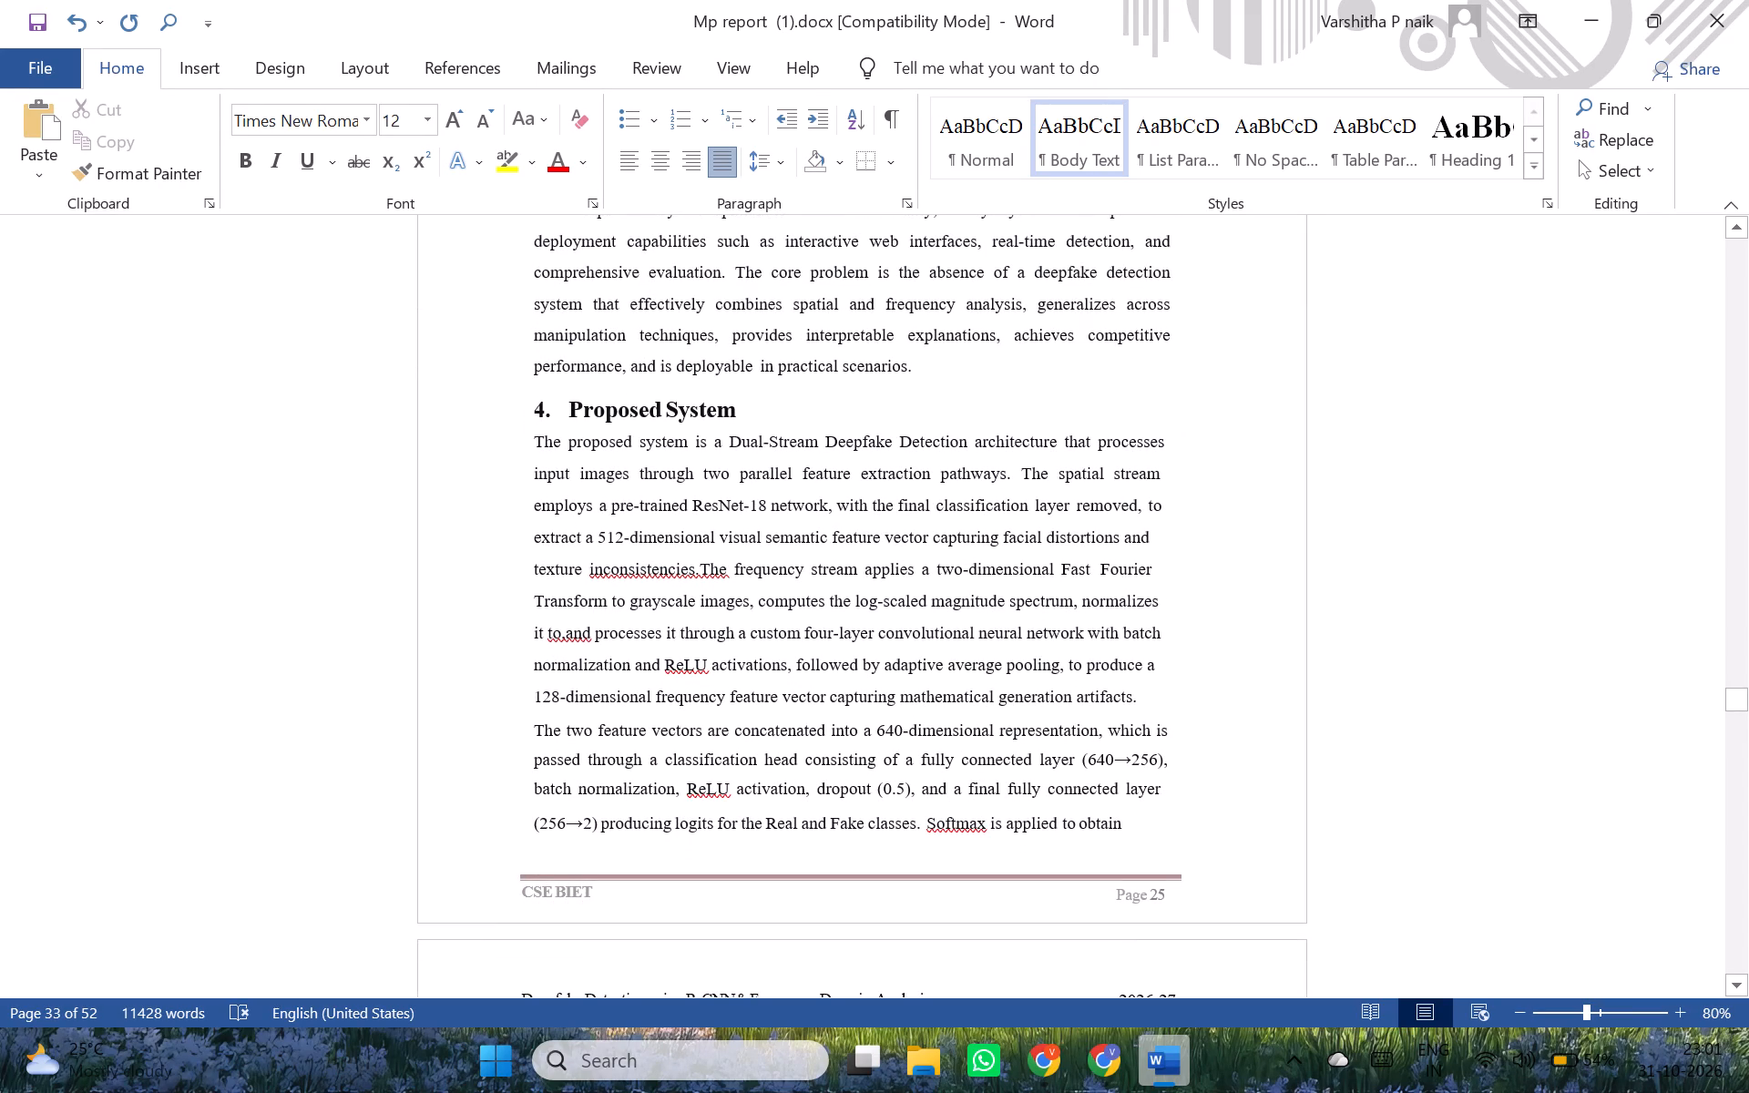
drag(532, 444, 1178, 820)
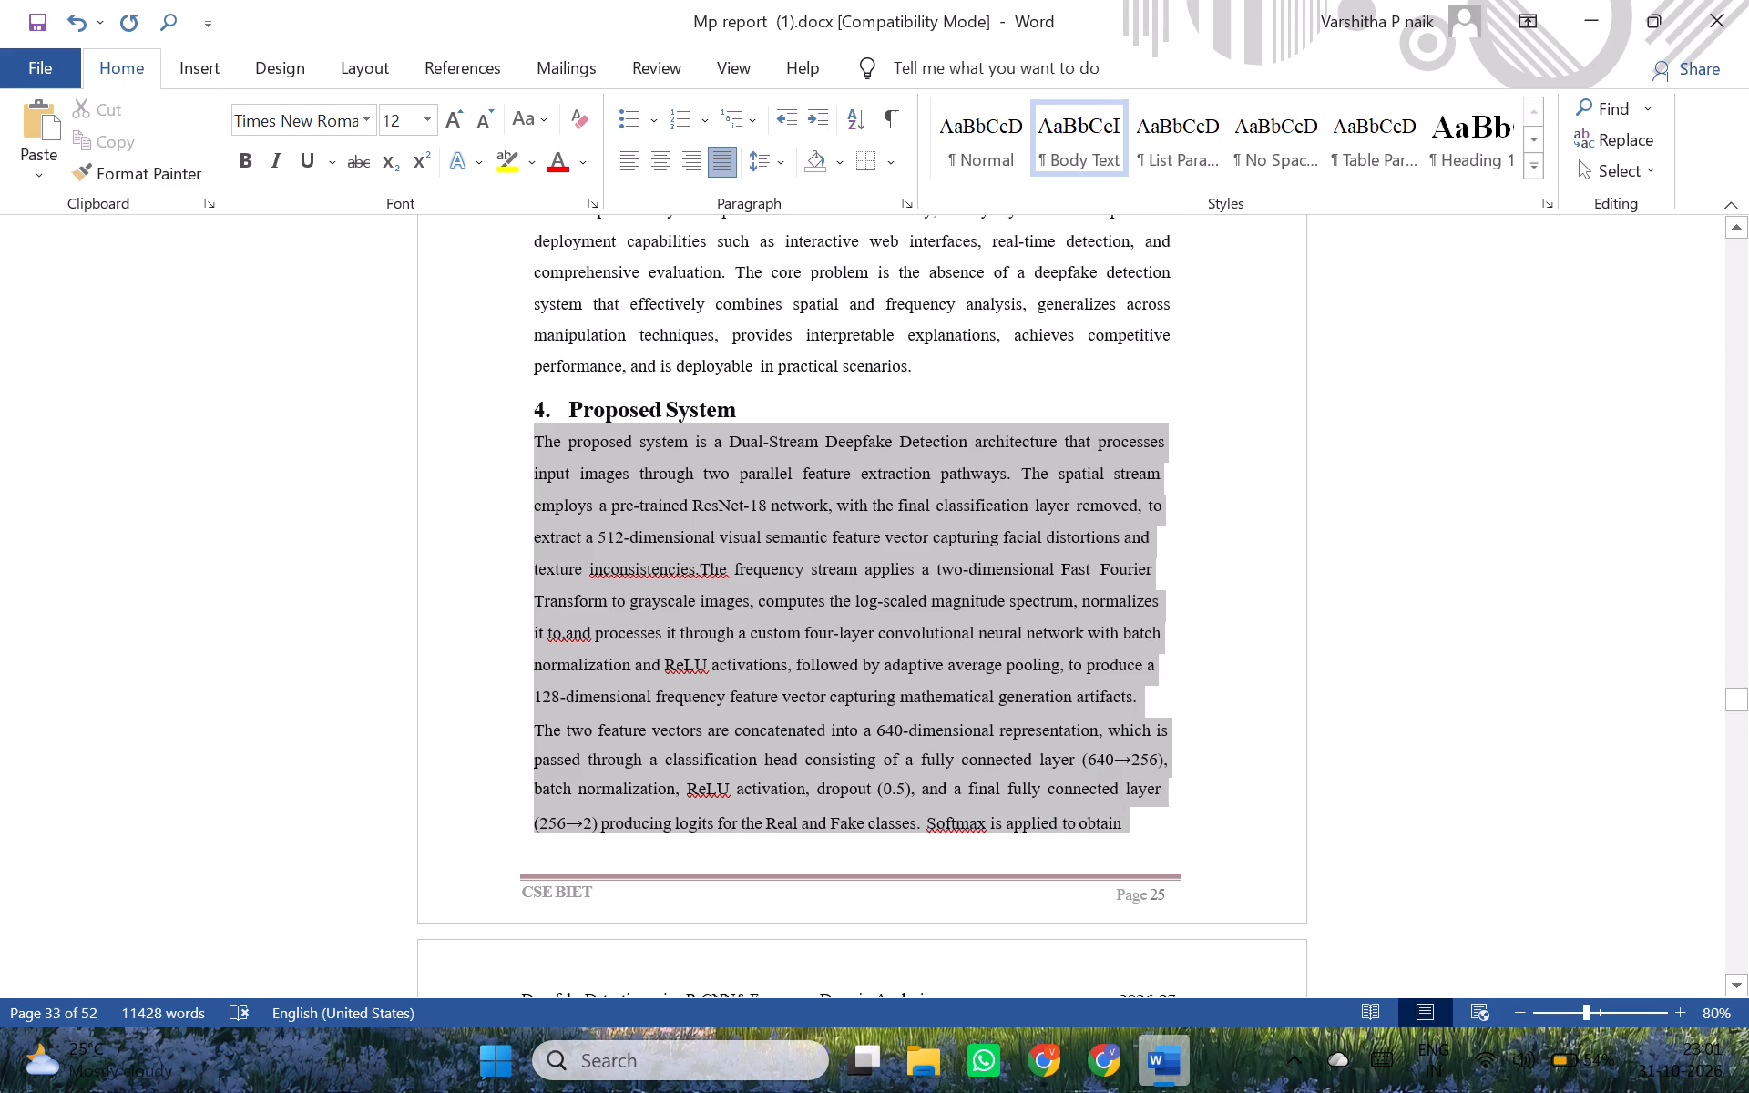
drag(1178, 820, 1189, 817)
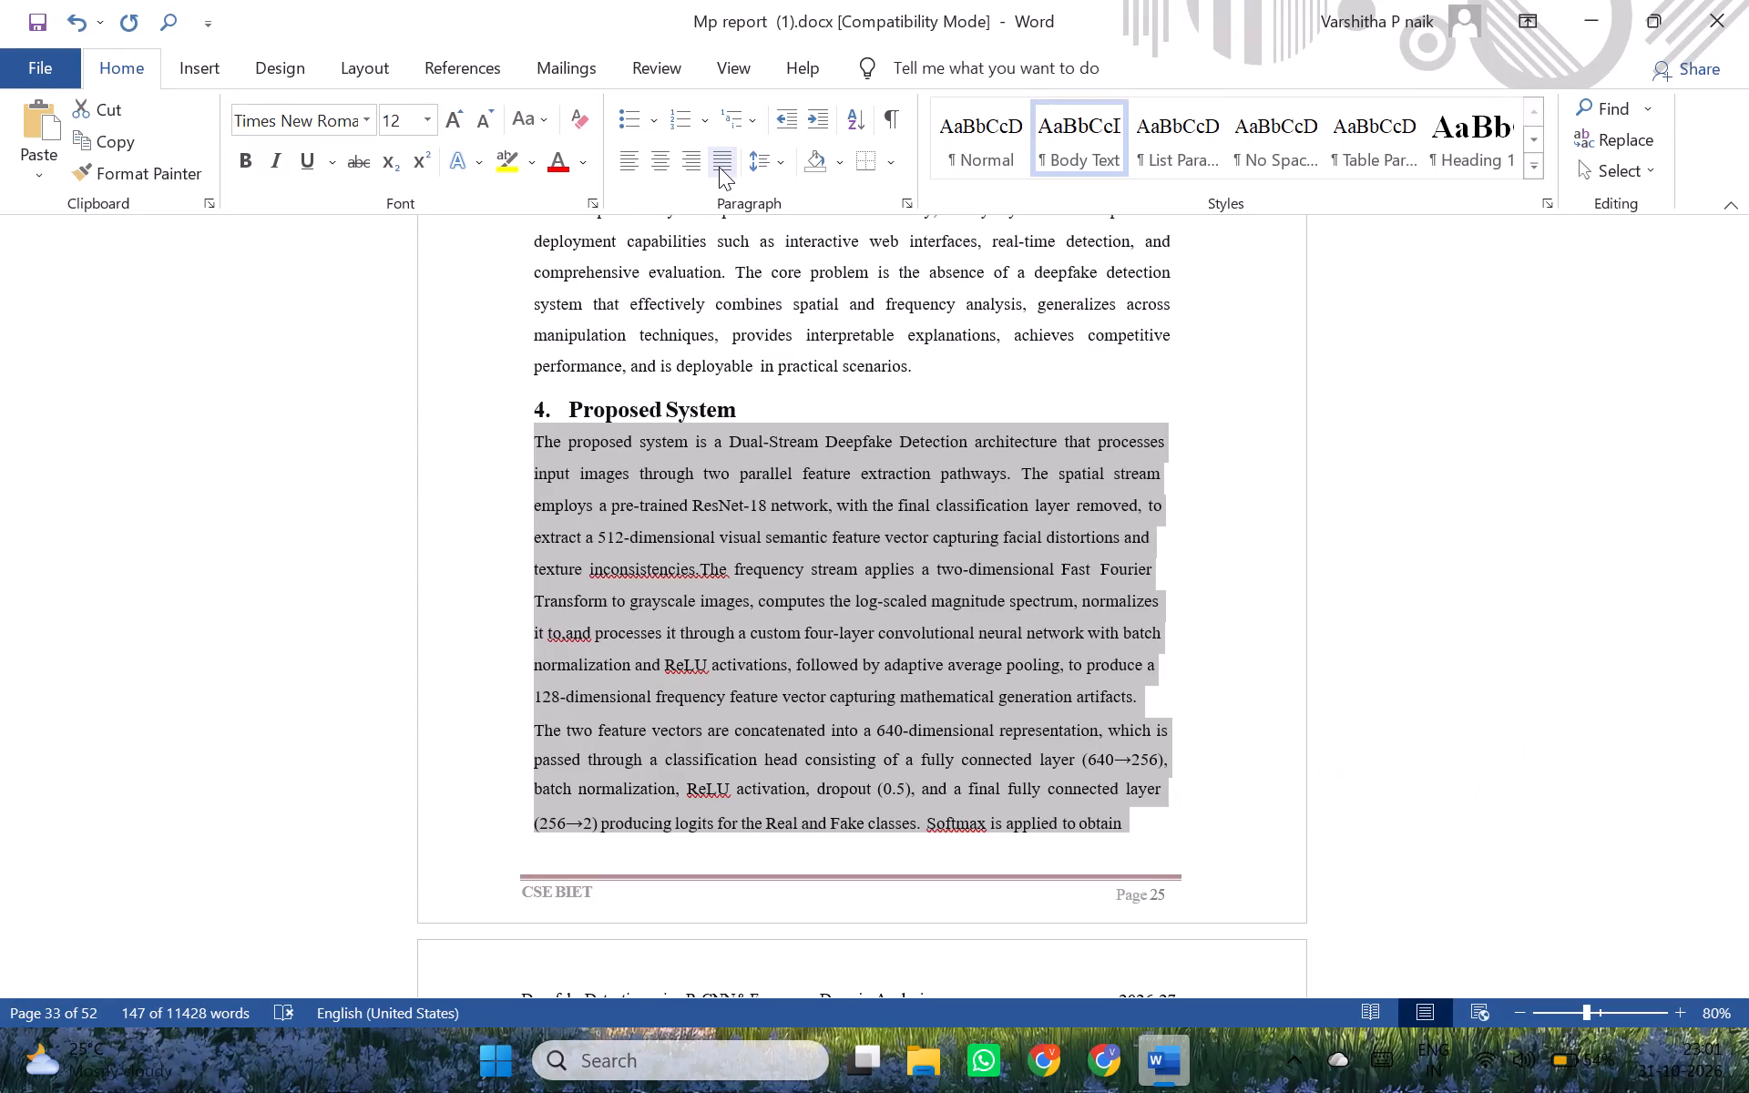
click(719, 167)
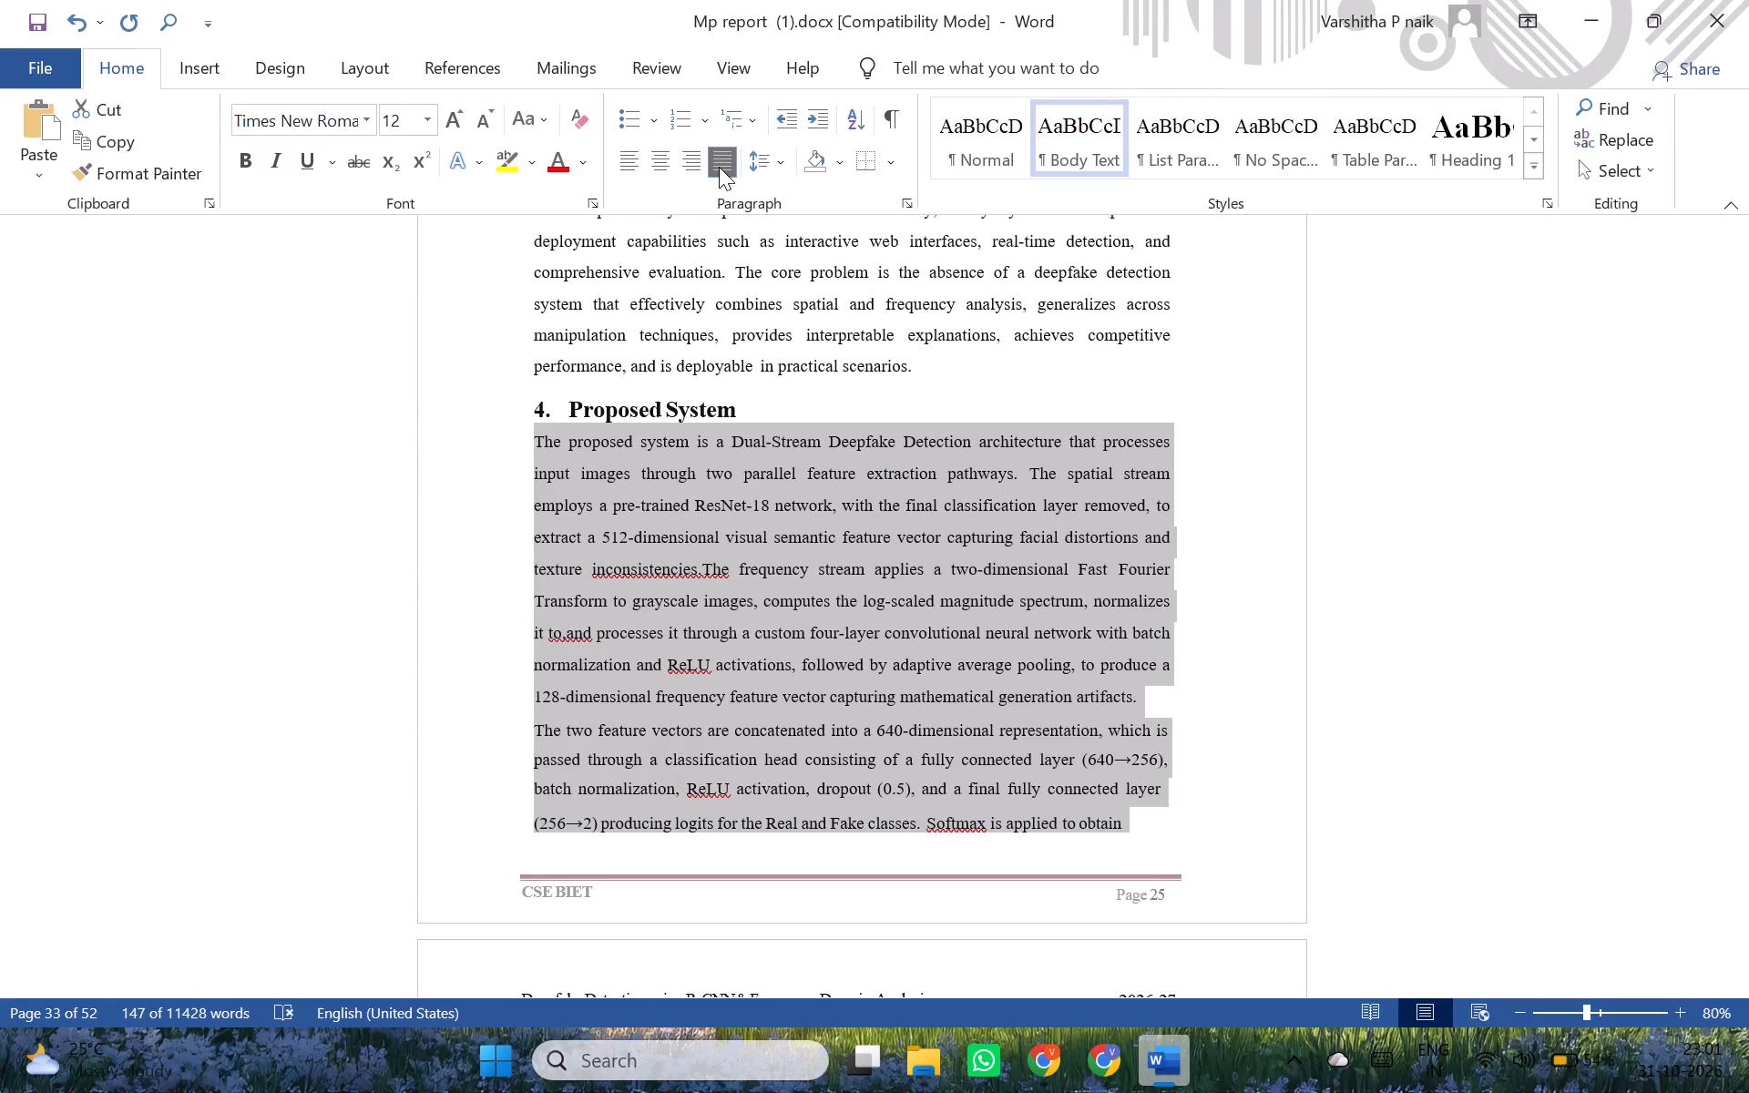
click(913, 628)
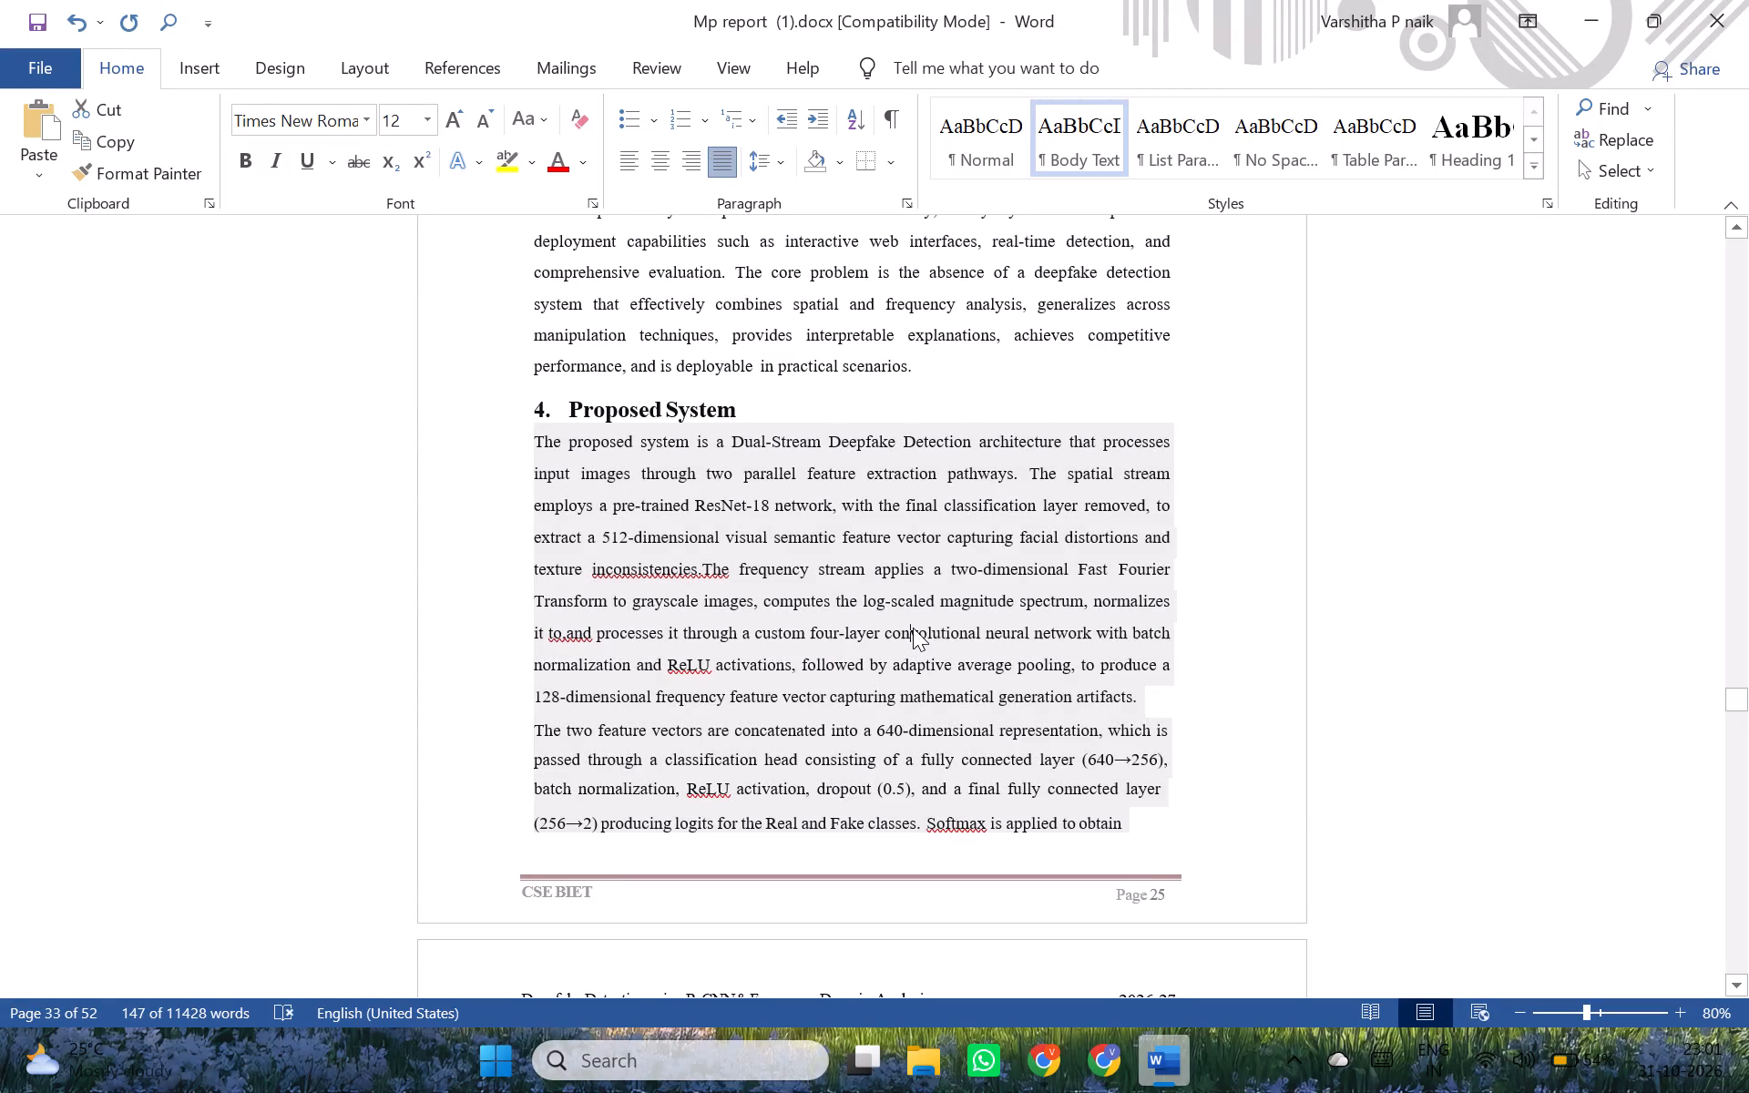
Apply justified alignment to the introductory line and the five numbered objectives under the 2.5 Objectives heading.
scroll(913, 628, down, 3)
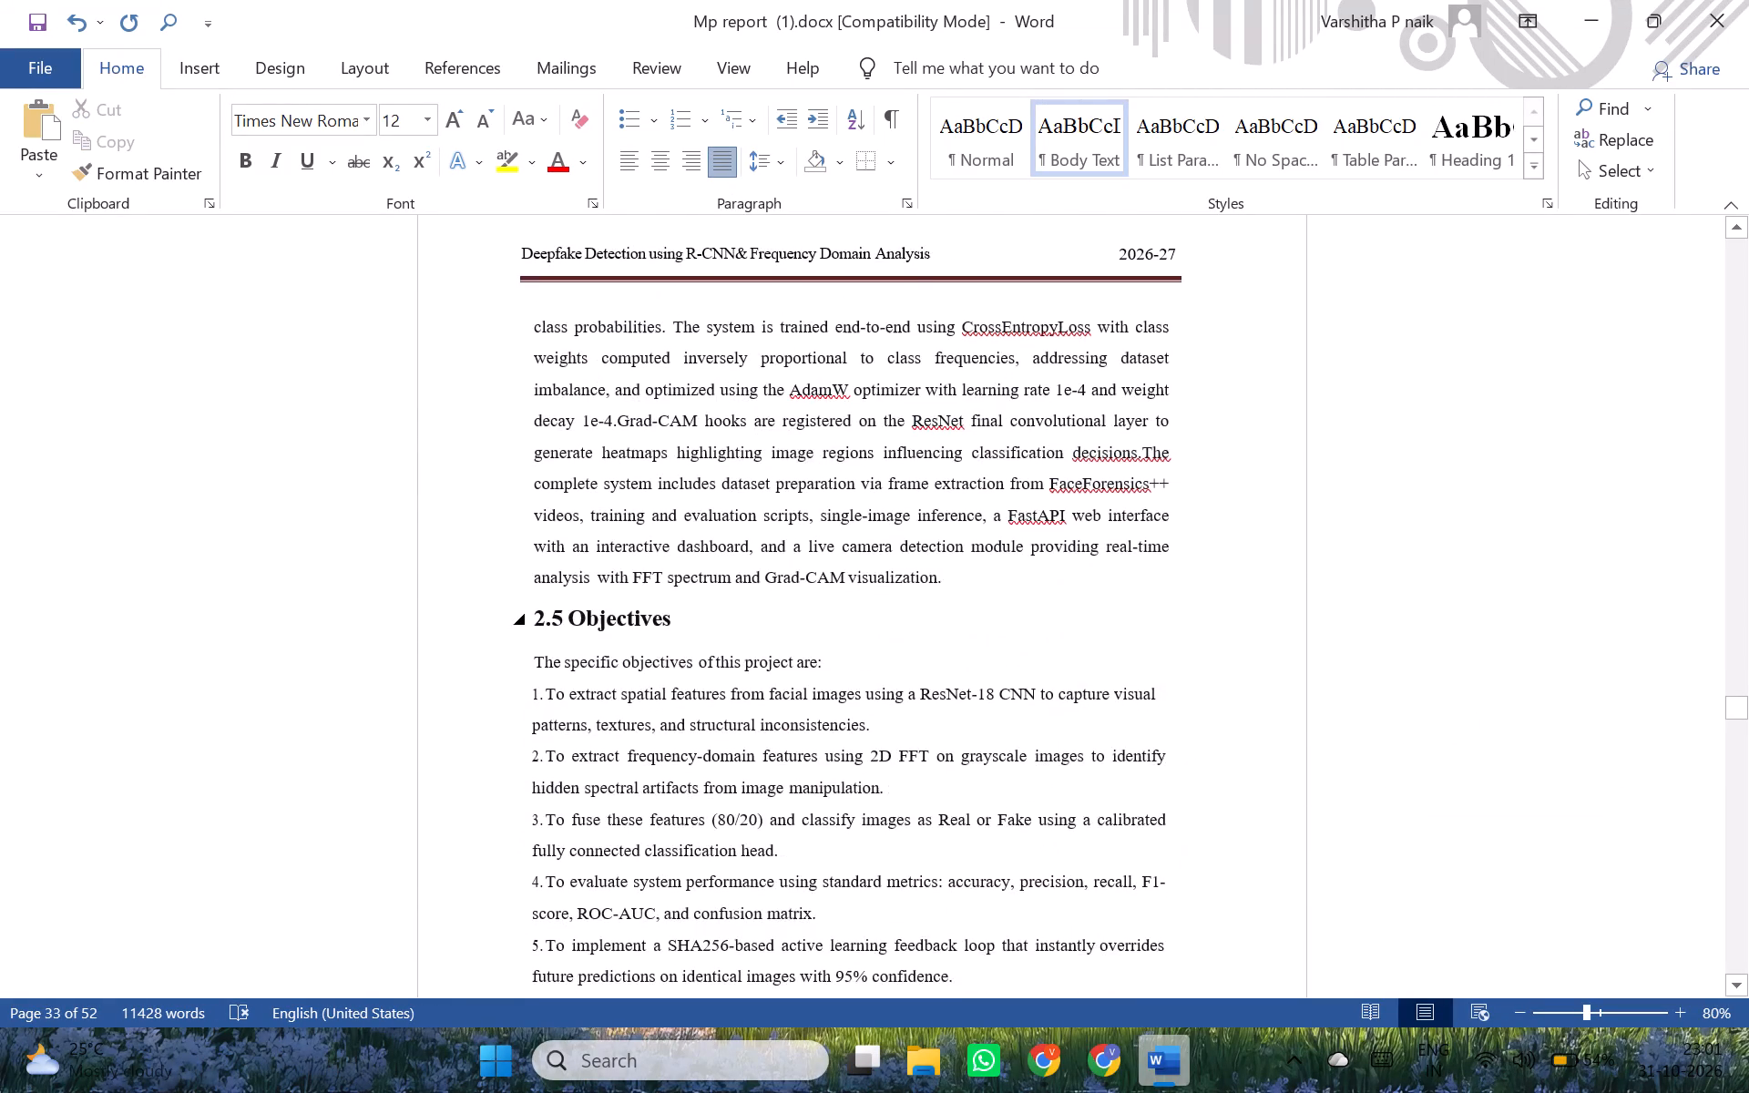
scroll(913, 628, down, 2)
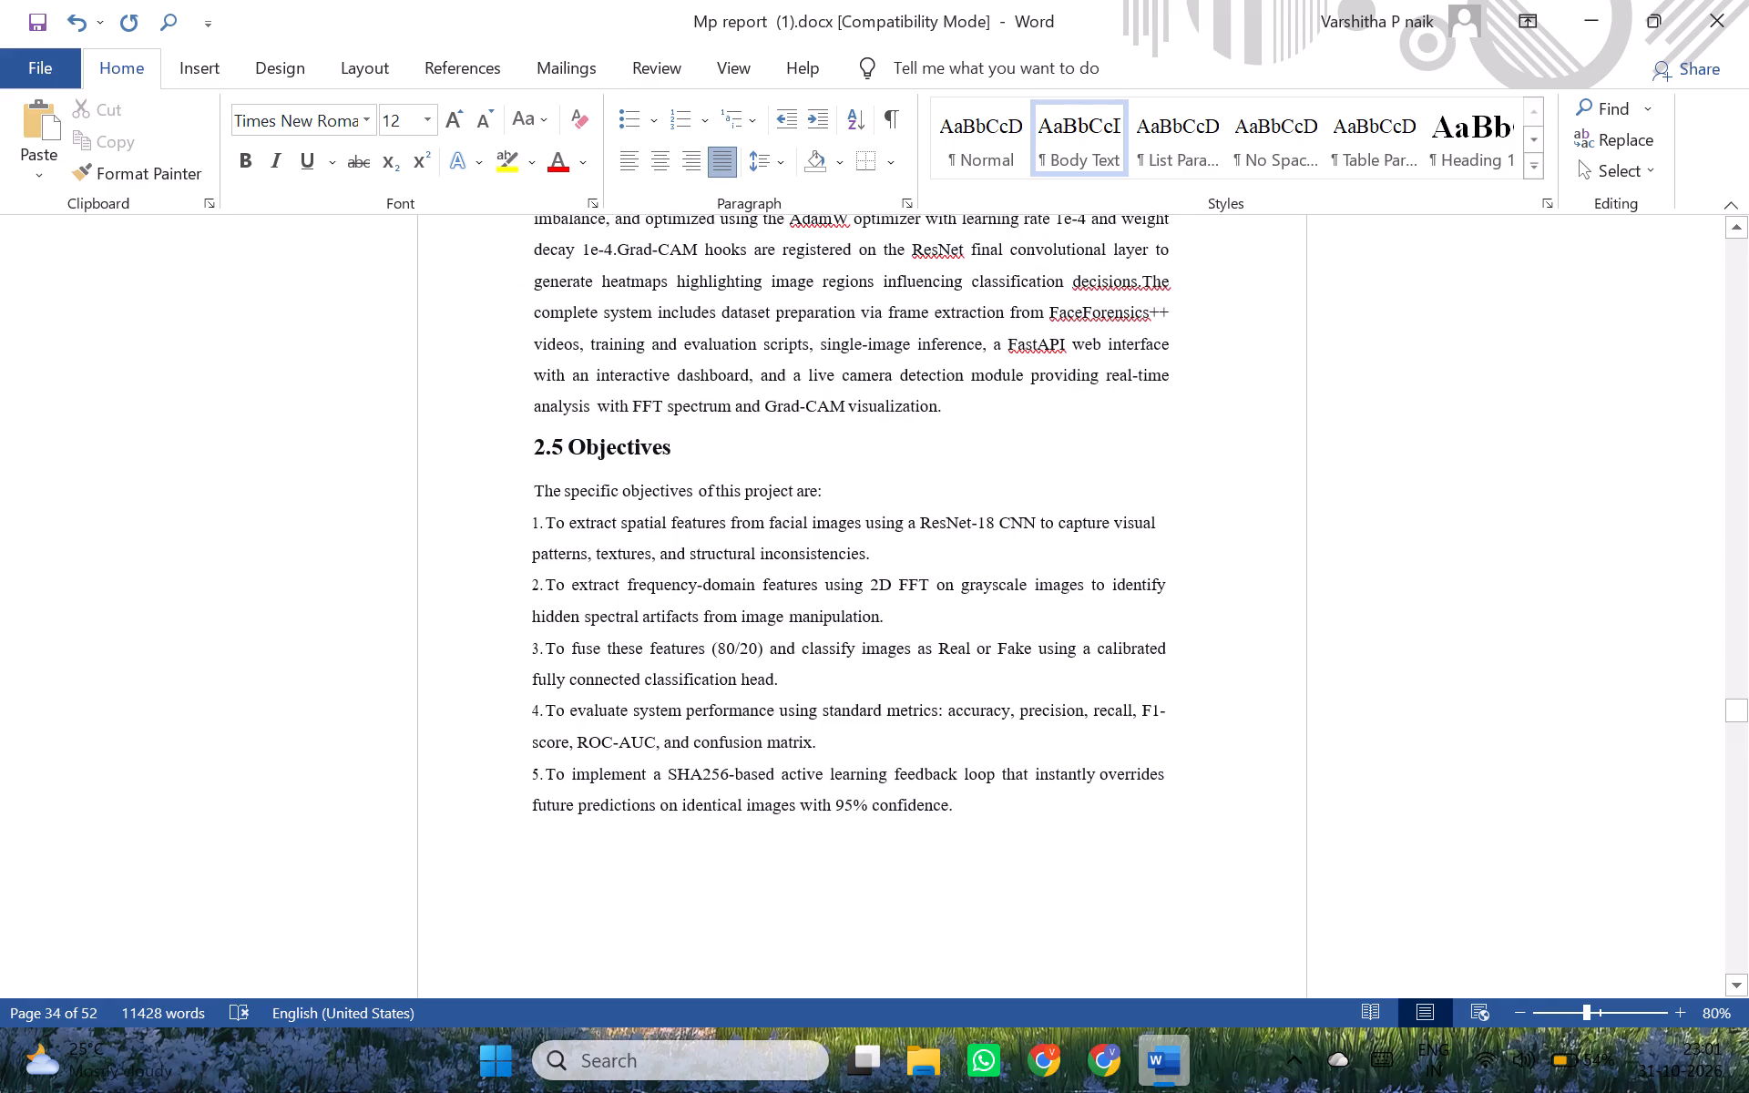
drag(533, 492, 942, 819)
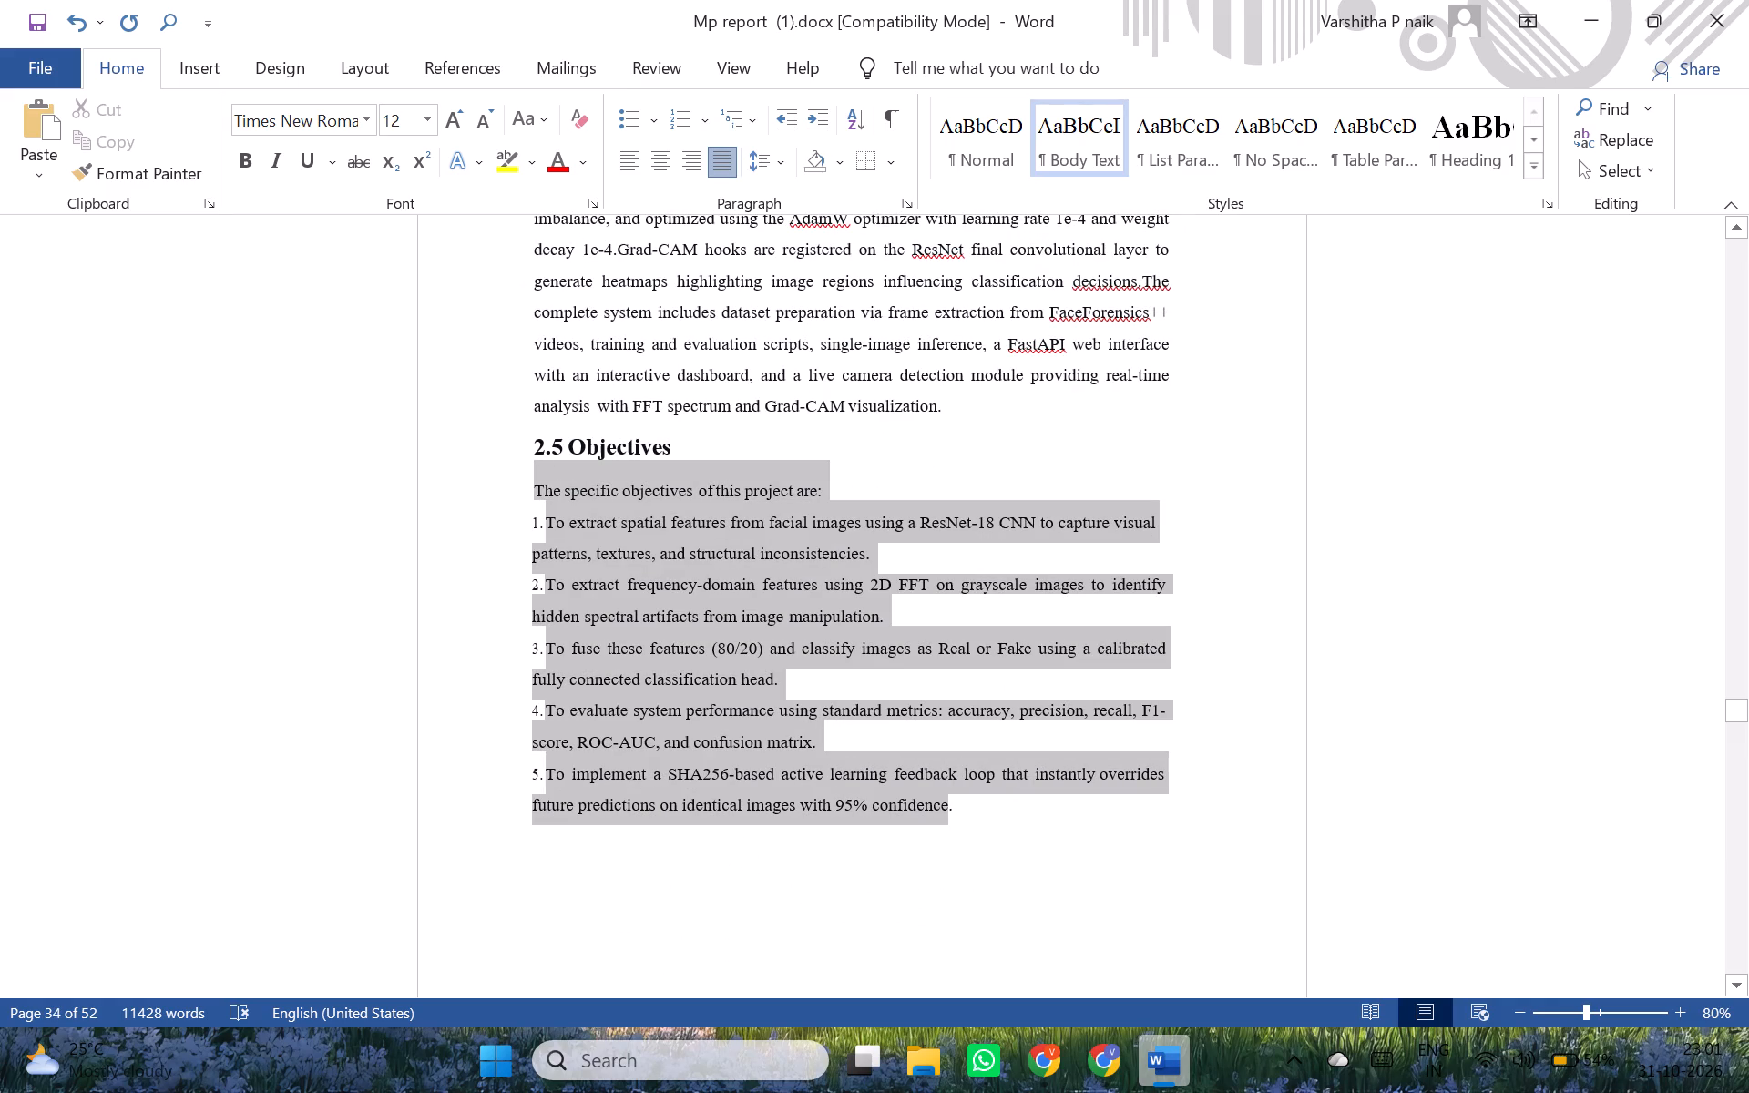
drag(942, 819, 954, 814)
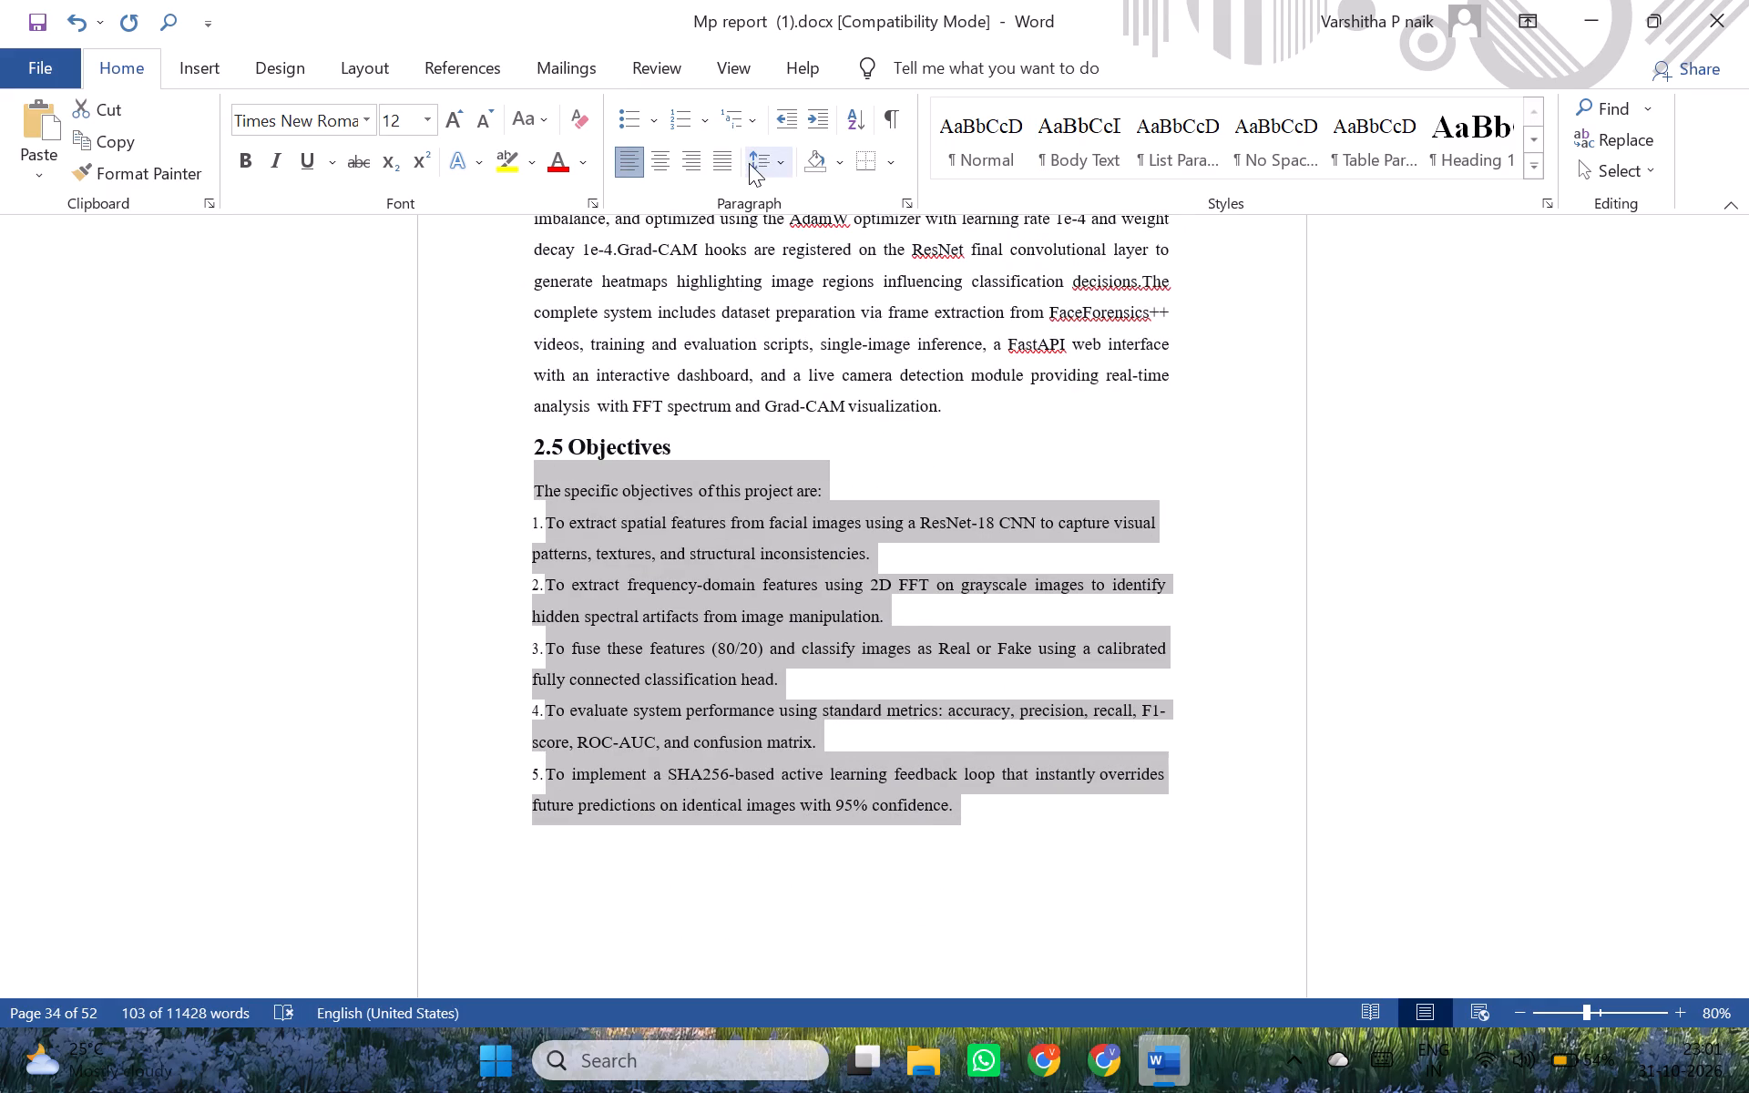
click(725, 162)
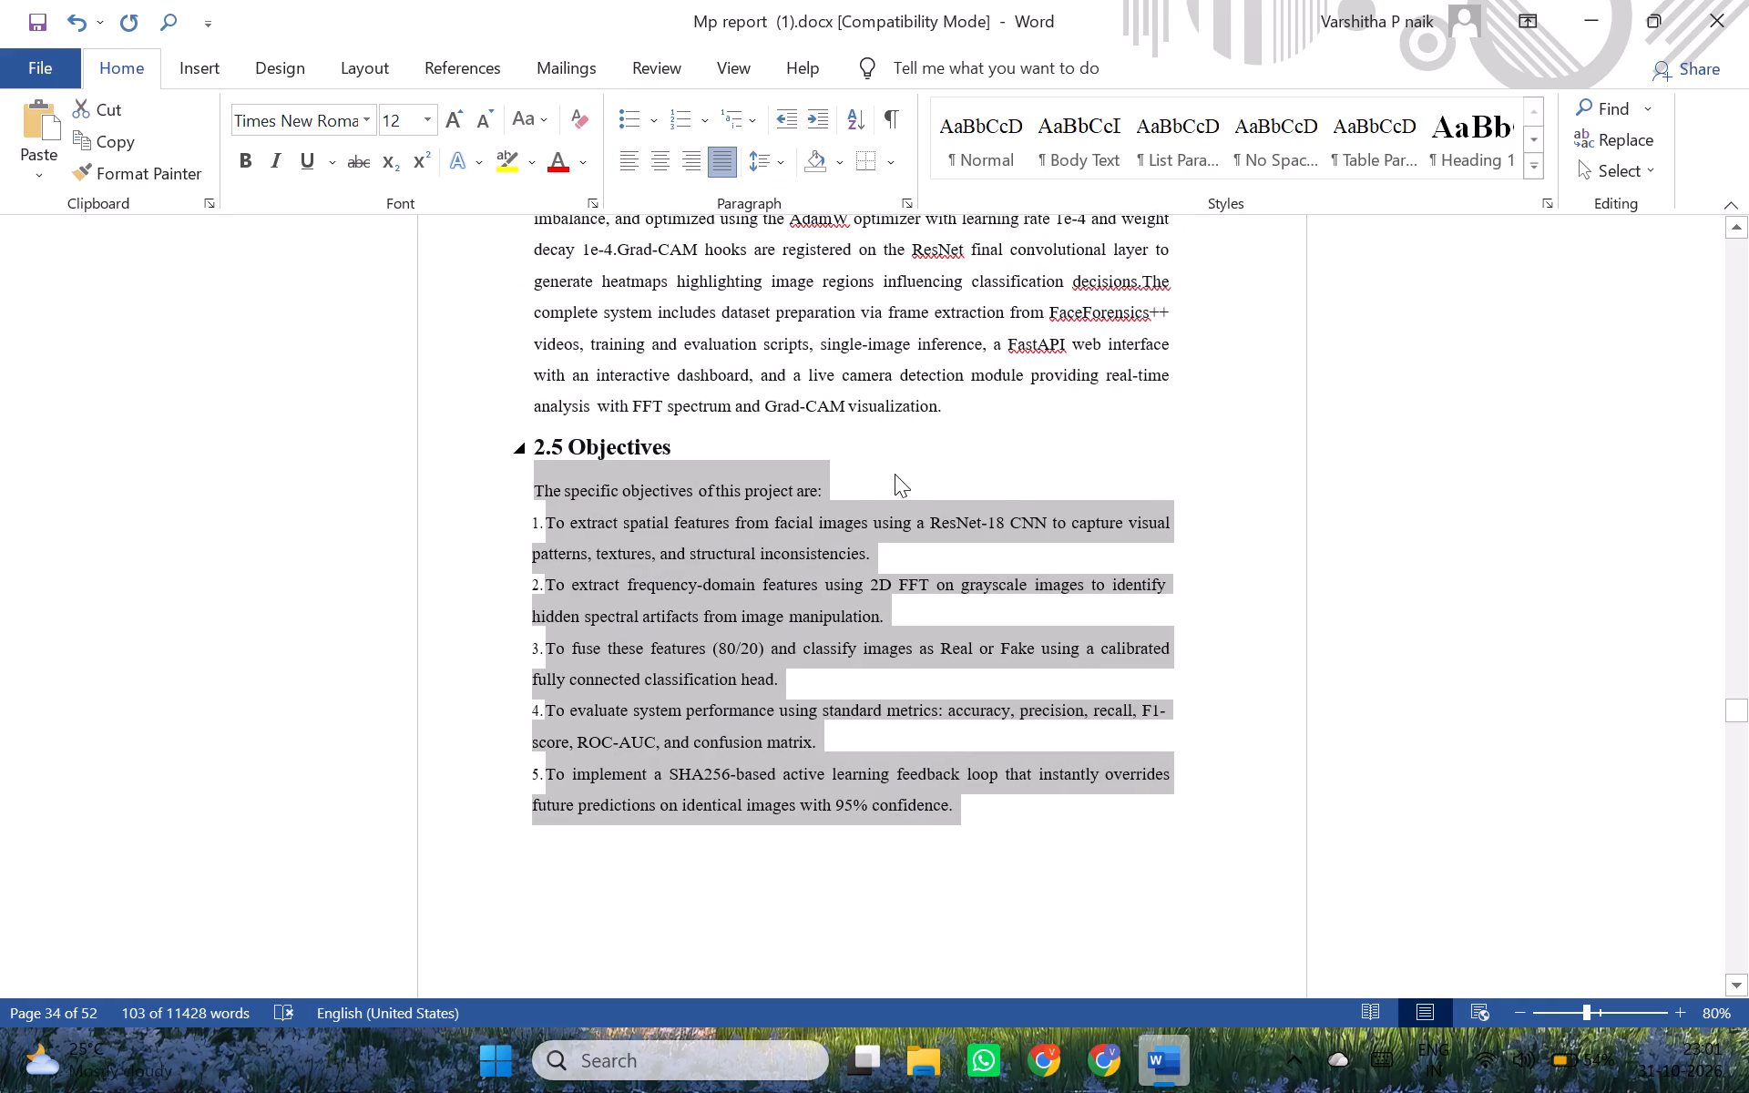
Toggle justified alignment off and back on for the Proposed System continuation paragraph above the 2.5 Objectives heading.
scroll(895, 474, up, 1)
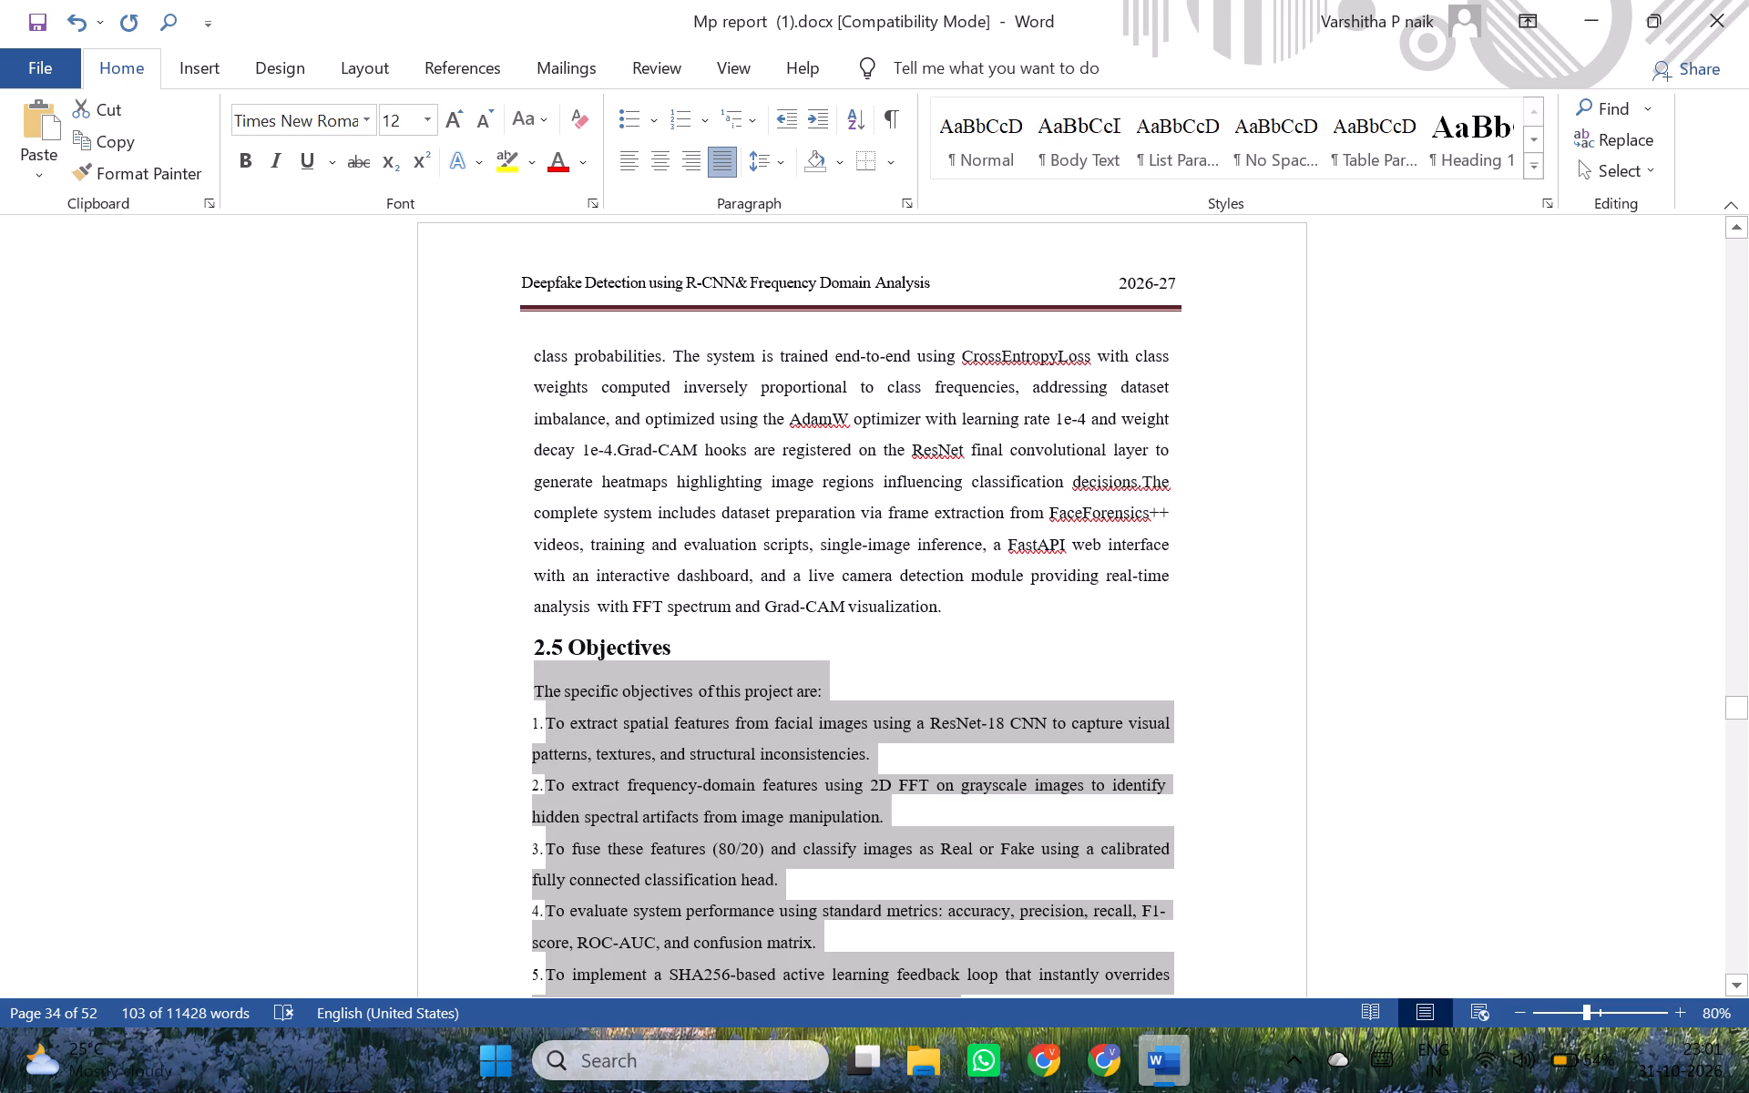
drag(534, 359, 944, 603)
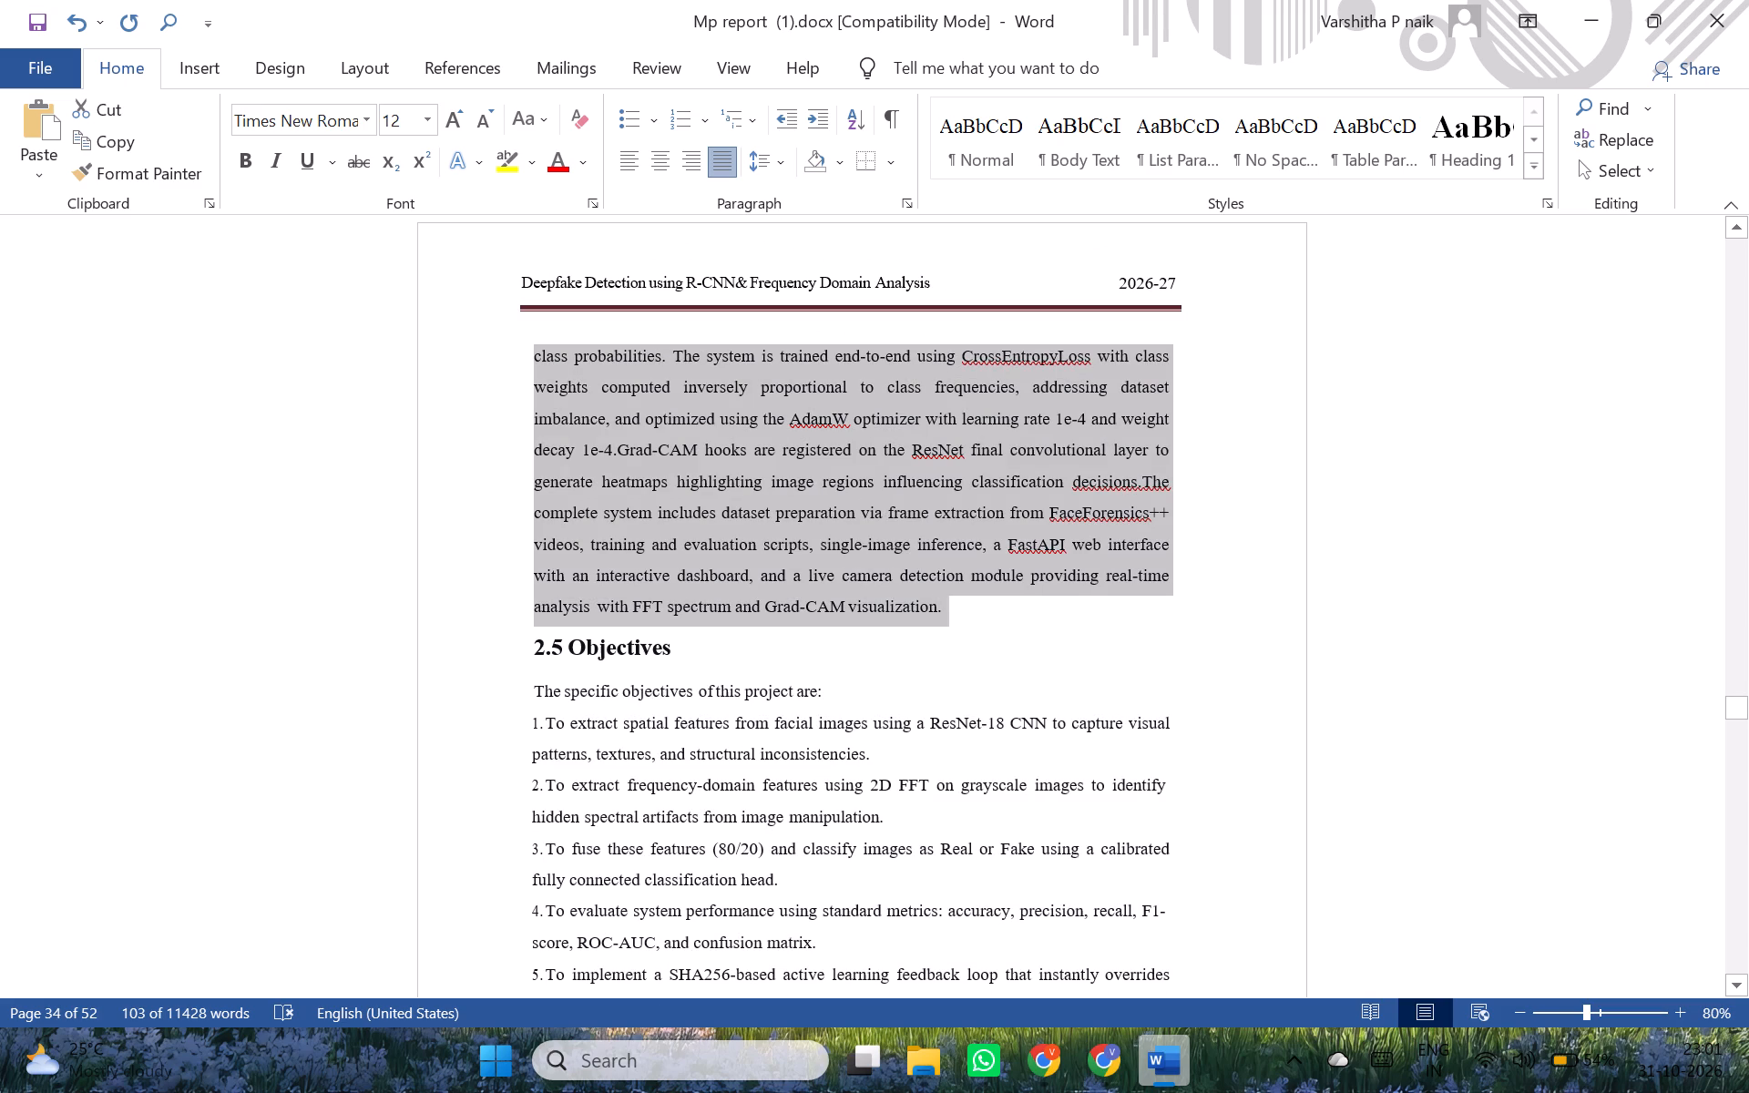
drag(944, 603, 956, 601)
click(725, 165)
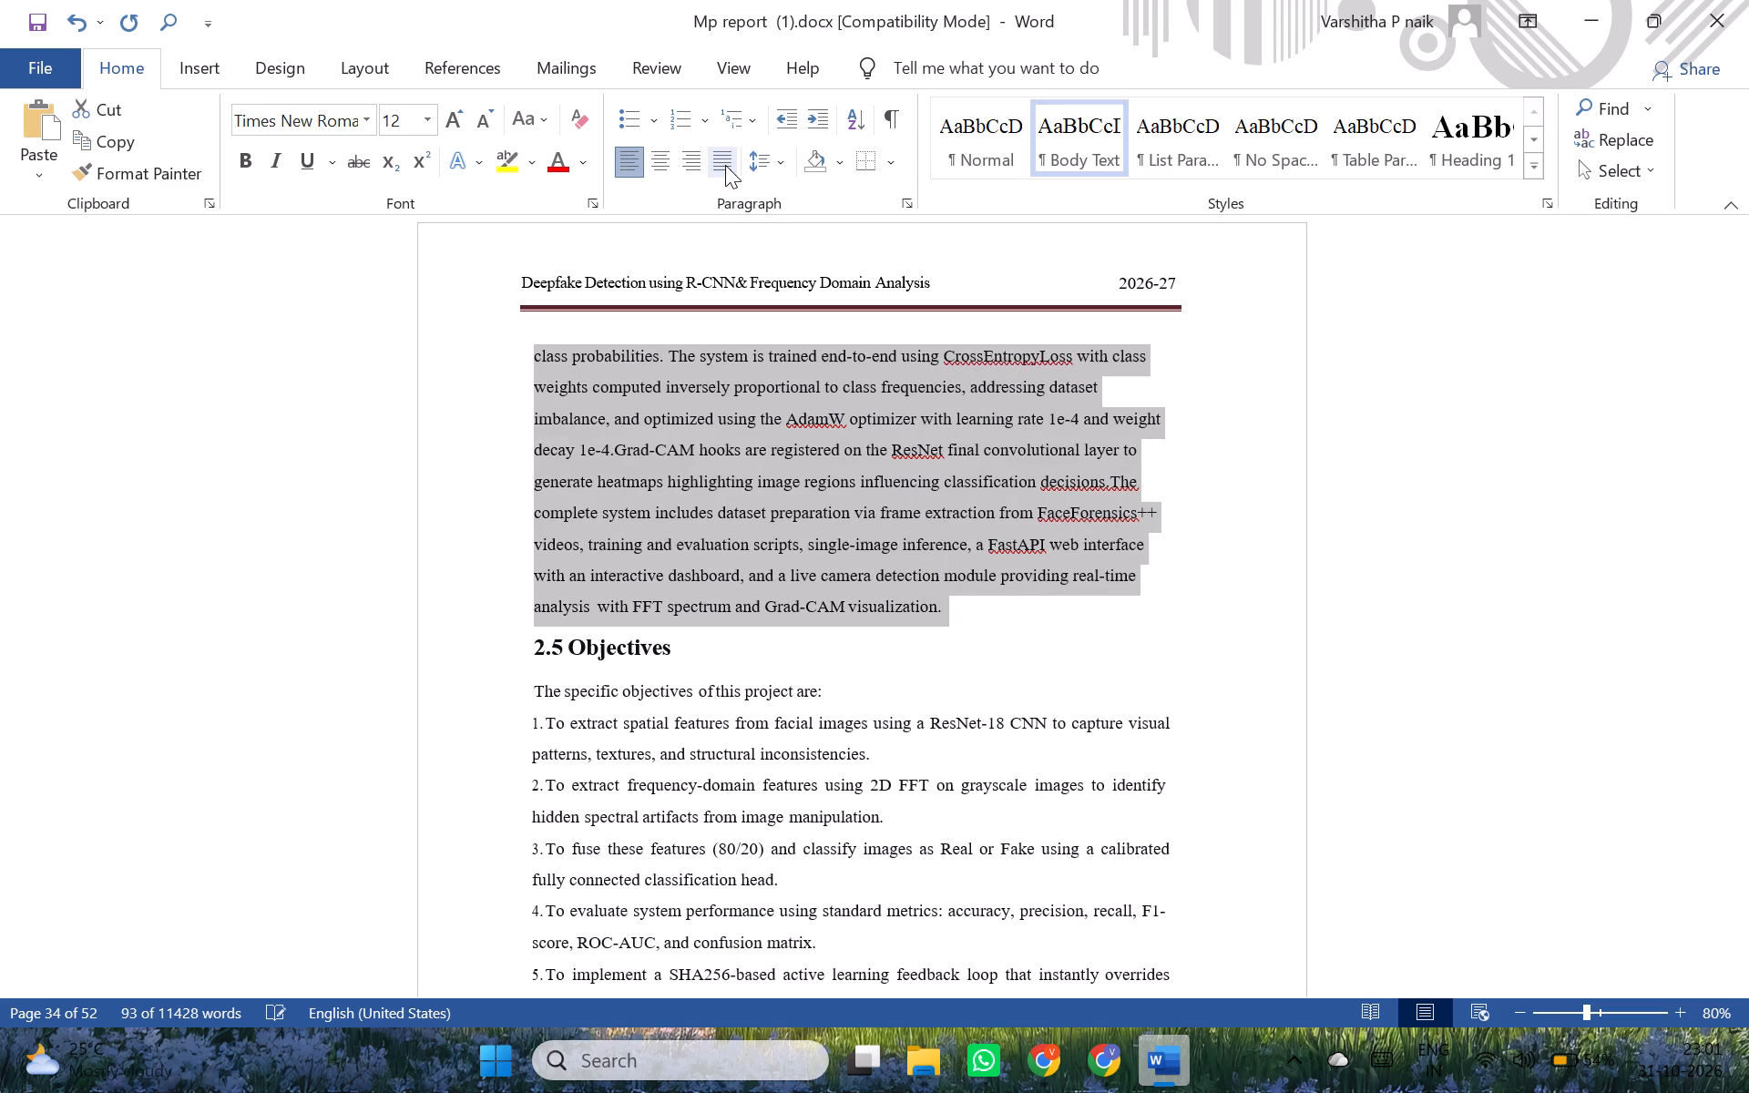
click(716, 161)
Apply justified alignment to the introductory text under the 3.2 Hardware Requirements heading.
scroll(827, 662, down, 3)
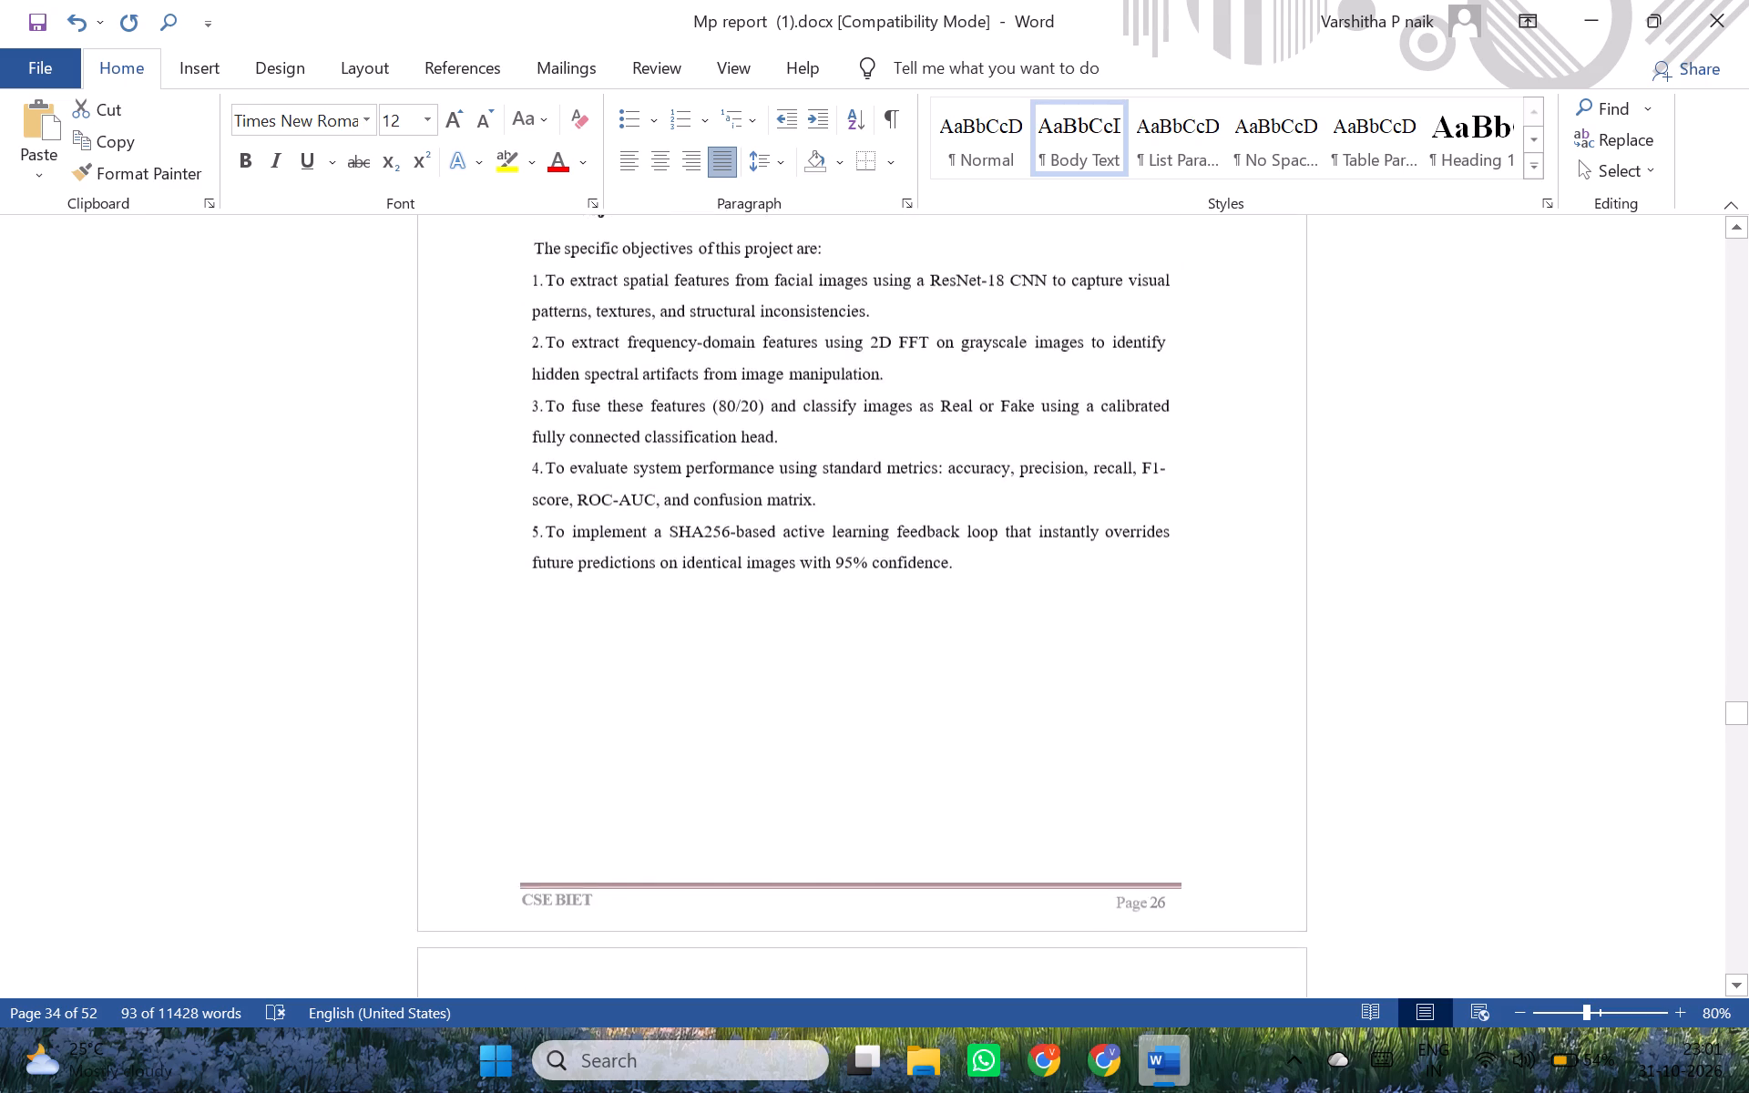
scroll(827, 662, down, 2)
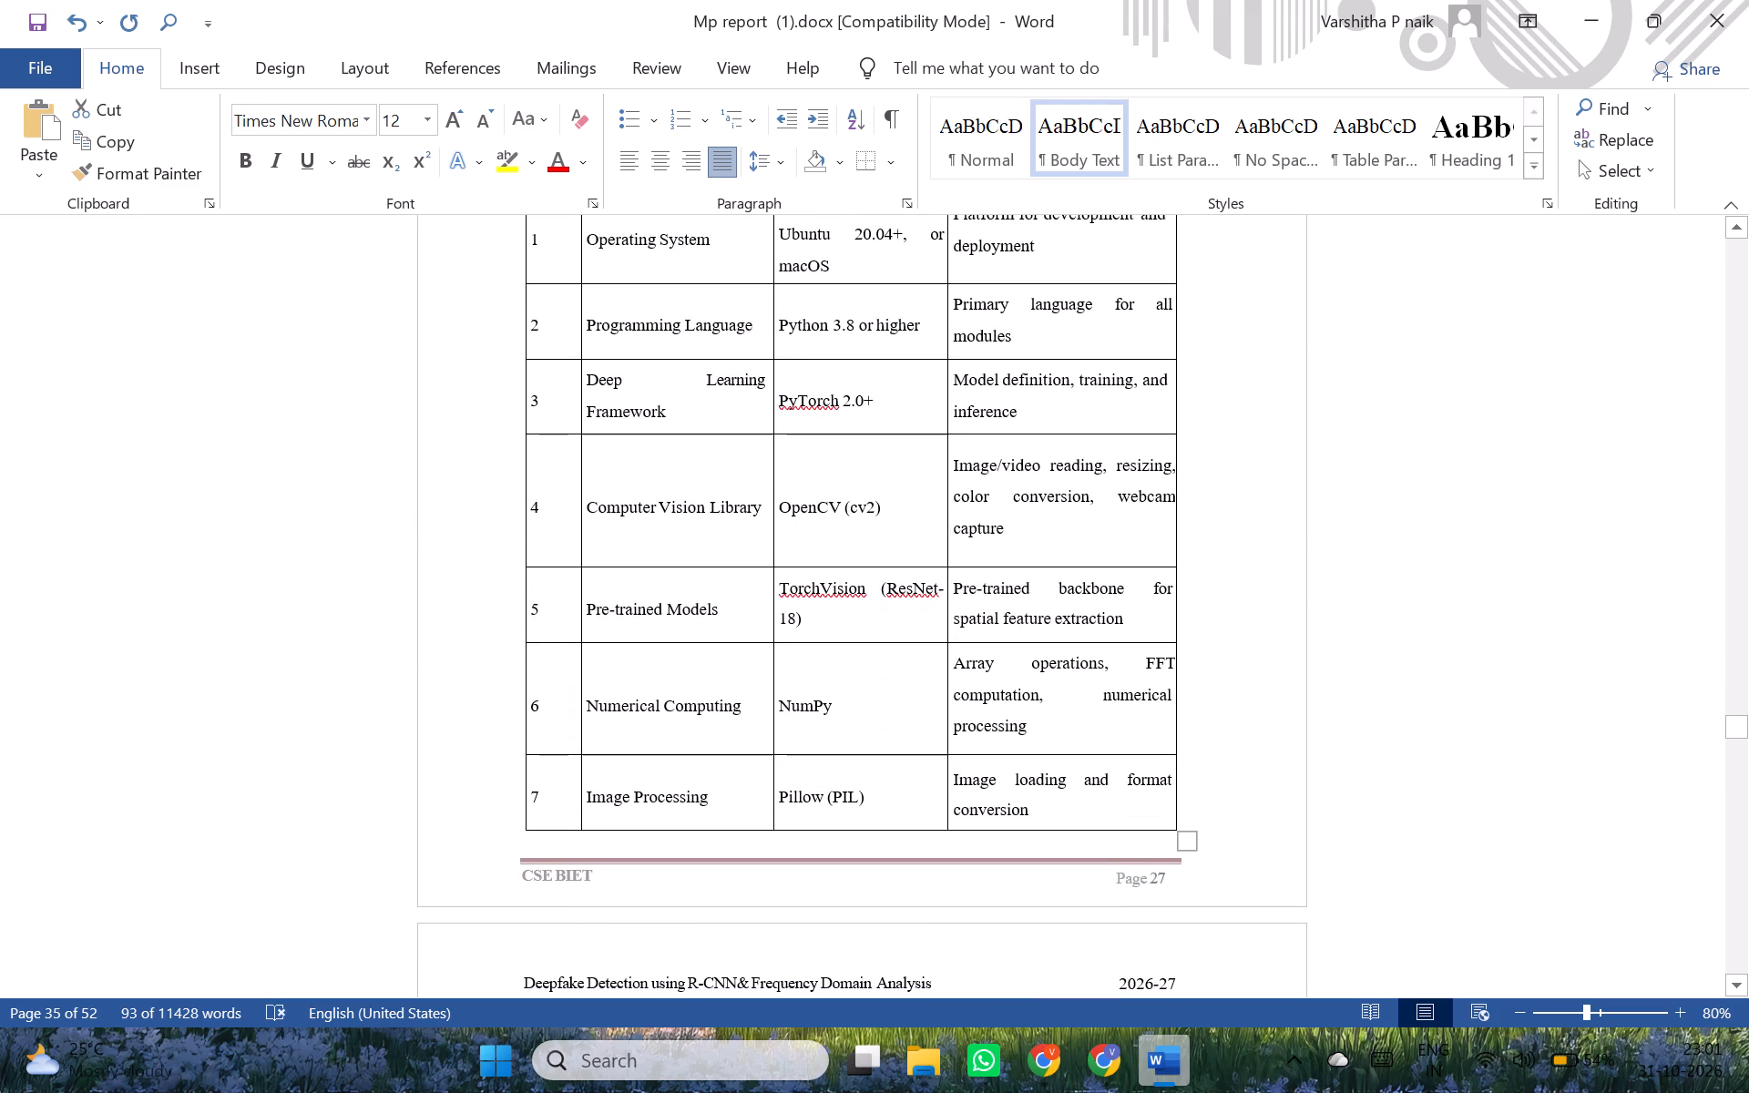
scroll(827, 662, up, 3)
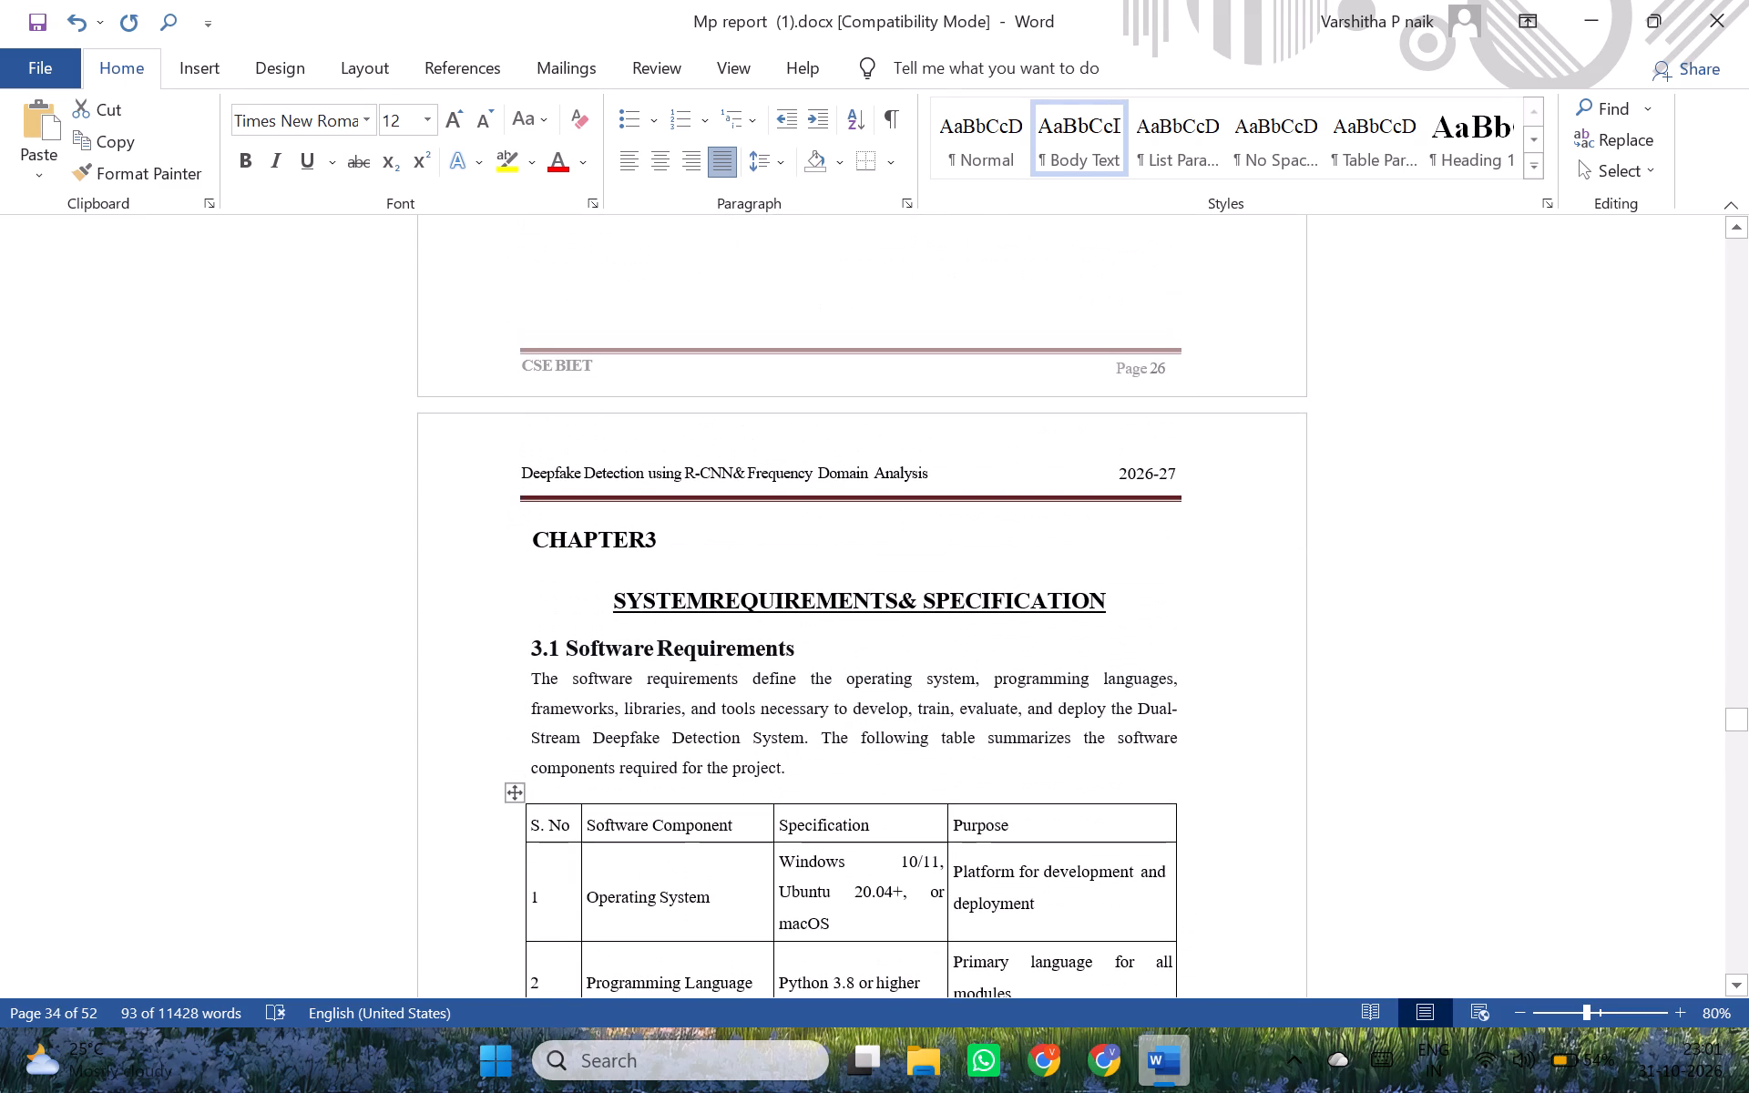
scroll(827, 662, down, 3)
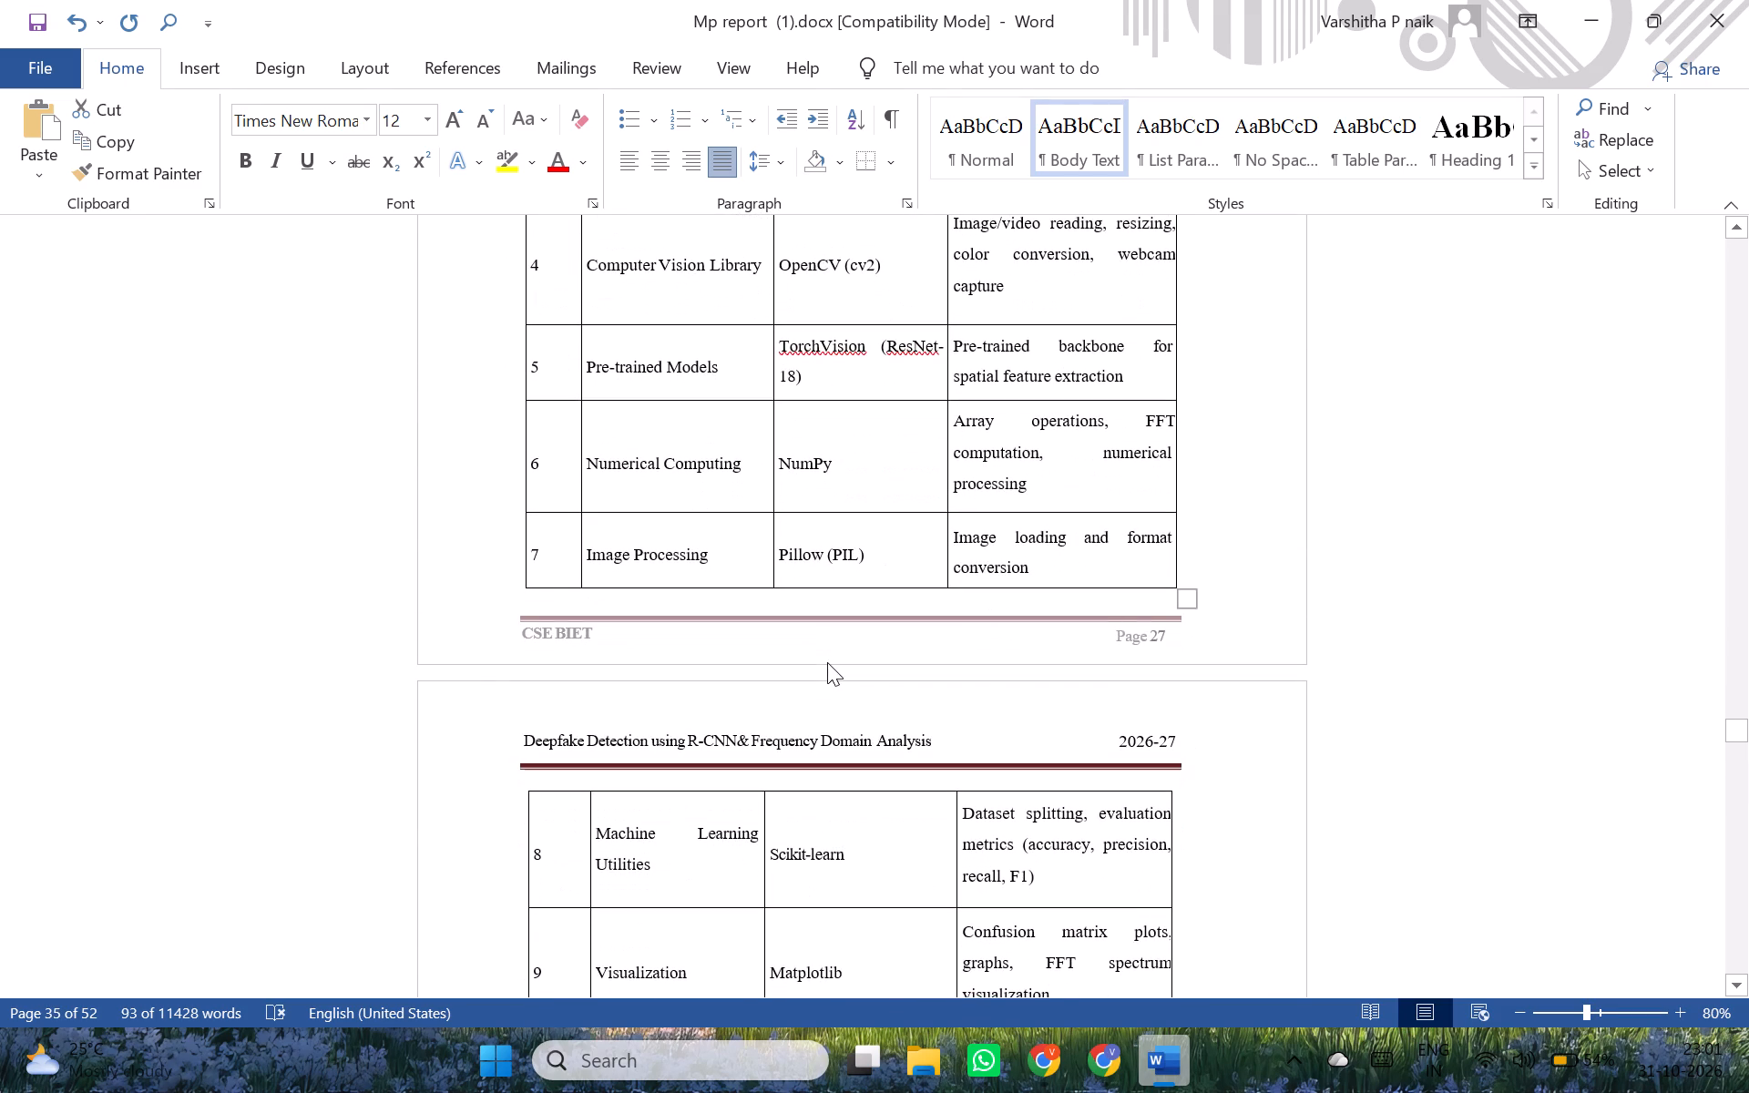
scroll(827, 662, down, 4)
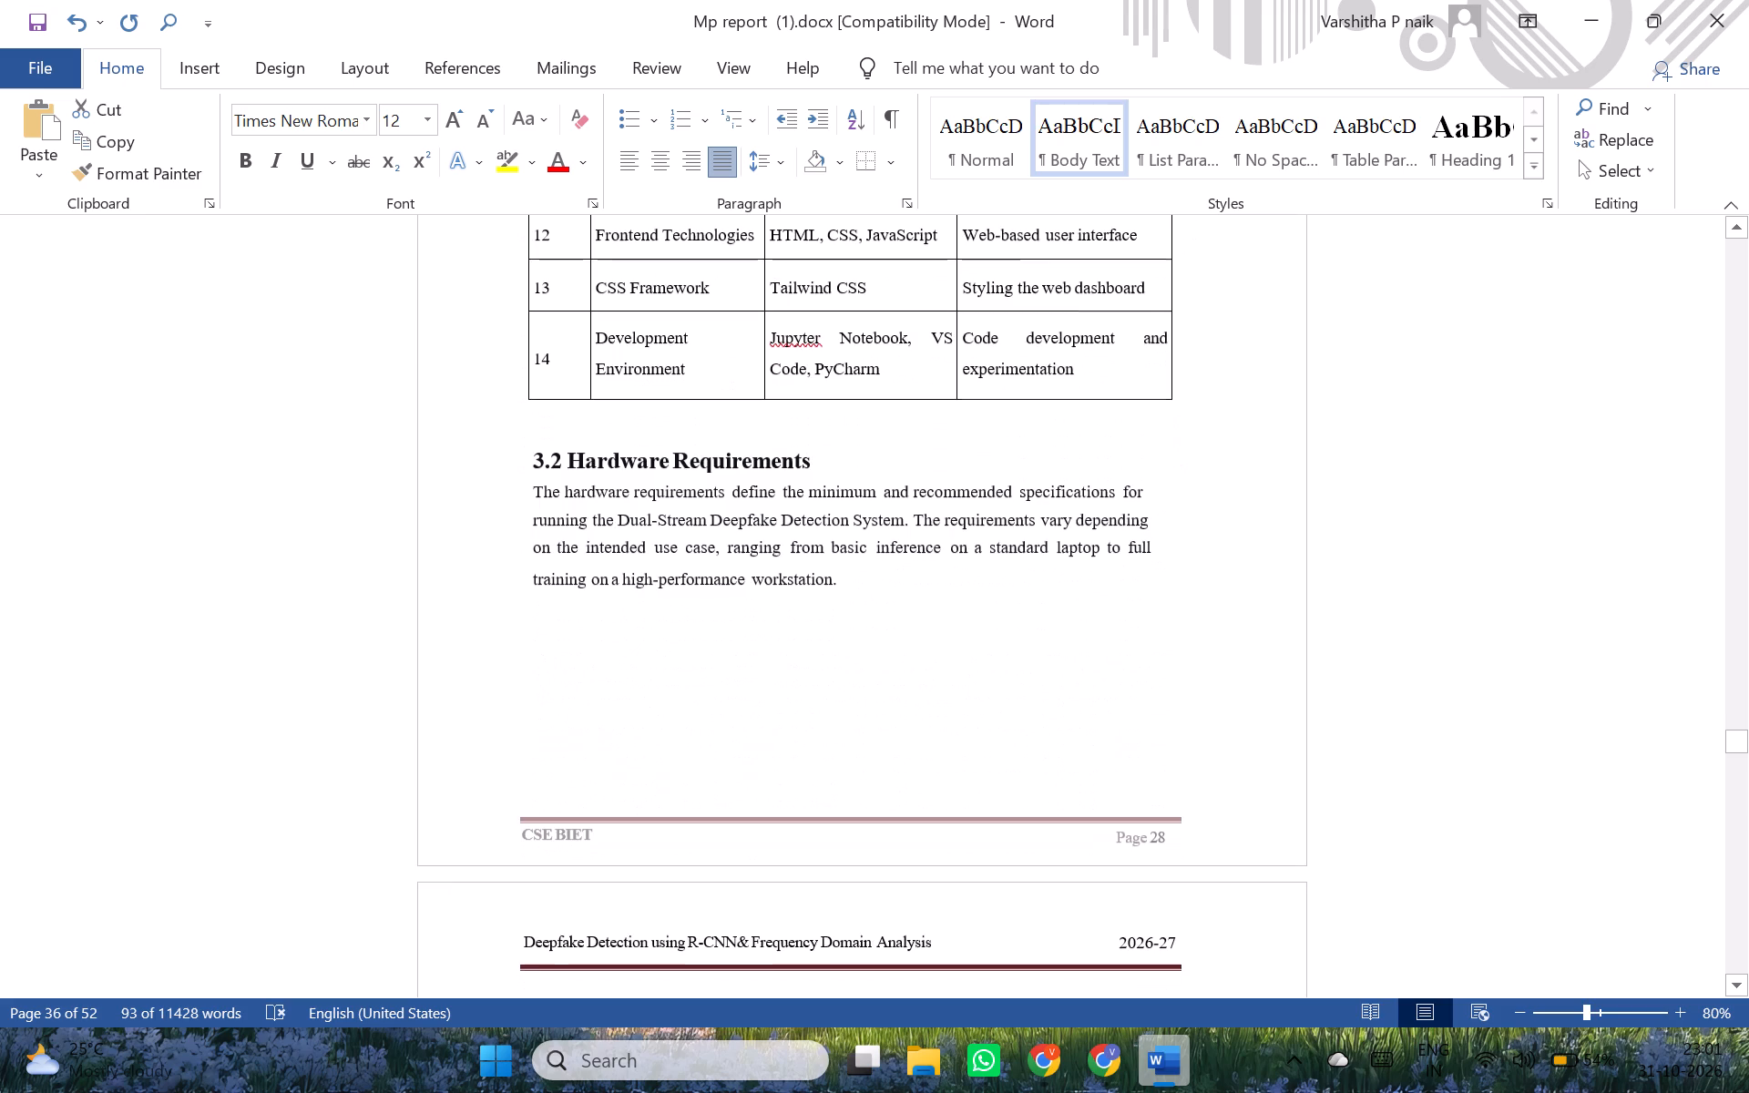
scroll(827, 662, down, 1)
triple_click(641, 304)
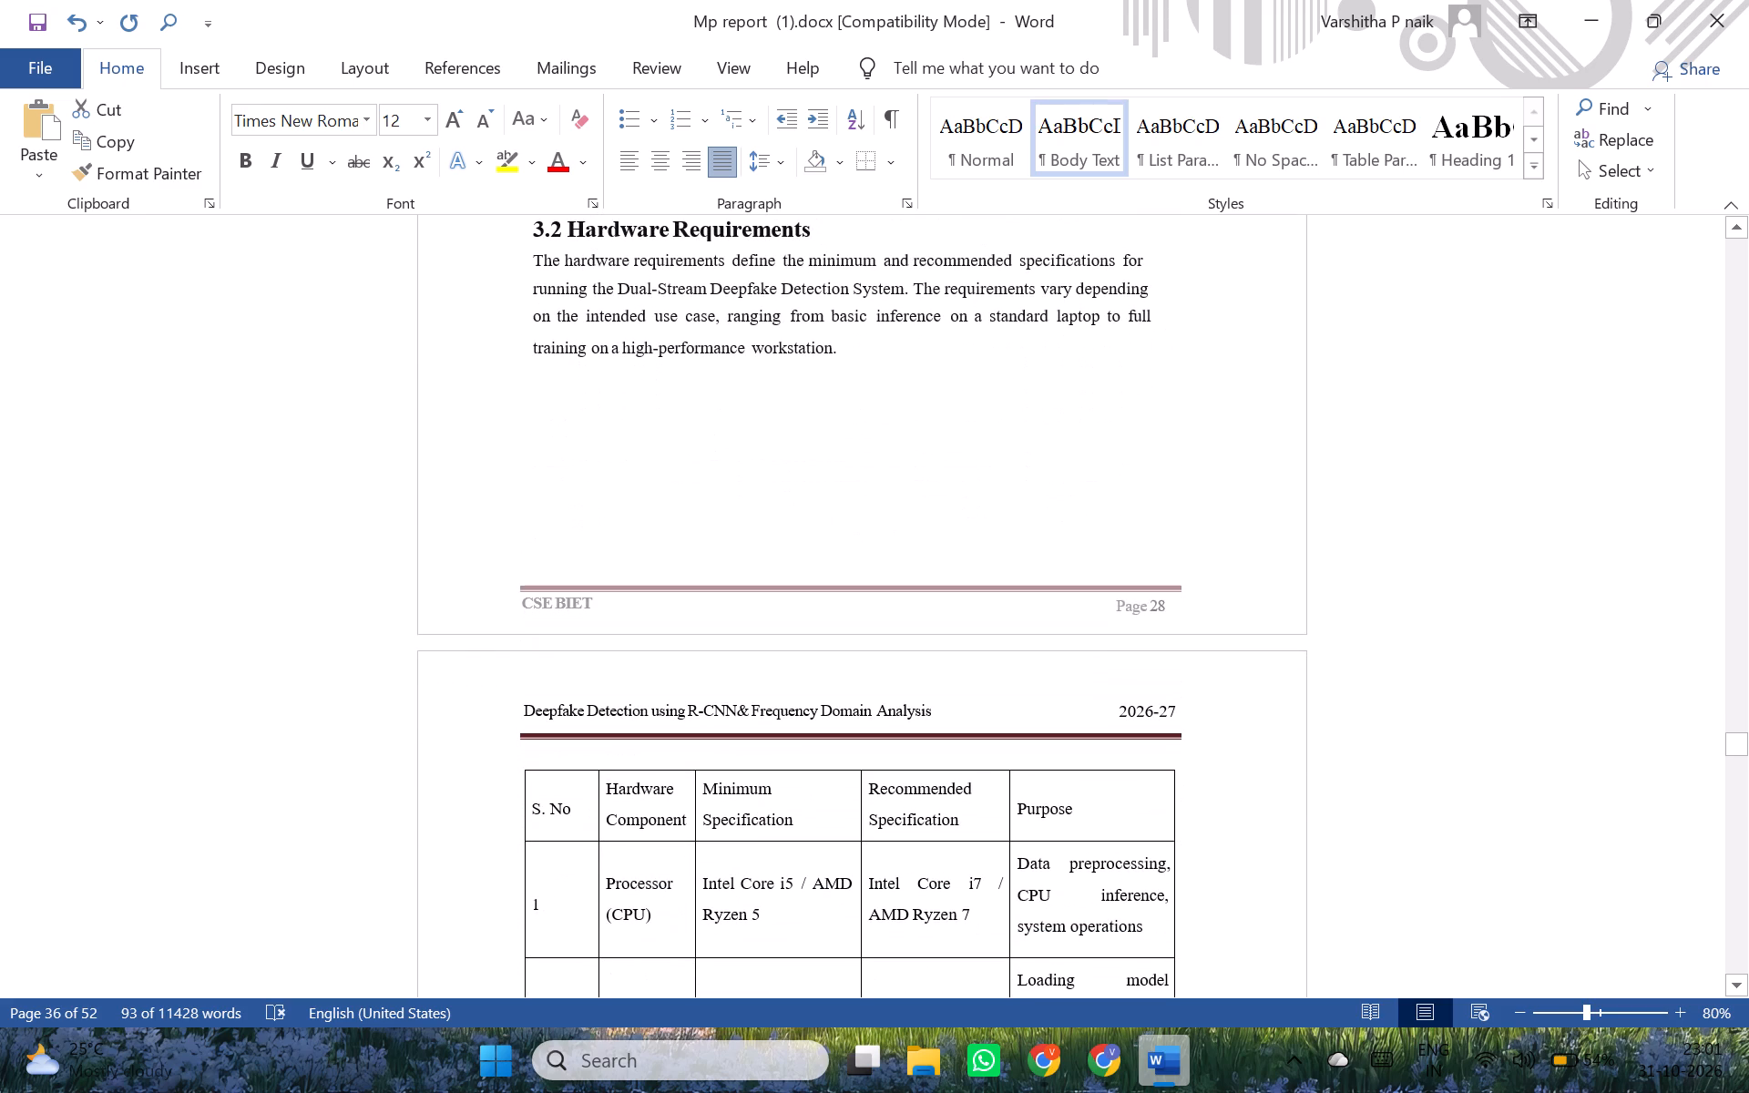
click(641, 304)
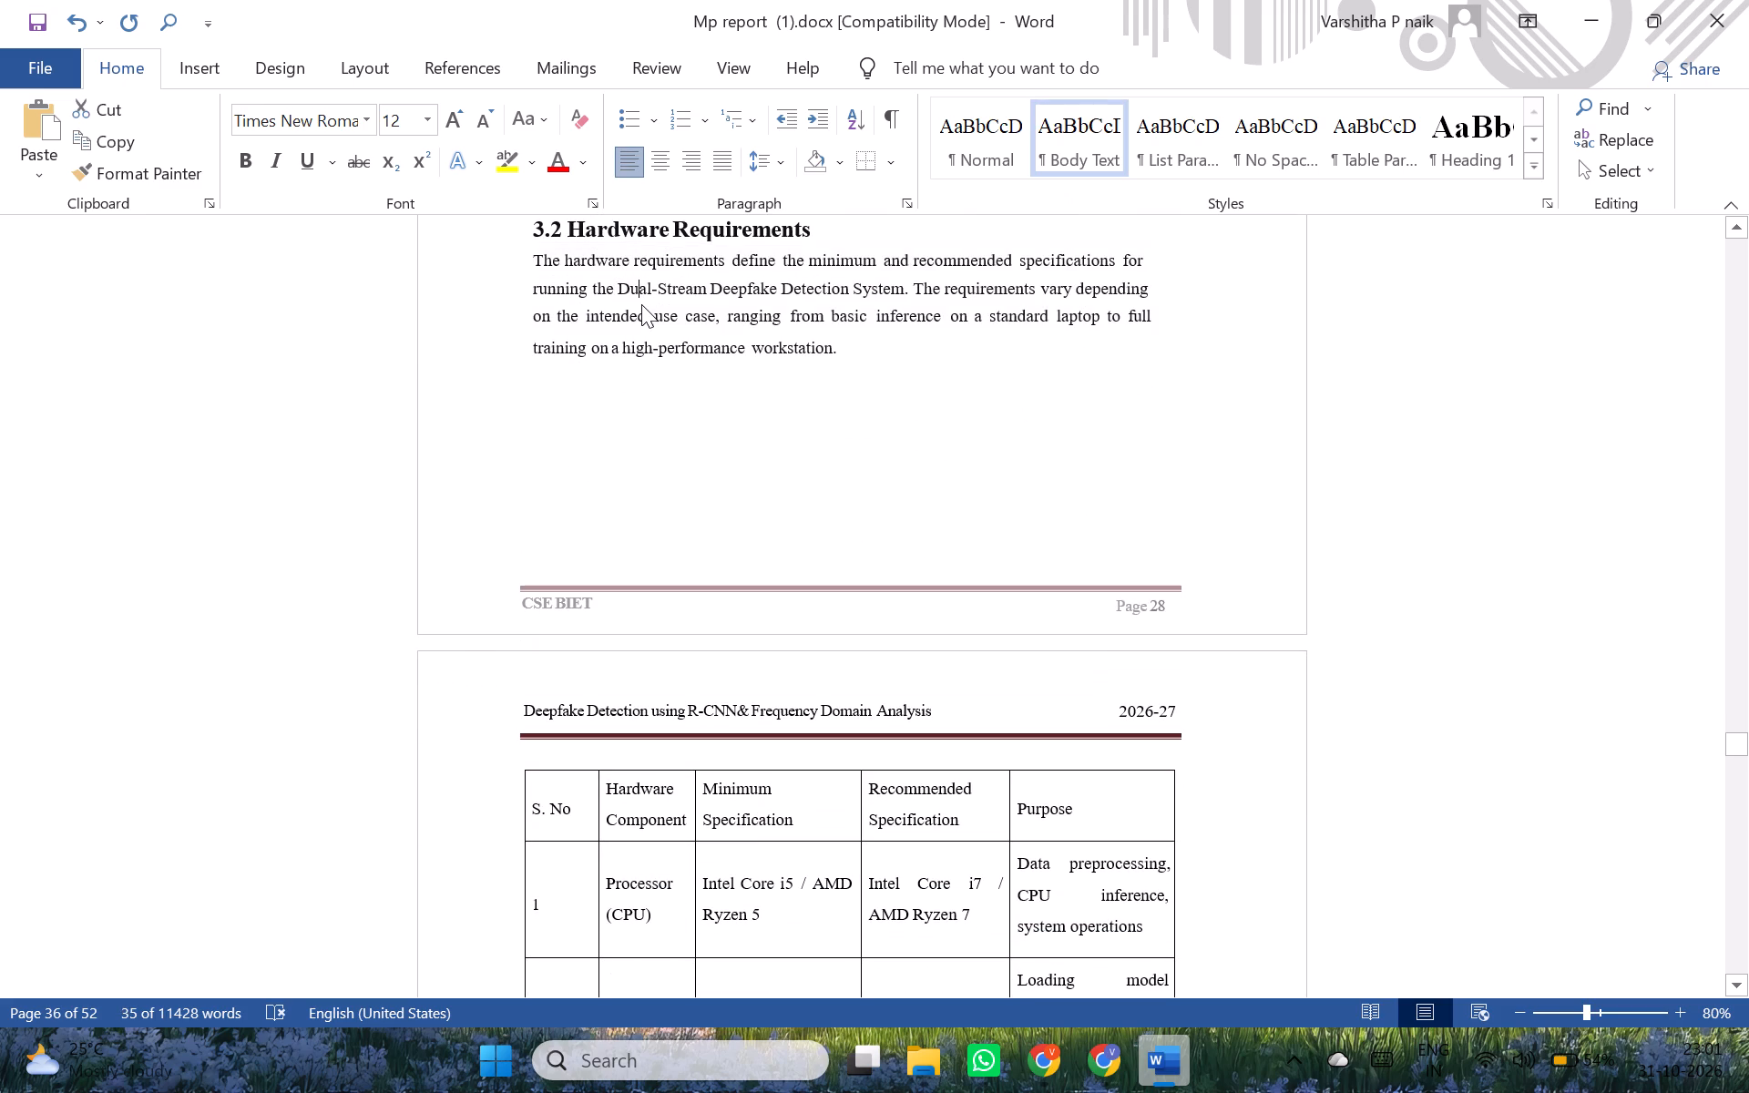
scroll(650, 444, up, 1)
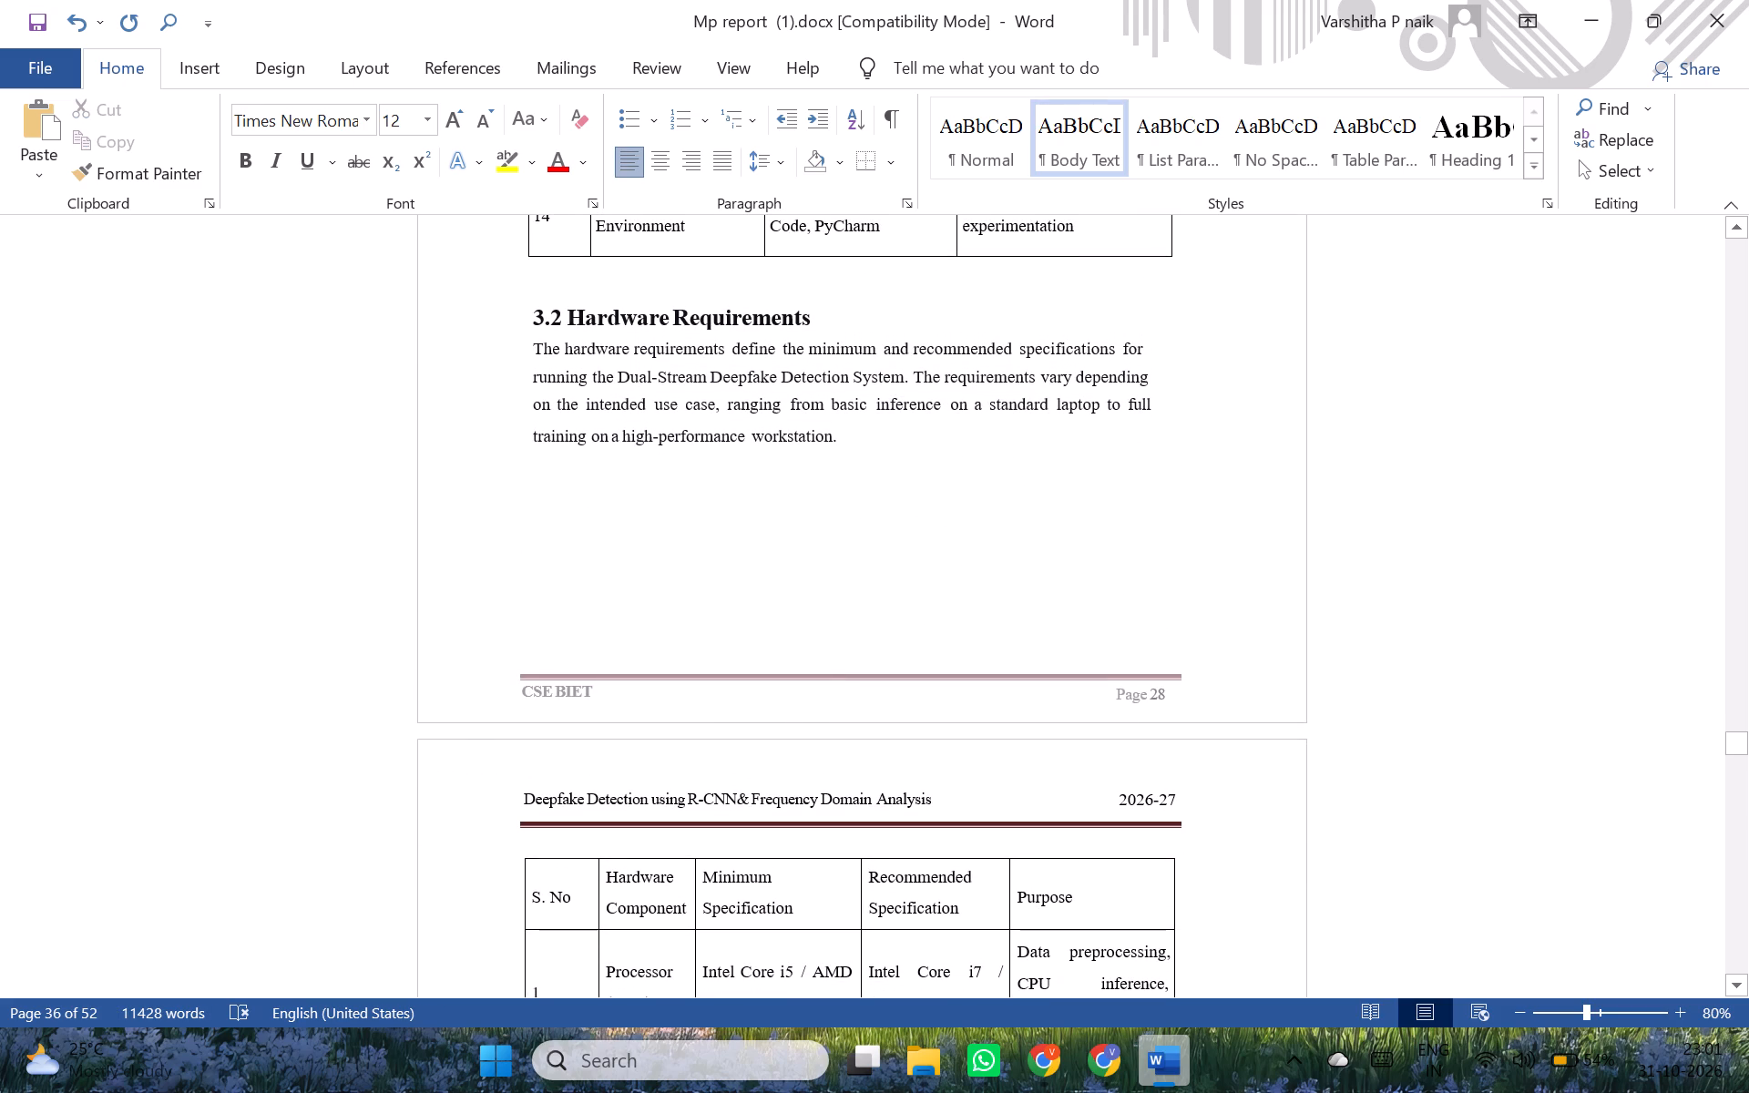
drag(528, 344, 923, 441)
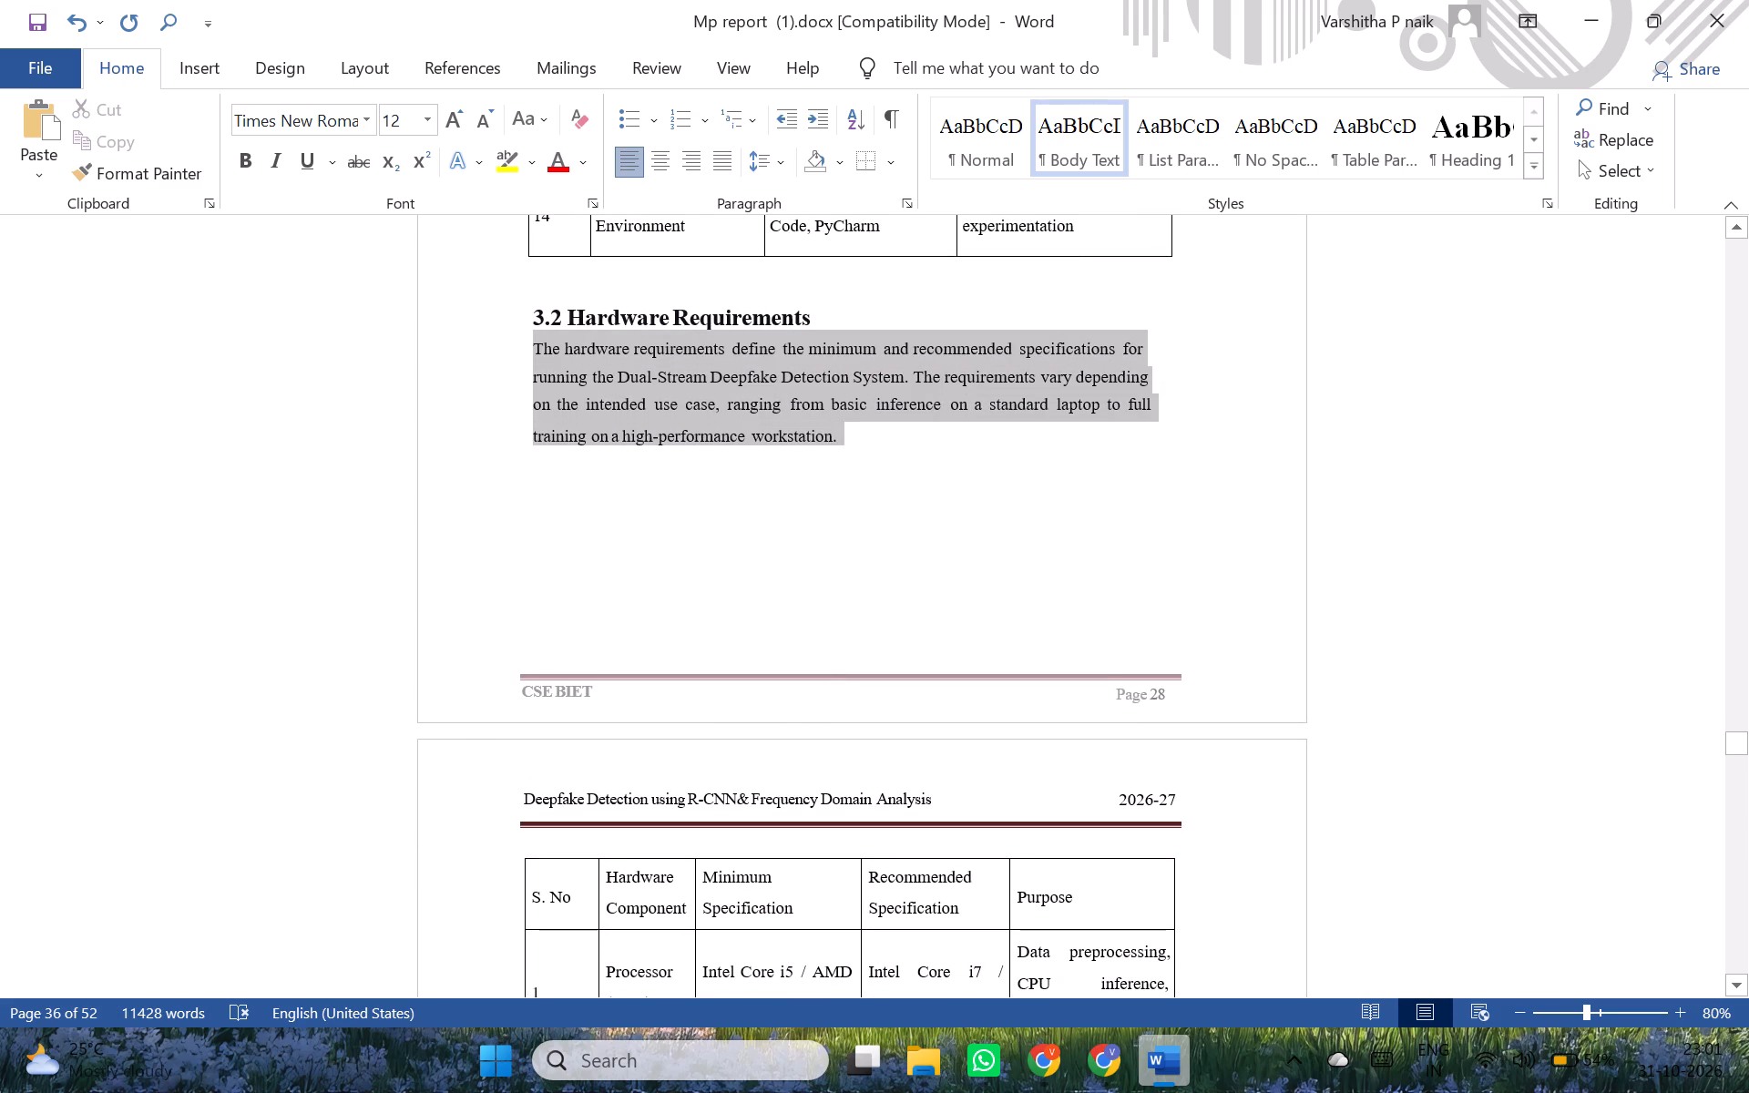
drag(923, 441, 967, 444)
click(722, 155)
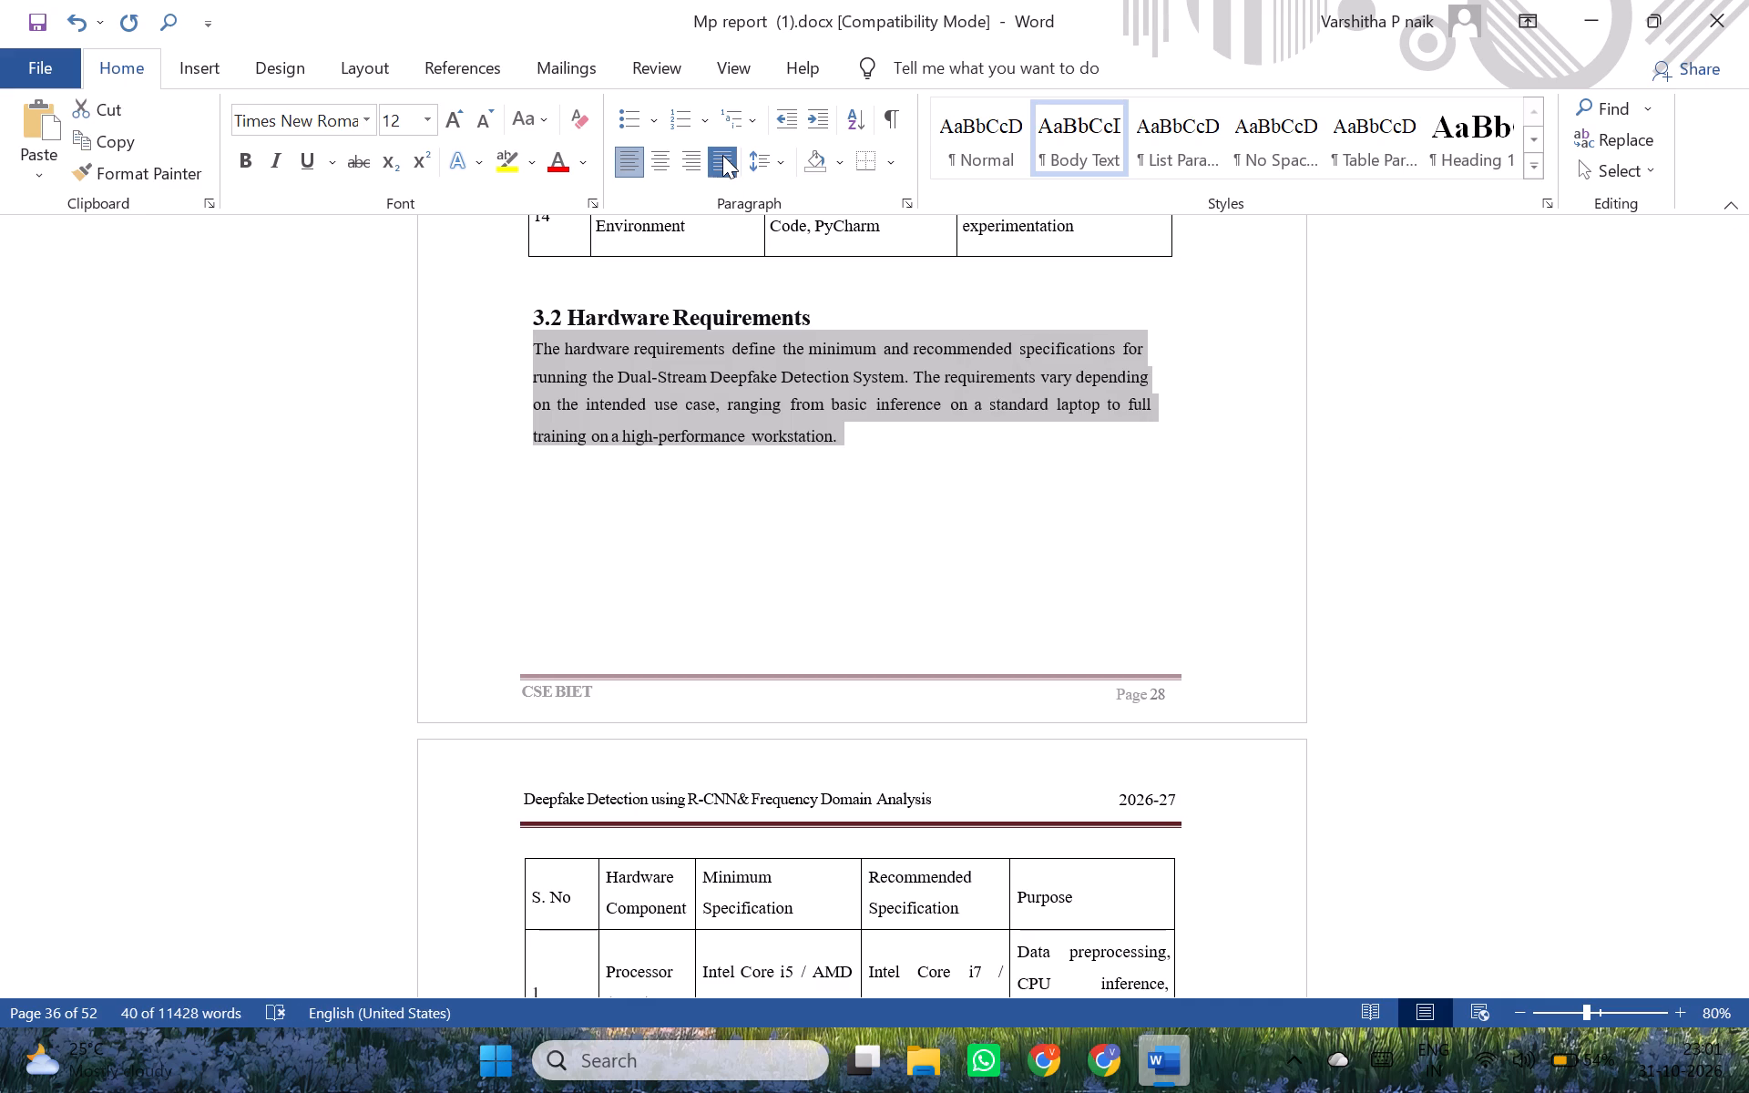
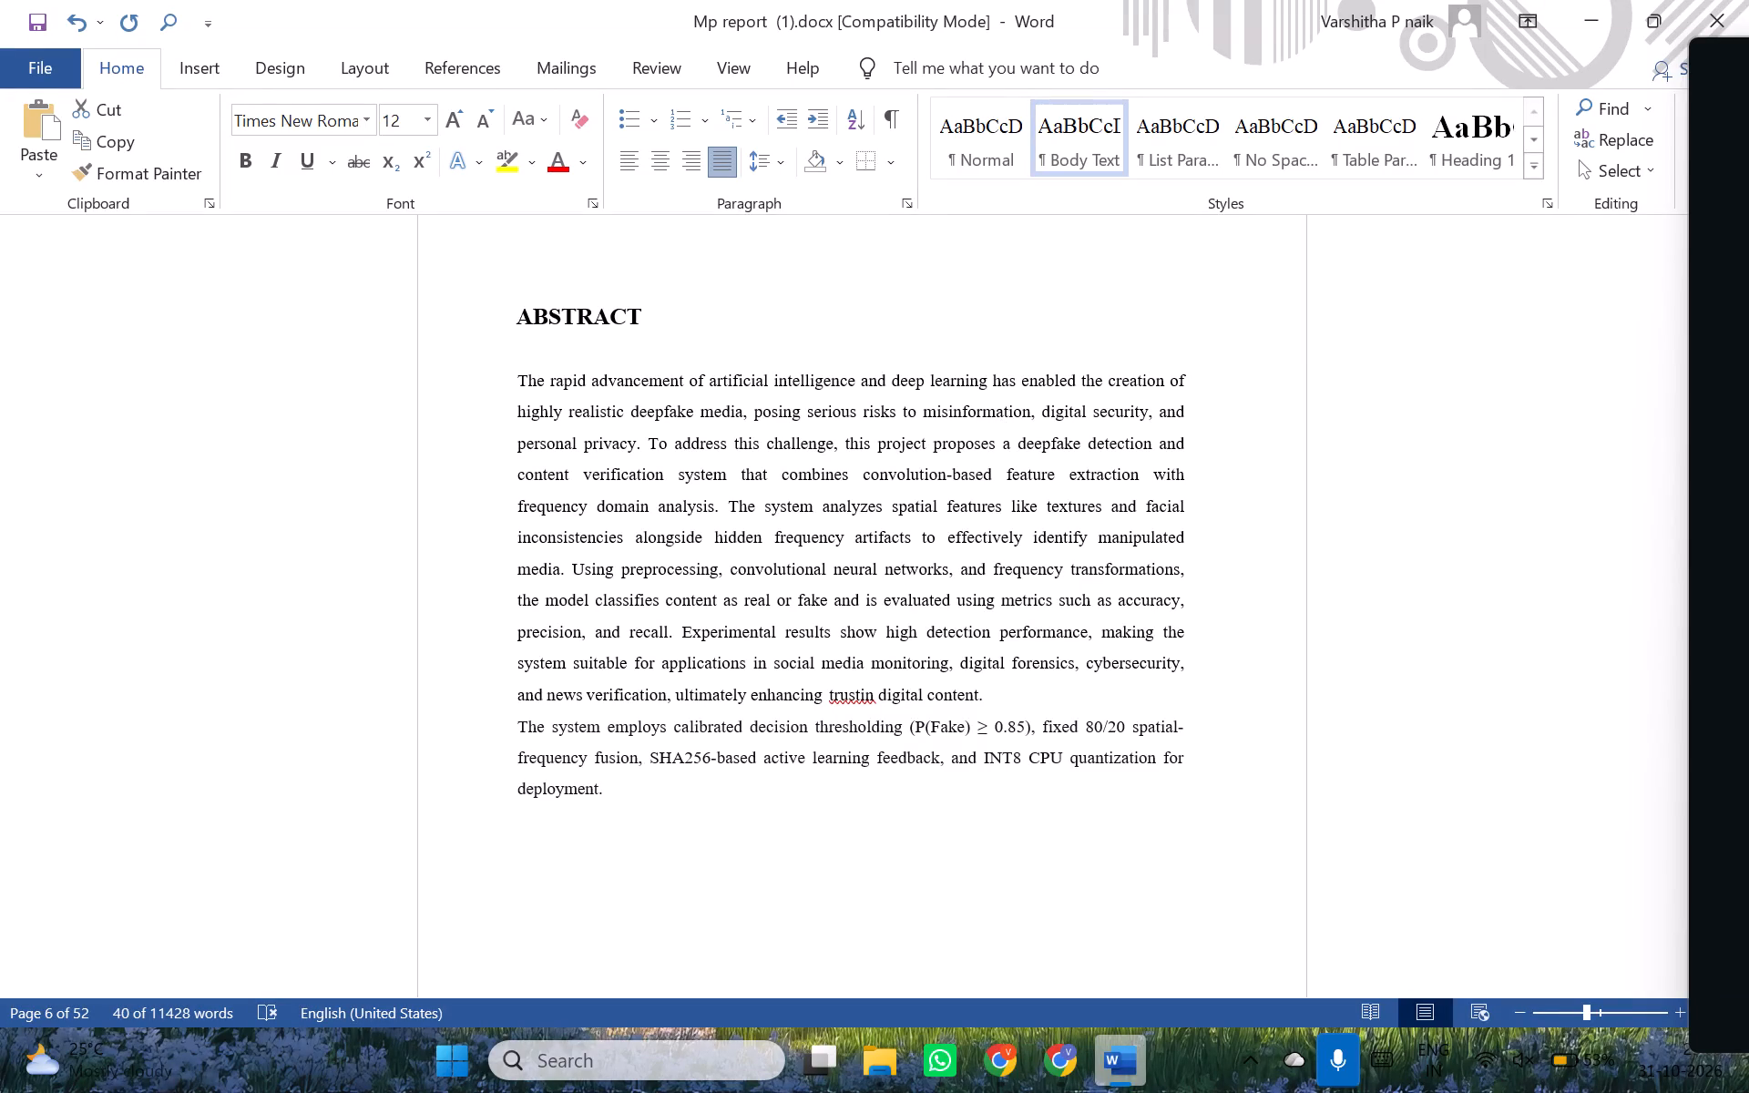
Reapply justified alignment to both body paragraphs under the ABSTRACT heading.
drag(518, 376, 725, 802)
click(719, 163)
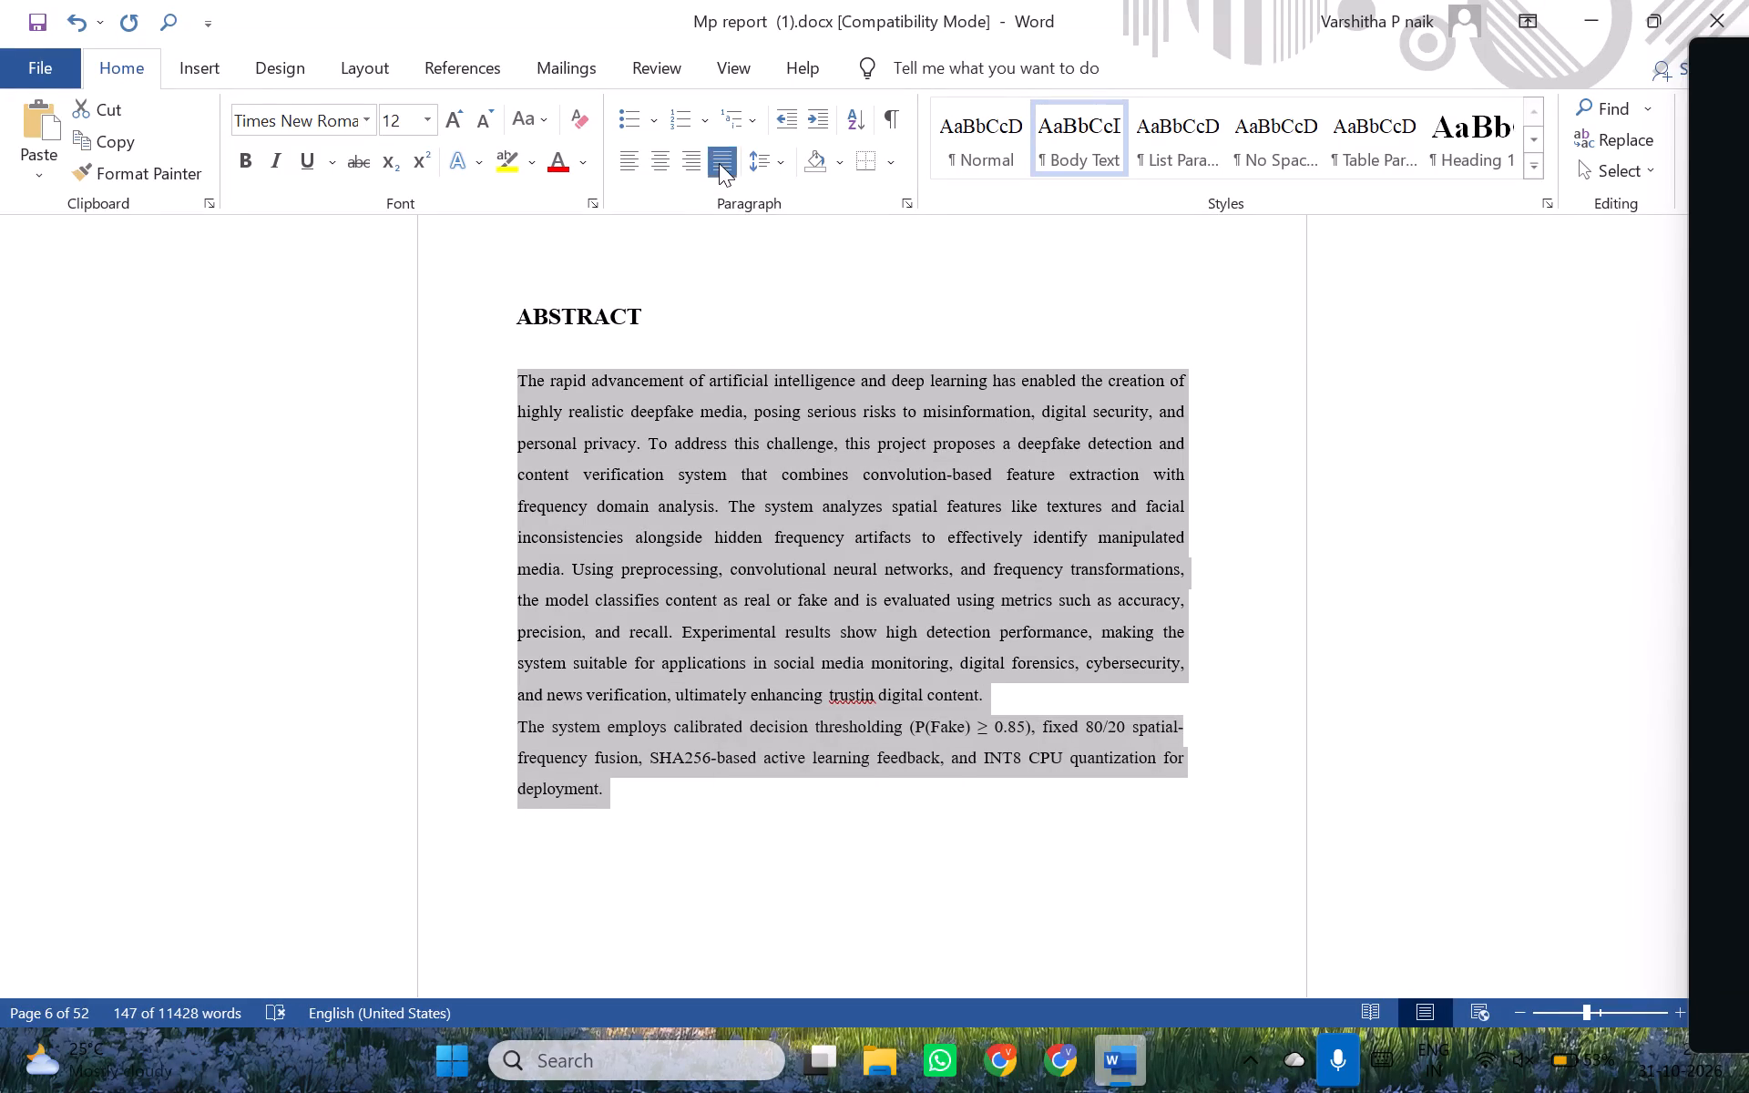
click(719, 163)
click(798, 312)
Apply justified alignment to the three body paragraphs under the 1.1 Introduction heading, through the end of report page 1.
scroll(798, 312, down, 2)
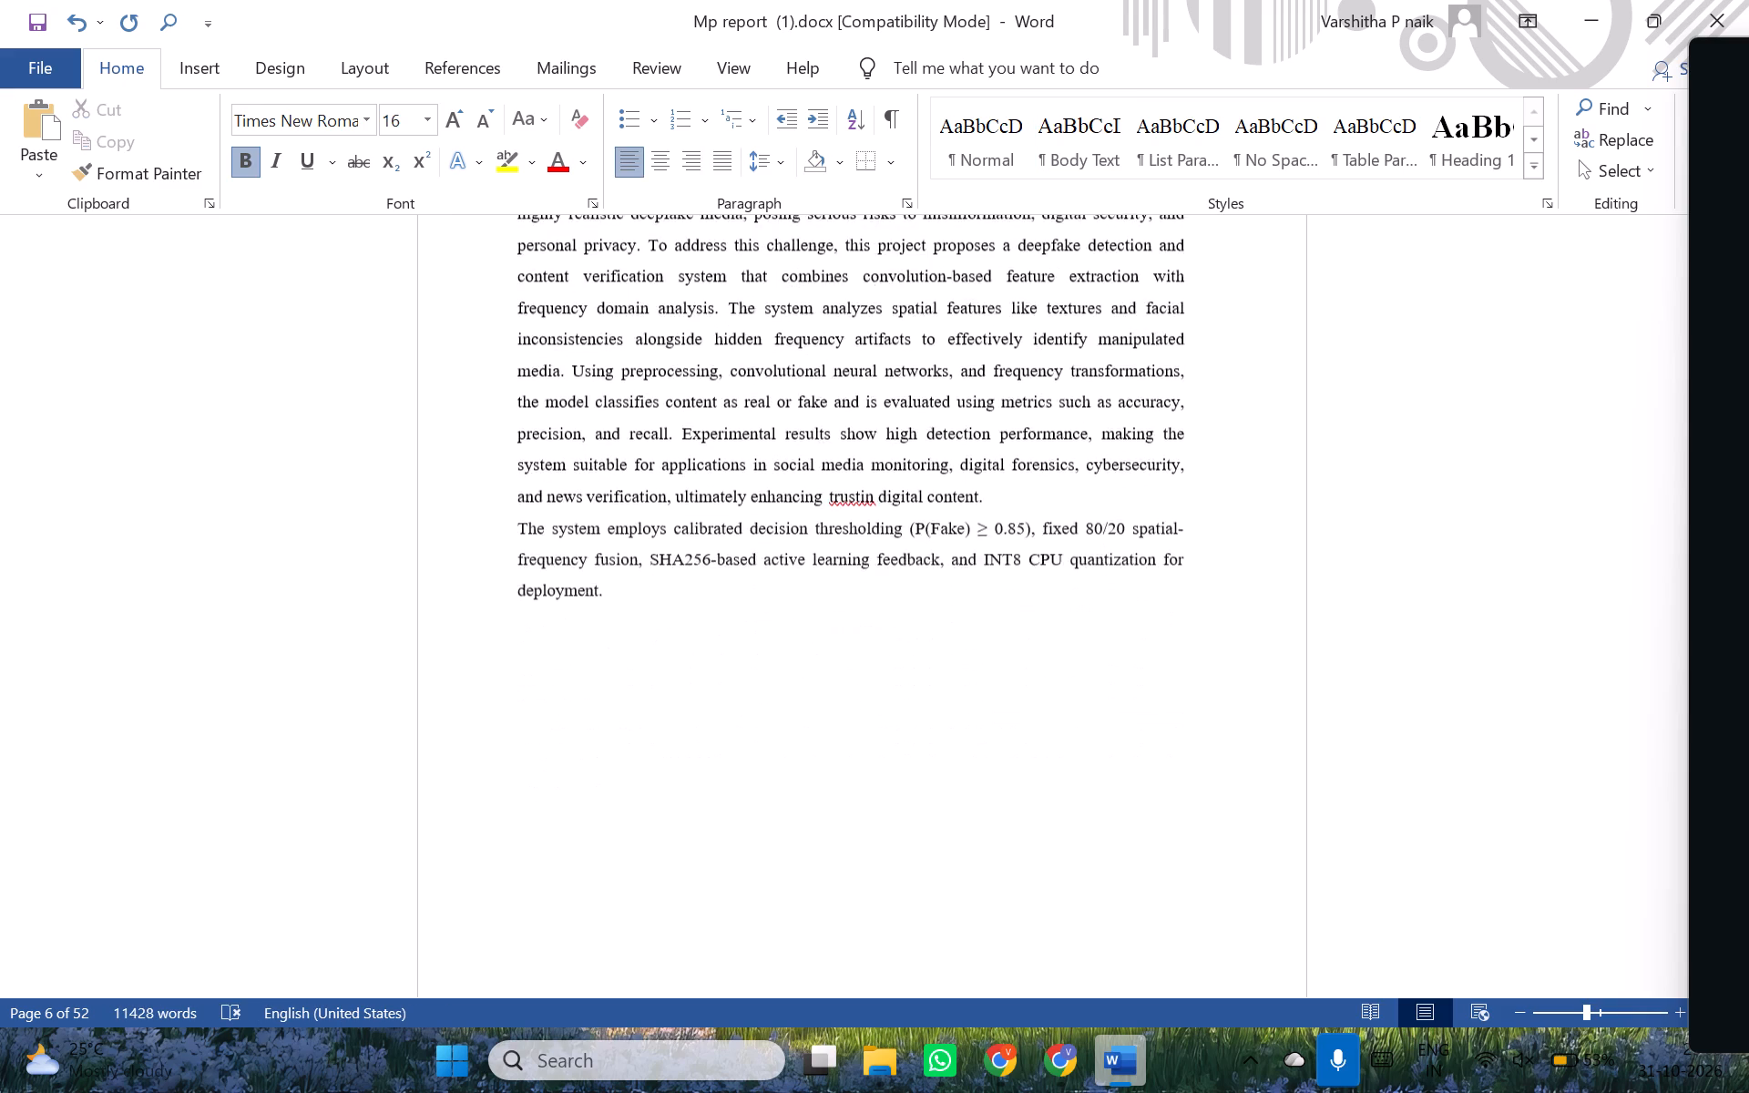
scroll(798, 312, down, 4)
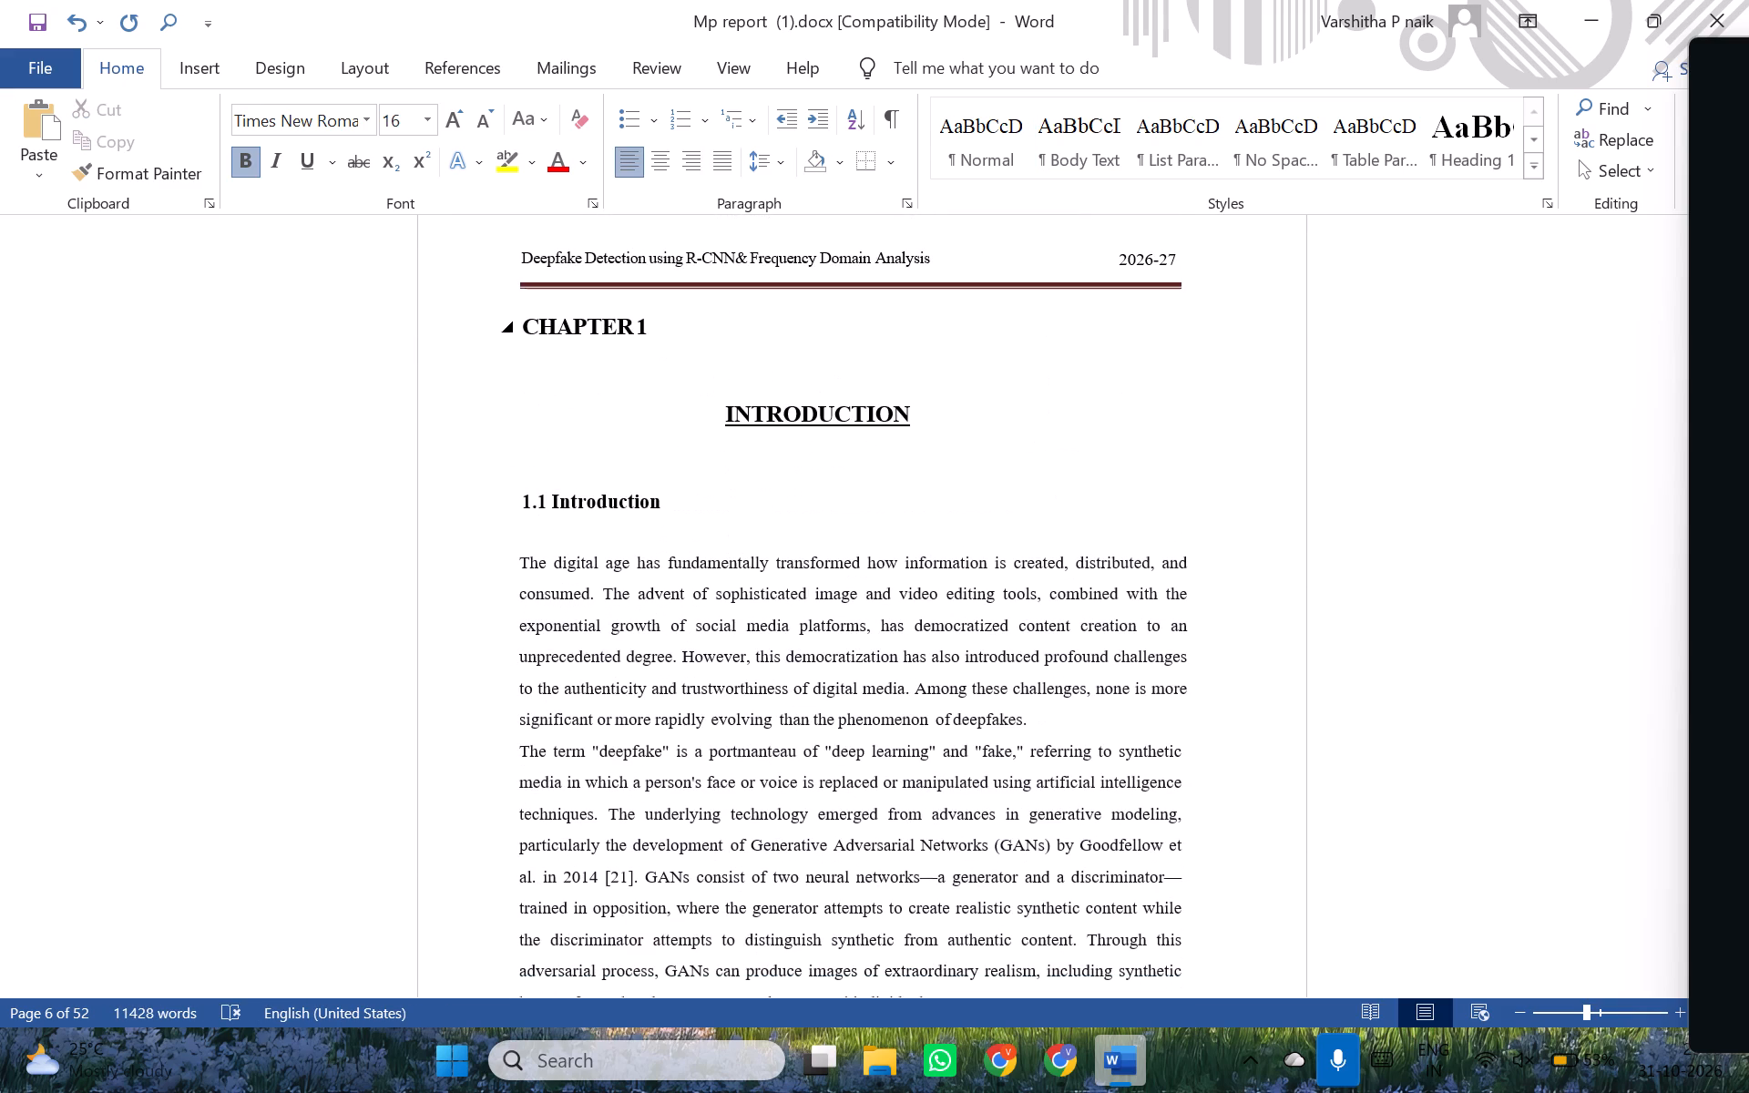
scroll(798, 312, down, 2)
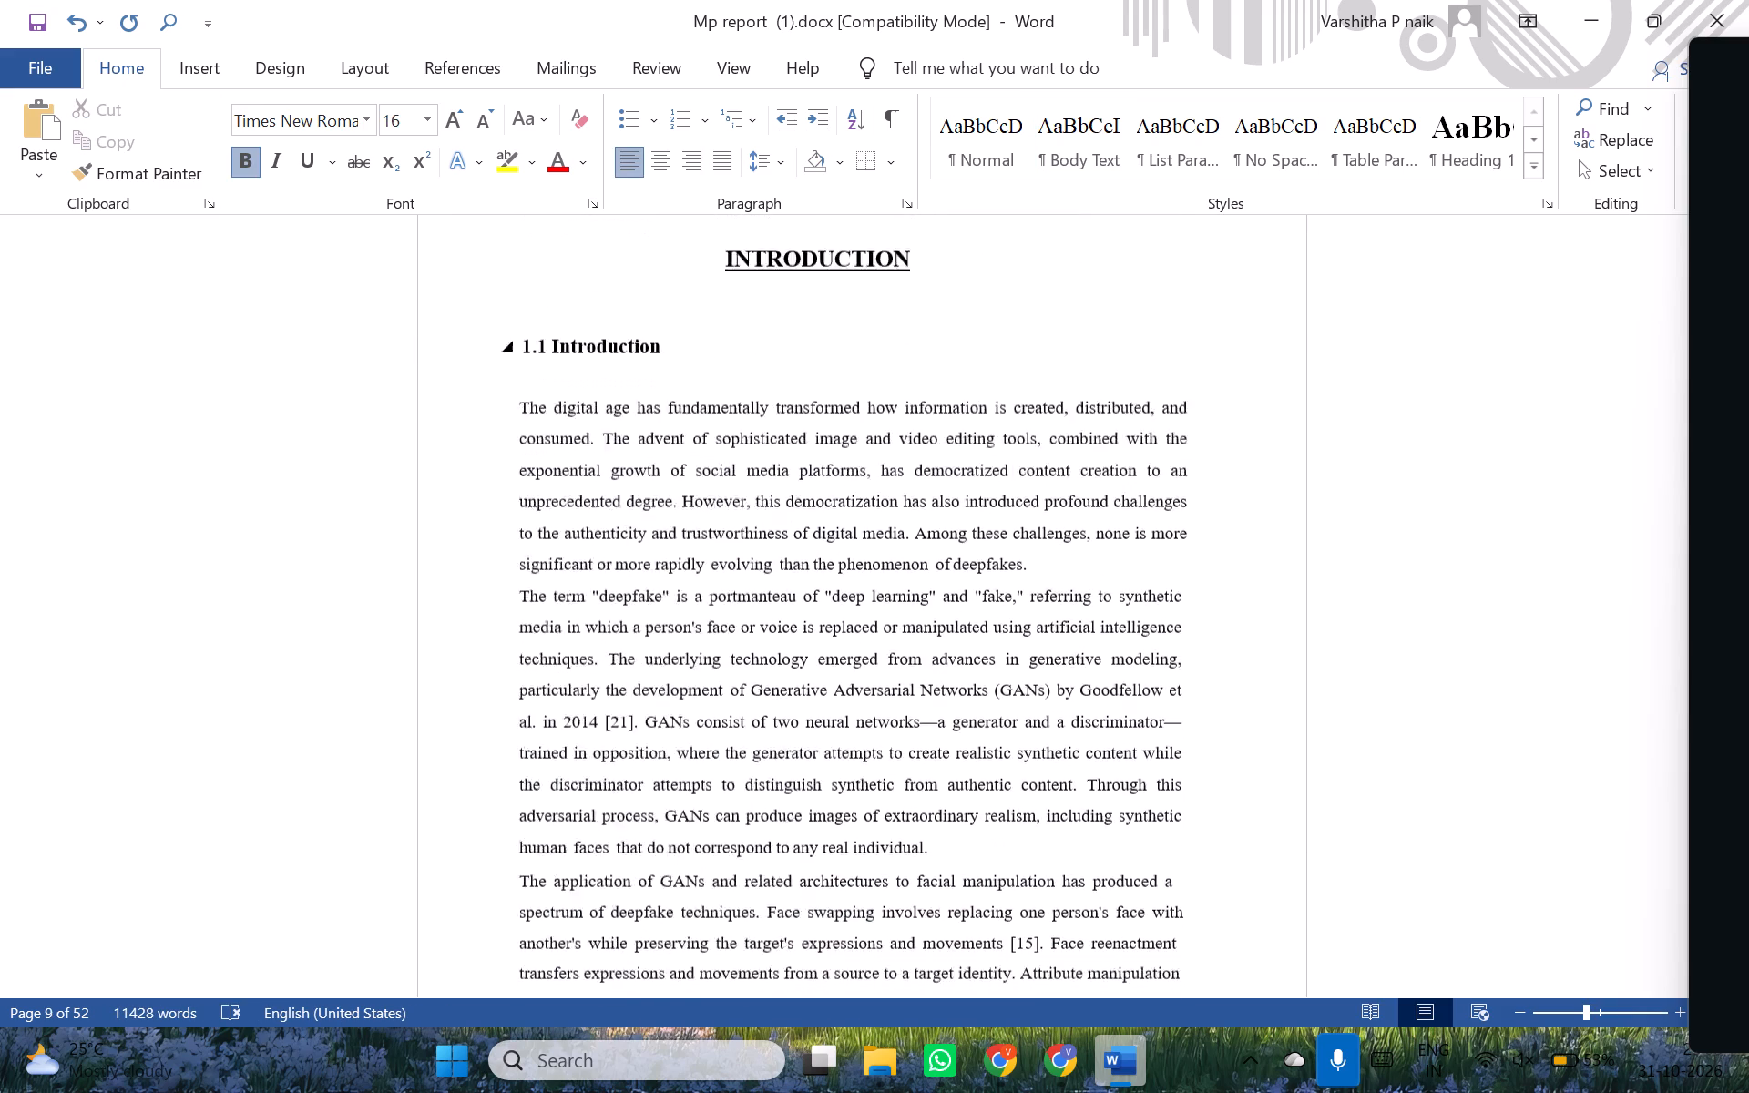
scroll(798, 312, down, 1)
drag(521, 363, 568, 378)
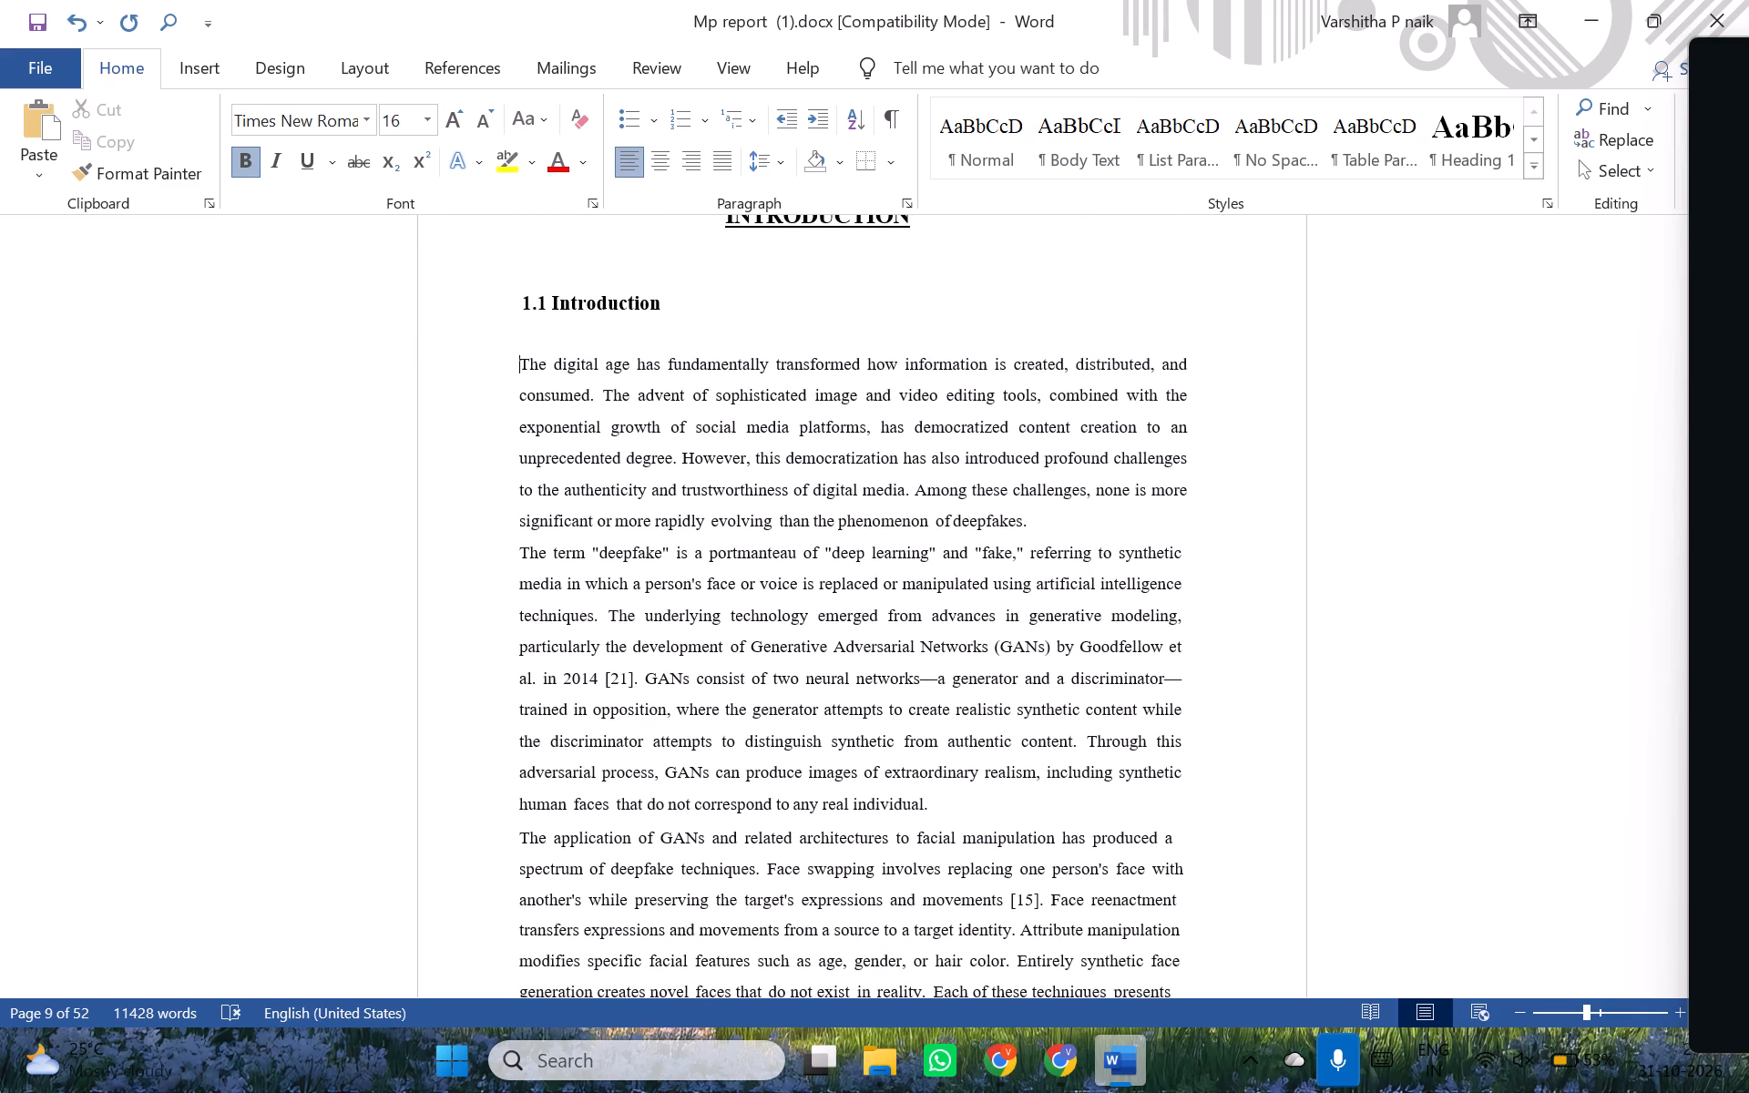
drag(568, 378, 878, 1014)
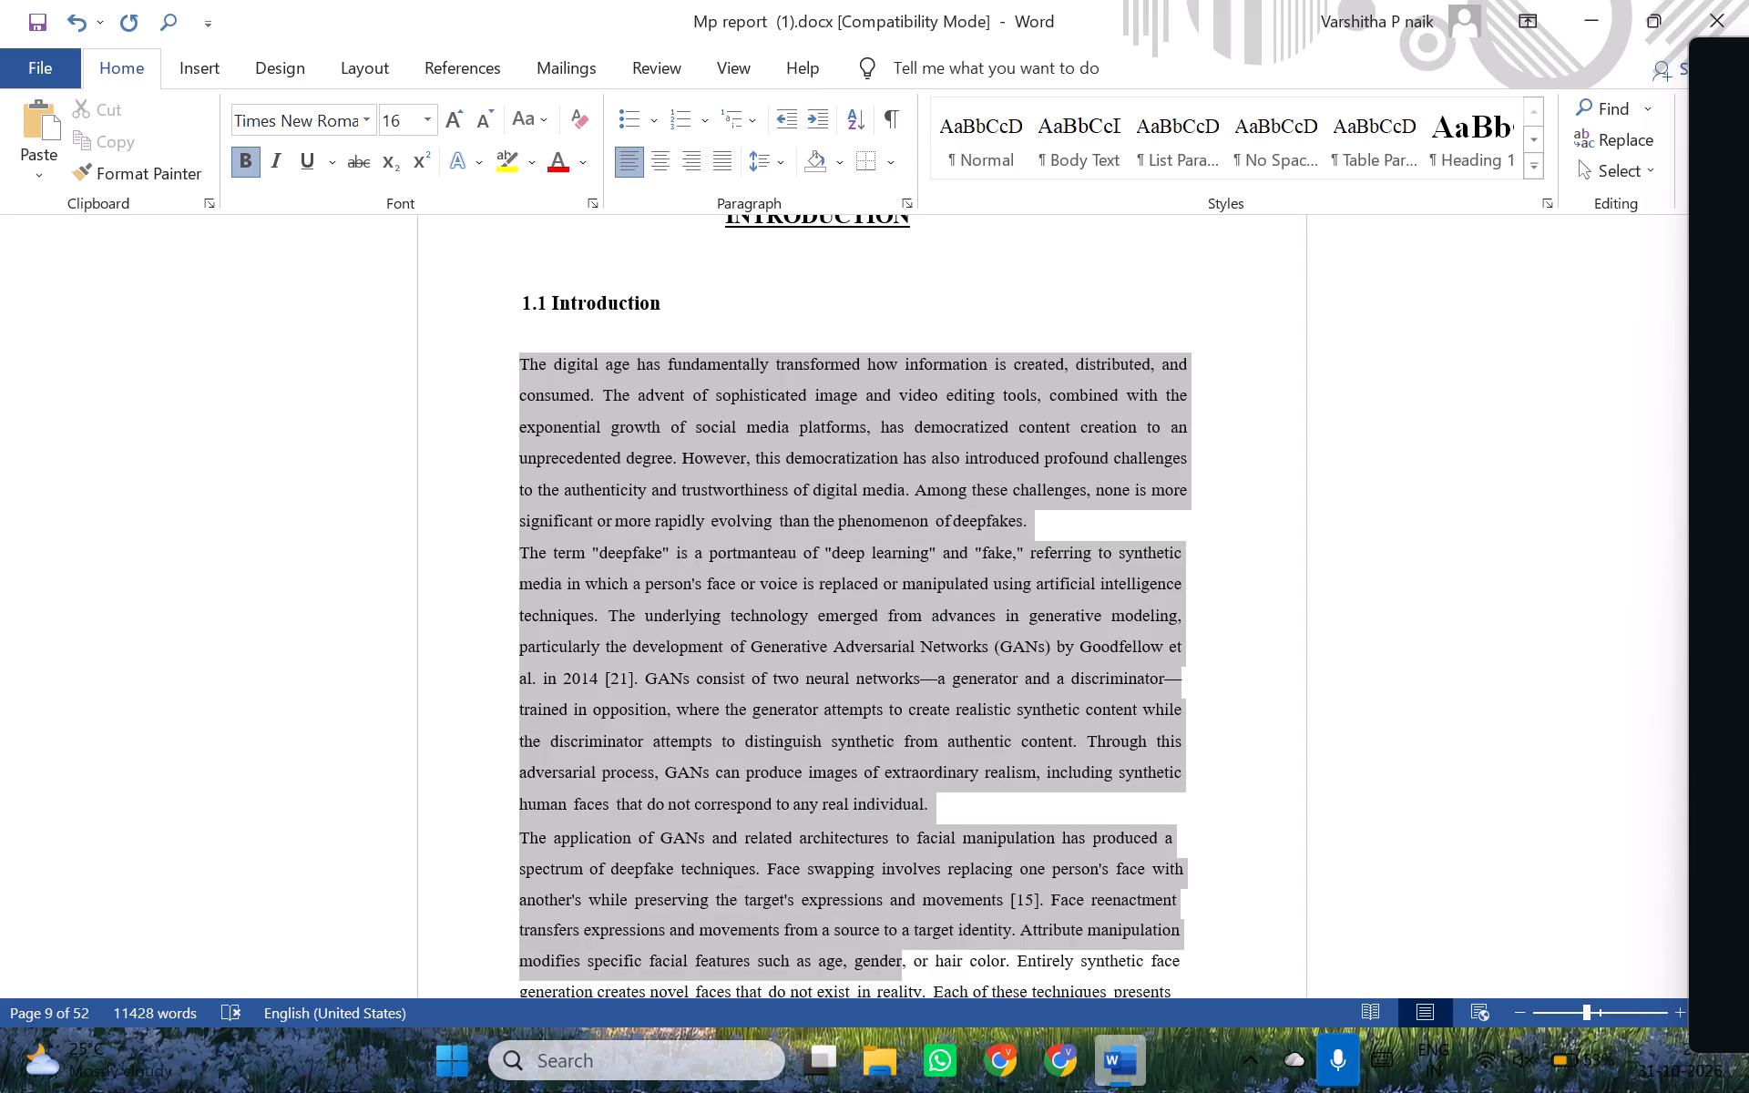
drag(878, 1014, 748, 375)
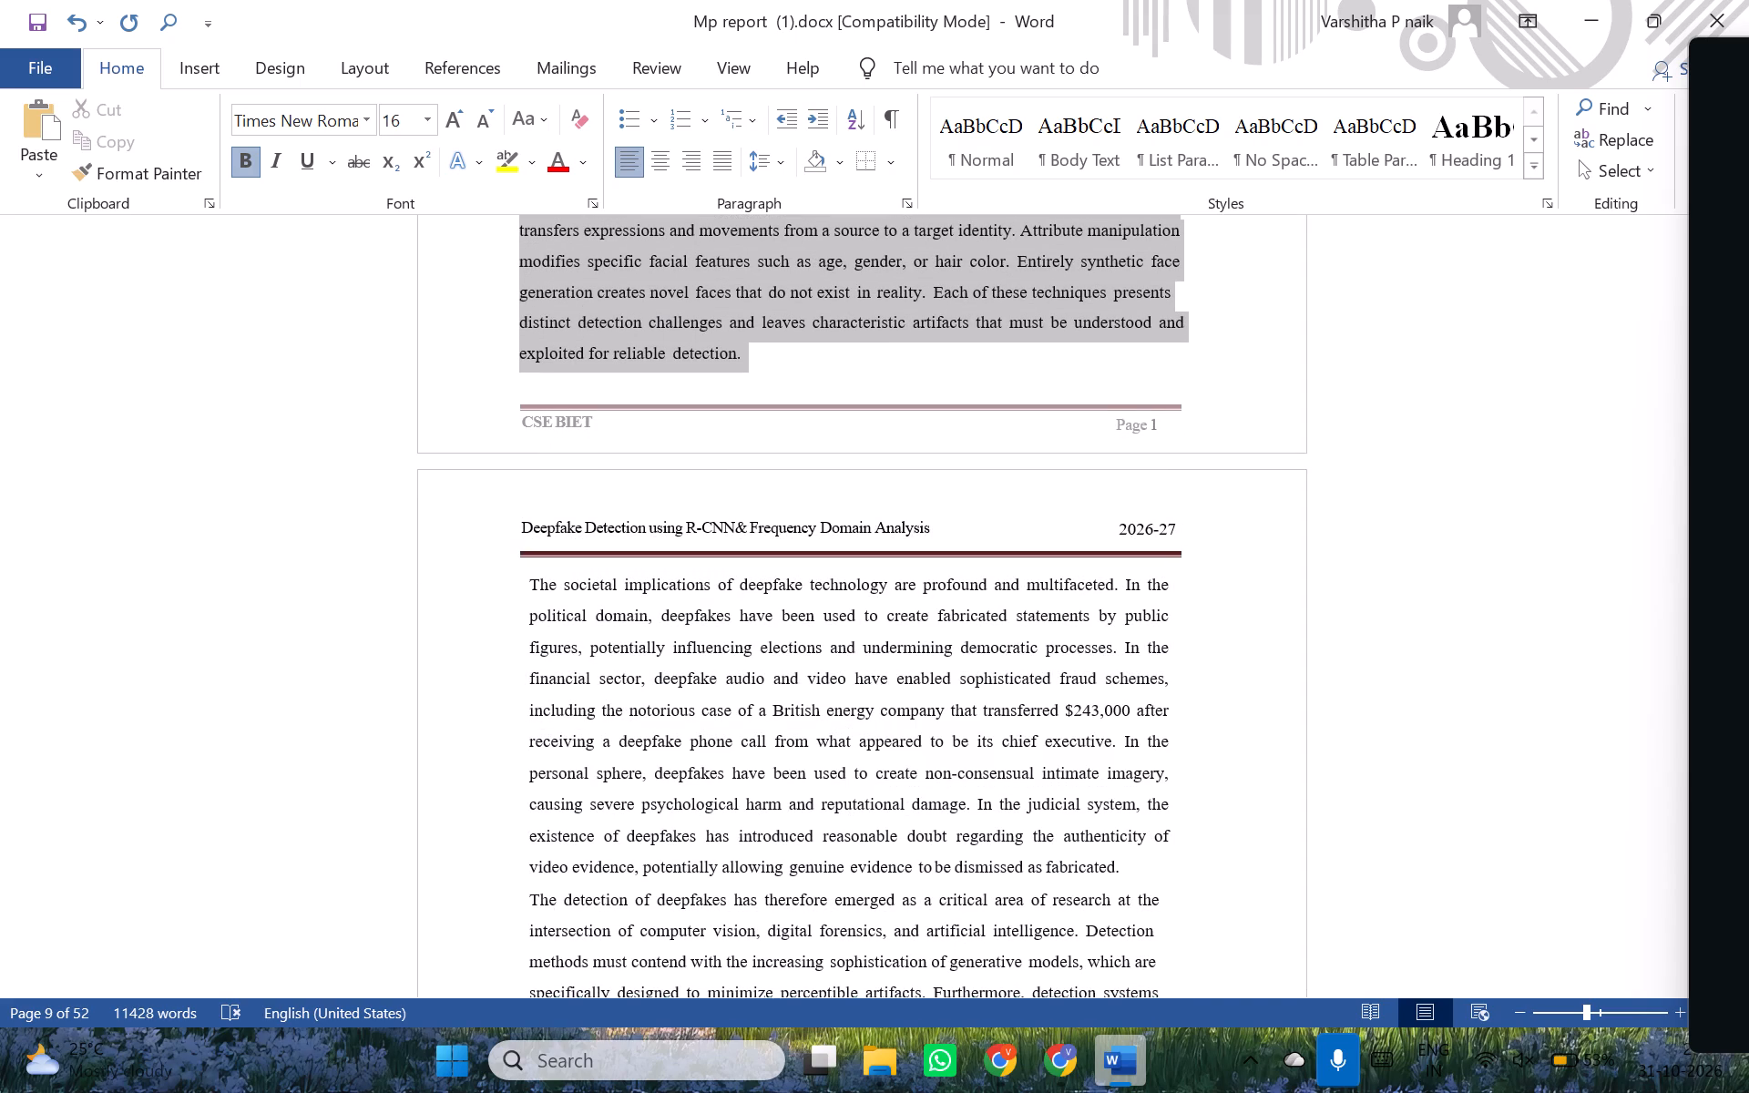
drag(748, 375, 758, 369)
click(722, 151)
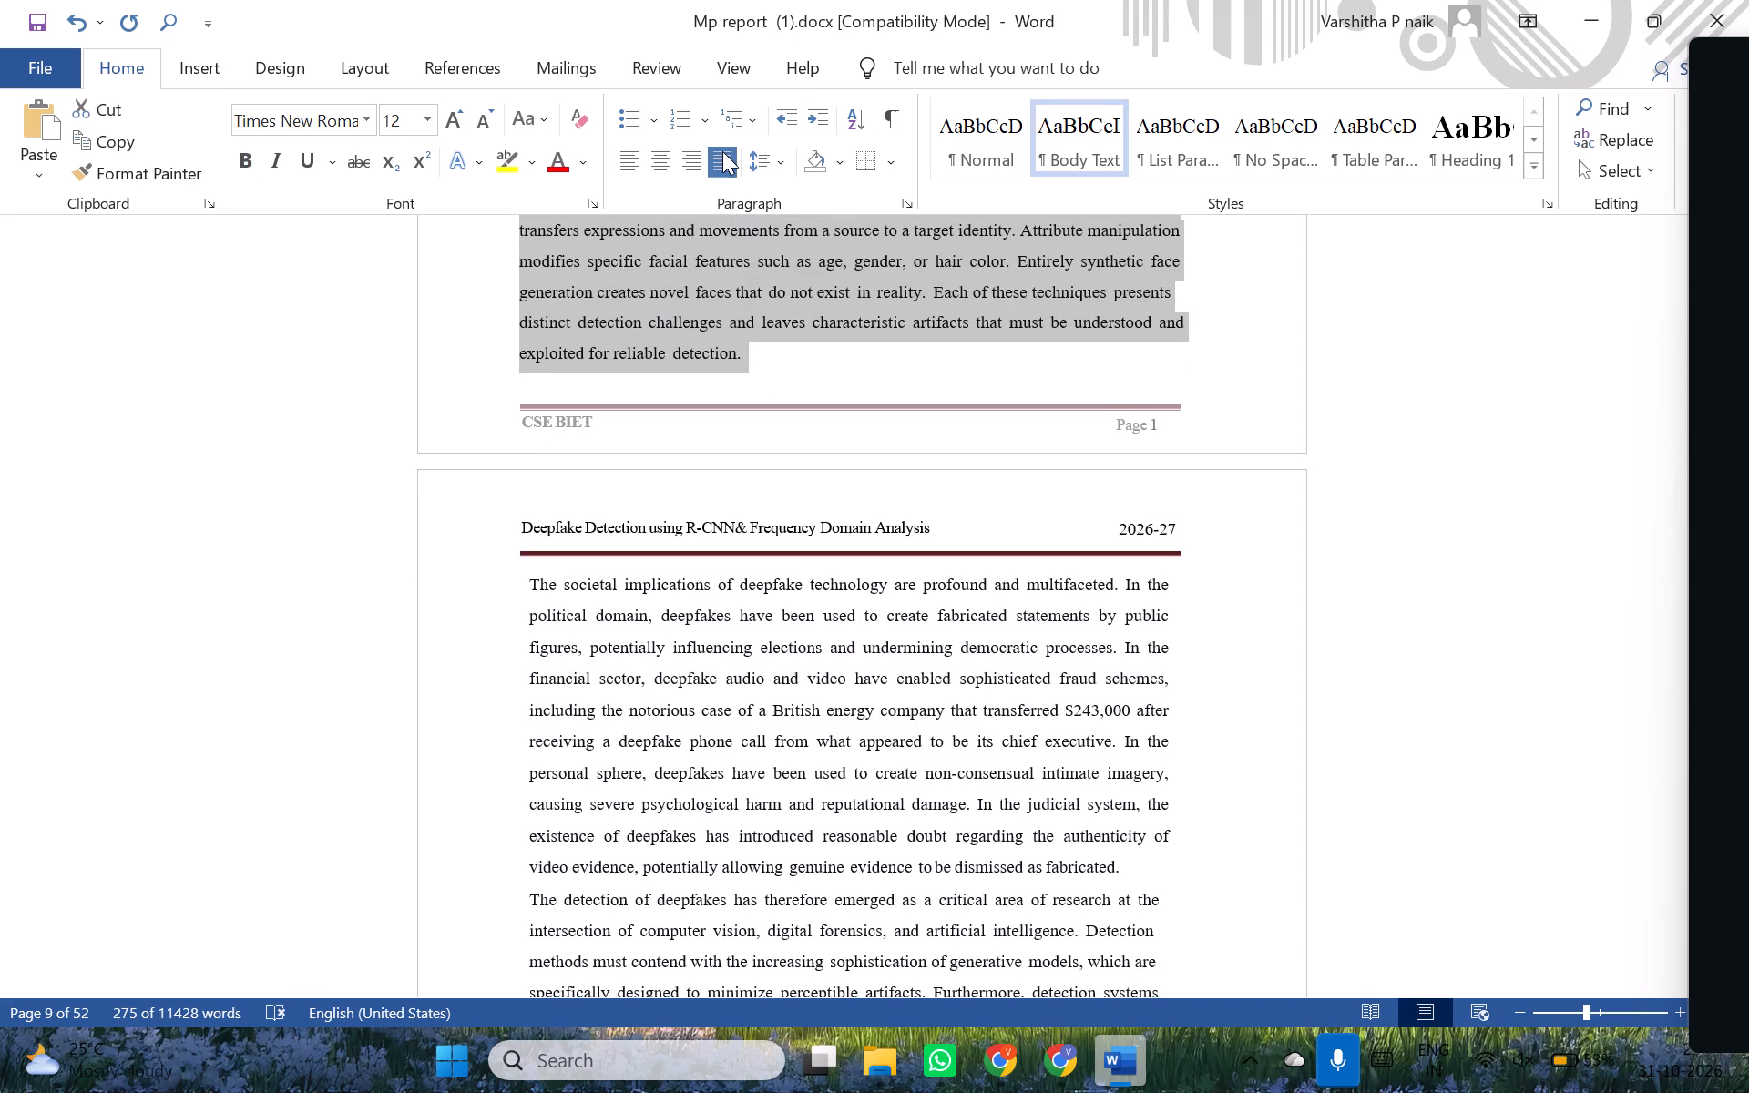
Apply justified alignment to all body text on report page 2, starting from the paragraph on the societal implications of deepfake technology.
scroll(829, 394, up, 3)
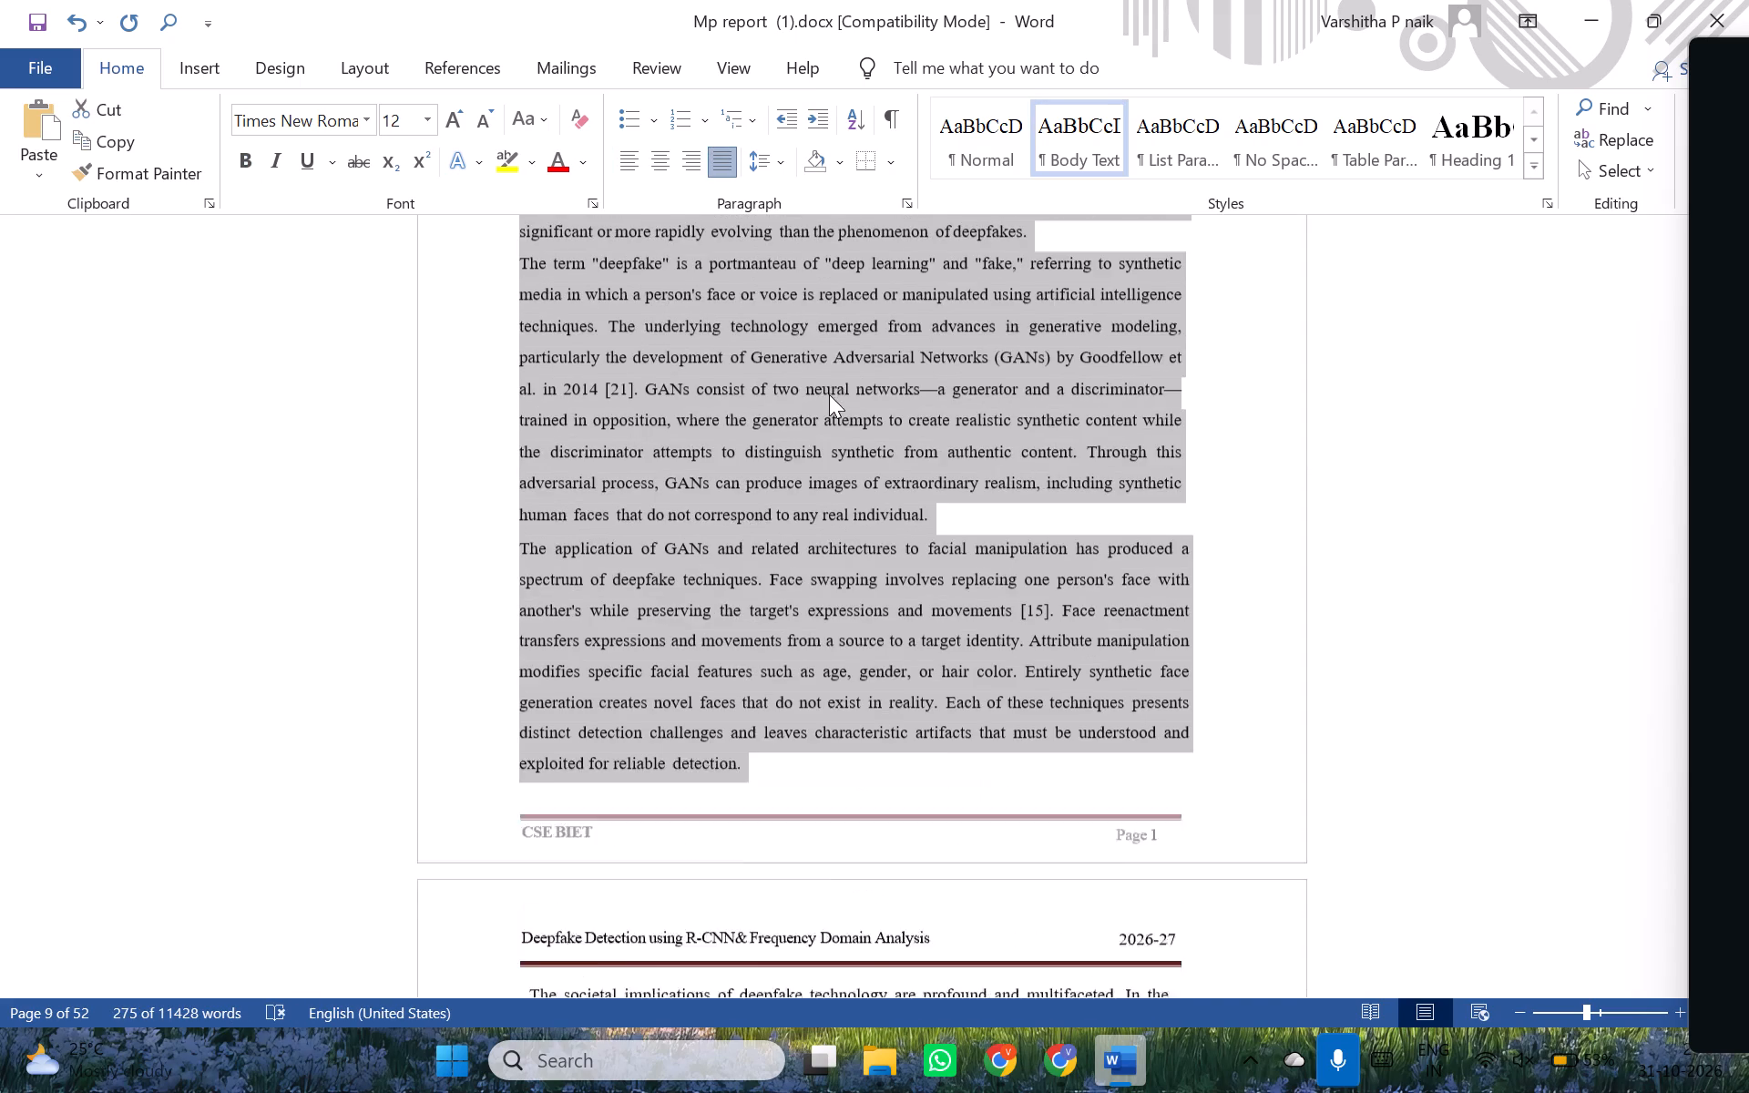
ctrl+scroll(829, 394, down, 3)
scroll(829, 394, down, 1)
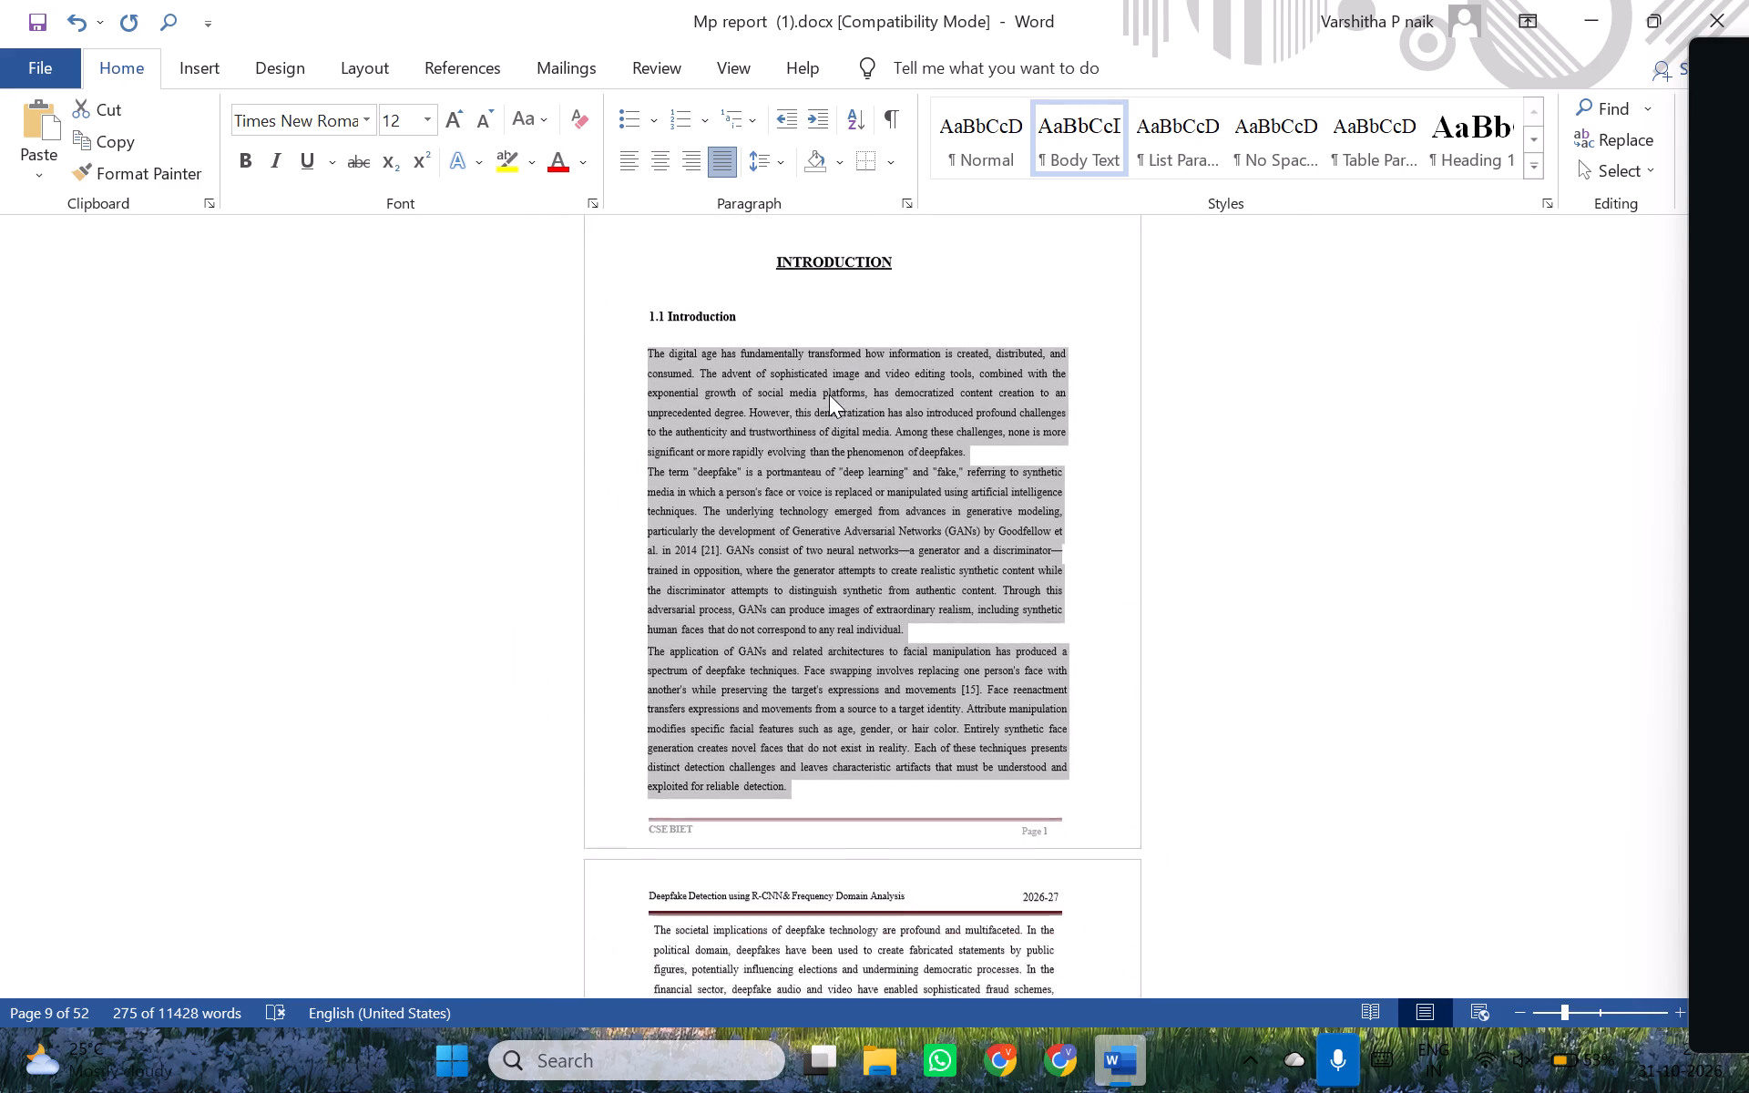
scroll(829, 394, down, 3)
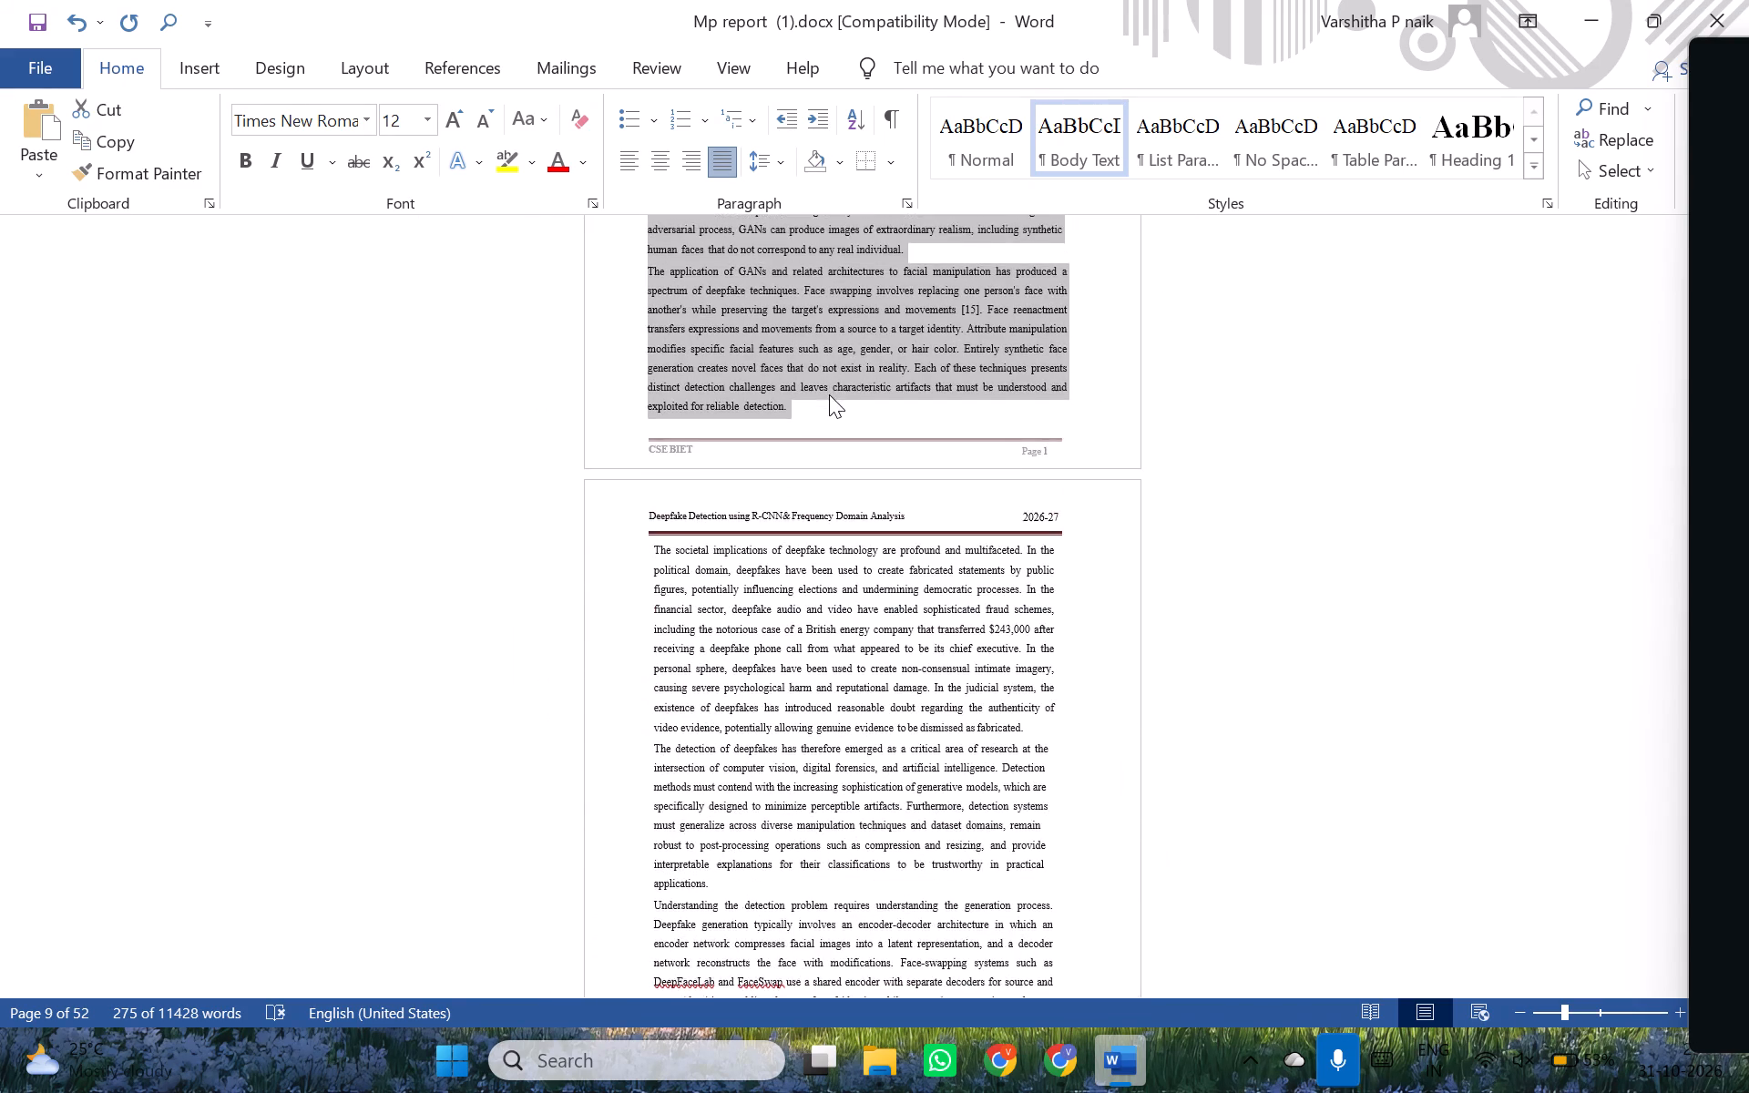
scroll(829, 394, down, 2)
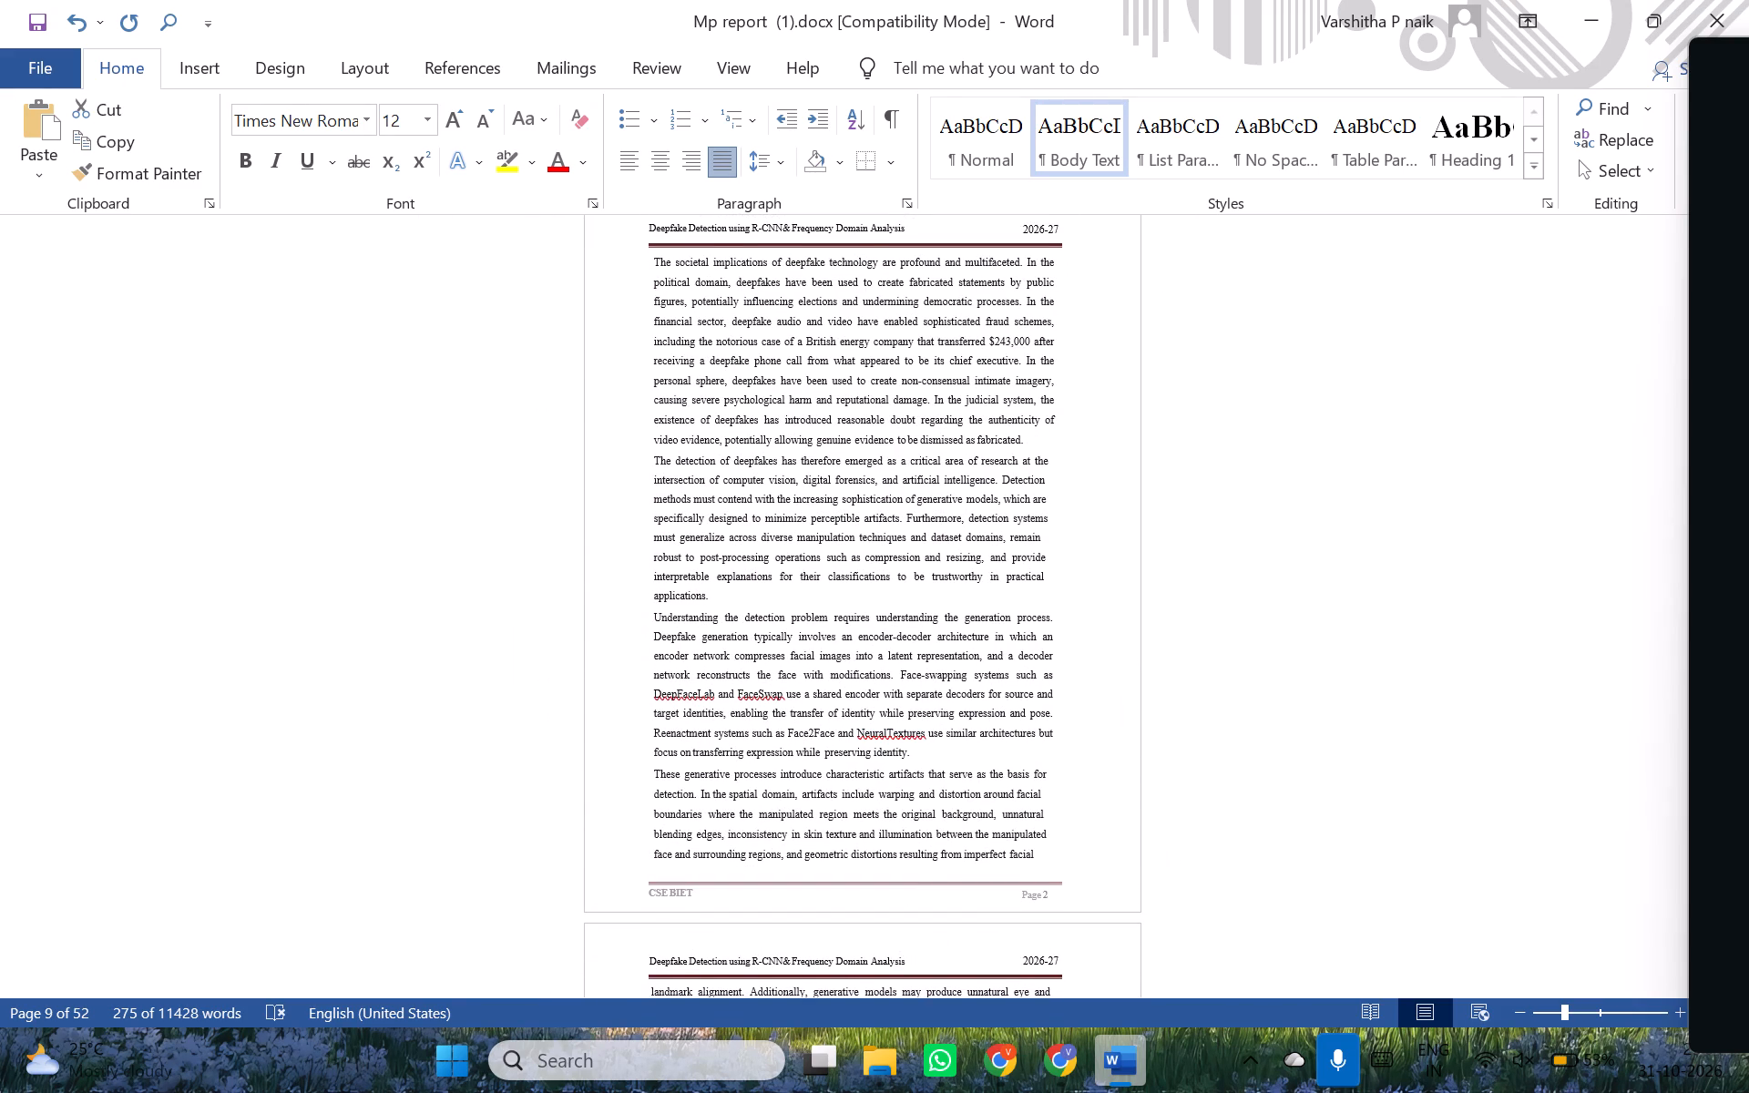
drag(654, 269, 951, 612)
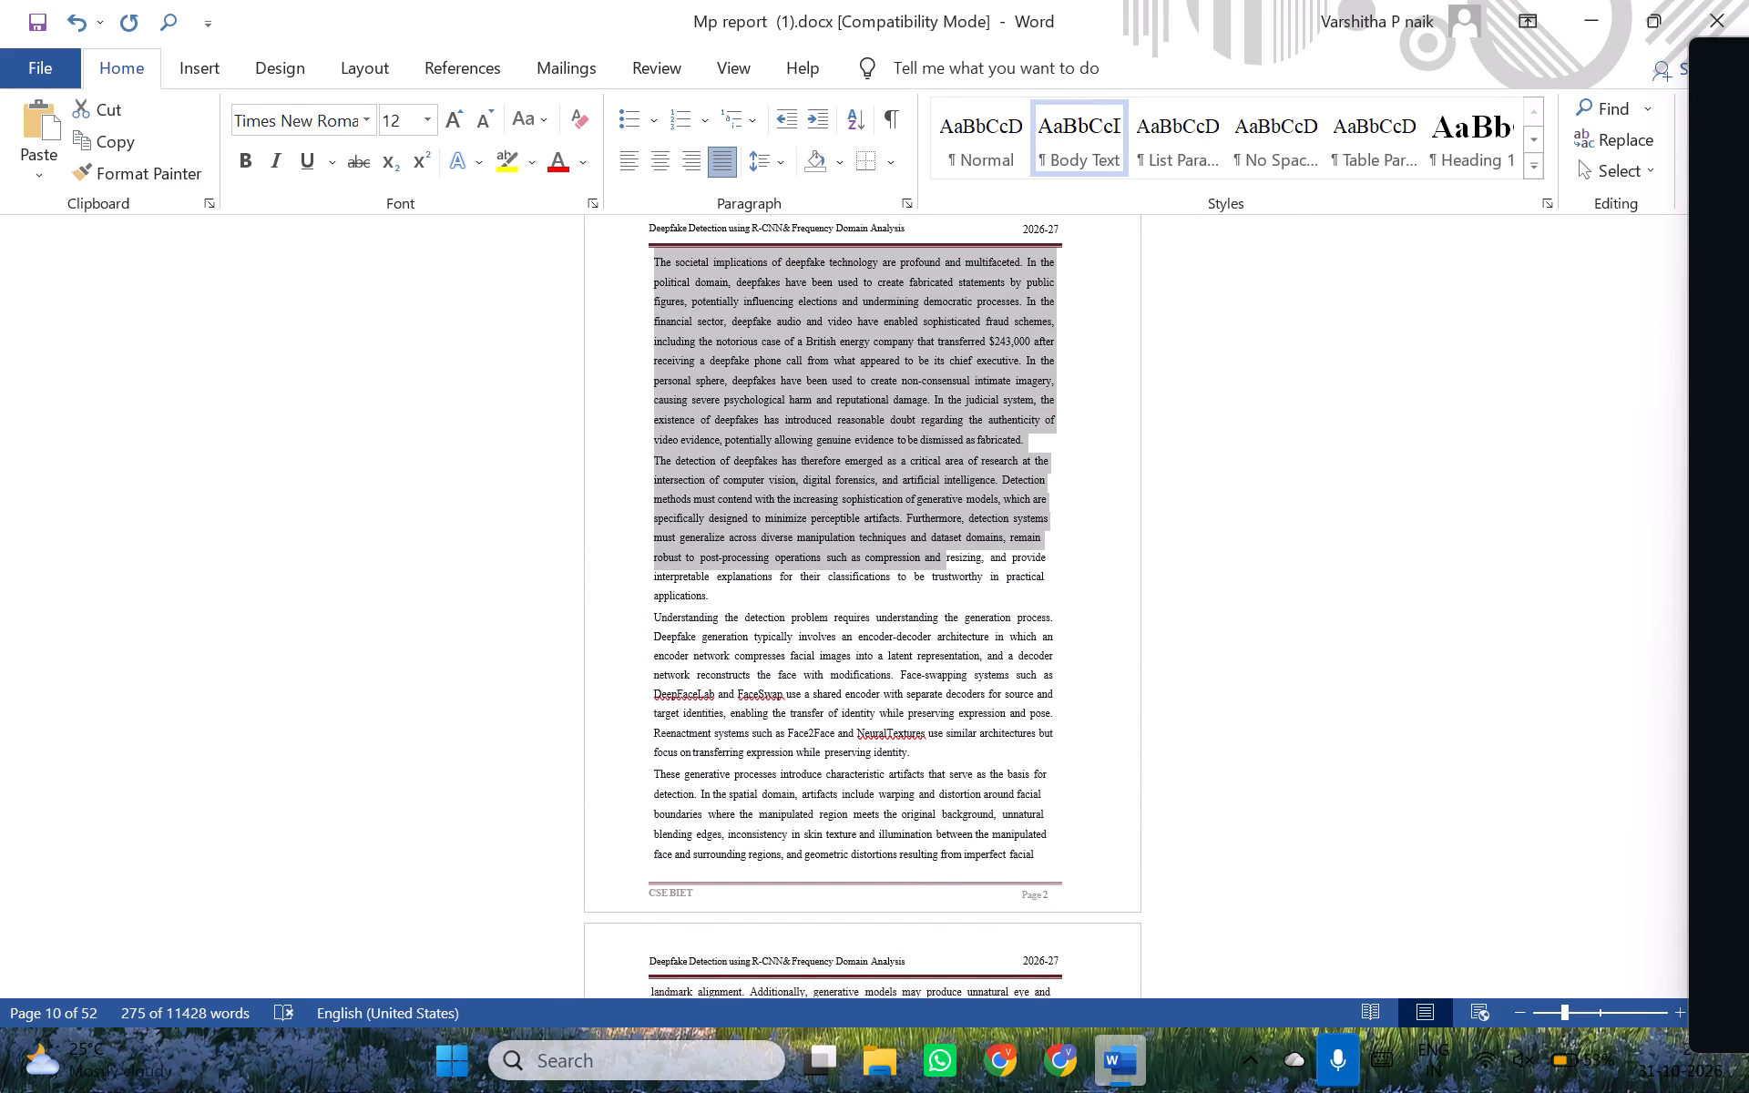
drag(951, 612, 1038, 851)
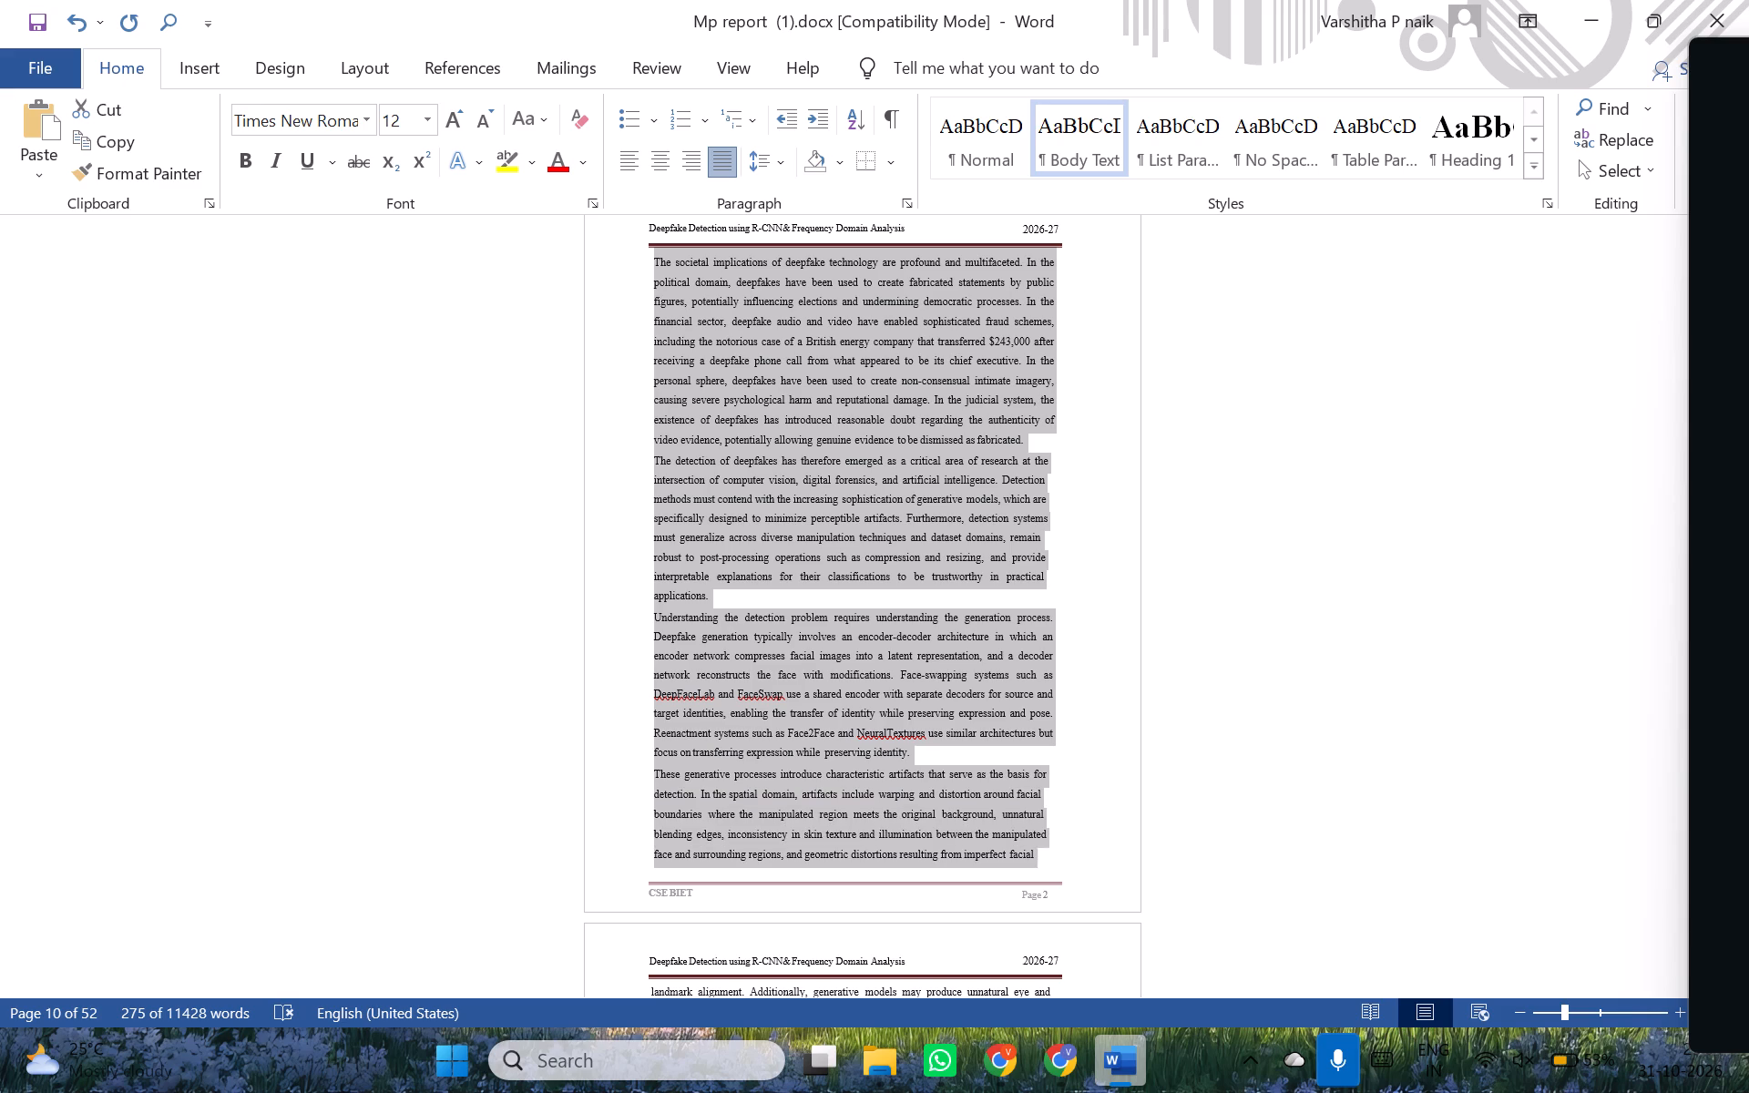
drag(1038, 851, 1041, 851)
click(726, 154)
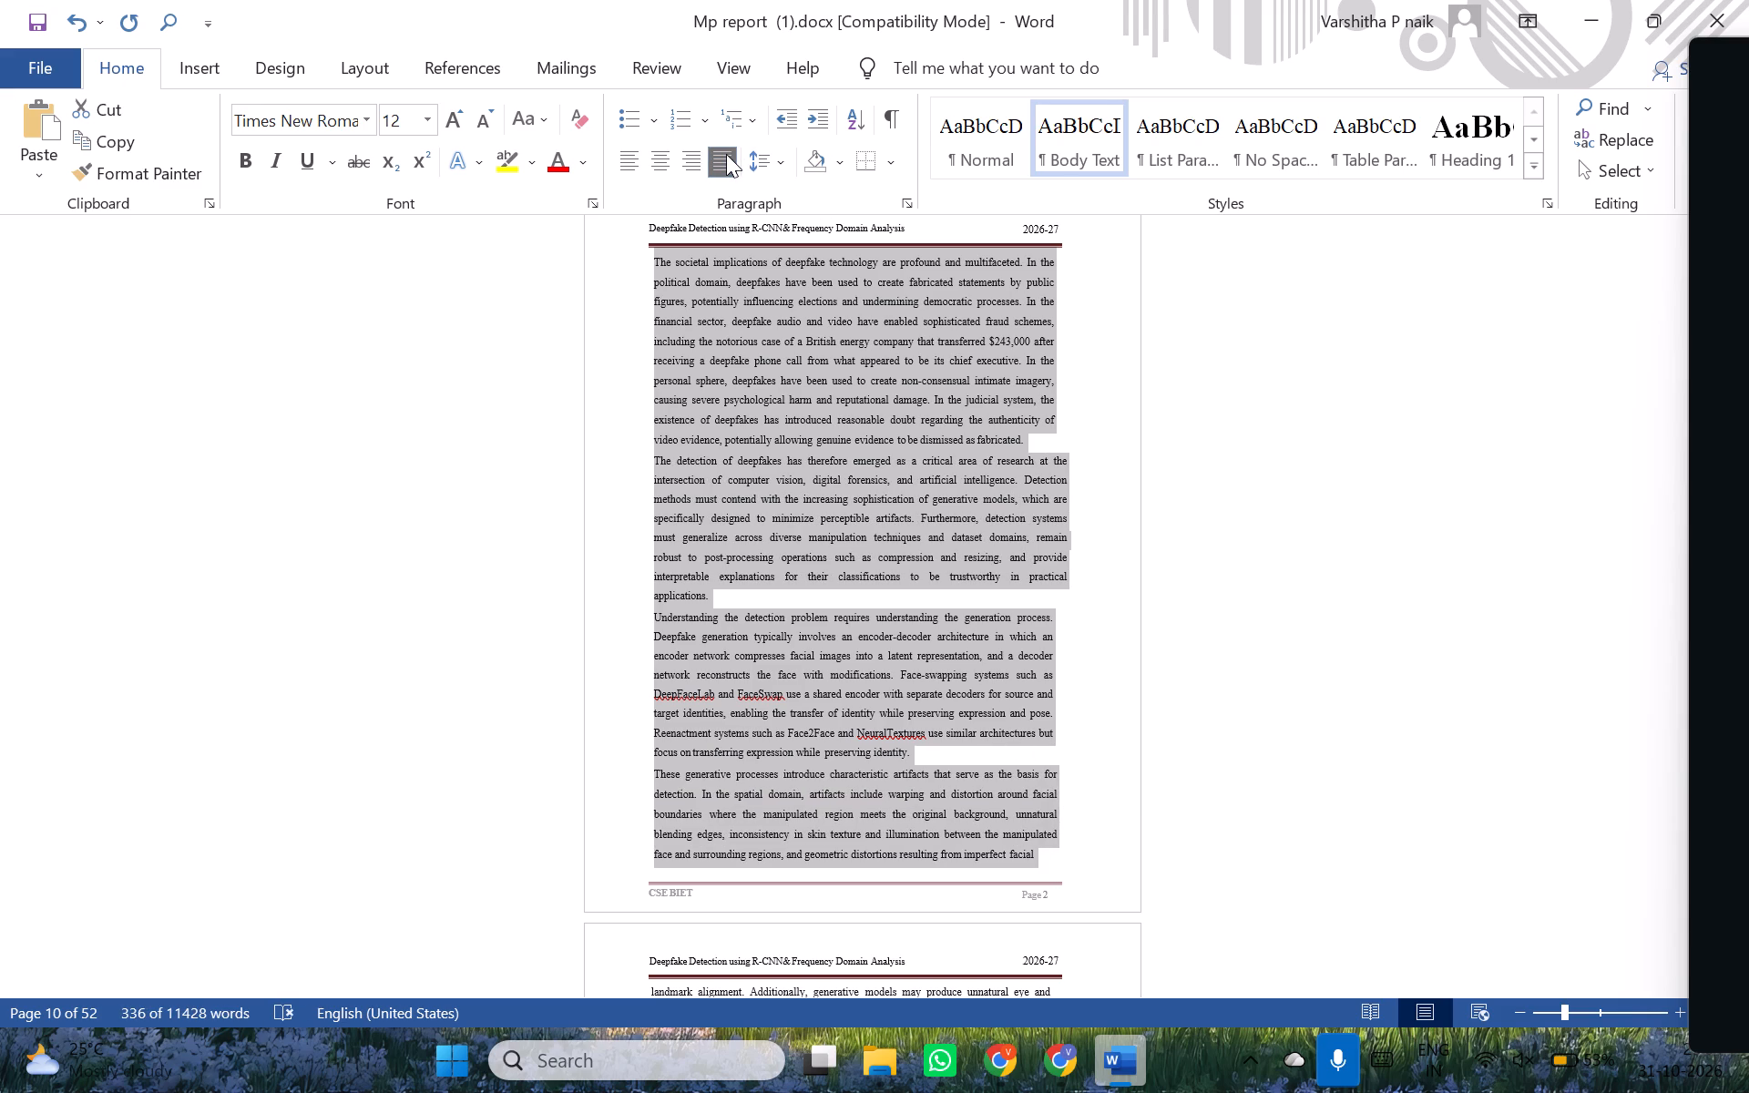
click(1089, 368)
Apply justified alignment to all body text on report page 3, from the landmark alignment lines to the spatial-only detectors paragraph.
scroll(942, 608, down, 2)
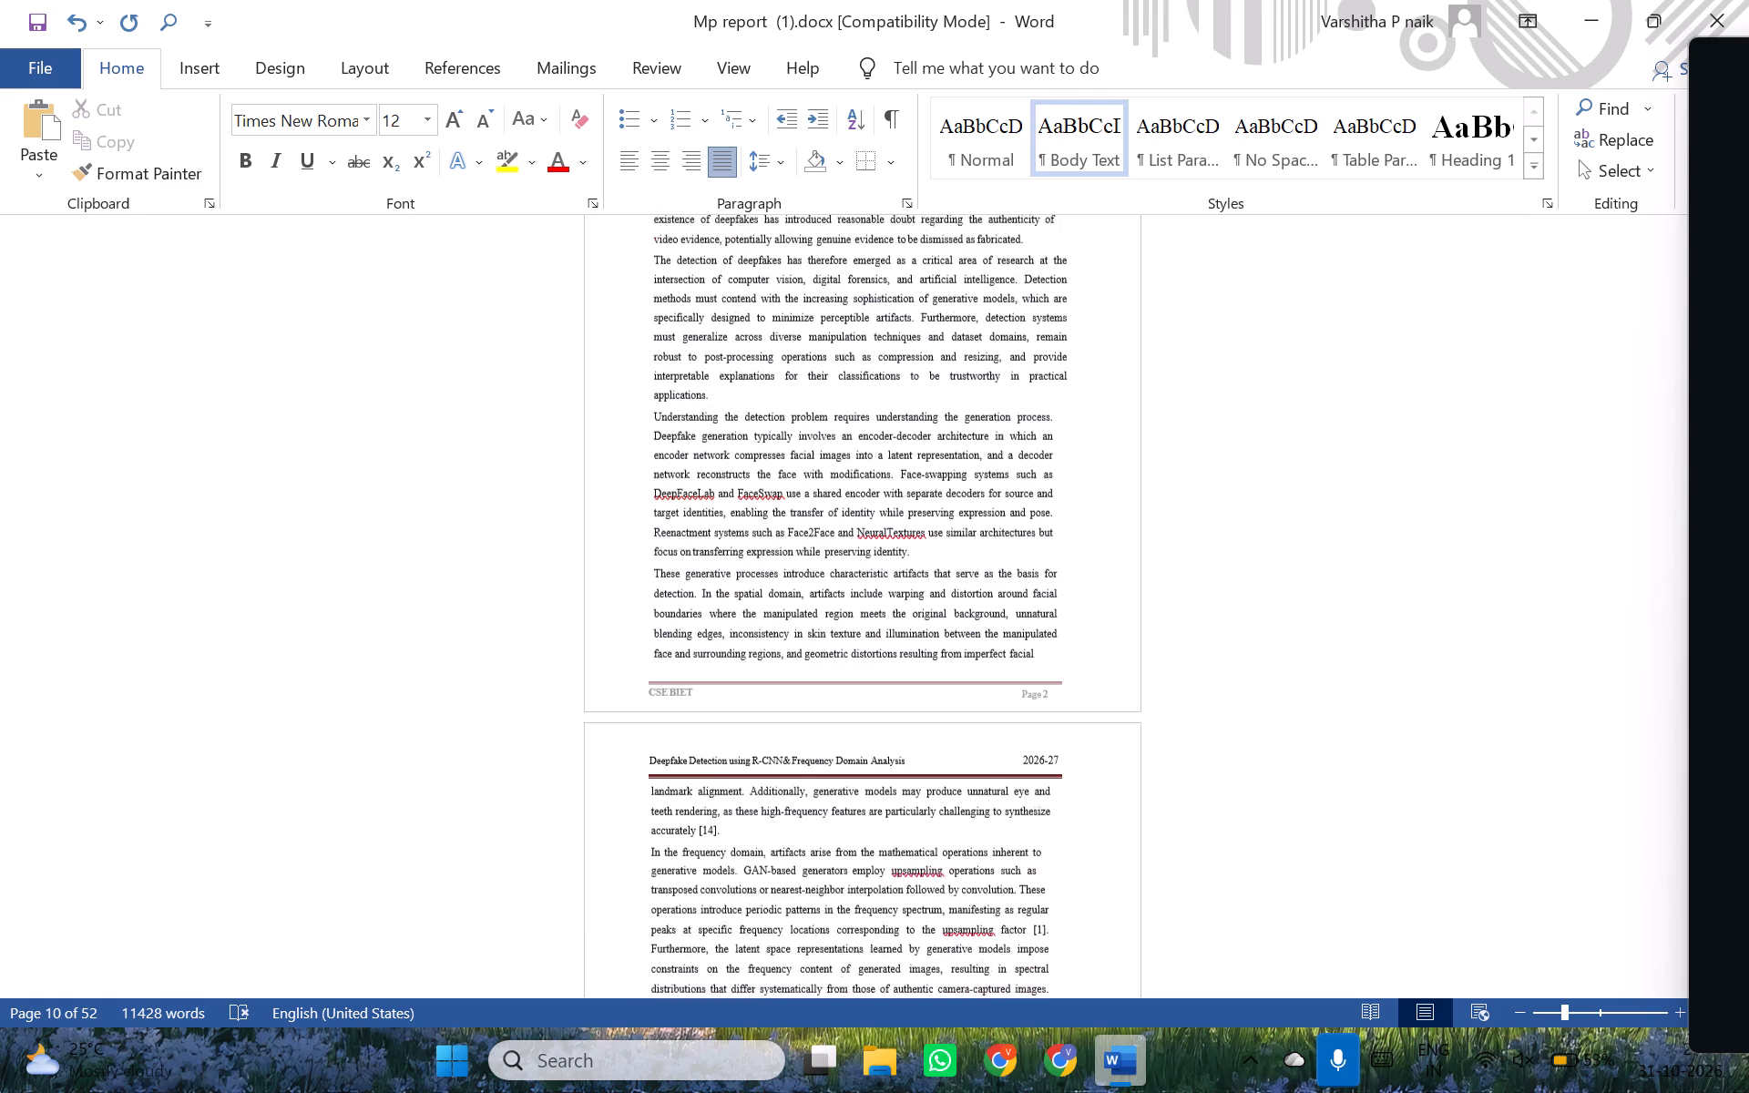
scroll(942, 608, down, 2)
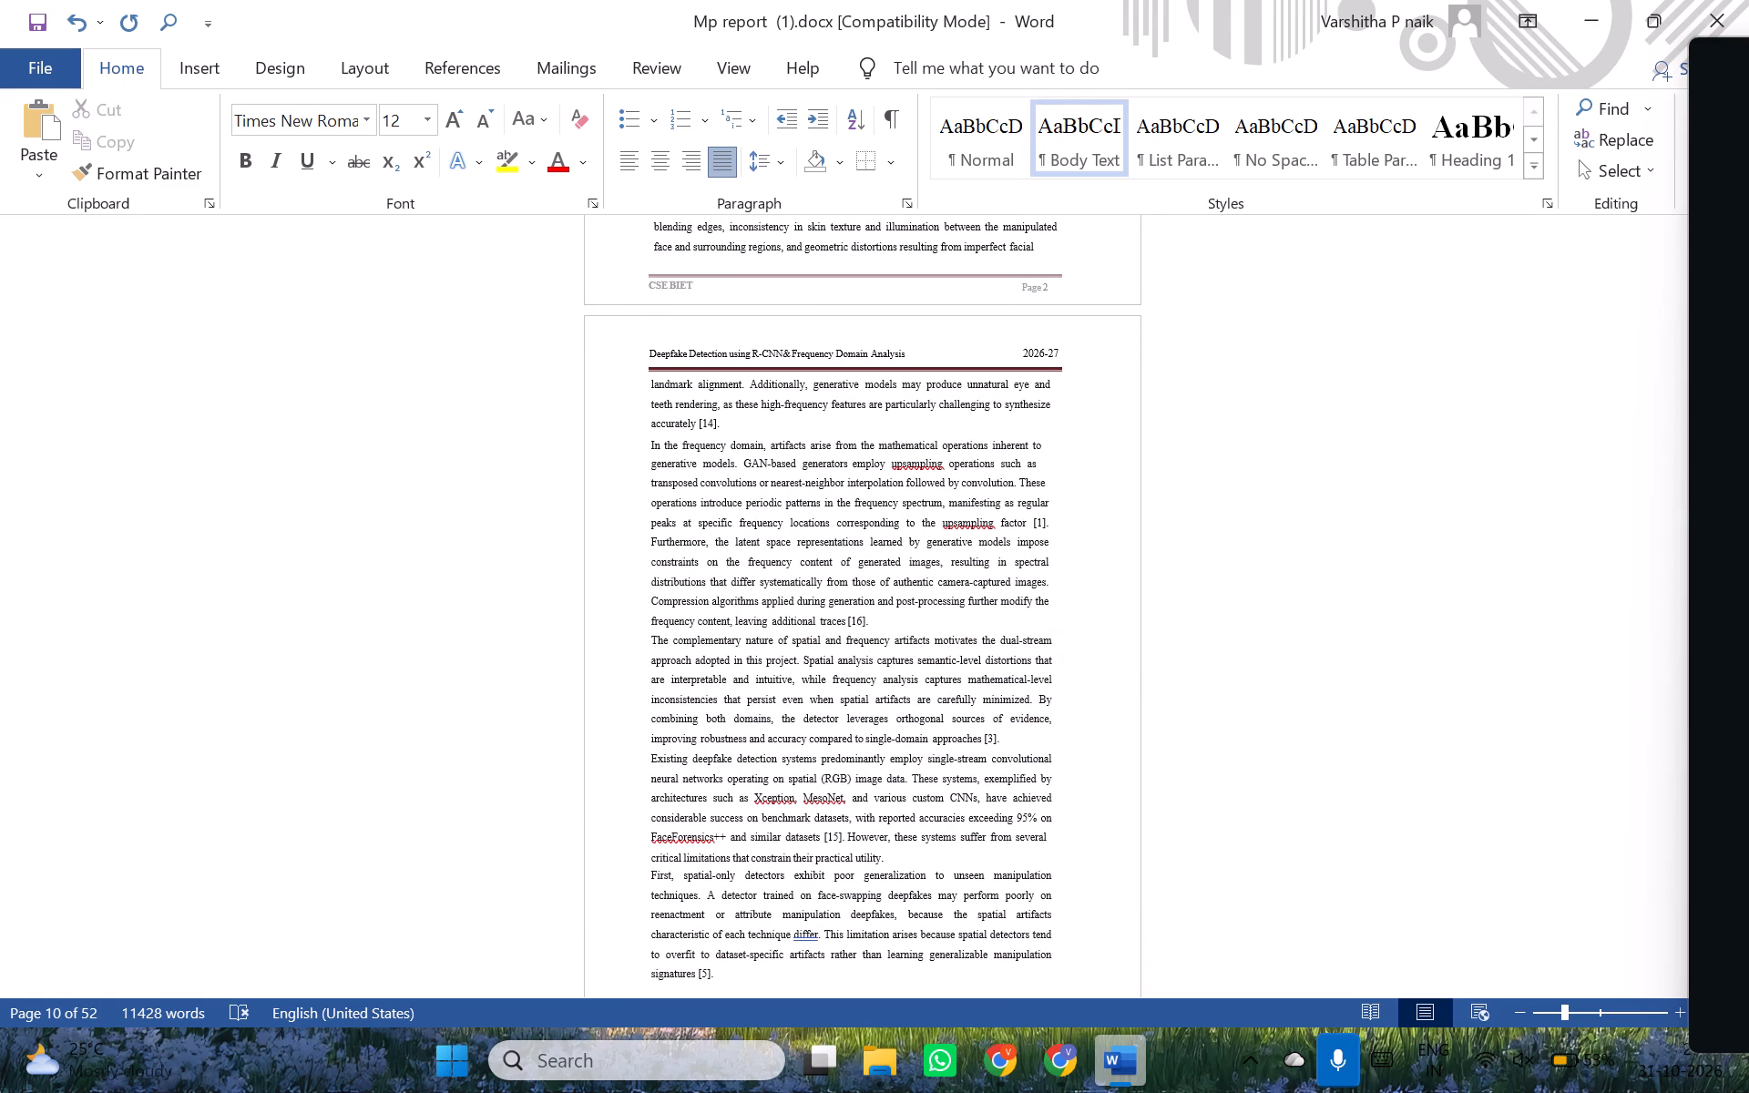
drag(649, 393, 806, 933)
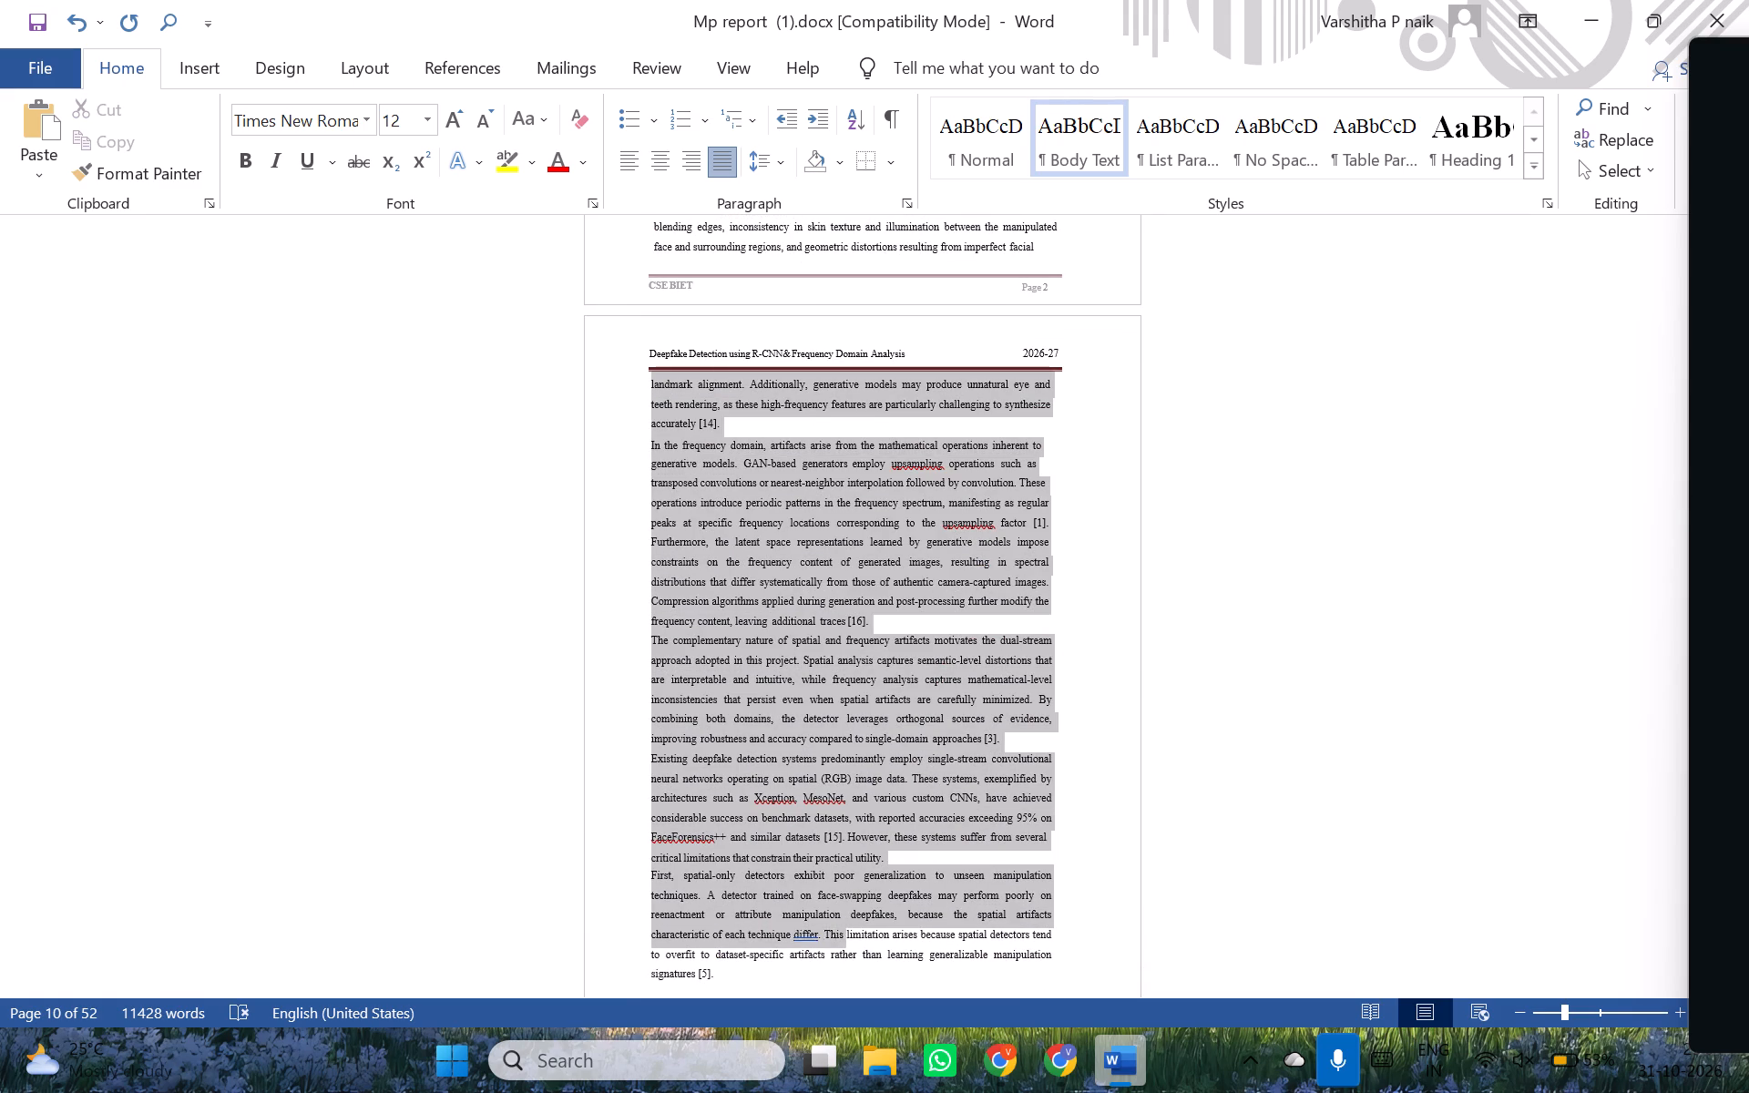
drag(806, 933, 723, 982)
scroll(723, 982, down, 1)
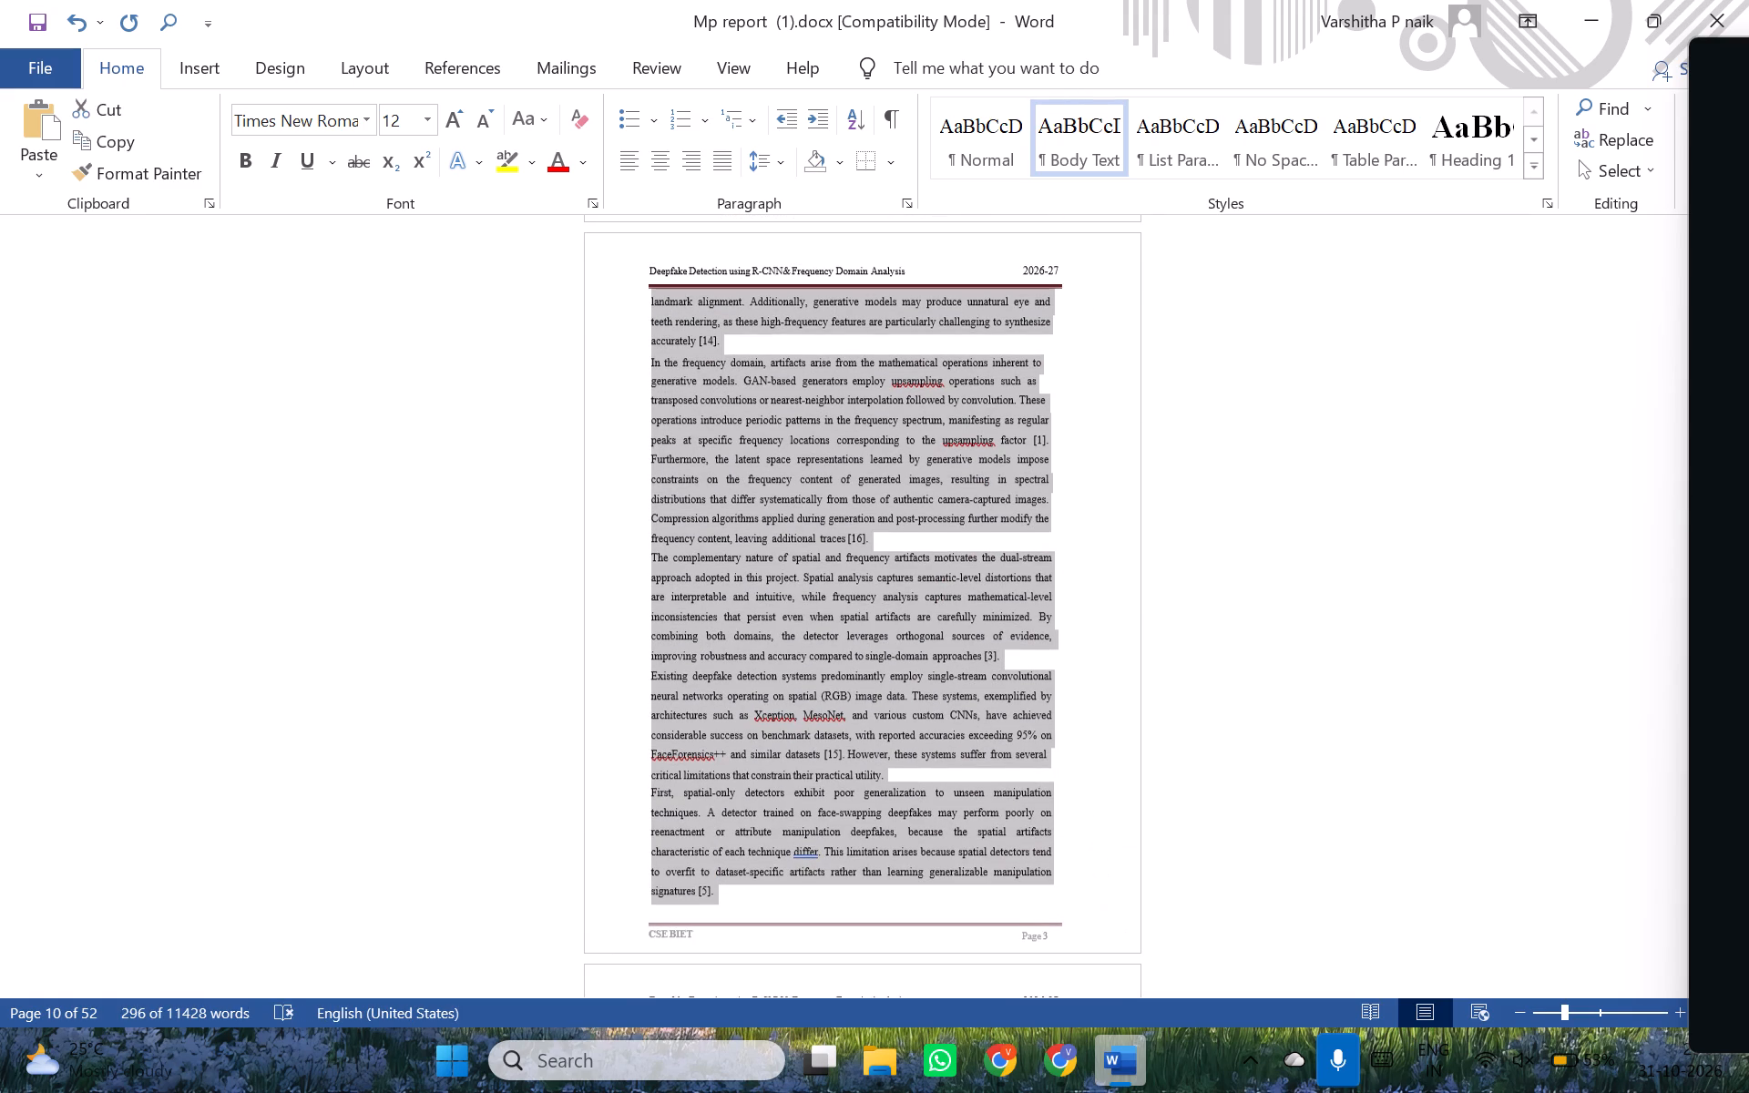
click(716, 169)
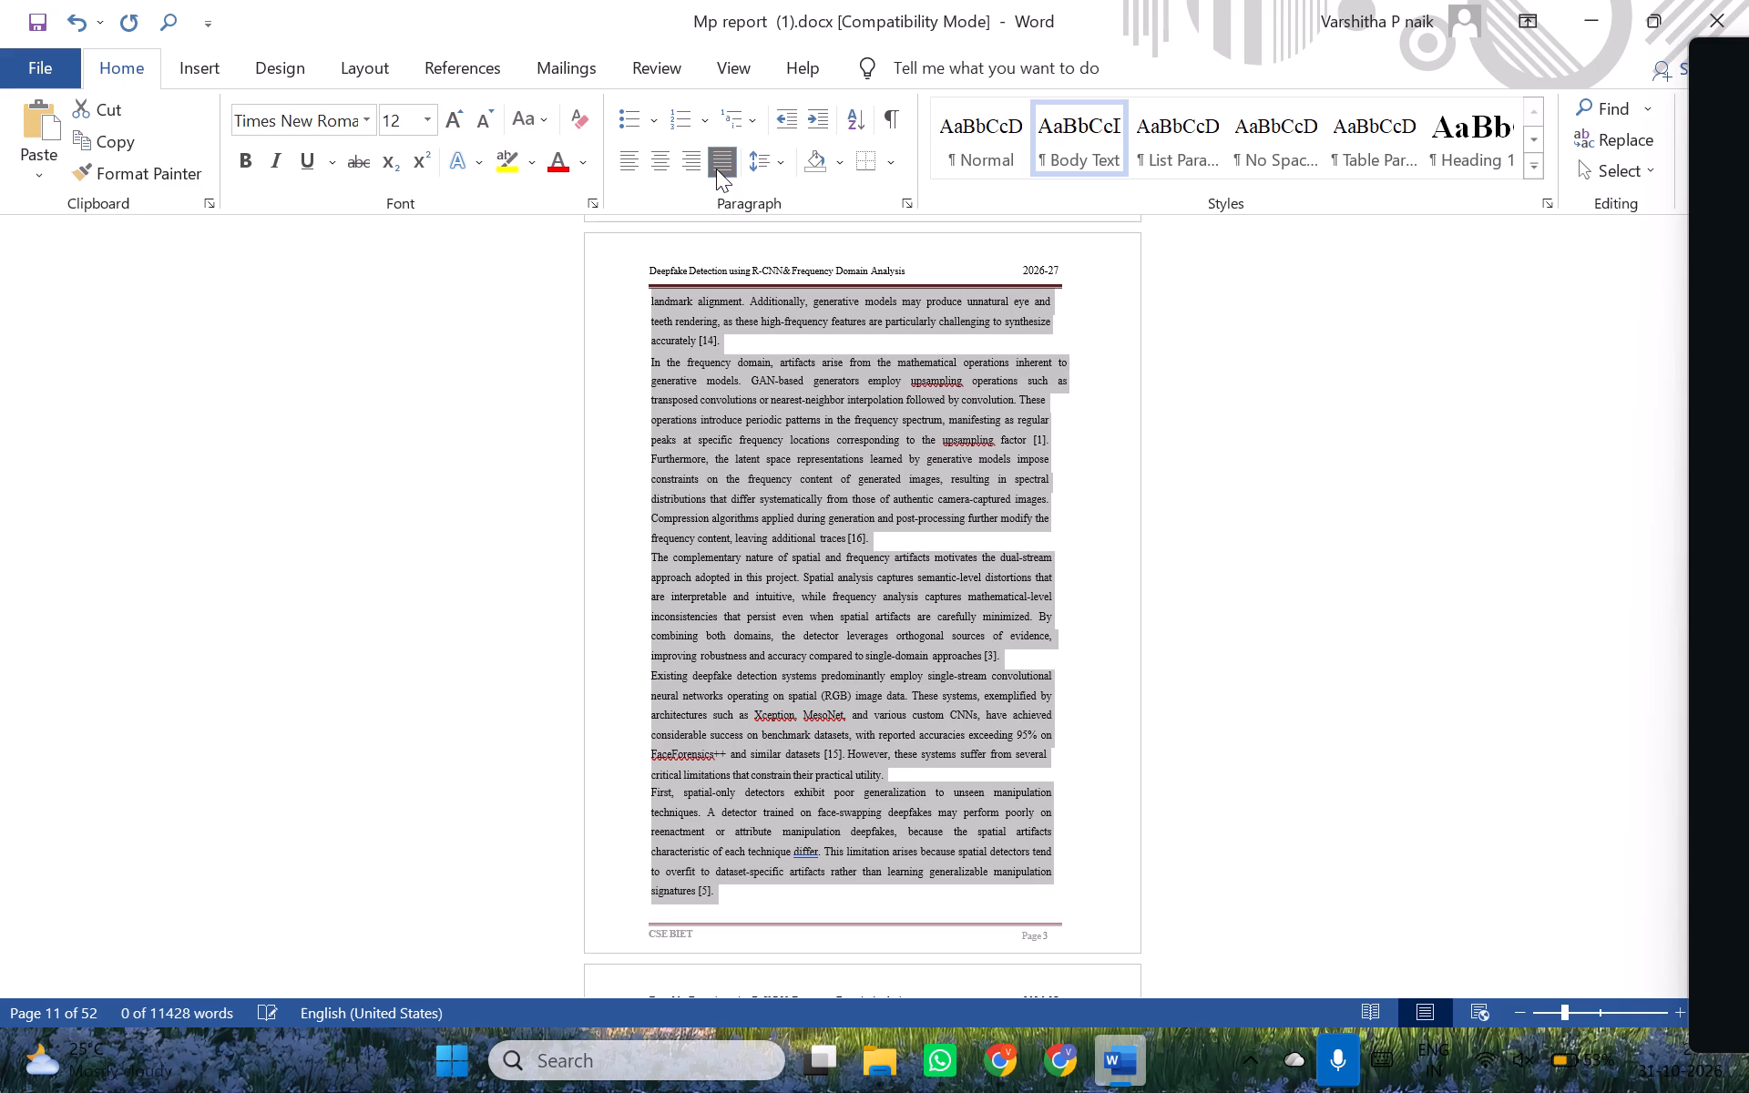
click(716, 169)
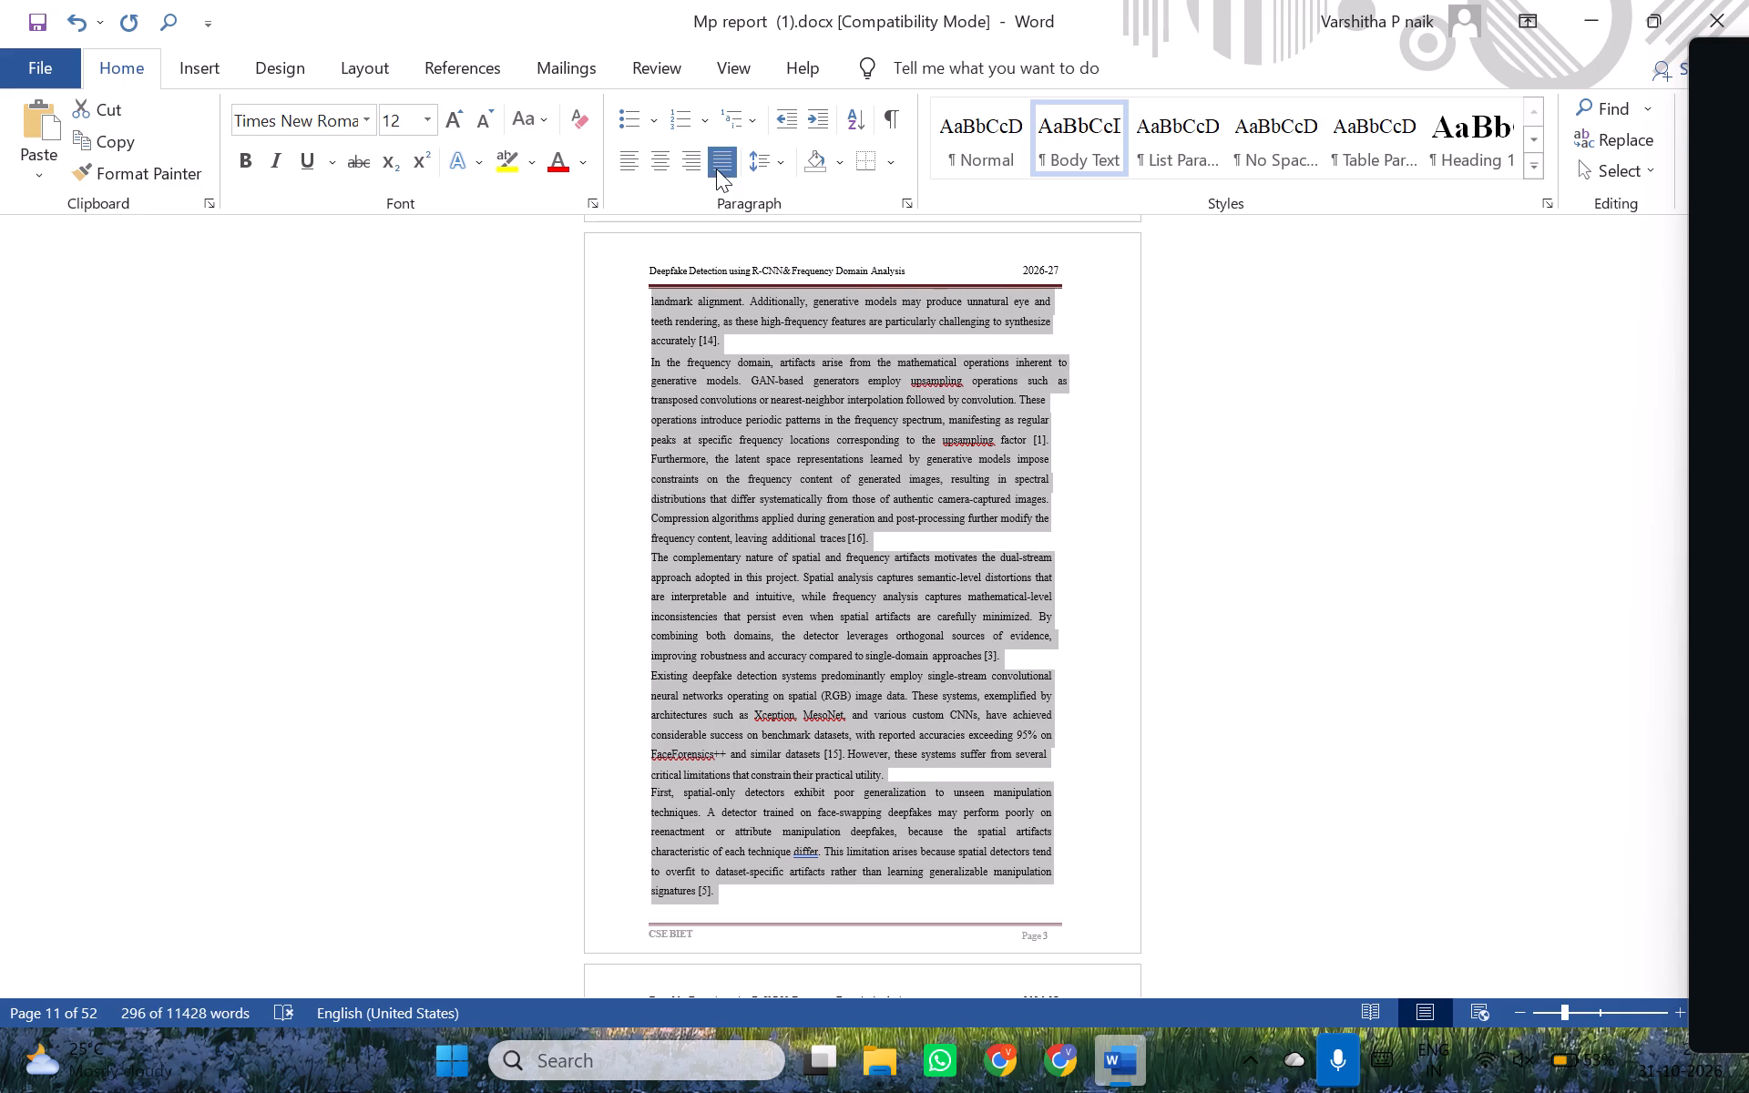
click(716, 169)
click(634, 424)
Apply justified alignment to all body text on report page 4, from the cross-dataset evaluation paragraph to the dual-stream architecture paragraph.
scroll(833, 497, down, 1)
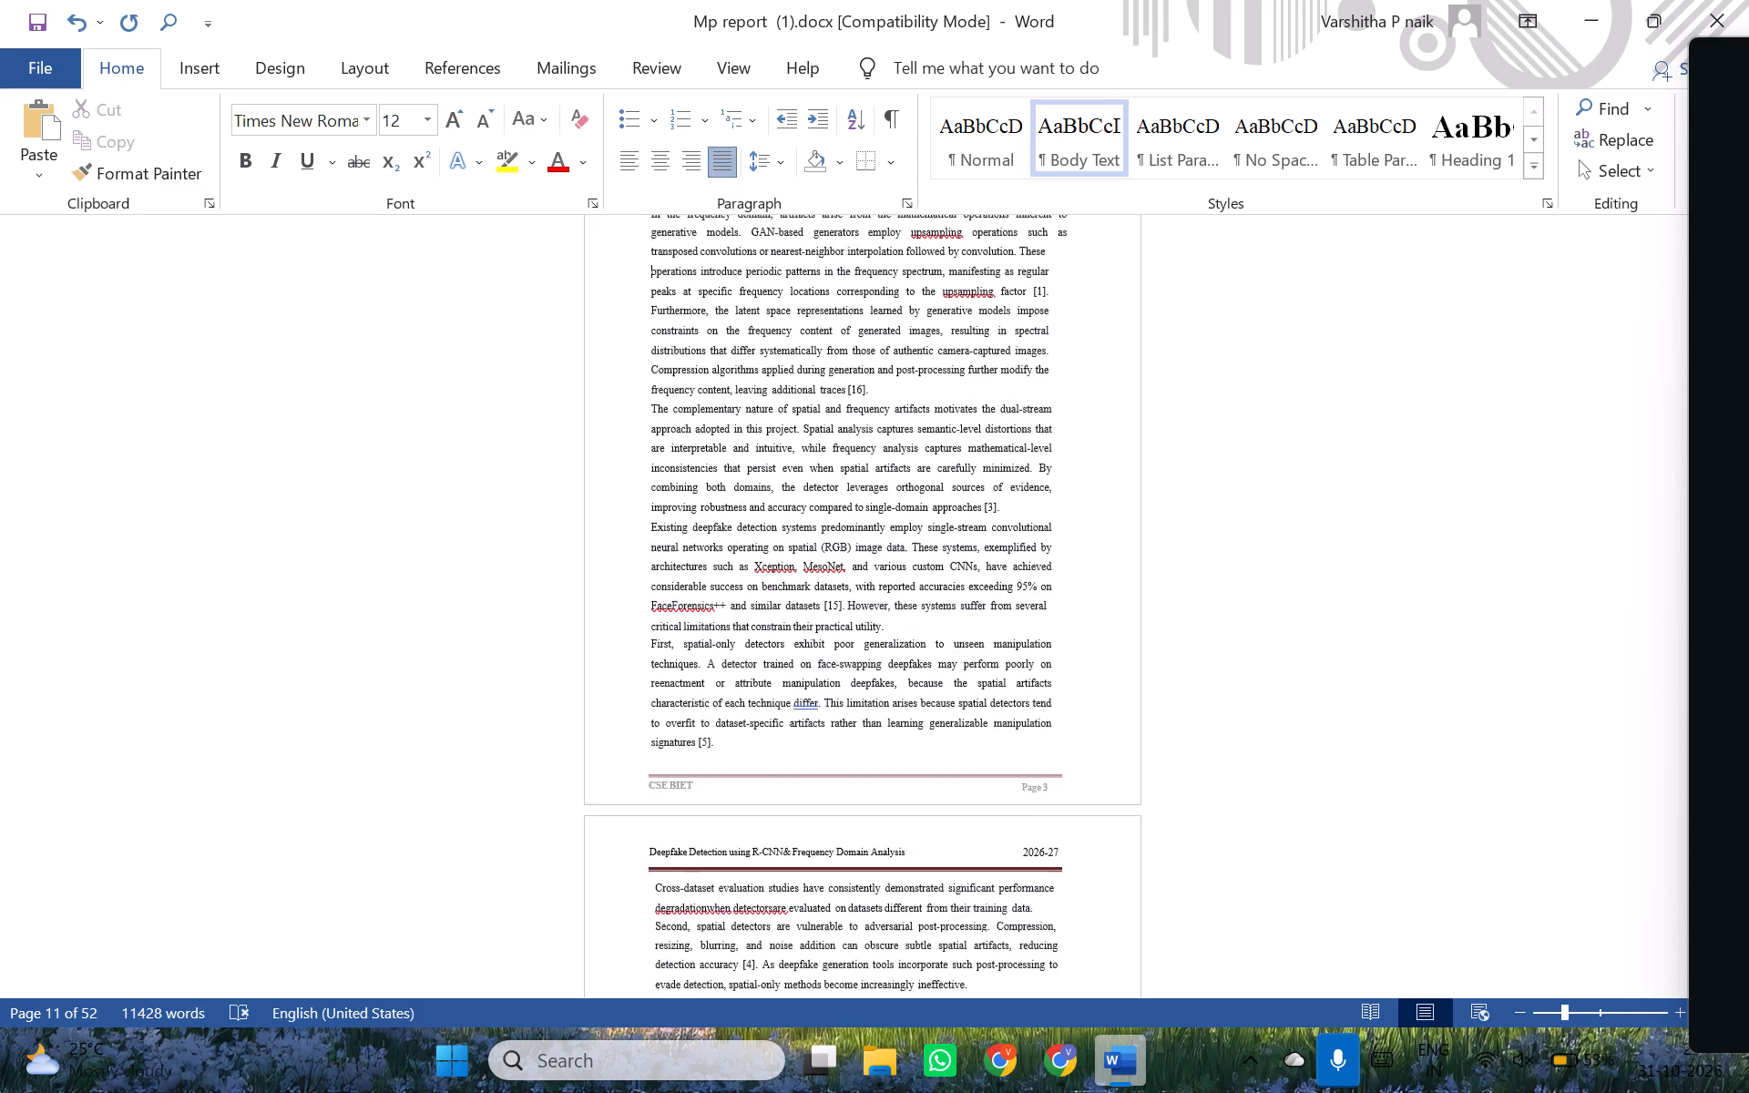
scroll(833, 497, down, 3)
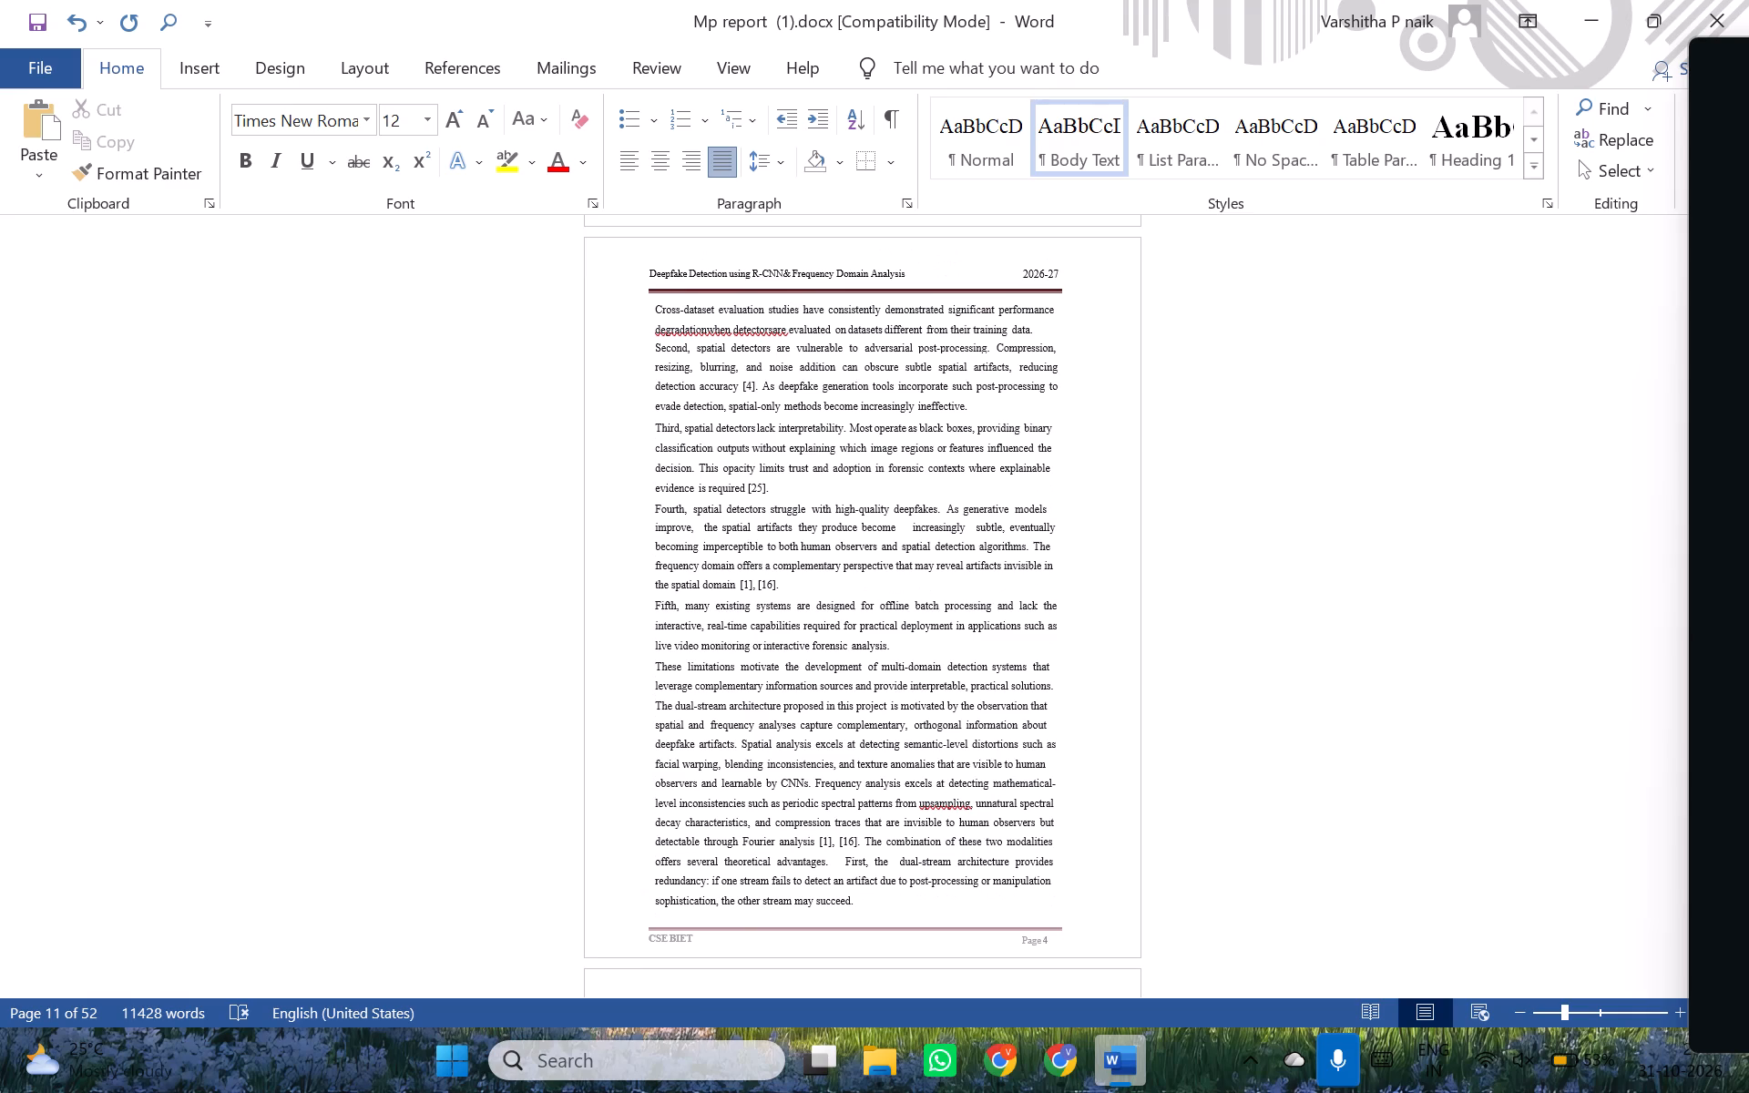
drag(652, 308, 882, 877)
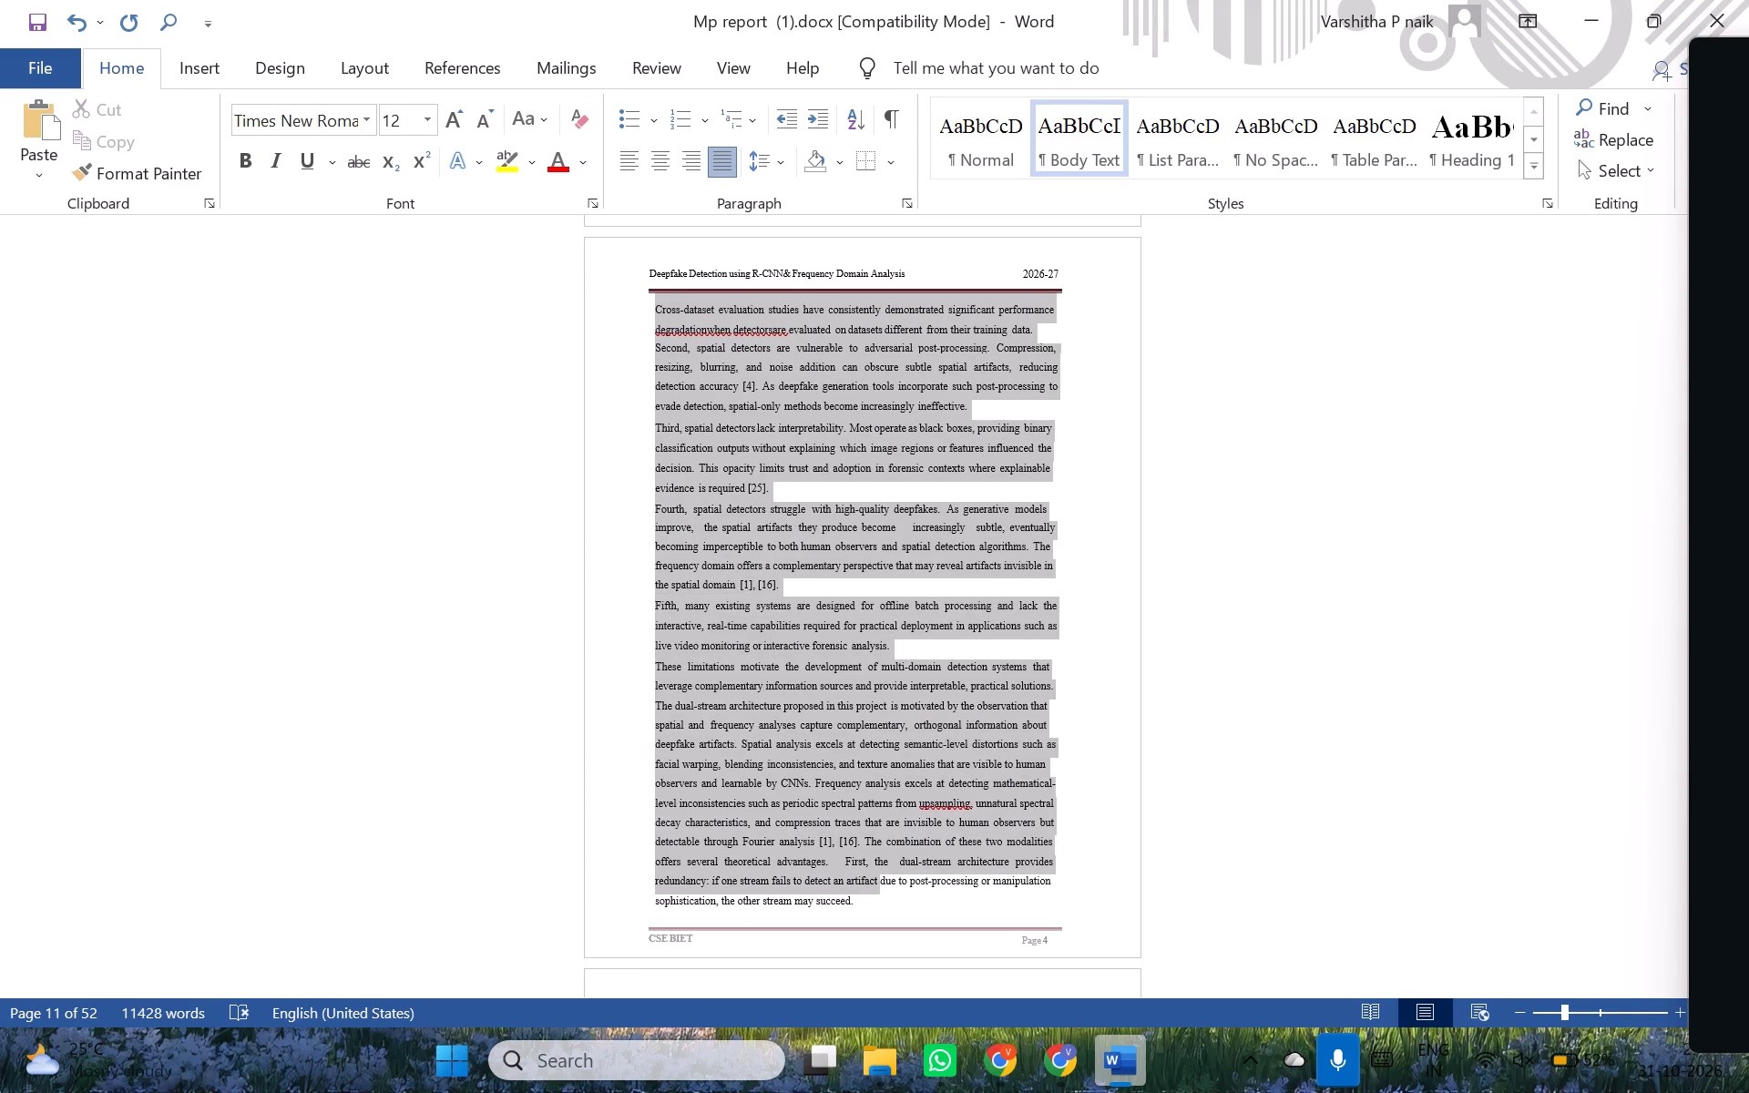
drag(882, 877, 874, 894)
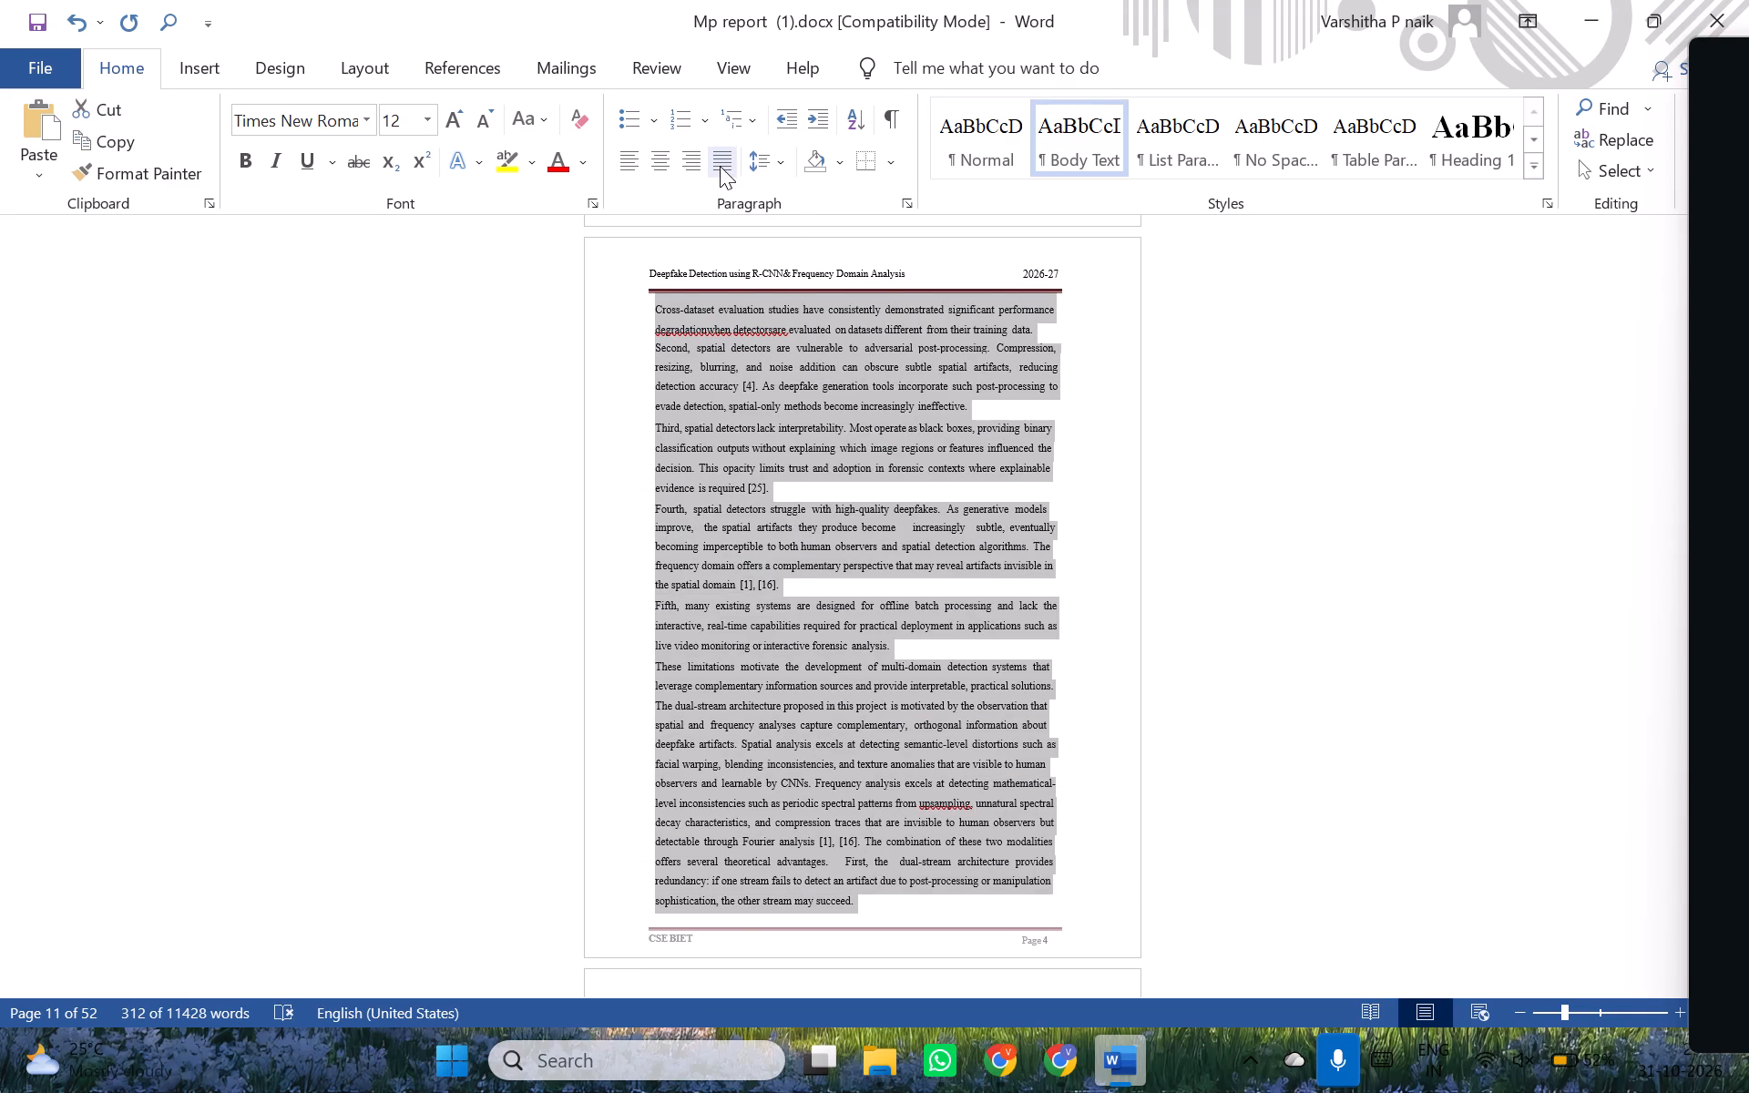
click(720, 166)
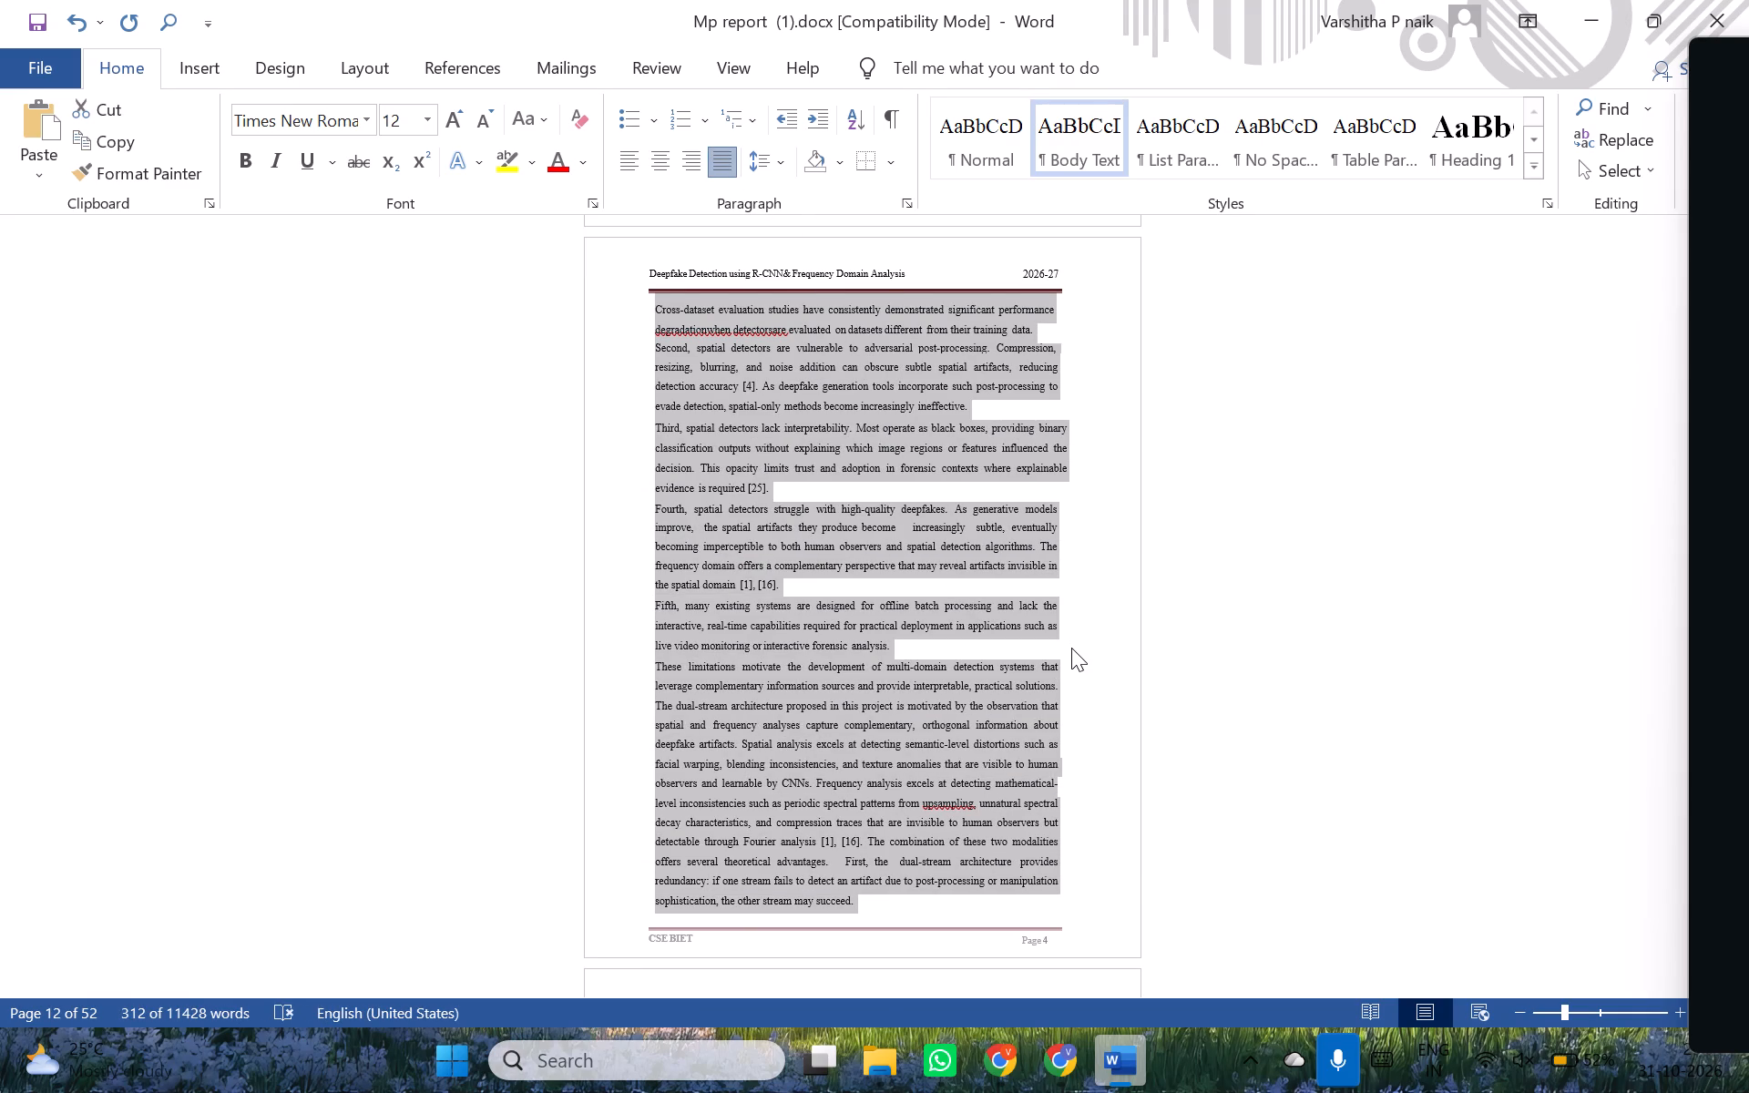
click(1071, 648)
Save the document.
key(ctrl+s)
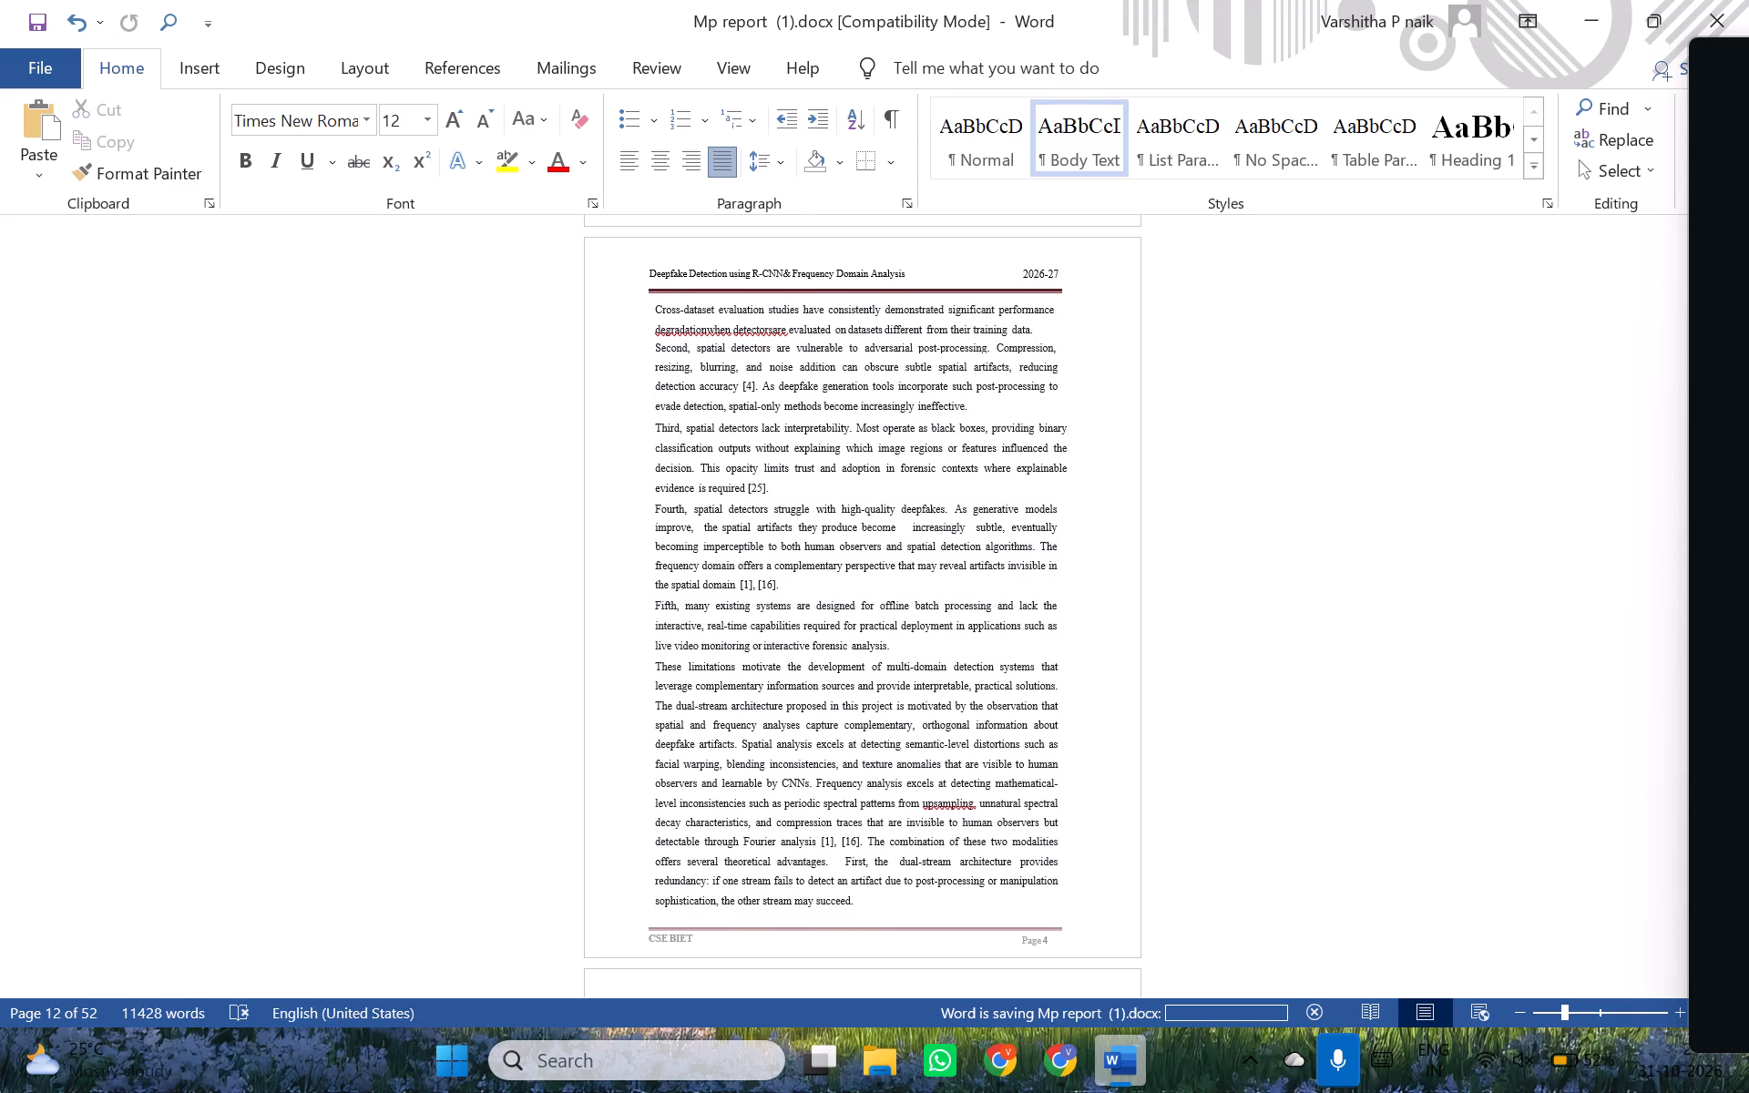
Save the report to the Desktop as a PDF named Mp report (1).pdf with standard optimization.
click(56, 71)
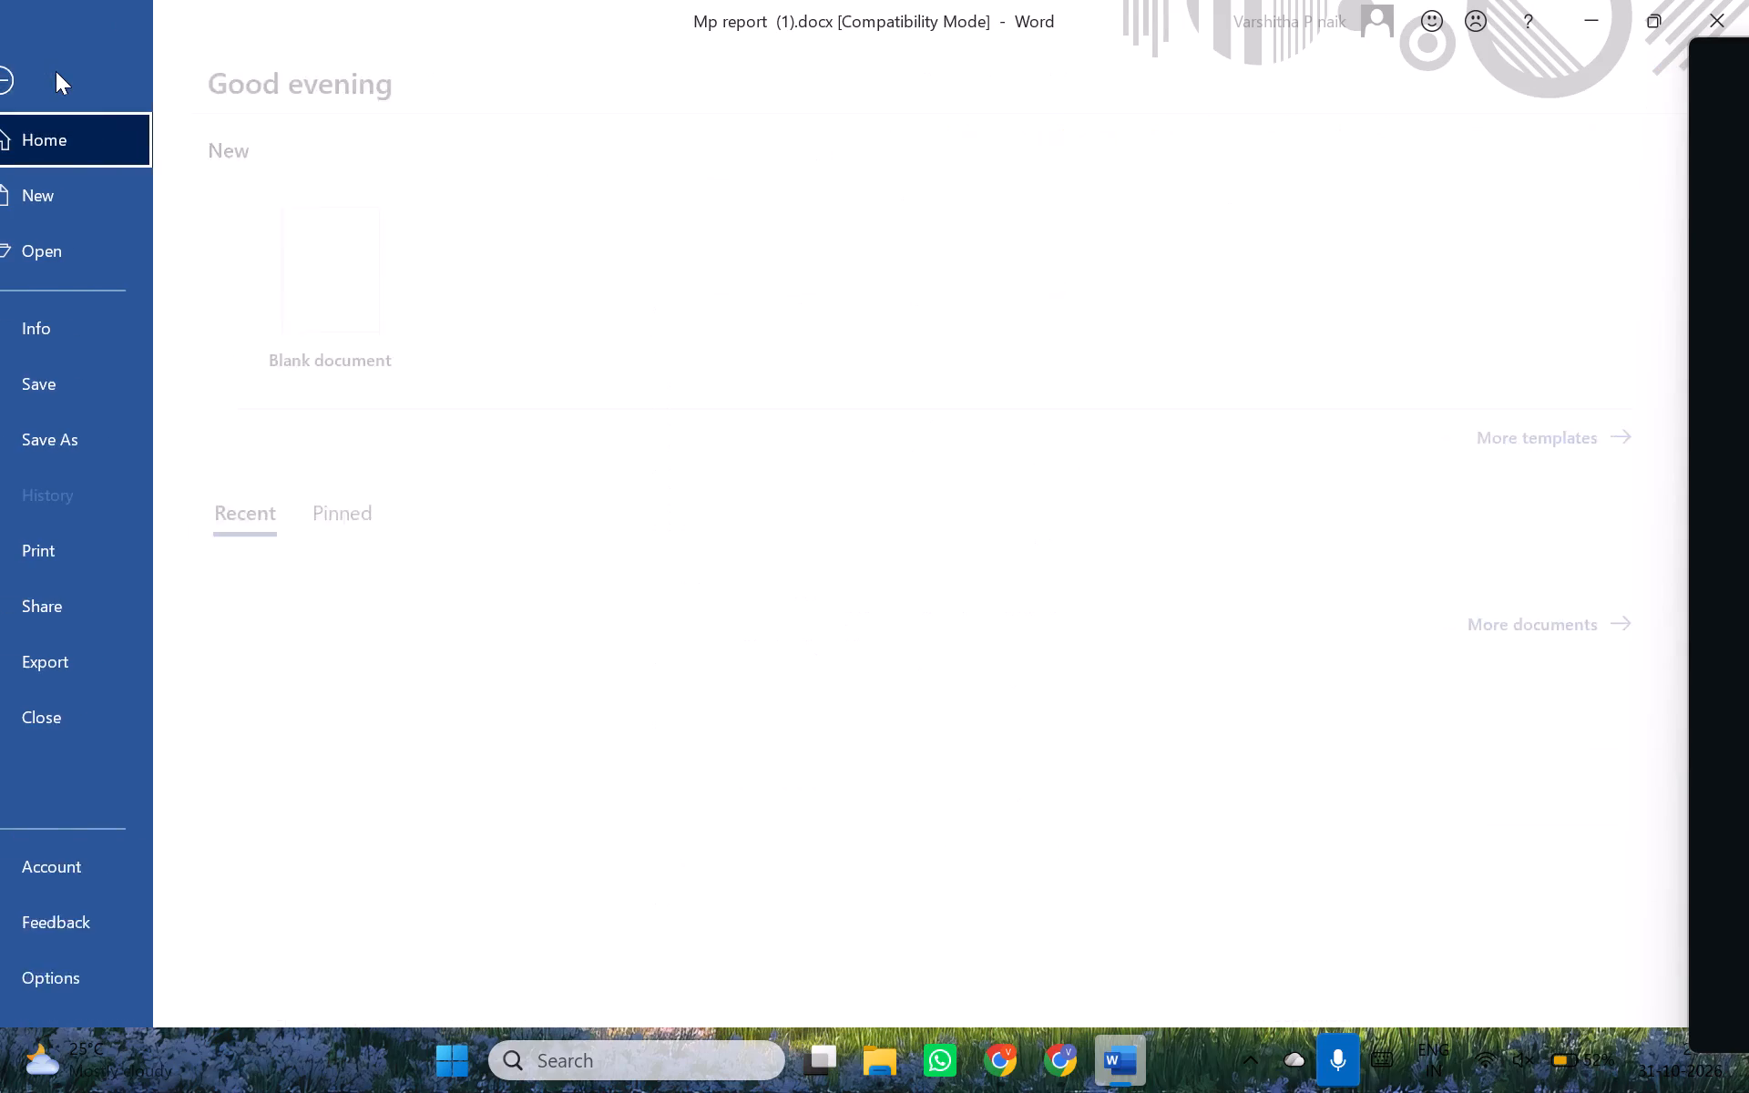
click(93, 429)
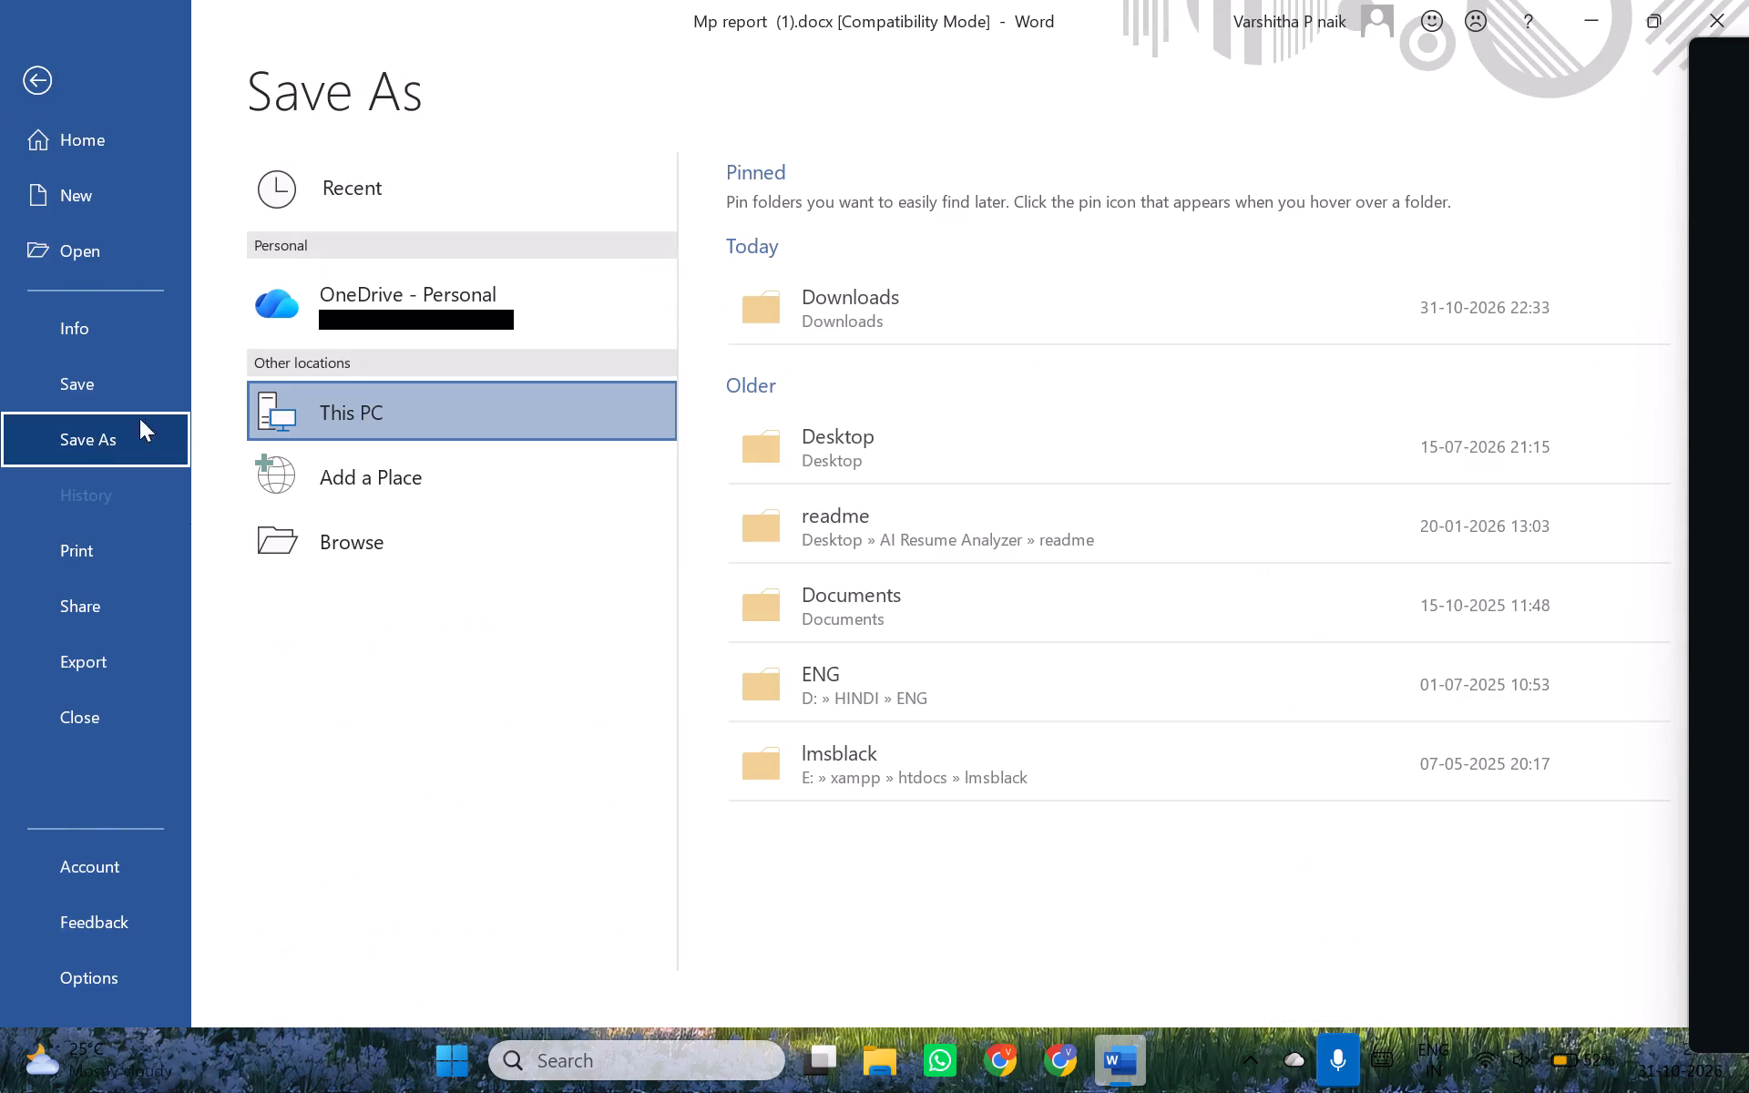
click(828, 453)
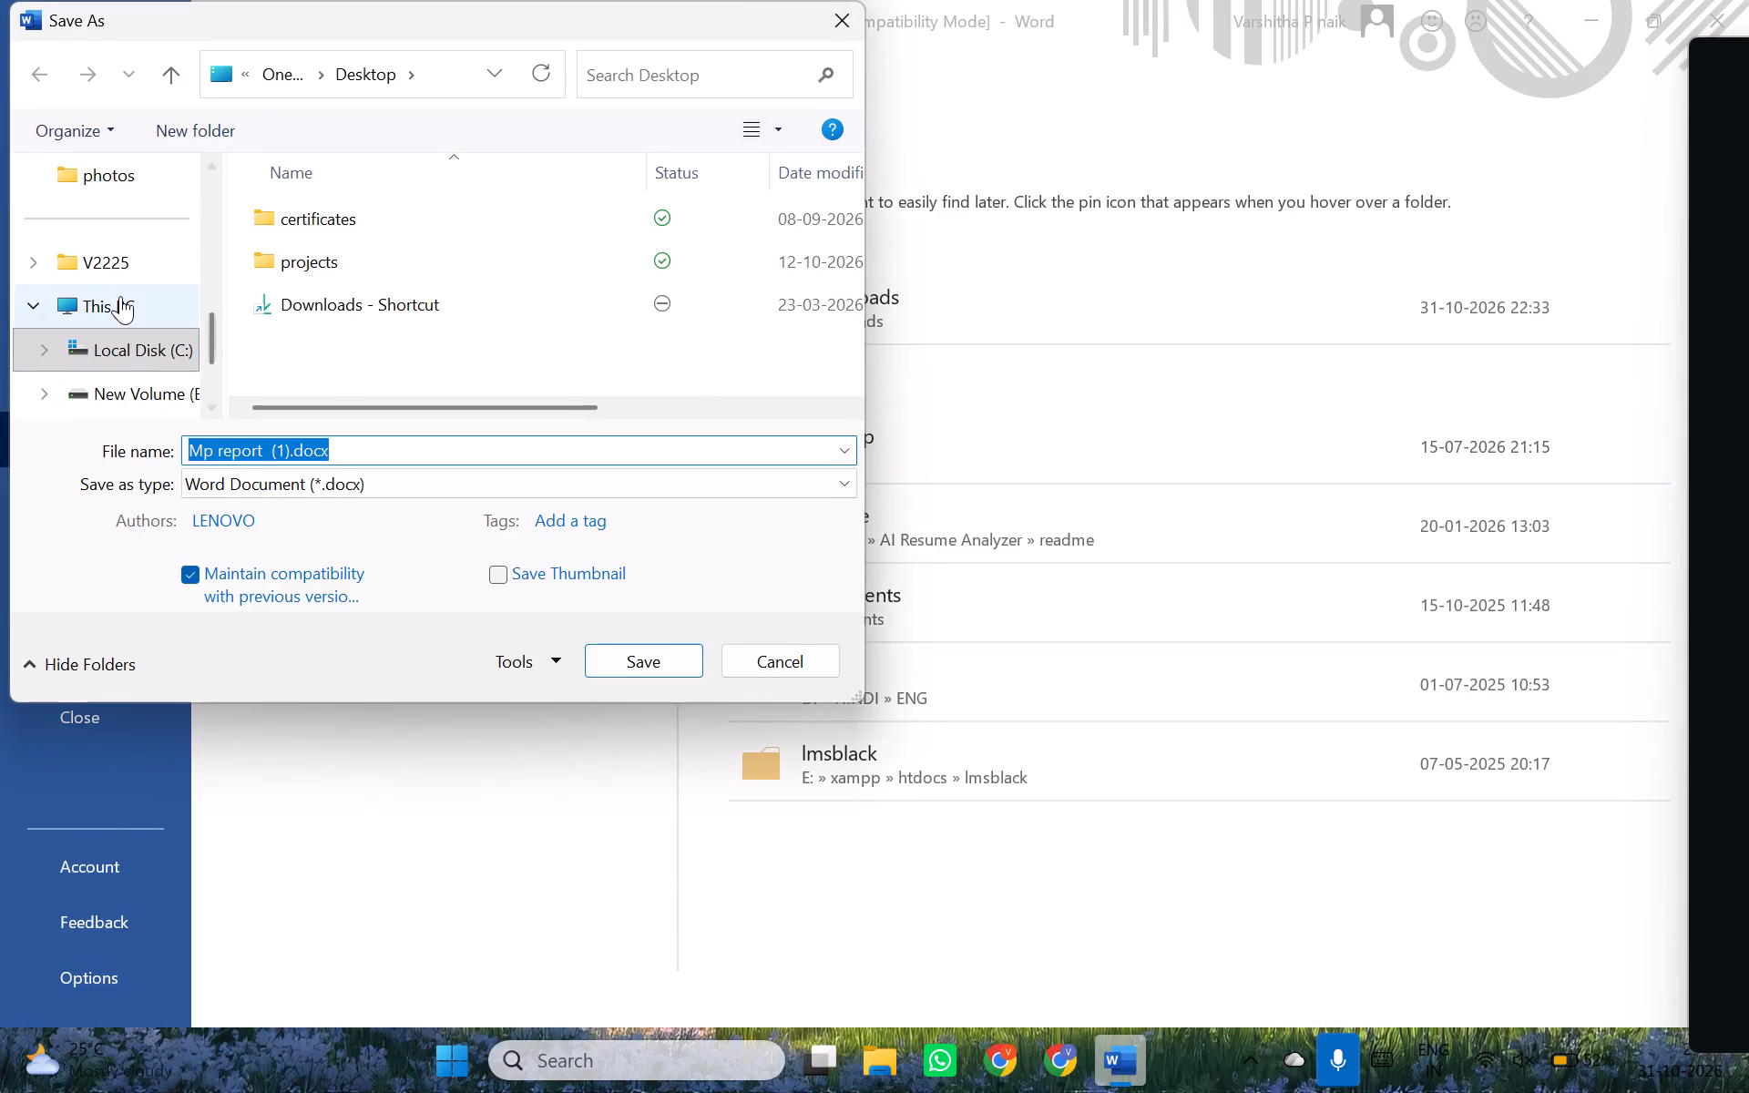
scroll(120, 296, up, 1)
click(108, 364)
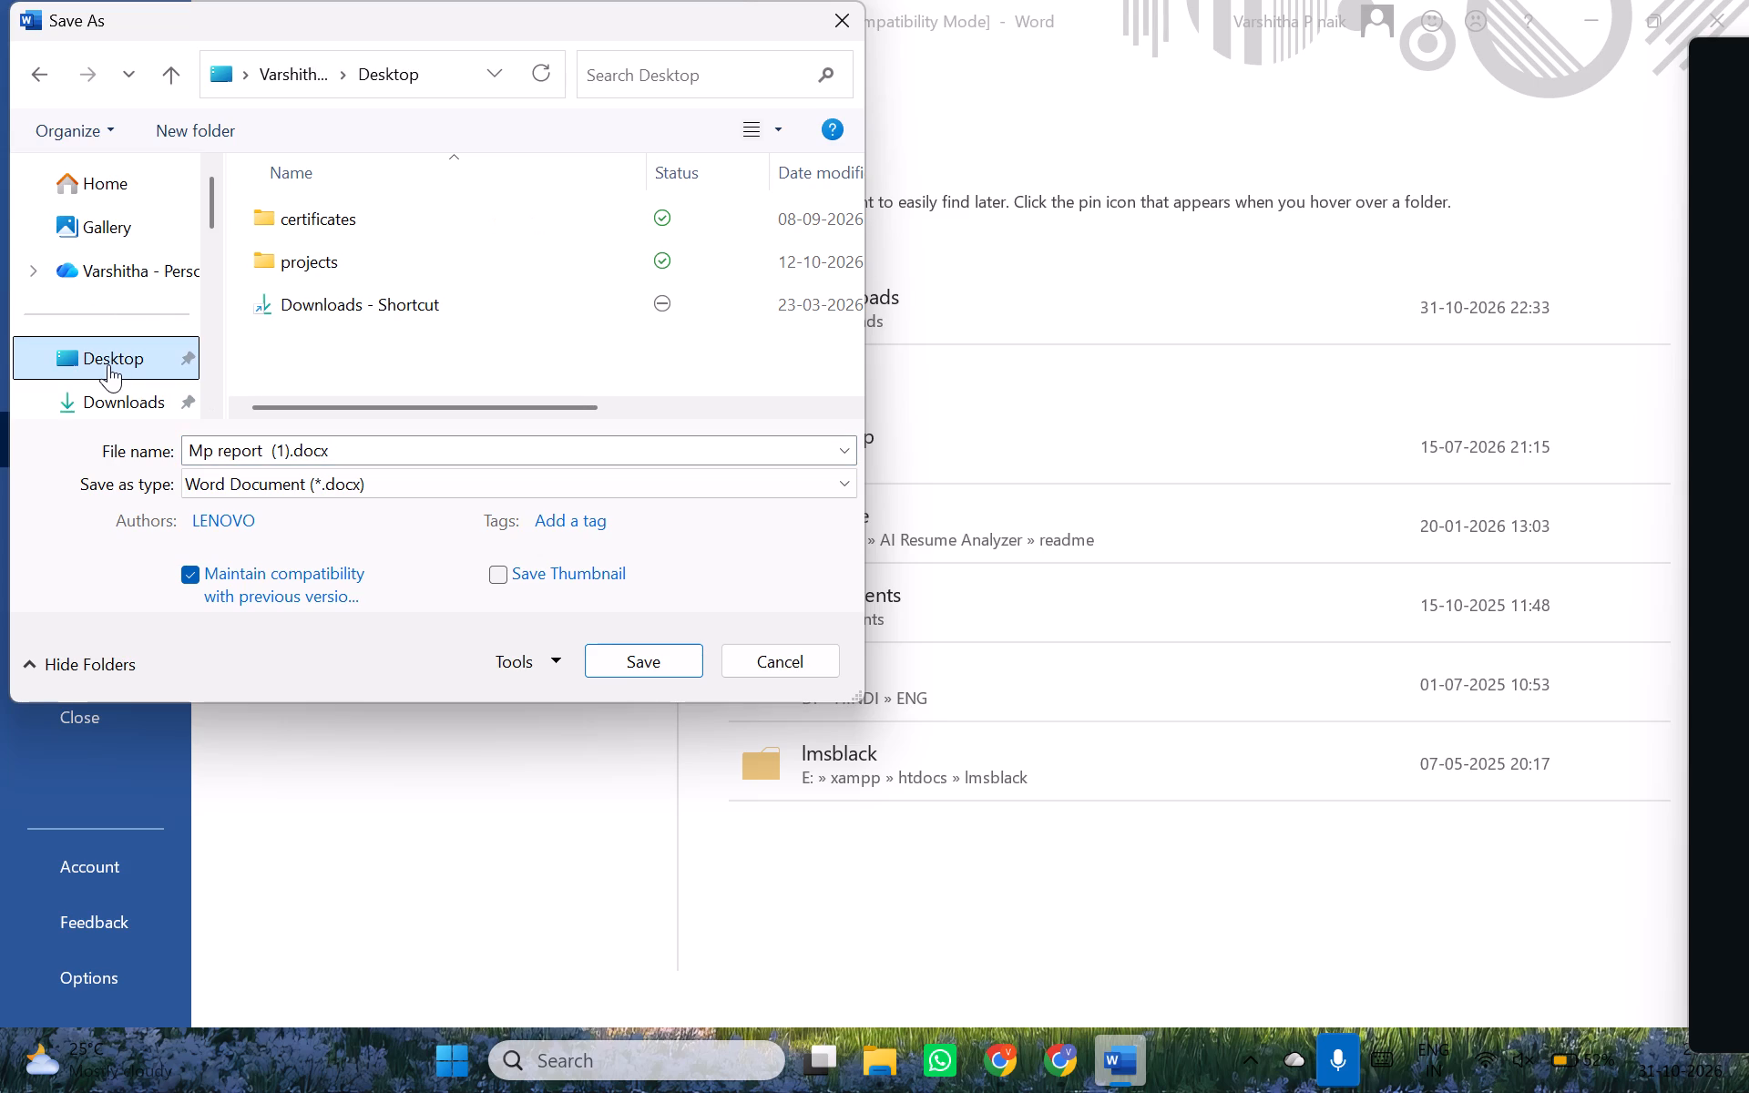
click(265, 480)
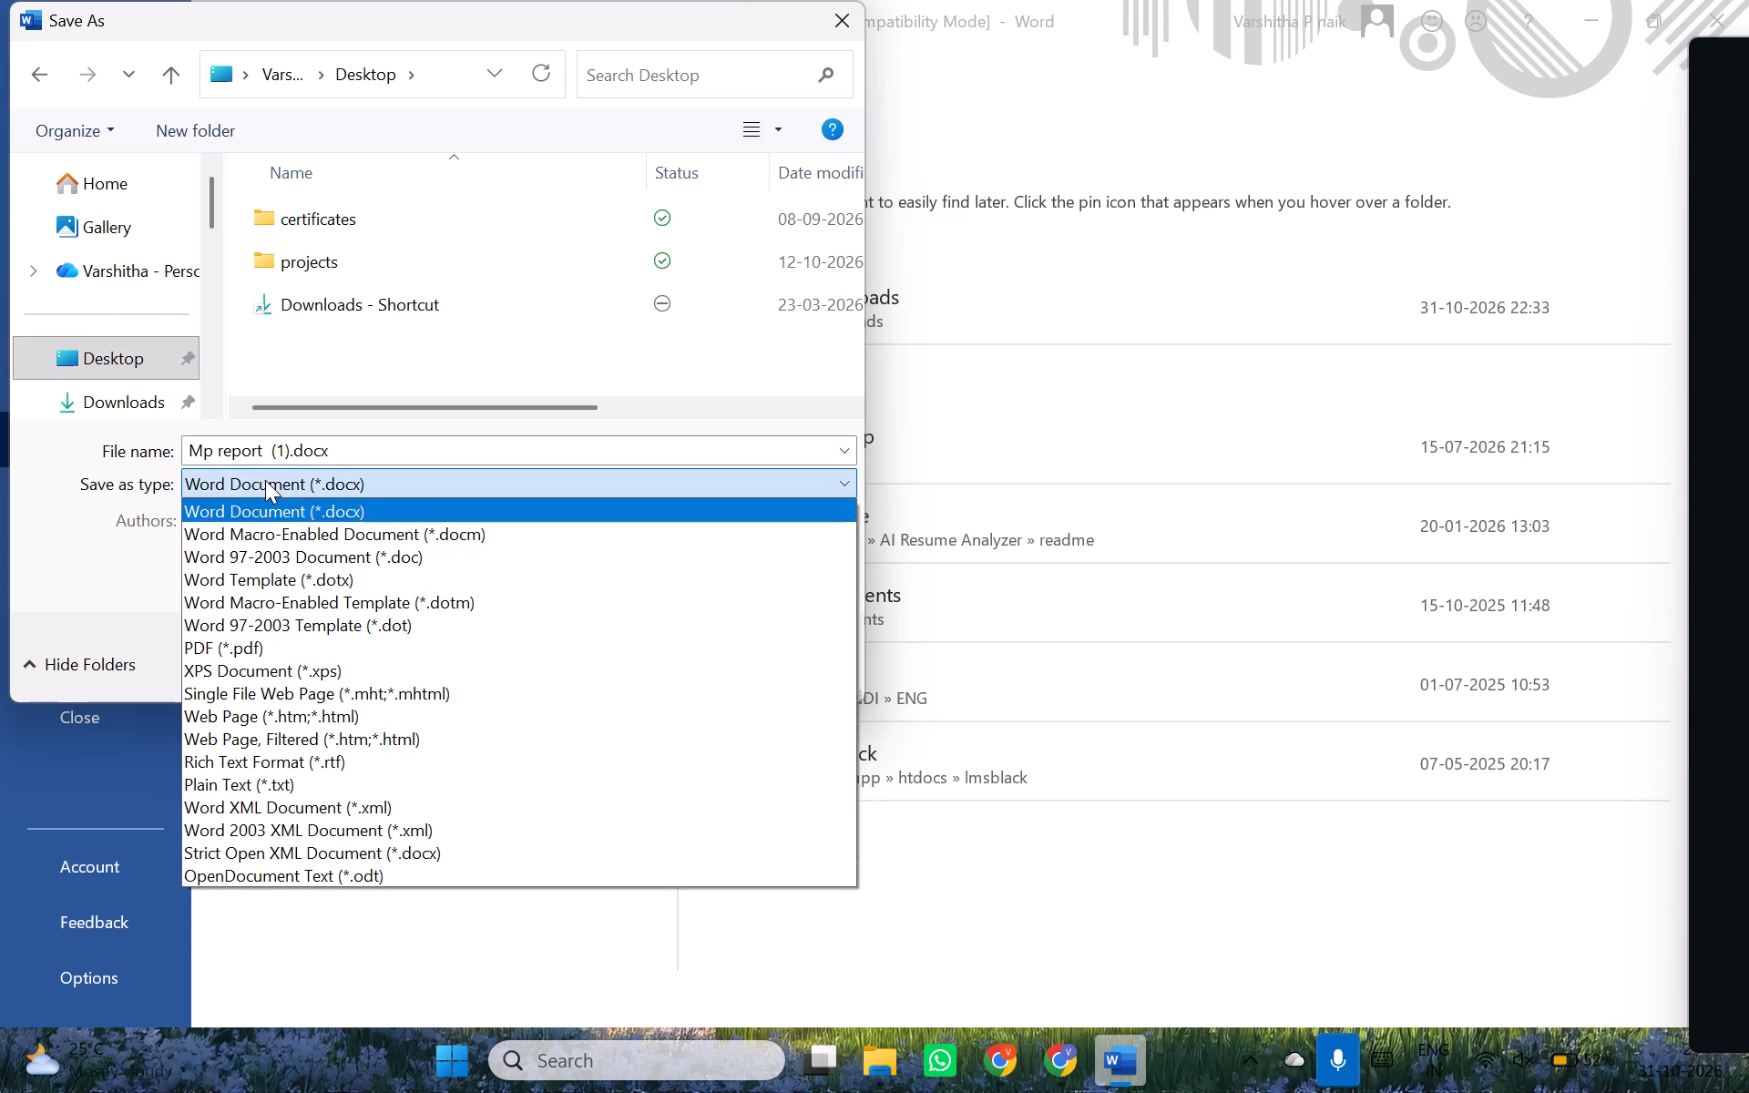
click(252, 637)
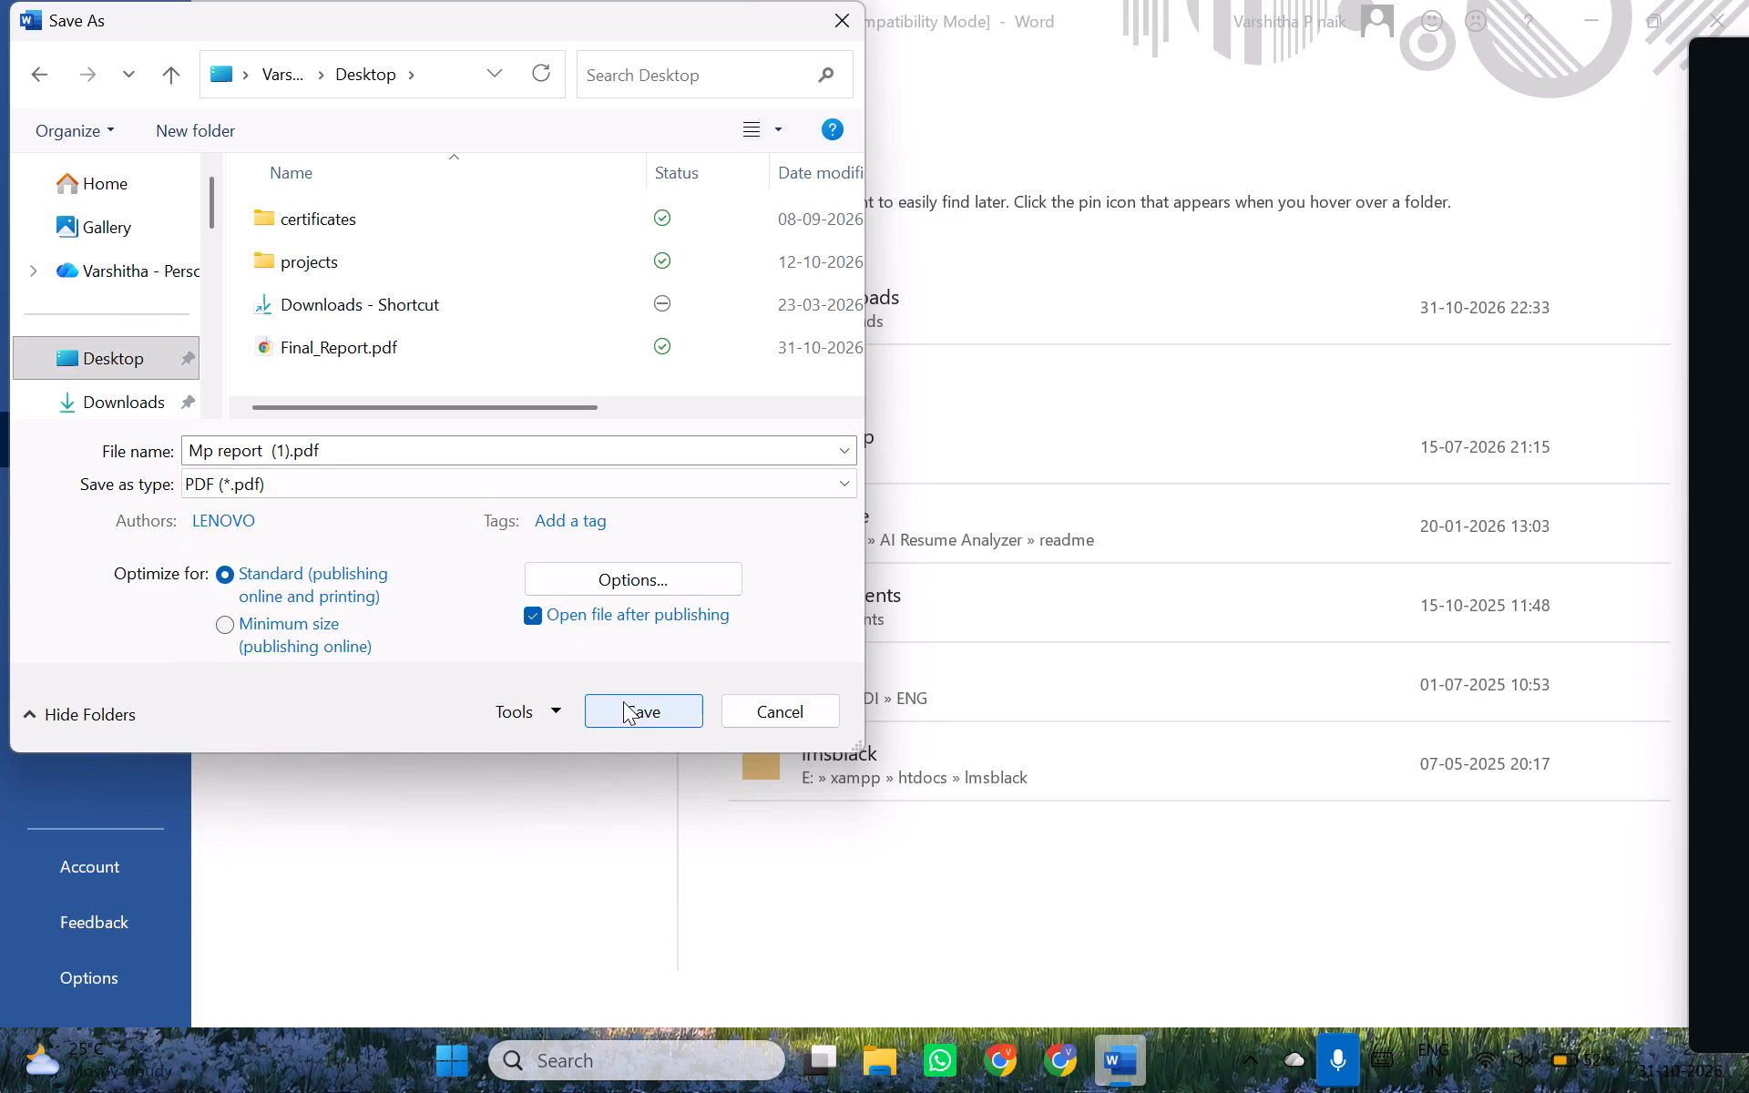
click(623, 701)
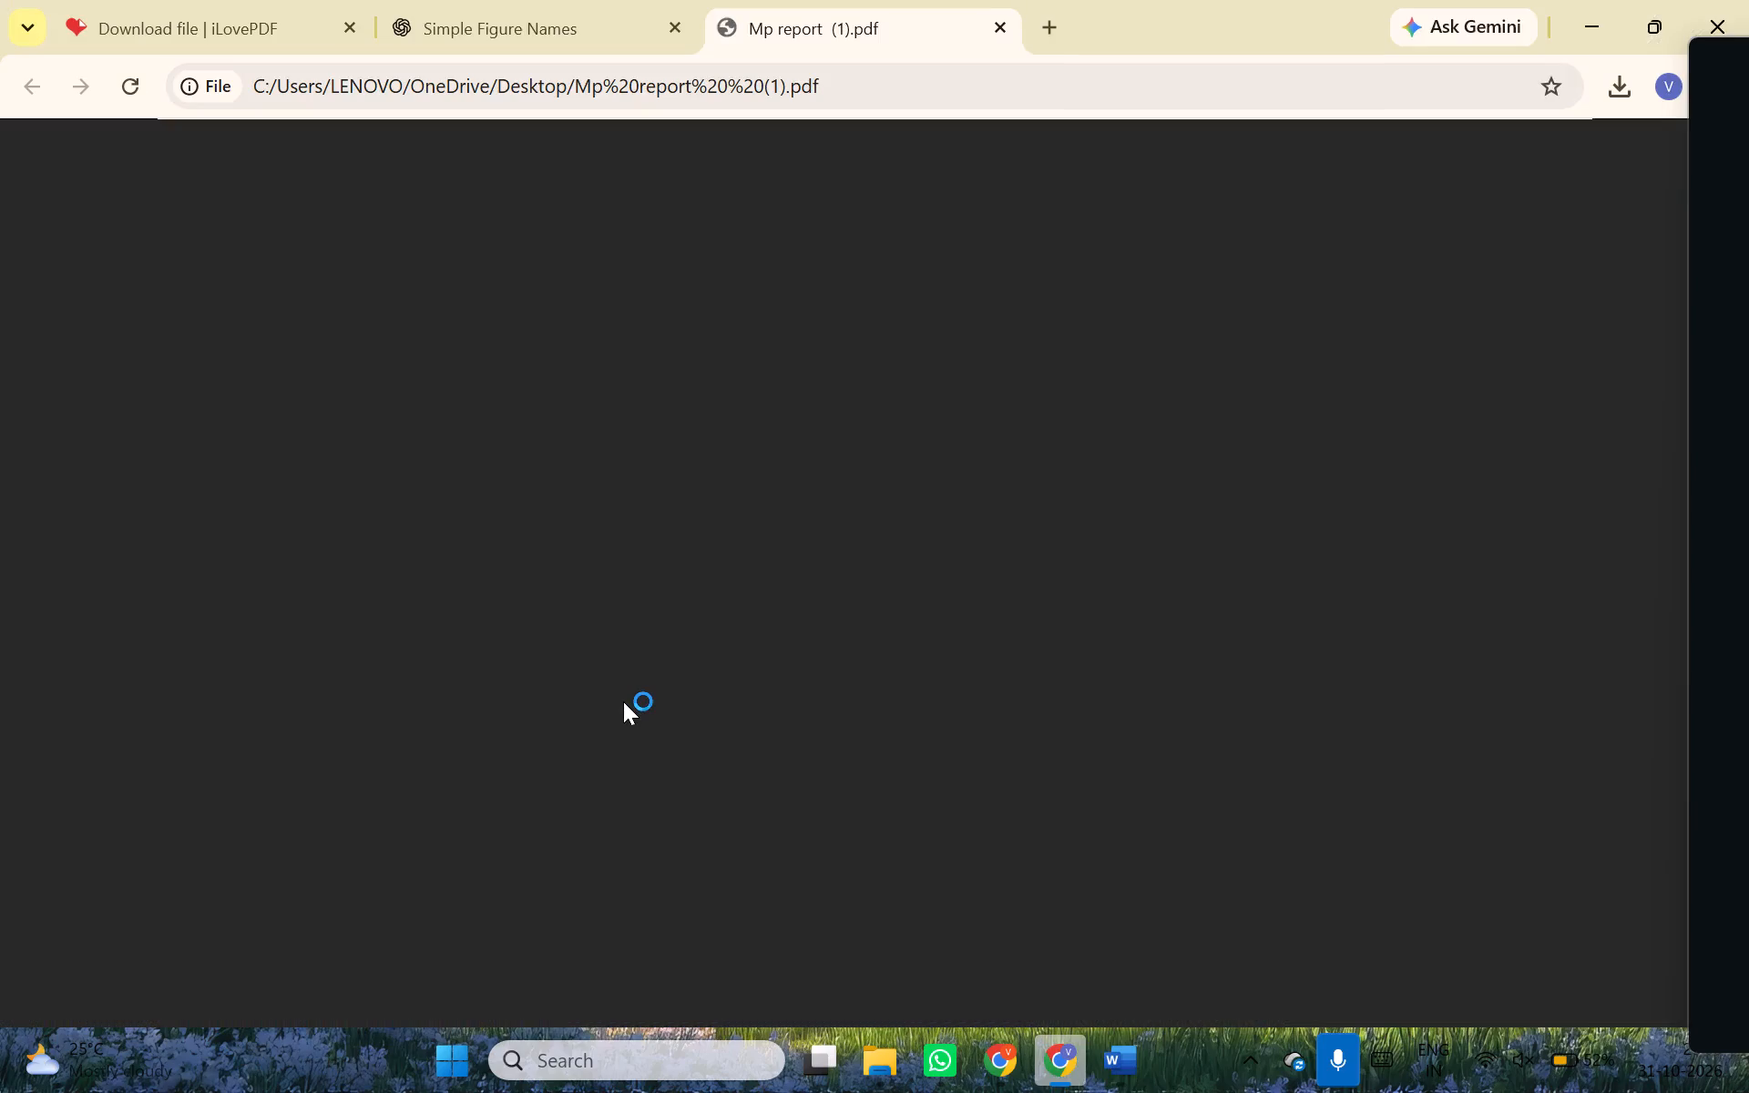
Review the exported PDF's front pages, from the cover and certificate through the table of content and list of figures and tables.
scroll(623, 701, down, 3)
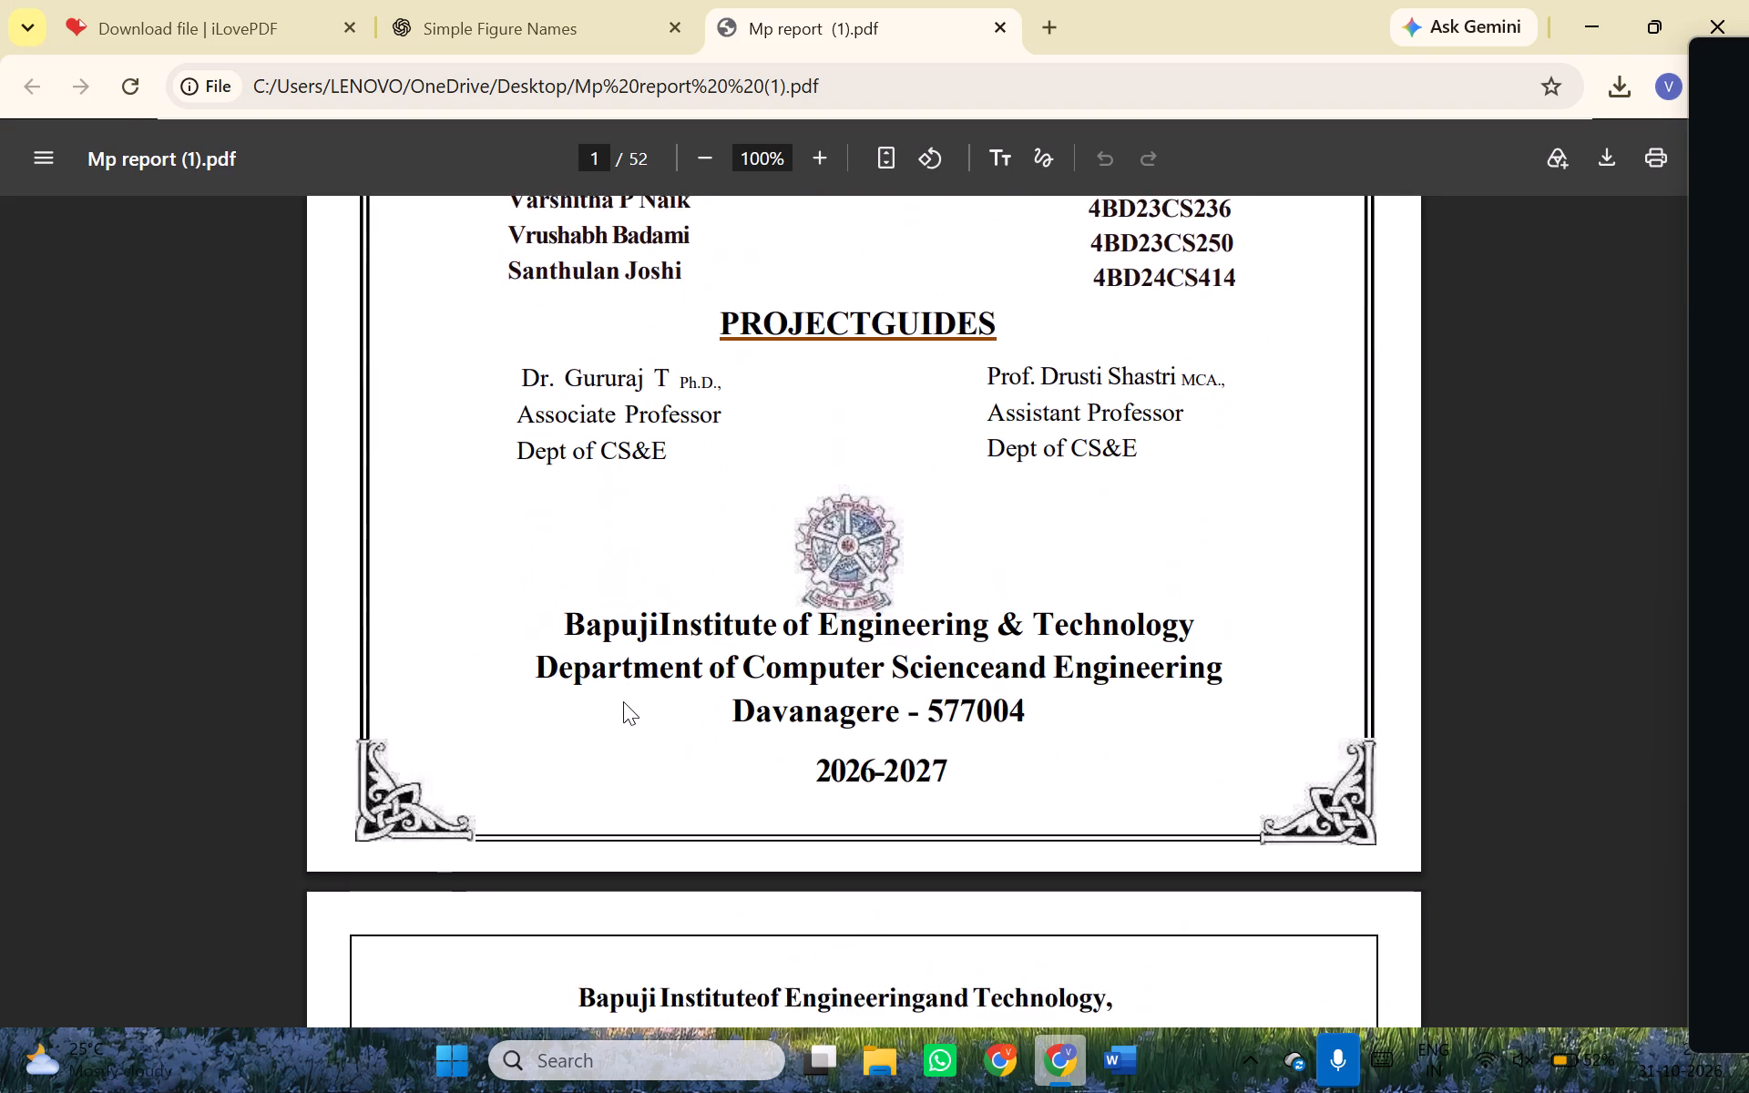
scroll(623, 701, down, 4)
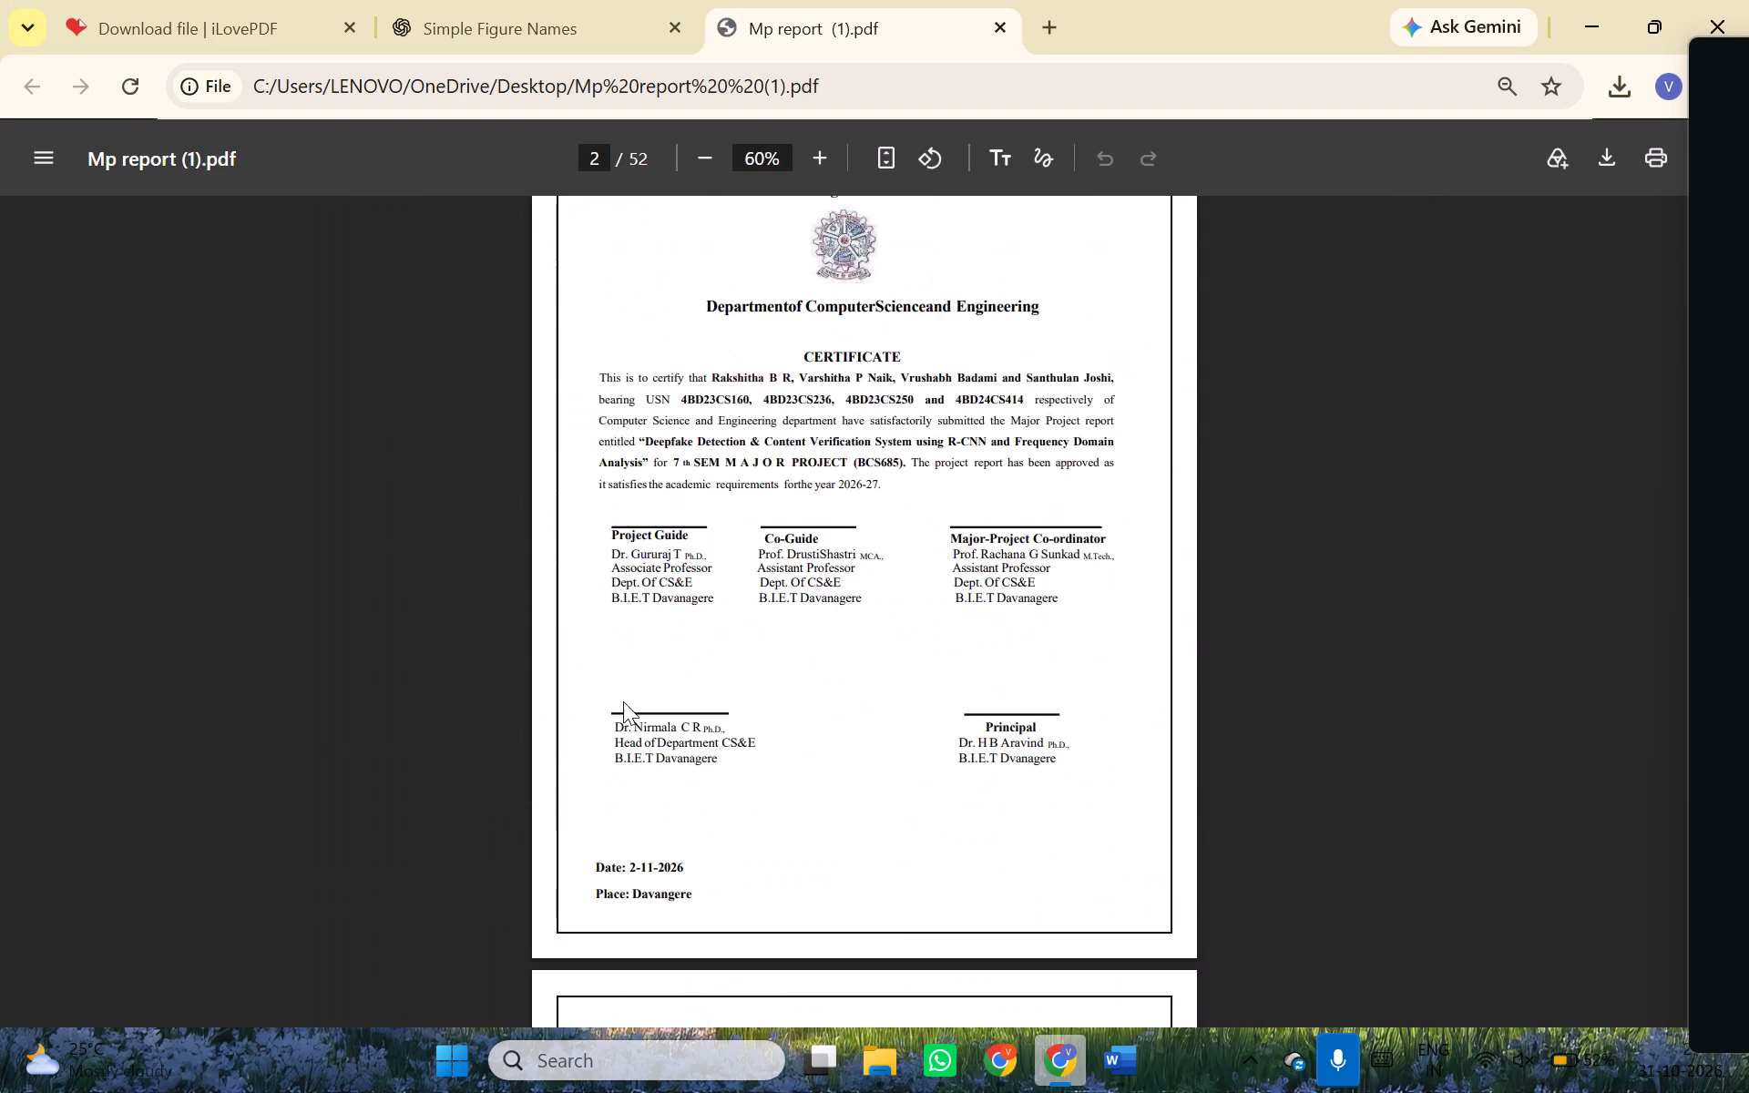
scroll(623, 701, down, 2)
scroll(623, 701, up, 7)
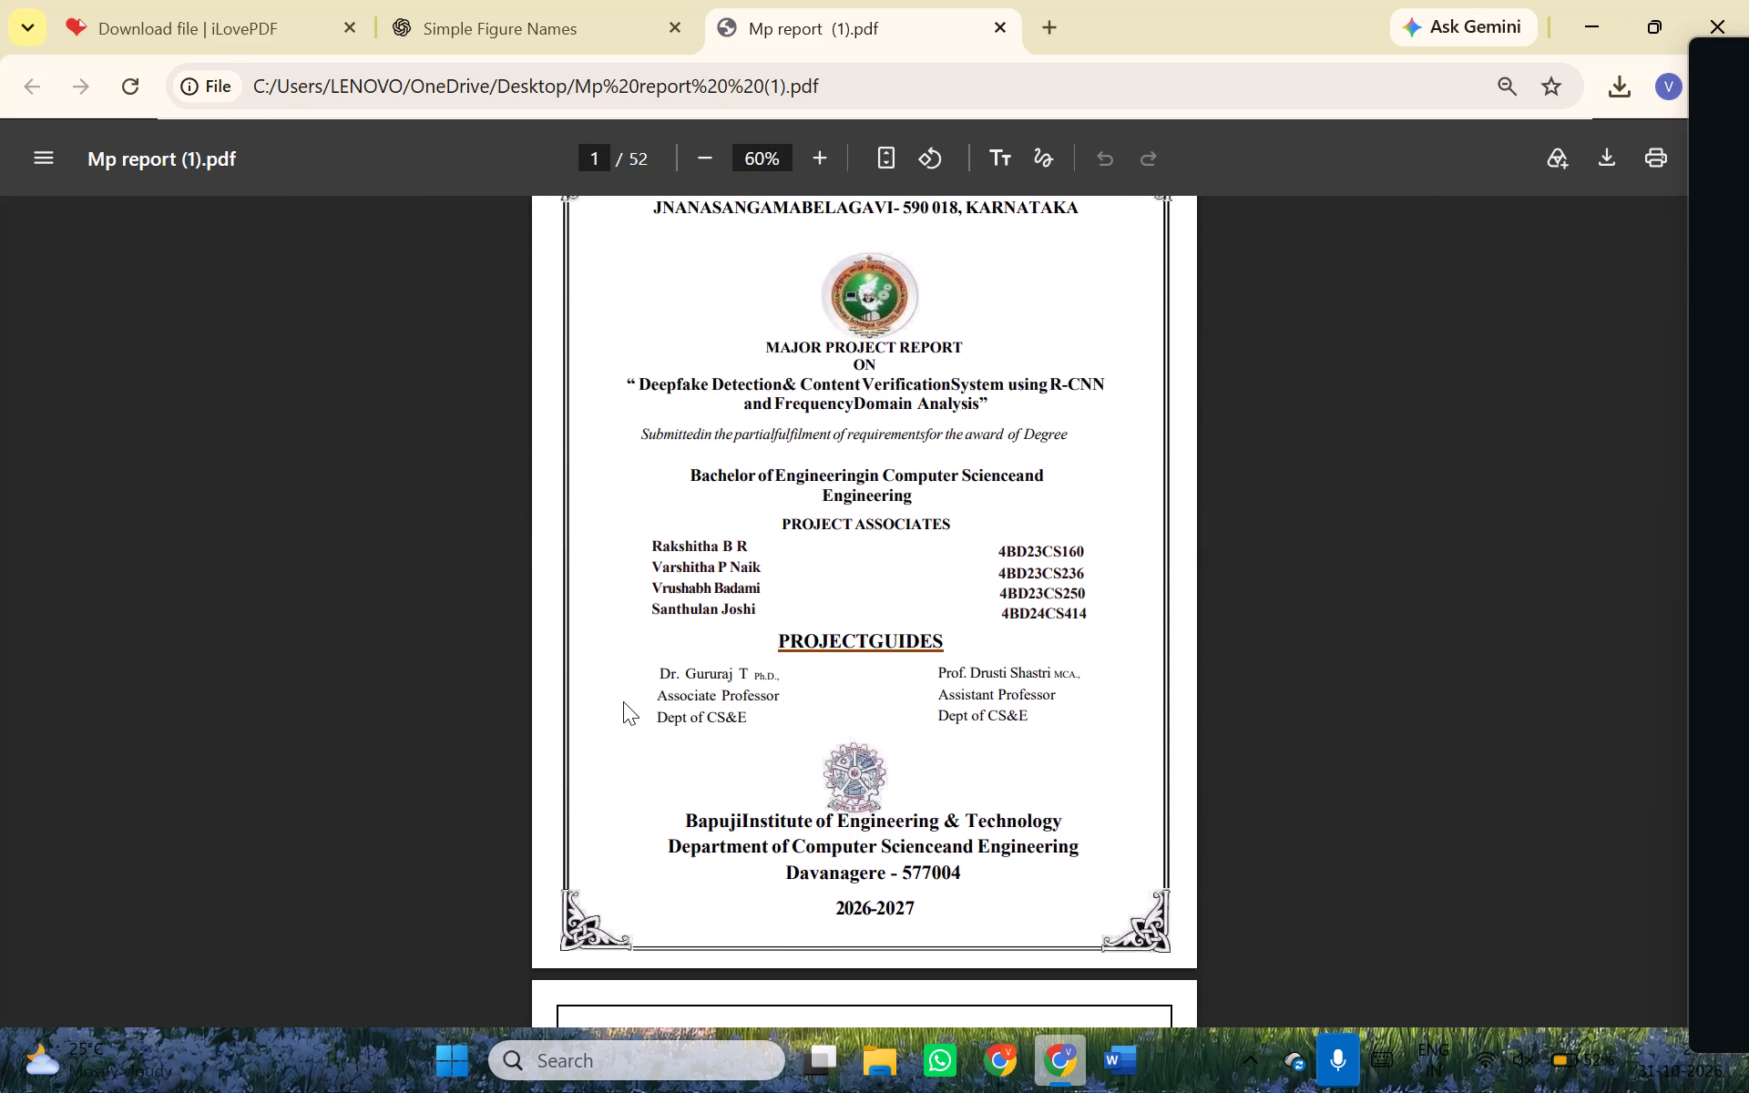
scroll(623, 701, down, 1)
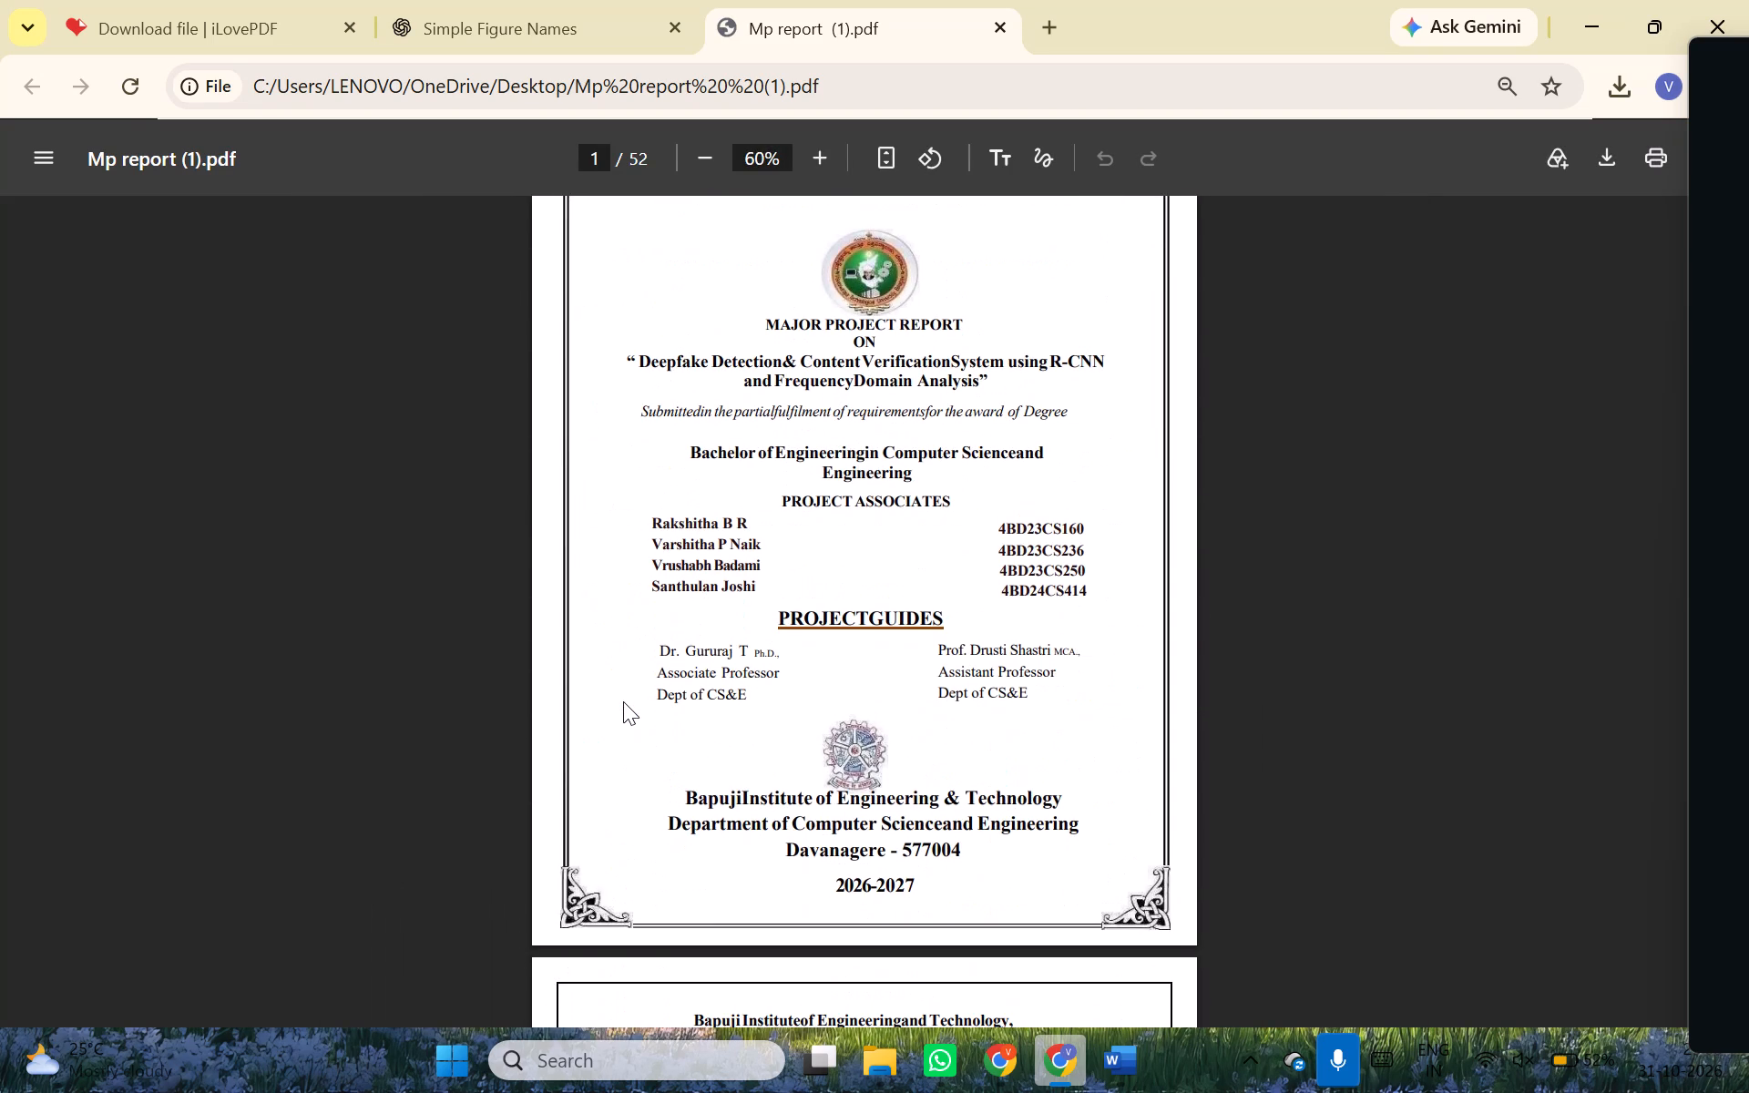
scroll(623, 701, down, 2)
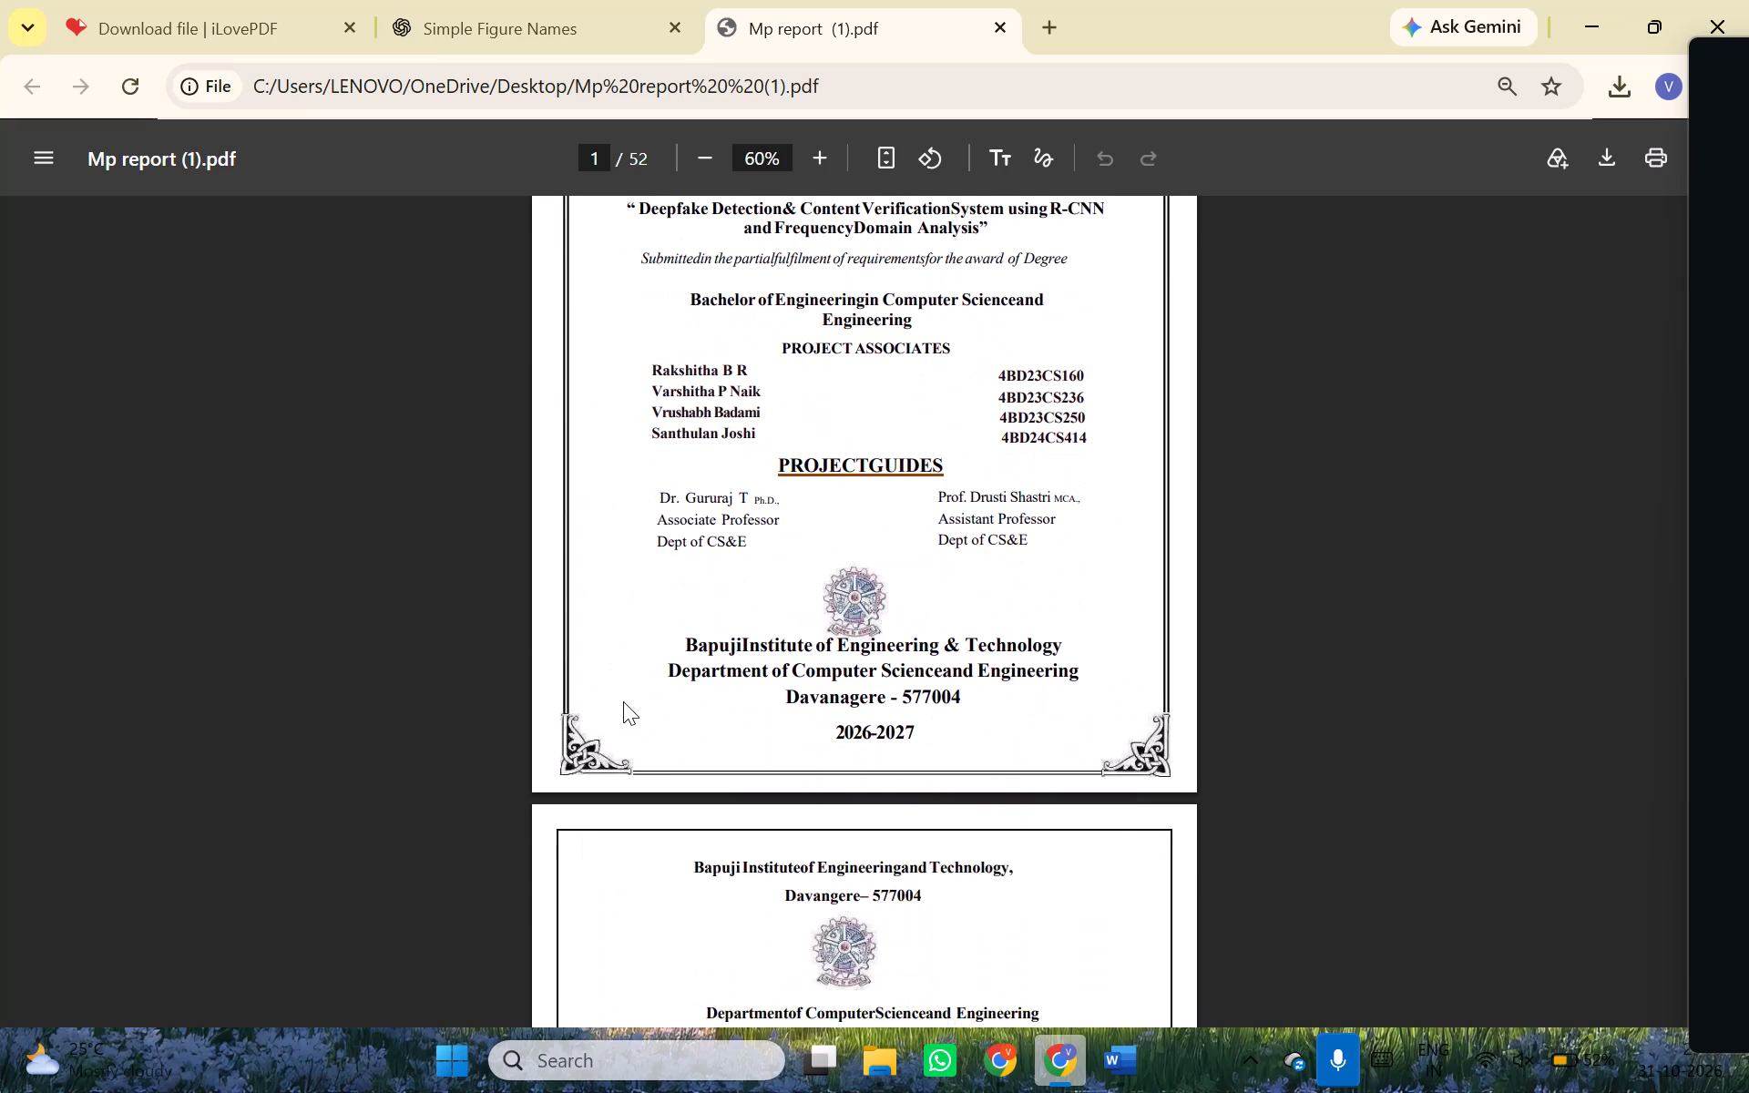
scroll(623, 701, down, 6)
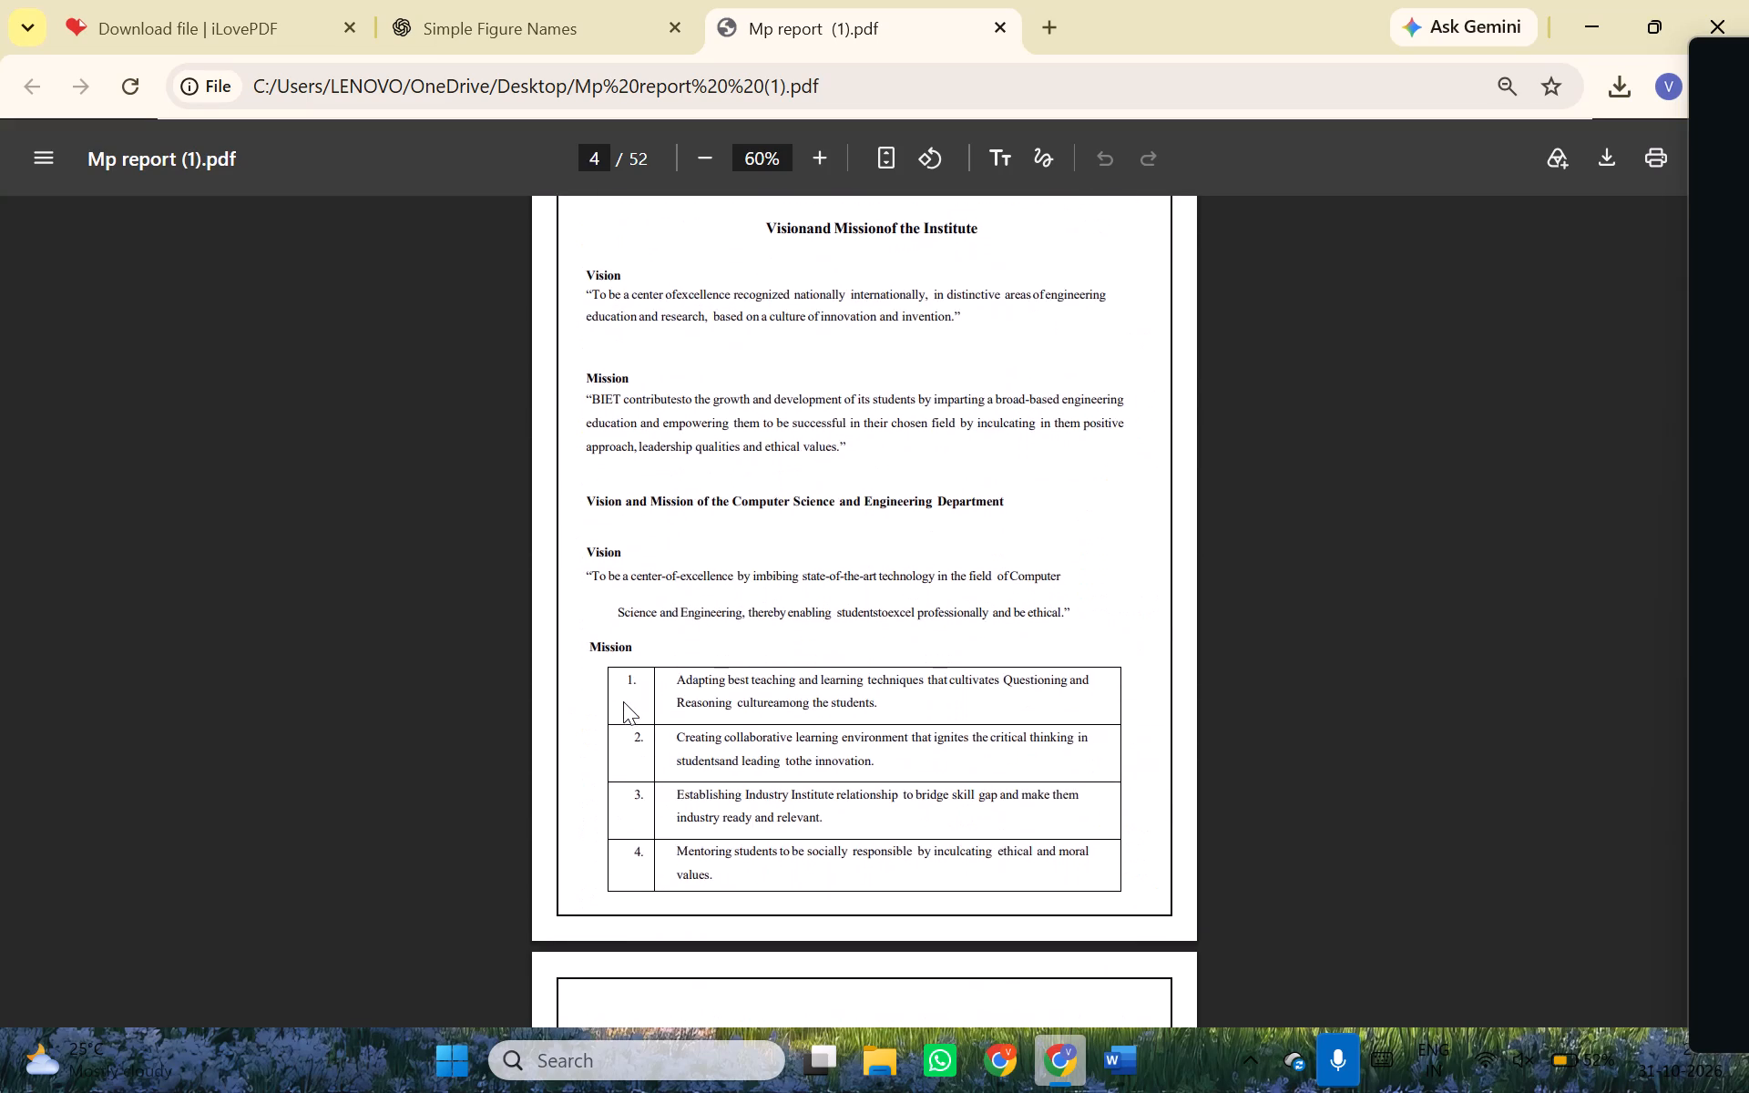
scroll(623, 701, down, 1)
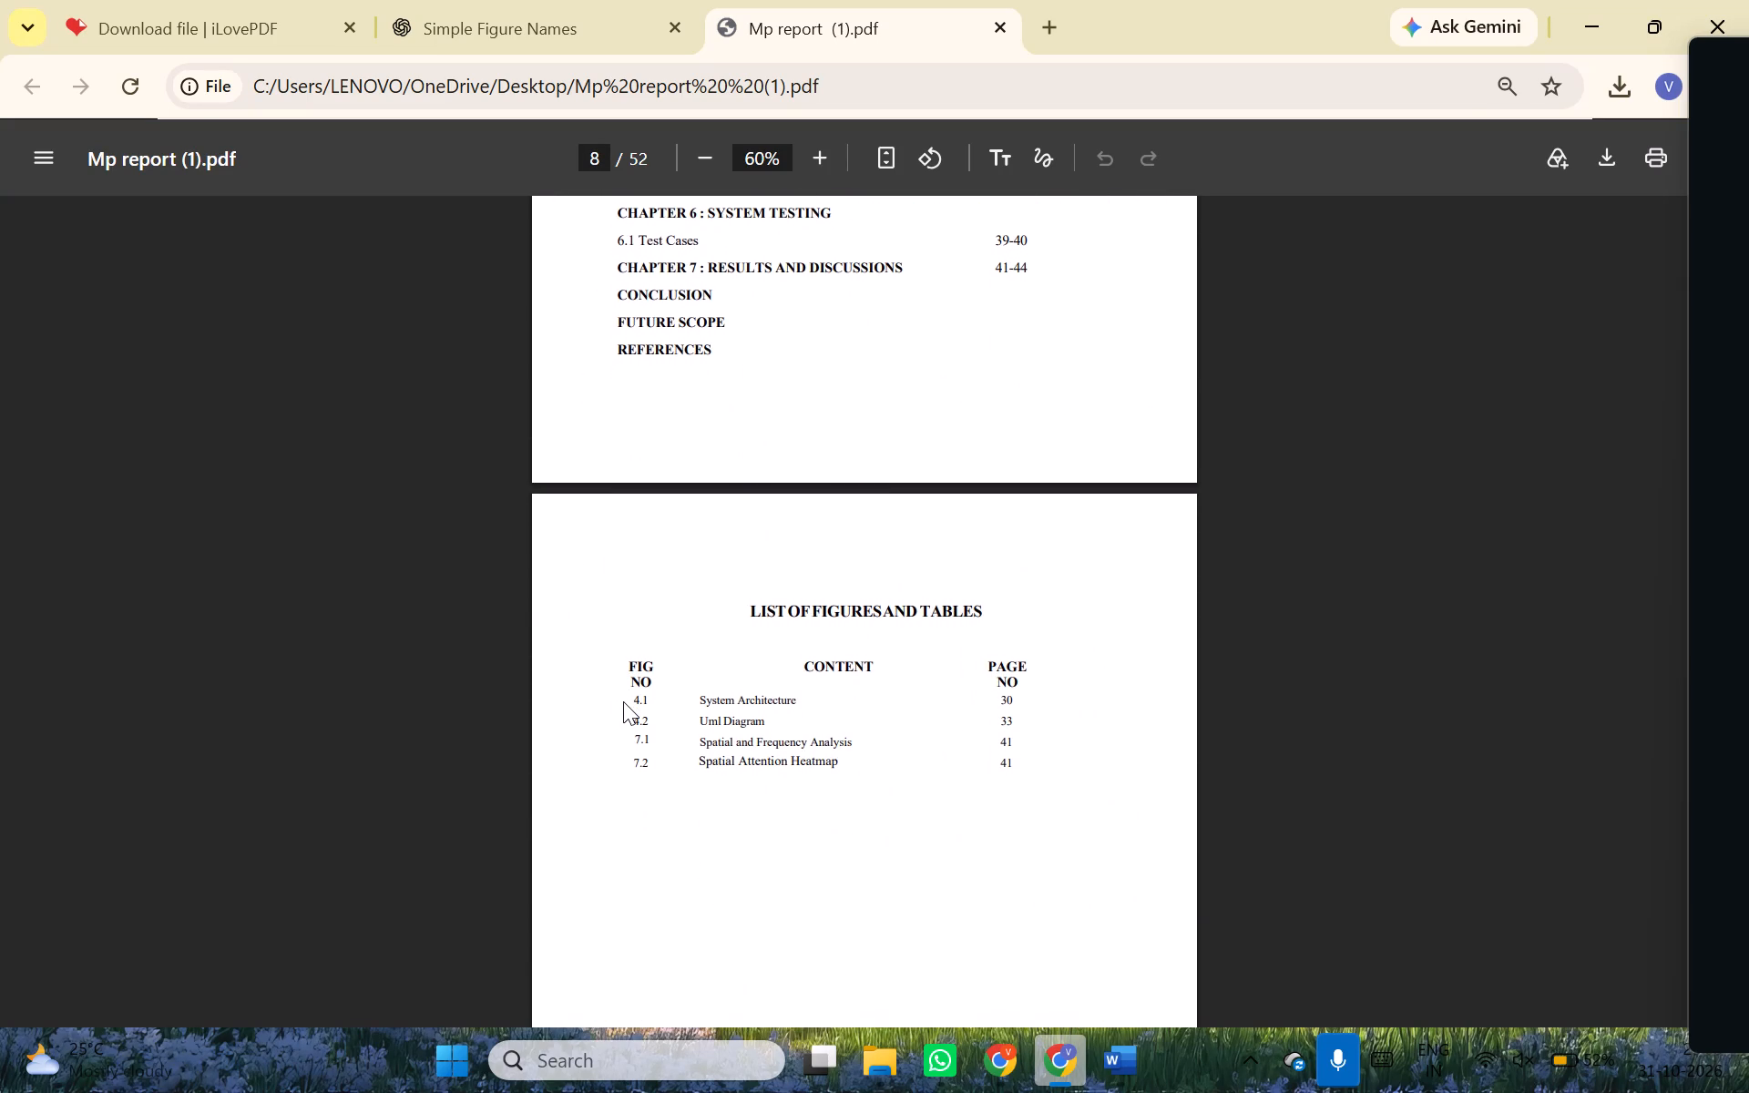
scroll(623, 701, up, 3)
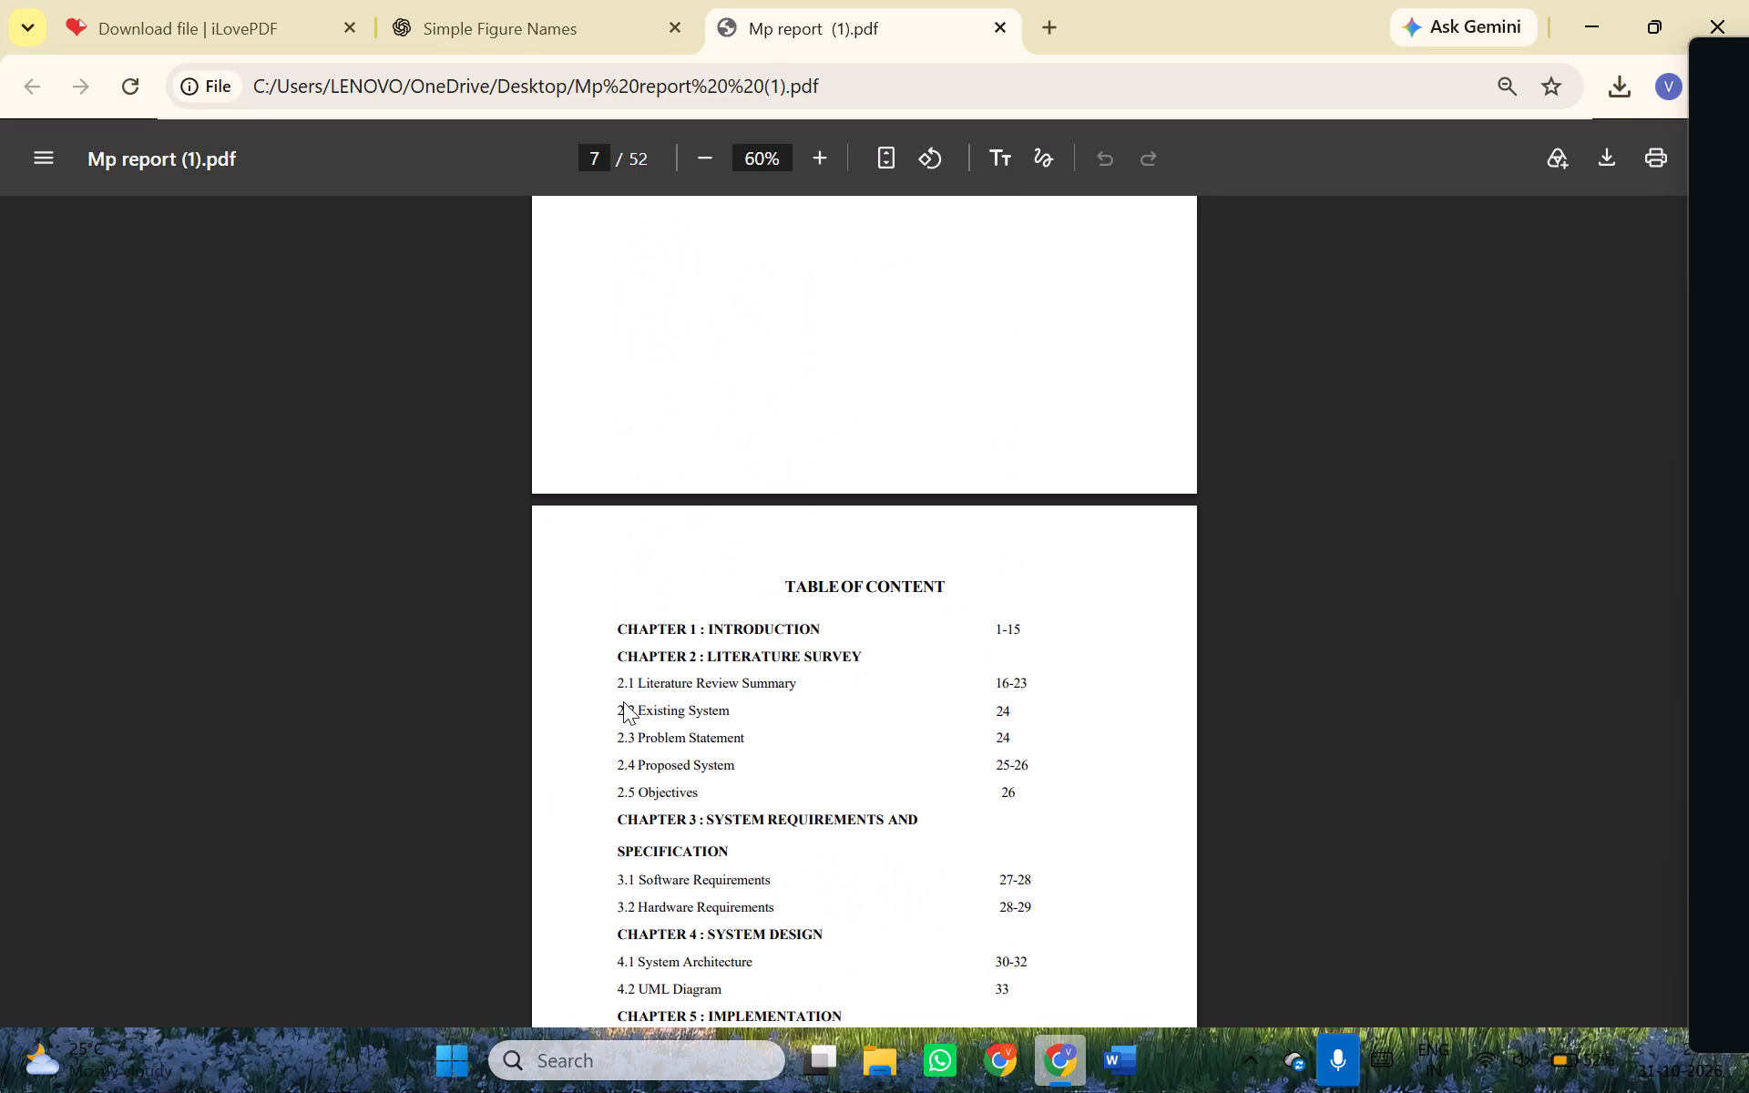
scroll(623, 701, down, 4)
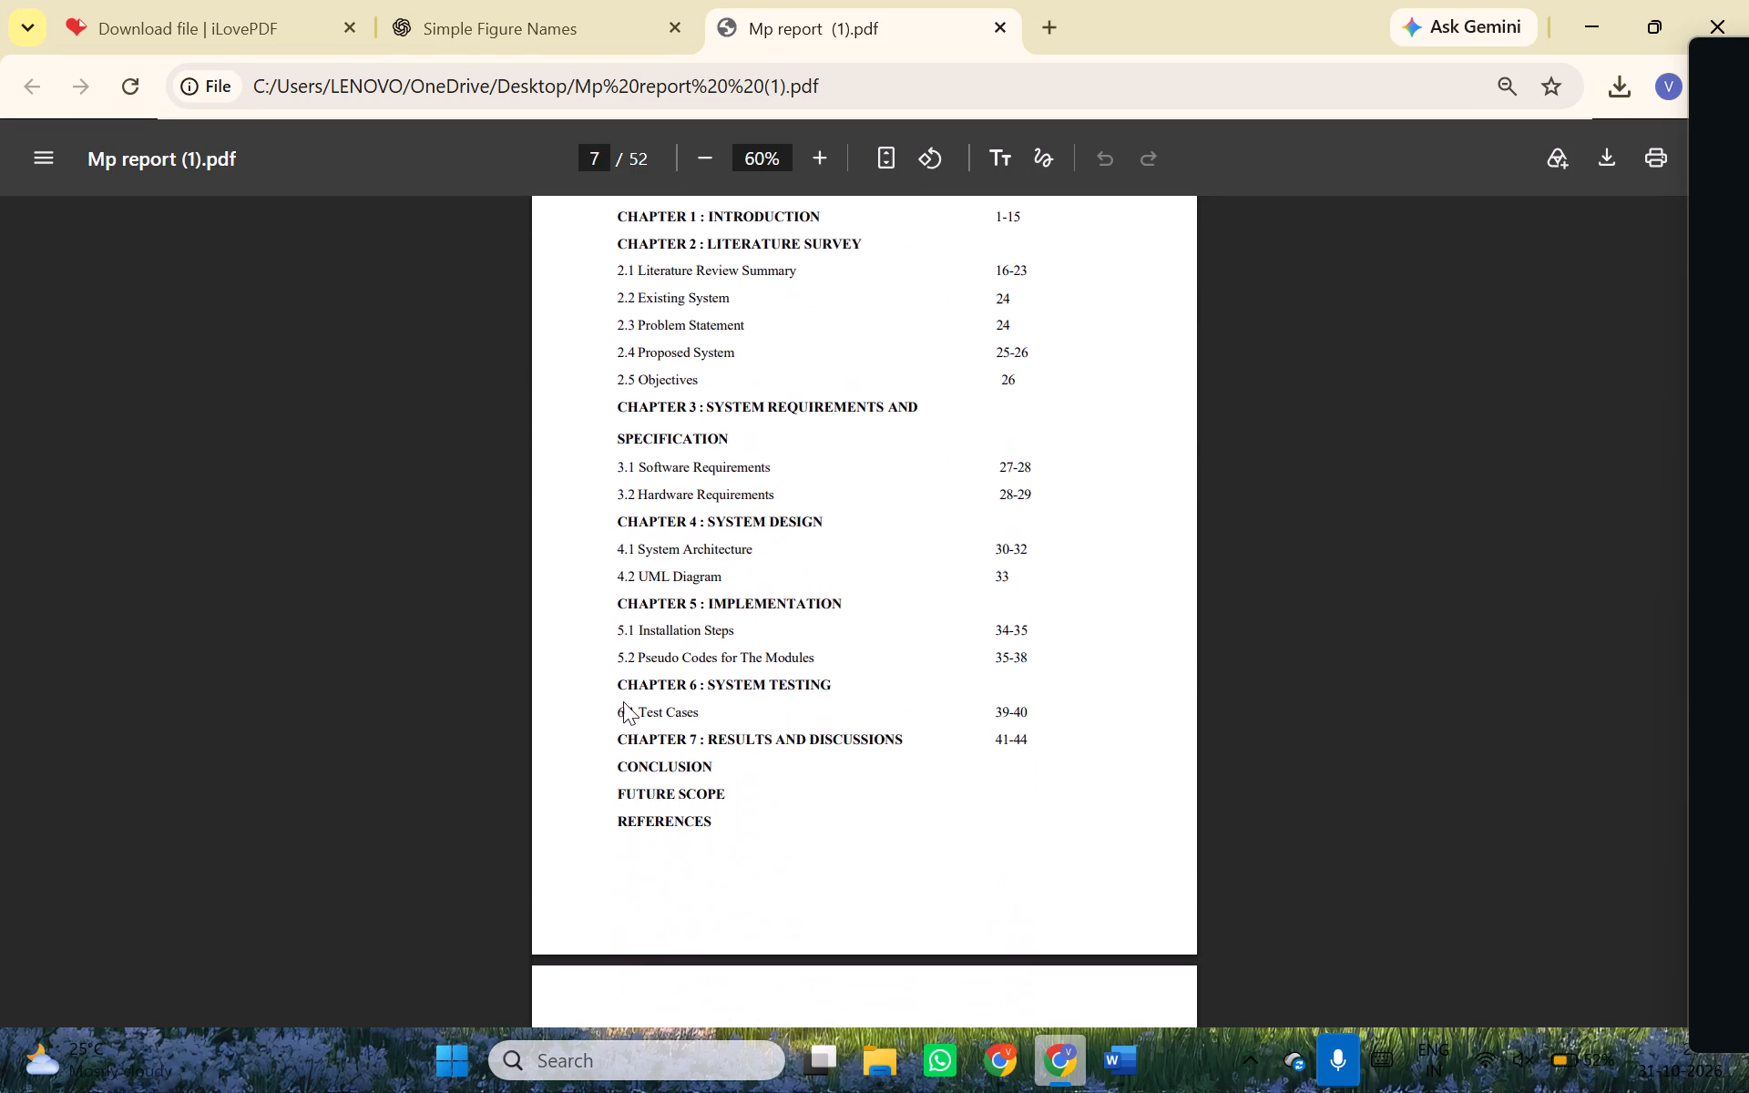
scroll(623, 701, down, 1)
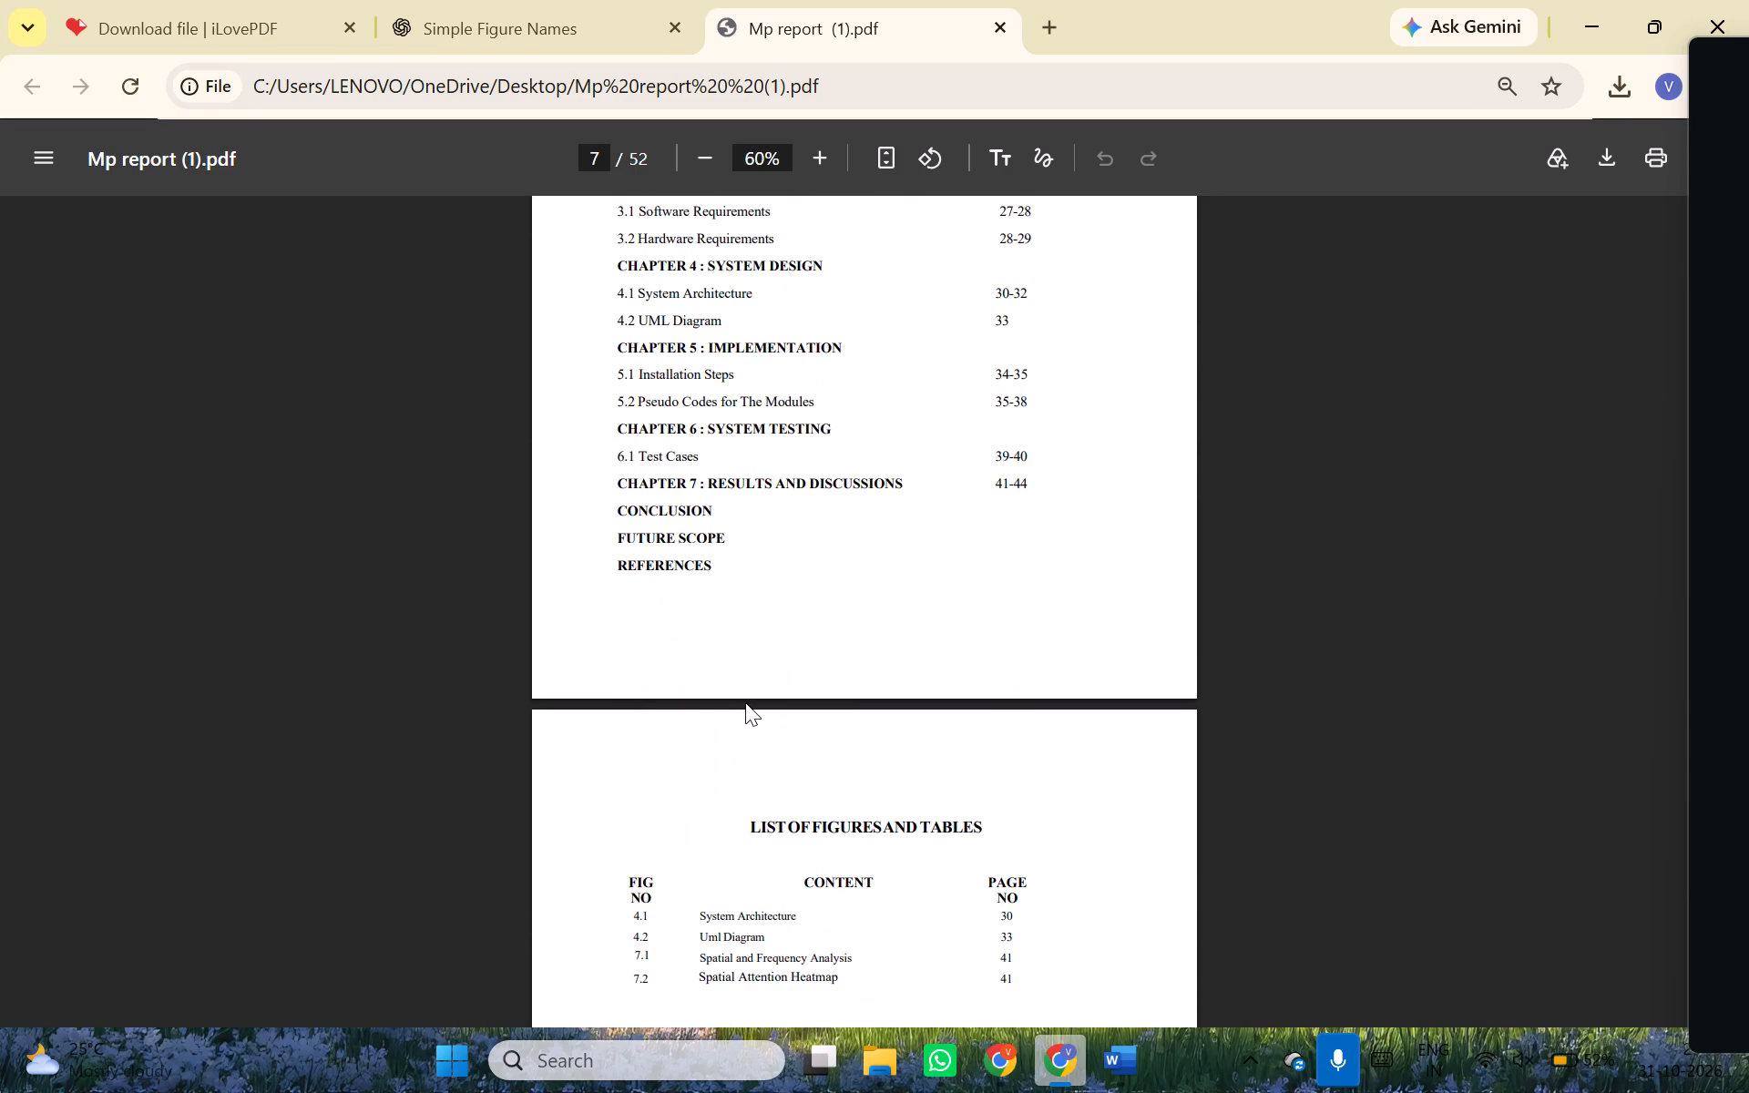
Open Final_Report.pptx from Downloads, examine its table of content on slide 7, and close the presentation.
click(875, 1088)
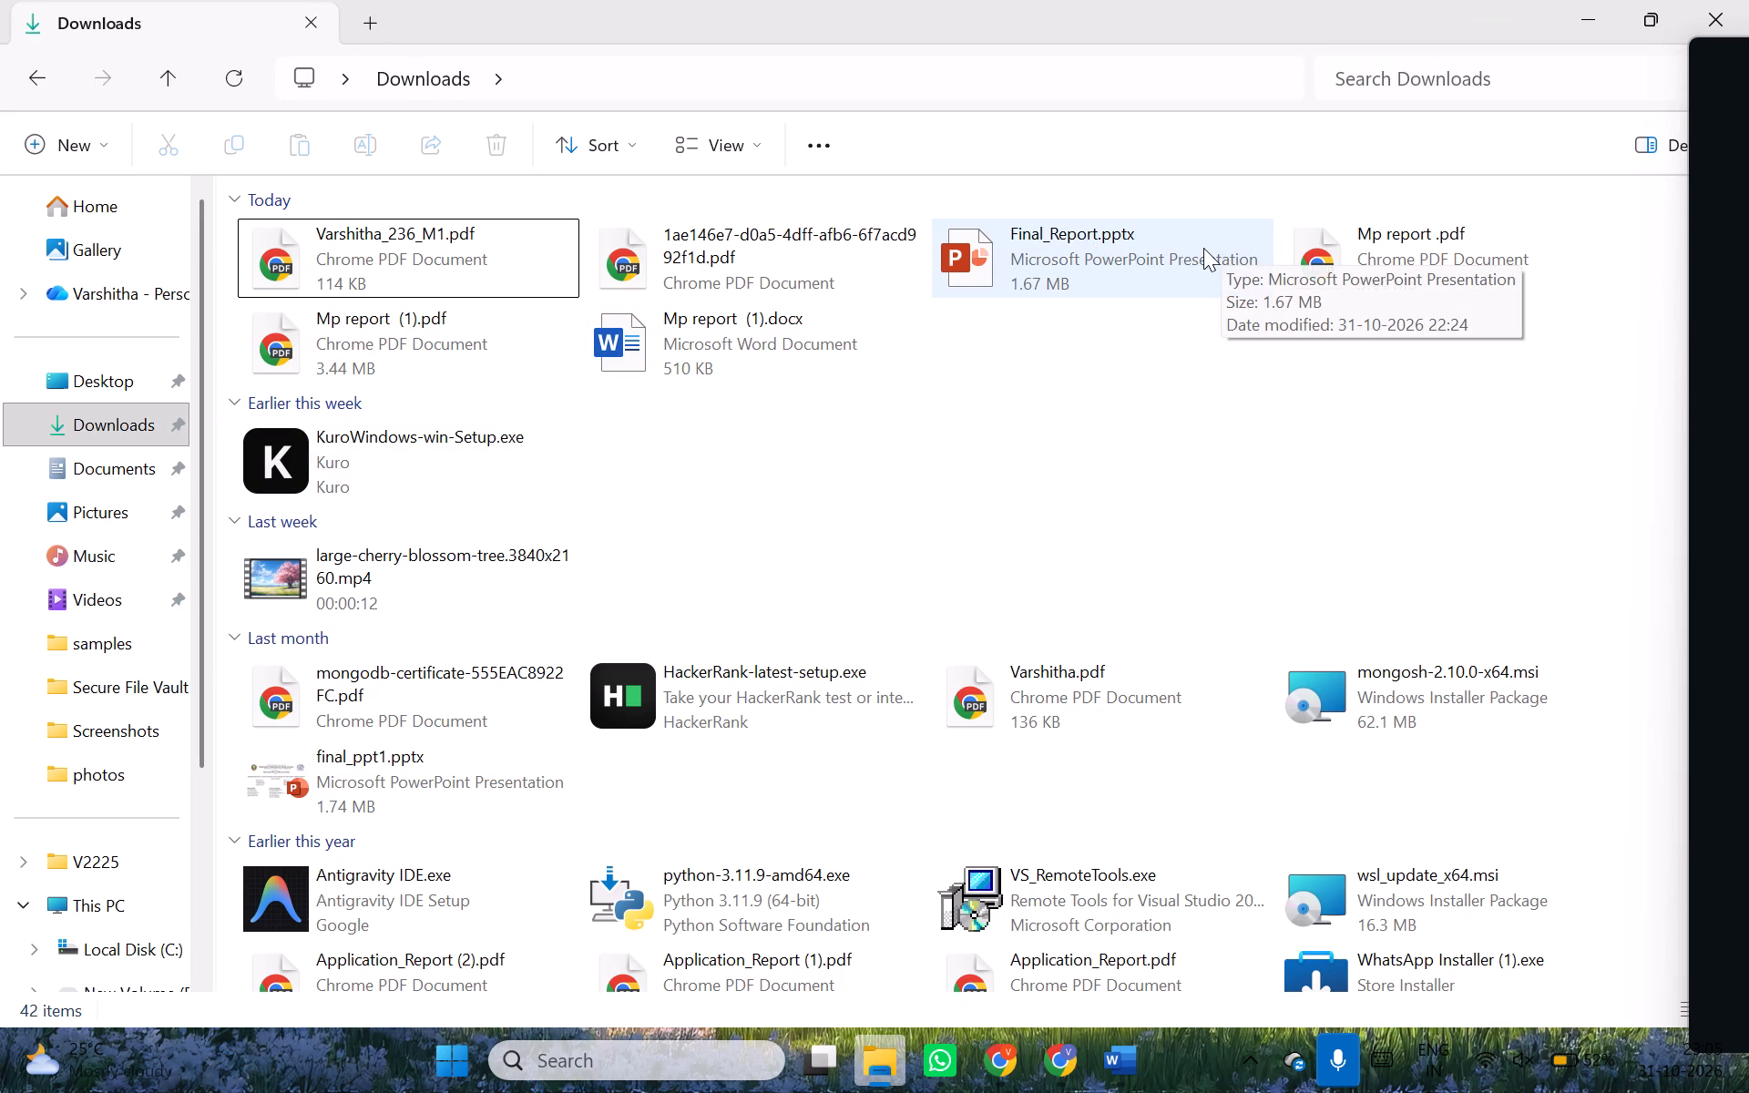
double_click(1157, 251)
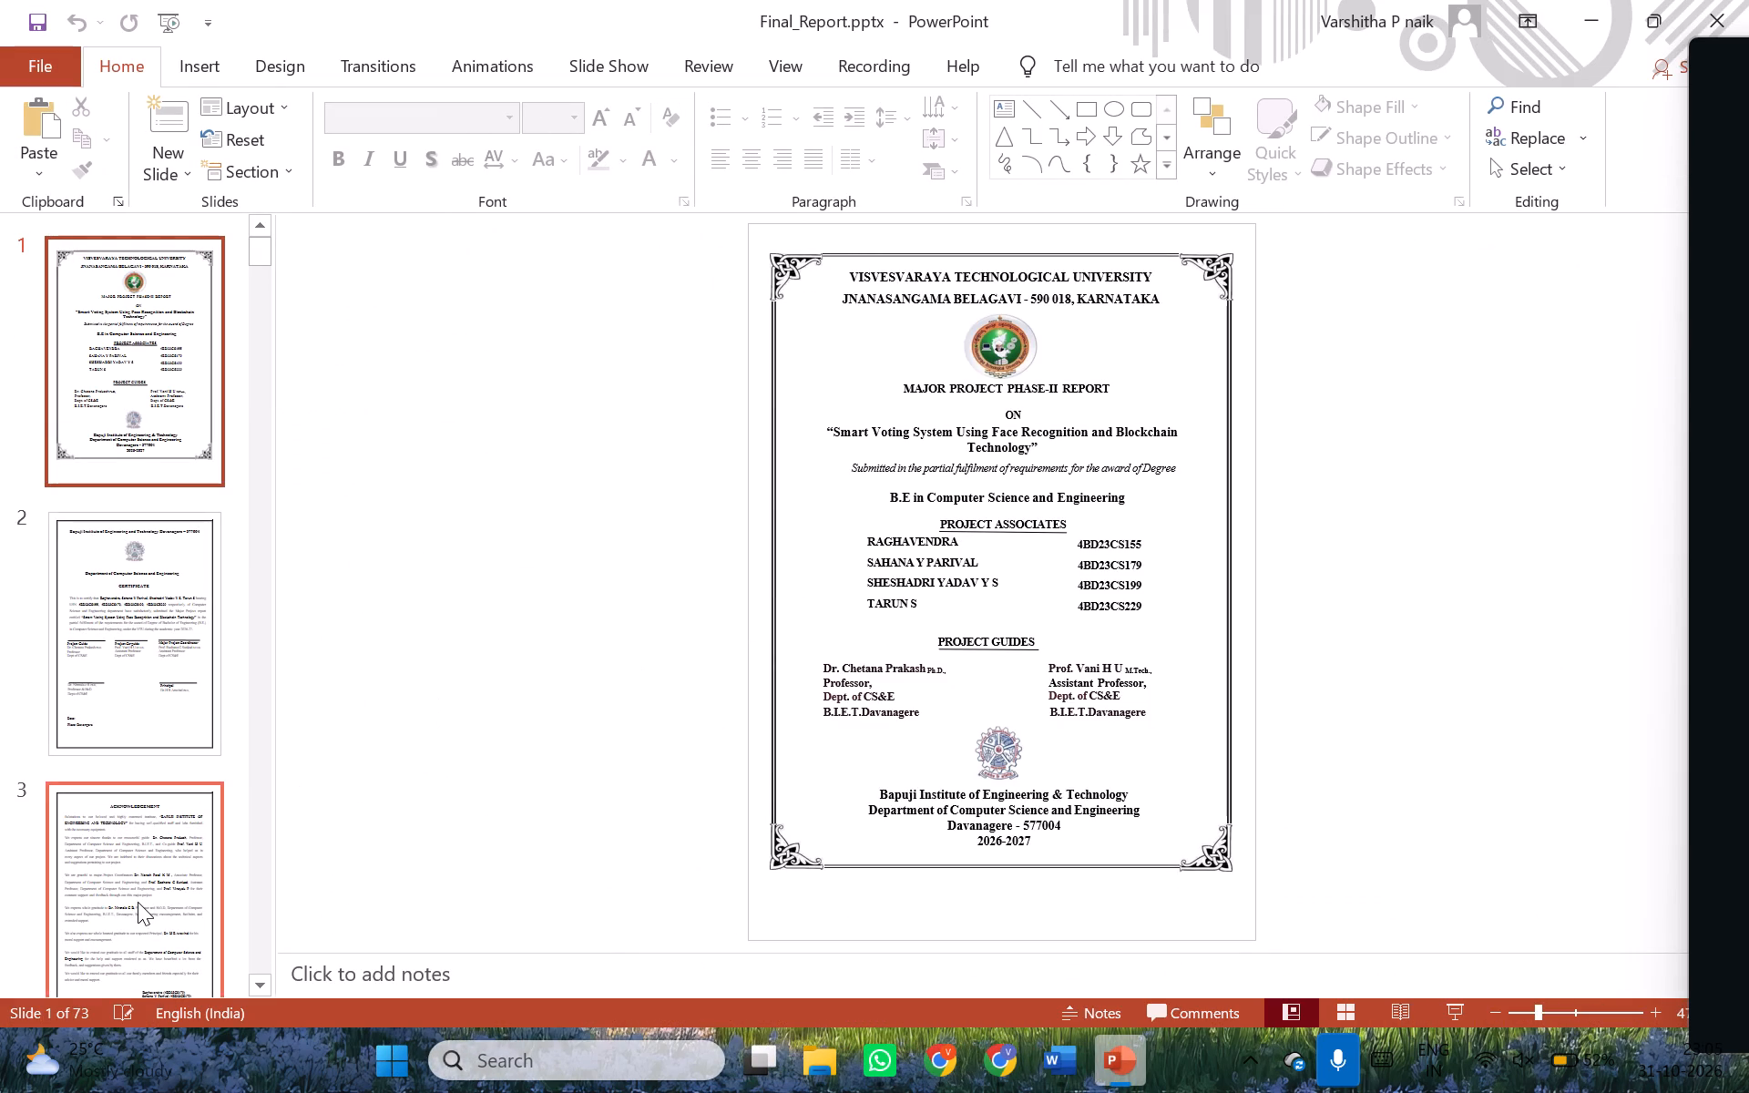
scroll(138, 902, down, 2)
click(138, 902)
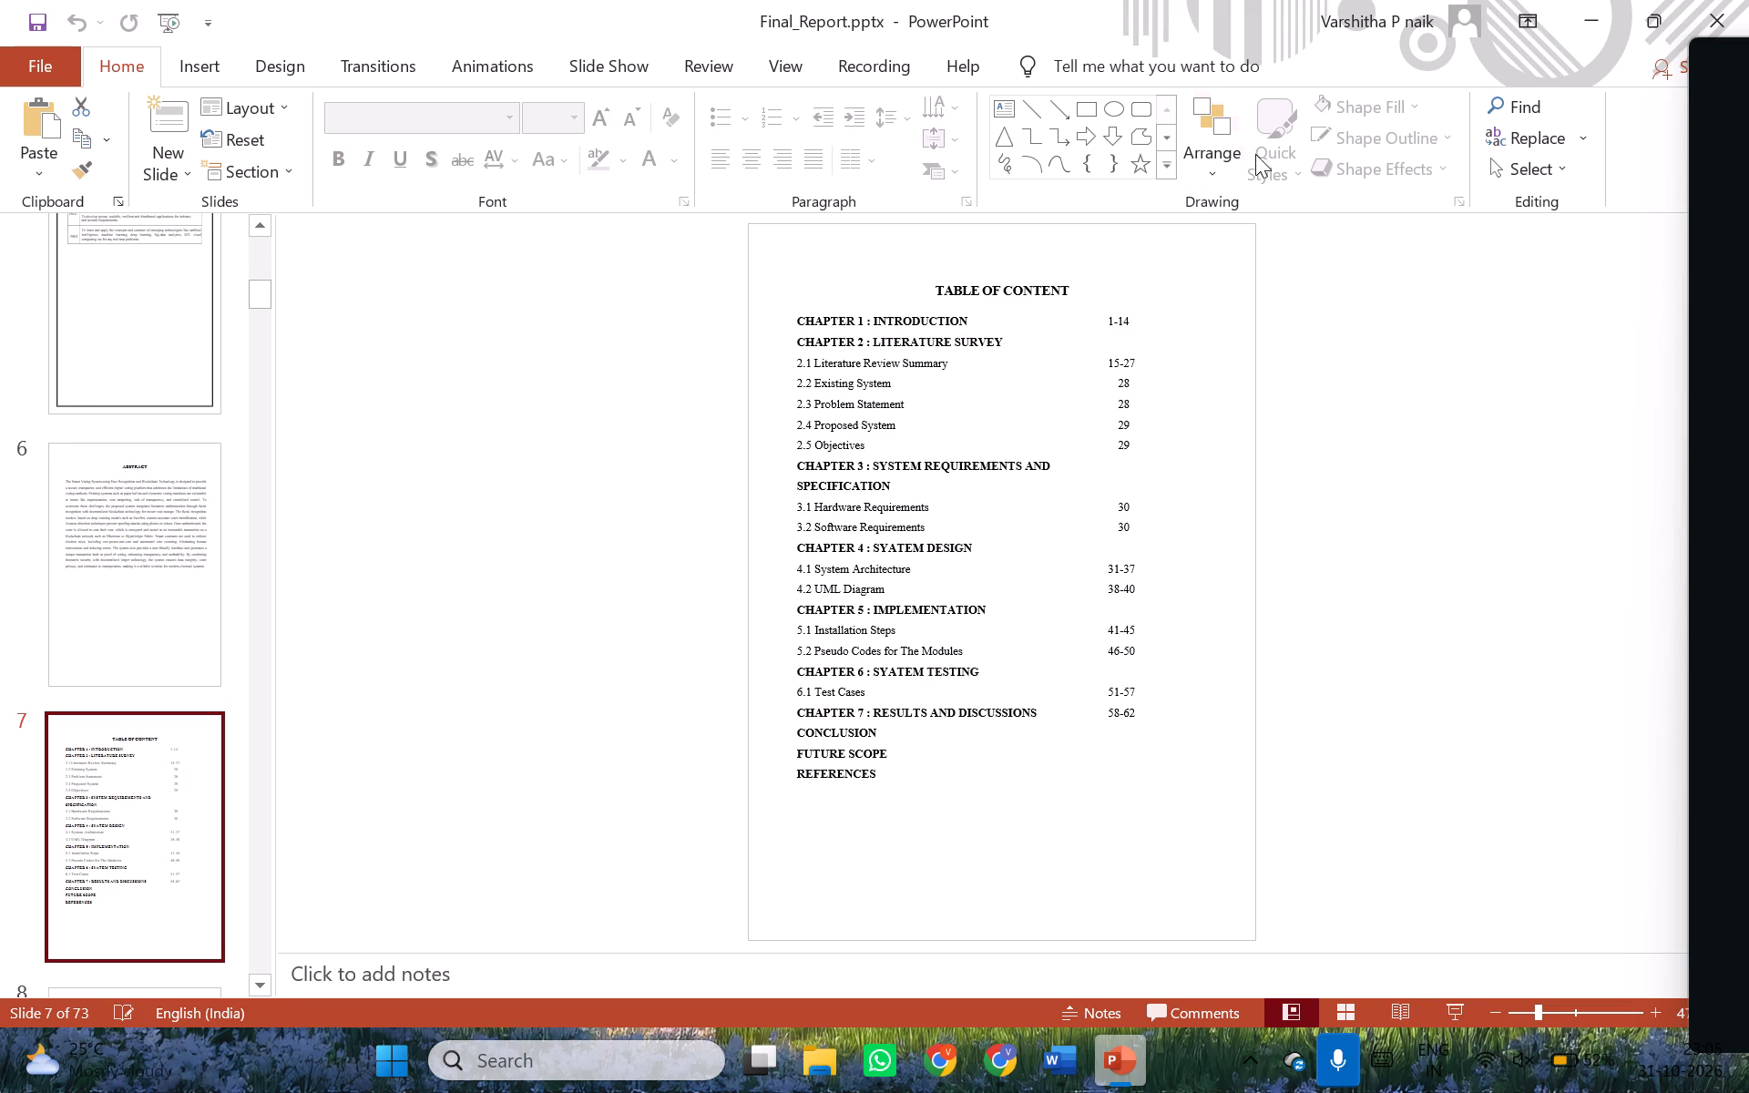
click(1703, 26)
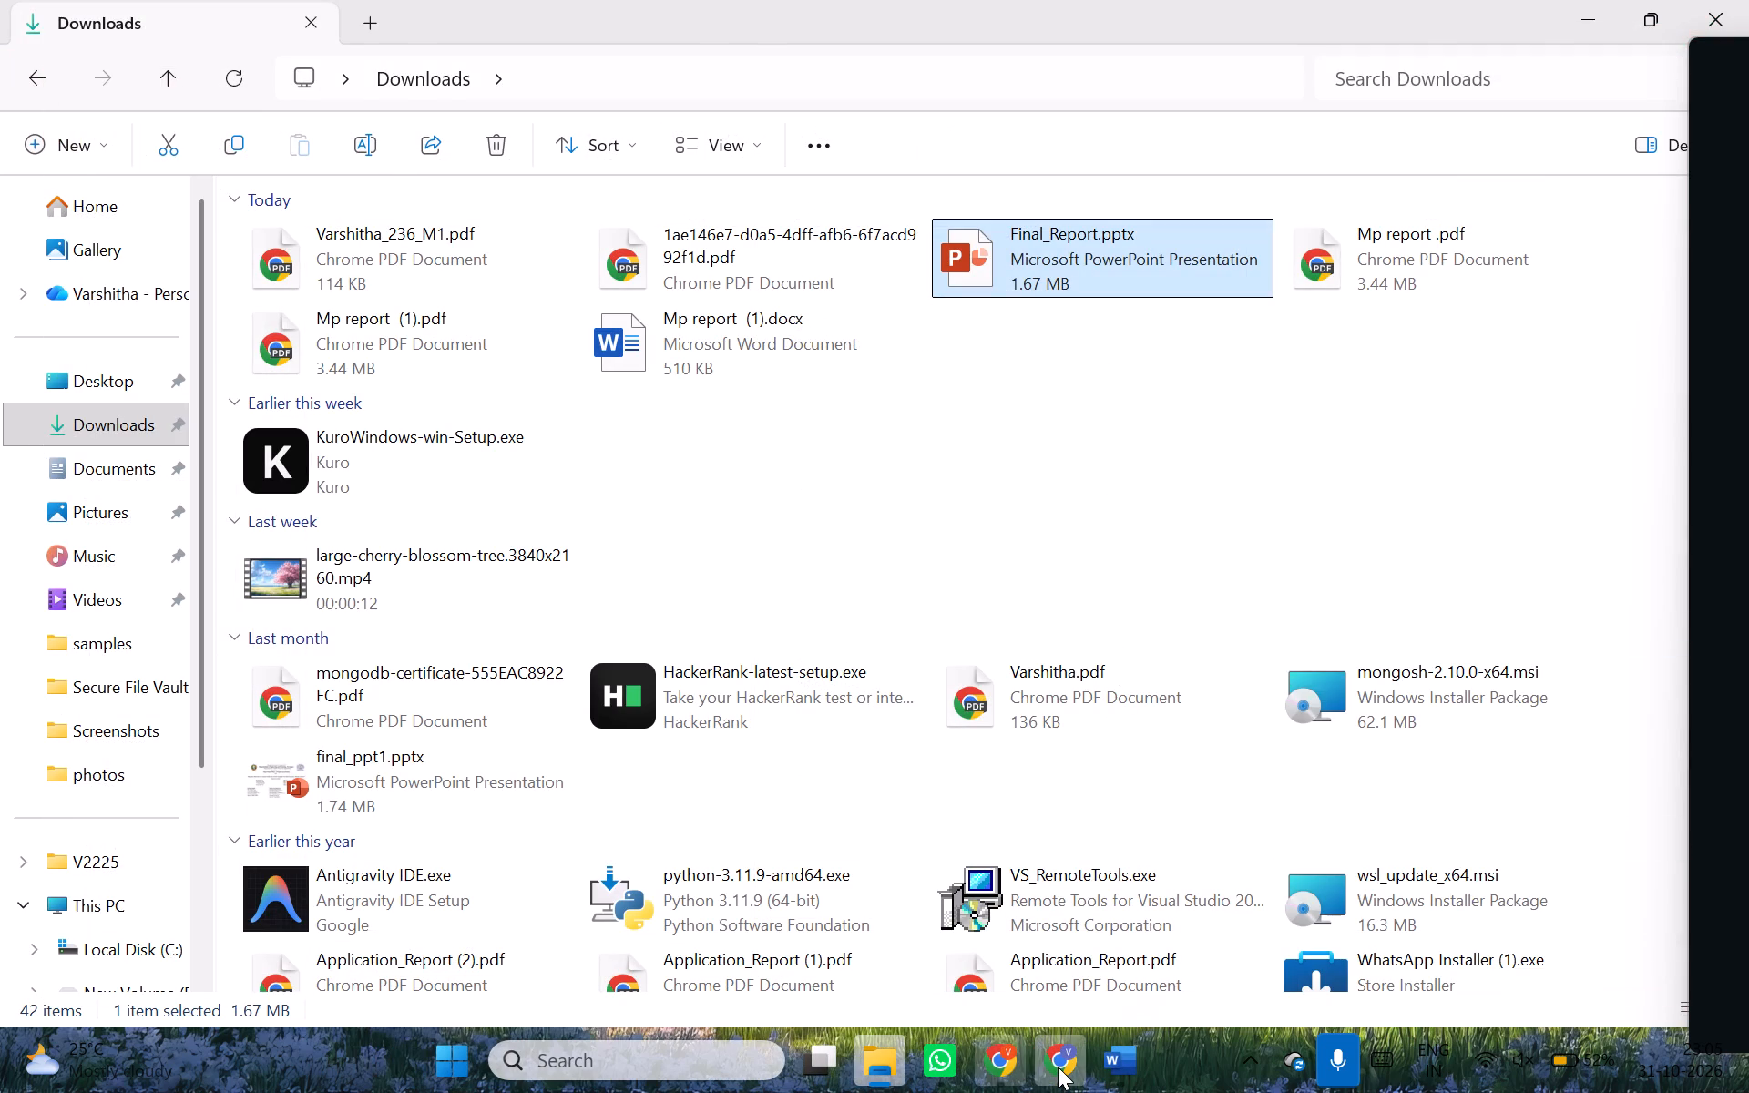
Return to the exported PDF in the browser and check the text alignment on report pages 1 and 2.
click(1058, 1067)
scroll(950, 801, down, 3)
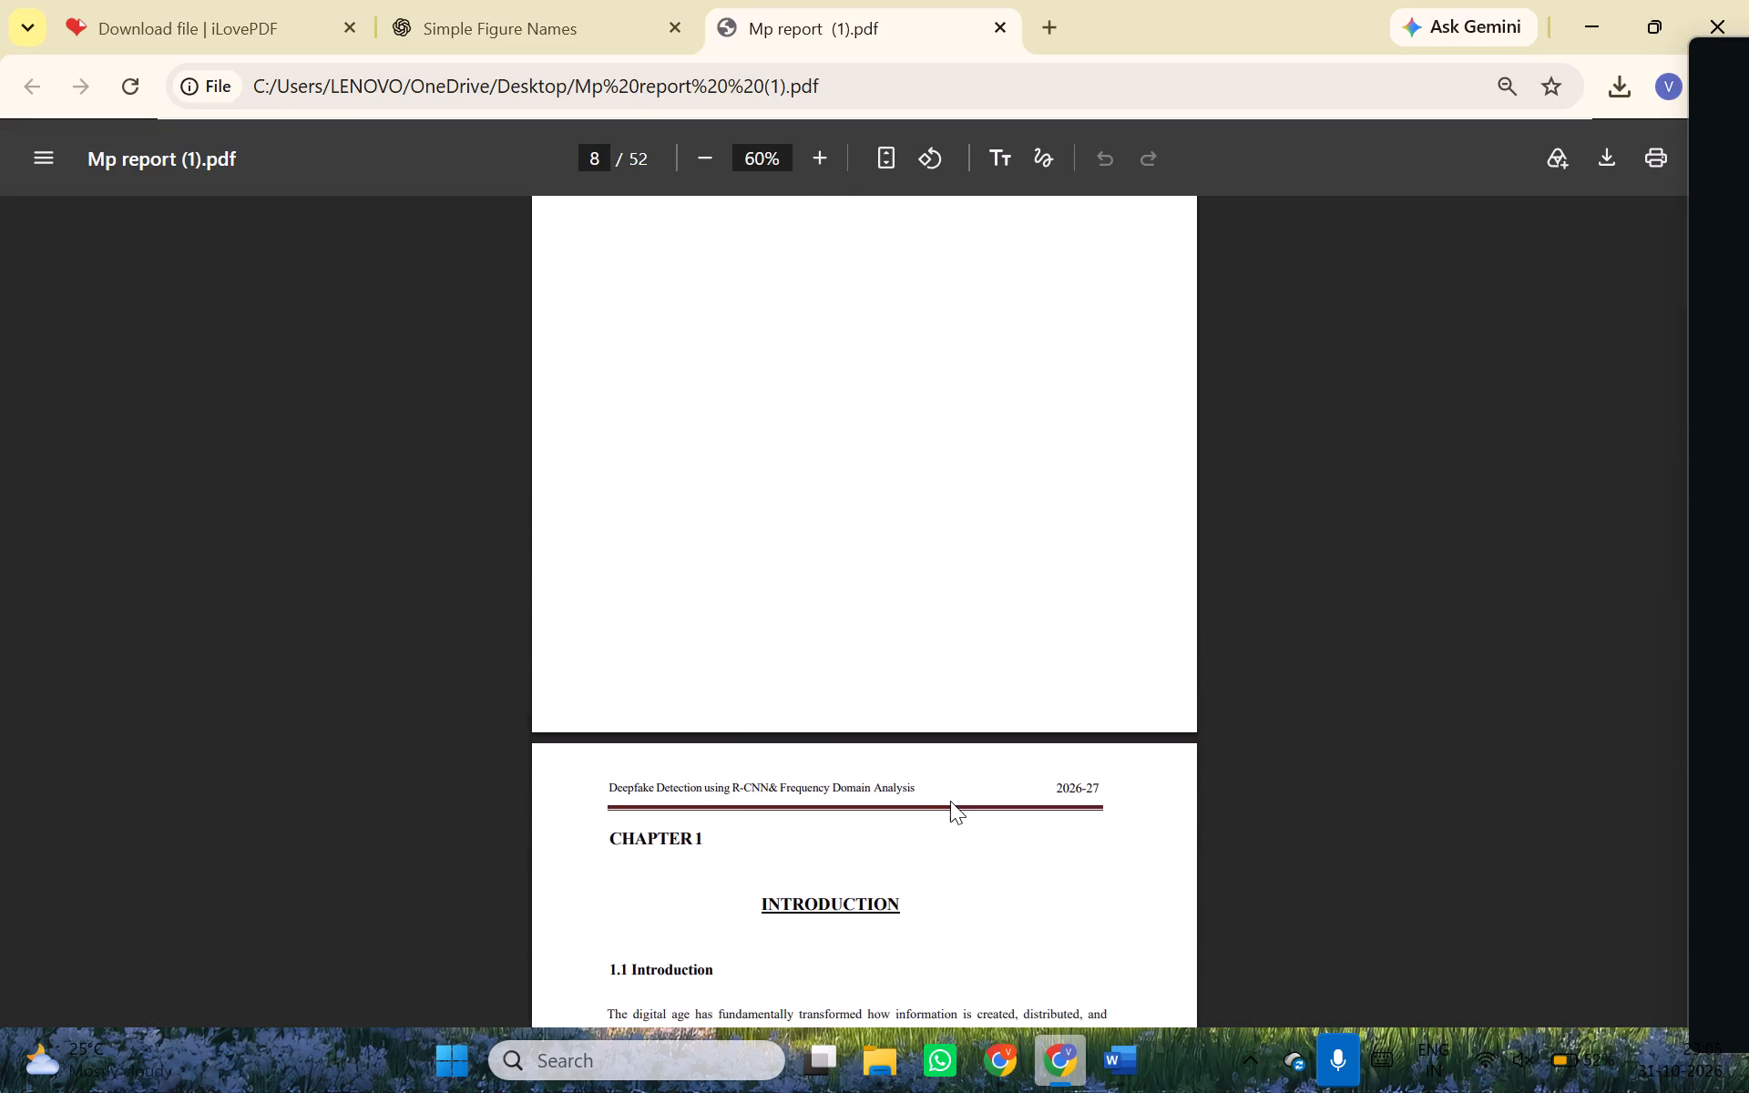
scroll(950, 801, down, 2)
scroll(950, 801, up, 2)
scroll(950, 801, down, 1)
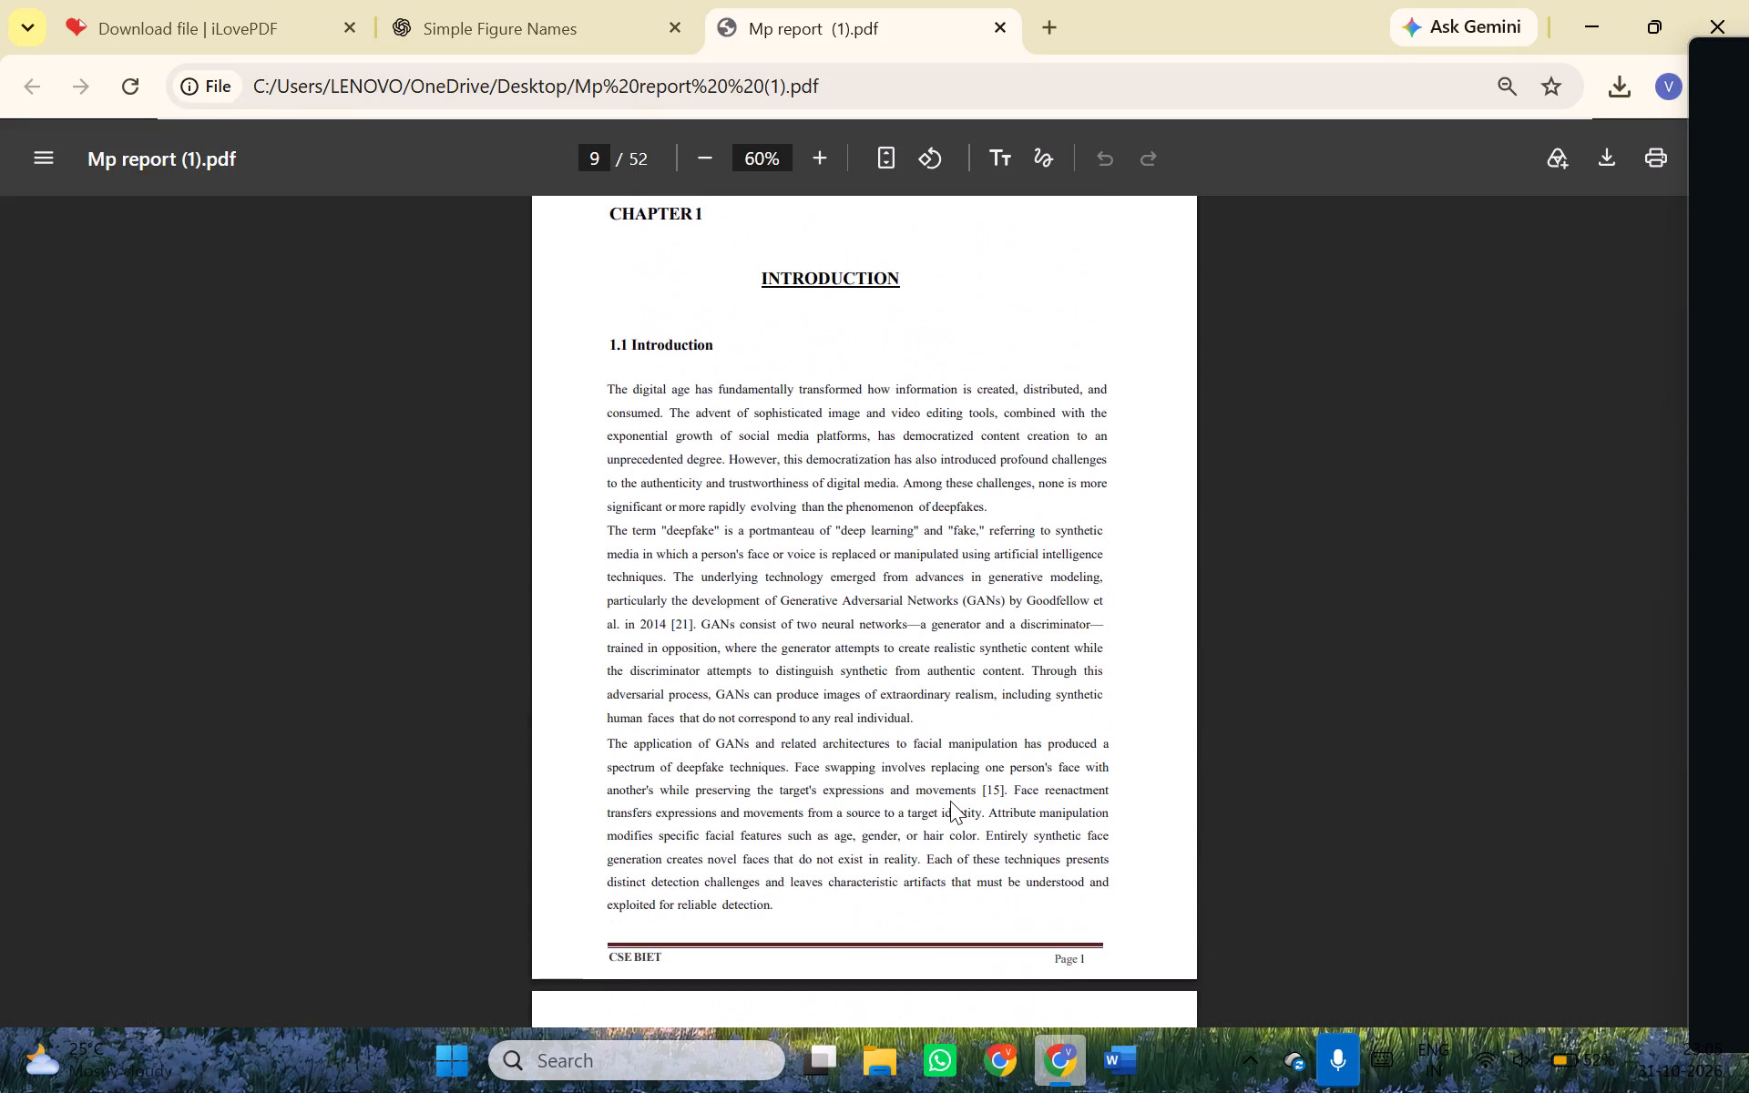
scroll(950, 801, down, 2)
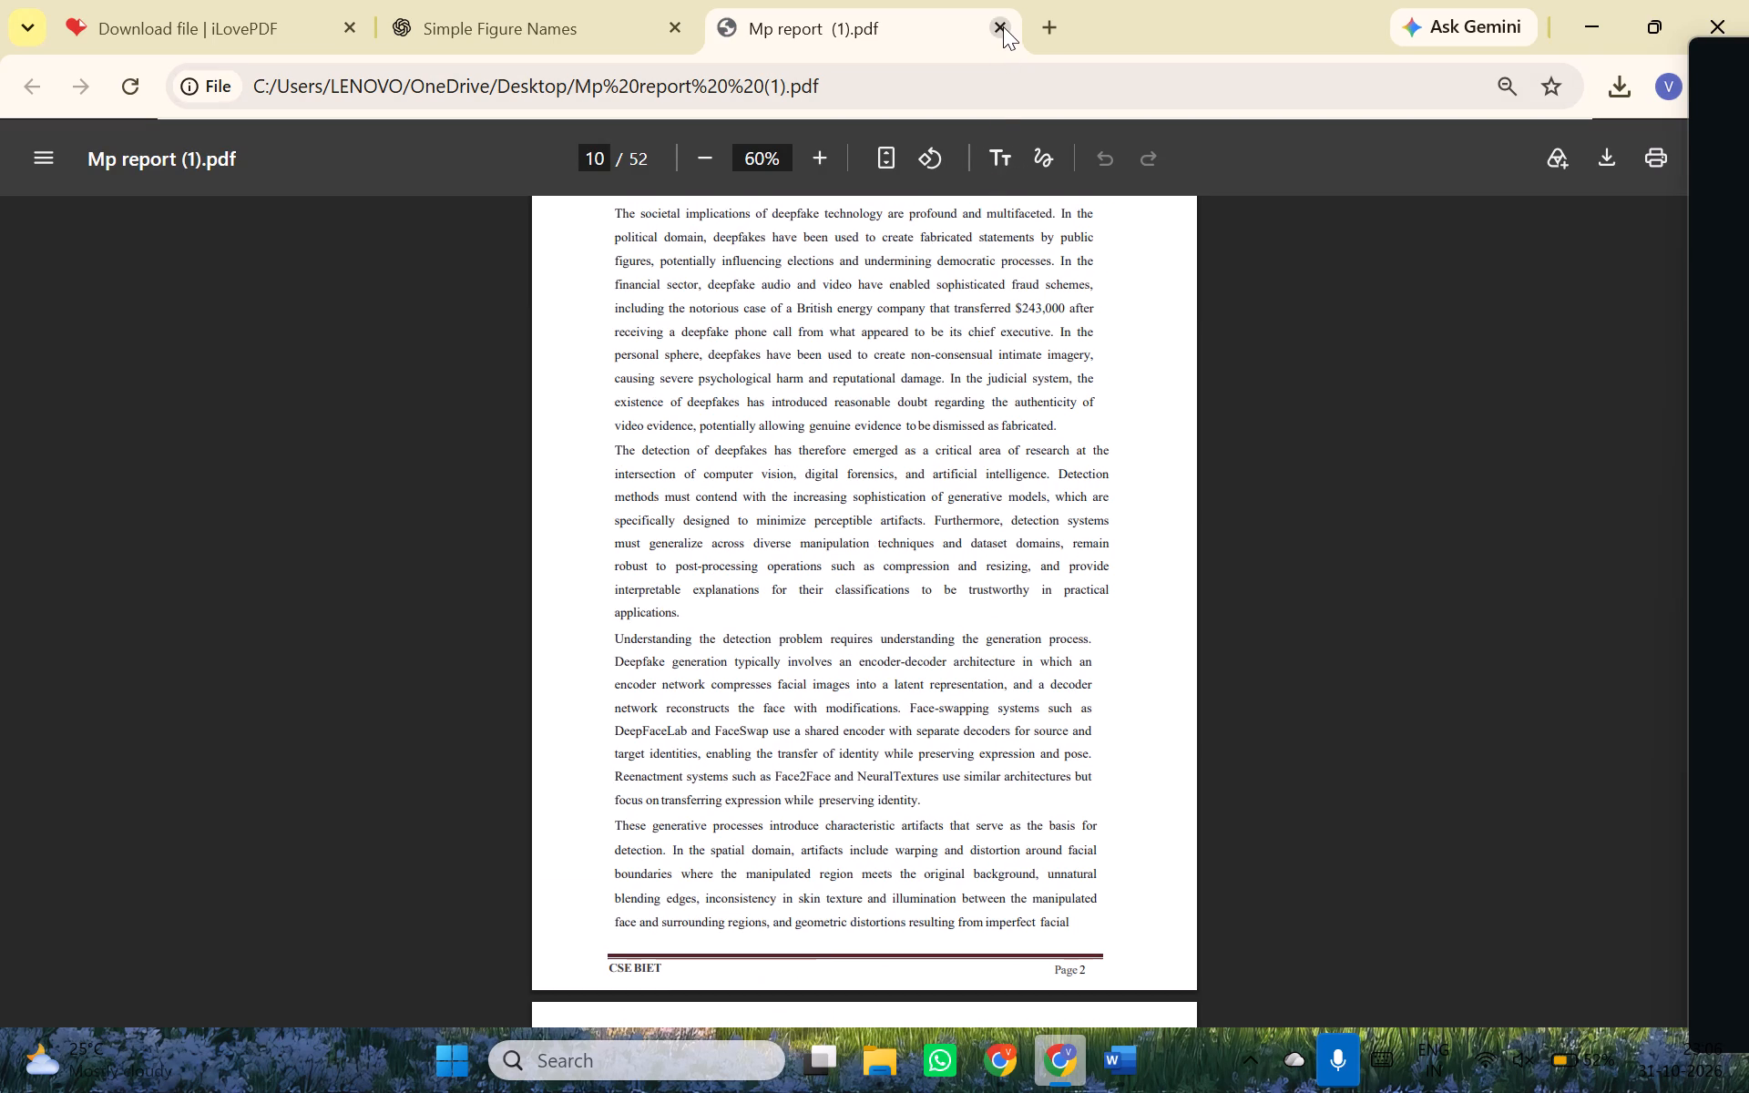
Delete Final_Report.pptx, Mp report .pdf and Mp report (1).docx from Downloads, closing the report in Word to release the file.
click(880, 1073)
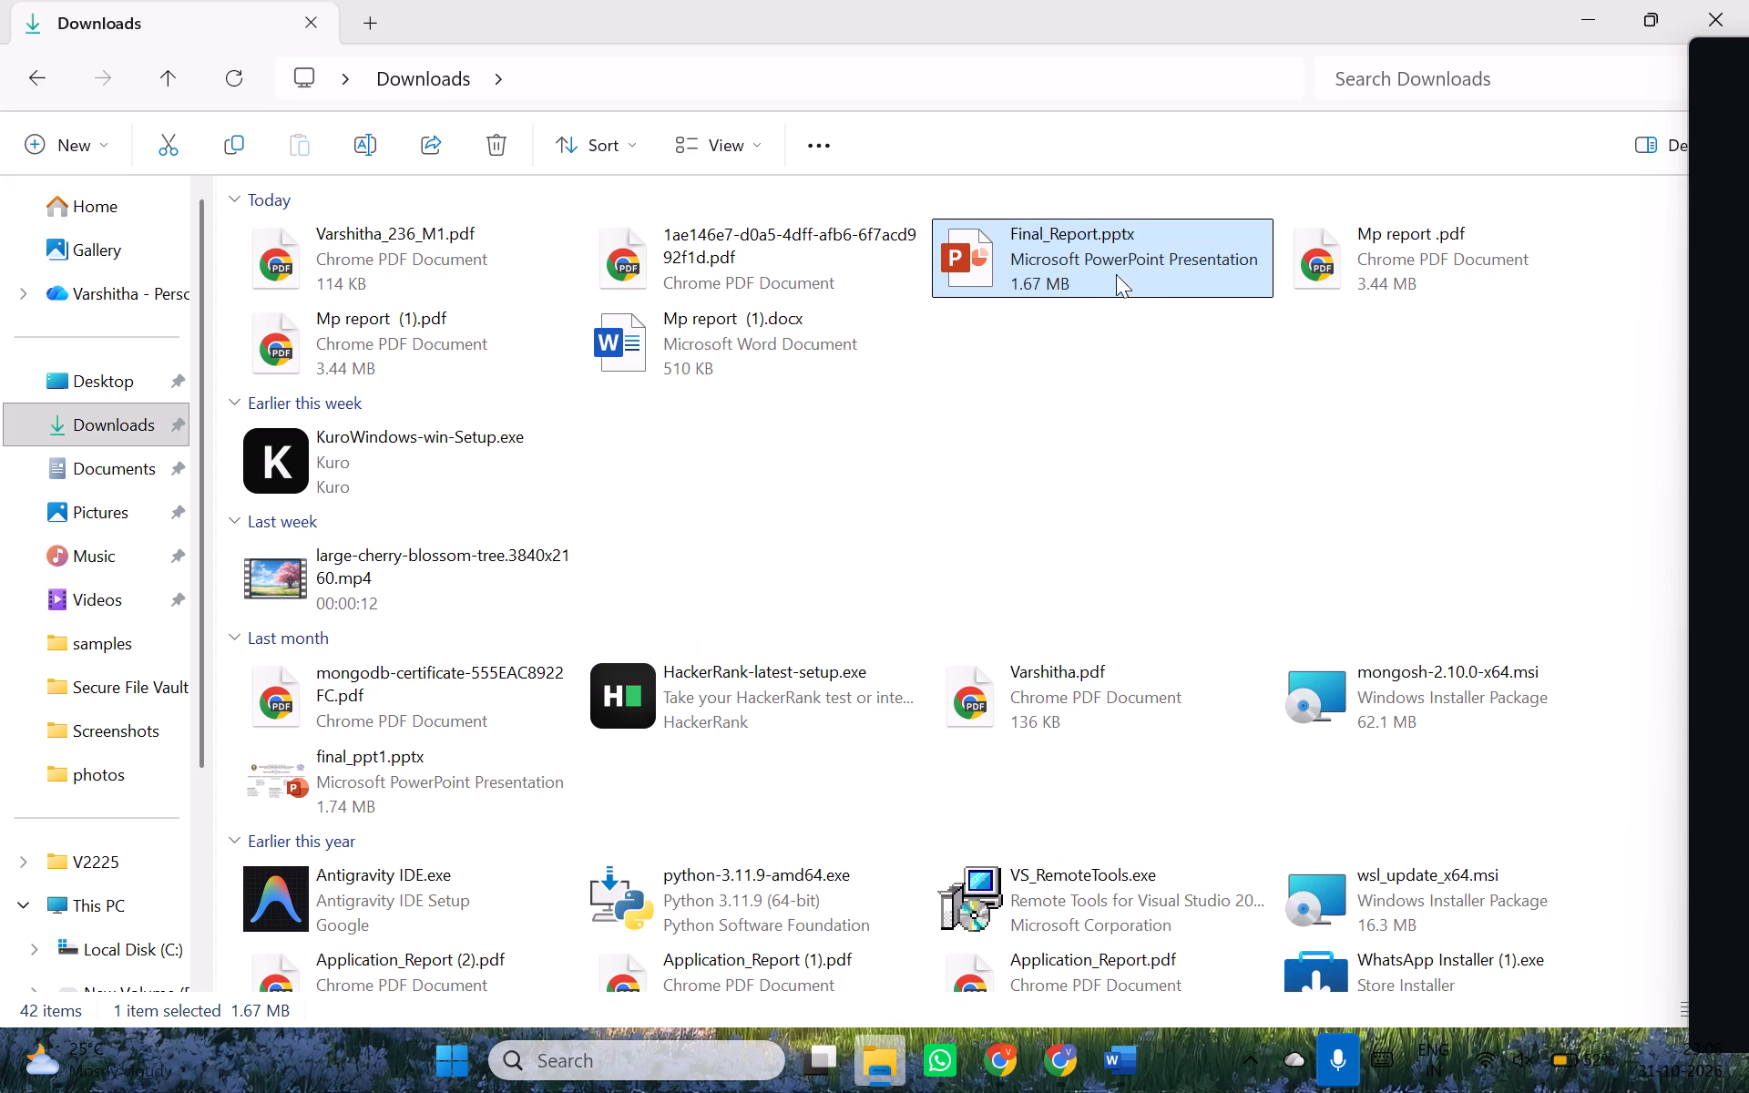
ctrl+click(1320, 264)
ctrl+click(823, 340)
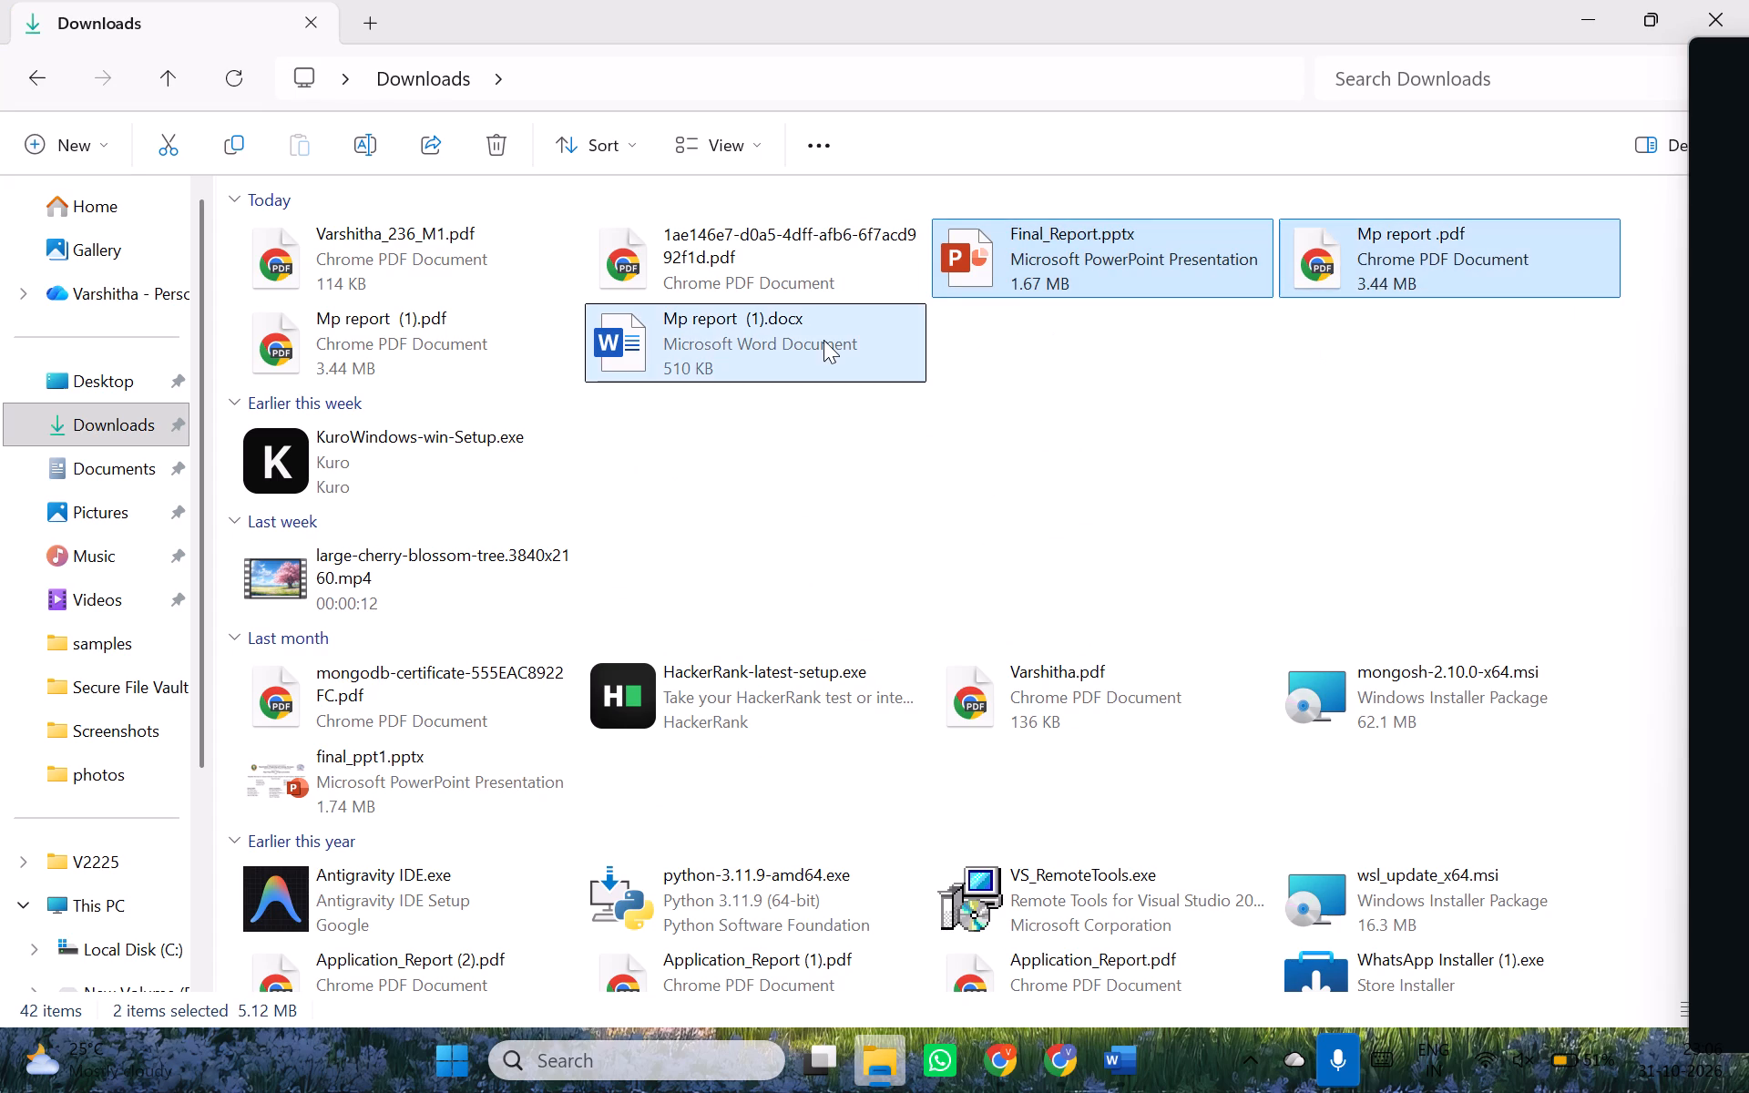
click(500, 146)
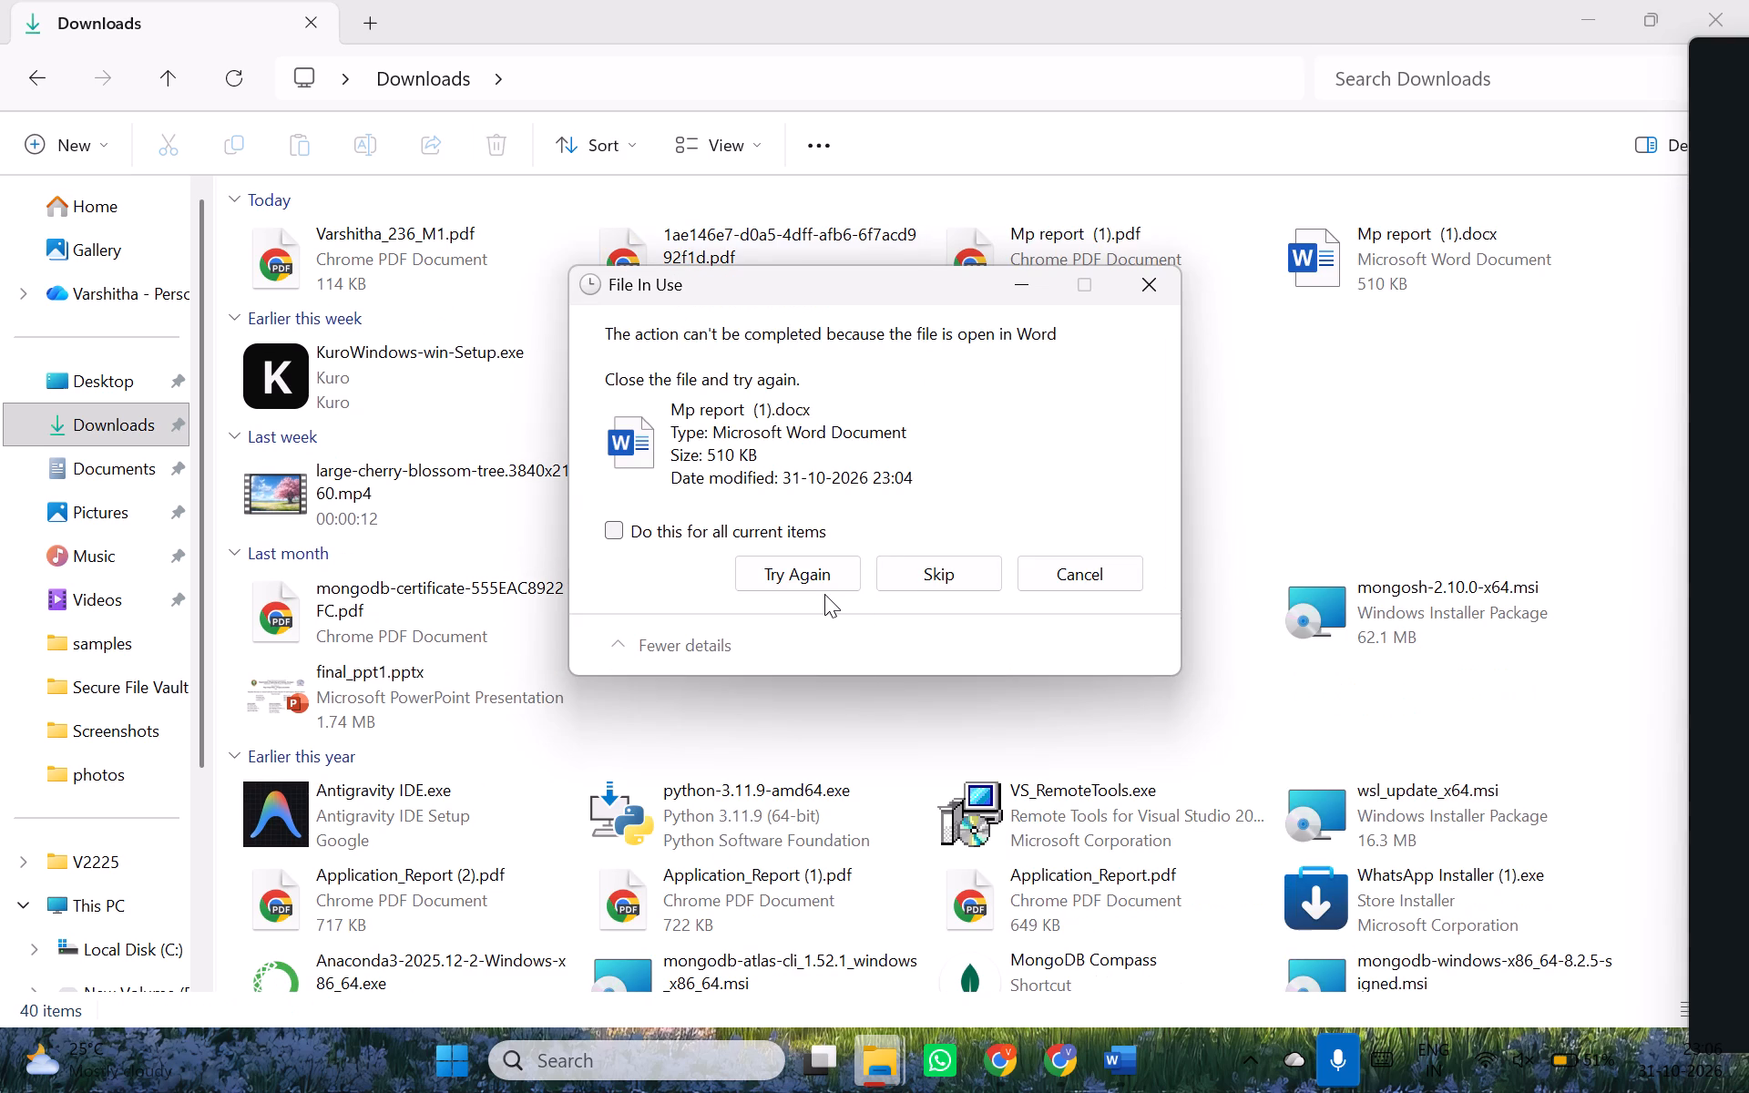
click(1148, 1070)
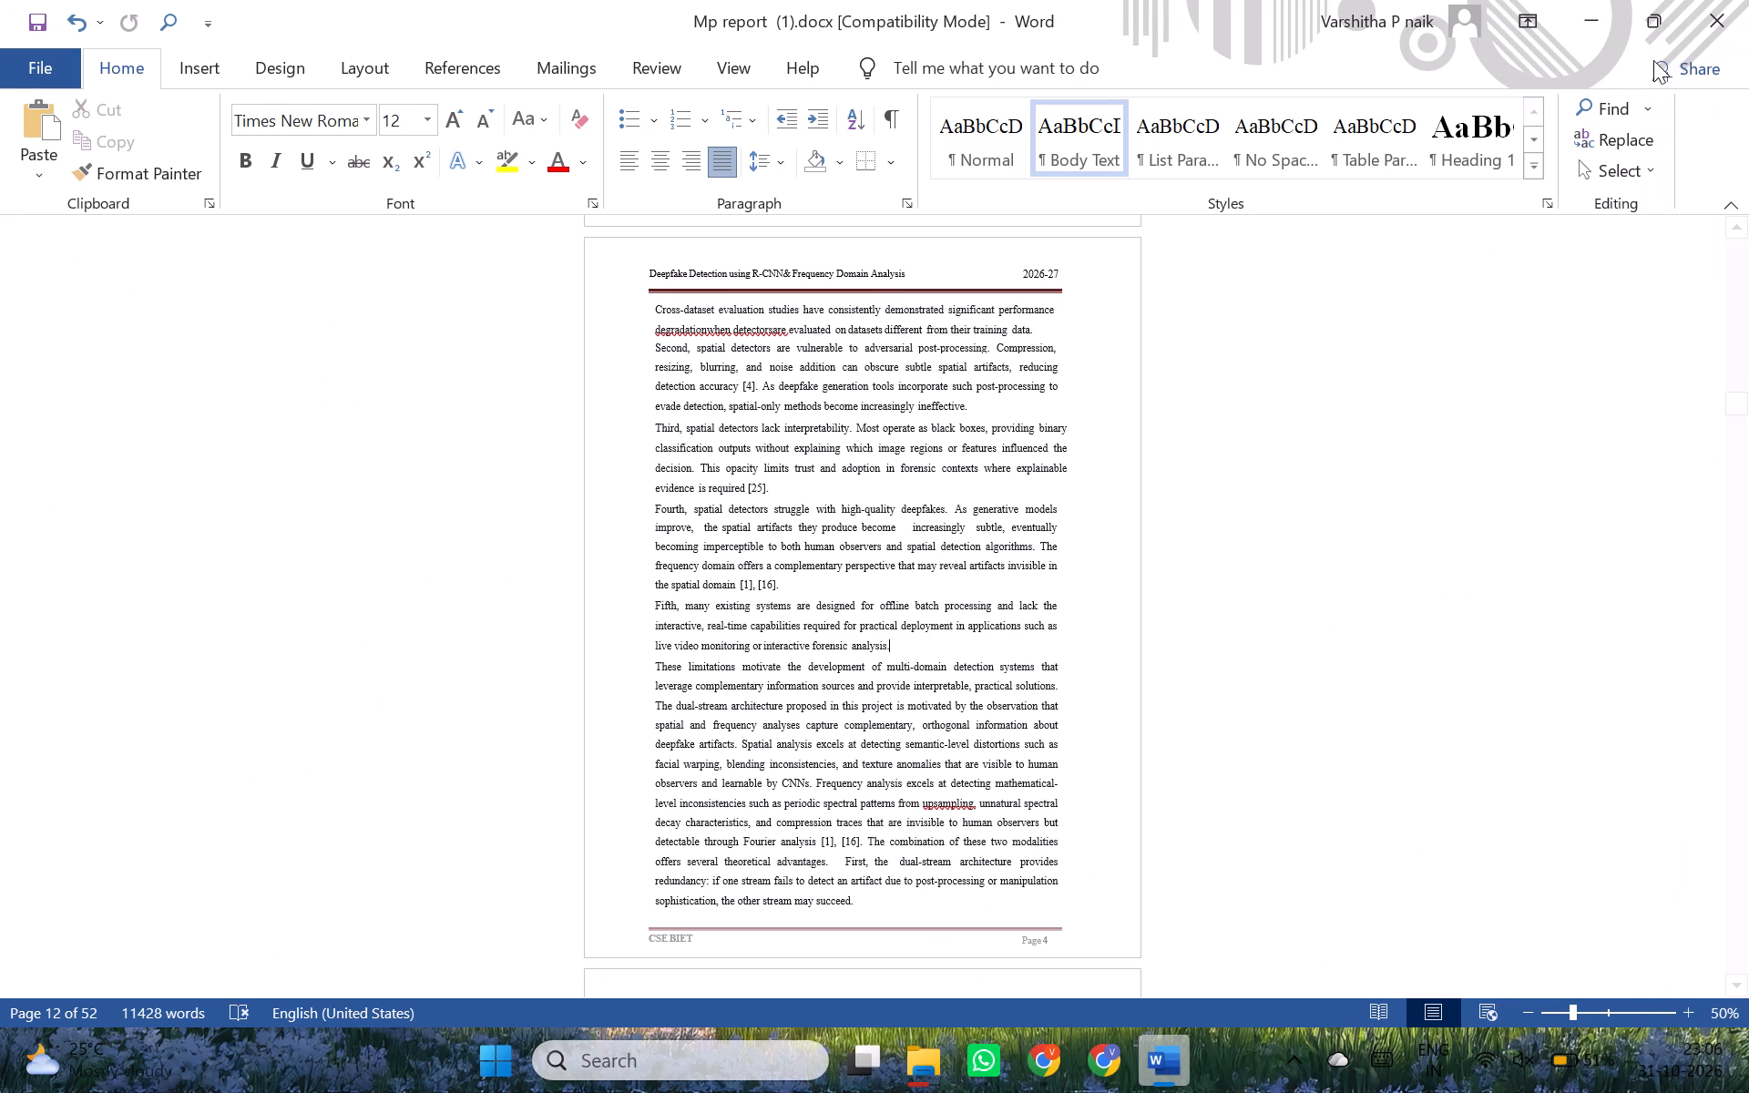
click(1713, 17)
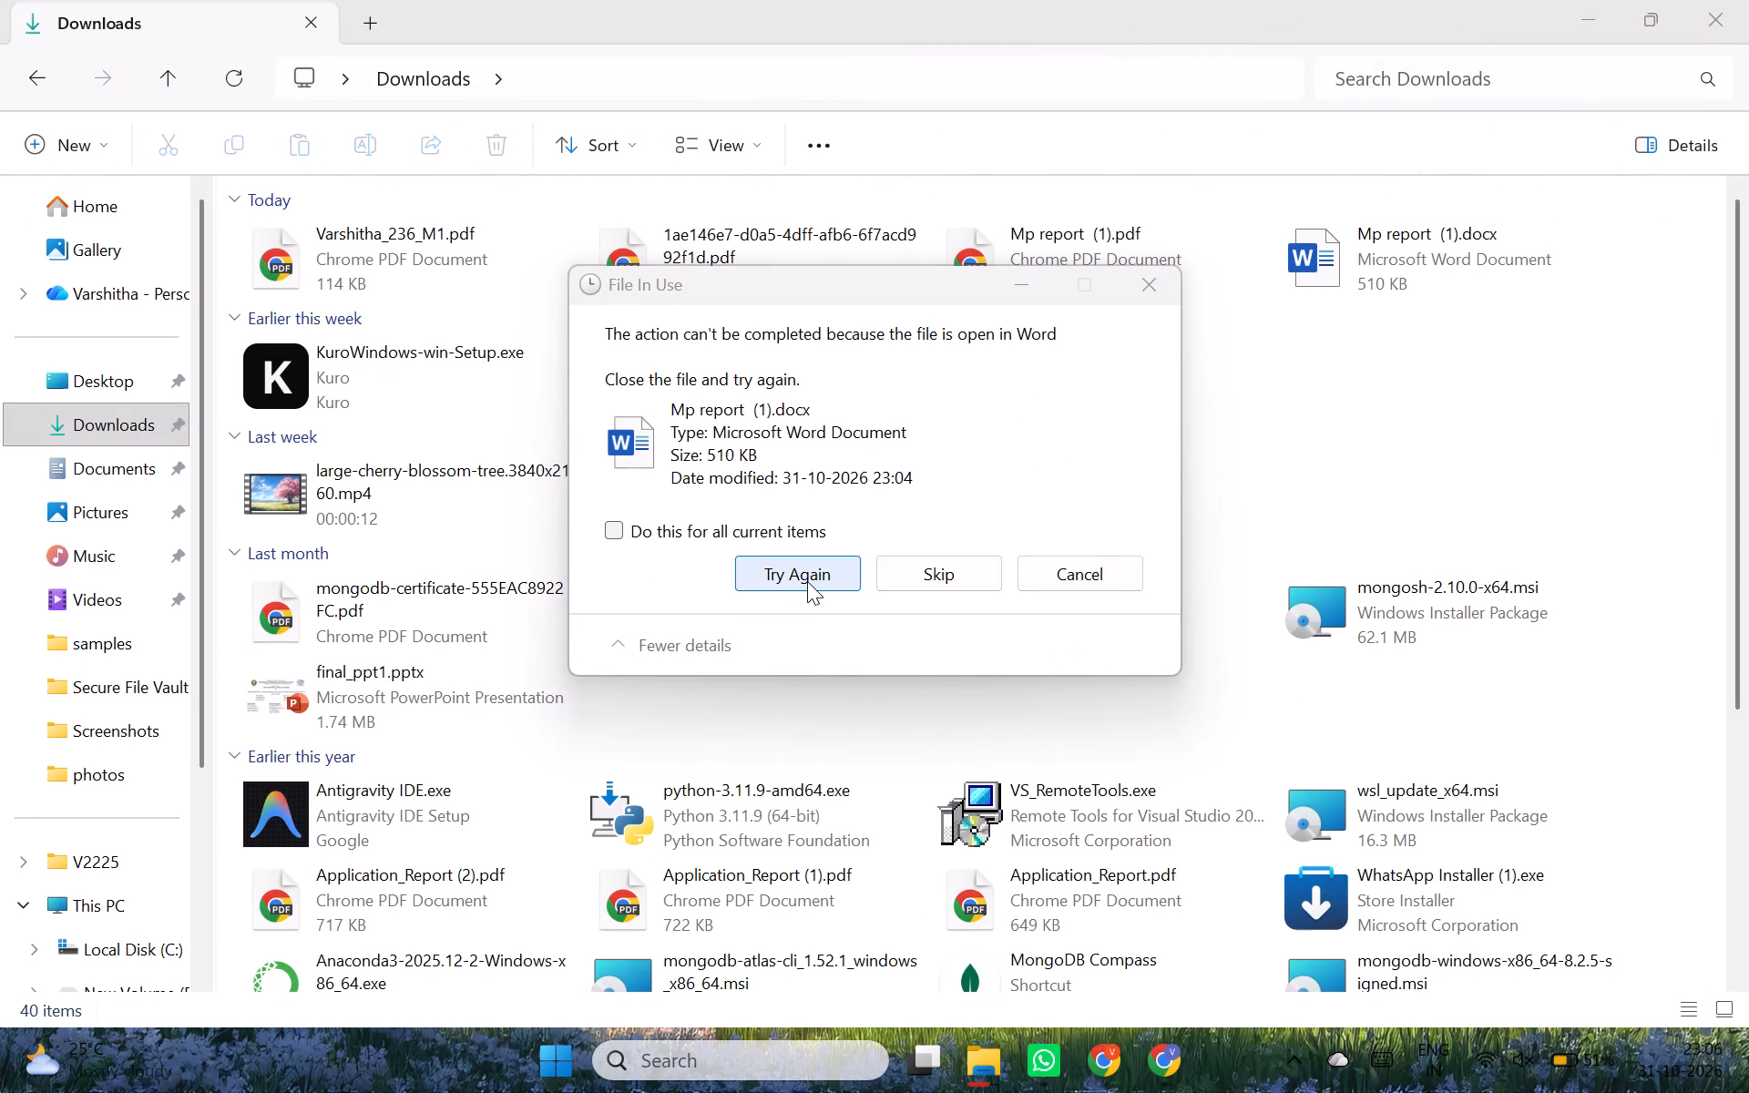
click(807, 581)
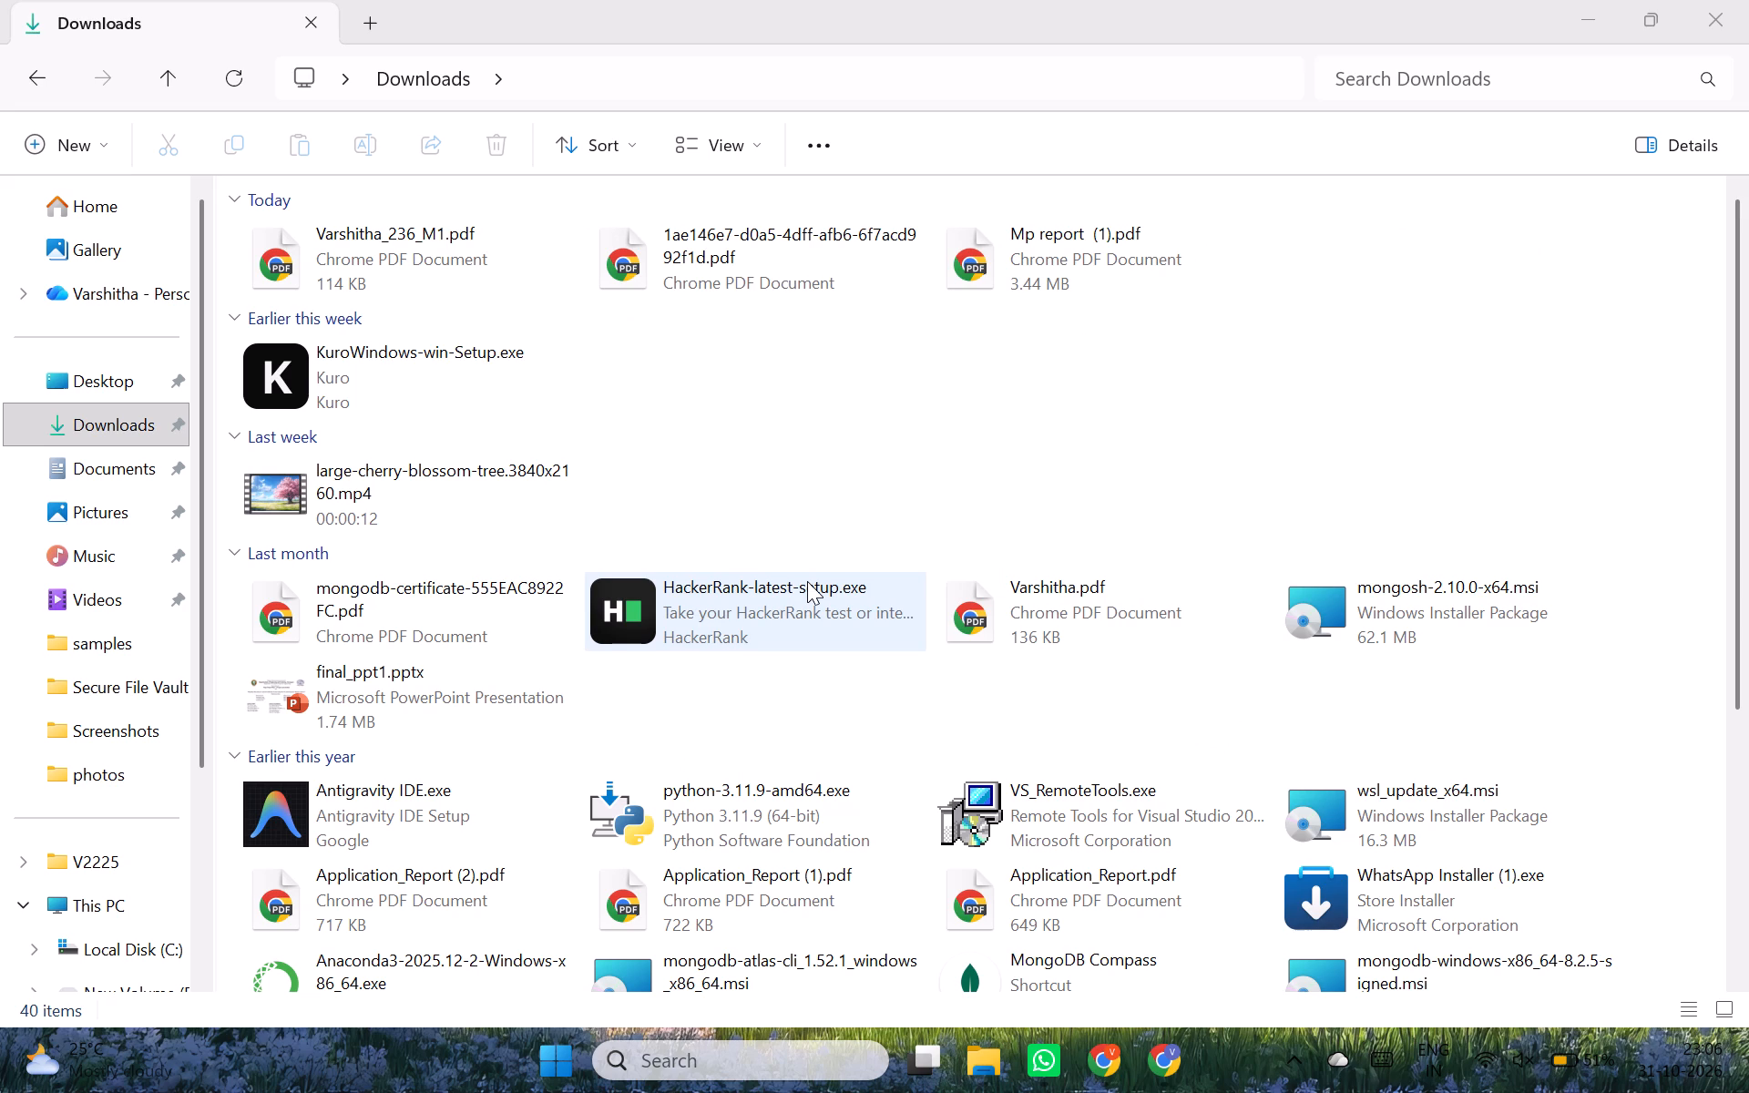
Switch to the iLovePDF page in the browser to start another PDF conversion.
click(1056, 247)
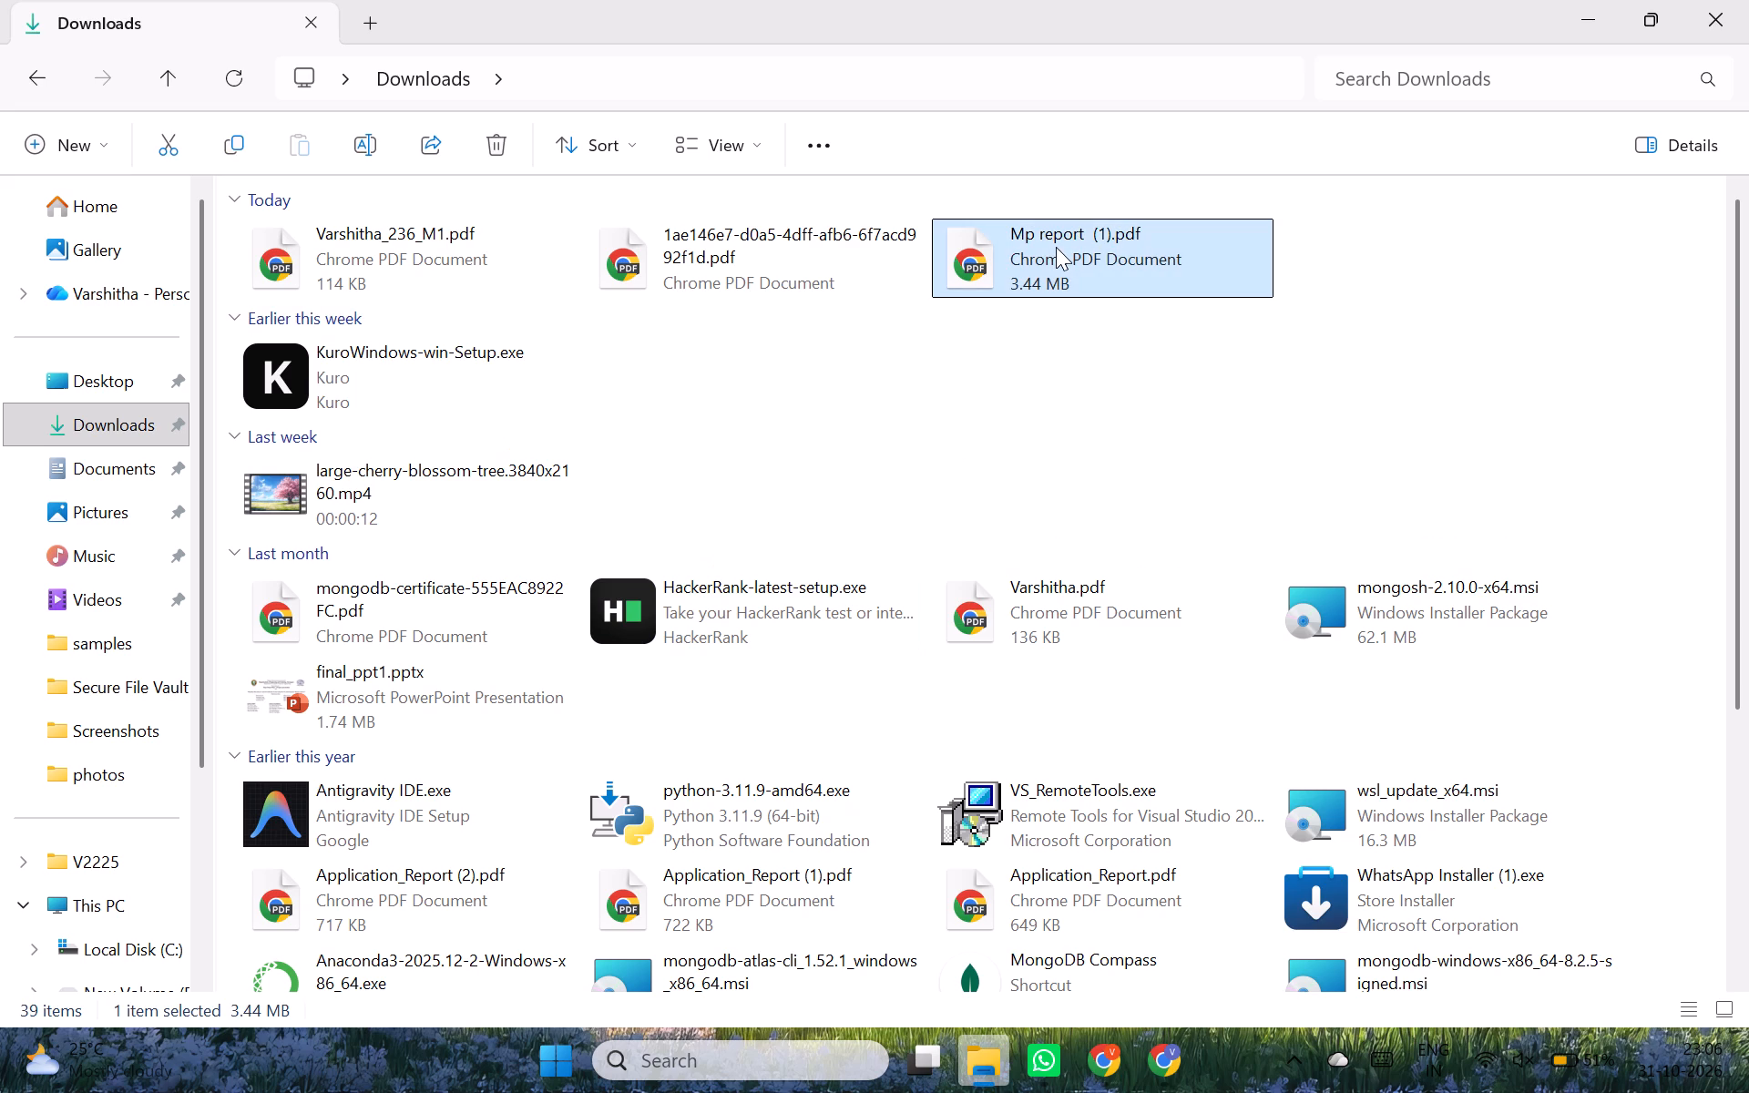
click(1153, 1036)
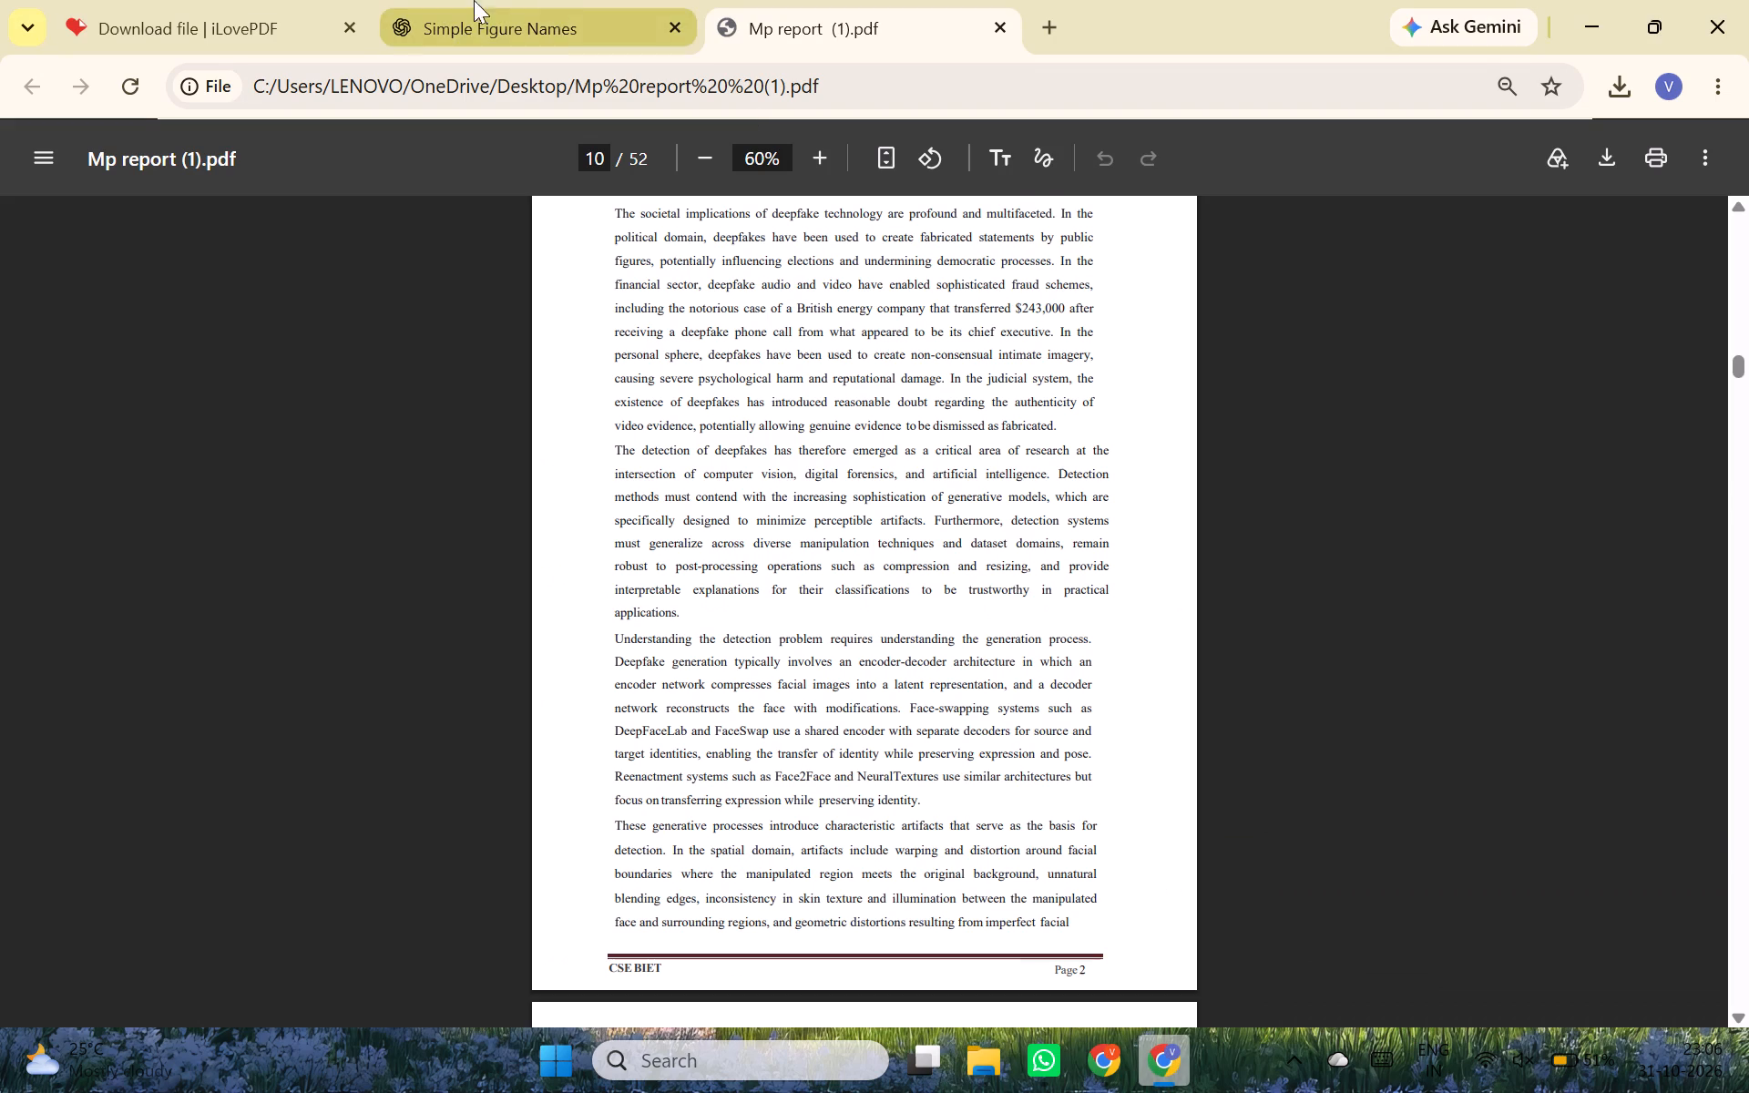
click(298, 0)
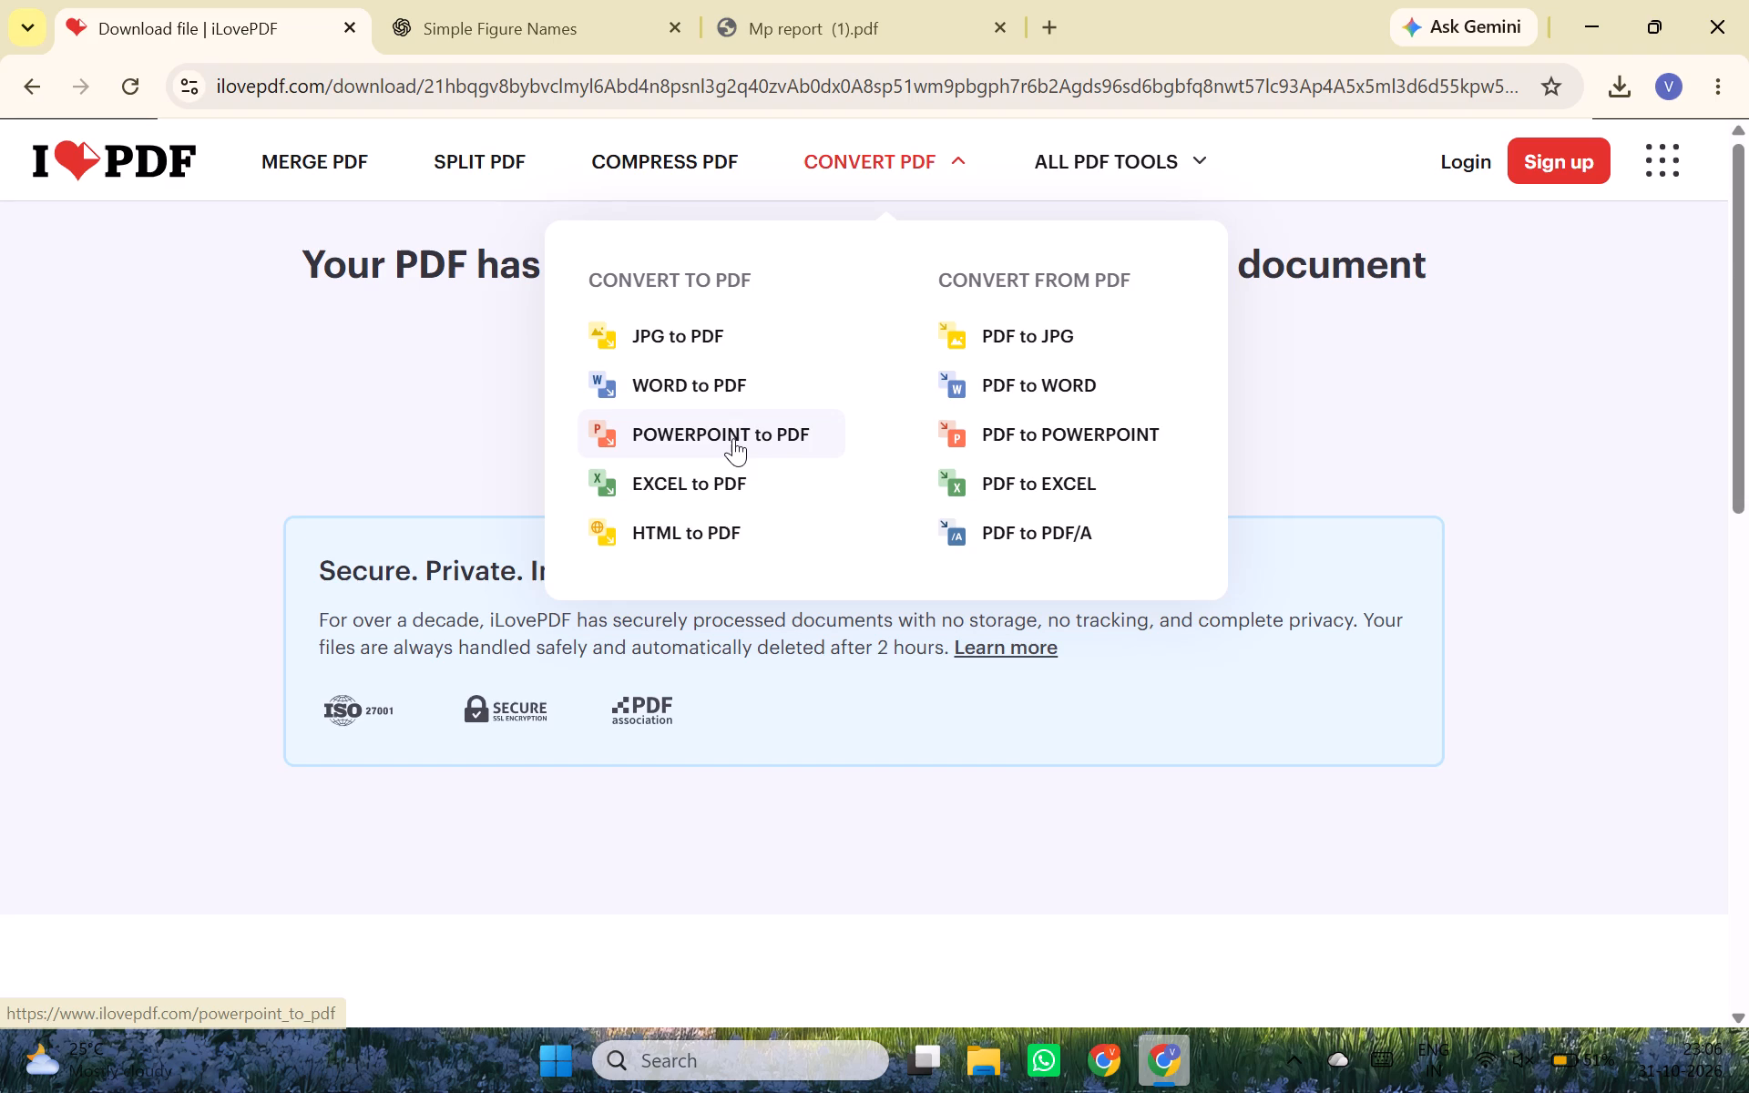
Upload Mp report (1).pdf from Downloads to the PDF to PowerPoint converter and convert it to PPTX without OCR.
click(1024, 438)
click(911, 475)
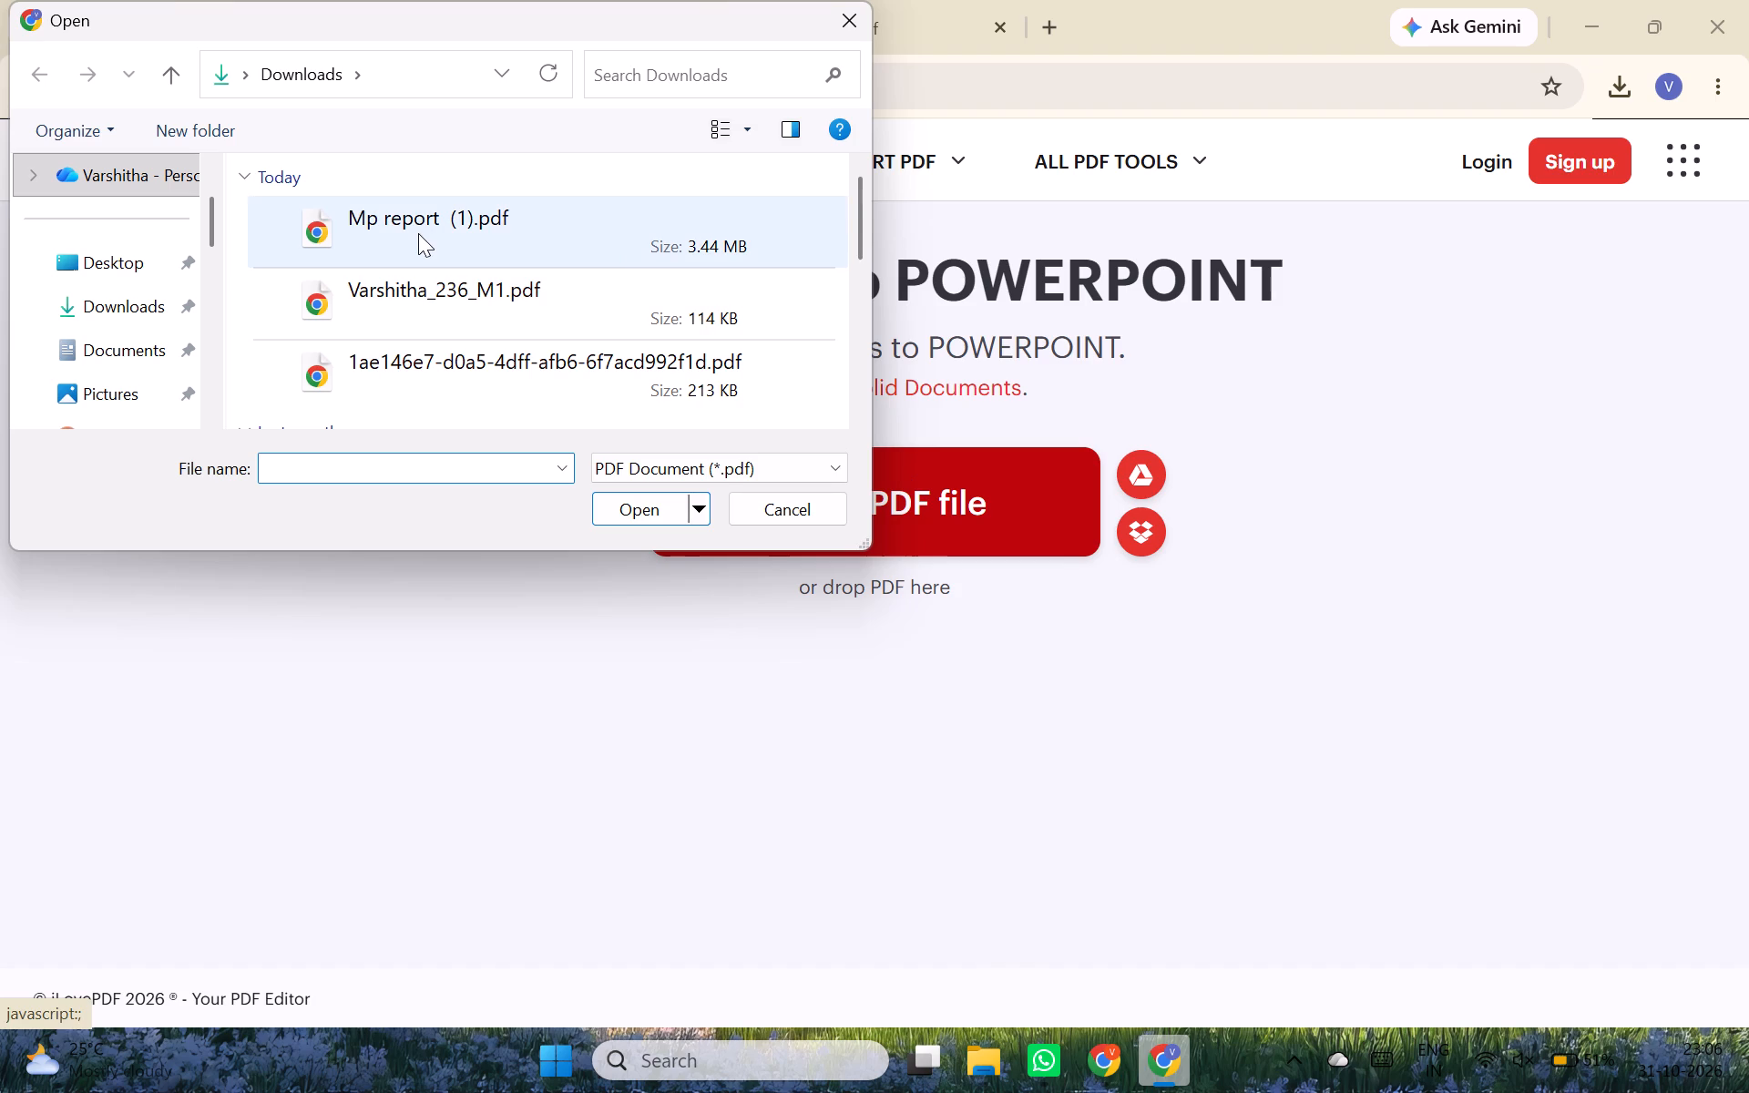
click(418, 233)
click(623, 508)
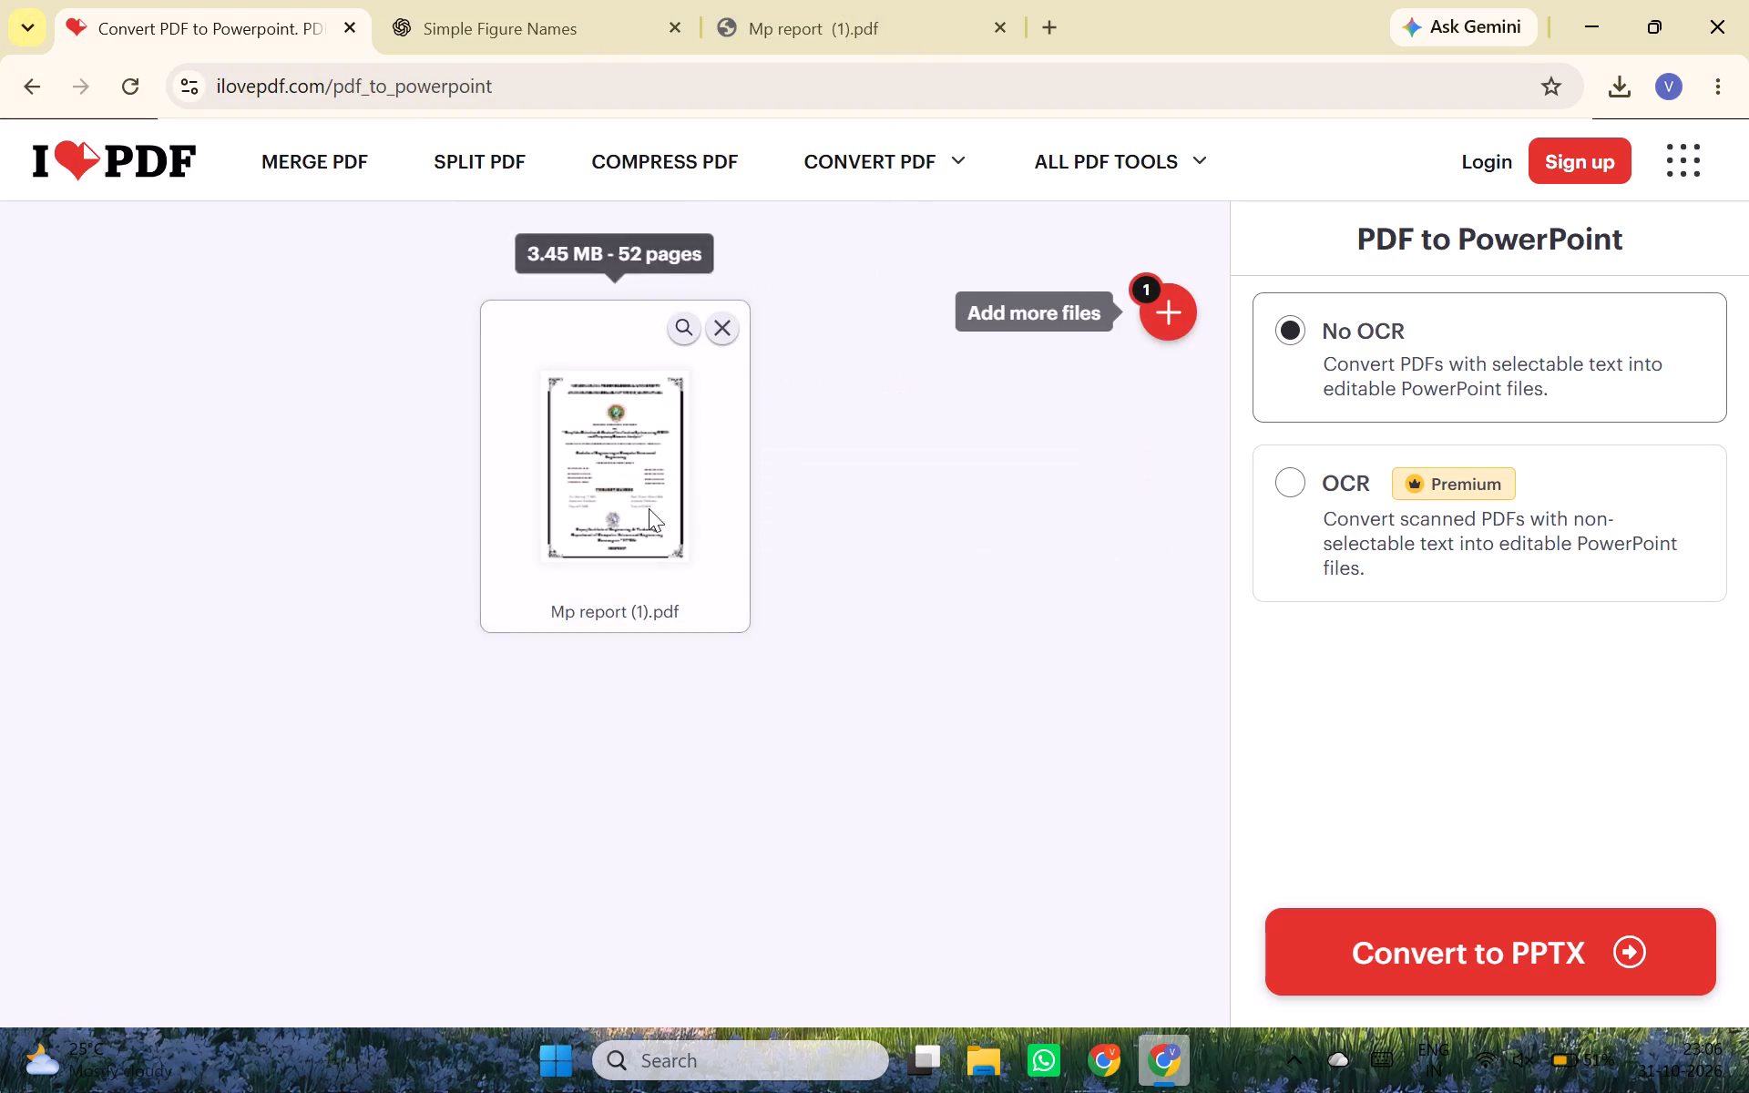
click(1473, 919)
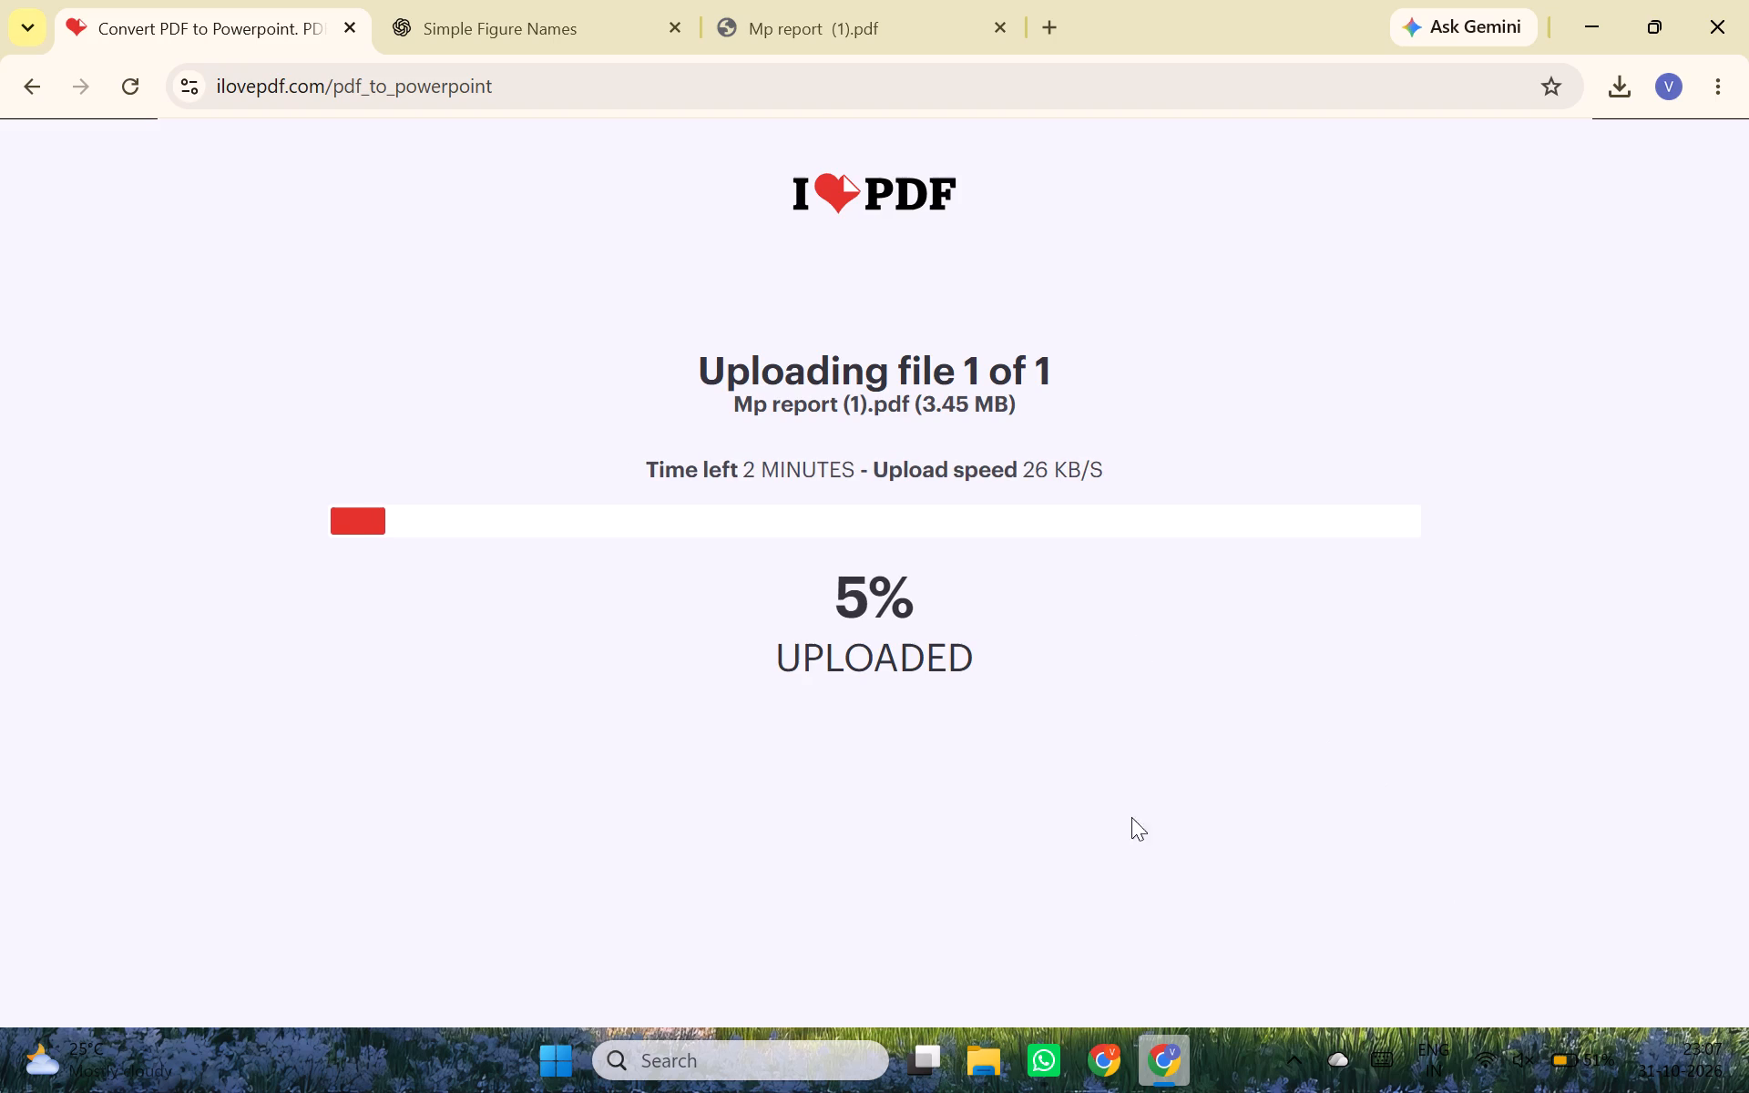
Switch to the other browser window showing the Claude chat and close that window.
click(1113, 1056)
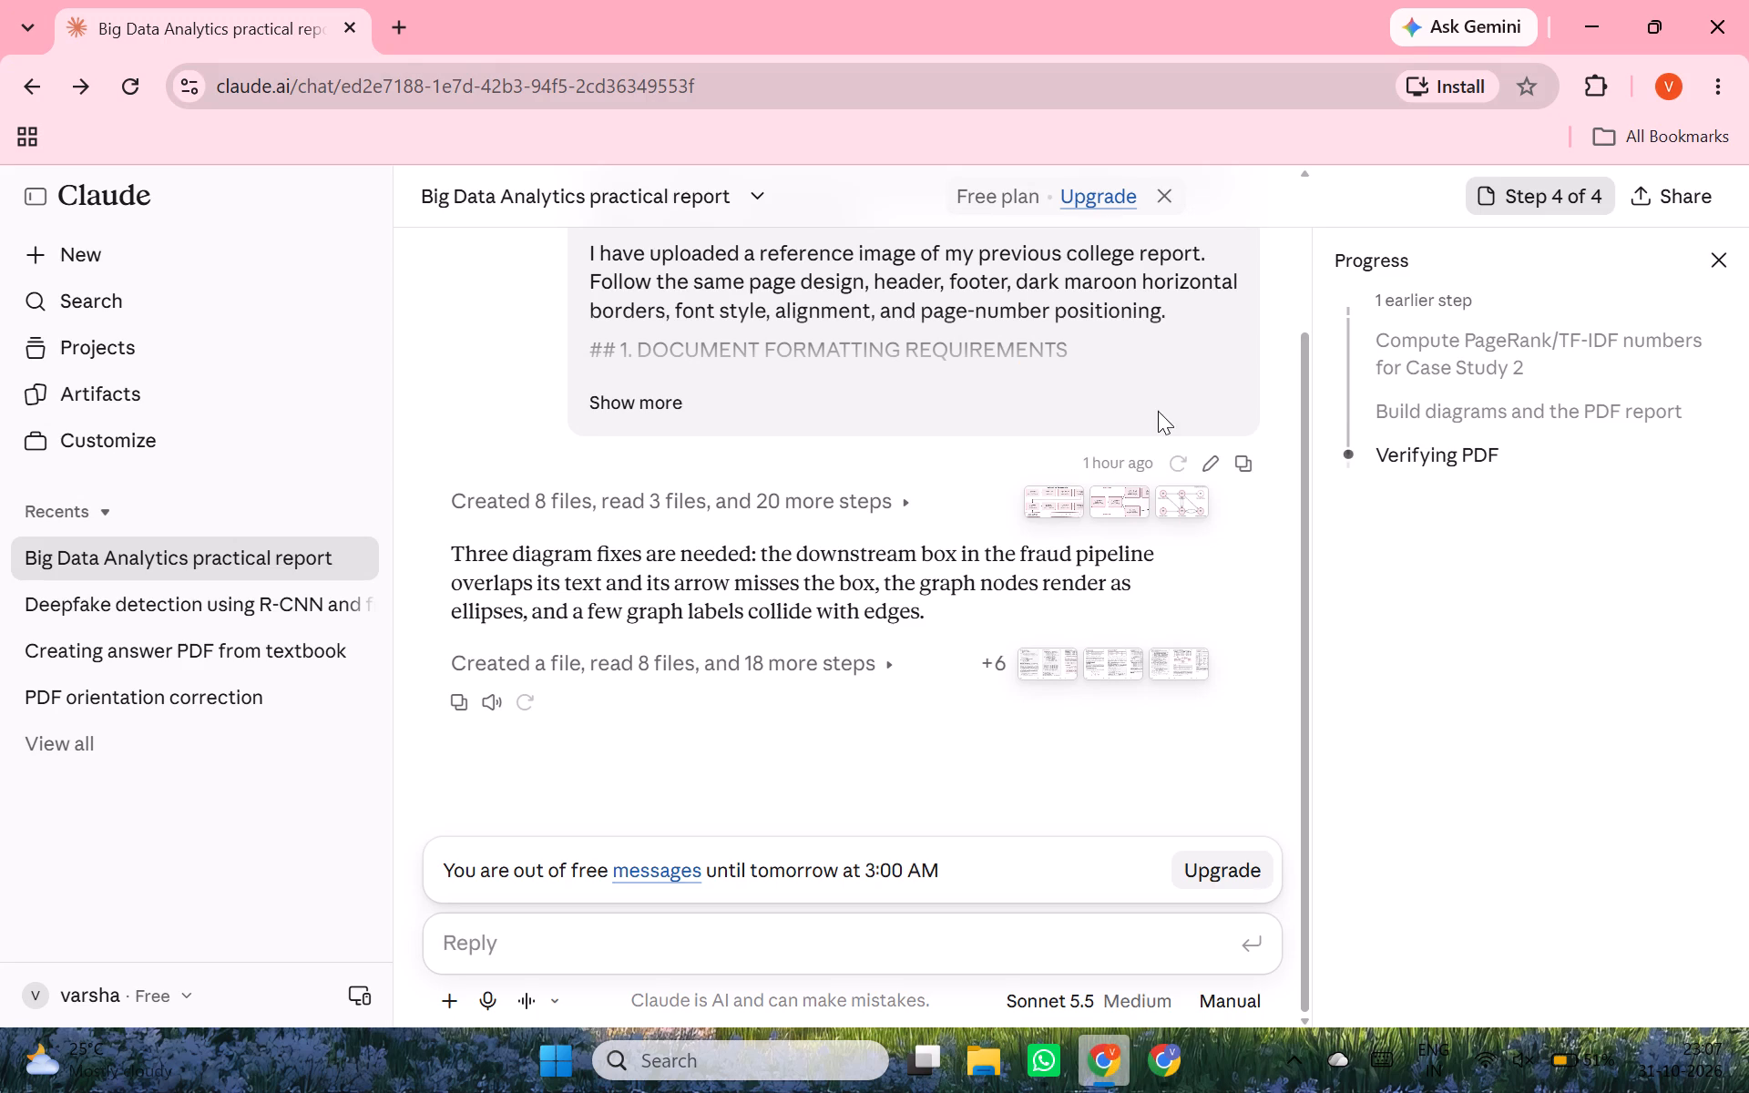
click(1723, 12)
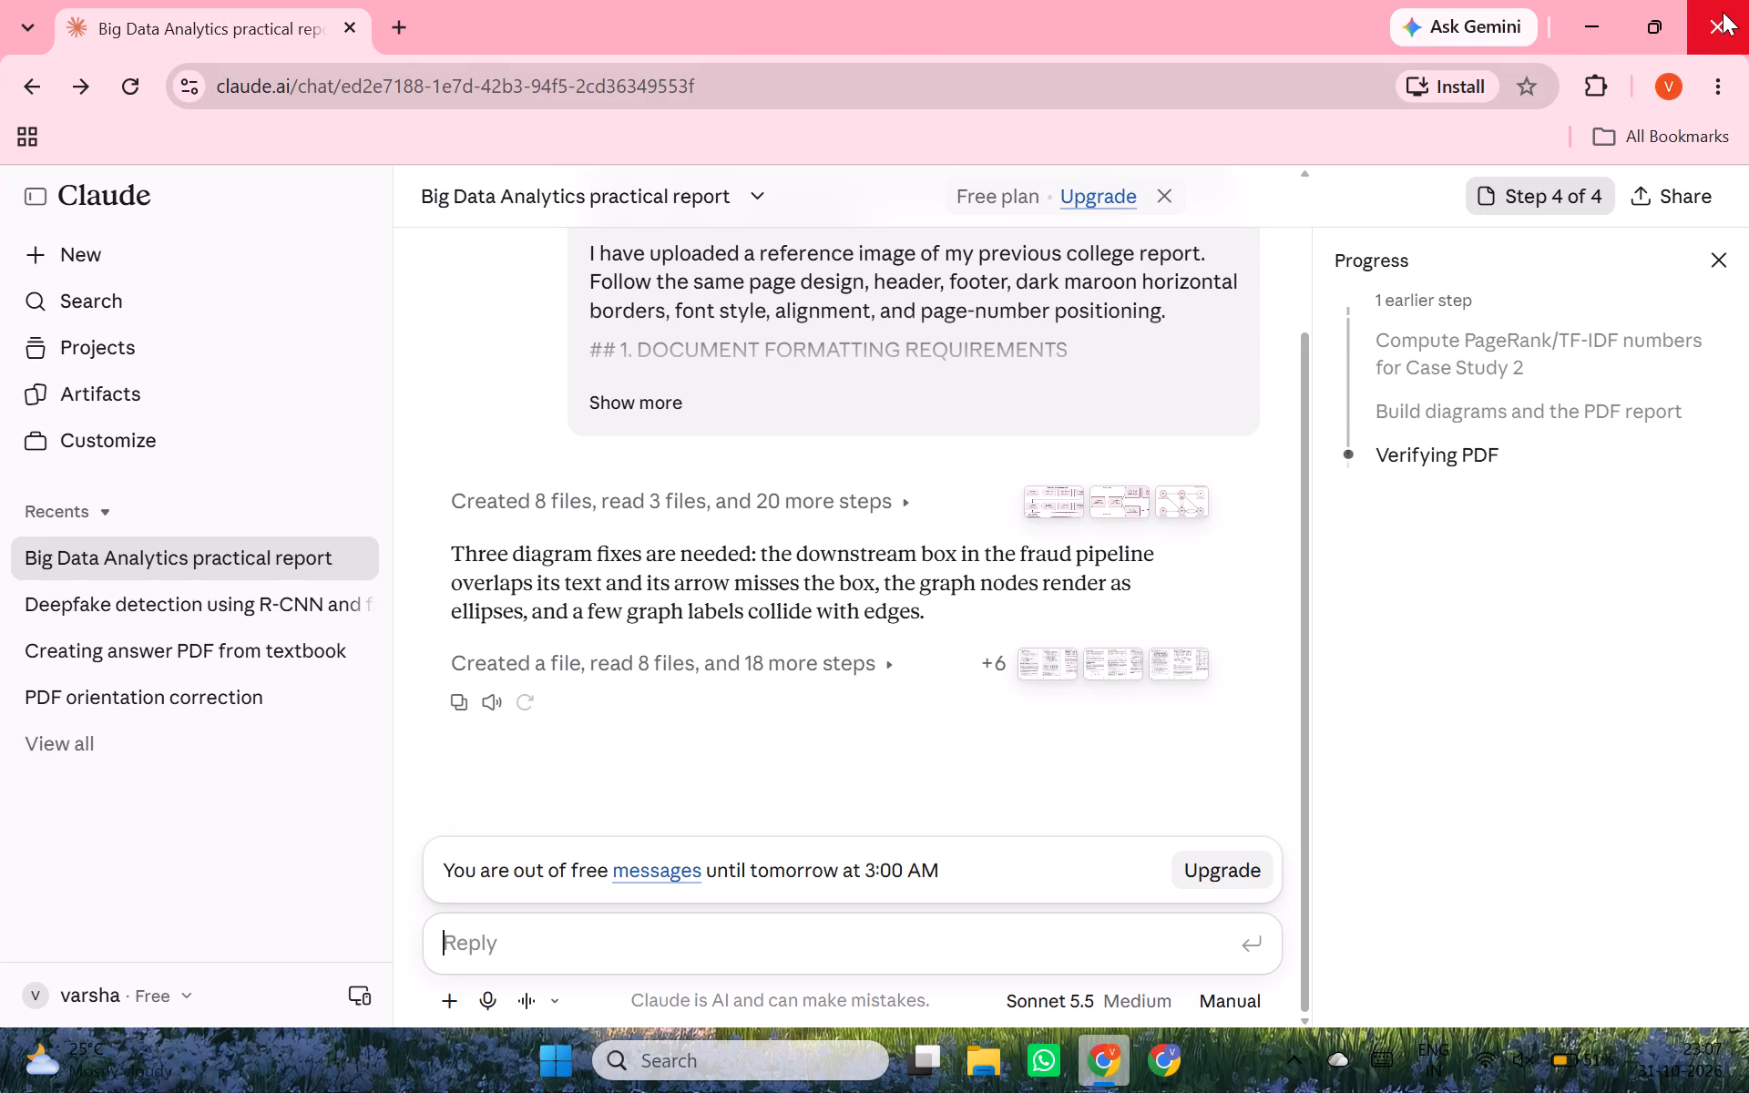
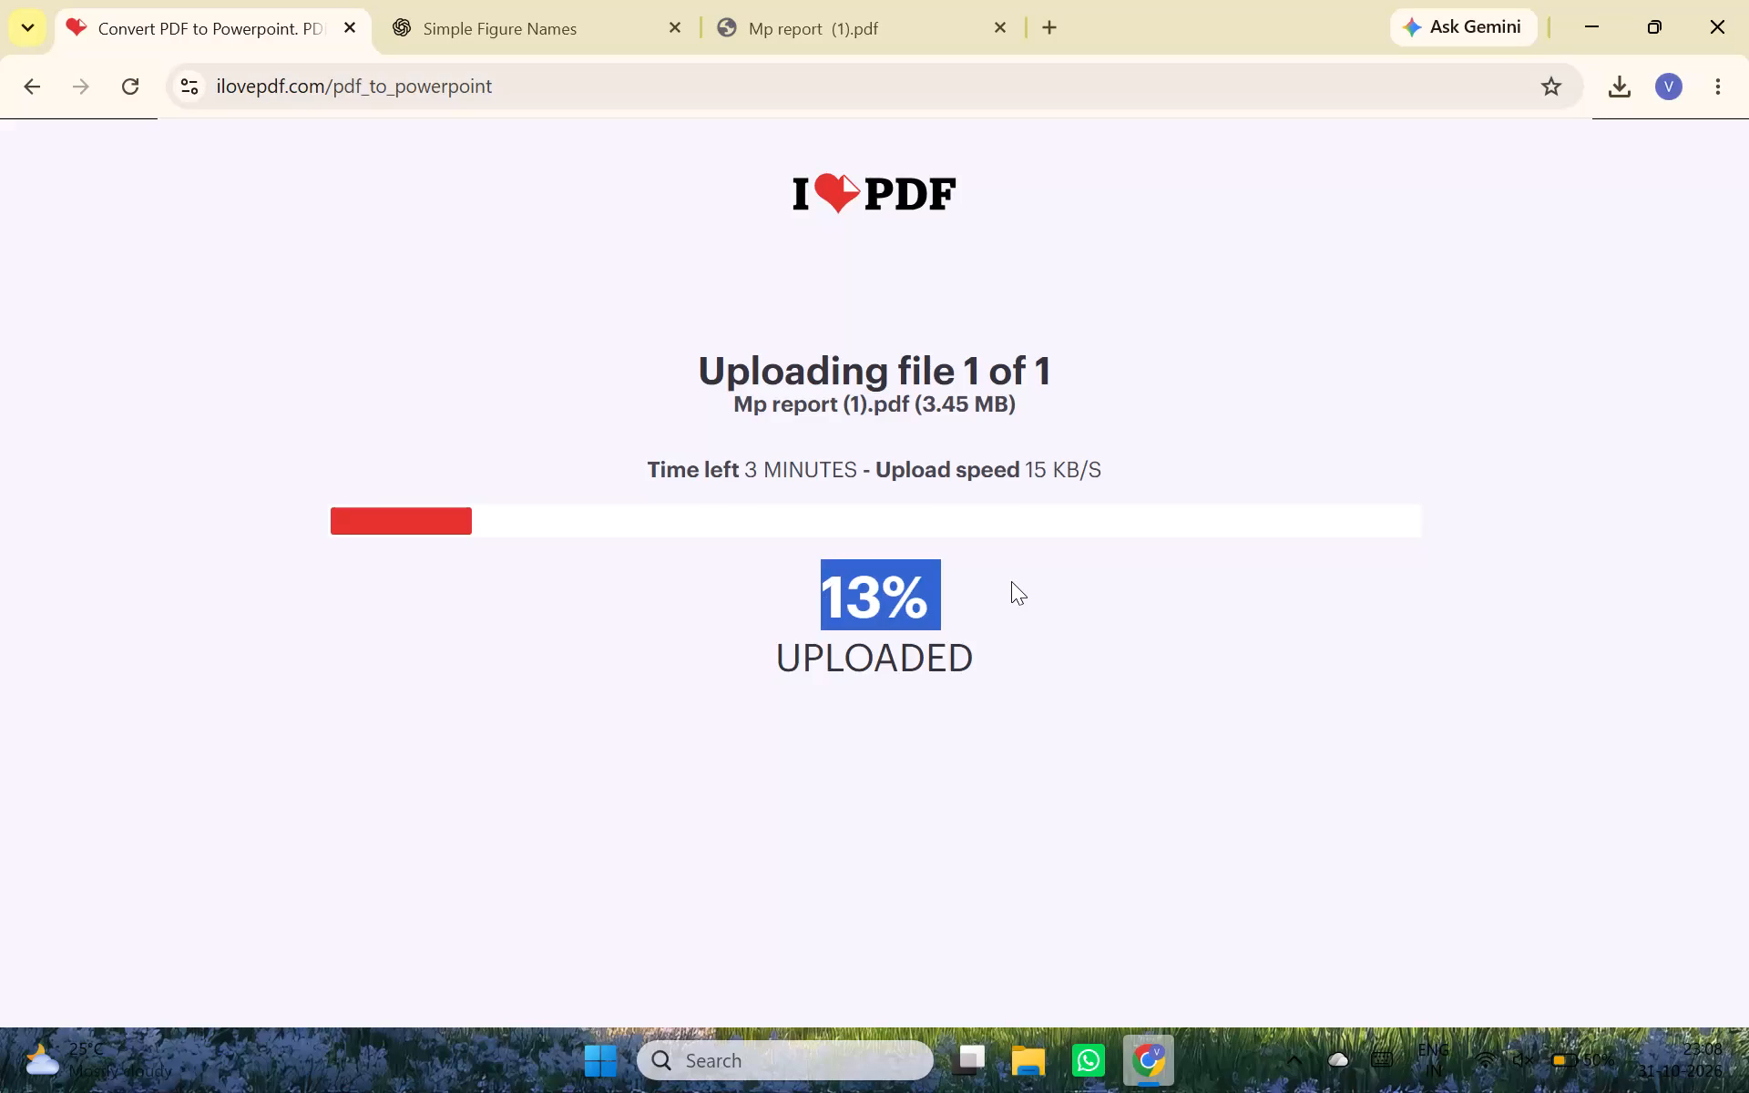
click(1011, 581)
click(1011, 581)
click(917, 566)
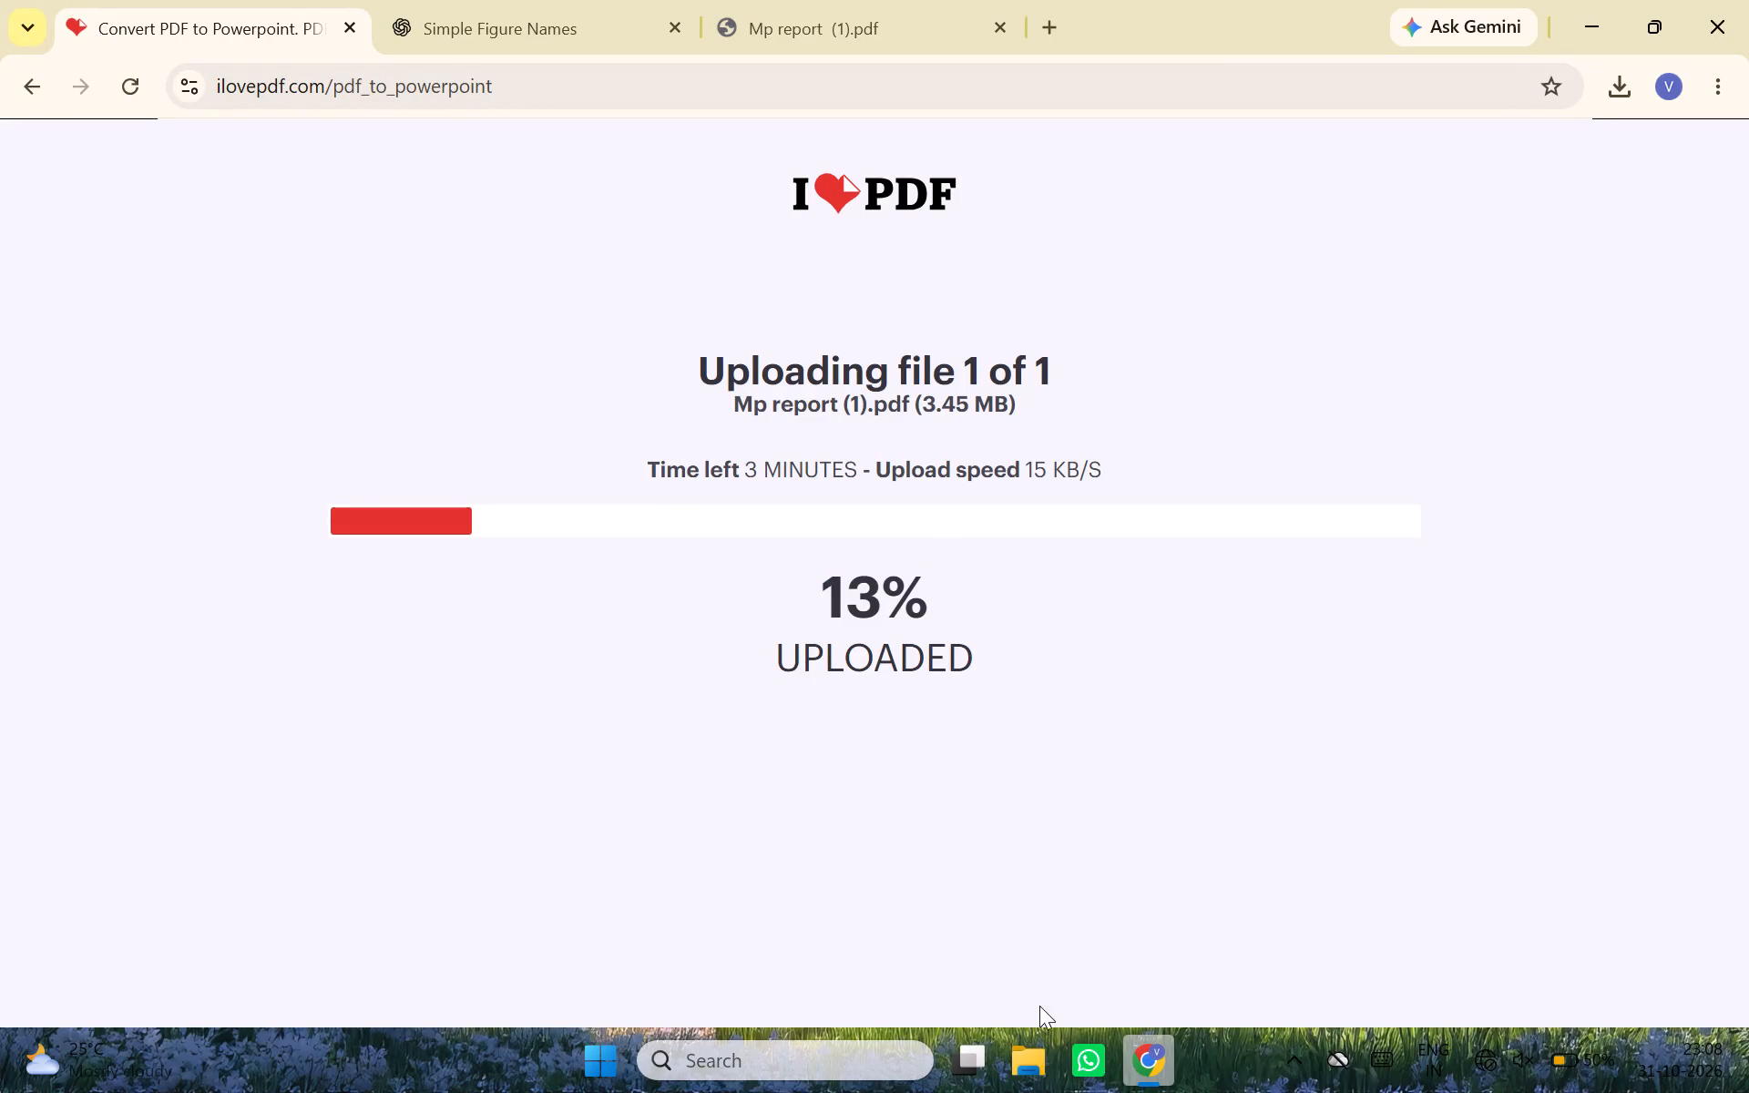
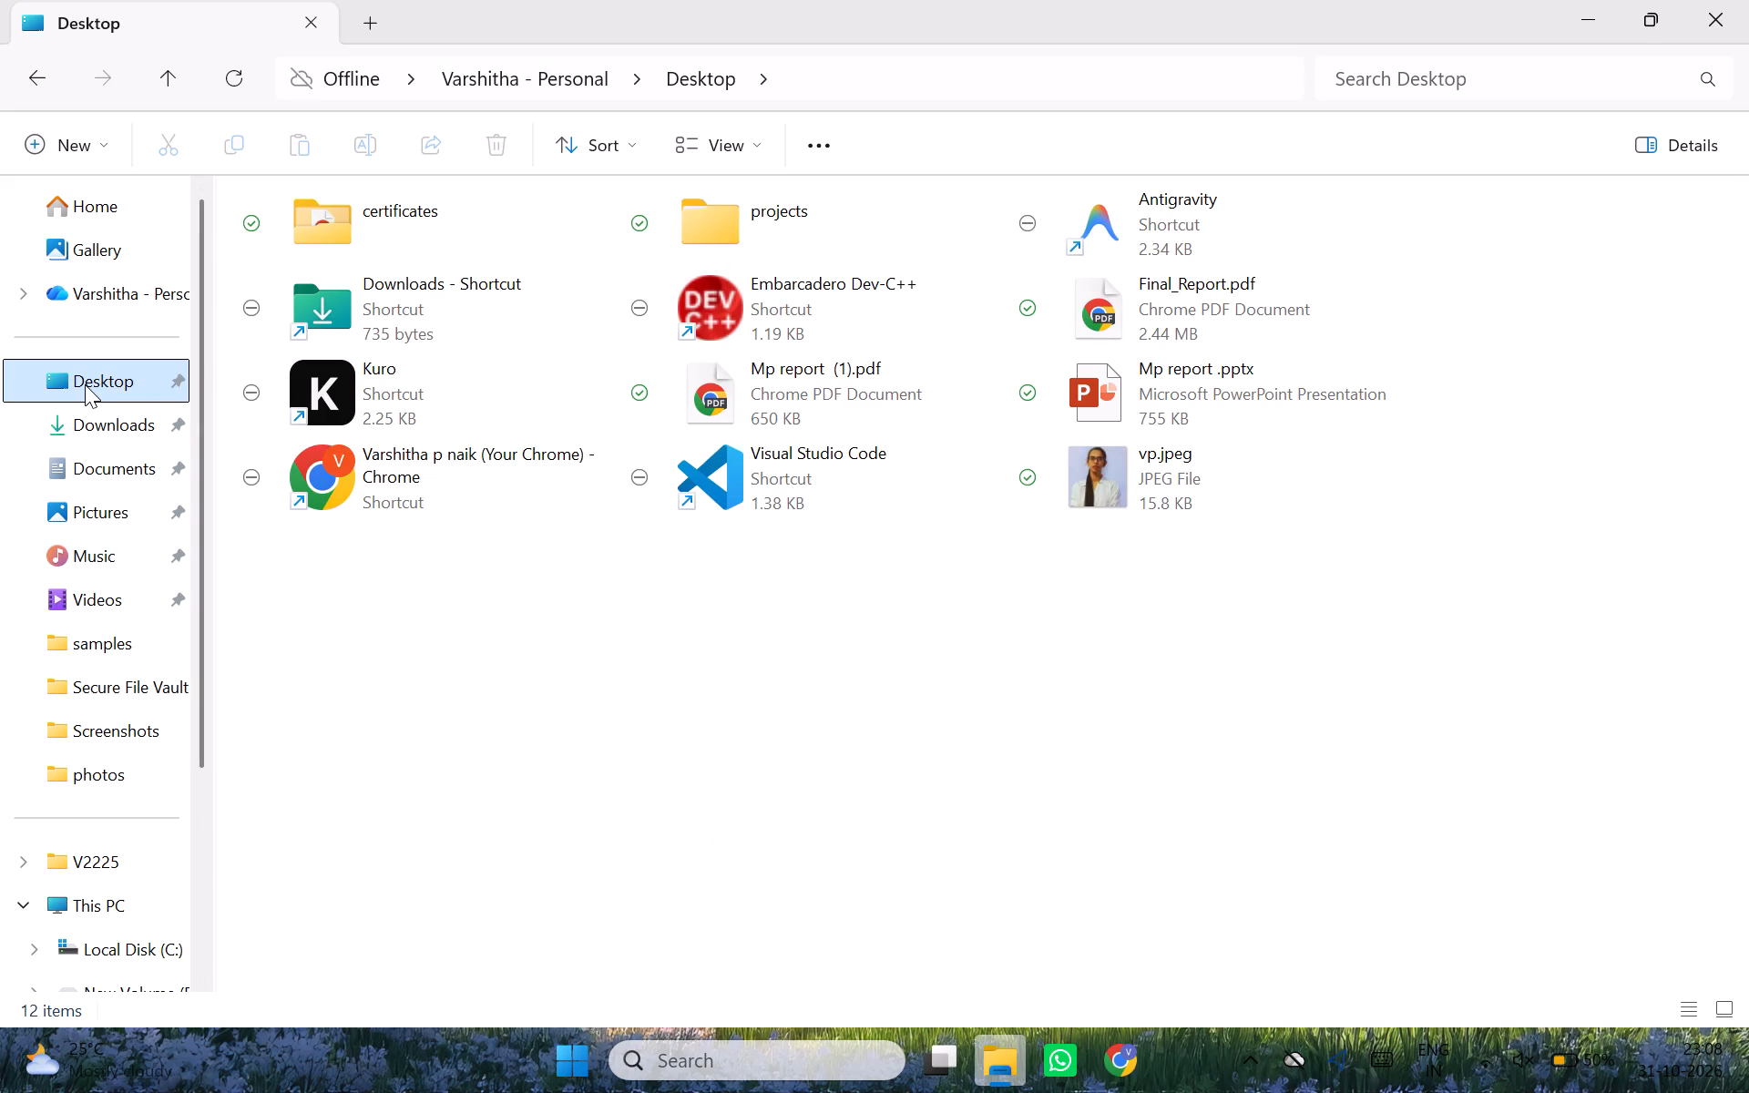
click(794, 393)
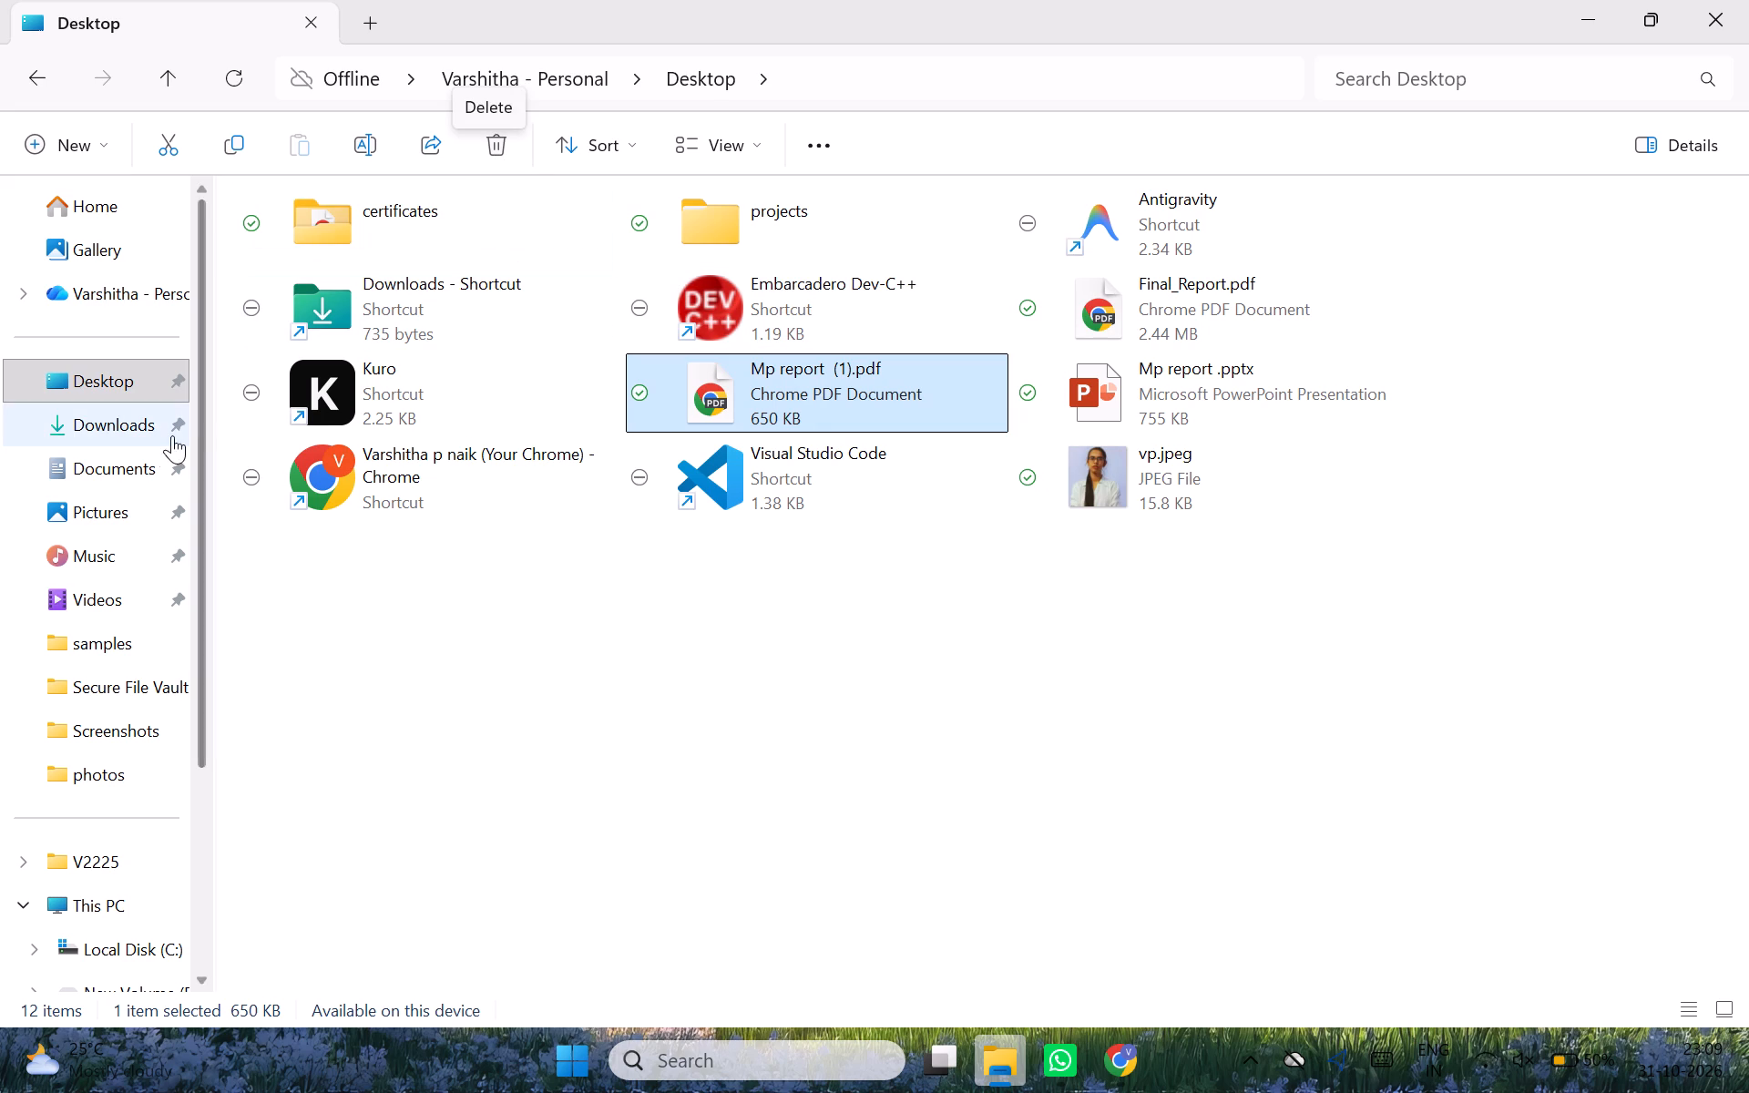
click(138, 443)
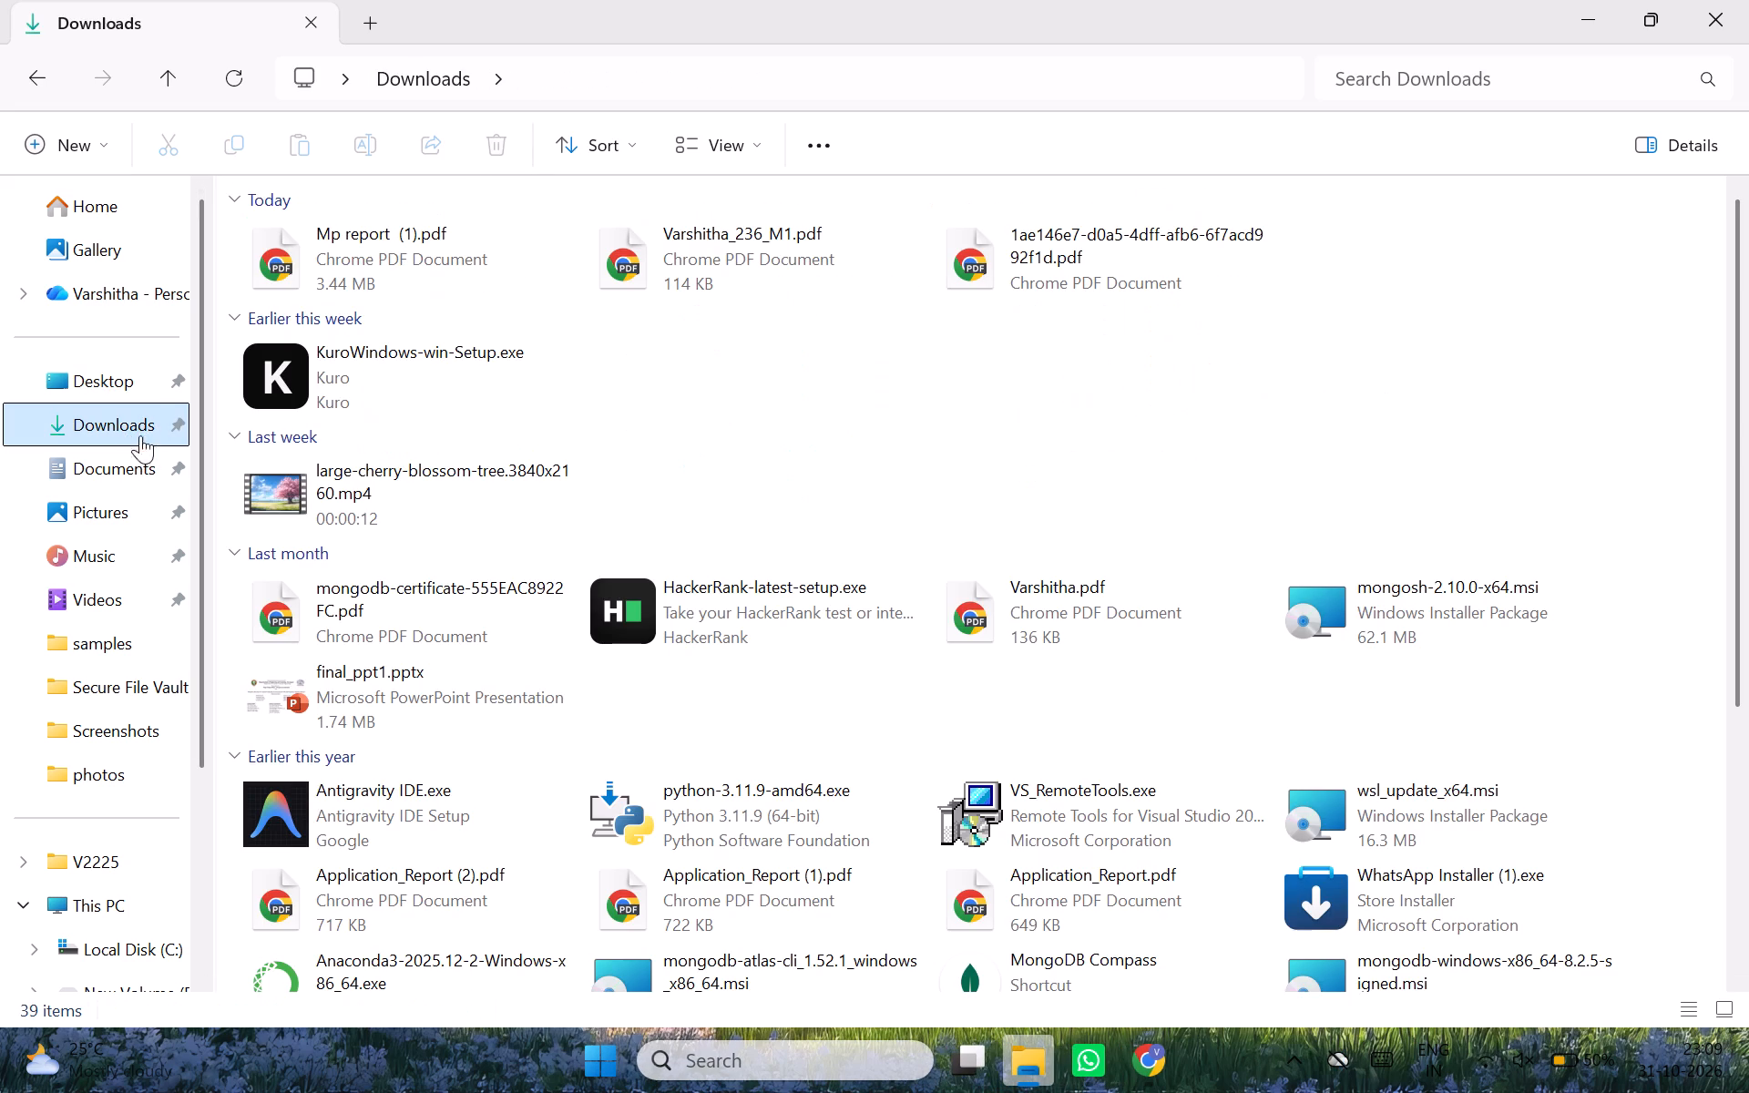
click(123, 367)
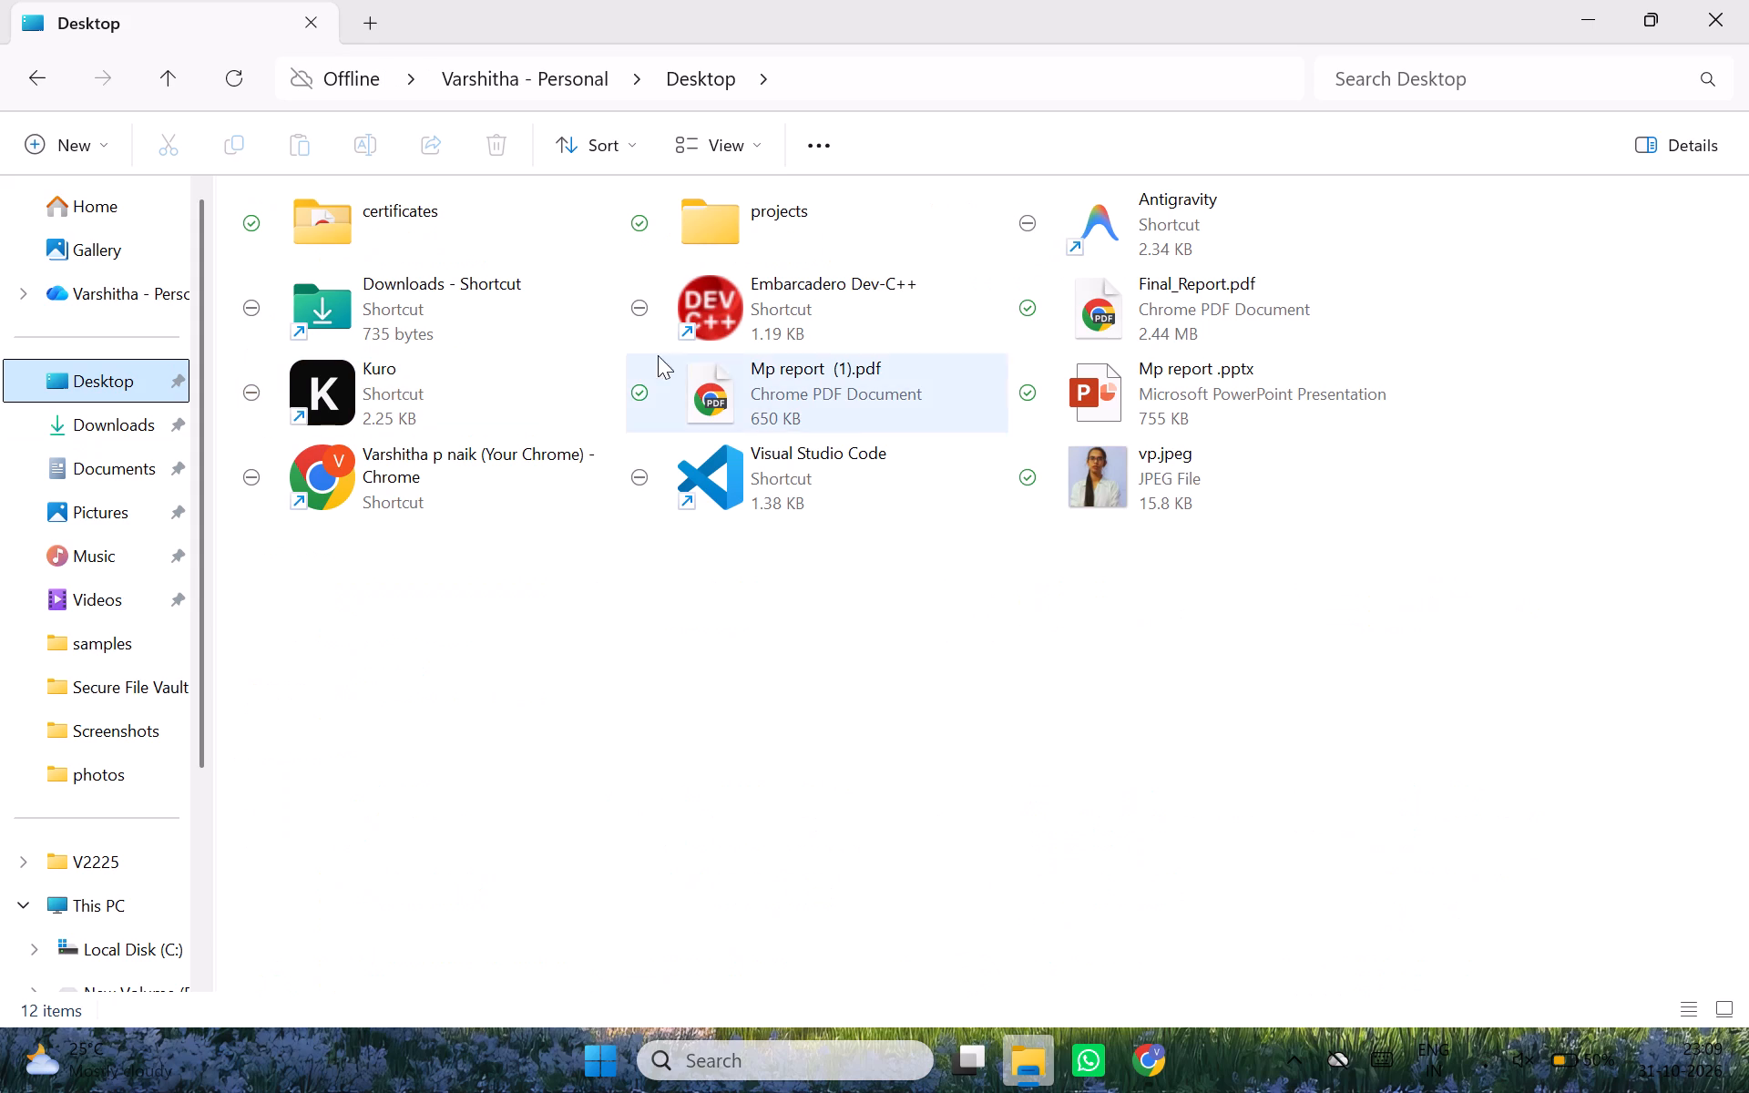
click(738, 363)
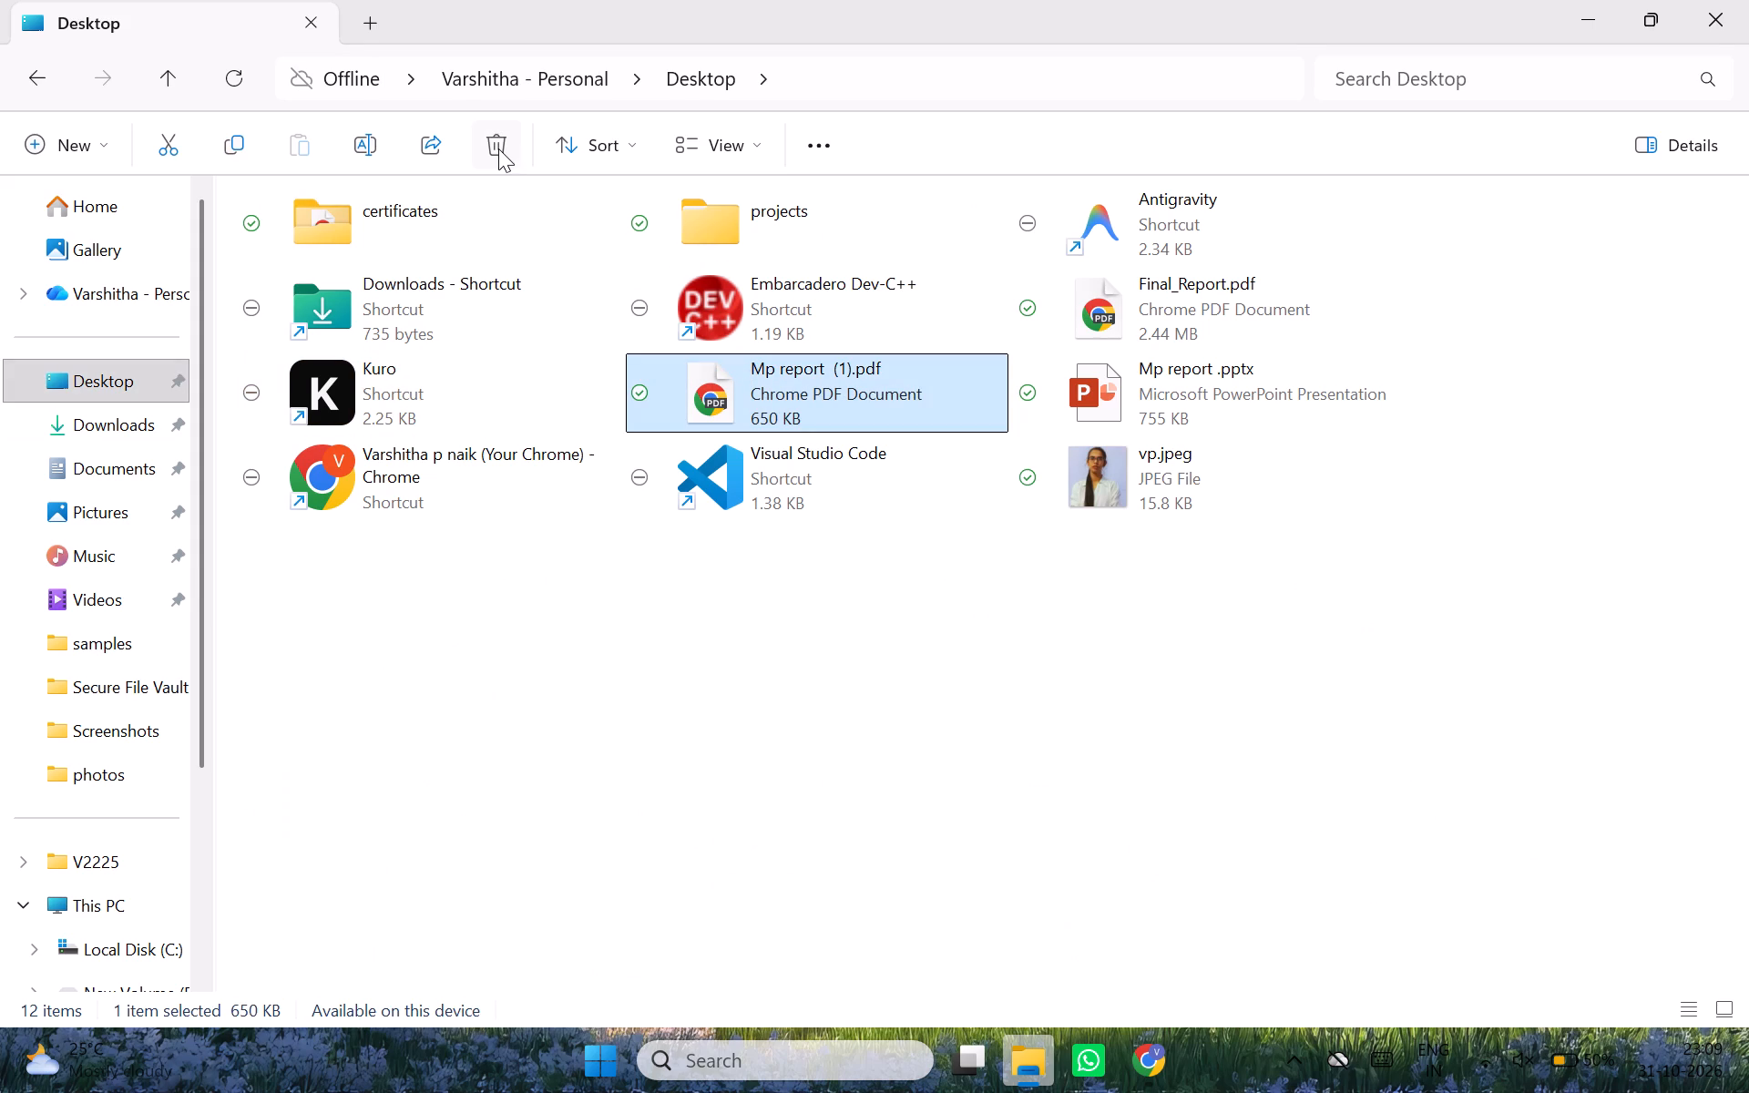
click(498, 148)
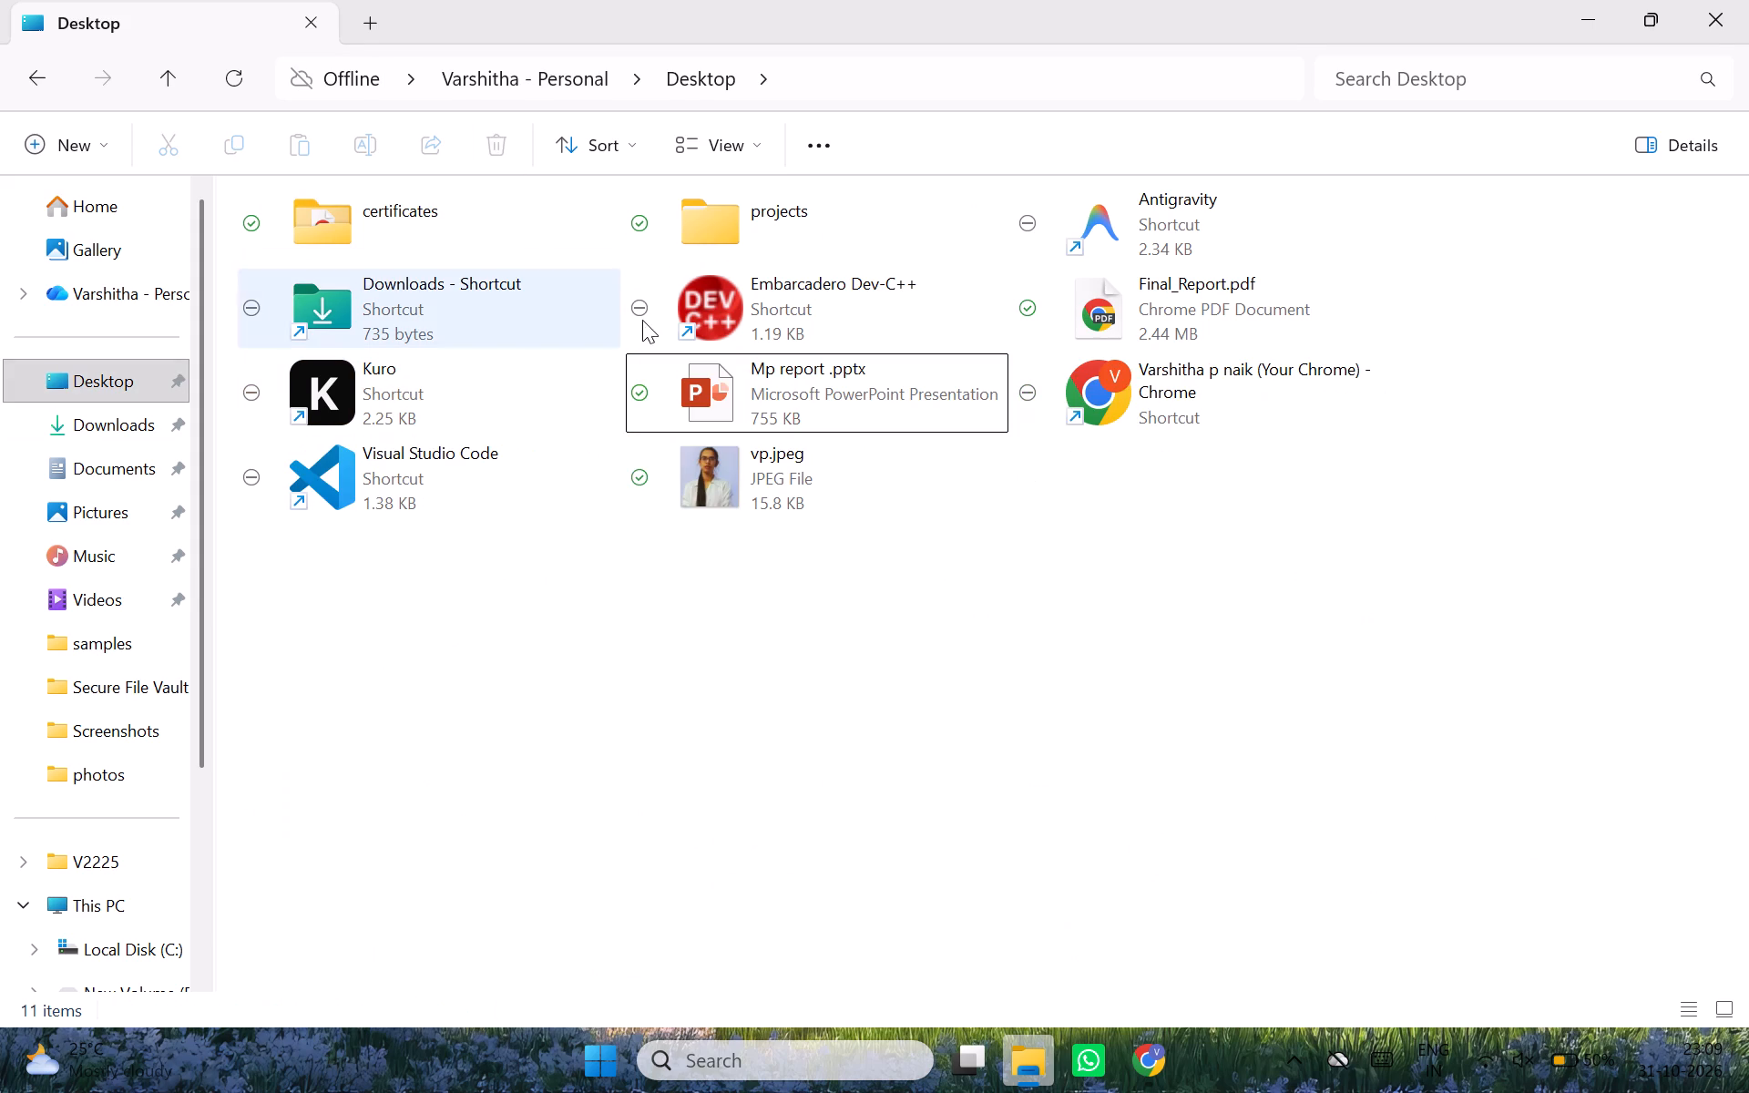
click(702, 376)
click(489, 159)
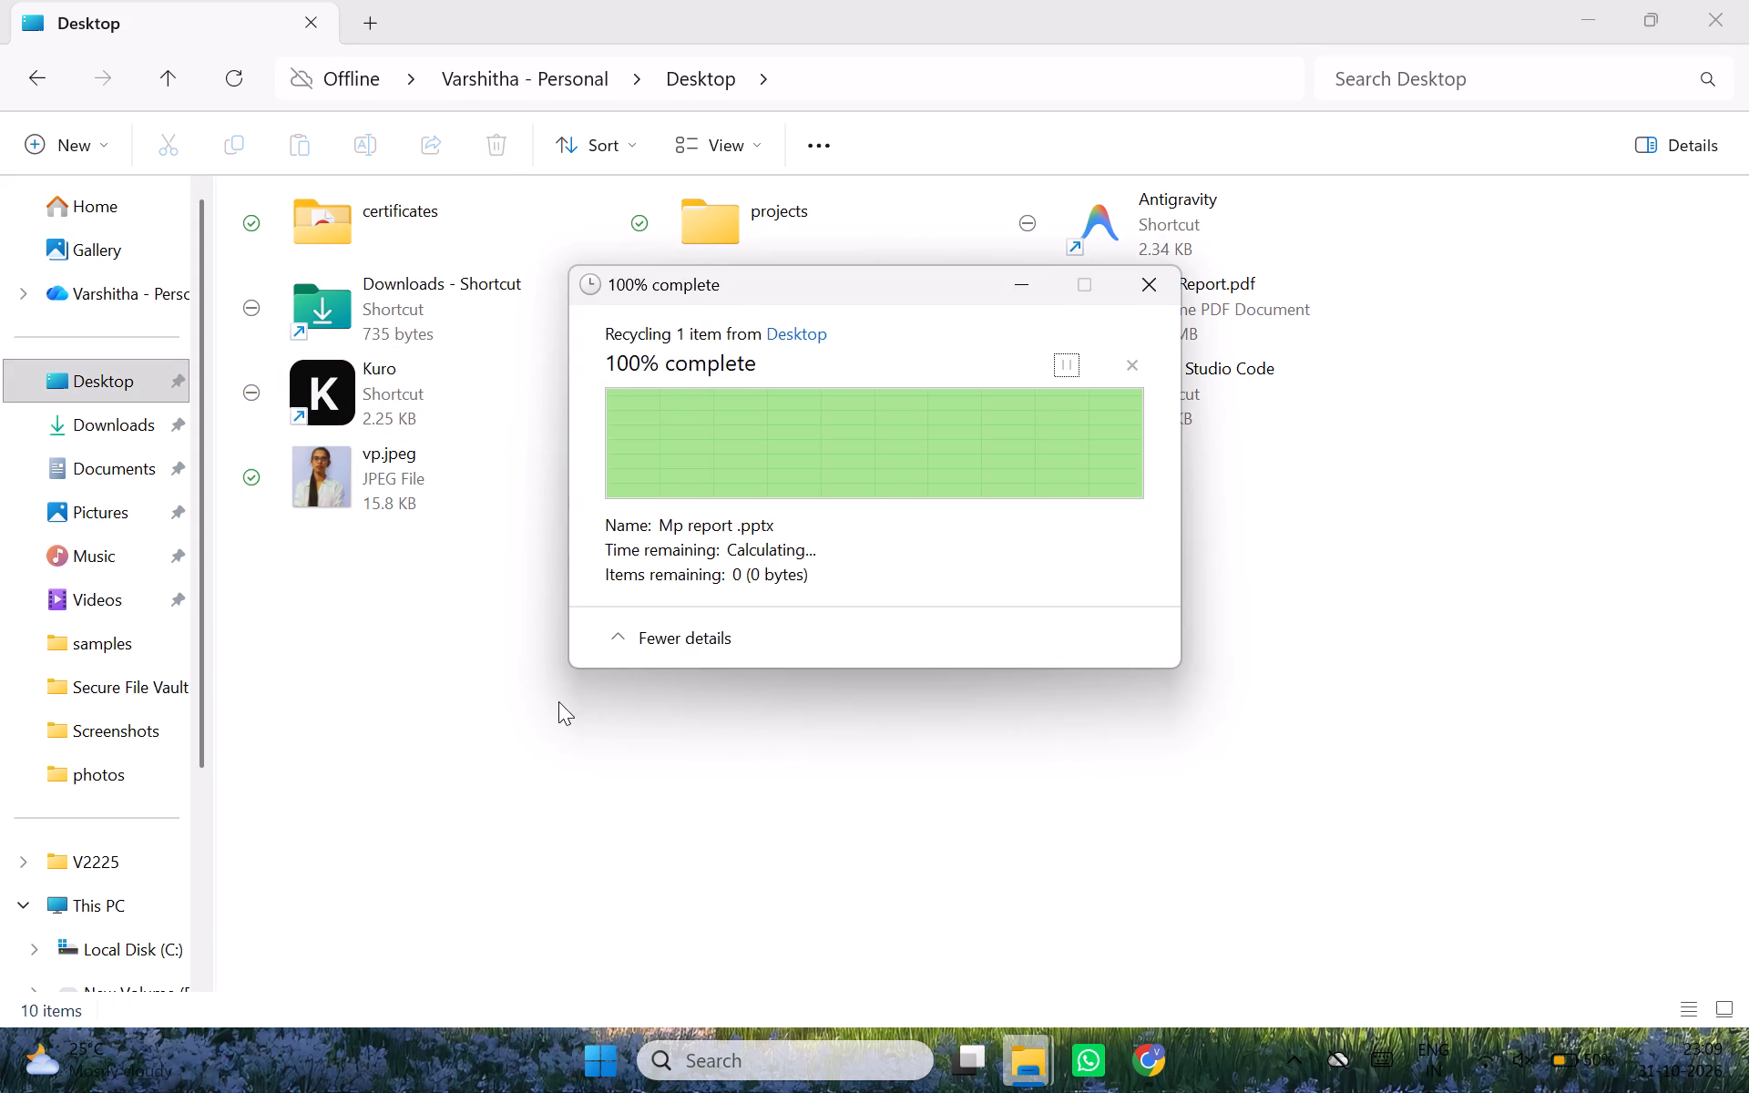
Search Windows for "ku" and launch the Kuro app.
click(820, 1078)
text(ku)
key(Return)
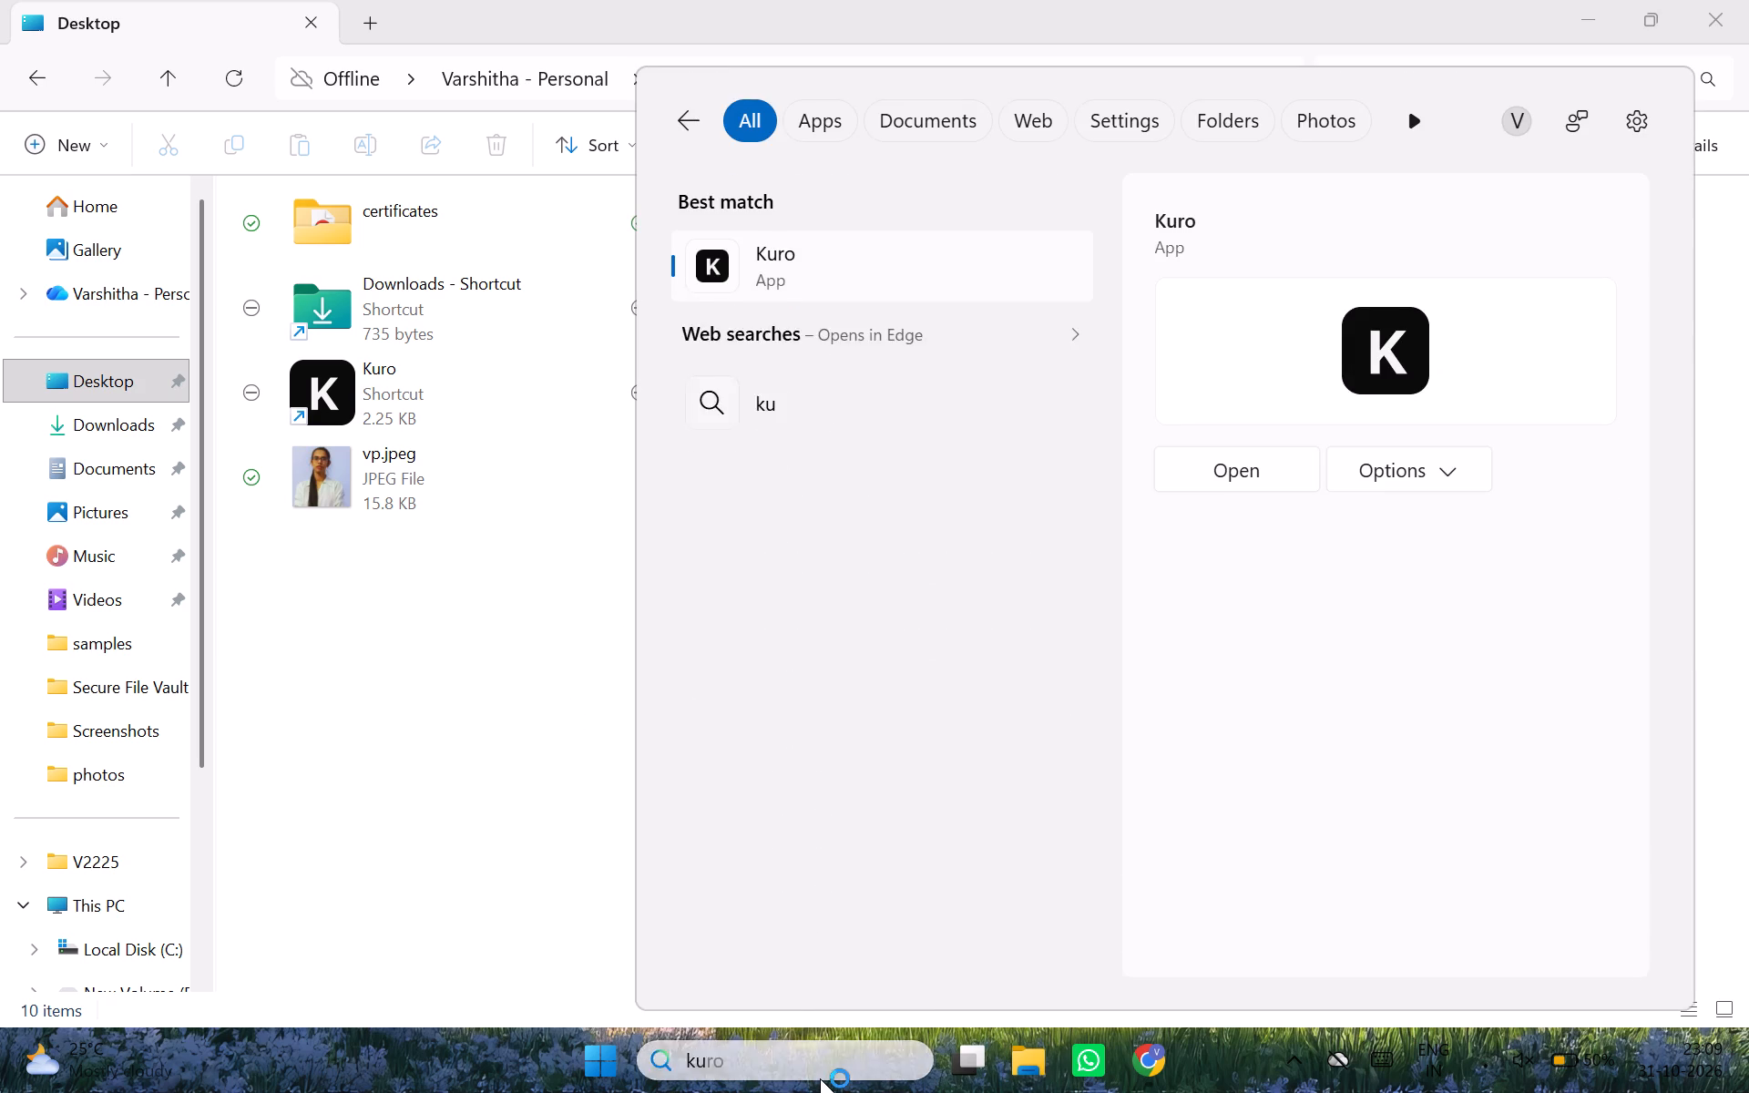
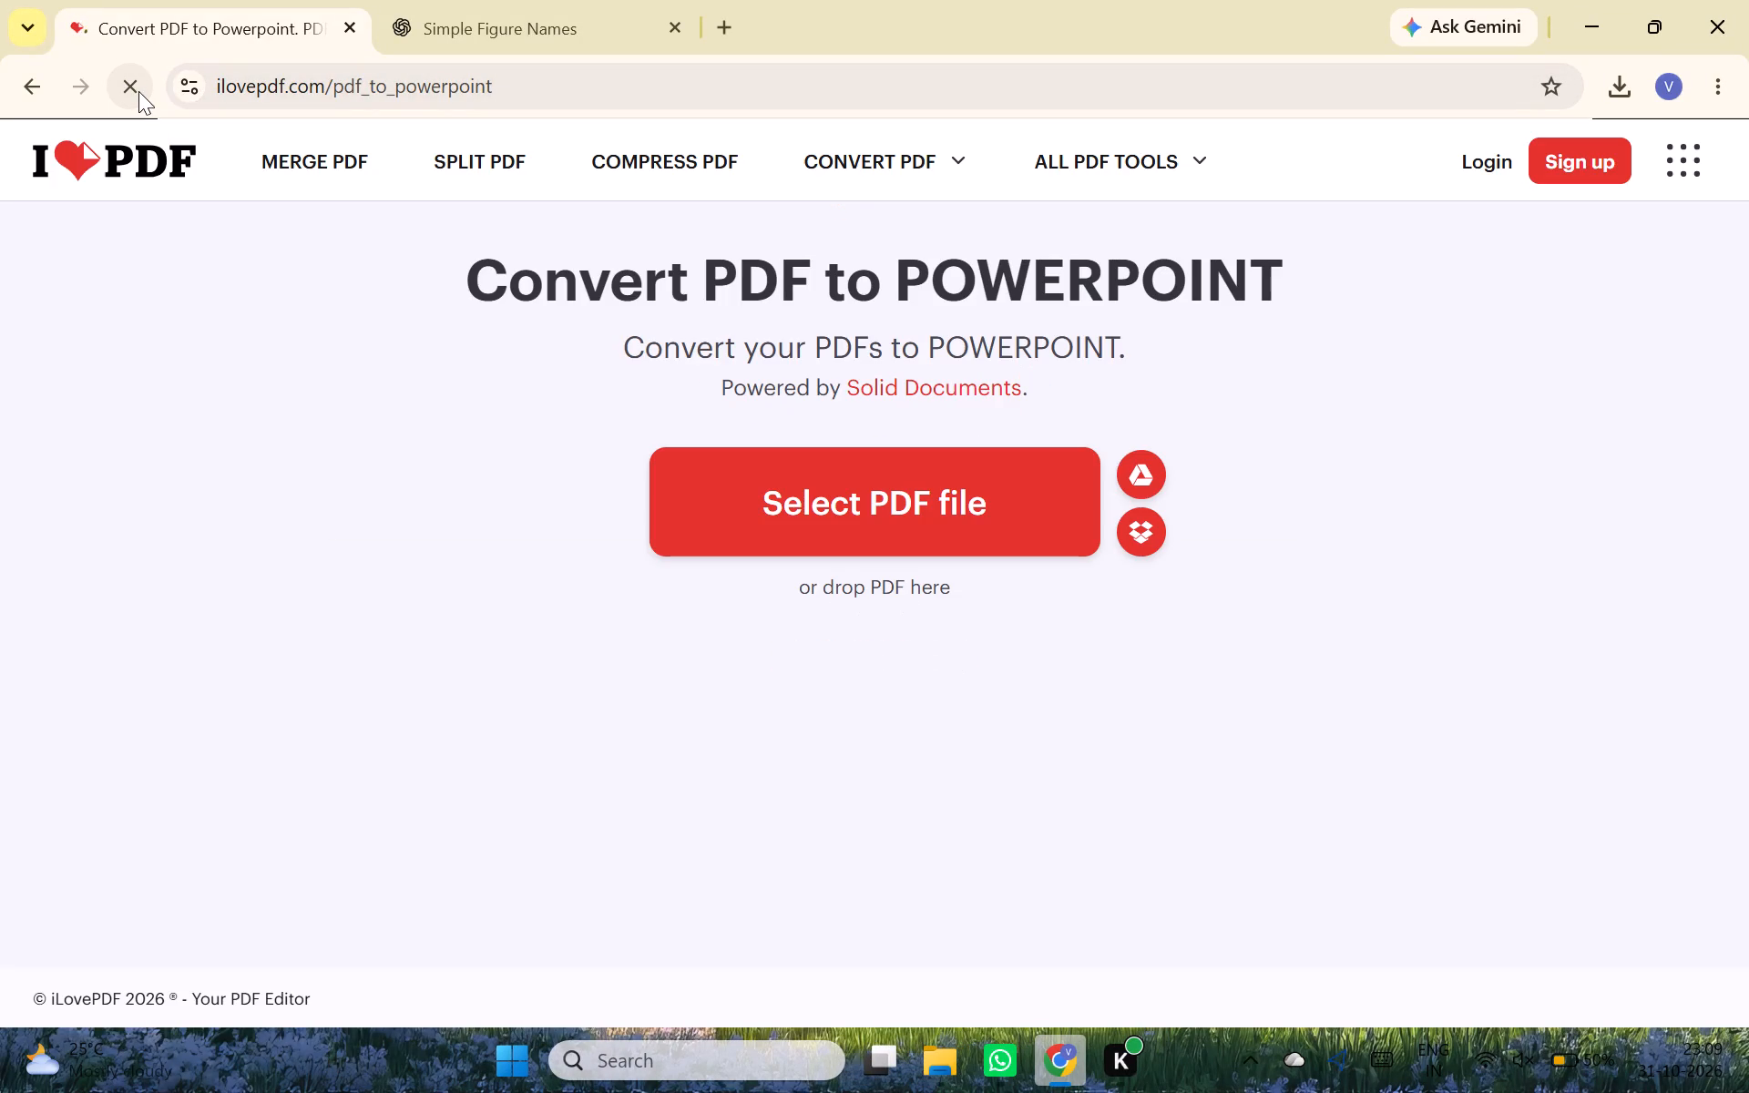
Upload Mp report (1).pdf from the Downloads folder to the iLovePDF PDF to PowerPoint converter.
click(750, 495)
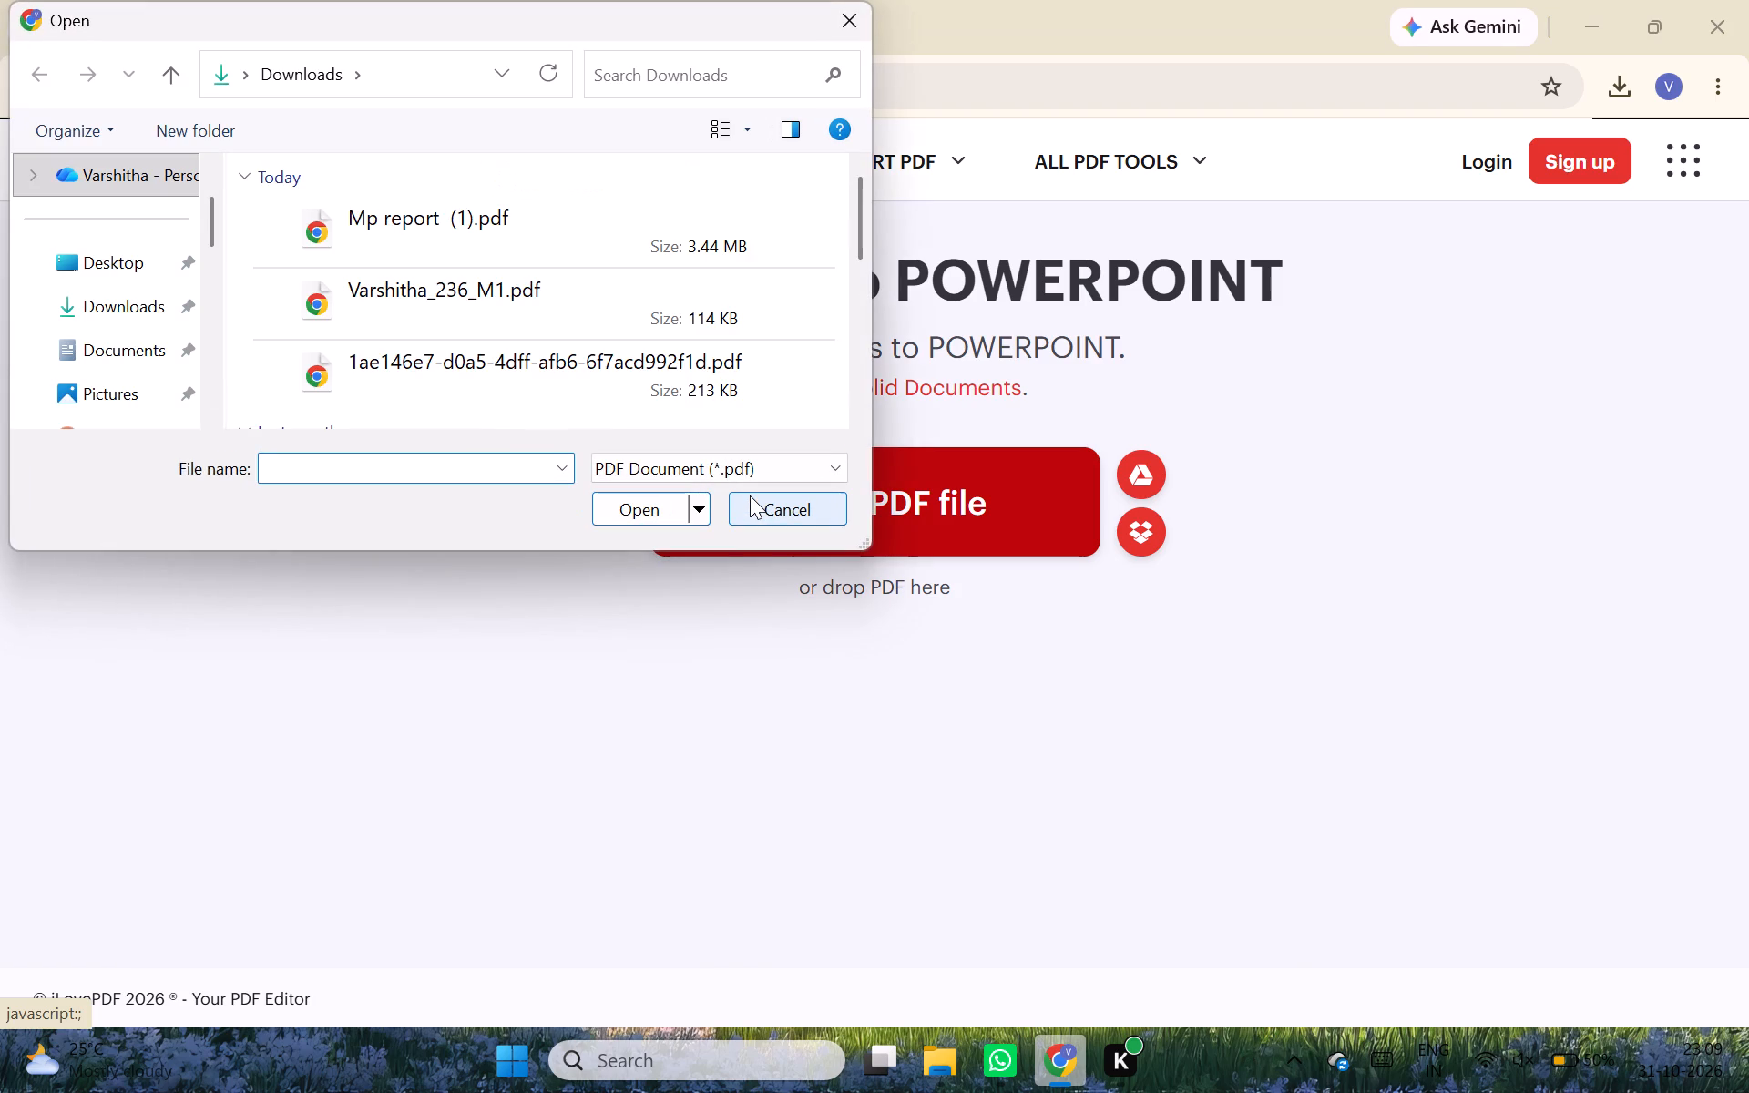
click(528, 227)
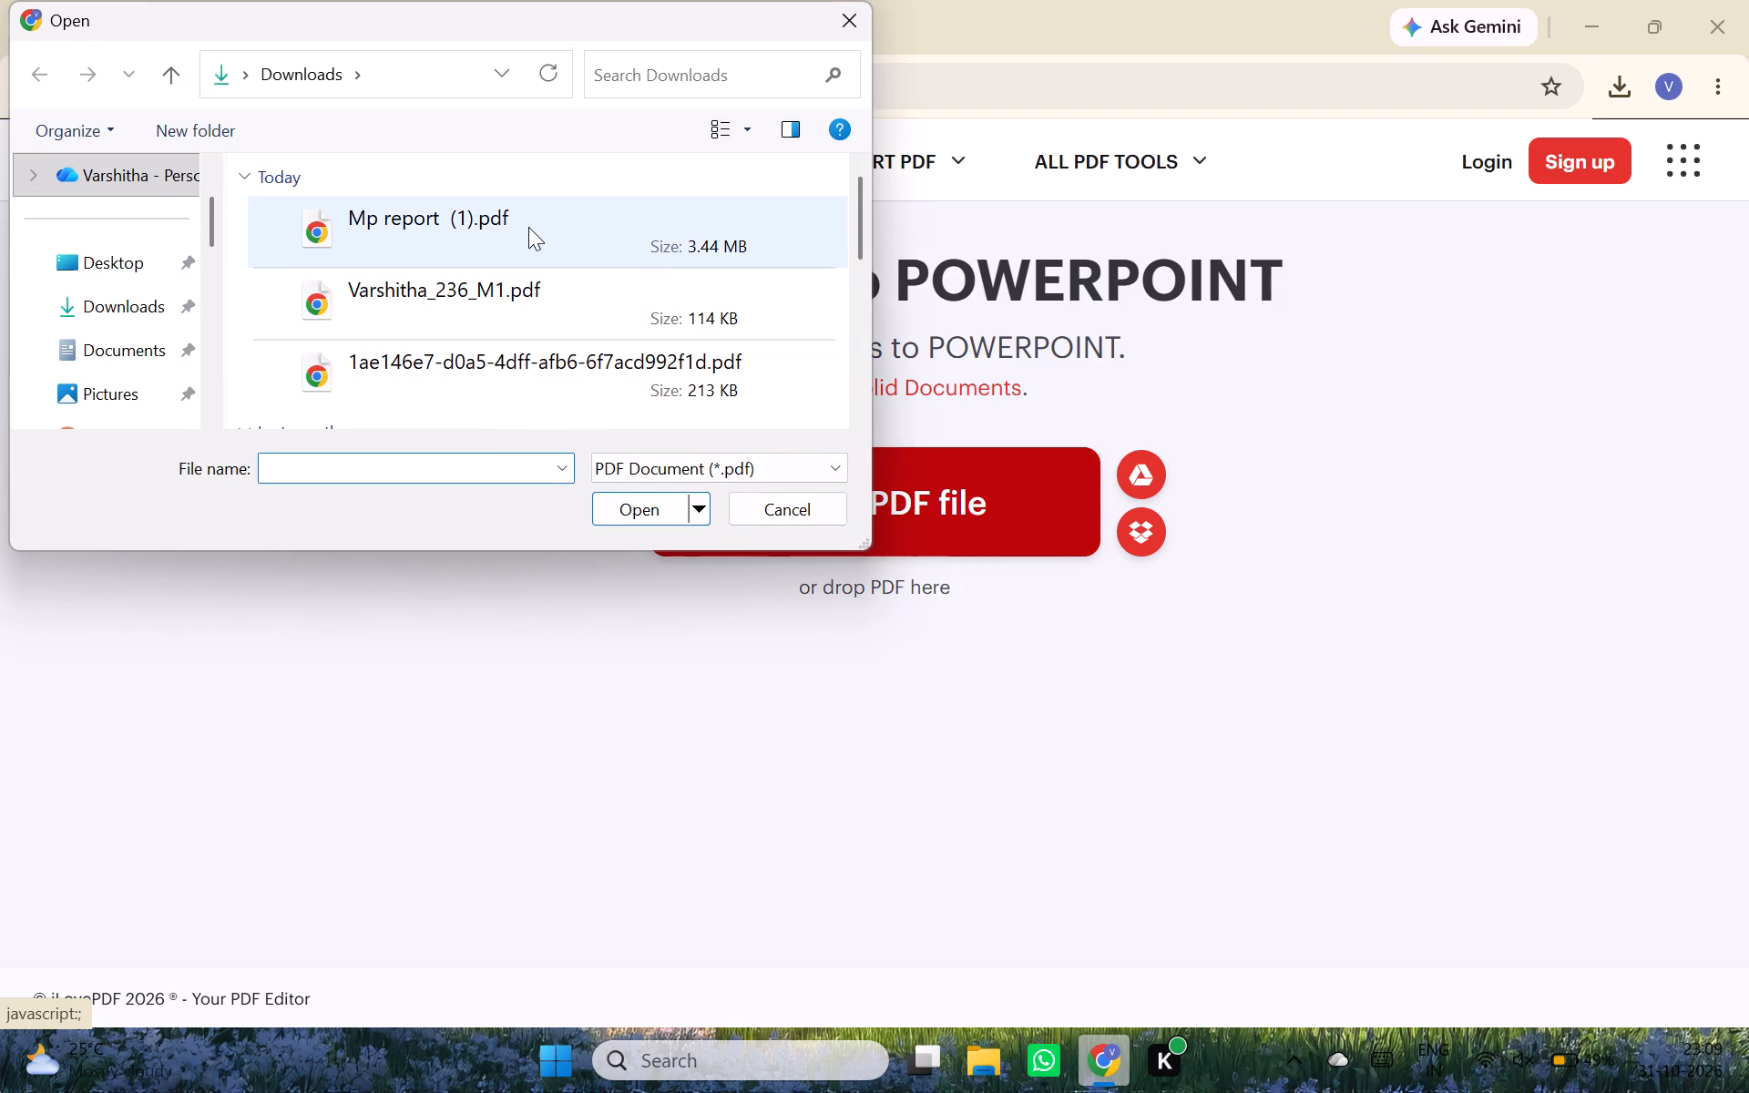
click(645, 503)
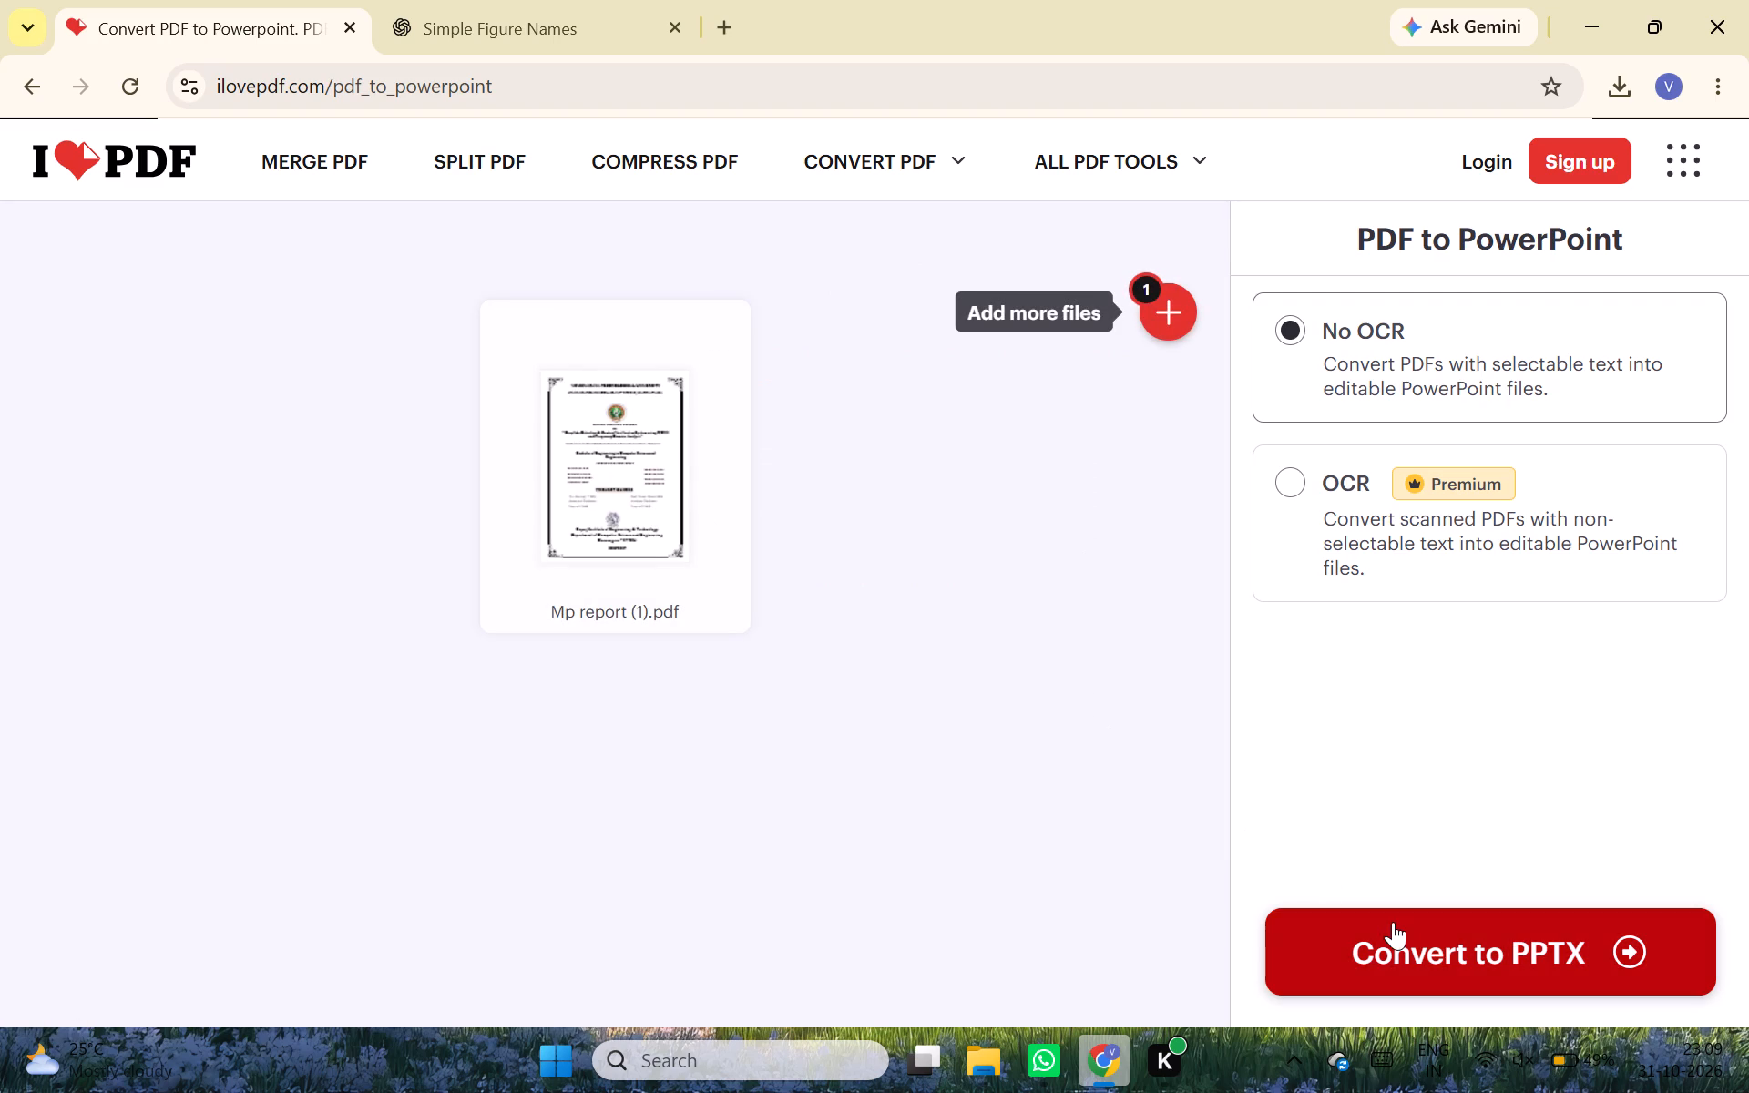